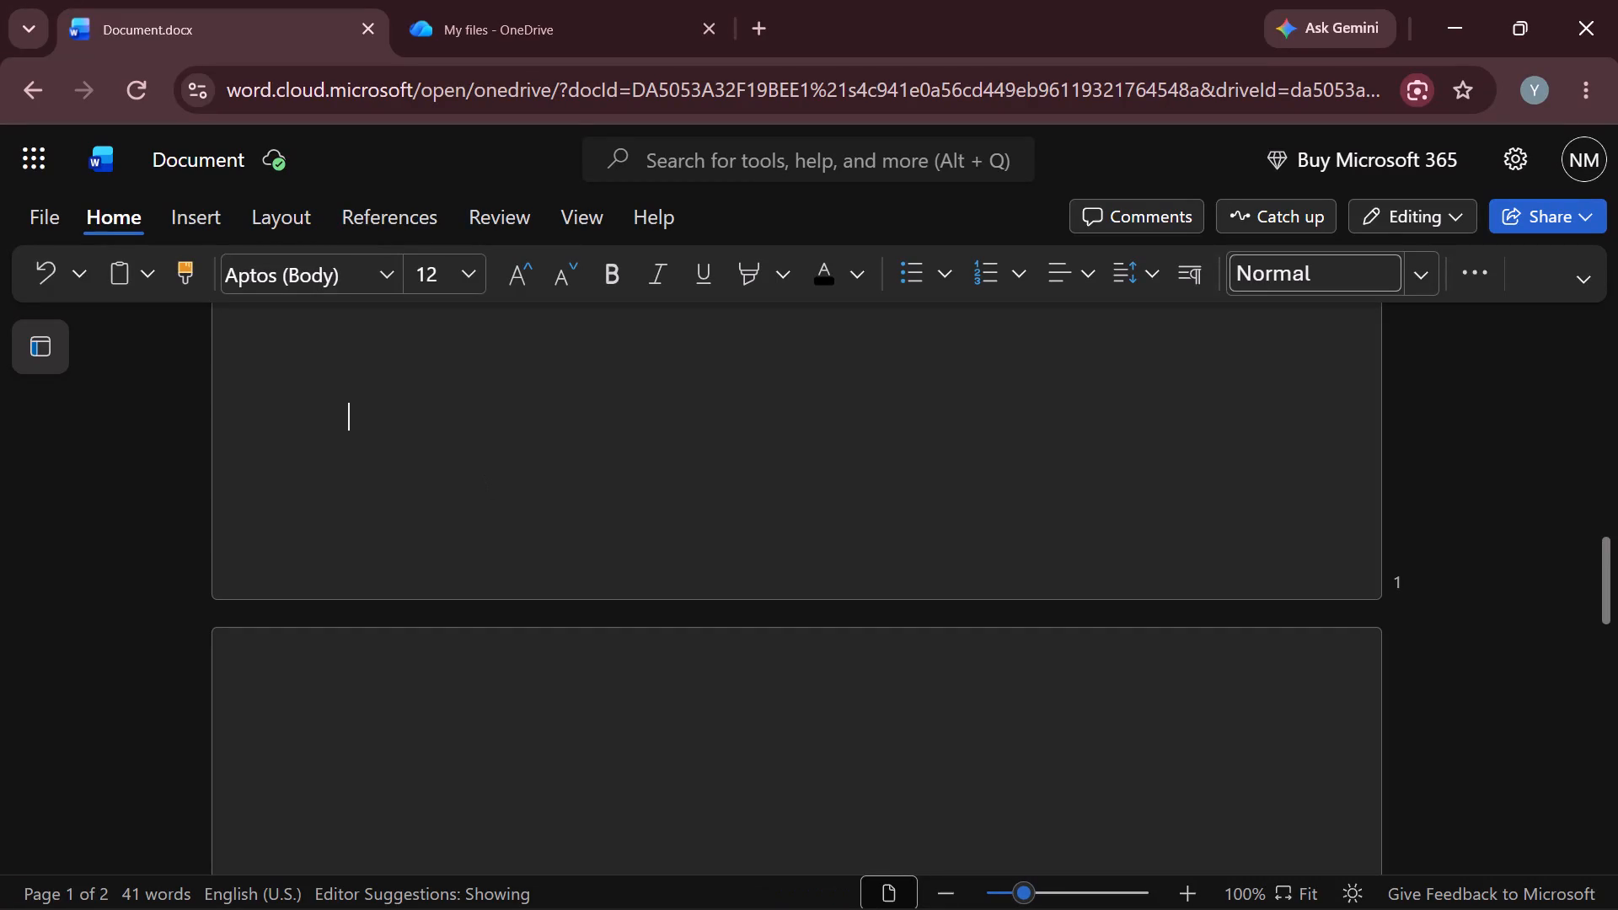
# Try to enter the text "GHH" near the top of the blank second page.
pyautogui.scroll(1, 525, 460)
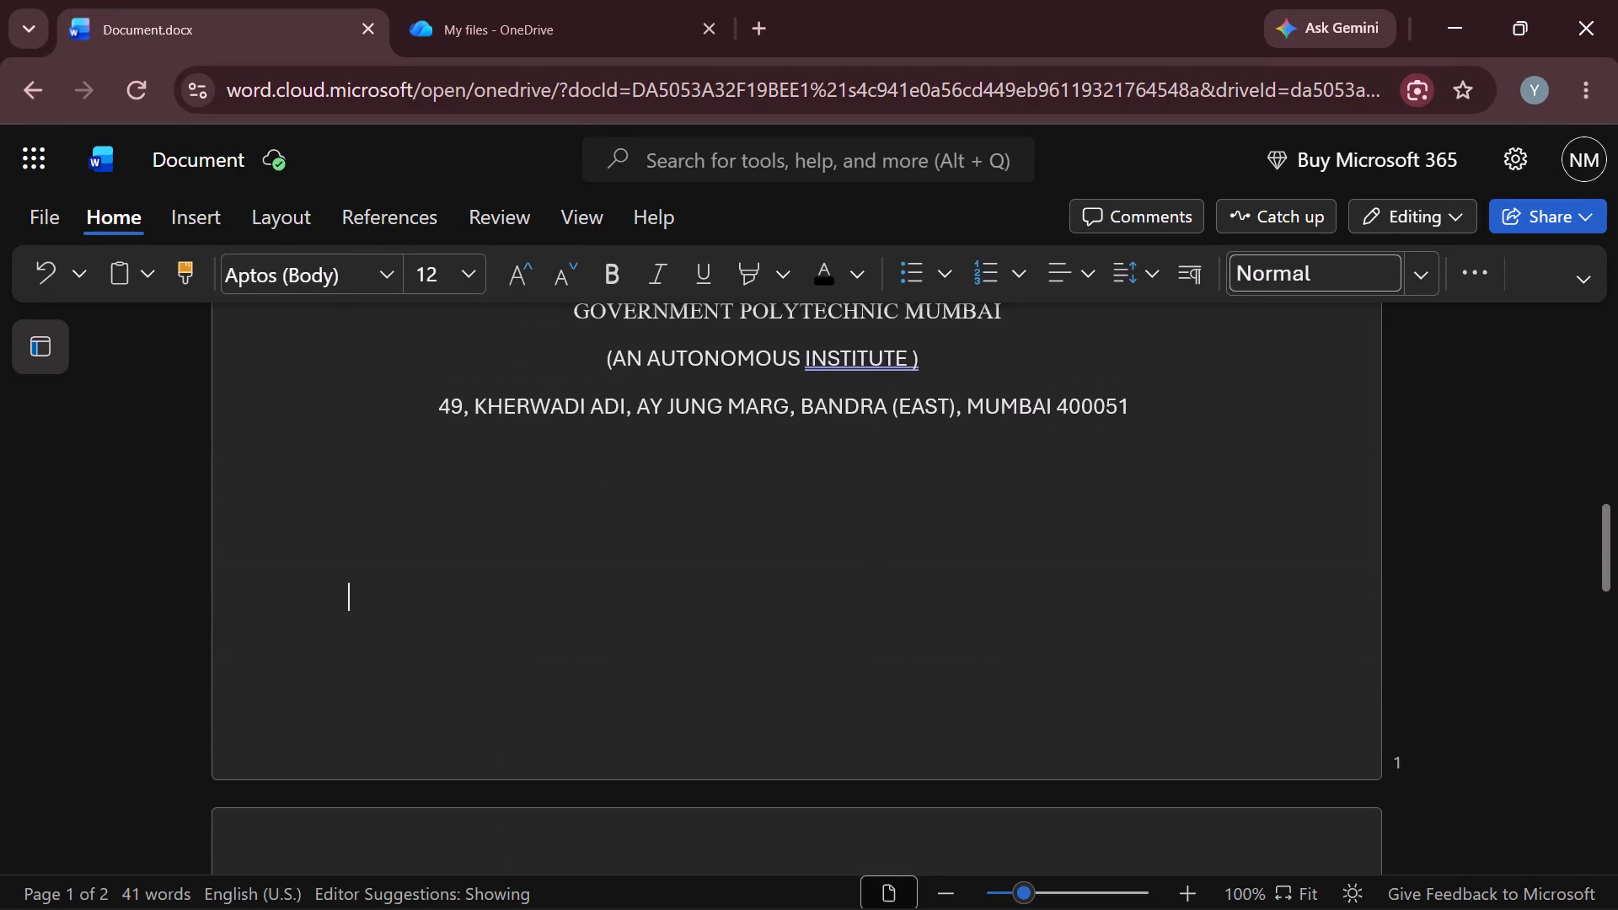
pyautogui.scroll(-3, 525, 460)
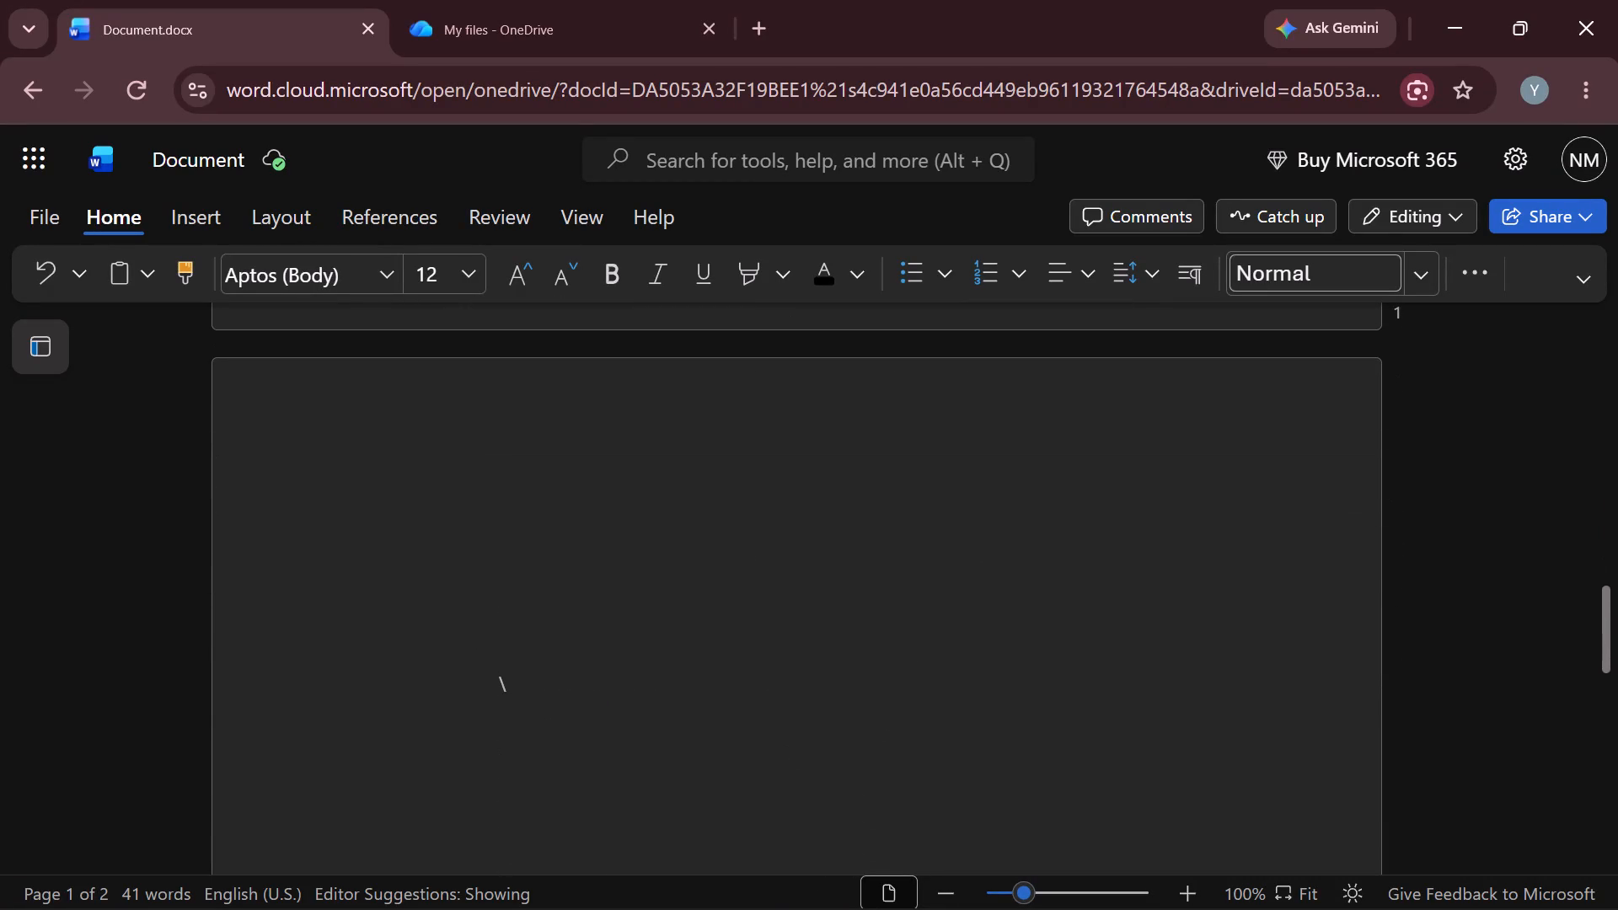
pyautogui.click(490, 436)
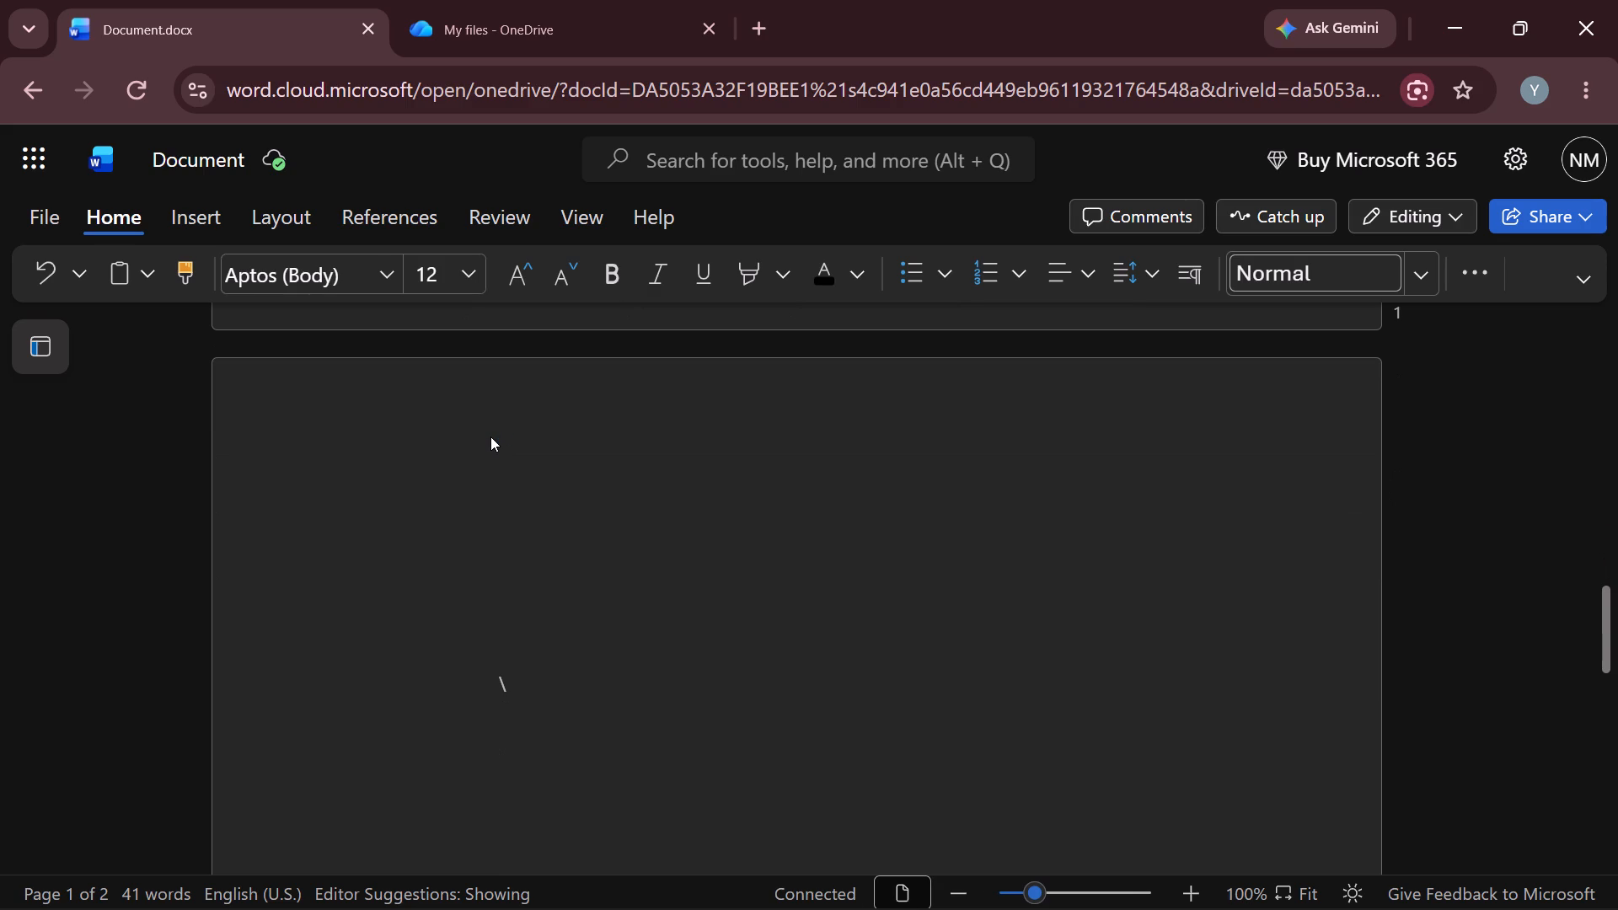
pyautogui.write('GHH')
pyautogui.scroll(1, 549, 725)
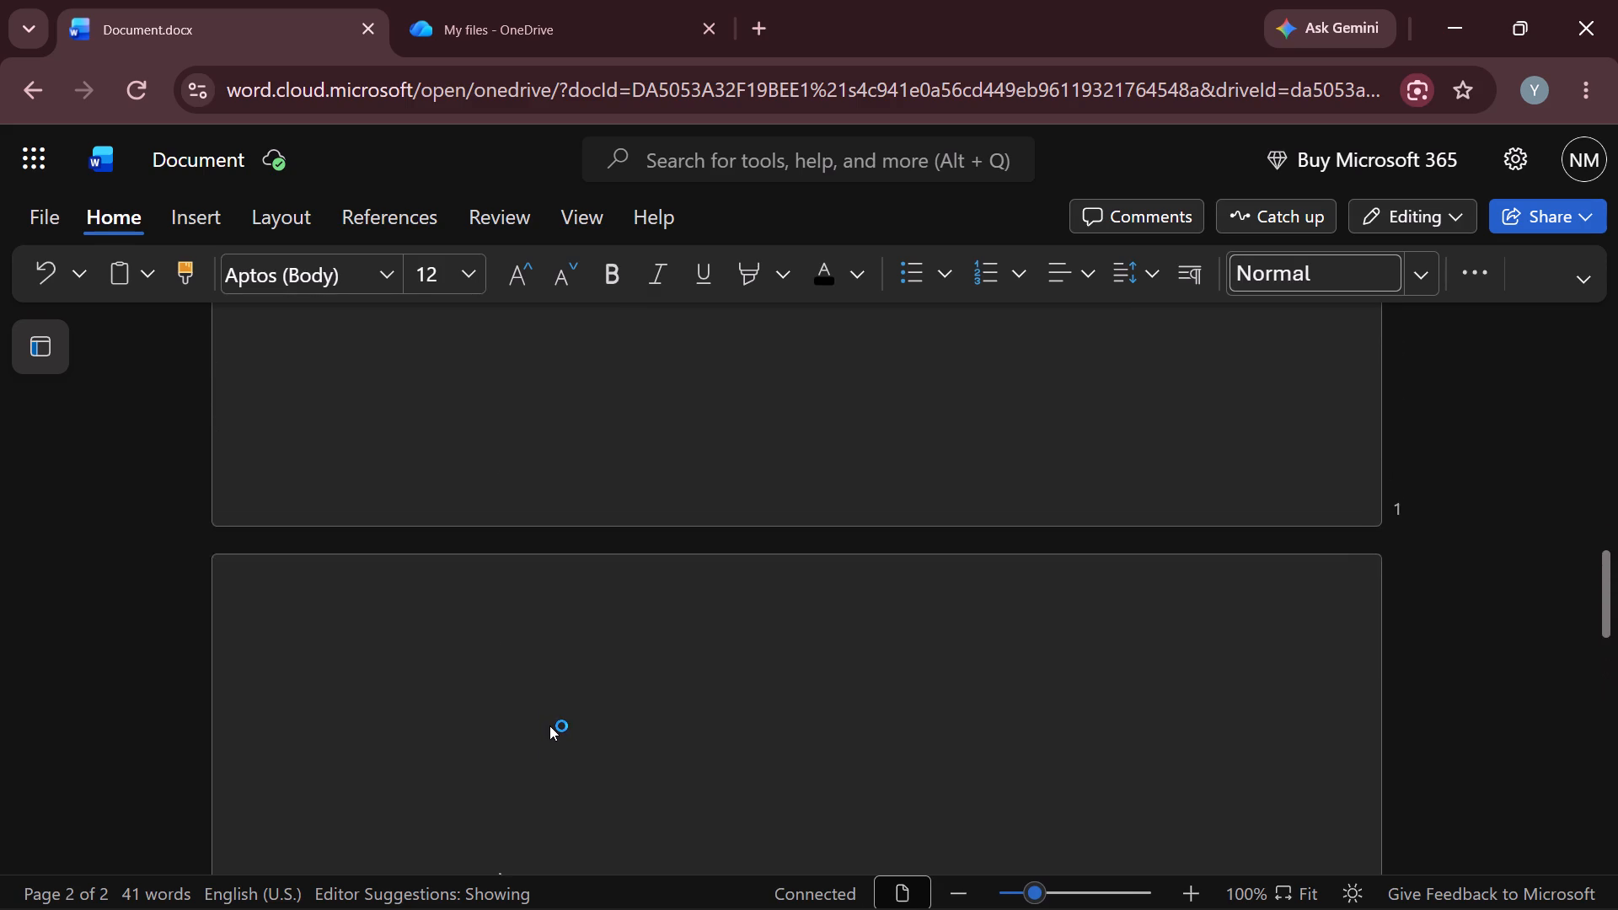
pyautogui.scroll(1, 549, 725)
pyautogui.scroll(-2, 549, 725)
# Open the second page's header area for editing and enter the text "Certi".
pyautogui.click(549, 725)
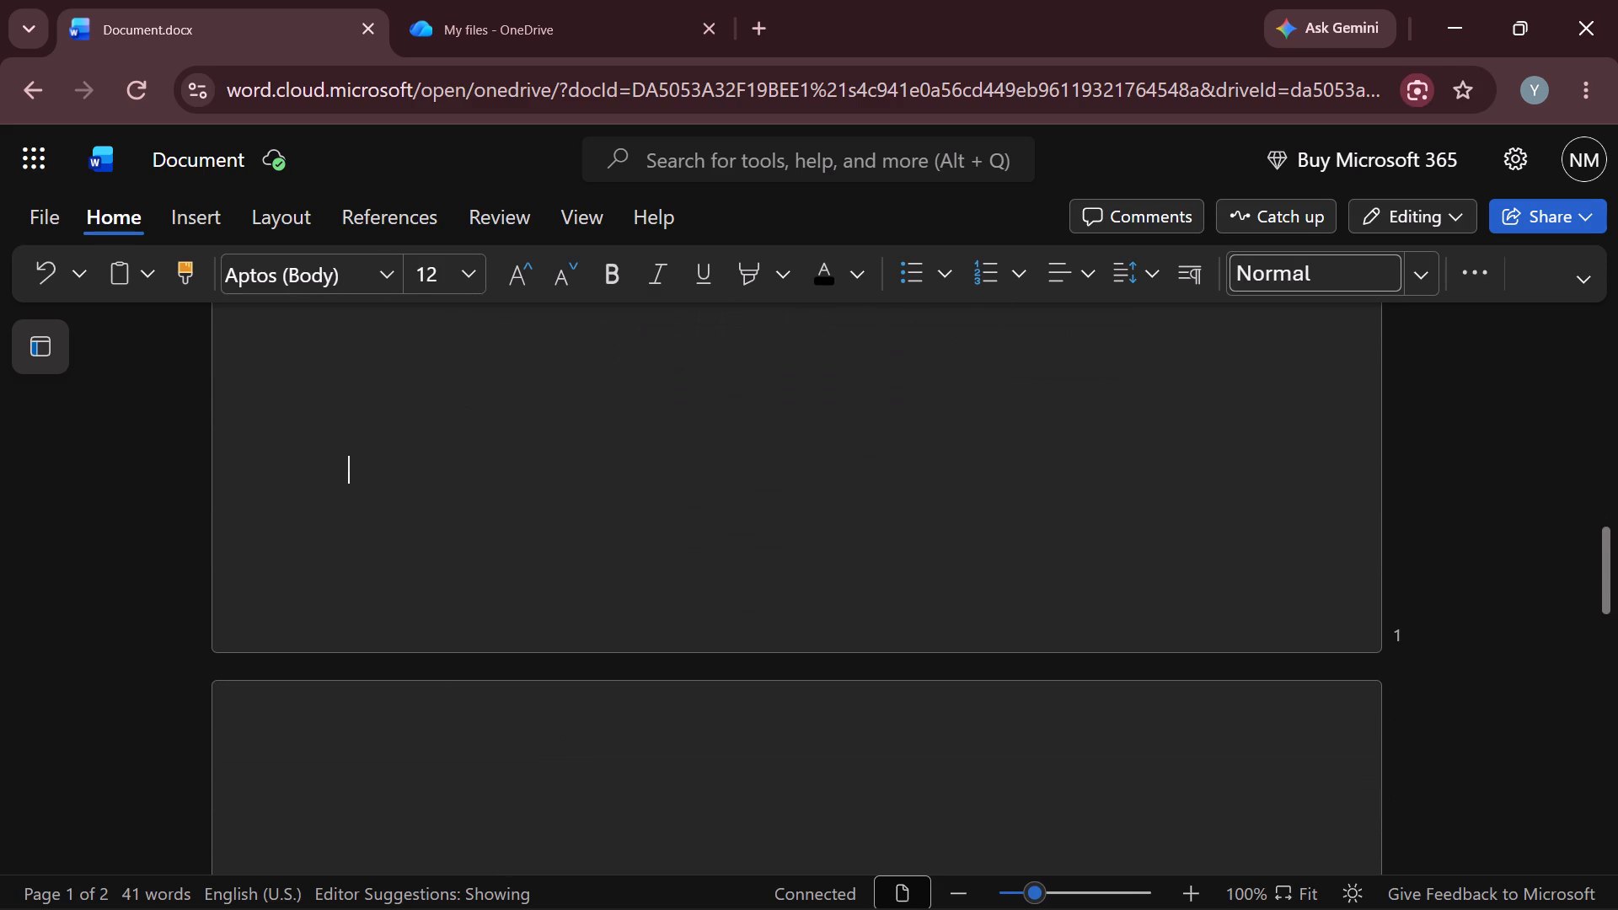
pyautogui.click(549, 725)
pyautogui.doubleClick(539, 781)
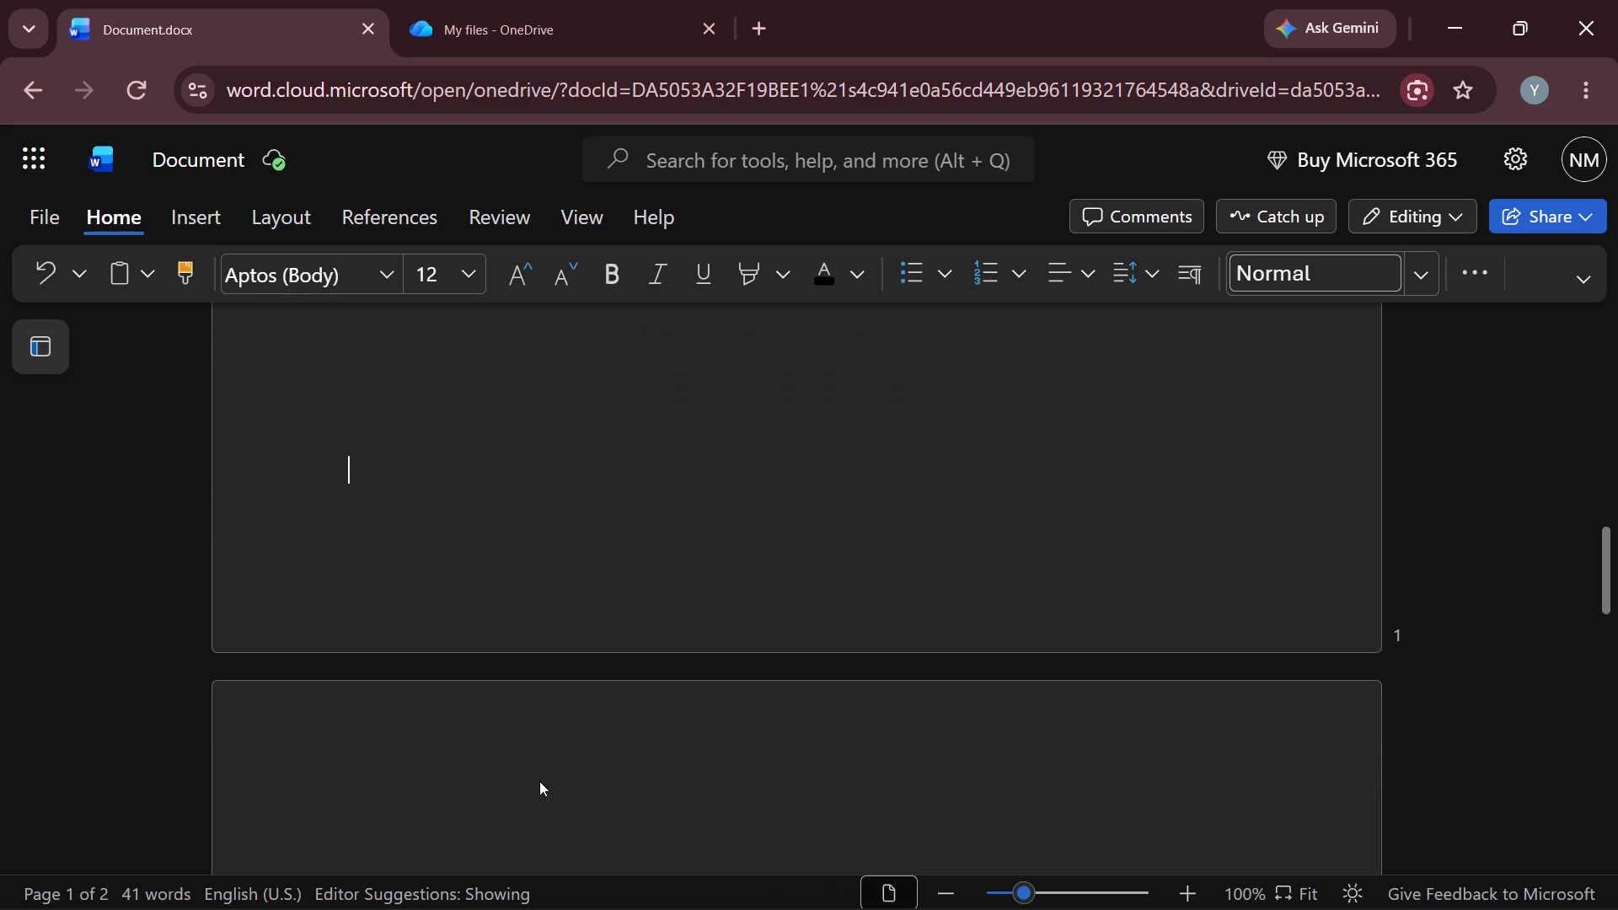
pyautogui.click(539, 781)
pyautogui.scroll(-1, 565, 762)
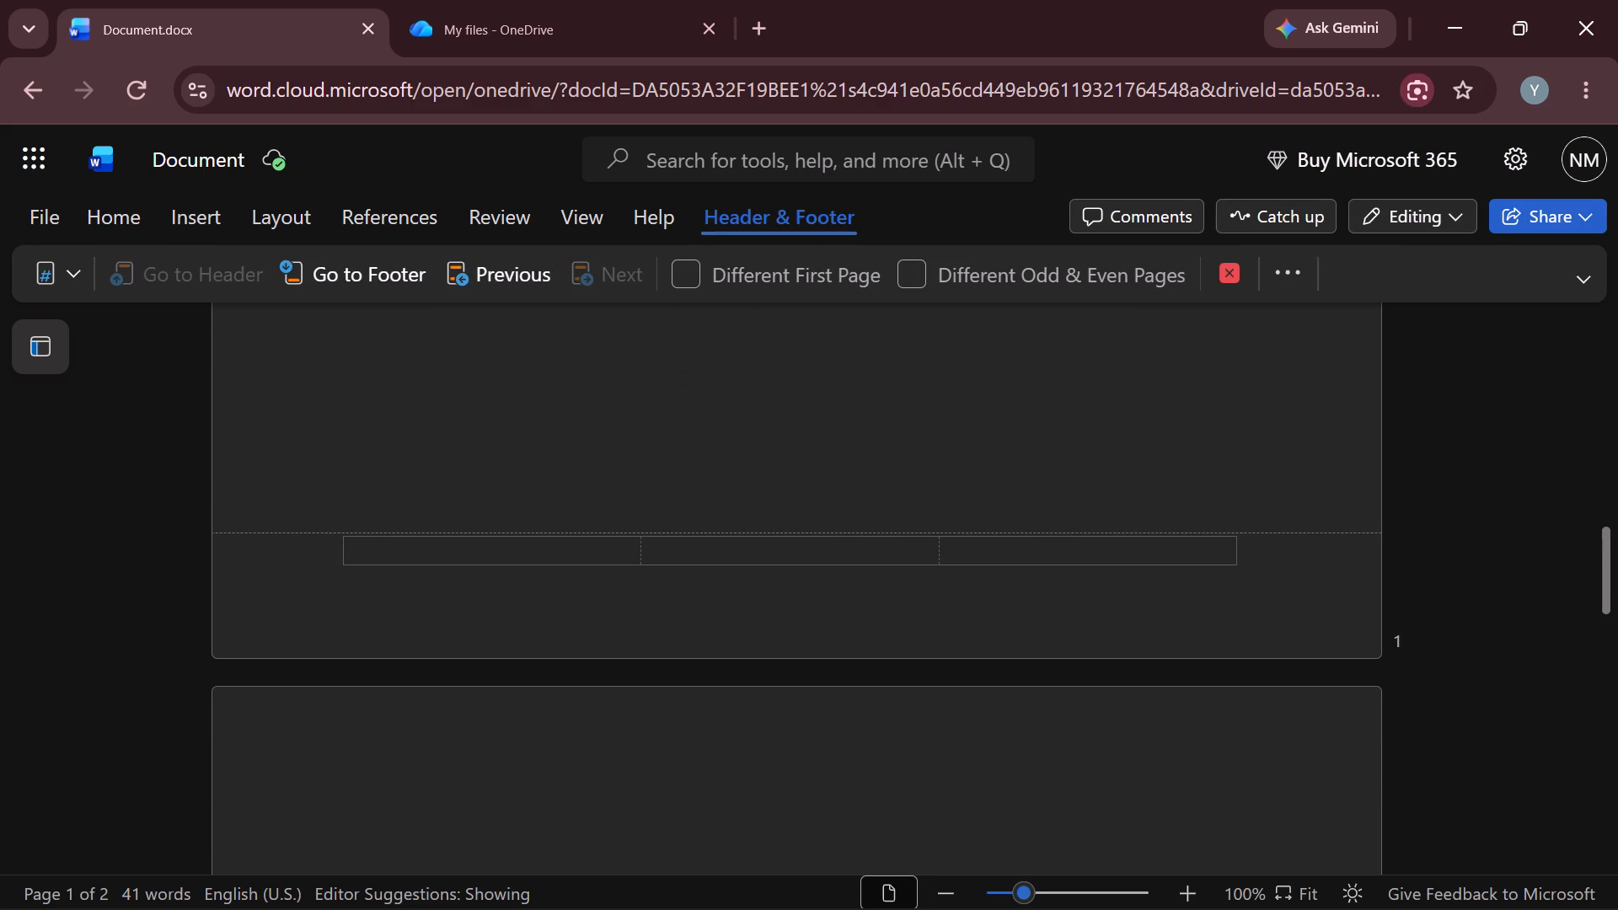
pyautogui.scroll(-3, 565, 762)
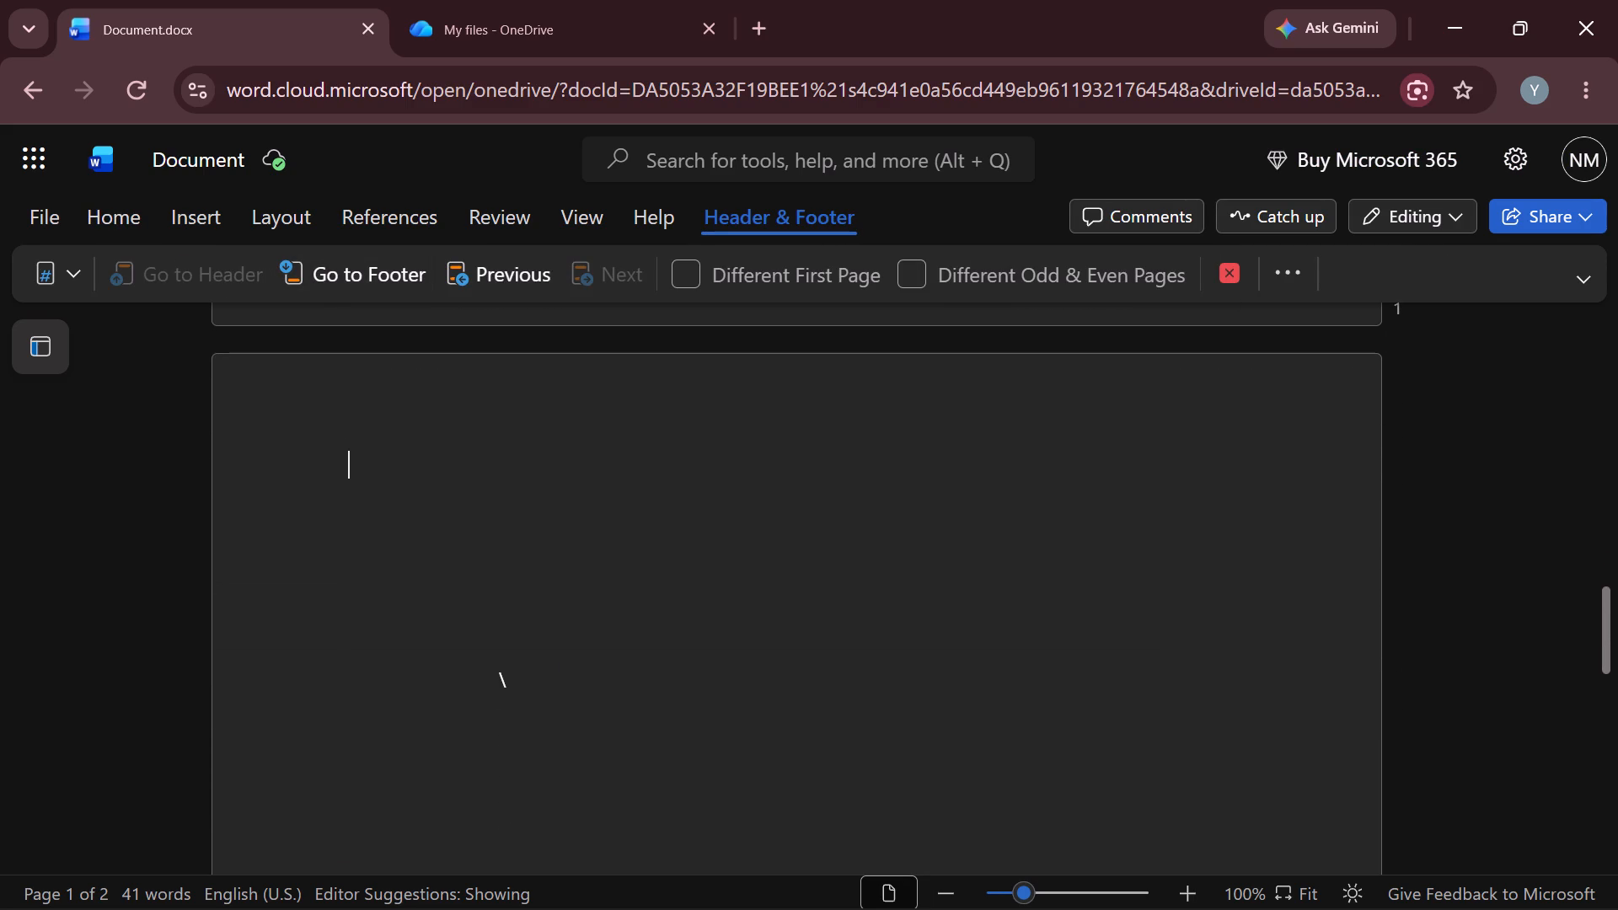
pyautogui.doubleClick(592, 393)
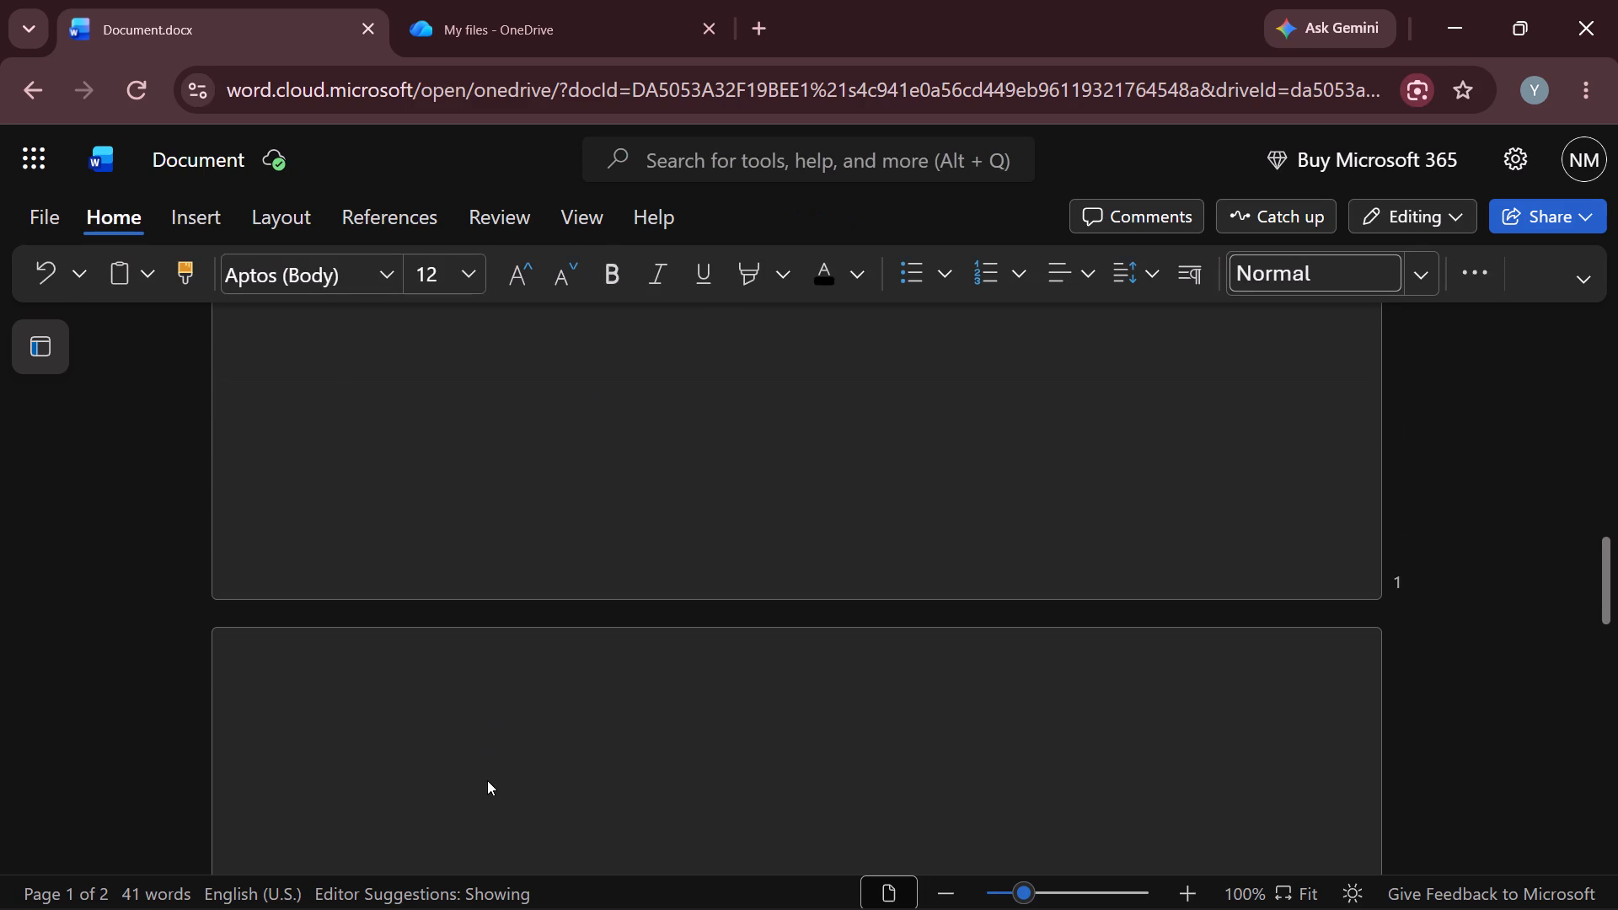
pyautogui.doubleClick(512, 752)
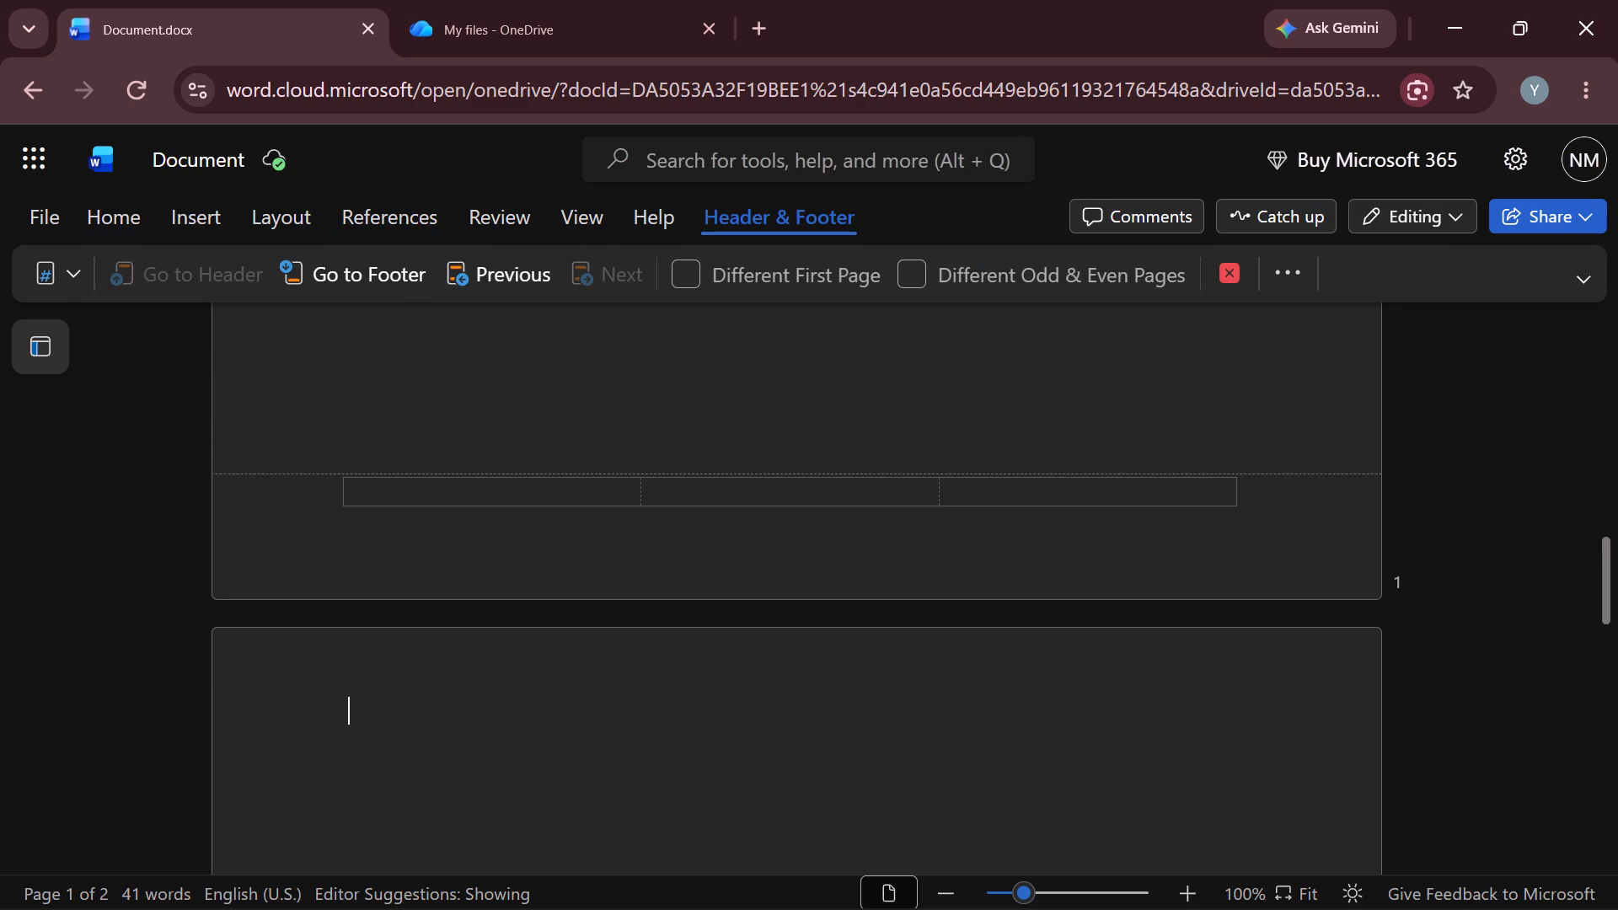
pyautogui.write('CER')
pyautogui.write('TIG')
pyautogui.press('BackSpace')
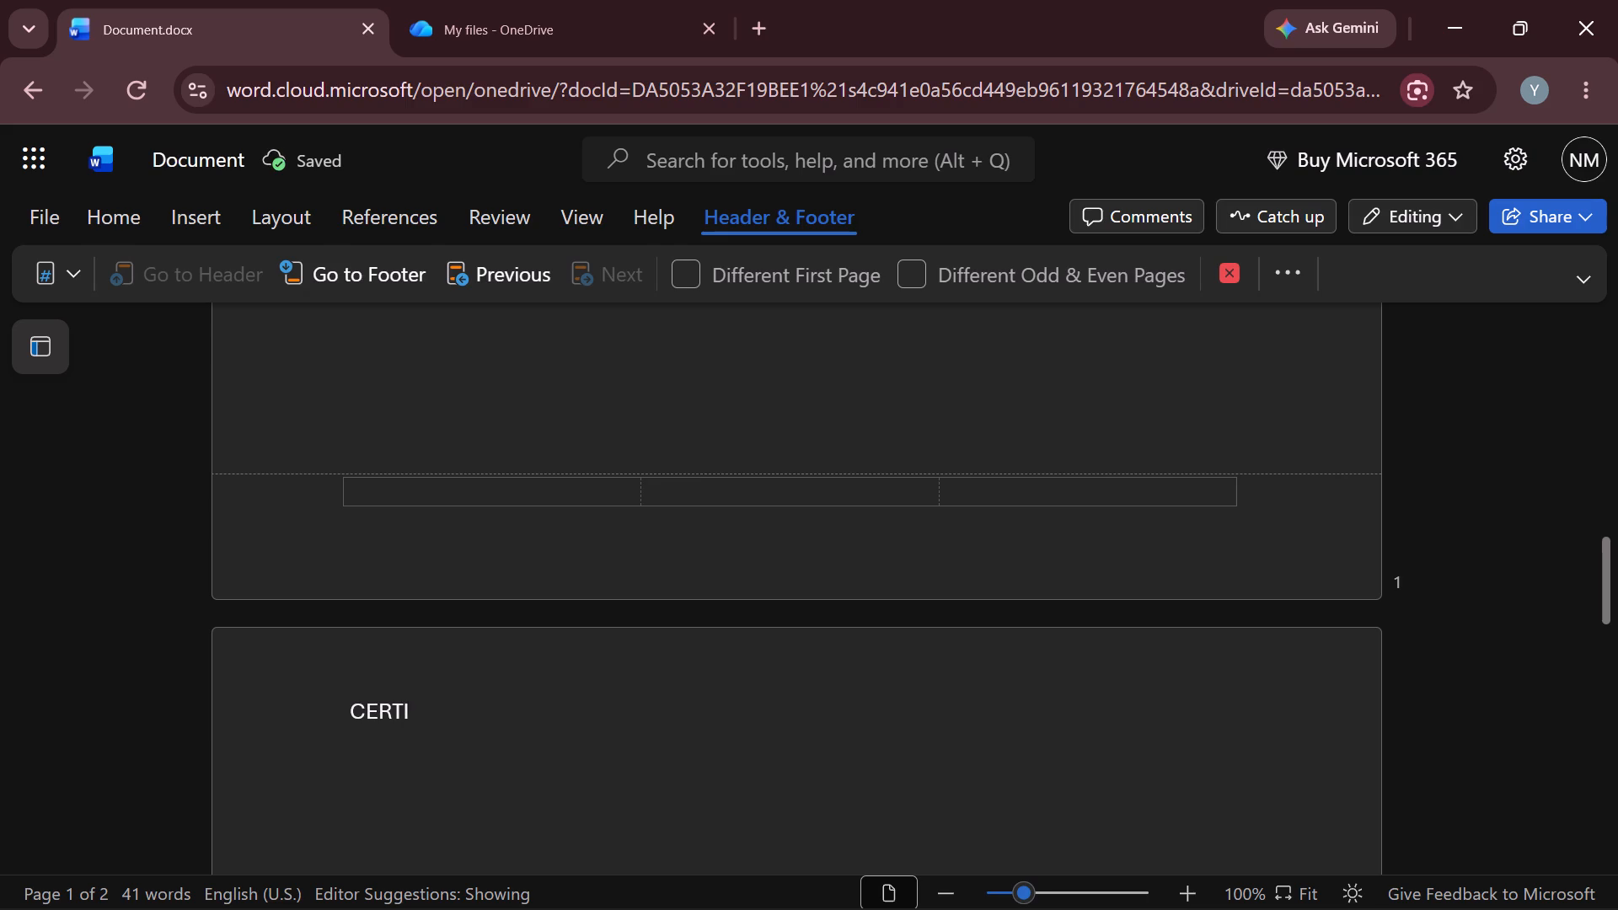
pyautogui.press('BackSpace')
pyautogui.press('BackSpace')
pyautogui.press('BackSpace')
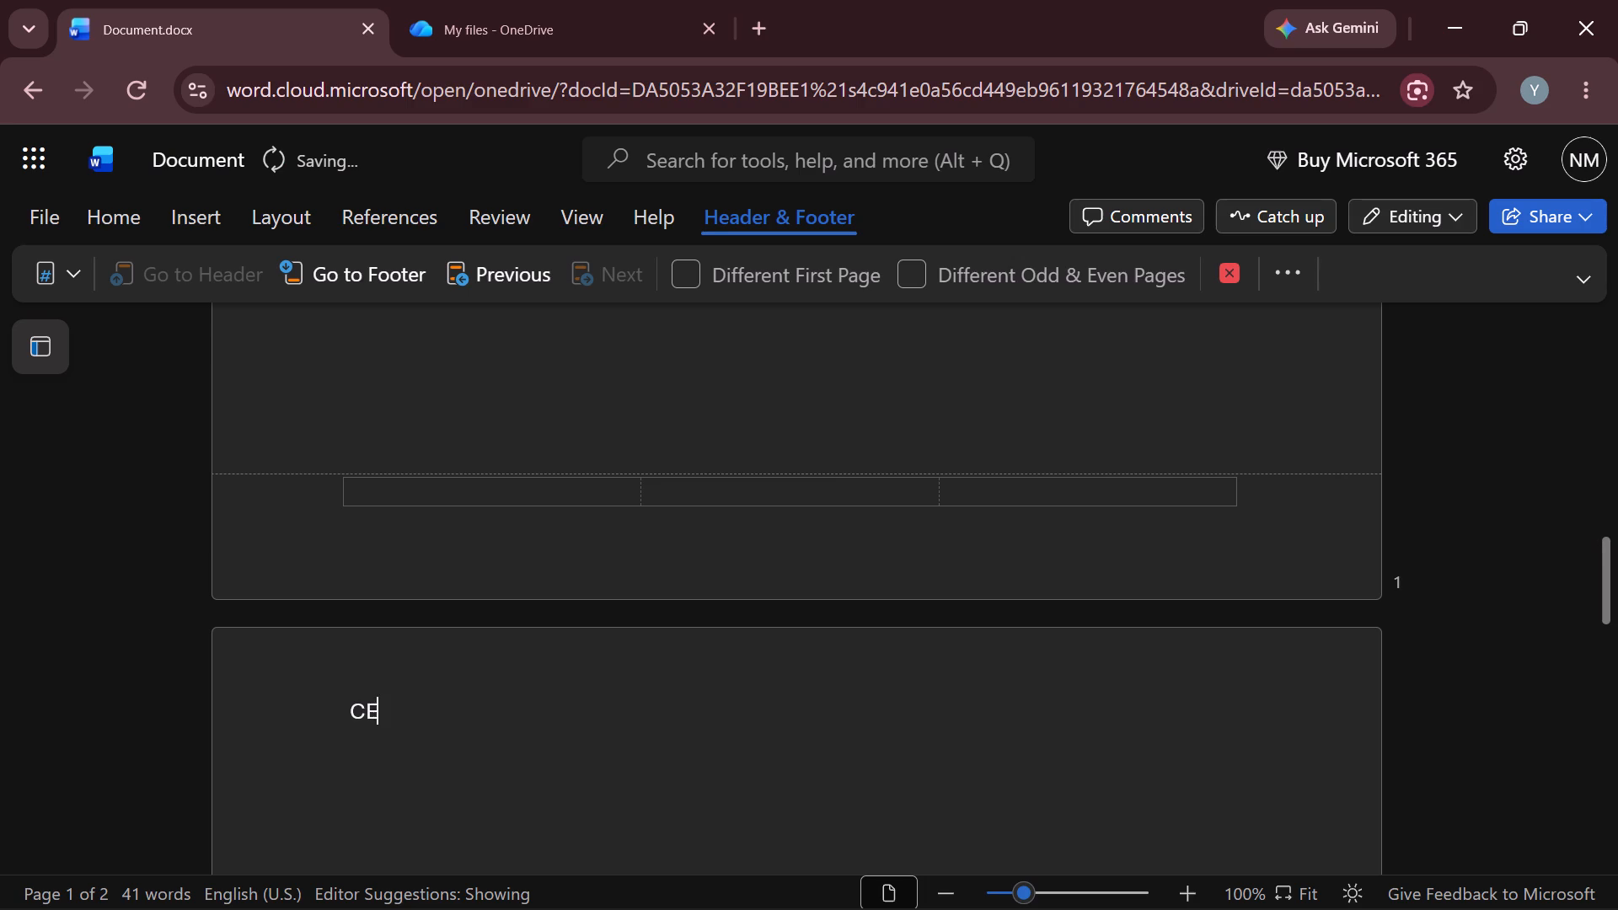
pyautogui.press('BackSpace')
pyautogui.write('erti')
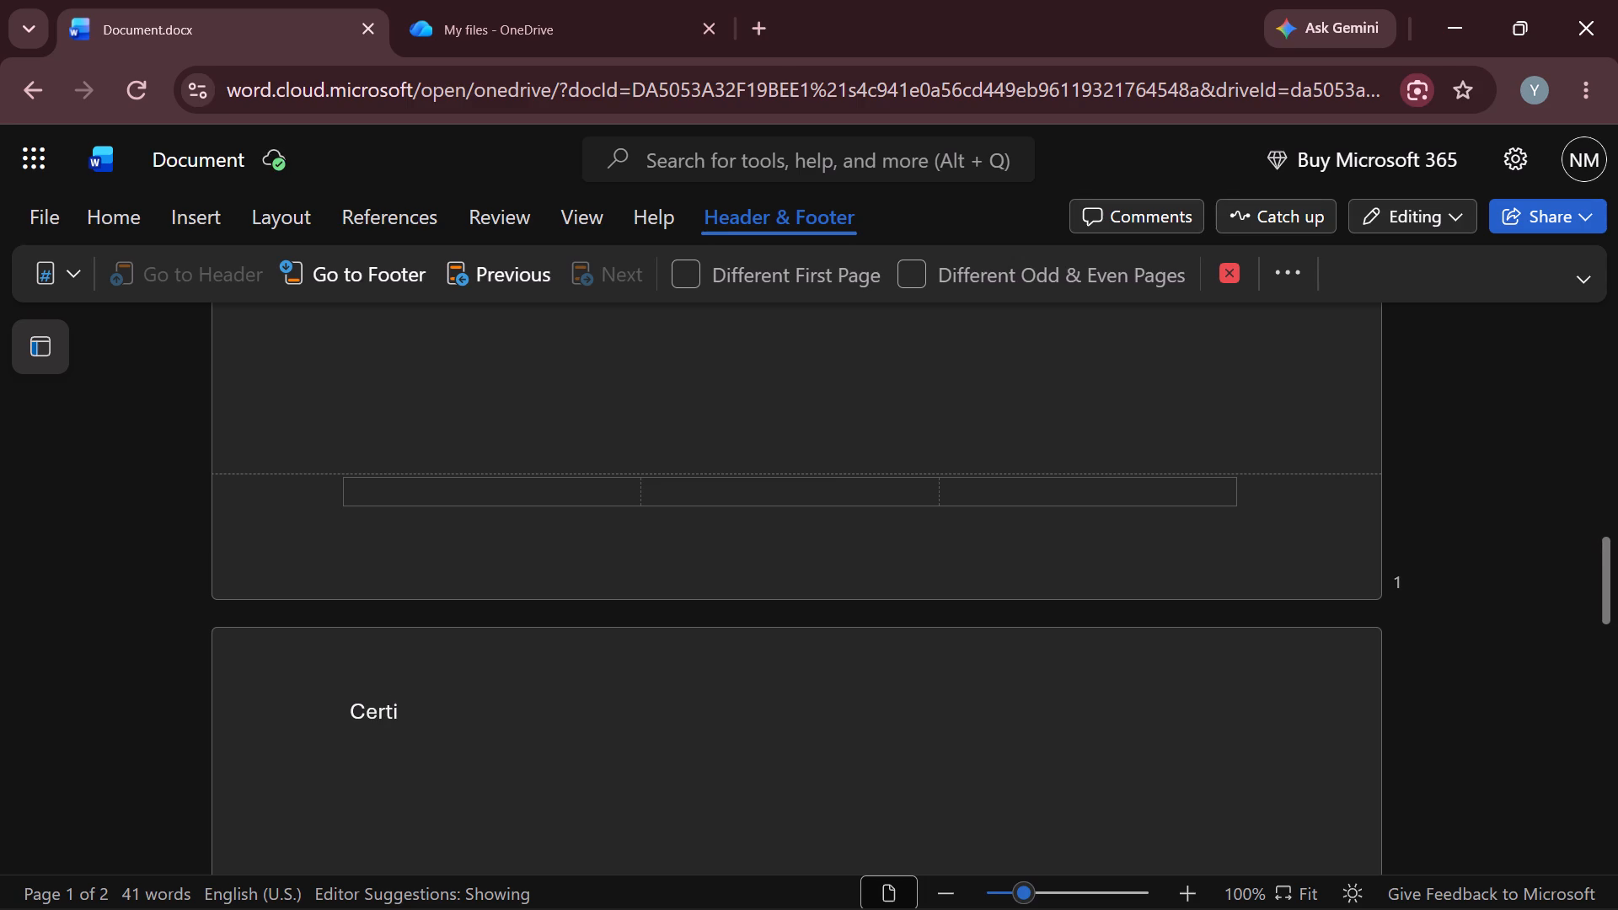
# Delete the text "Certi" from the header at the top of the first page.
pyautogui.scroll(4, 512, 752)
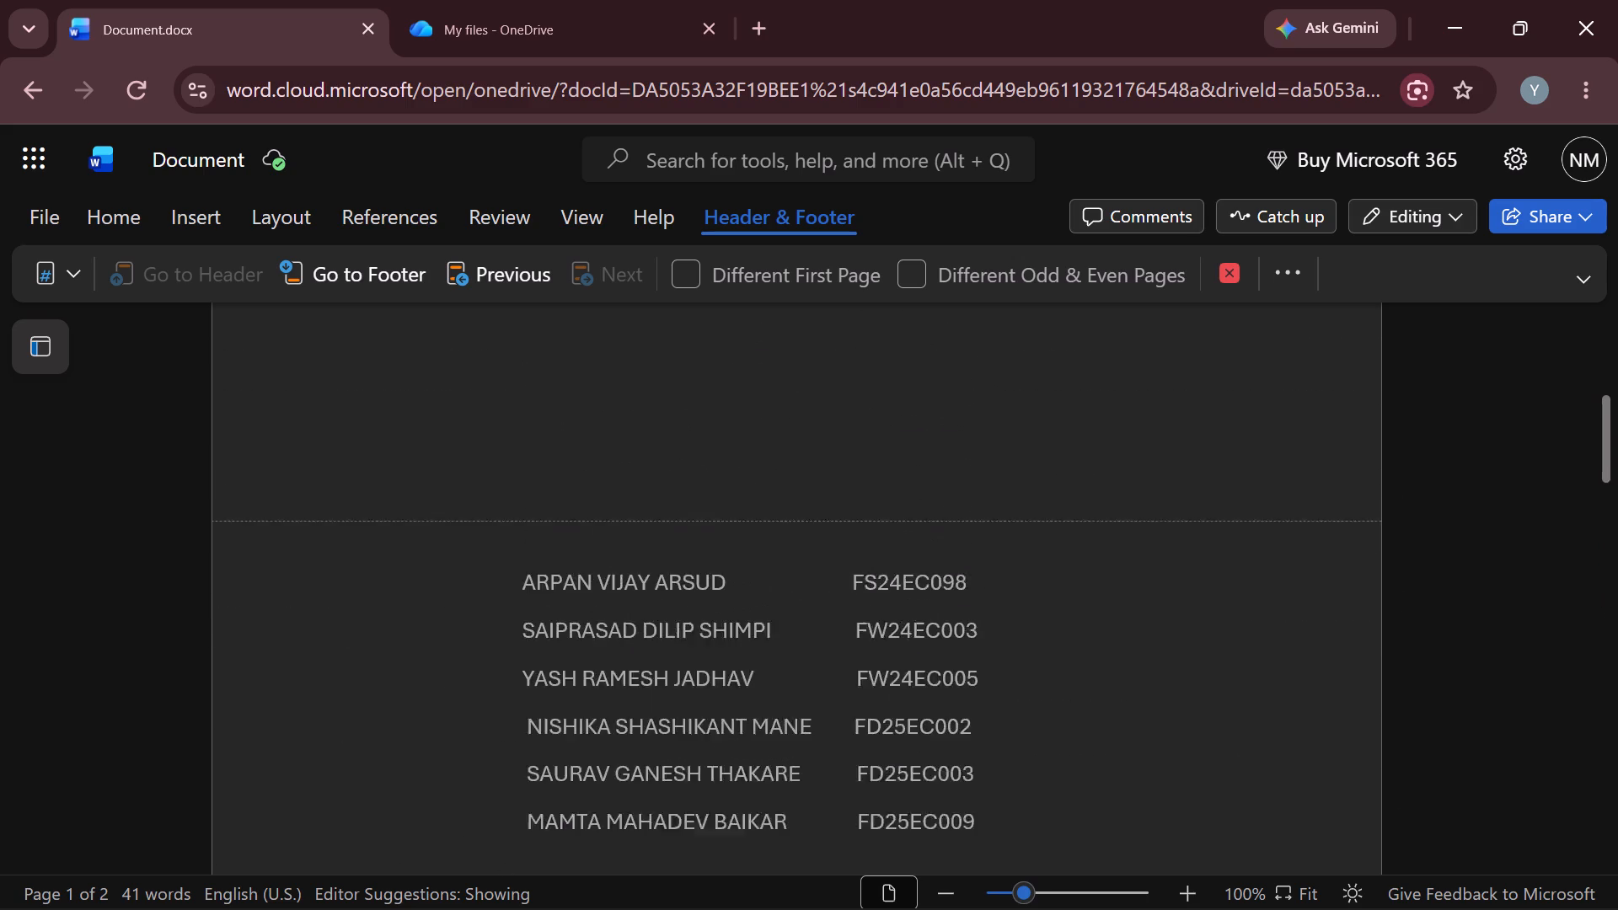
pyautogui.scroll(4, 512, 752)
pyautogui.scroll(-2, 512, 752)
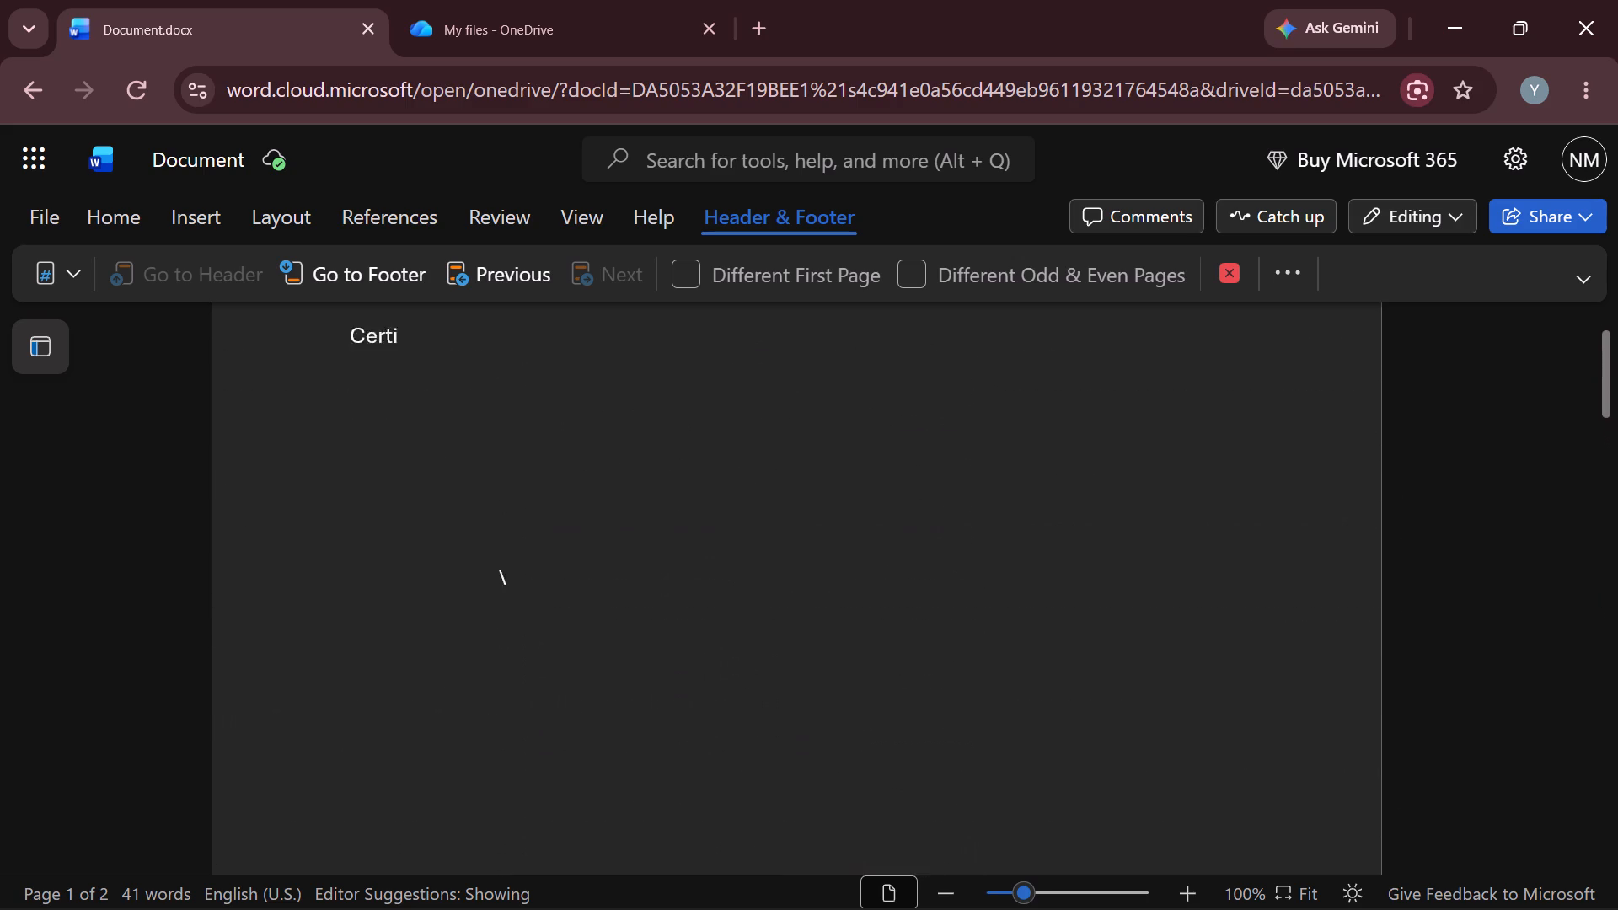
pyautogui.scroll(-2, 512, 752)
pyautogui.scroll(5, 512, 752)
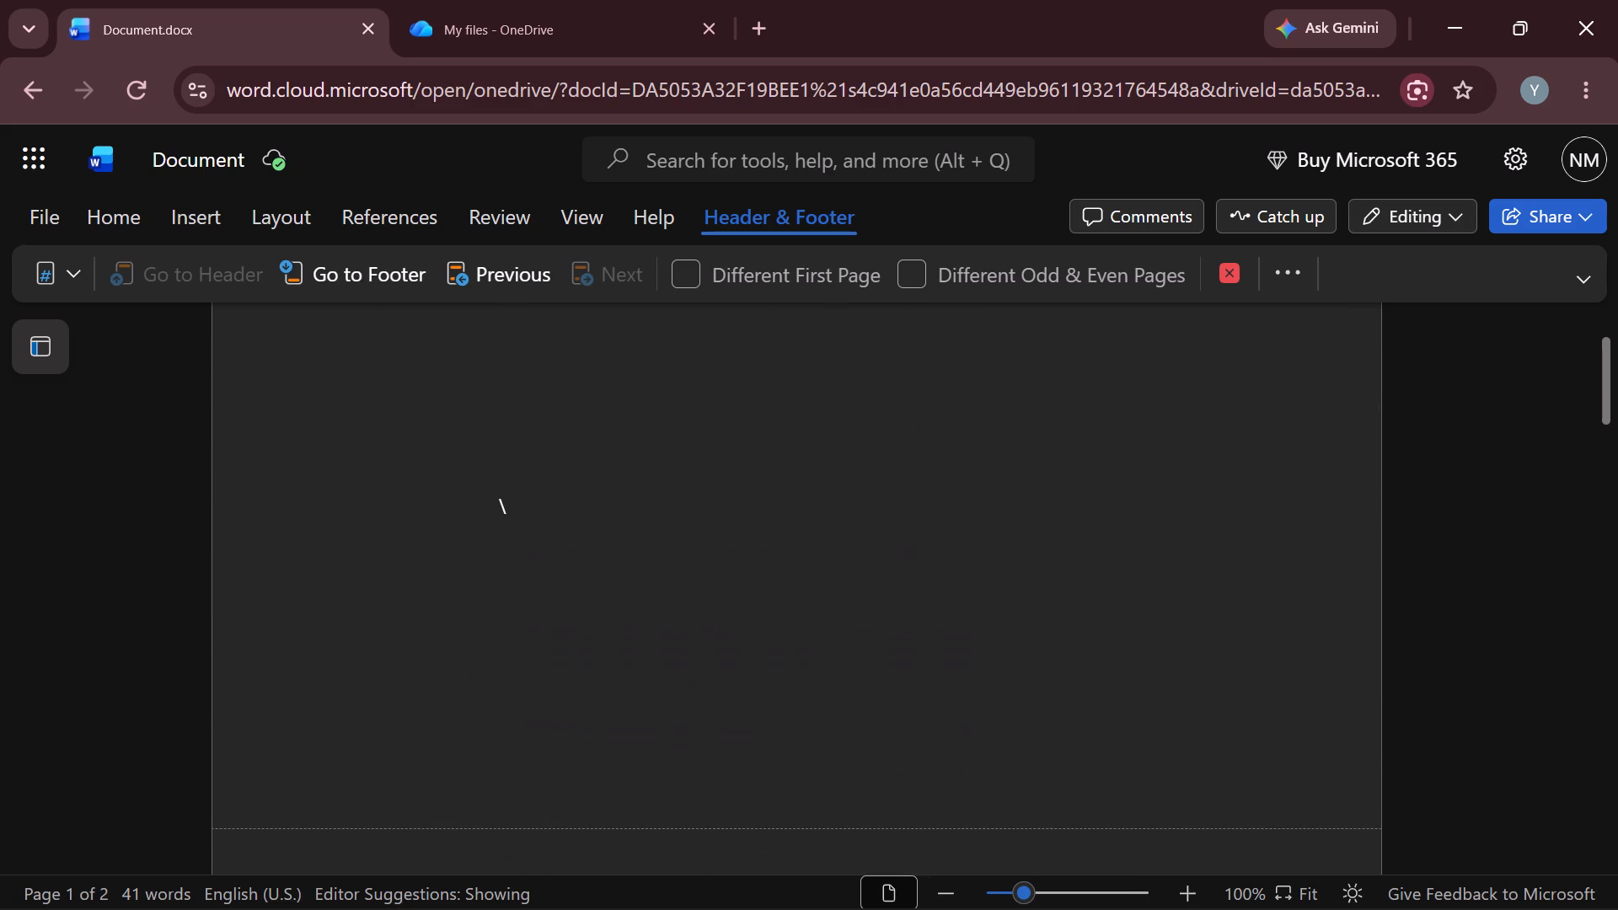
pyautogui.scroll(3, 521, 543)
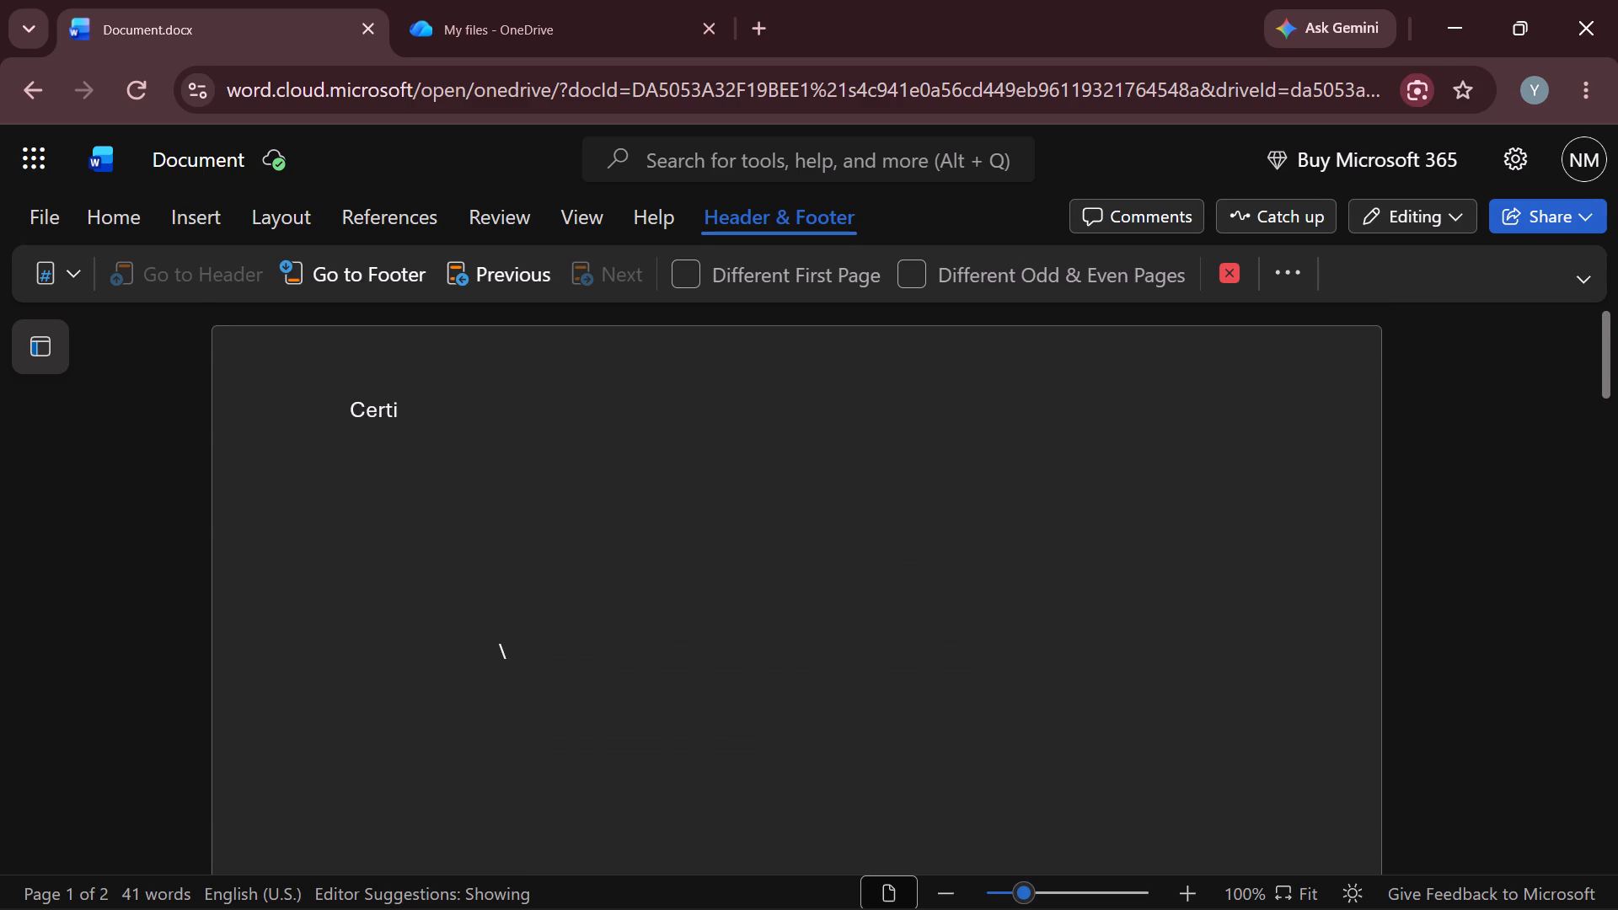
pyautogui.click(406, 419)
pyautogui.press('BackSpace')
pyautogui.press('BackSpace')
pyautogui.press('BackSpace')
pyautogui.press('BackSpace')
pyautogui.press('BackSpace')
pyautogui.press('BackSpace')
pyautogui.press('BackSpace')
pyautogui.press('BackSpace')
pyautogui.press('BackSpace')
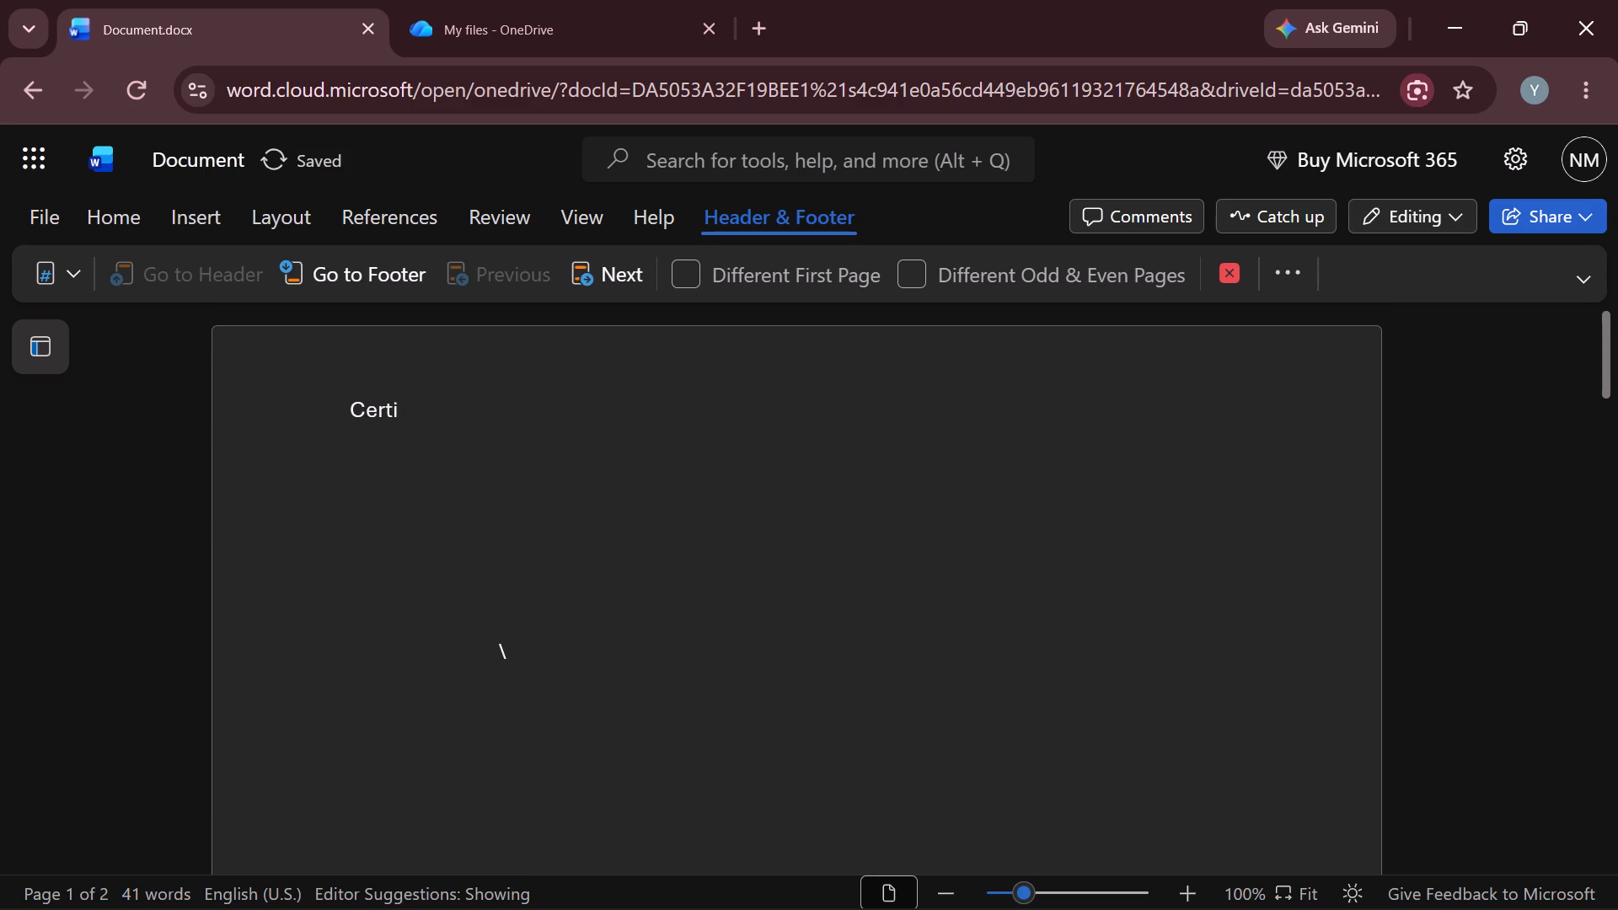
# Examine the headers, body text and footers across both pages of the document.
pyautogui.scroll(1, 406, 419)
pyautogui.scroll(-3, 406, 419)
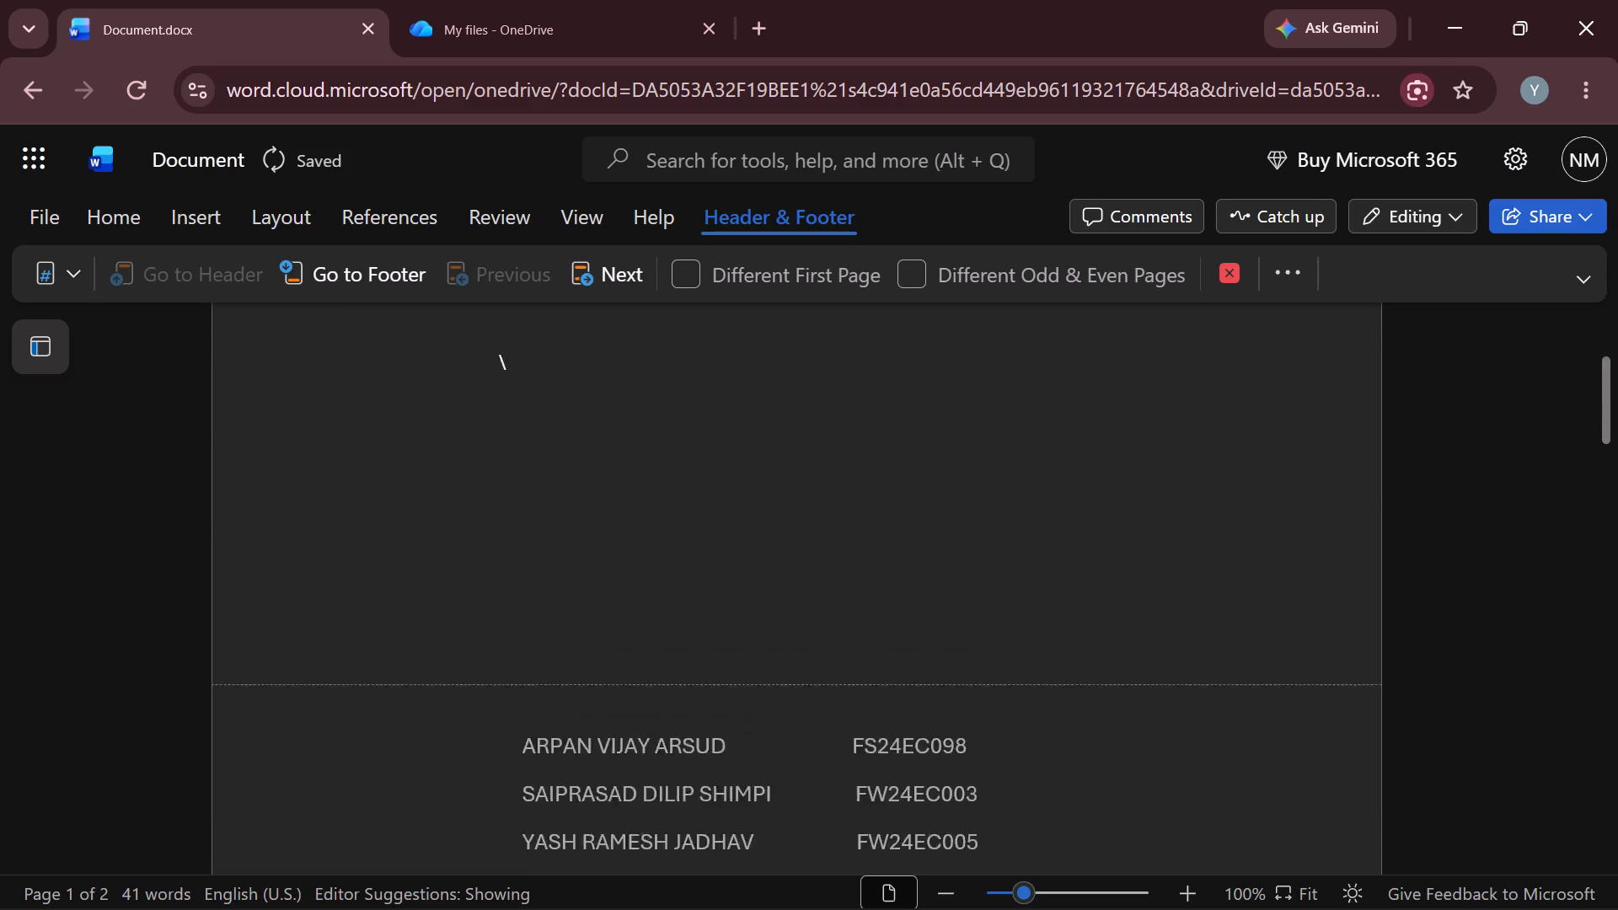
pyautogui.scroll(-9, 406, 419)
pyautogui.scroll(3, 406, 419)
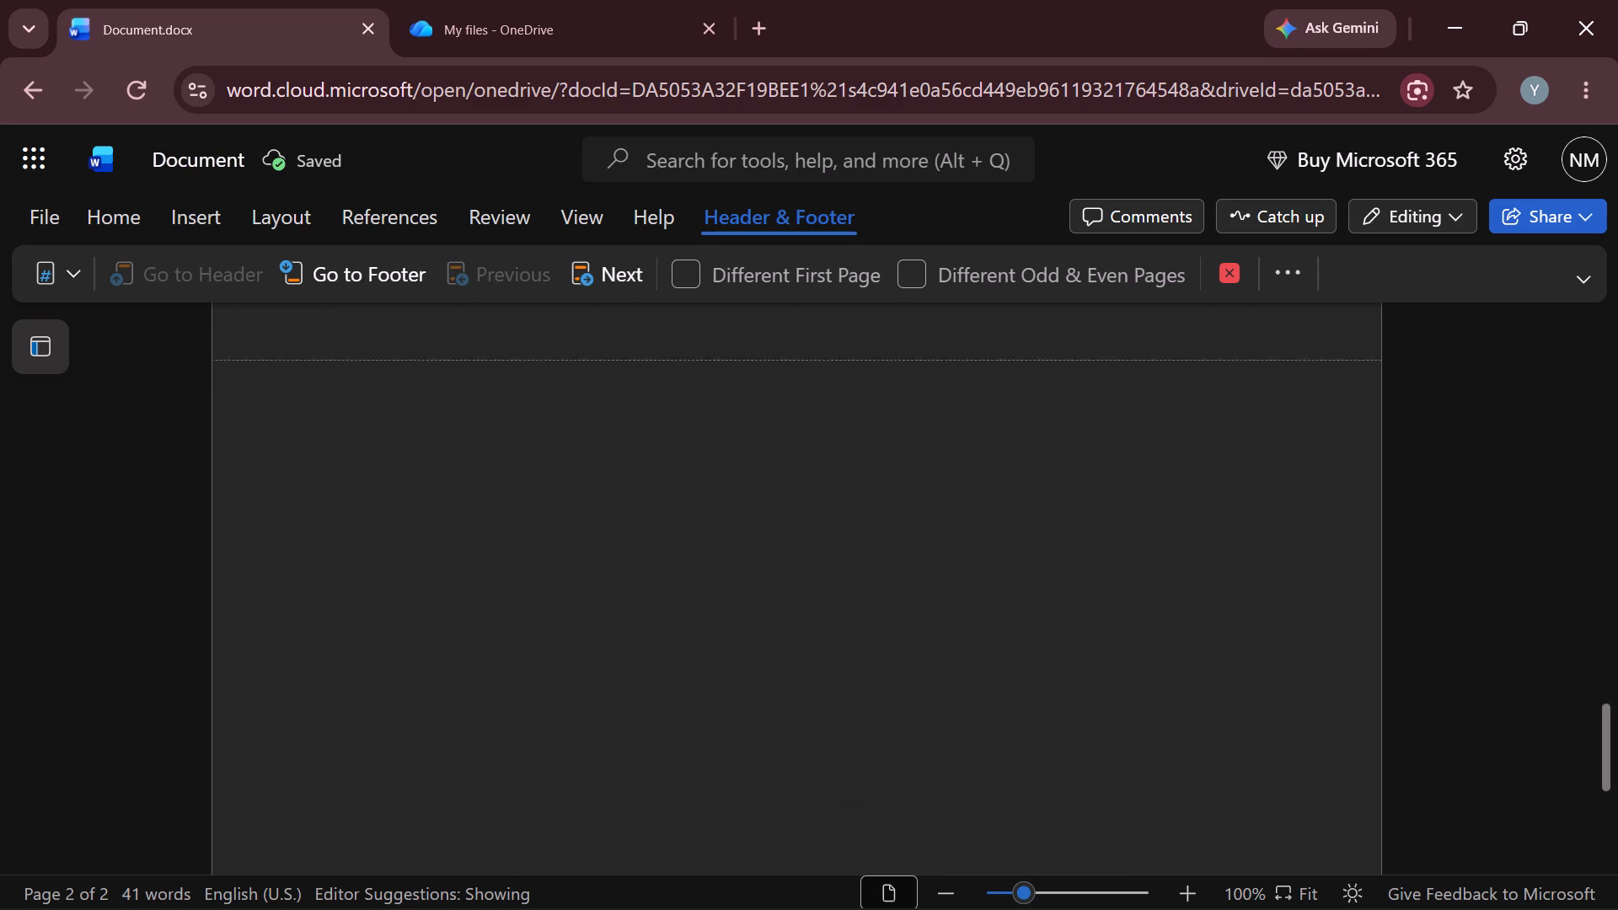
pyautogui.scroll(5, 406, 419)
pyautogui.scroll(-3, 406, 419)
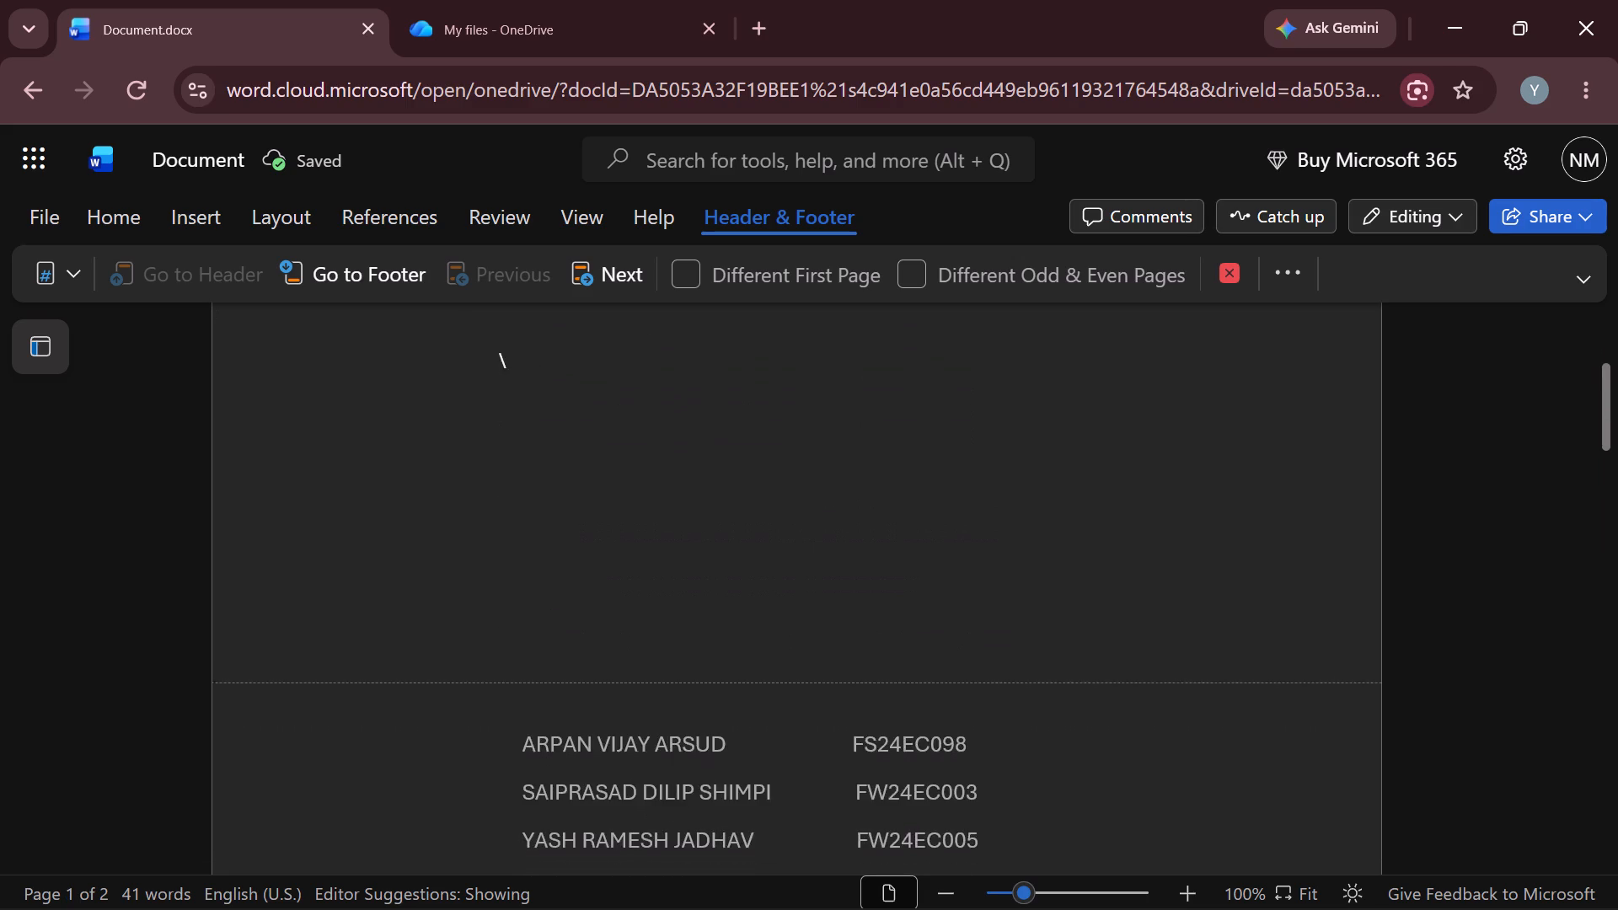
pyautogui.scroll(-5, 406, 419)
pyautogui.scroll(2, 406, 419)
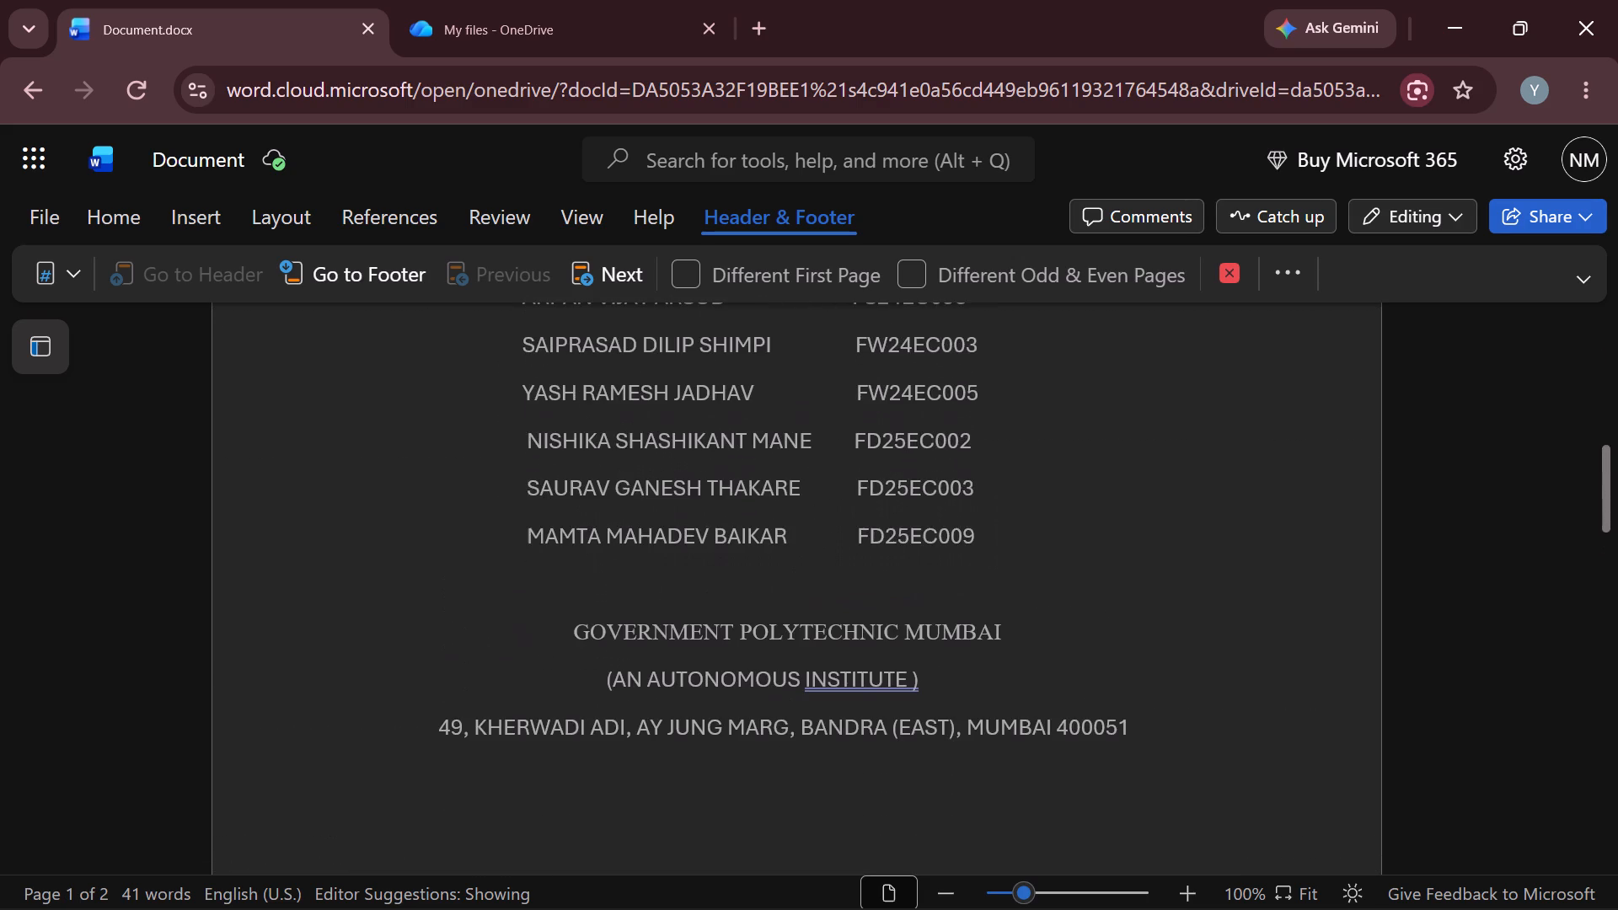
pyautogui.scroll(5, 406, 419)
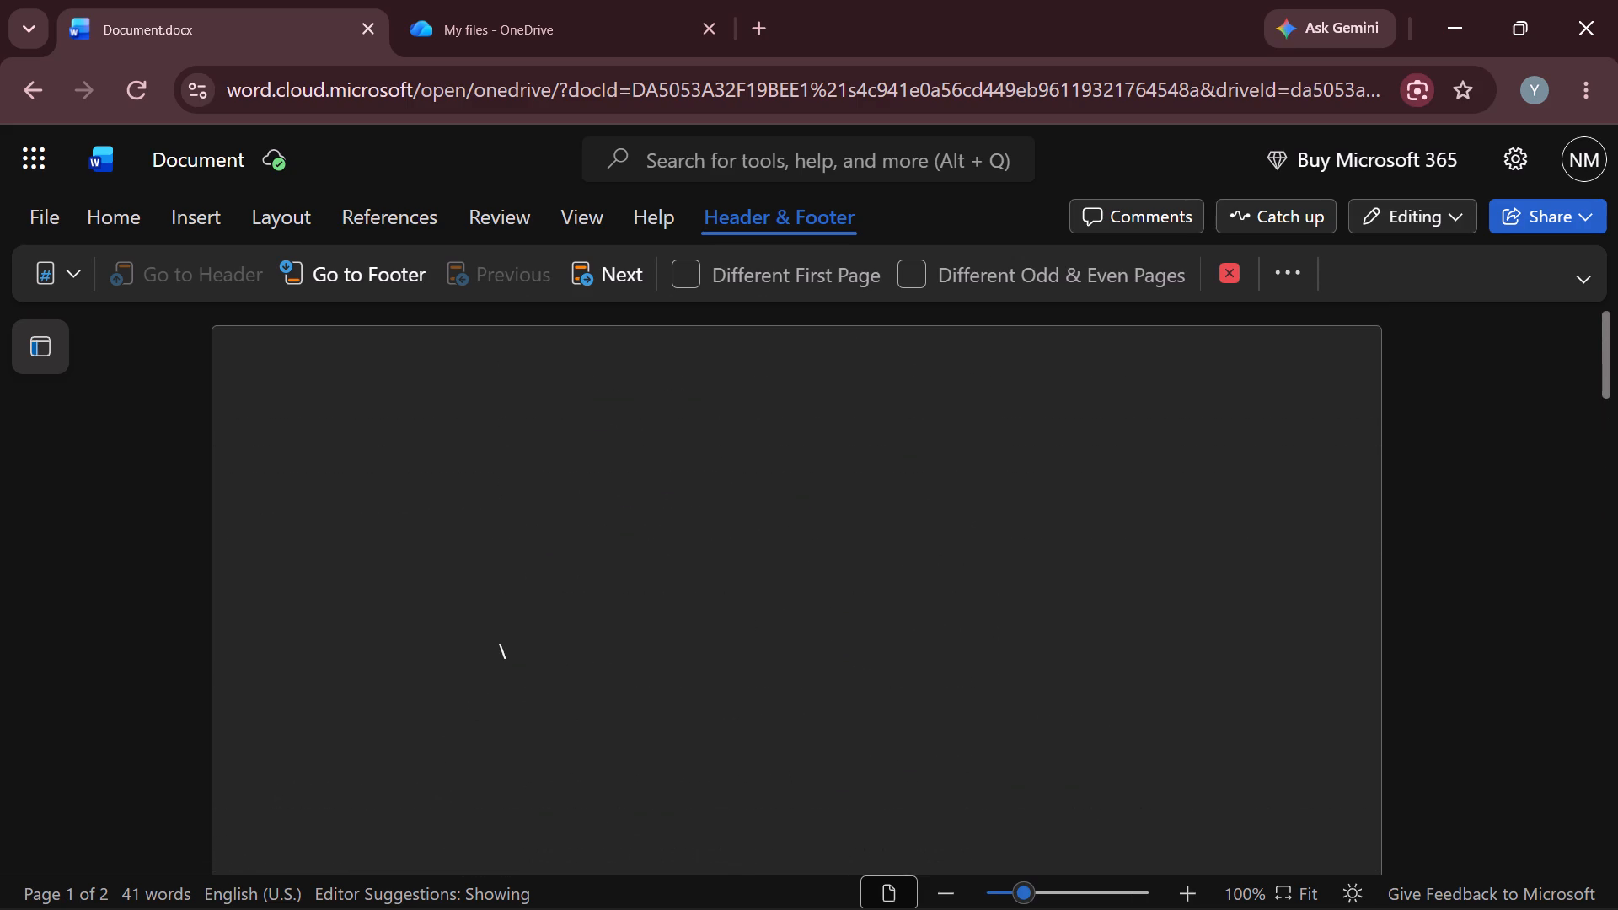
pyautogui.scroll(1, 406, 419)
pyautogui.scroll(-4, 406, 419)
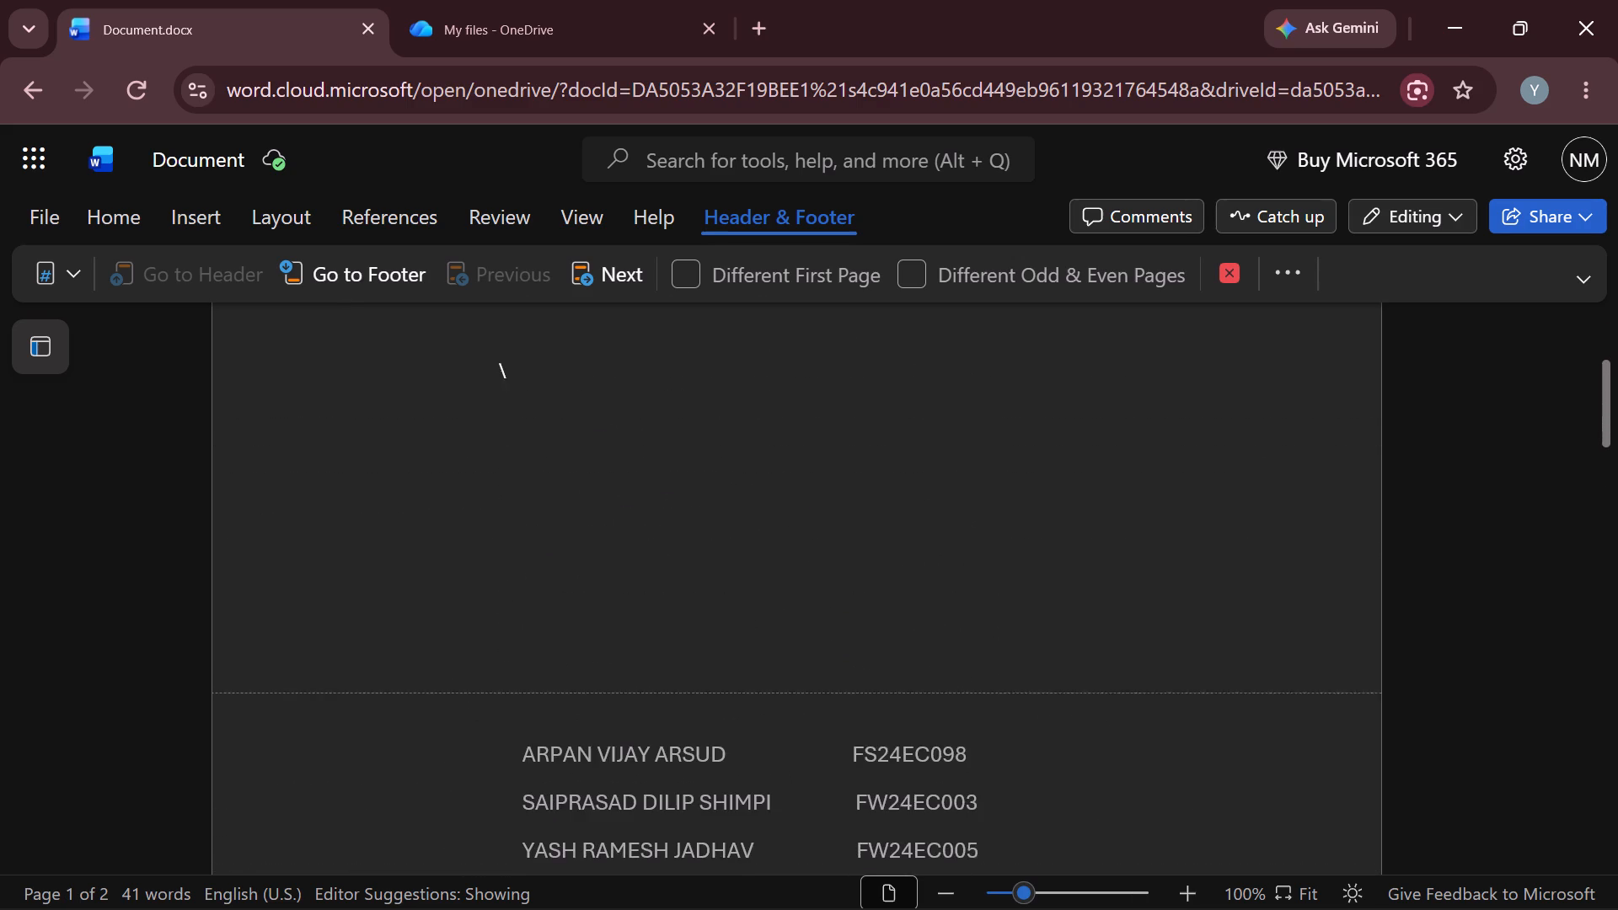
pyautogui.scroll(-8, 406, 419)
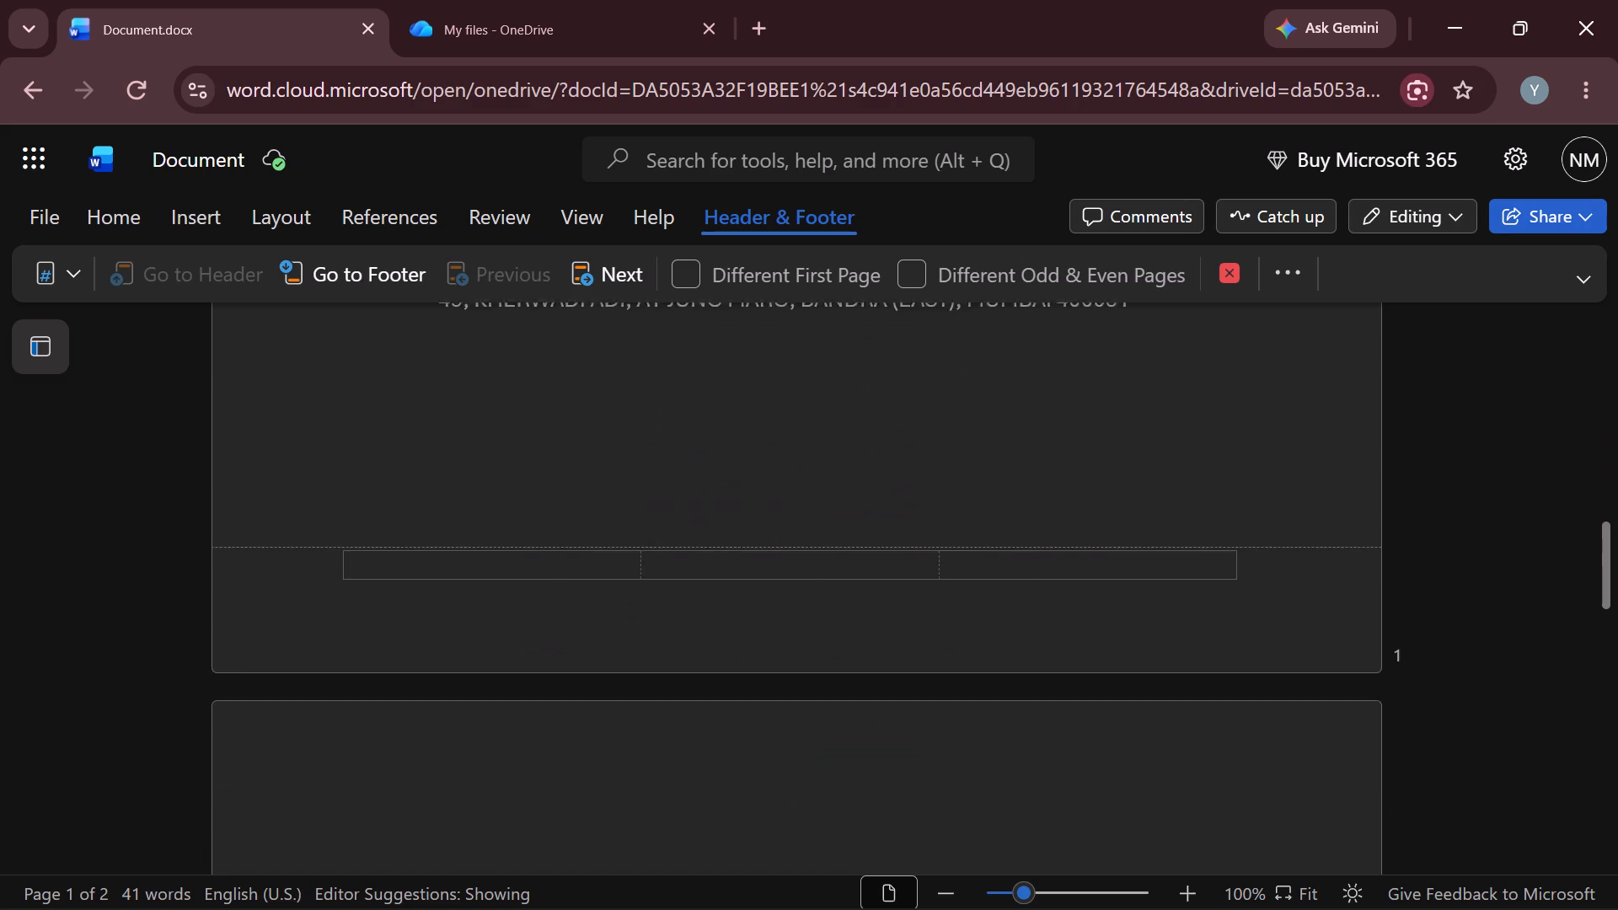
pyautogui.scroll(-11, 406, 419)
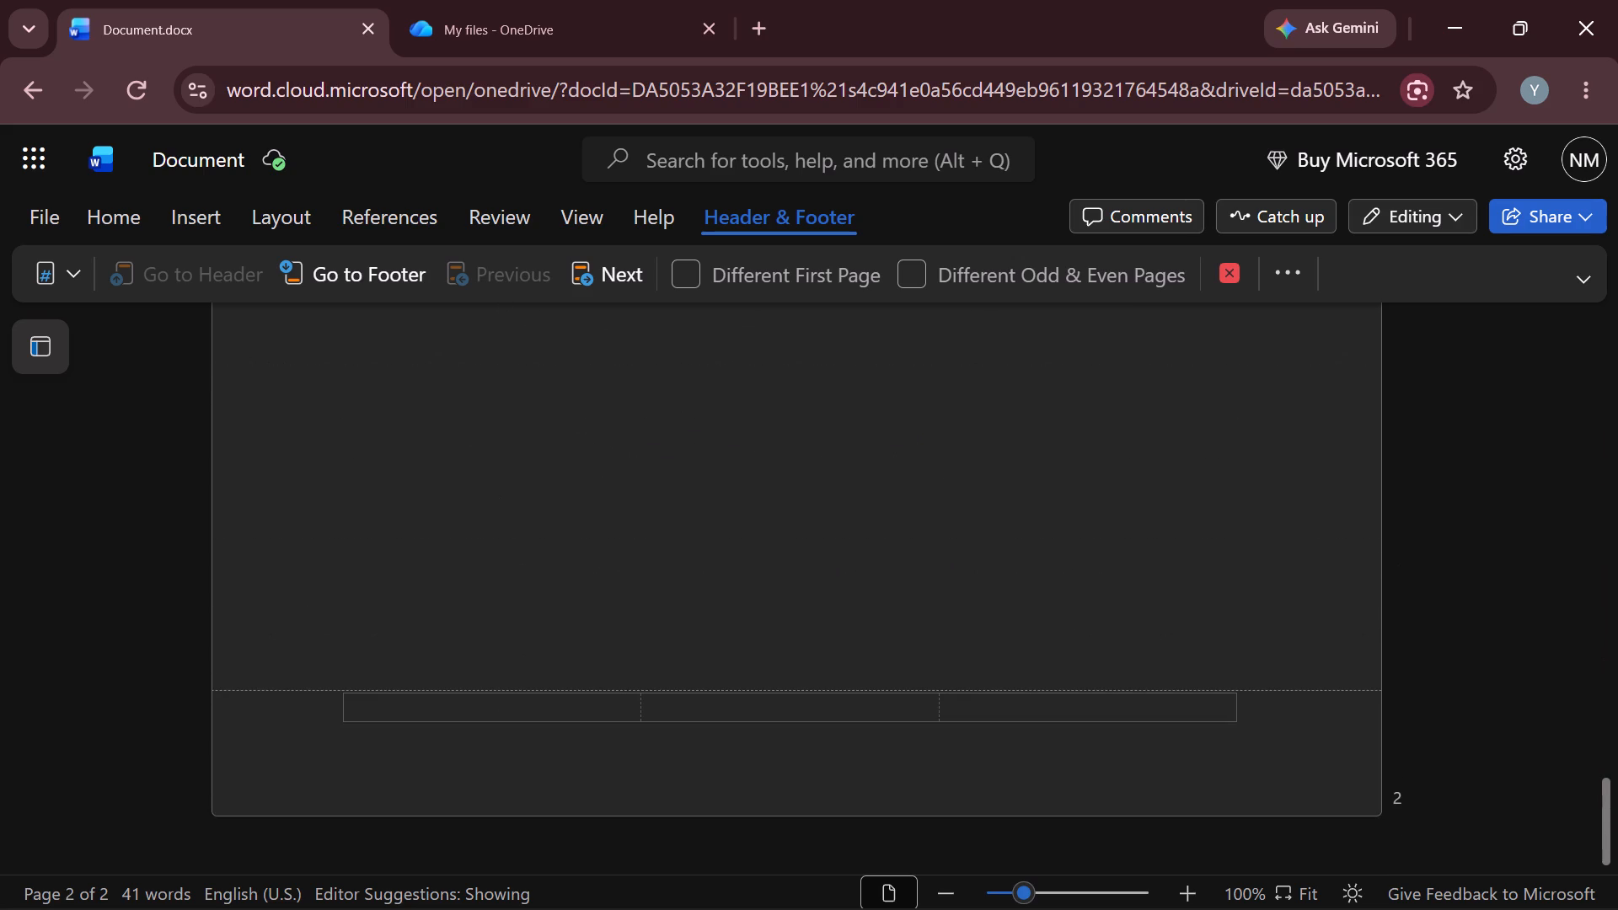
pyautogui.scroll(4, 406, 419)
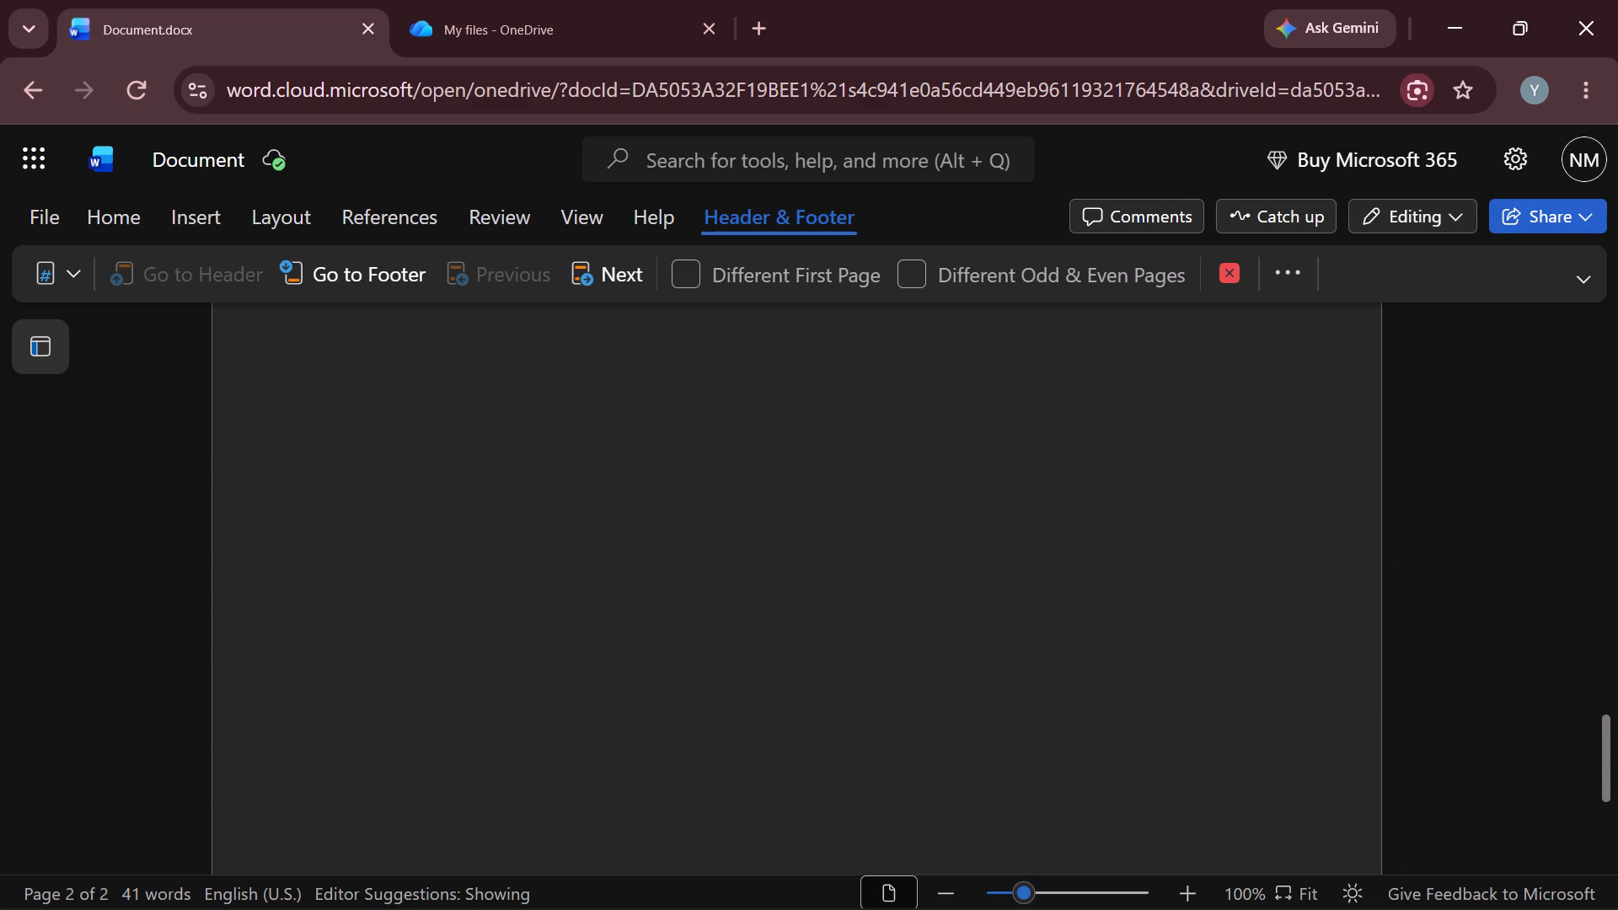
pyautogui.scroll(10, 406, 419)
pyautogui.scroll(-3, 406, 419)
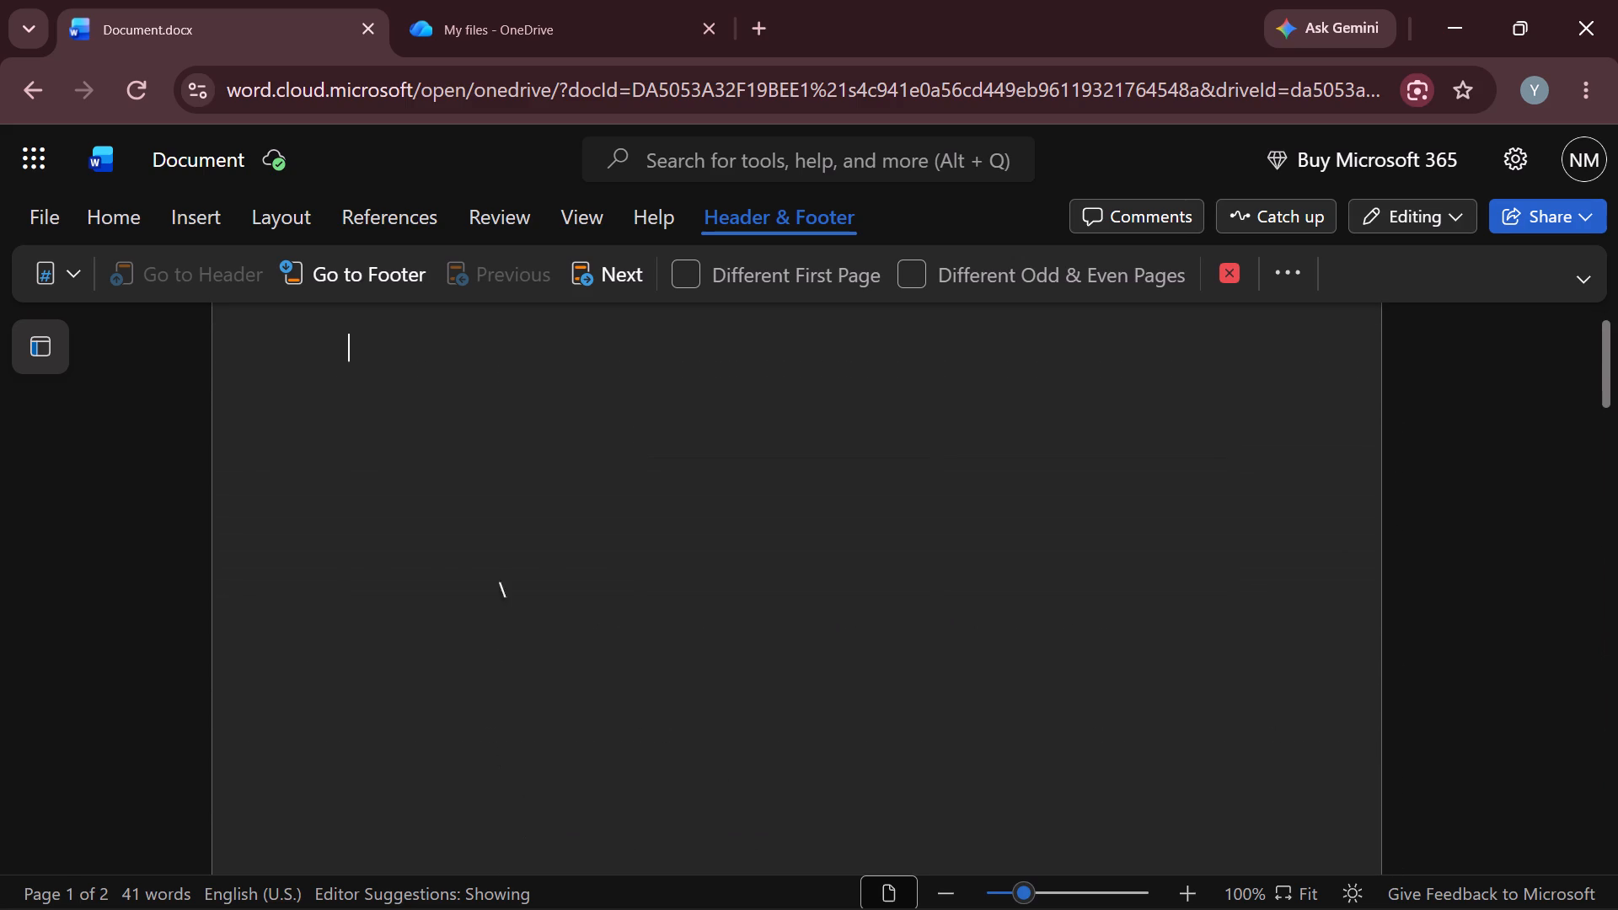
pyautogui.scroll(-3, 406, 419)
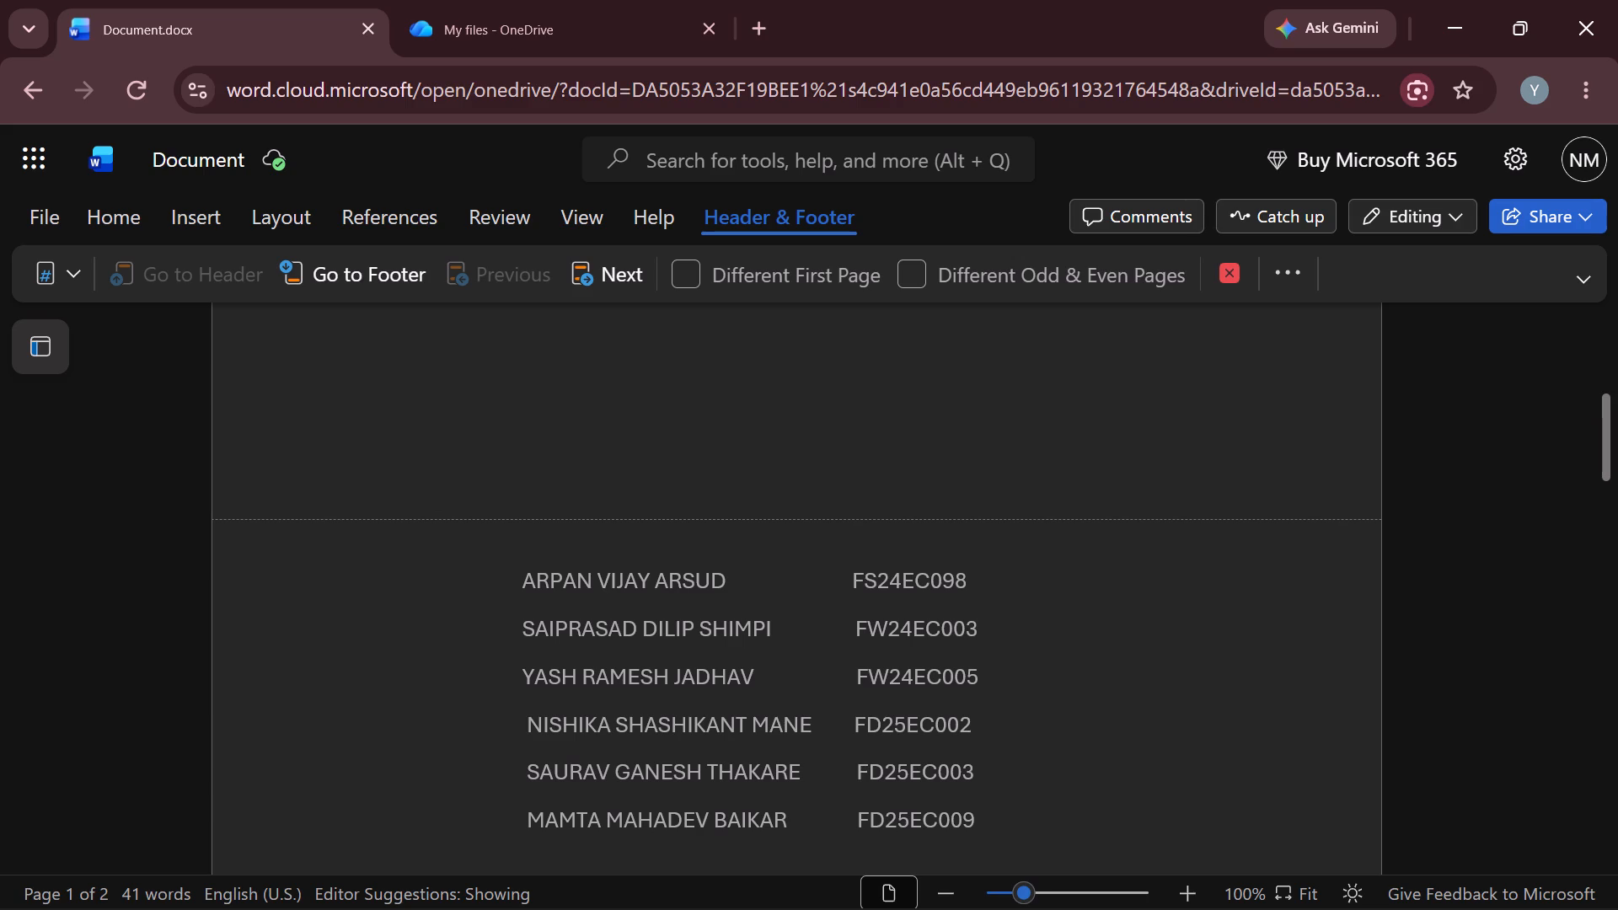
pyautogui.click(105, 221)
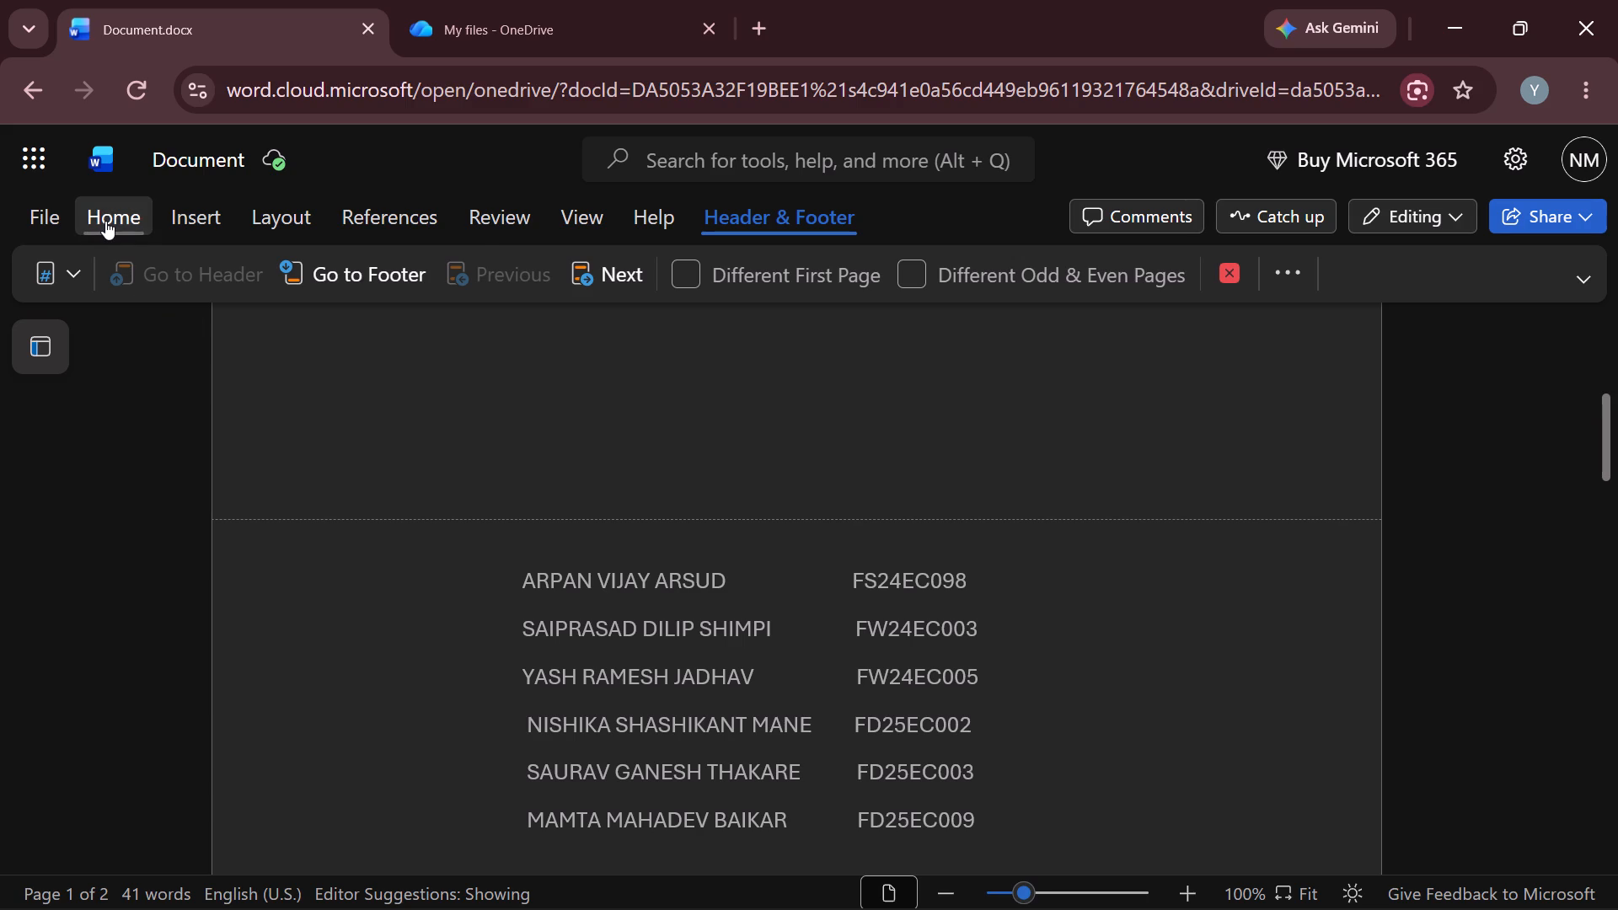
pyautogui.scroll(5, 486, 356)
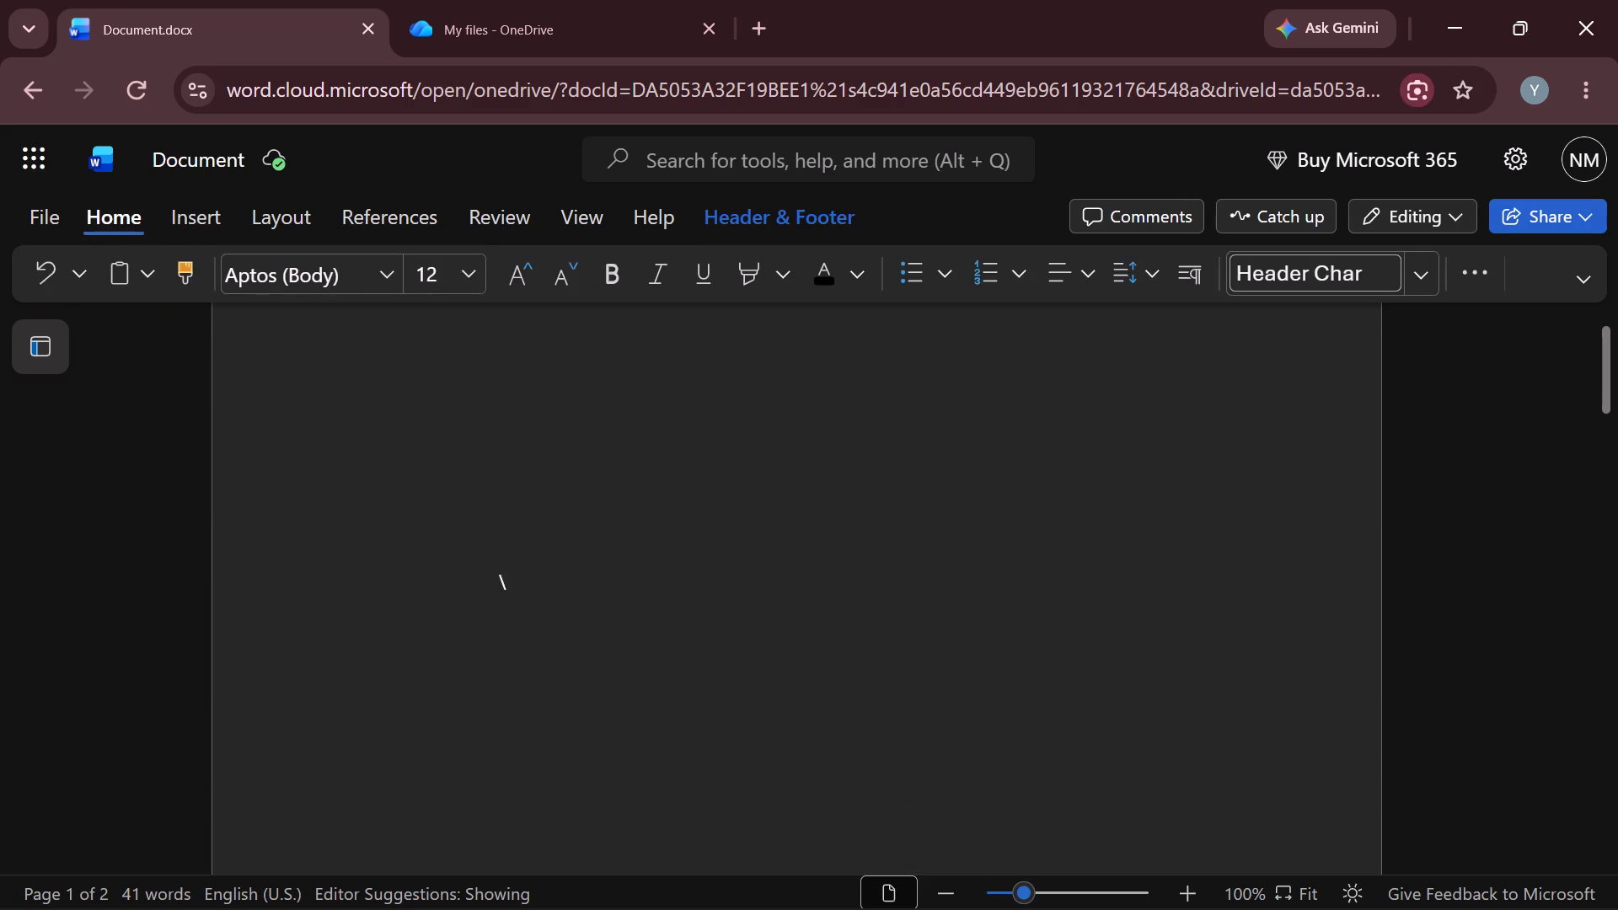
pyautogui.scroll(6, 486, 356)
pyautogui.scroll(-18, 486, 356)
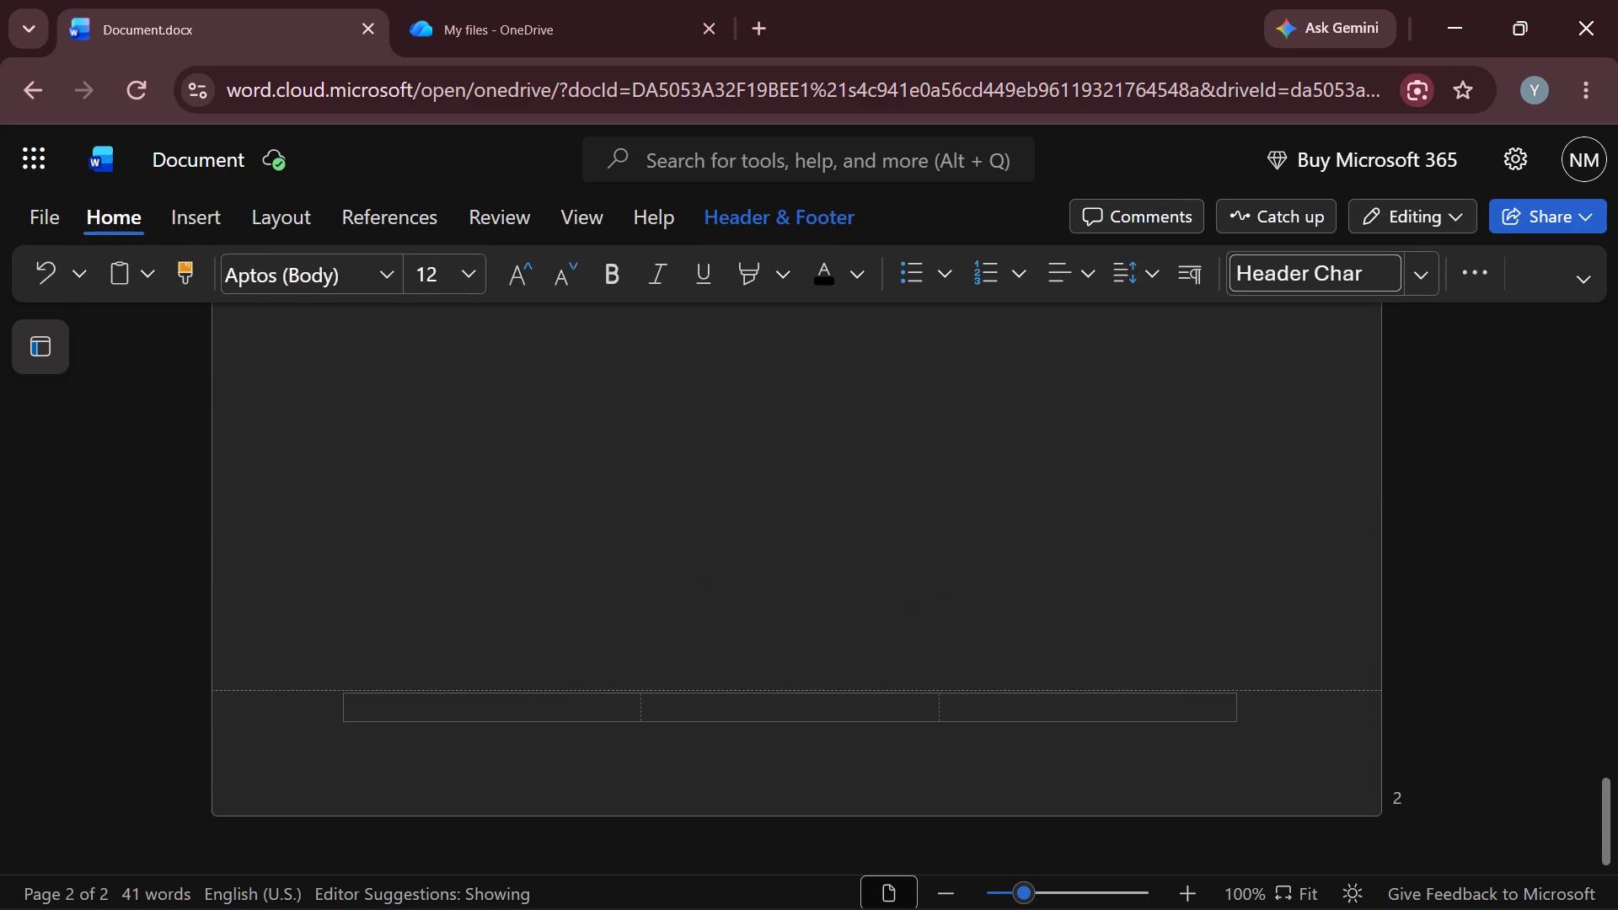
pyautogui.scroll(-1, 486, 356)
pyautogui.scroll(14, 486, 356)
pyautogui.scroll(-1, 488, 351)
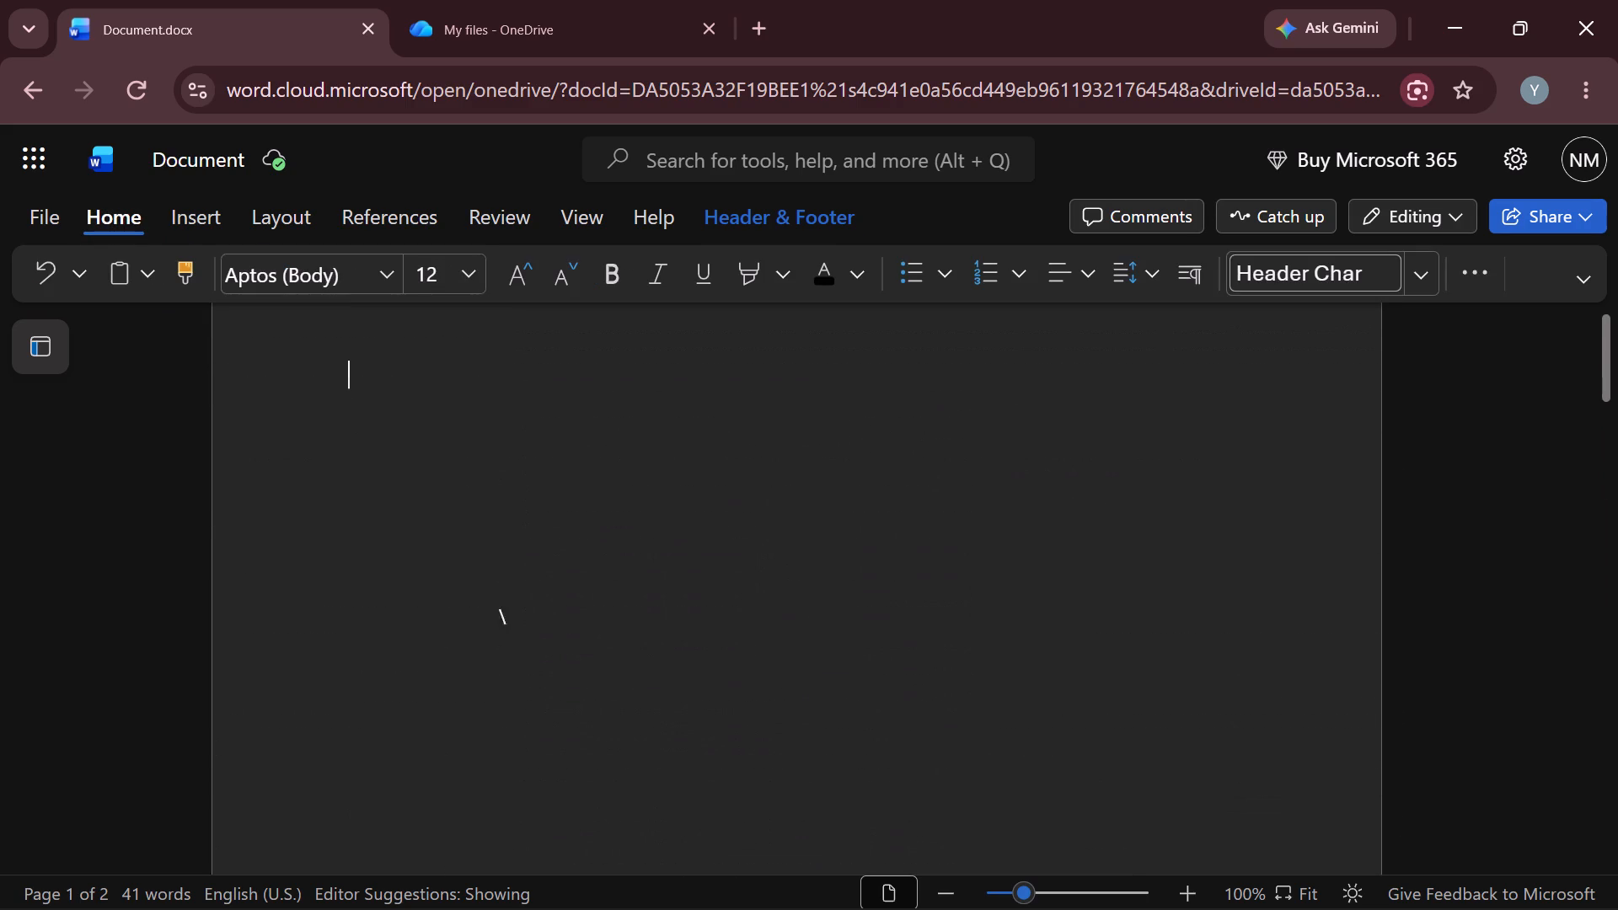
# Open the document's Documents file location in OneDrive from its save status, and close the Calculator window.
pyautogui.scroll(-1, 488, 351)
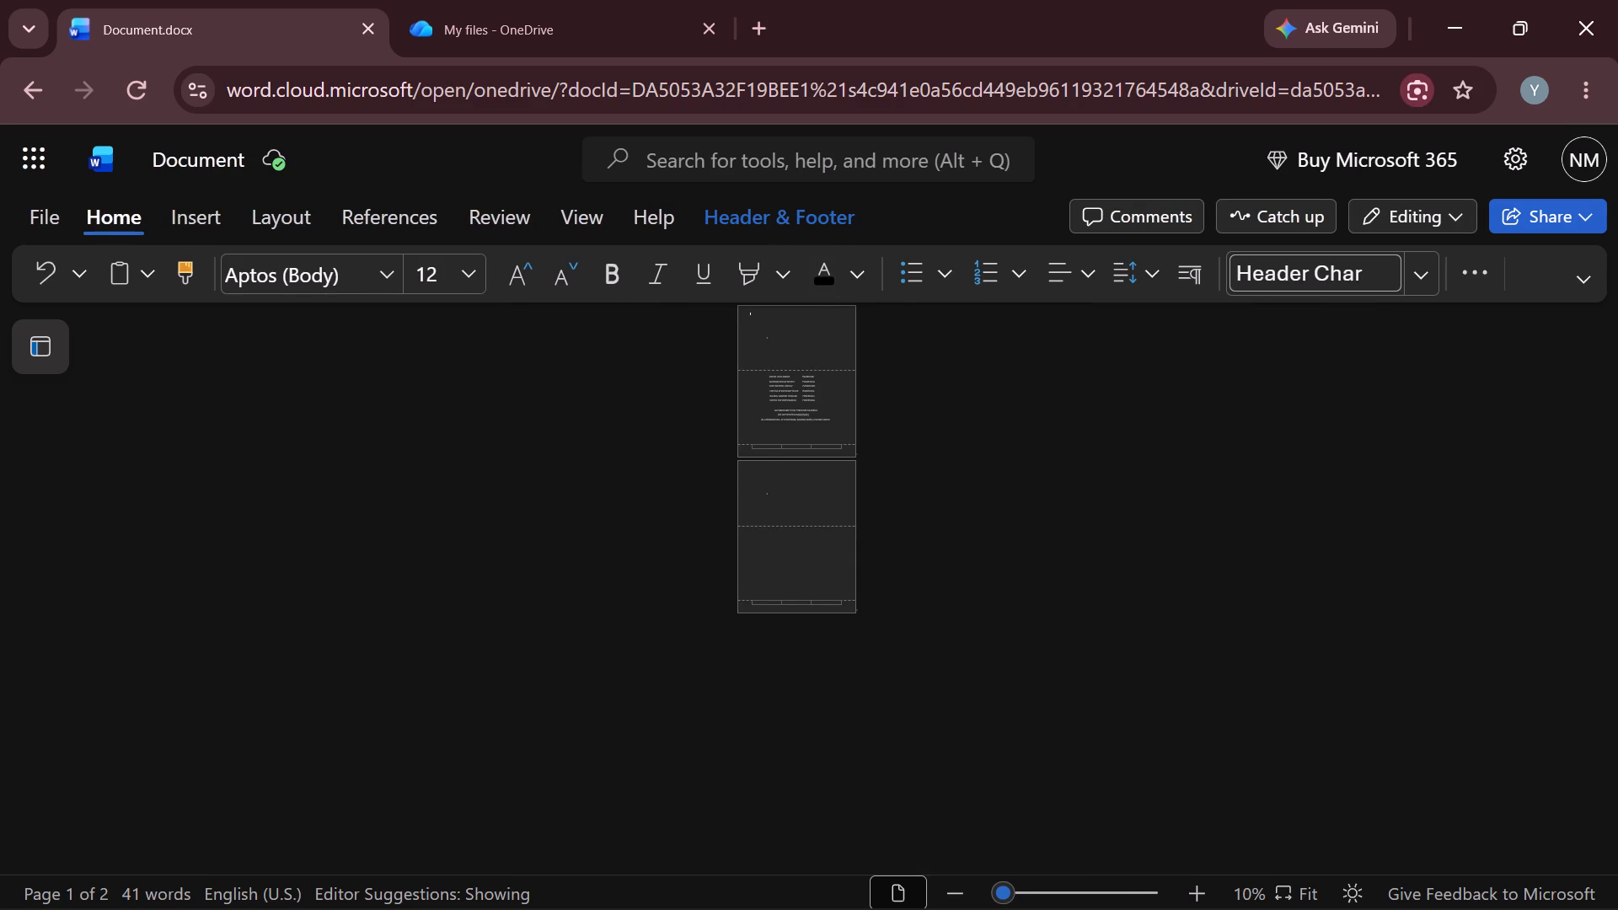
pyautogui.click(790, 356)
pyautogui.click(281, 159)
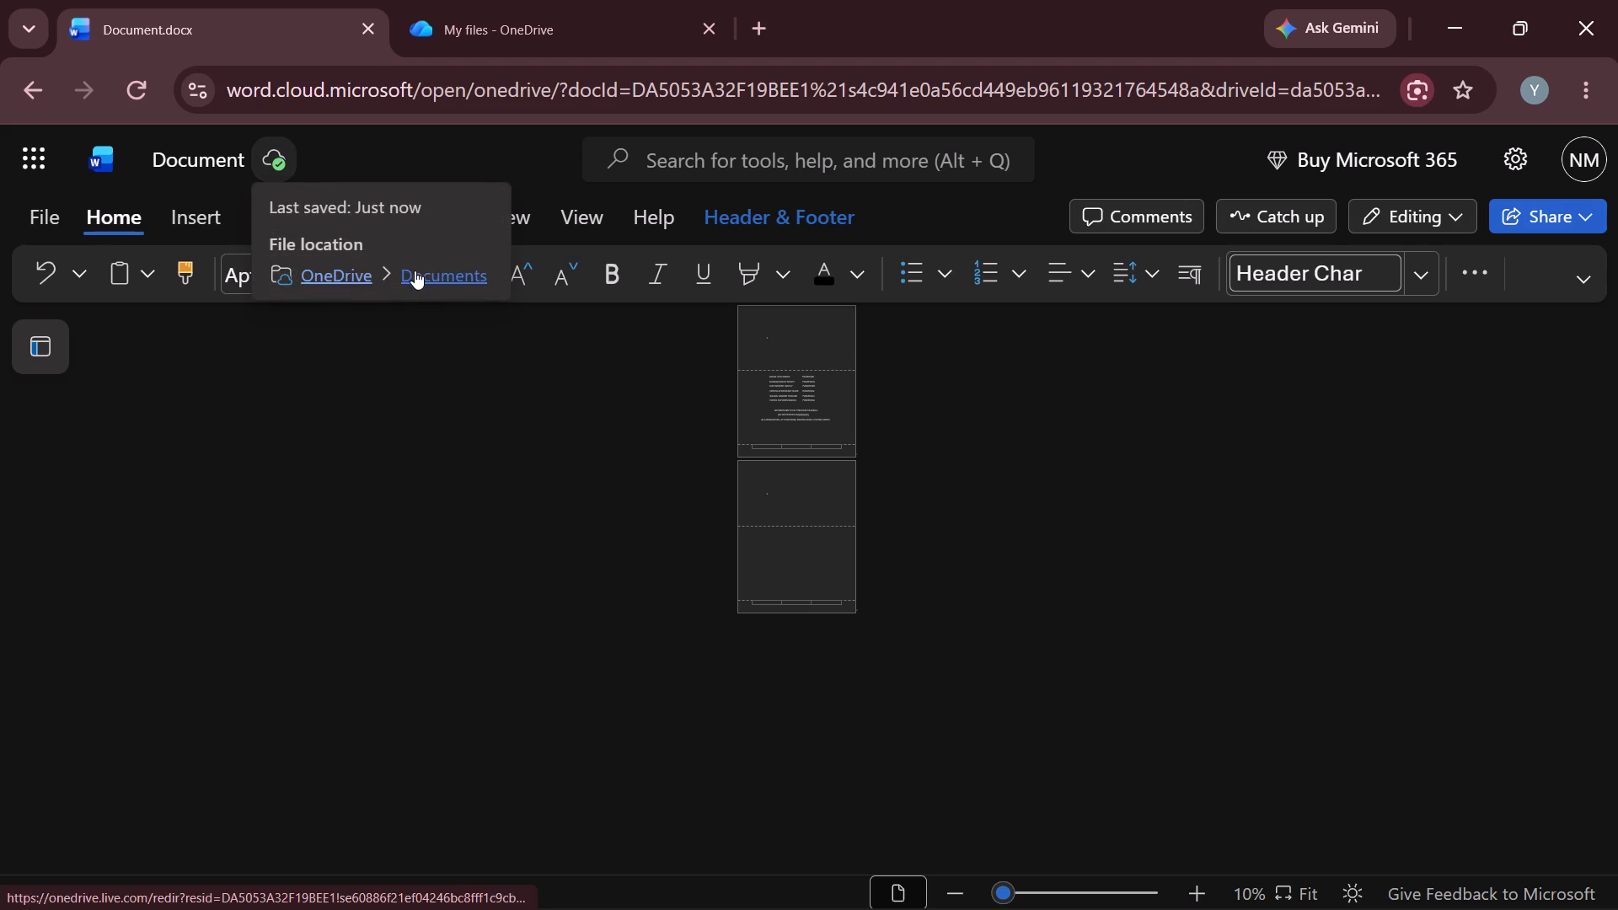
pyautogui.click(415, 270)
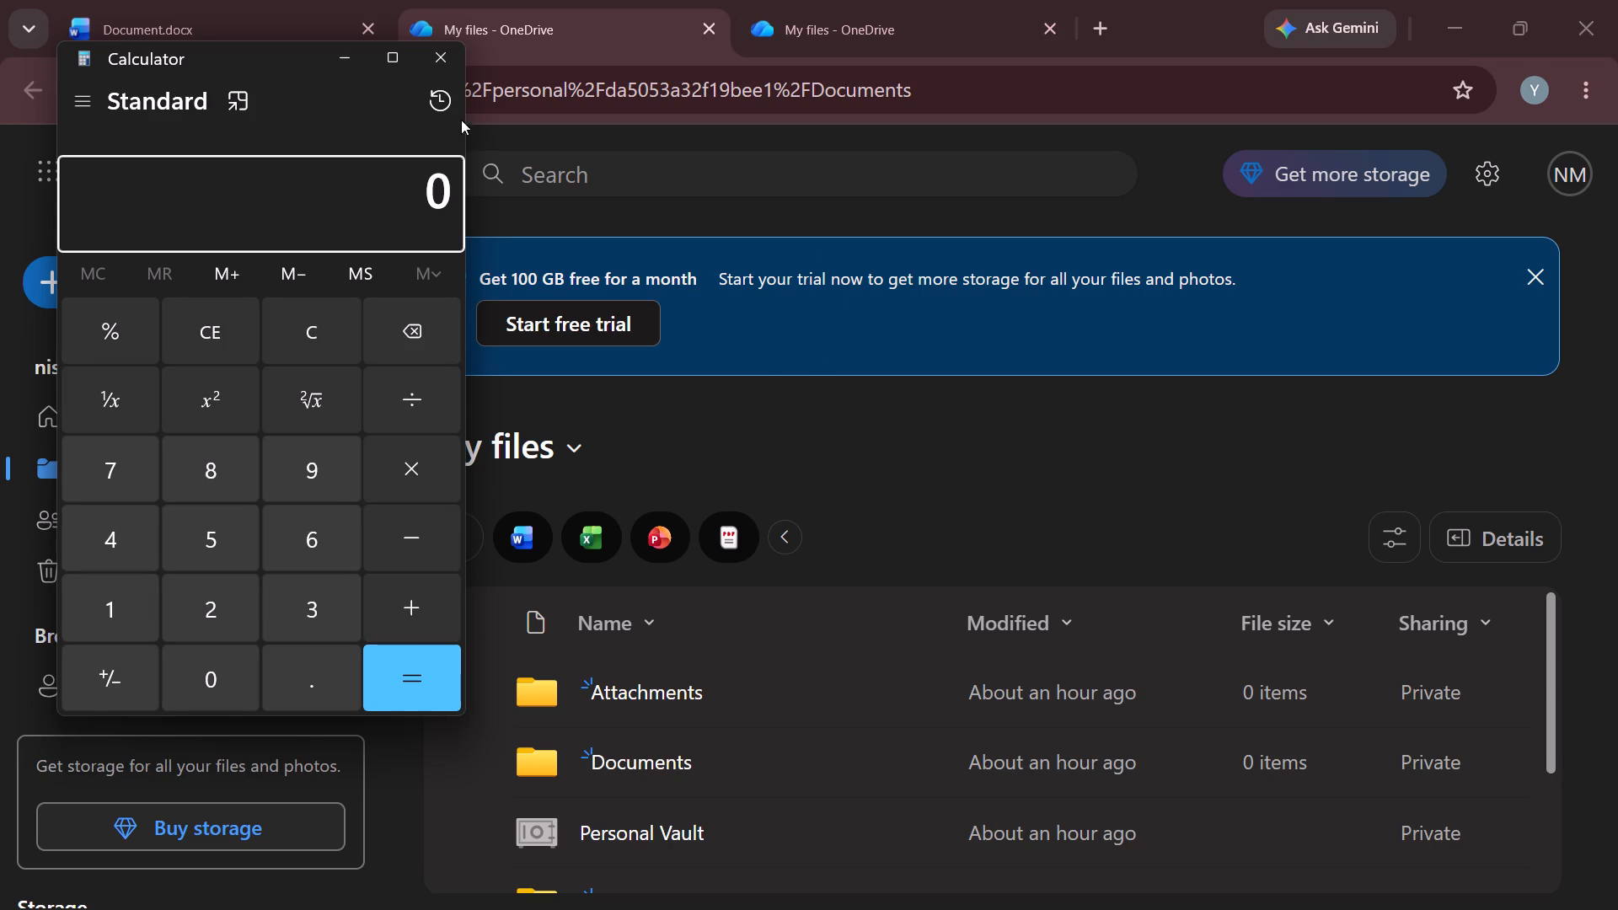
pyautogui.click(449, 61)
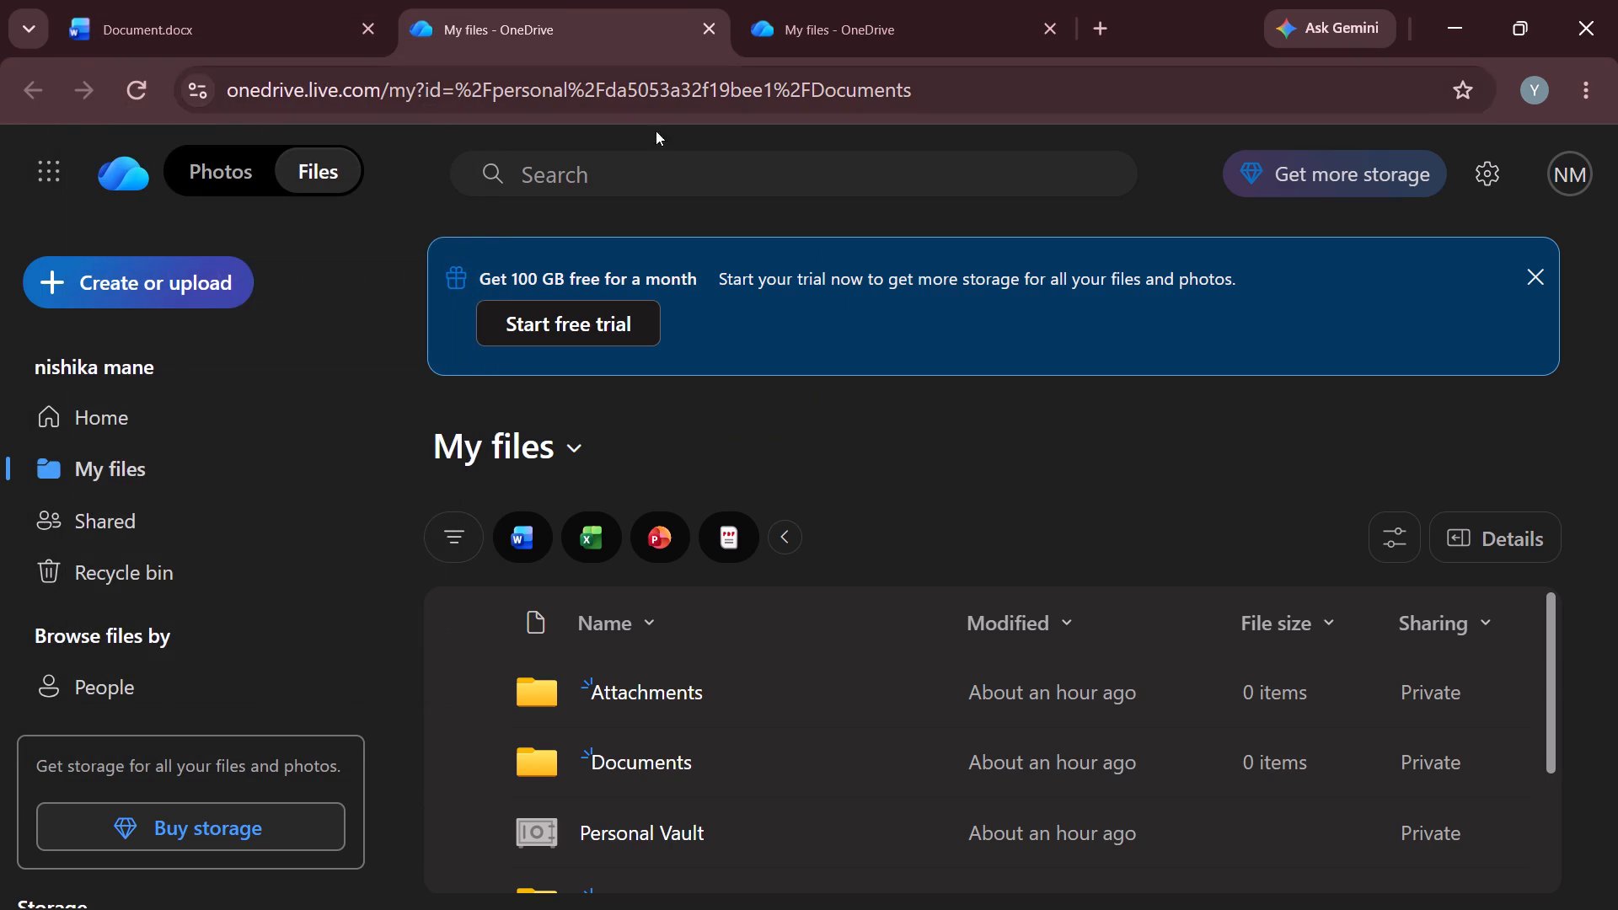
pyautogui.click(828, 29)
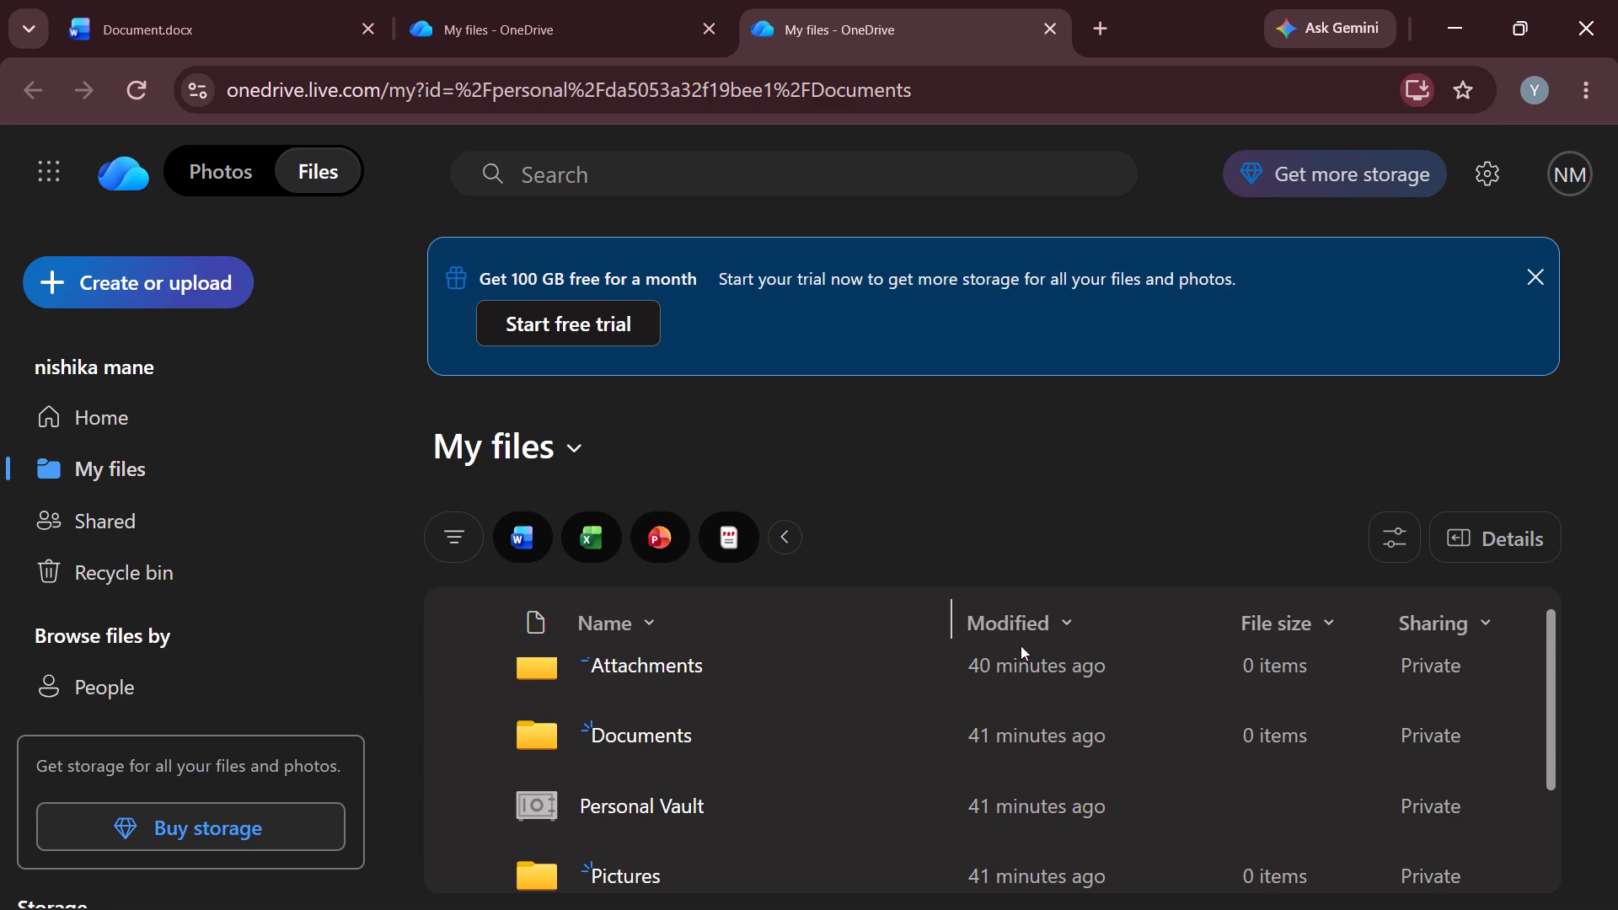
# Examine the actions available for the Documents folder in OneDrive, and return to the Word document.
pyautogui.click(1029, 752)
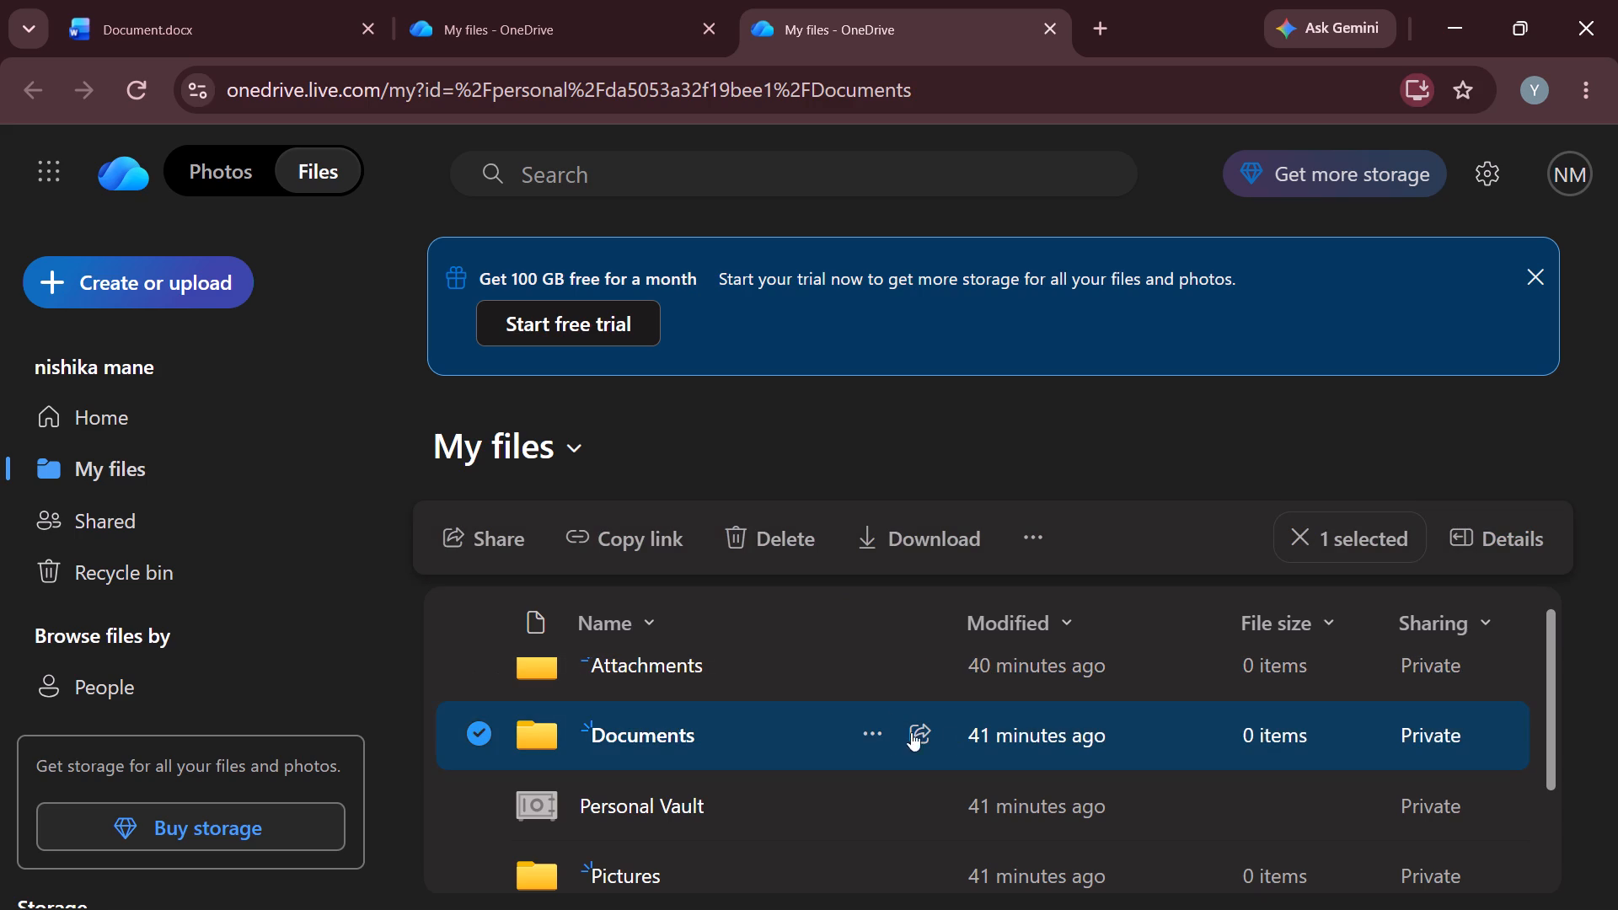
pyautogui.write('**')
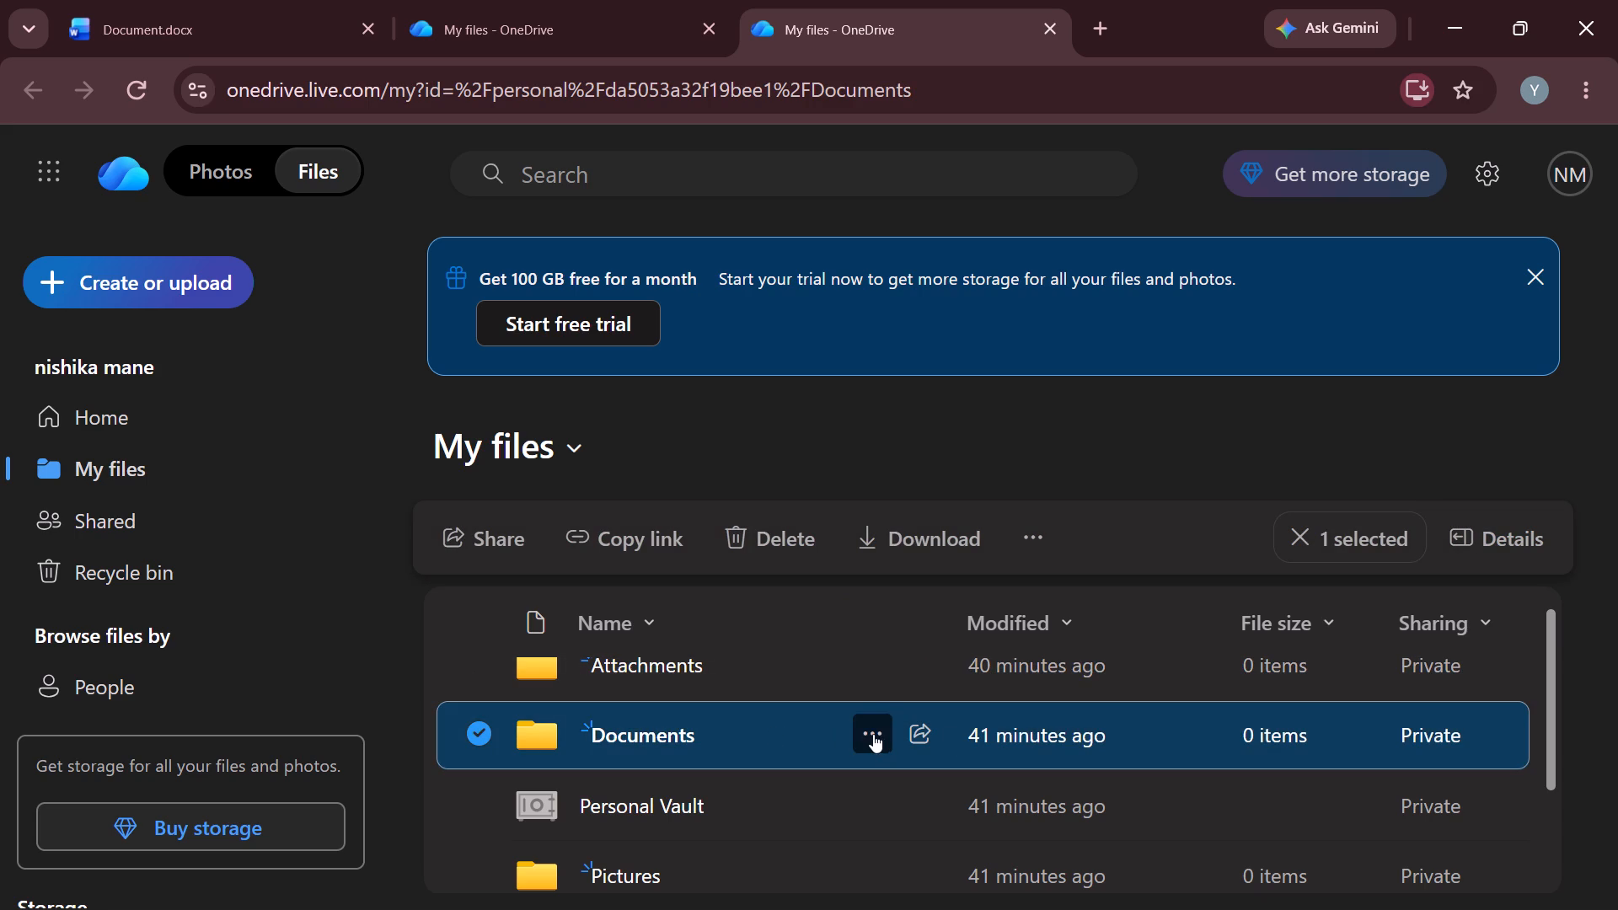
pyautogui.click(874, 737)
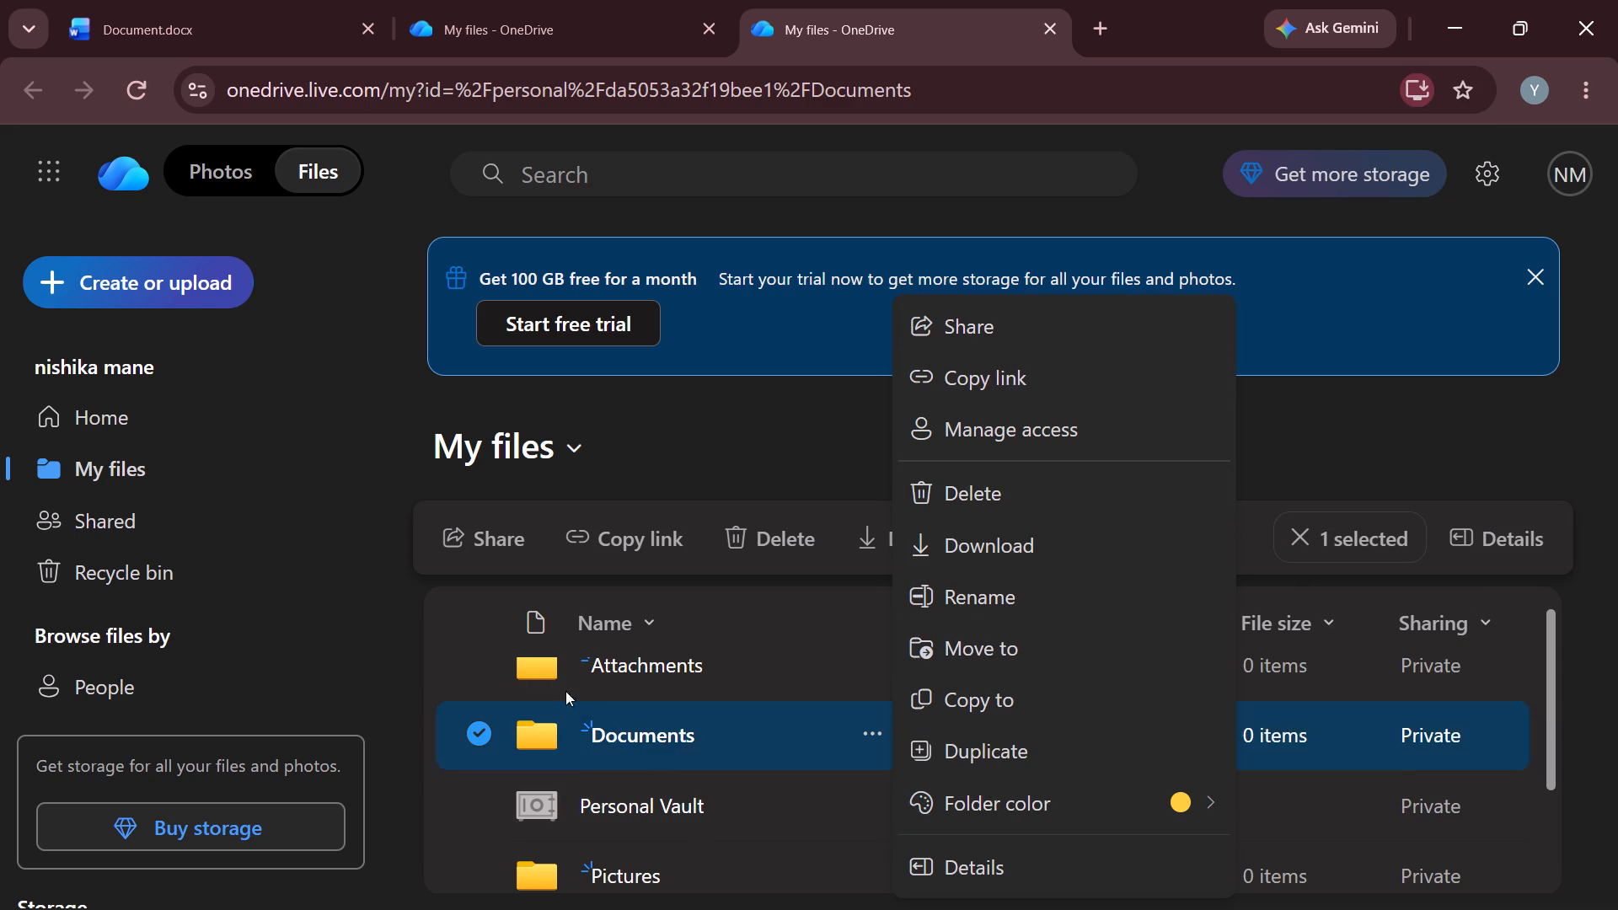
pyautogui.click(368, 604)
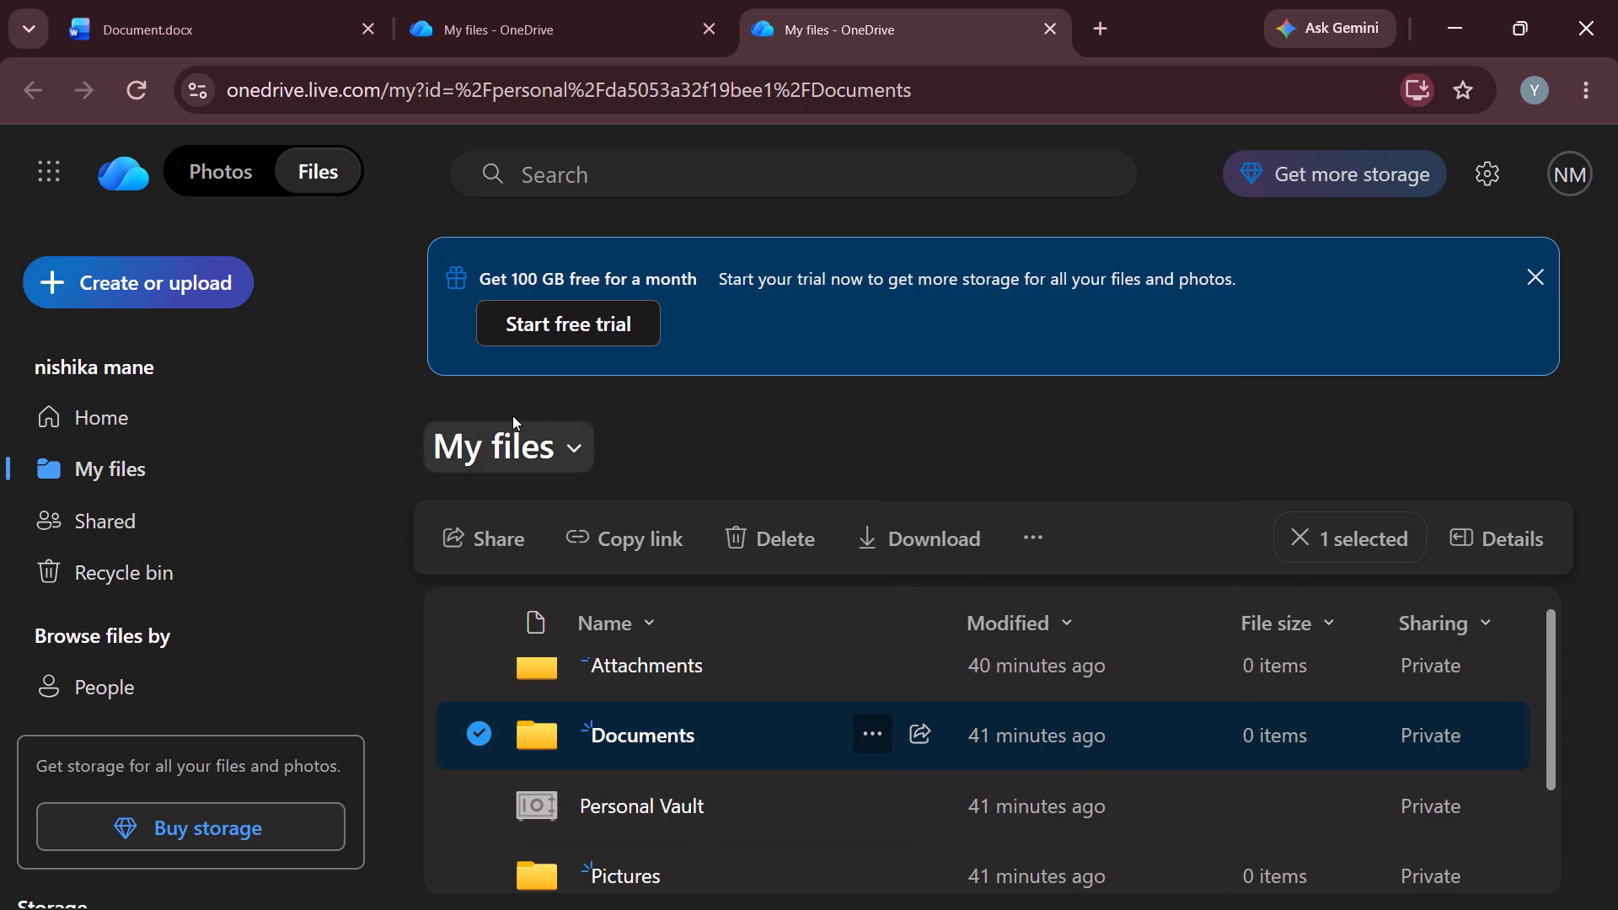
pyautogui.click(183, 36)
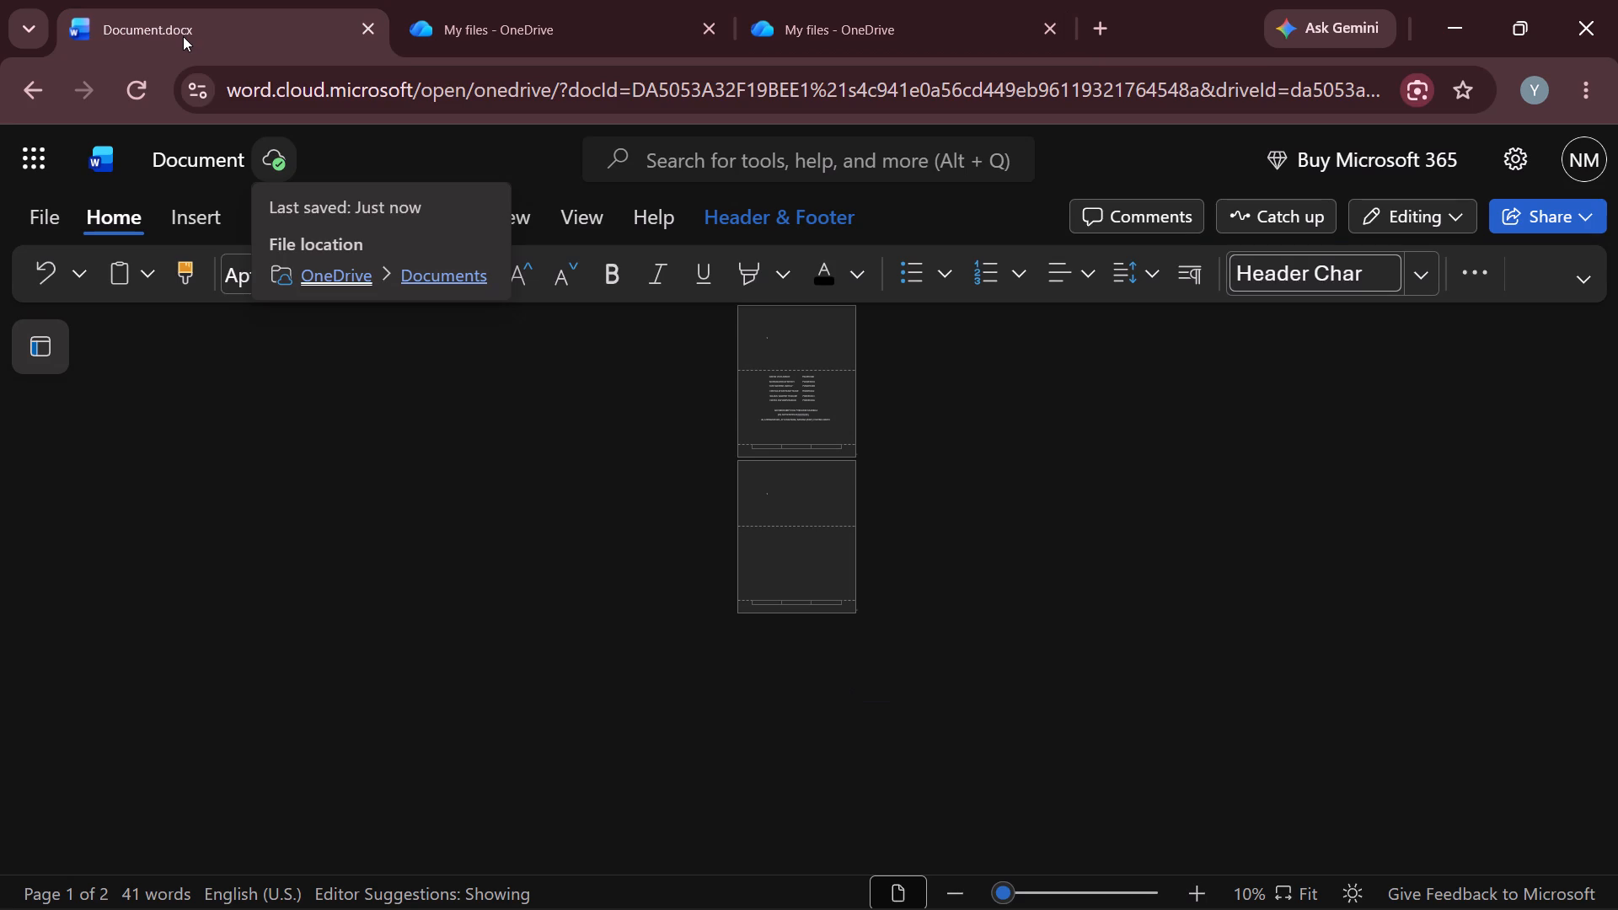
# Delete one character back from the cursor in the first page's header area and enter "//".
pyautogui.press('BackSpace')
pyautogui.write('//')
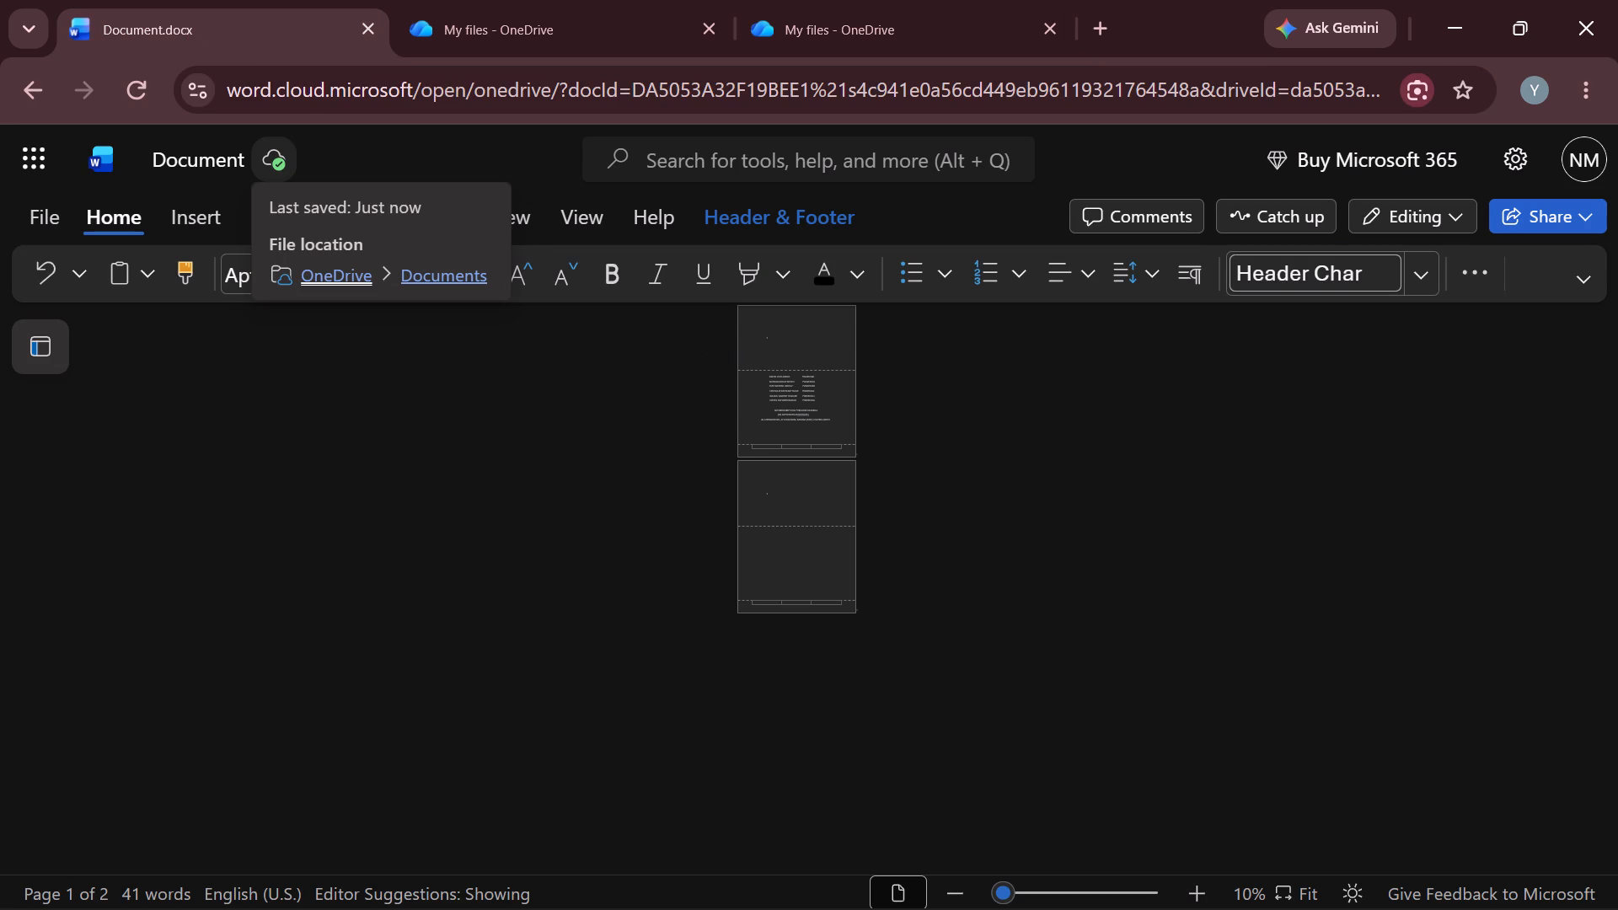
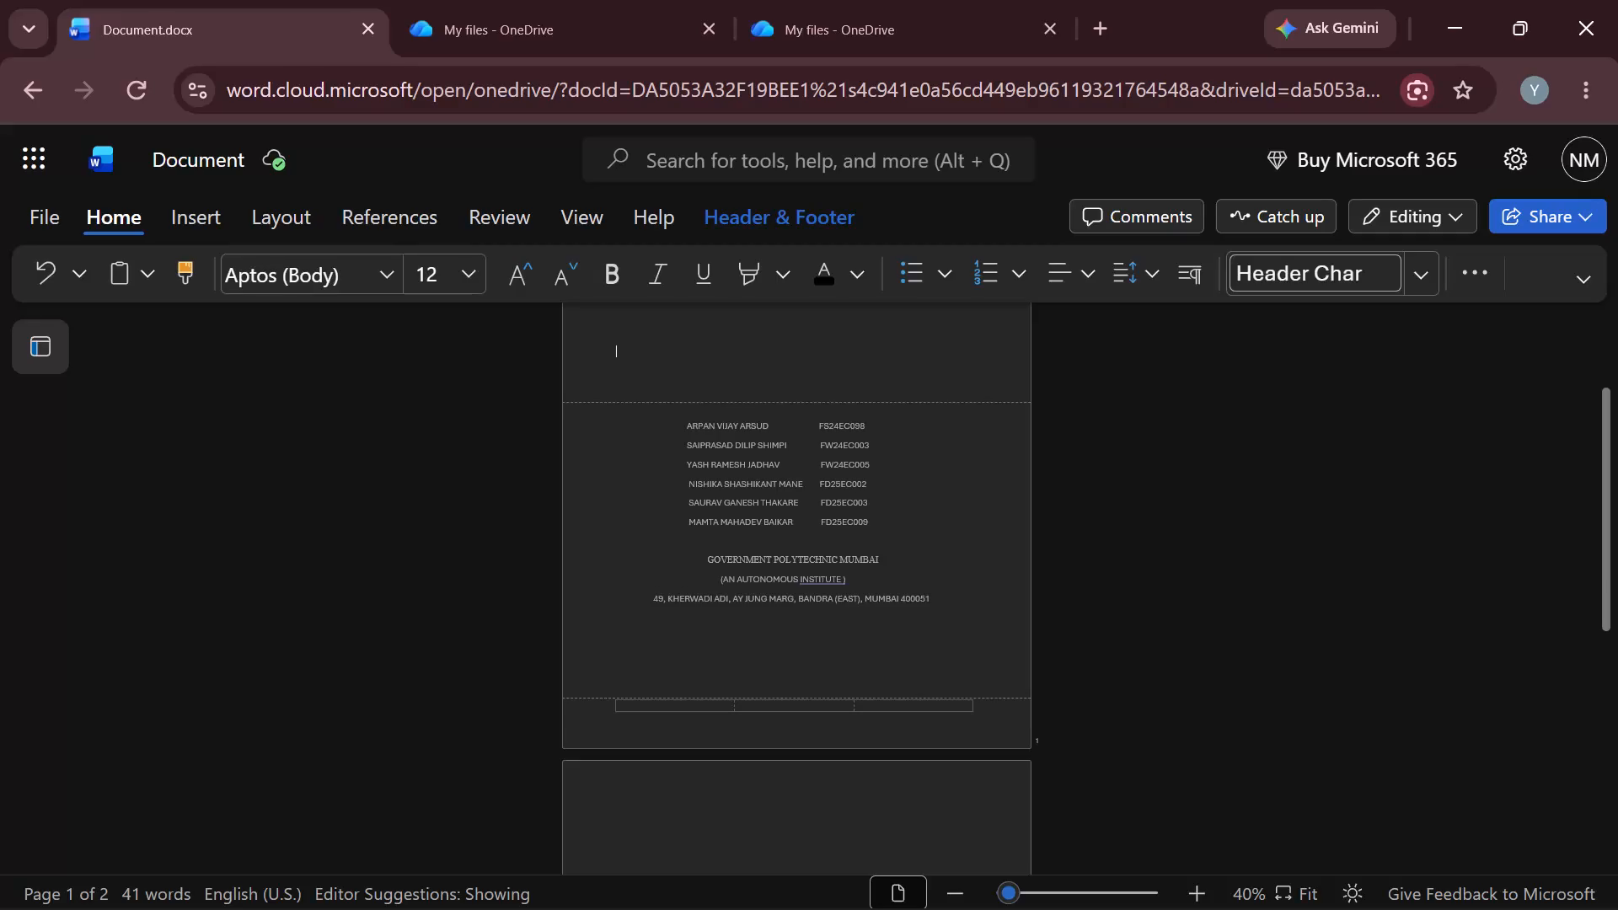
# Enter asterisks in the first page's header area of the Word document.
pyautogui.press('*')
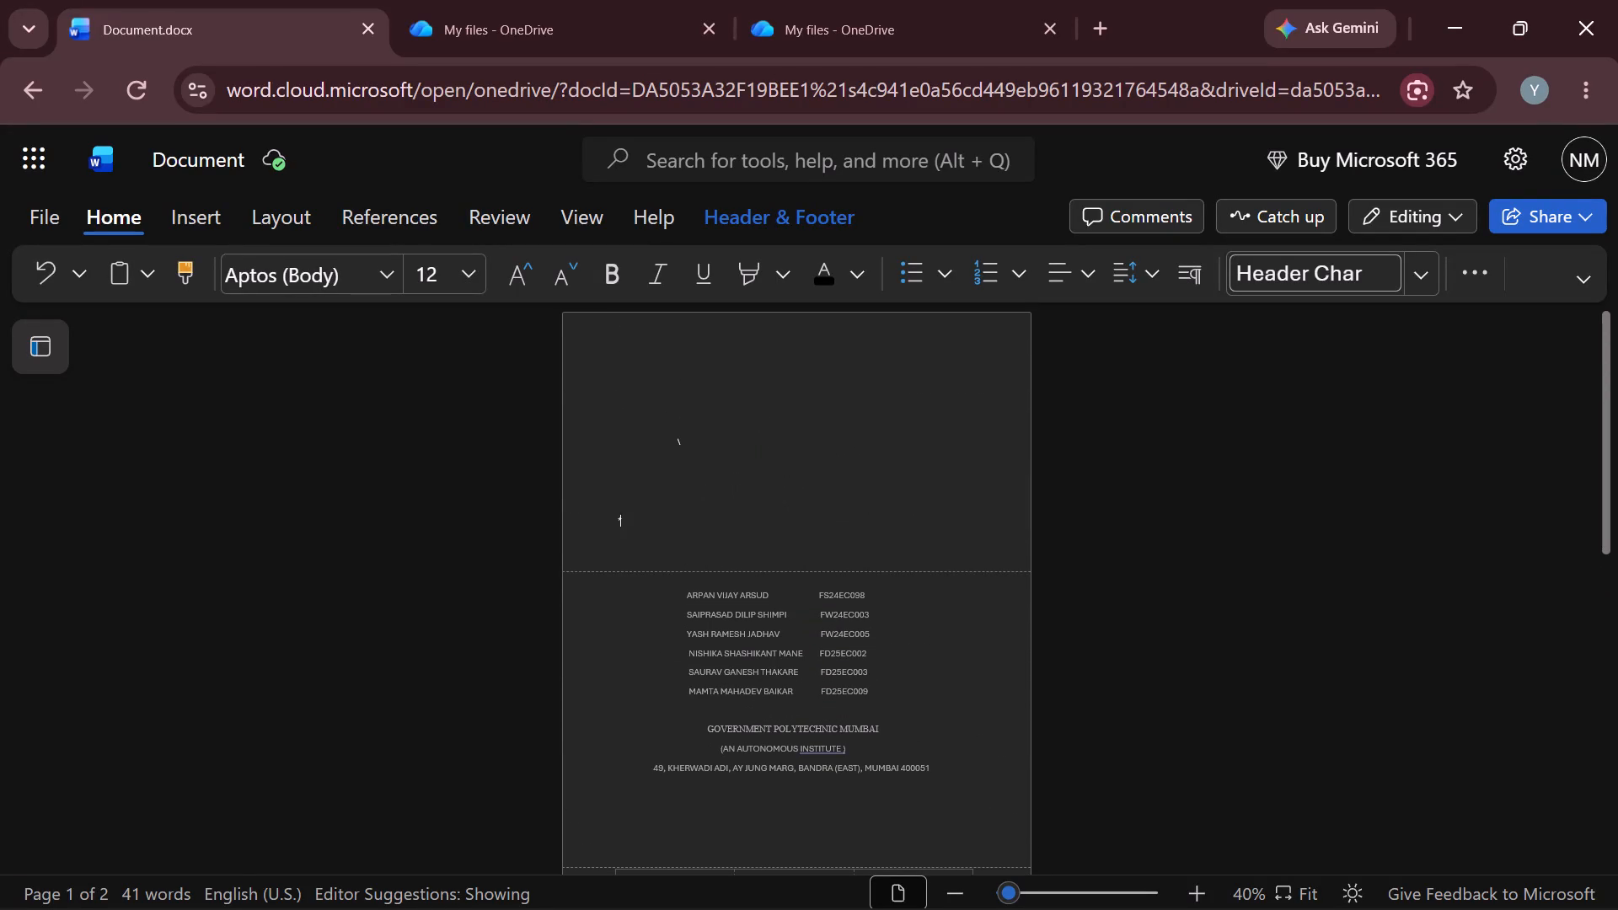
pyautogui.click(957, 629)
pyautogui.hscroll(-2, 1032, 809)
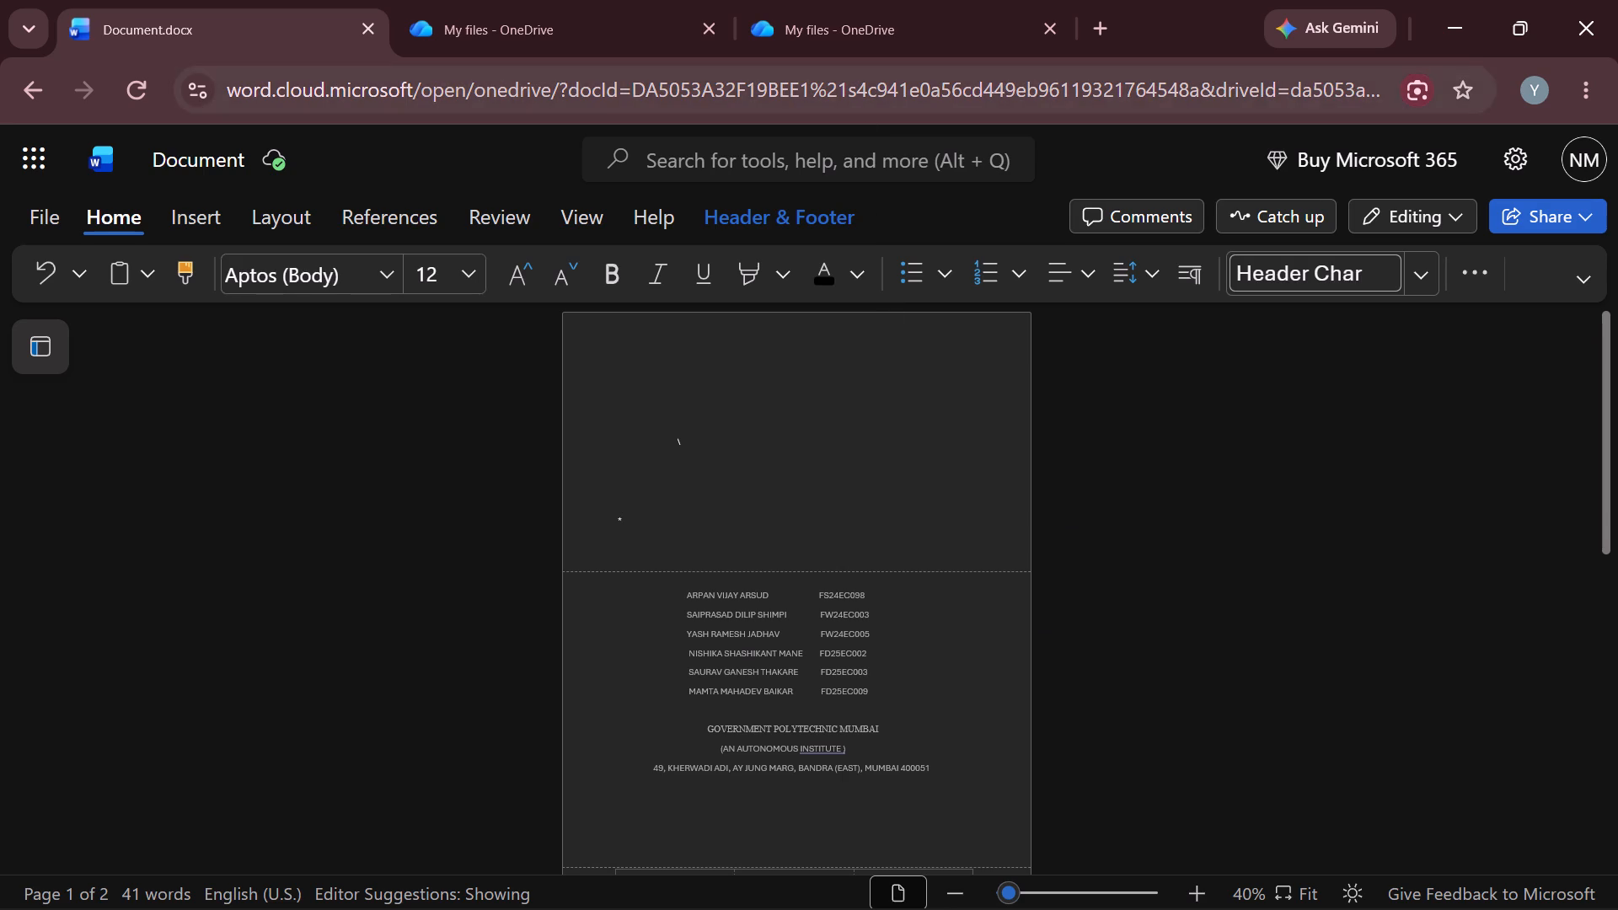
pyautogui.write('**')
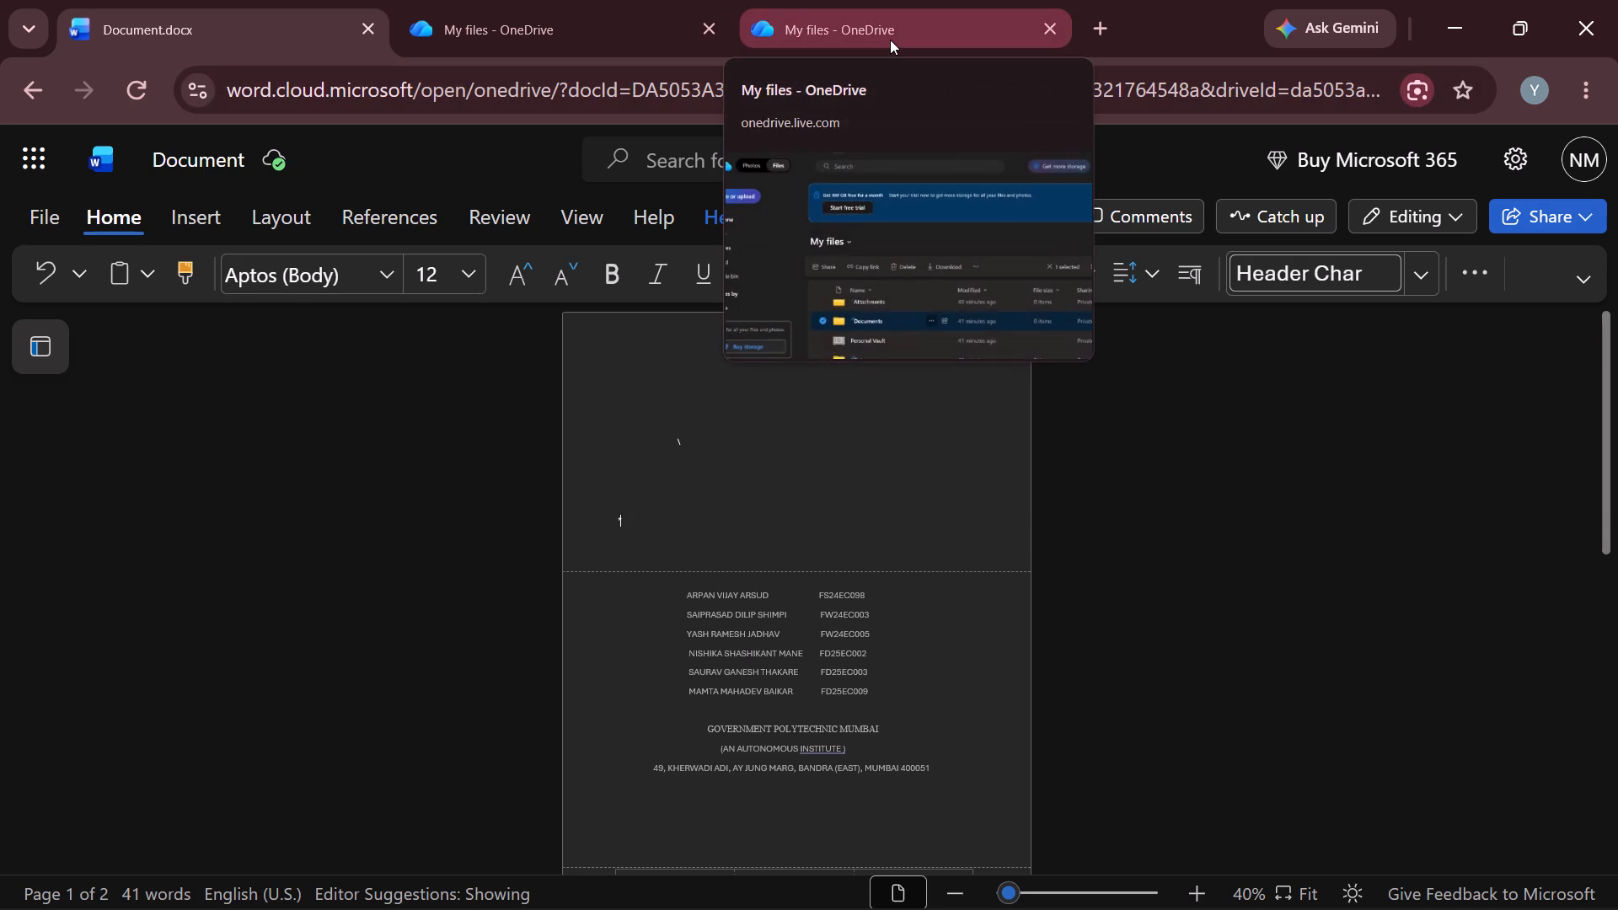
# Switch to the OneDrive files page and download the selected Documents folder.
pyautogui.click(890, 40)
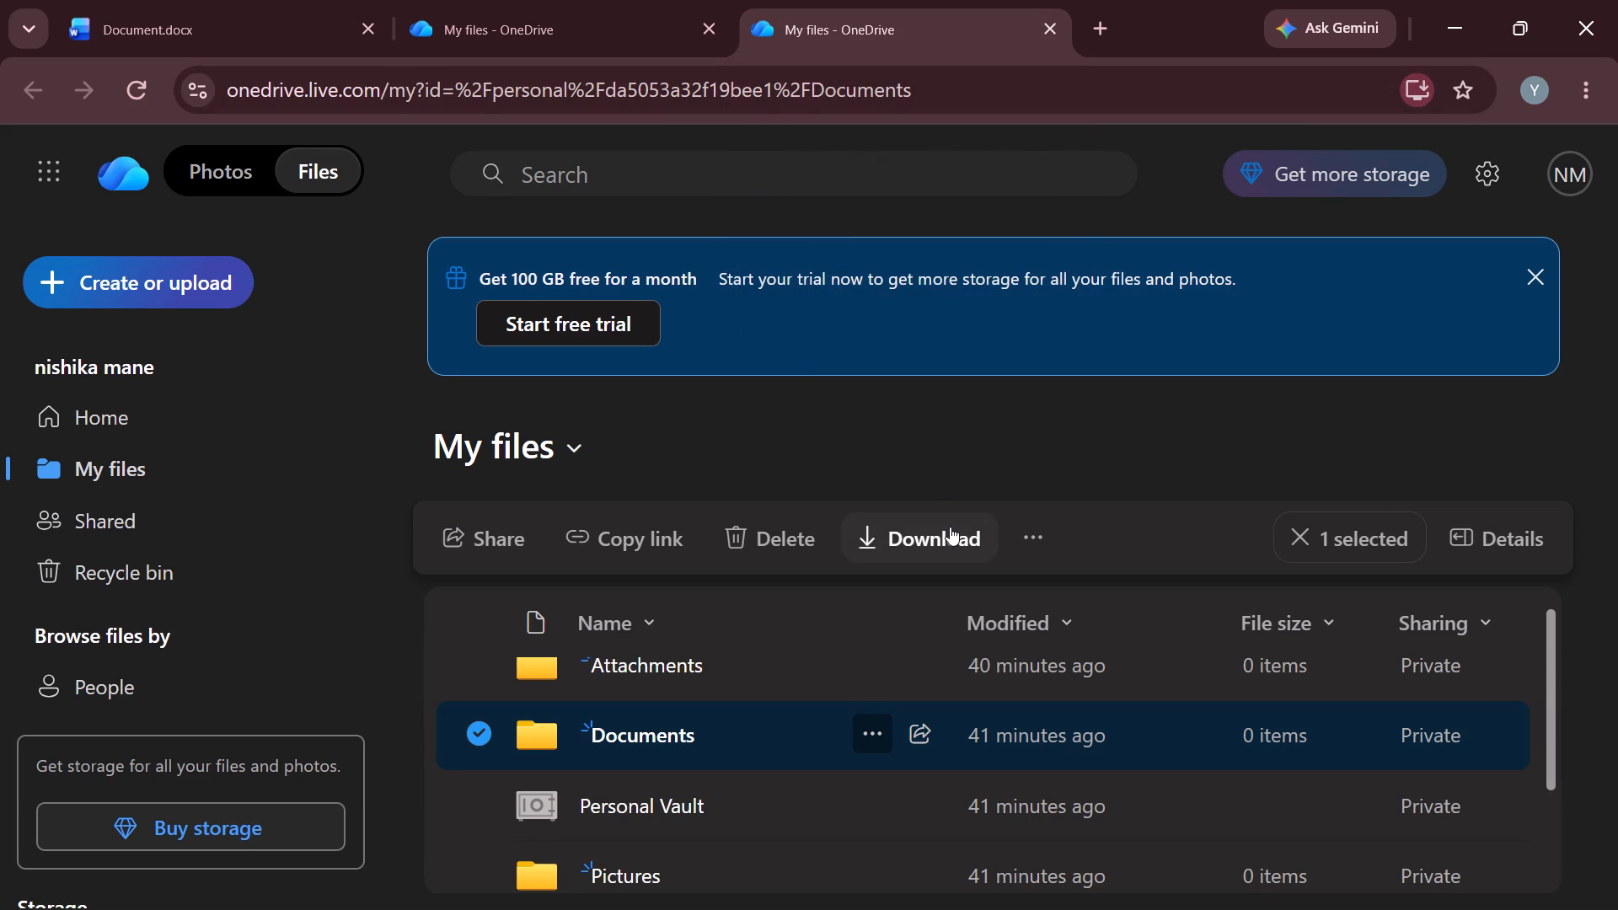
pyautogui.click(902, 545)
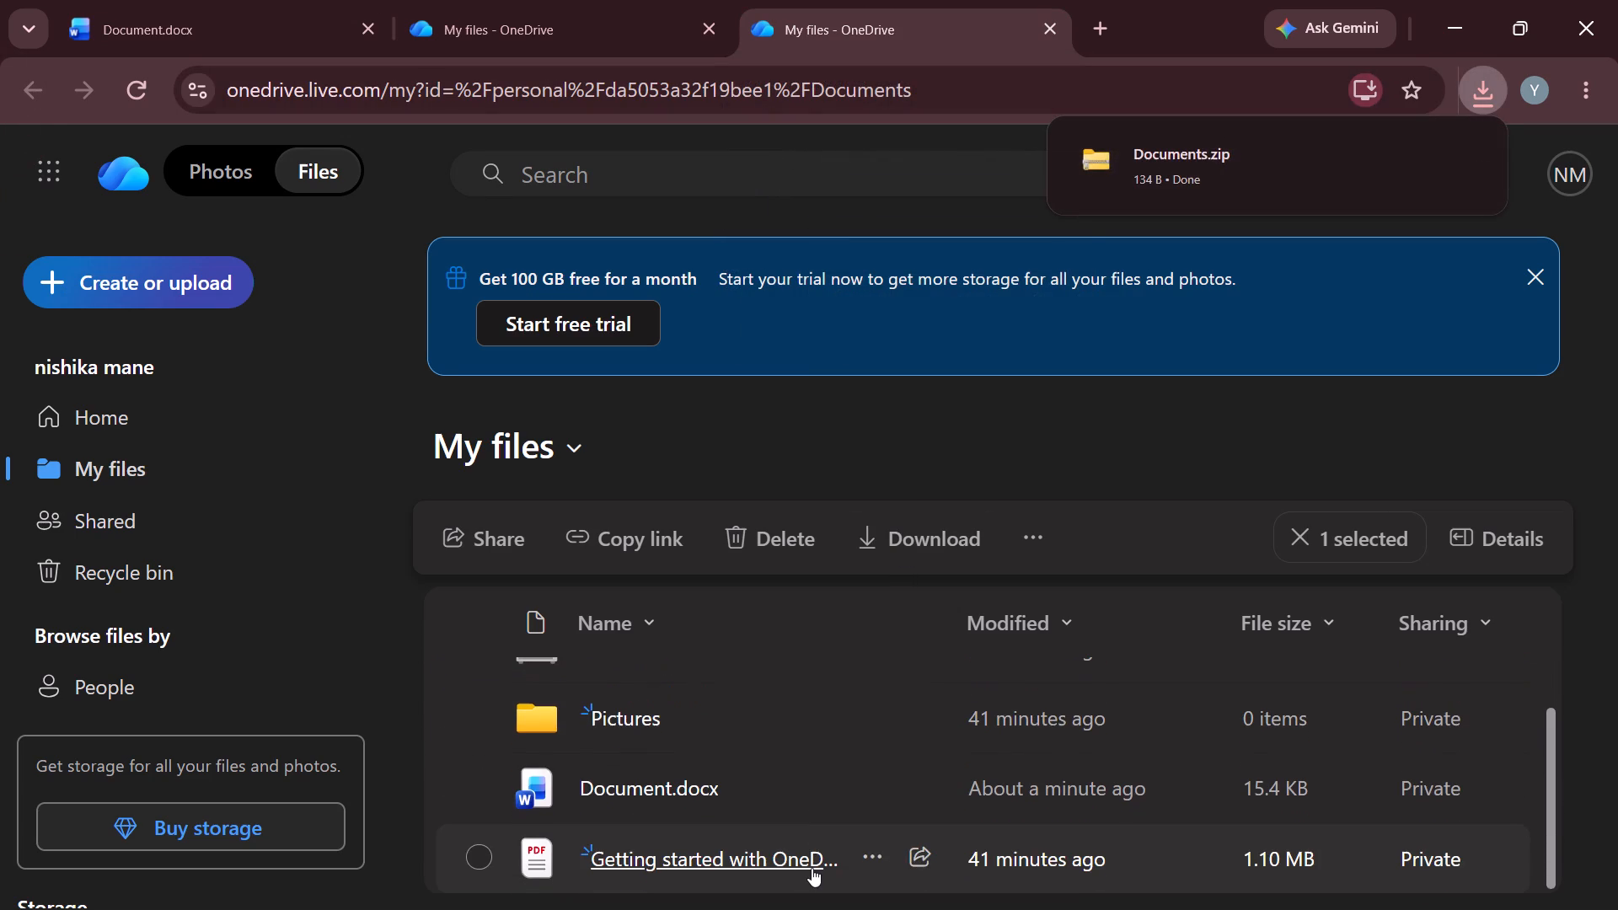
# Select the Document.docx file in My files.
pyautogui.click(800, 805)
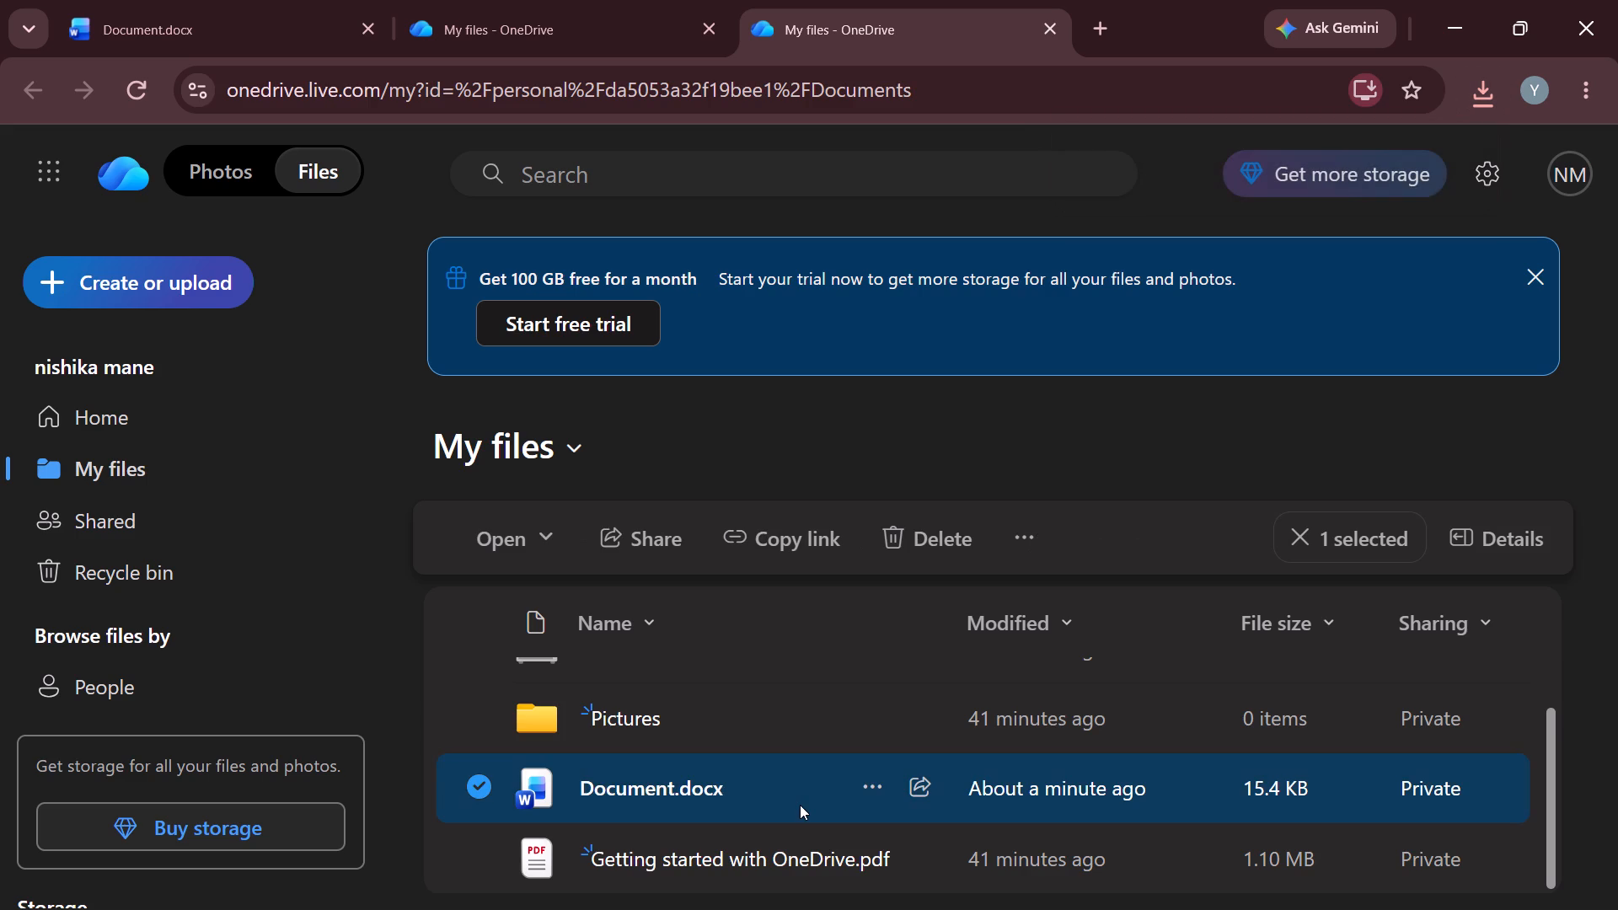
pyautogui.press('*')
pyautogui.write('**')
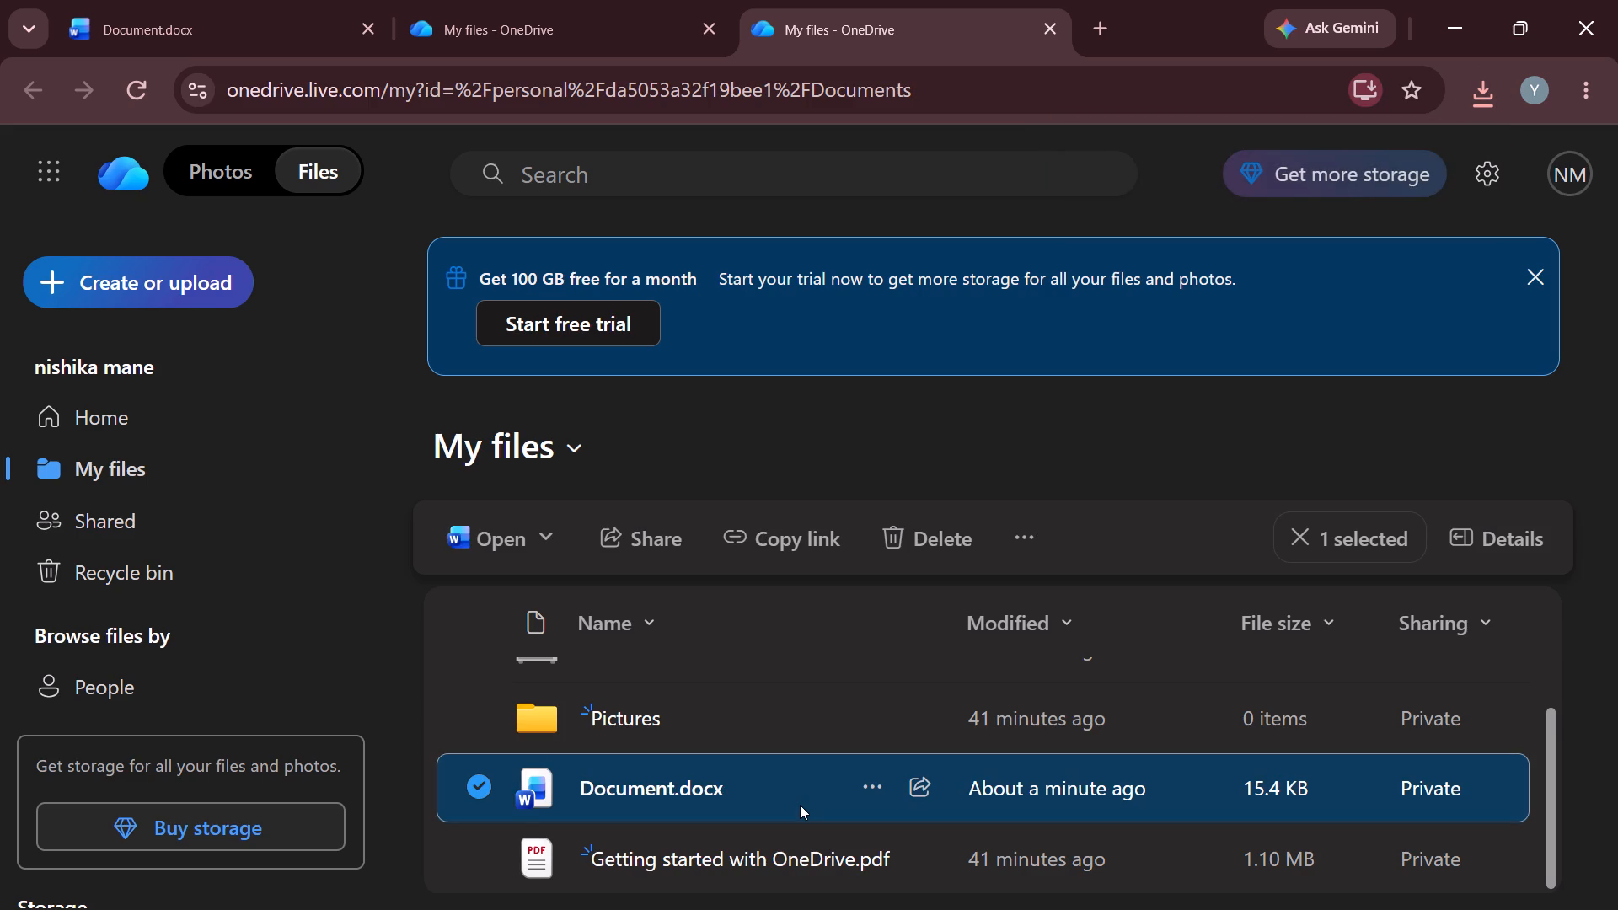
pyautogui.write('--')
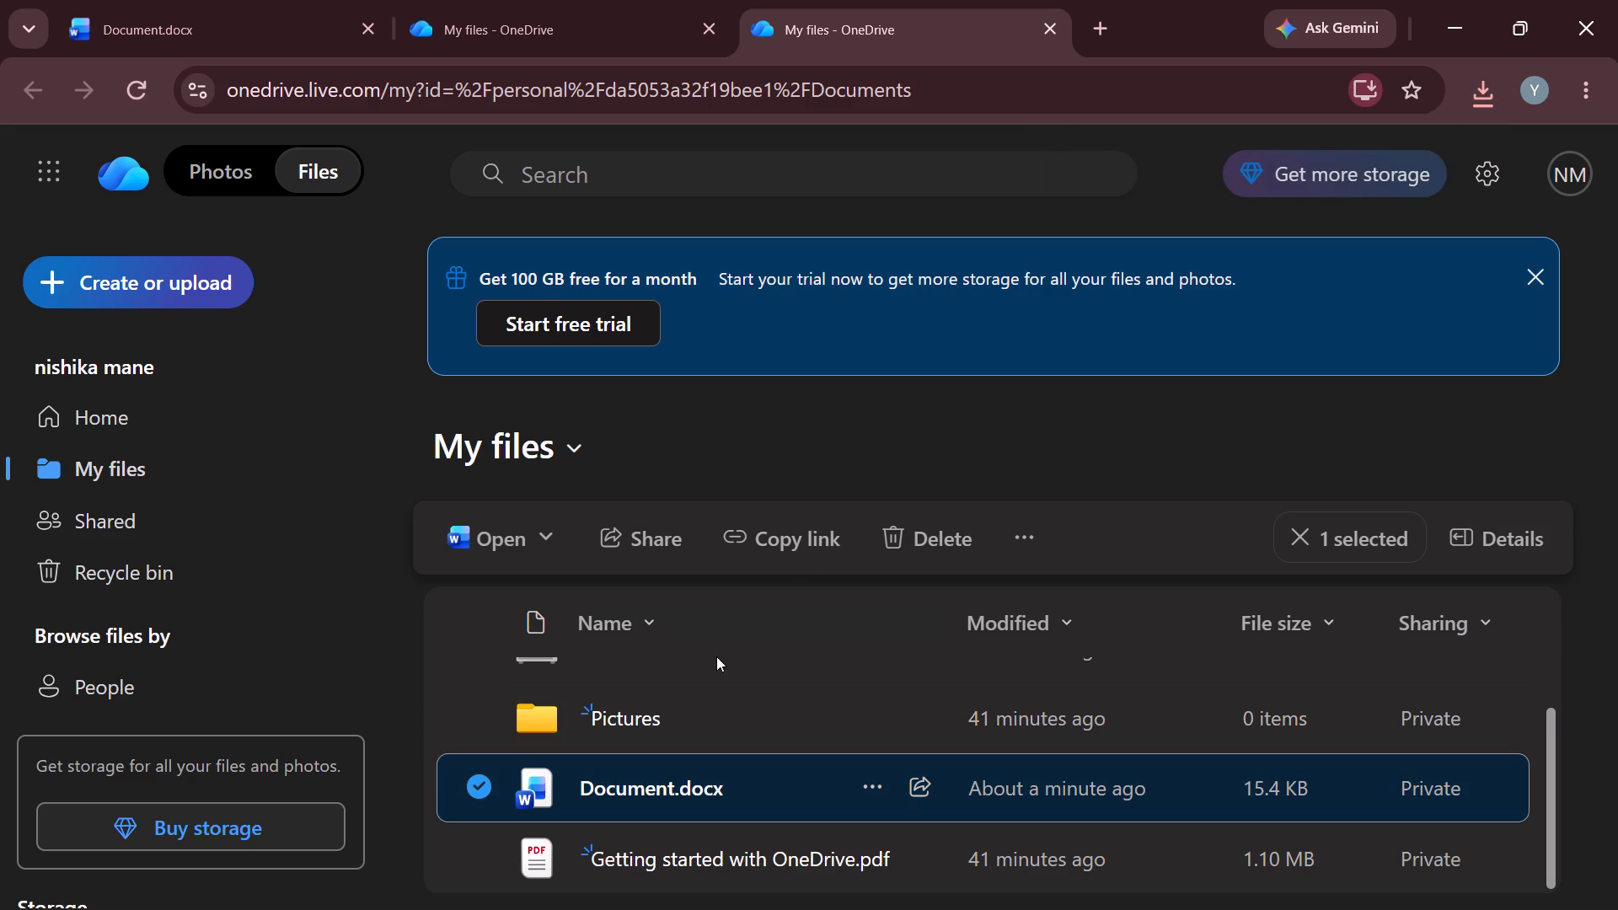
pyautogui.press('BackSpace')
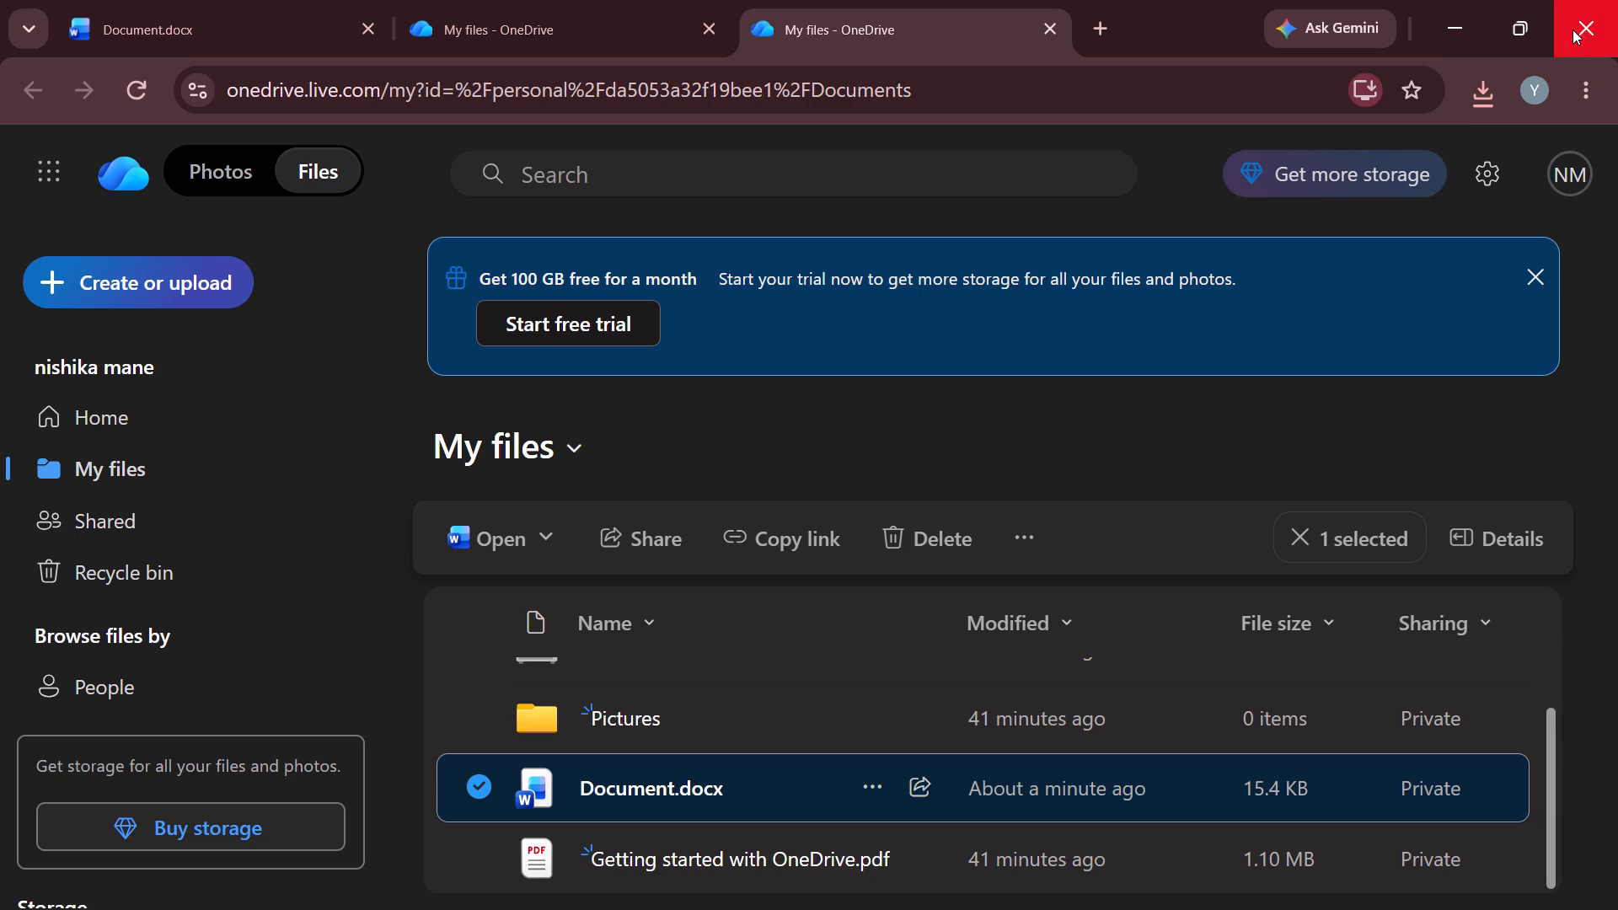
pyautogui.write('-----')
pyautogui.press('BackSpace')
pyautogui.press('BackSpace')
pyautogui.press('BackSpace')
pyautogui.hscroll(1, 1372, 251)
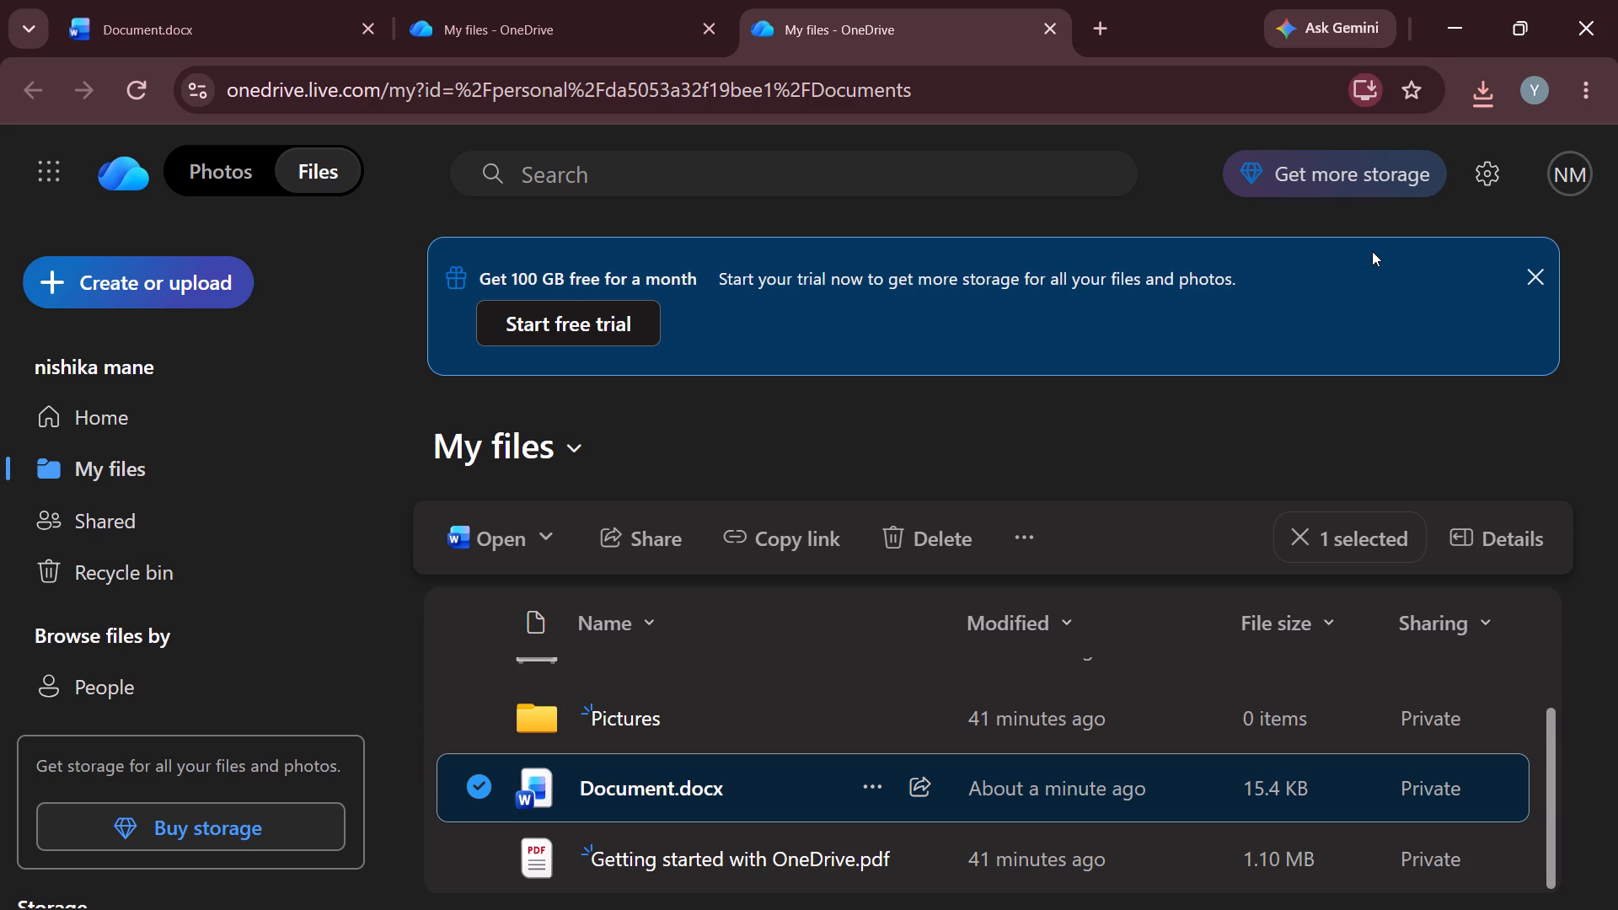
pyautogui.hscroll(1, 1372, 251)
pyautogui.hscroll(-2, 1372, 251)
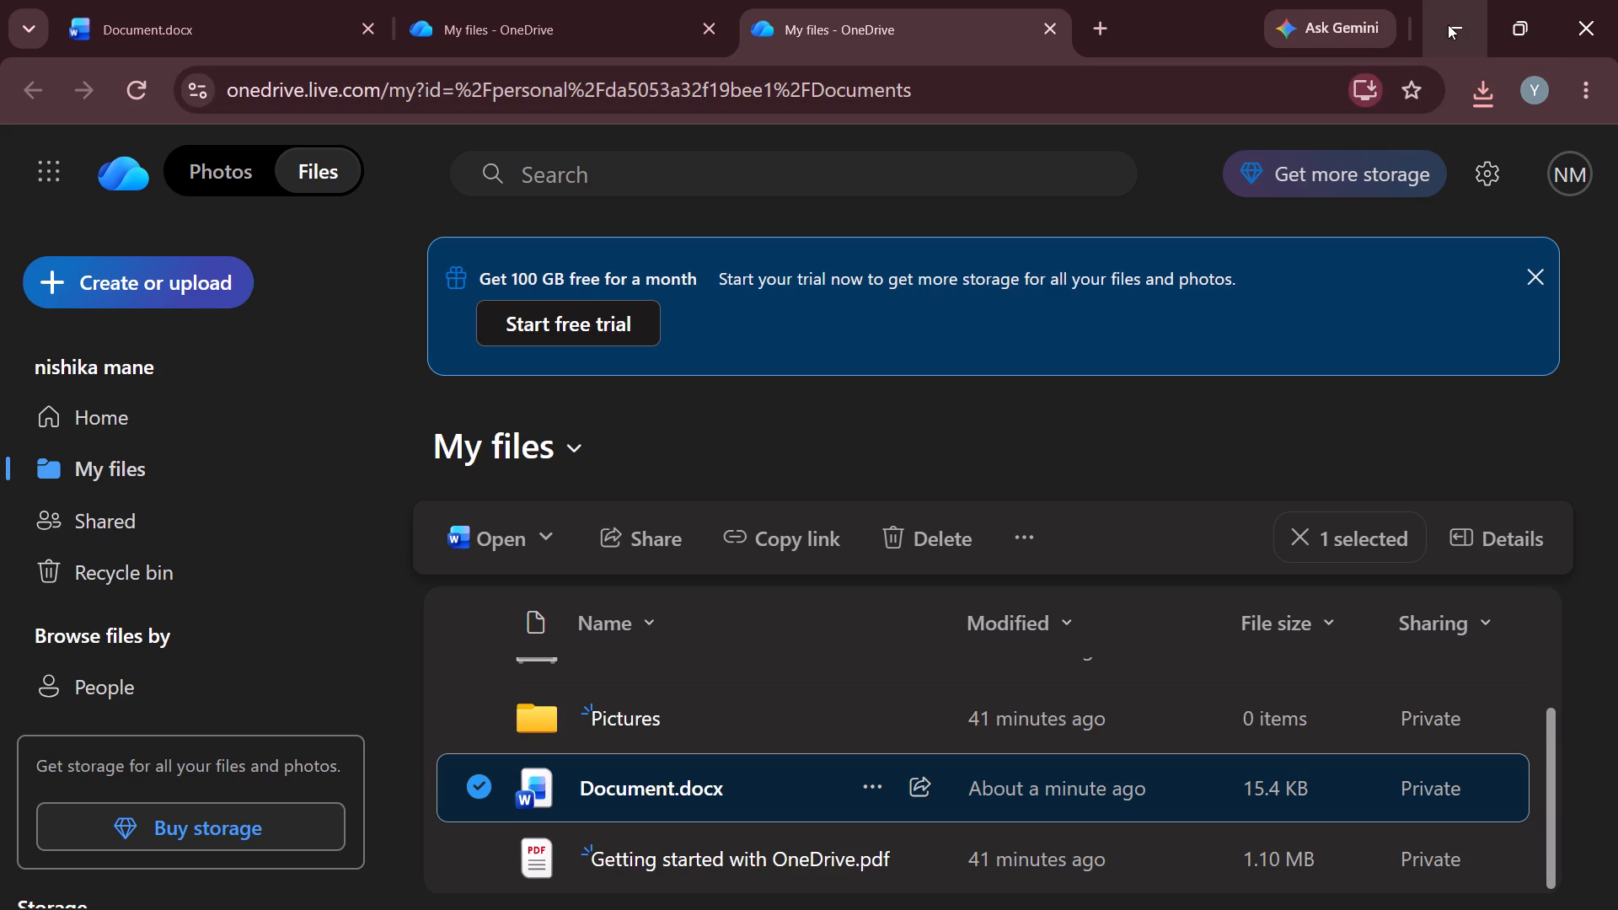
# Minimize the browser window to reach the desktop.
pyautogui.click(1467, 23)
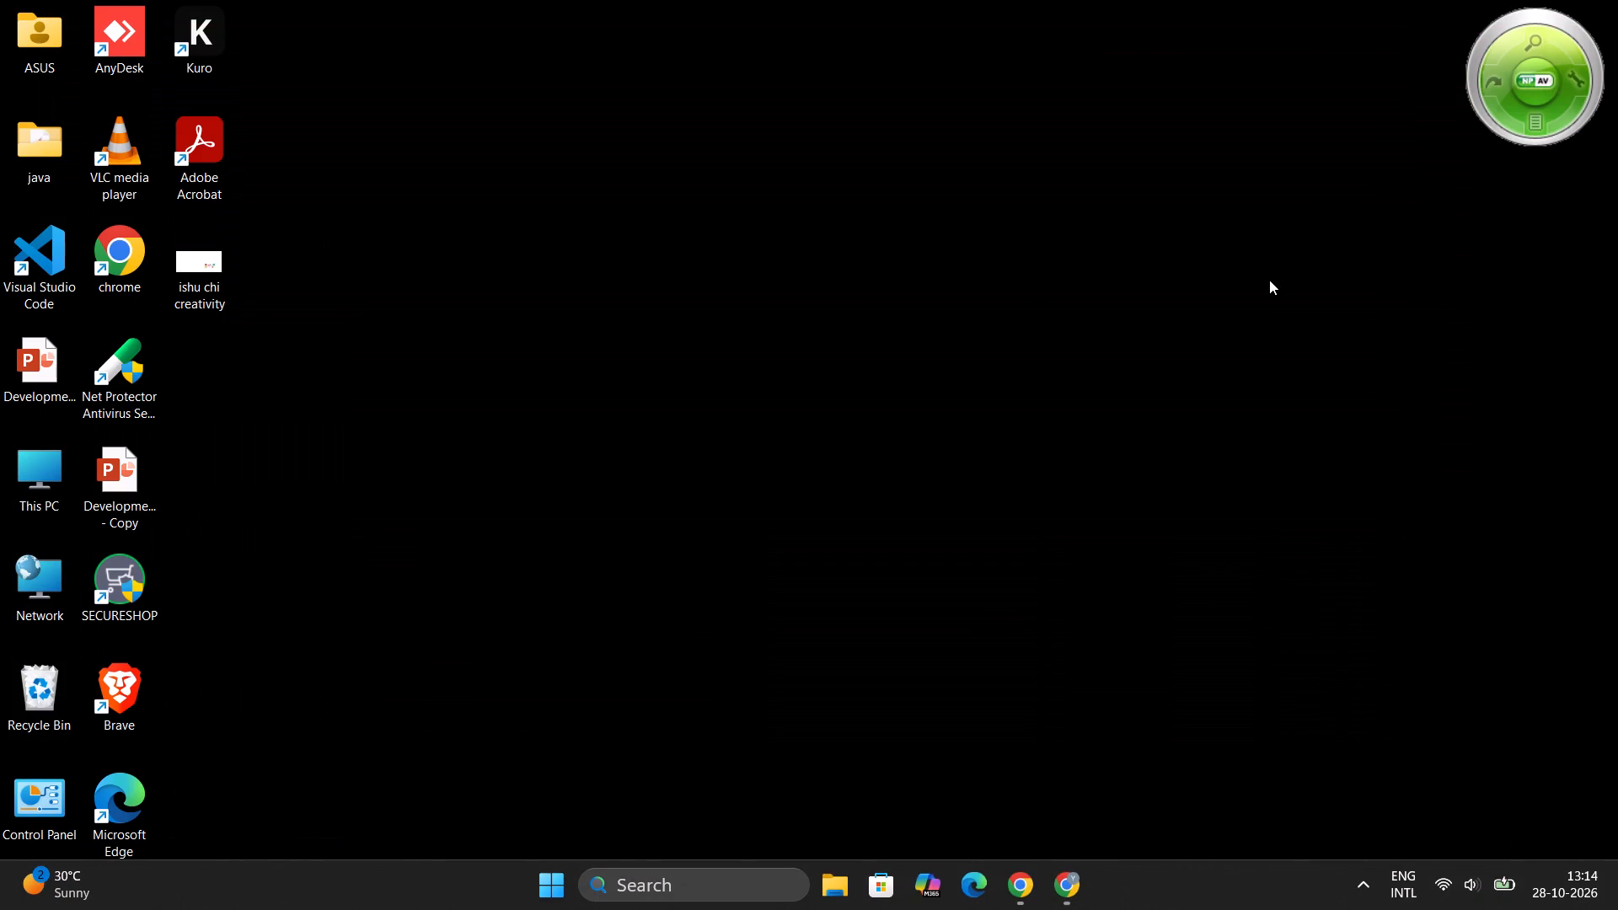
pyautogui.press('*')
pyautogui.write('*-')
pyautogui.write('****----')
# Move the chrome desktop shortcut to the end of the third column of desktop icons.
pyautogui.click(115, 267)
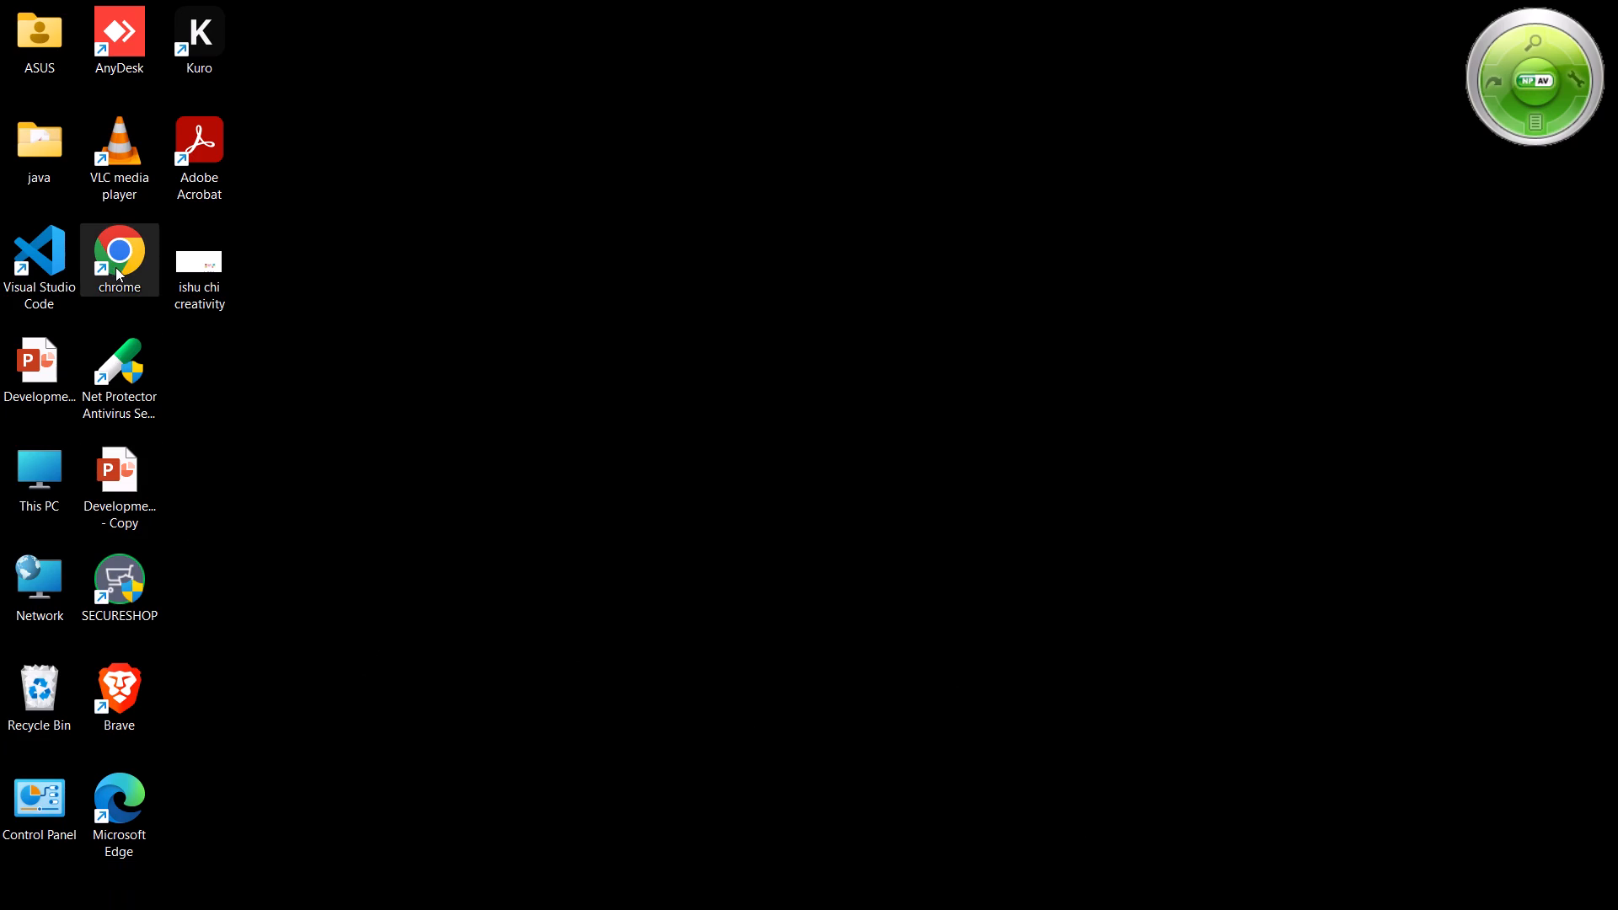
pyautogui.write('--')
pyautogui.write('--')
pyautogui.moveTo(115, 267); pyautogui.dragTo(281, 184)
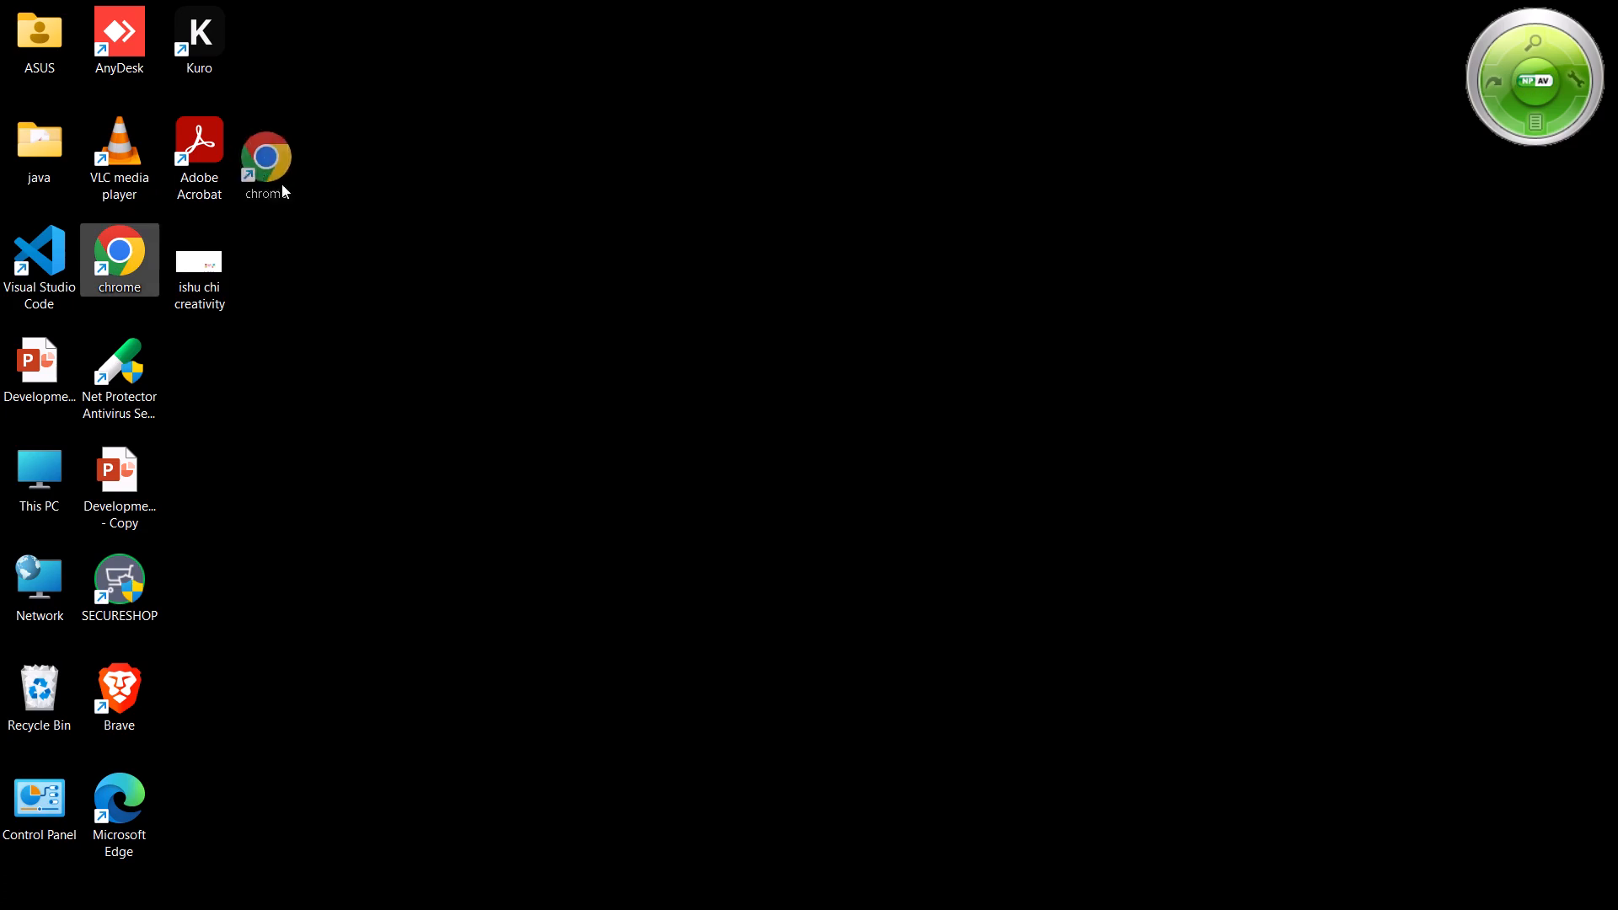
pyautogui.moveTo(281, 184); pyautogui.dragTo(383, 284)
pyautogui.click(383, 284)
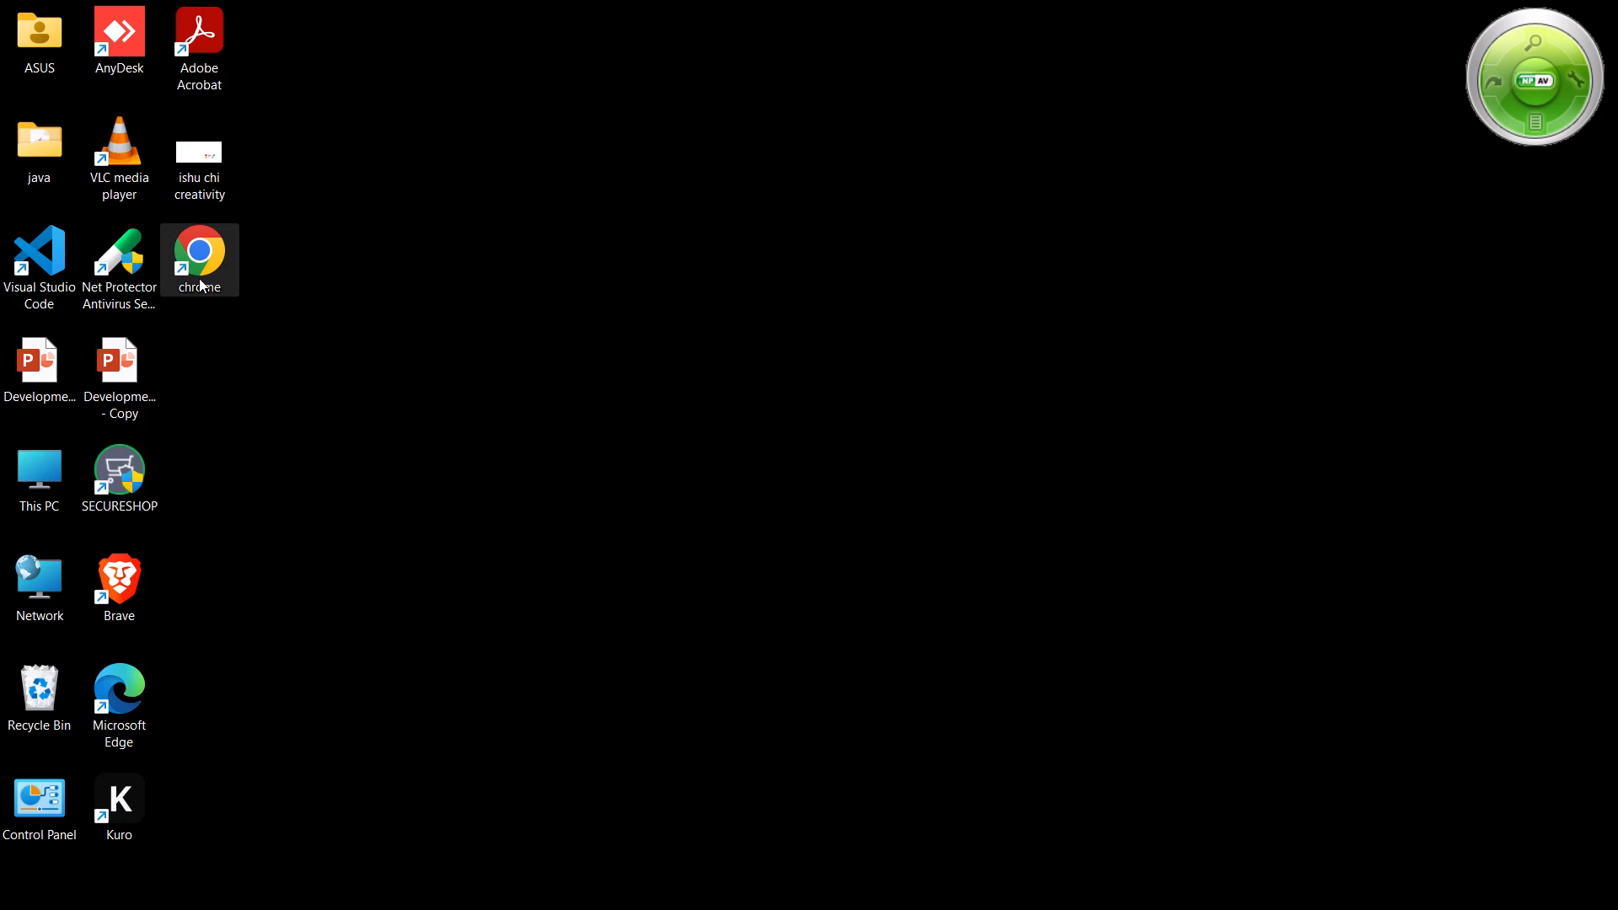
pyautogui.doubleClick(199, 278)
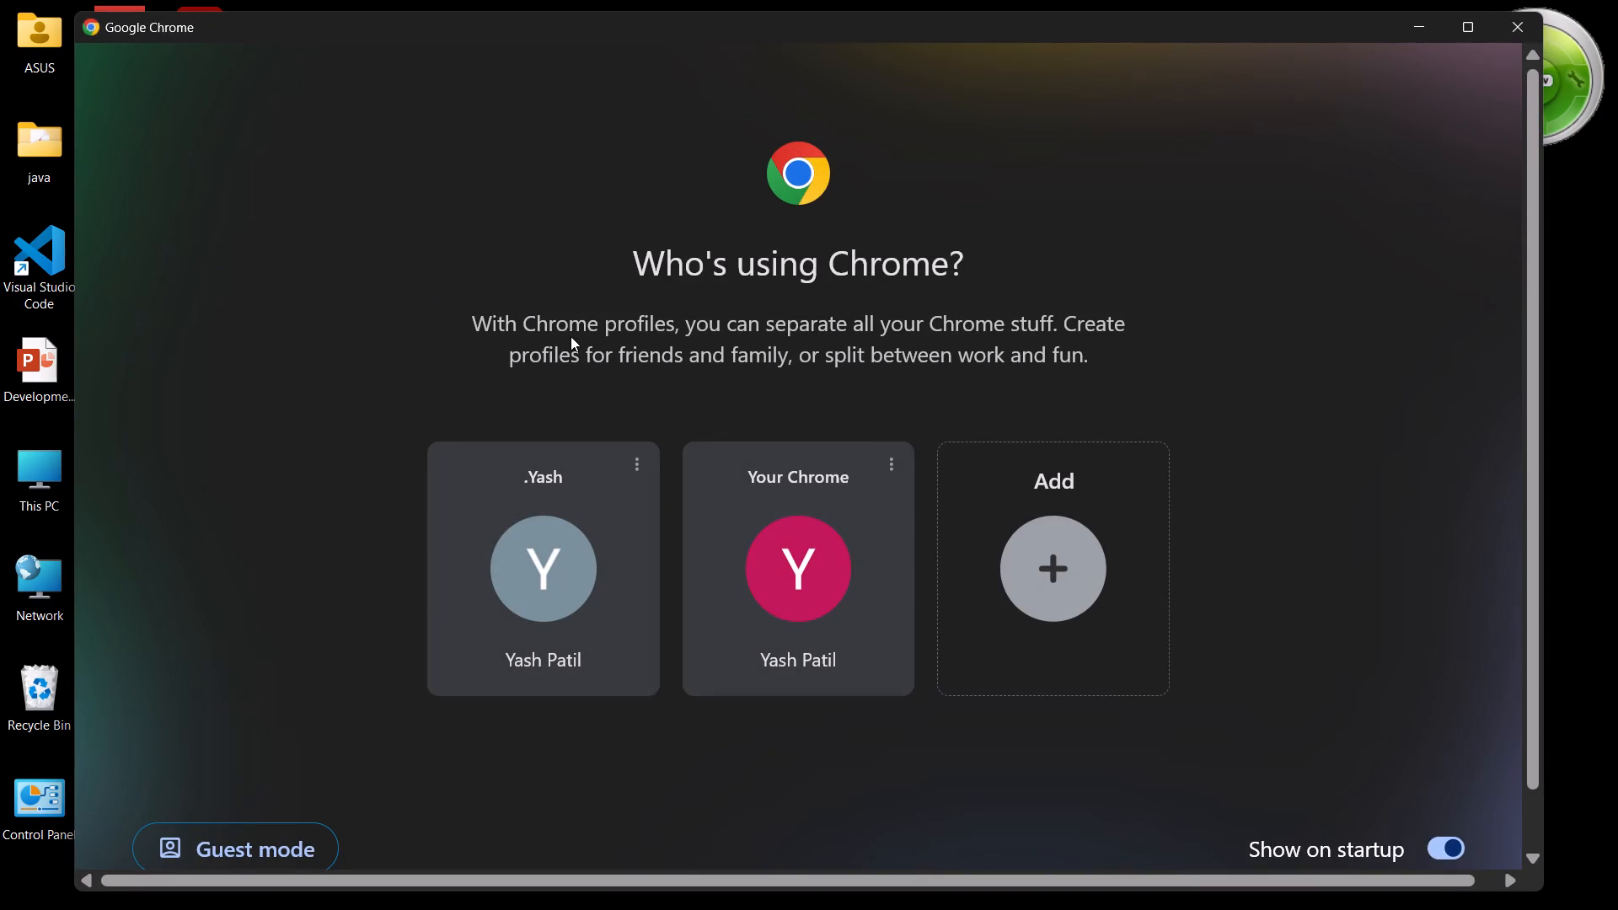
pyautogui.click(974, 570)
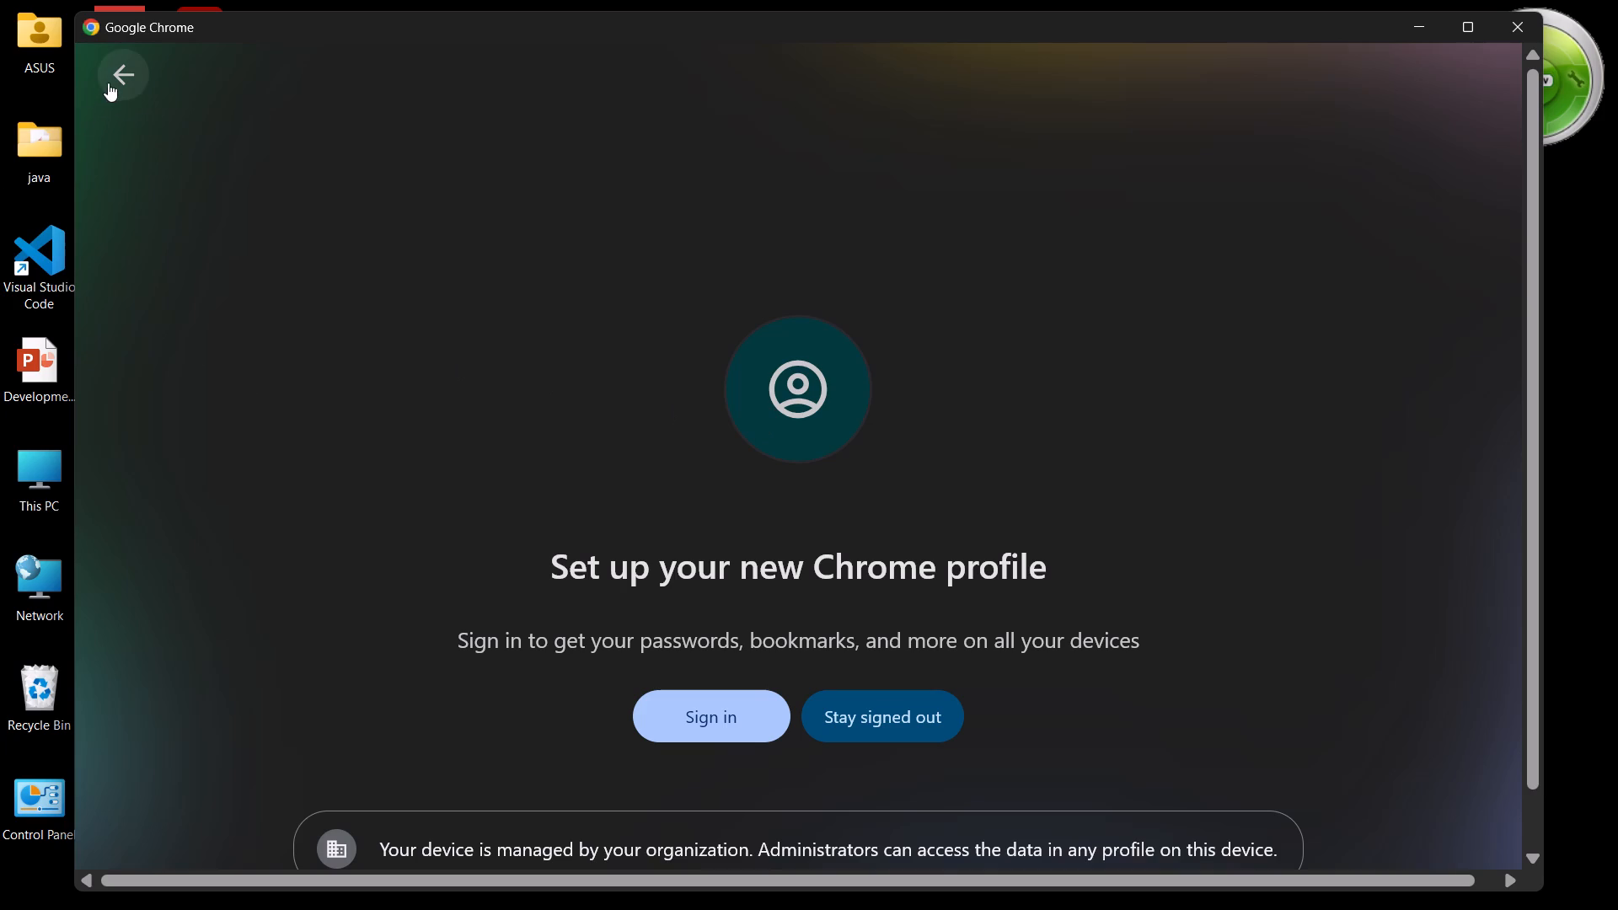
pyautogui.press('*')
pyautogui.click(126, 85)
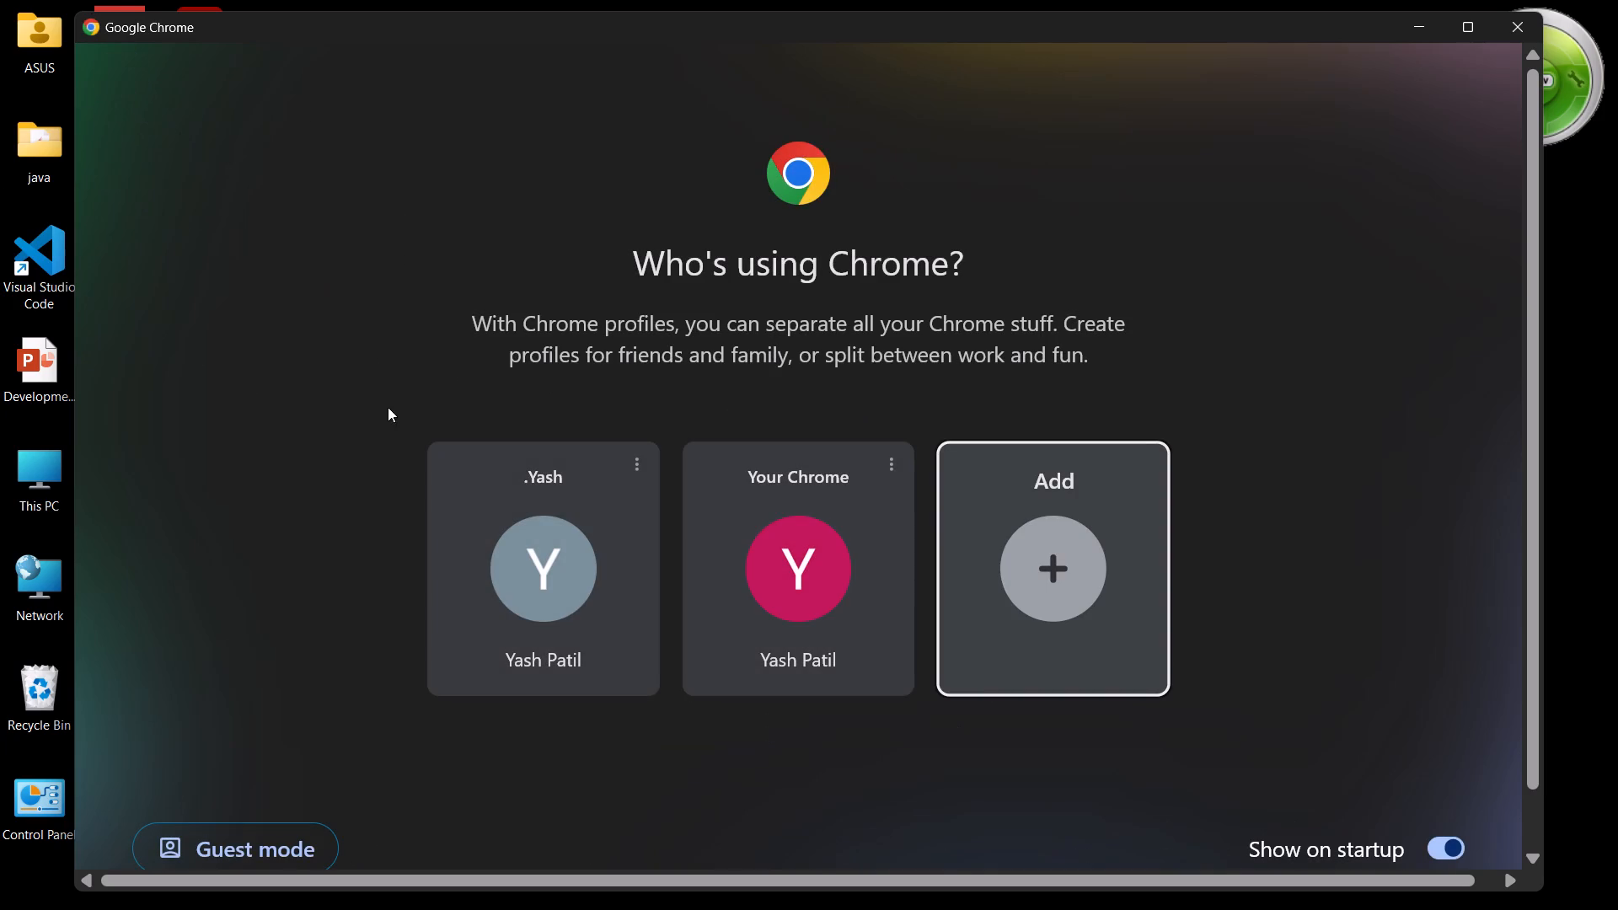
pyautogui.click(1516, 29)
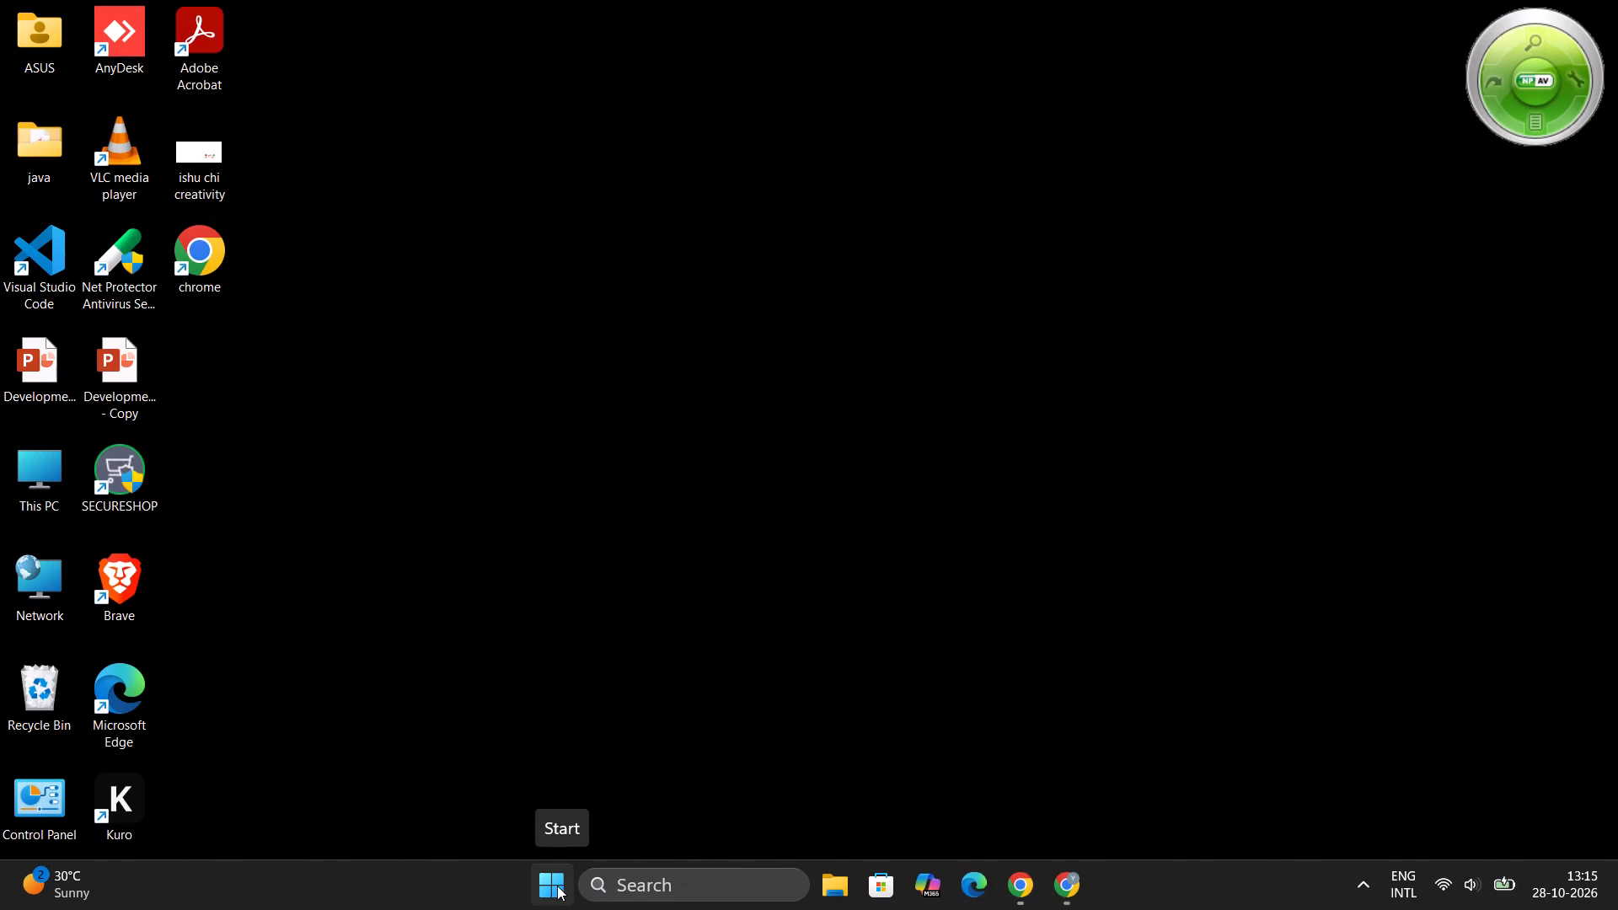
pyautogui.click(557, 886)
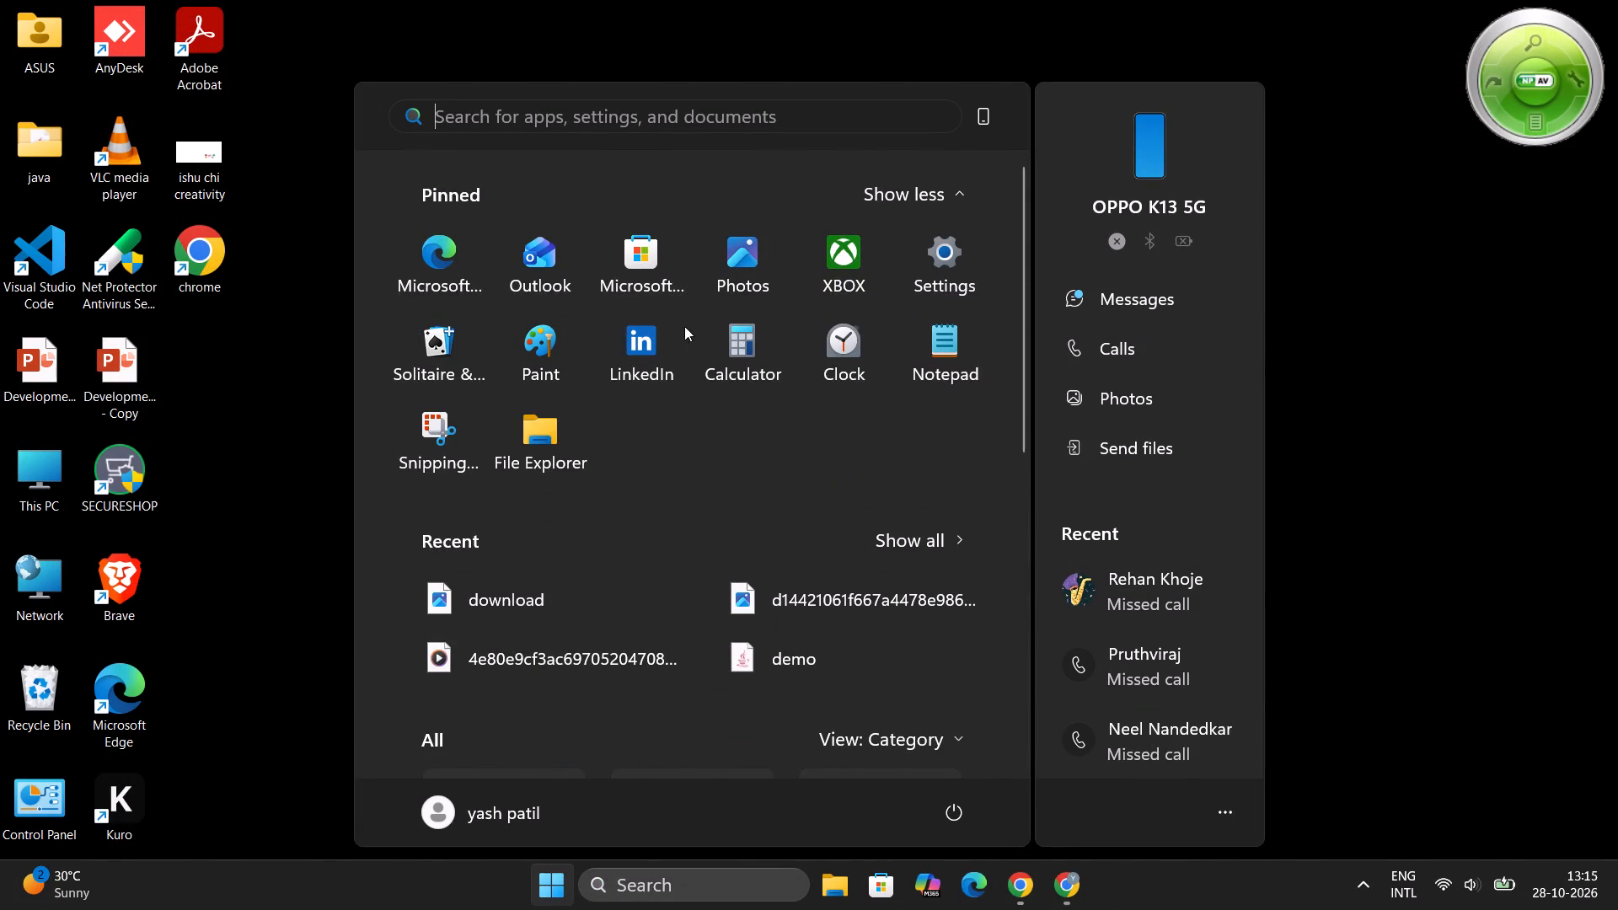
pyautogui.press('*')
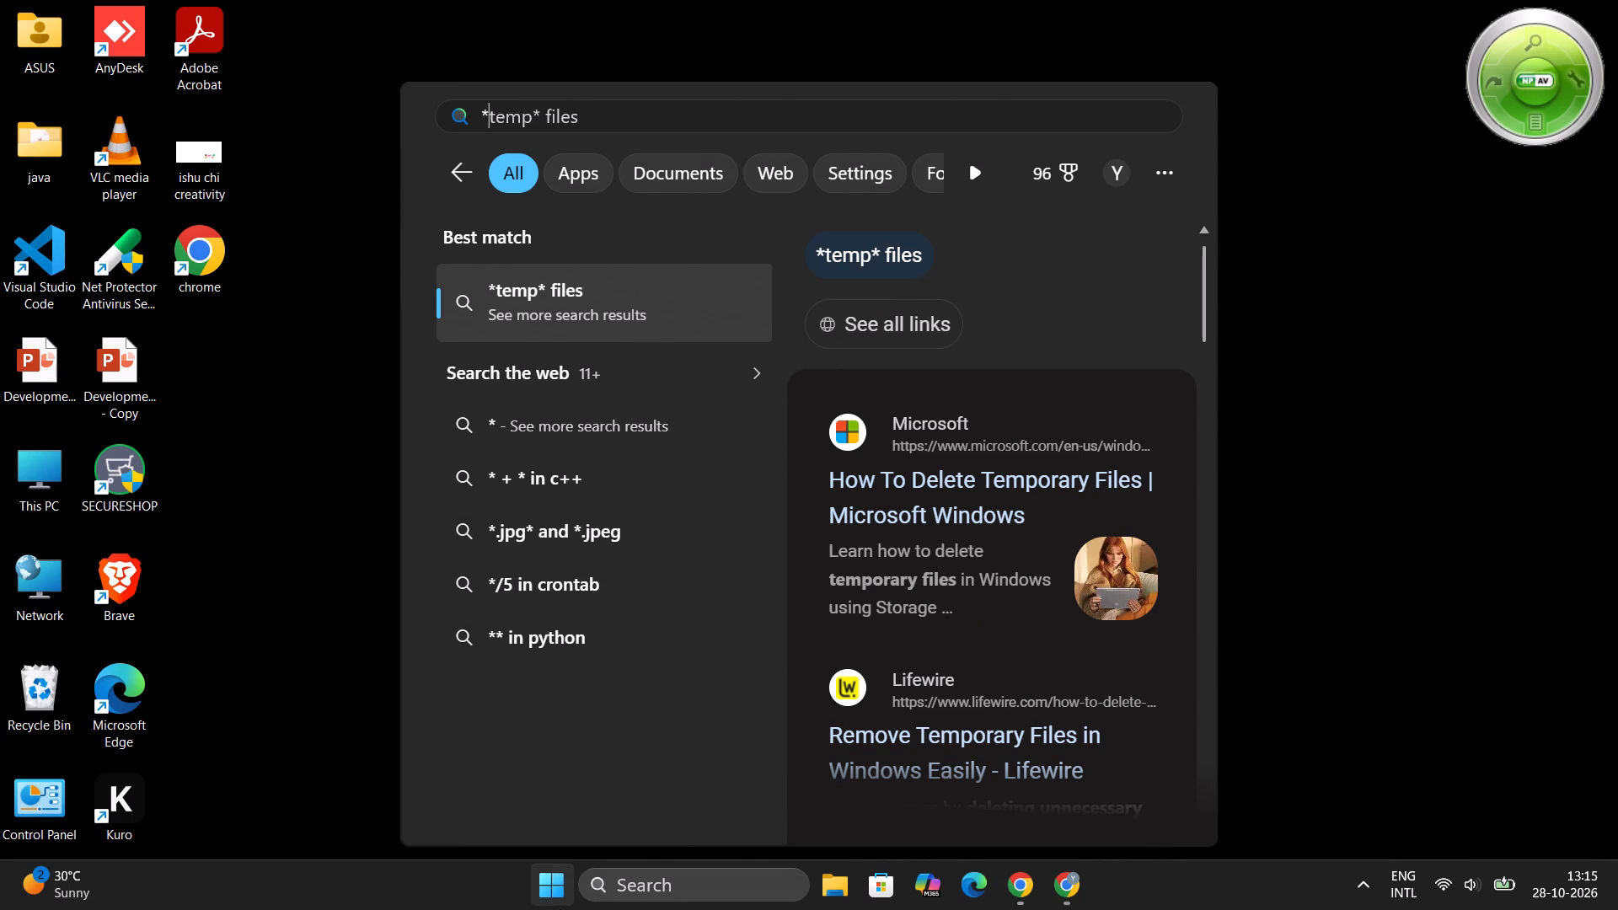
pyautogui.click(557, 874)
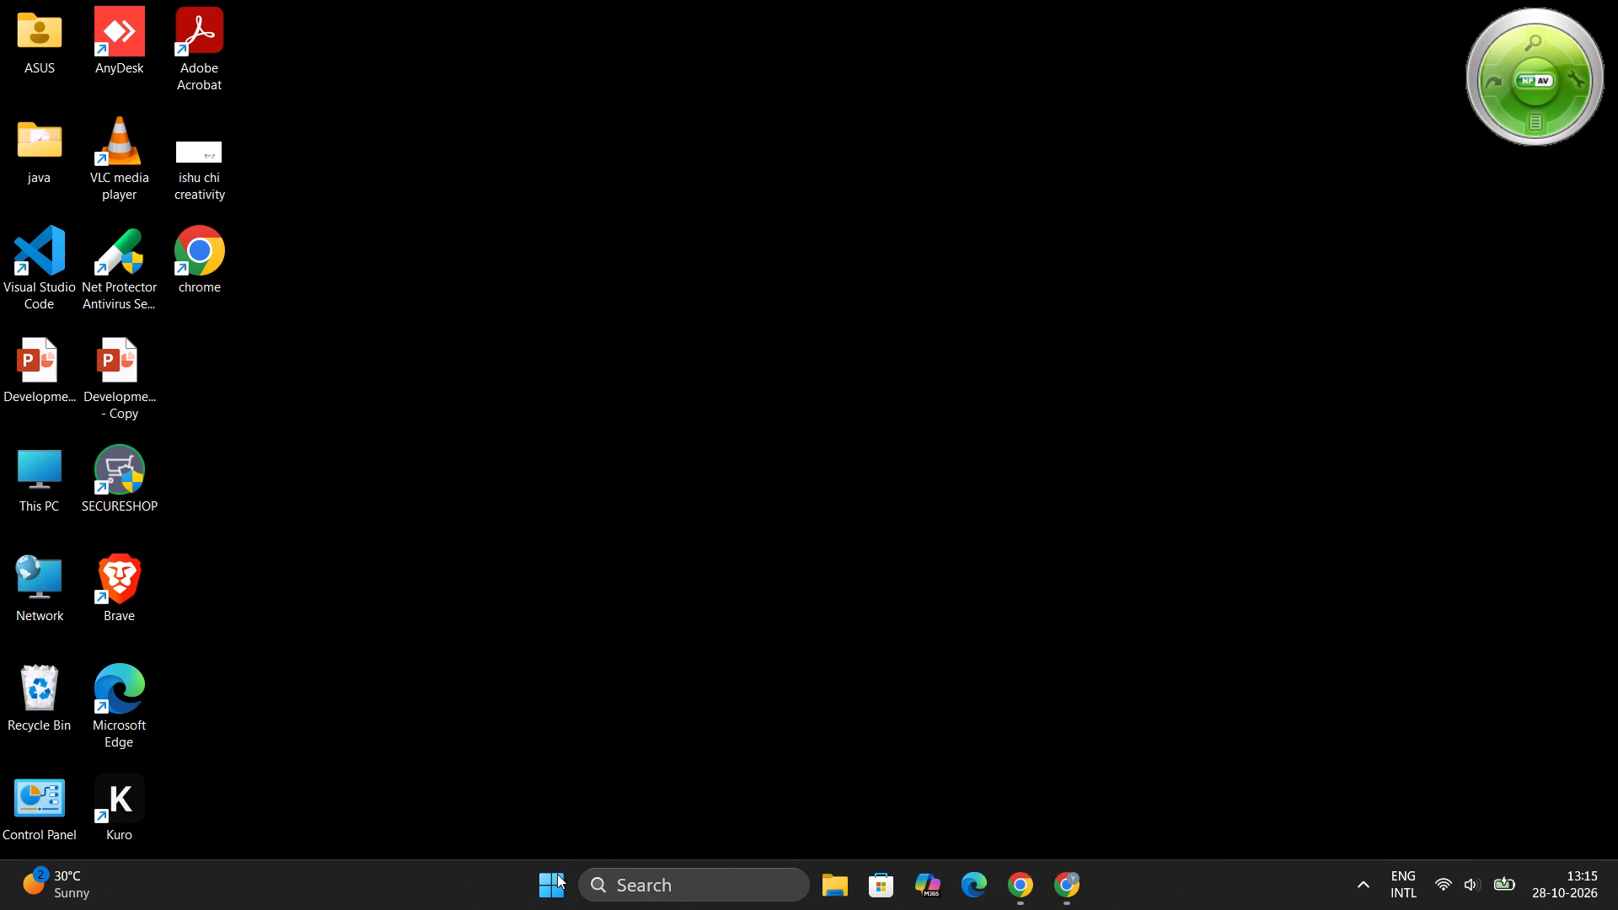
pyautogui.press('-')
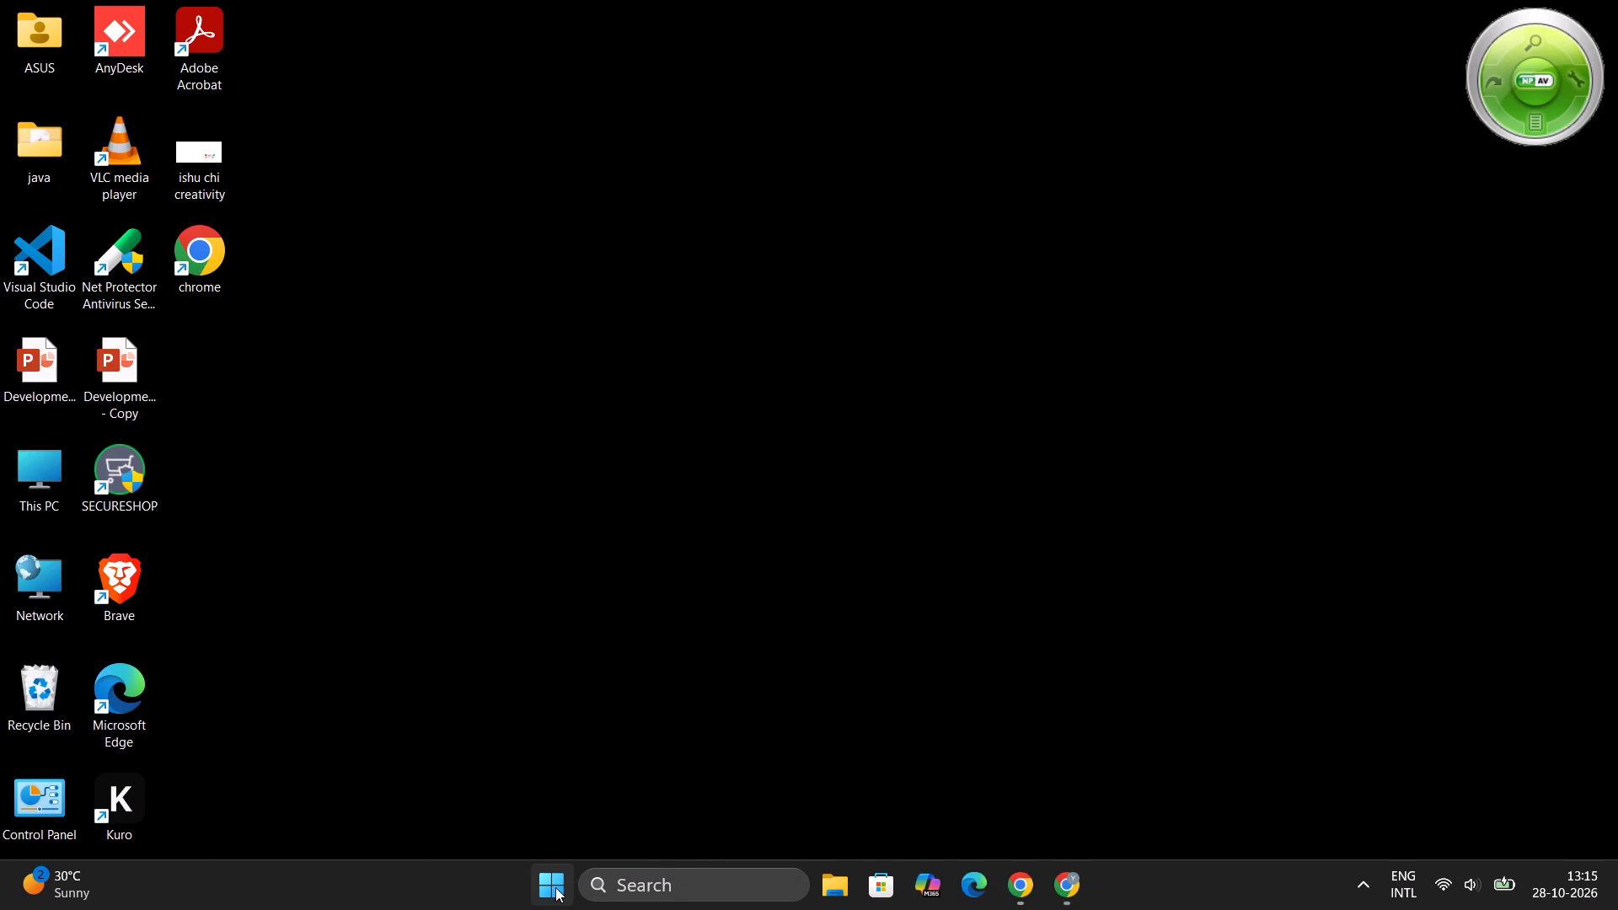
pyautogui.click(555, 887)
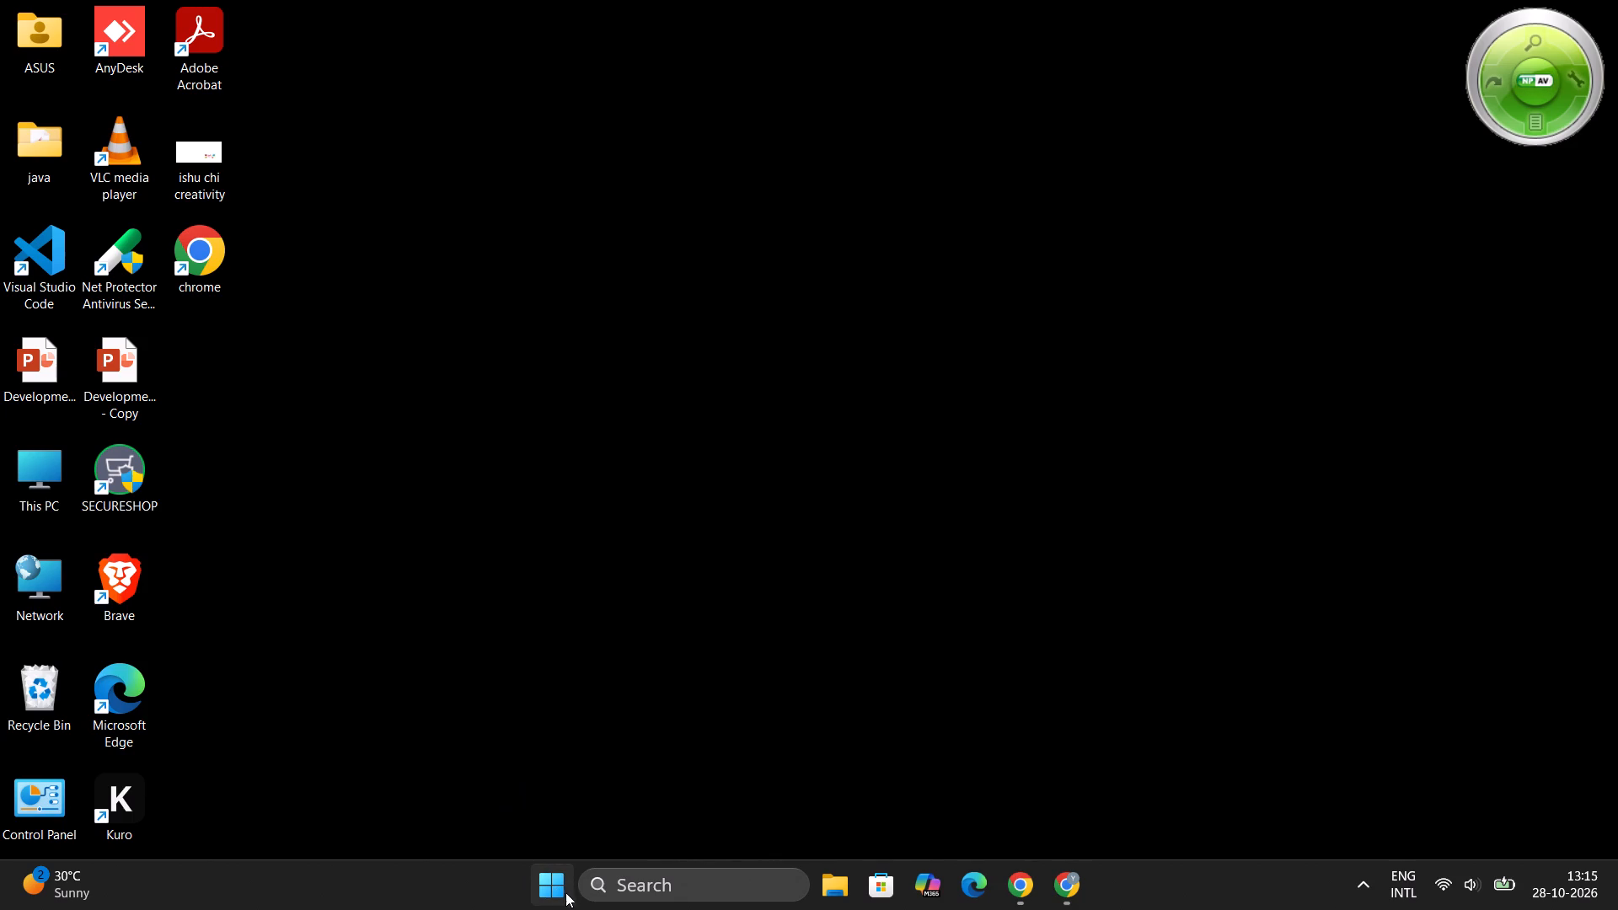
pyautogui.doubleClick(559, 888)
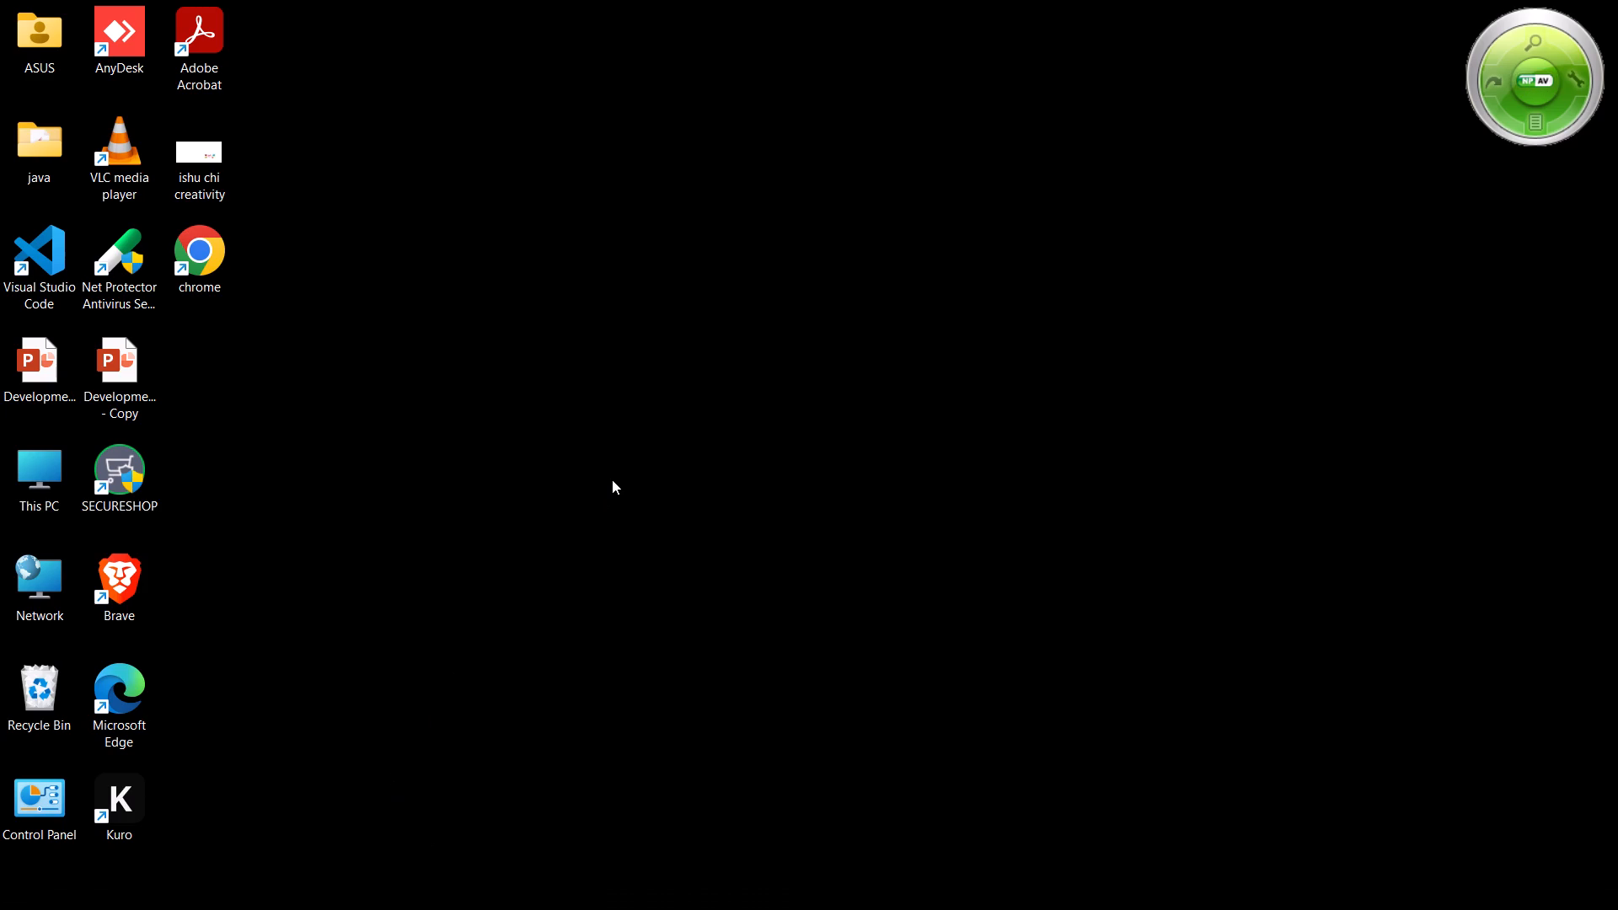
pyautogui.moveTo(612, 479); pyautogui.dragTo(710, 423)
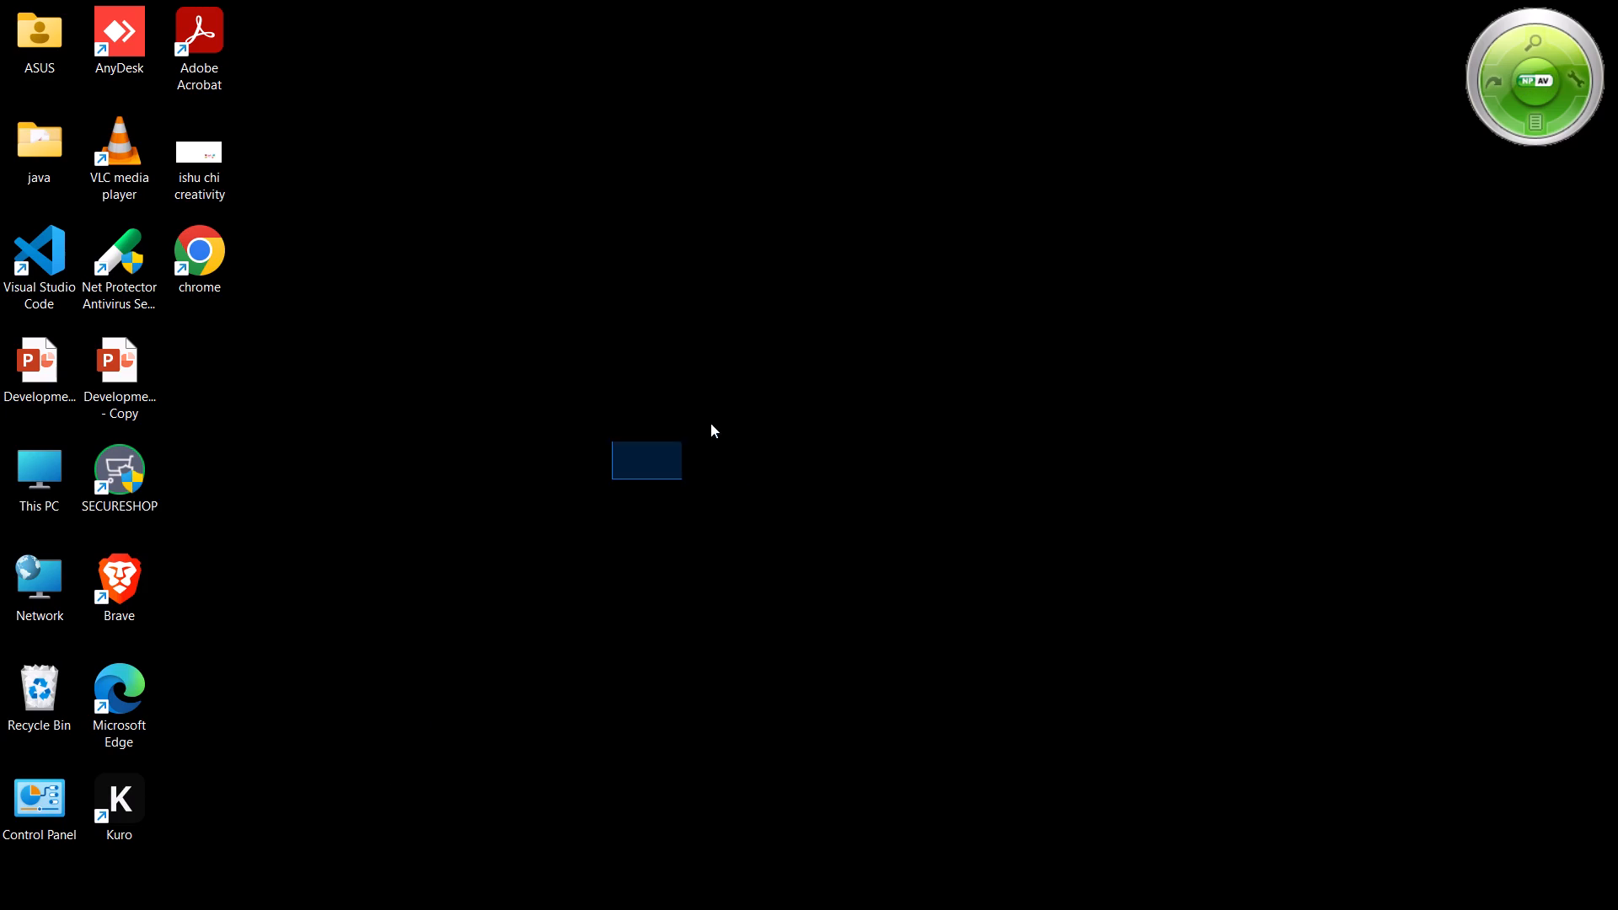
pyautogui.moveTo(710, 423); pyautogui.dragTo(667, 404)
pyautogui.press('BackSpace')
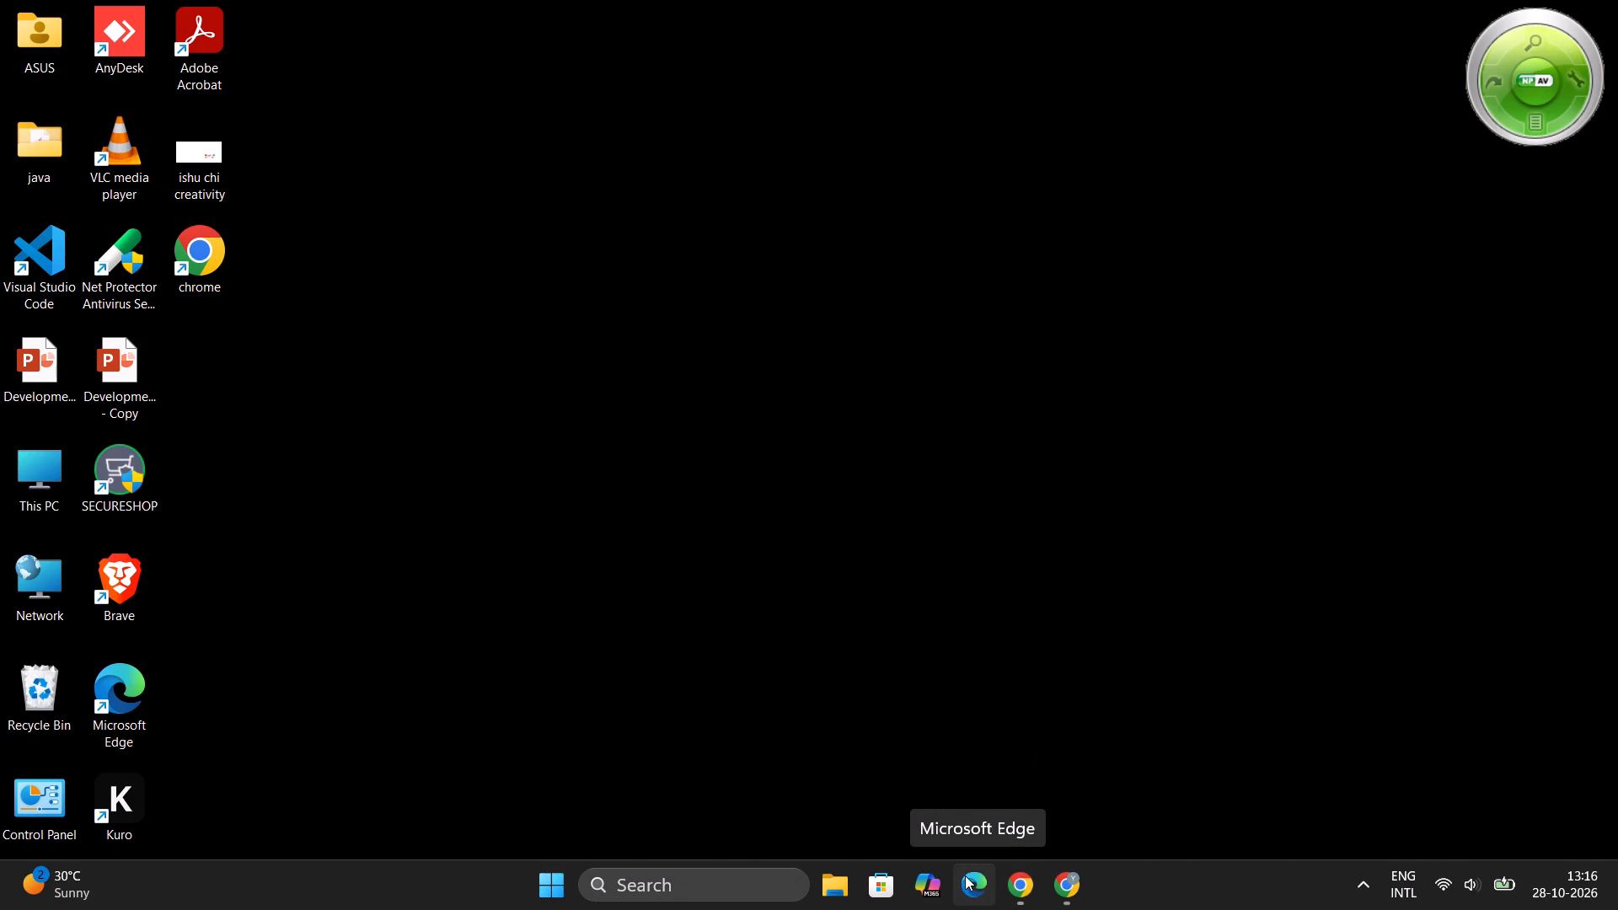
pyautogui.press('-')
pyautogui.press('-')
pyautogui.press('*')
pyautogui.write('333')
# Move the Microsoft Edge taskbar shortcut to the end of the pinned apps, after both Chrome shortcuts.
pyautogui.moveTo(965, 875); pyautogui.dragTo(1015, 852)
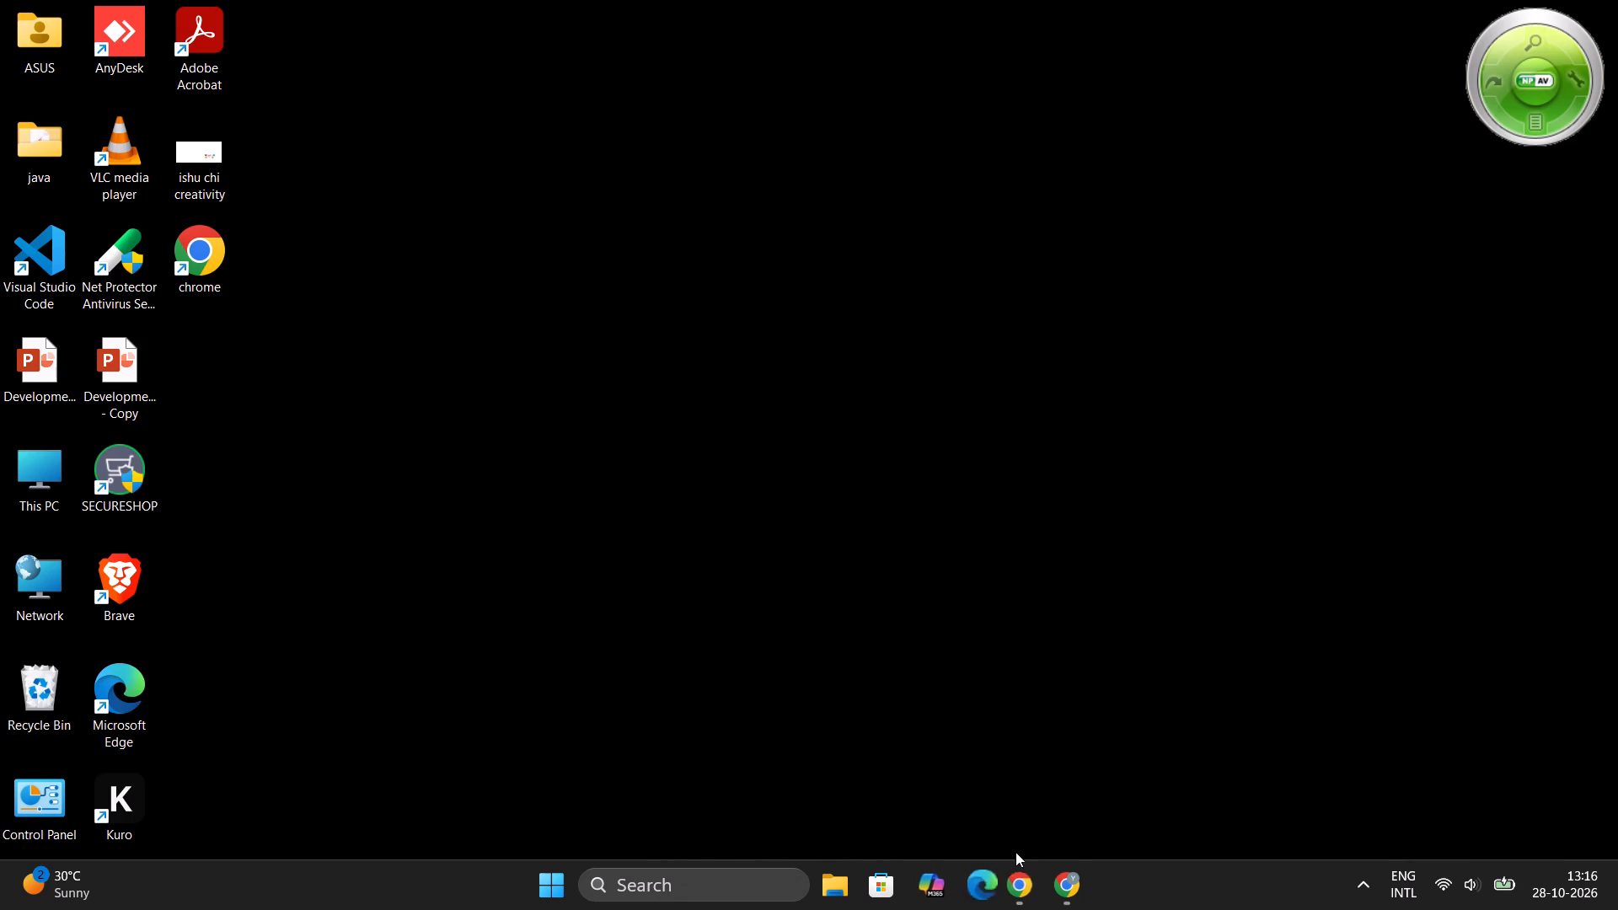
pyautogui.moveTo(1015, 852); pyautogui.dragTo(1144, 846)
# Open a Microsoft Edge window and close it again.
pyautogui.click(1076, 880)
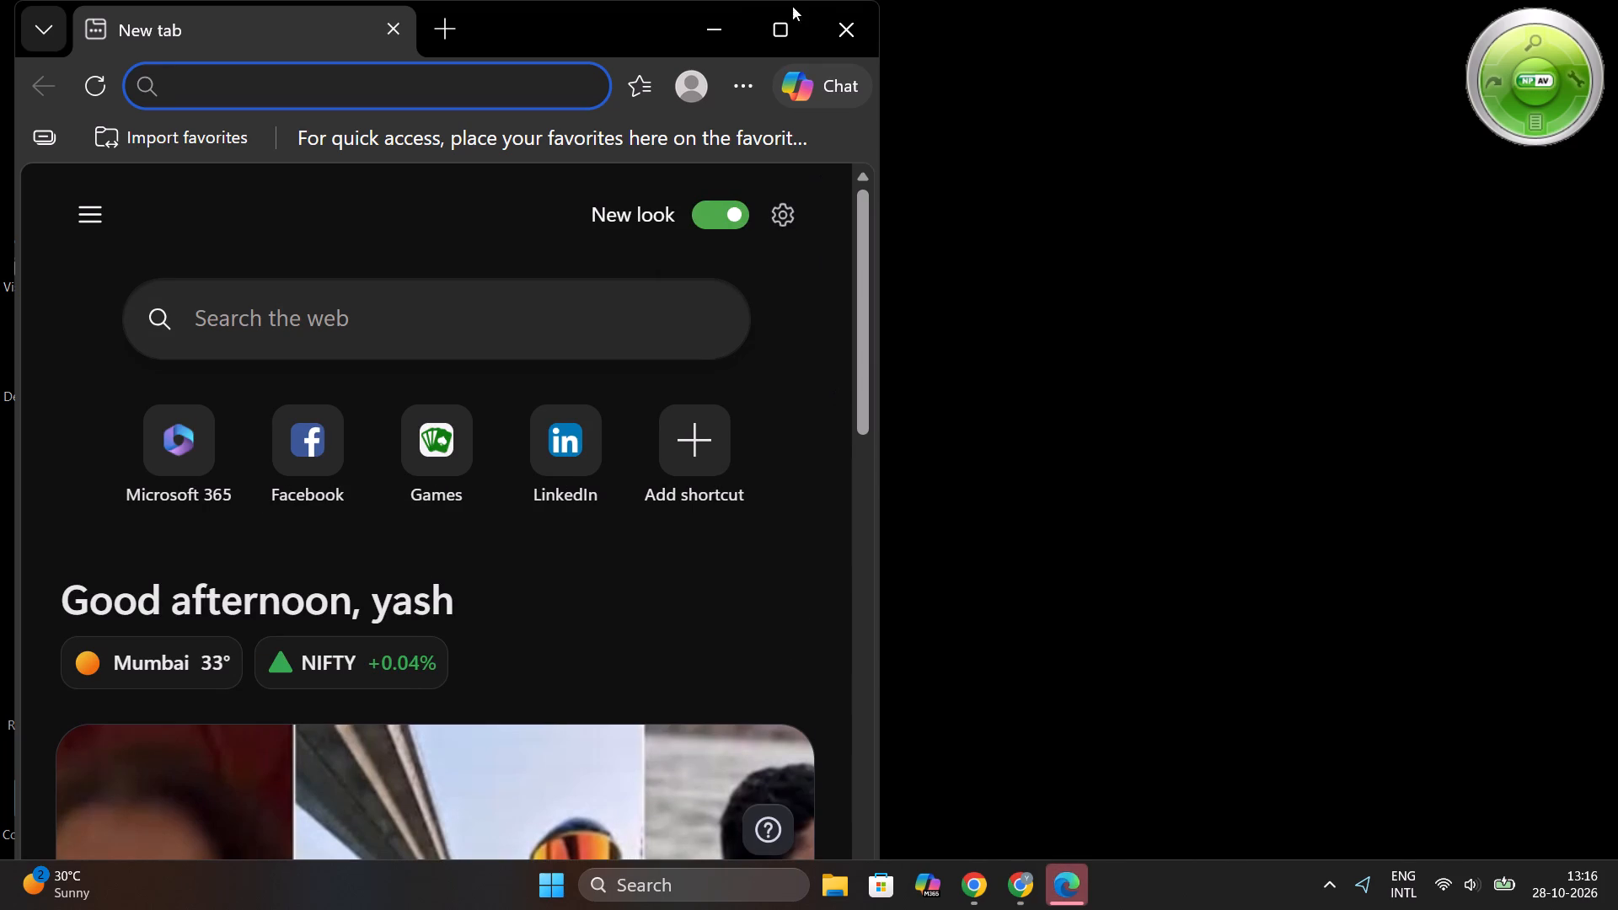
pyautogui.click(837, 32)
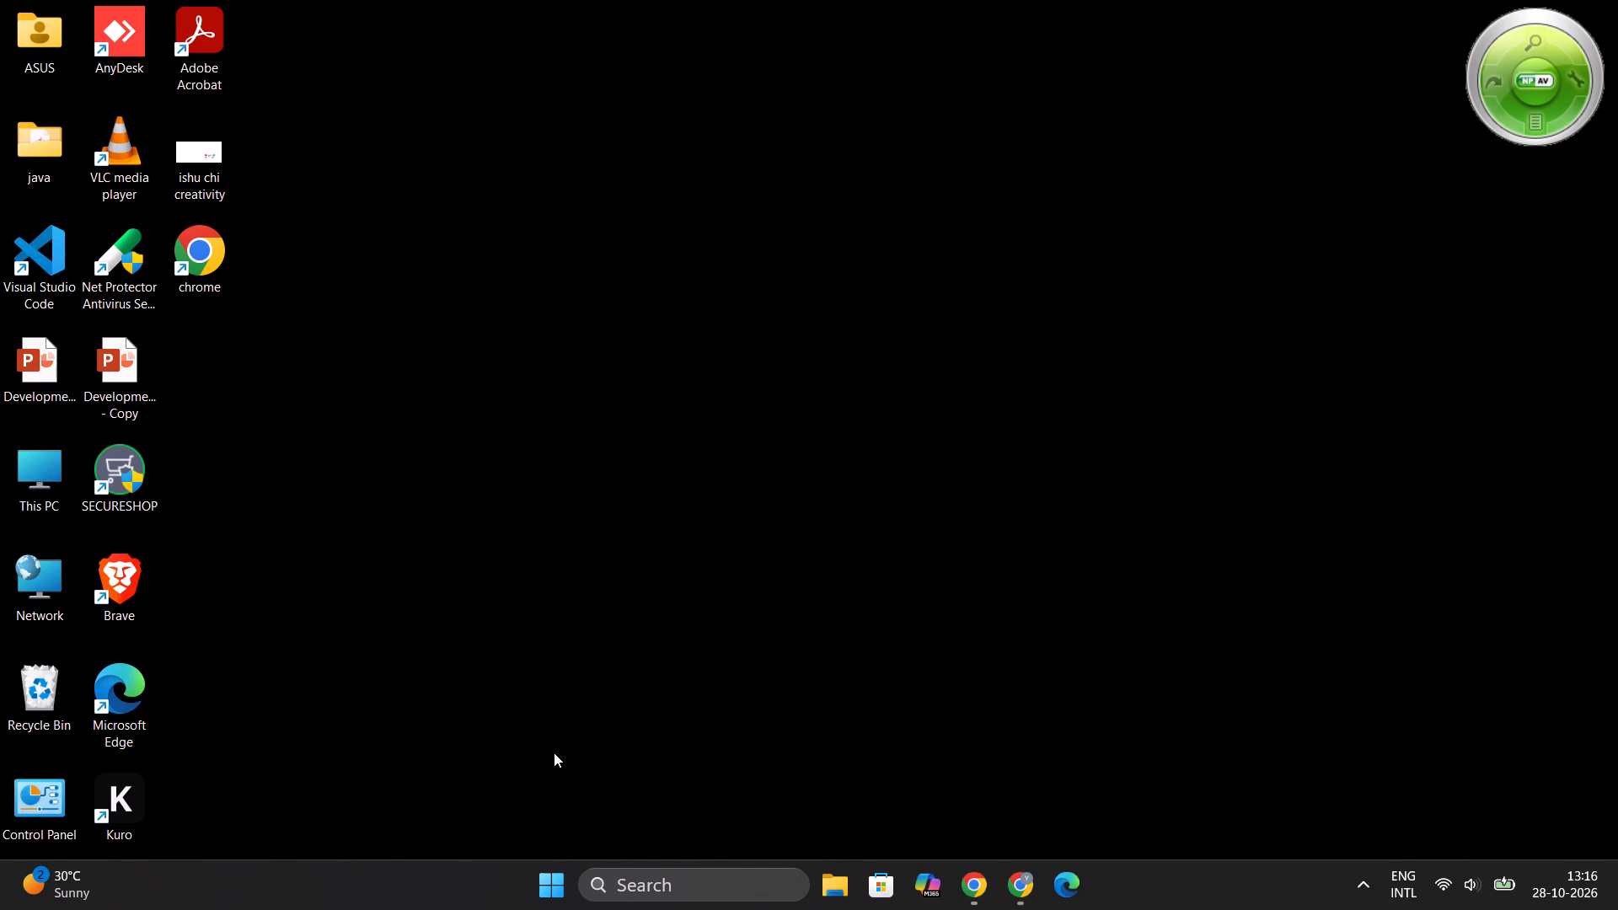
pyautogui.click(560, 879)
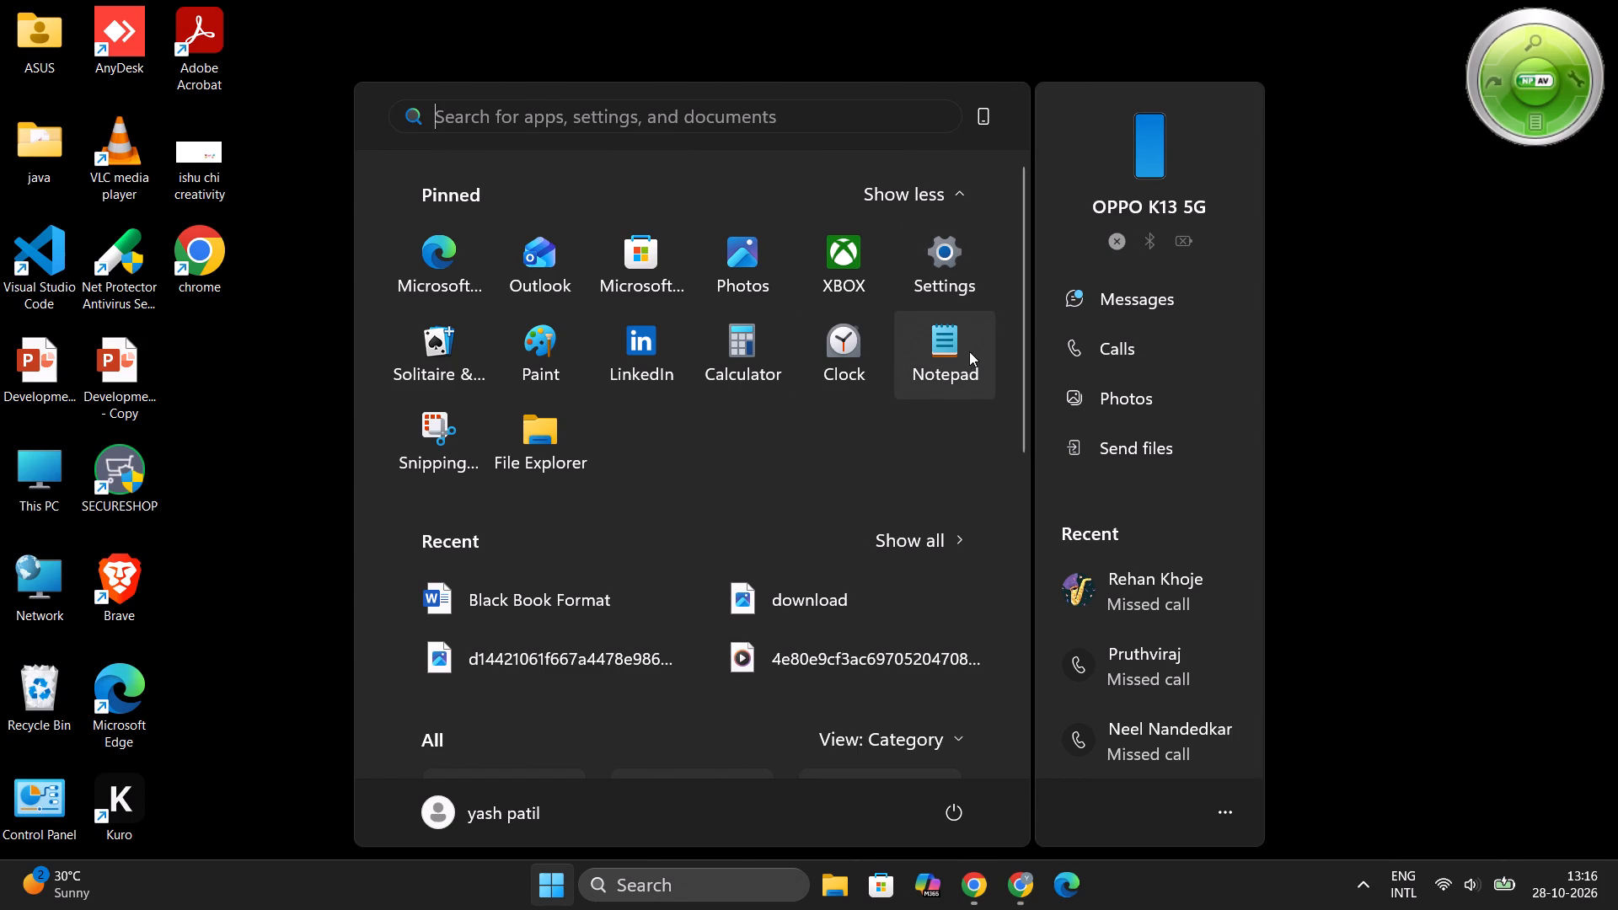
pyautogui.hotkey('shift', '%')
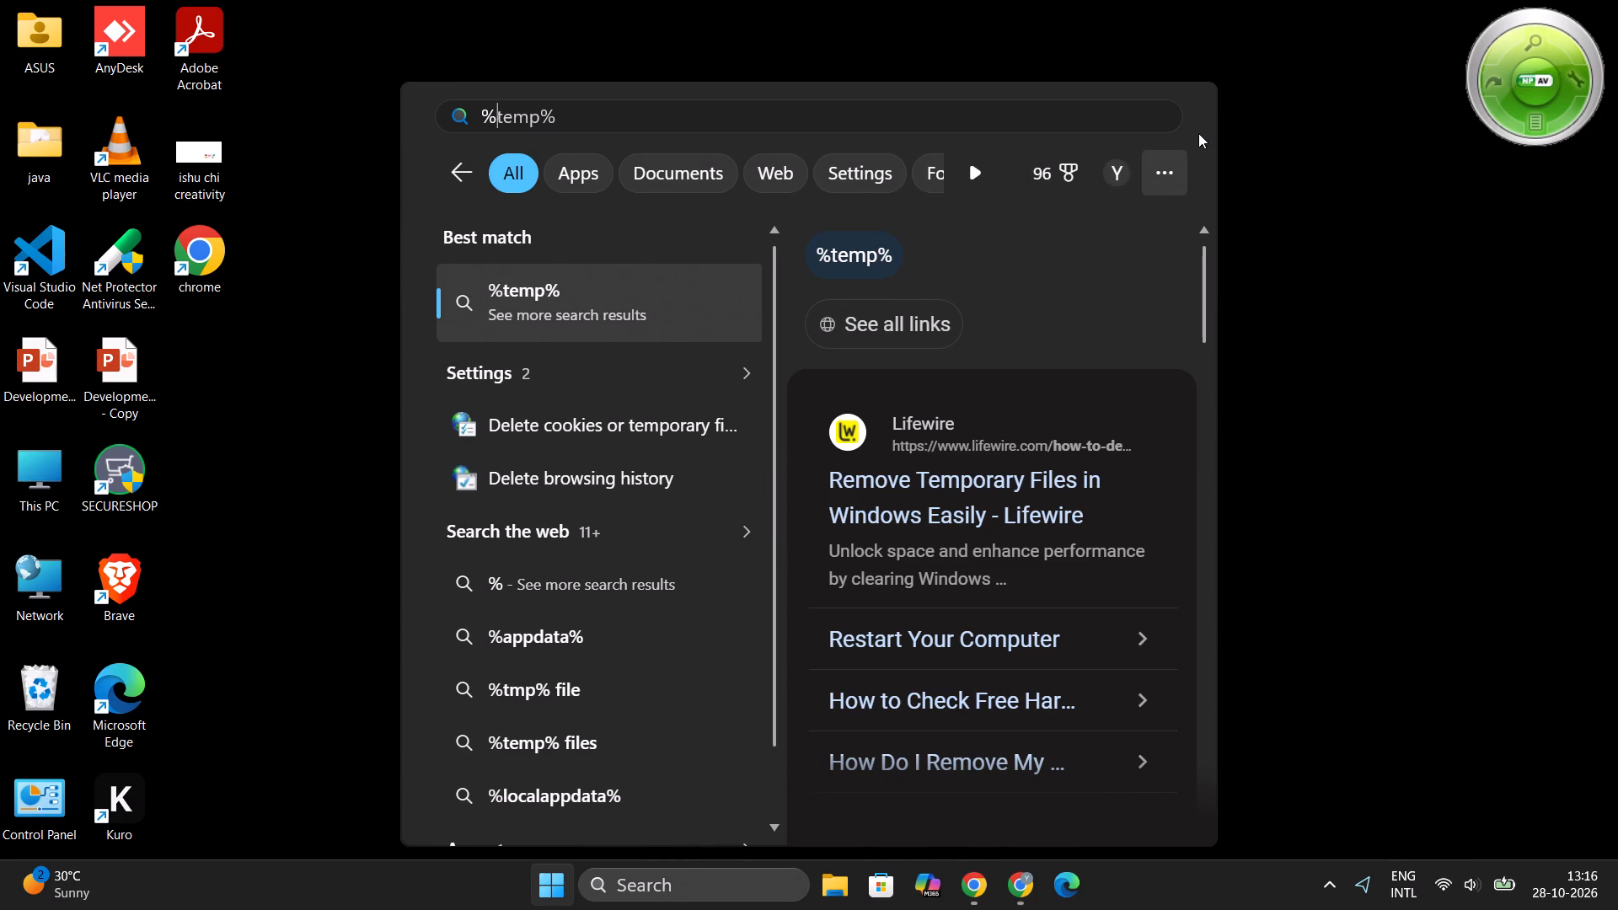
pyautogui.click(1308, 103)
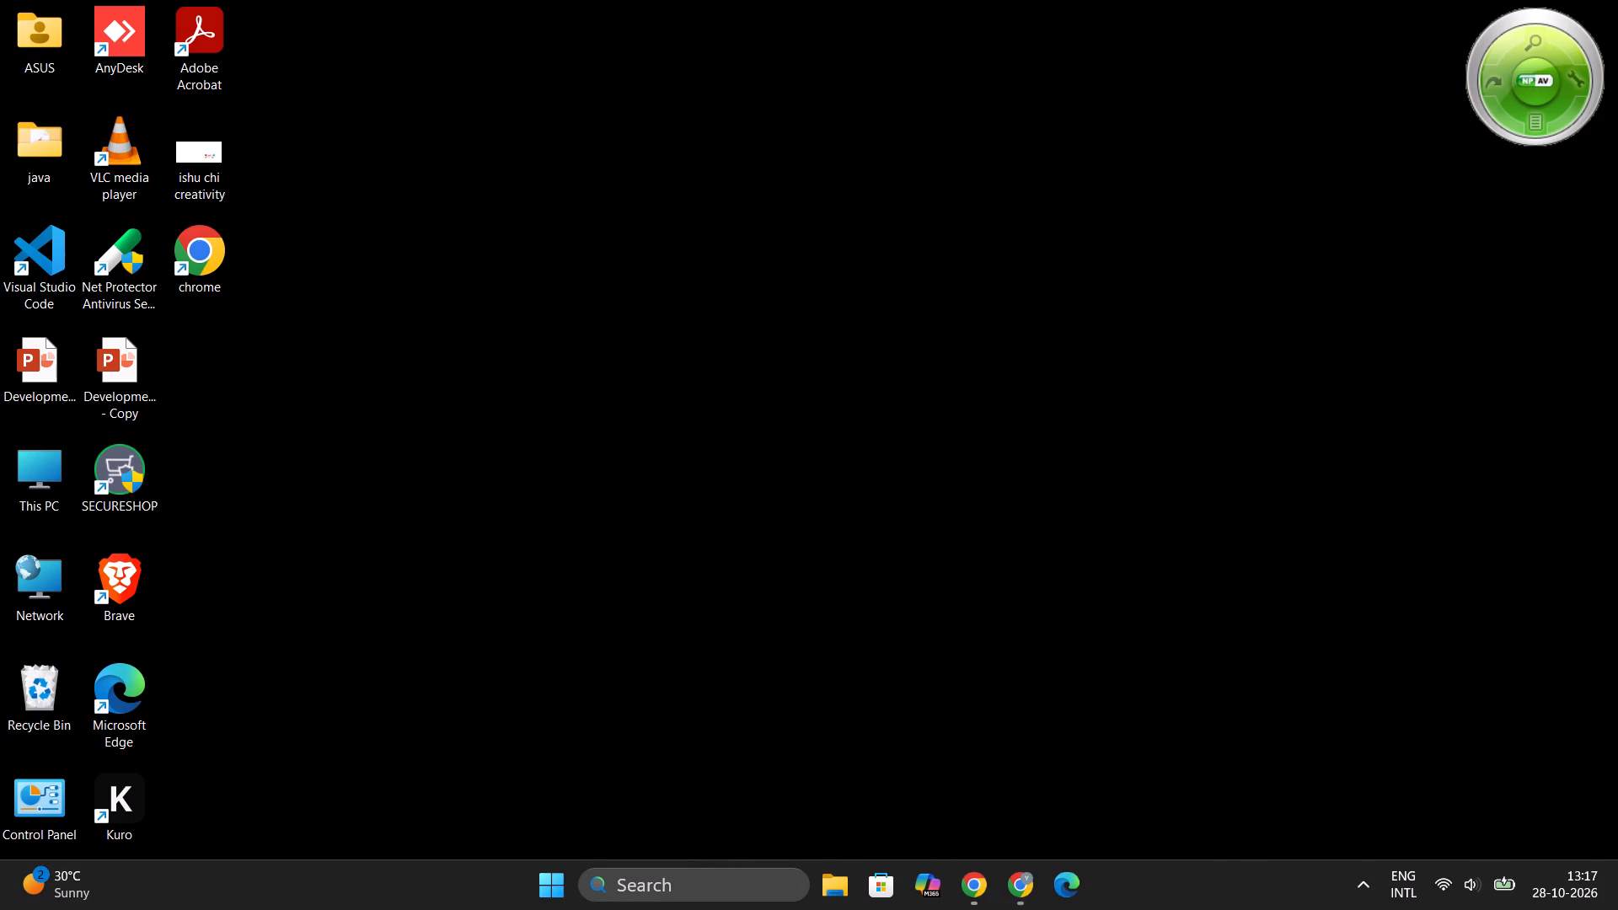
# Rerun the recent Windows search for Microsoft Word in Microsoft Edge and open the Microsoft 365 apps result.
pyautogui.click(691, 881)
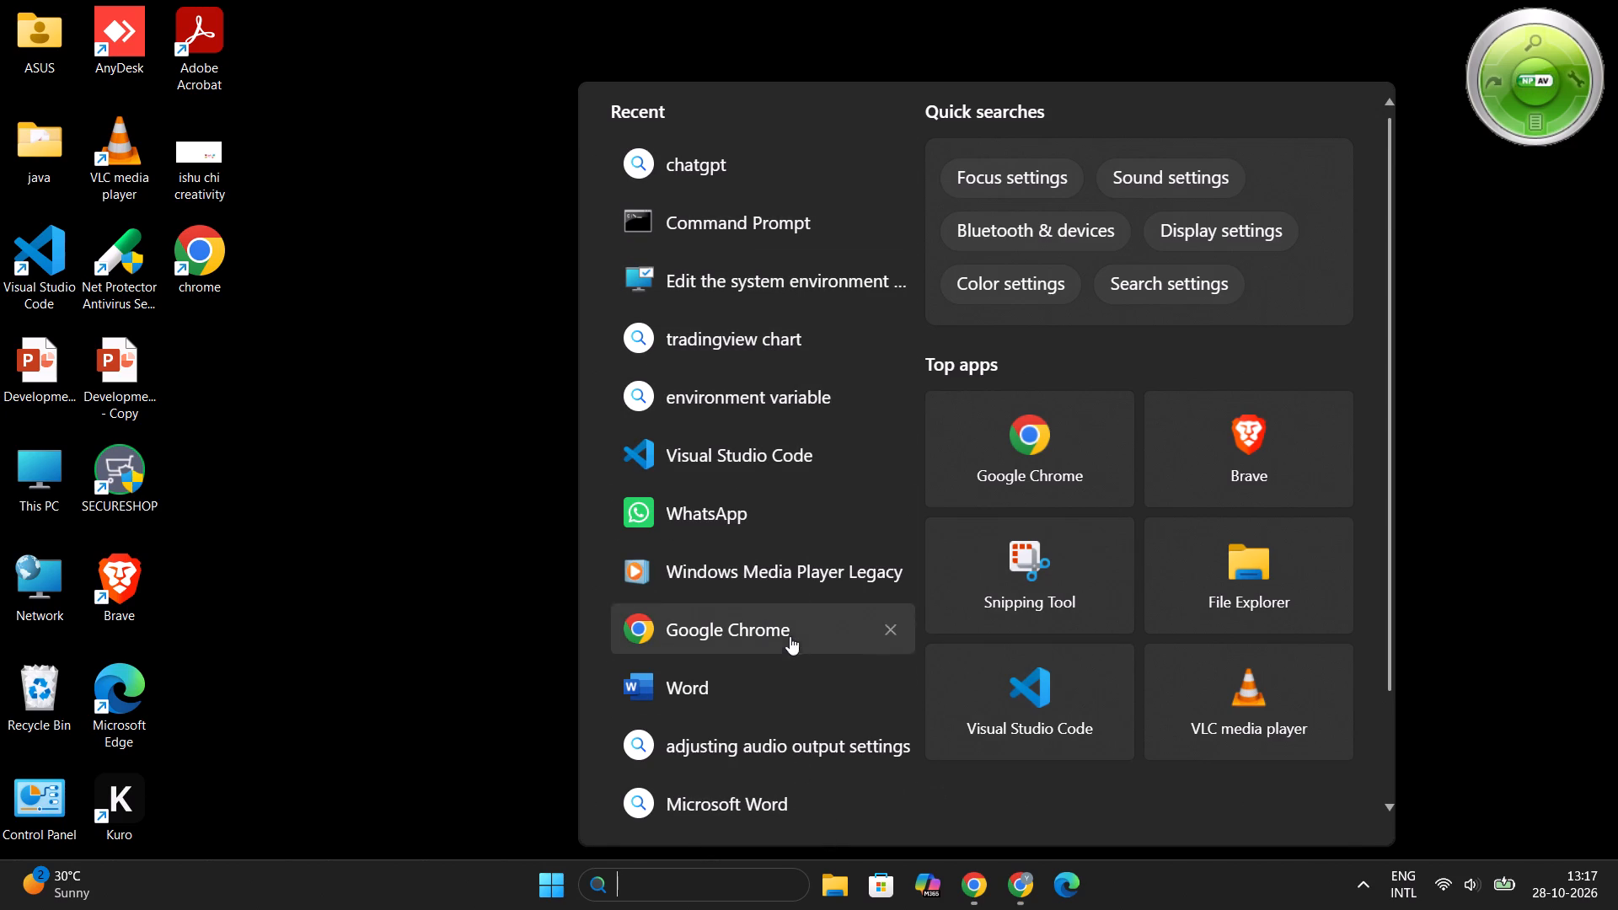
pyautogui.keyDown('ctrl'); pyautogui.scroll(2, 694, 706); pyautogui.keyUp('ctrl')
pyautogui.click(704, 795)
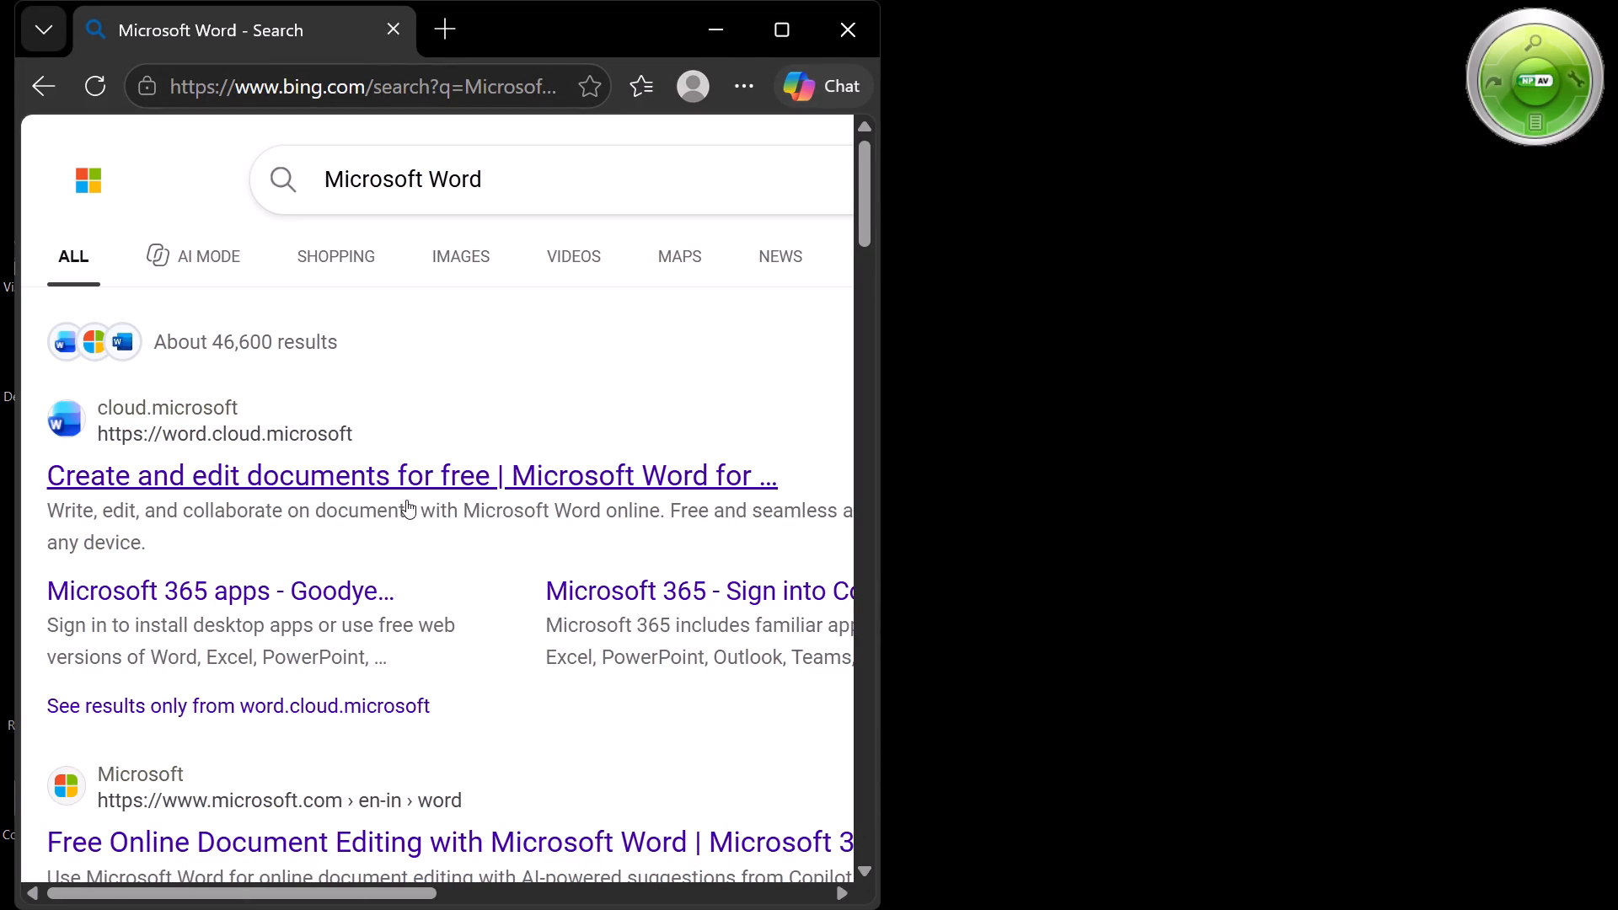
pyautogui.press('-')
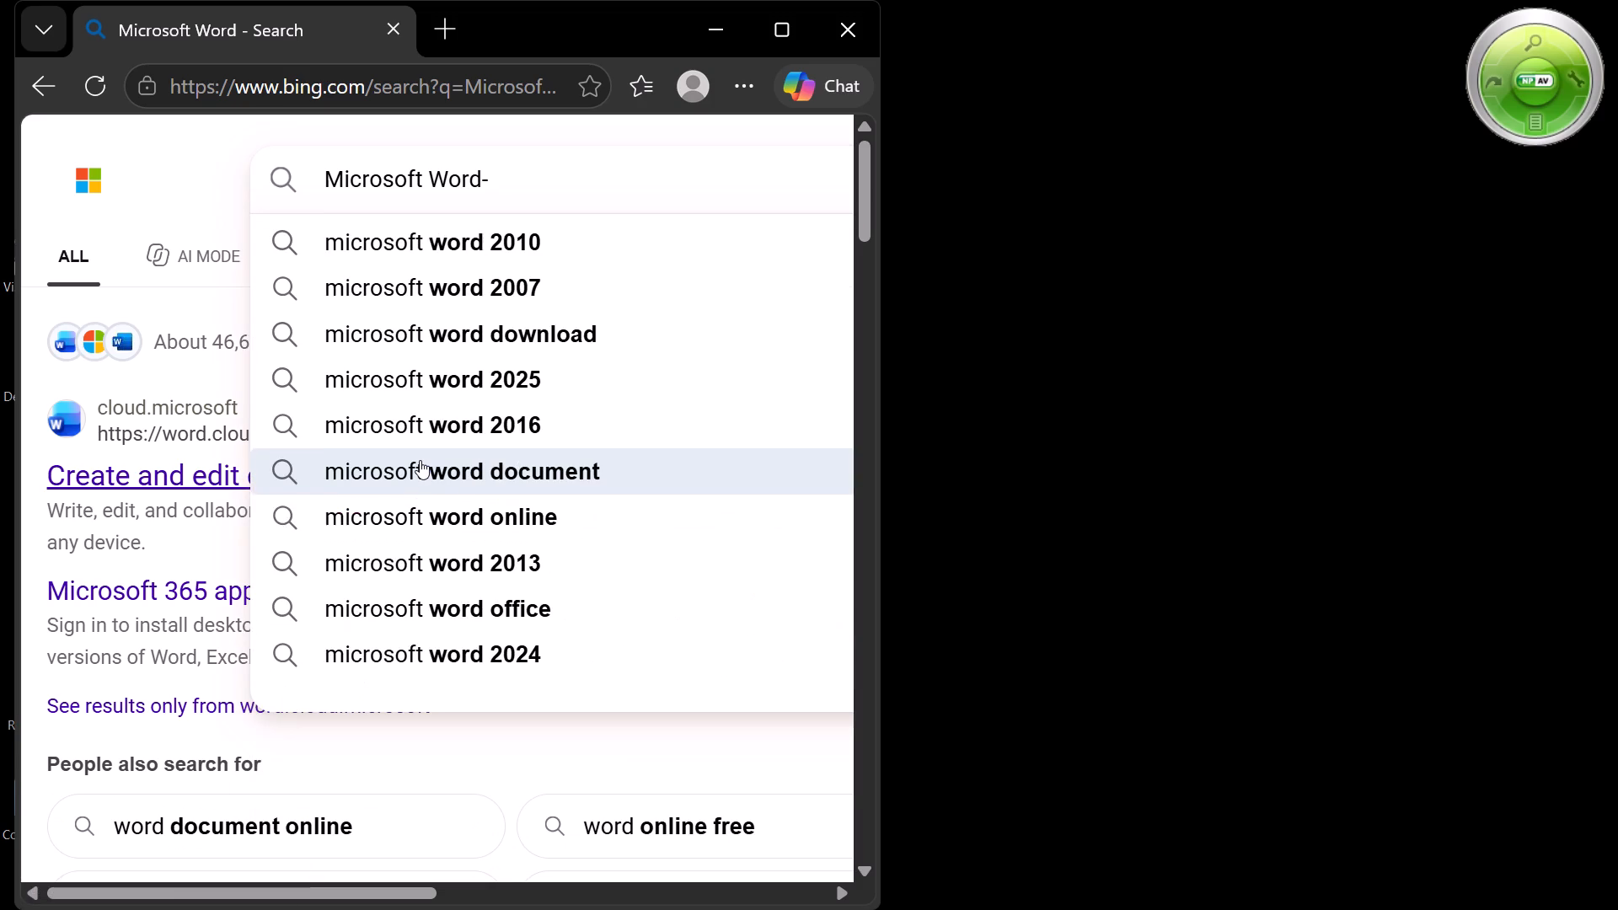
pyautogui.press('3')
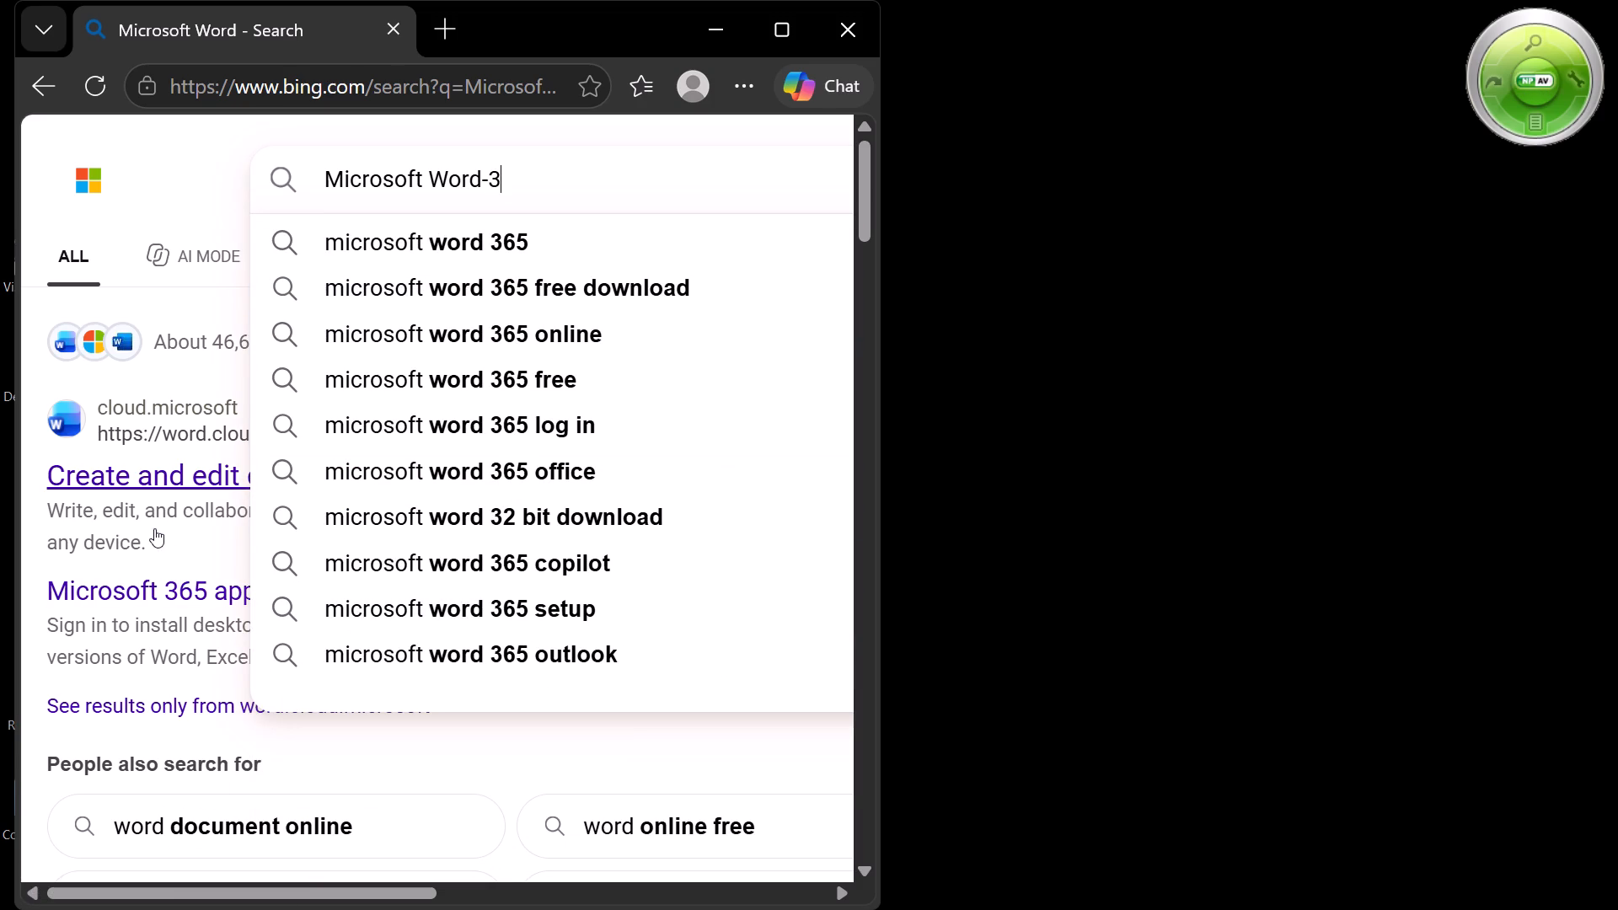
pyautogui.click(134, 596)
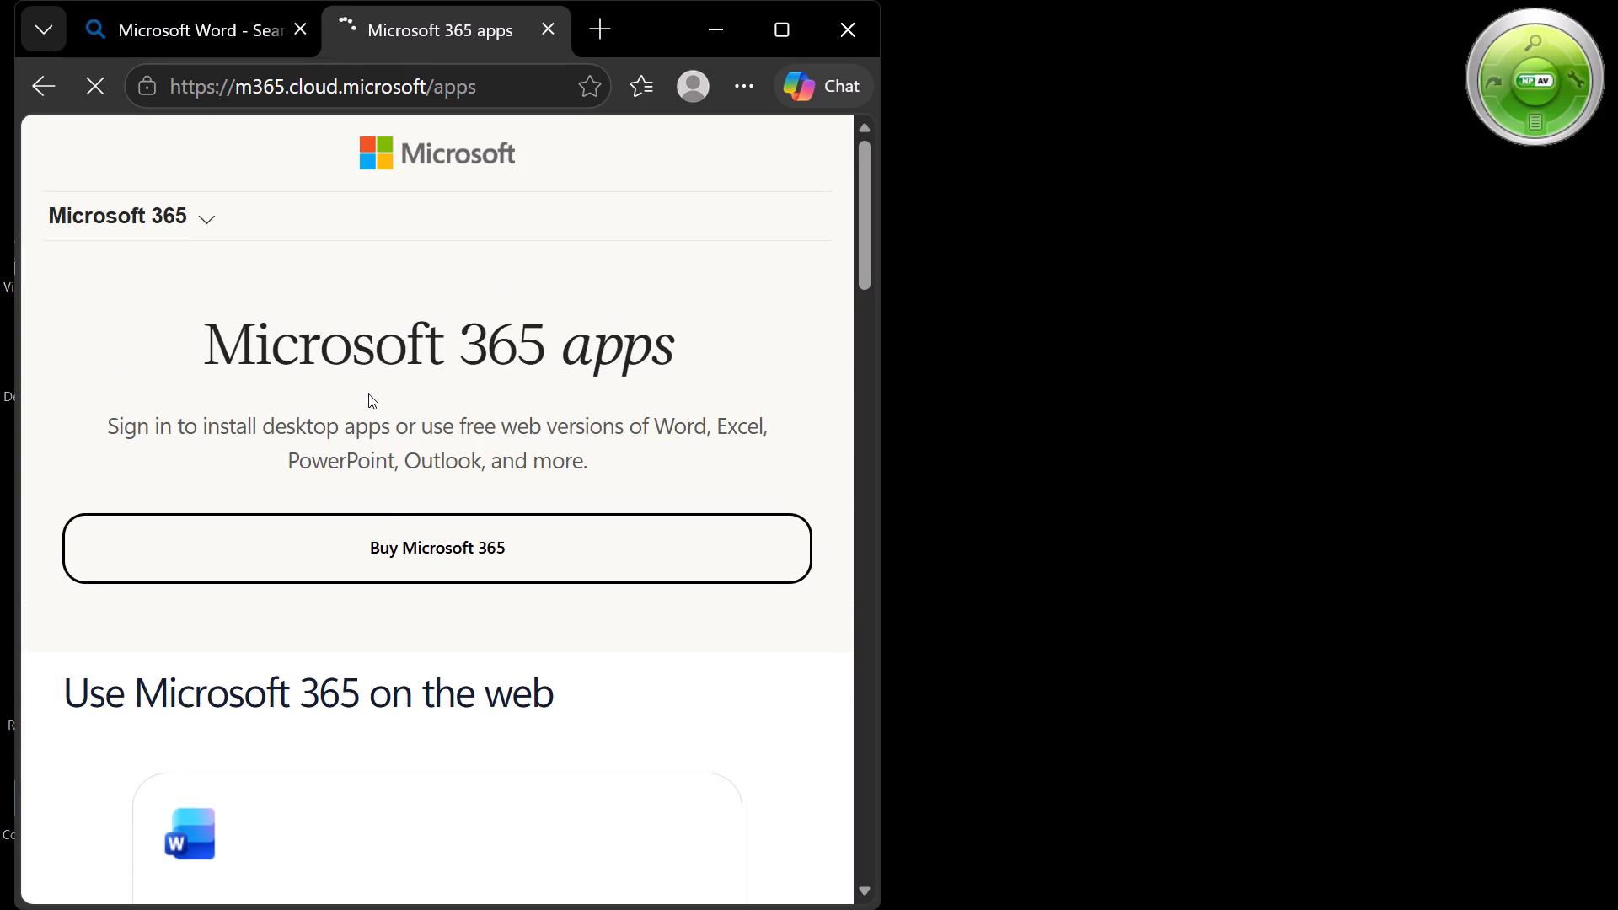
pyautogui.hotkey('shift', '%')
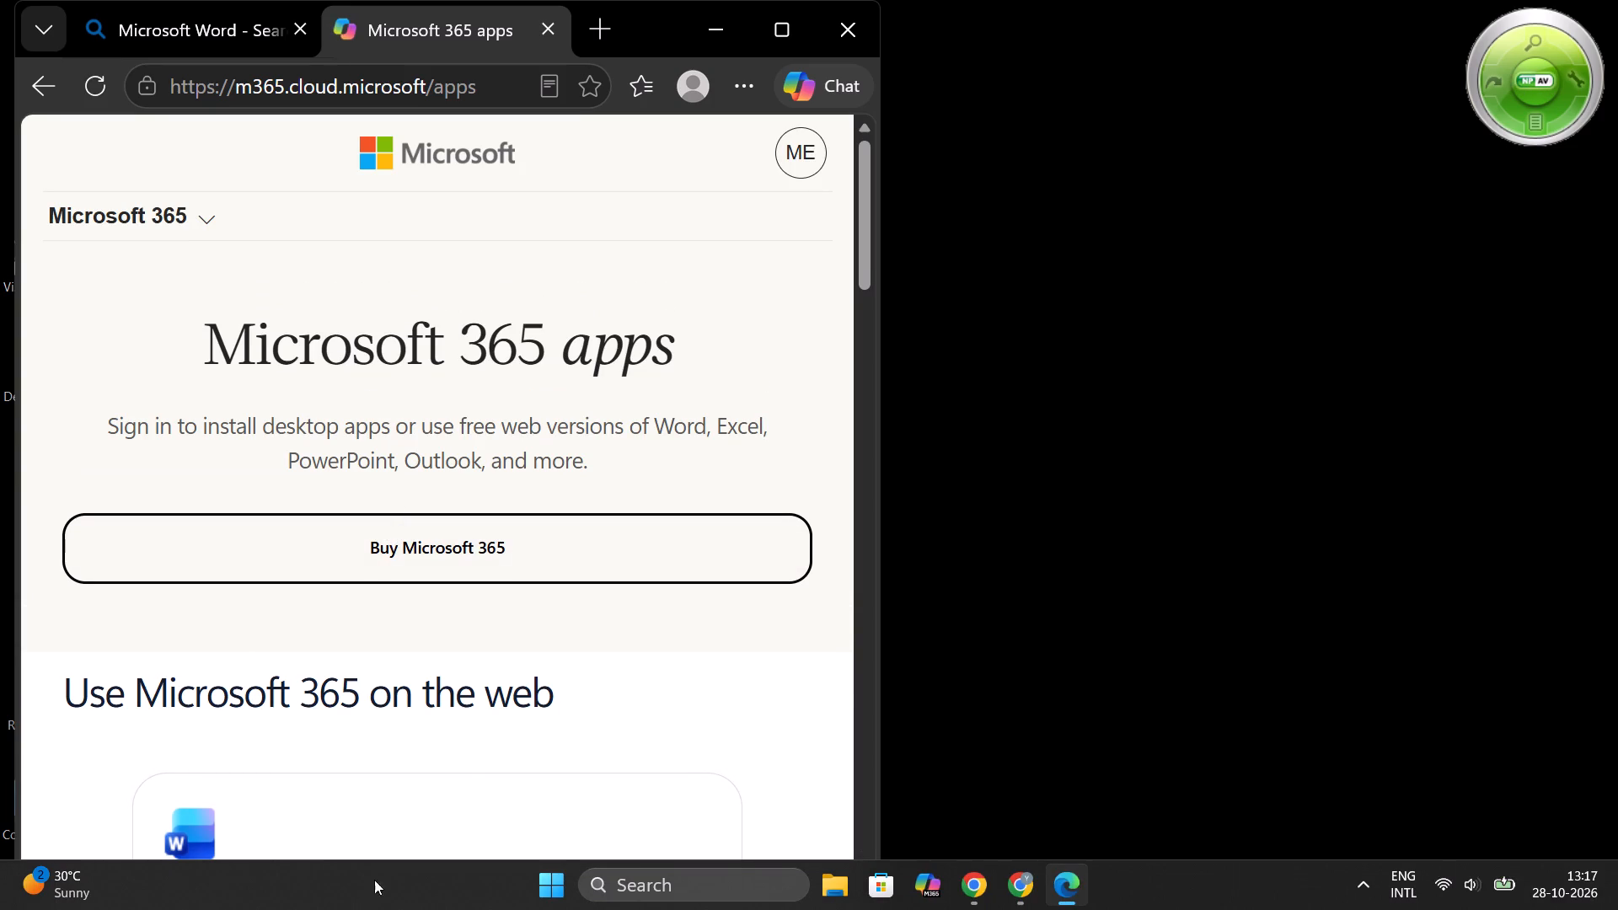
# Look through the web apps and help topics on the Microsoft 365 apps page and close the browser window.
pyautogui.scroll(-1, 469, 738)
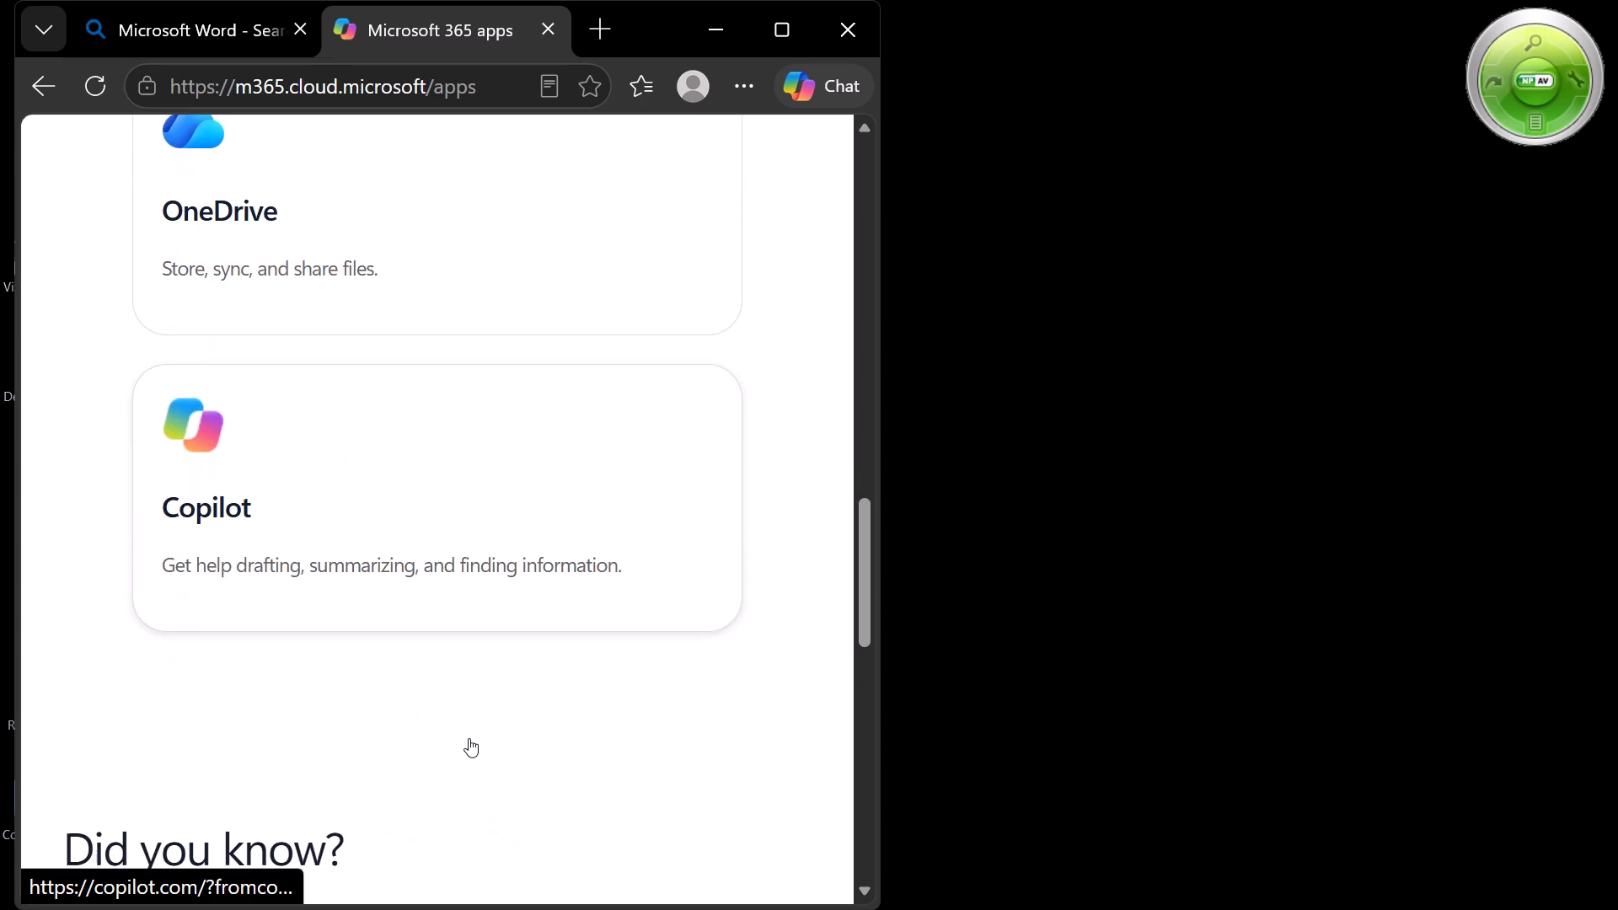
pyautogui.scroll(-1, 469, 738)
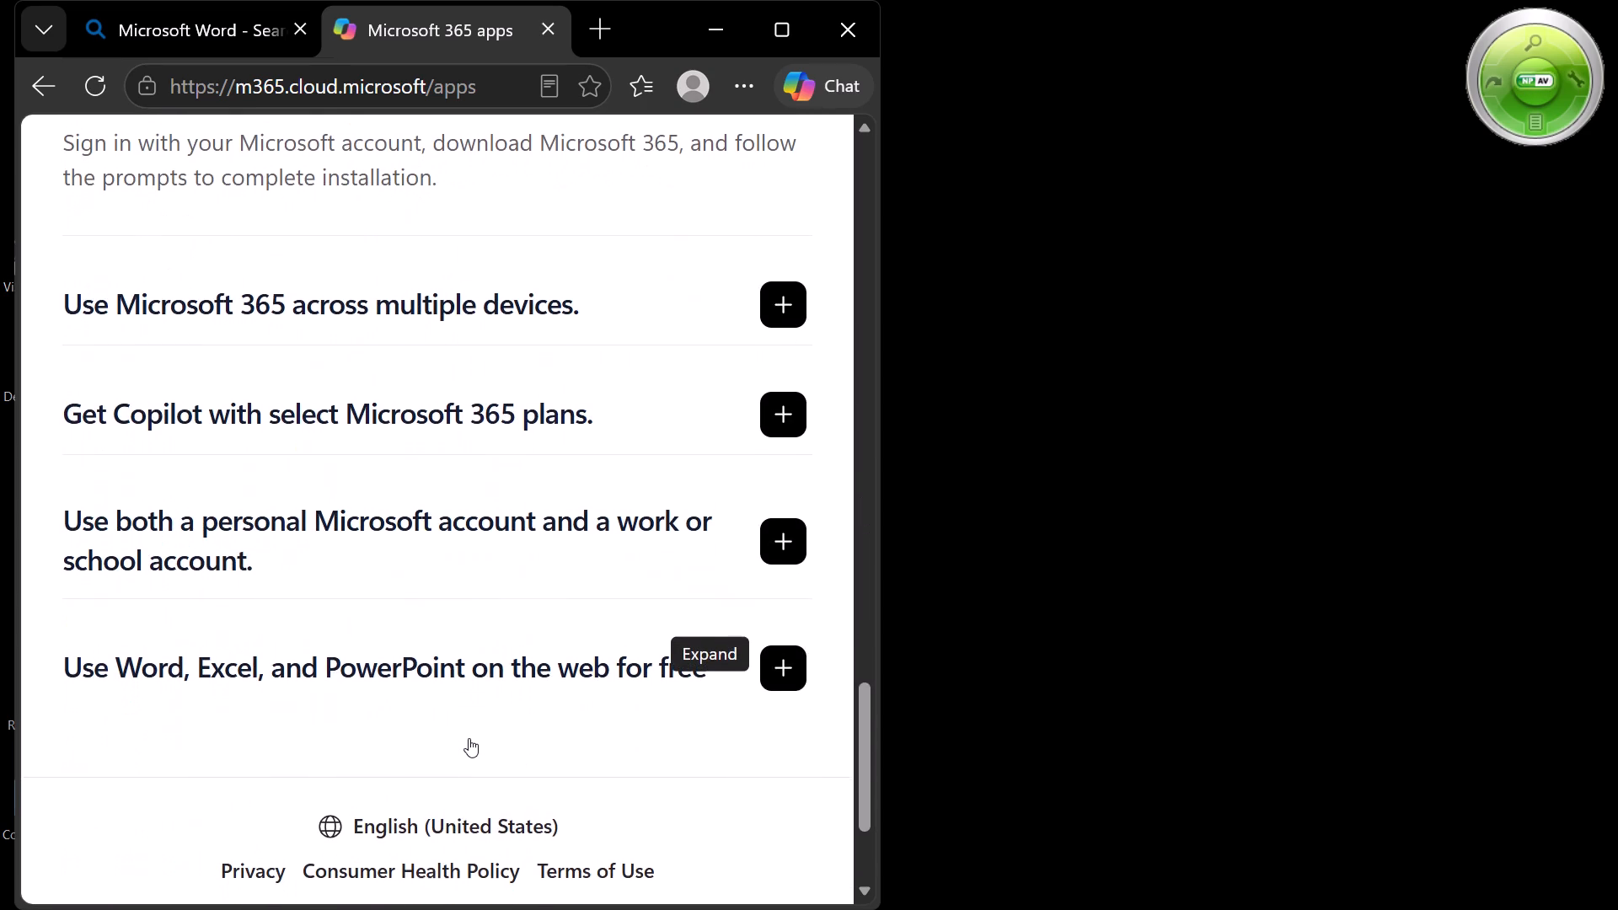
pyautogui.scroll(-1, 469, 738)
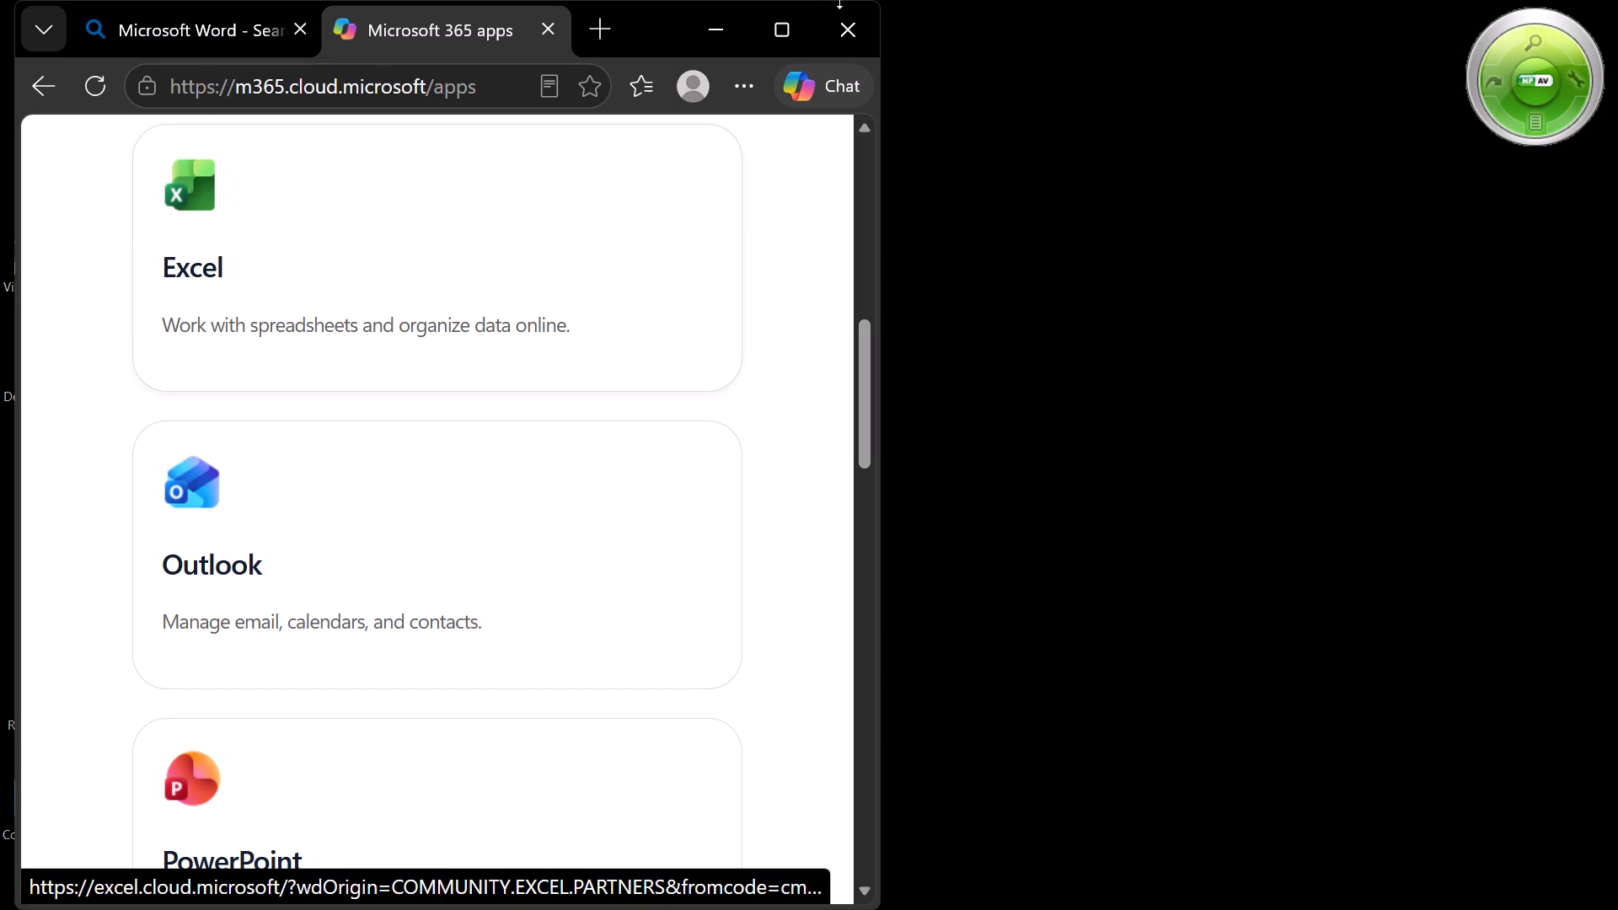
pyautogui.click(856, 39)
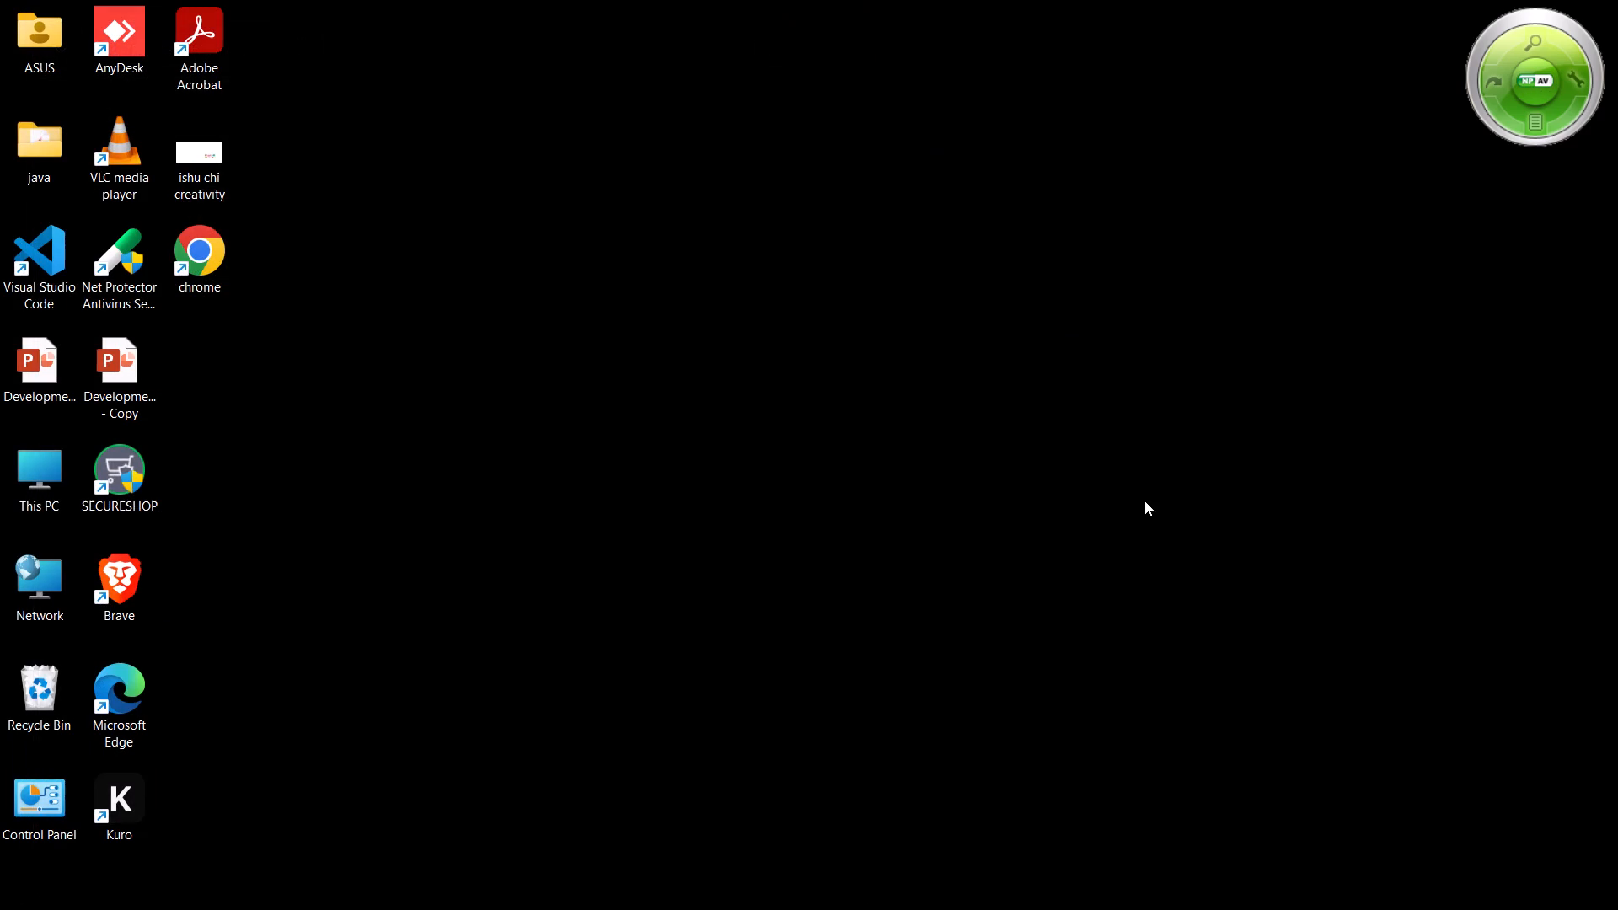
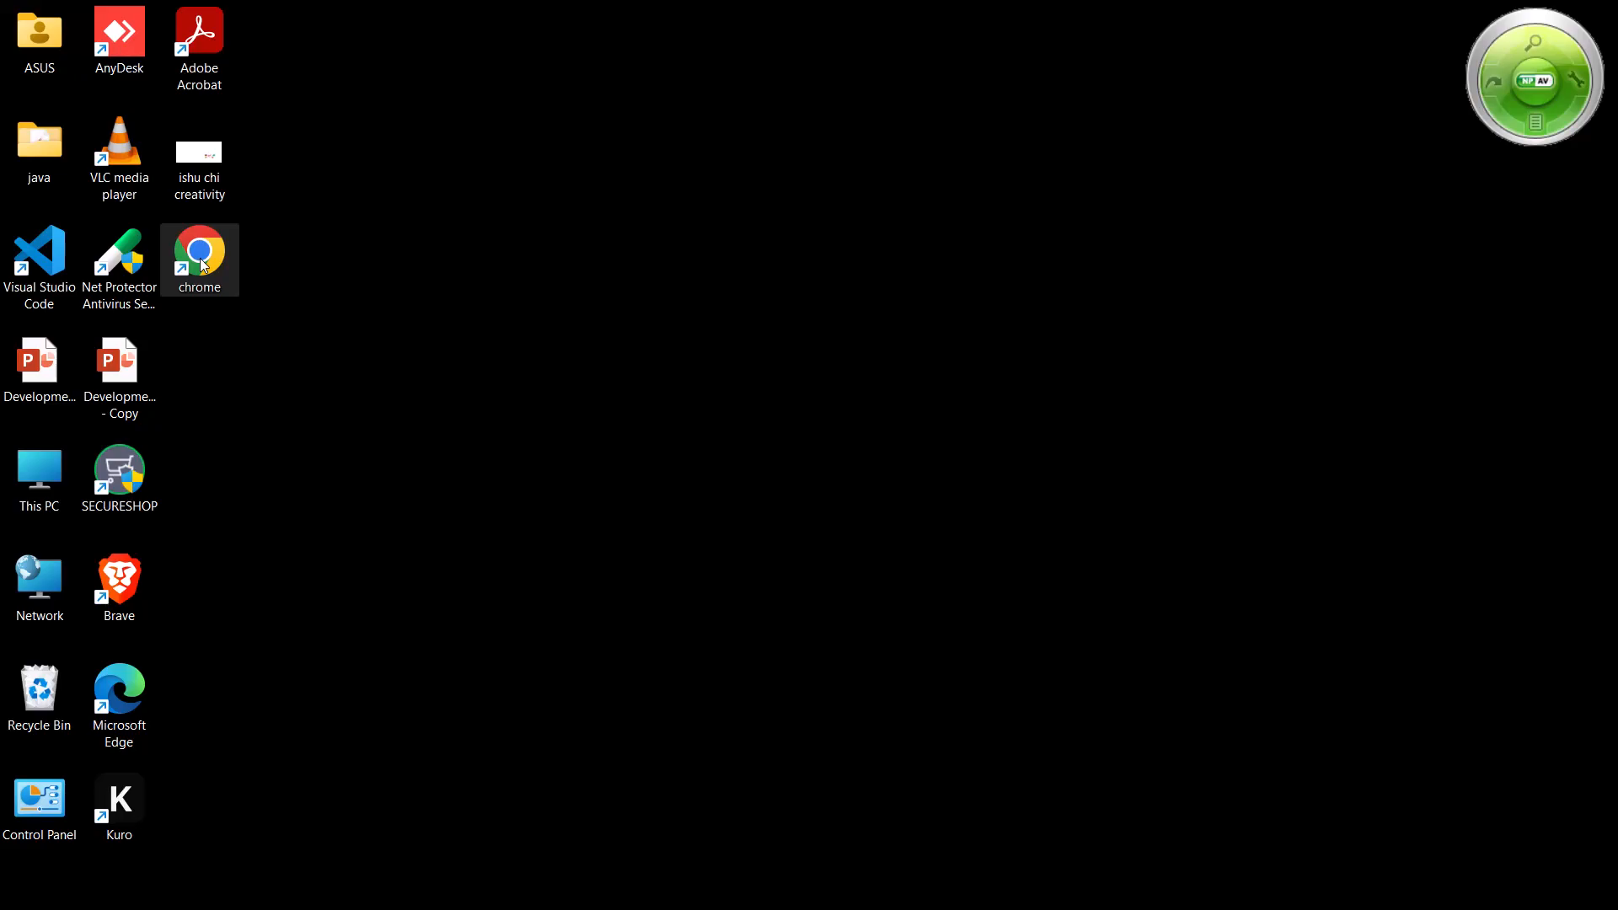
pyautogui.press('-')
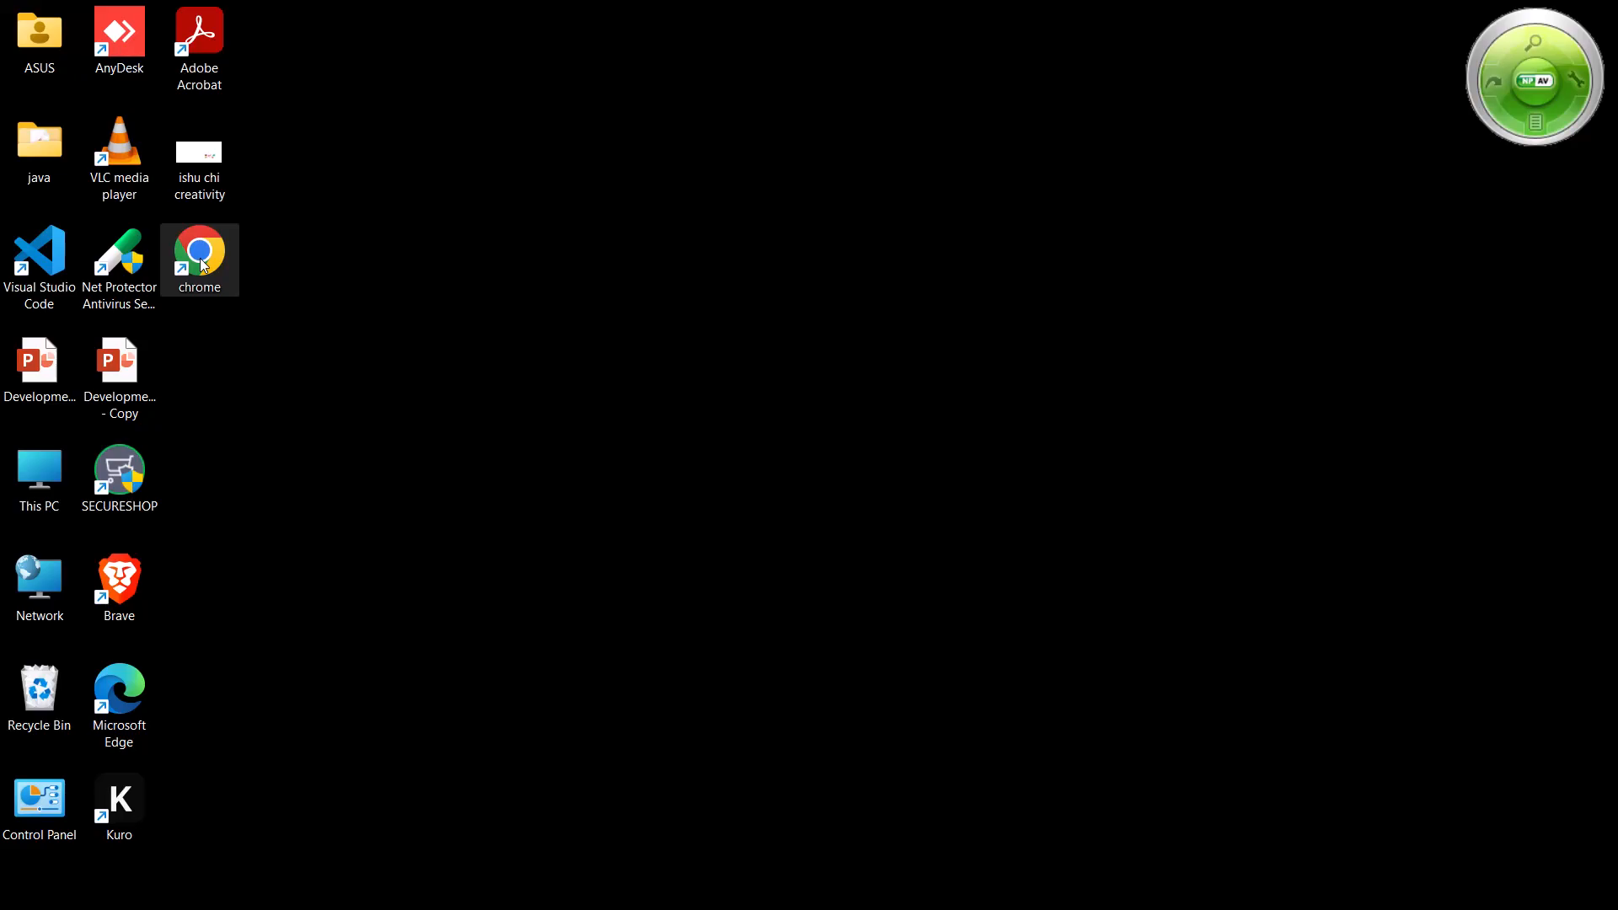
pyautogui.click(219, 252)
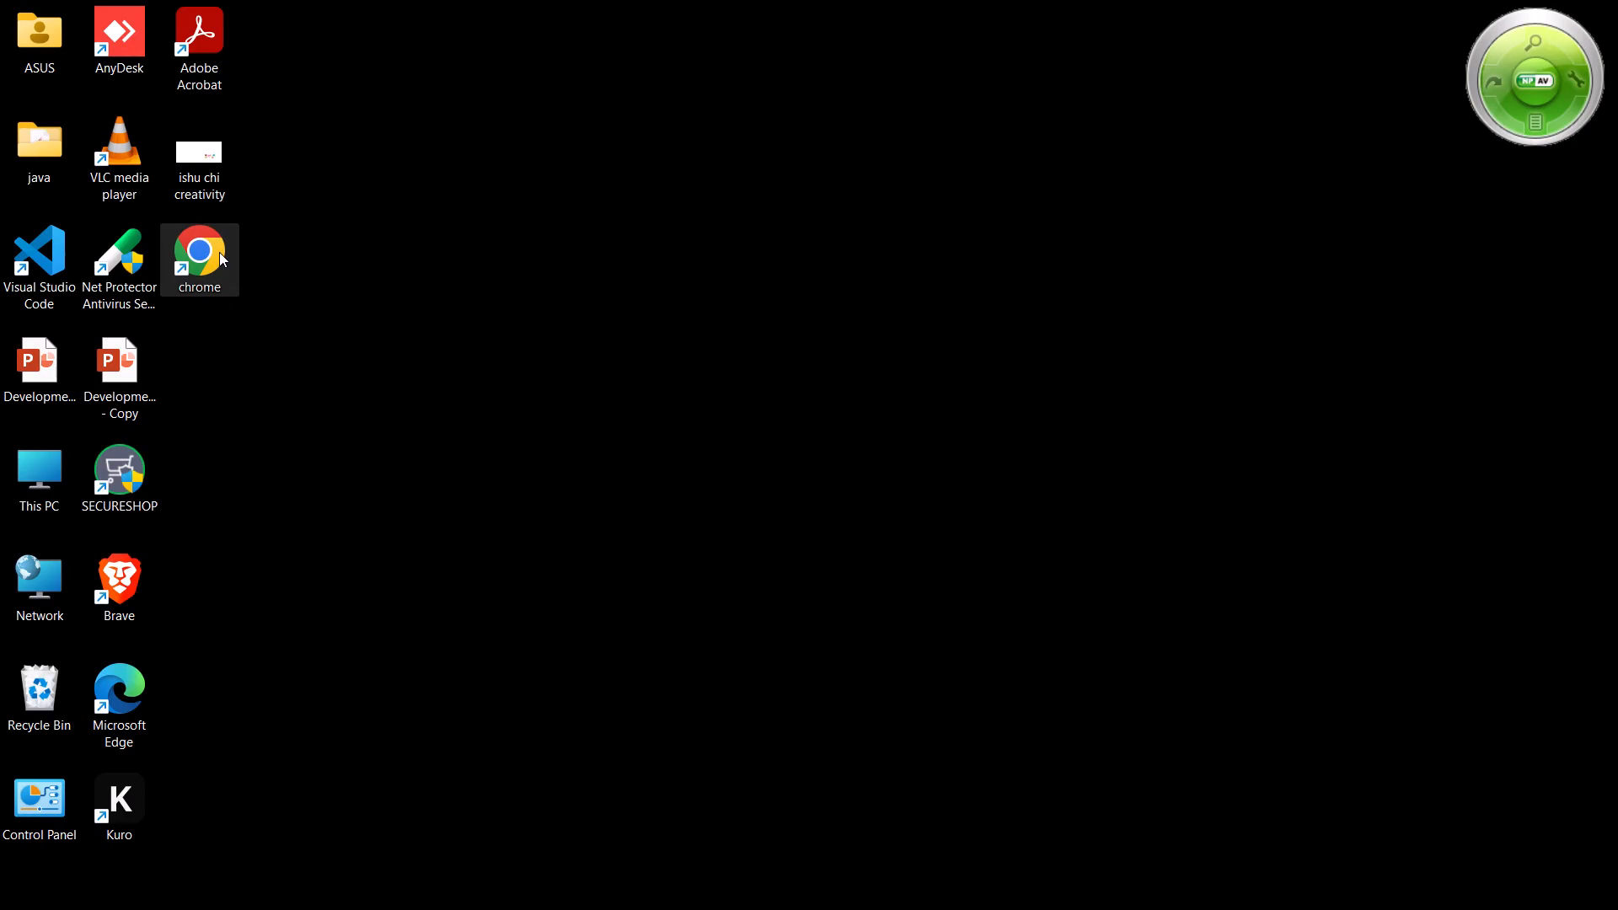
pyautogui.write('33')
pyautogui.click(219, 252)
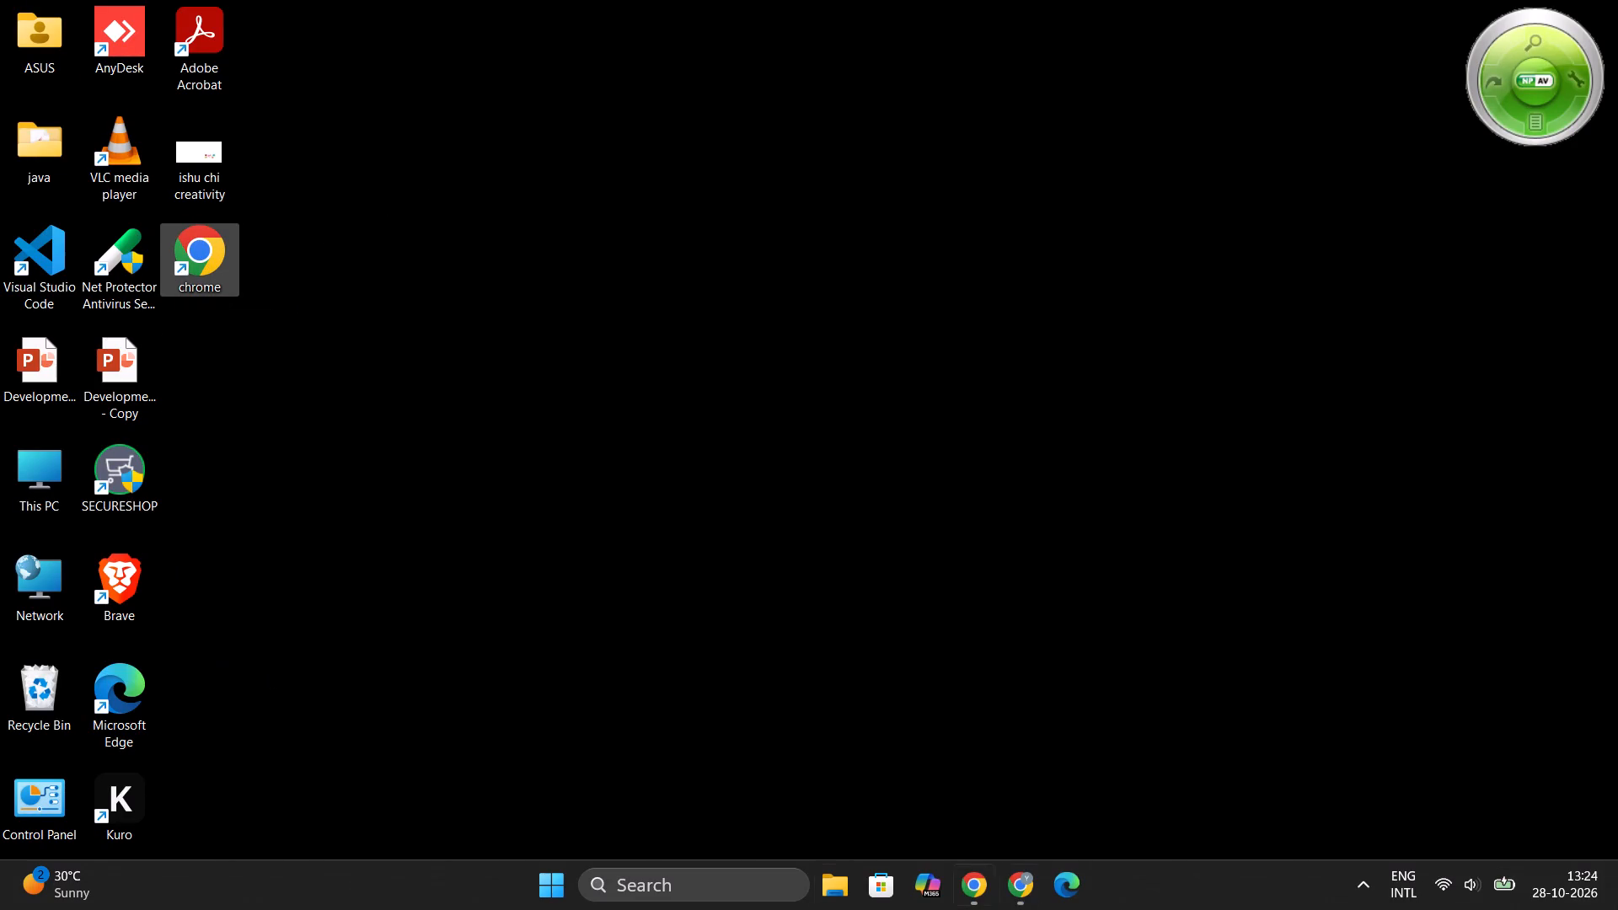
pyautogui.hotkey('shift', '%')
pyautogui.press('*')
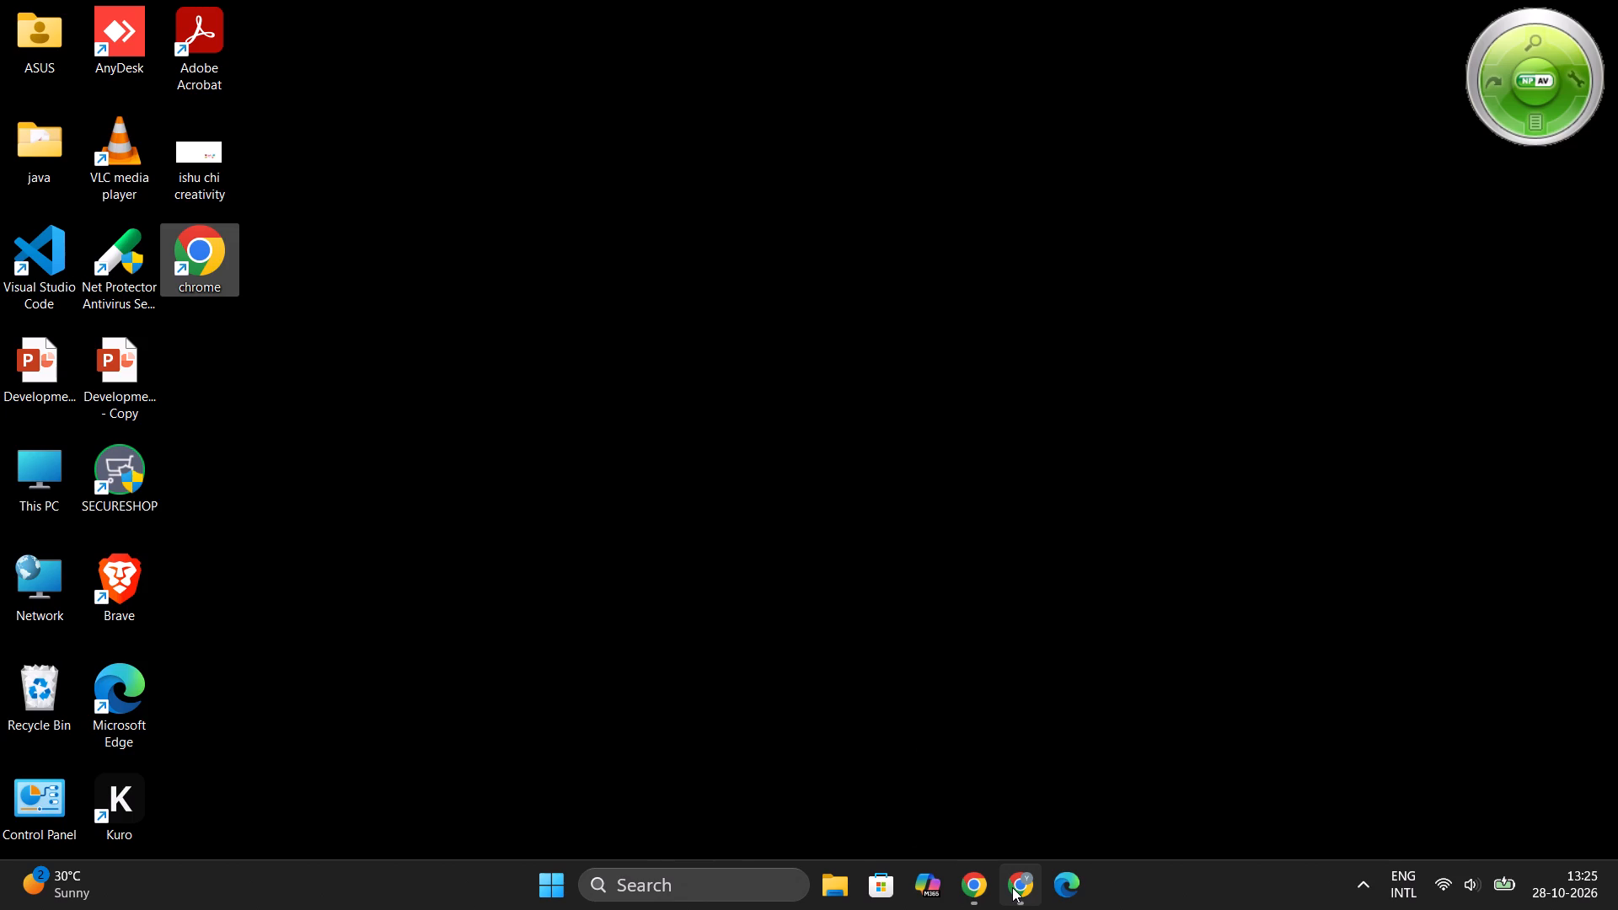
# Switch to the Chrome window and close both OneDrive My files tabs, returning to Document.docx.
pyautogui.click(1012, 887)
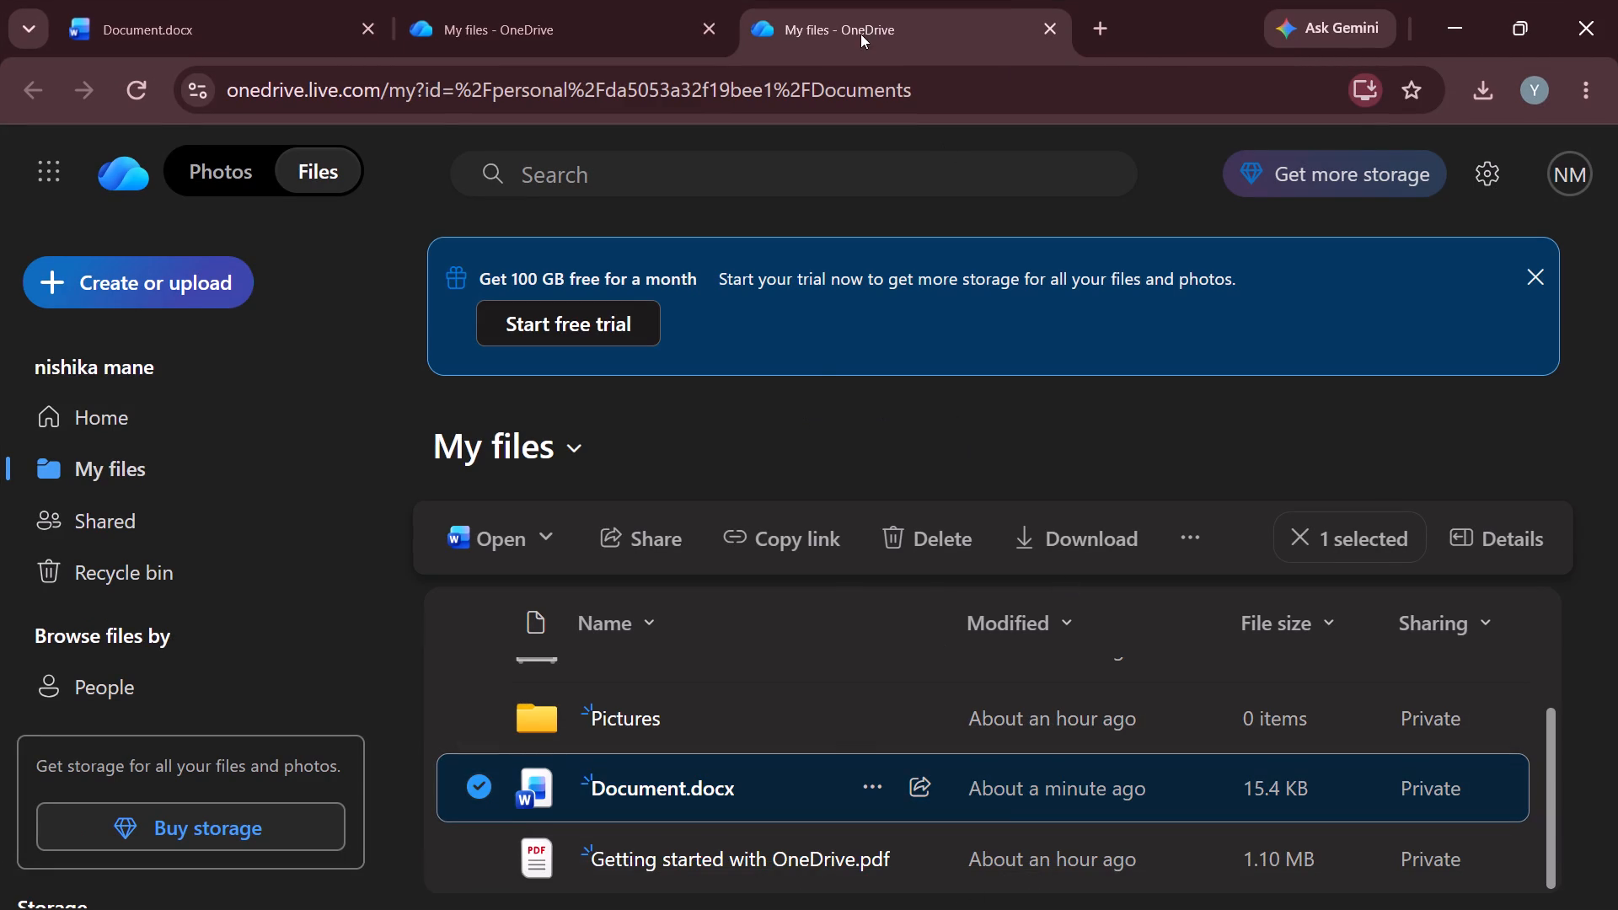
pyautogui.click(1053, 20)
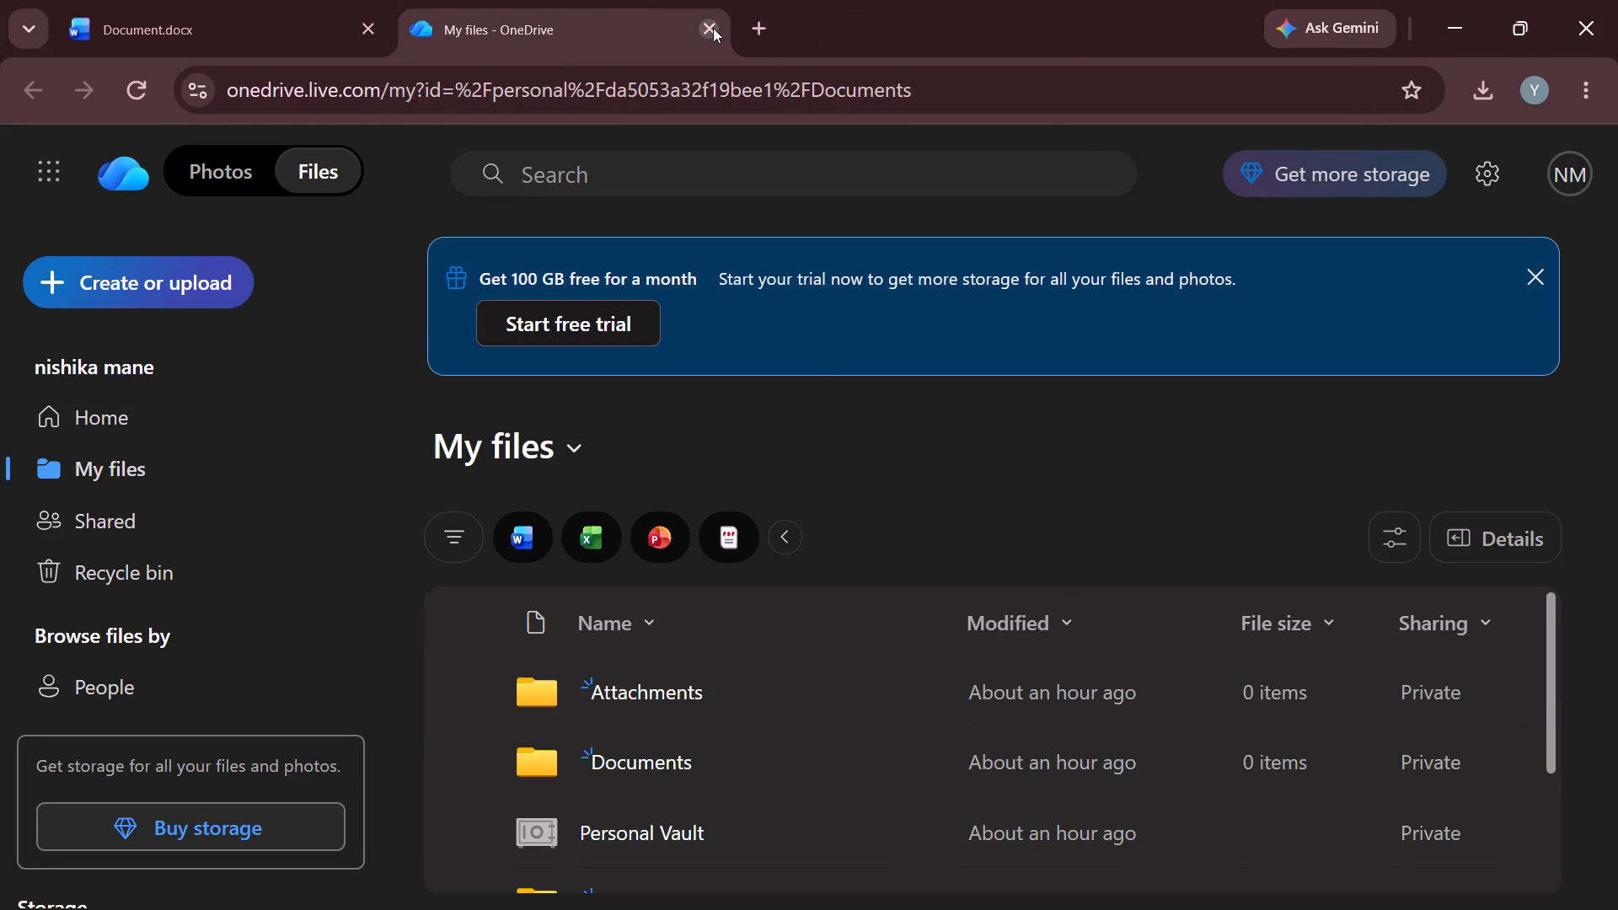
pyautogui.click(713, 25)
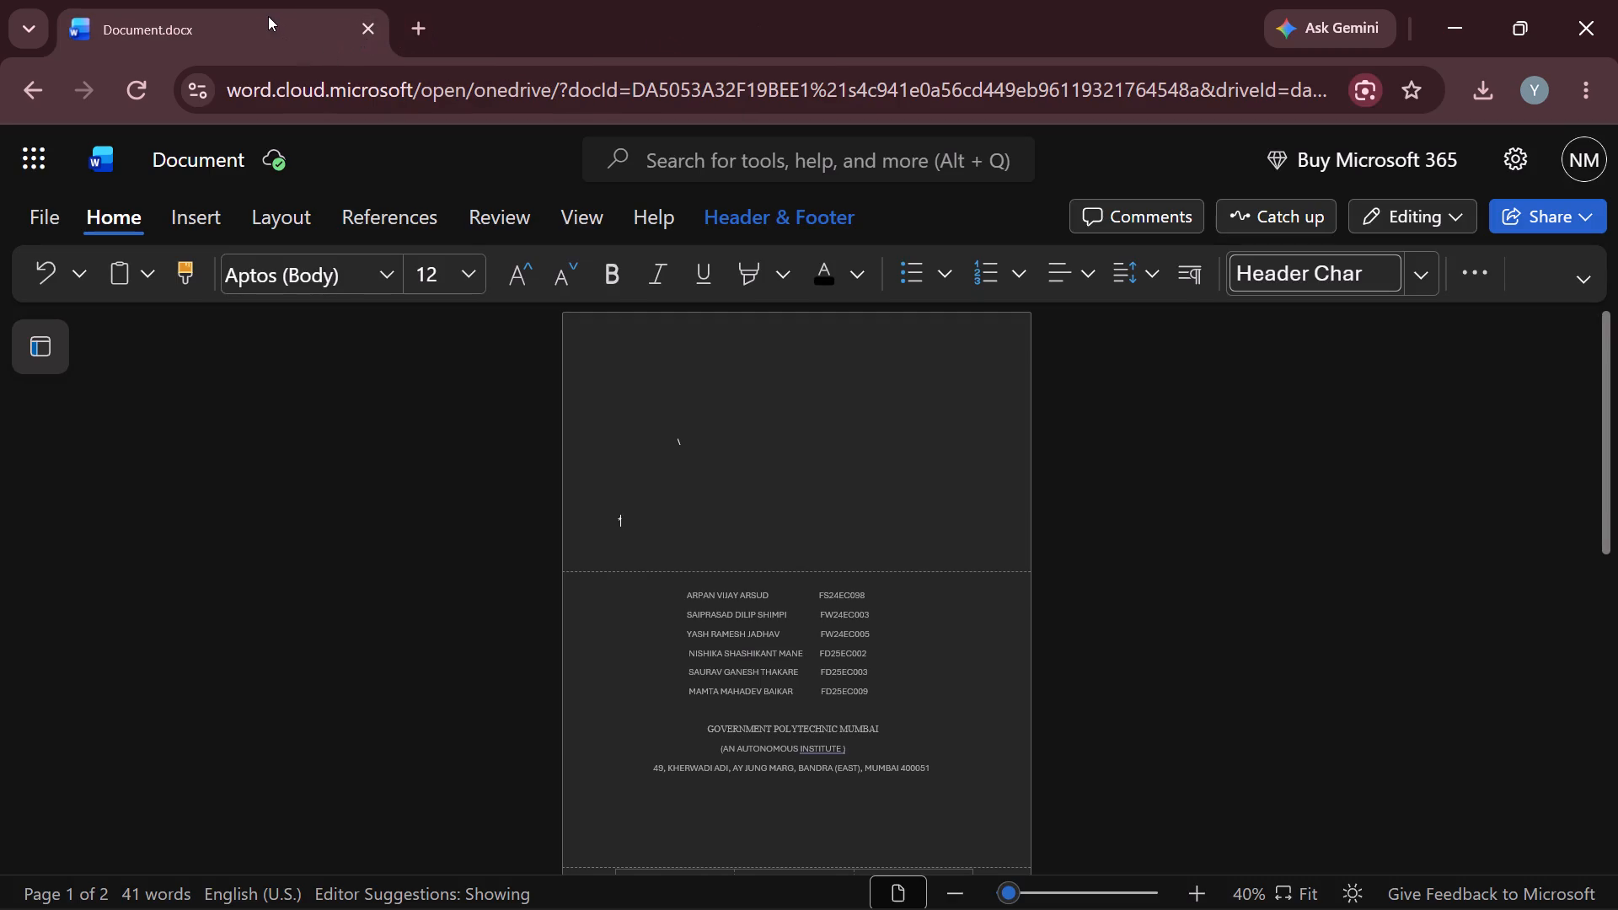
pyautogui.click(268, 16)
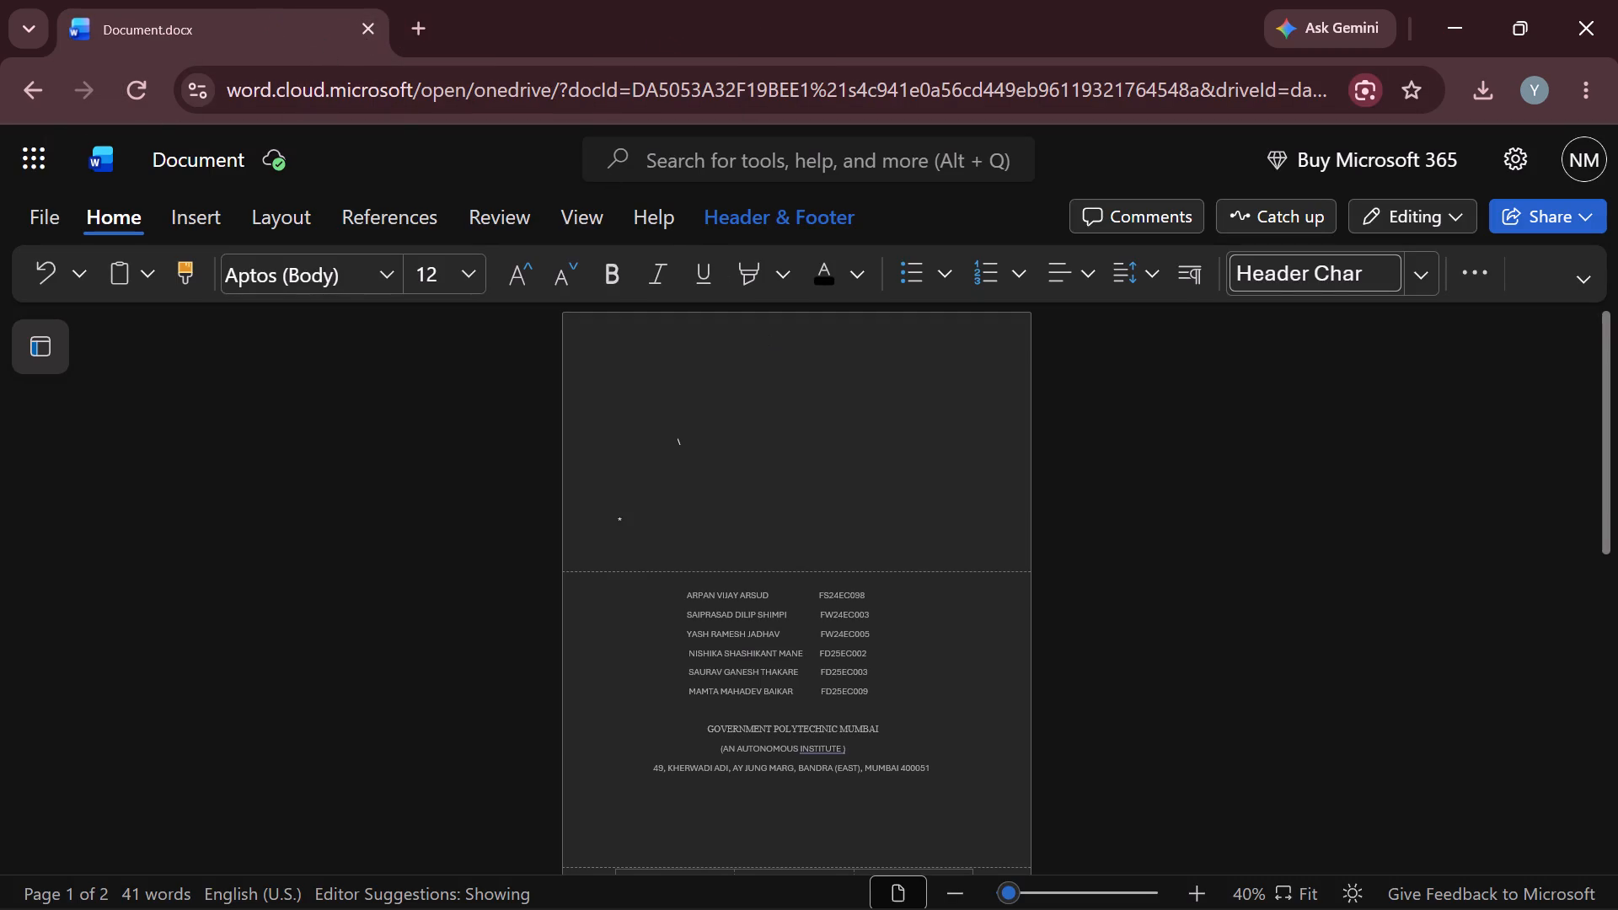
# Delete the stray character and blank lines at the bottom of the first page's header.
pyautogui.click(941, 680)
pyautogui.click(917, 670)
pyautogui.press('*')
pyautogui.press('BackSpace')
pyautogui.press('BackSpace')
pyautogui.press('BackSpace')
pyautogui.press('BackSpace')
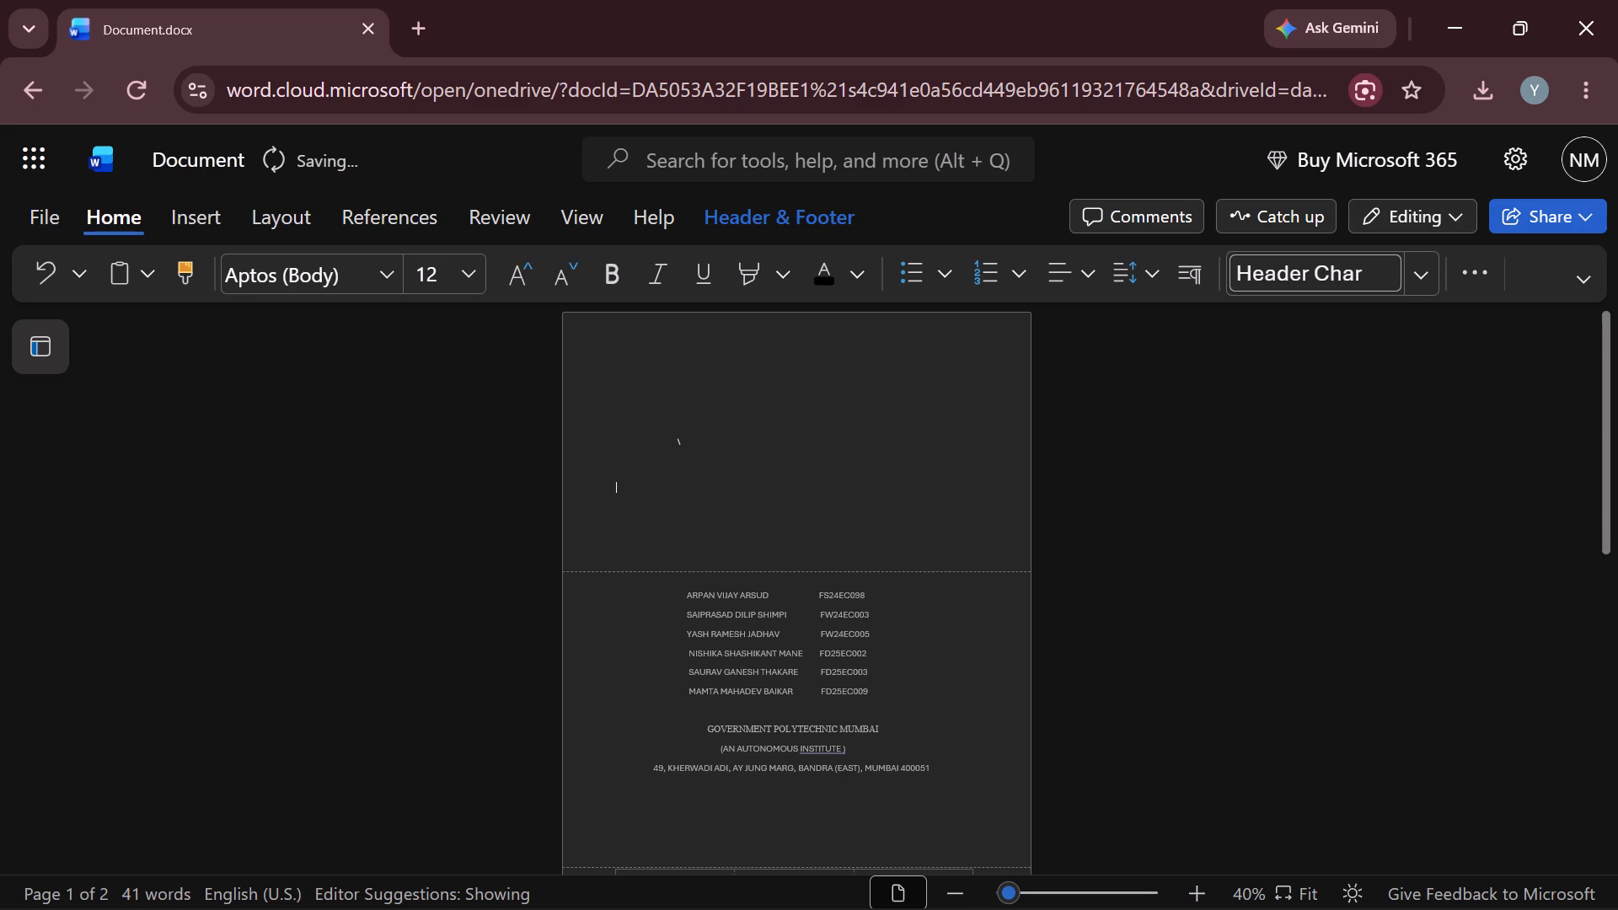
pyautogui.press('BackSpace')
pyautogui.press('BackSpace')
pyautogui.press('BackSpace')
pyautogui.press('BackSpace')
pyautogui.press('BackSpace')
pyautogui.press('BackSpace')
pyautogui.press('BackSpace')
pyautogui.press('BackSpace')
pyautogui.press('BackSpace')
pyautogui.press('BackSpace')
pyautogui.press('BackSpace')
pyautogui.press('BackSpace')
pyautogui.press('BackSpace')
pyautogui.press('BackSpace')
pyautogui.press('BackSpace')
pyautogui.press('BackSpace')
pyautogui.press('BackSpace')
pyautogui.press('BackSpace')
pyautogui.press('BackSpace')
pyautogui.press('BackSpace')
pyautogui.press('BackSpace')
pyautogui.press('BackSpace')
pyautogui.press('BackSpace')
pyautogui.press('BackSpace')
pyautogui.press('BackSpace')
pyautogui.press('BackSpace')
pyautogui.press('BackSpace')
pyautogui.press('BackSpace')
pyautogui.press('BackSpace')
pyautogui.press('BackSpace')
pyautogui.press('BackSpace')
pyautogui.press('BackSpace')
pyautogui.press('BackSpace')
pyautogui.press('BackSpace')
pyautogui.press('BackSpace')
pyautogui.press('BackSpace')
pyautogui.press('BackSpace')
pyautogui.press('BackSpace')
pyautogui.press('BackSpace')
pyautogui.press('BackSpace')
# Delete the stray backslash-like mark from the first page's header.
pyautogui.click(686, 437)
pyautogui.press('BackSpace')
pyautogui.press('BackSpace')
pyautogui.press('BackSpace')
pyautogui.press('BackSpace')
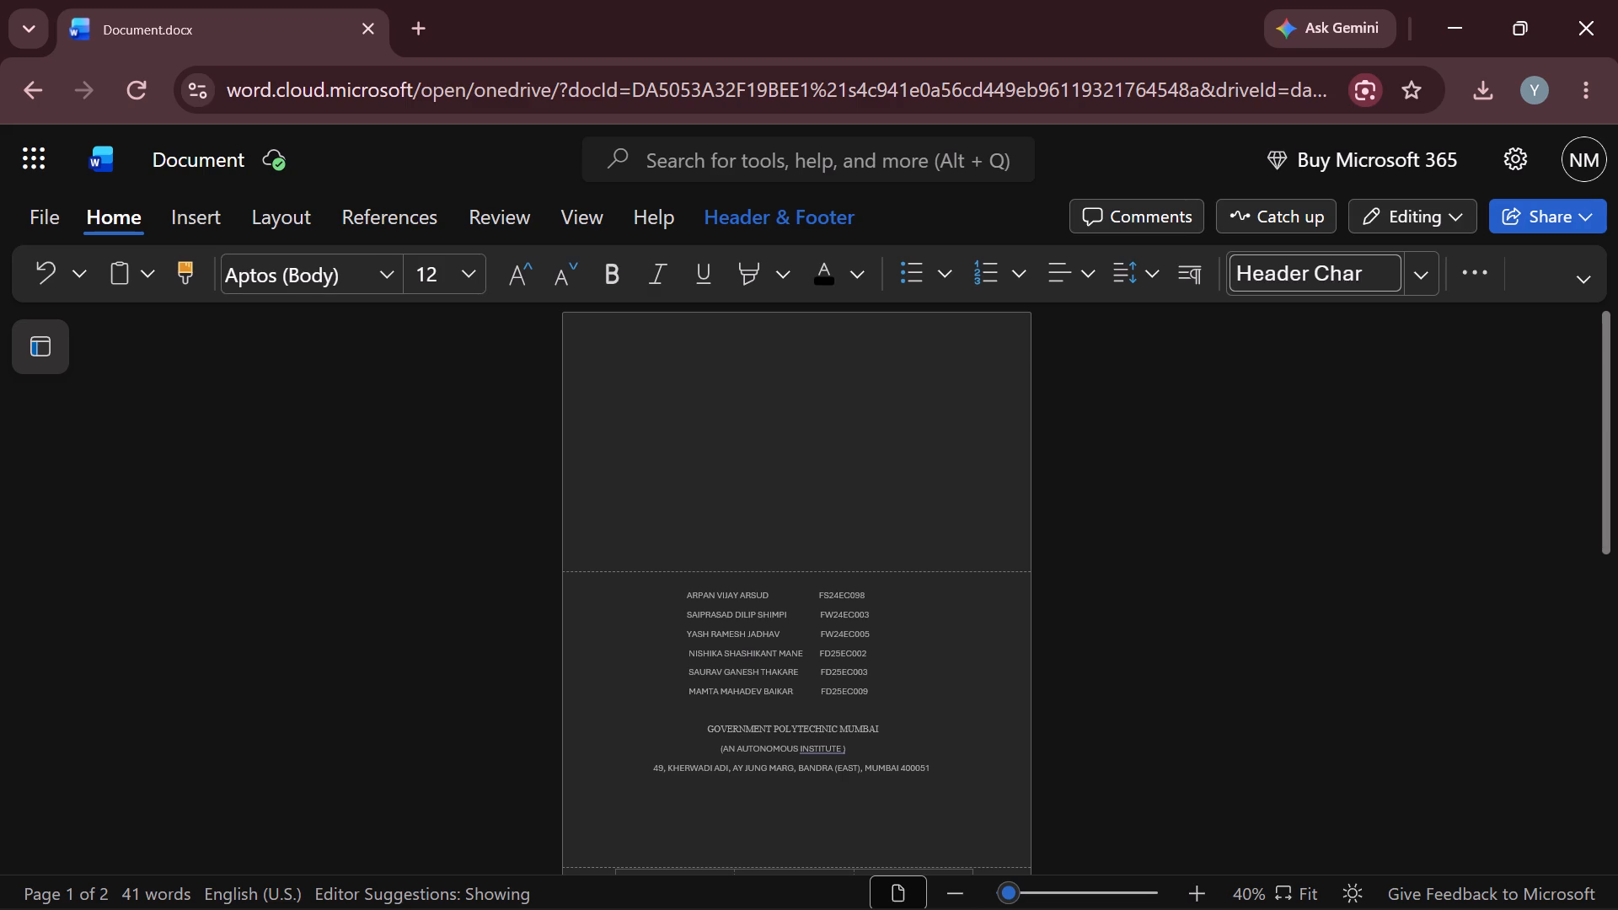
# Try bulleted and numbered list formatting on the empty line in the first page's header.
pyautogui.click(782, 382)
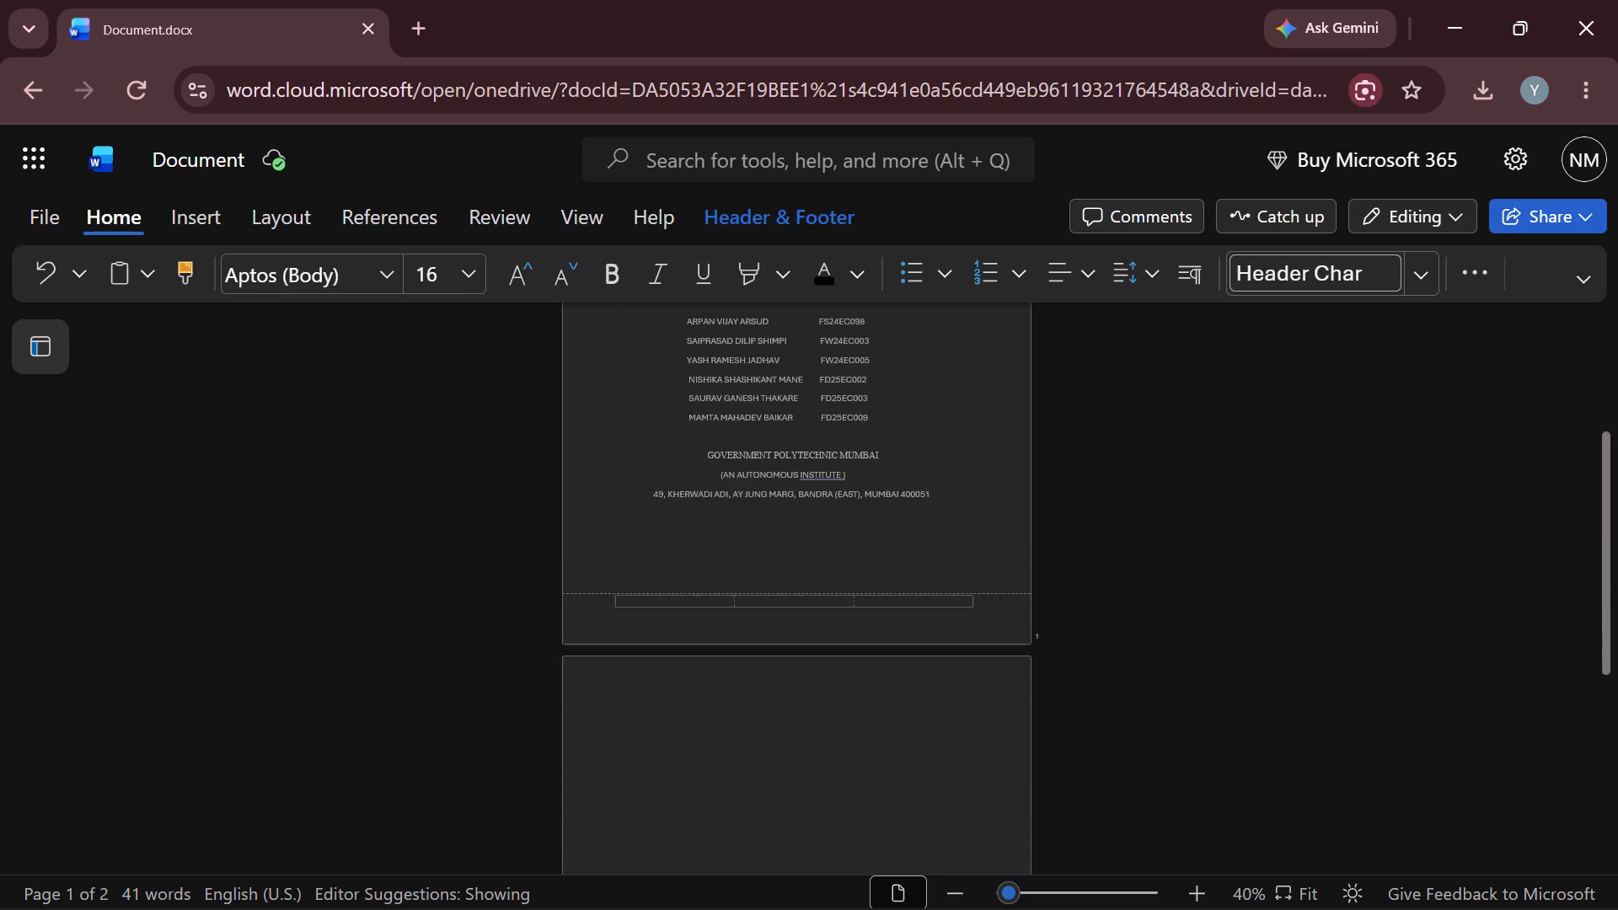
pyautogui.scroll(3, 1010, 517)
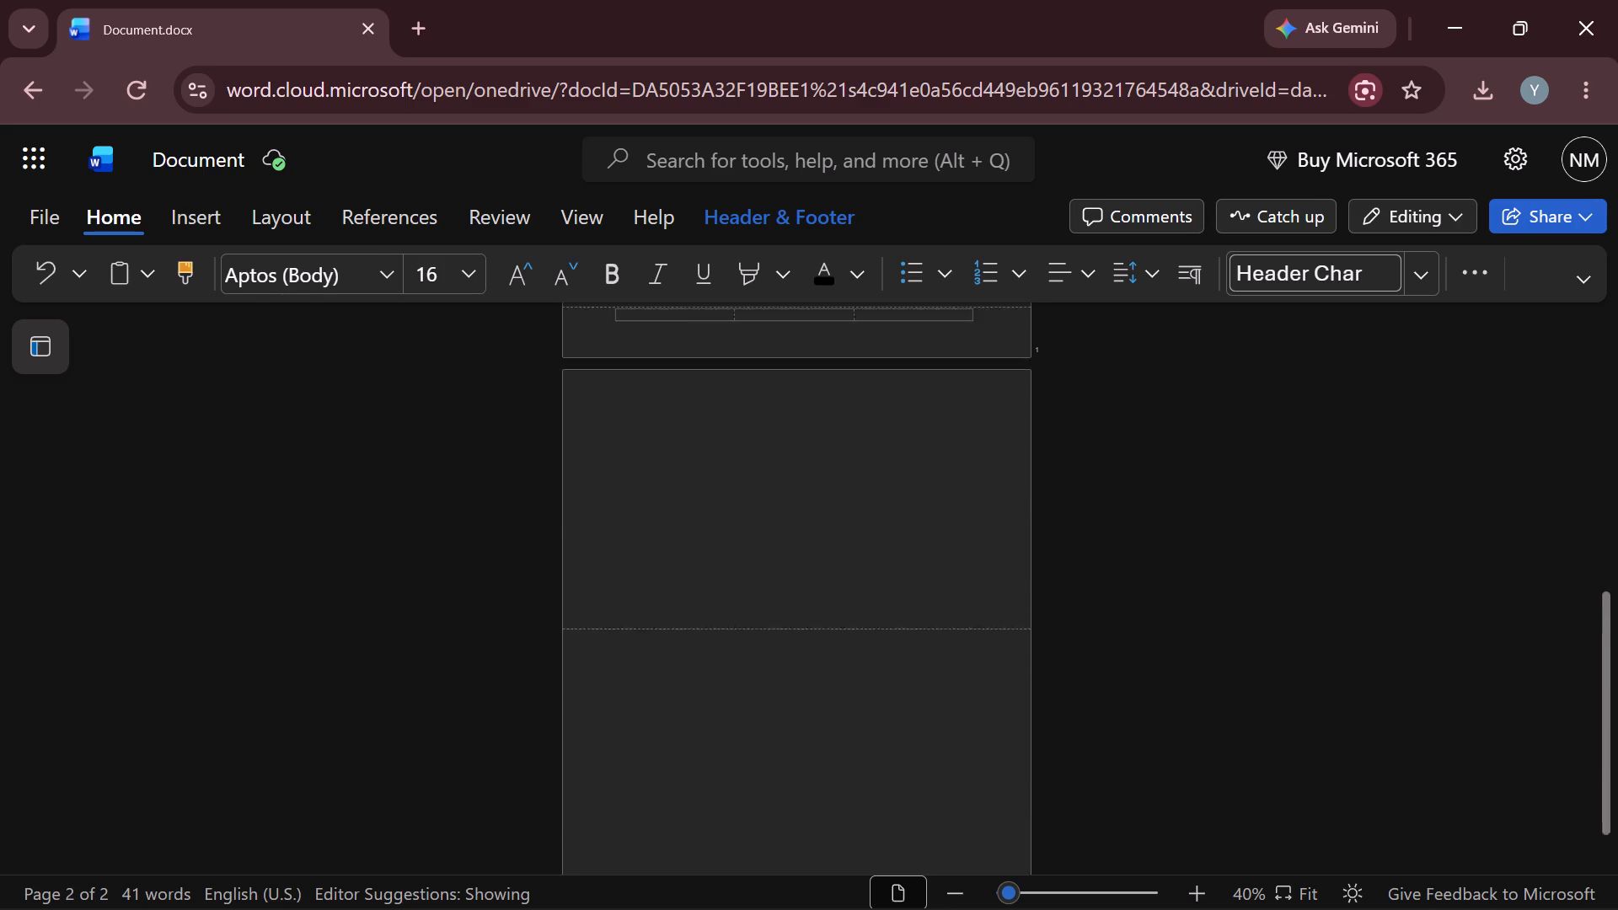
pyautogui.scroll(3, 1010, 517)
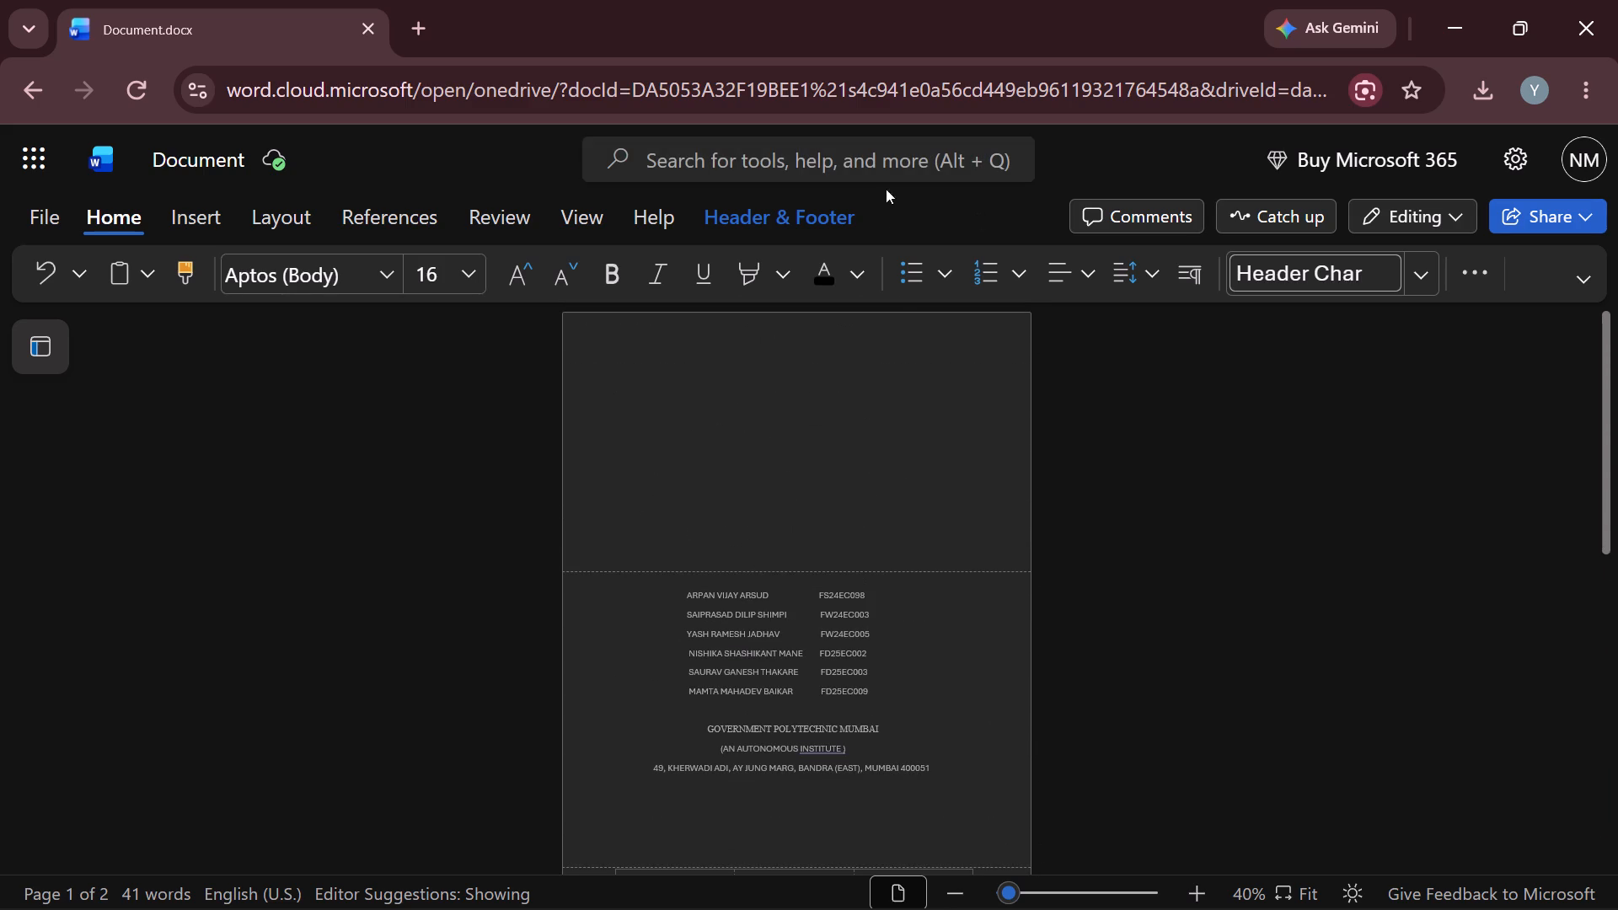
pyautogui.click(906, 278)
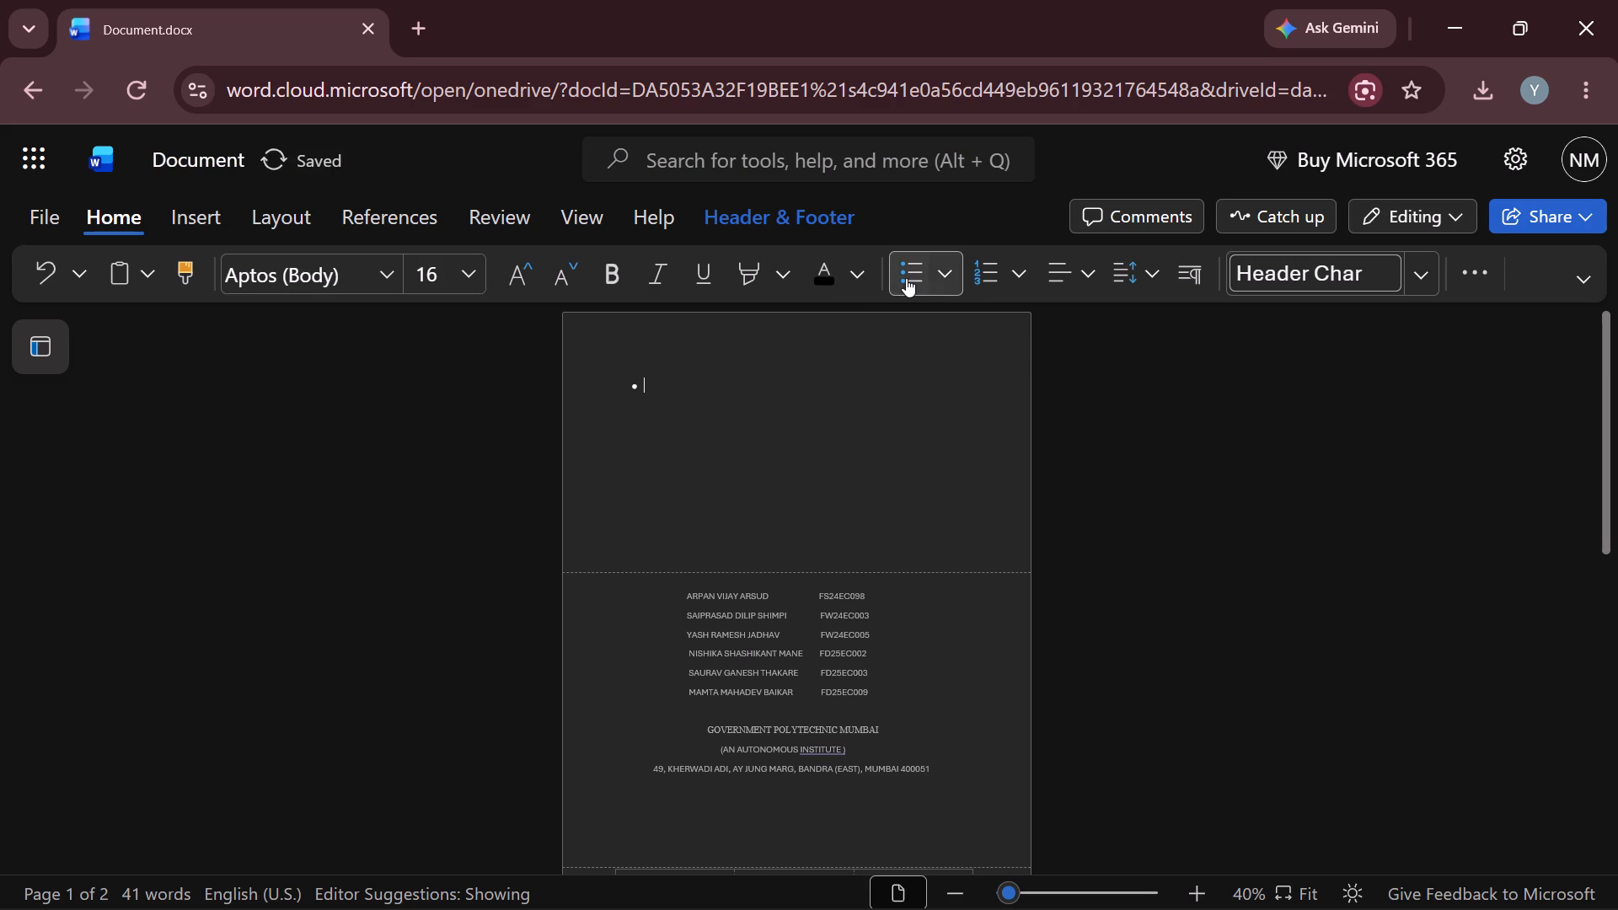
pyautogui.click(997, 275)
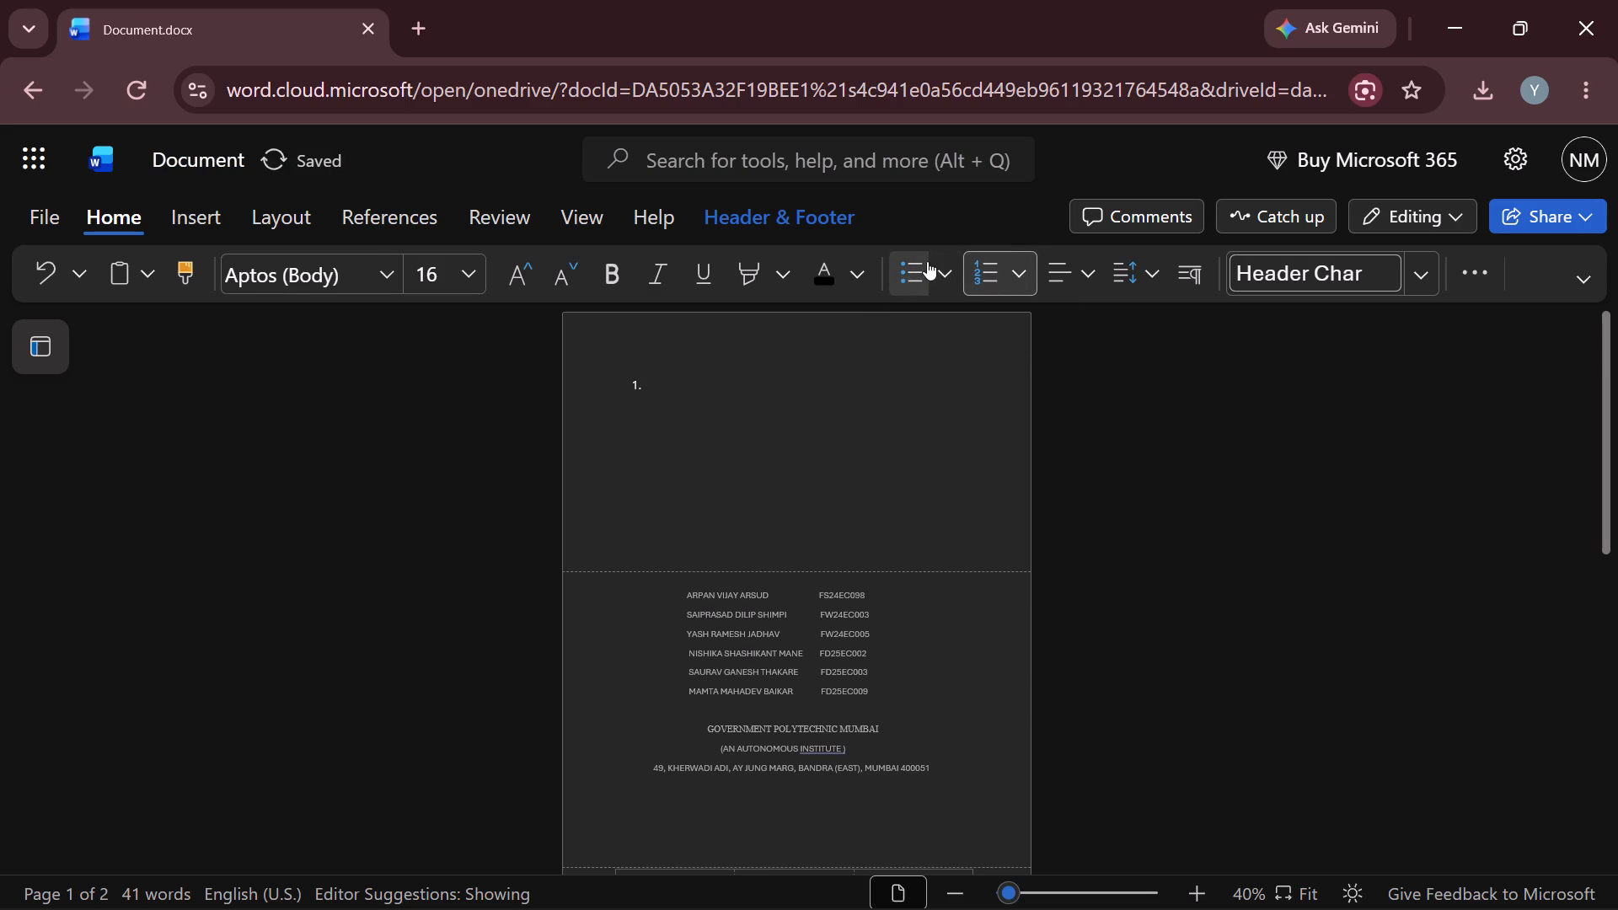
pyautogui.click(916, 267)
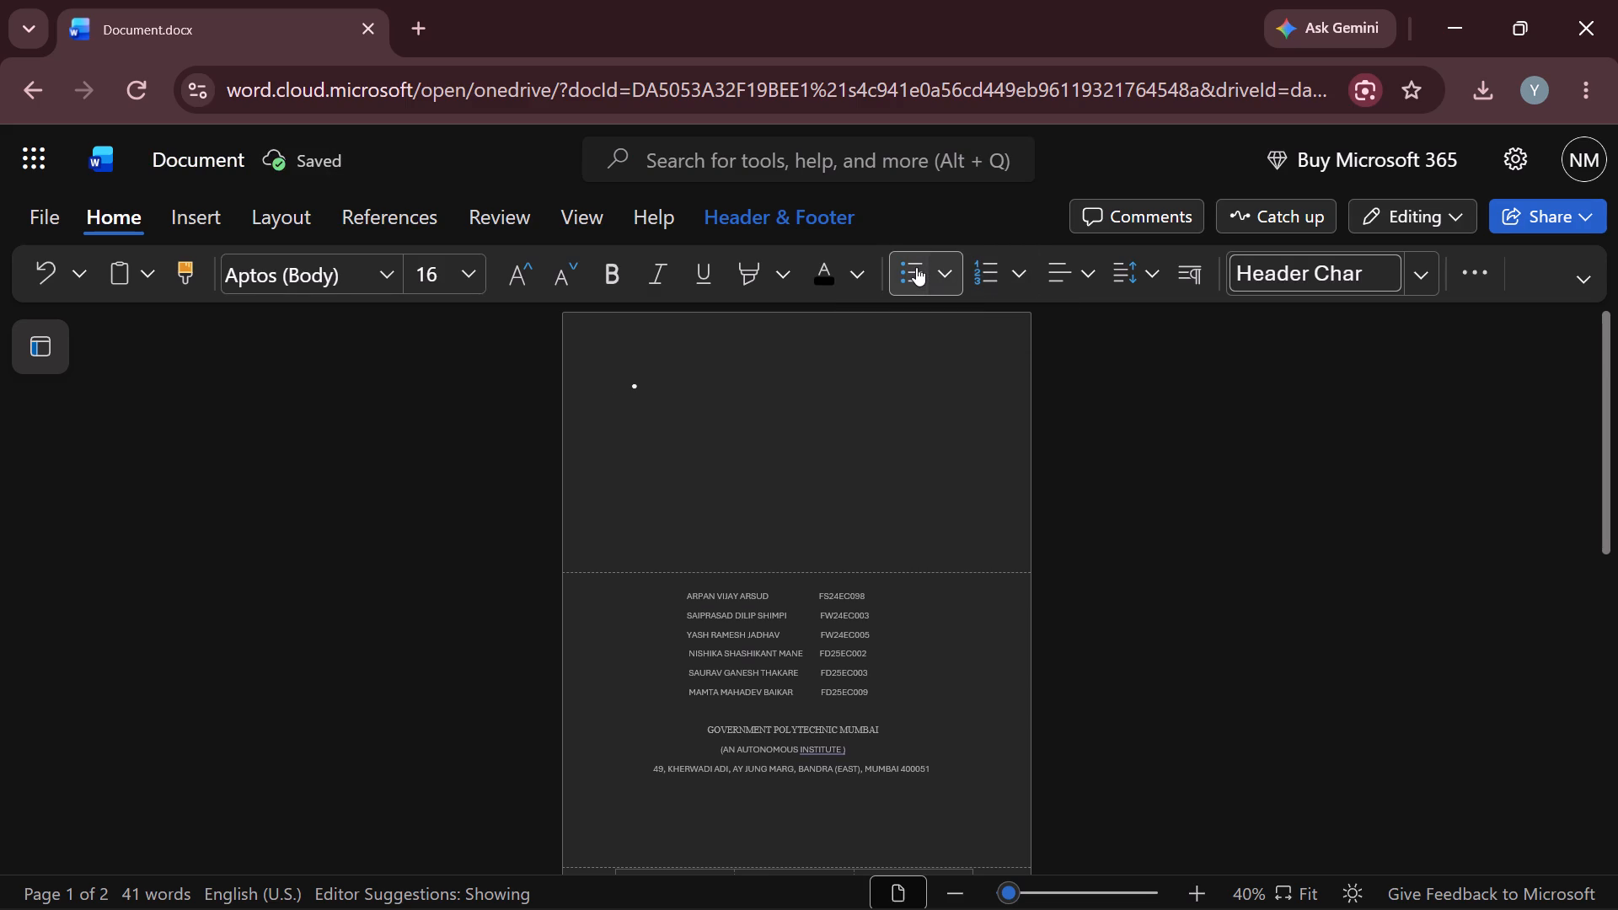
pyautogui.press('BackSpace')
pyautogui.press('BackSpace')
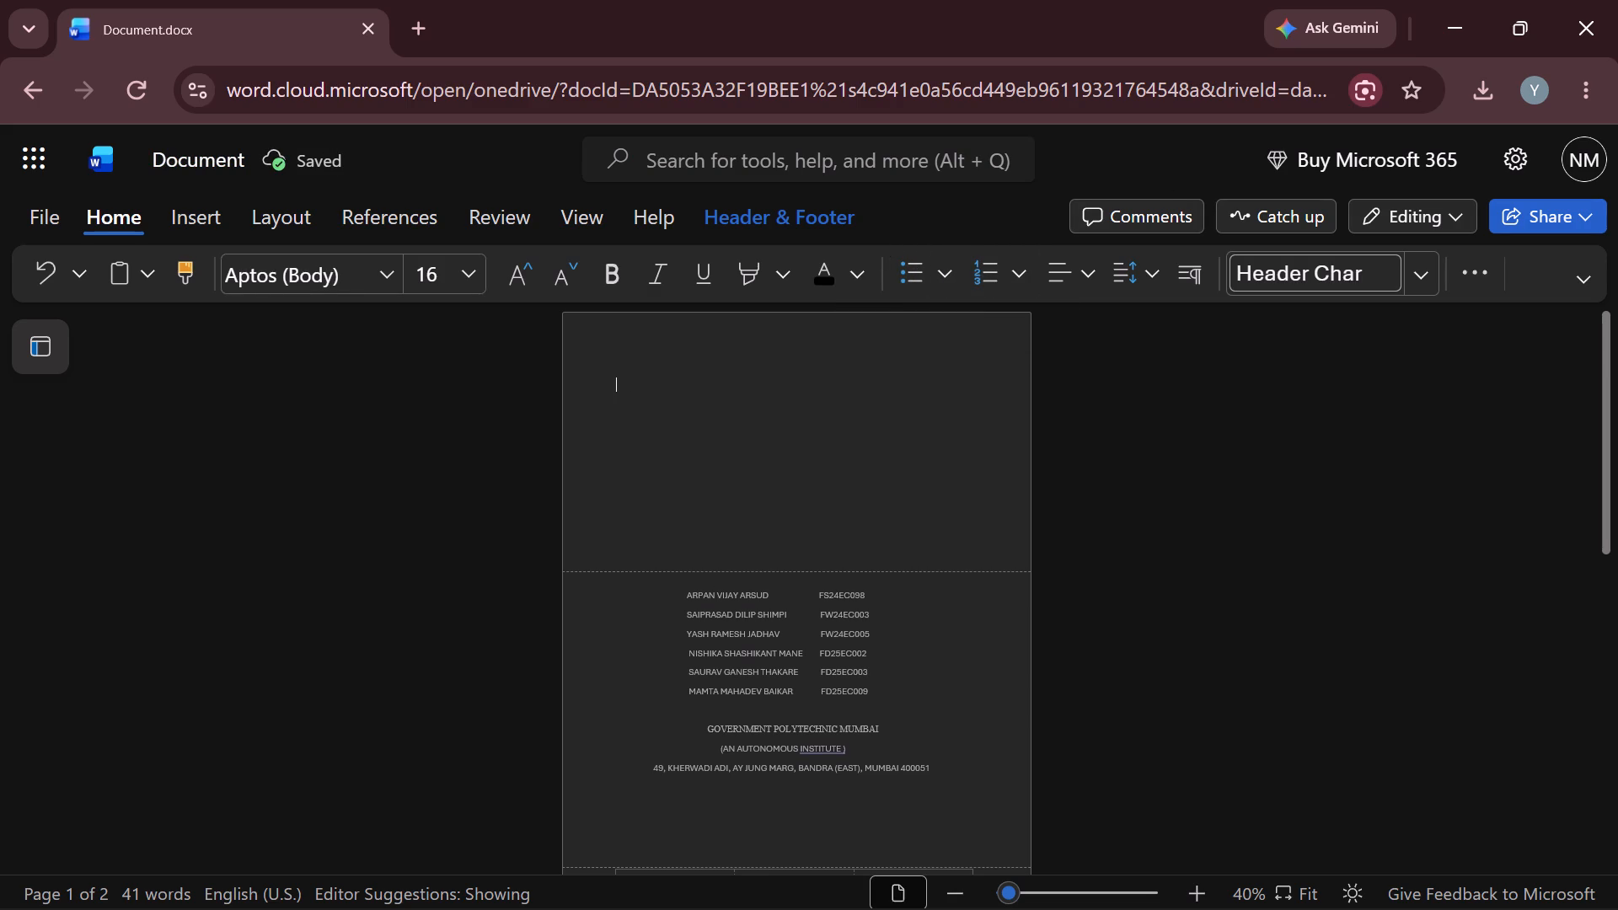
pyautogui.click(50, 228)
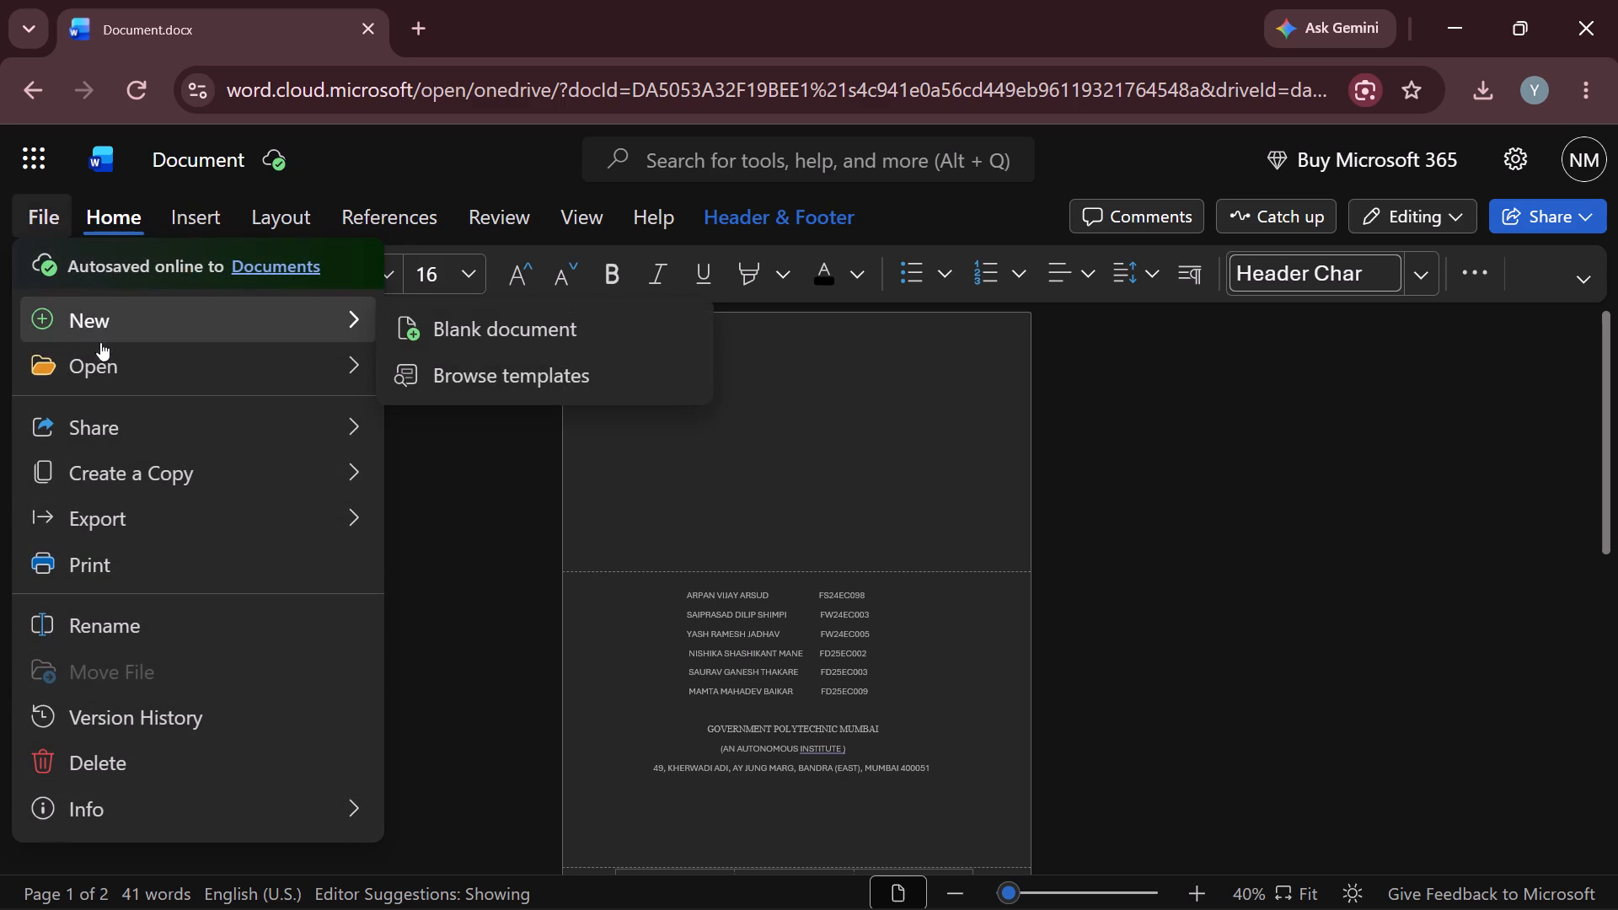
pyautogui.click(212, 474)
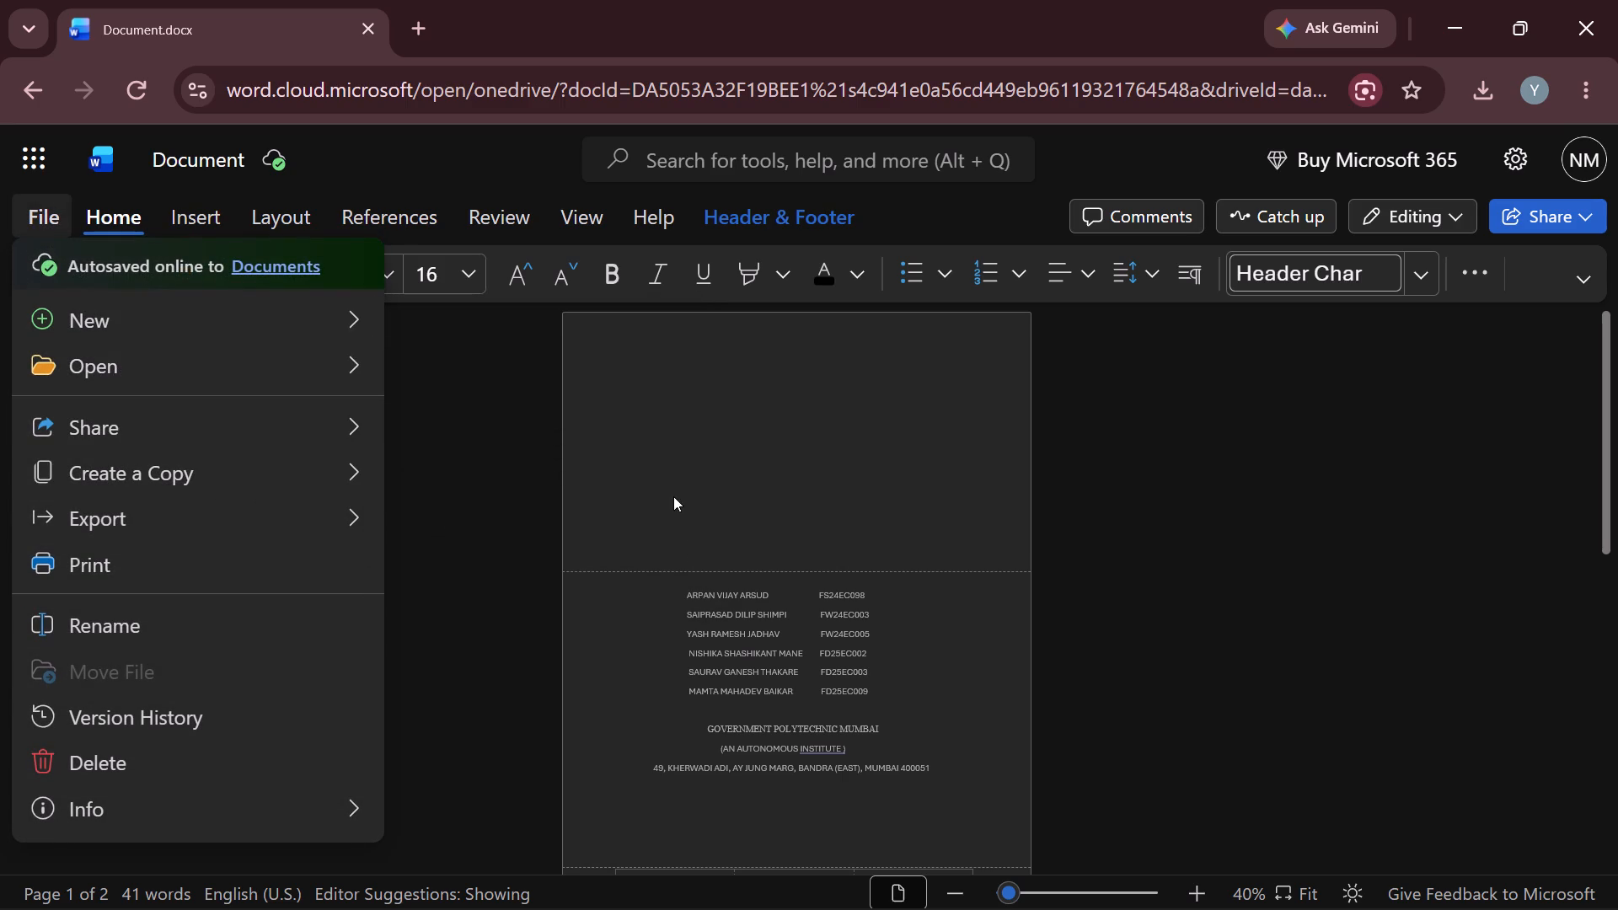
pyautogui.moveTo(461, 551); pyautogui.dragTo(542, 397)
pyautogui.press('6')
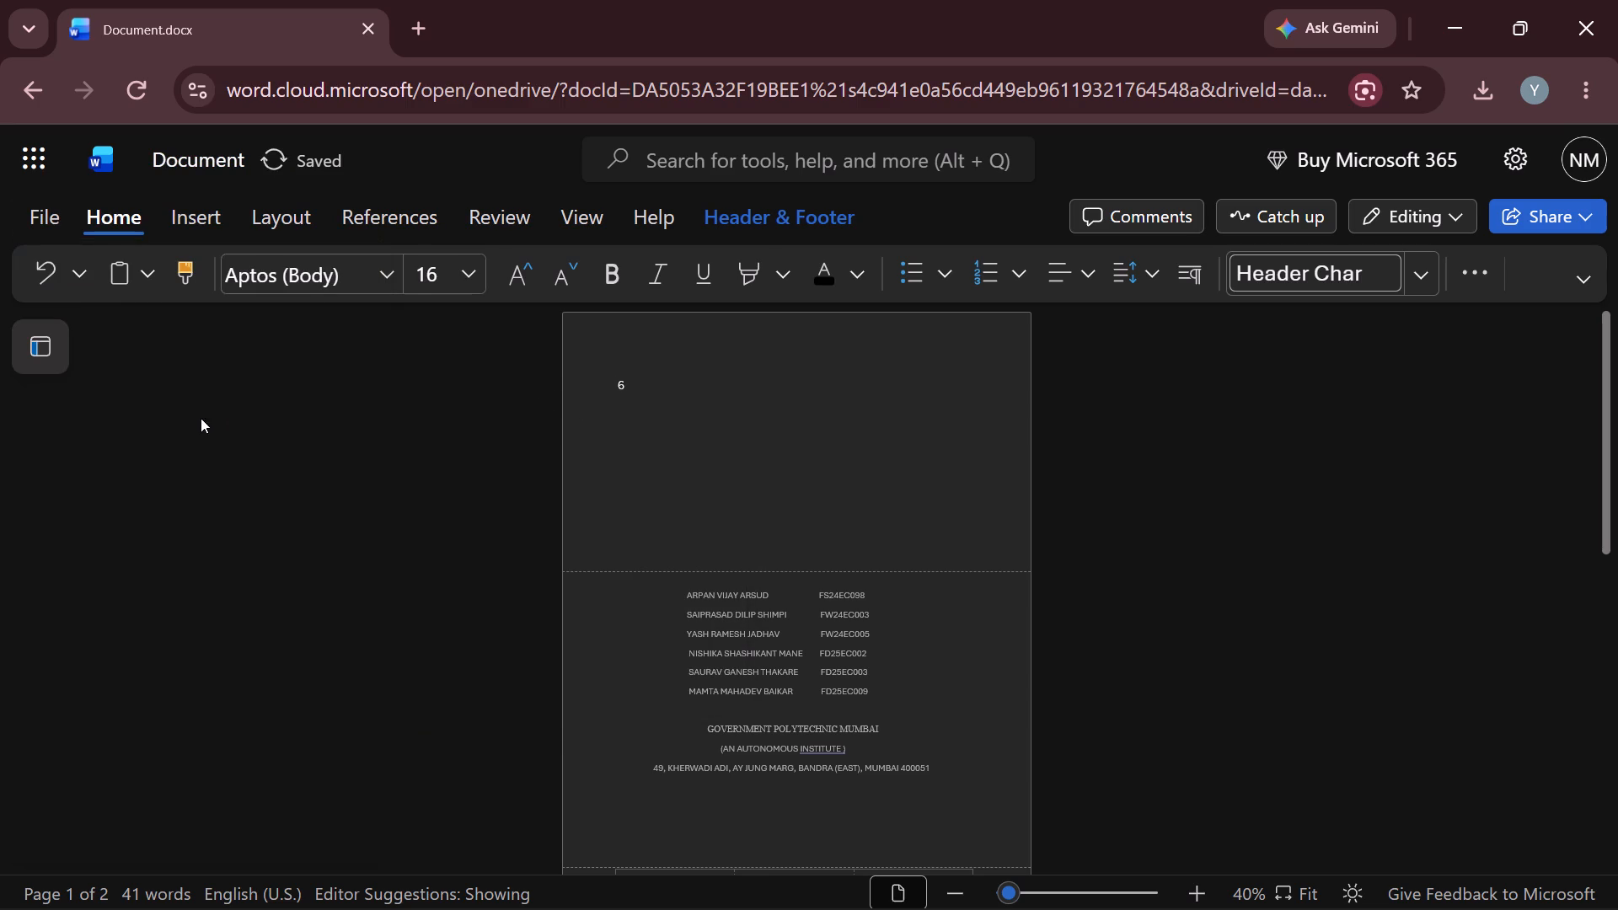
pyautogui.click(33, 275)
# Delete the accidental row of 3s and the remaining blank lines from the first page's header.
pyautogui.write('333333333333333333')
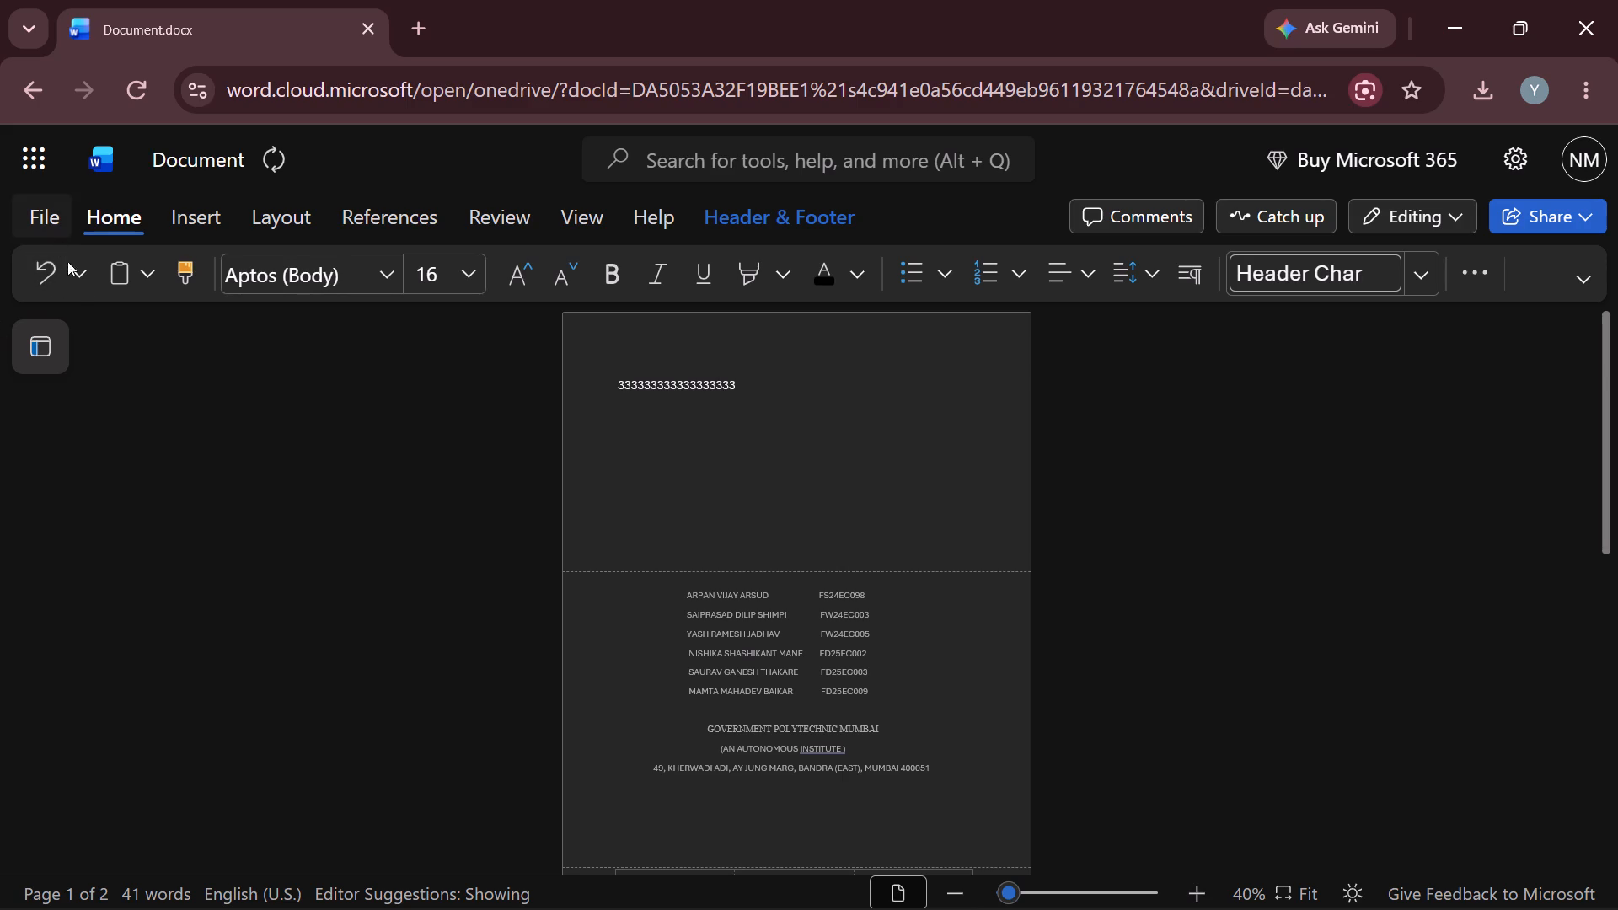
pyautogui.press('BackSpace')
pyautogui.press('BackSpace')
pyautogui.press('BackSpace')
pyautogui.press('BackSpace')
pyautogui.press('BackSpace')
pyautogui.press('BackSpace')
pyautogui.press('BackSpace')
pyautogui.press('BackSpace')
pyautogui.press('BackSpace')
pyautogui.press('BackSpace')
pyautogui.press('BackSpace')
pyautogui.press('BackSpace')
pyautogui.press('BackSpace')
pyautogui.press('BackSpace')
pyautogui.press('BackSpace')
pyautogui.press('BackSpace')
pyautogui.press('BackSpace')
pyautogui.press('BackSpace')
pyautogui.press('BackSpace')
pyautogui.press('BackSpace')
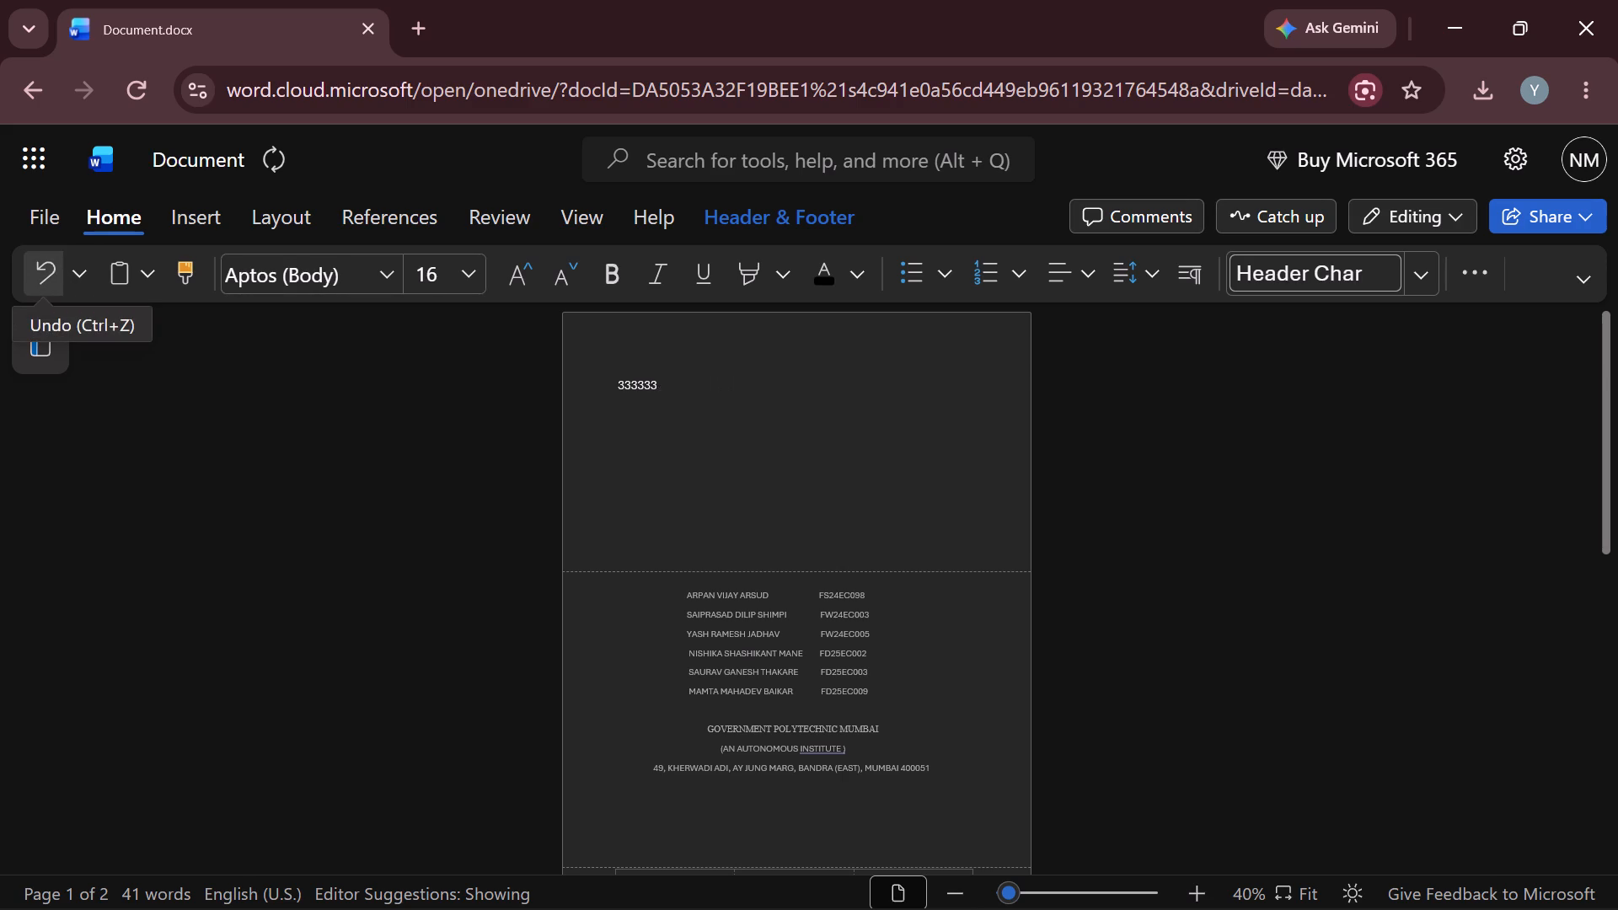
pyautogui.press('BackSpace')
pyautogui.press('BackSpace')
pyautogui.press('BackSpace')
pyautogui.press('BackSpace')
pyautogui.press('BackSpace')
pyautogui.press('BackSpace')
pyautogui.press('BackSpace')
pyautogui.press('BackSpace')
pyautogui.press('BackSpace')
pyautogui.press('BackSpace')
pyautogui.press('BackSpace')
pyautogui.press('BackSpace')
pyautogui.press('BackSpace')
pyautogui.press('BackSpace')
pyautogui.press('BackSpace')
pyautogui.press('BackSpace')
pyautogui.press('BackSpace')
pyautogui.press('BackSpace')
pyautogui.press('BackSpace')
pyautogui.press('BackSpace')
pyautogui.press('BackSpace')
pyautogui.press('BackSpace')
pyautogui.press('BackSpace')
pyautogui.press('BackSpace')
pyautogui.press('BackSpace')
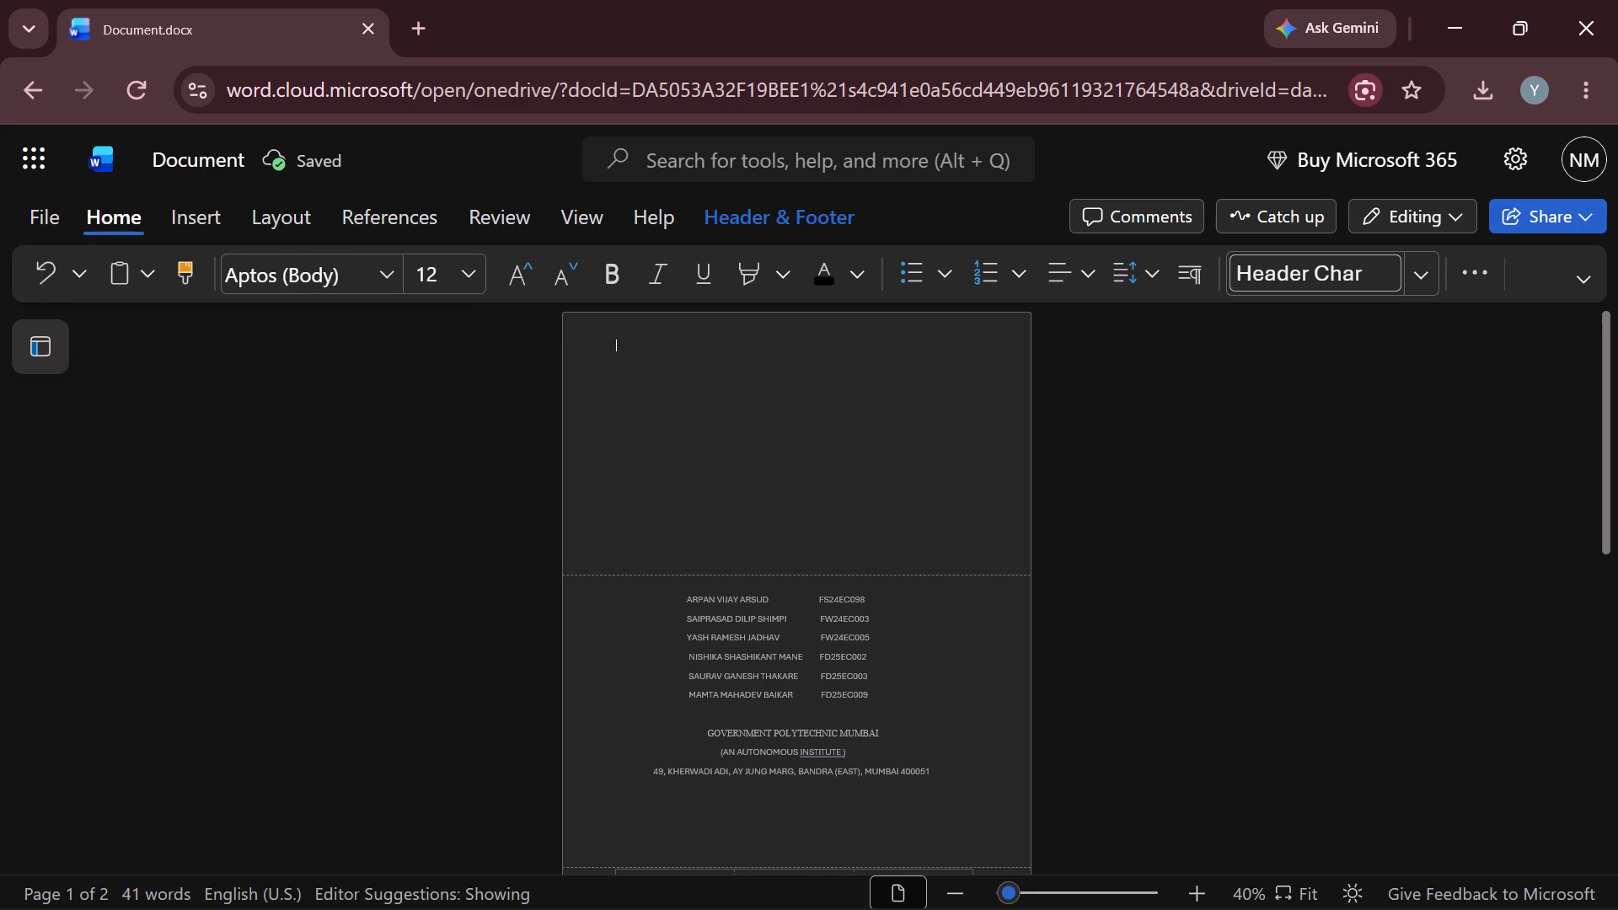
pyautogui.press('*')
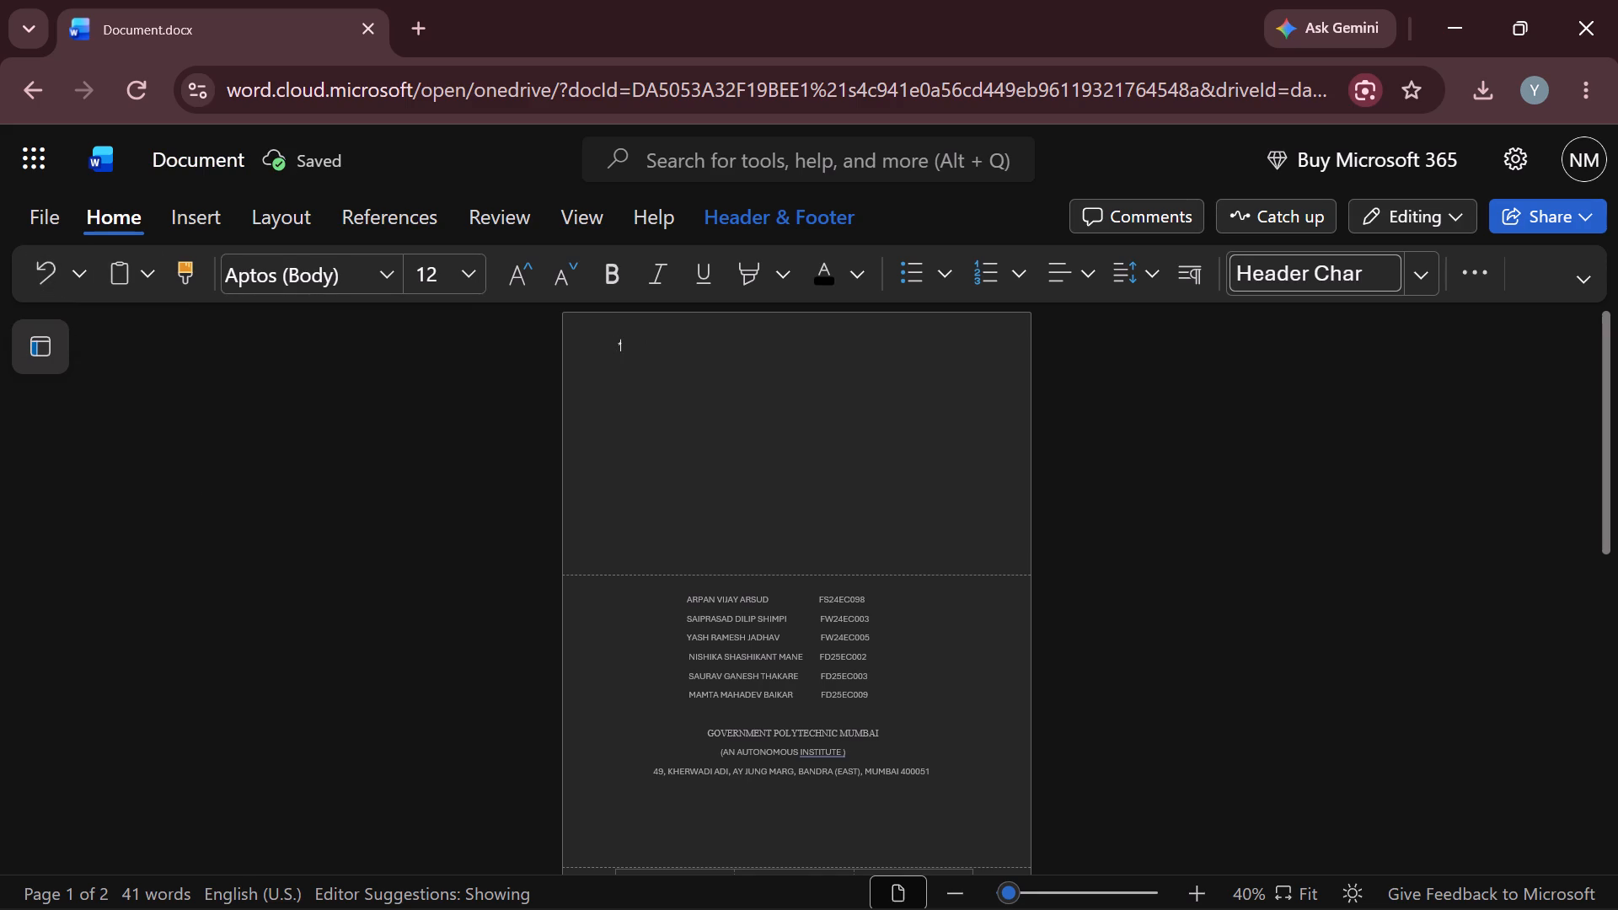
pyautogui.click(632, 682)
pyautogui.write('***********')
# Enable Different Odd & Even Pages and Different First Page for the document's headers and footers.
pyautogui.scroll(-1, 595, 685)
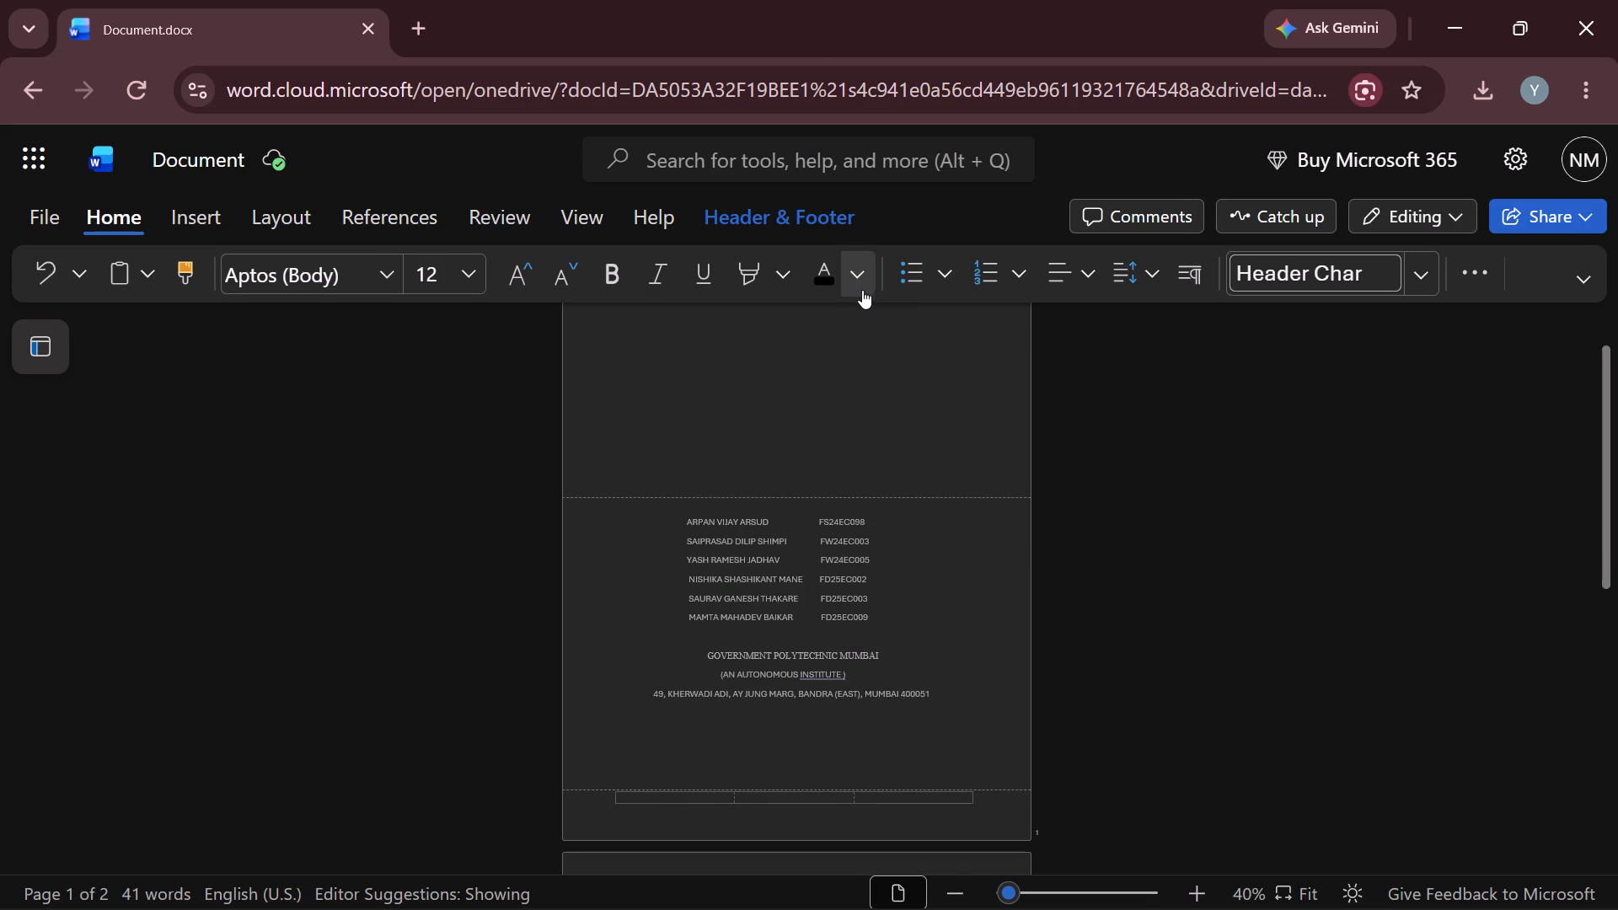
pyautogui.click(758, 217)
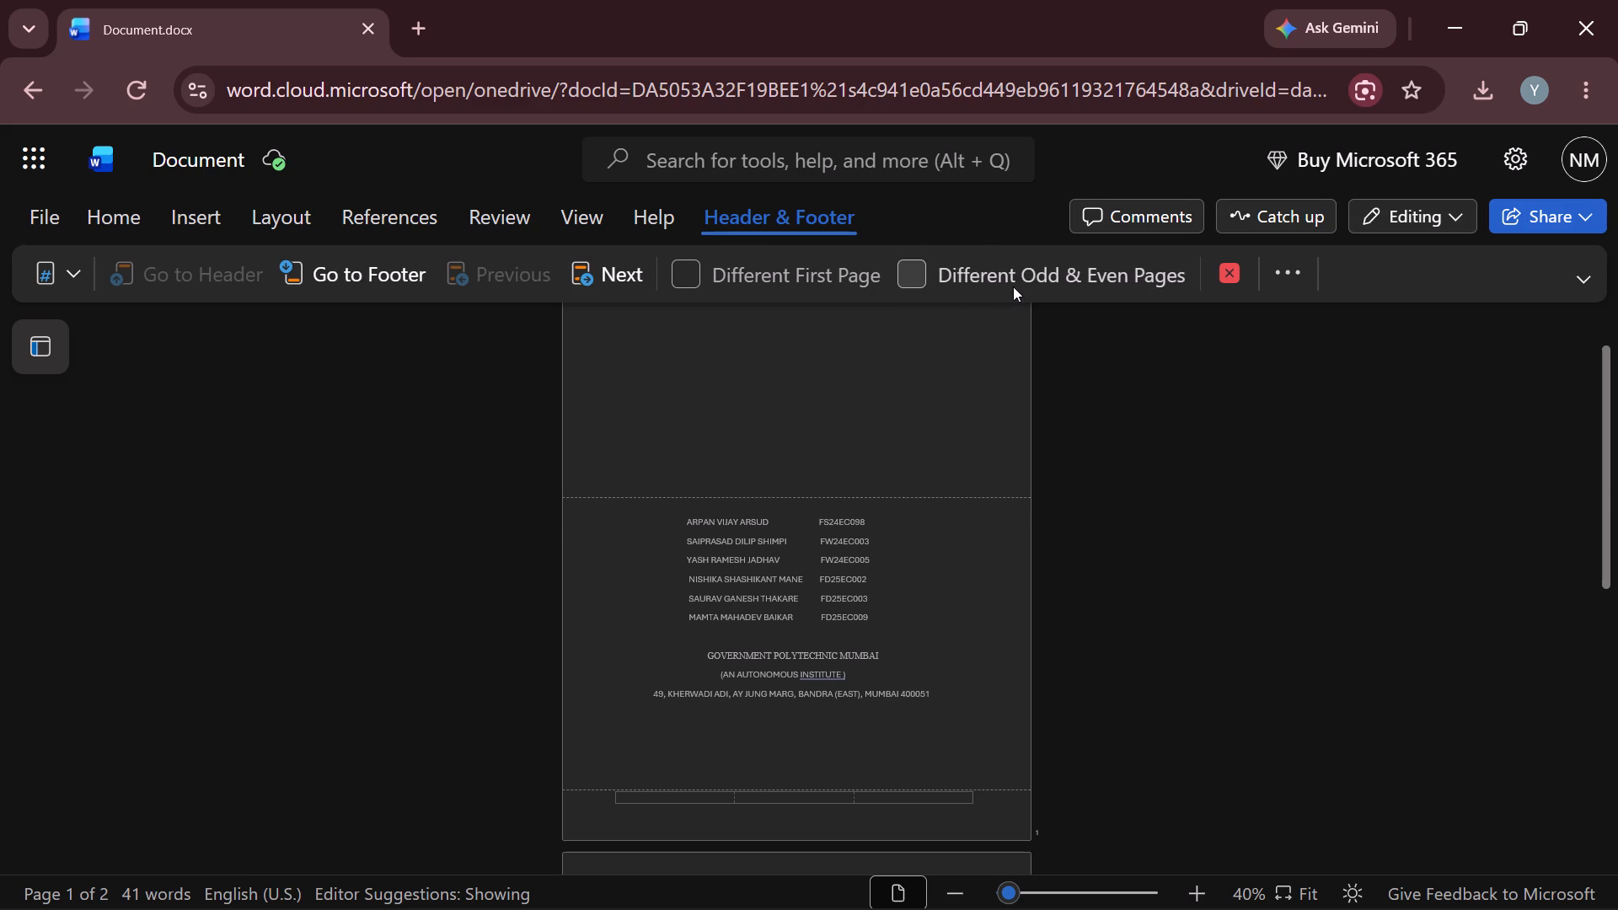
pyautogui.press('*')
pyautogui.write('***')
pyautogui.click(915, 280)
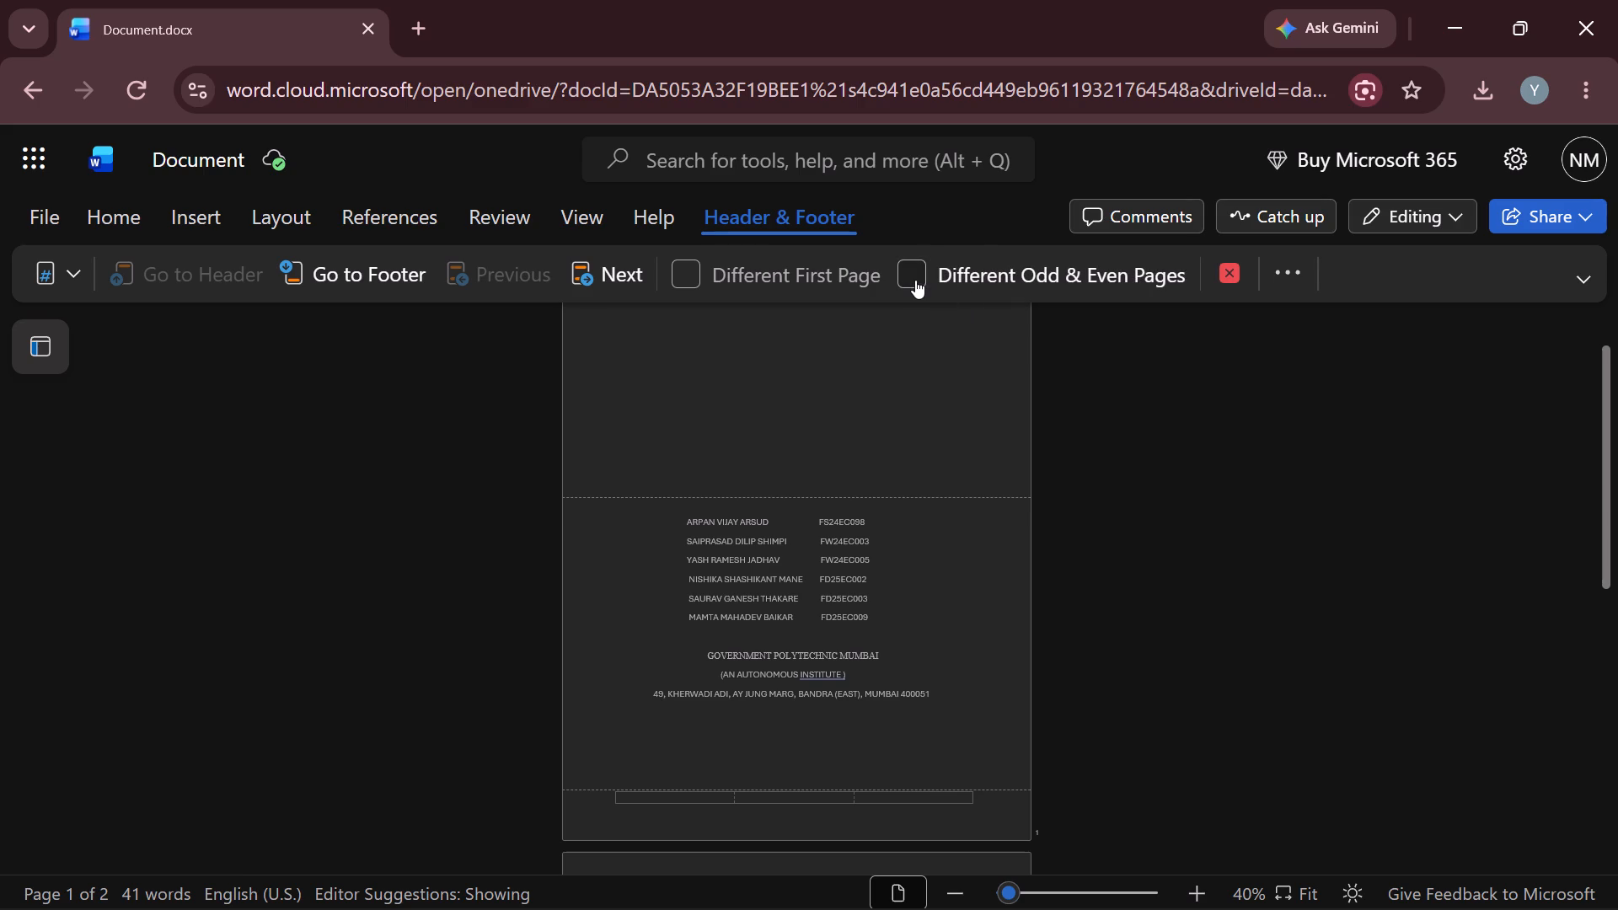
pyautogui.click(668, 275)
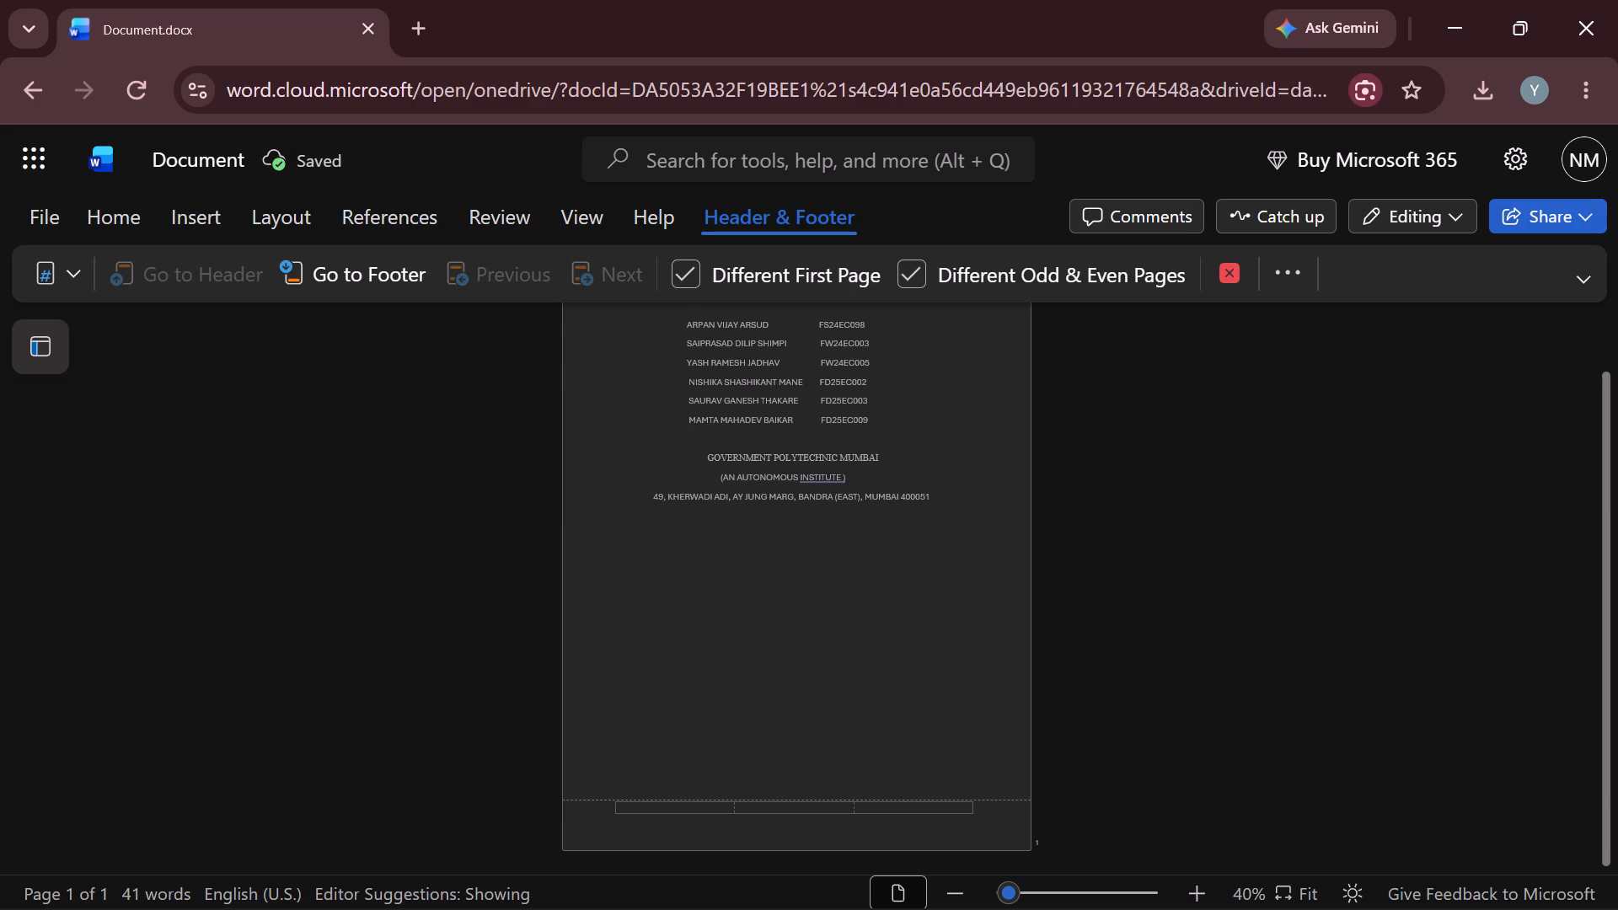
# Turn off Different Odd & Even Pages for the headers and footers, keeping Different First Page enabled.
pyautogui.scroll(2, 801, 552)
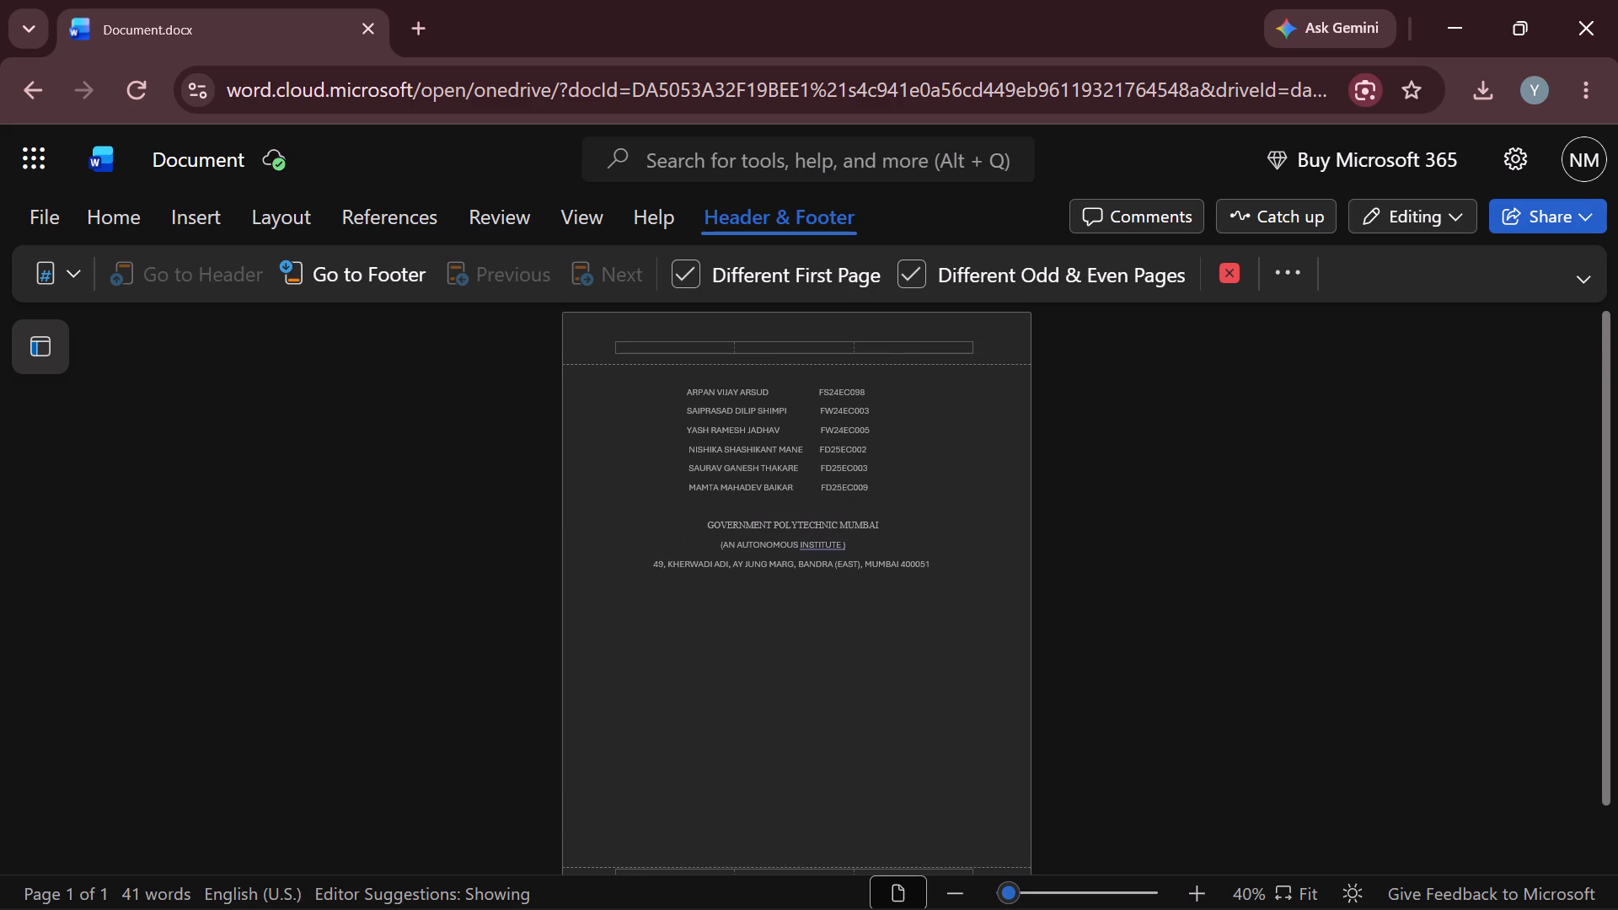
pyautogui.scroll(1, 801, 552)
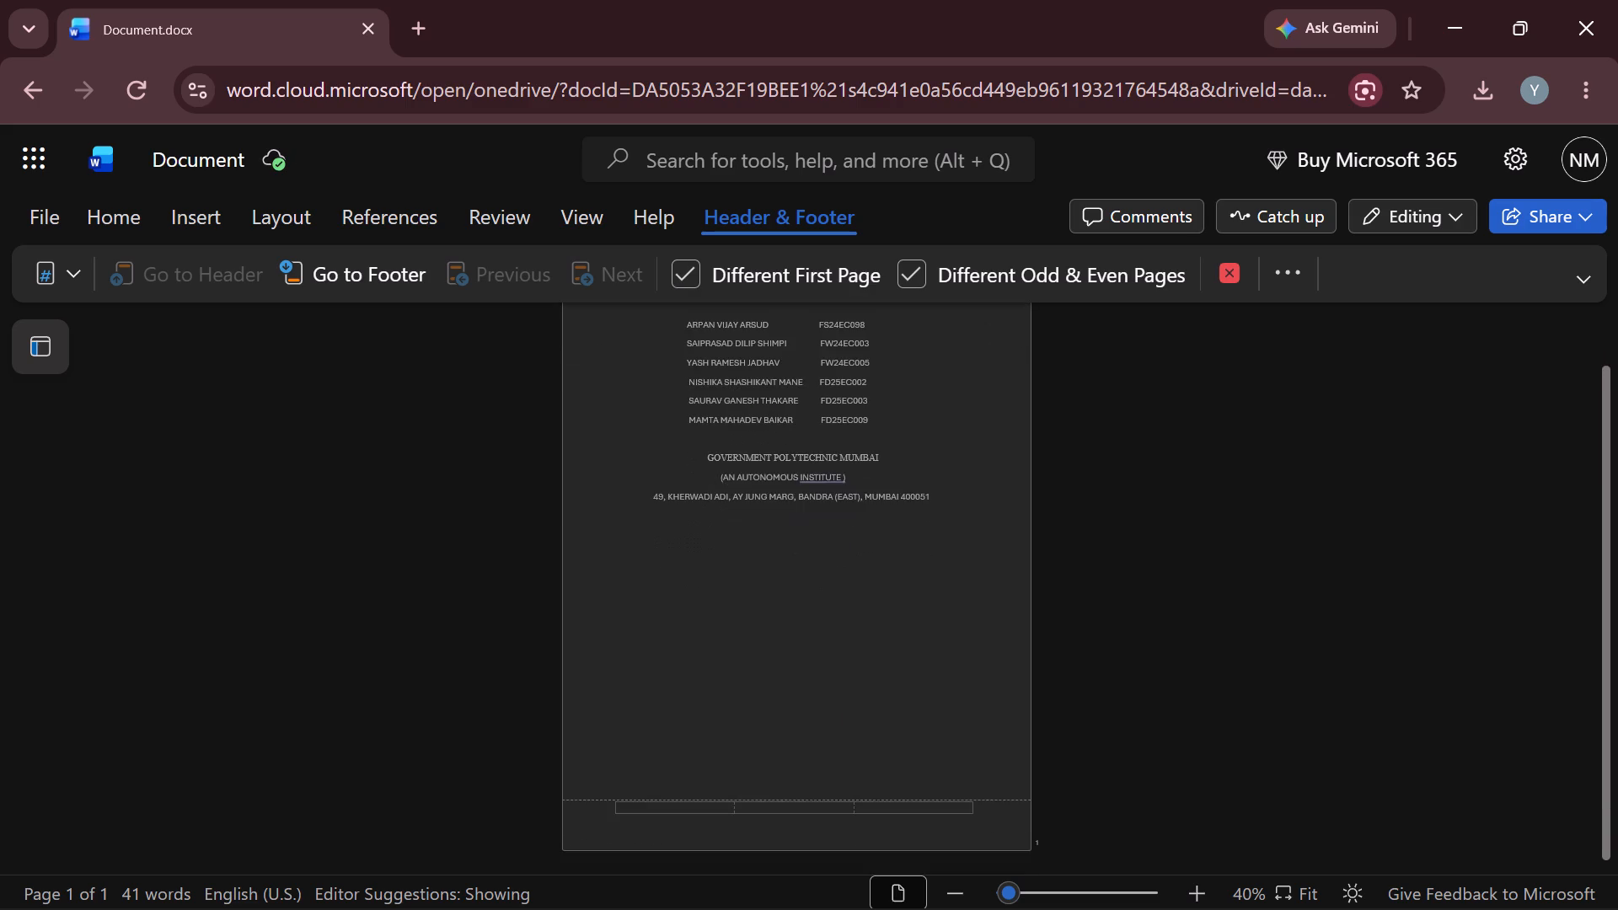
pyautogui.click(912, 267)
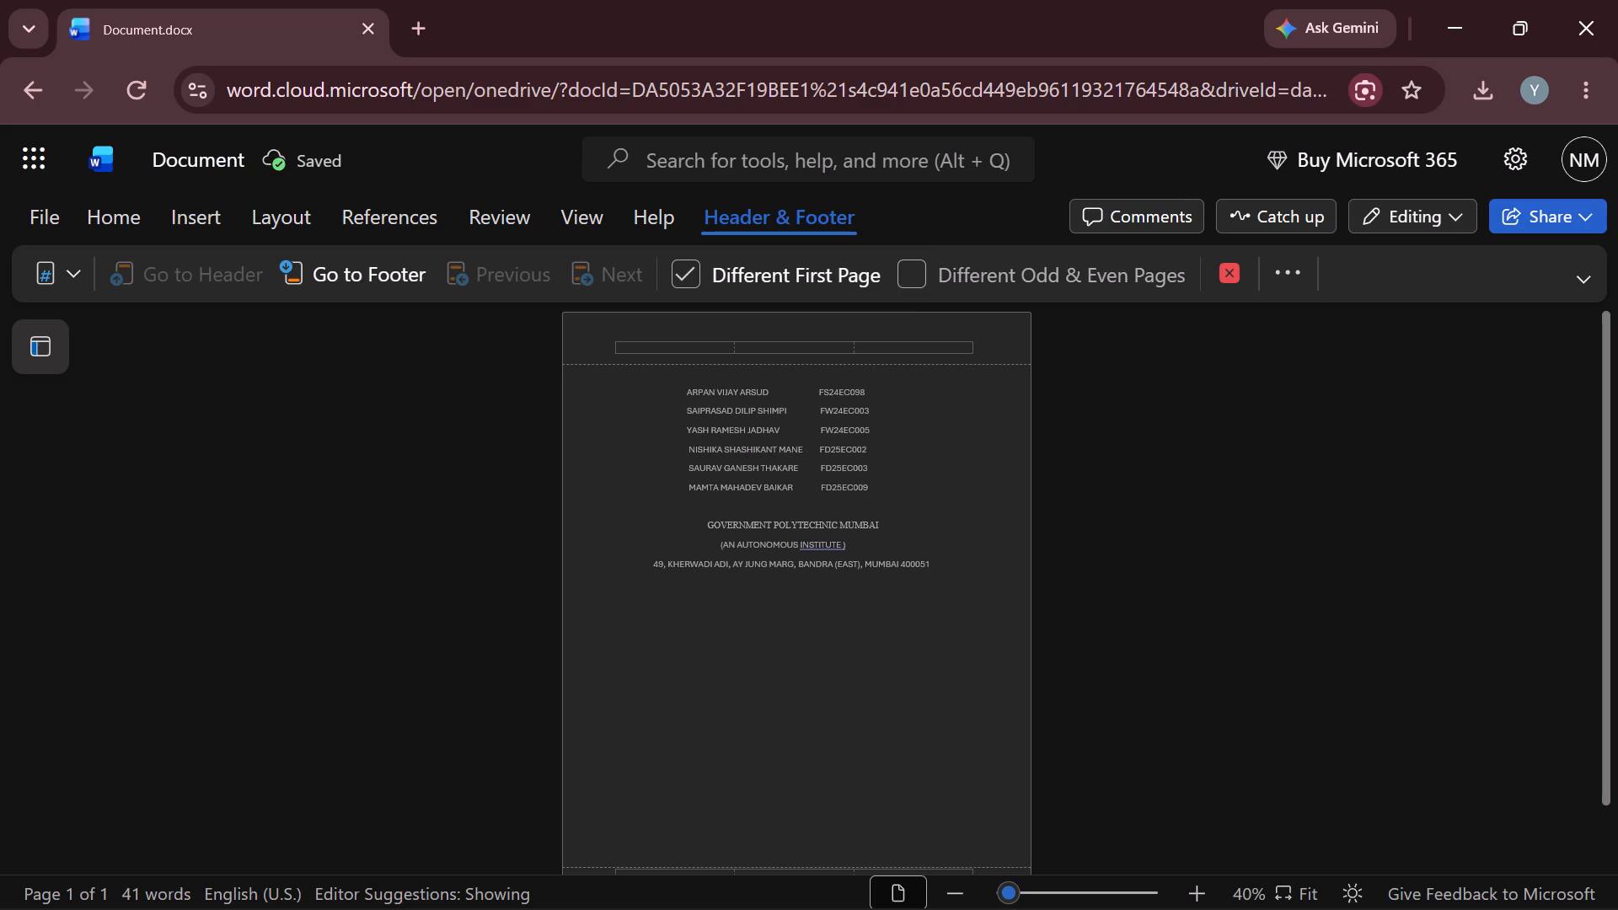
pyautogui.scroll(2, 897, 422)
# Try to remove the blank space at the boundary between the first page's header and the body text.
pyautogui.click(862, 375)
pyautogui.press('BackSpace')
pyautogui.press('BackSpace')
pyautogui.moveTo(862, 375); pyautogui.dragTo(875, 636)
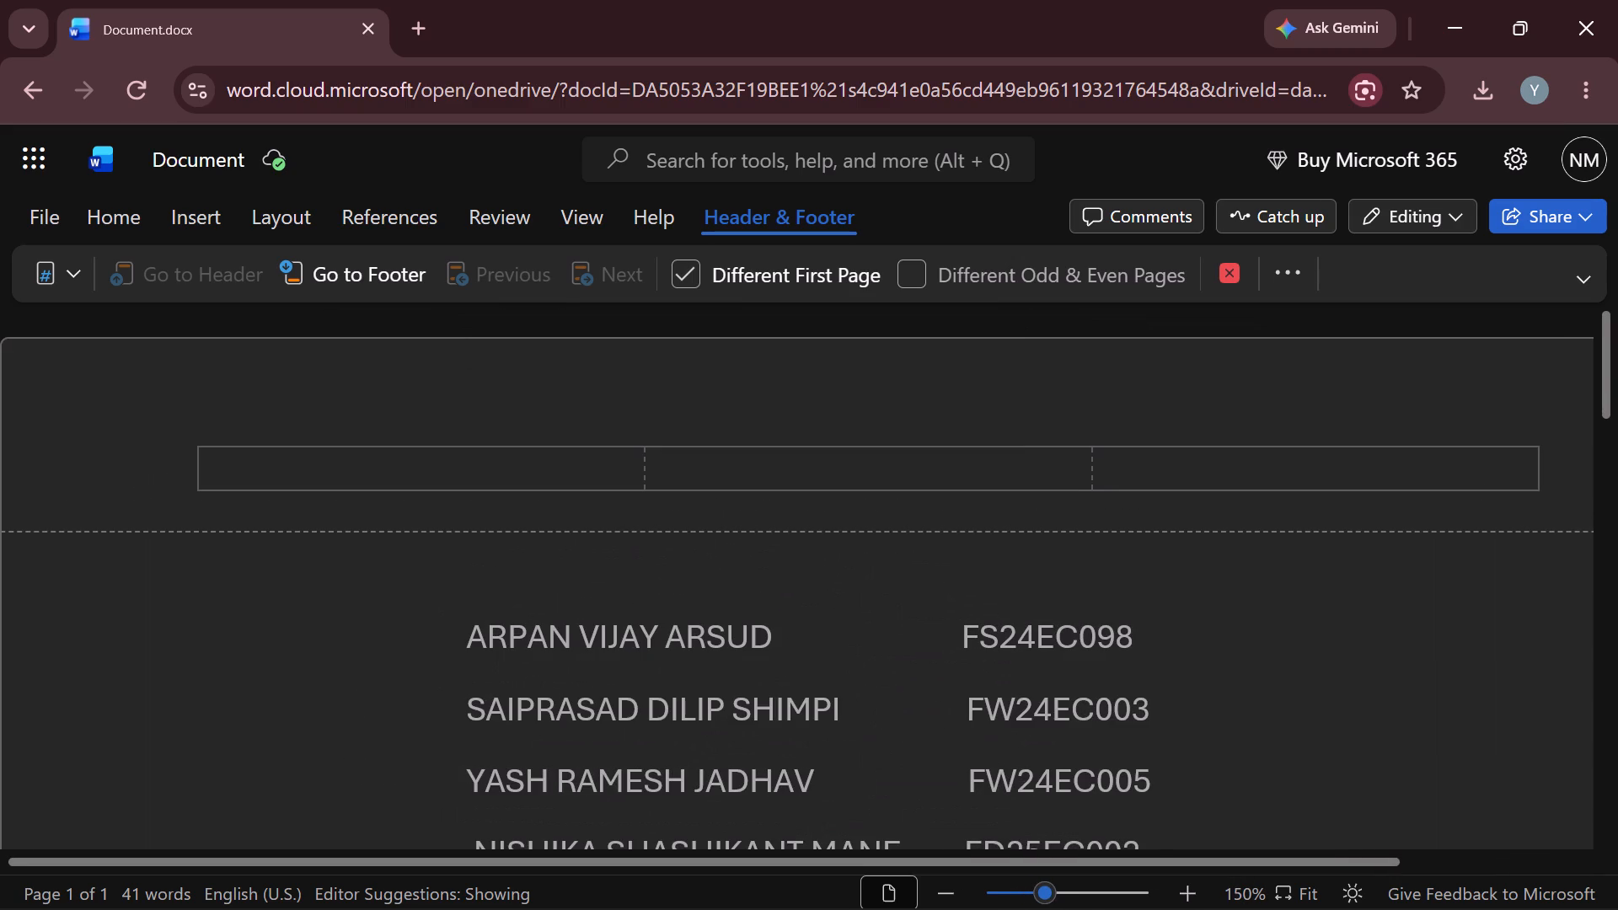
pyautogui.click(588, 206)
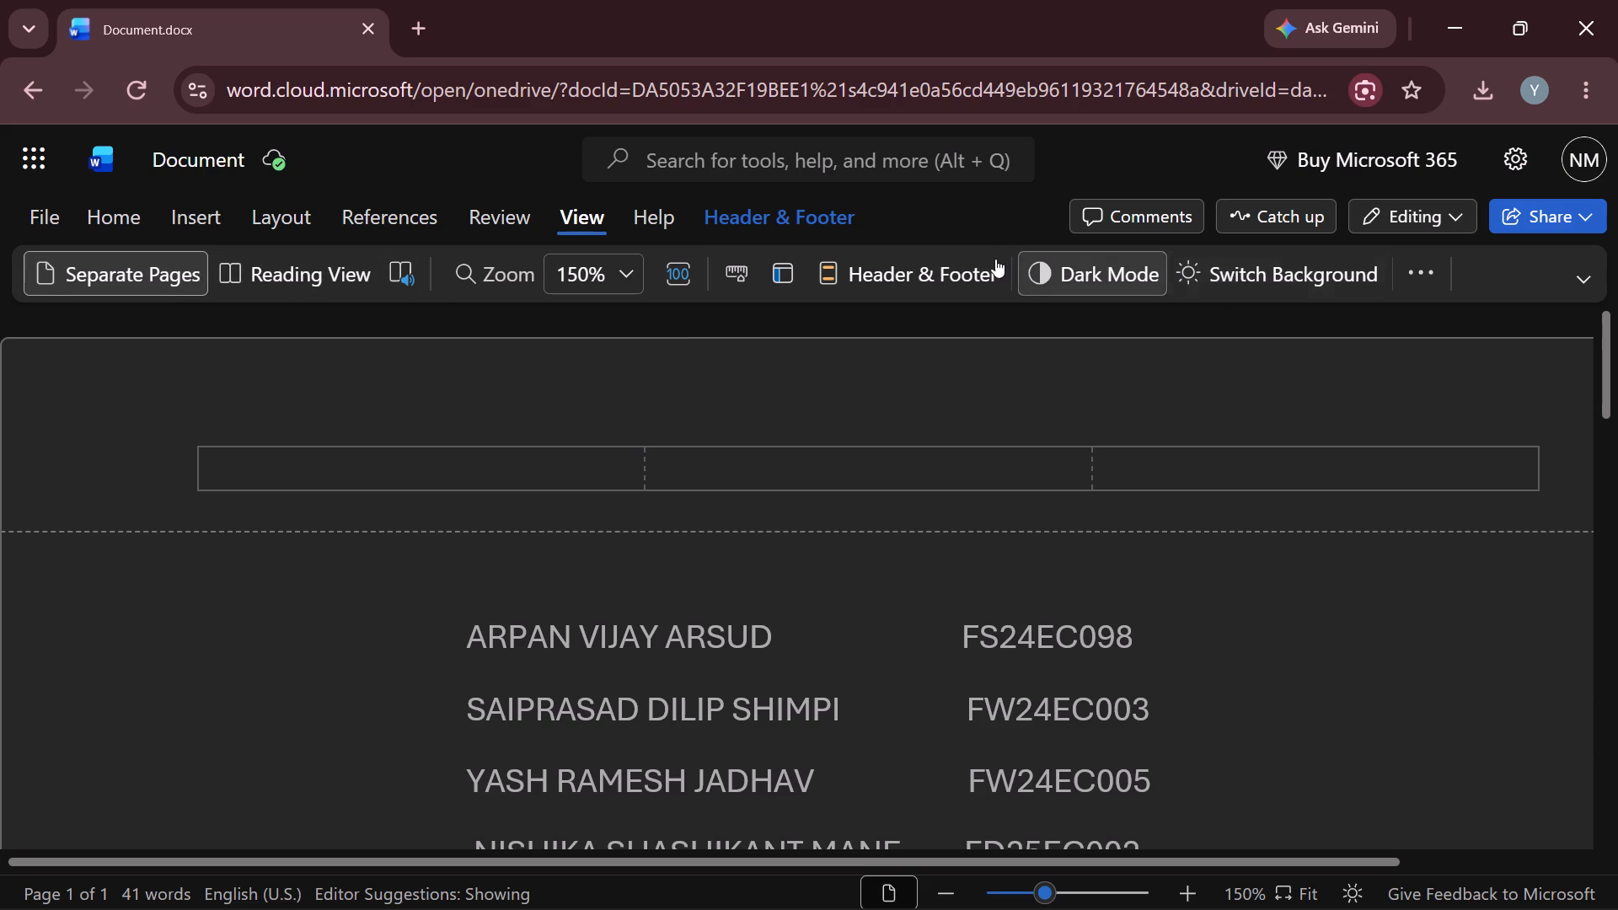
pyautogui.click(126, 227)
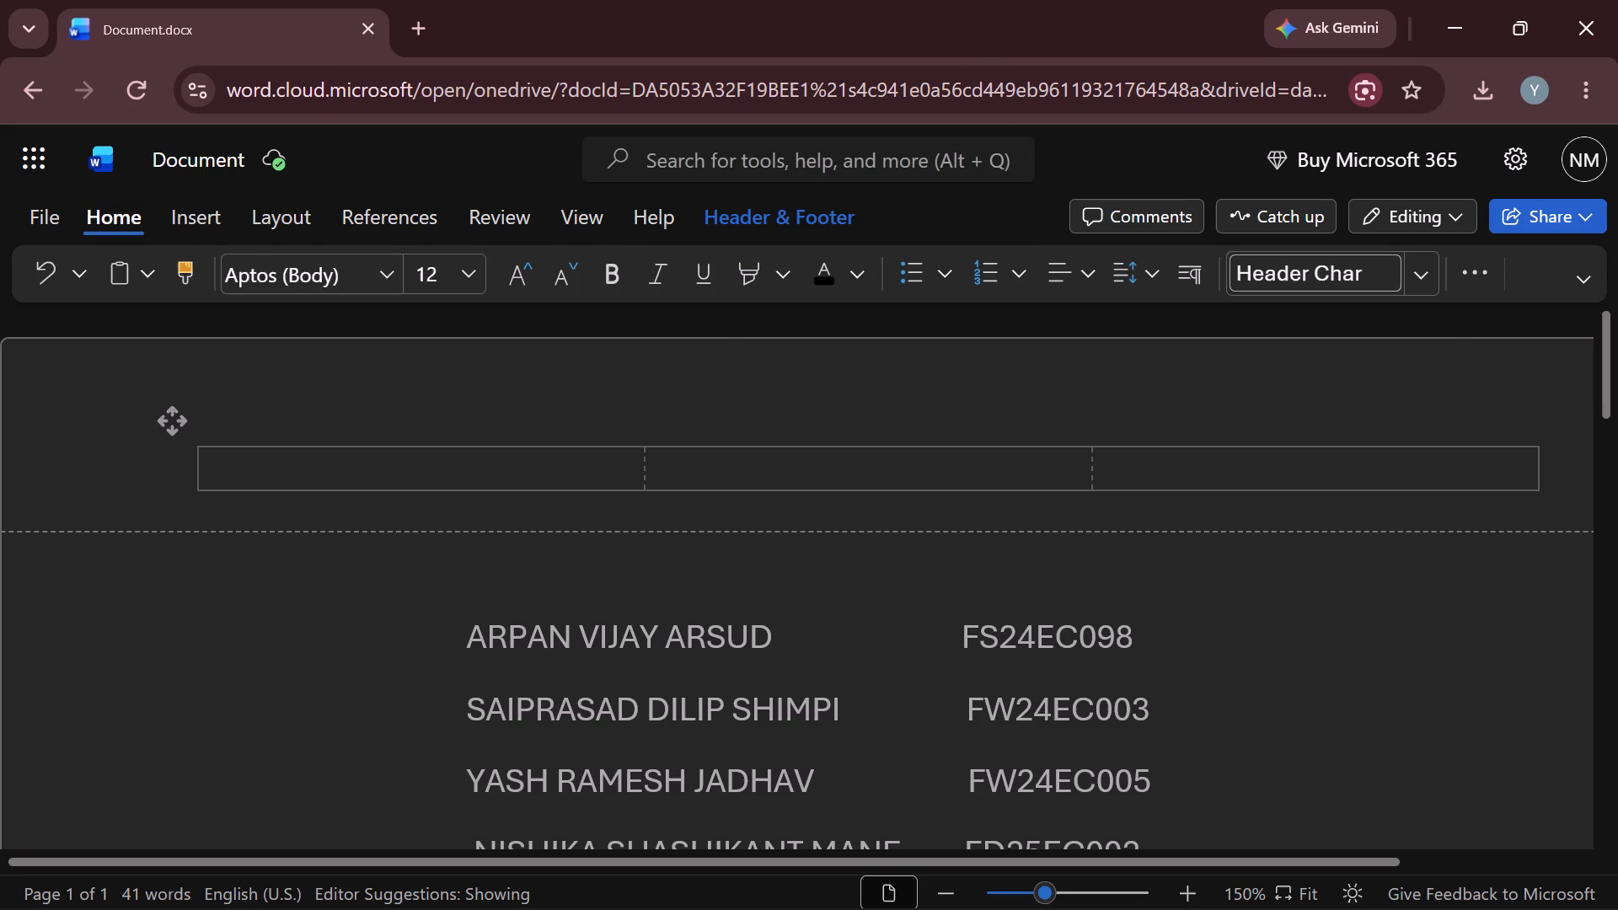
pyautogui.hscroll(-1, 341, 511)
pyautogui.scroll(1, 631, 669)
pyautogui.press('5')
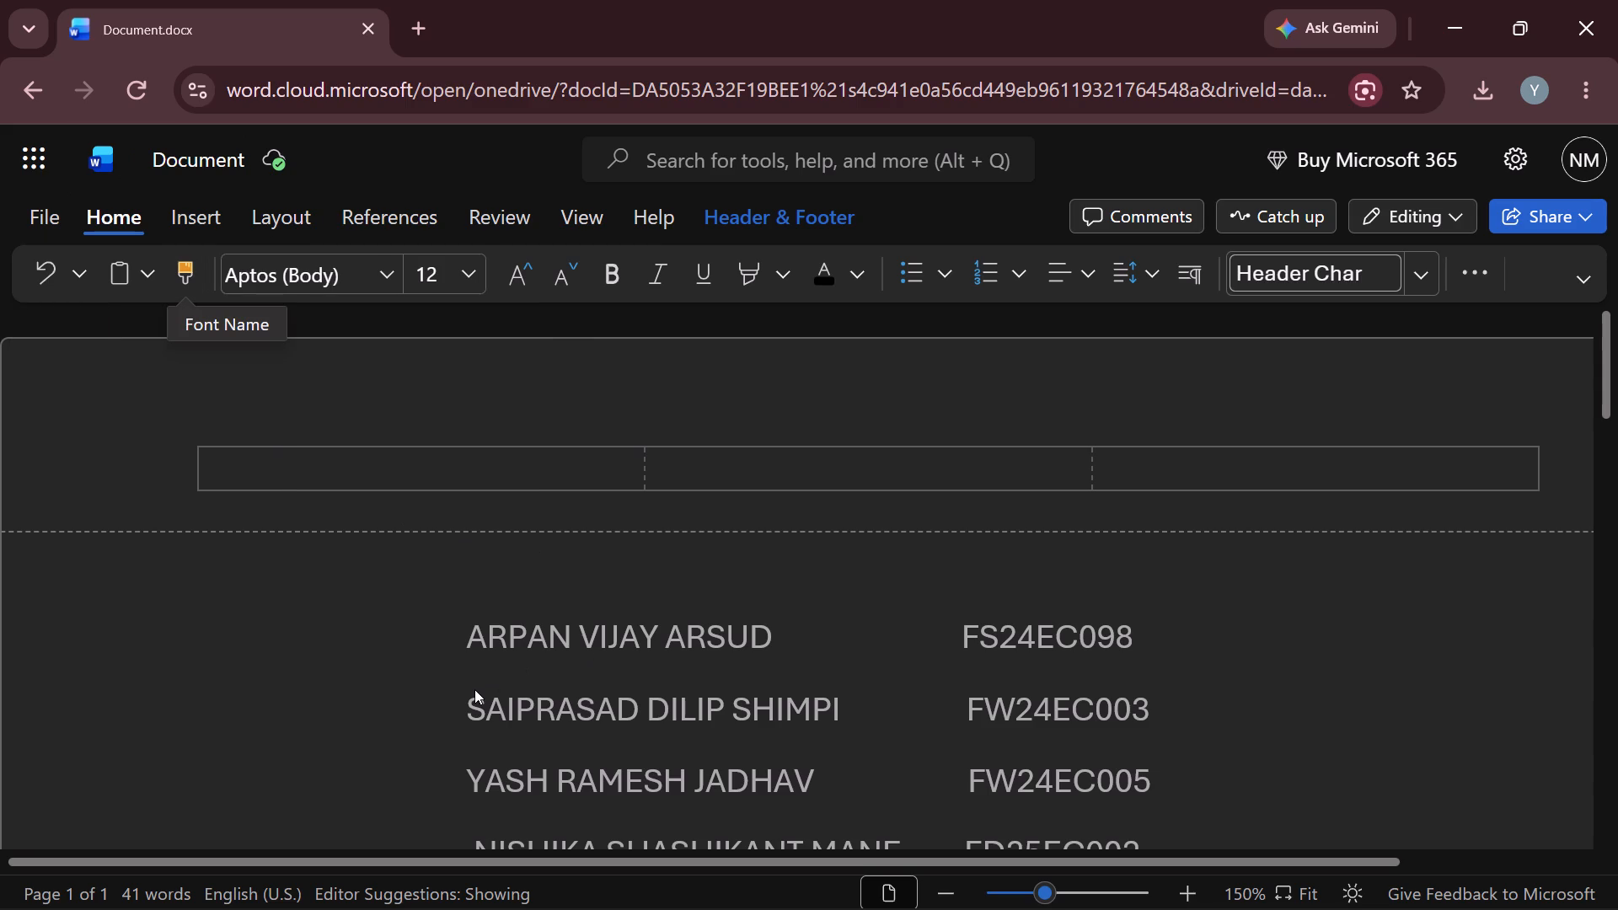
# Leave the header and replace the first word of the first student's name in the body text with "56///".
pyautogui.tripleClick(515, 625)
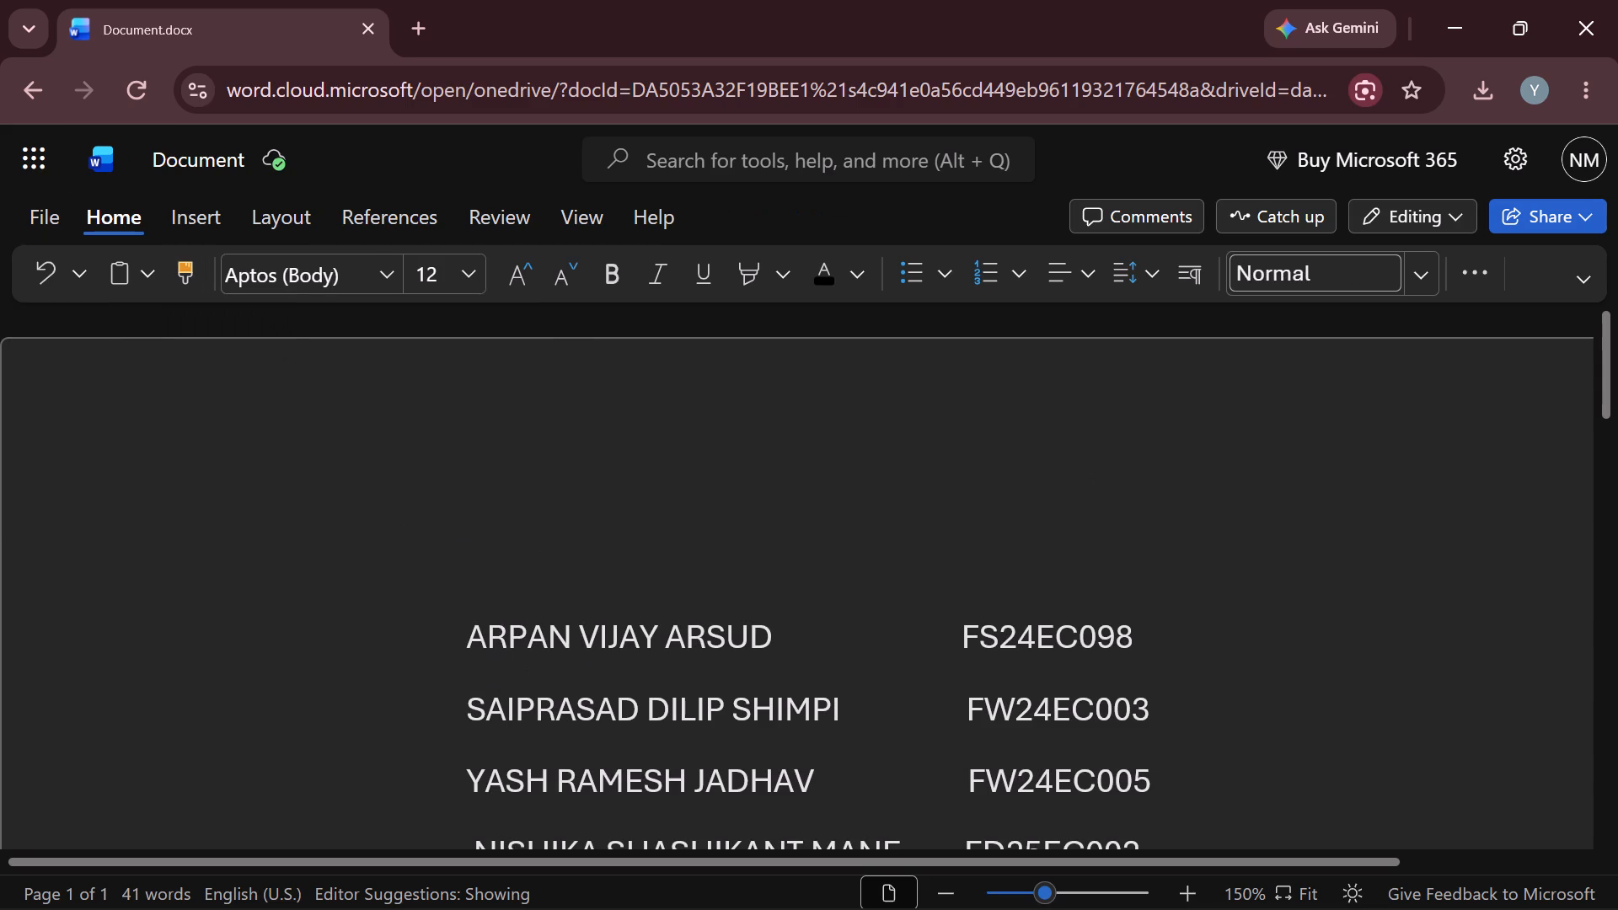
pyautogui.doubleClick(496, 662)
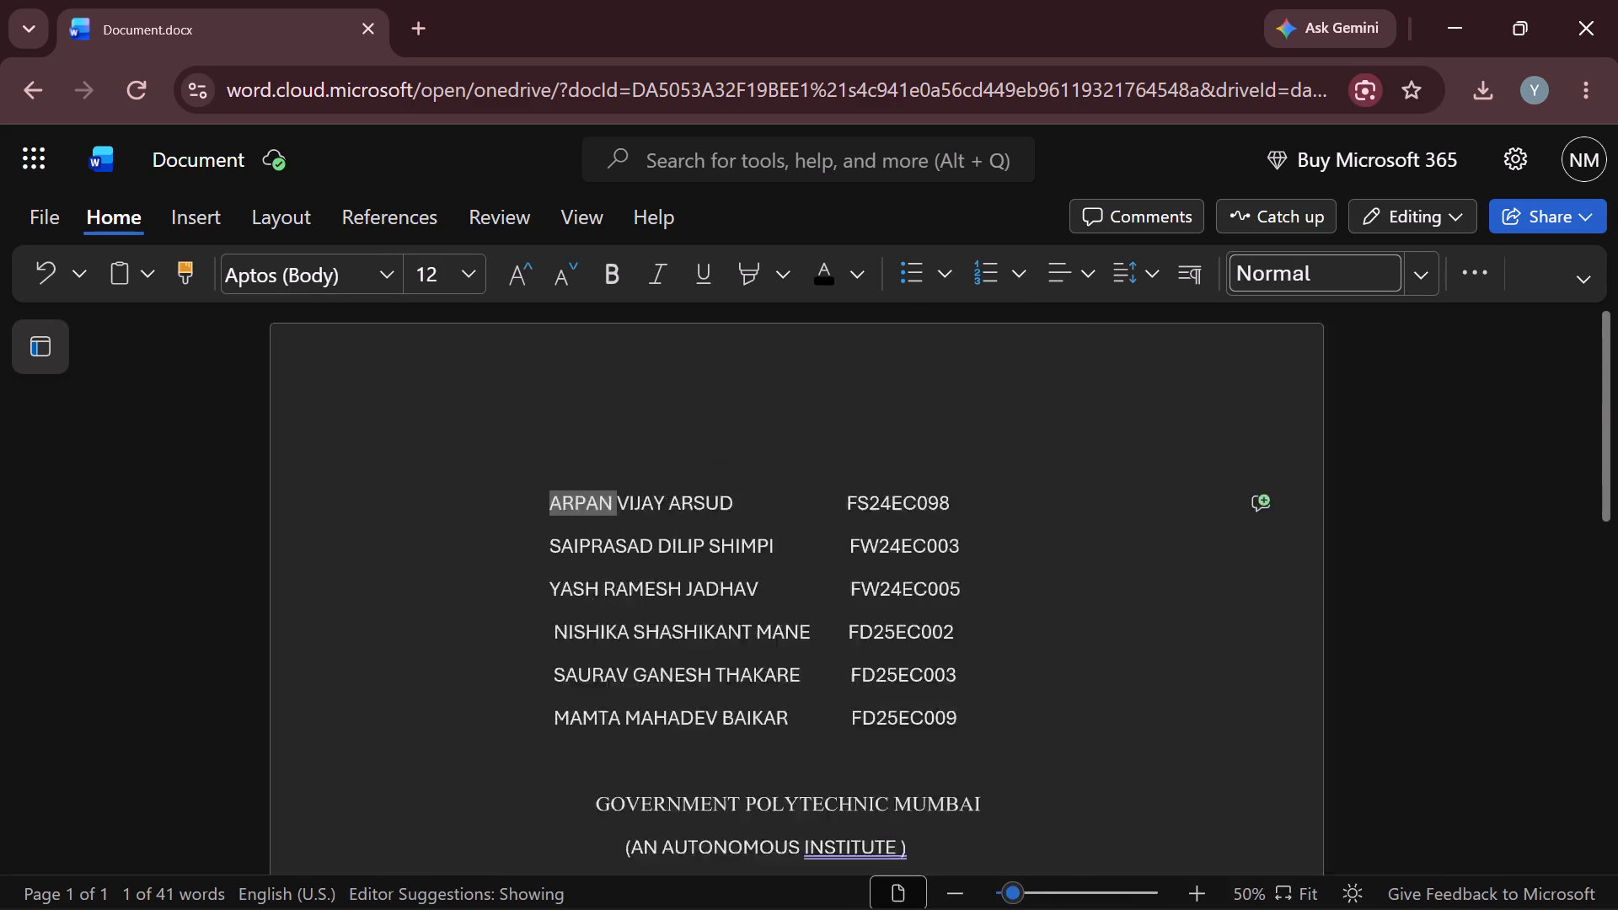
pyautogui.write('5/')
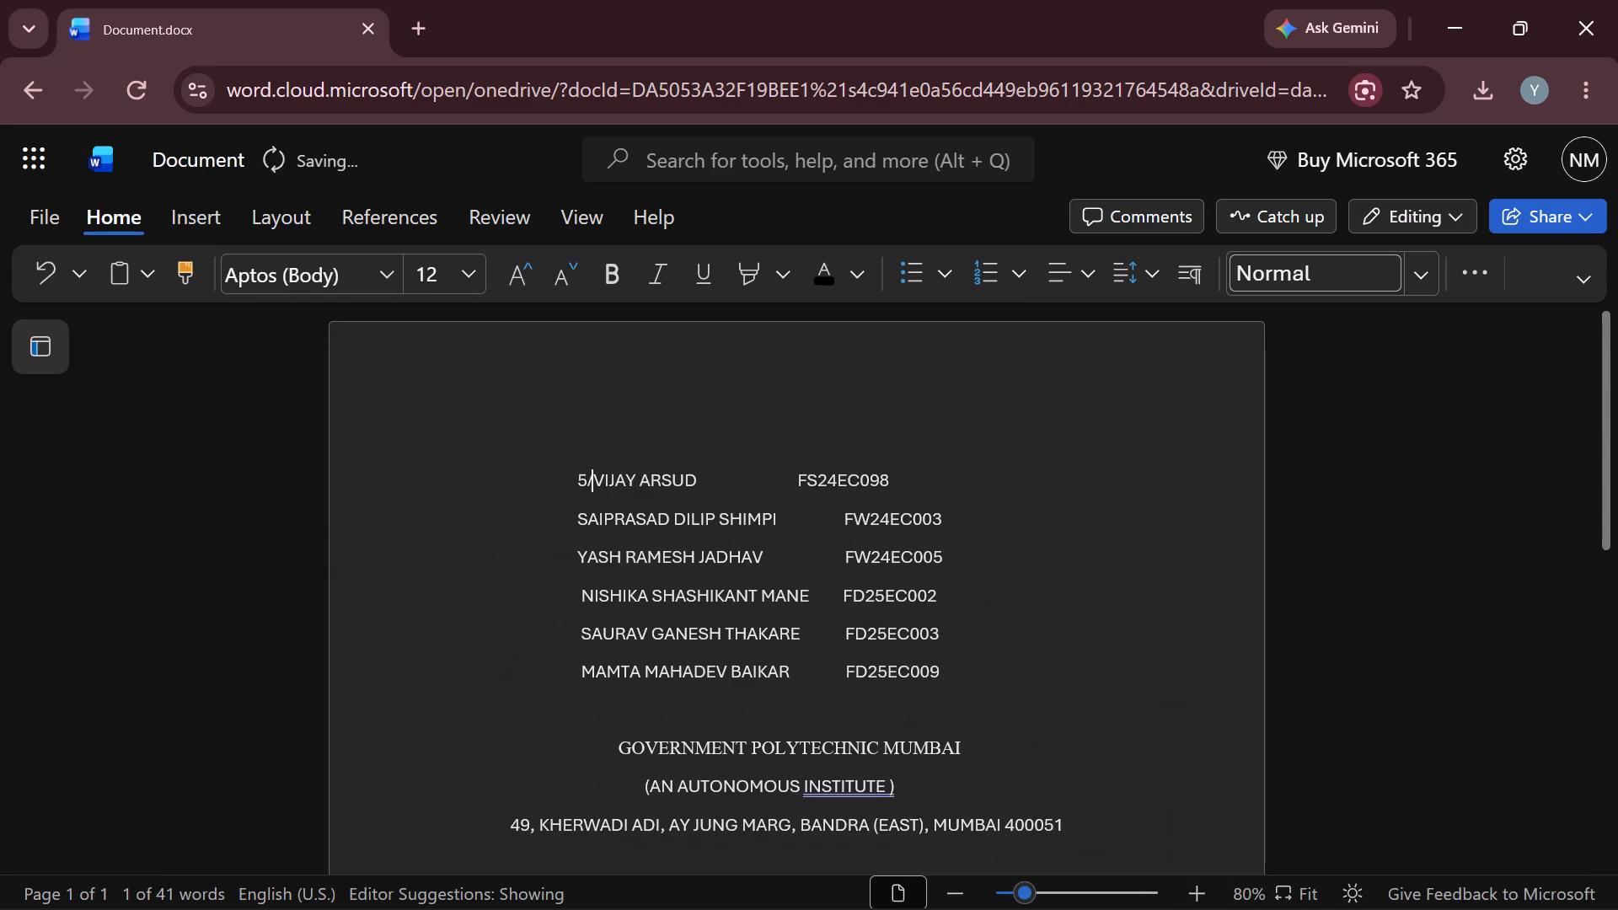
pyautogui.click(576, 462)
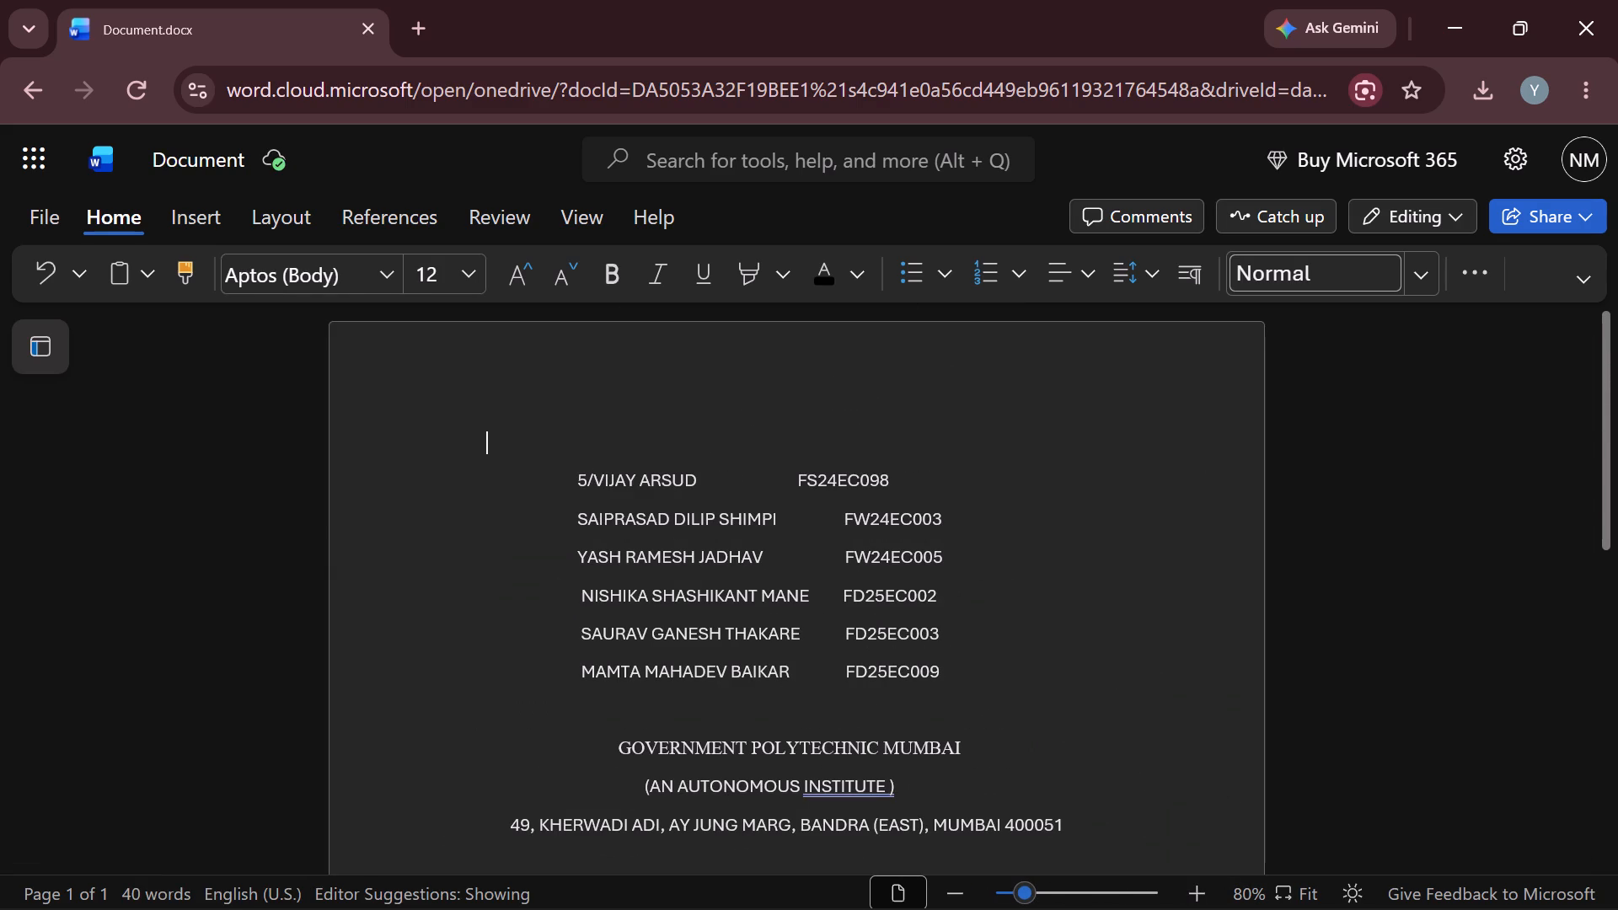
pyautogui.click(583, 474)
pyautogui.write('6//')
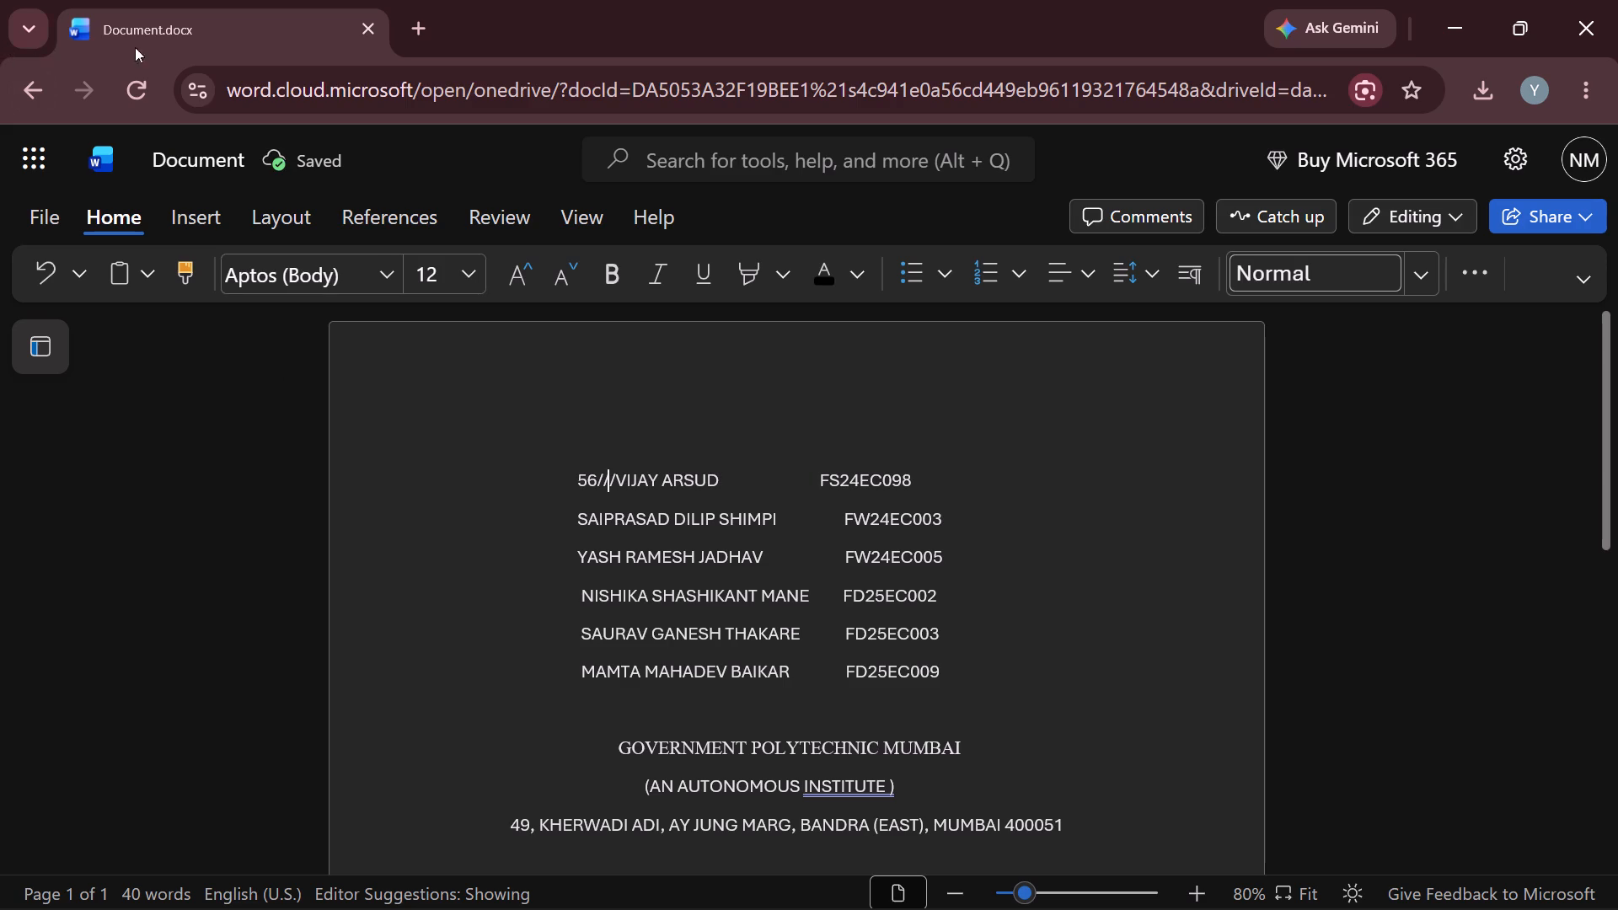
# Close the browser tab holding Document.docx.
pyautogui.click(376, 23)
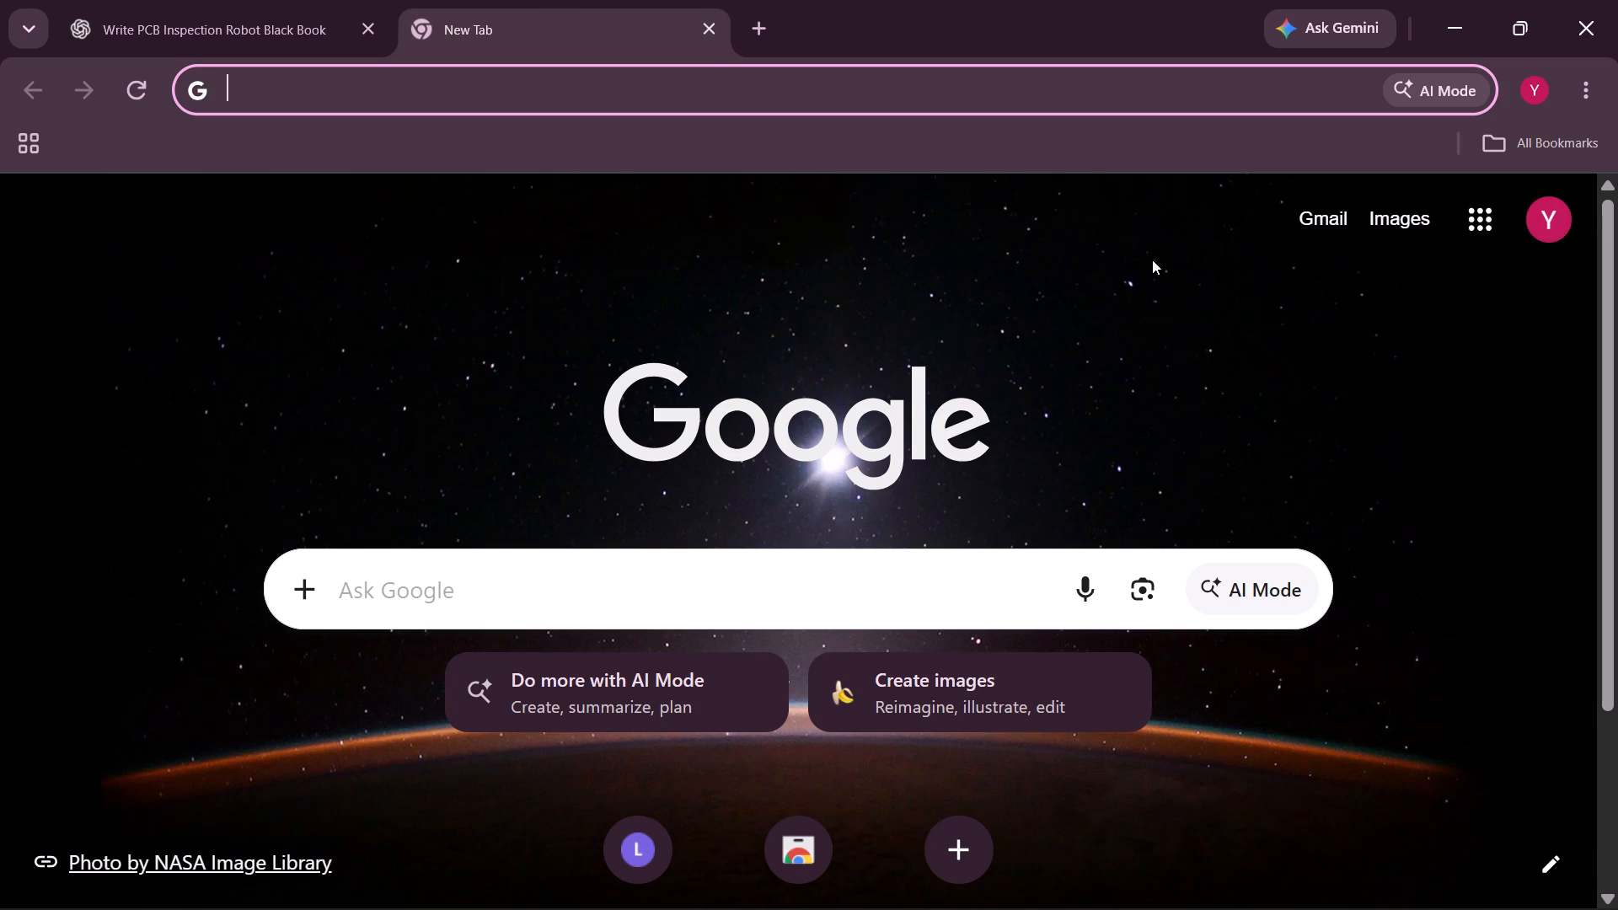
# Search Google for microsoft word in the new browser tab.
pyautogui.click(444, 584)
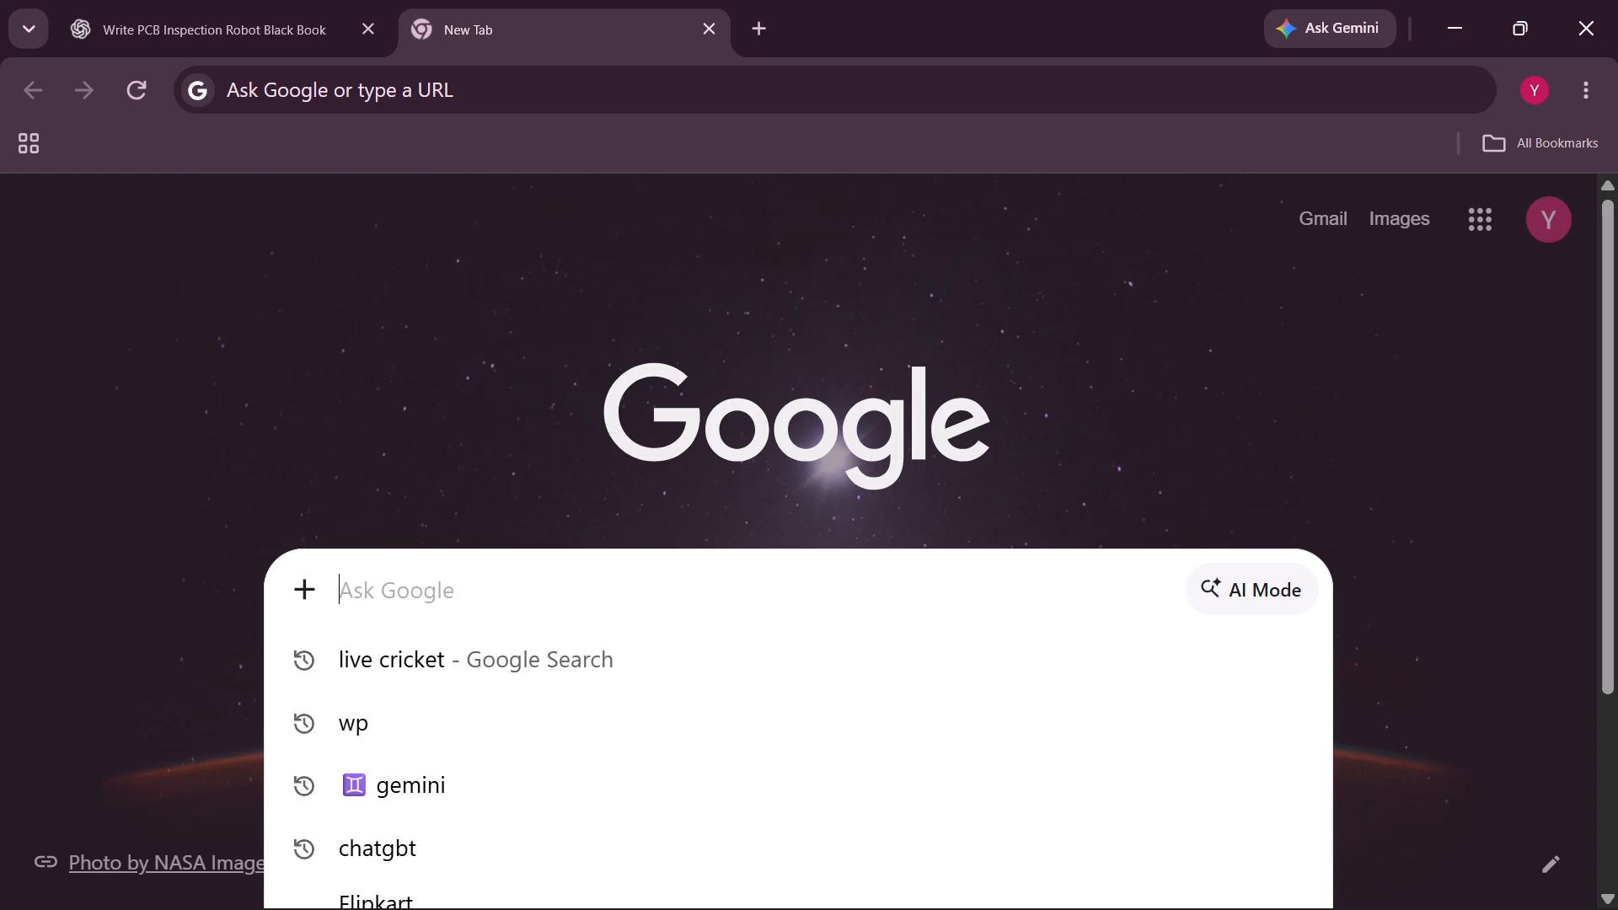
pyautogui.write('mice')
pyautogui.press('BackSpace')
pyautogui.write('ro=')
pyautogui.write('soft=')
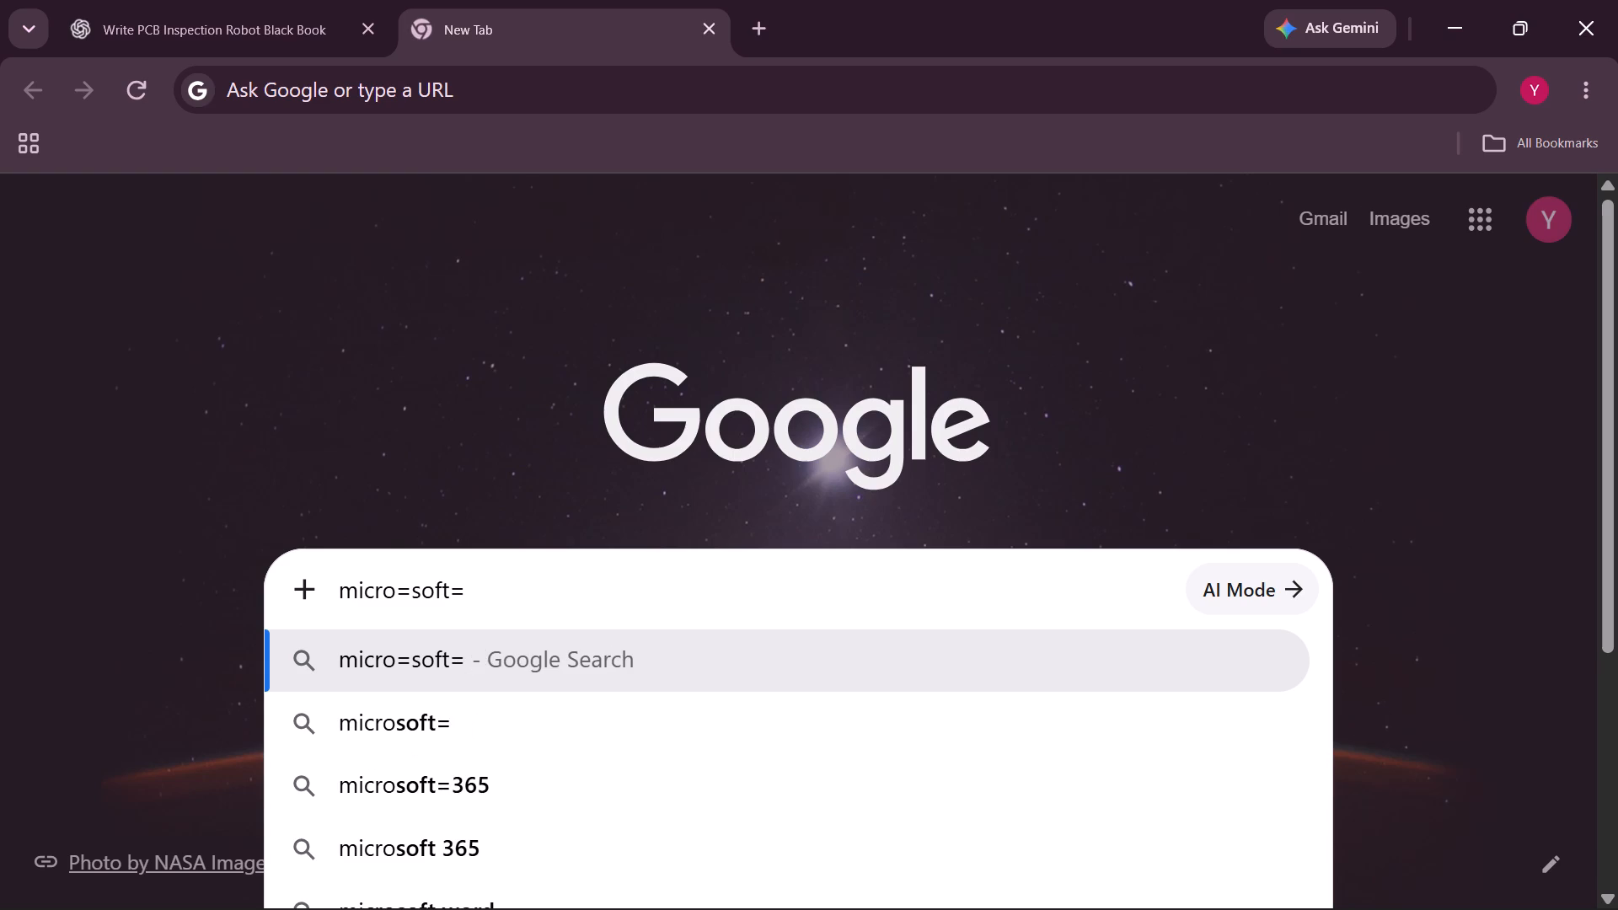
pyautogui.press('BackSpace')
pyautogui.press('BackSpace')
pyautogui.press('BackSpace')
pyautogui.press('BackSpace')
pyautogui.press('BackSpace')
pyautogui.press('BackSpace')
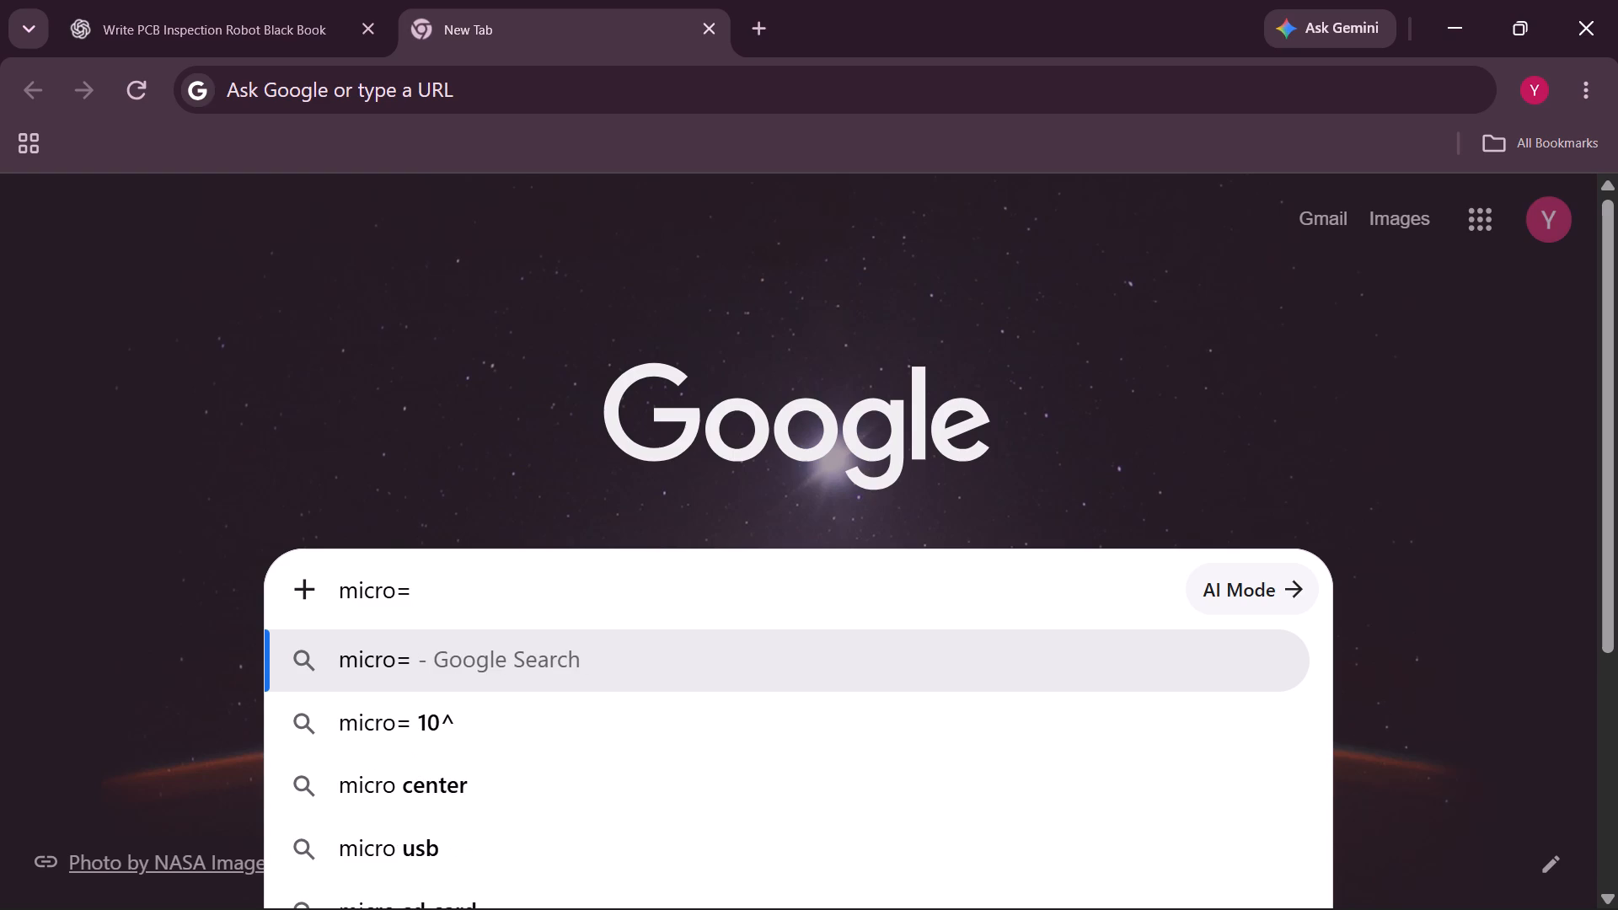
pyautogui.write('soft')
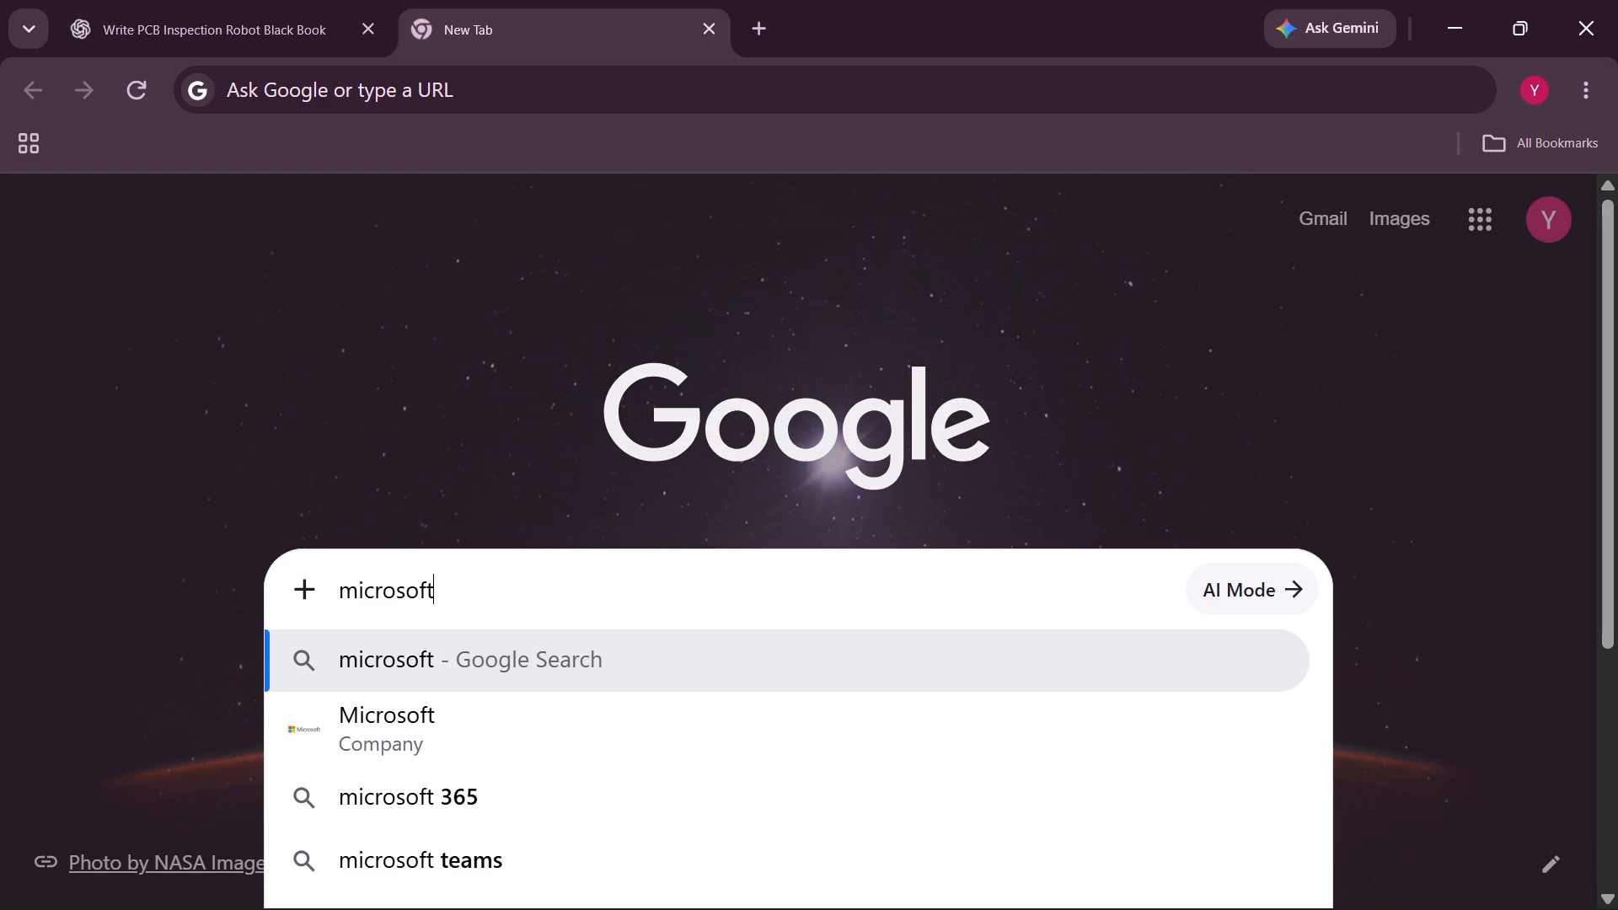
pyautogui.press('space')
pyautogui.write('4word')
pyautogui.click(455, 705)
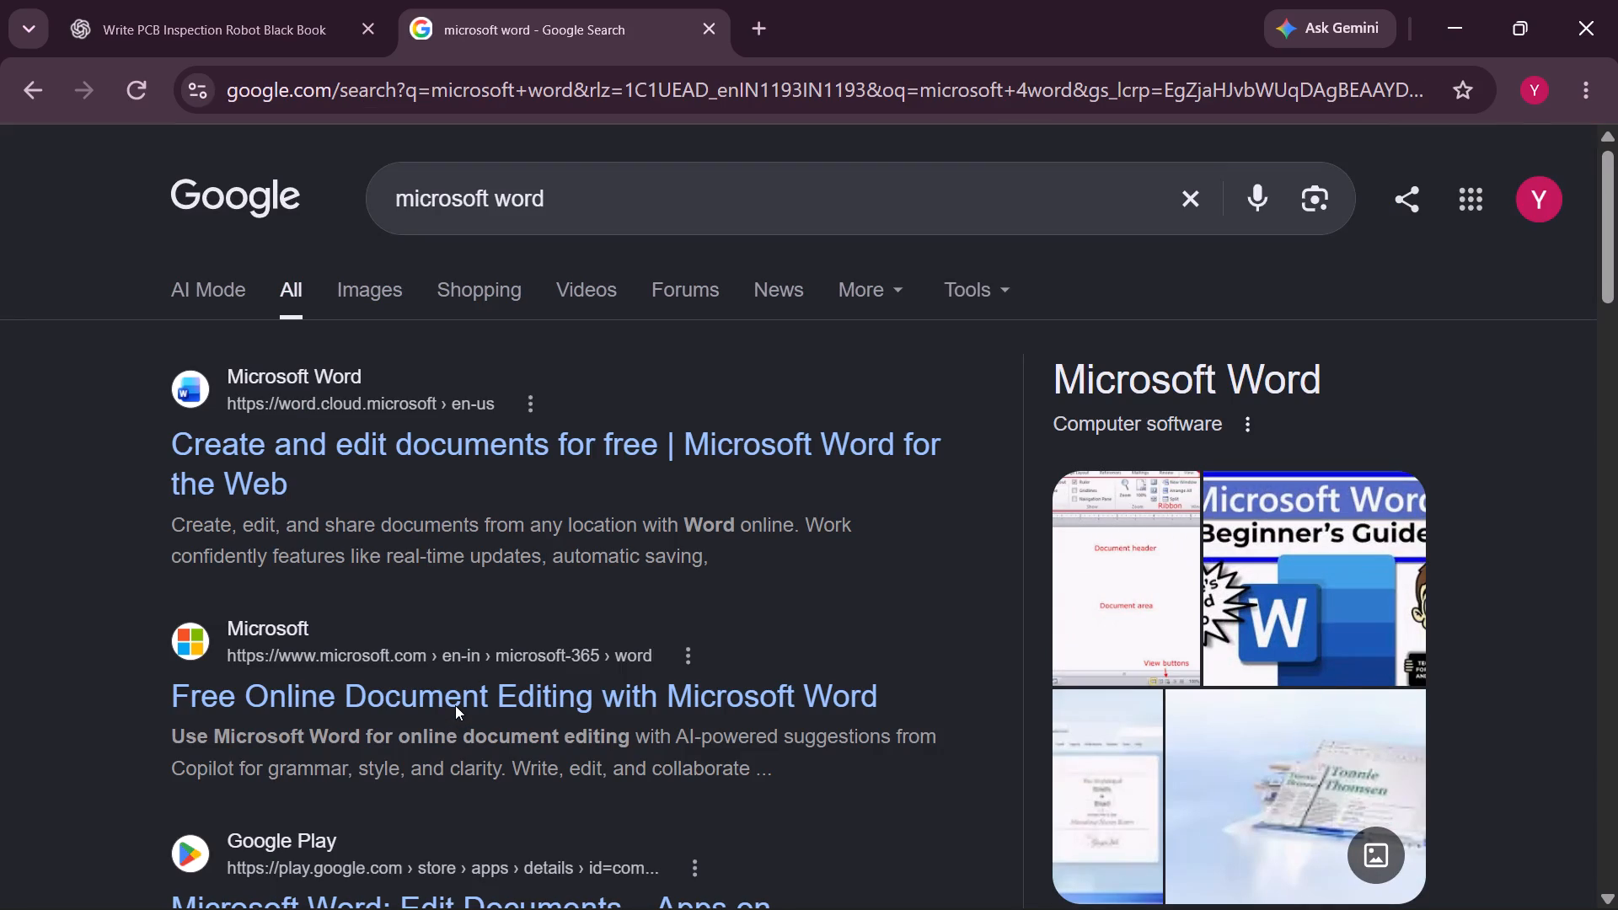
# Open the Microsoft Word for the Web site at word.cloud.microsoft from the search results and view its templates.
pyautogui.press('6')
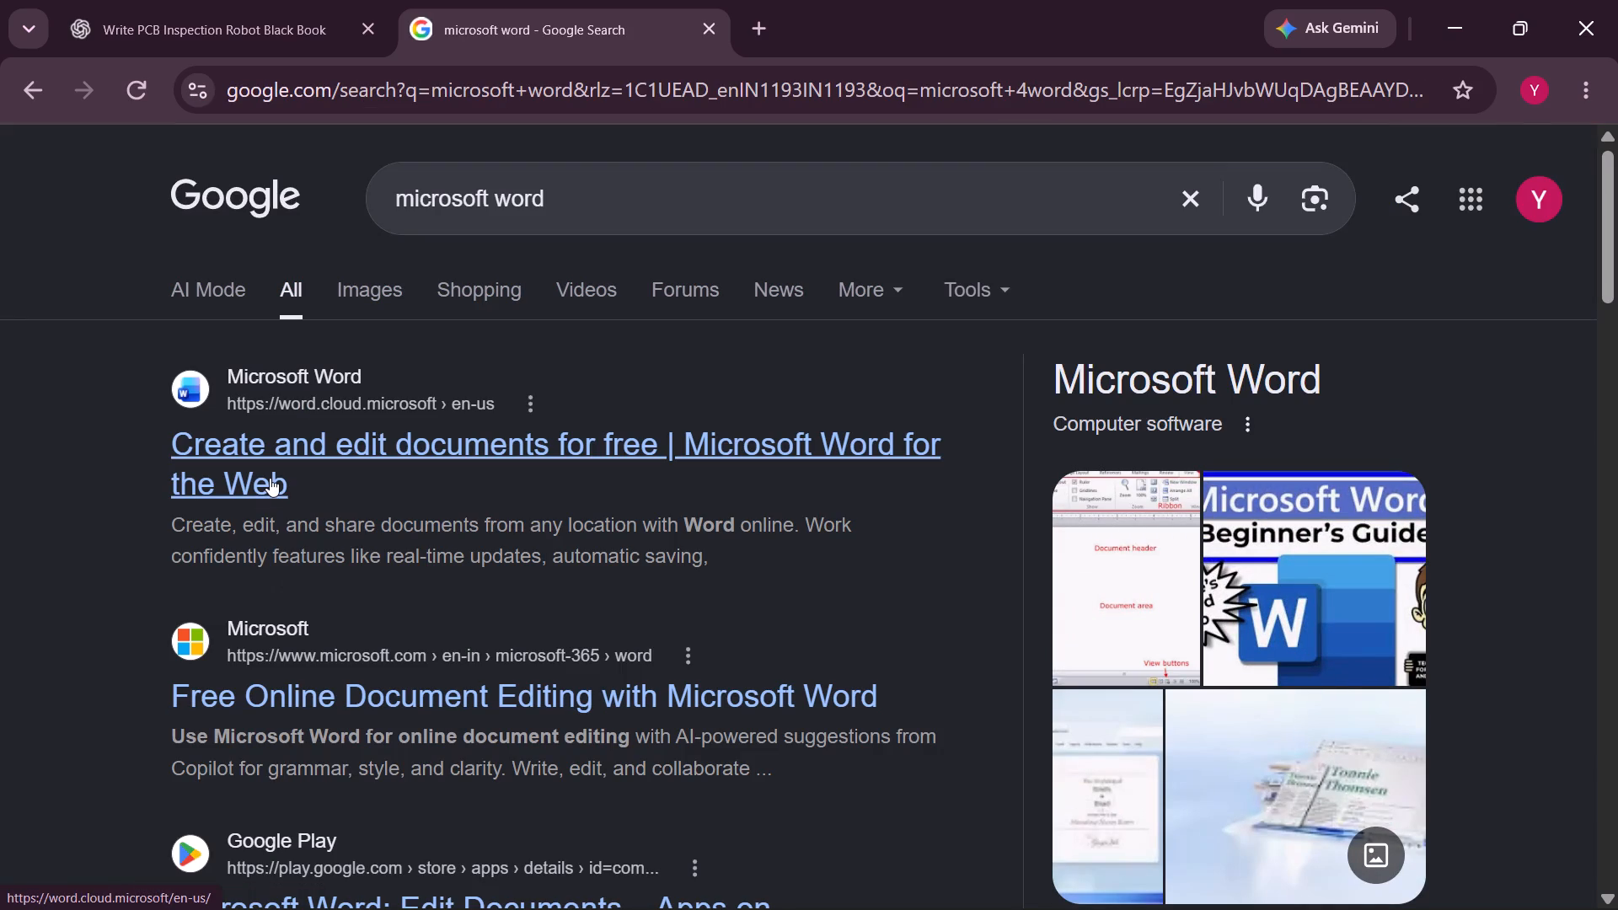
pyautogui.click(324, 433)
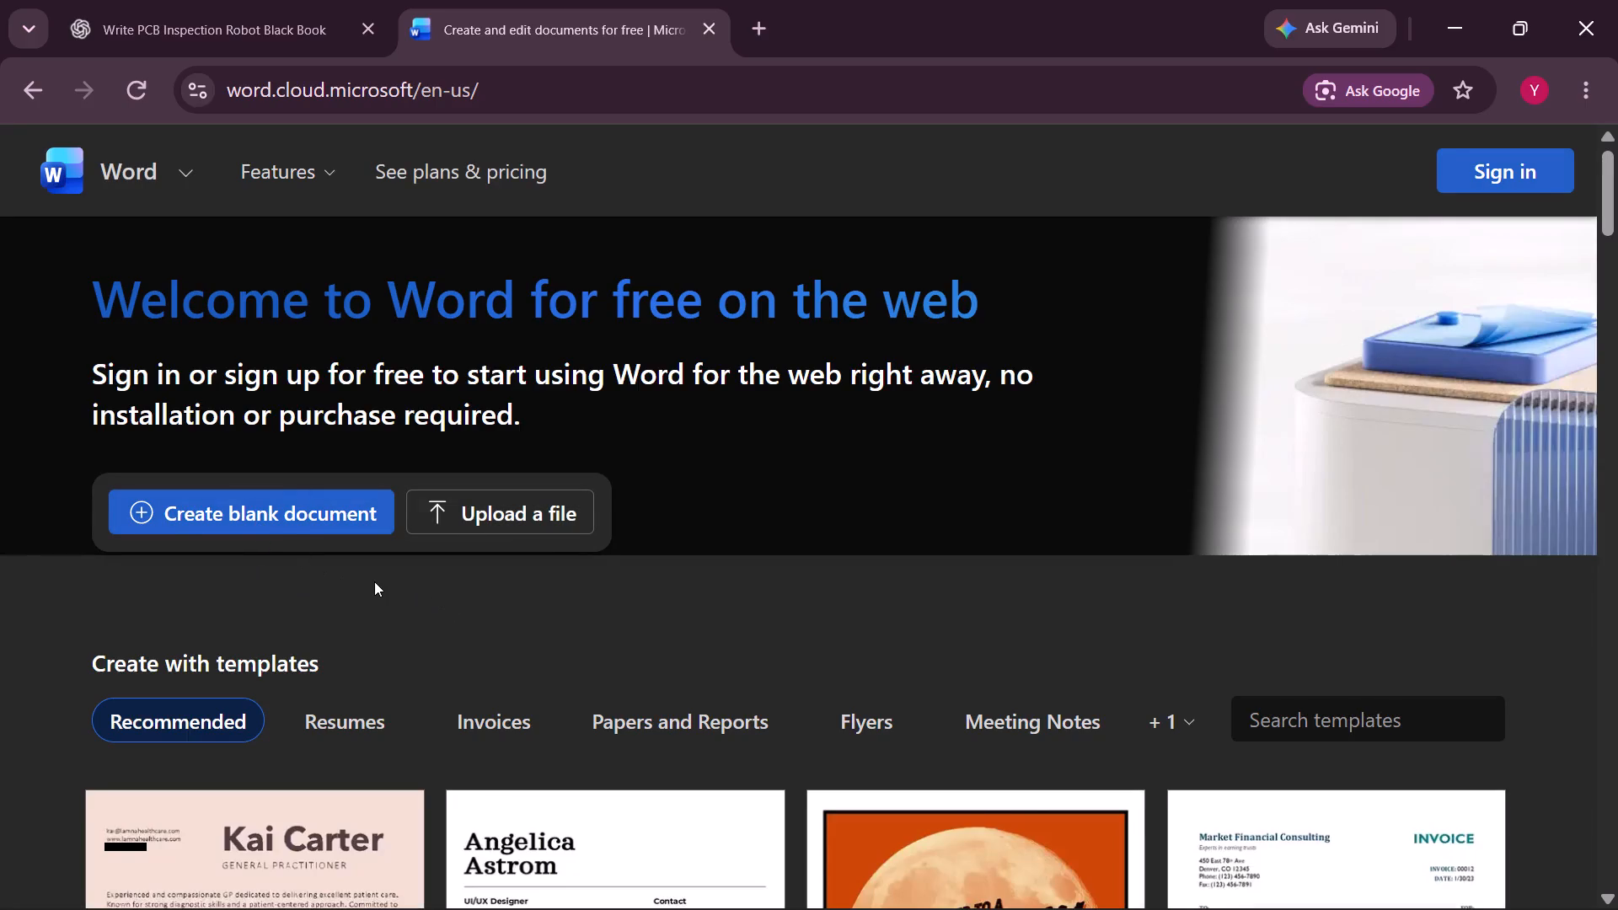
pyautogui.scroll(-3, 374, 581)
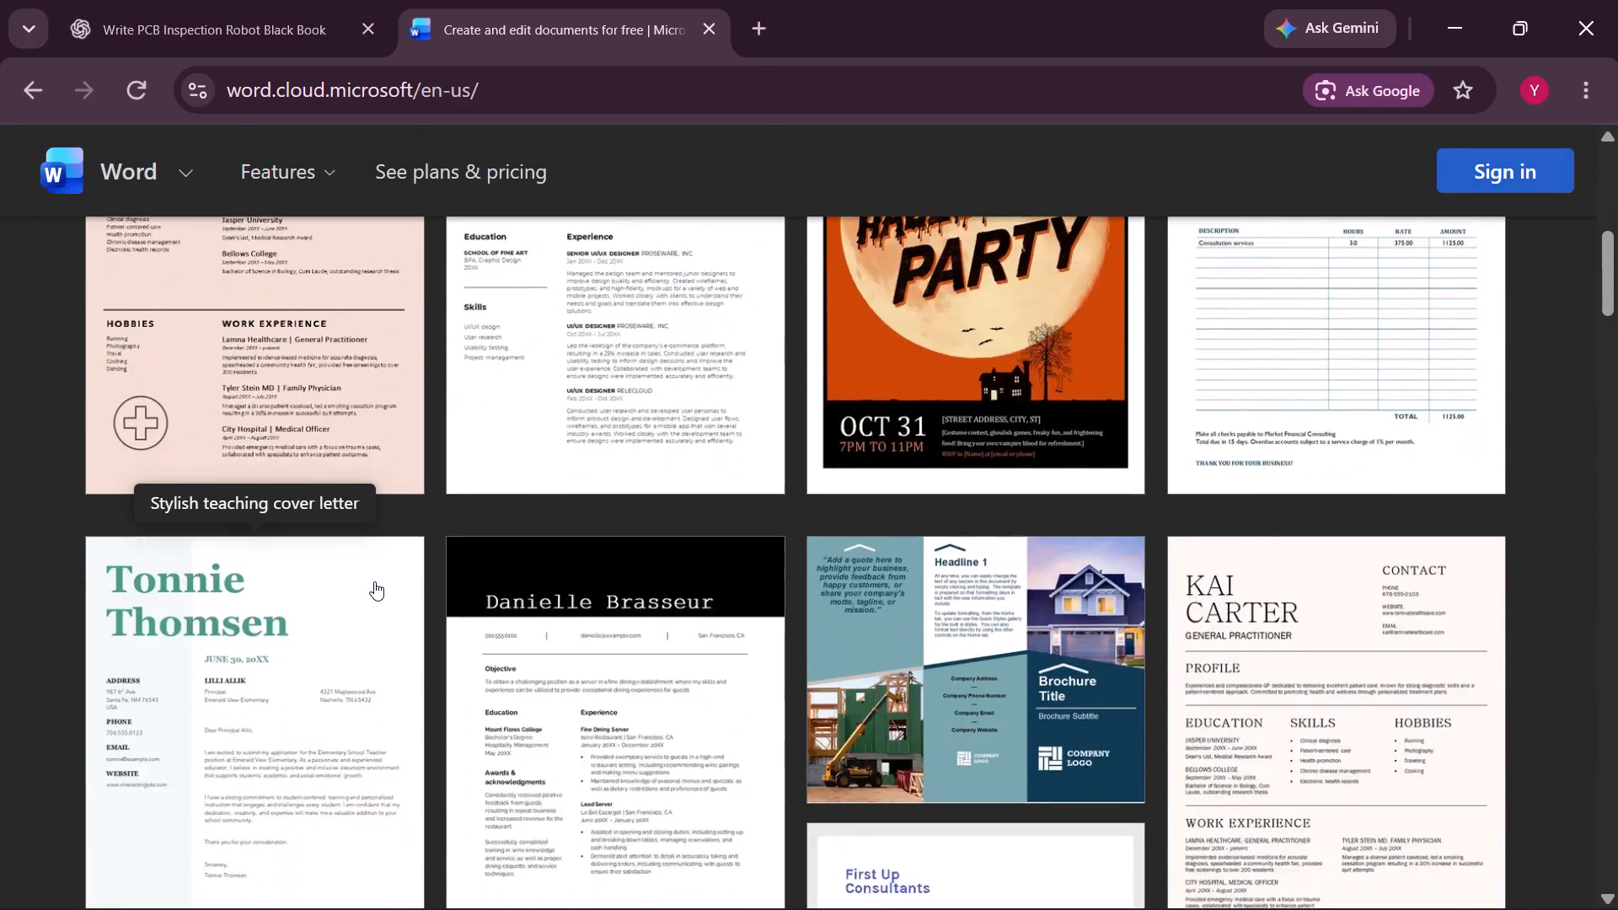
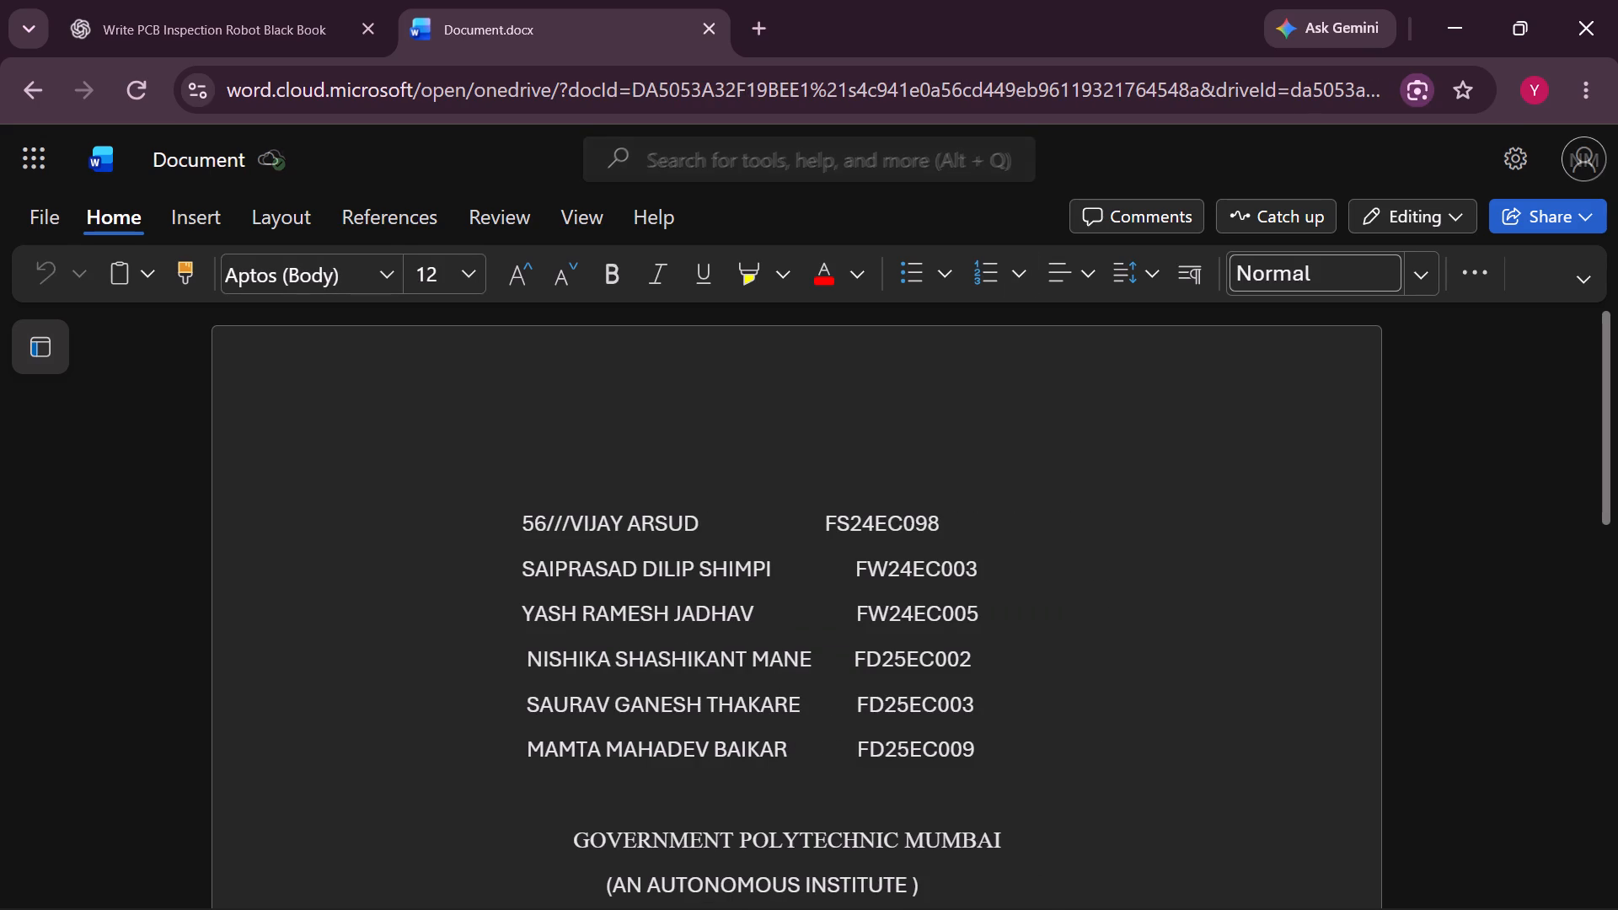
# Replace the stray characters before the first student's entry with that student's missing first name in capitals.
pyautogui.click(566, 528)
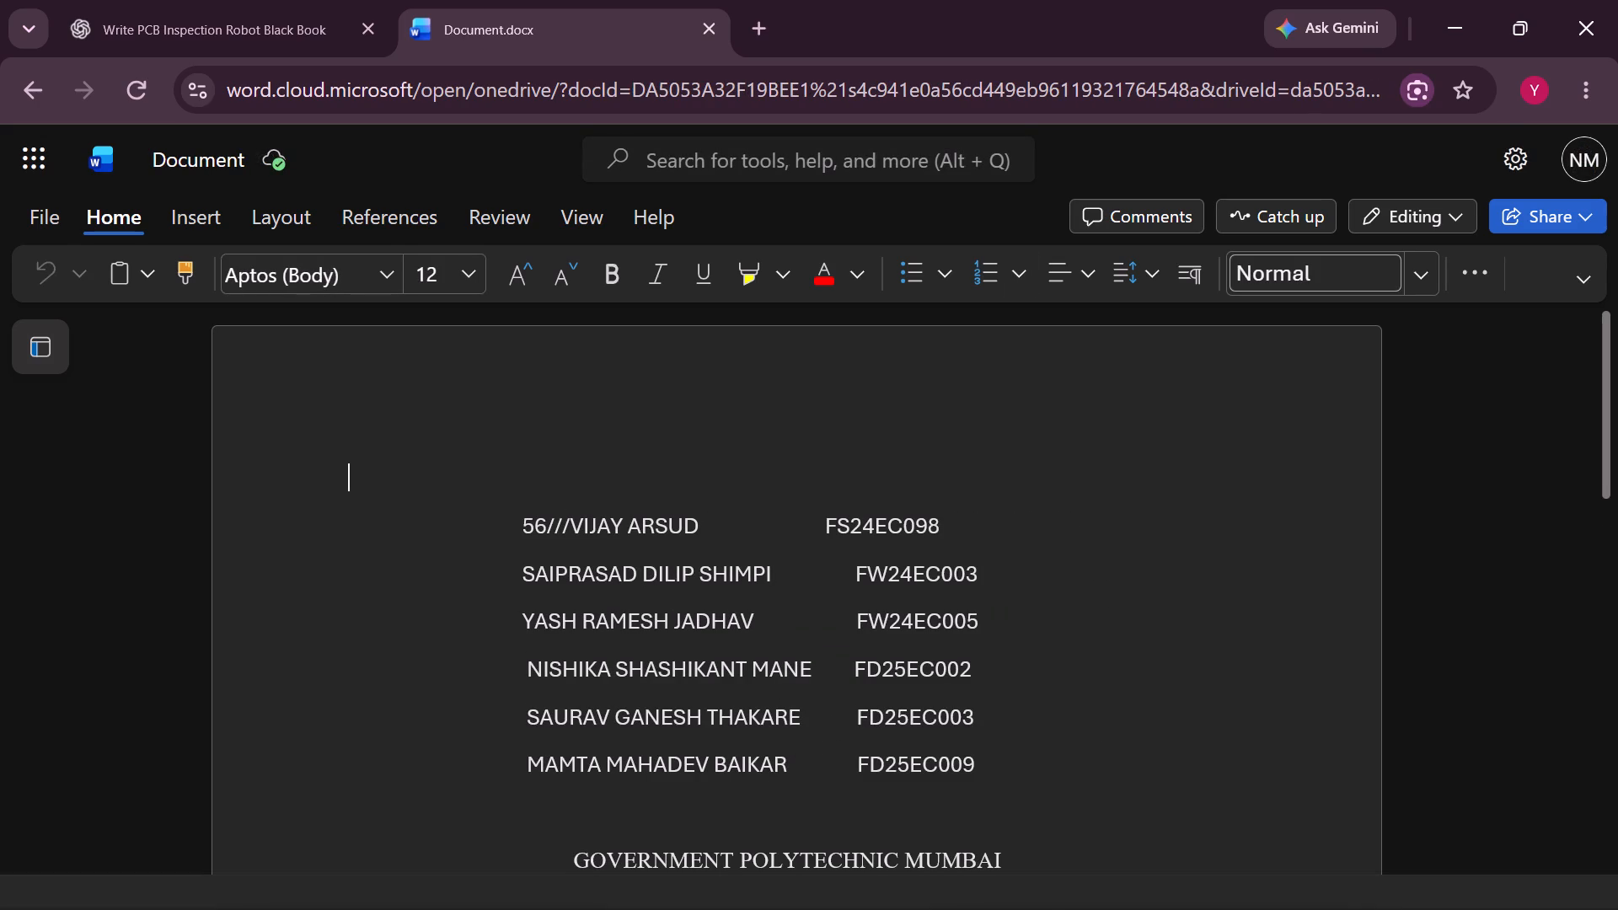
pyautogui.press('BackSpace')
pyautogui.press('BackSpace')
pyautogui.press('BackSpace')
pyautogui.press('BackSpace')
pyautogui.press('BackSpace')
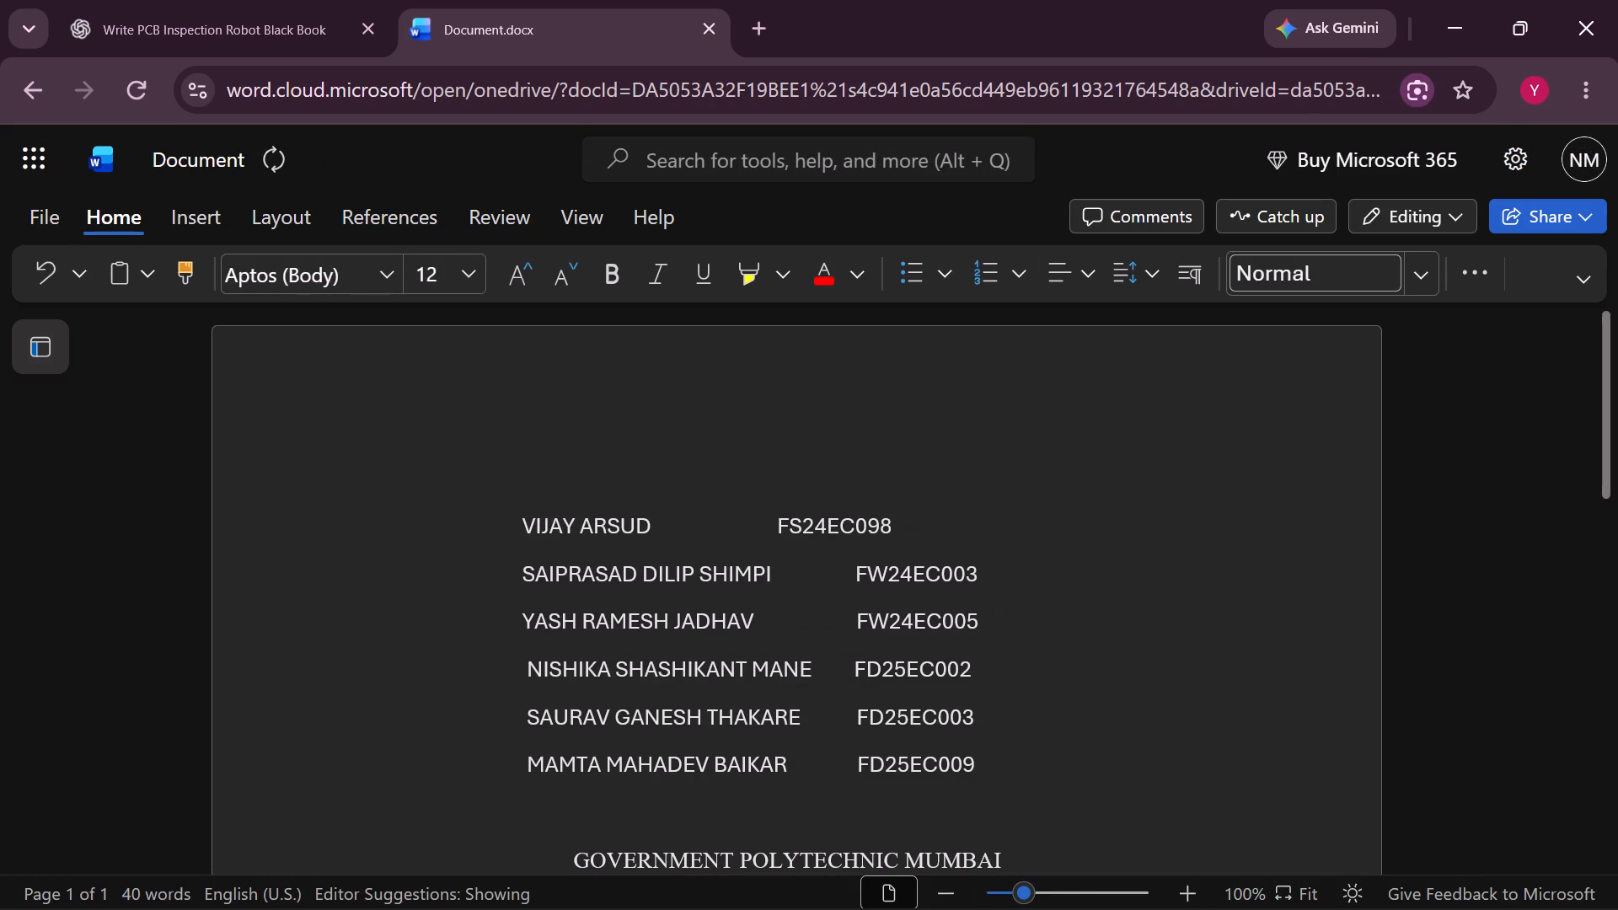
pyautogui.press('a')
pyautogui.press('BackSpace')
pyautogui.write('AR')
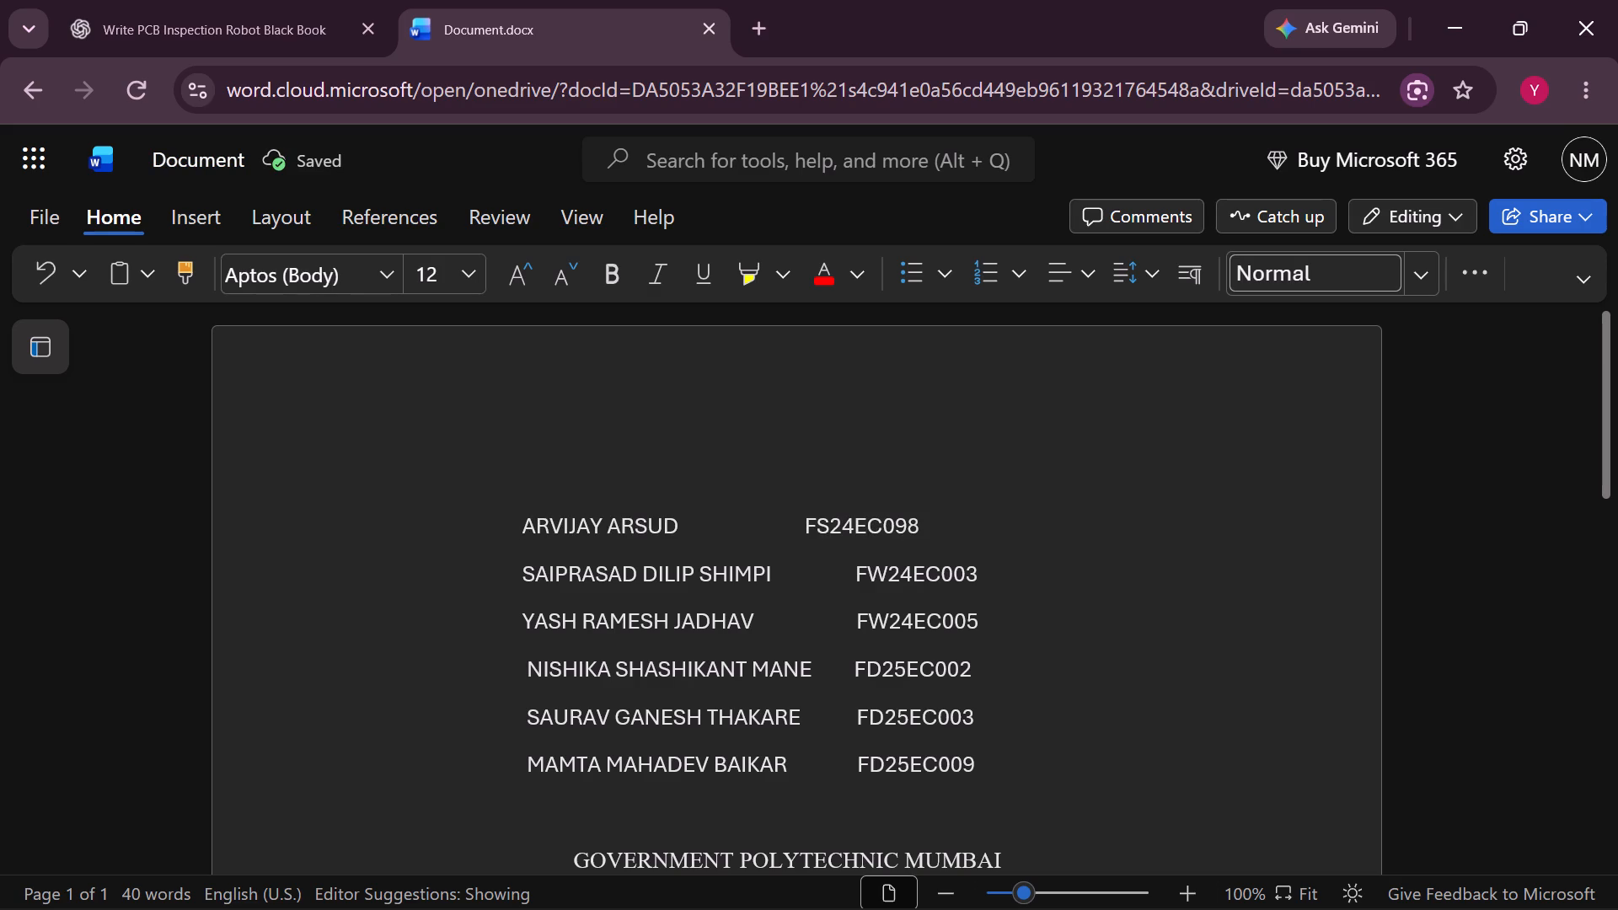
pyautogui.write('PAN')
pyautogui.press('space')
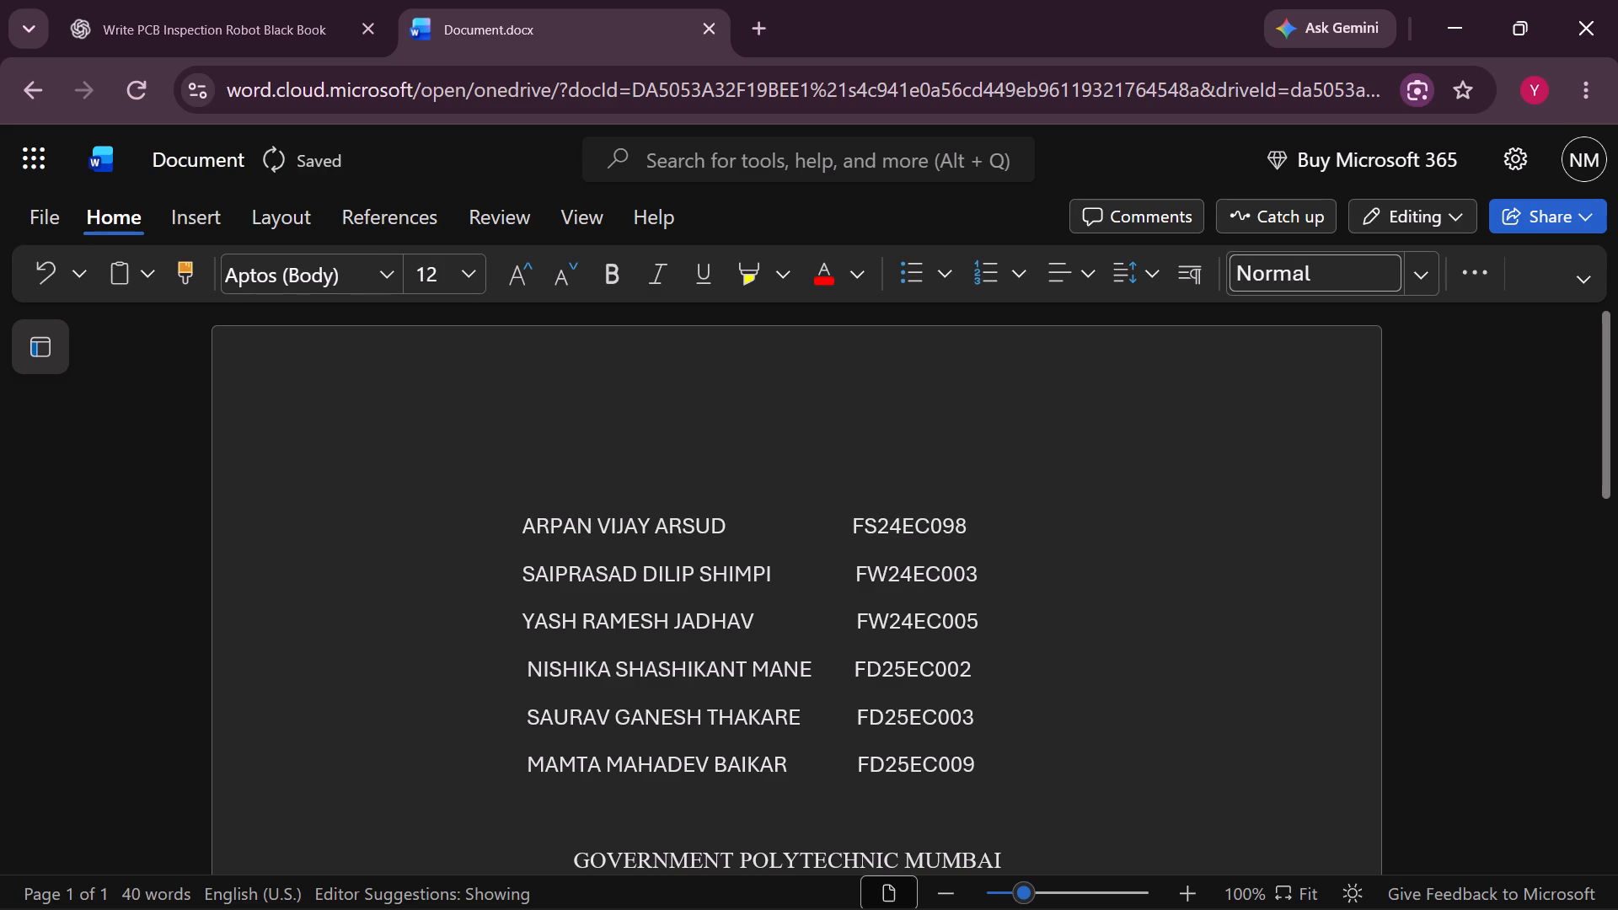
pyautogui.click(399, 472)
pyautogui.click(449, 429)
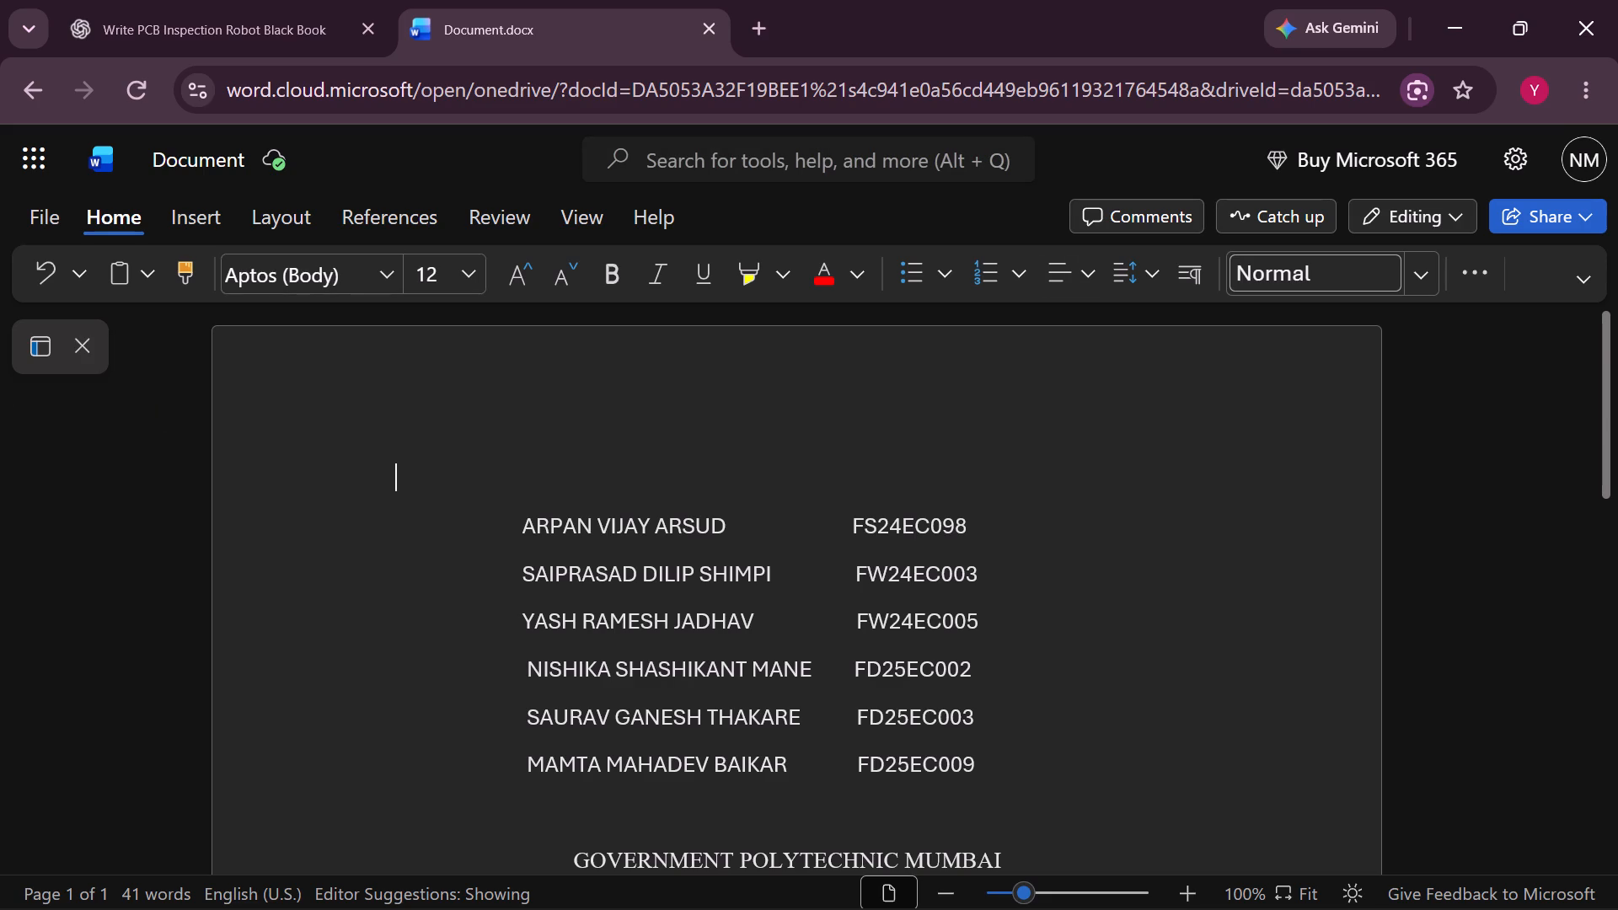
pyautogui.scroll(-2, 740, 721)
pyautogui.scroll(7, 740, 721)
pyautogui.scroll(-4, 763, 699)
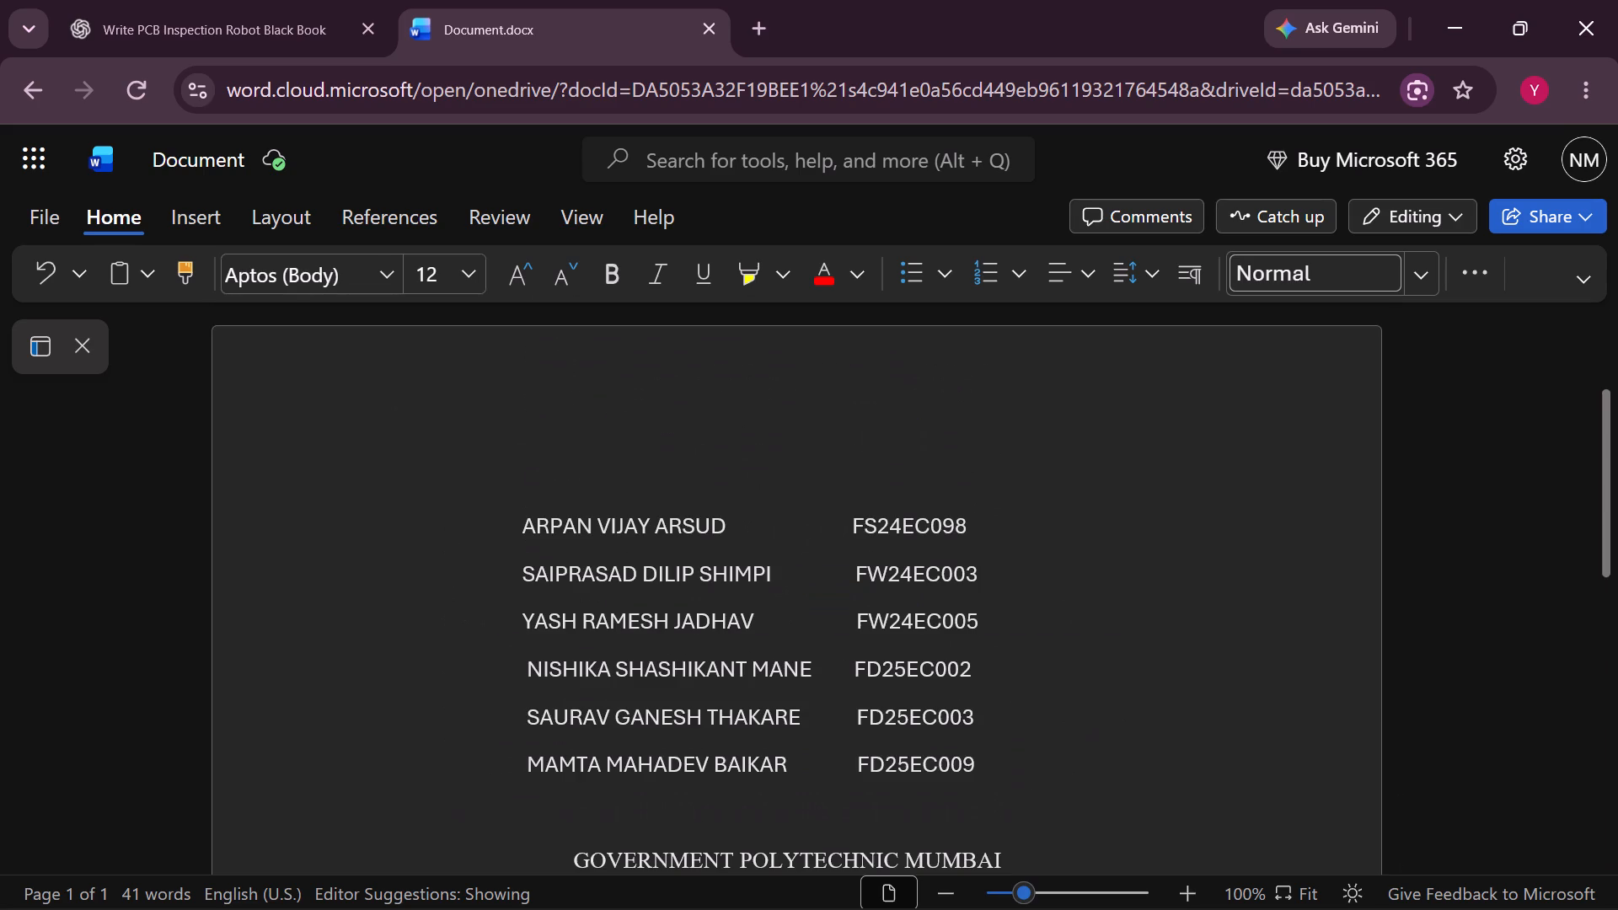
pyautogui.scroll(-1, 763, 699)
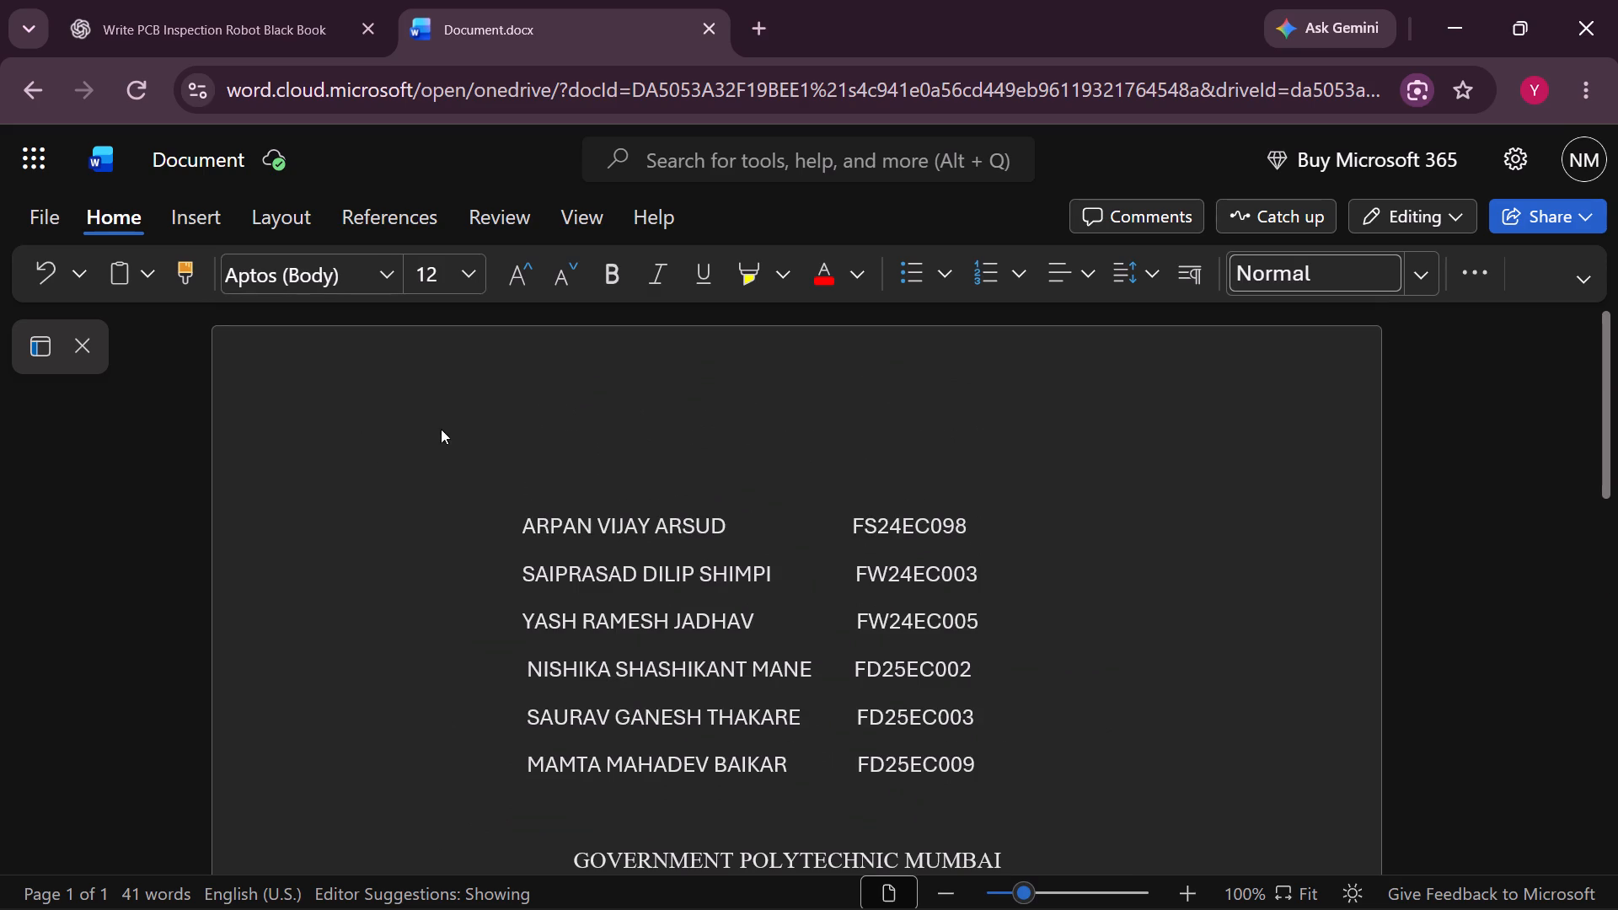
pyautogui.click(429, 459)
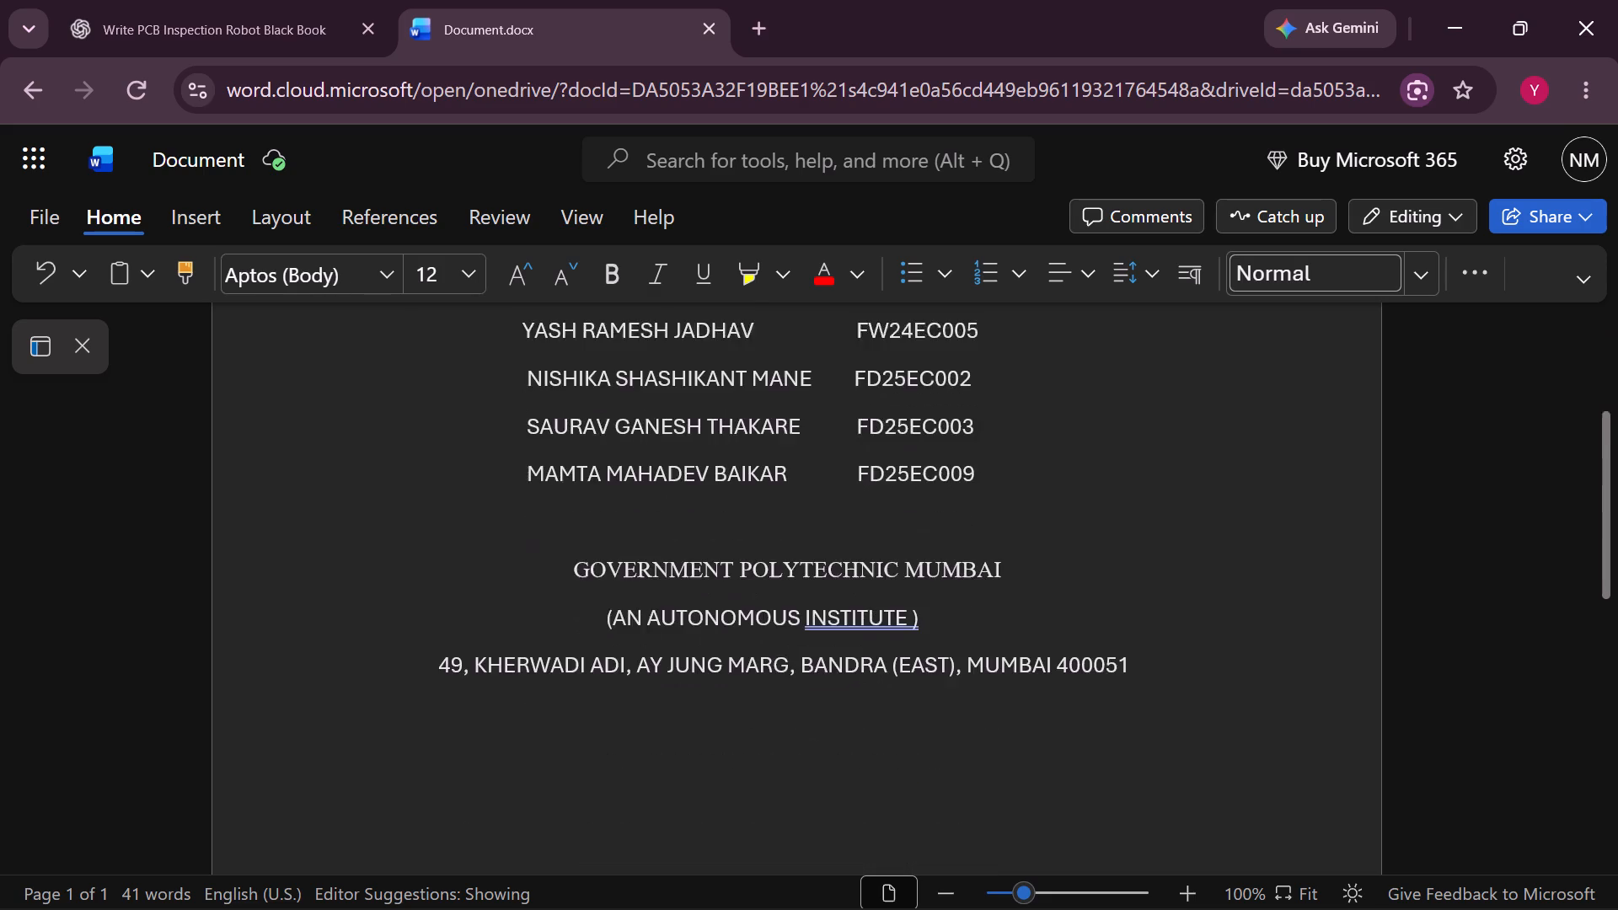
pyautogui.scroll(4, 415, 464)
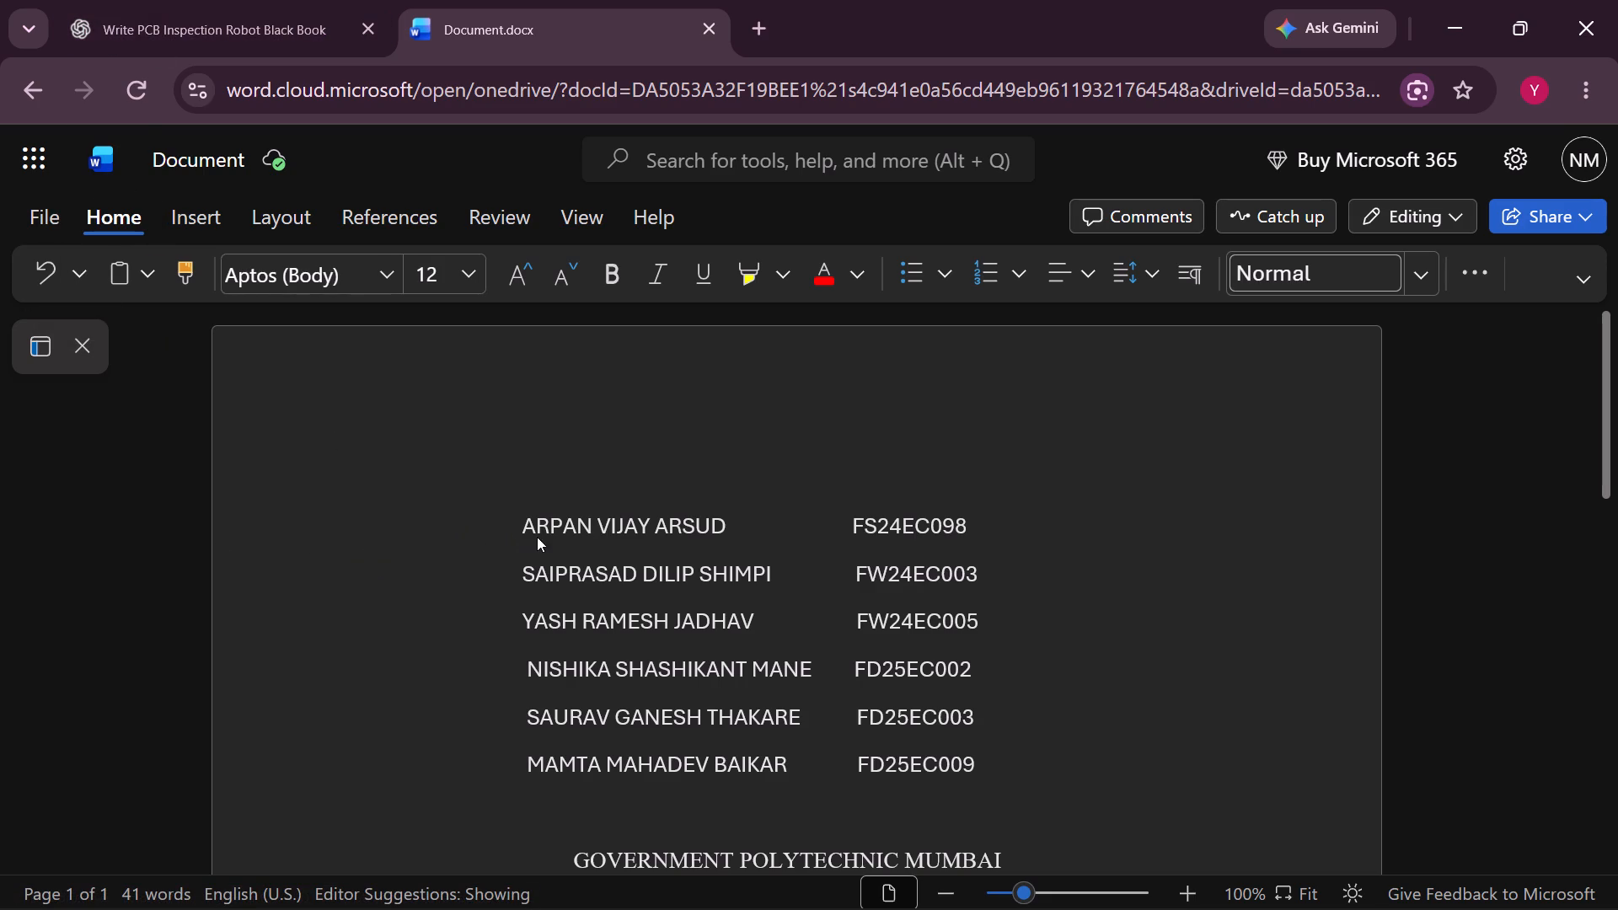
# Copy all the text from the first student's name down past the institute address.
pyautogui.press('*')
pyautogui.moveTo(534, 510); pyautogui.dragTo(517, 505)
pyautogui.moveTo(528, 538); pyautogui.dragTo(527, 538)
pyautogui.moveTo(527, 538); pyautogui.dragTo(654, 832)
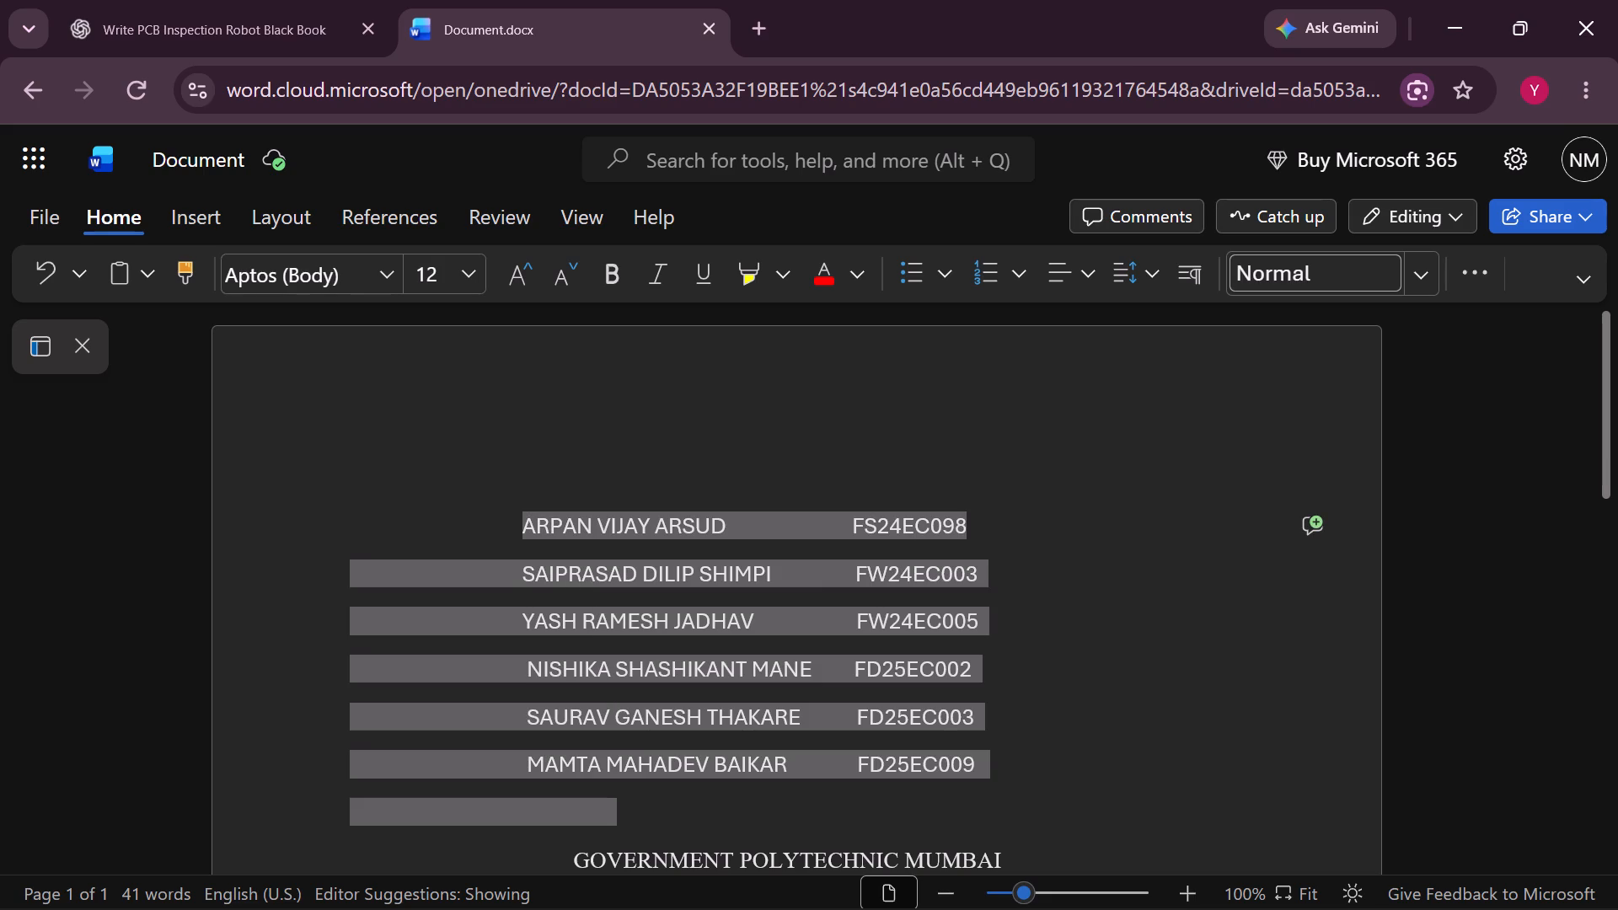
pyautogui.moveTo(654, 832); pyautogui.dragTo(780, 891)
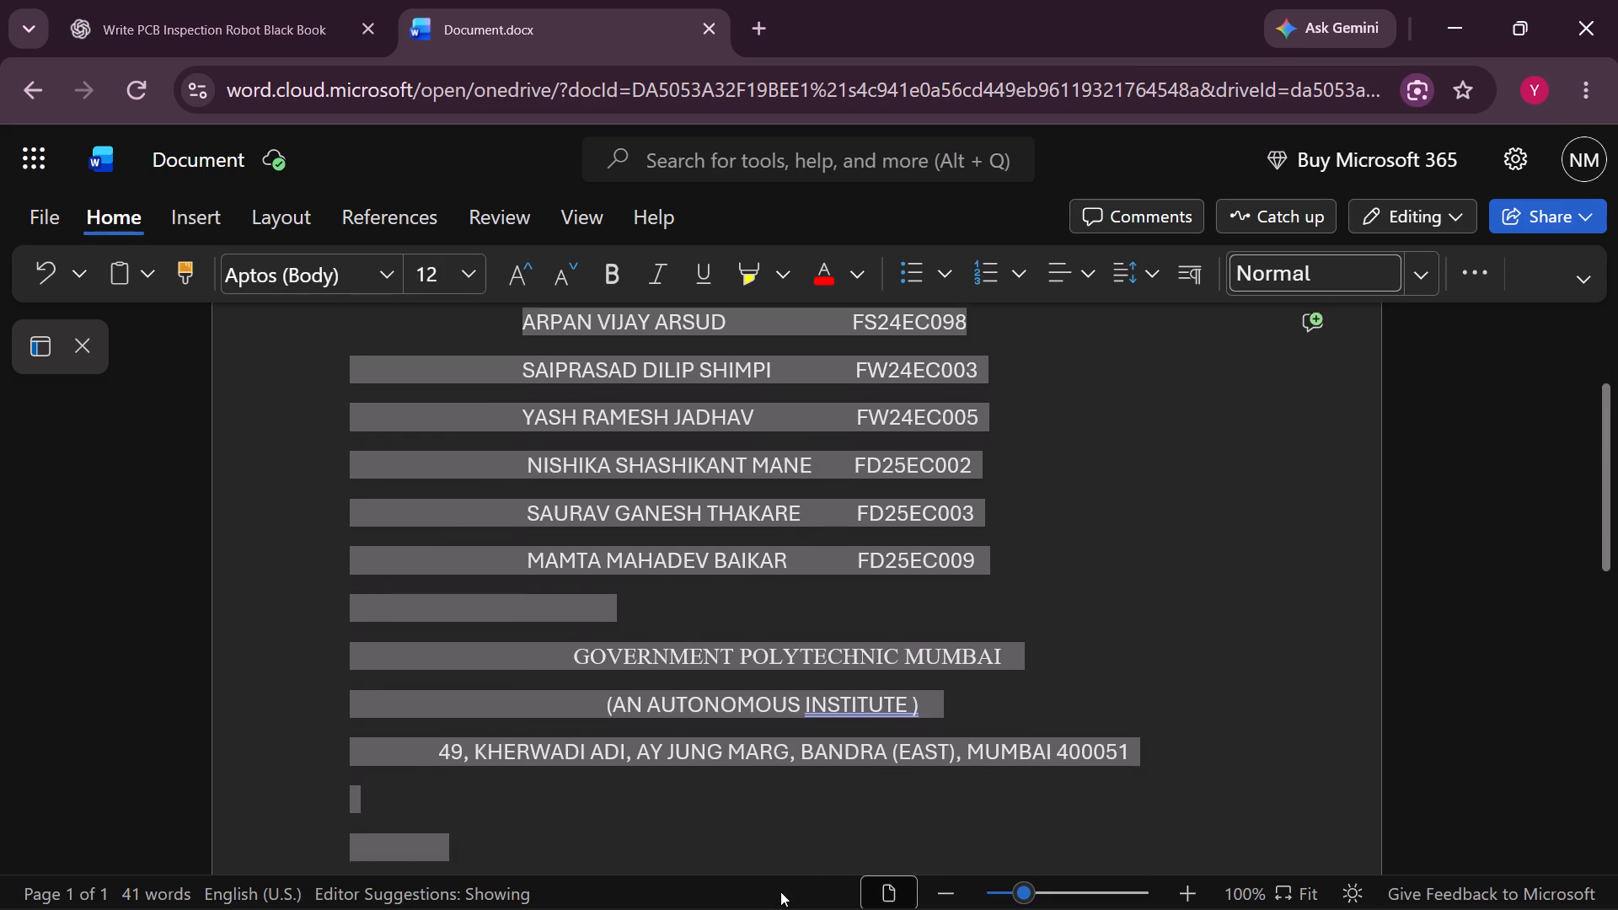
pyautogui.moveTo(780, 891); pyautogui.dragTo(794, 568)
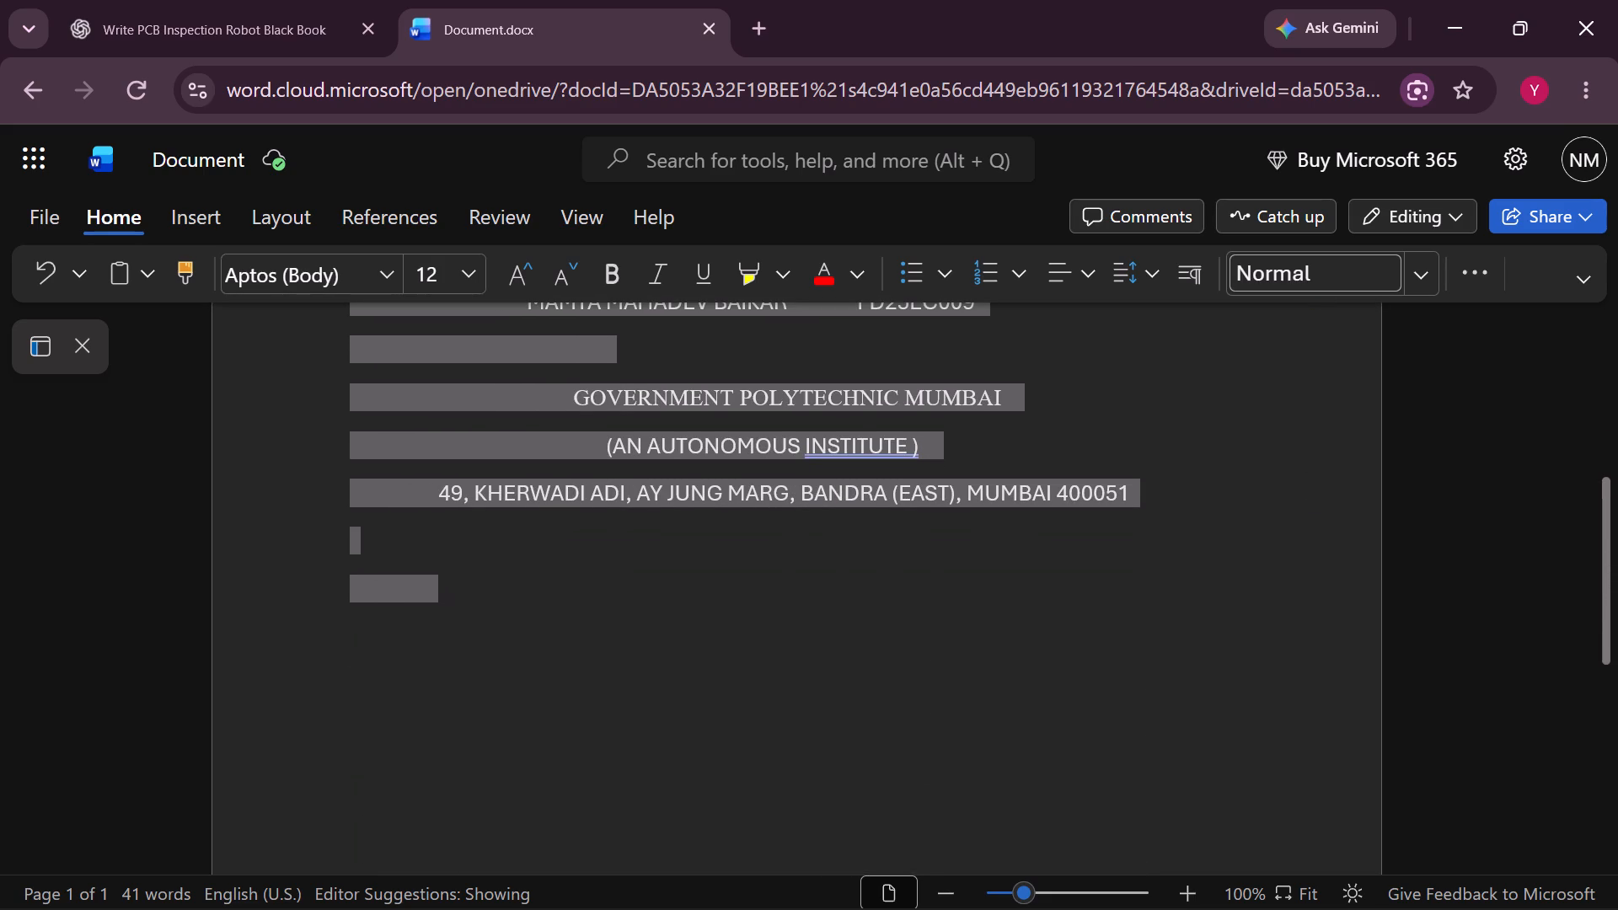
pyautogui.moveTo(794, 568); pyautogui.dragTo(791, 555)
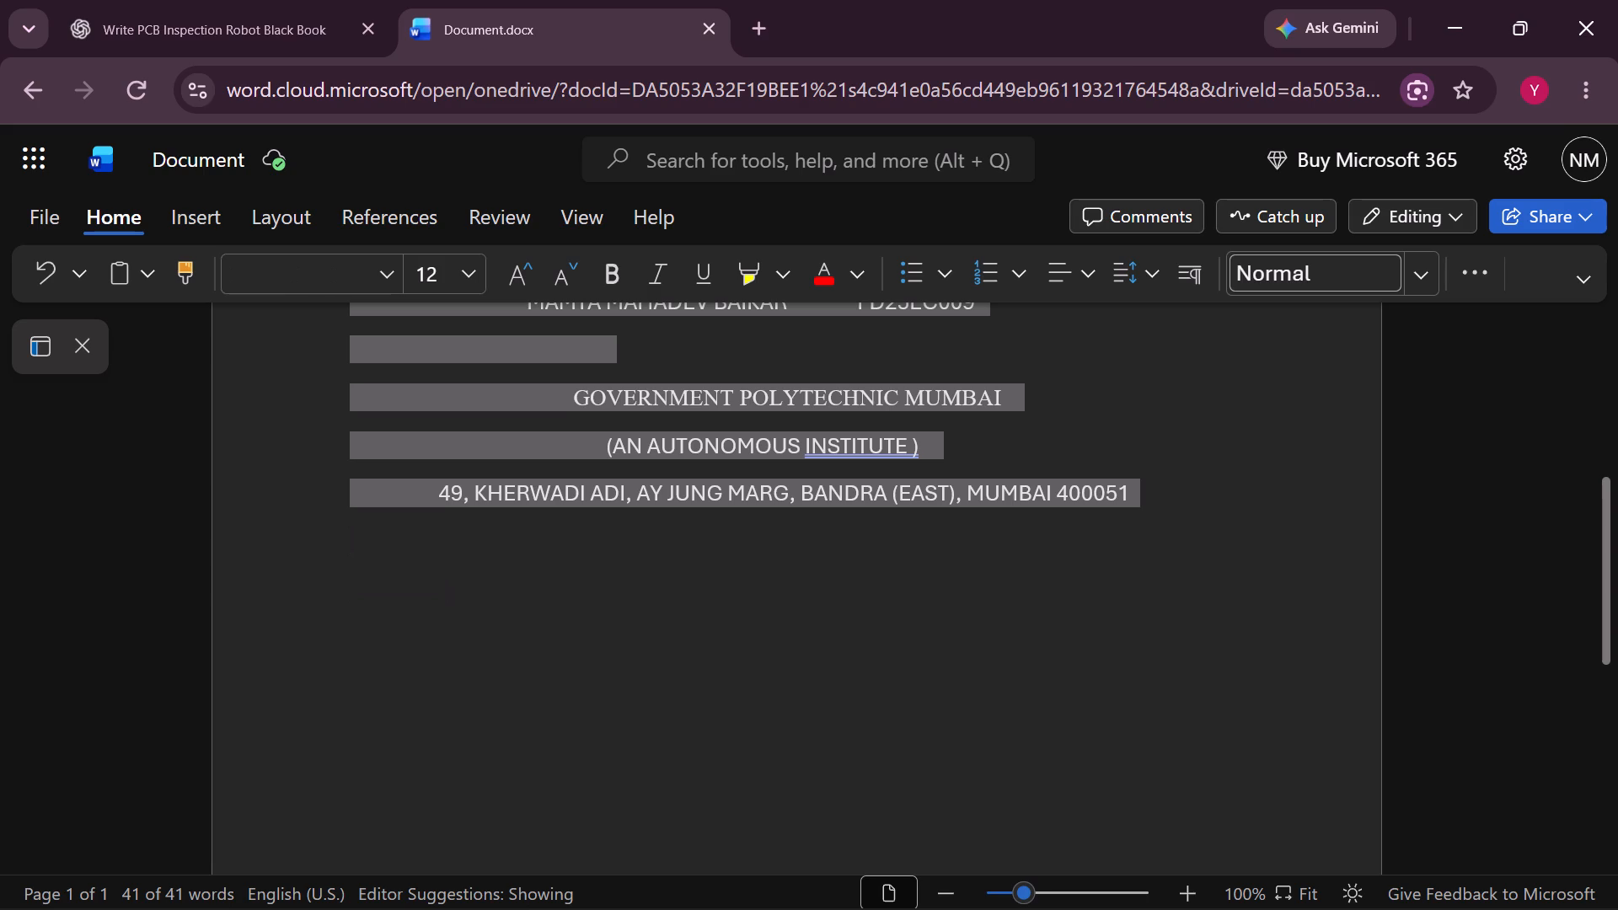
pyautogui.hotkey('ctrl', 'c')
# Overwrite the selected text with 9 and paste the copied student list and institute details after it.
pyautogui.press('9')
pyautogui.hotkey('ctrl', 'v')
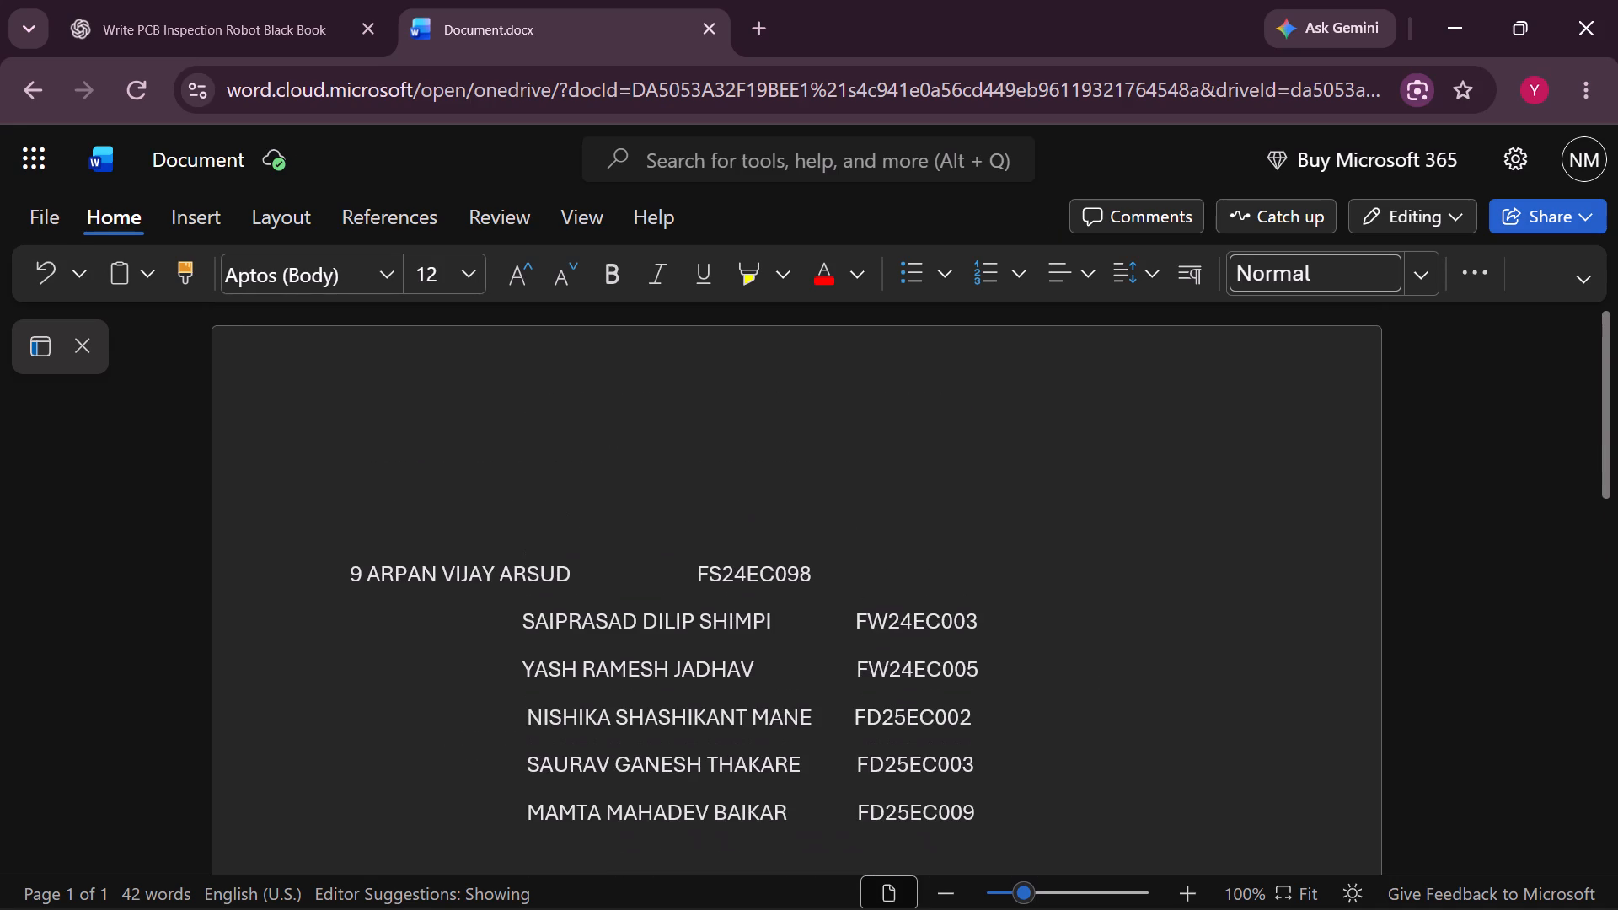
# Delete all the document's text, from the stray 9 and student list through the institute address.
pyautogui.moveTo(362, 578); pyautogui.dragTo(359, 590)
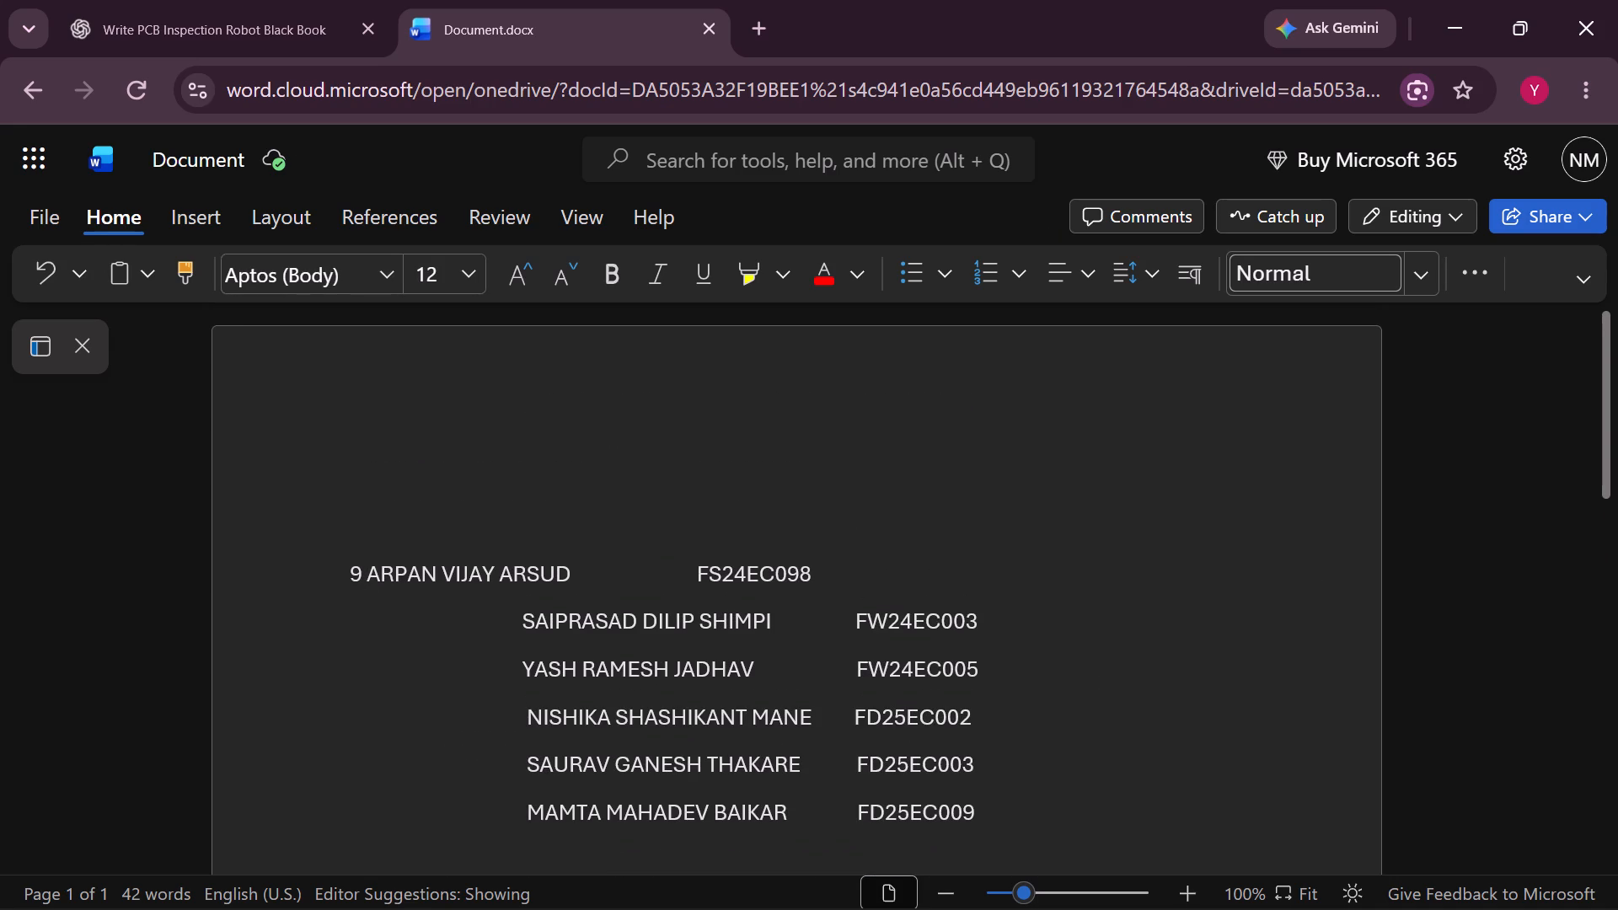
pyautogui.click(350, 580)
pyautogui.moveTo(350, 580); pyautogui.dragTo(547, 733)
pyautogui.press('BackSpace')
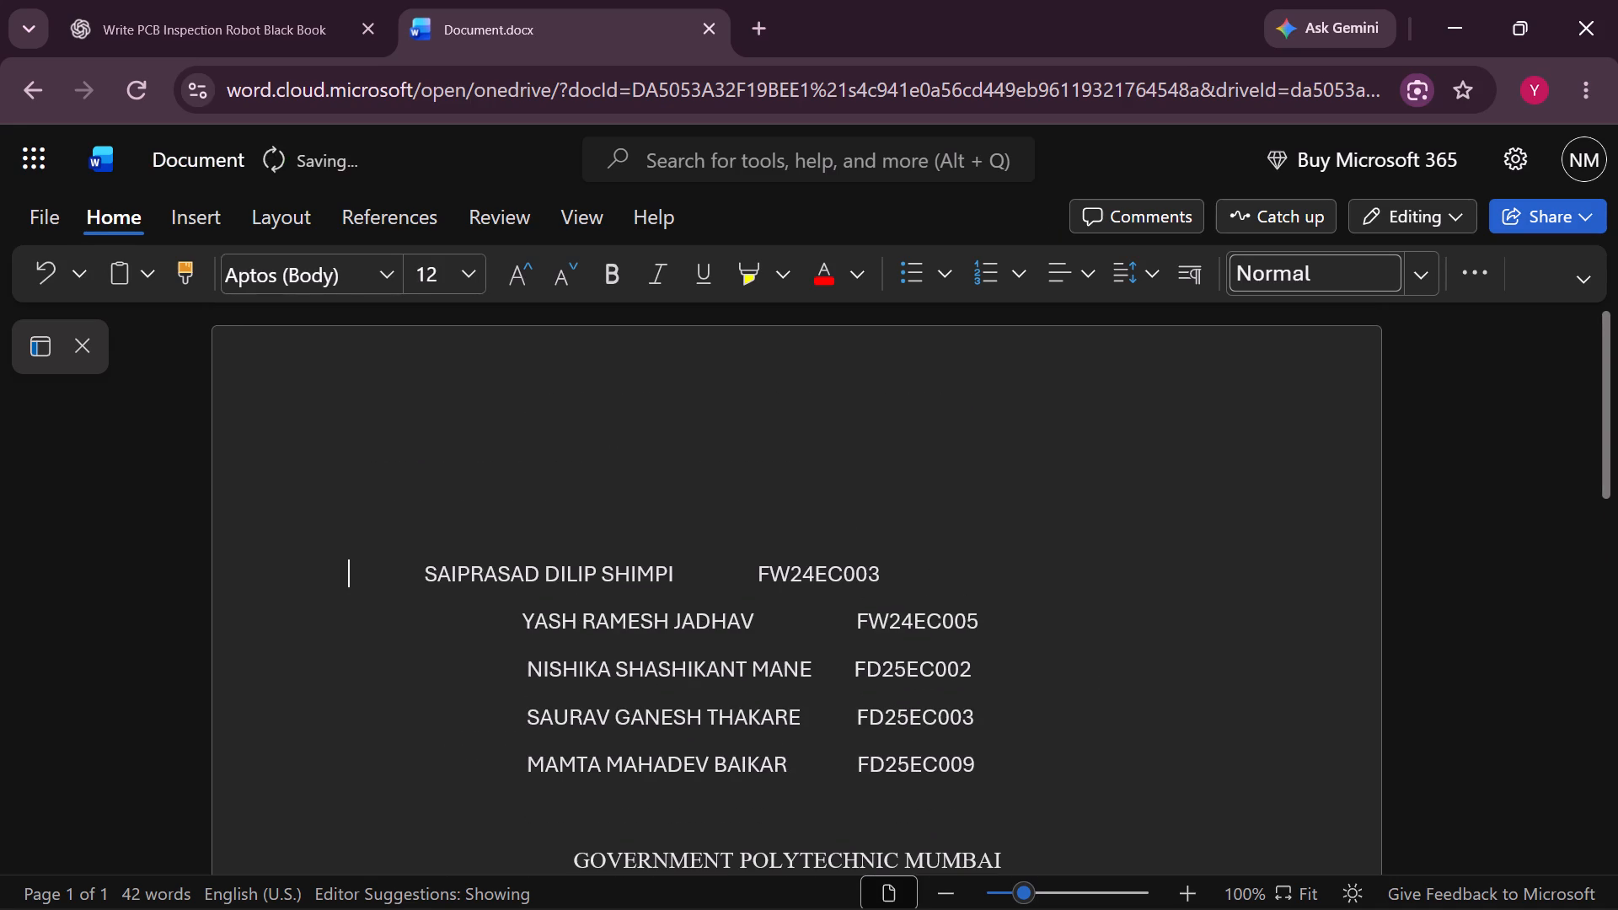
pyautogui.moveTo(547, 733); pyautogui.dragTo(592, 610)
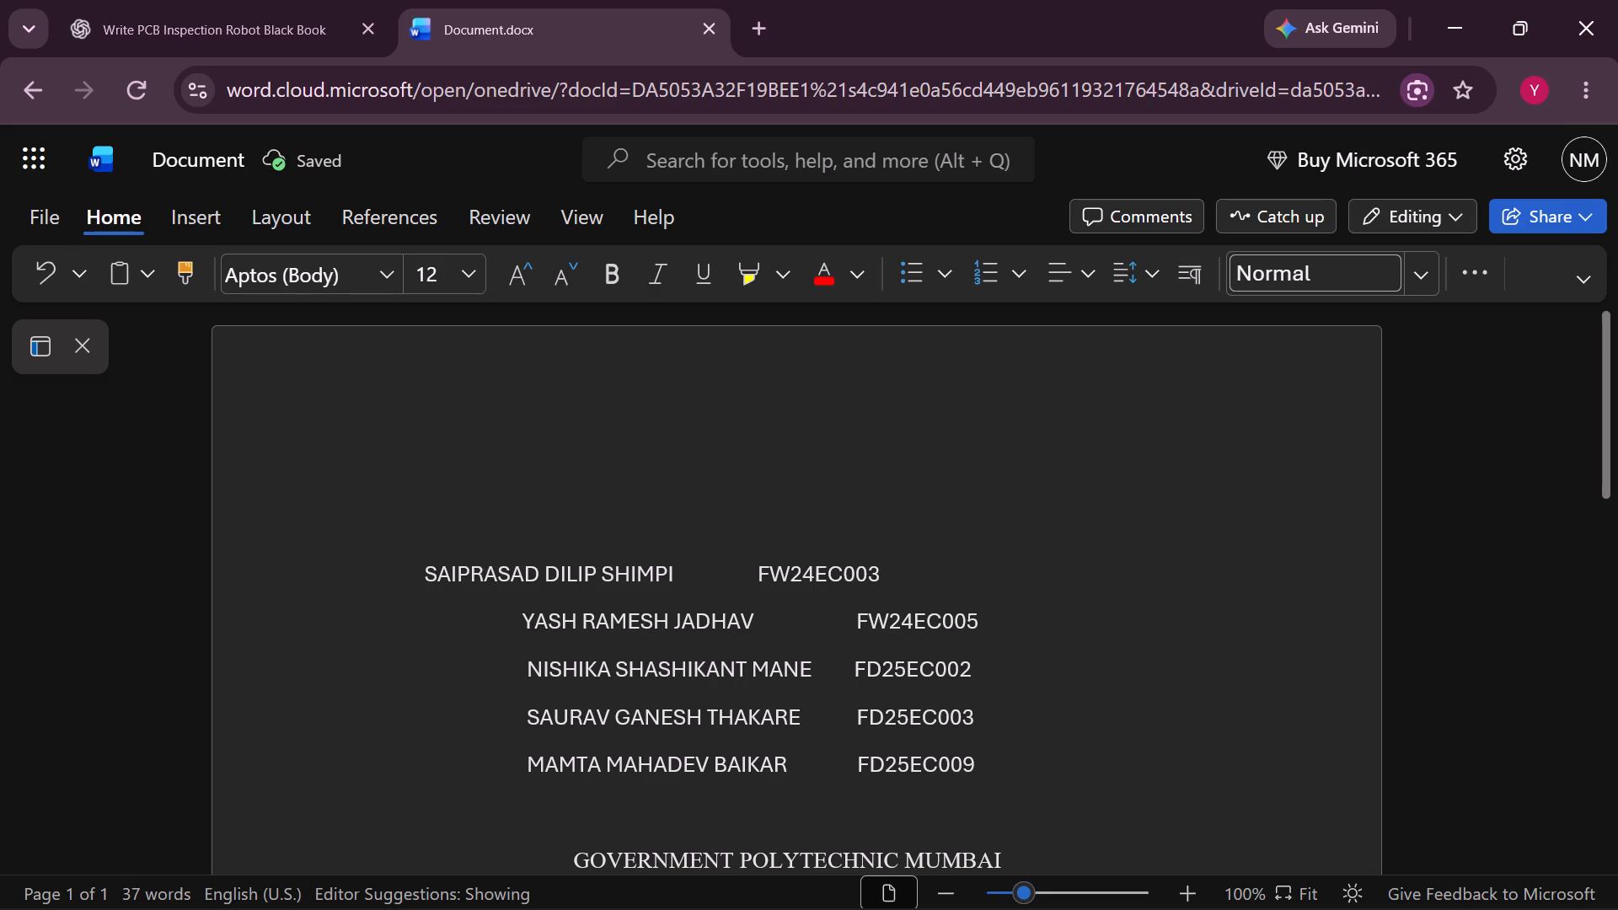
pyautogui.moveTo(592, 610); pyautogui.dragTo(424, 570)
pyautogui.moveTo(424, 570); pyautogui.dragTo(535, 647)
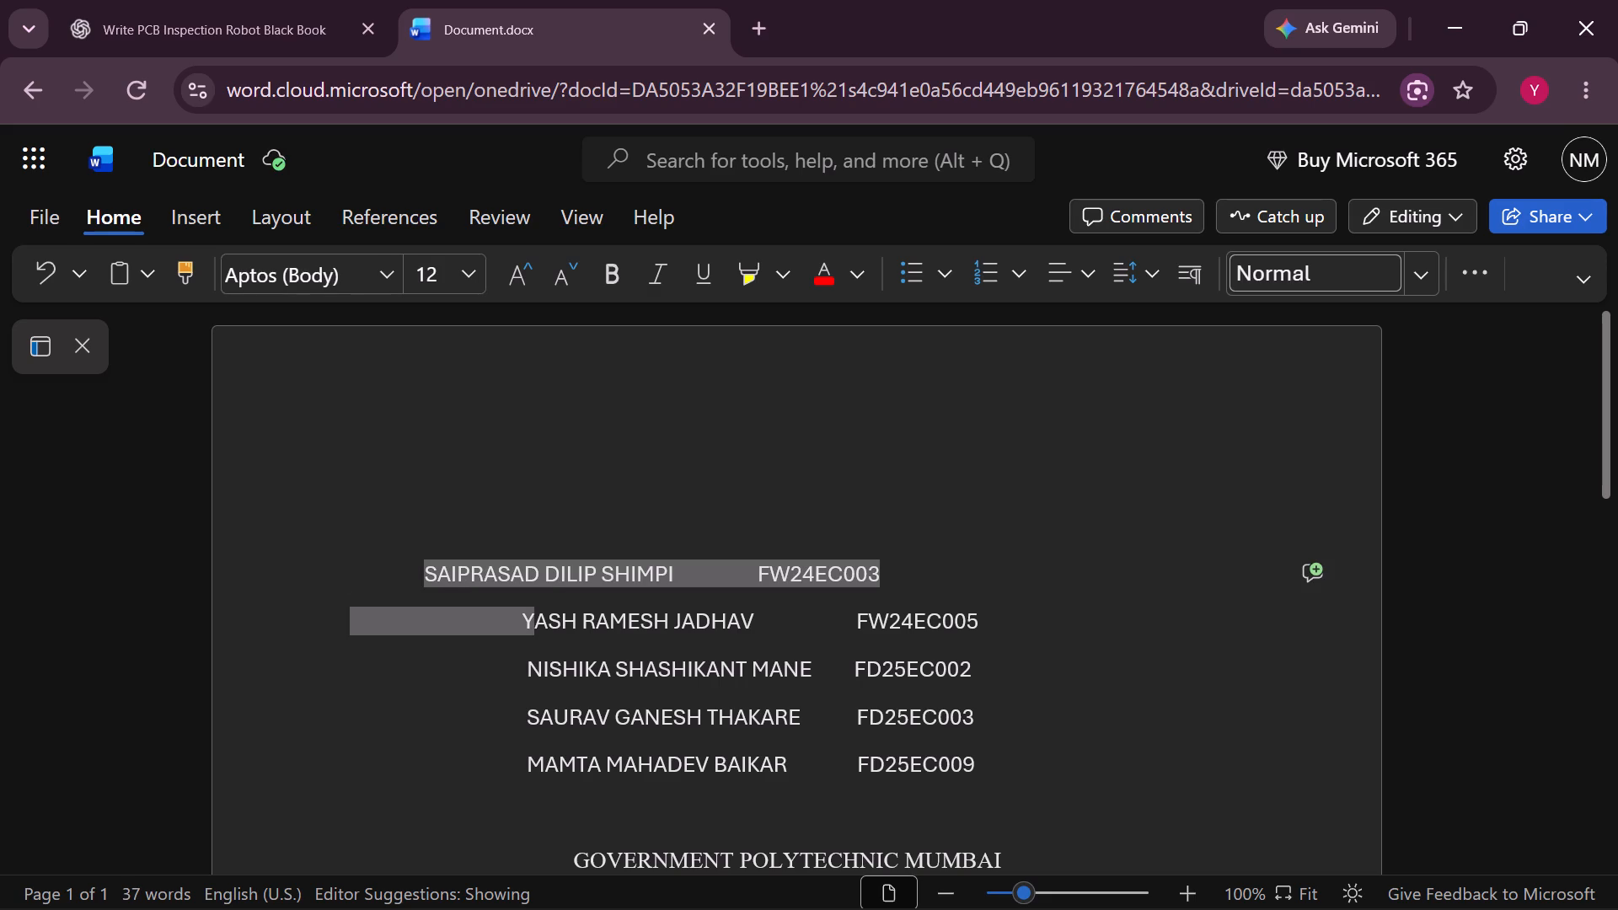
pyautogui.moveTo(535, 647); pyautogui.dragTo(840, 881)
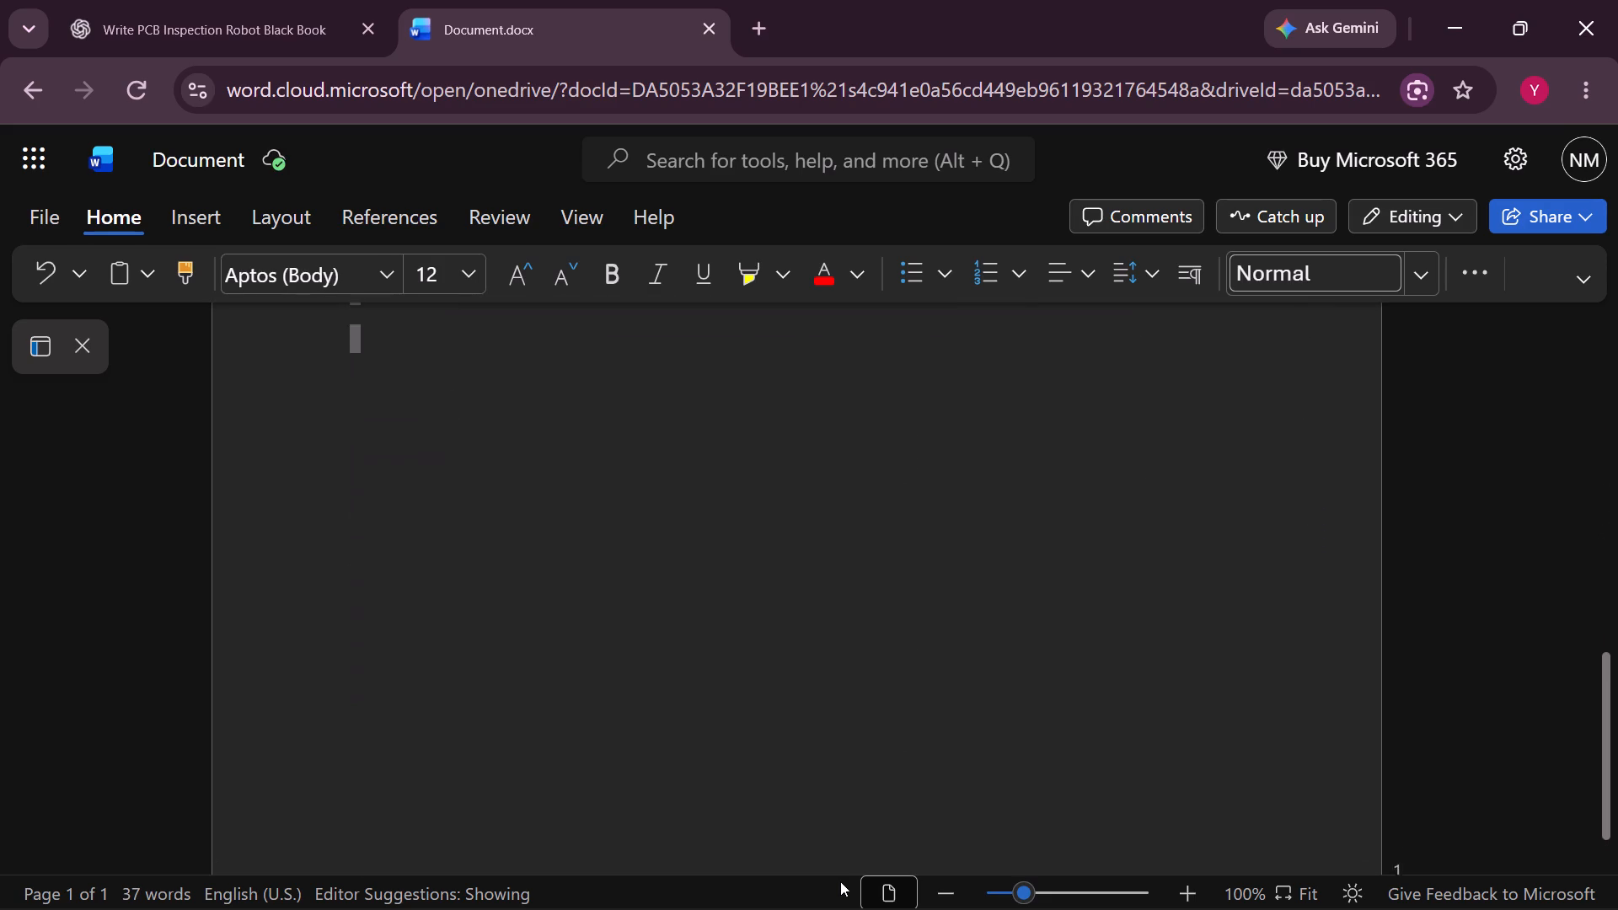
pyautogui.moveTo(840, 881); pyautogui.dragTo(797, 811)
pyautogui.press('BackSpace')
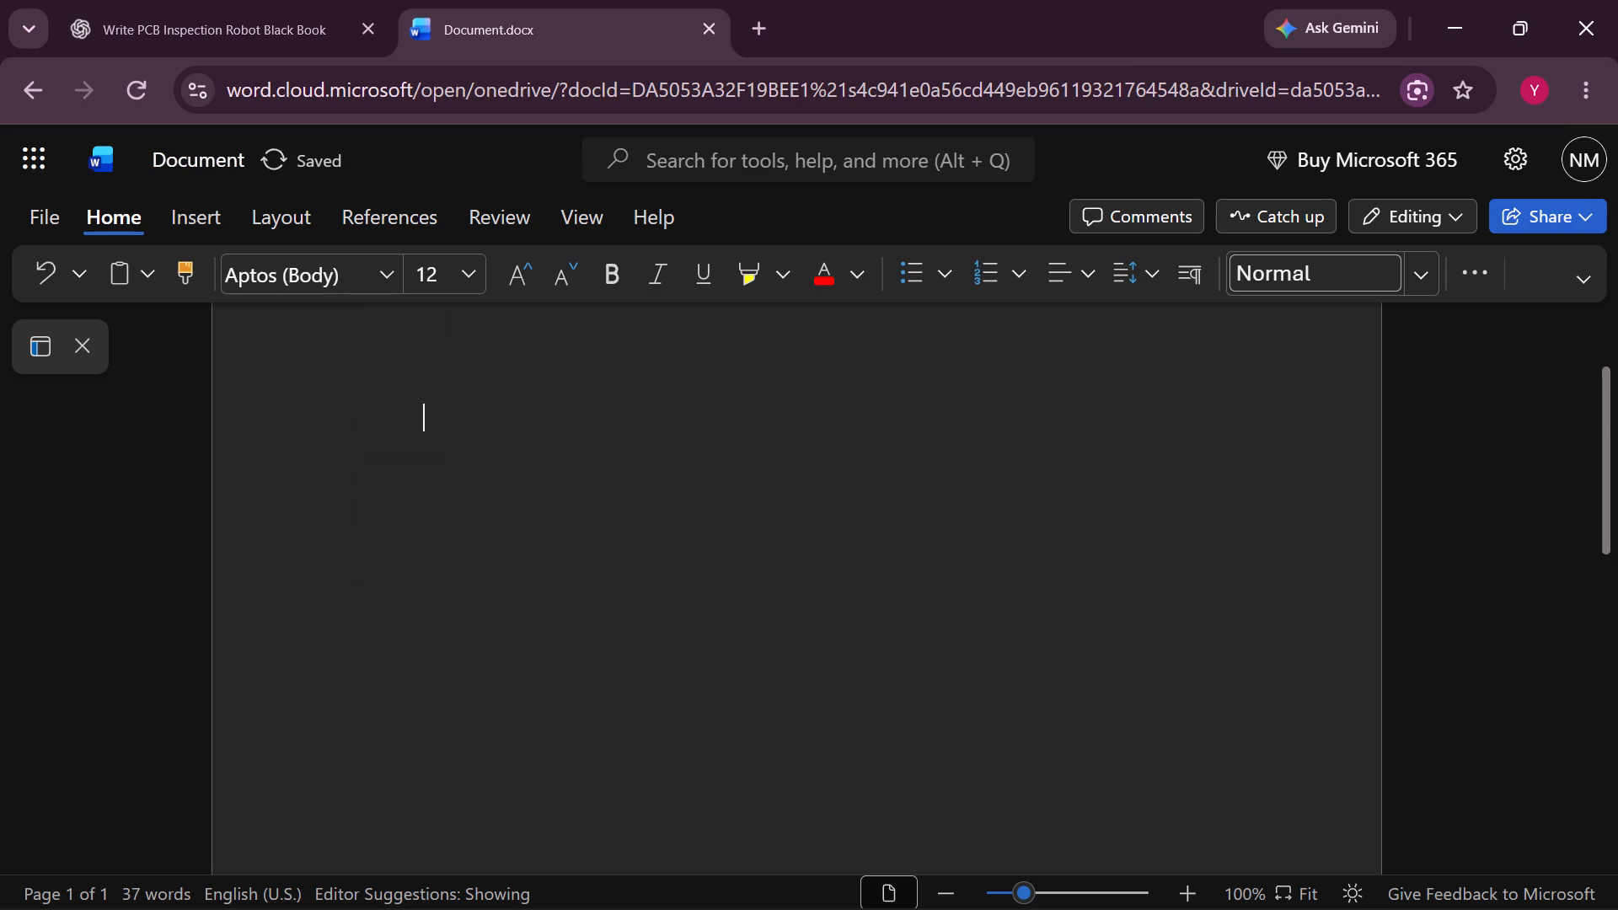
# Create a new blank document.
pyautogui.click(49, 222)
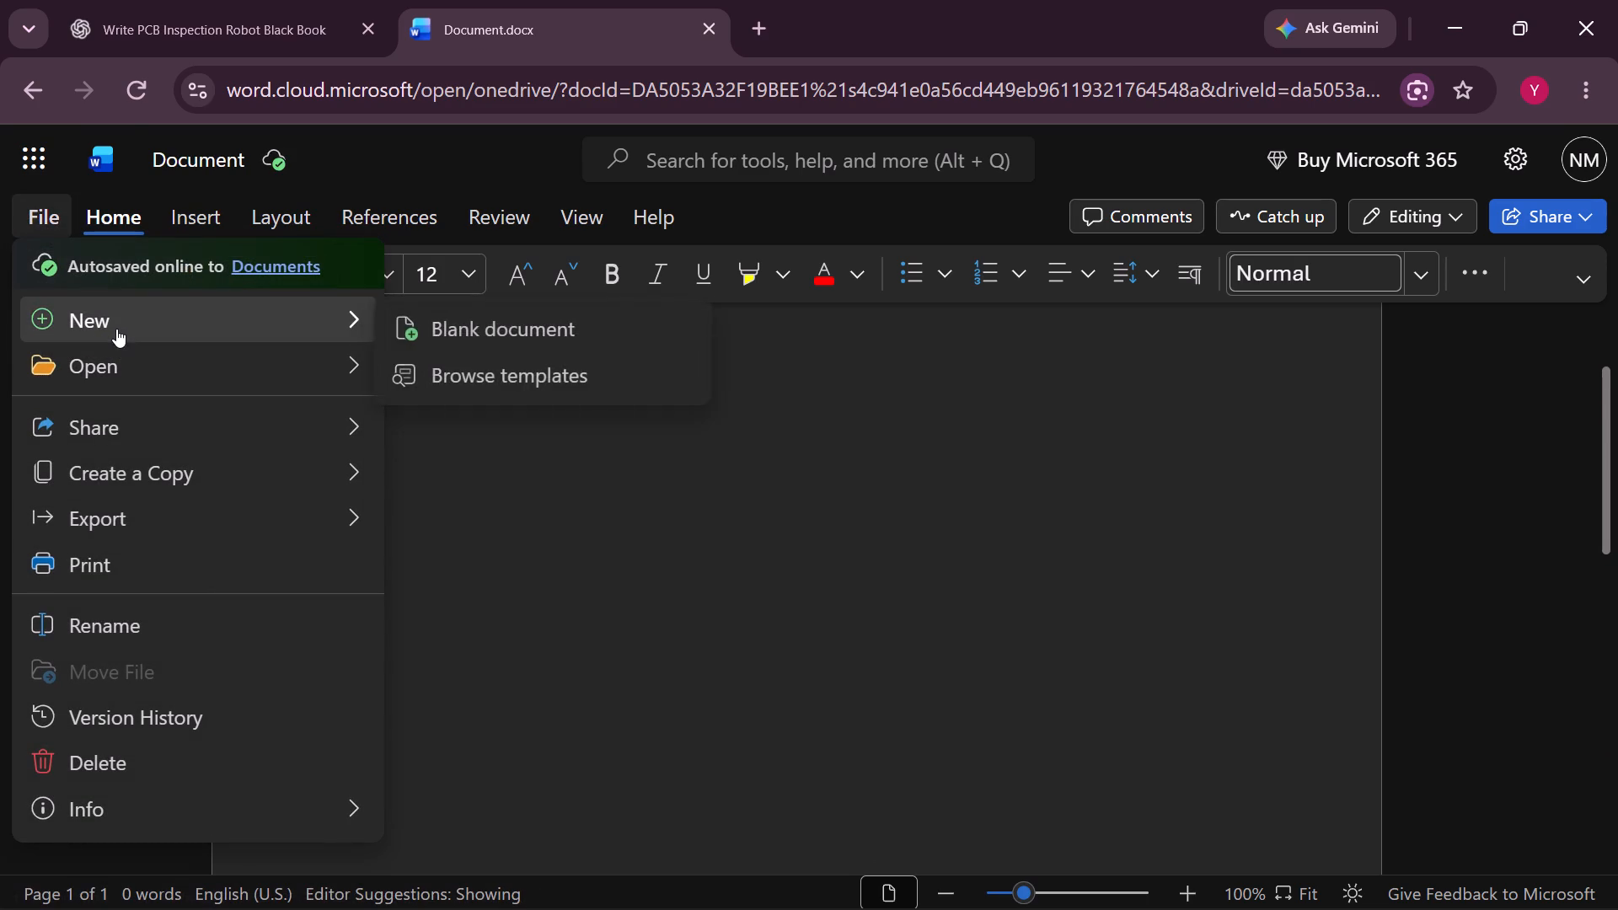
pyautogui.click(116, 329)
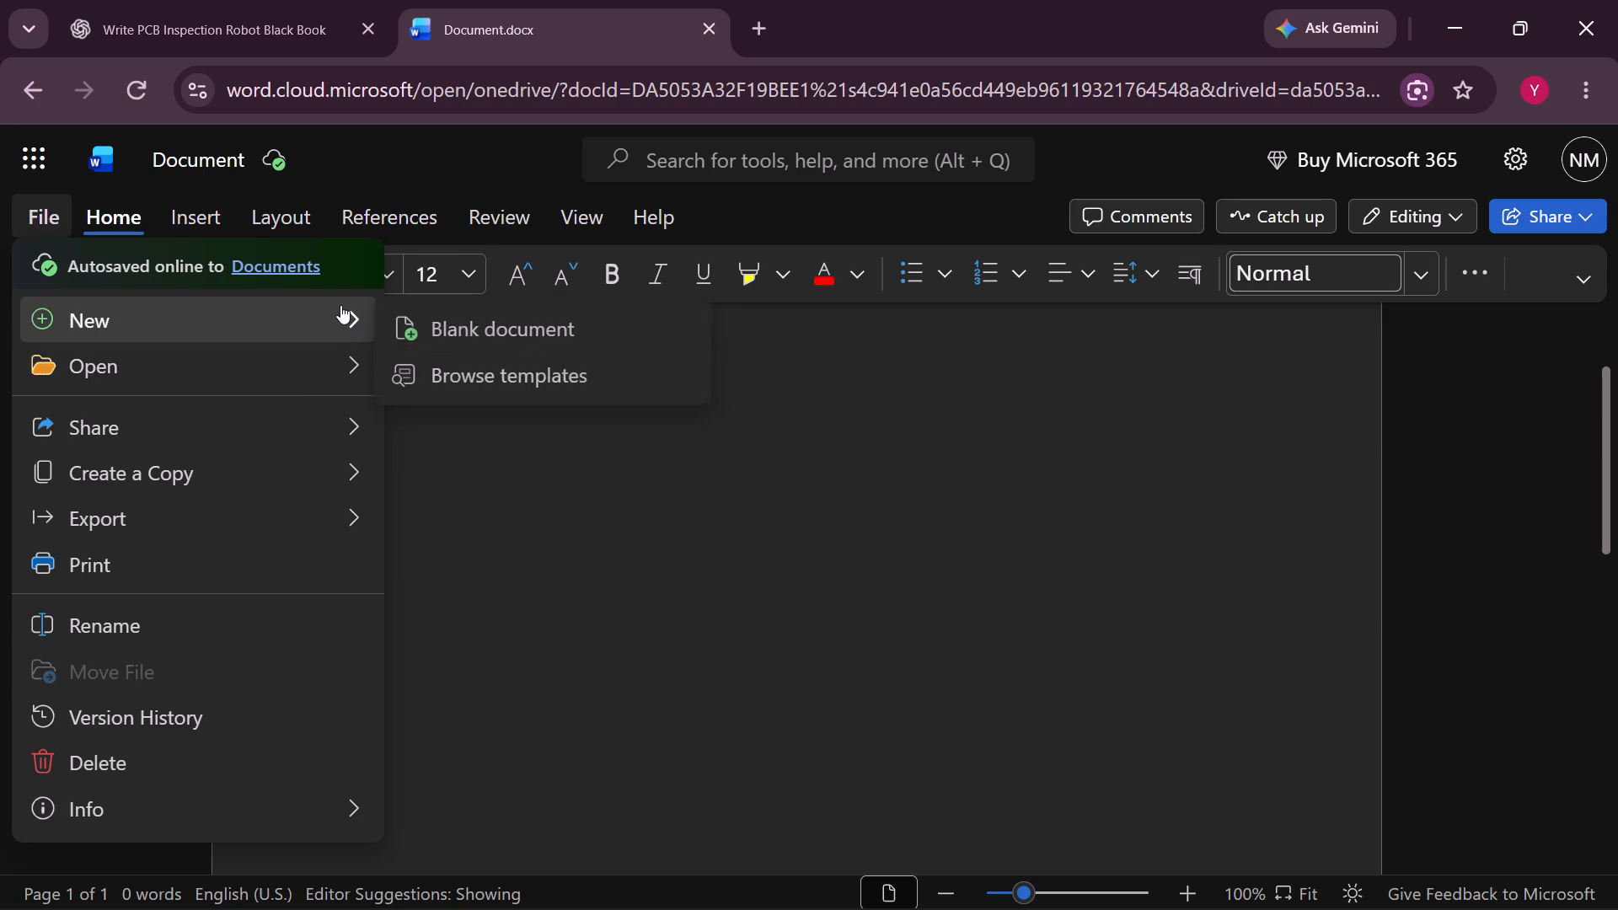
pyautogui.press('6')
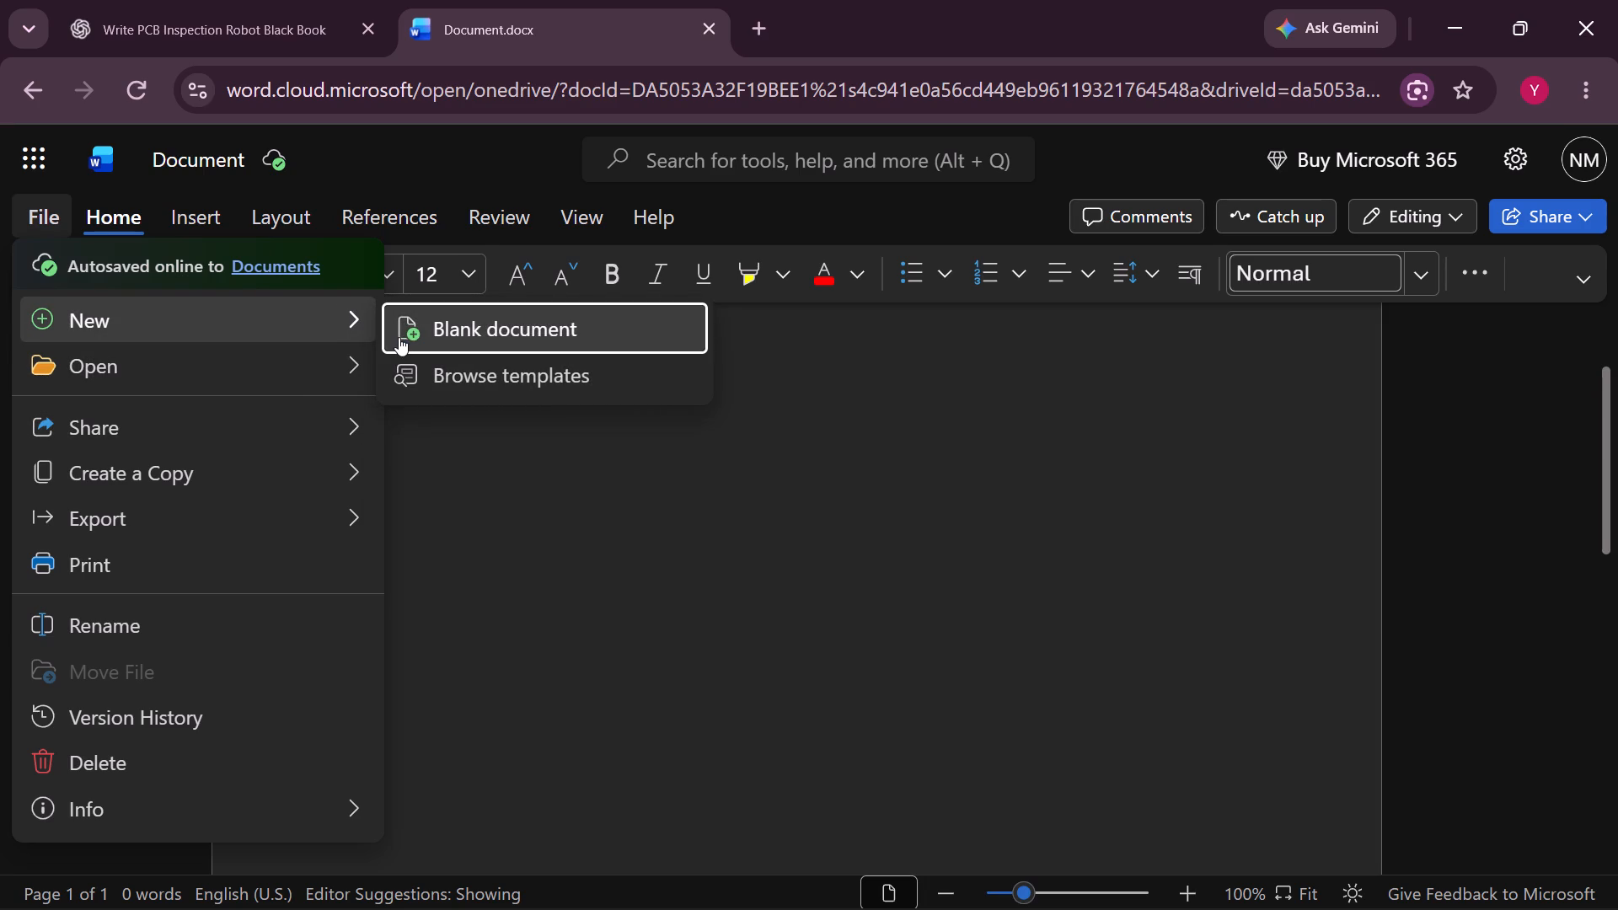
pyautogui.press('6')
pyautogui.click(488, 340)
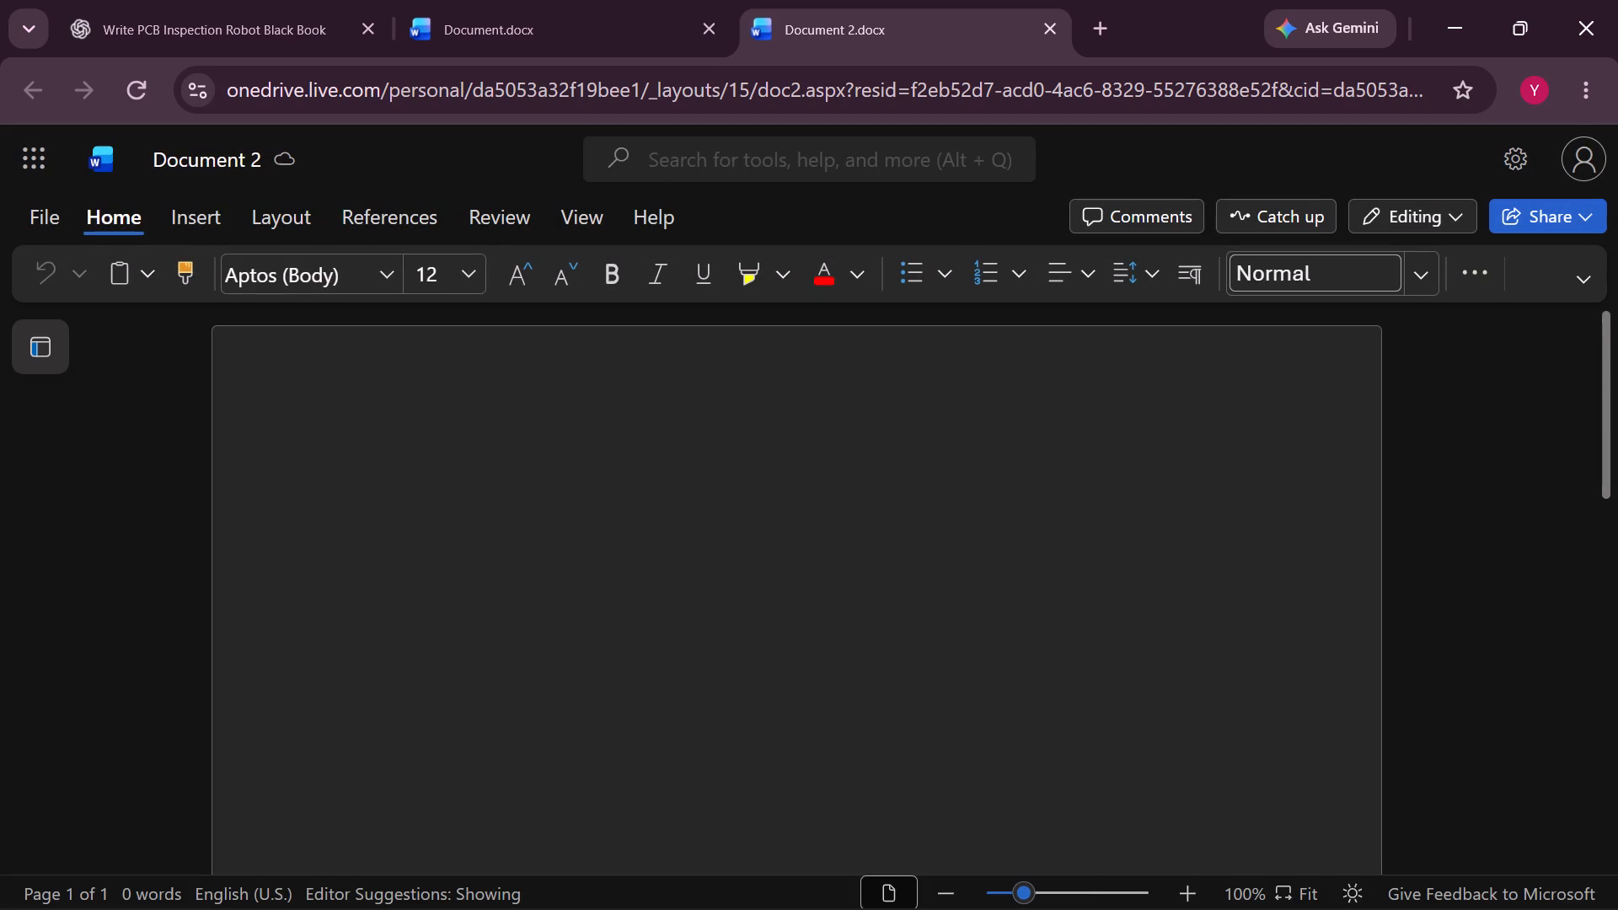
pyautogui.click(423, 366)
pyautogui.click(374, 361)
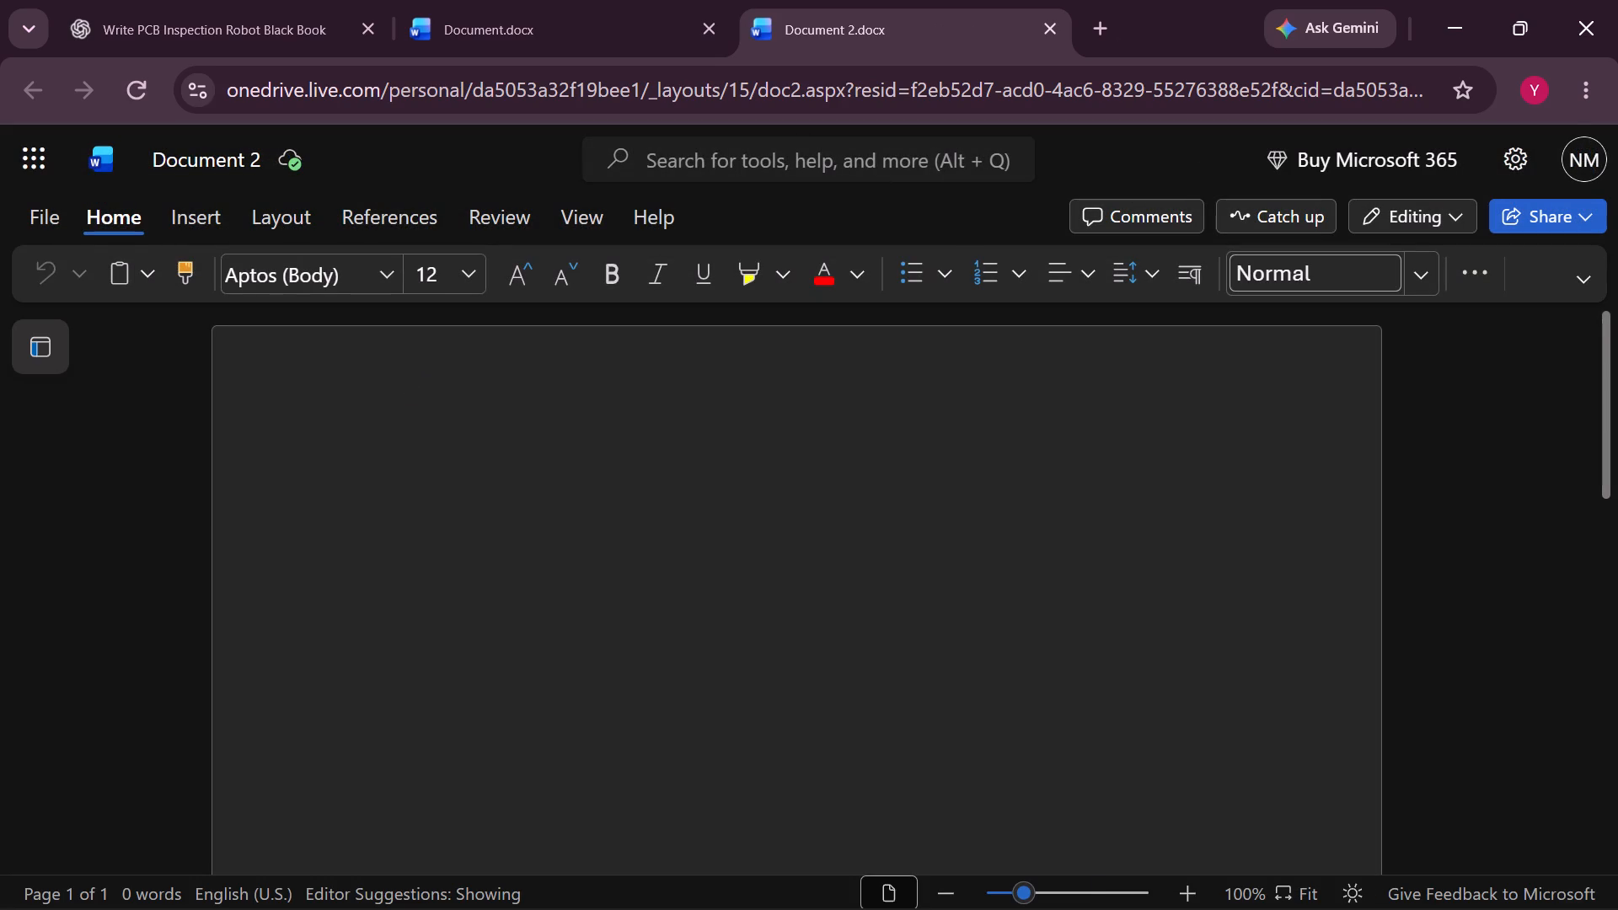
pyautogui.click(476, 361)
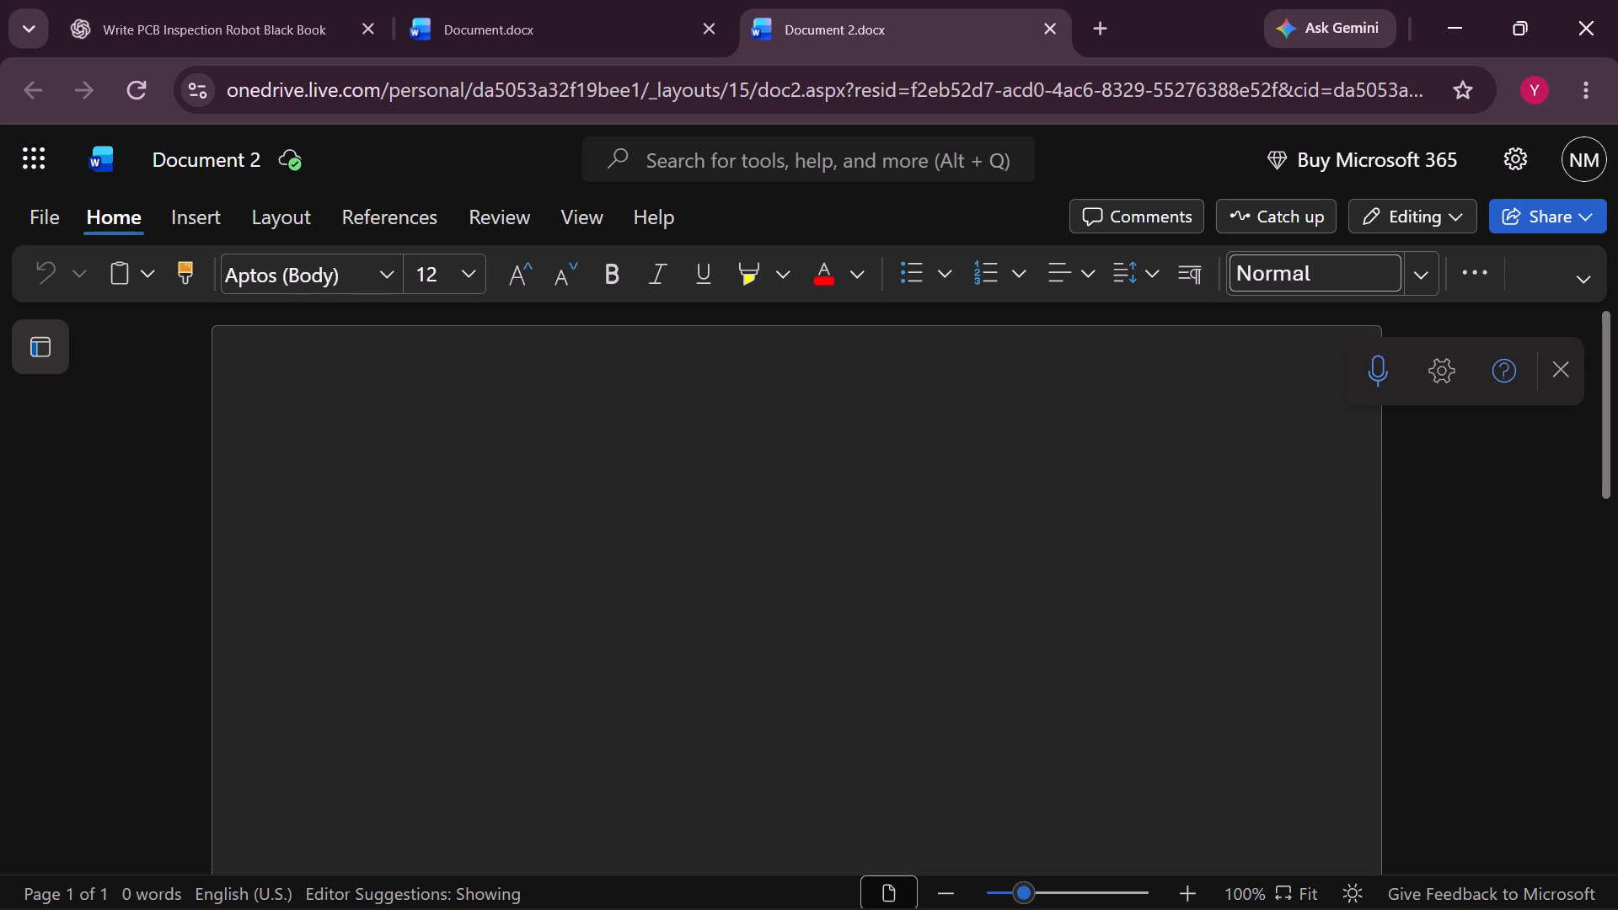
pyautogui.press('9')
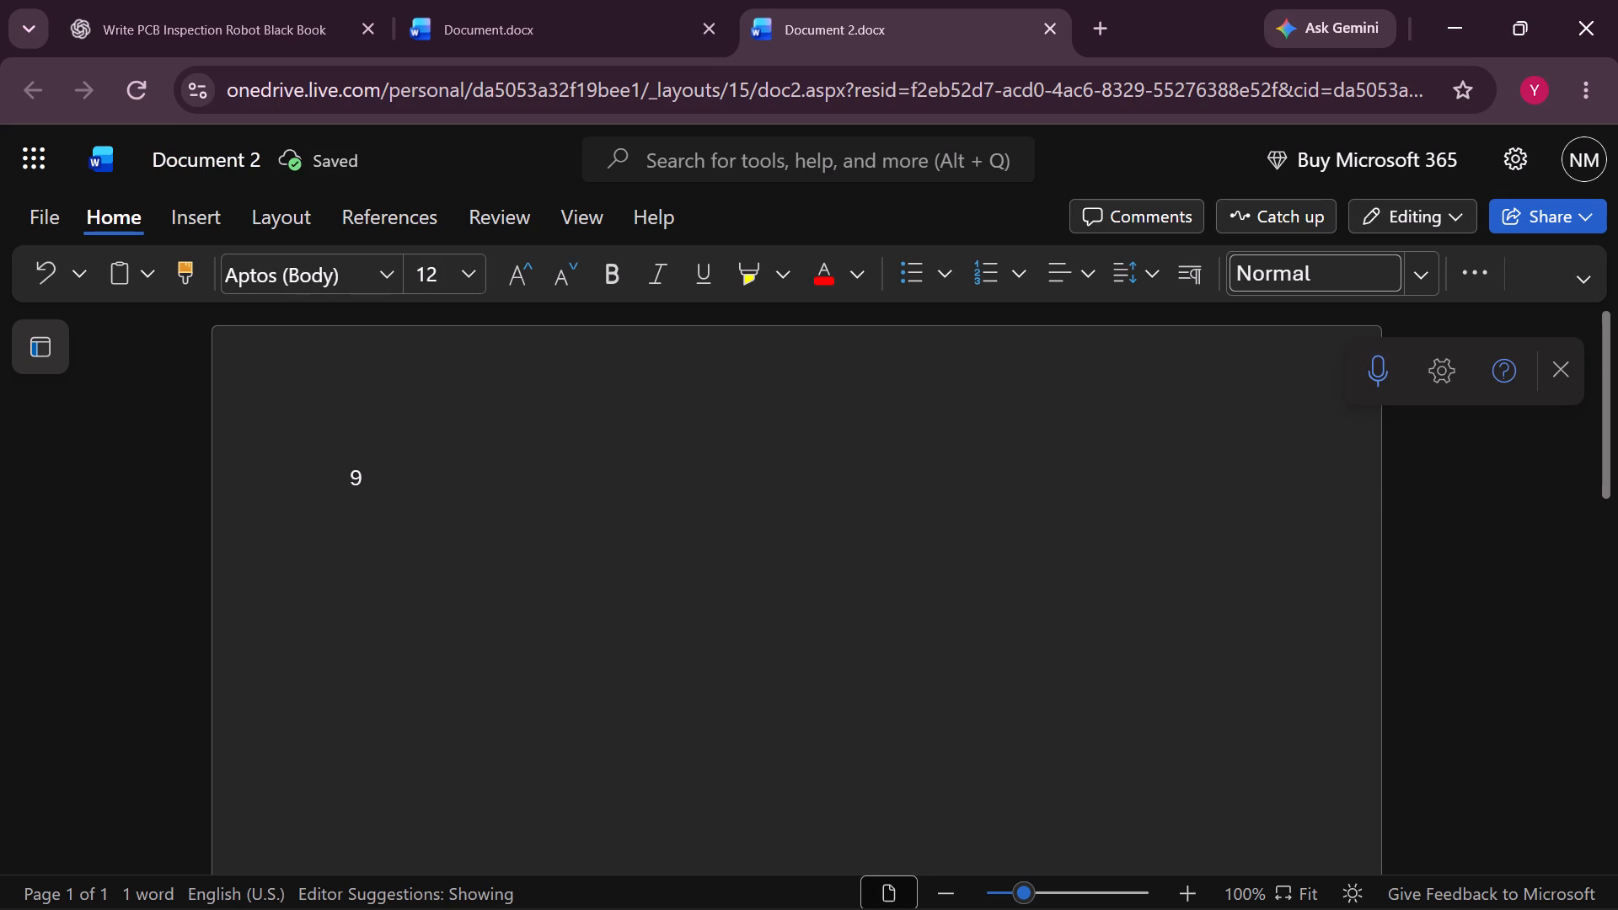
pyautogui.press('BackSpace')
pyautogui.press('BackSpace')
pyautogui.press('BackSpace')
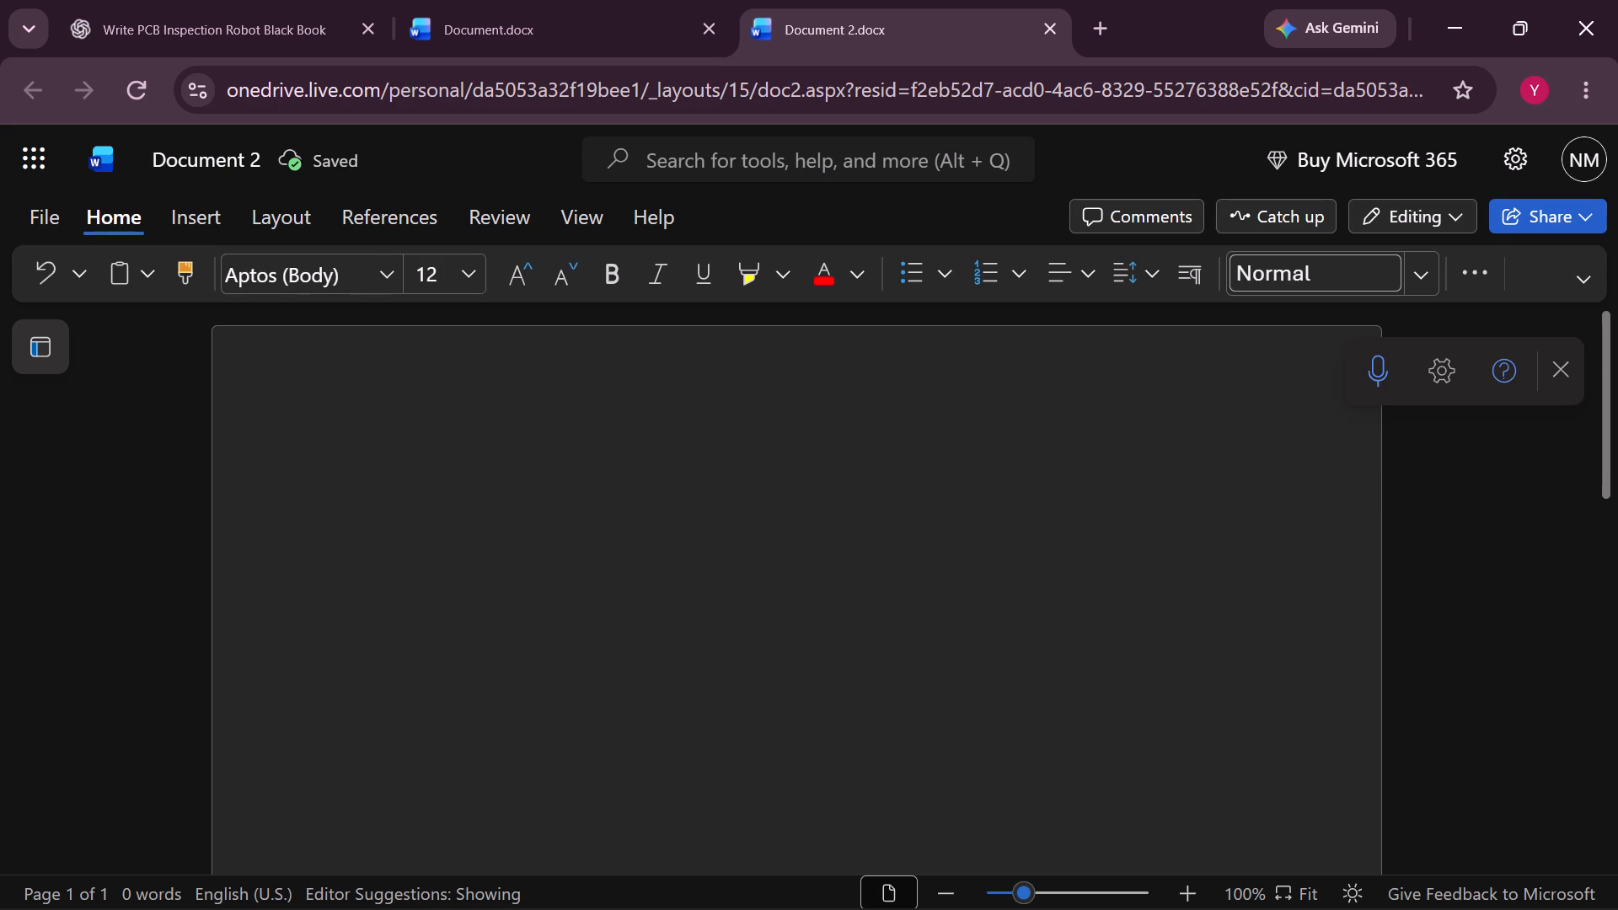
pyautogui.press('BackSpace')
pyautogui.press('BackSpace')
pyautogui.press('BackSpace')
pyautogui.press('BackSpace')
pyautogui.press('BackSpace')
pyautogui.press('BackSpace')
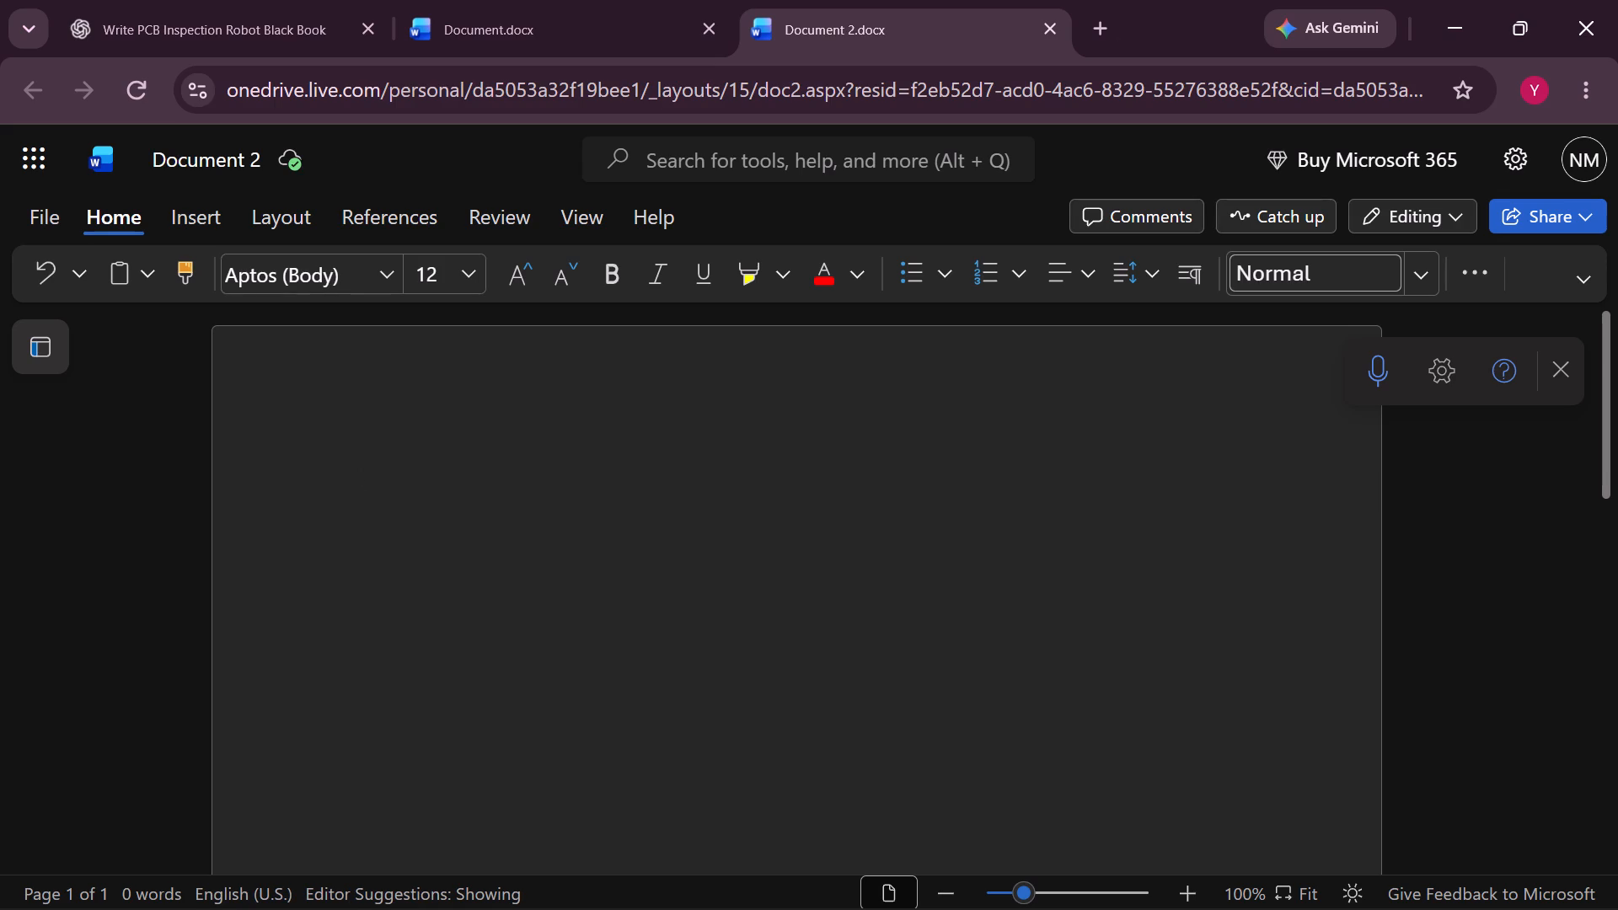
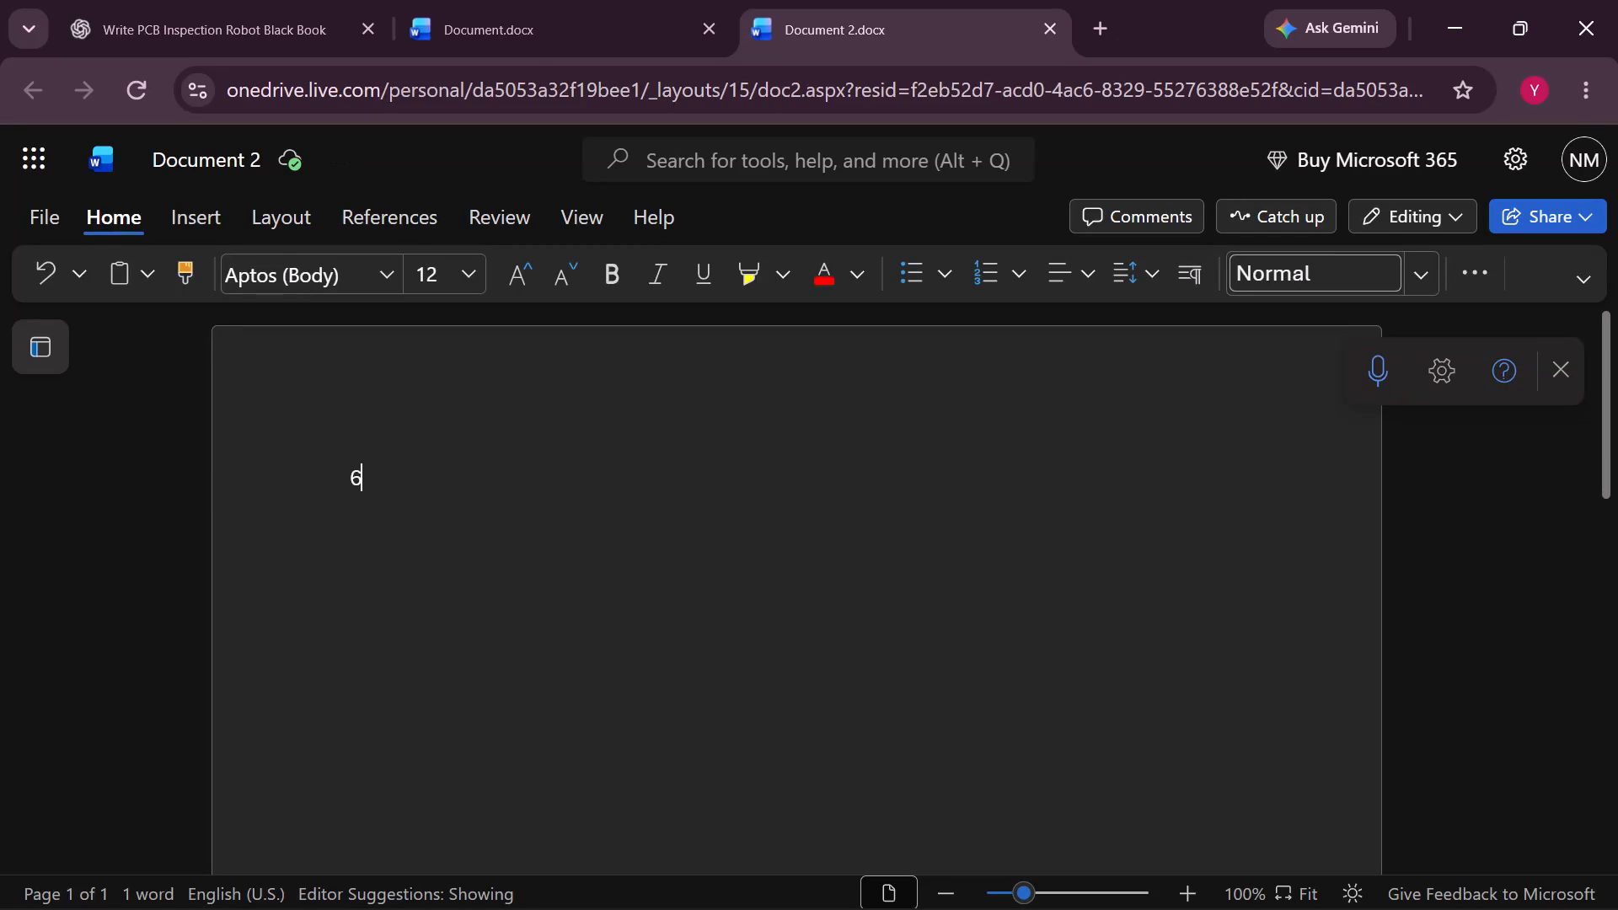
# Delete the stray 6 from the first line of the new document, leaving the page empty.
pyautogui.press('BackSpace')
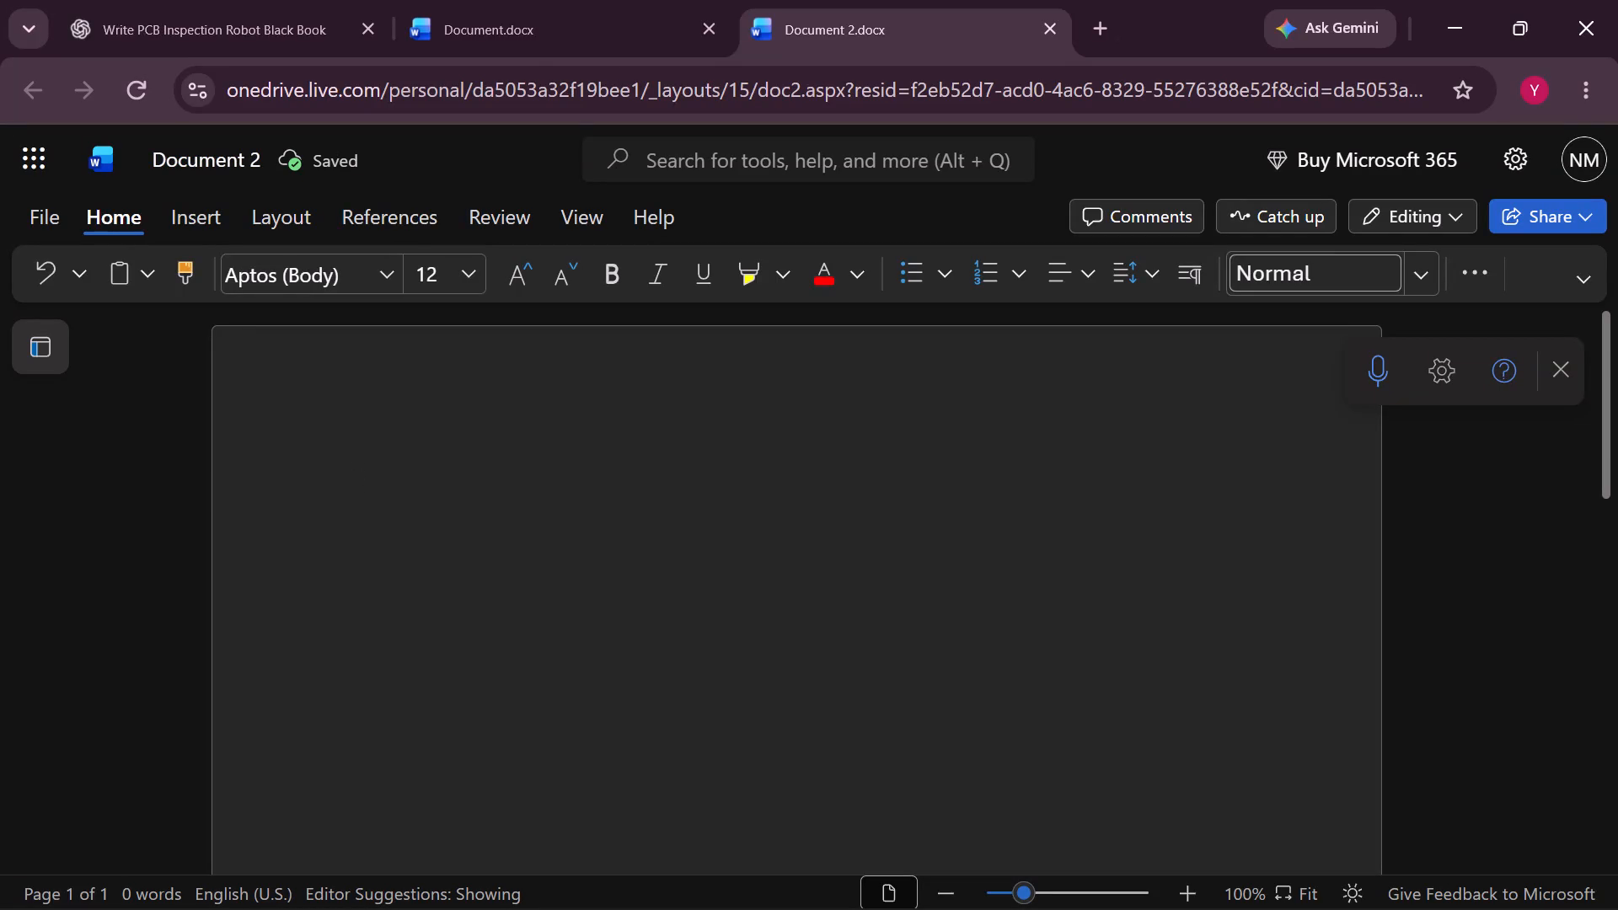
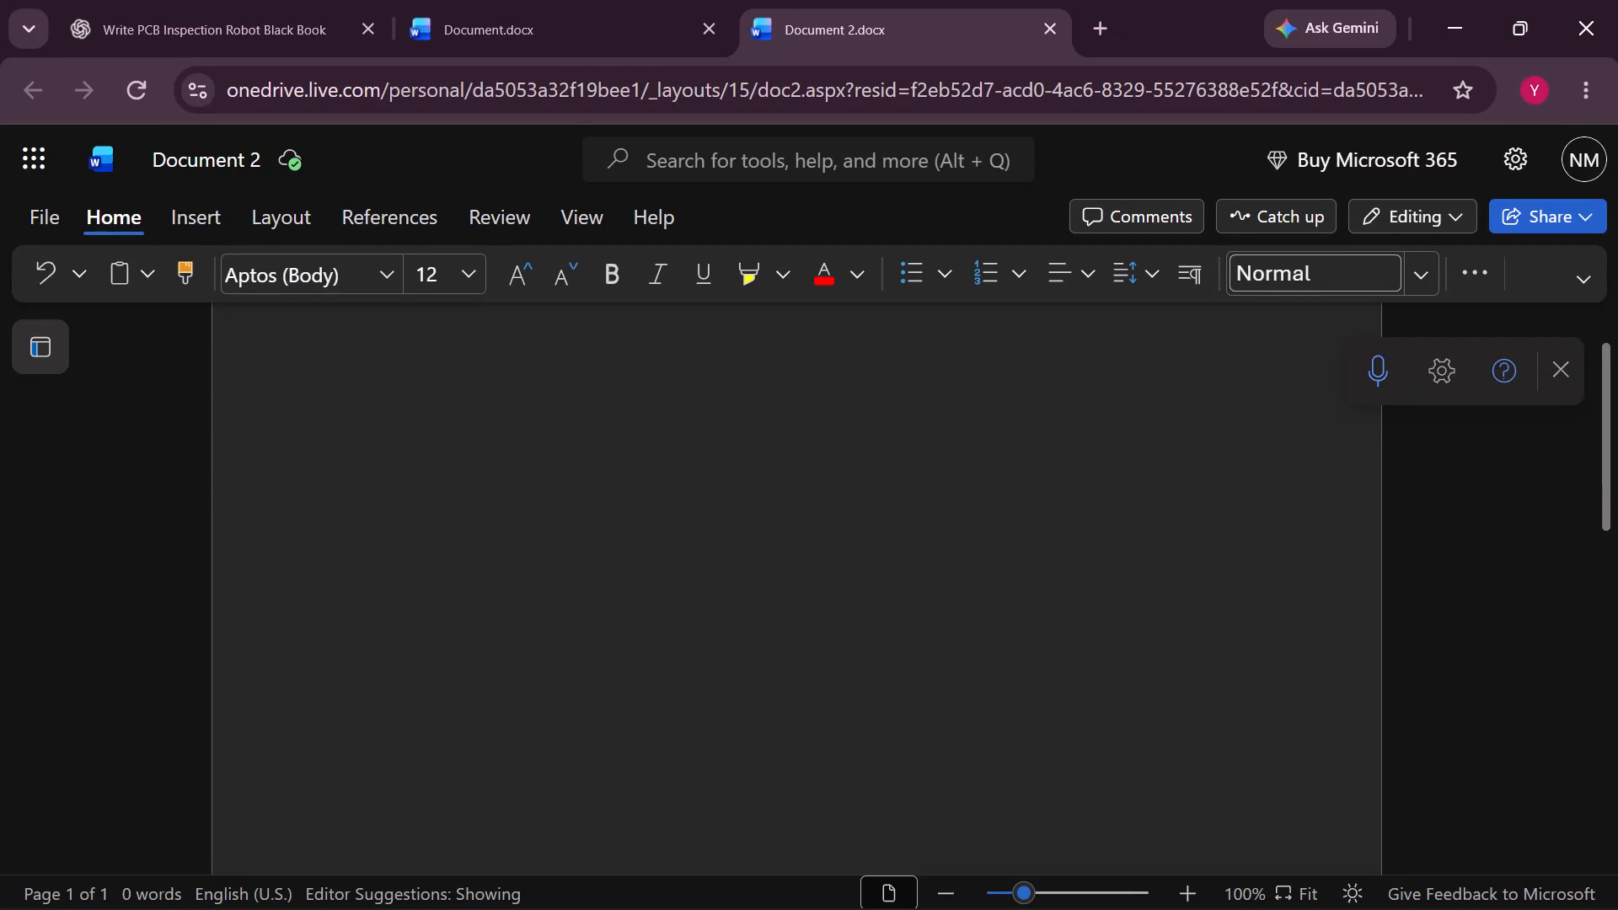
# Go to the Word home page and browse the Papers and Reports templates and the list of existing documents.
pyautogui.click(196, 160)
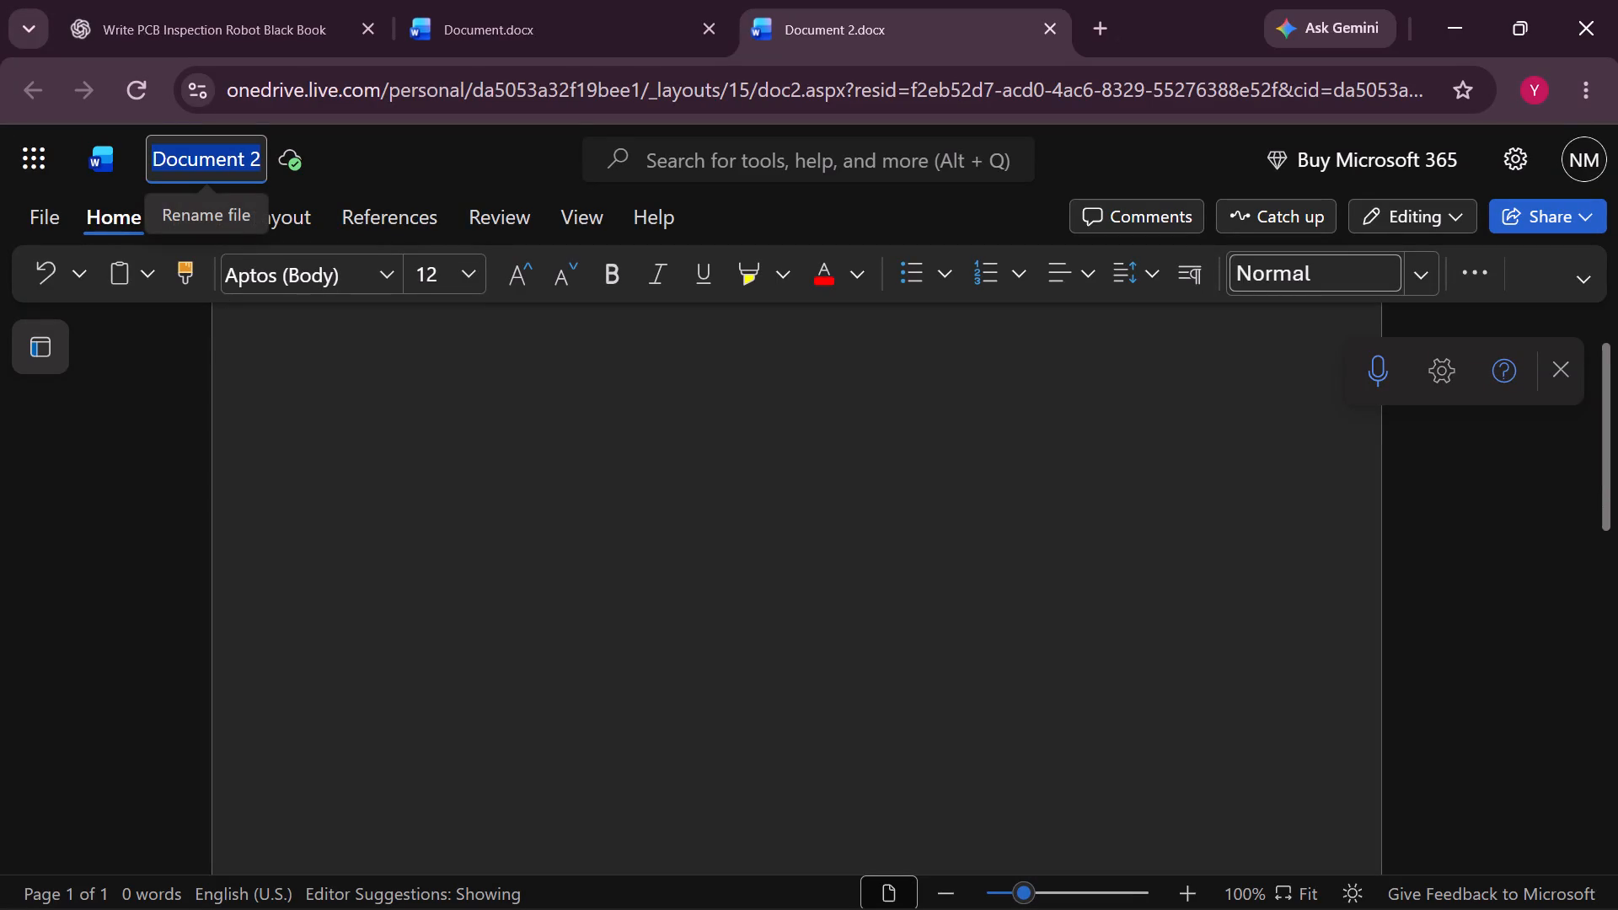
pyautogui.click(392, 402)
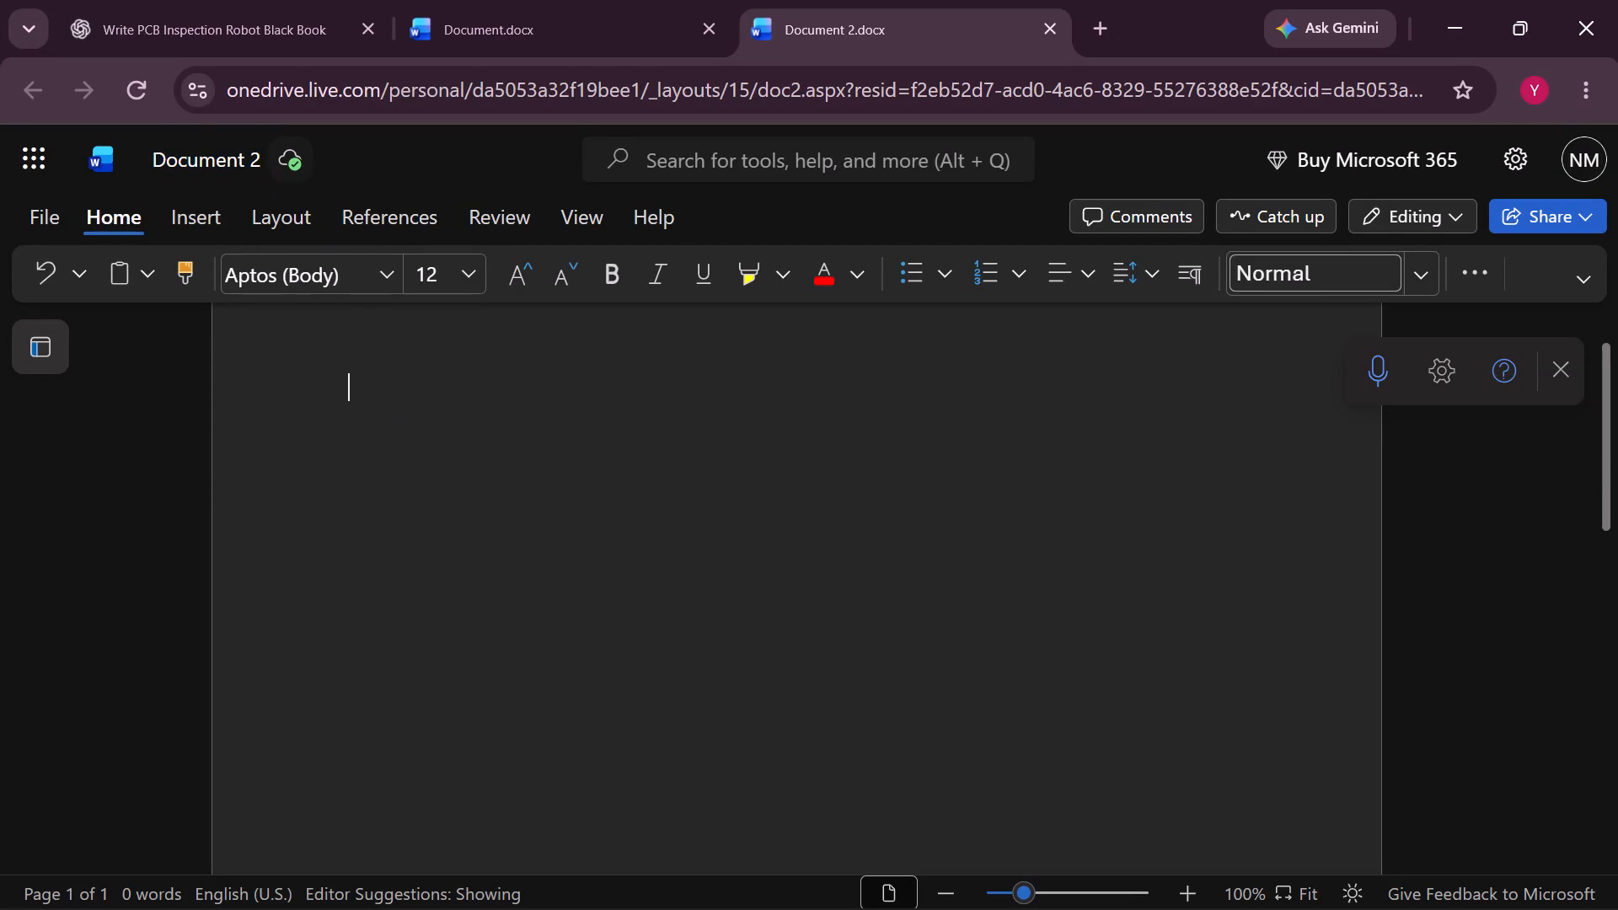
pyautogui.click(104, 153)
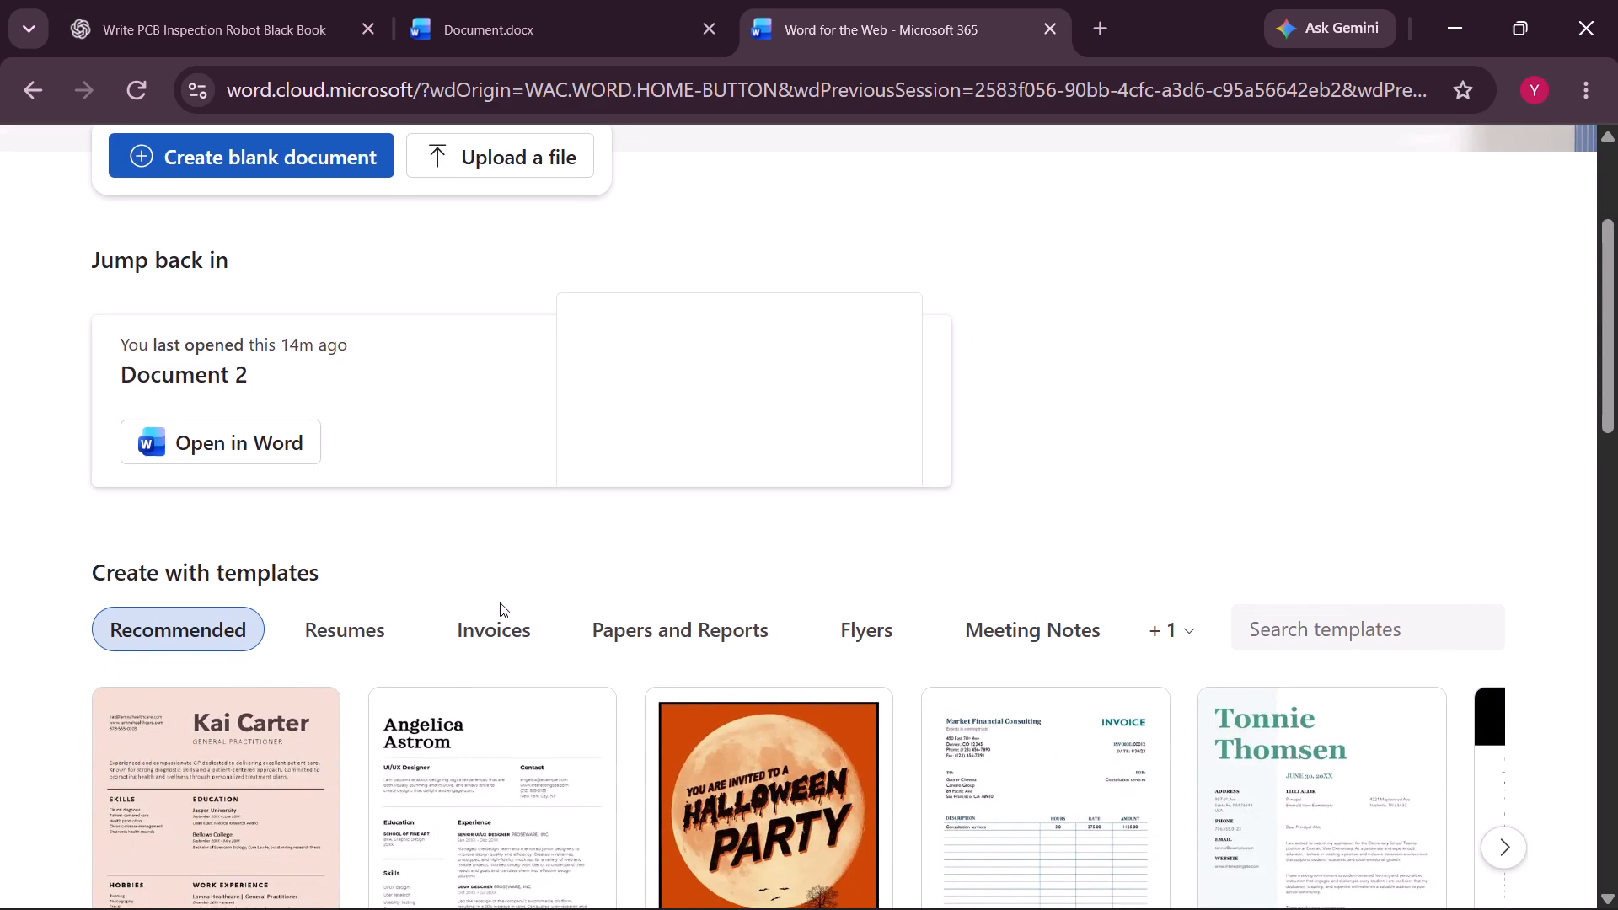
pyautogui.scroll(-2, 500, 602)
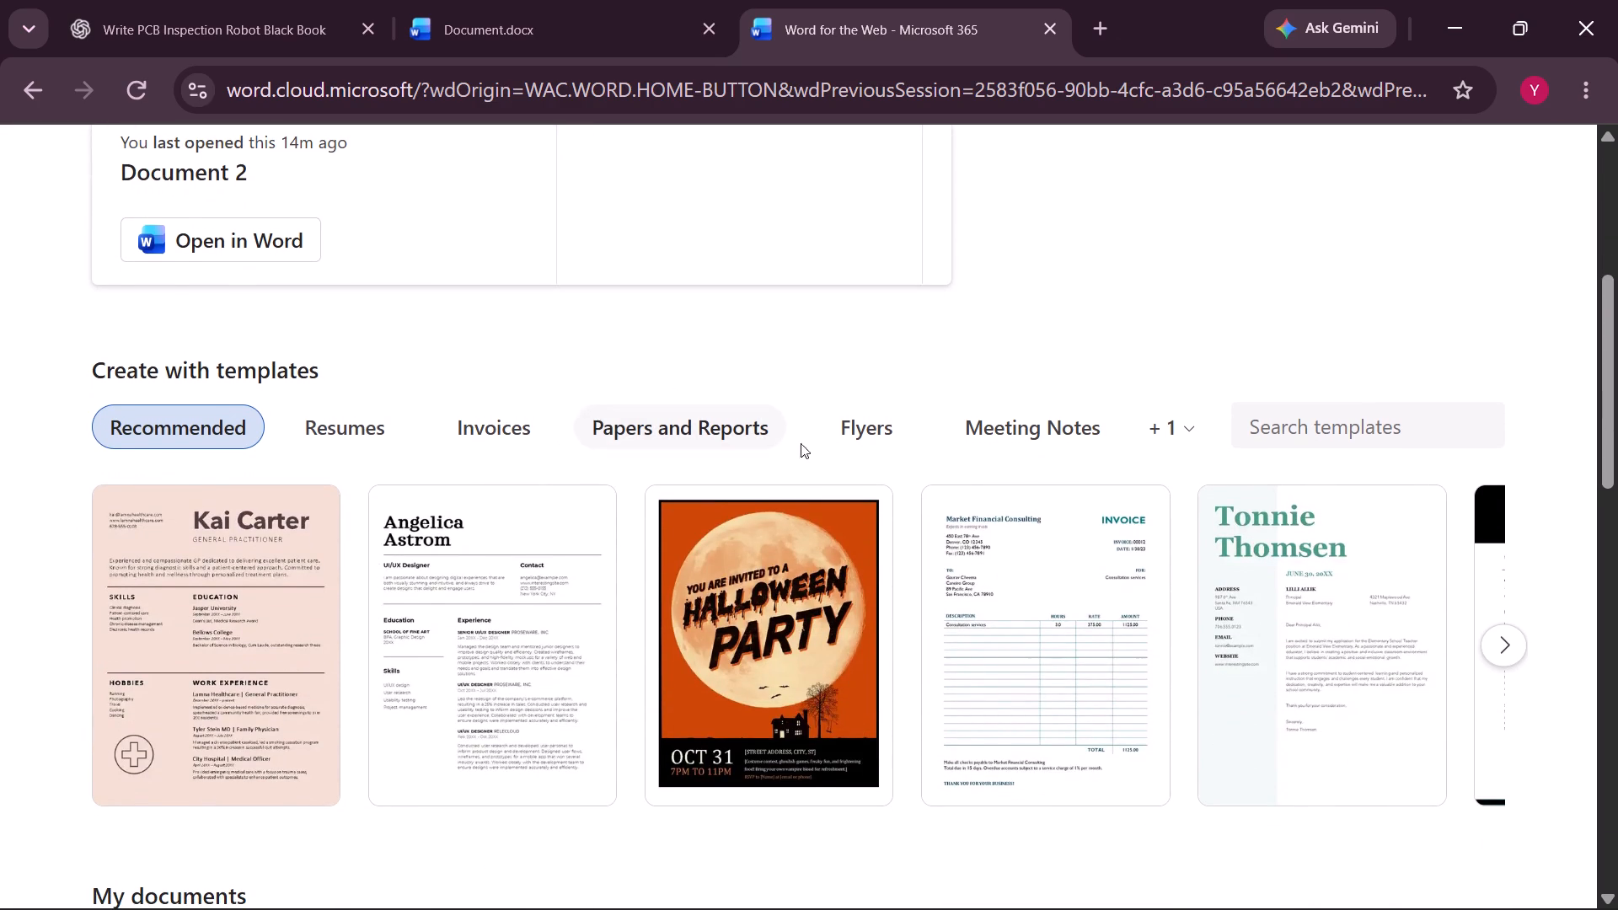
pyautogui.press('*')
pyautogui.click(658, 426)
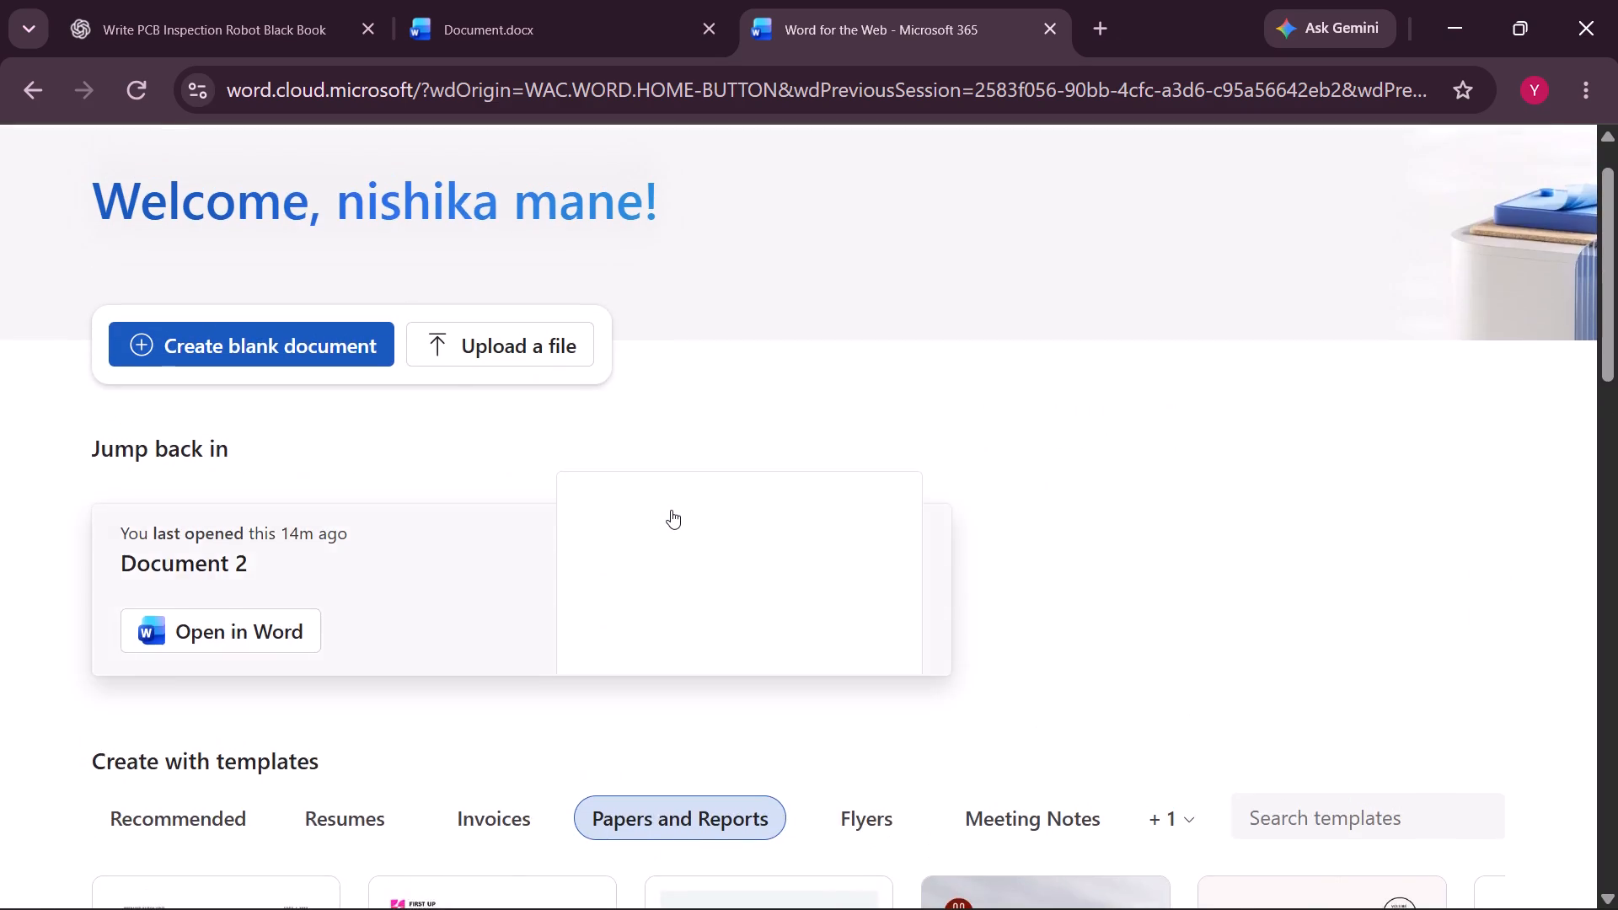
pyautogui.press('BackSpace')
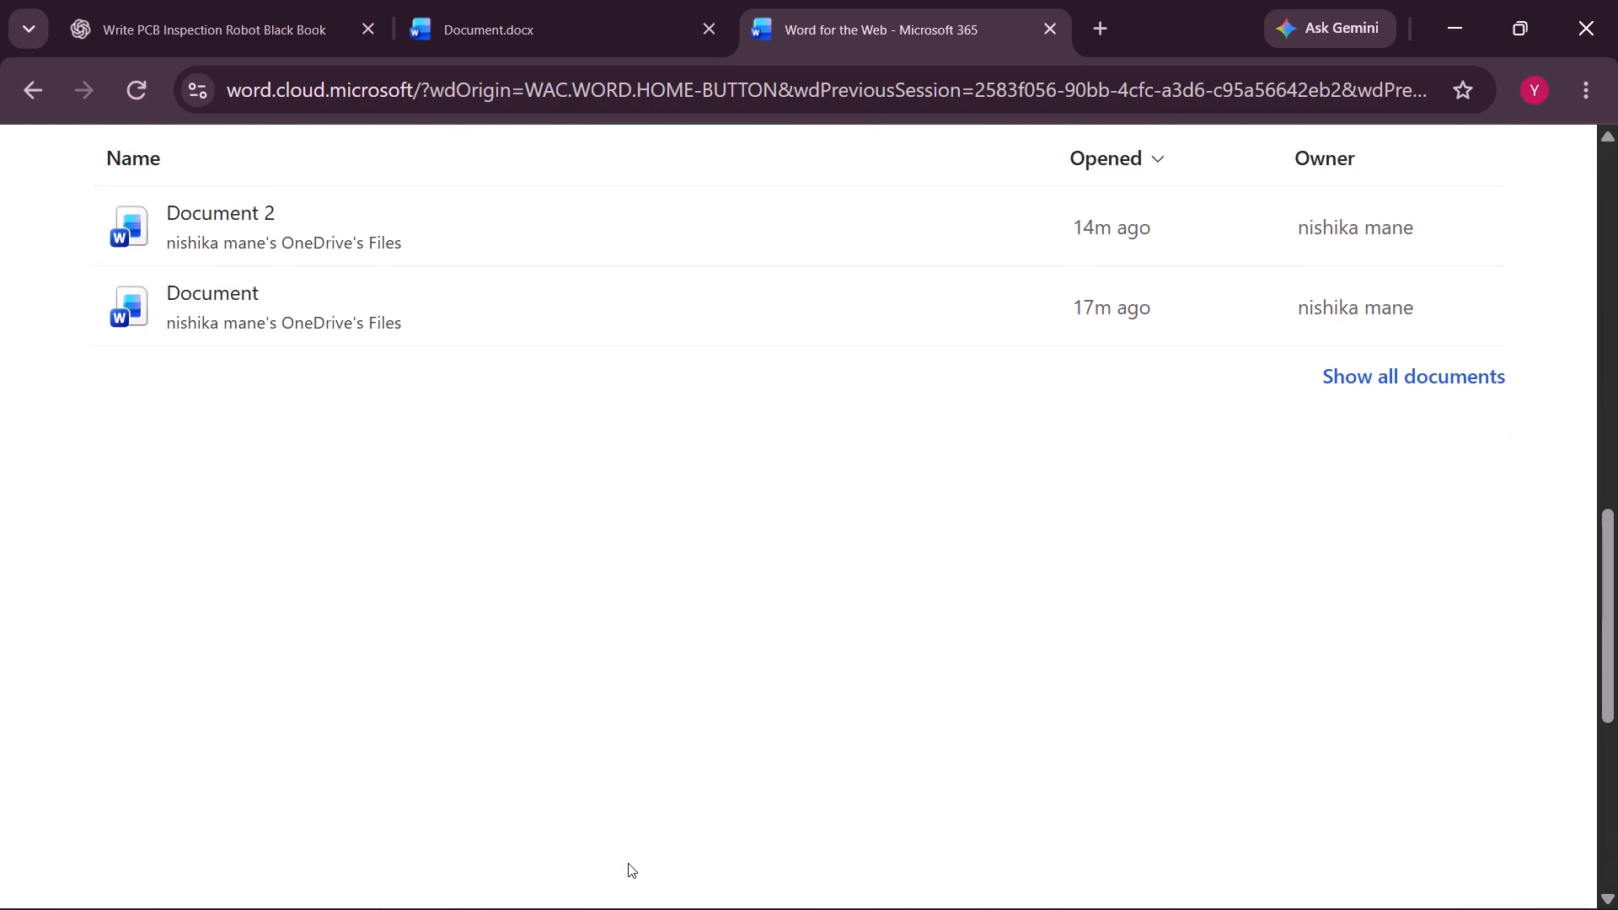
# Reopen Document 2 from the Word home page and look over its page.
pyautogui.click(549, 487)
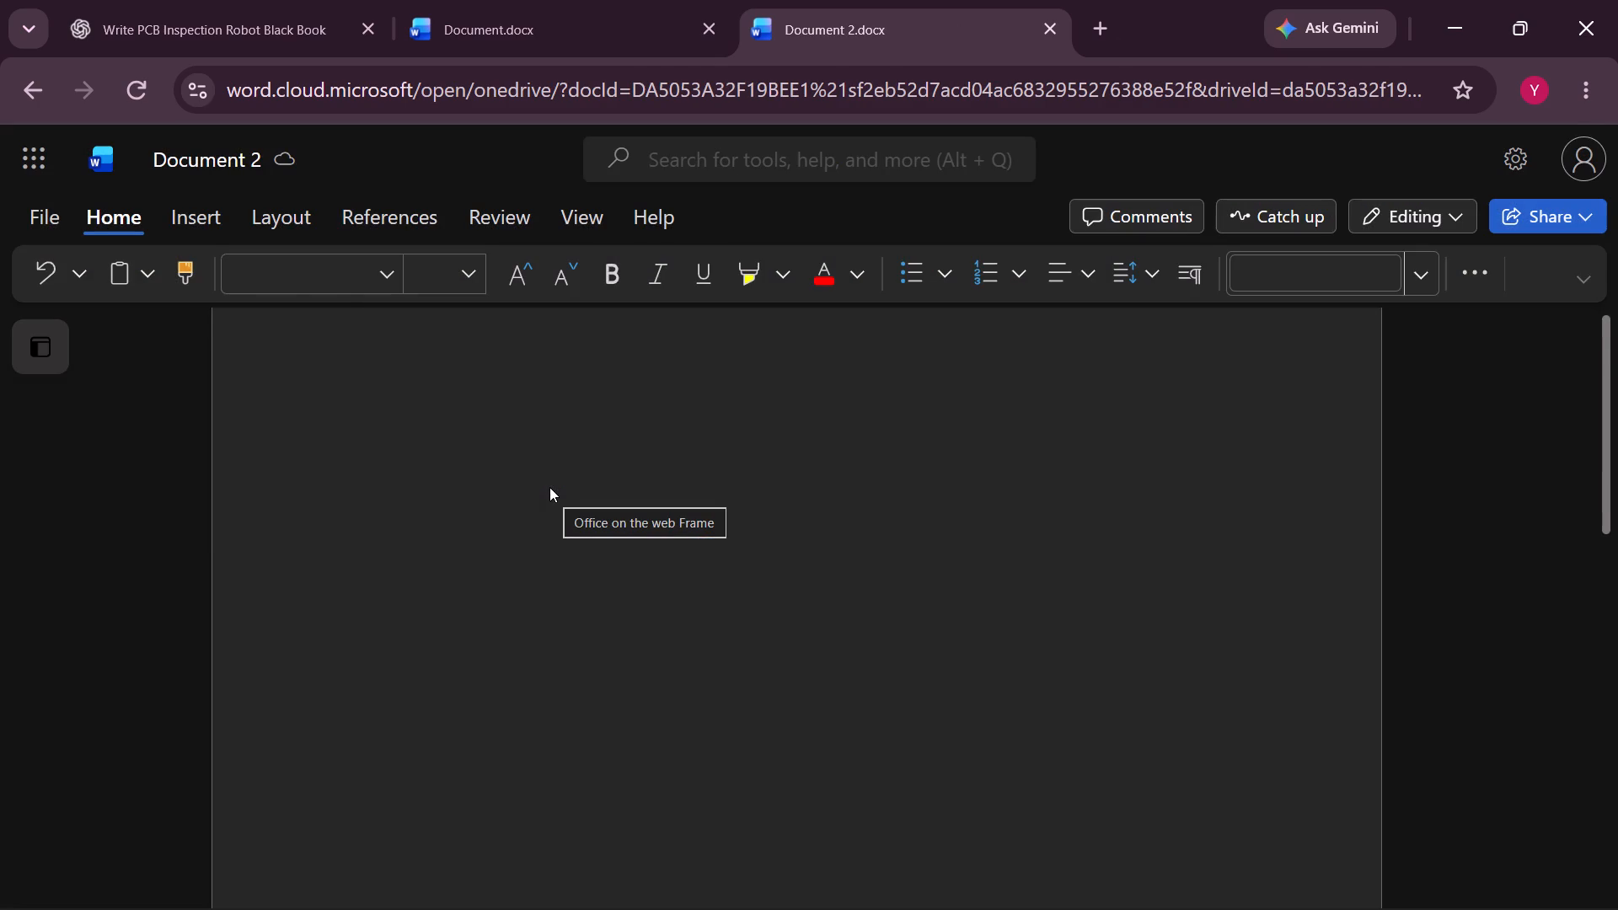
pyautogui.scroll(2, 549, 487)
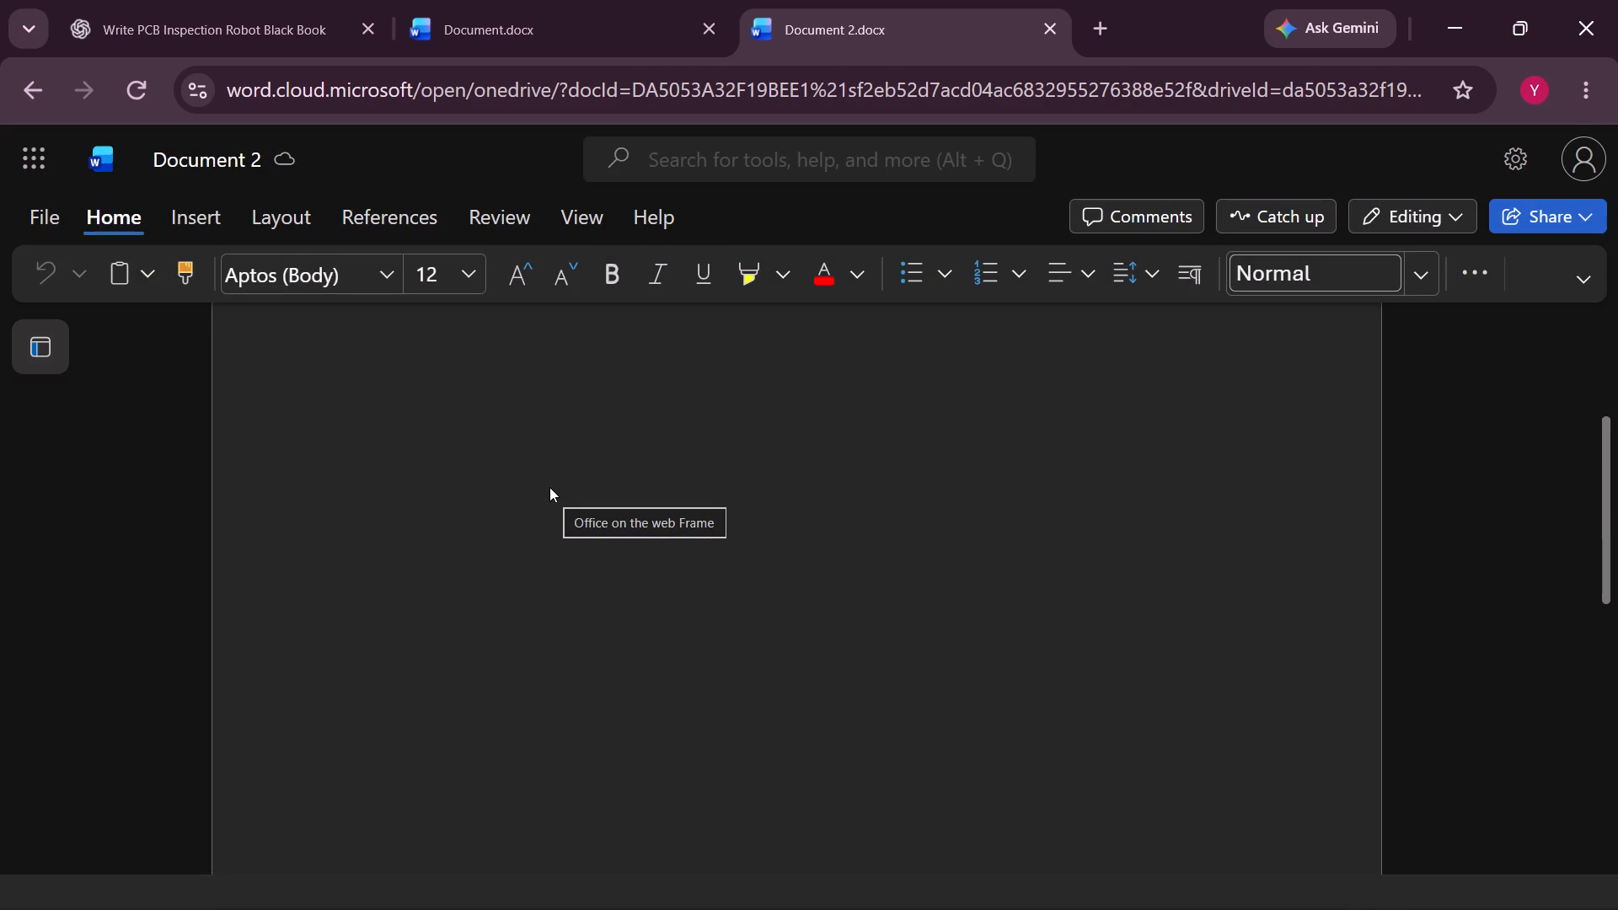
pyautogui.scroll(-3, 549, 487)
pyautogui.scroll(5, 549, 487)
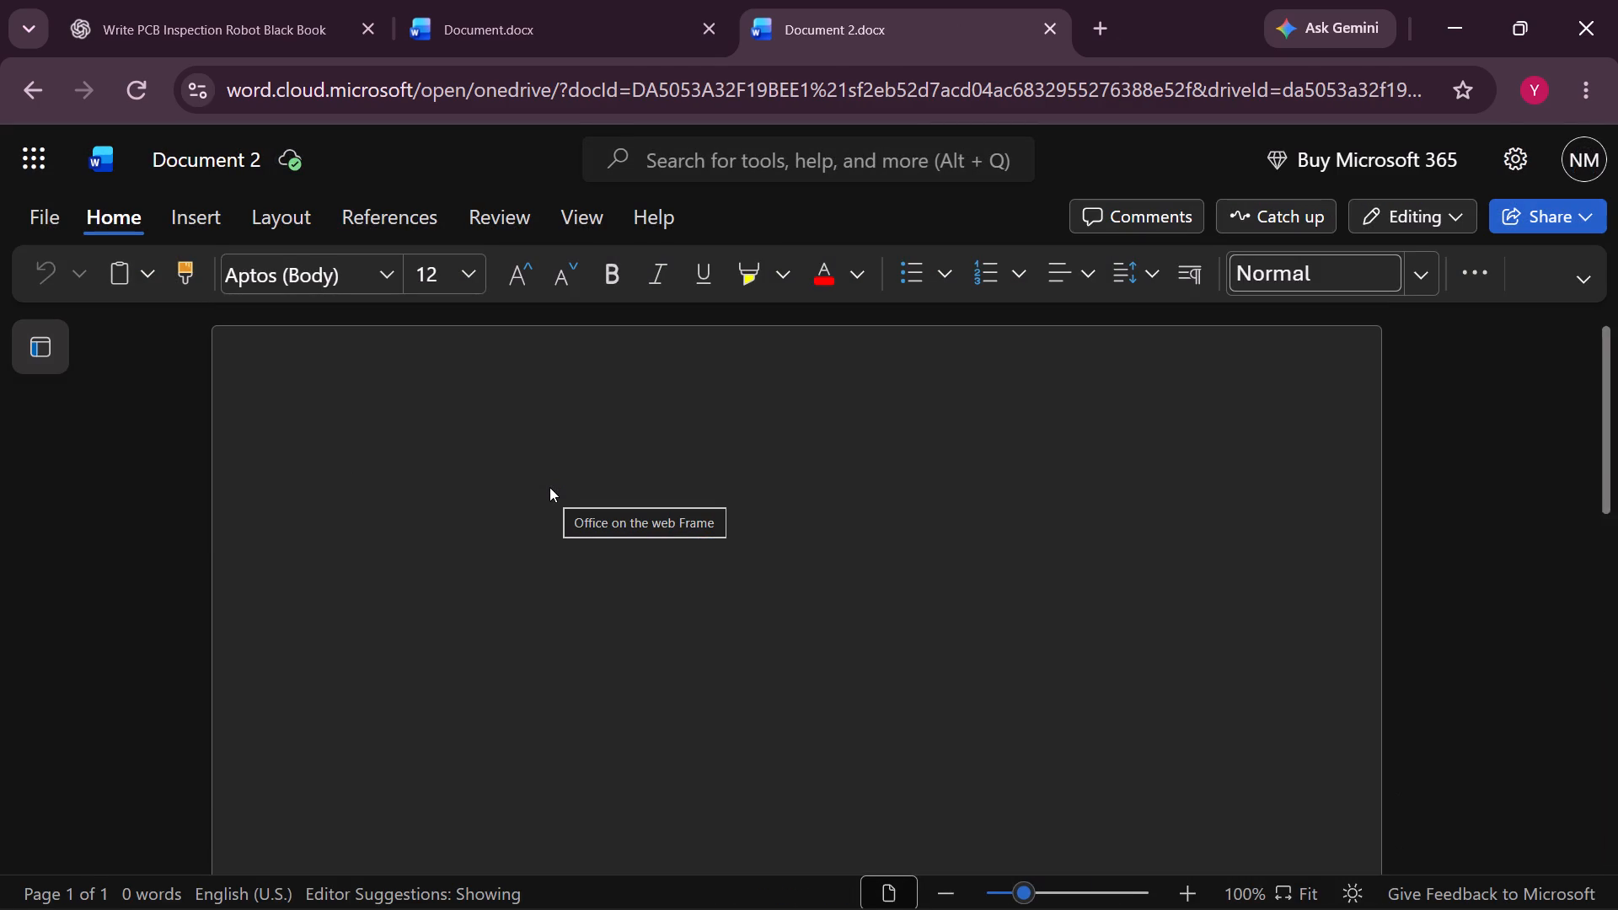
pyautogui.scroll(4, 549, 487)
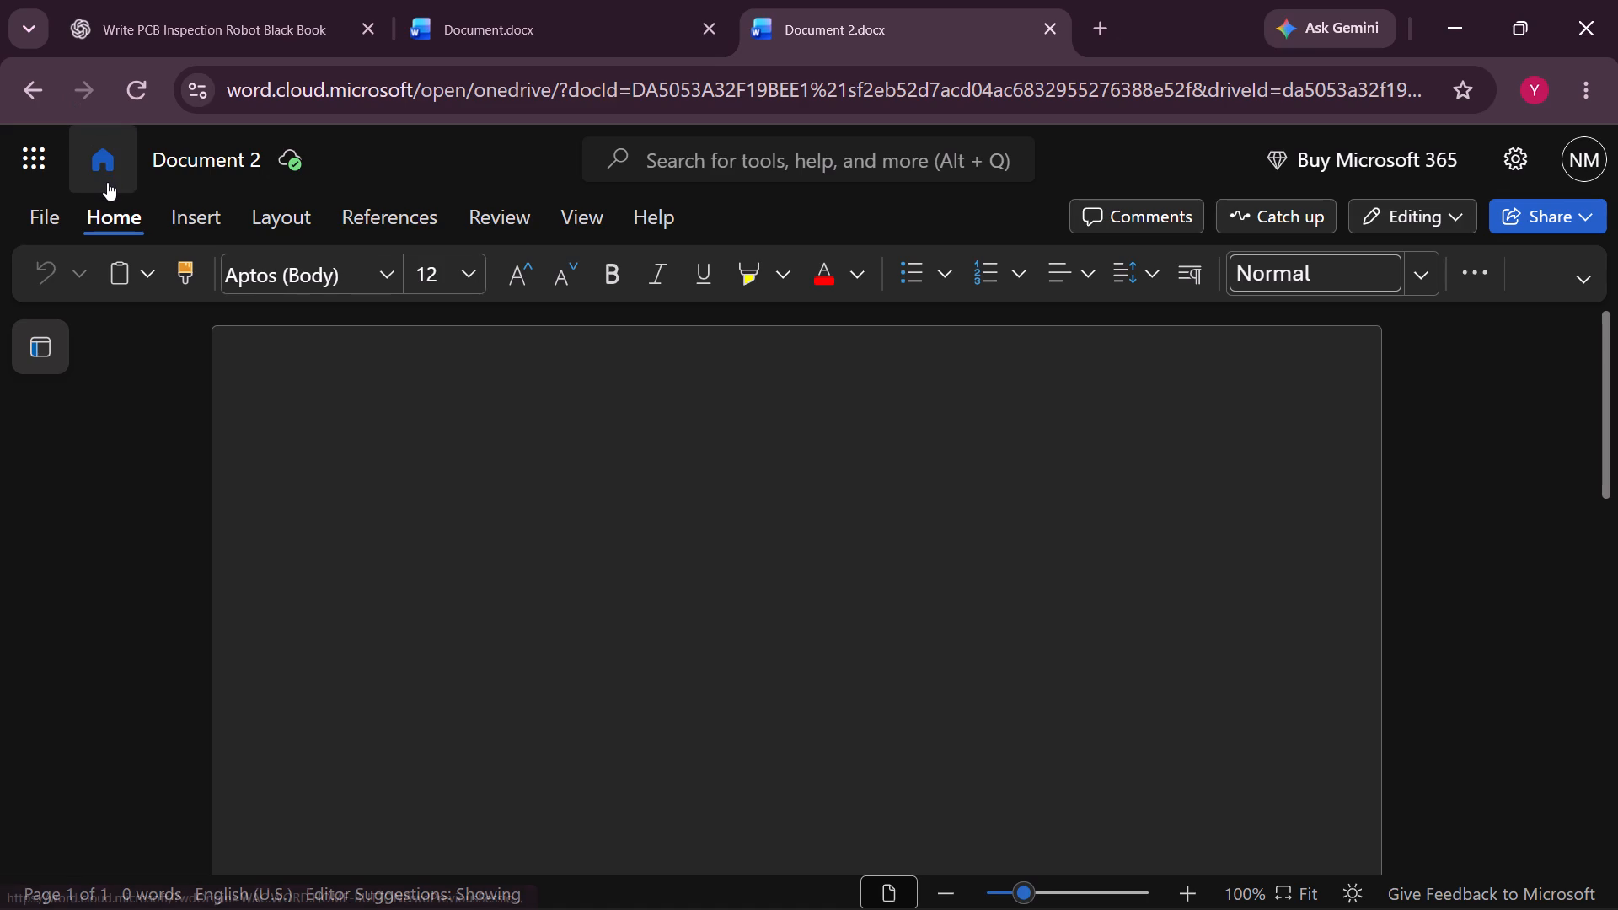
# Return to the Word home page and create another new blank document.
pyautogui.click(107, 182)
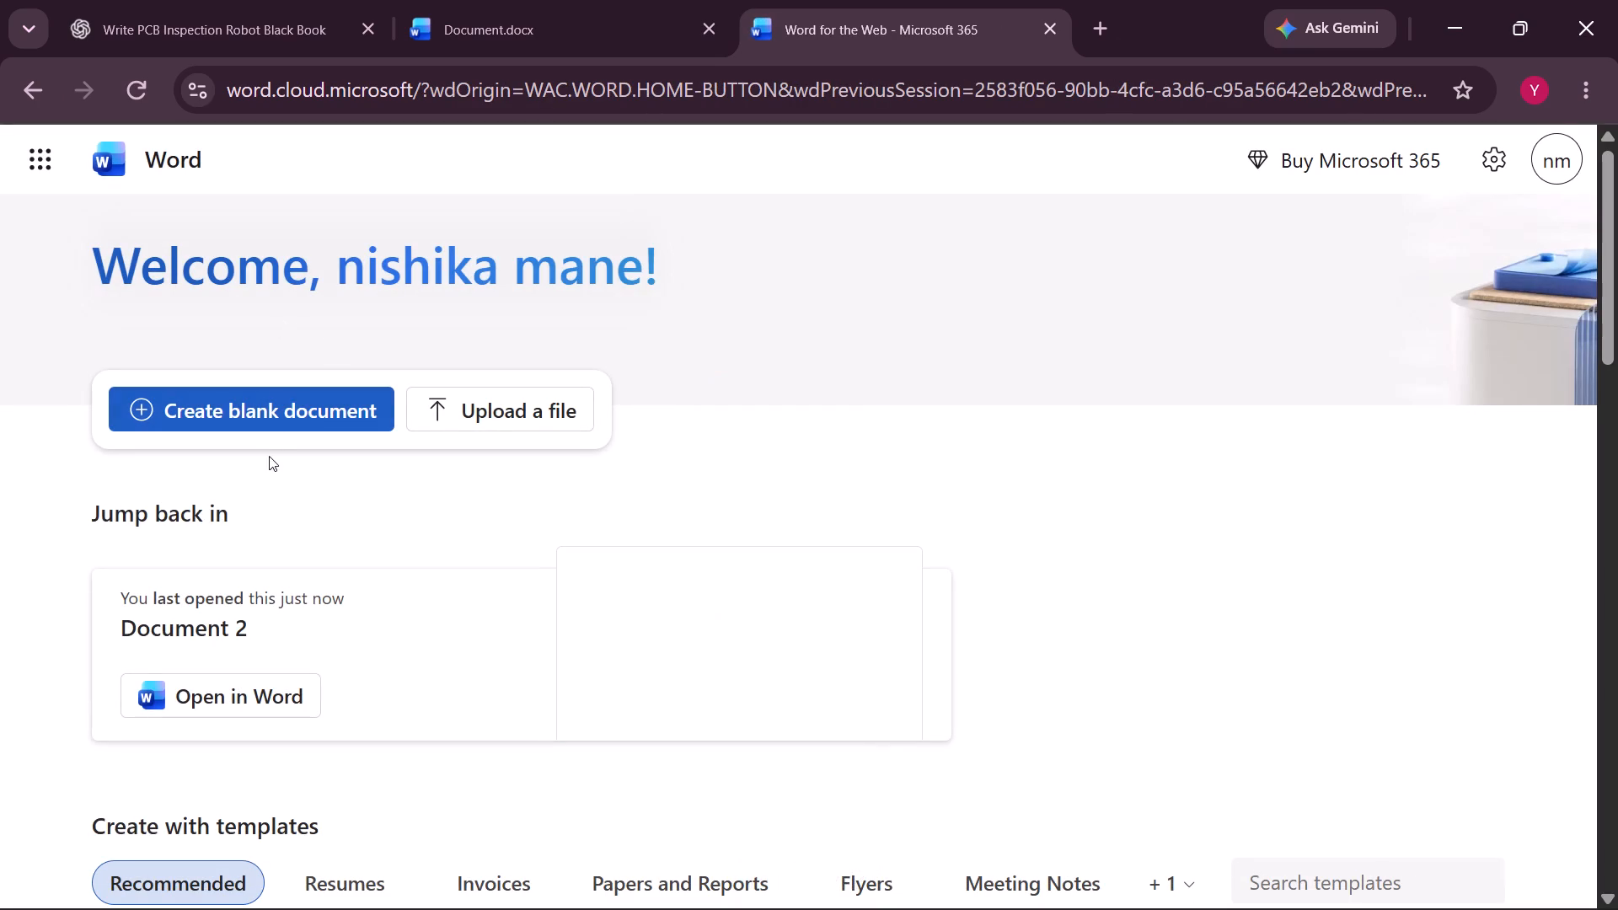
pyautogui.click(271, 403)
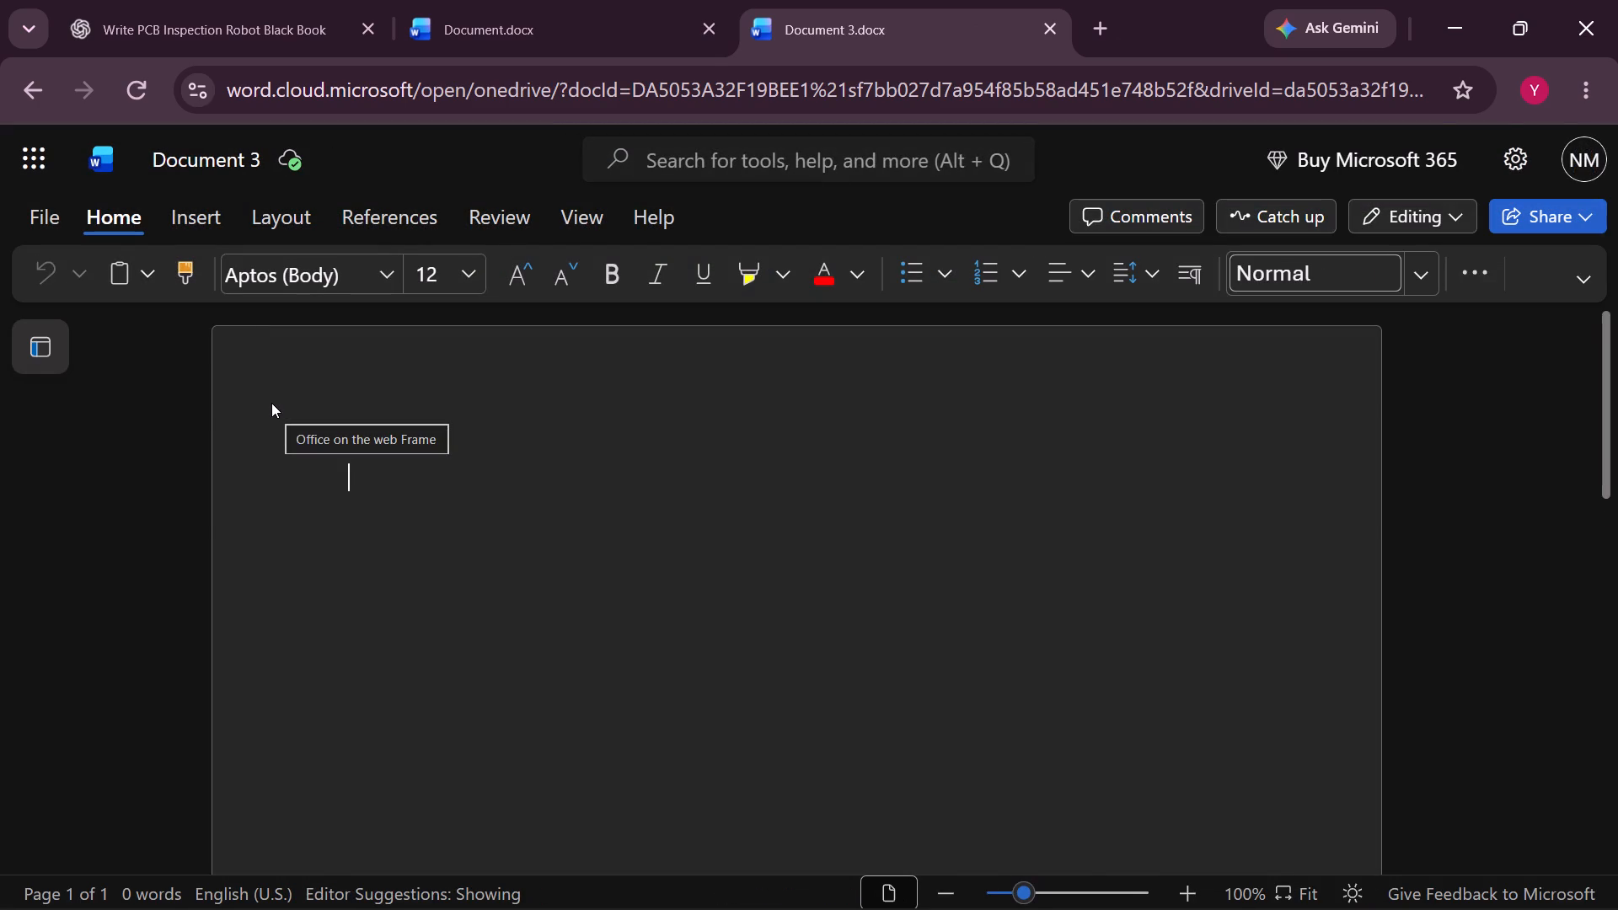
# Enter a period on the first line of the new blank document.
pyautogui.press('.')
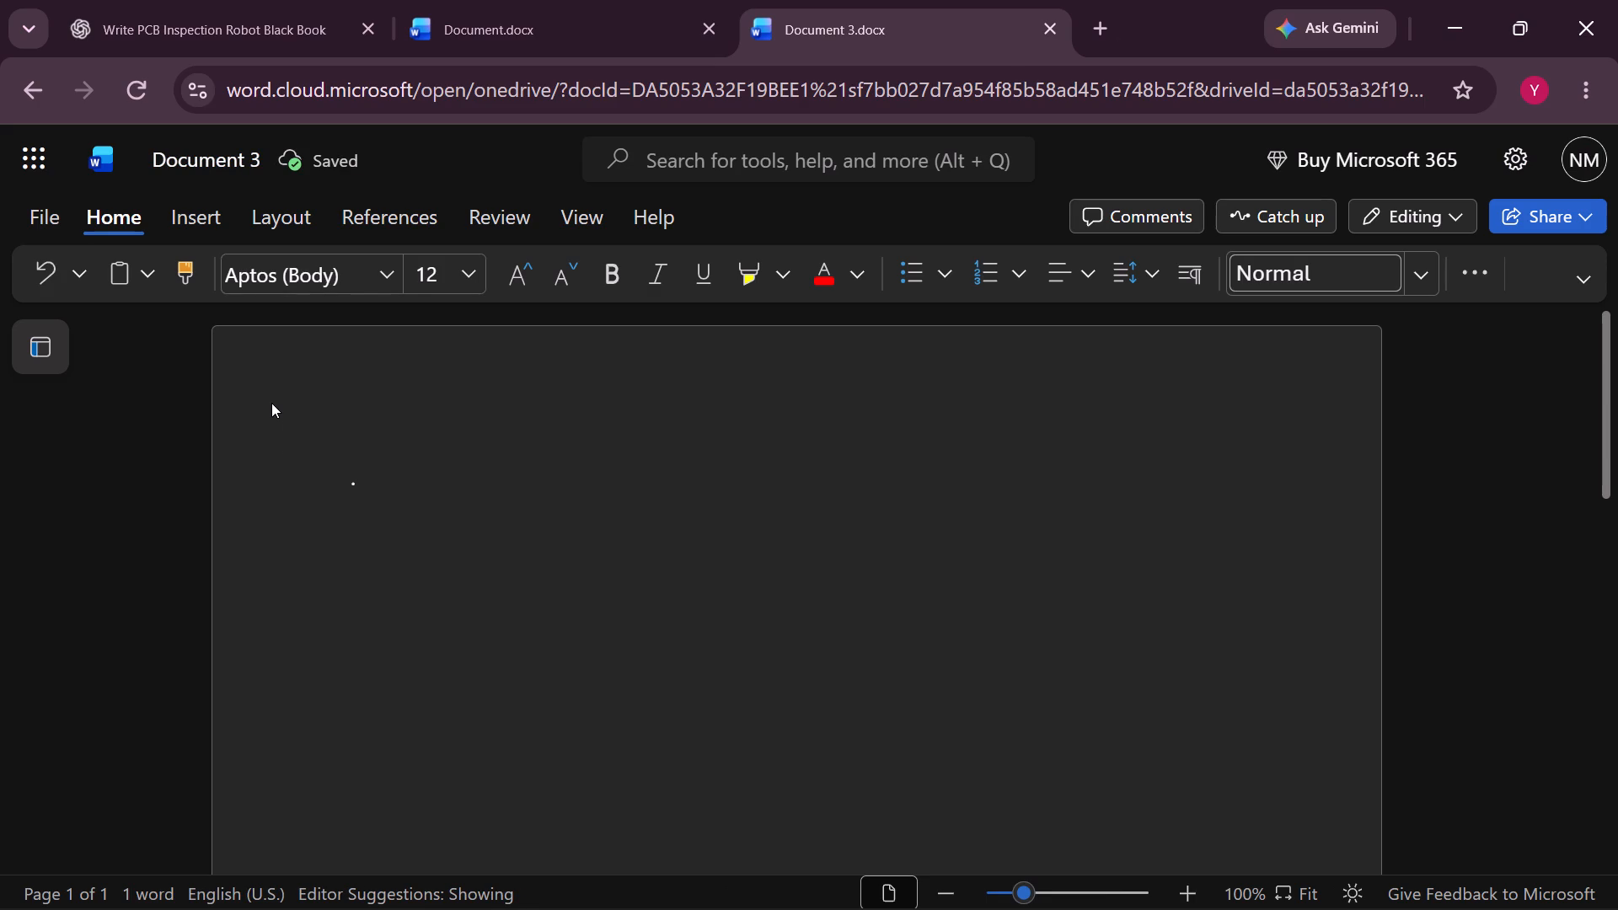
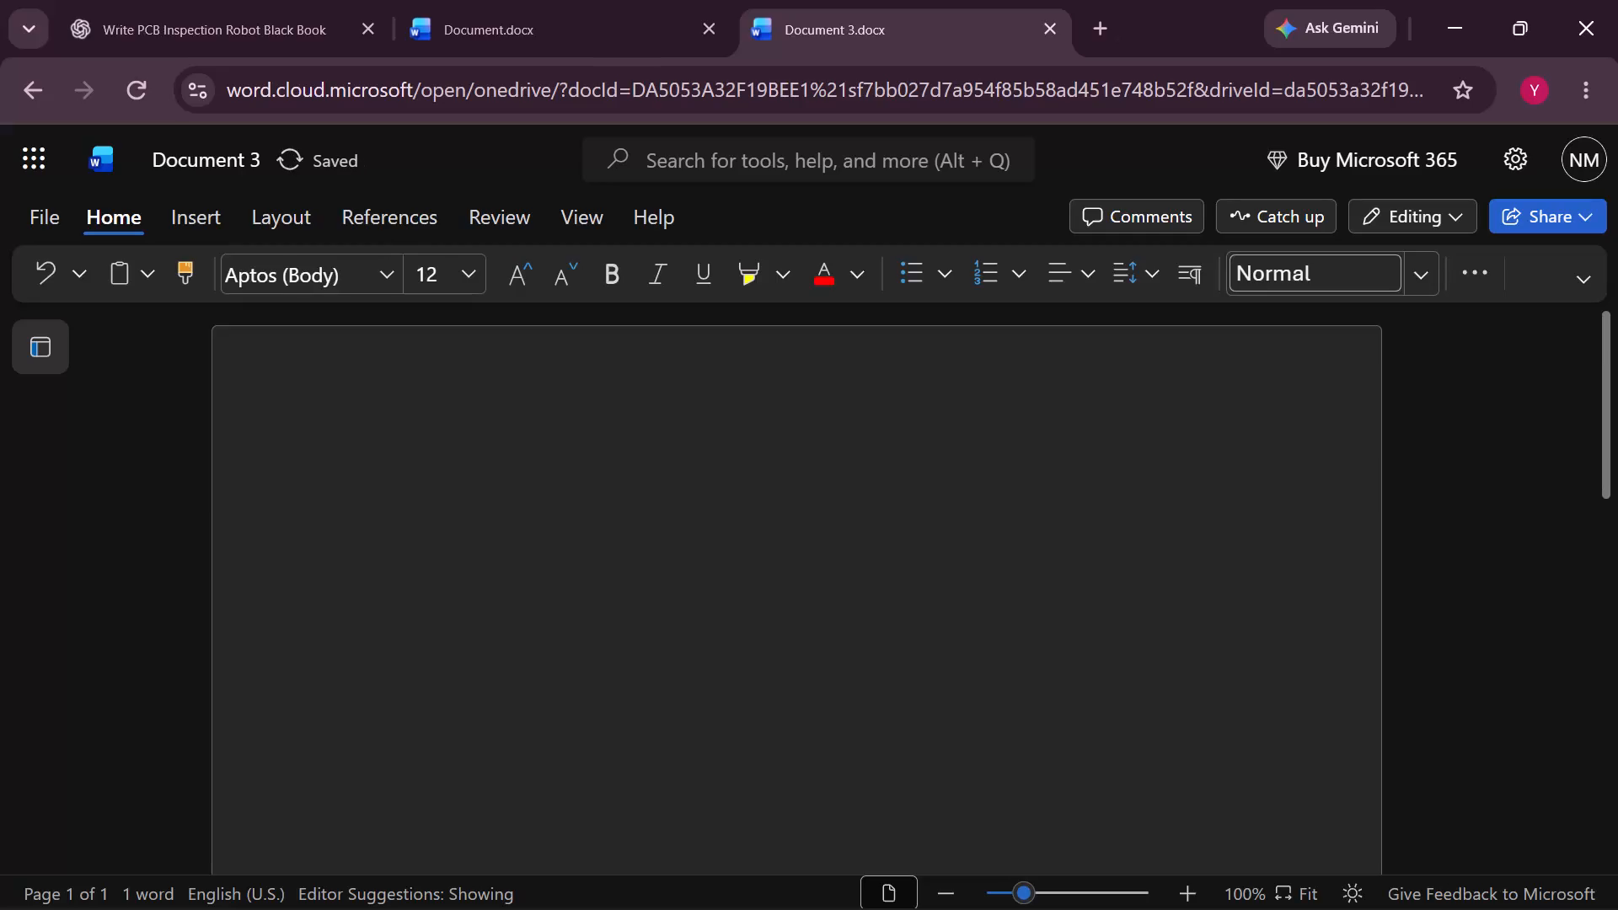
# Enter "A PROJECT REPORT ON" on the first line of the page, indented with leading spaces.
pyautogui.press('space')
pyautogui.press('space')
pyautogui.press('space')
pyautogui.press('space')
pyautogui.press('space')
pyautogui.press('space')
pyautogui.press('BackSpace')
pyautogui.press('BackSpace')
pyautogui.press('BackSpace')
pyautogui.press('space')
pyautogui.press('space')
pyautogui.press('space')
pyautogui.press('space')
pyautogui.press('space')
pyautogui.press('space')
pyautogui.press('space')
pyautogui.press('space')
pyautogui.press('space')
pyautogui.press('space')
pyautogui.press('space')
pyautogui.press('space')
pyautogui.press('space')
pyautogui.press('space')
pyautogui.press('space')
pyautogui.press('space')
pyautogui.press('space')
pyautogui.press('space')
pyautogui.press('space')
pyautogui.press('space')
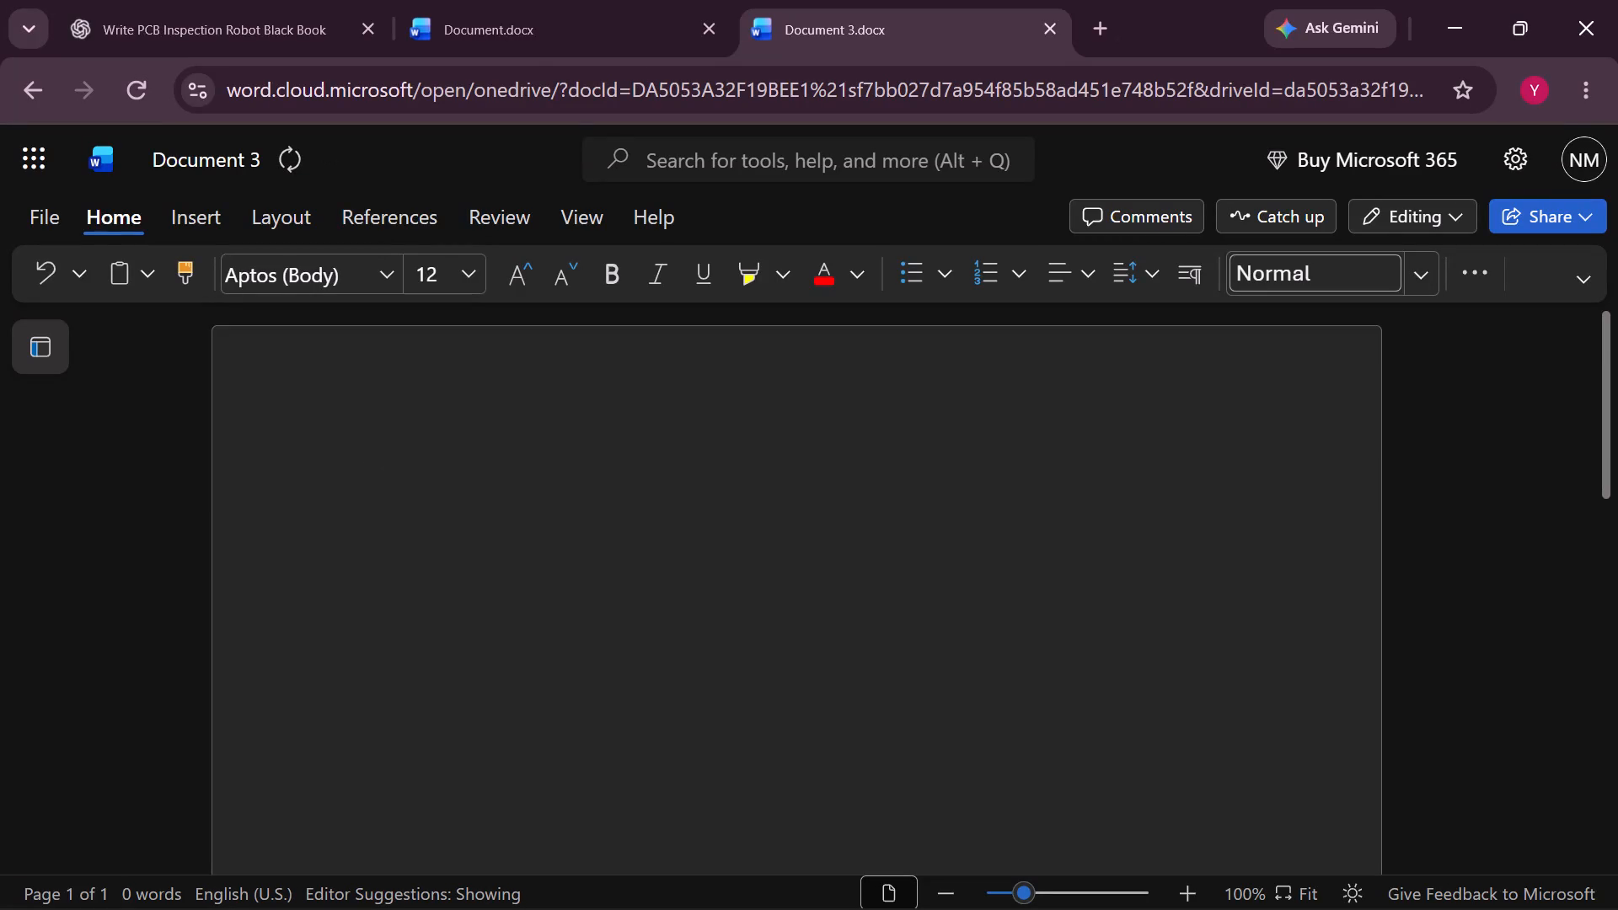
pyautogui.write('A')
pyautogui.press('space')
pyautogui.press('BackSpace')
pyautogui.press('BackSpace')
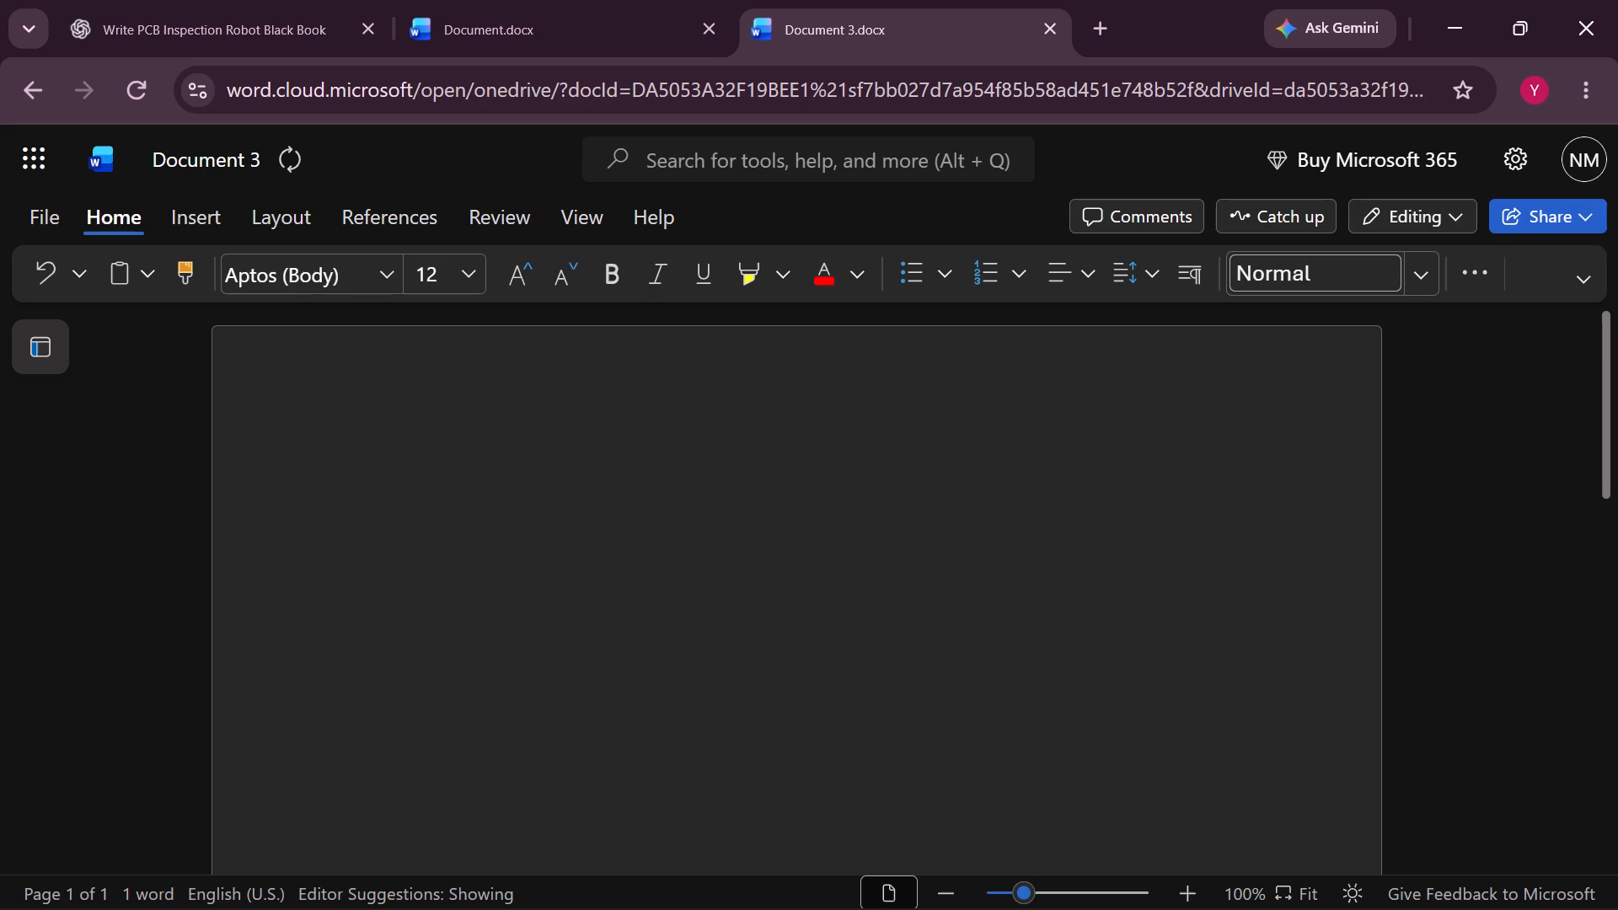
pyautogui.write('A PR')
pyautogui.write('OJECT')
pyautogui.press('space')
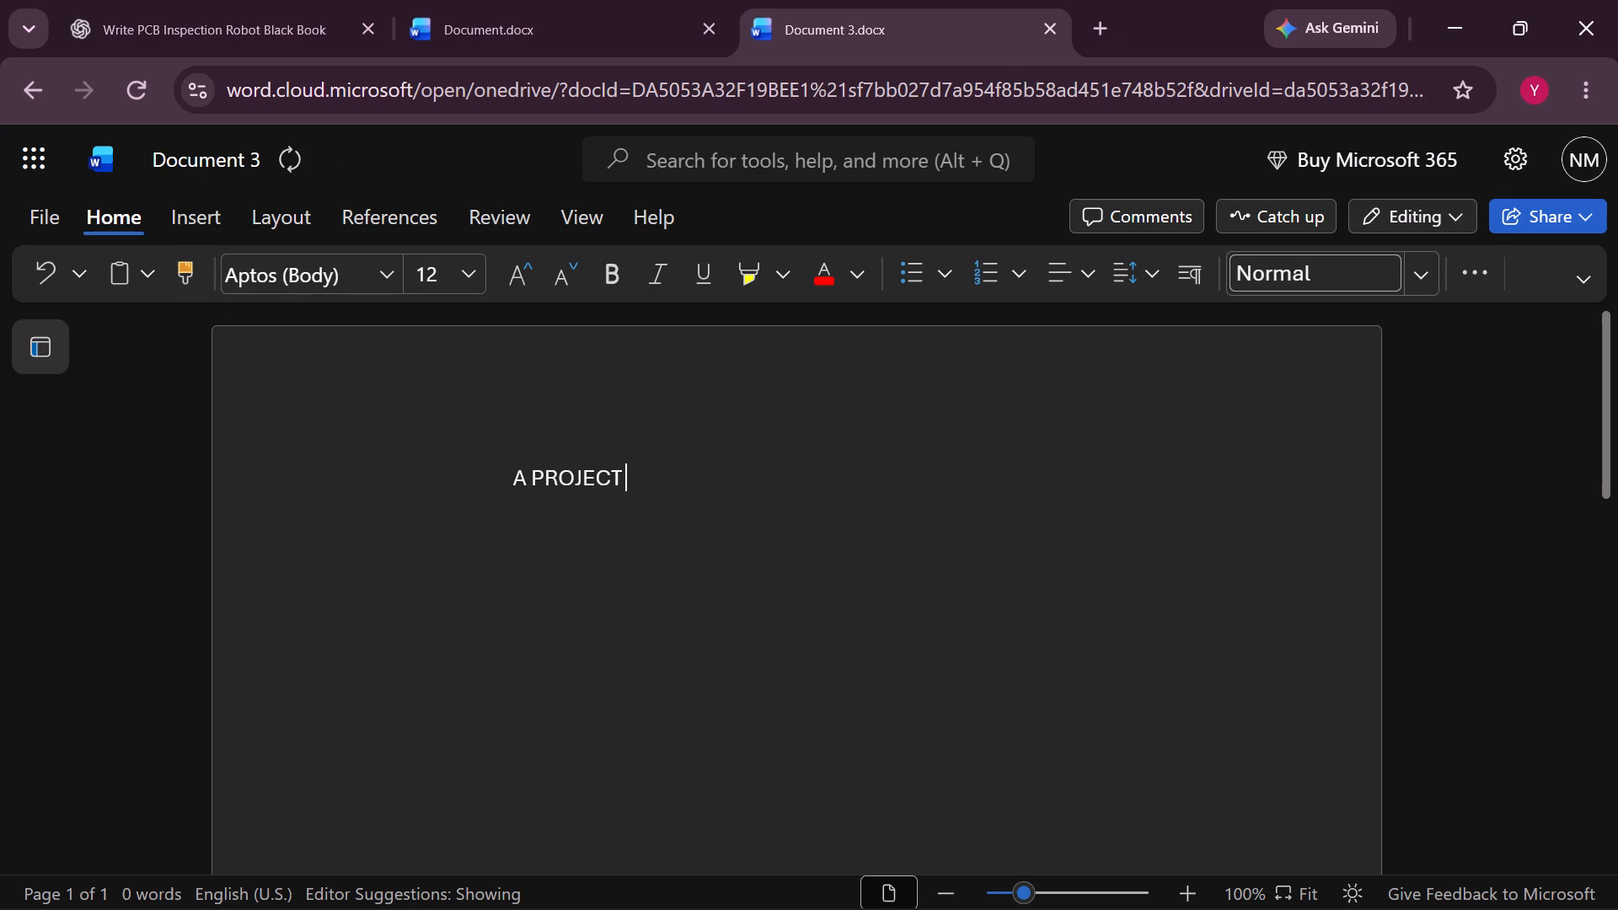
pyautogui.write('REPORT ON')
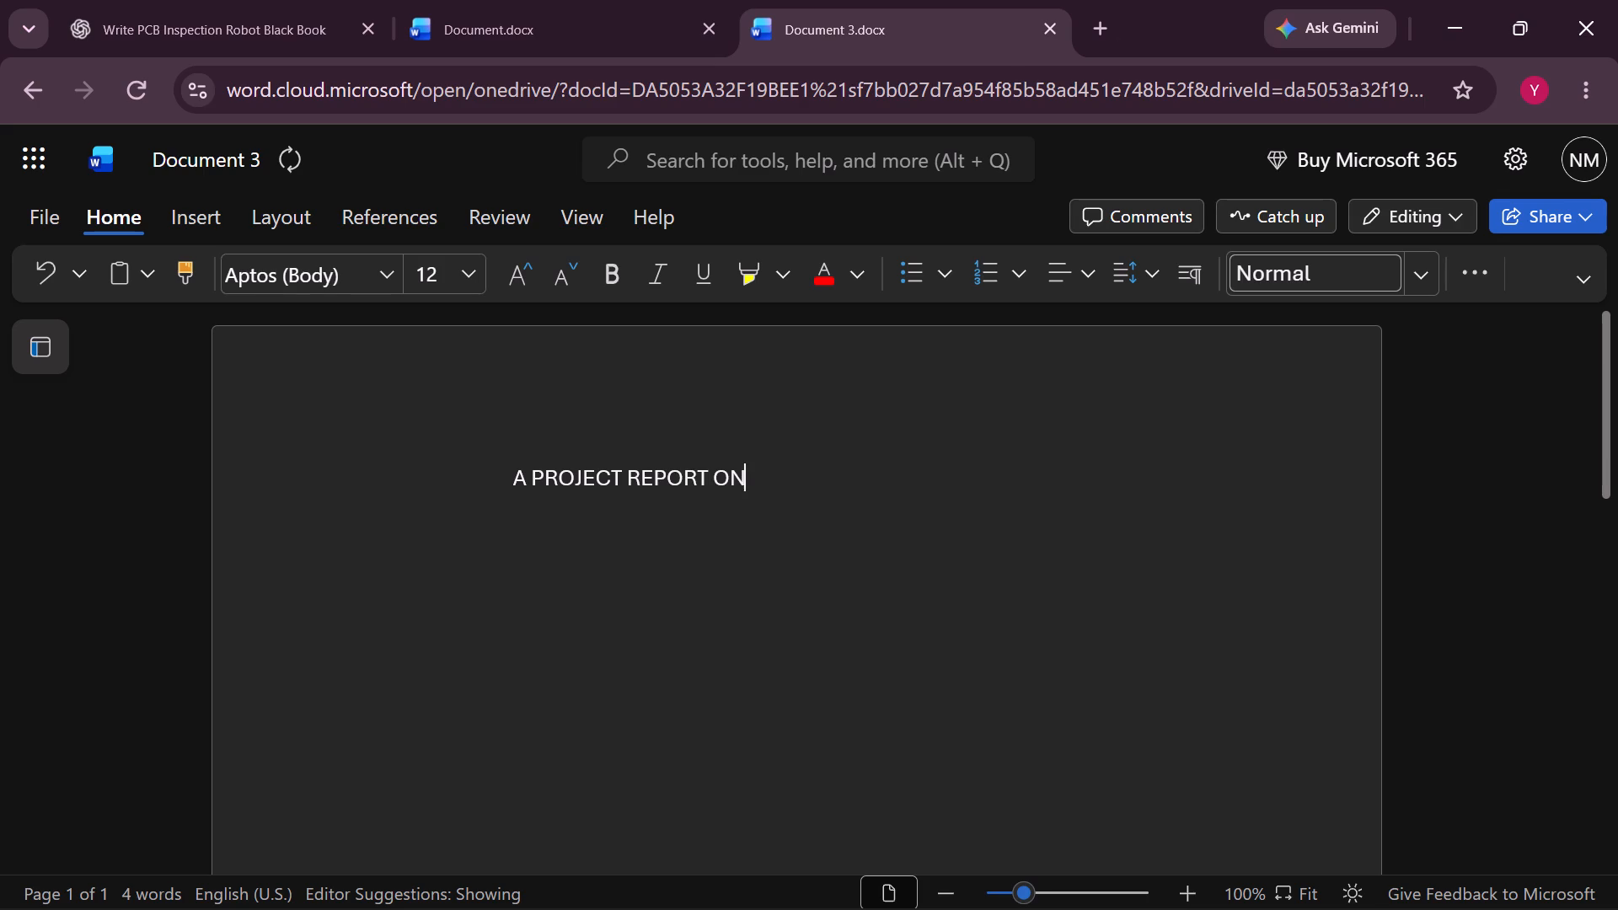
# Shift "A PROJECT REPORT ON" to roughly the middle of its line by adding more leading spaces.
pyautogui.click(502, 488)
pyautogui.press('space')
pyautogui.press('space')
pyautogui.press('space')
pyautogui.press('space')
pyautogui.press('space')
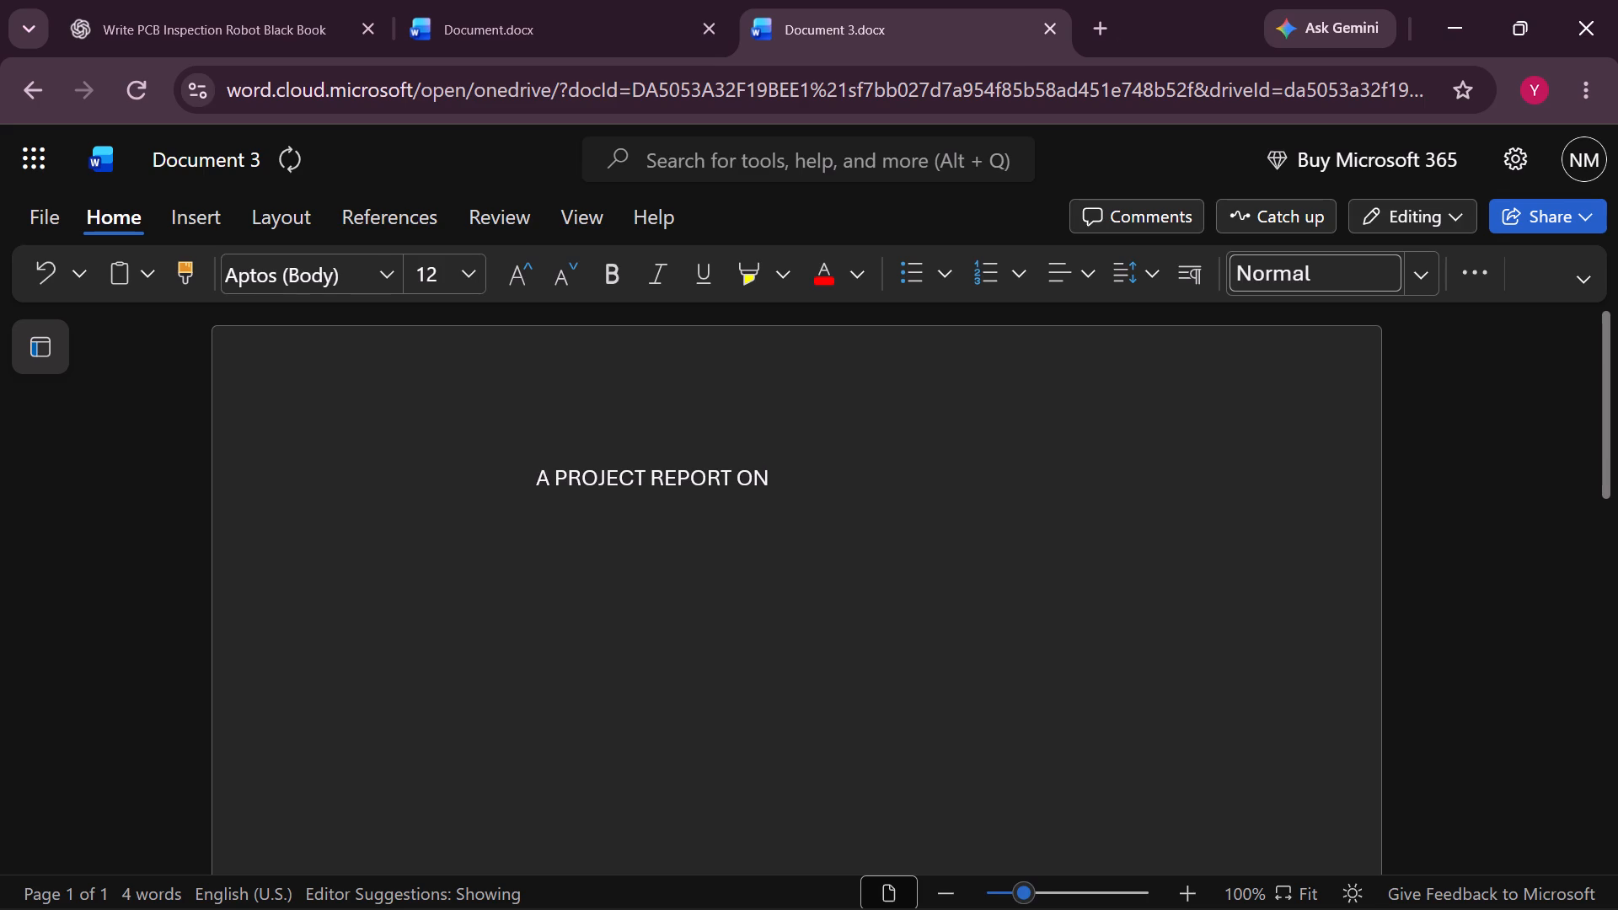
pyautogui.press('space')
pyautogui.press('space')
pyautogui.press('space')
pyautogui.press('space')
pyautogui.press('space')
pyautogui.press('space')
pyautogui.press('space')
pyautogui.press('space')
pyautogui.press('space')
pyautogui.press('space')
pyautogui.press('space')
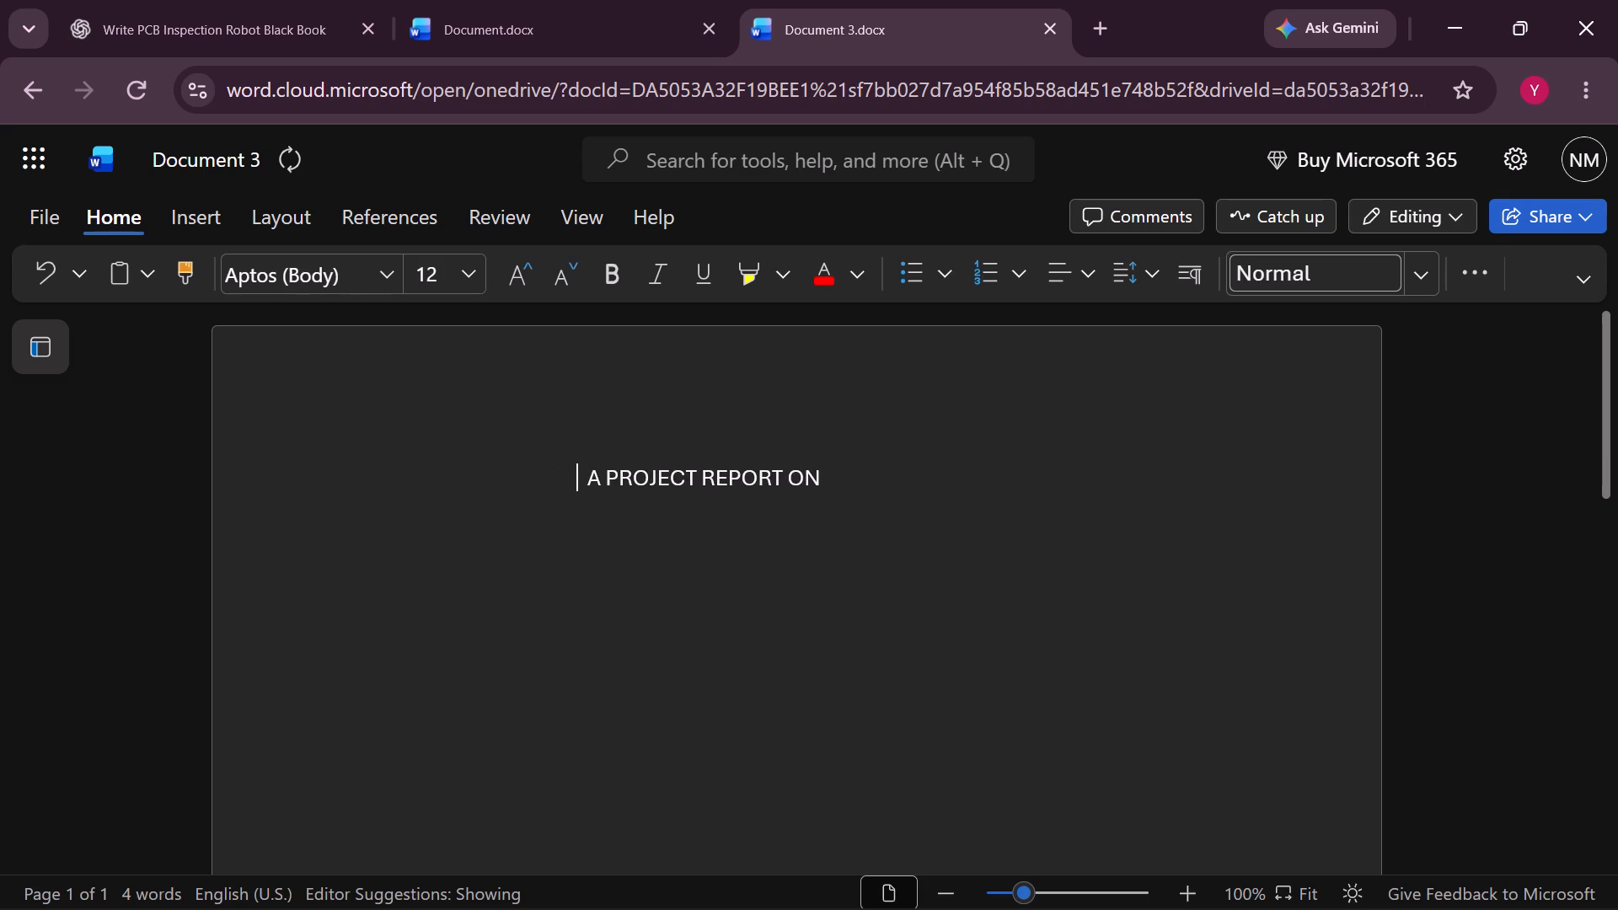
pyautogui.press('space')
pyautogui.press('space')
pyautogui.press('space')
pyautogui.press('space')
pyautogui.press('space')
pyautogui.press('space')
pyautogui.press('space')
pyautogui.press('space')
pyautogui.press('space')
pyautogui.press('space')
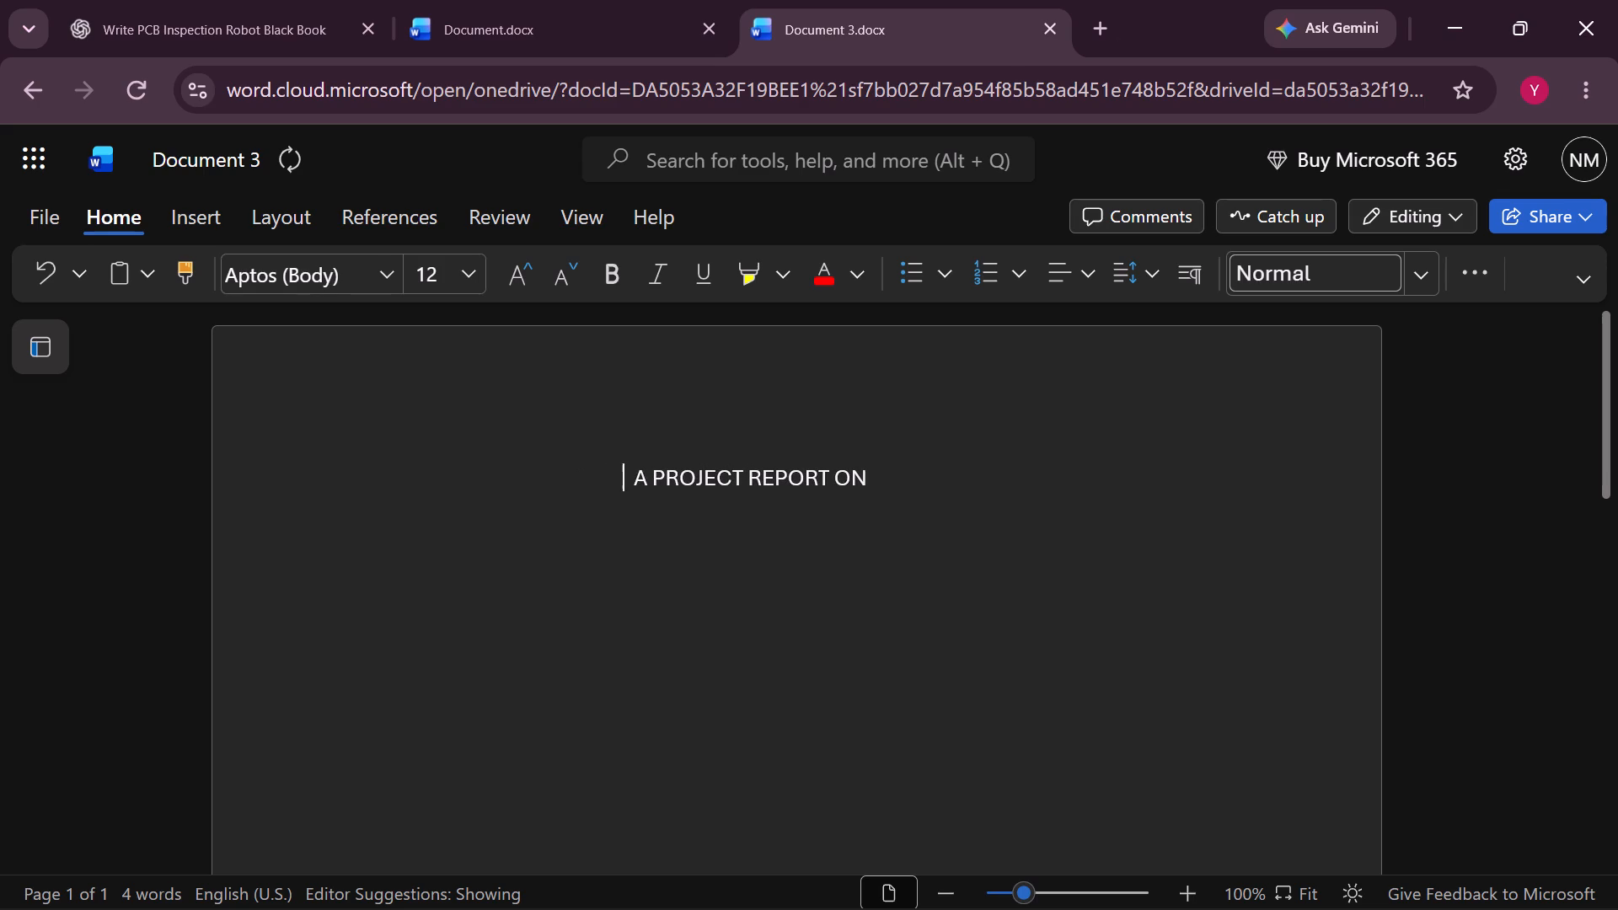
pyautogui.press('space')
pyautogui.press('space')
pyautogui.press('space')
pyautogui.click(904, 472)
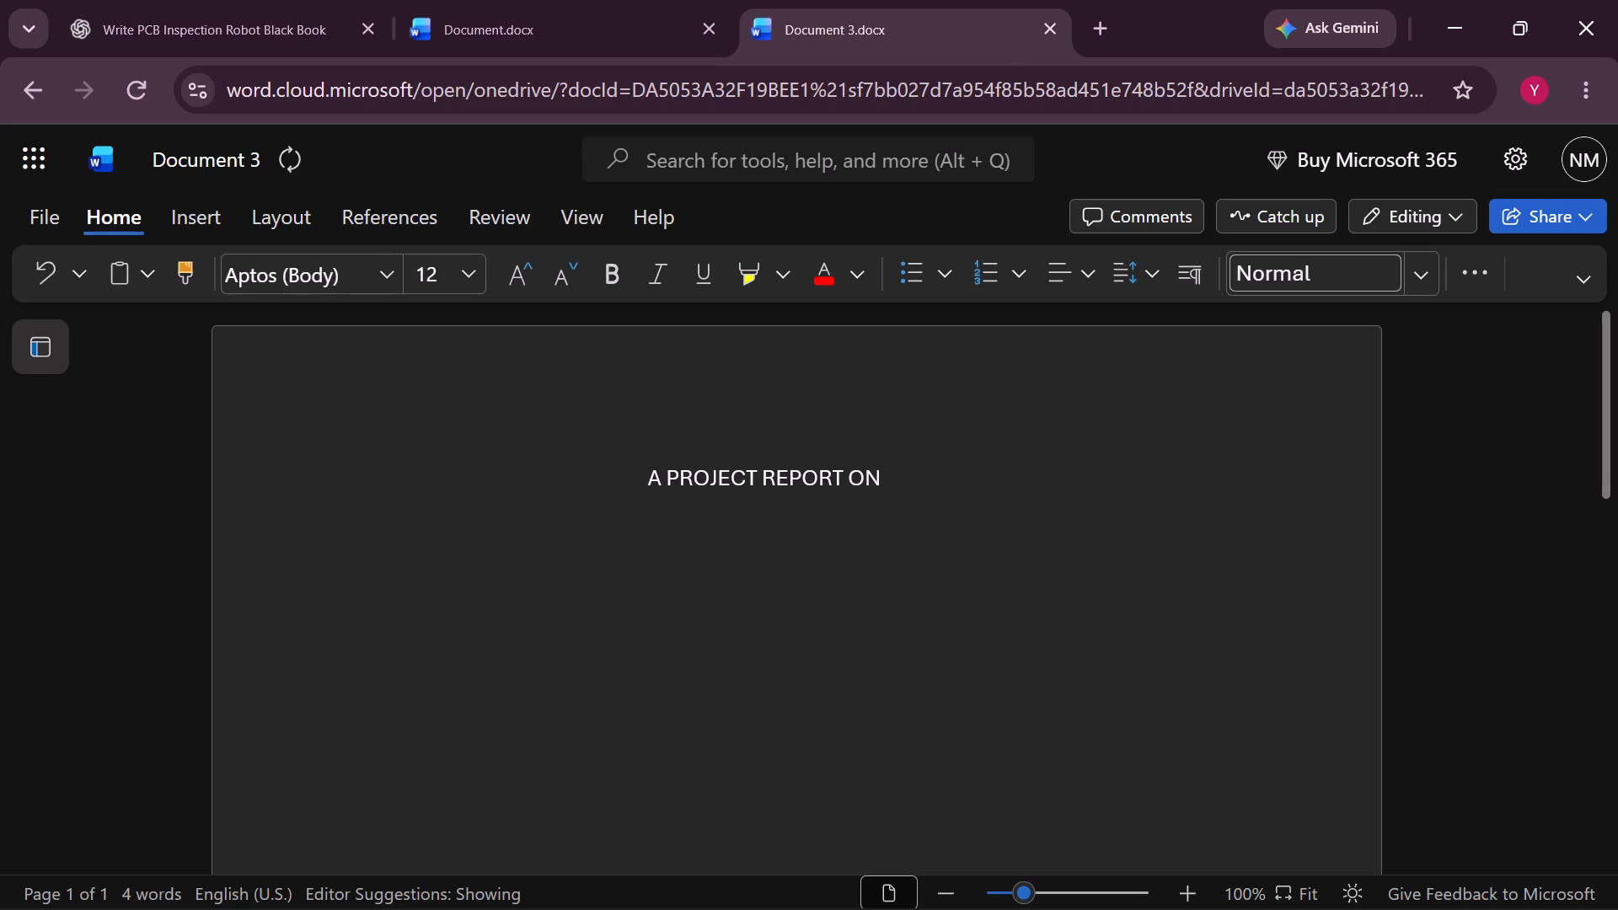
pyautogui.press('BackSpace')
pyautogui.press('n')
# On a new line, set the font size to 18 and enter "PRINTED CIRCUIT BROAD INSPECTION ROBOT USING".
pyautogui.press('Return')
pyautogui.click(467, 275)
pyautogui.click(437, 639)
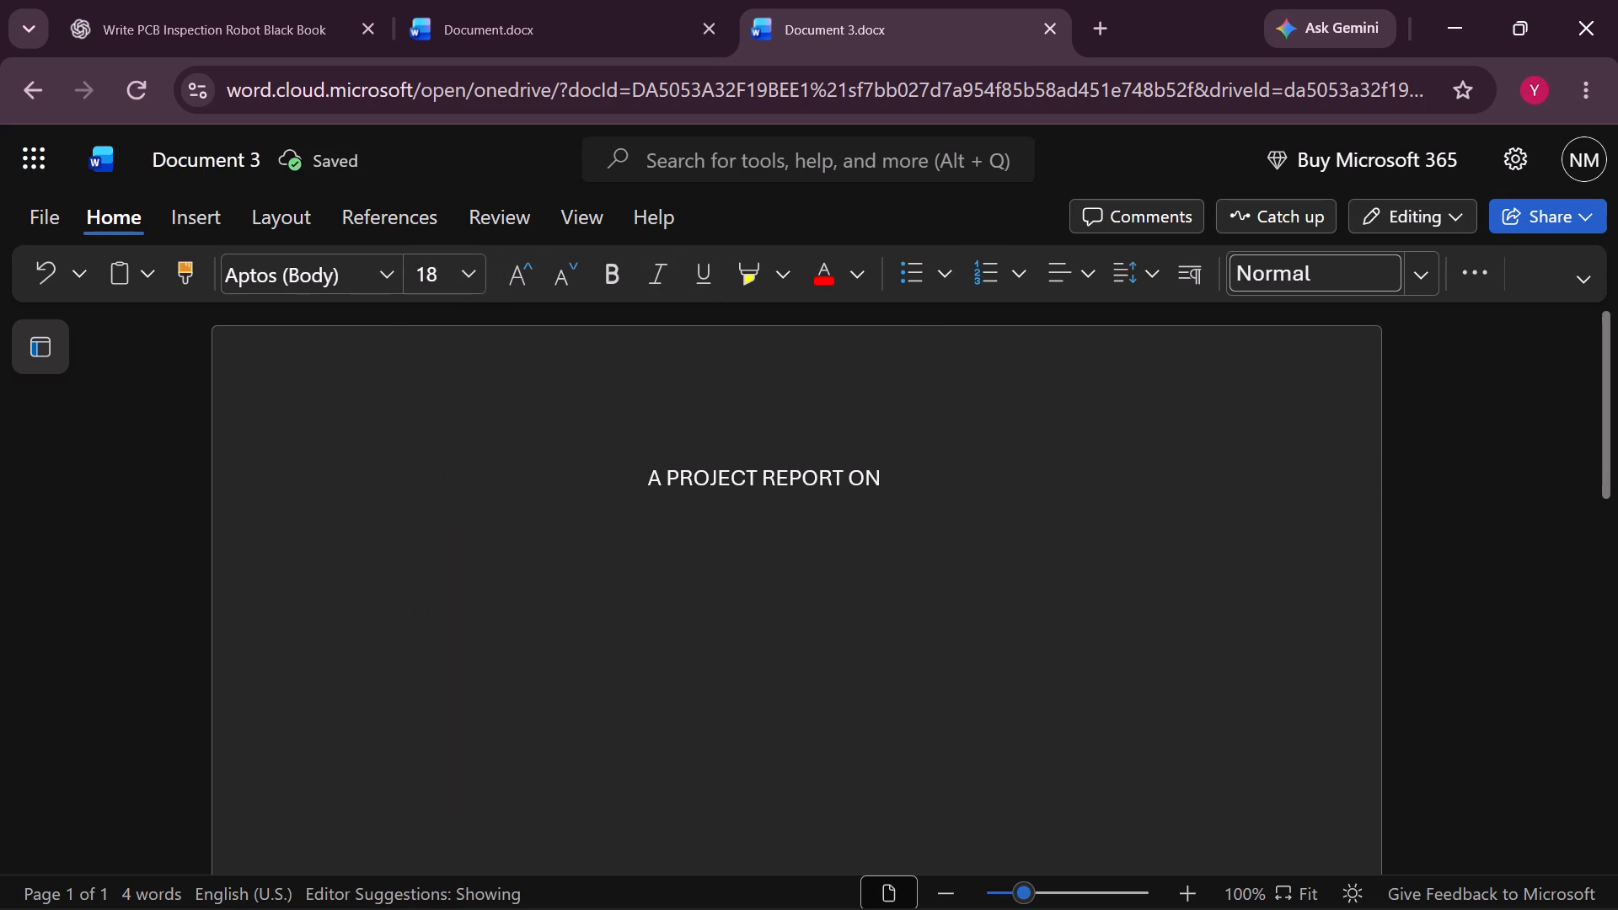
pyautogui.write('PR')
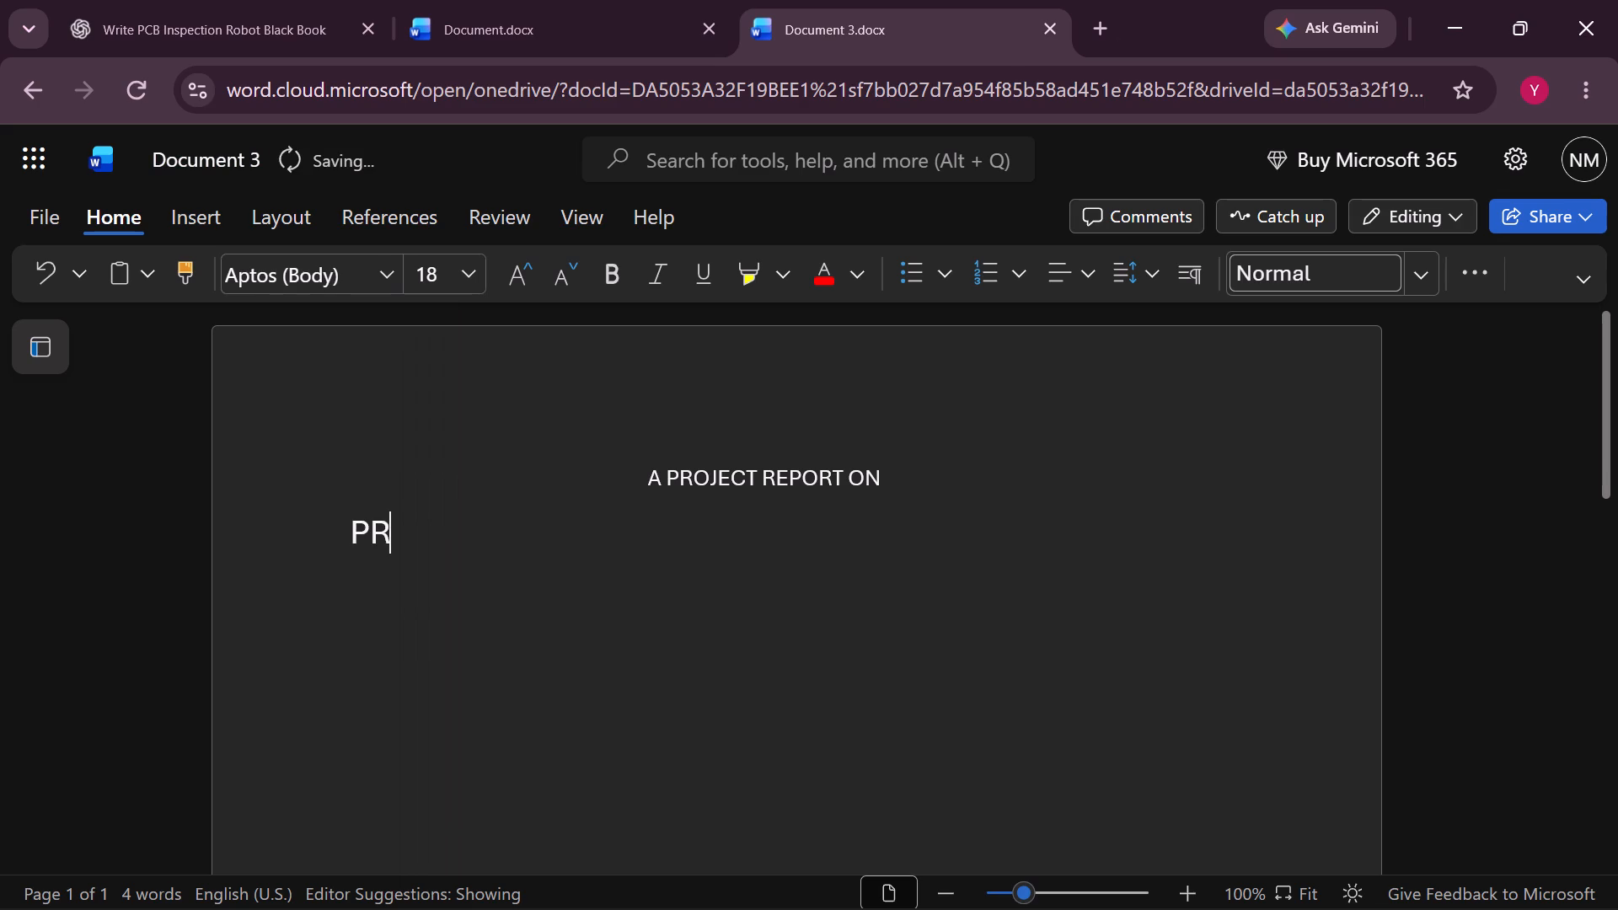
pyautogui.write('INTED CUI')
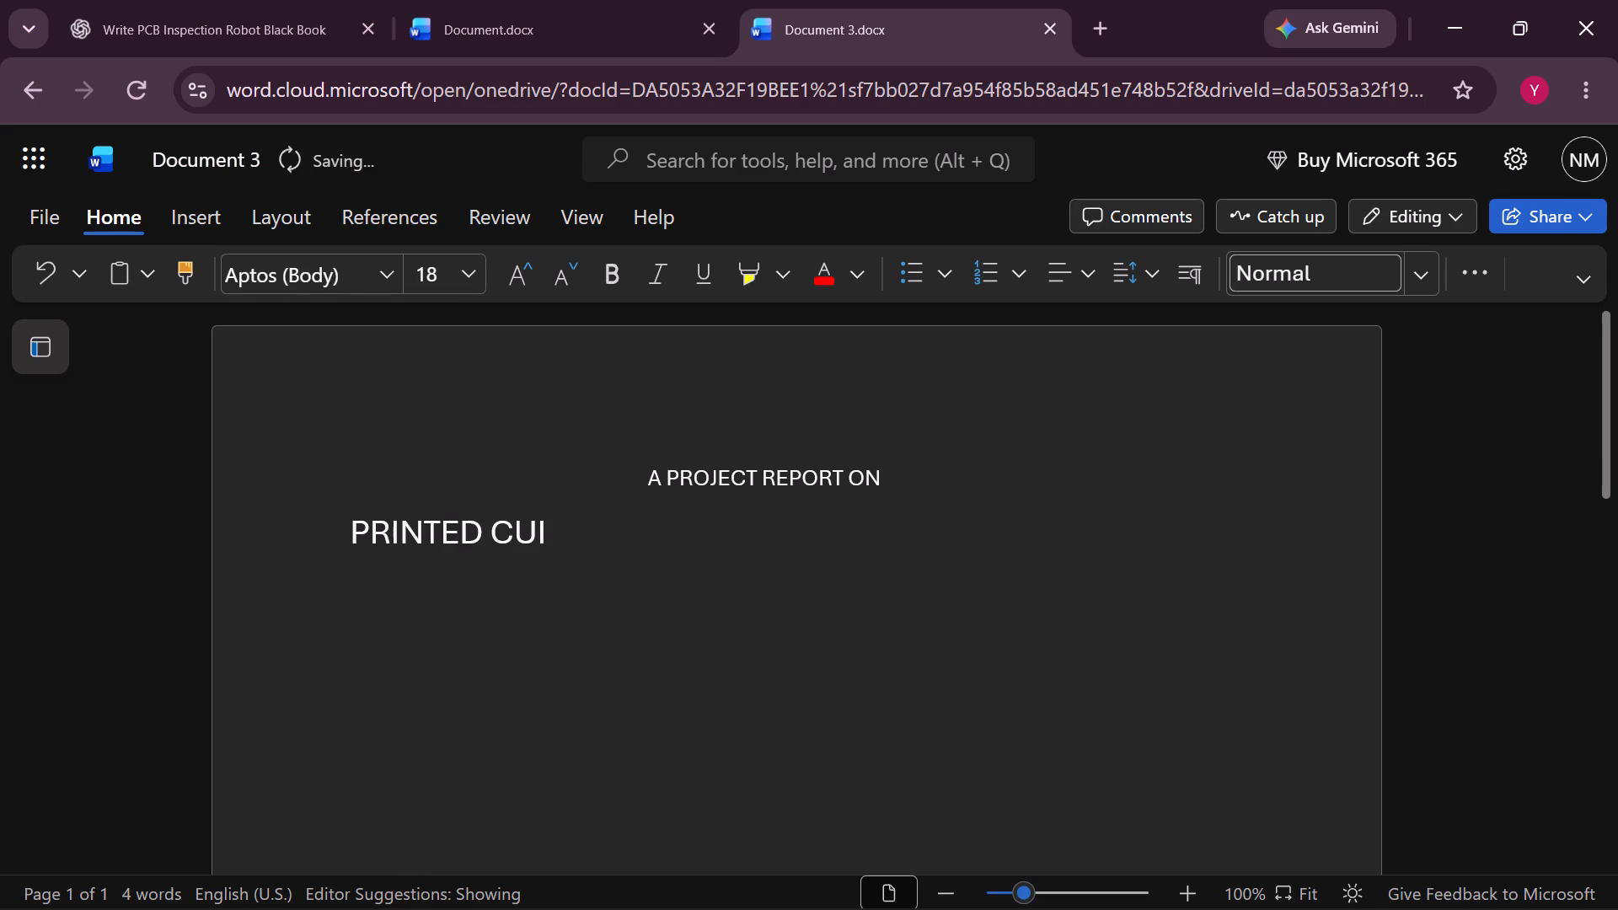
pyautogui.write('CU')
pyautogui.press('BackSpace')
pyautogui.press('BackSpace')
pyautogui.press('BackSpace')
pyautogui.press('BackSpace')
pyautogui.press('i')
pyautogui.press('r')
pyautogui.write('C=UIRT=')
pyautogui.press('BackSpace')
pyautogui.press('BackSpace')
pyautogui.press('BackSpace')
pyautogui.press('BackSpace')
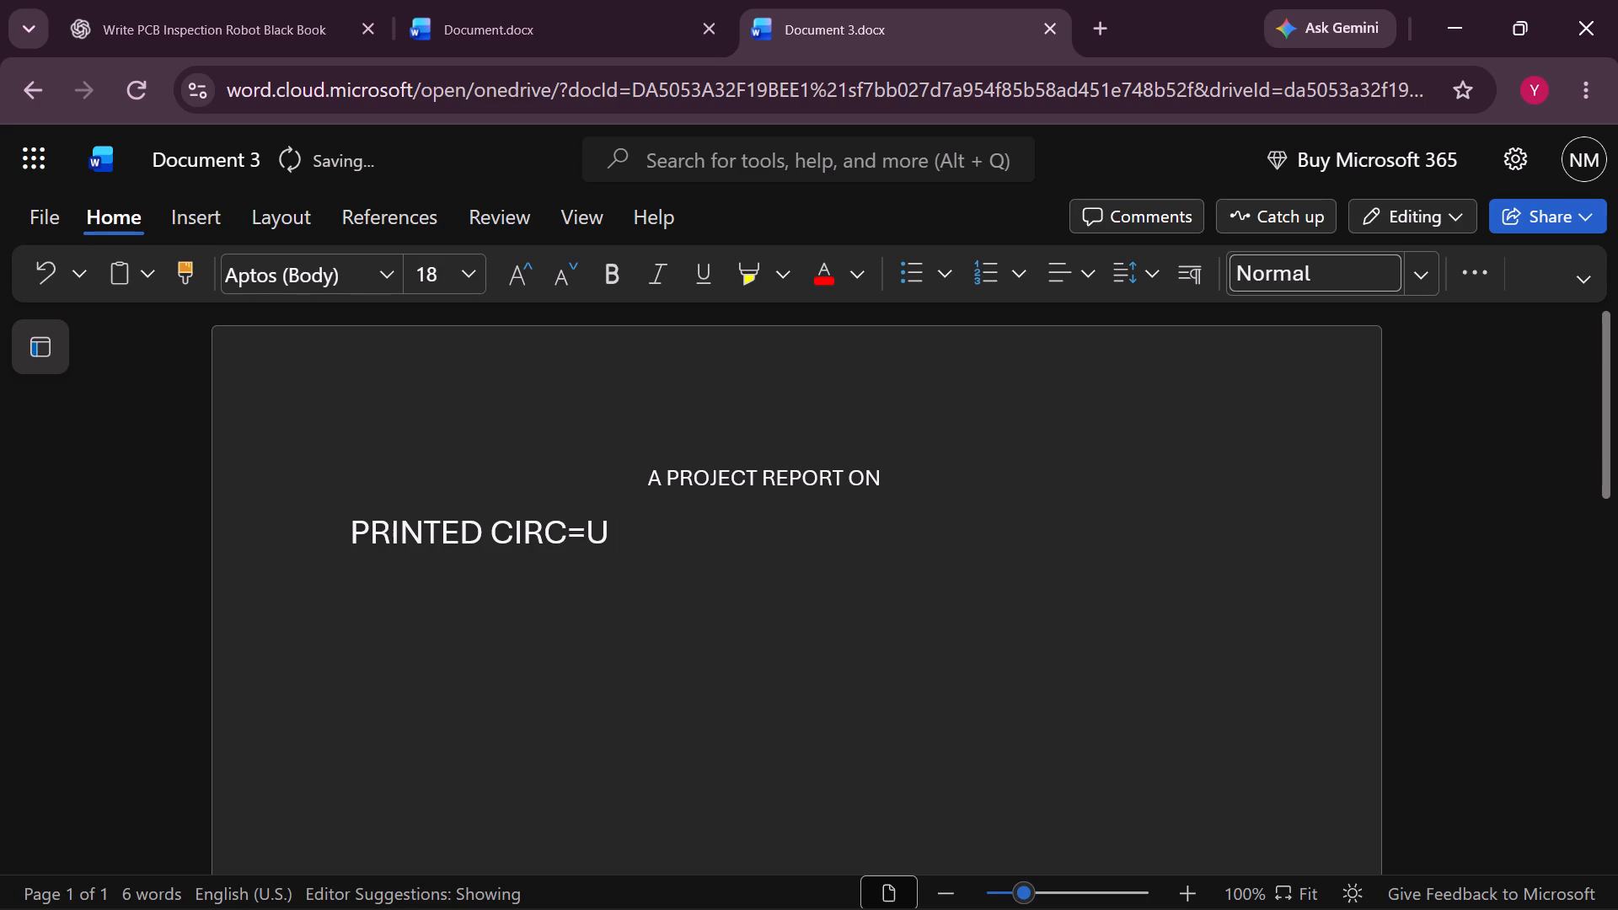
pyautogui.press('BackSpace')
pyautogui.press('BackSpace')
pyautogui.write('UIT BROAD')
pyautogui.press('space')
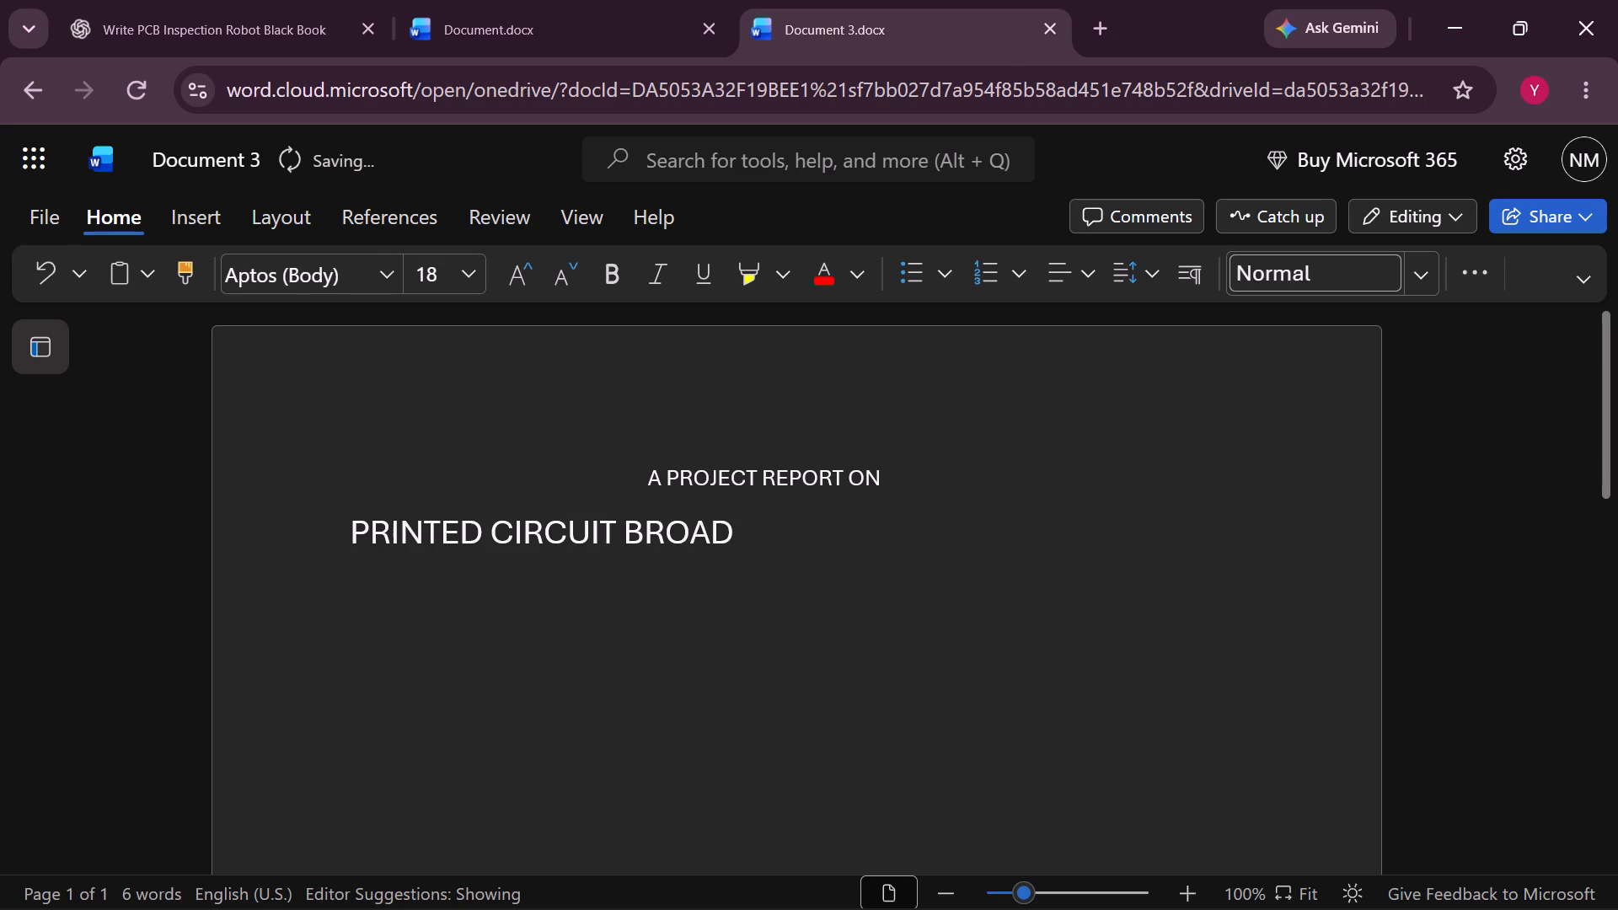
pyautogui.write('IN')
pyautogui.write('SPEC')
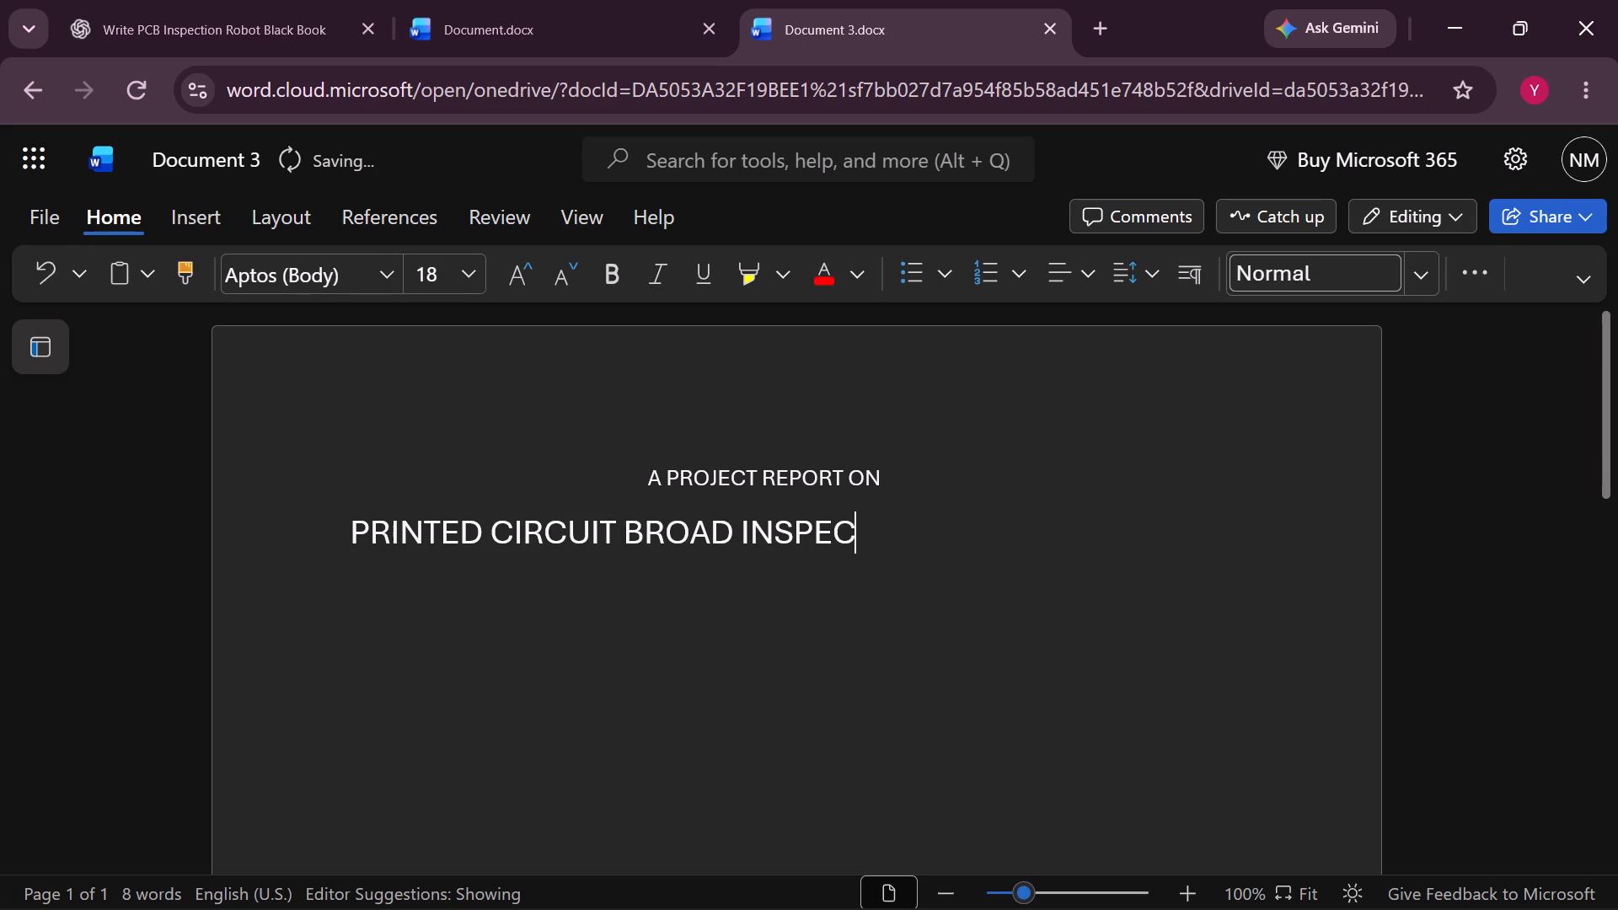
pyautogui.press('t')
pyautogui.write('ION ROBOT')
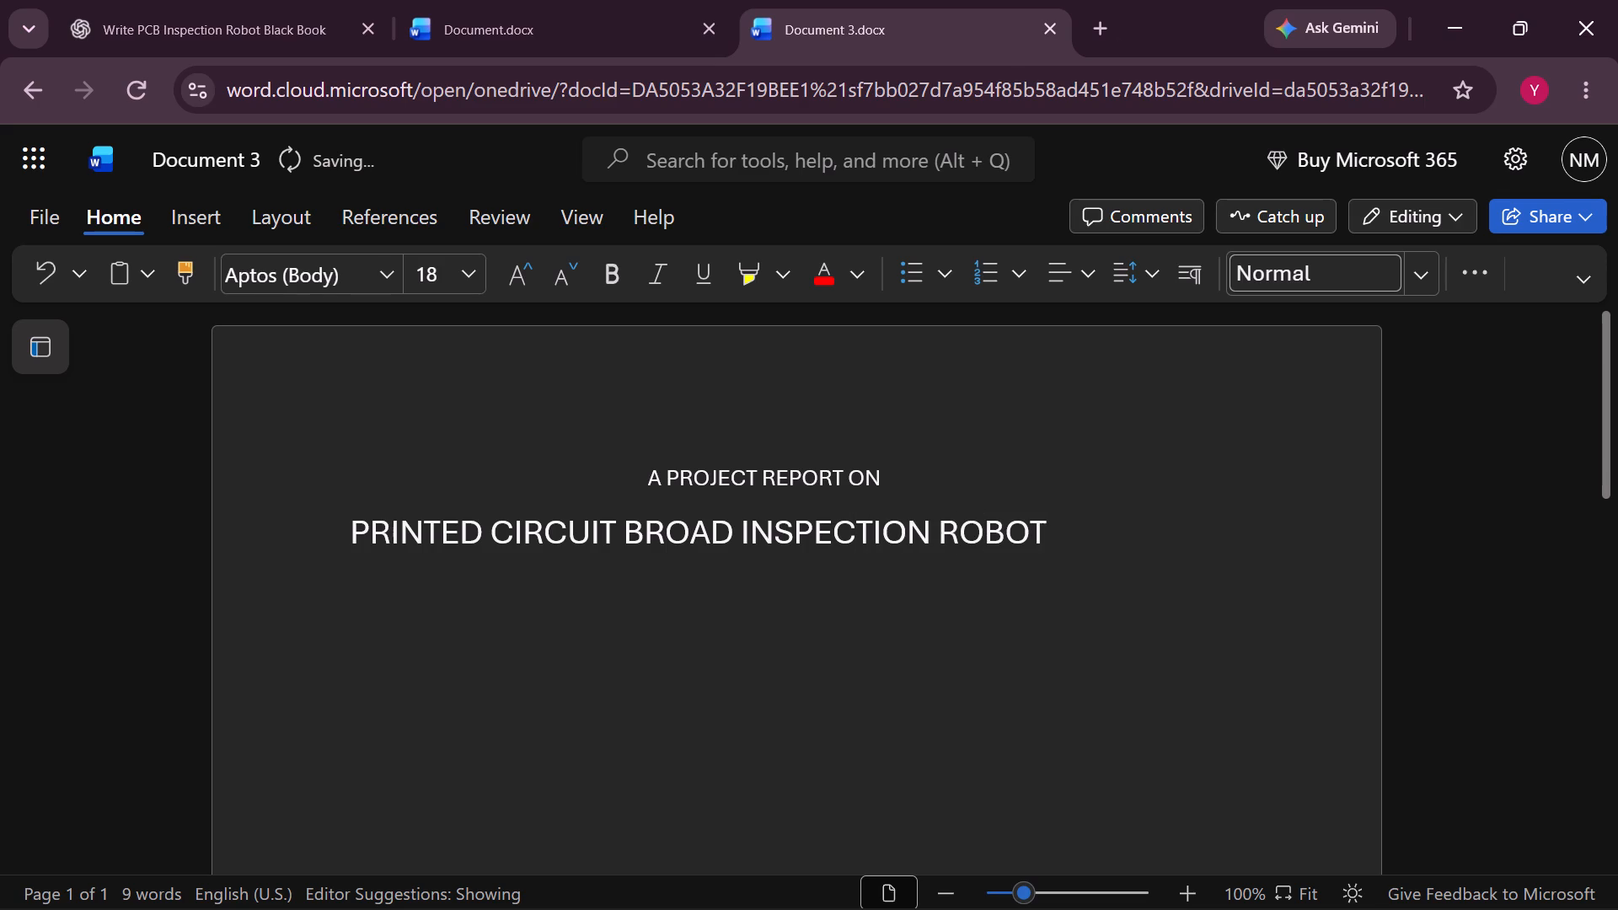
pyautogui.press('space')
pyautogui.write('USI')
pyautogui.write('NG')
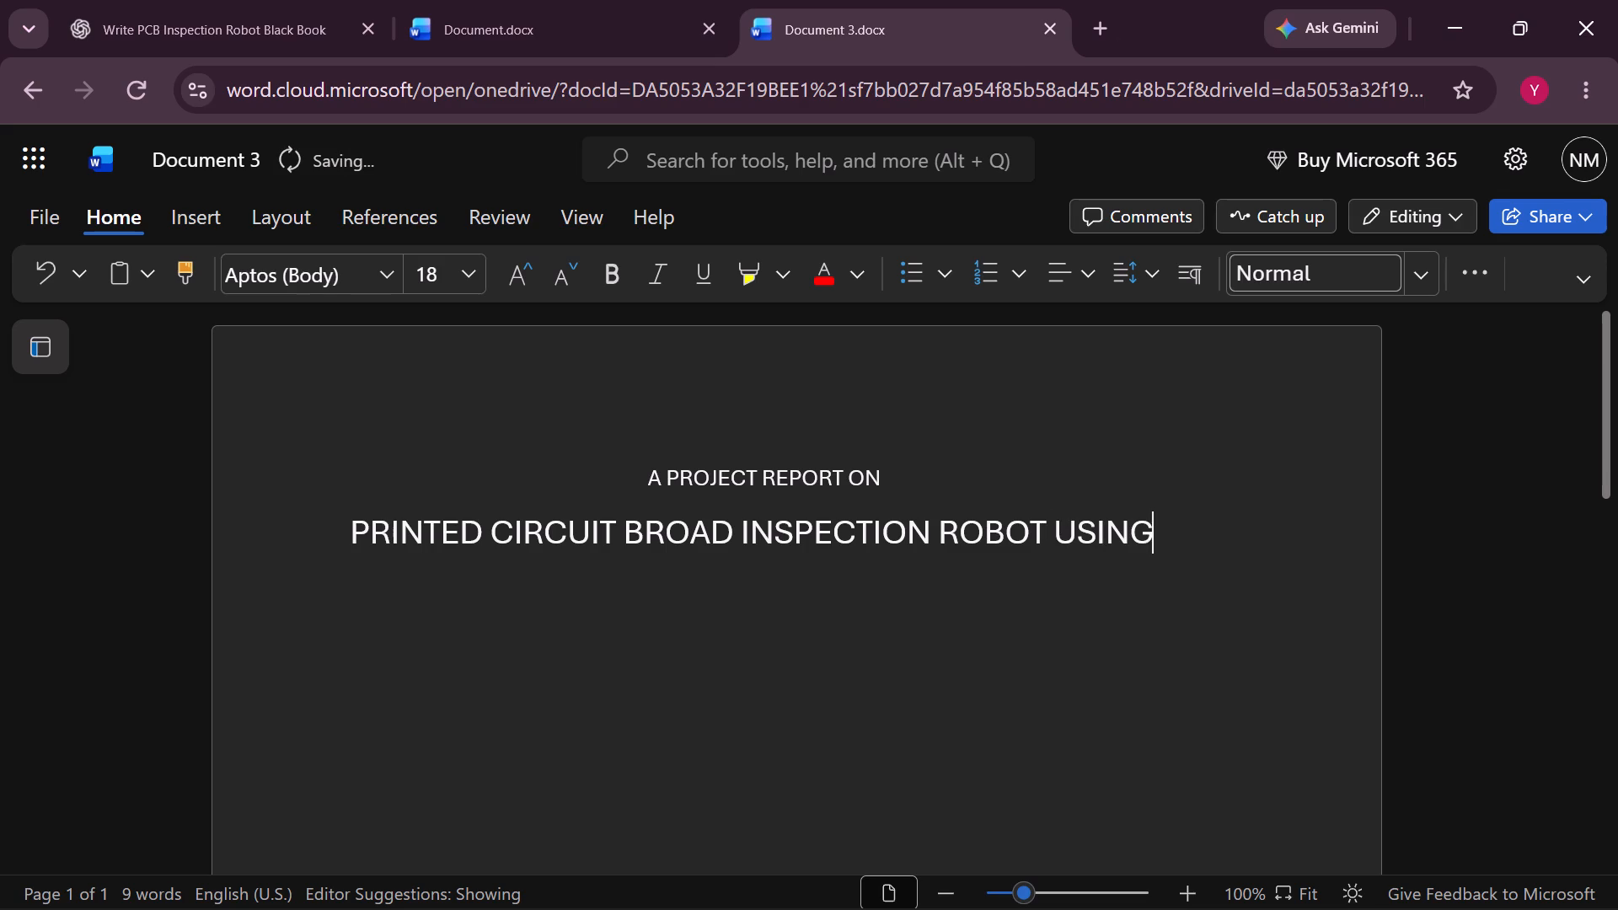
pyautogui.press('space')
# Enter "ARDUINO UNO AND CAMERA" on a new line below the first title line.
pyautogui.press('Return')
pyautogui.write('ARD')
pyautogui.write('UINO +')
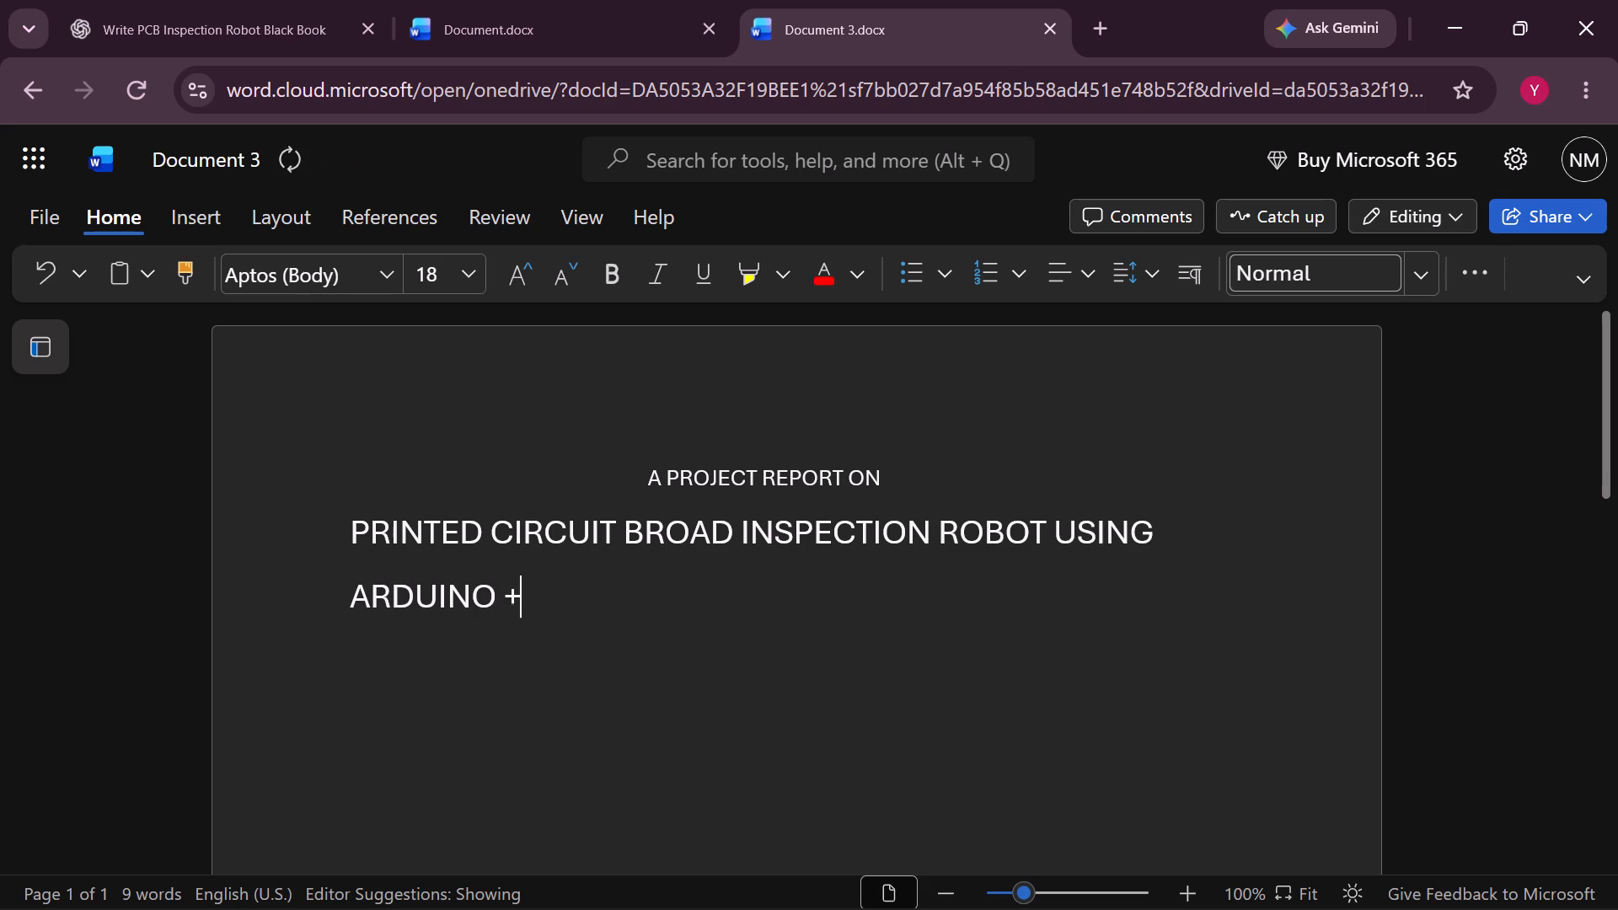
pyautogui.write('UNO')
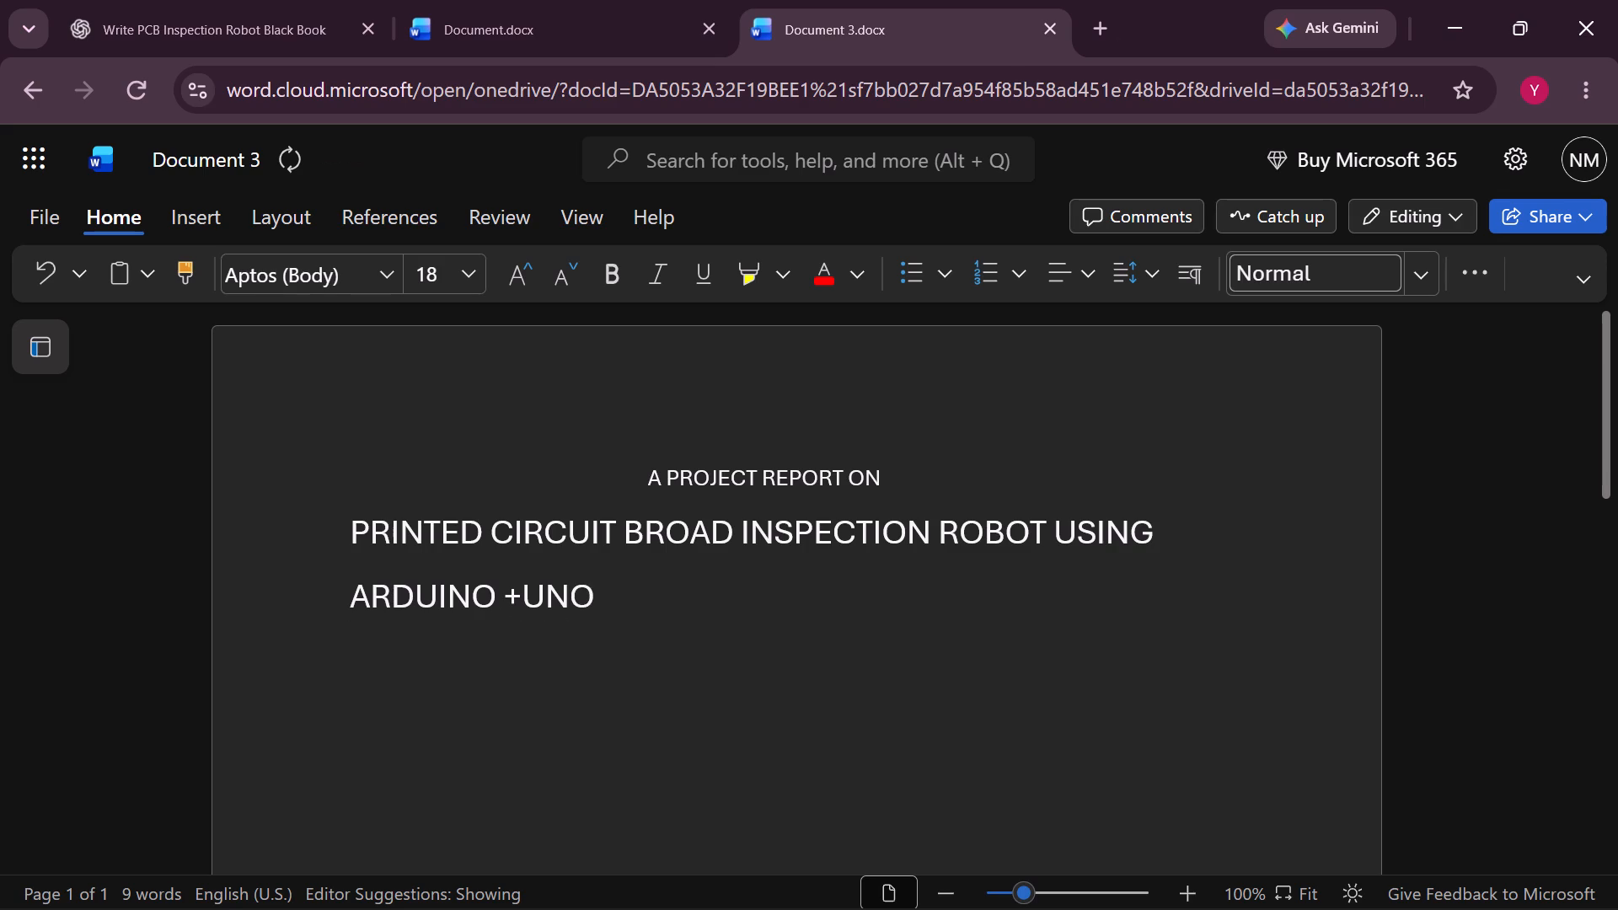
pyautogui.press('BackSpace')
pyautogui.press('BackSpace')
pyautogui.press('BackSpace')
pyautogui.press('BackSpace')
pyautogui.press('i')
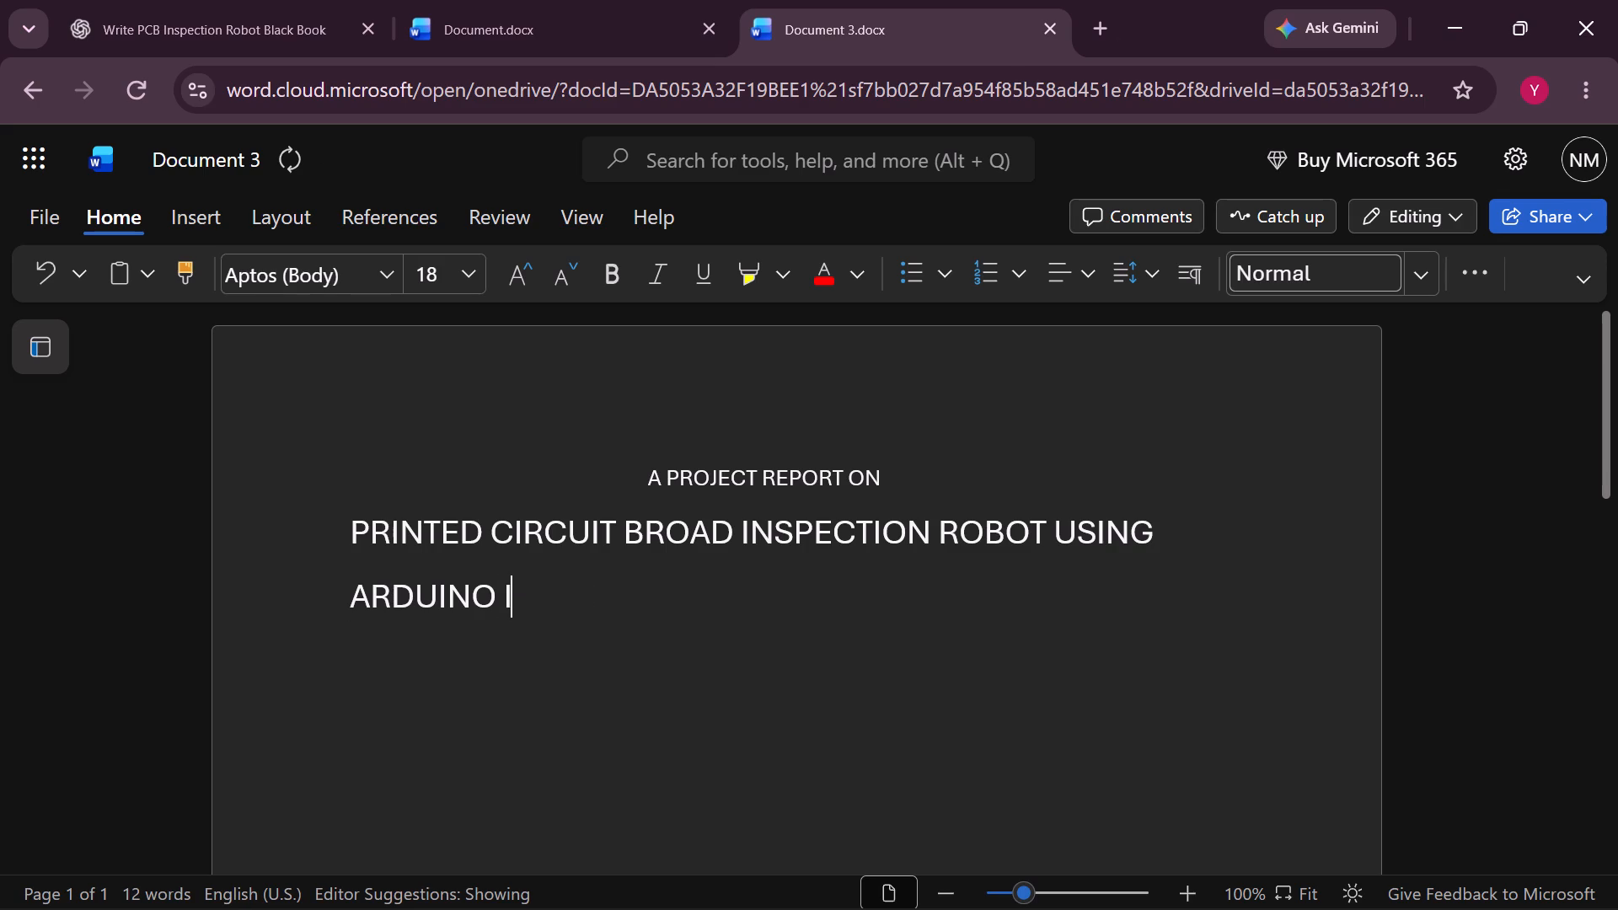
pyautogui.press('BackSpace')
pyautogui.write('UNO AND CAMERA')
# Shift "ARDUINO UNO AND CAMERA" to roughly the middle of its line with leading spaces, and end the line with a space.
pyautogui.click(437, 639)
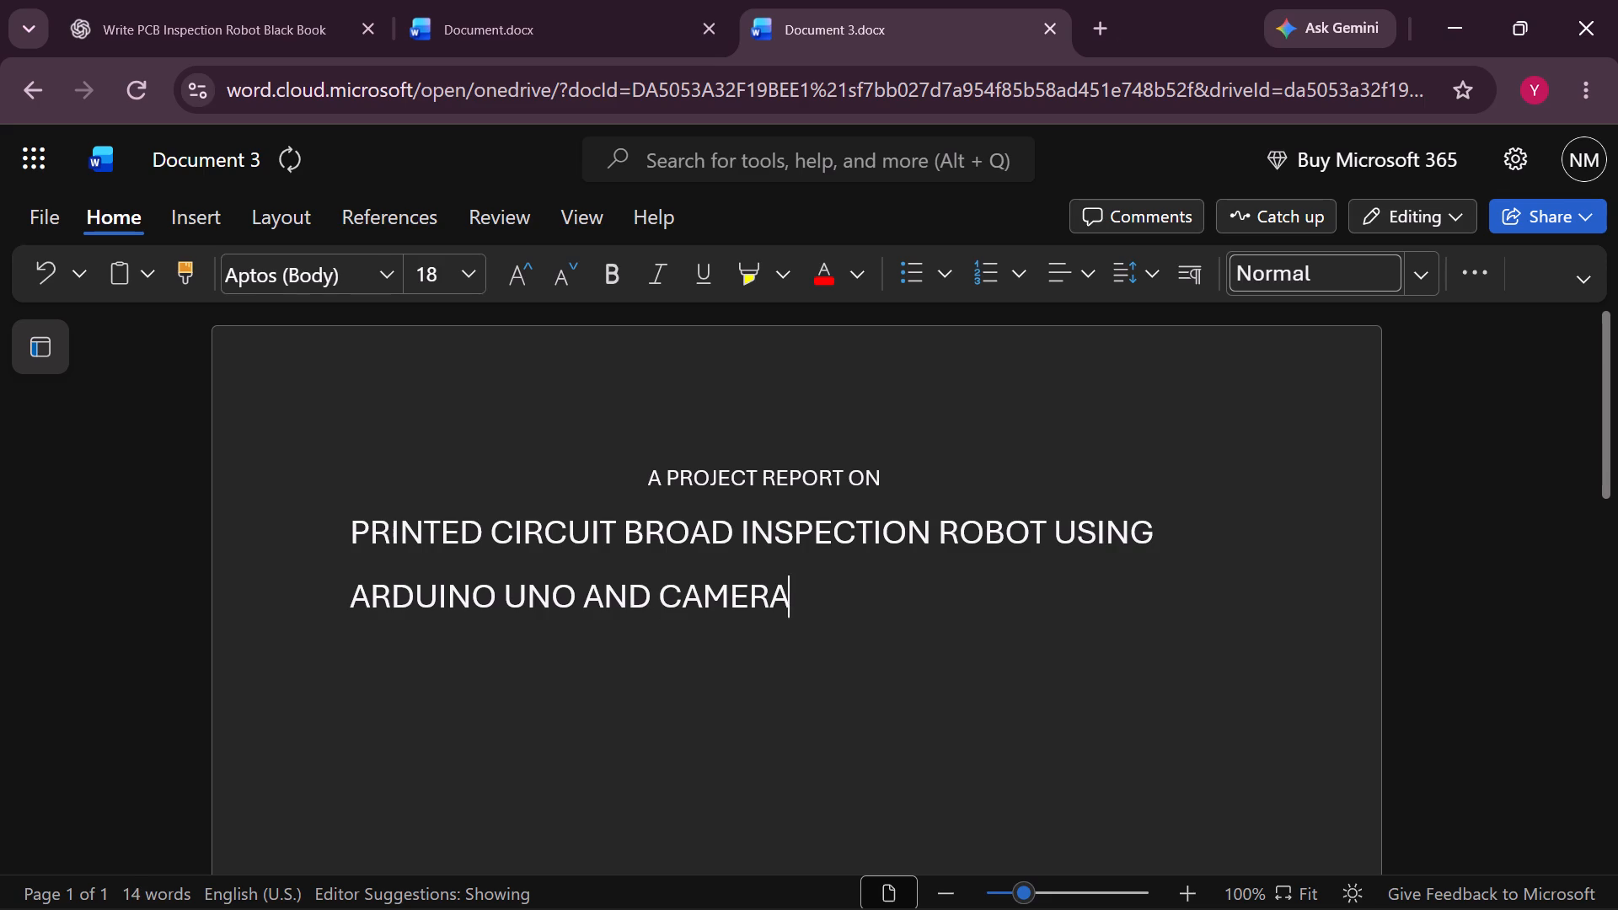
pyautogui.click(352, 596)
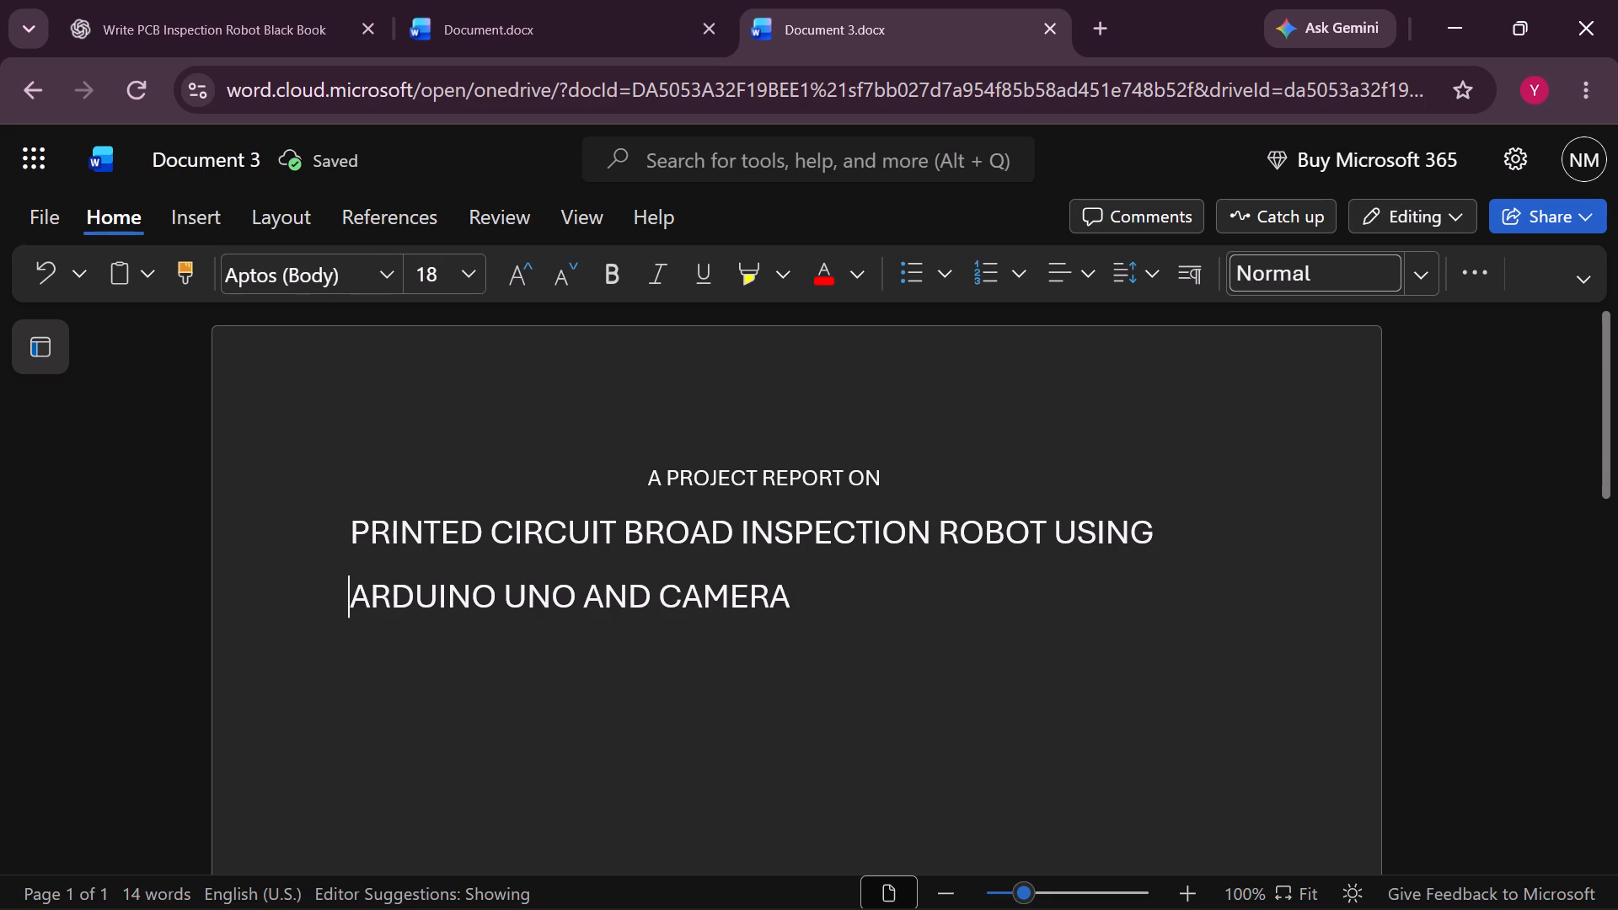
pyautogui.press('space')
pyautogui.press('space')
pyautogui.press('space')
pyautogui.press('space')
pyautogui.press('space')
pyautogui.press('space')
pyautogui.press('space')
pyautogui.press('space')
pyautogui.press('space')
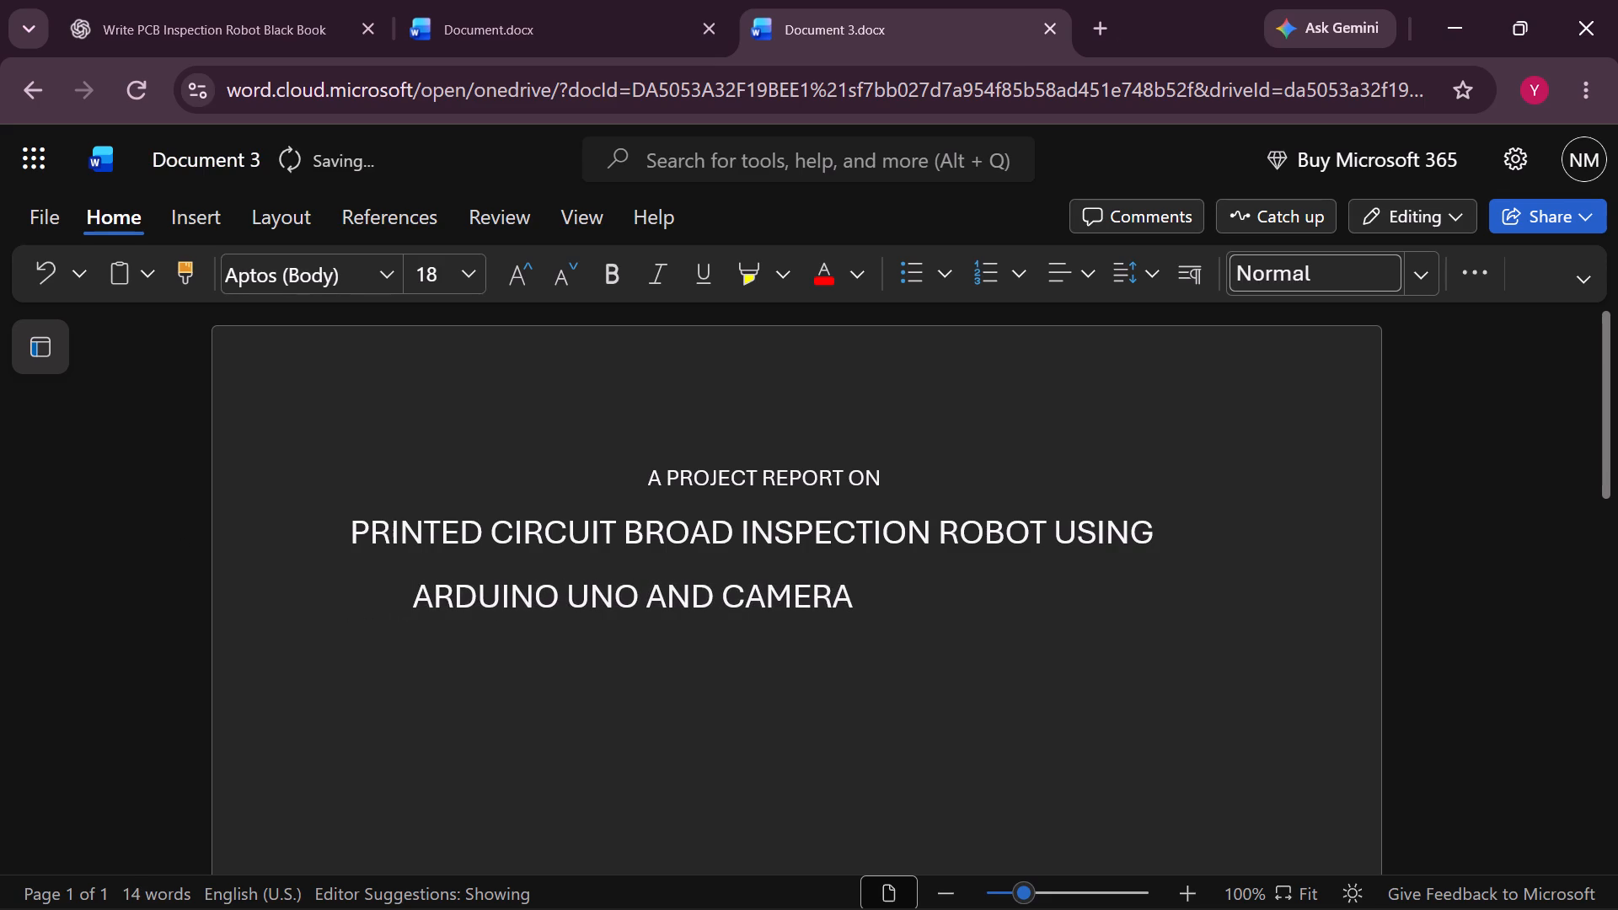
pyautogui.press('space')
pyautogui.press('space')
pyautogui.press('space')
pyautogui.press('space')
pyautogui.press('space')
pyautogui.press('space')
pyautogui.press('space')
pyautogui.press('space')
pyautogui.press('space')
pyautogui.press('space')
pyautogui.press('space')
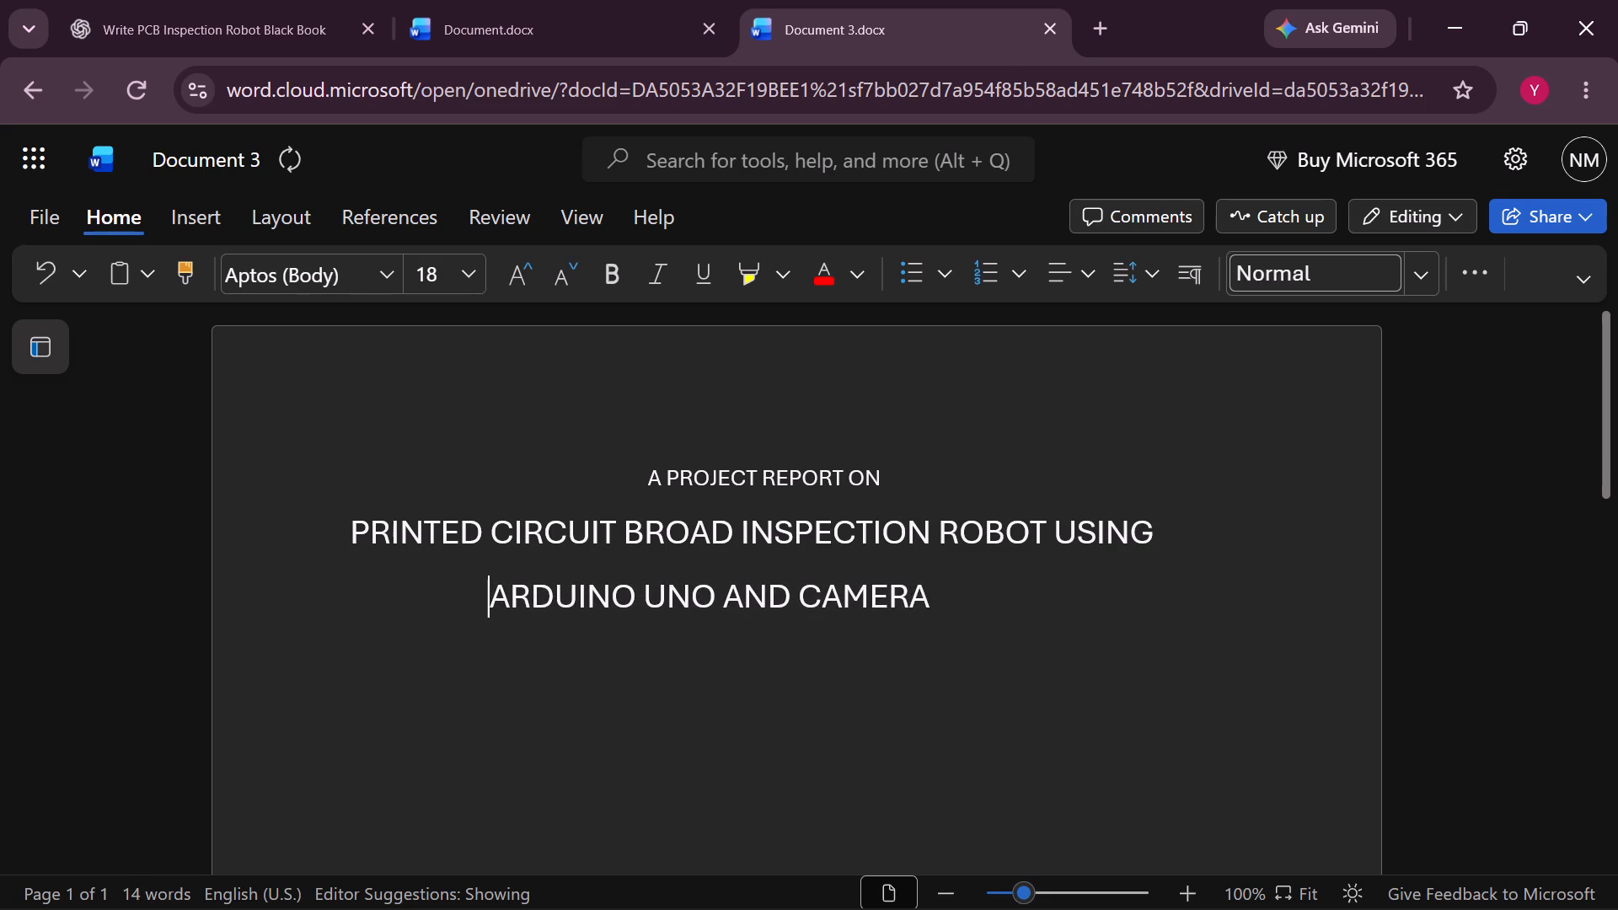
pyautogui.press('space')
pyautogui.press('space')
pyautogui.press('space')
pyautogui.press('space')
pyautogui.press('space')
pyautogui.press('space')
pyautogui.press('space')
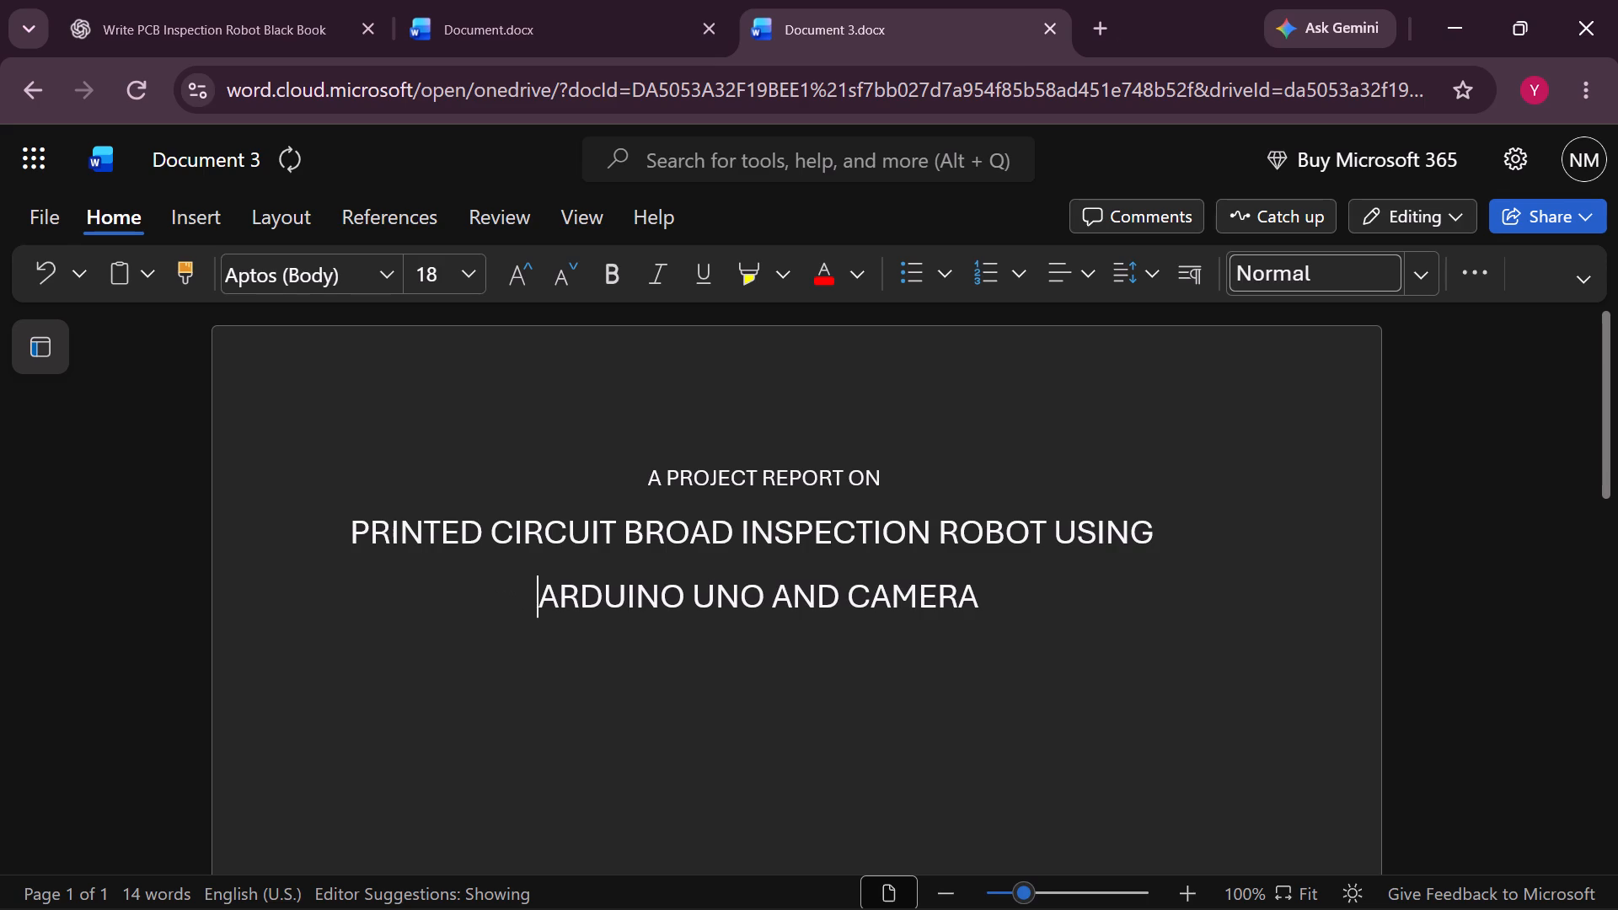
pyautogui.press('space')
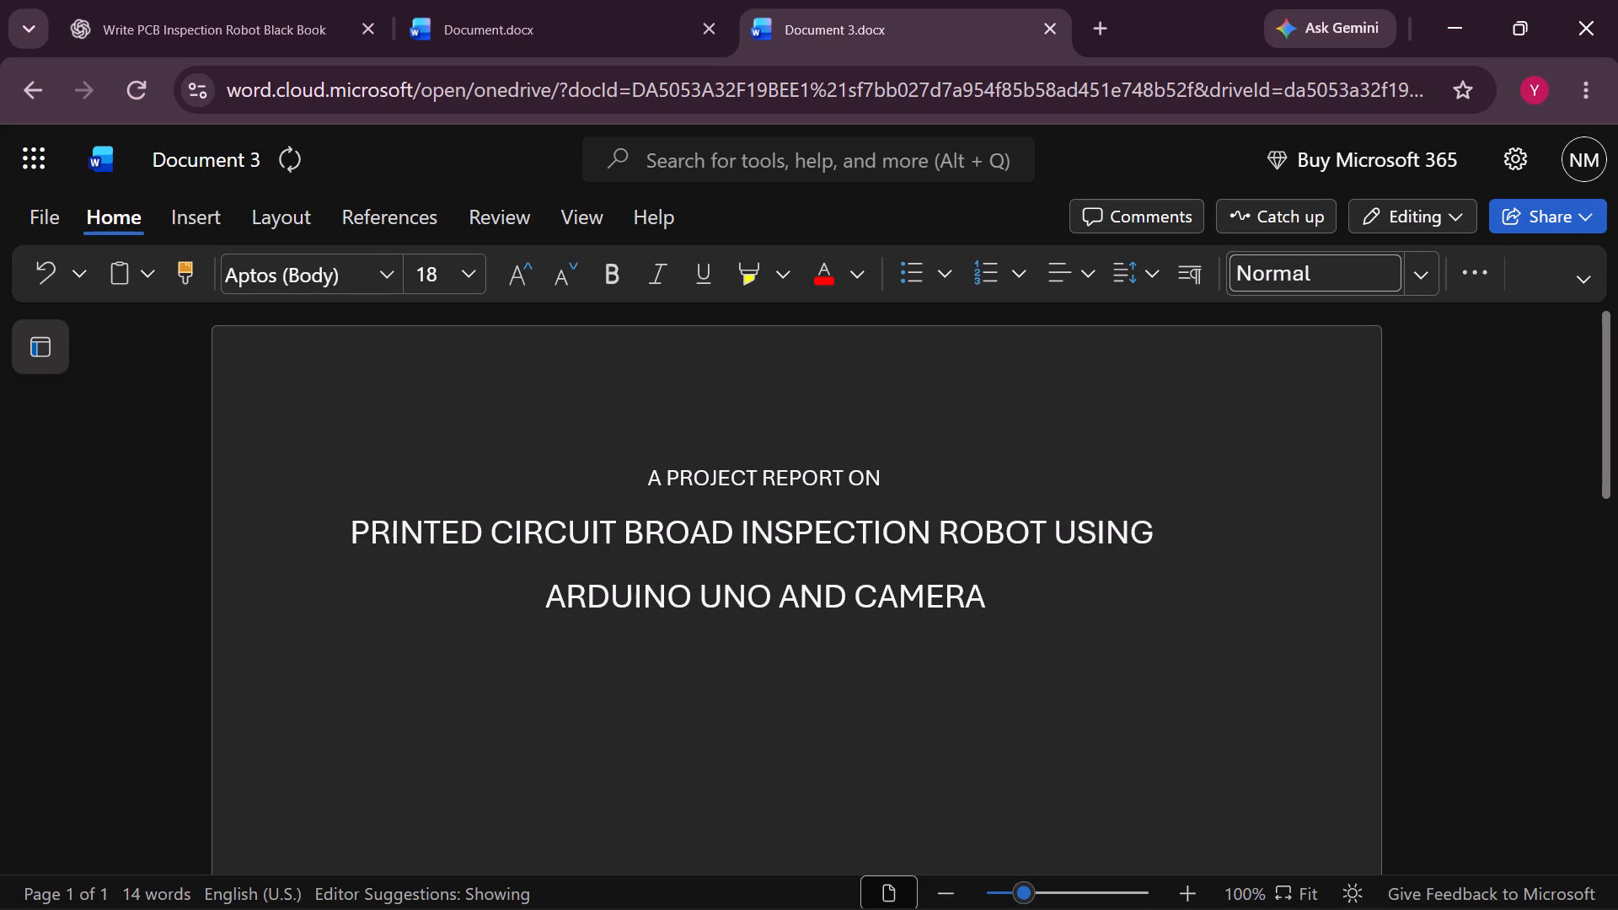
pyautogui.click(1000, 594)
pyautogui.press('BackSpace')
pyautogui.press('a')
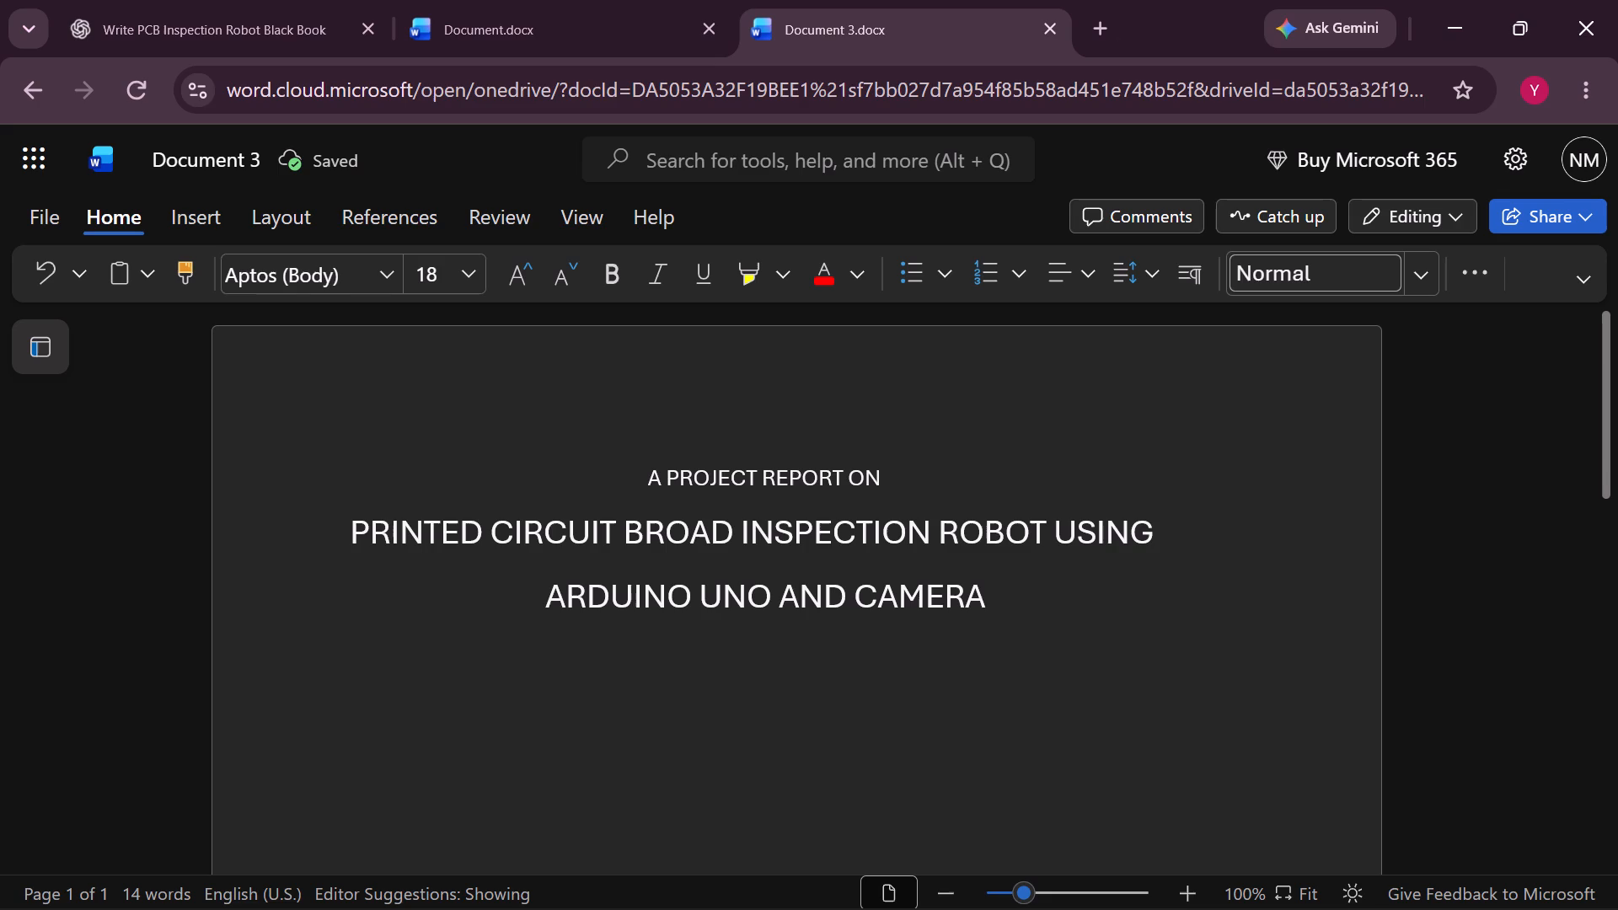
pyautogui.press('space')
# On a new line below "ARDUINO UNO AND CAMERA", set the font size to 12 and enter "PROJECT WORK SUBMITTED FOR AWARD".
pyautogui.press('BackSpace')
pyautogui.press('Return')
pyautogui.click(423, 272)
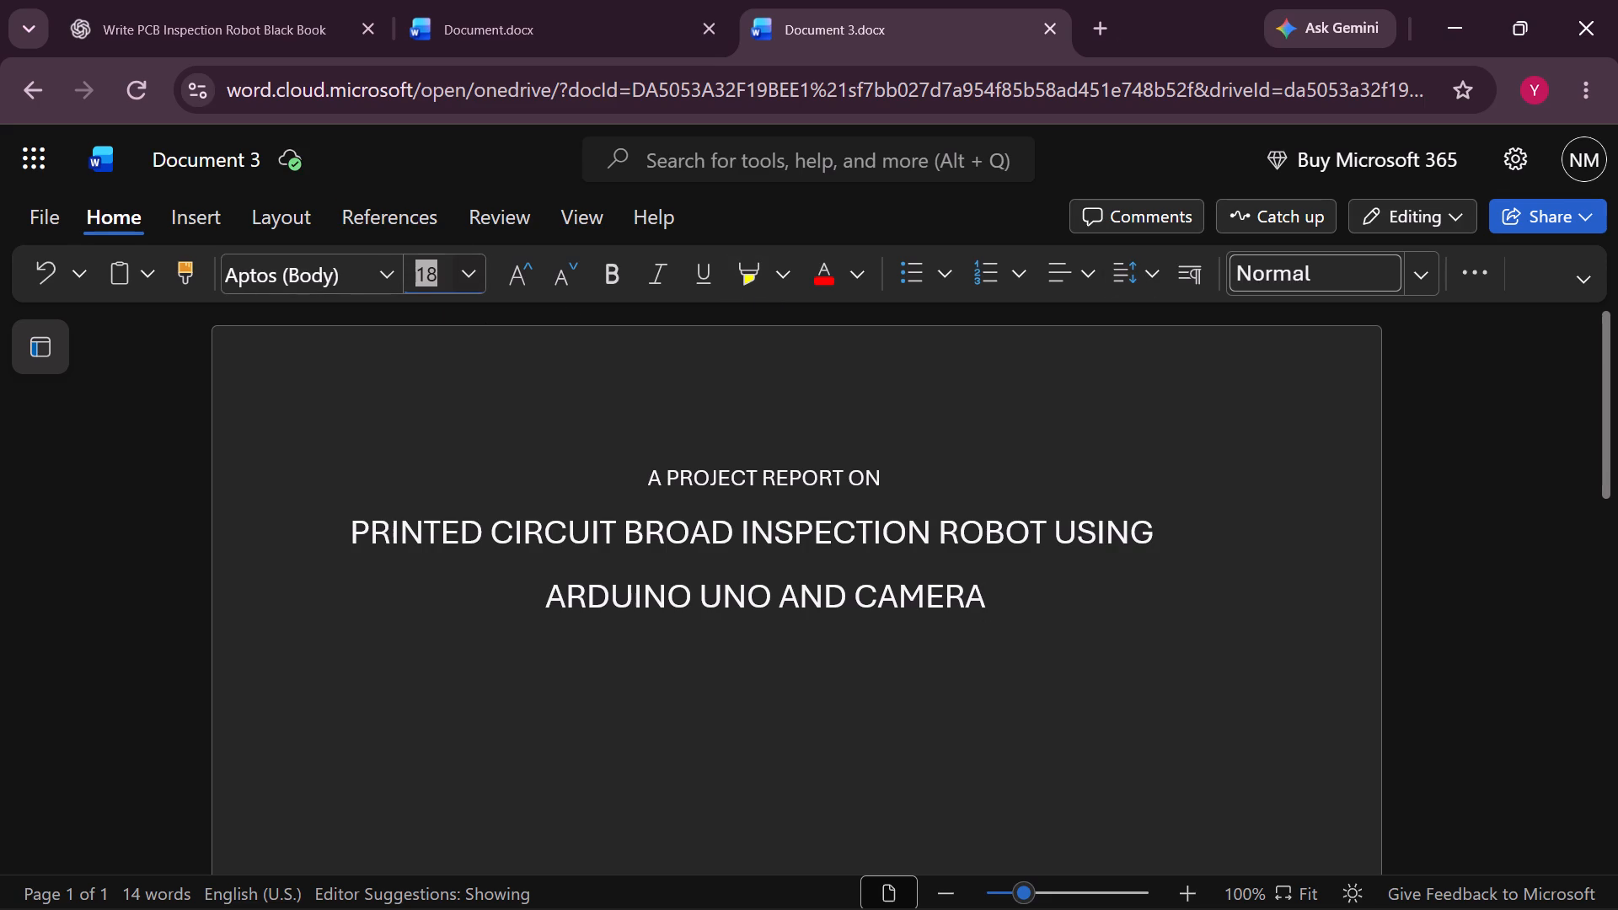
pyautogui.click(452, 270)
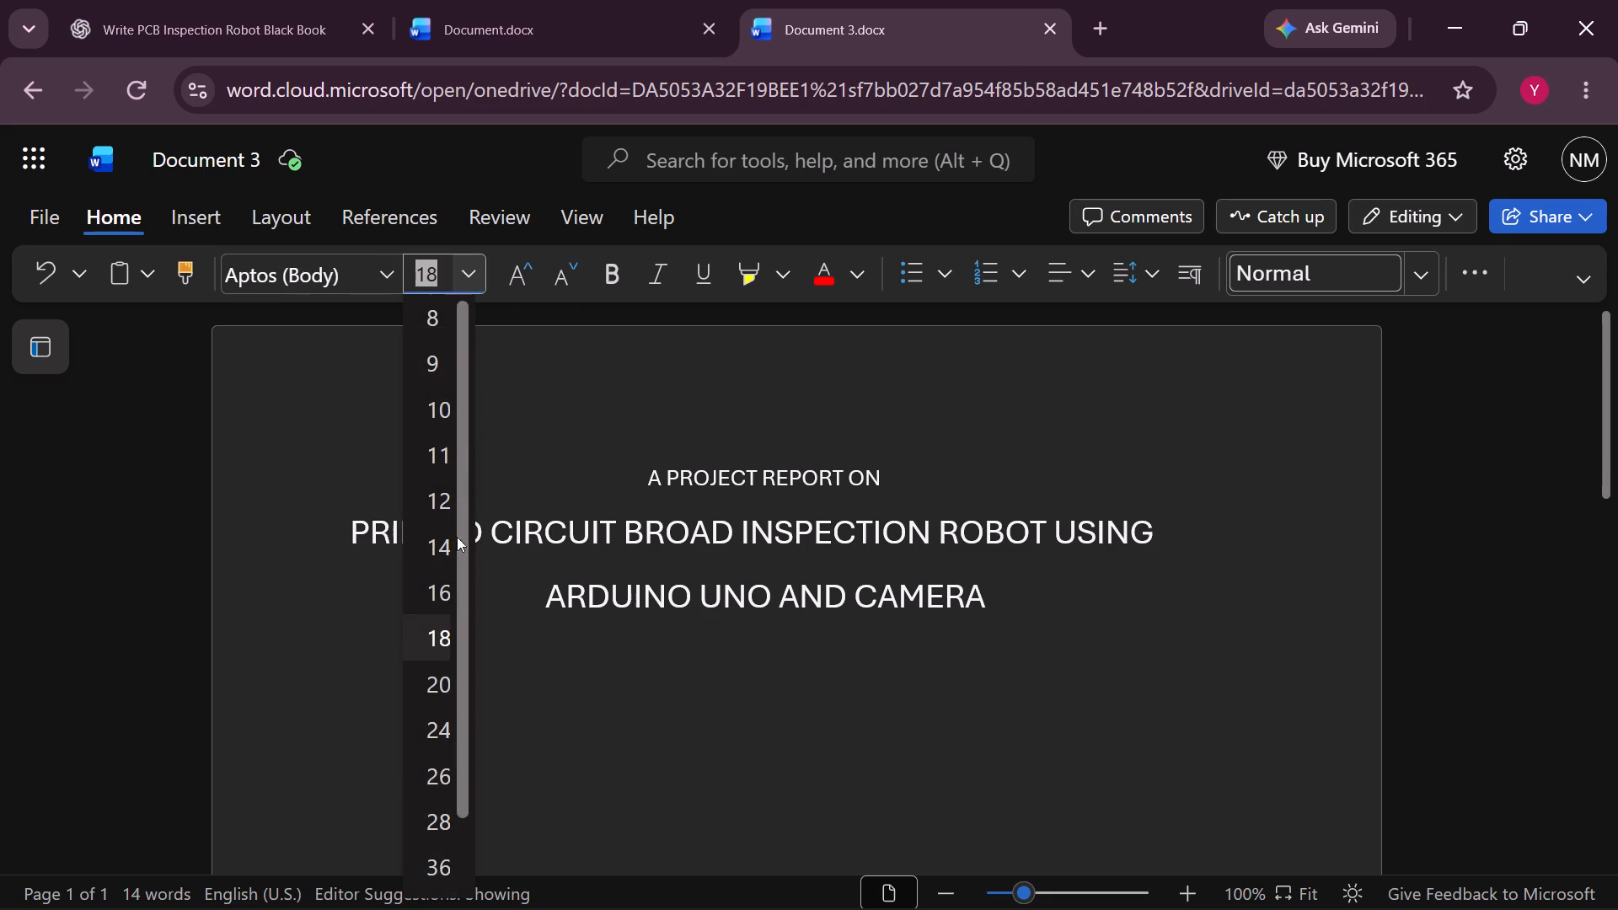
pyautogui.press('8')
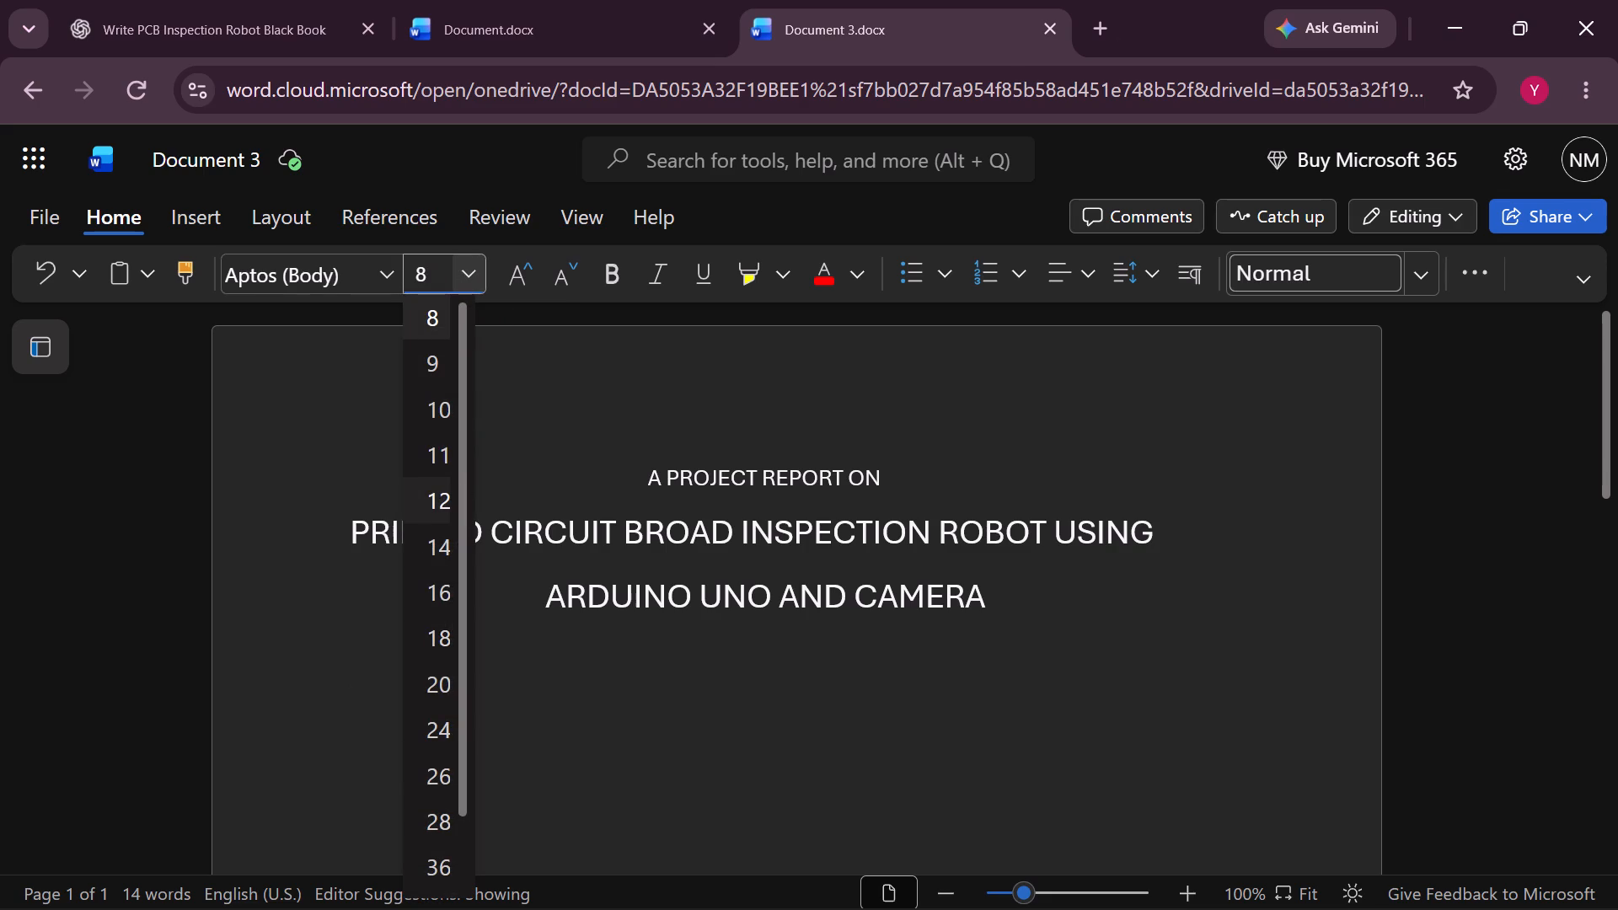
pyautogui.click(437, 504)
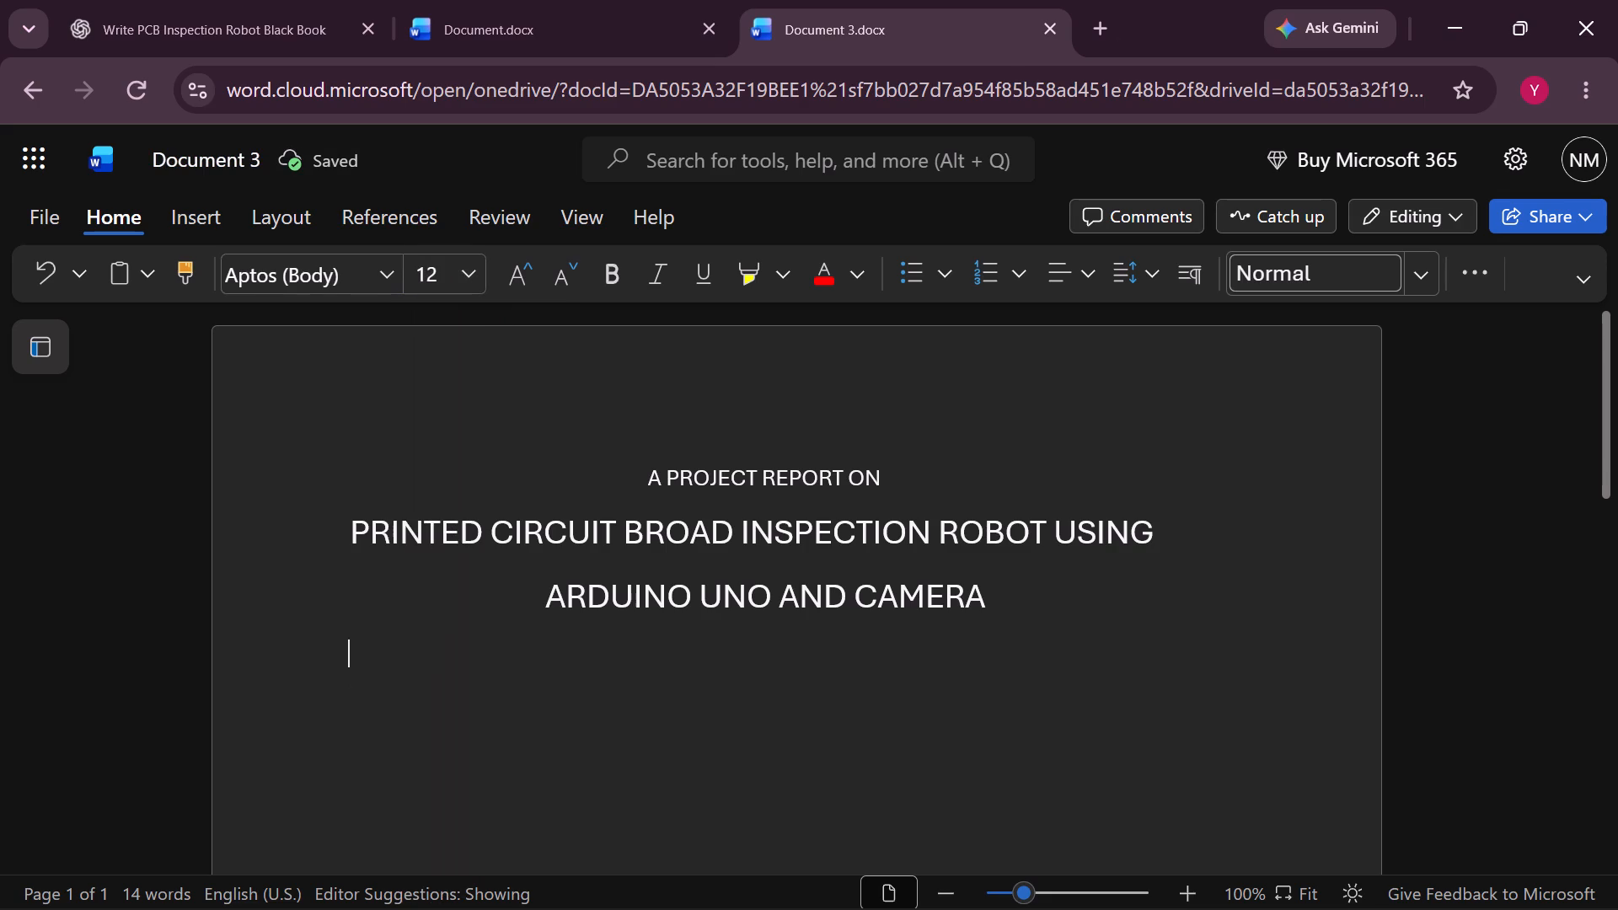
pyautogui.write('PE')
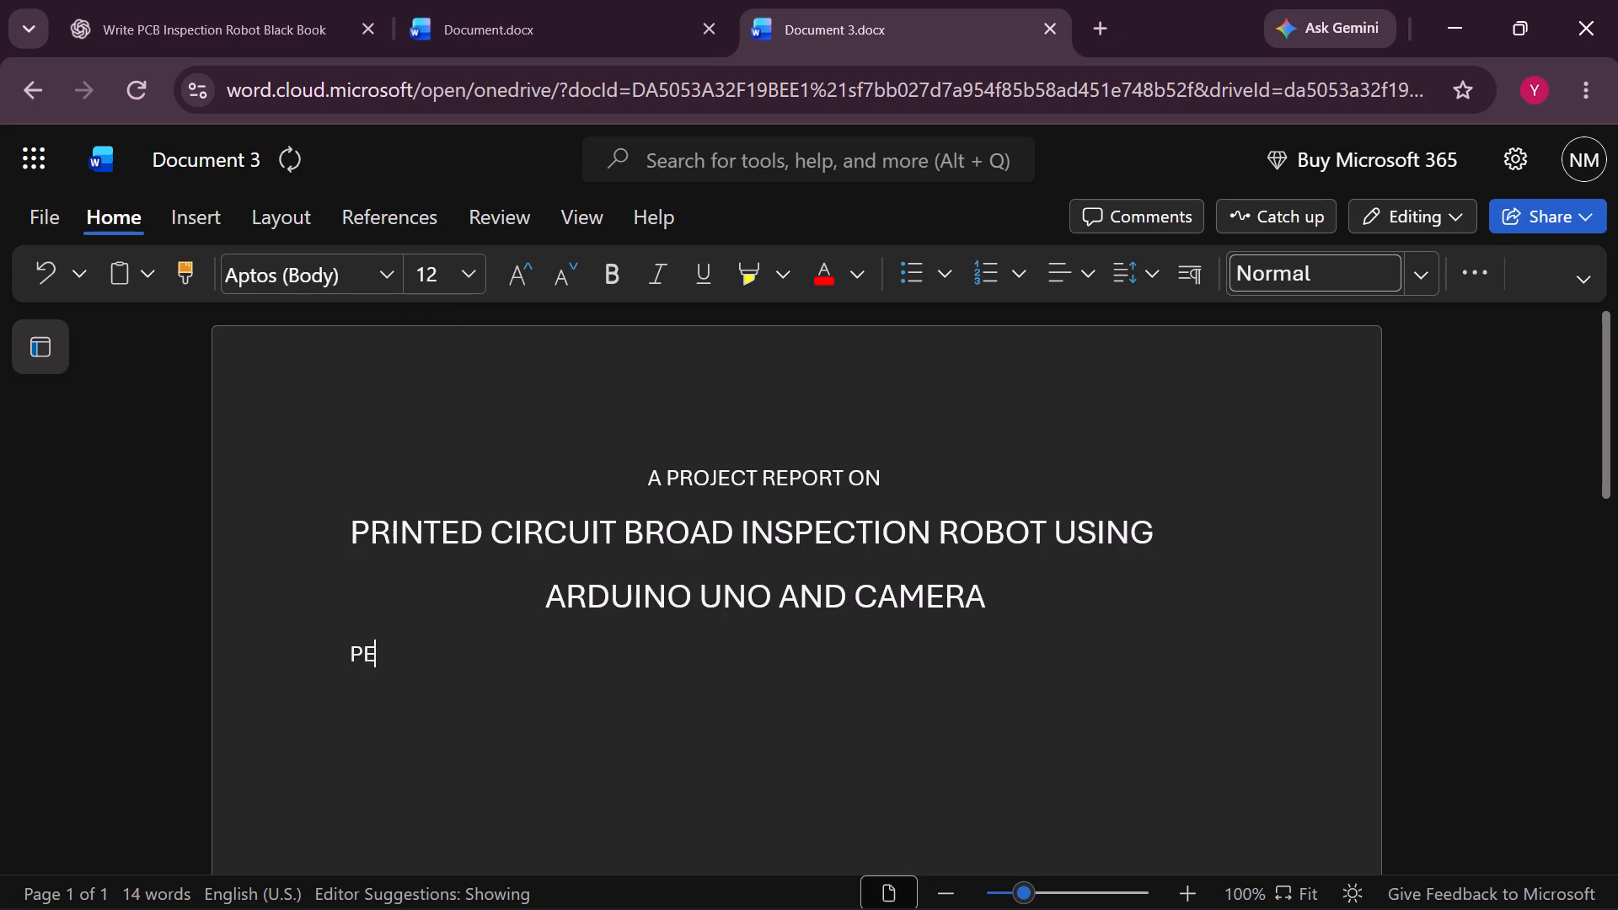
# Complete the size 12 line below "ARDUINO UNO AND CAMERA" so it reads "PROJECT WORK SUBMITTED FOR AWARD".
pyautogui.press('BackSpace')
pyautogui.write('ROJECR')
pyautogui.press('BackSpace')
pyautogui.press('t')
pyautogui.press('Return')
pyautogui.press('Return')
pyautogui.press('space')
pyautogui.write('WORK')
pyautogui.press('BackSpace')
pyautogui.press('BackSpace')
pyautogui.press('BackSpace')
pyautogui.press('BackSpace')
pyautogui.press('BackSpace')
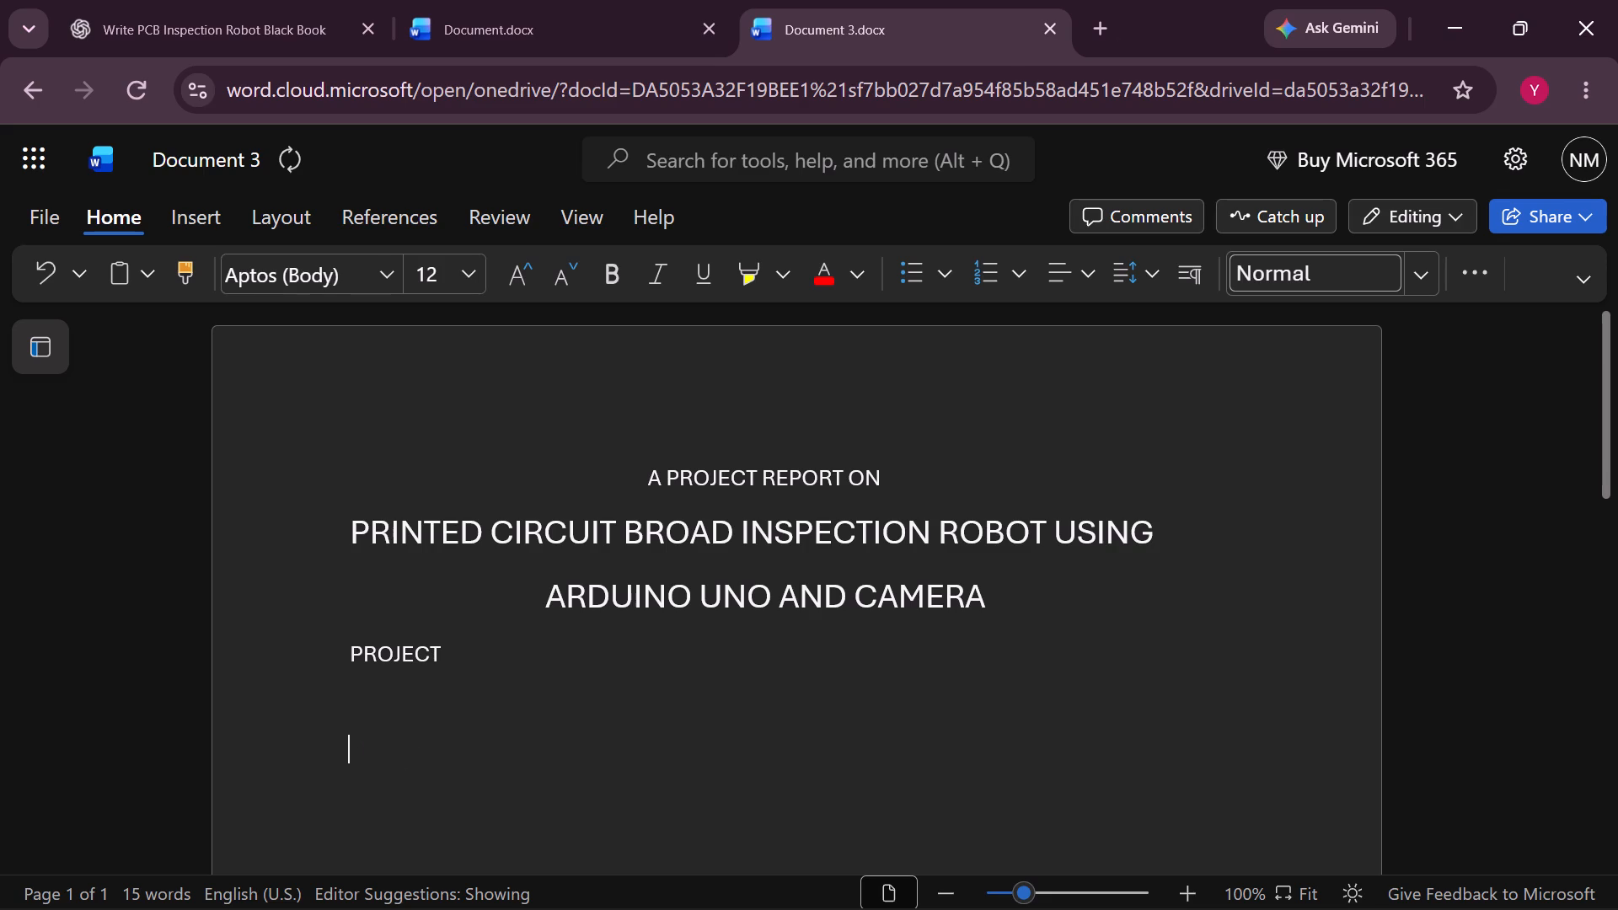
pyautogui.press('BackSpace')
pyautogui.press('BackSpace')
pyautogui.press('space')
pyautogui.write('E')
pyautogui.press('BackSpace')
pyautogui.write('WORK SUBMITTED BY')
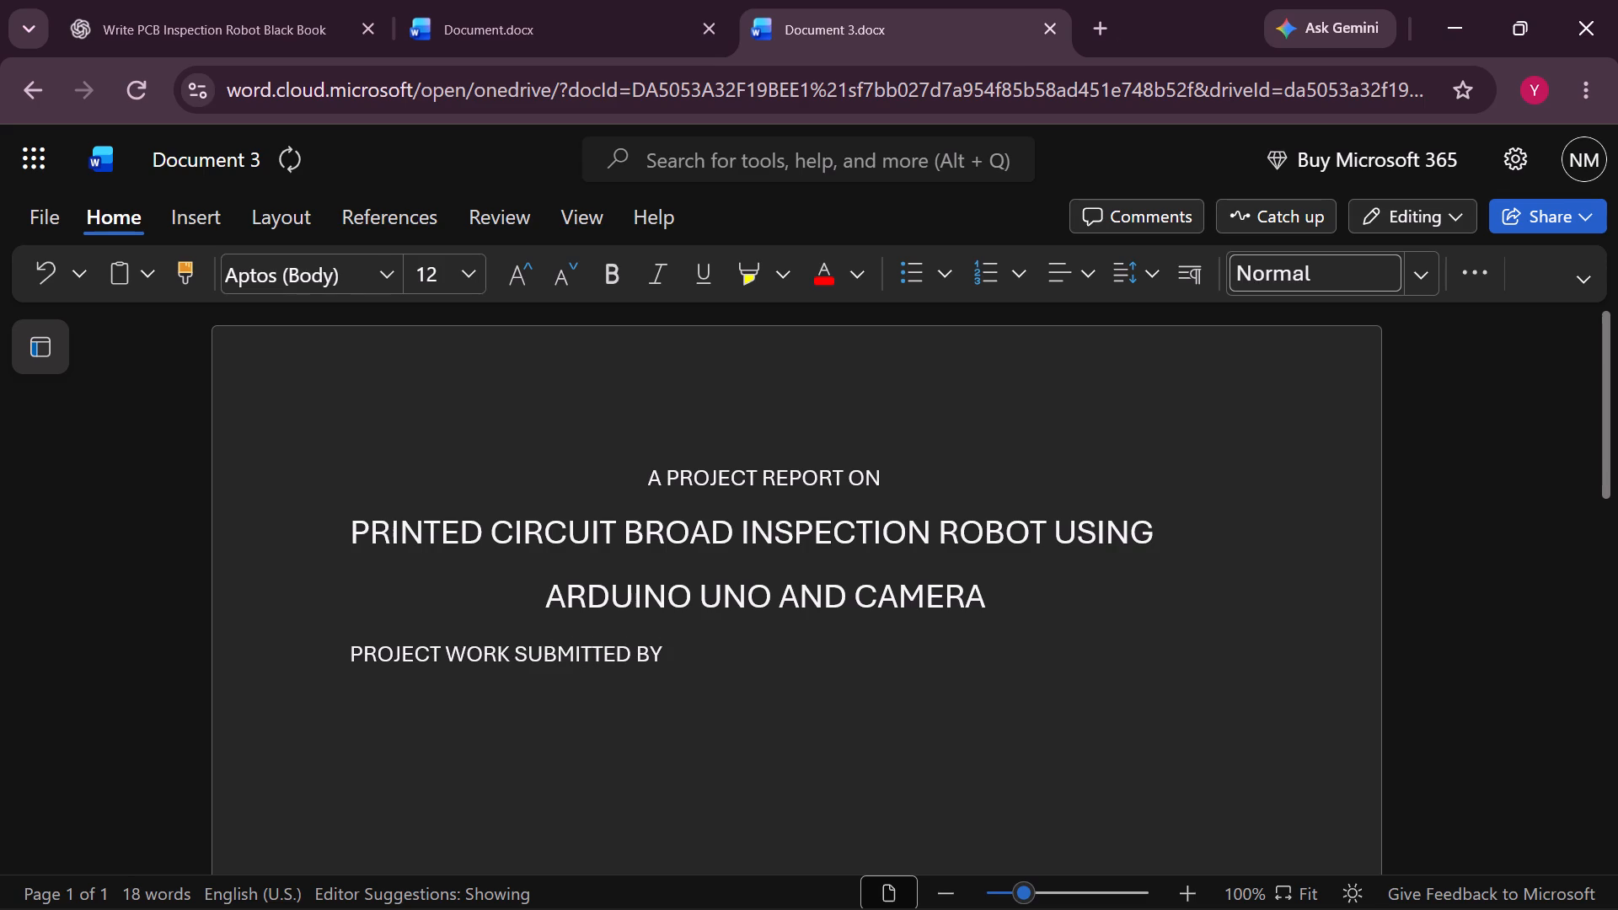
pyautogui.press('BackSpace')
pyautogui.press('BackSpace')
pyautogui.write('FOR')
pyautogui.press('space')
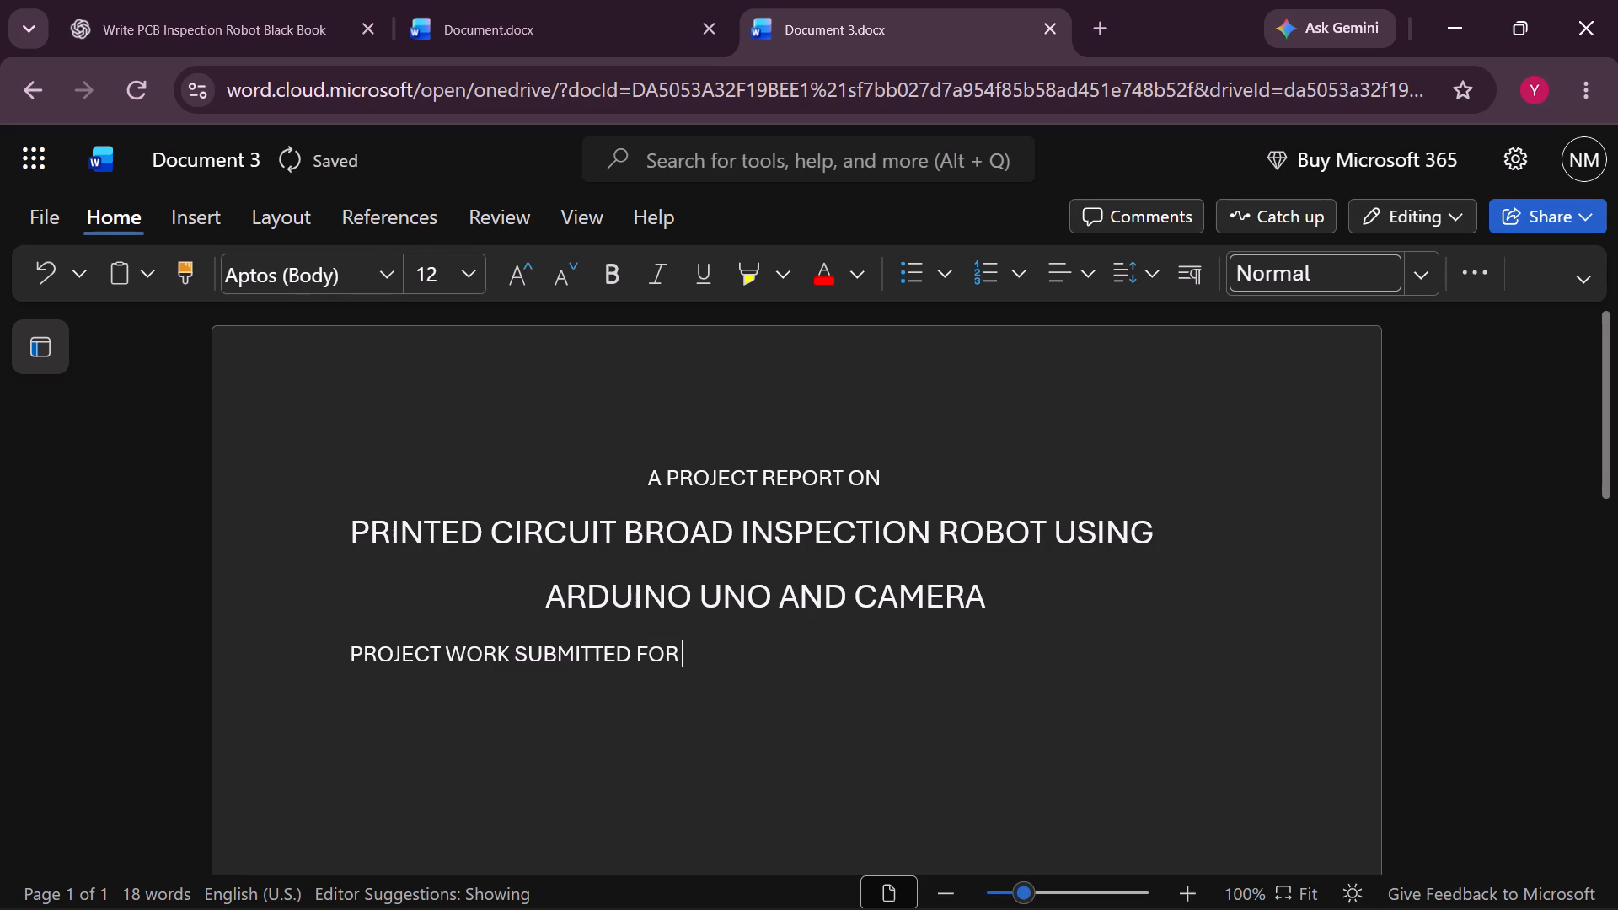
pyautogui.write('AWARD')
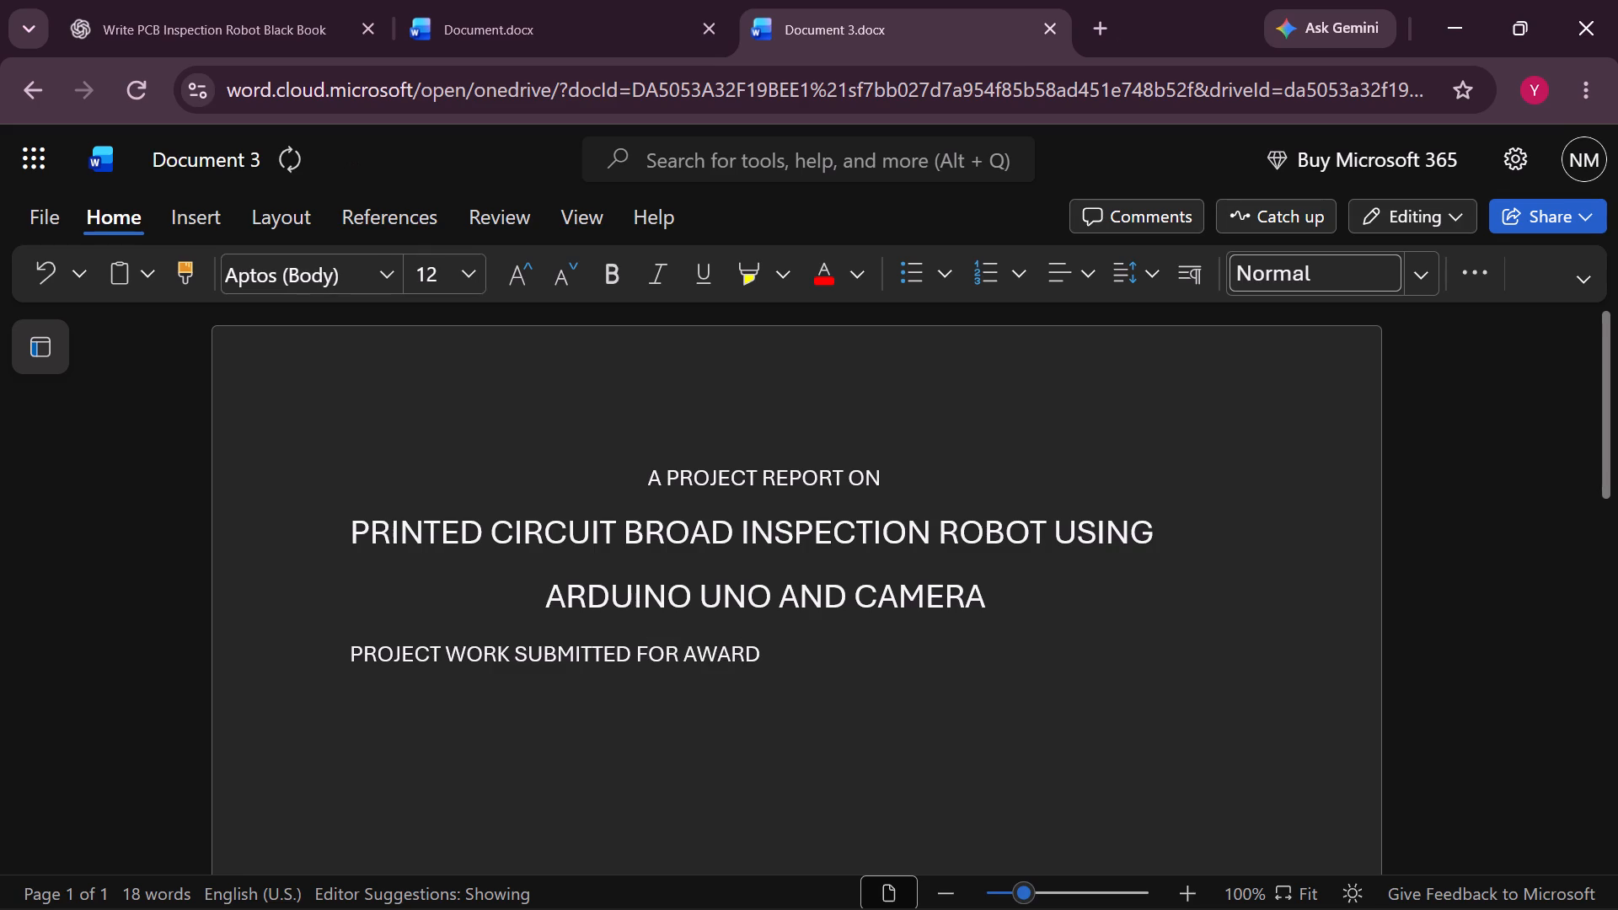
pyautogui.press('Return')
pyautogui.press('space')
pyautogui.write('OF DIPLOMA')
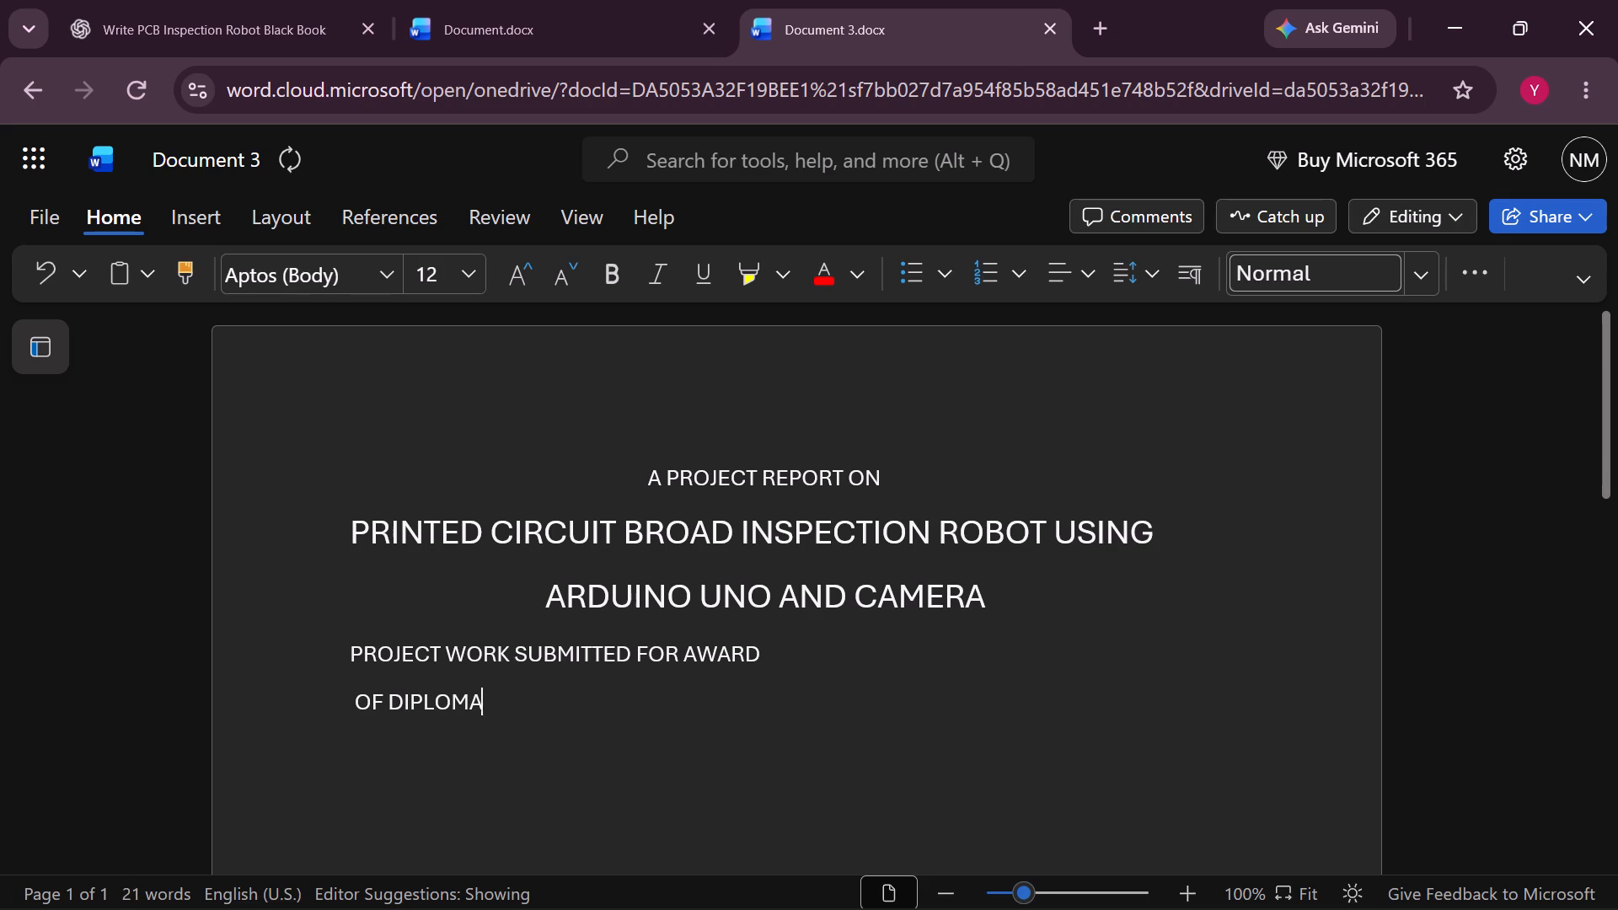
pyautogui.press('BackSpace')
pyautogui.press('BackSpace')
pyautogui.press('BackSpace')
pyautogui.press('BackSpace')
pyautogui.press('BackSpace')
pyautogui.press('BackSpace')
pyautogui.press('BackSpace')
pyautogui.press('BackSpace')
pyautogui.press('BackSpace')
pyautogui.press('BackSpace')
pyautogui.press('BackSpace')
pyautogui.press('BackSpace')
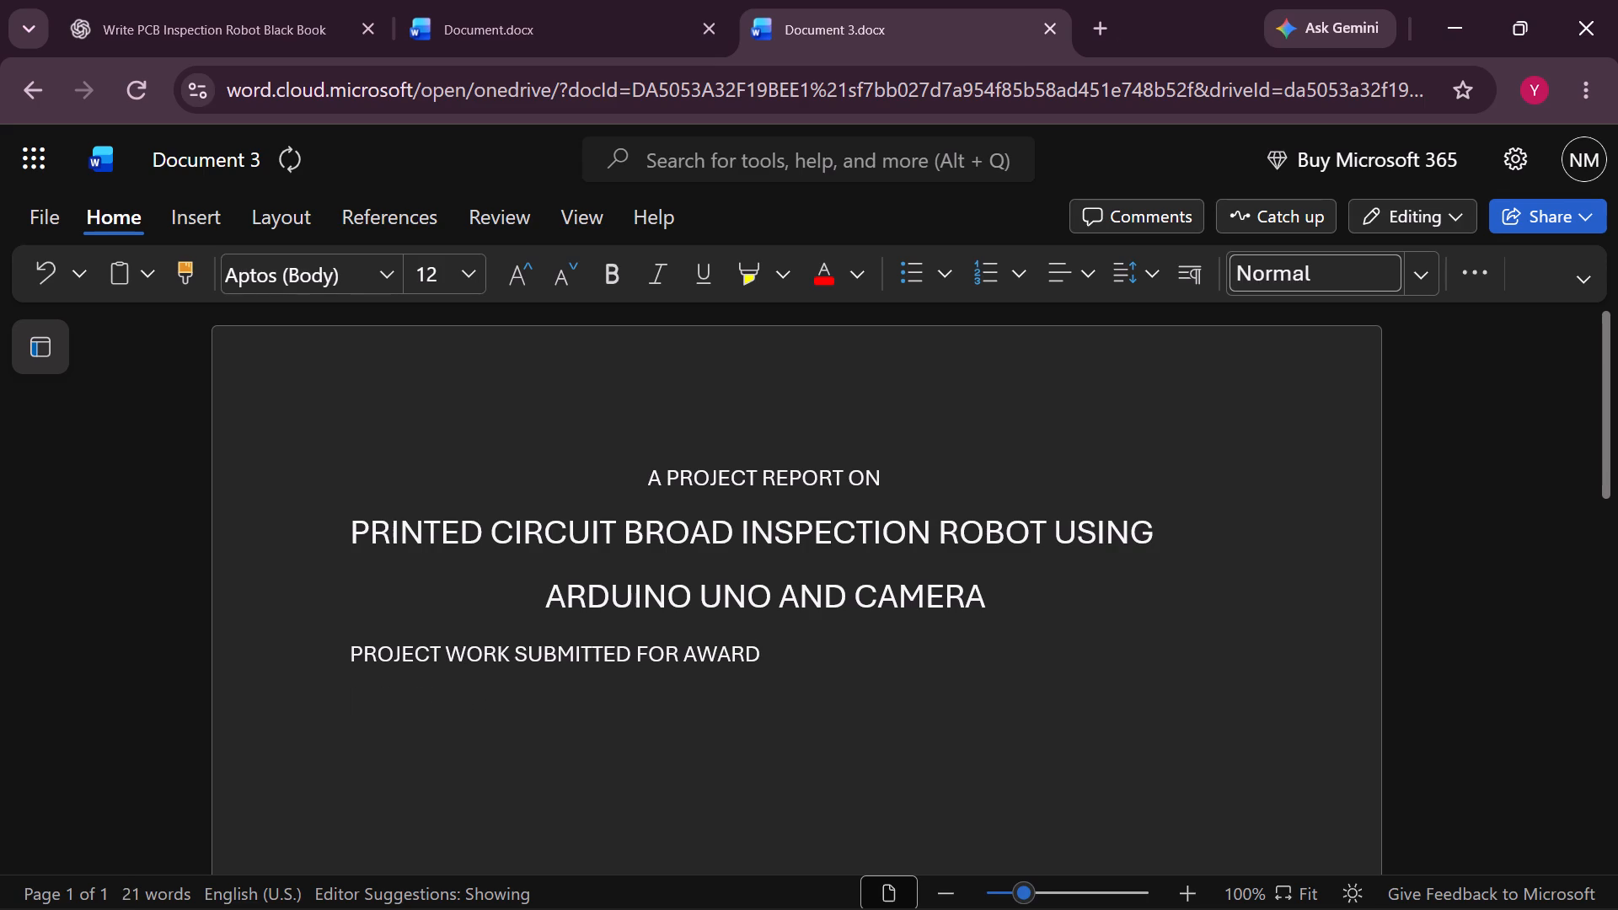
# Continue the "PROJECT WORK SUBMITTED FOR AWARD" line with "OF DIPLOMA IN" and a trailing space.
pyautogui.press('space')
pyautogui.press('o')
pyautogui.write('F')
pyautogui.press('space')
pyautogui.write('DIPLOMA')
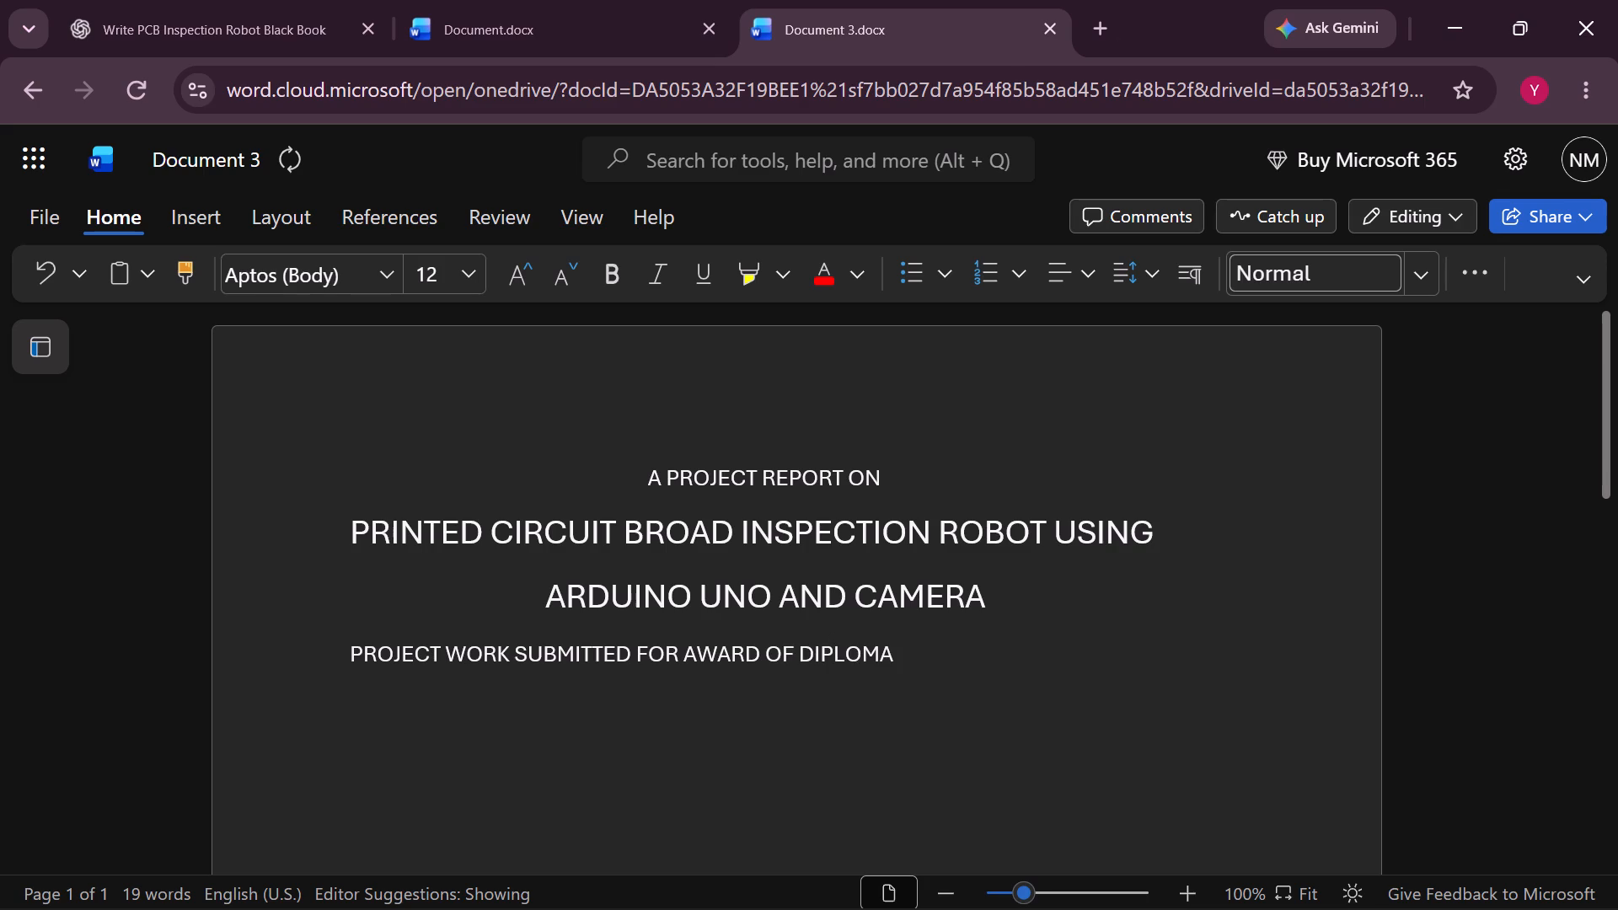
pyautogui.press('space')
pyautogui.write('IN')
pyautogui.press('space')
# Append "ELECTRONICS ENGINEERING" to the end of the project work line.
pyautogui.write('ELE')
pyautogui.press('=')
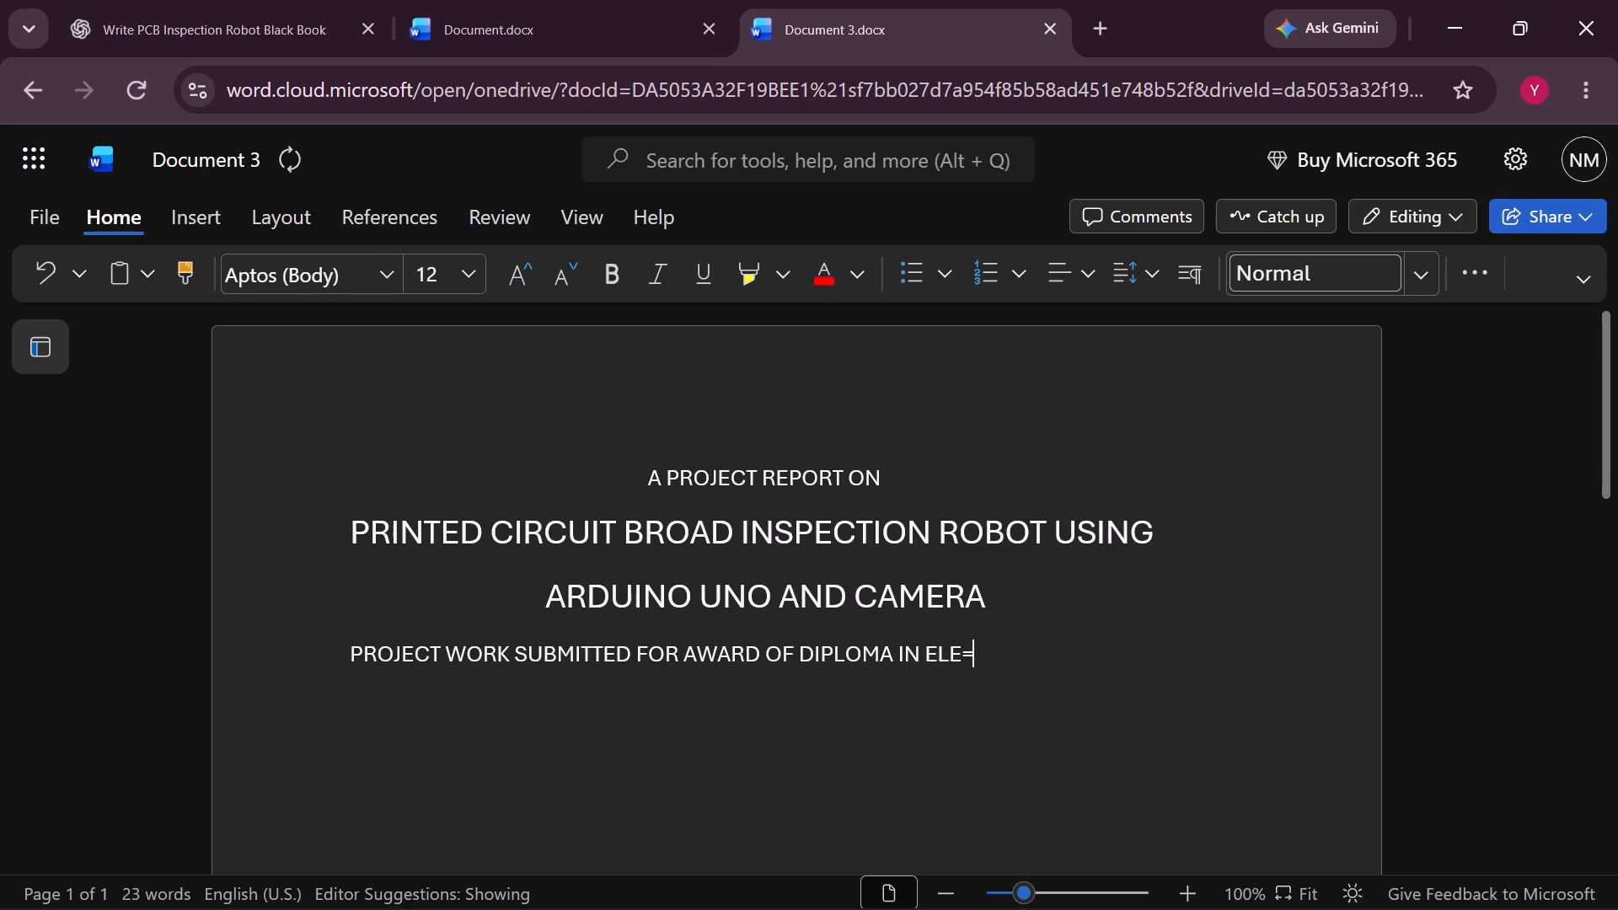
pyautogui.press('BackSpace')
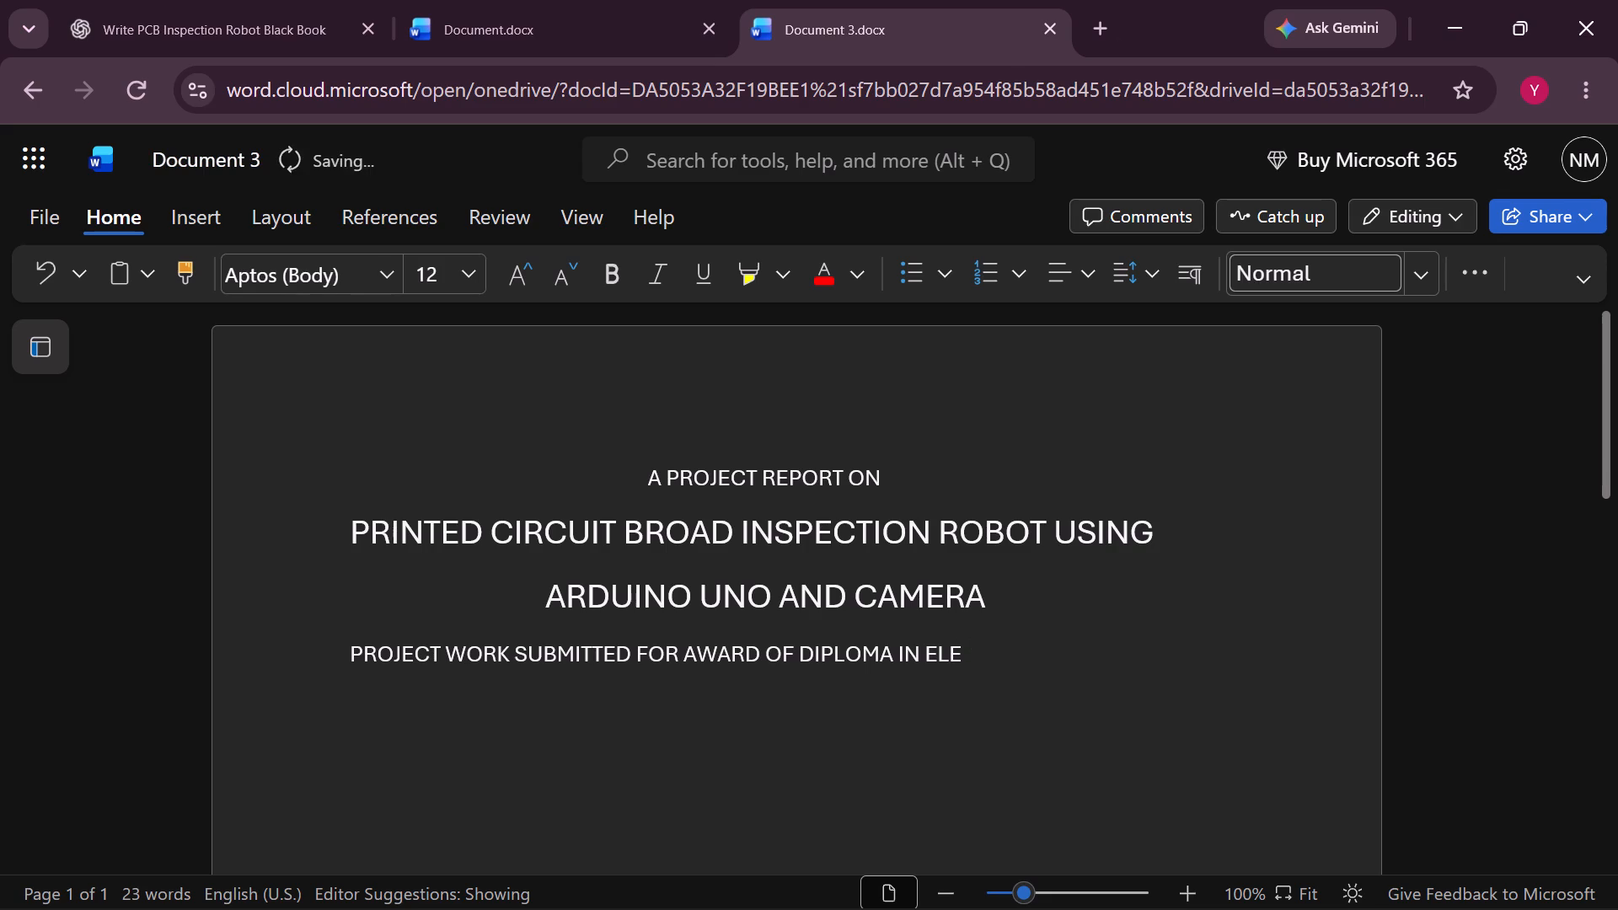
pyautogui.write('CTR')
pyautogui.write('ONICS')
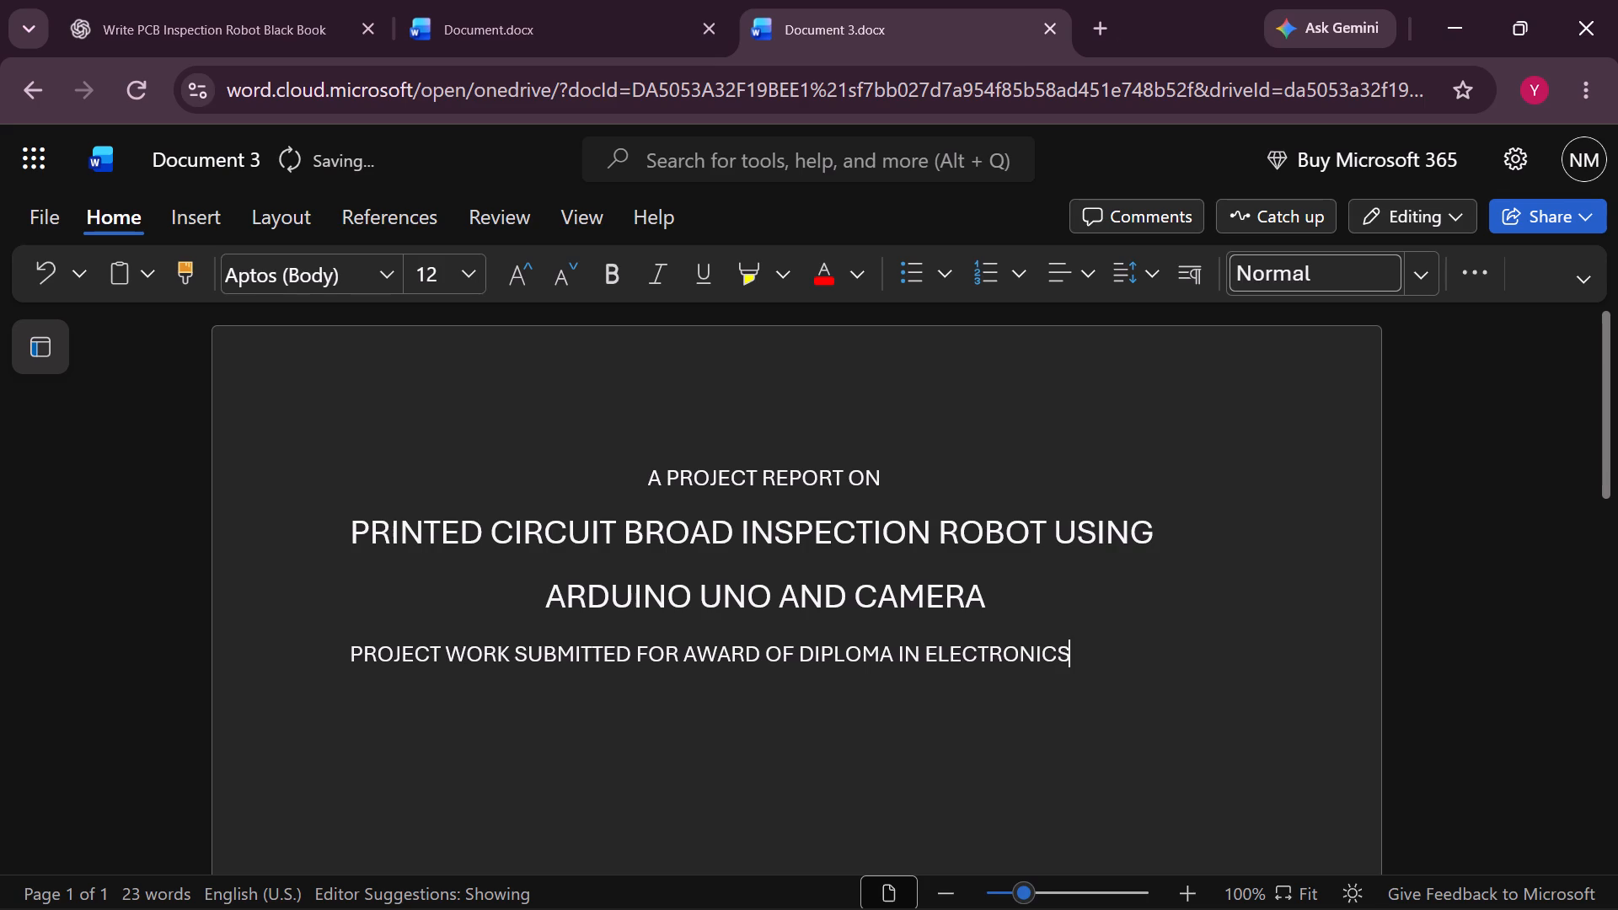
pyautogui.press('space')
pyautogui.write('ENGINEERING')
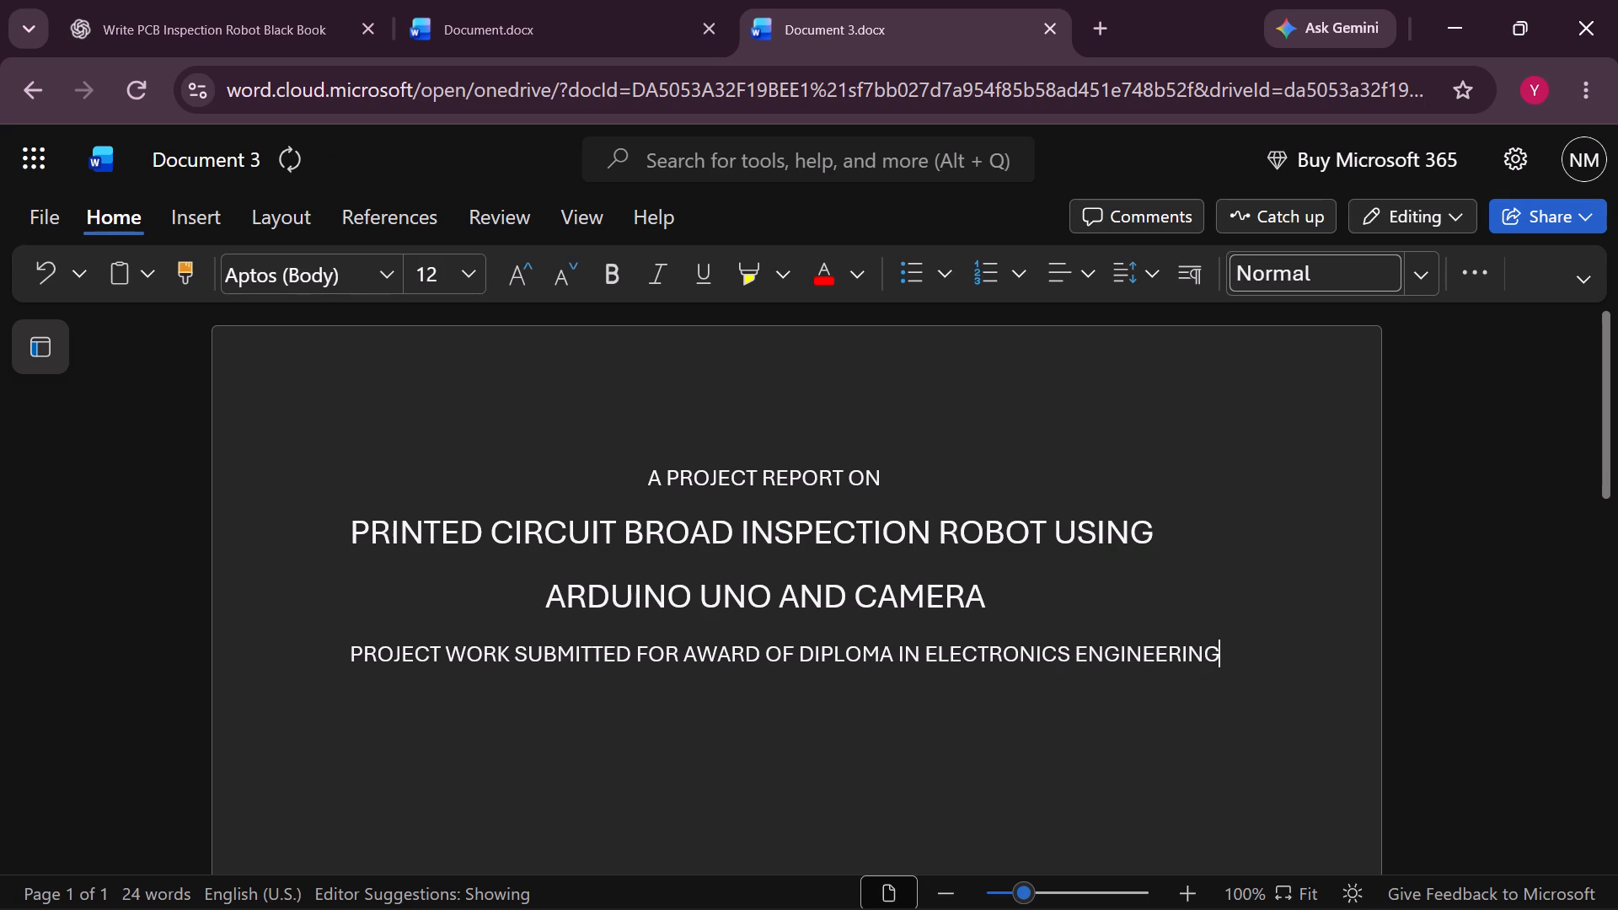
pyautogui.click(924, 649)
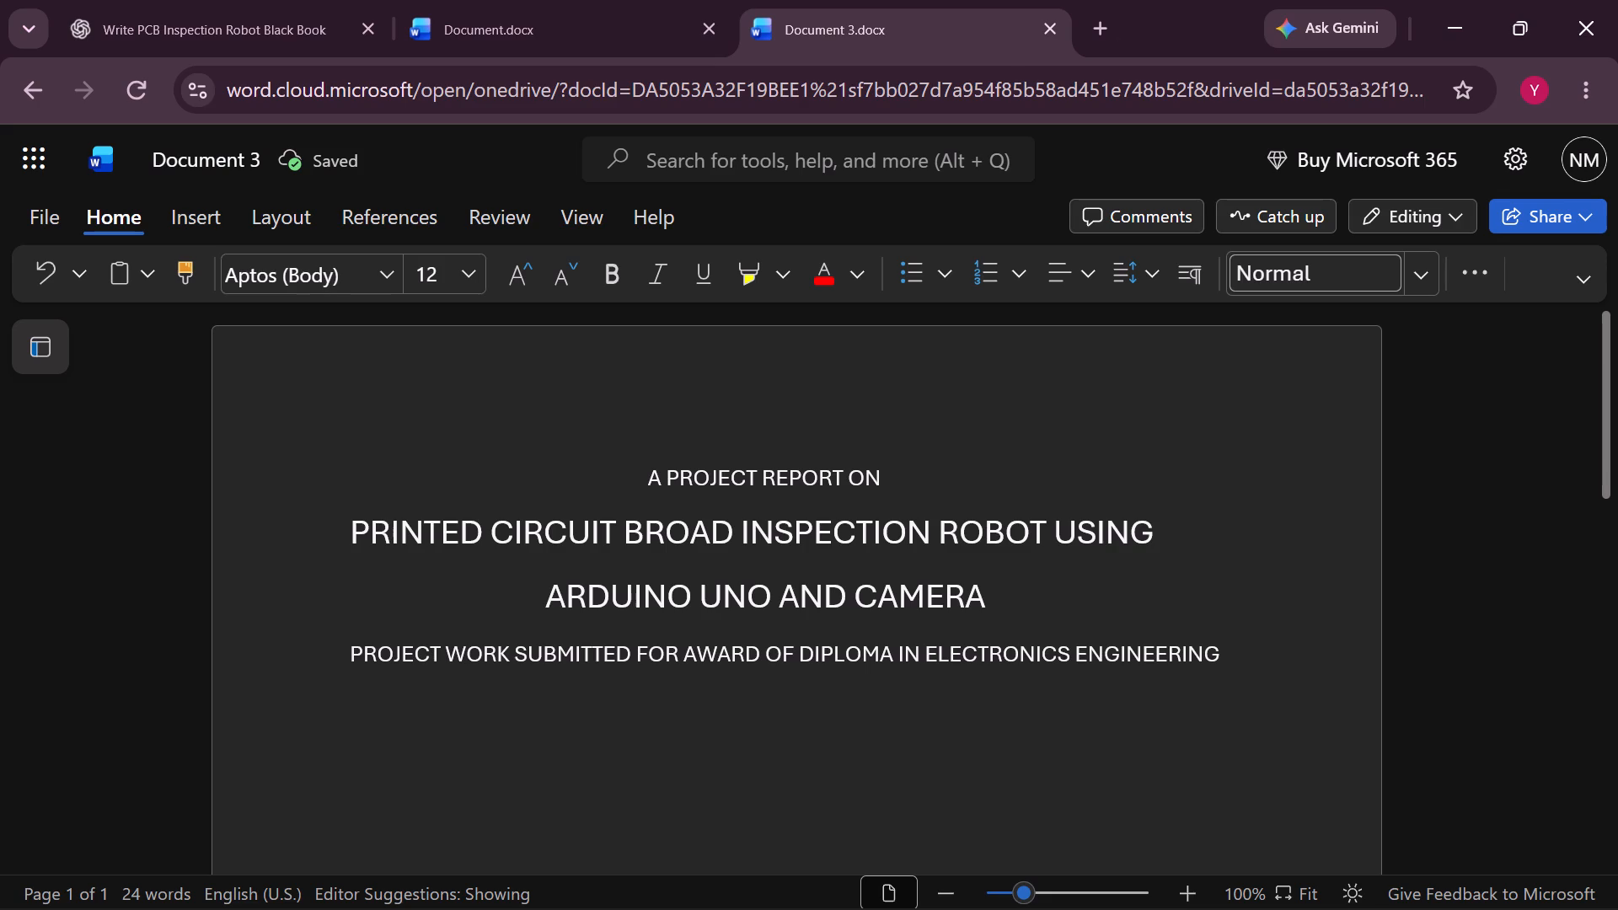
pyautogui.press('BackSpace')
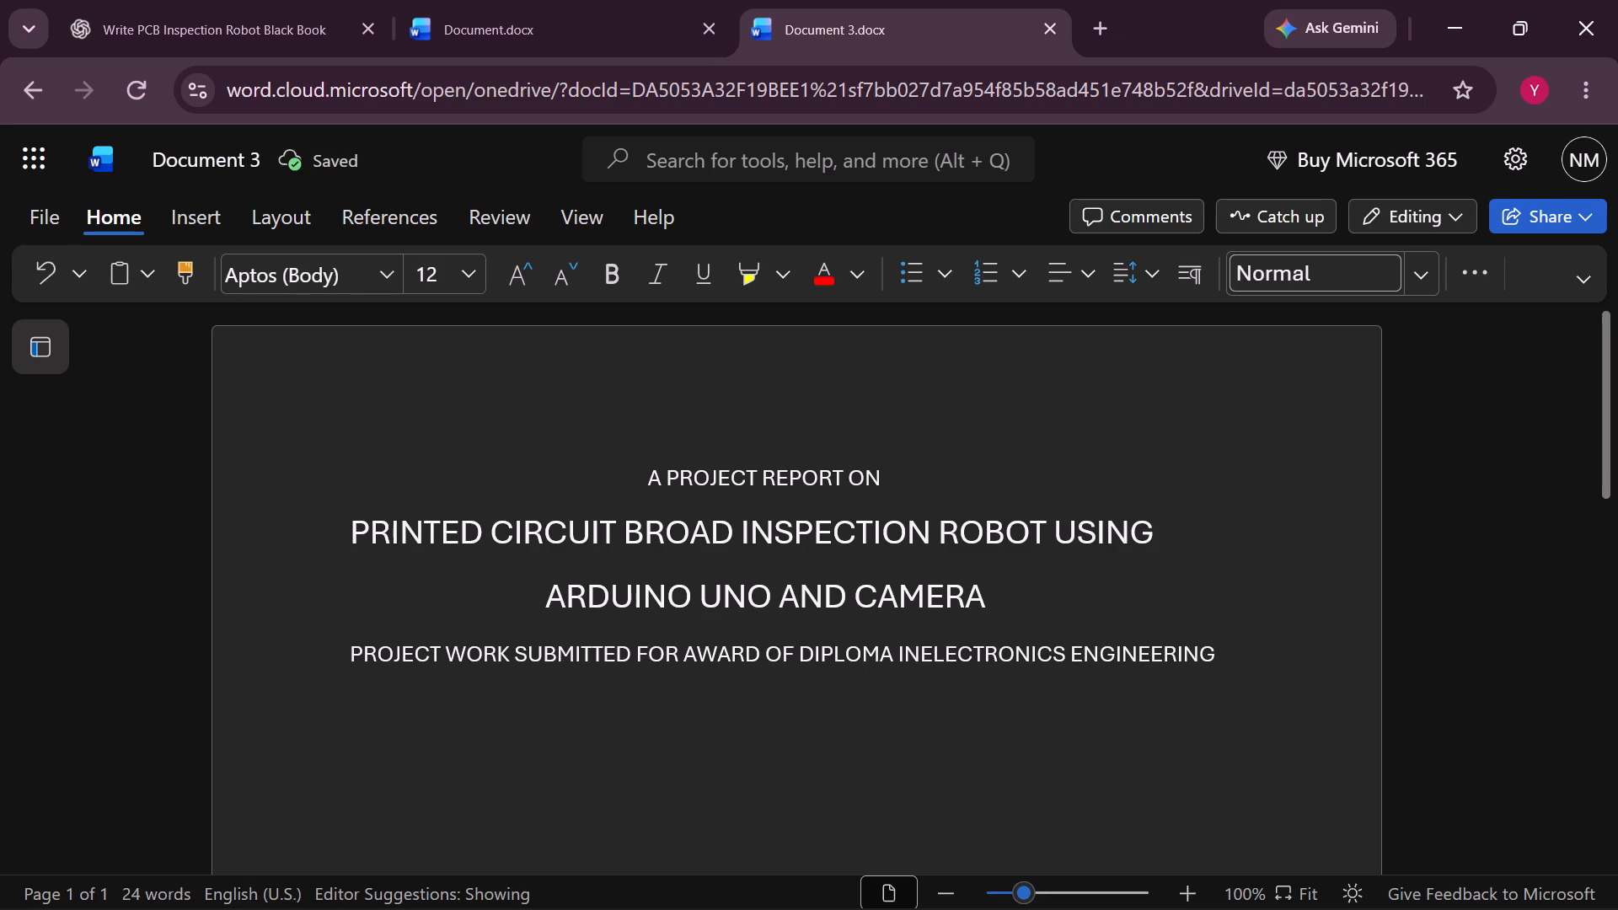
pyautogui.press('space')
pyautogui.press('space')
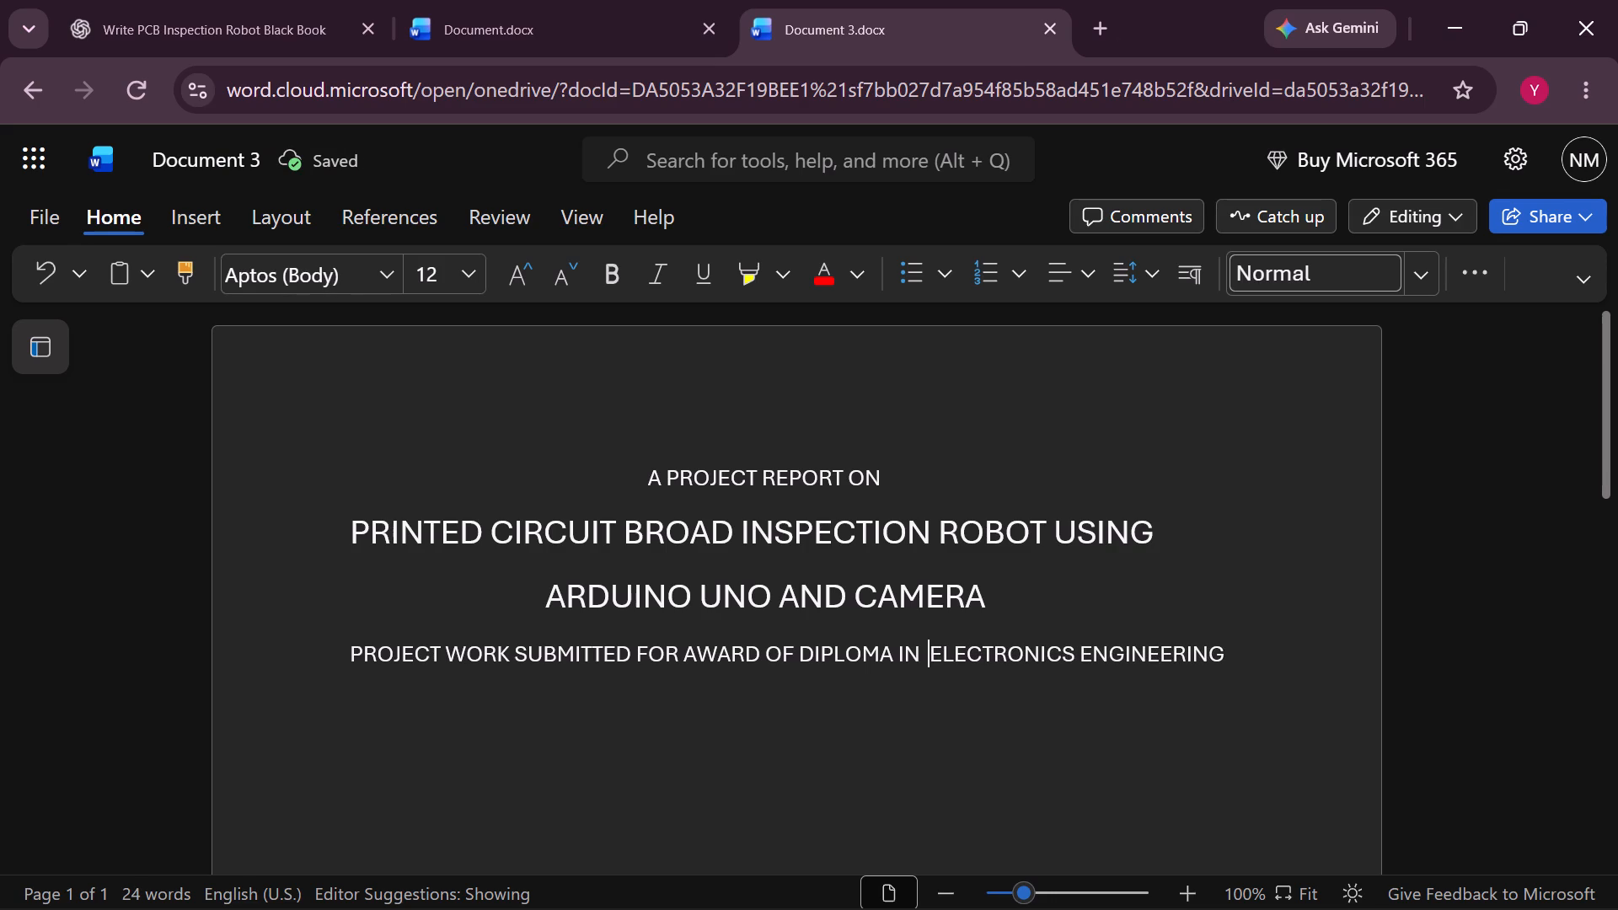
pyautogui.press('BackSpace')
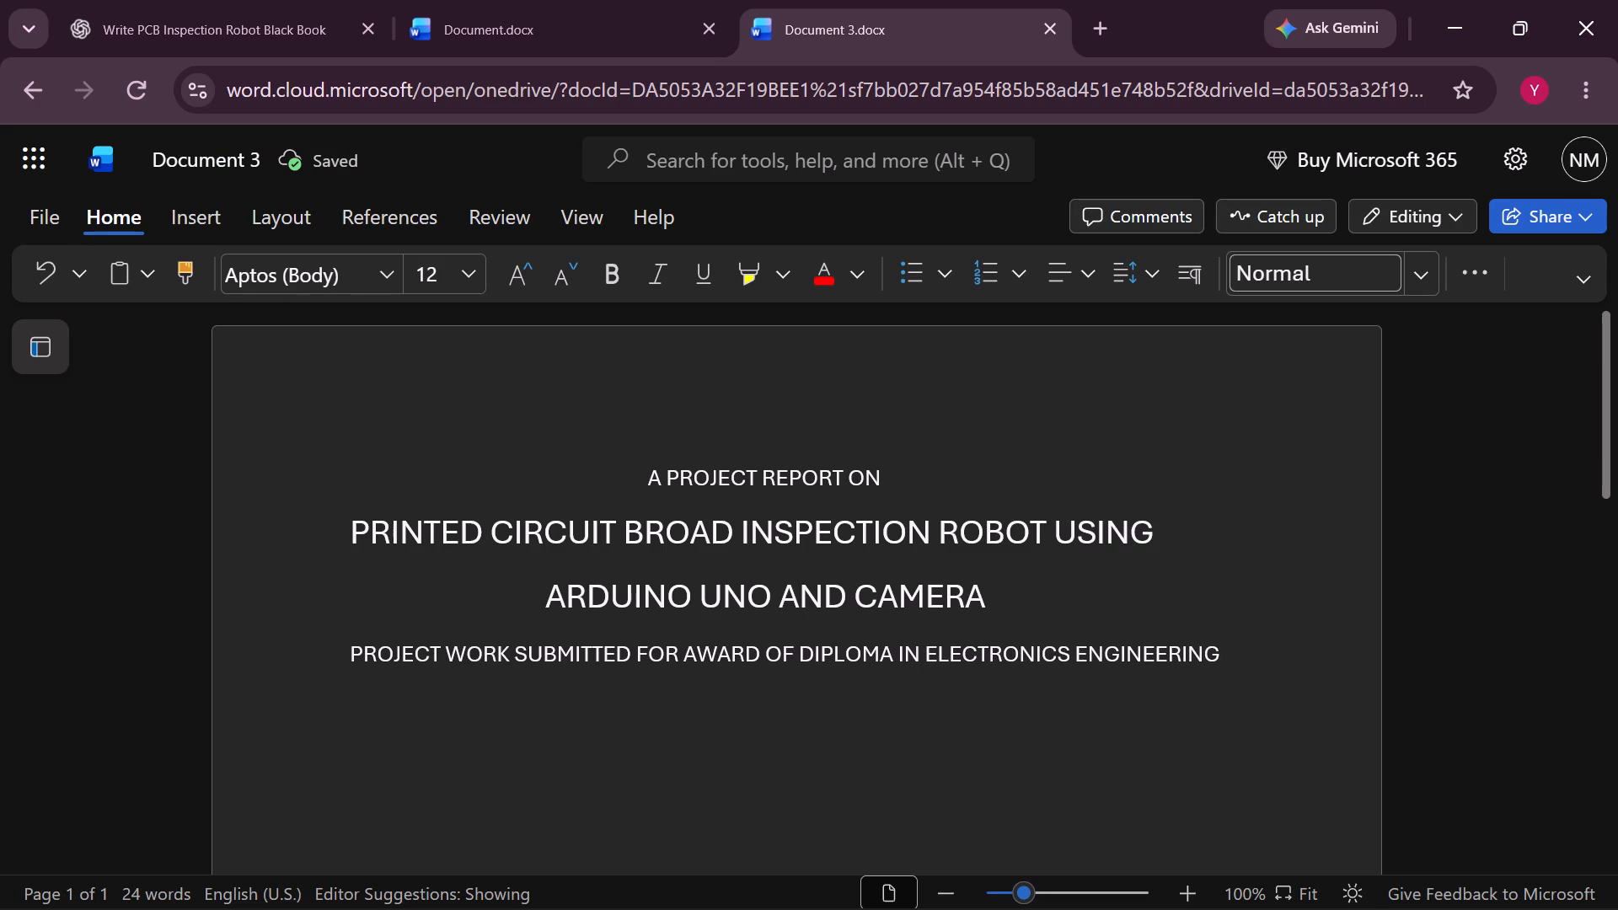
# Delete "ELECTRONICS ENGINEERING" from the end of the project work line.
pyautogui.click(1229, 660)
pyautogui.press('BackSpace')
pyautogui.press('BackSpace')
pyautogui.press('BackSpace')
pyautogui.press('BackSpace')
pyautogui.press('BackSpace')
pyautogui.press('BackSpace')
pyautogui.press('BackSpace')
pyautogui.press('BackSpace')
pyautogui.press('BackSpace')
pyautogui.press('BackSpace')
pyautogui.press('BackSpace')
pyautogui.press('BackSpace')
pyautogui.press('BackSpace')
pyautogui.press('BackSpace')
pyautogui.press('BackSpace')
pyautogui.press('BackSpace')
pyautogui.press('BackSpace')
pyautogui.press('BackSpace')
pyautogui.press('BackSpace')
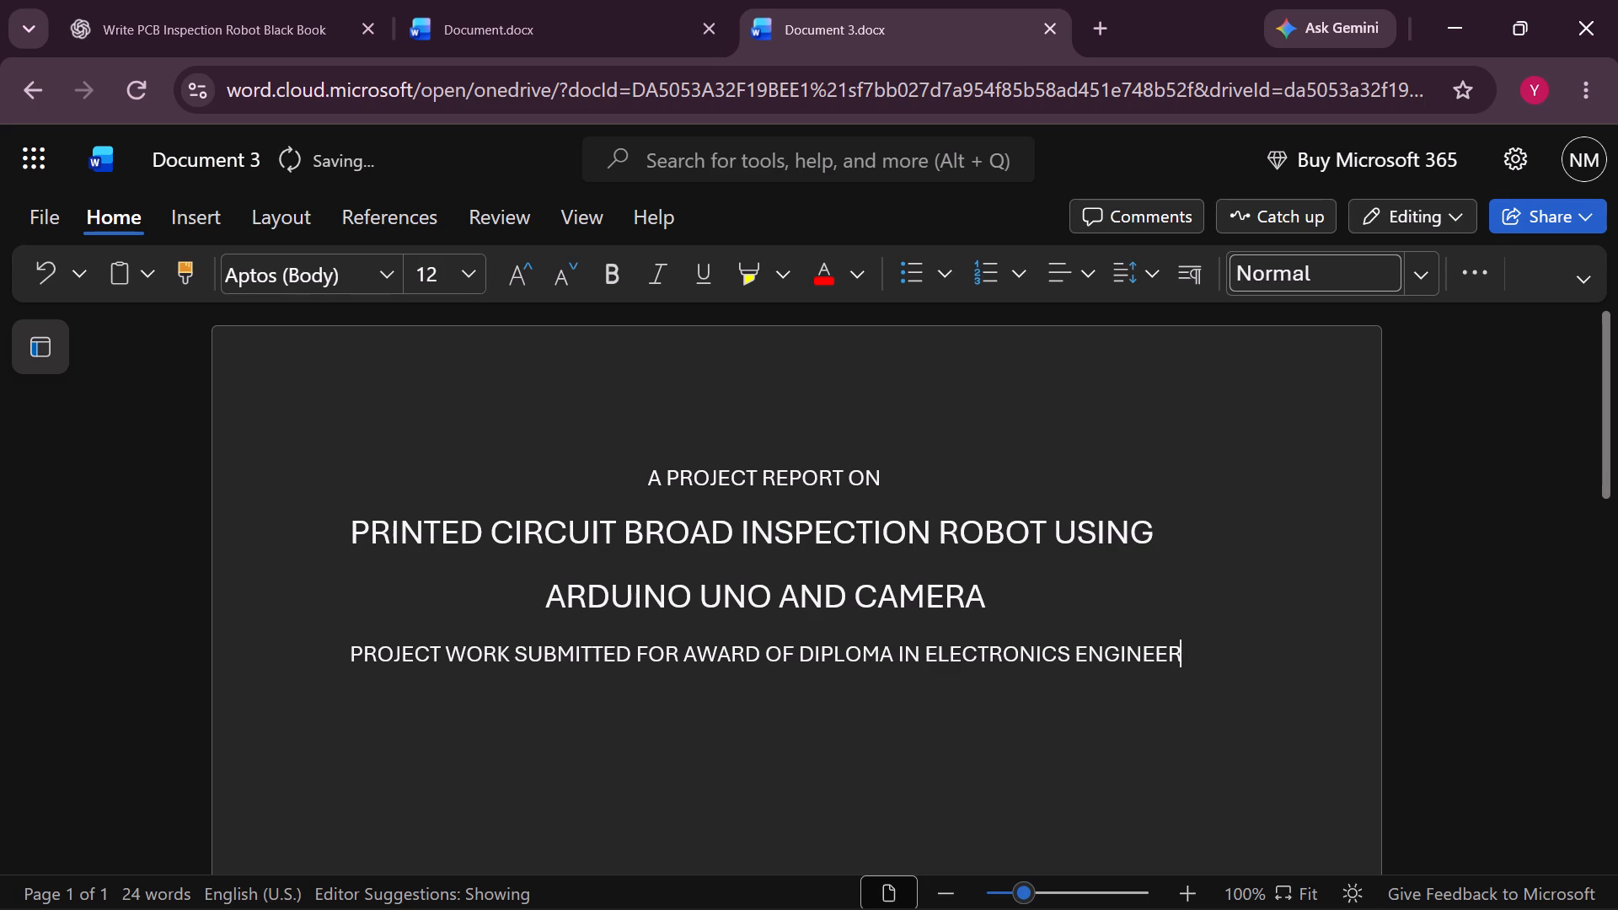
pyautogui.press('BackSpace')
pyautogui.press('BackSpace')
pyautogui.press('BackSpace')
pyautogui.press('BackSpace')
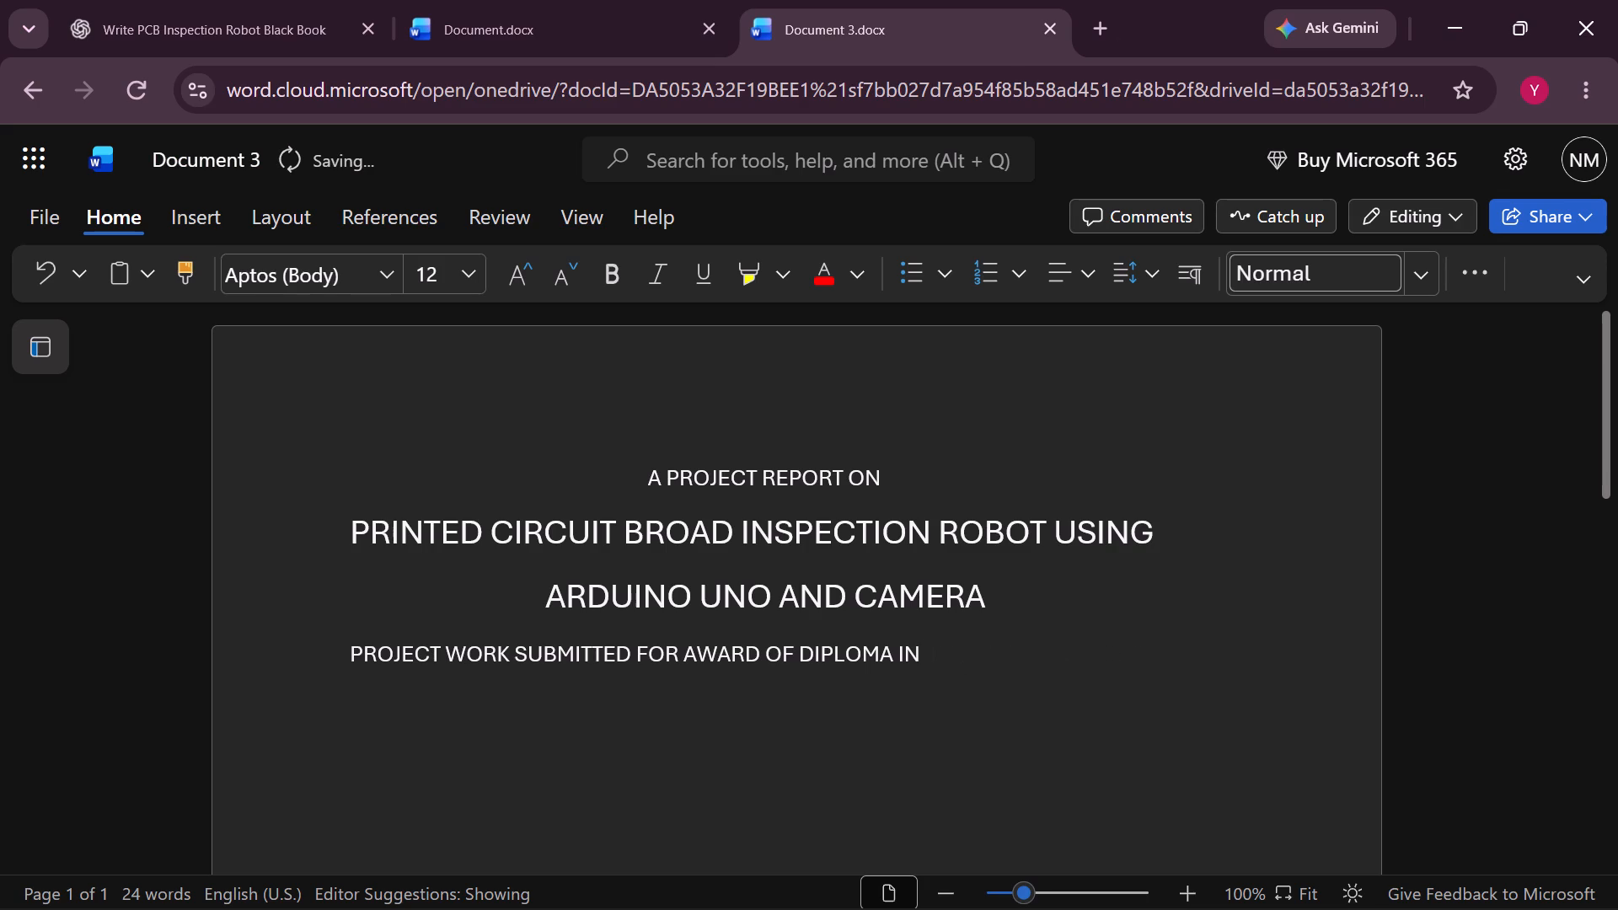
# Shift "PROJECT WORK SUBMITTED FOR AWARD OF DIPLOMA IN" to roughly the middle of its line with 25 leading spaces.
pyautogui.click(343, 654)
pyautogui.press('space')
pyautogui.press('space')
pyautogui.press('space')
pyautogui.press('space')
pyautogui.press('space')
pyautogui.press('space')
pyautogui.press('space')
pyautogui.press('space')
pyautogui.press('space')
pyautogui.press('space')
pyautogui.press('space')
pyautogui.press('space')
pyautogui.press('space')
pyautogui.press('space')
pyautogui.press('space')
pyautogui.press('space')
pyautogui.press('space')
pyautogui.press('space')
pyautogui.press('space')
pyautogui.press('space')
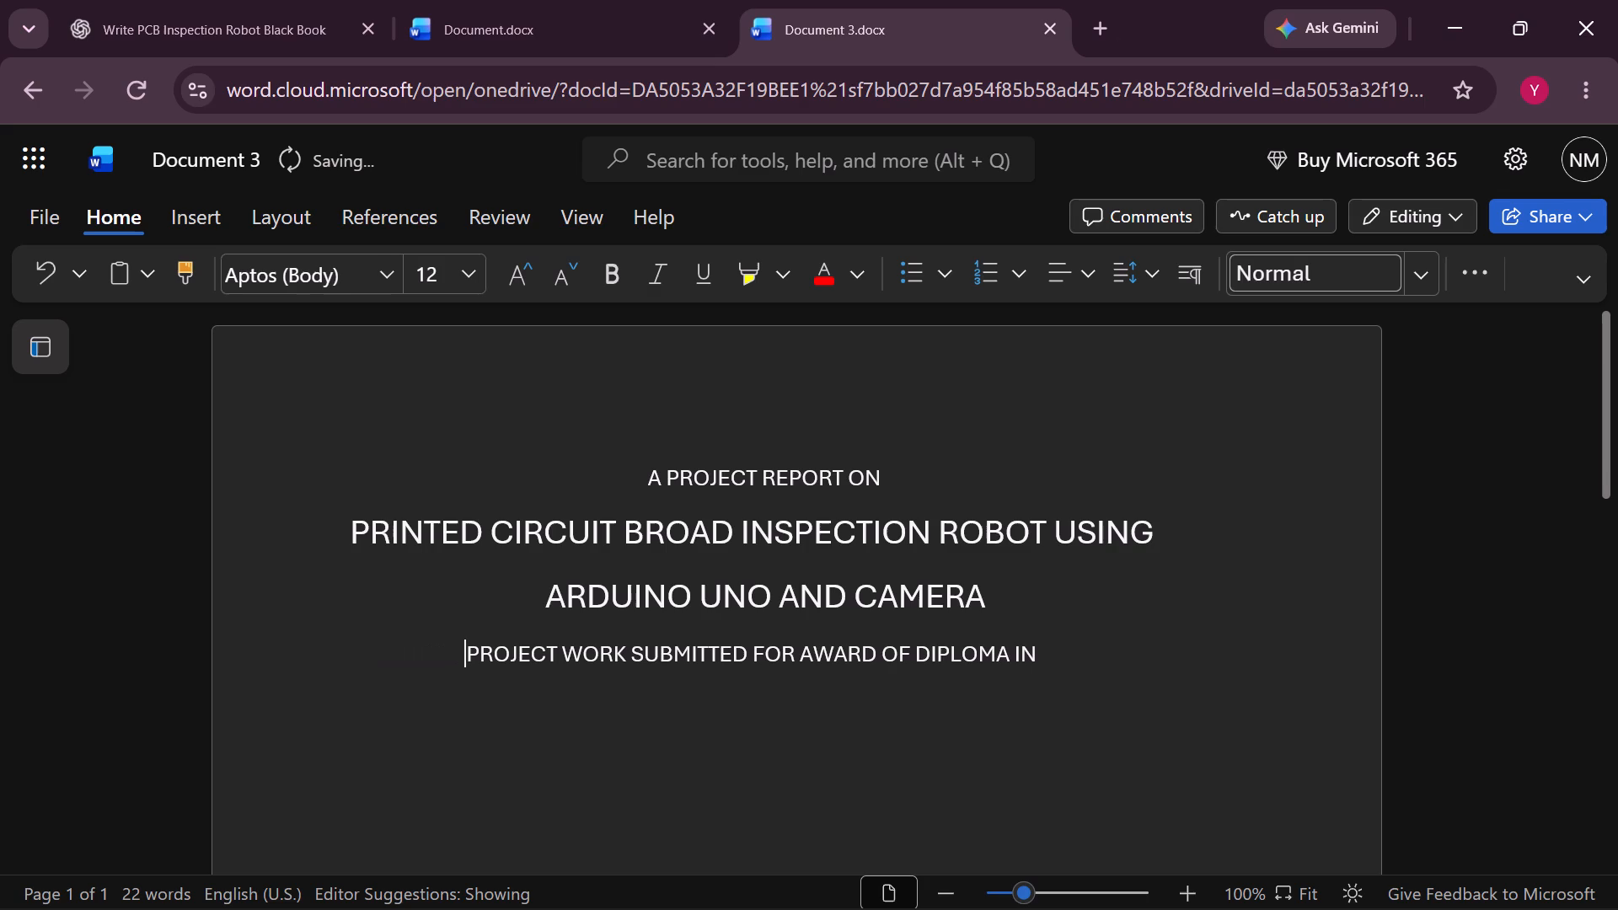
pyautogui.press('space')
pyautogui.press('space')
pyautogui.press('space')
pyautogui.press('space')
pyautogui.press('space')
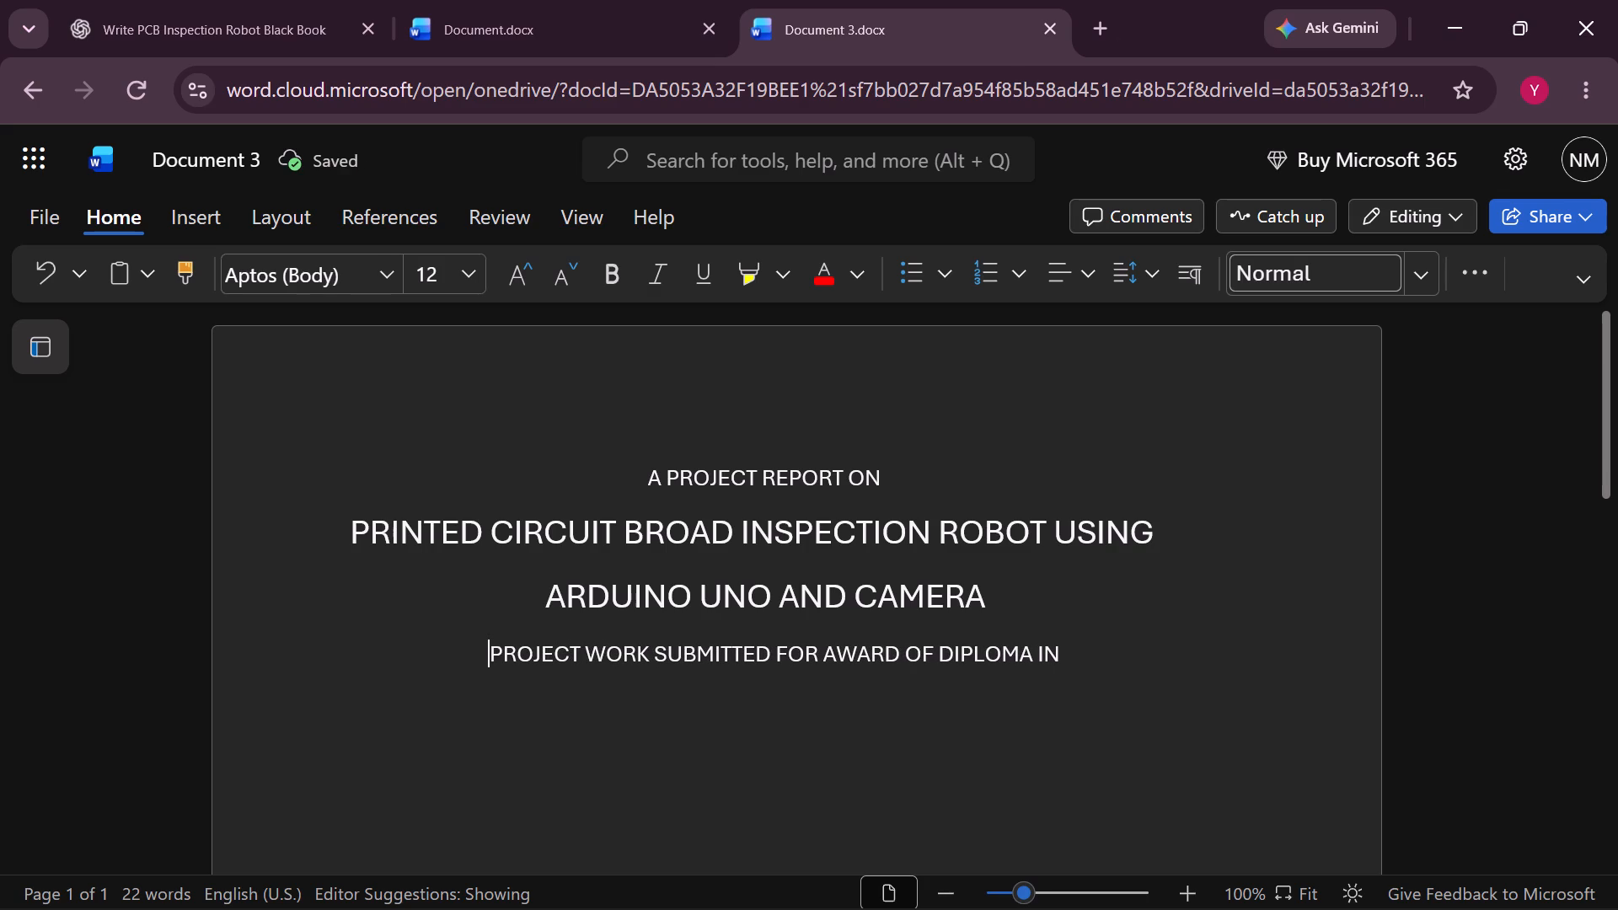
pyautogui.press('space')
pyautogui.press('BackSpace')
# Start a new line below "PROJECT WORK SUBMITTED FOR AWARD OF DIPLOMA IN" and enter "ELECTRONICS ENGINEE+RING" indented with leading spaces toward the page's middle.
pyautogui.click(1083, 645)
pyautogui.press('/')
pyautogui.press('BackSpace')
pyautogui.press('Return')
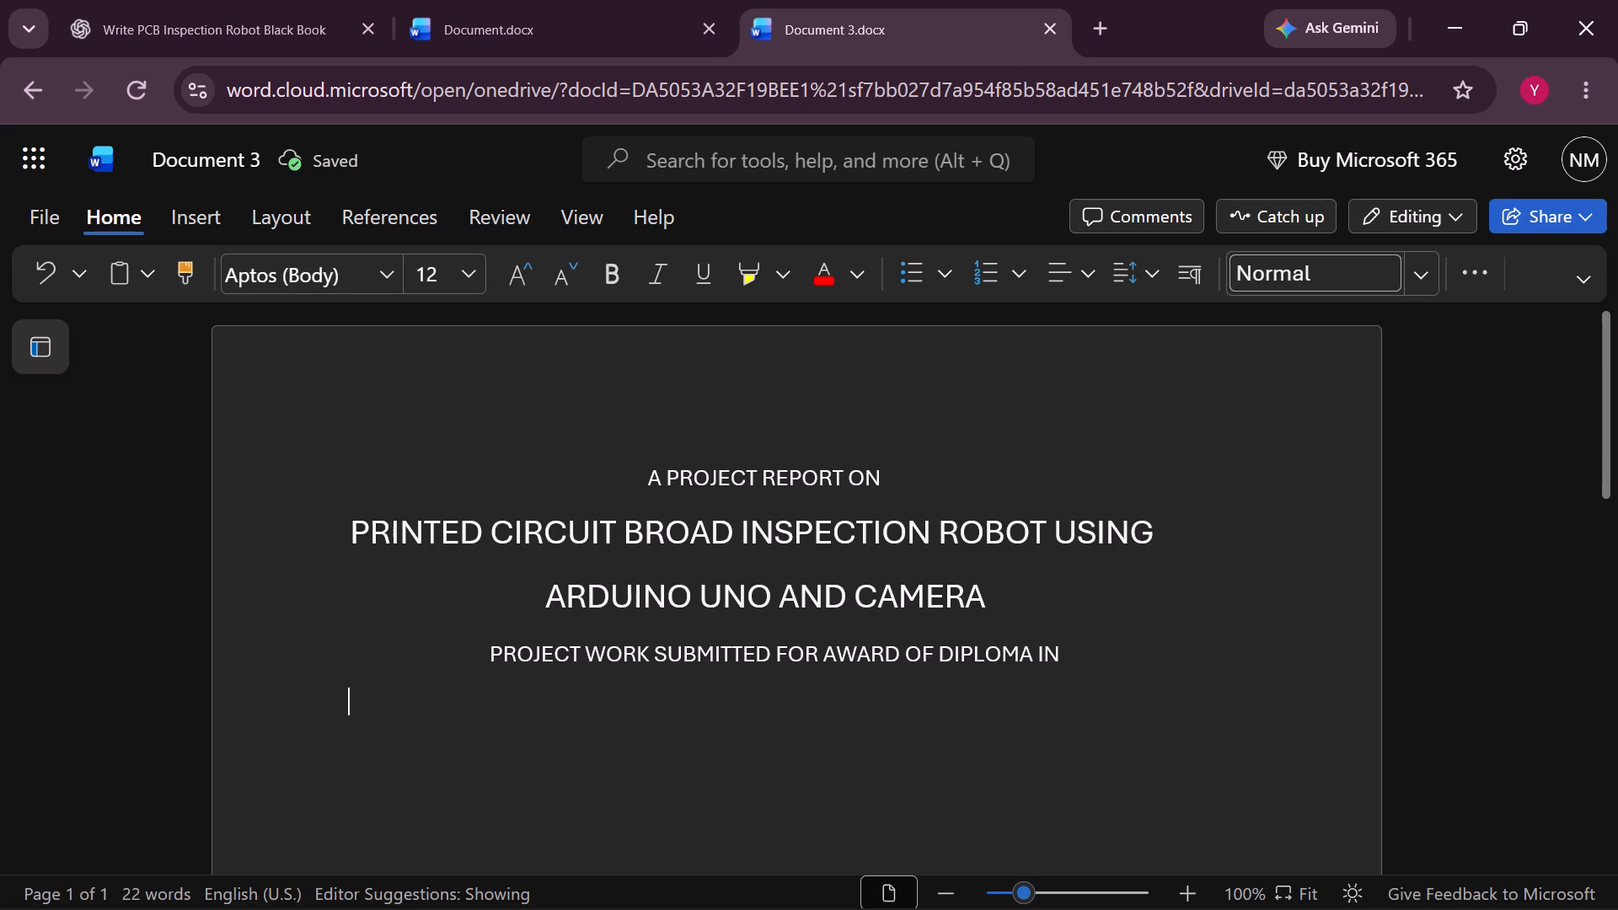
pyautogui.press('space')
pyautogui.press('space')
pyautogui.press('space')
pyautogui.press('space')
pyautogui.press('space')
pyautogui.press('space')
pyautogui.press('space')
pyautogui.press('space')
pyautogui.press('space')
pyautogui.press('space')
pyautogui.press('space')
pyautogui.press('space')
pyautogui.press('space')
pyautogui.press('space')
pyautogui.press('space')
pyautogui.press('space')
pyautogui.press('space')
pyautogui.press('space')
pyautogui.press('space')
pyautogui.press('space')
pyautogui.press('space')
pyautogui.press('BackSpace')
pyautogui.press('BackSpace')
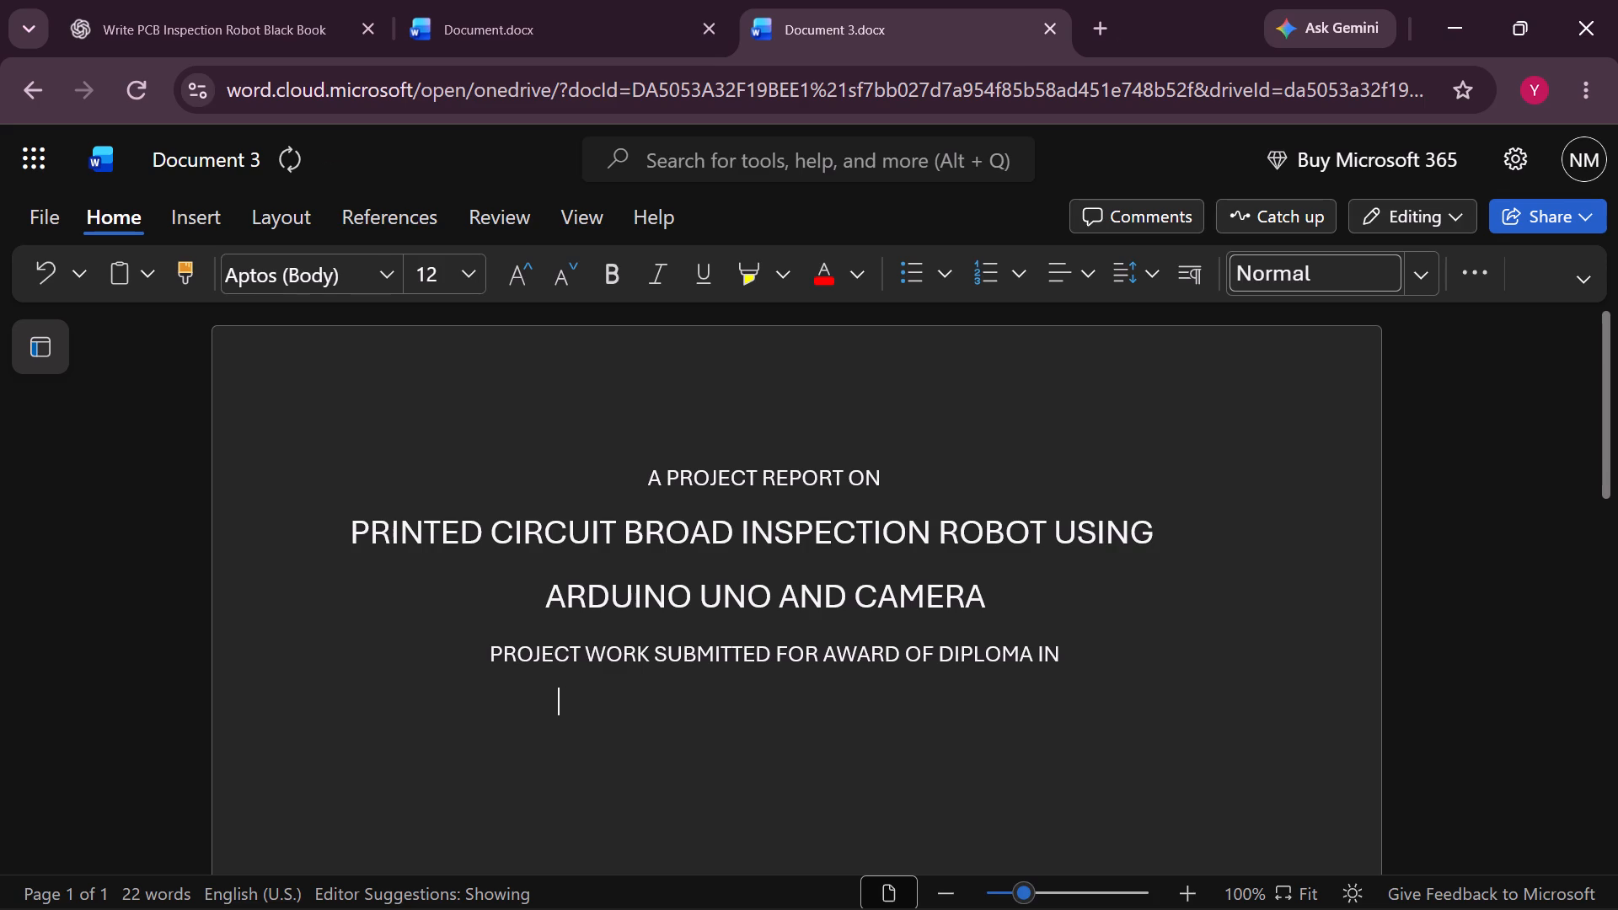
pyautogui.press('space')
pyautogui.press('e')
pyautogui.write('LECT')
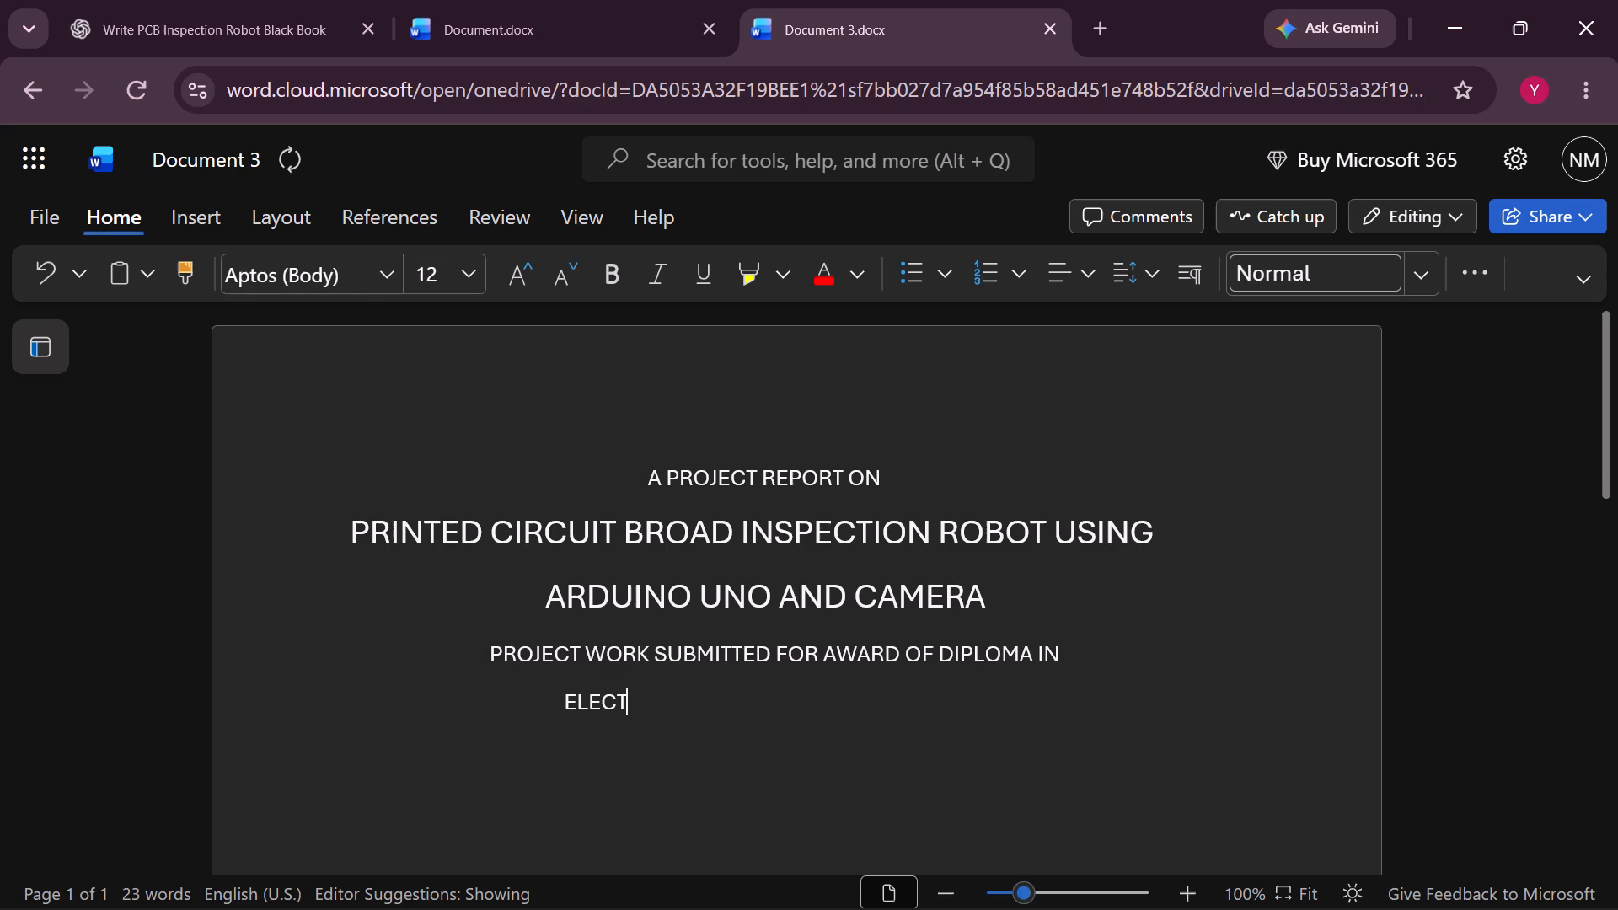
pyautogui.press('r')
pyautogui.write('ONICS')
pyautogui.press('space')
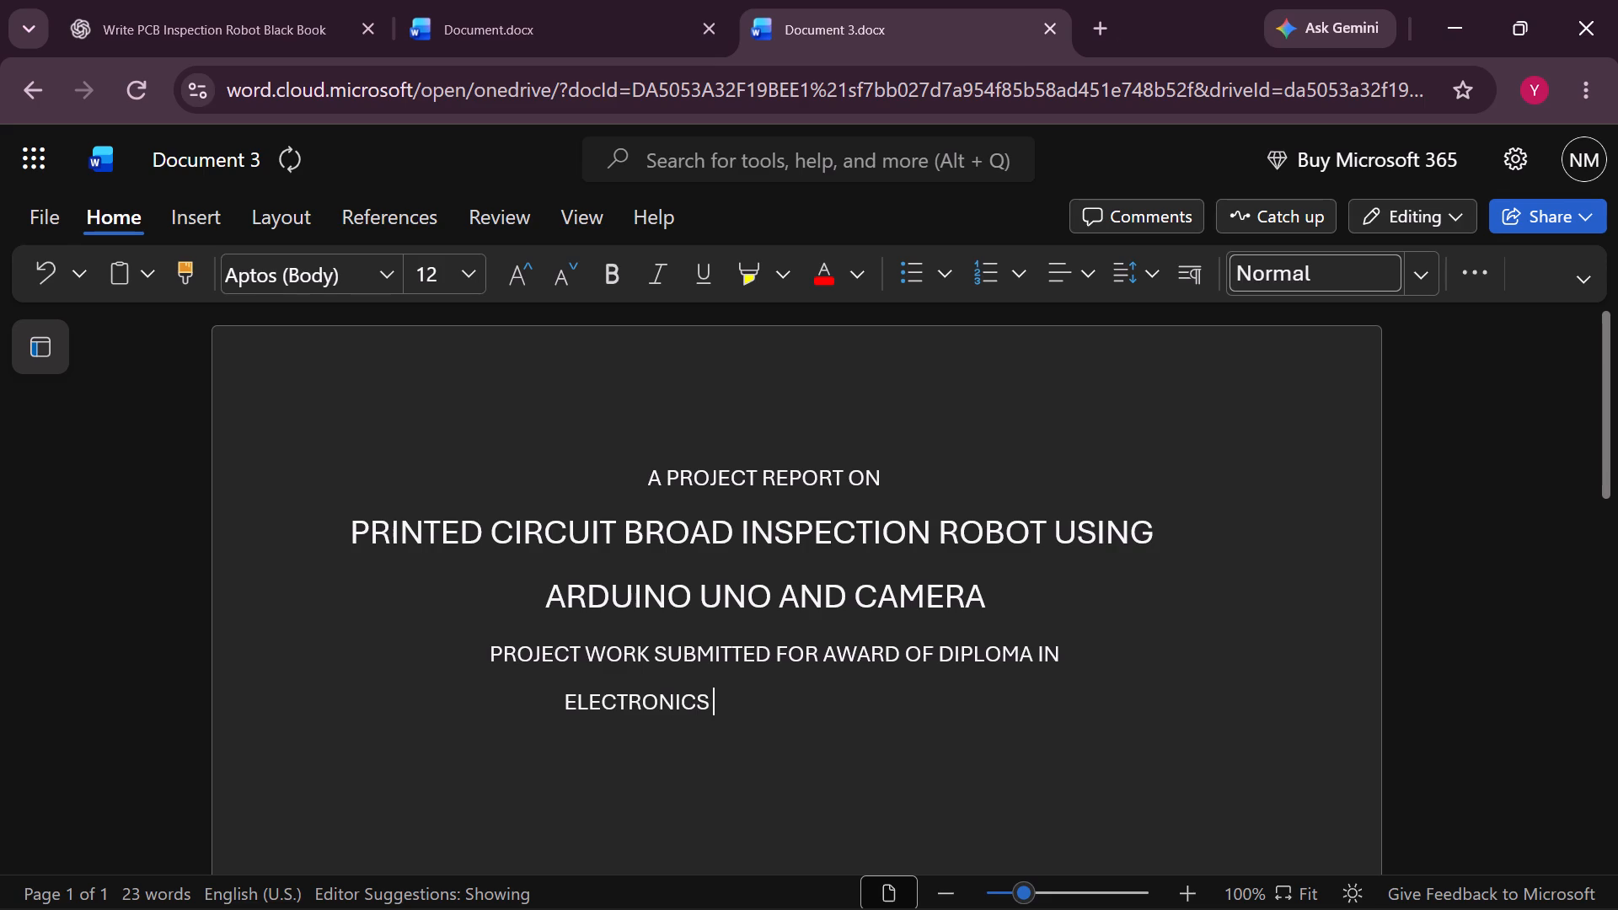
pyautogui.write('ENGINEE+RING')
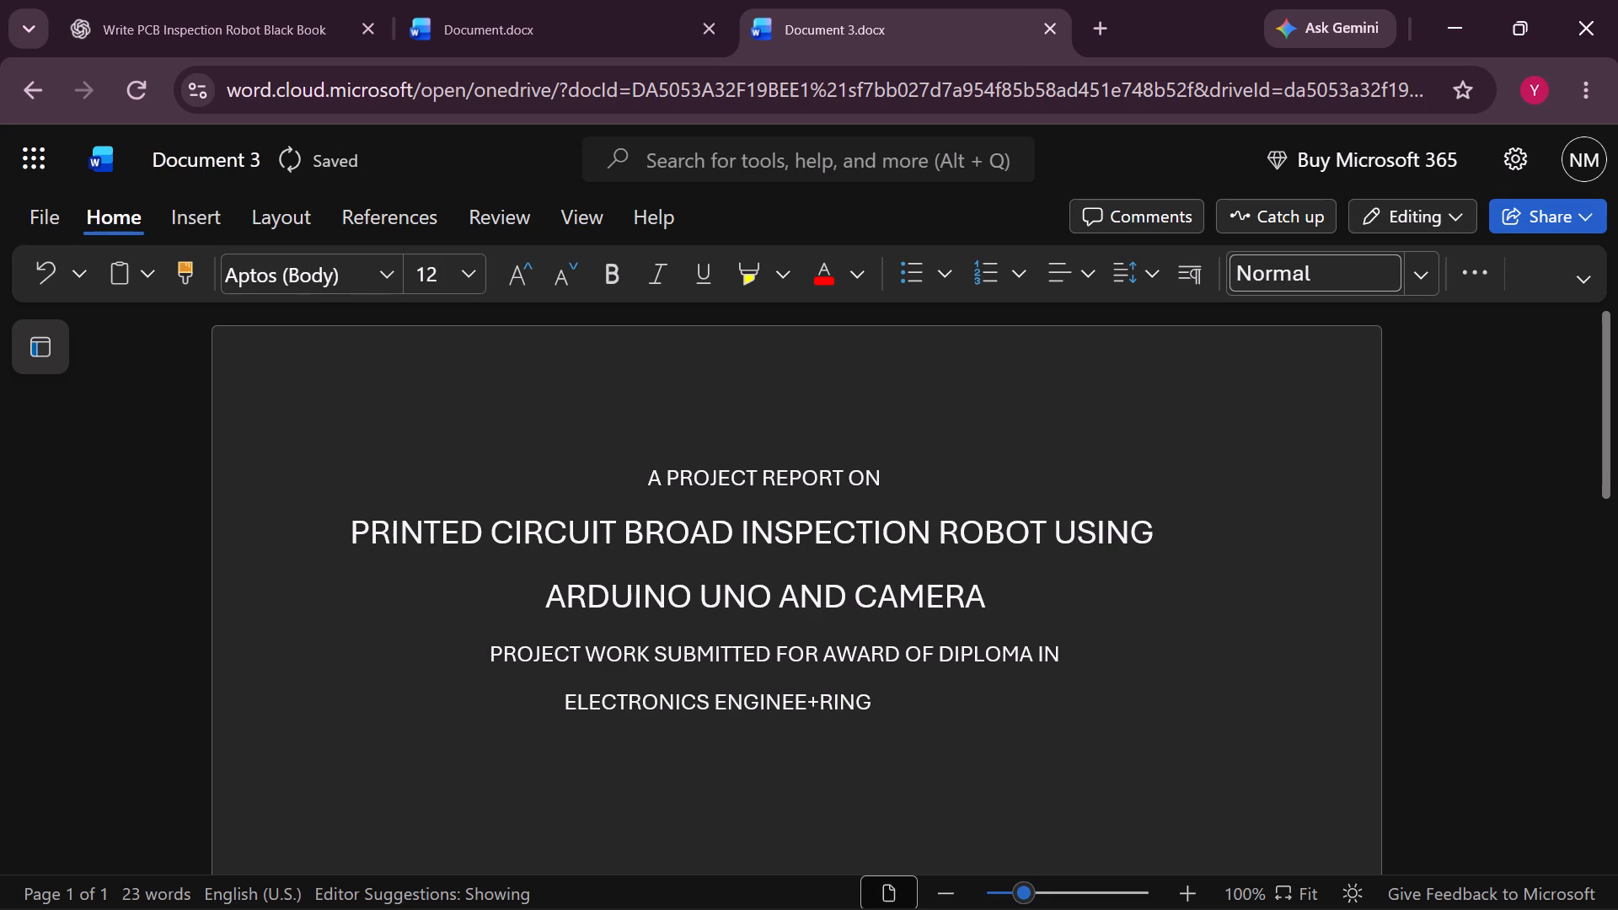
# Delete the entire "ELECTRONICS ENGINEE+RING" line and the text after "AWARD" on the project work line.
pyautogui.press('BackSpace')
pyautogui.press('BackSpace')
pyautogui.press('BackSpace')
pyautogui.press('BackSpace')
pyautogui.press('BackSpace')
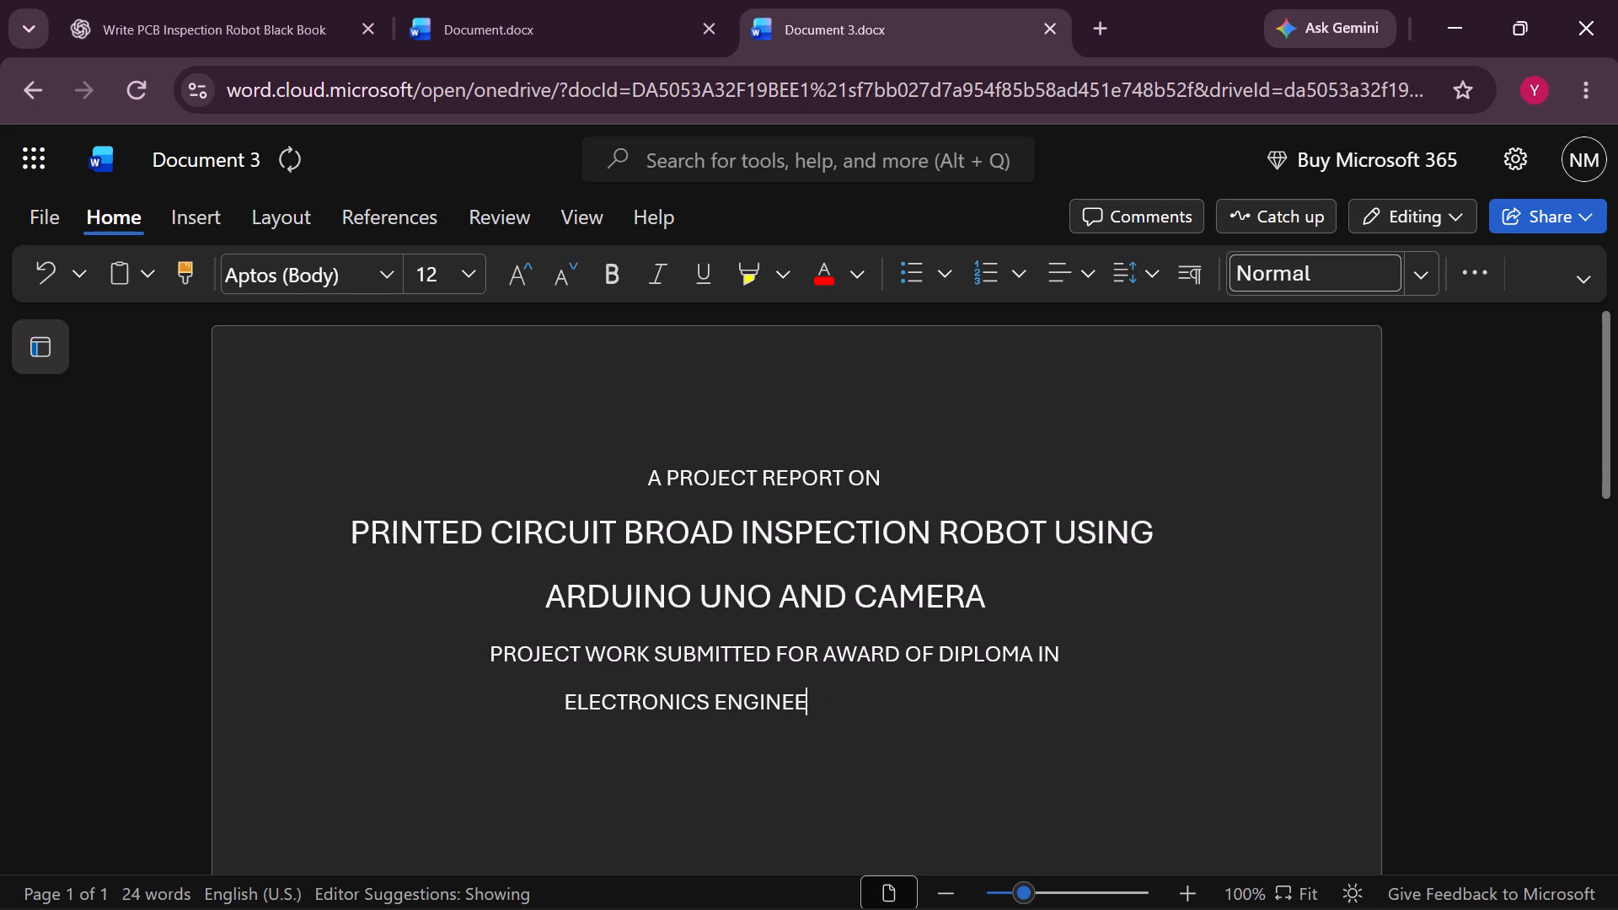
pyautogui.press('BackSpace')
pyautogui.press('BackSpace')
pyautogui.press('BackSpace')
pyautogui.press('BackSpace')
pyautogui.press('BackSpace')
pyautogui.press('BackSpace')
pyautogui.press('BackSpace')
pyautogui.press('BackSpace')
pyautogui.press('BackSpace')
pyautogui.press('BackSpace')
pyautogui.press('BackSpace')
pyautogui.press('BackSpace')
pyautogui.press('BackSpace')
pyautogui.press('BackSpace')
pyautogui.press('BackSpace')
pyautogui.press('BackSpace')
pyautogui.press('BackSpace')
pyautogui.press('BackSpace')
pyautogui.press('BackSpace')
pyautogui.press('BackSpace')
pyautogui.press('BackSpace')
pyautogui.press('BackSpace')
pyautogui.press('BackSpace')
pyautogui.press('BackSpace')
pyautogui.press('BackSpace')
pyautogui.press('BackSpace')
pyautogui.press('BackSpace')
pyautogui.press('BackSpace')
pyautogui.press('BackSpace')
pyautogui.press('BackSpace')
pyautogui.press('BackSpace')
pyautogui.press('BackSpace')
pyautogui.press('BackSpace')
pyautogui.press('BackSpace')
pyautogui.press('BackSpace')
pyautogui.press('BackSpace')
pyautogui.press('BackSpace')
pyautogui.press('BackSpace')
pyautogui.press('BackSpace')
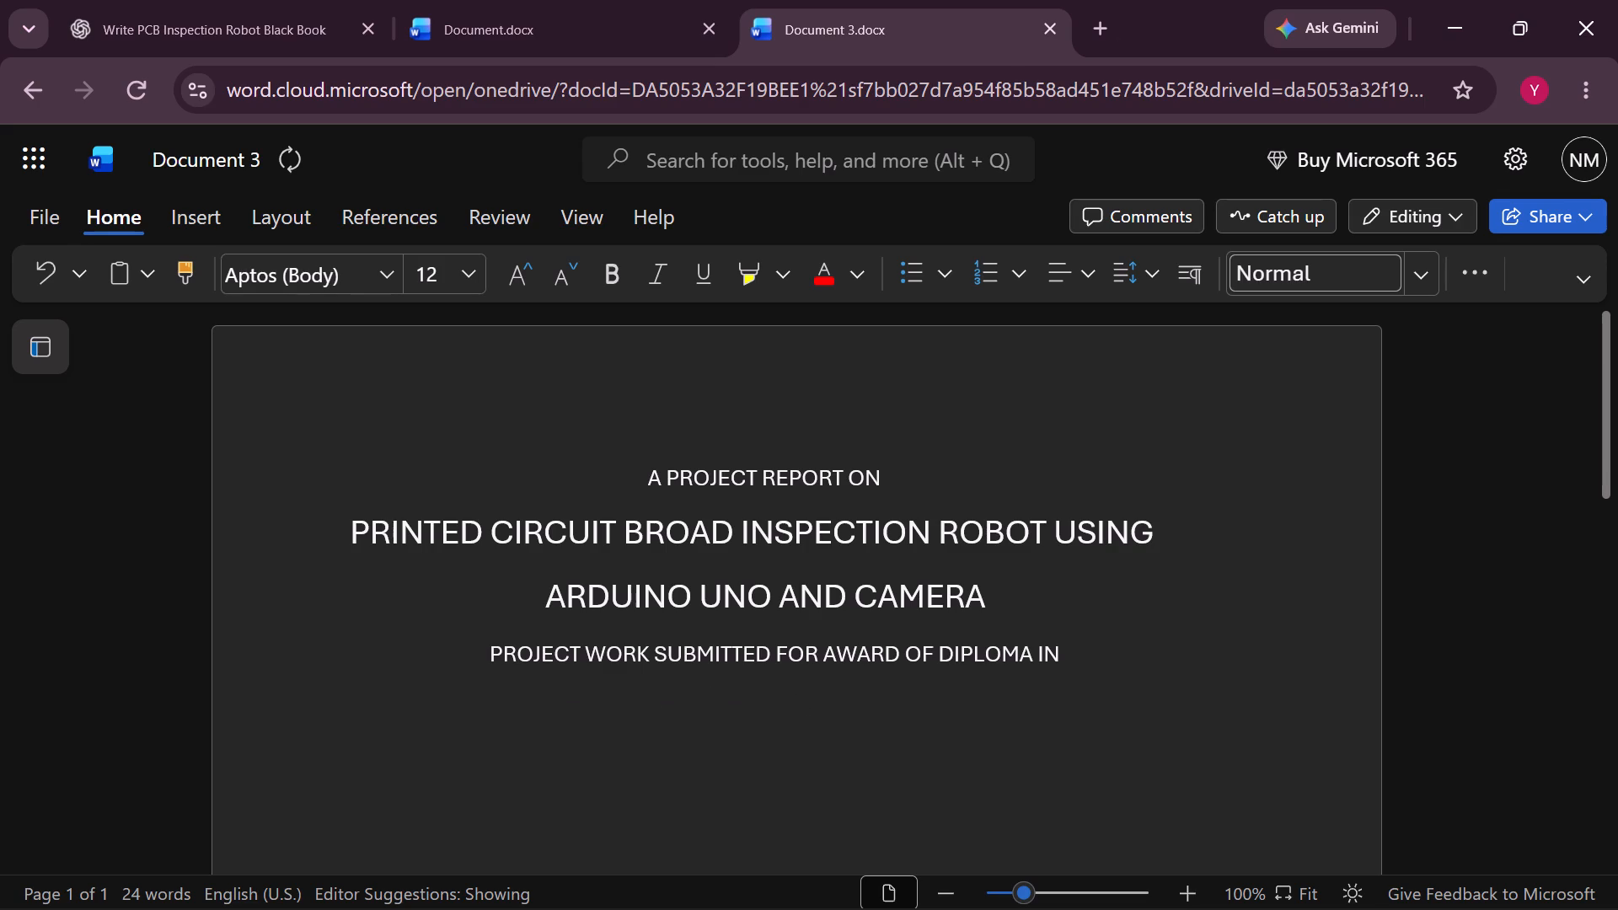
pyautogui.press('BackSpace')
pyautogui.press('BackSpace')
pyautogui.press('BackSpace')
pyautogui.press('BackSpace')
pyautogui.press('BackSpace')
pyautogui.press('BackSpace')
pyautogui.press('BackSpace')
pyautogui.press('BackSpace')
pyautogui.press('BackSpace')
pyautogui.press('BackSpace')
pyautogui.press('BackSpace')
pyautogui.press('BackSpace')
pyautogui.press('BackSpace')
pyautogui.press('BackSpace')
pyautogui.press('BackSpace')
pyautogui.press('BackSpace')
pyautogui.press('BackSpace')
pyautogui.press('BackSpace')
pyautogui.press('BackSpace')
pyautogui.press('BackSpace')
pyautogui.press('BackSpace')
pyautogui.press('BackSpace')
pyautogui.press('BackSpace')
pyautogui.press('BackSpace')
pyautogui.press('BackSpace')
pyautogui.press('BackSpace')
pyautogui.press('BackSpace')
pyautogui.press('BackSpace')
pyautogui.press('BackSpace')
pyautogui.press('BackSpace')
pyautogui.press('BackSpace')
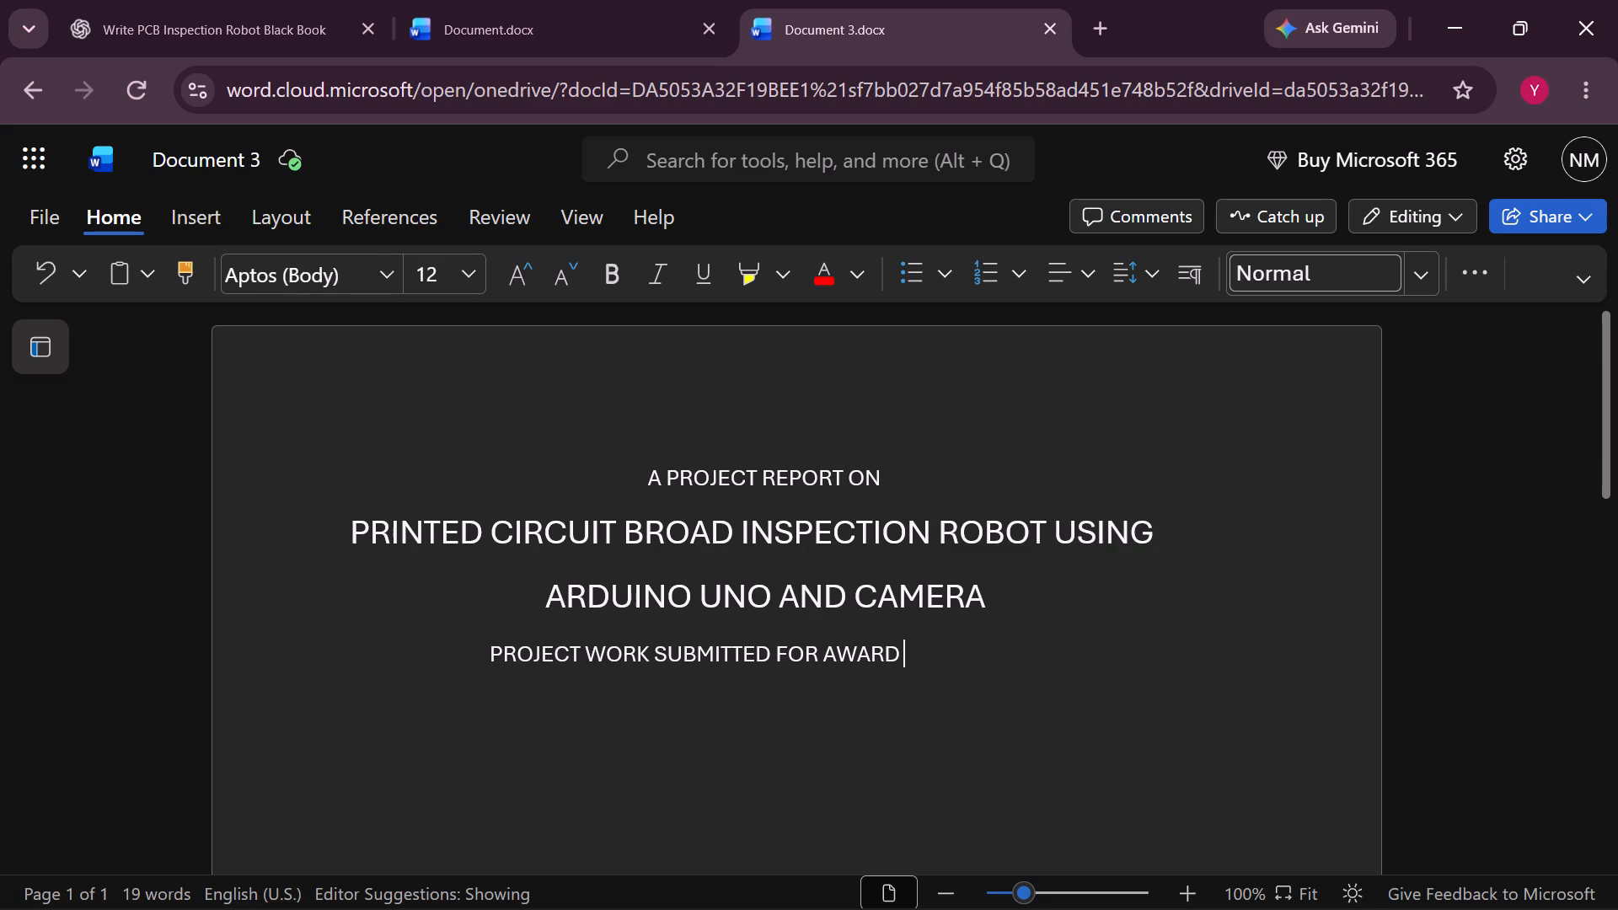
# Continue the "PROJECT WORK SUBMITTED FOR AWARD" line with "OF DIPLOMA IN ELECTRONICS ENGINEERING".
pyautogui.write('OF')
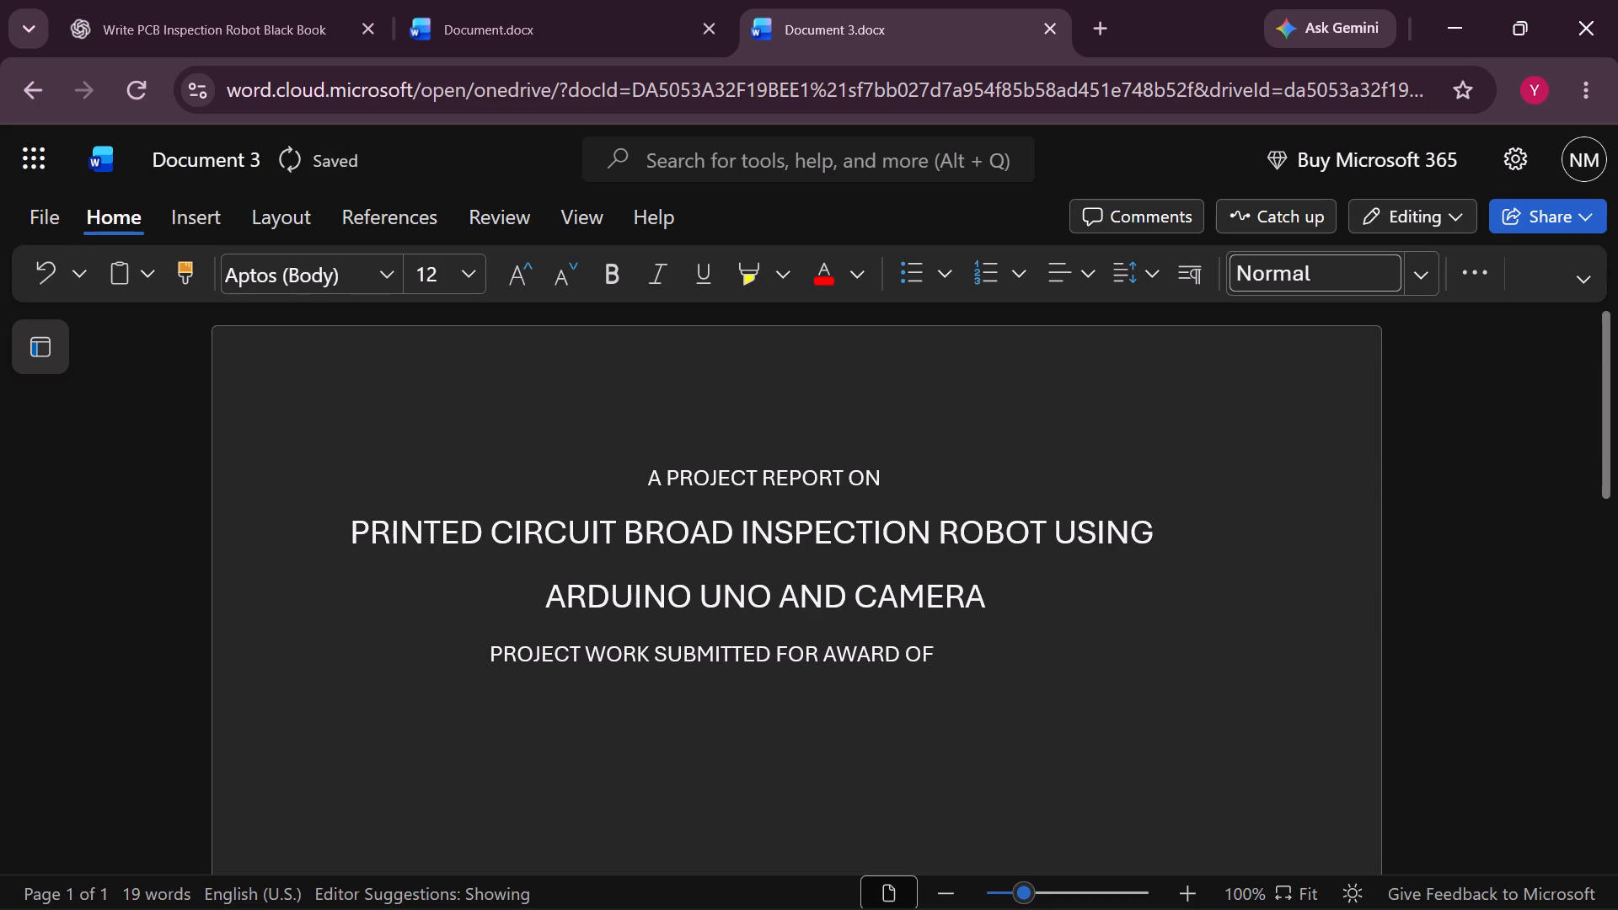
pyautogui.click(1083, 645)
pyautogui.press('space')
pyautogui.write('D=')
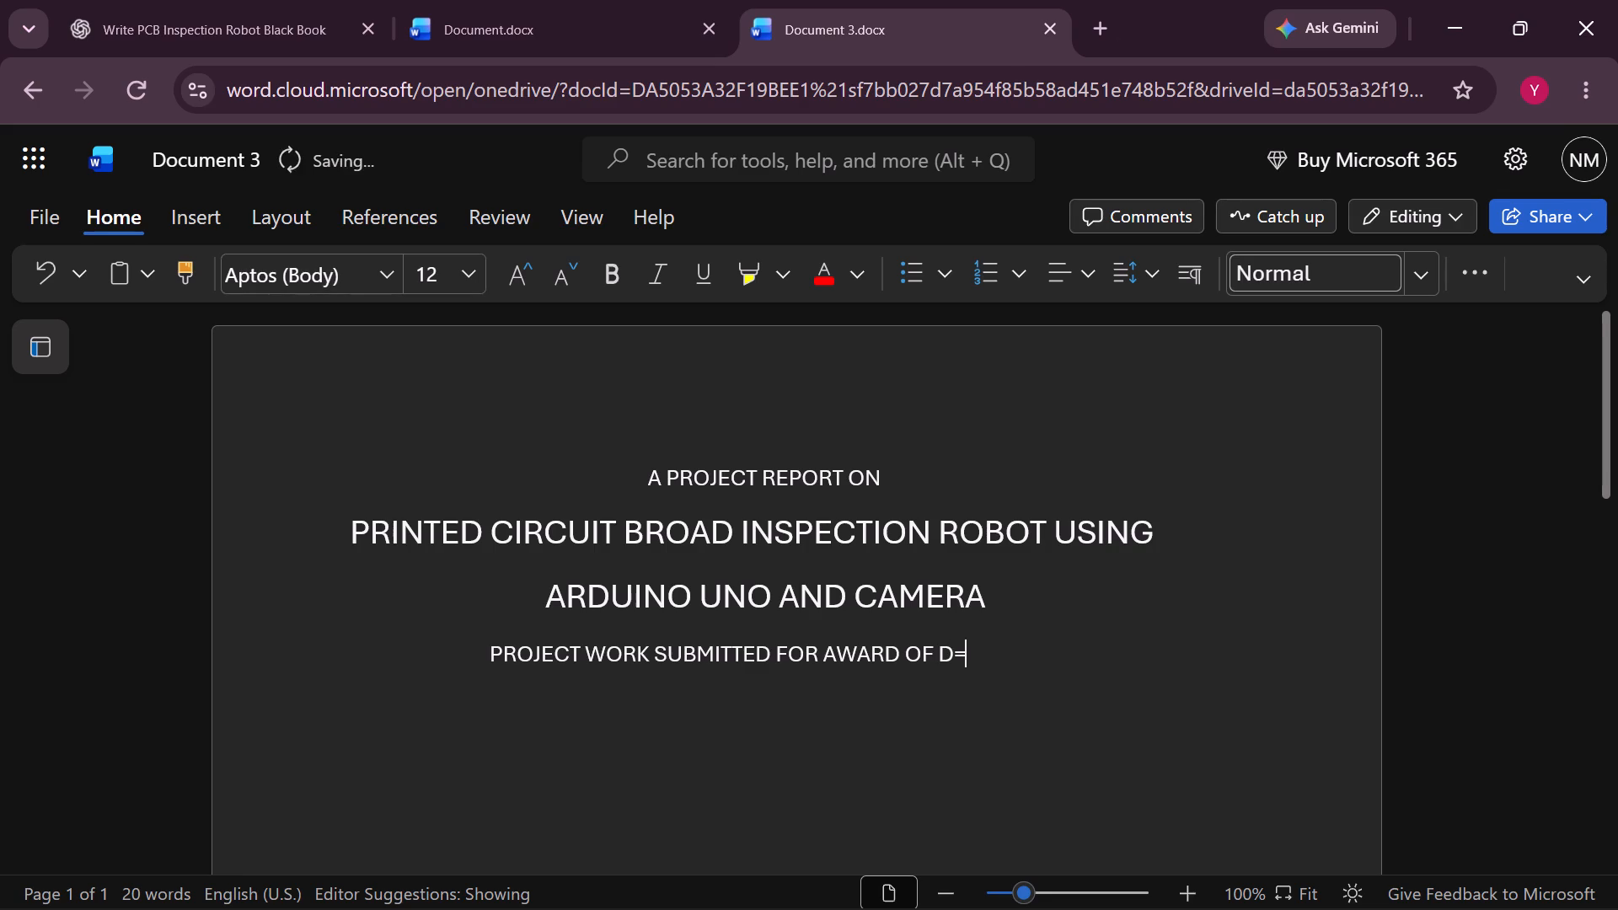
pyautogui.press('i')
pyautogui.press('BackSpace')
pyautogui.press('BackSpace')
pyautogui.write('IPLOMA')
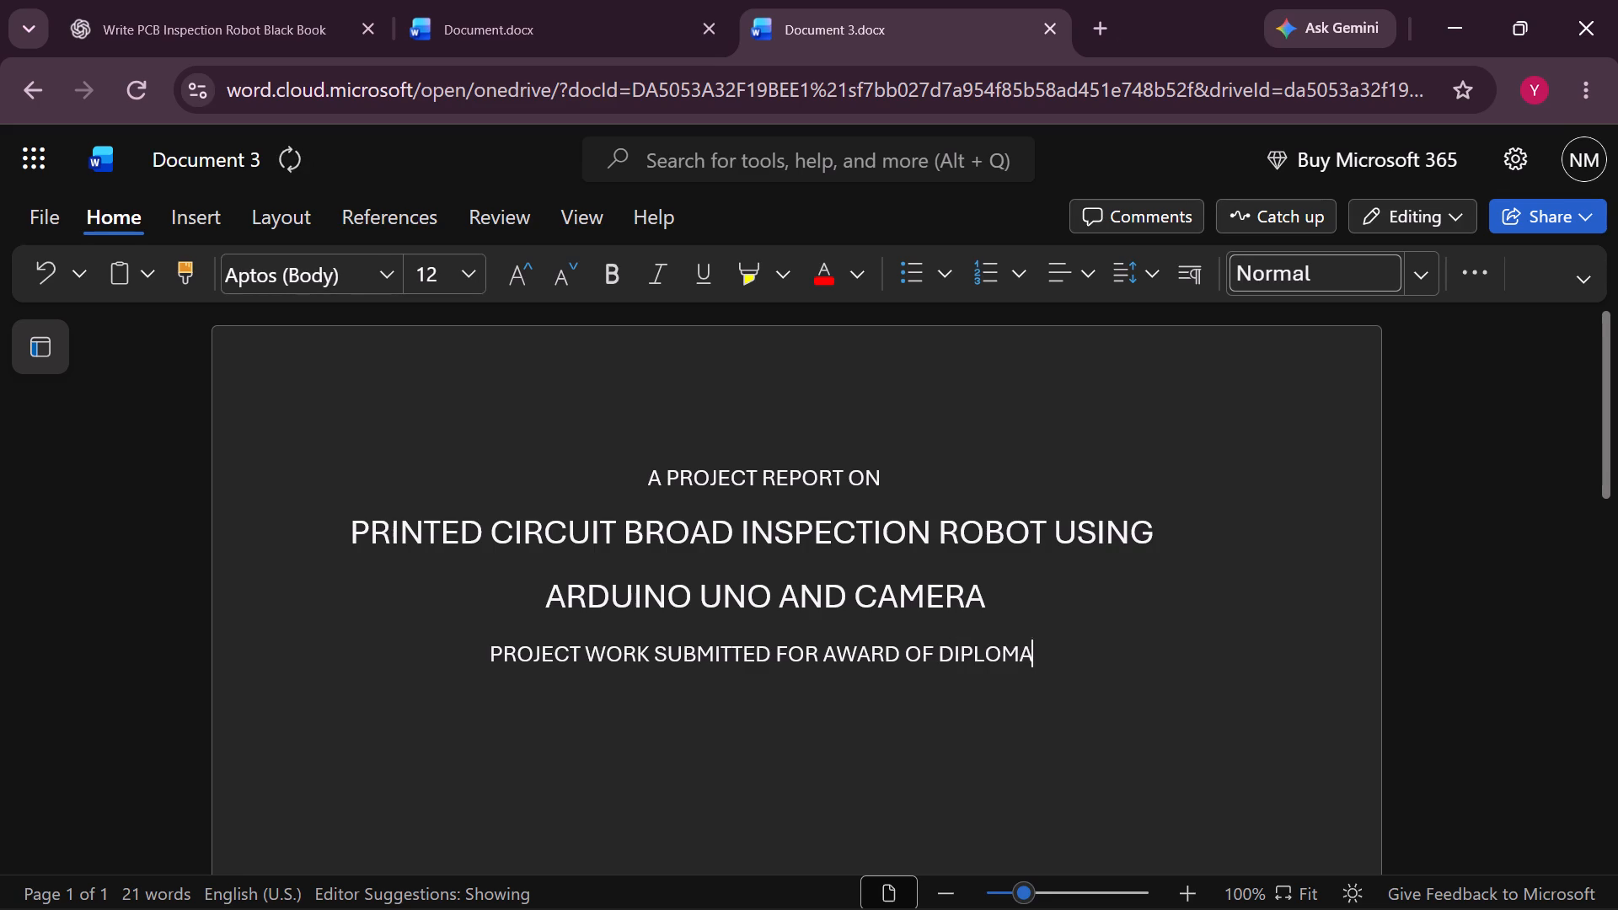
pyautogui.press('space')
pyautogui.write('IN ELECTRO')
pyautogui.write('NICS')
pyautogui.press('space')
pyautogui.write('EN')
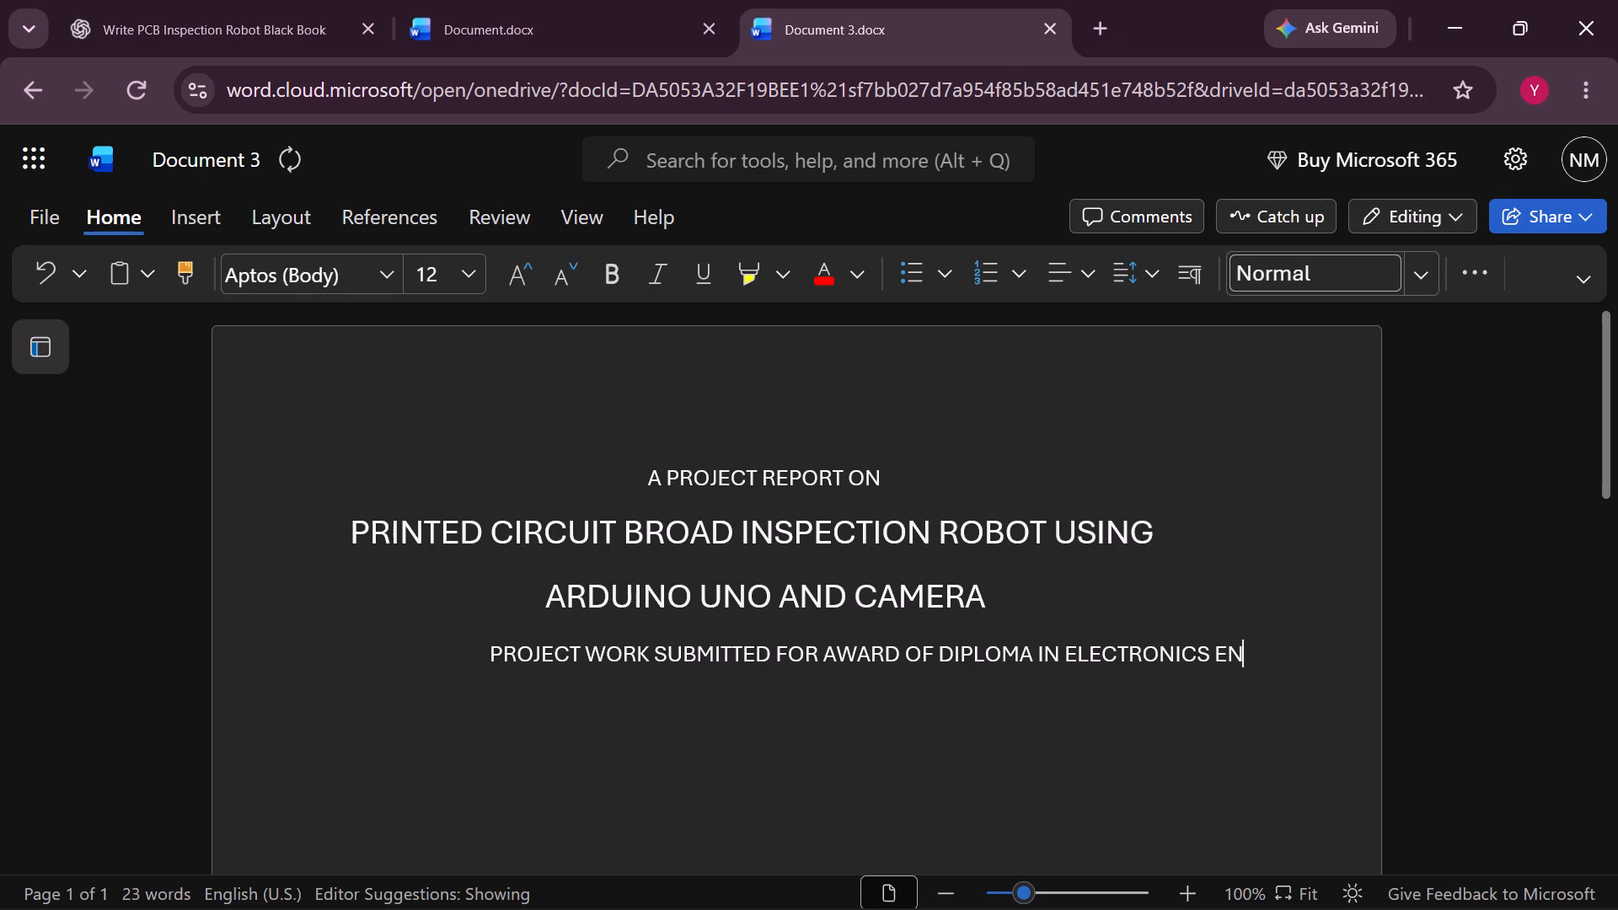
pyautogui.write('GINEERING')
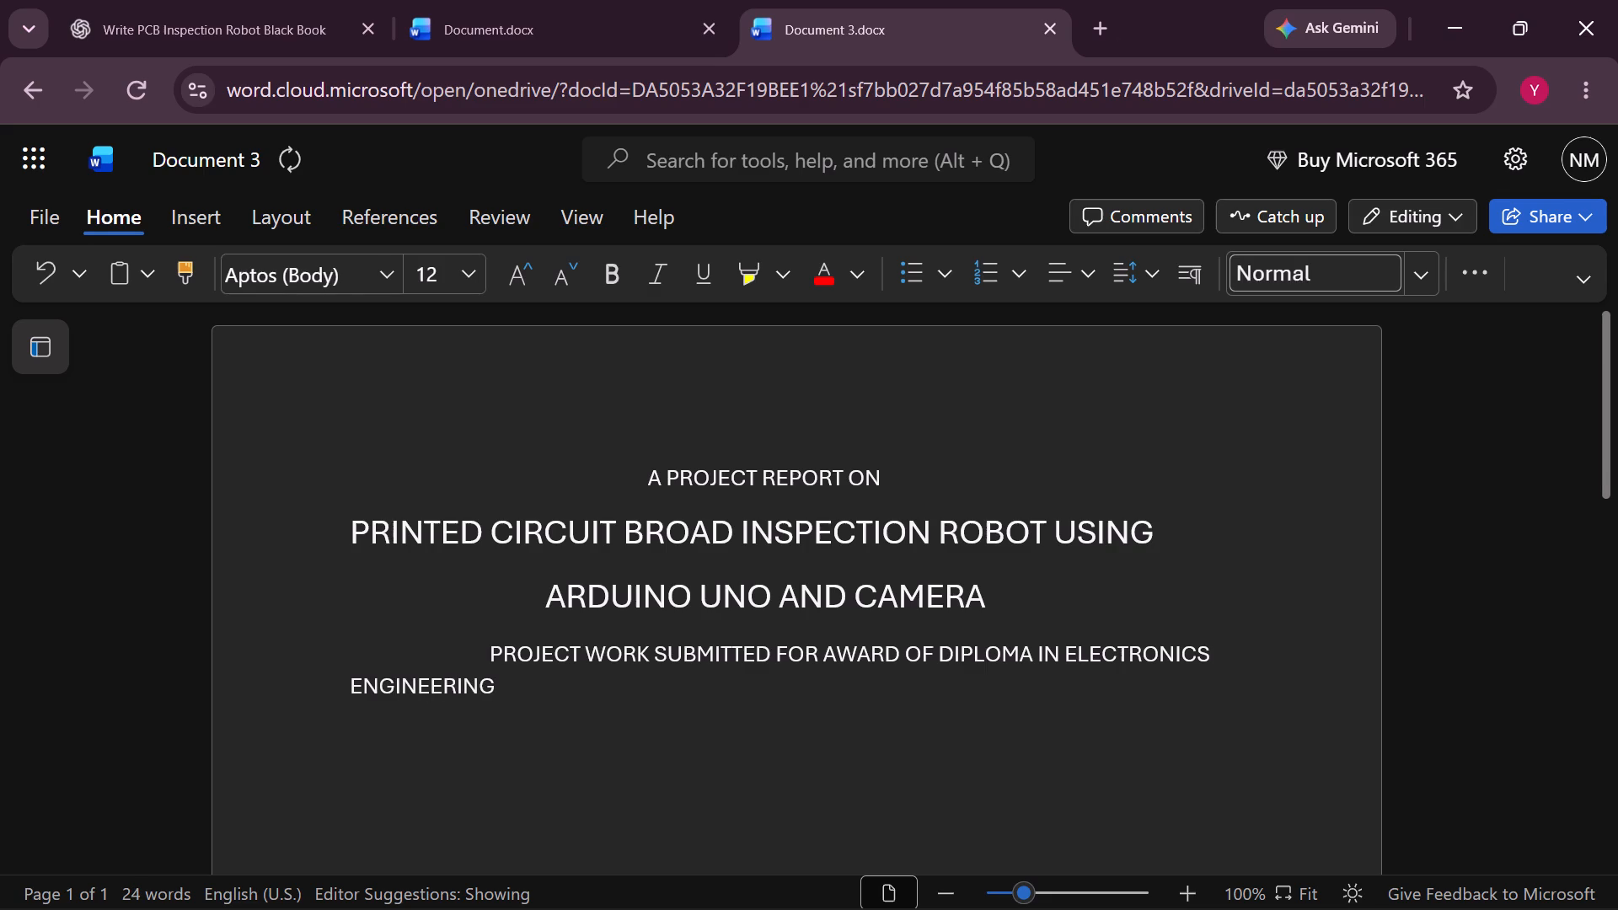
# Remove most leading spaces before "PROJECT WORK SUBMITTED" so the whole sentence through "ENGINEERING" fits on one line.
pyautogui.click(480, 654)
pyautogui.press('BackSpace')
pyautogui.press('BackSpace')
pyautogui.press('BackSpace')
pyautogui.press('BackSpace')
pyautogui.press('BackSpace')
pyautogui.press('BackSpace')
pyautogui.press('BackSpace')
pyautogui.press('BackSpace')
pyautogui.press('BackSpace')
pyautogui.press('BackSpace')
pyautogui.press('BackSpace')
pyautogui.press('BackSpace')
pyautogui.press('BackSpace')
pyautogui.press('BackSpace')
pyautogui.press('BackSpace')
pyautogui.press('BackSpace')
pyautogui.press('BackSpace')
pyautogui.press('BackSpace')
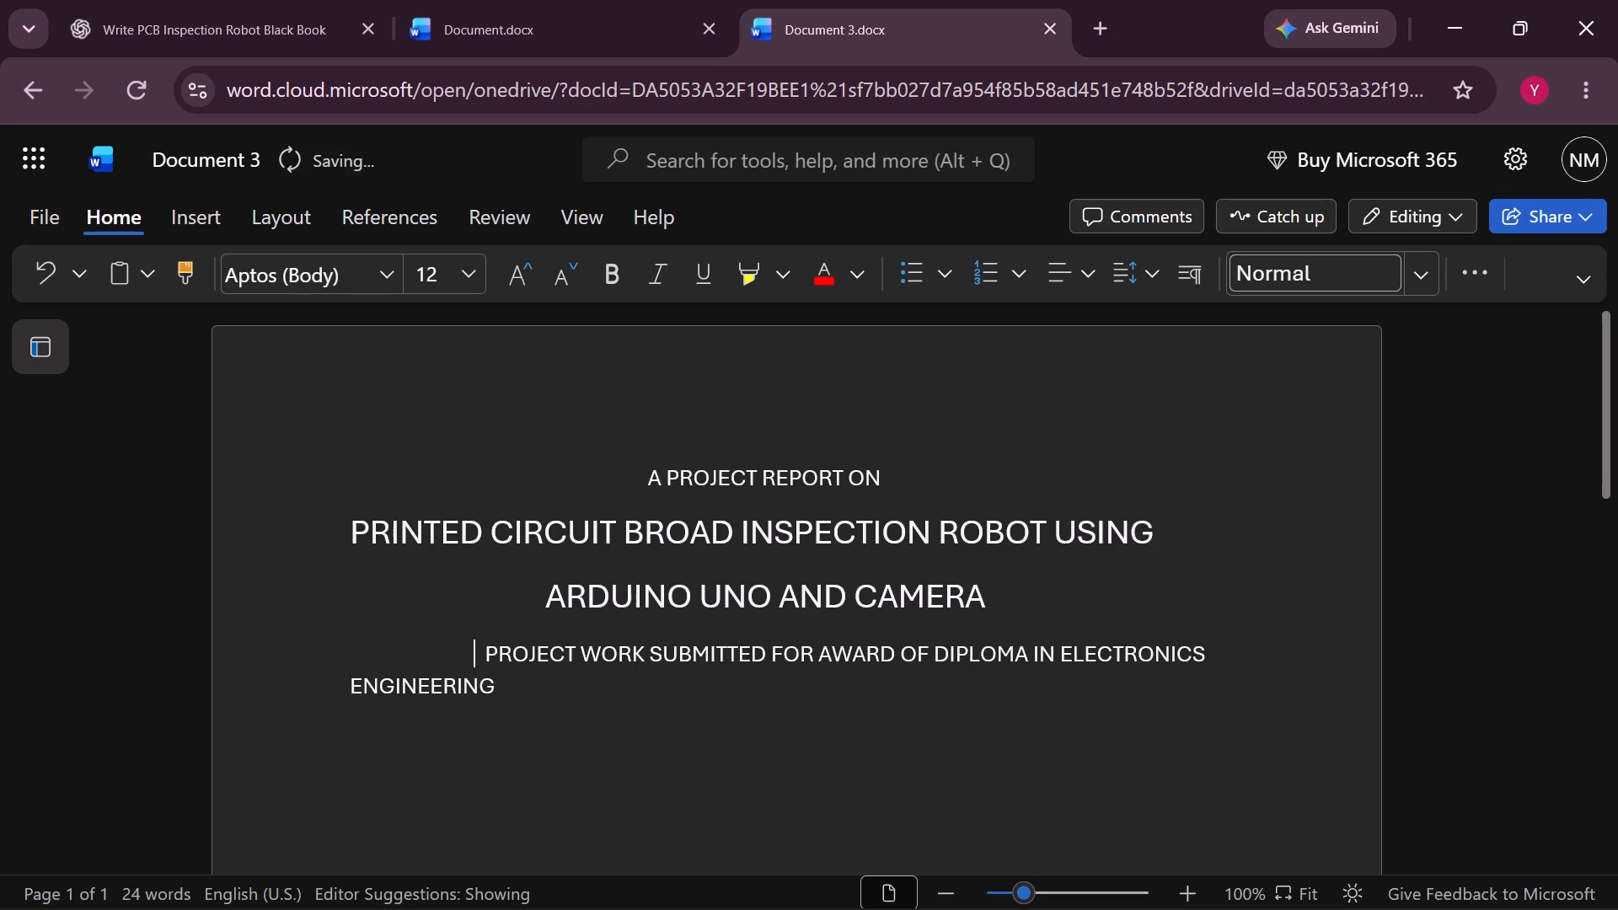
pyautogui.press('BackSpace')
pyautogui.press('BackSpace')
pyautogui.press('BackSpace')
pyautogui.press('BackSpace')
pyautogui.press('BackSpace')
pyautogui.press('BackSpace')
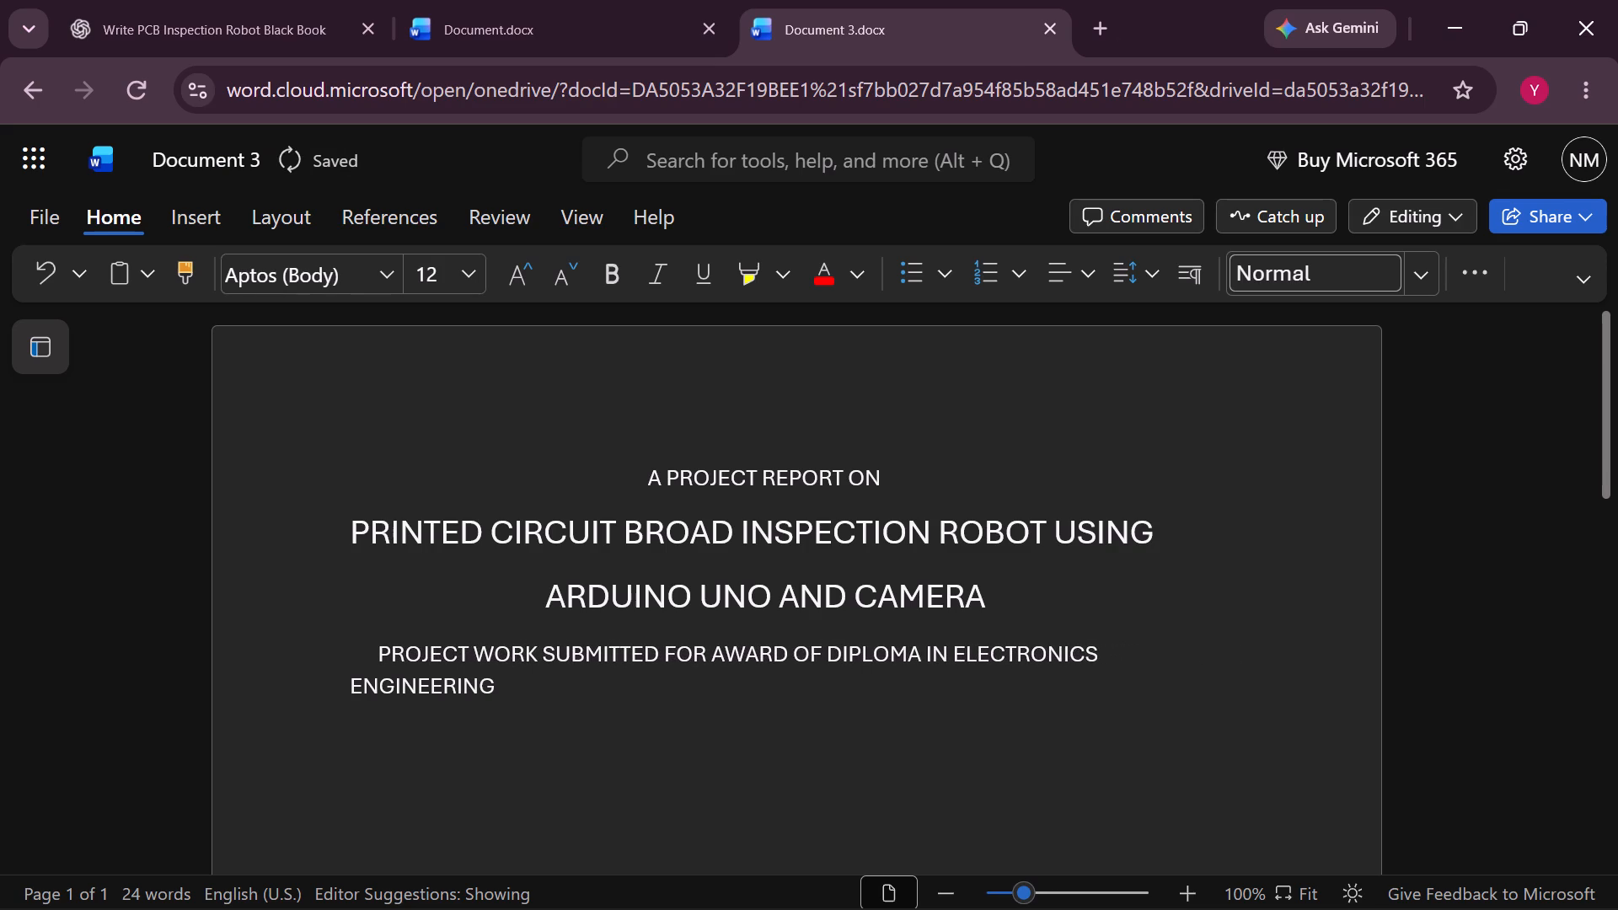
pyautogui.press('BackSpace')
pyautogui.click(601, 725)
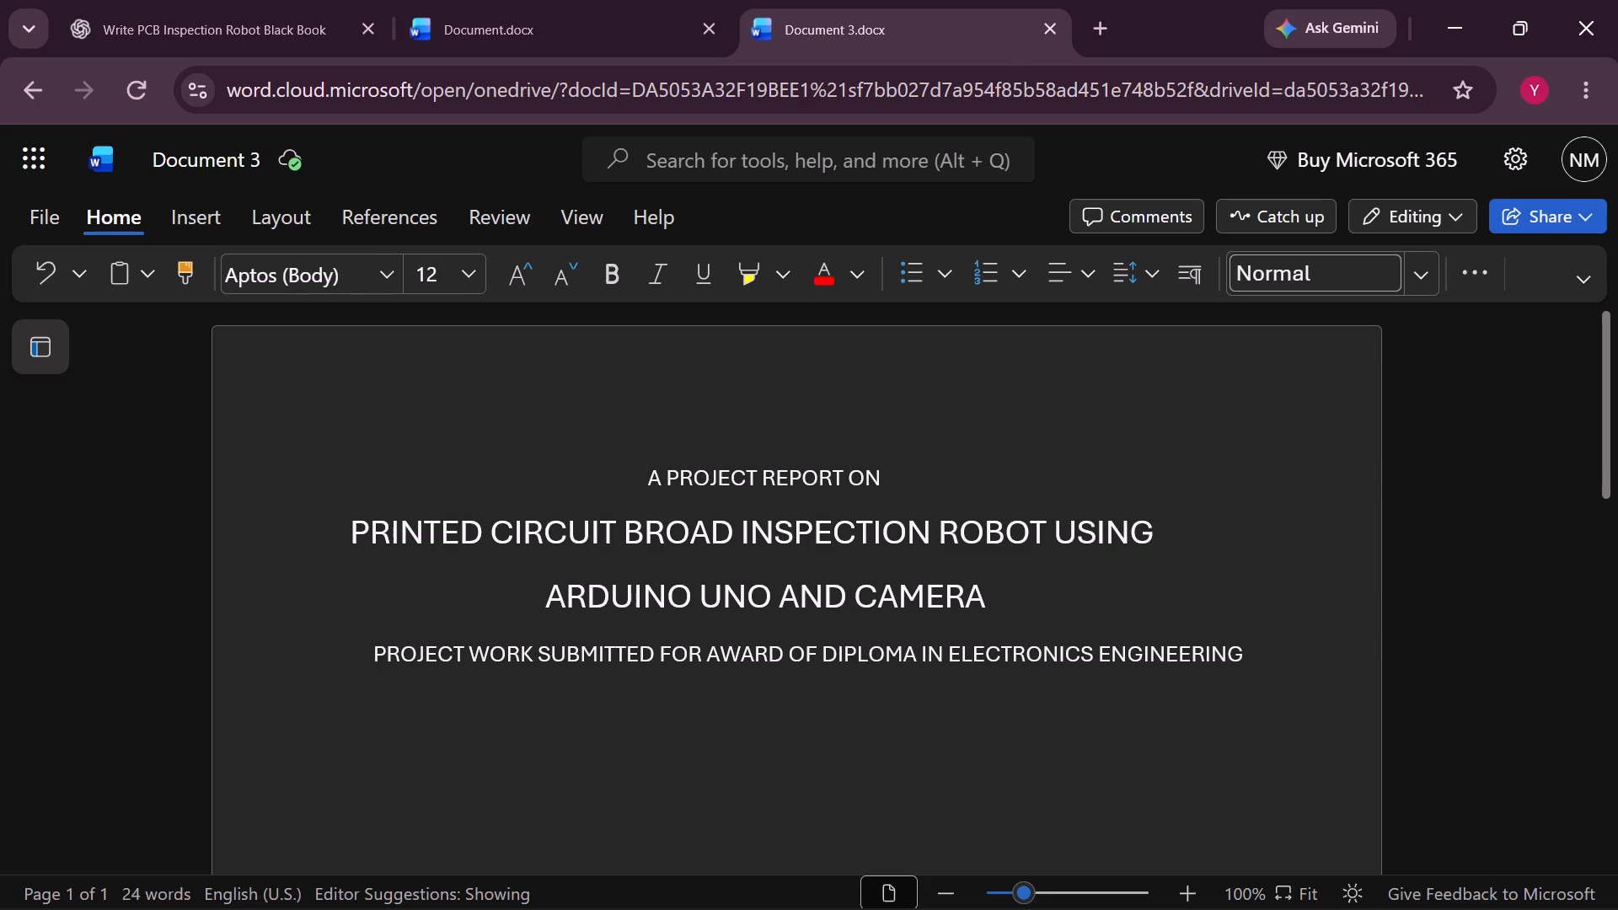
# Retype the final "G" of "ENGINEERING" and start a new empty line below the project work line.
pyautogui.click(1262, 672)
pyautogui.press('BackSpace')
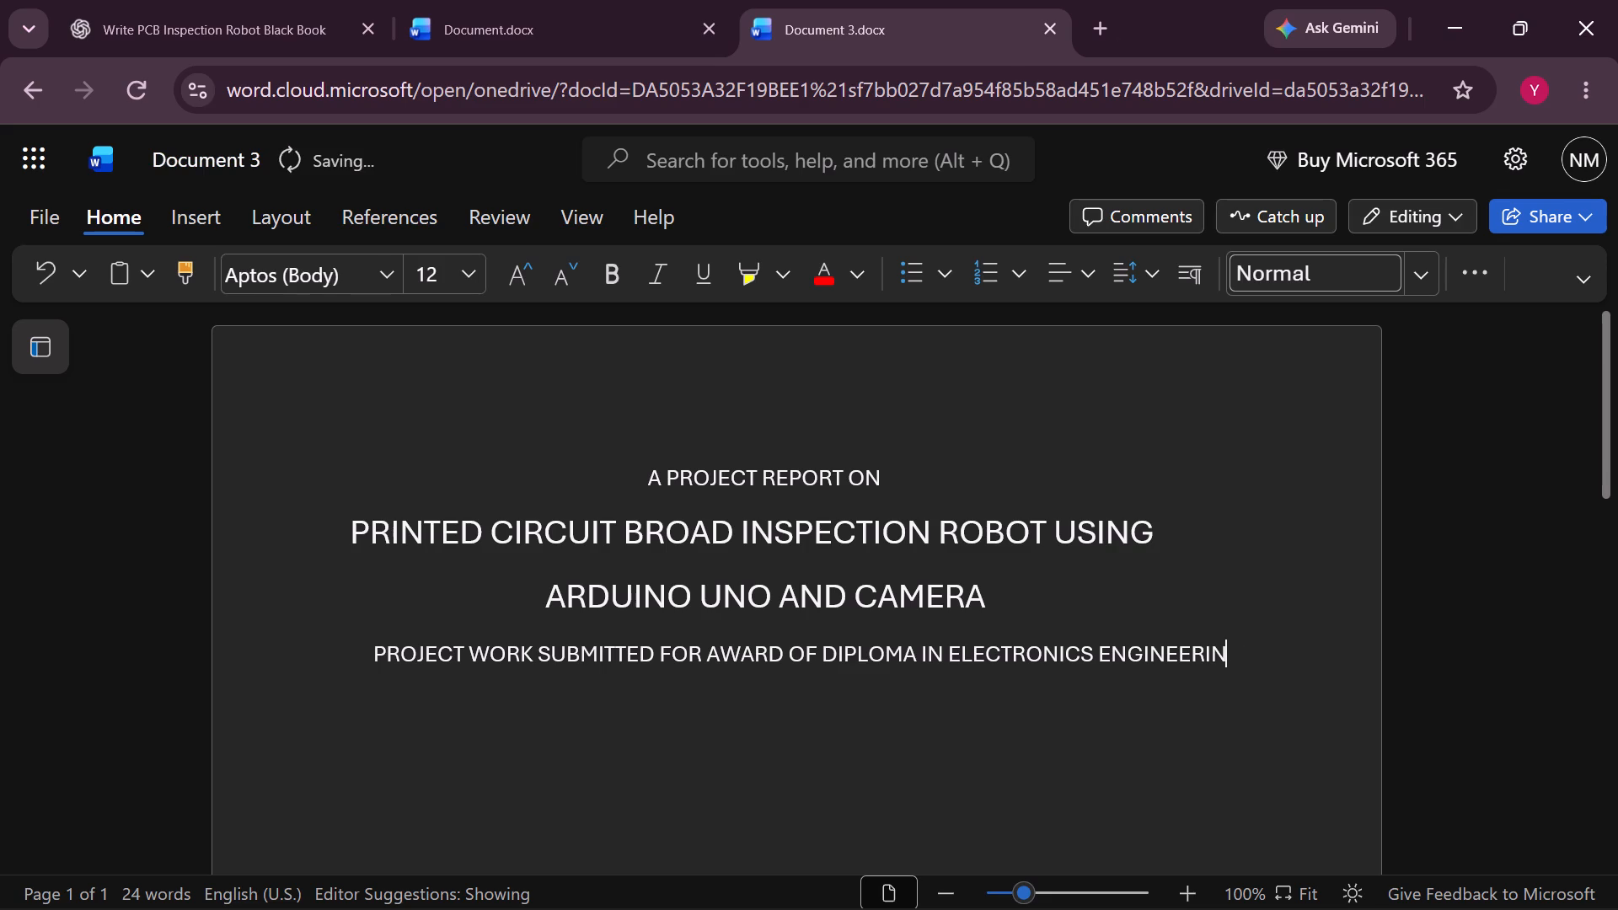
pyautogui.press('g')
pyautogui.press('Return')
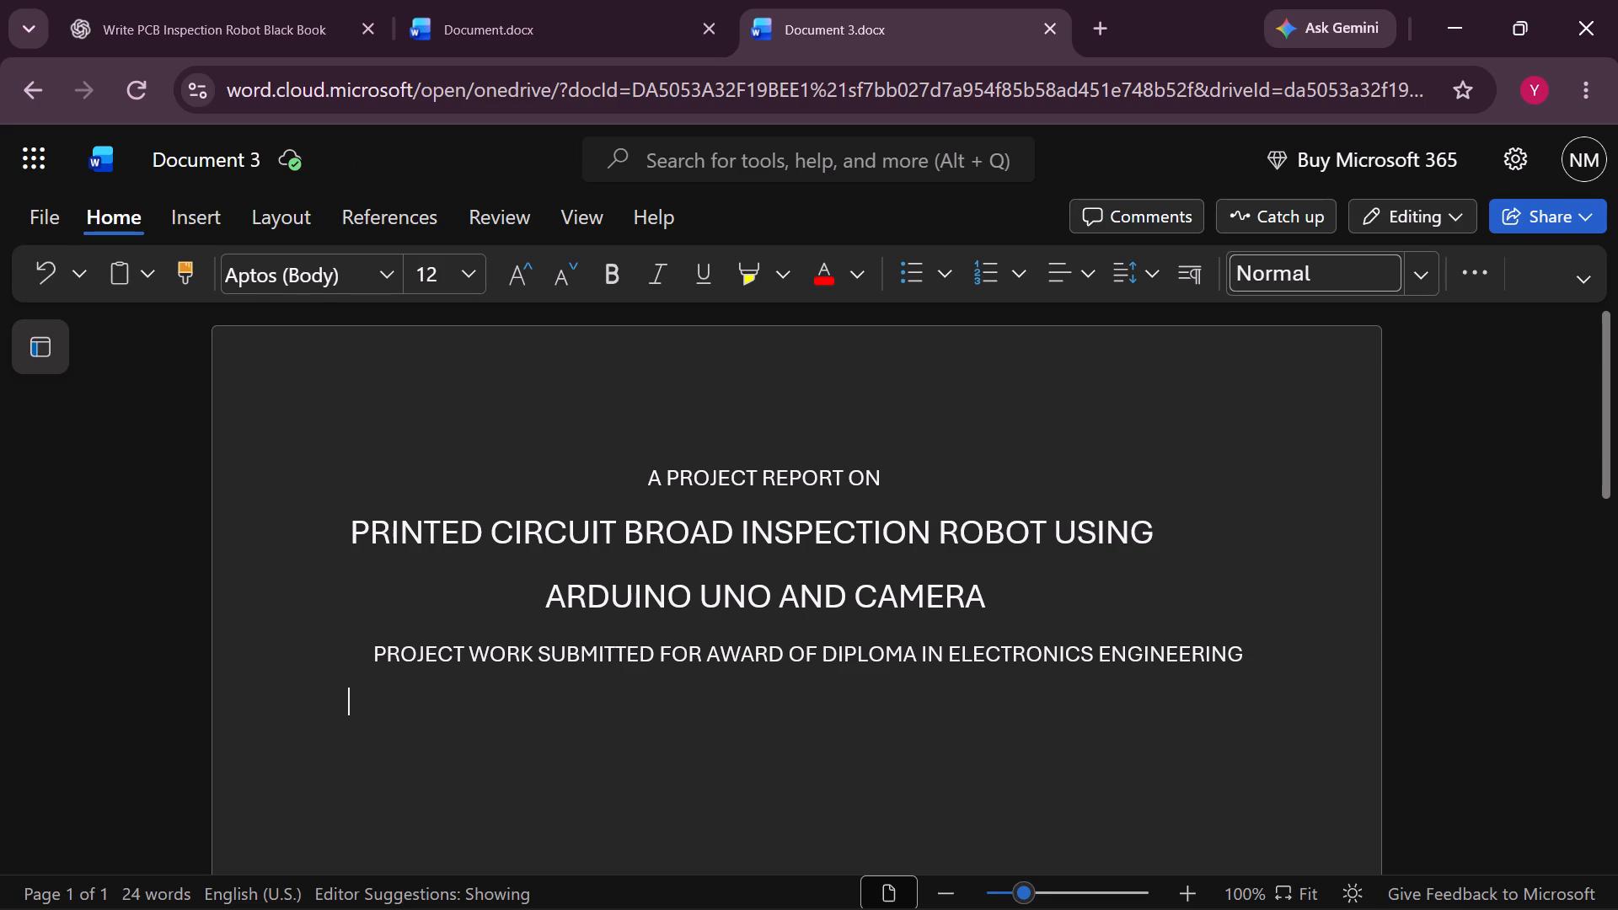
# Enter "UNDER THE" on the line below the project work line, indented with leading spaces.
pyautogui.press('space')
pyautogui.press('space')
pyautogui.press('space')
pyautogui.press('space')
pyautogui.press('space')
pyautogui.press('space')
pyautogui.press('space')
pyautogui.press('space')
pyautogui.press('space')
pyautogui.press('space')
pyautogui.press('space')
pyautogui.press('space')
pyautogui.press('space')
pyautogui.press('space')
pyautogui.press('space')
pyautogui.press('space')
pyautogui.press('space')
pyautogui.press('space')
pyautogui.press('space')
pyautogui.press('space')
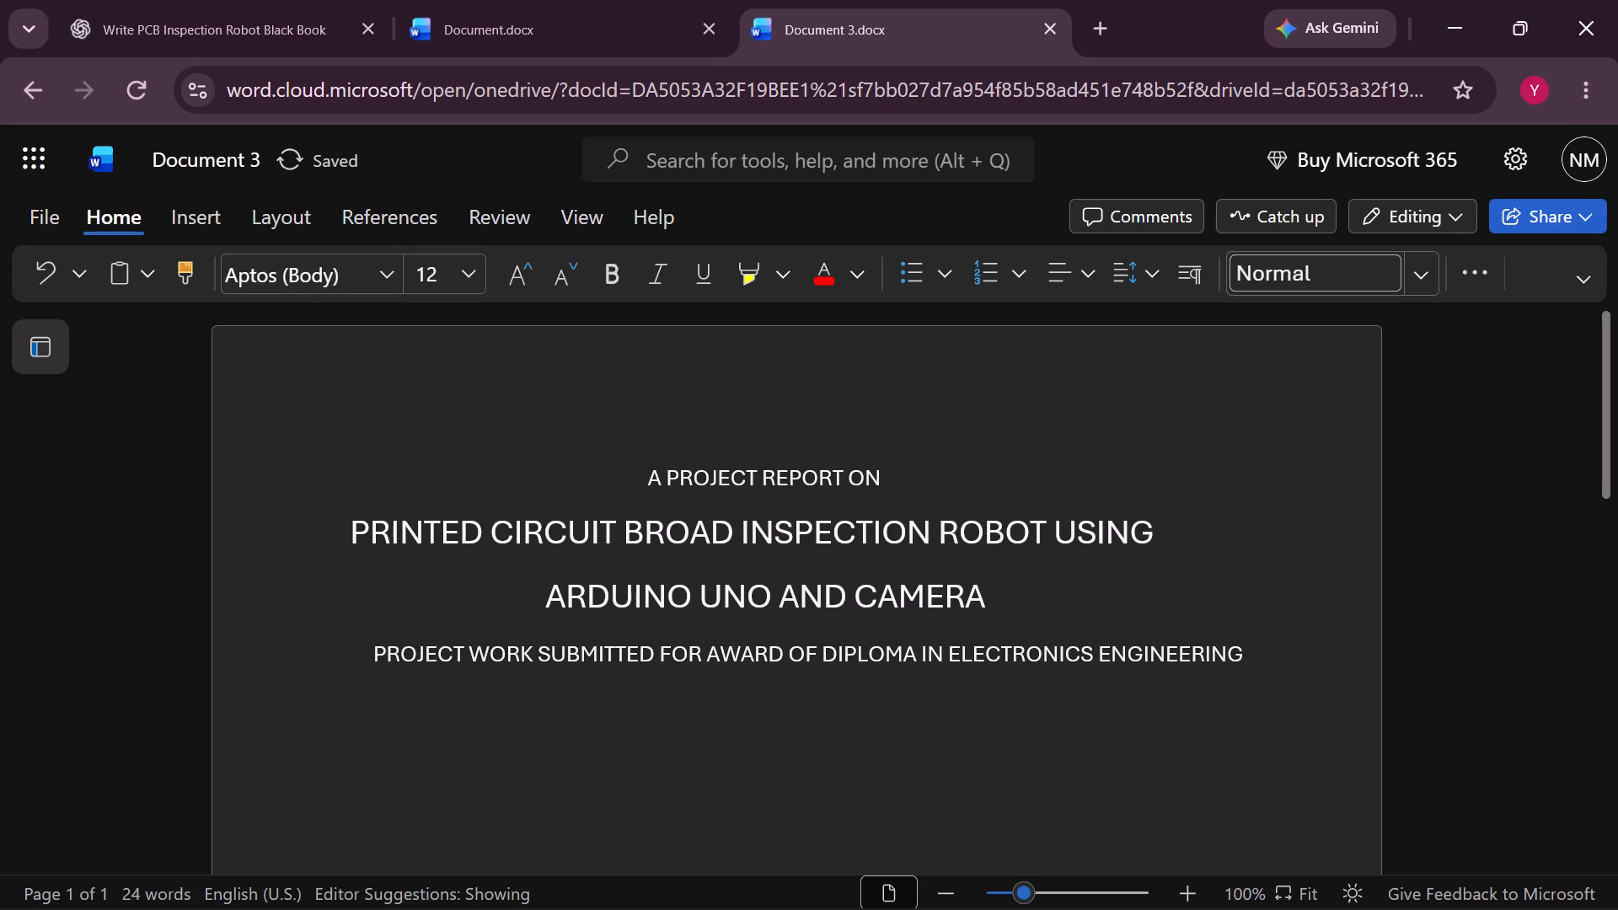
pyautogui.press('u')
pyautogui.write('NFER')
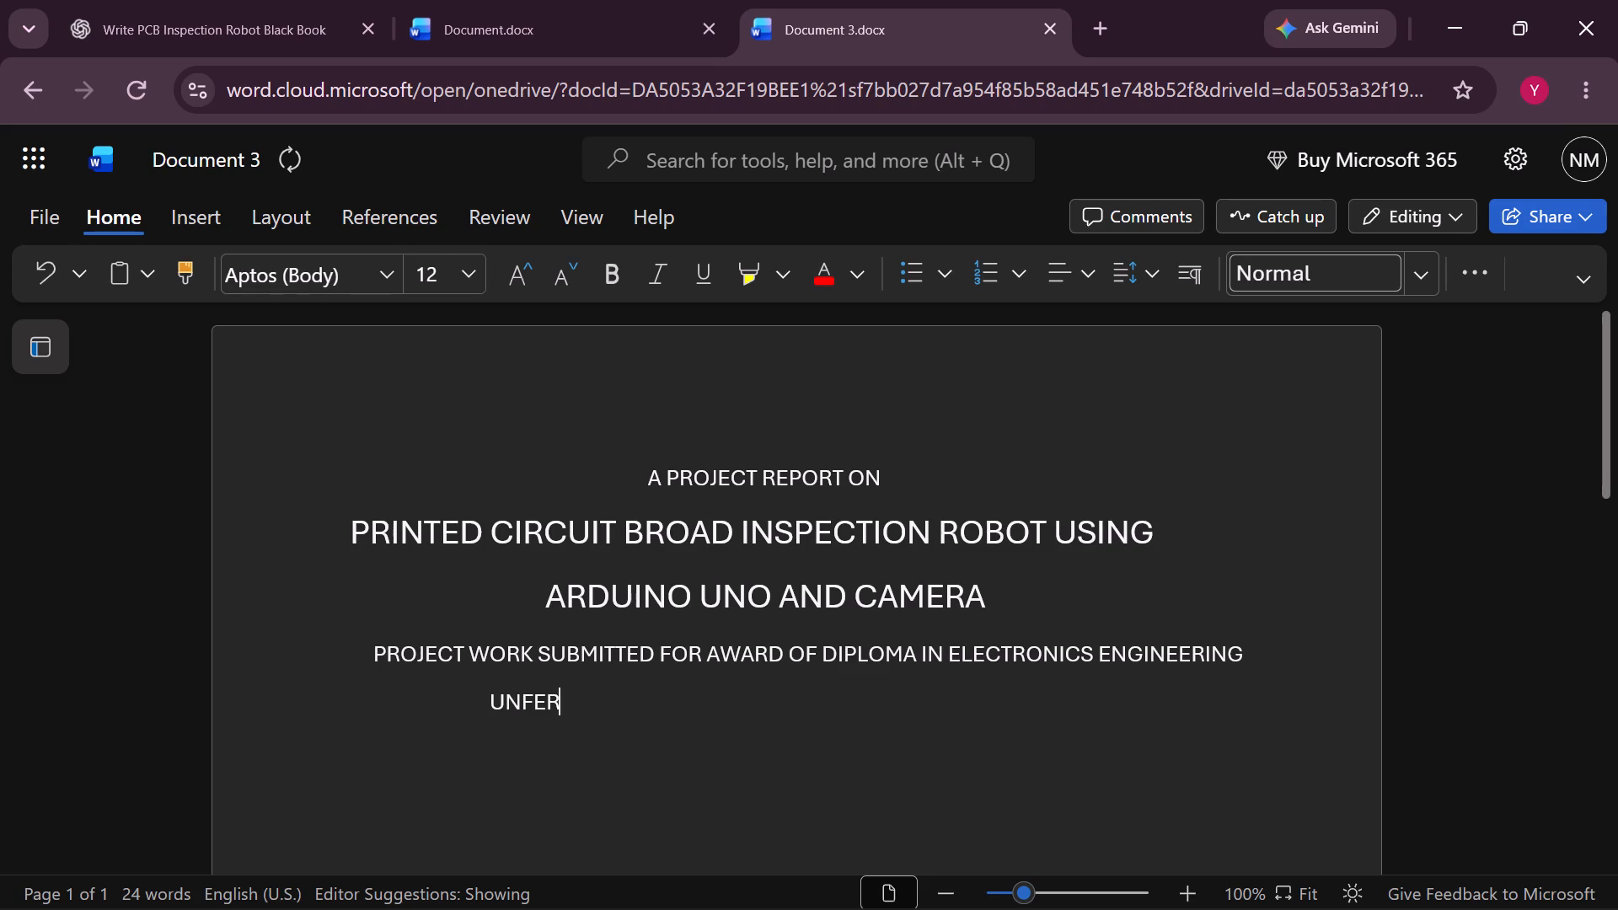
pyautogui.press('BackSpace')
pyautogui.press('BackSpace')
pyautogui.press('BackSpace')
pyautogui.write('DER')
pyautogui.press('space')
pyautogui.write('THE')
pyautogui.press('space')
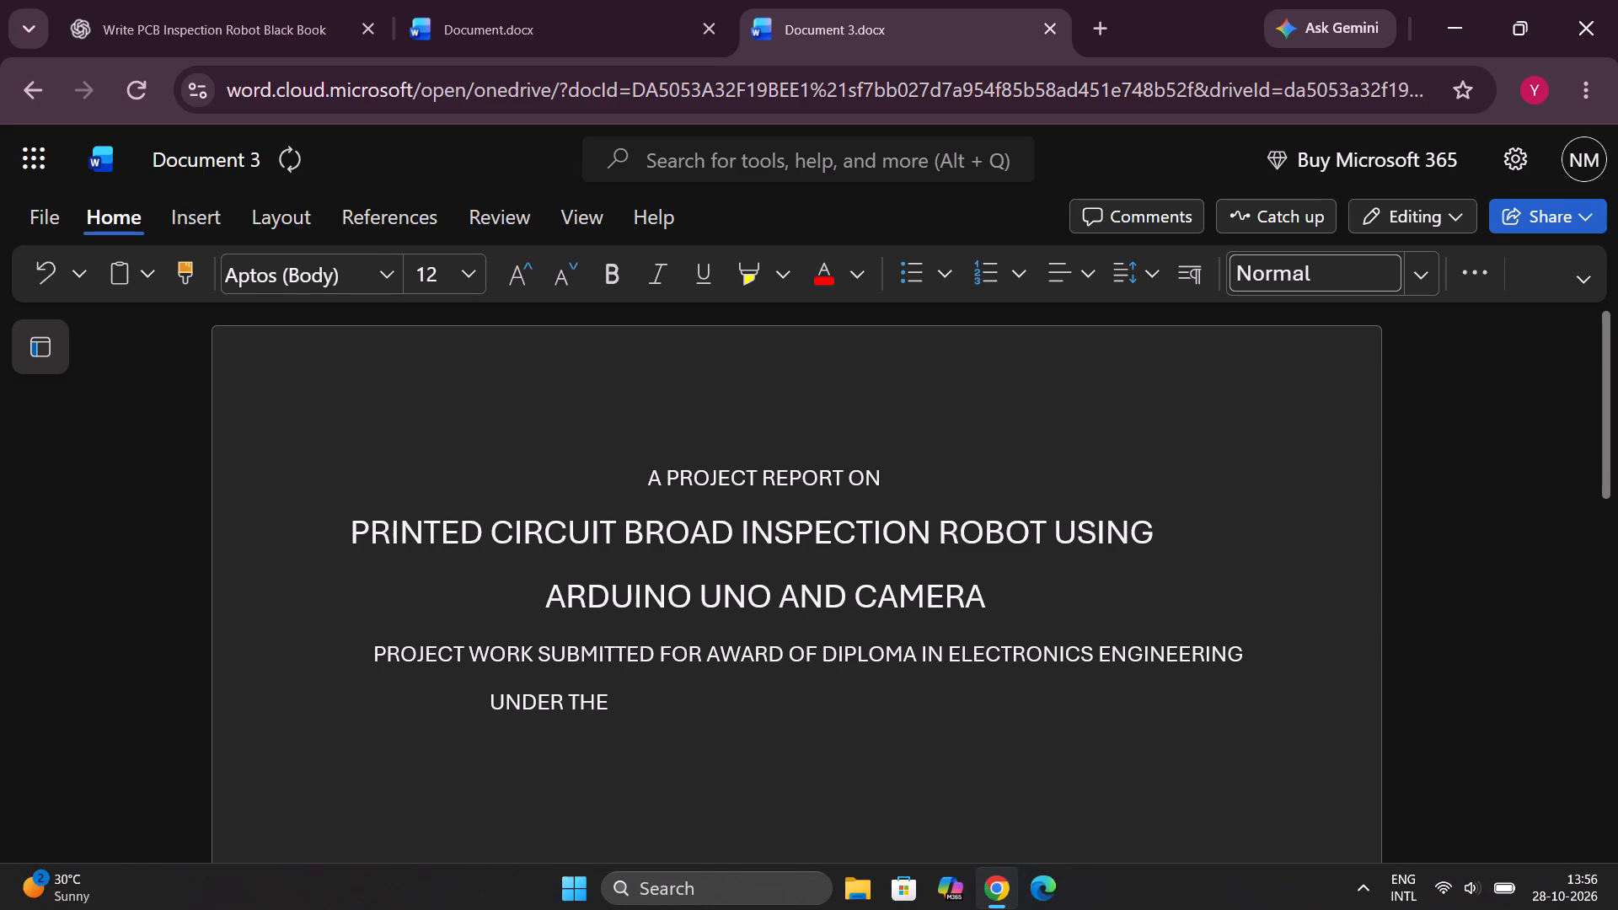
# Add more leading spaces before "UNDER THE" to shift it closer to the page centre.
pyautogui.click(486, 698)
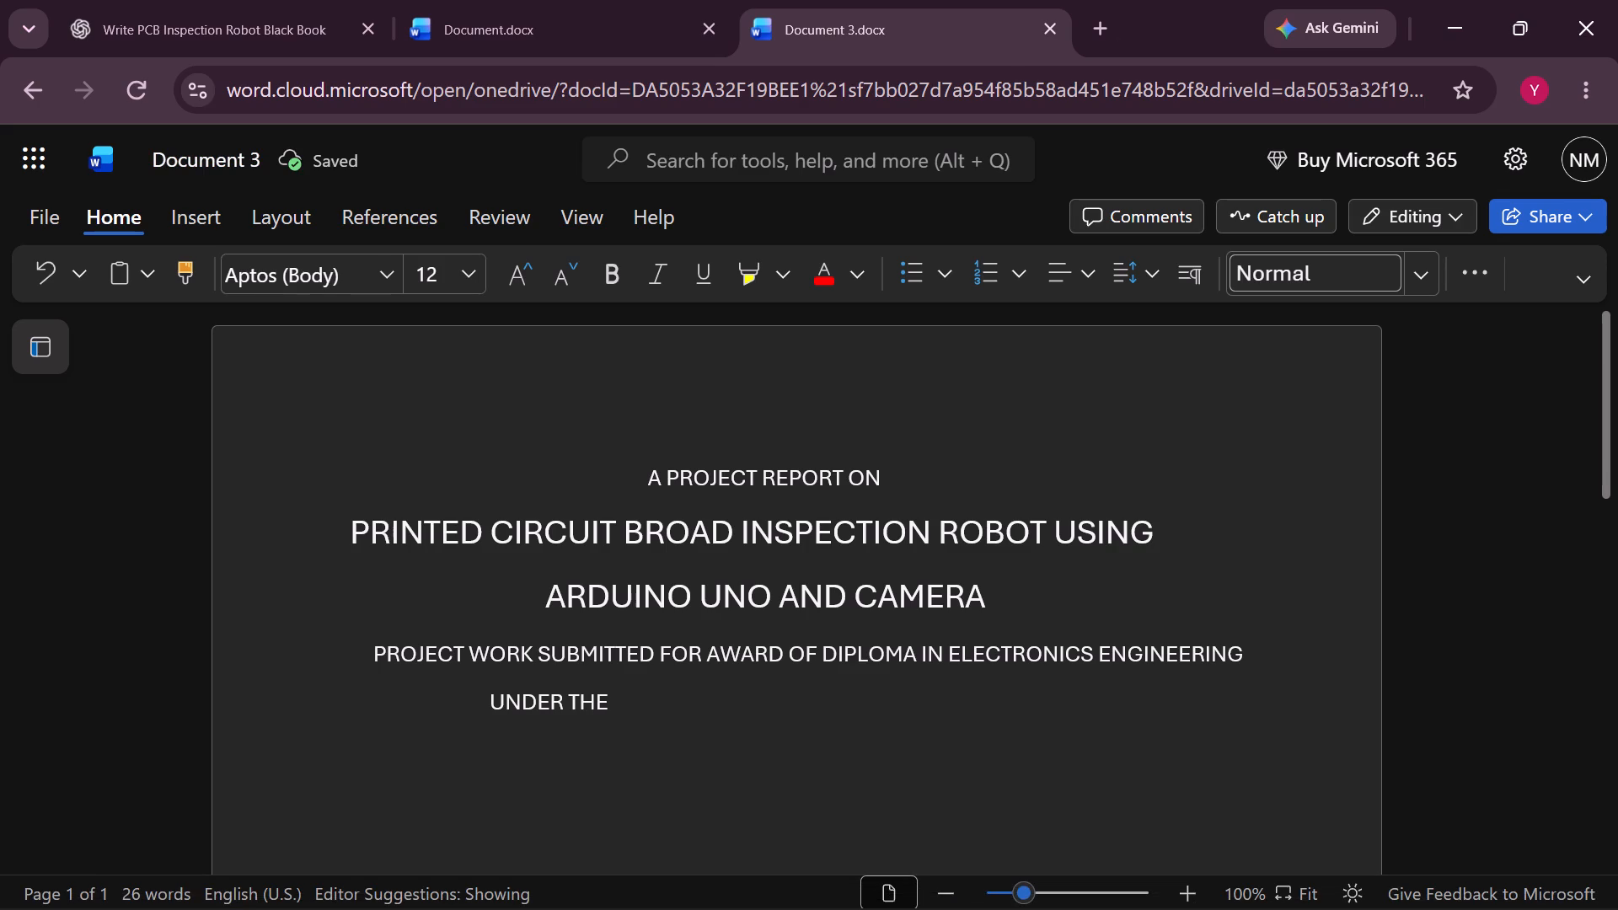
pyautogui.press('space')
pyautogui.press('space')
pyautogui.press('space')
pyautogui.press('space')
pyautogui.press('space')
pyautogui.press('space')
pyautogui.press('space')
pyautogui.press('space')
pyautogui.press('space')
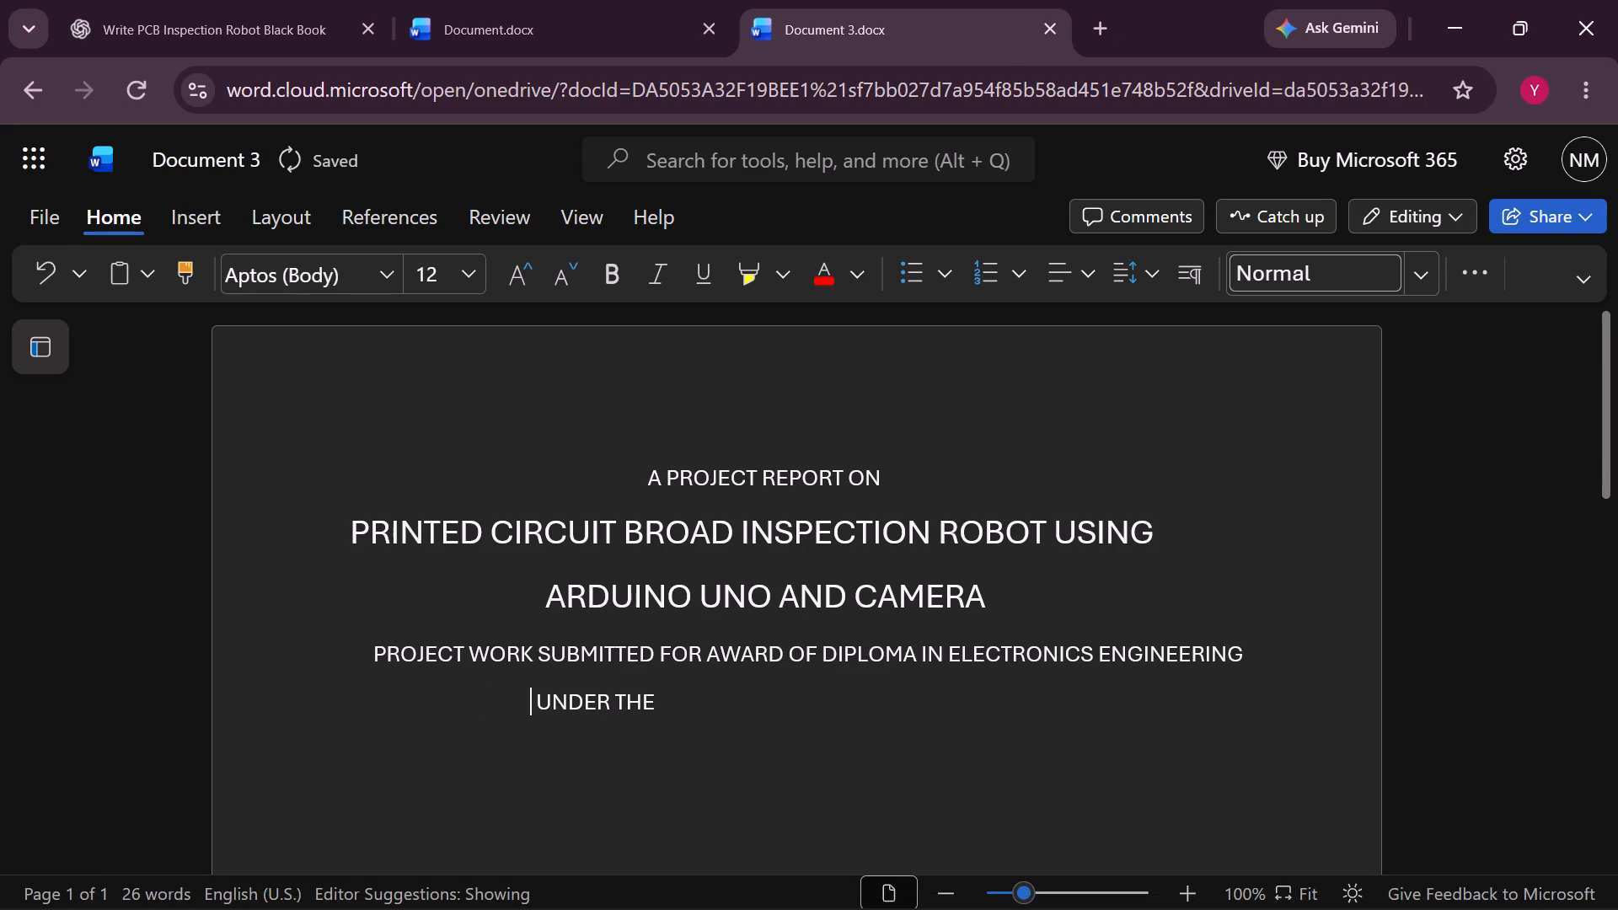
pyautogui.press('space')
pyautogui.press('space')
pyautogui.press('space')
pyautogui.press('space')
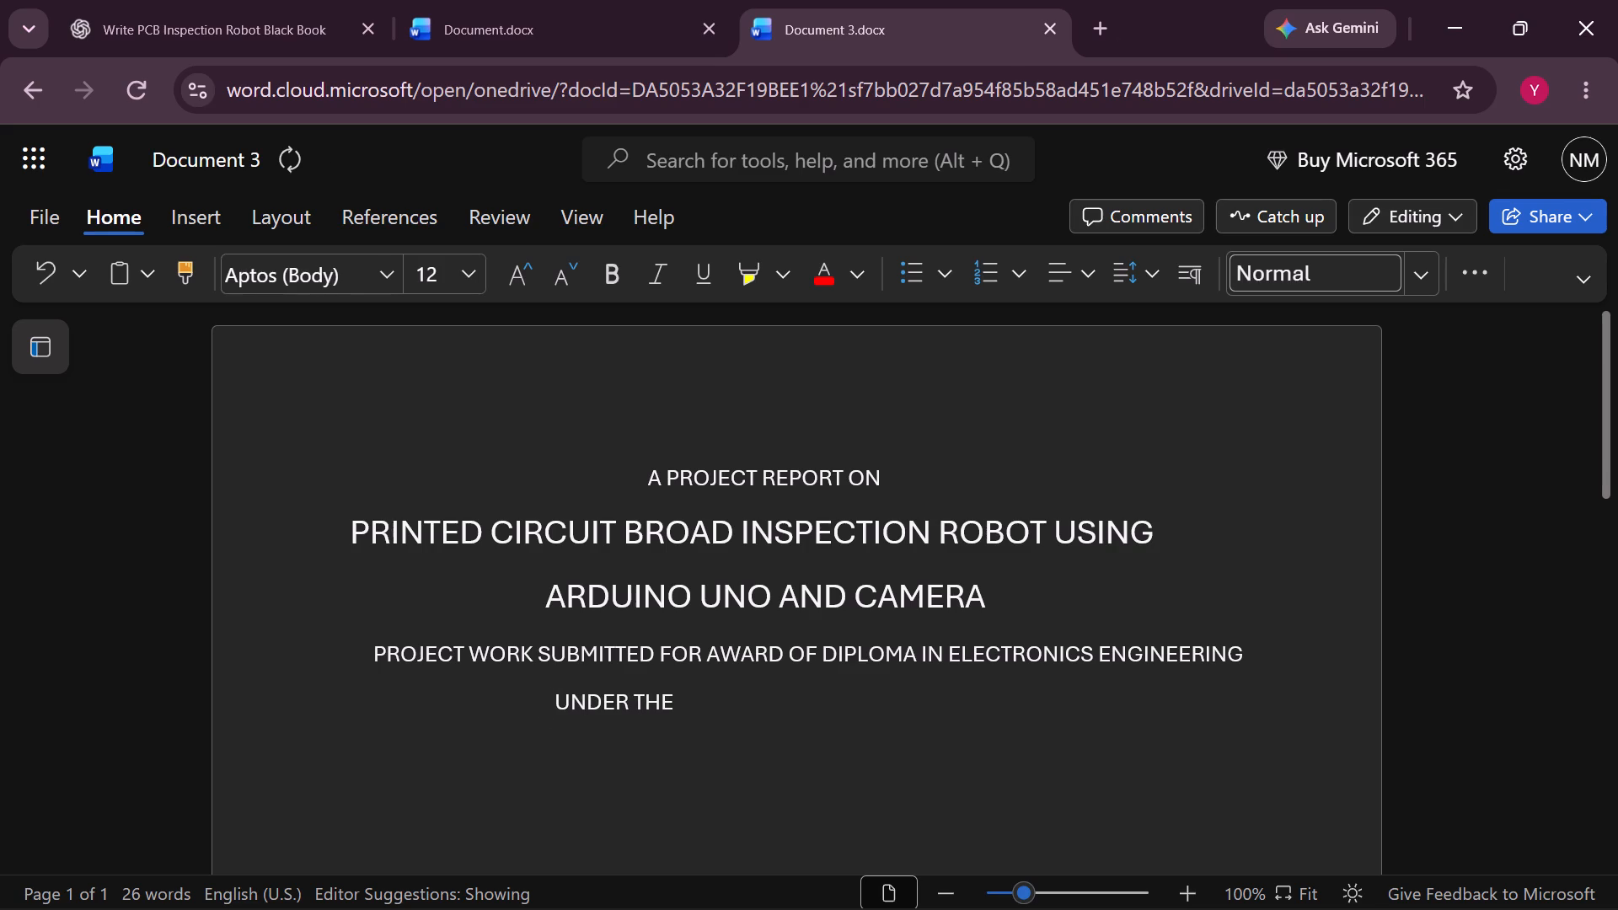
# Complete the line as "UNDER THE GUIDANCE OF" and start a new line beneath it indented with spaces.
pyautogui.click(667, 707)
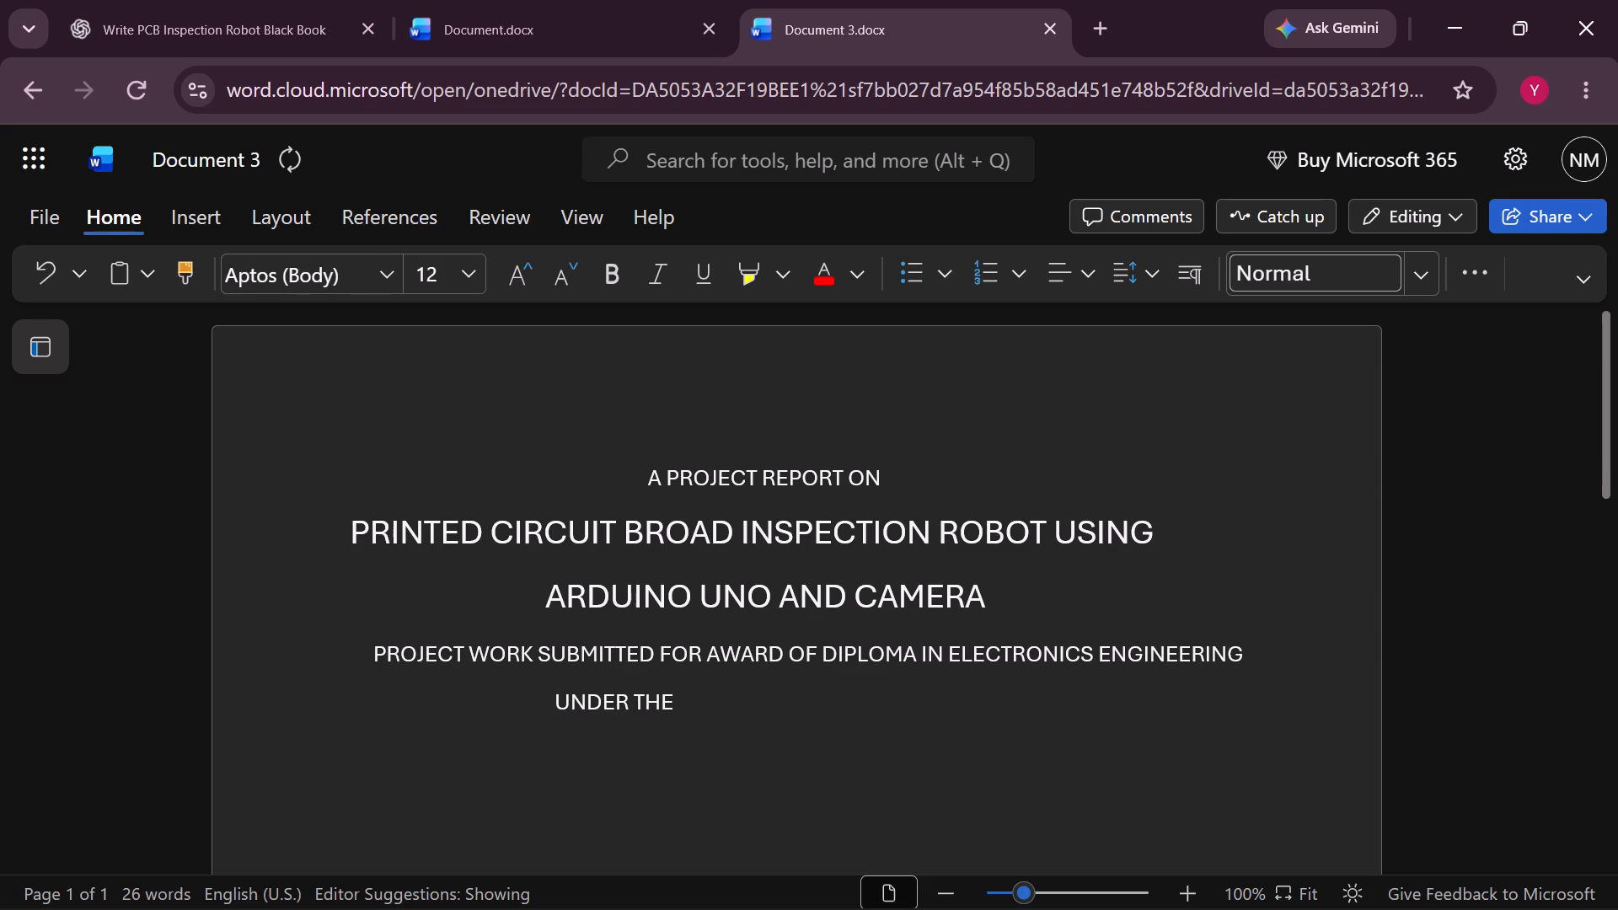
pyautogui.click(690, 708)
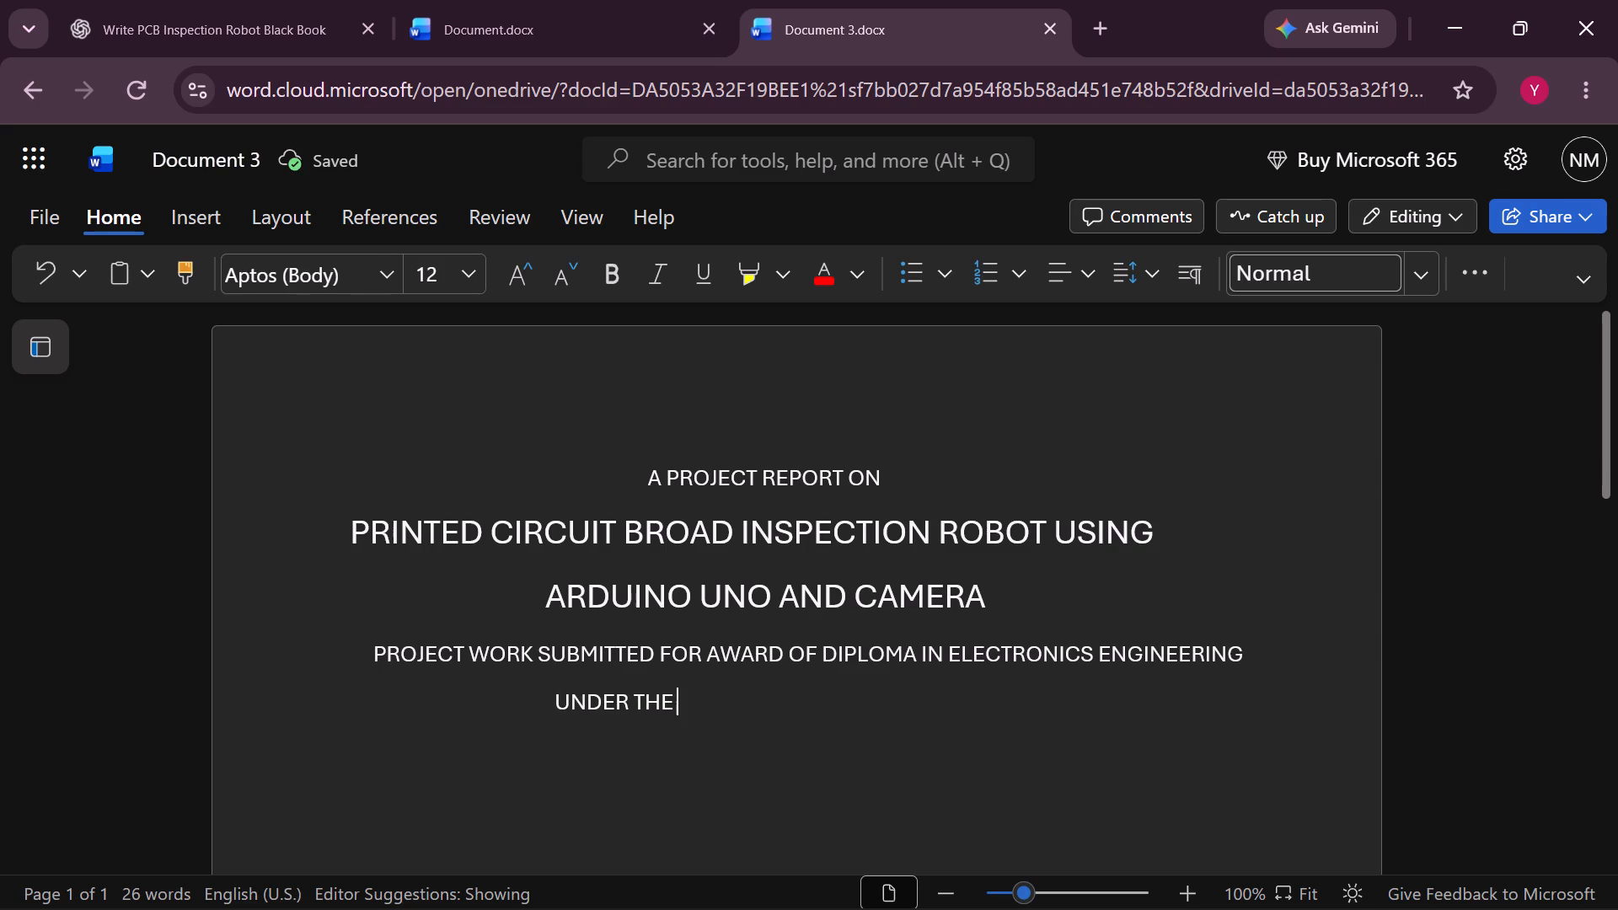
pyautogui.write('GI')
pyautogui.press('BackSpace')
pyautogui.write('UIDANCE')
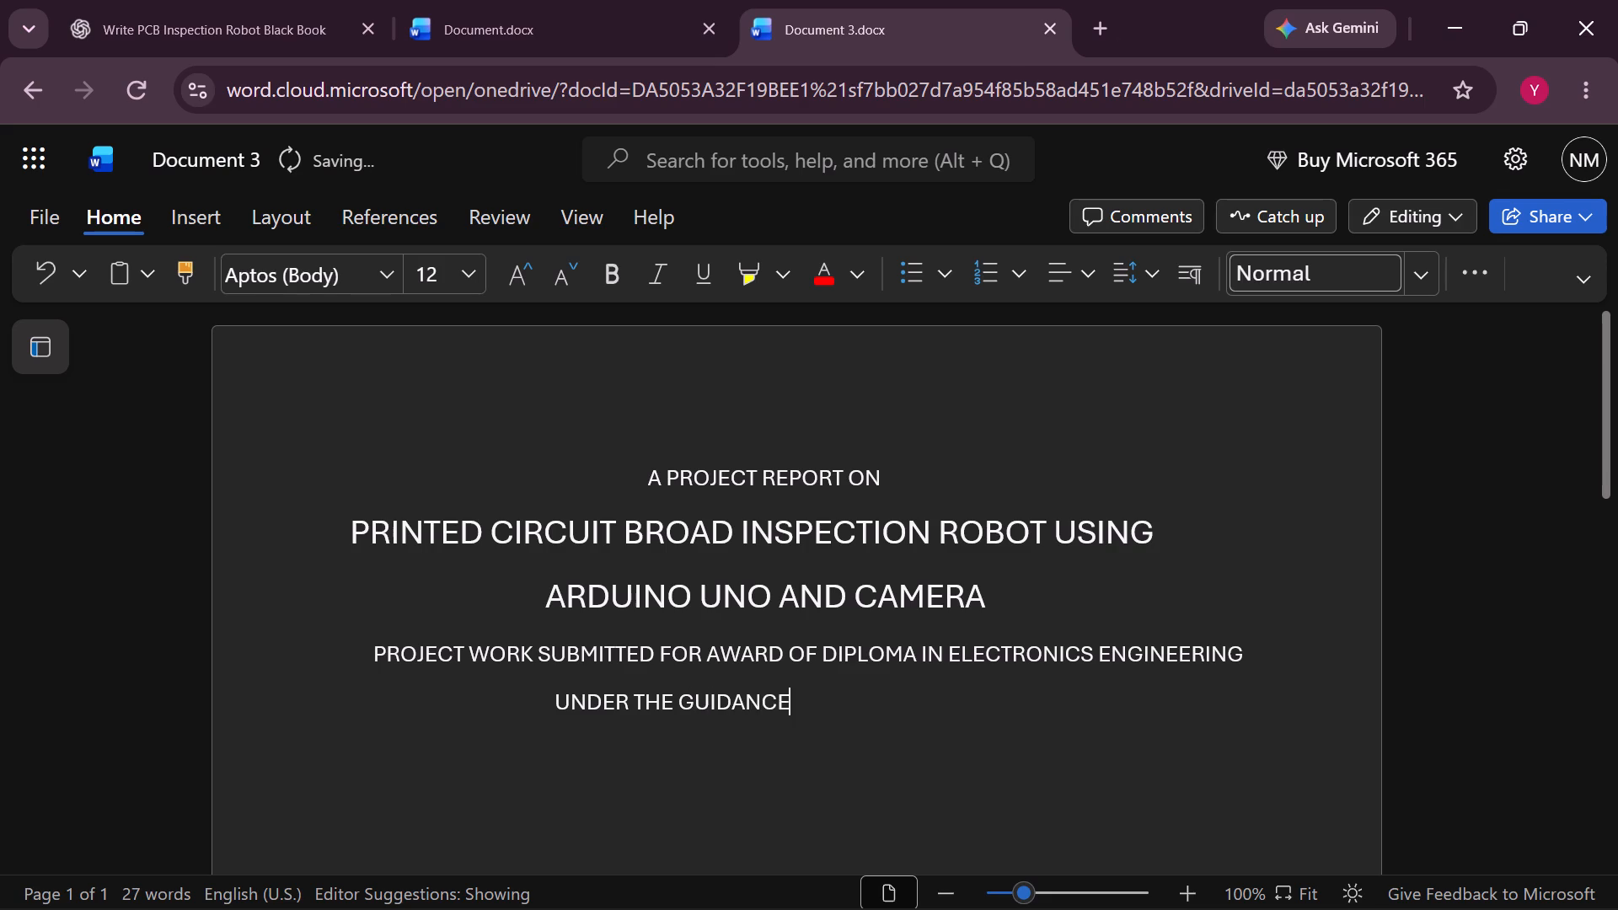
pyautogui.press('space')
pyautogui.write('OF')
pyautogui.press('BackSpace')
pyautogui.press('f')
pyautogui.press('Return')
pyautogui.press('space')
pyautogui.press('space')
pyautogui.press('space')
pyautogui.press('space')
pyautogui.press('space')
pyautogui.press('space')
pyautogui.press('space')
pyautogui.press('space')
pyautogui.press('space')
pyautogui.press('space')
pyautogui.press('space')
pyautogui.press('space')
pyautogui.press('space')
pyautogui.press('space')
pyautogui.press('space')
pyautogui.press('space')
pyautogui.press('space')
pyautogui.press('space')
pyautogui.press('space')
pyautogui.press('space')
# Add leading spaces before "UNDER THE GUIDANCE OF" to centre it under the project work line.
pyautogui.click(543, 704)
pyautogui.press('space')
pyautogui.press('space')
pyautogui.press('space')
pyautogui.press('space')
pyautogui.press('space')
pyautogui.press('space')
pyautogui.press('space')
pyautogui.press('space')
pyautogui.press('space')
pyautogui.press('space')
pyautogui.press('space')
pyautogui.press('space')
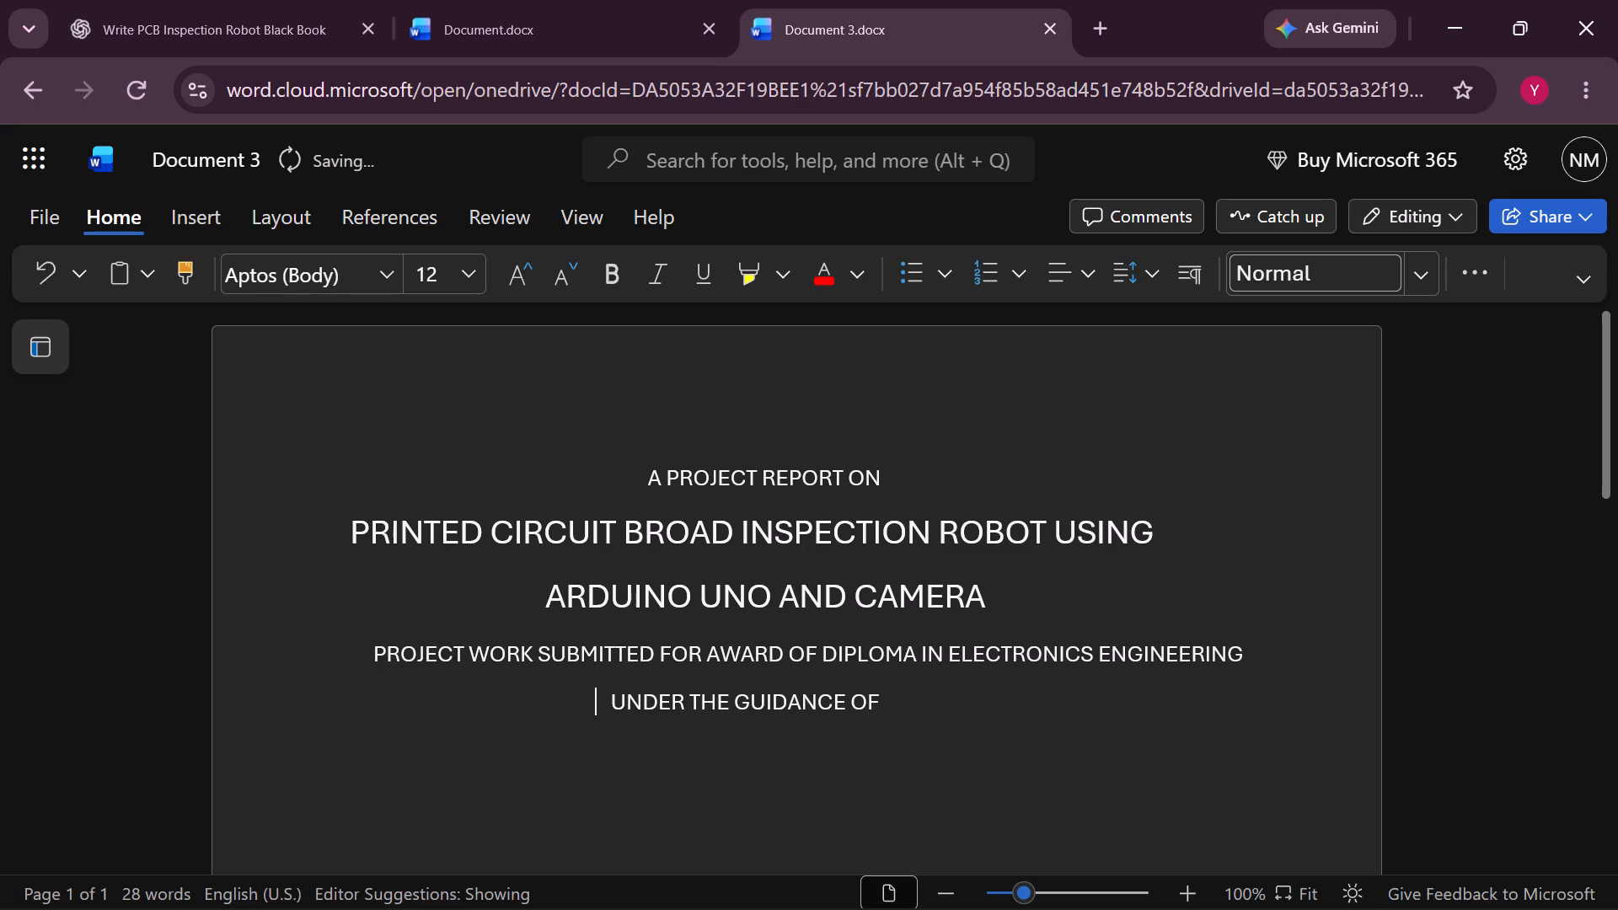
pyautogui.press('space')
pyautogui.click(596, 726)
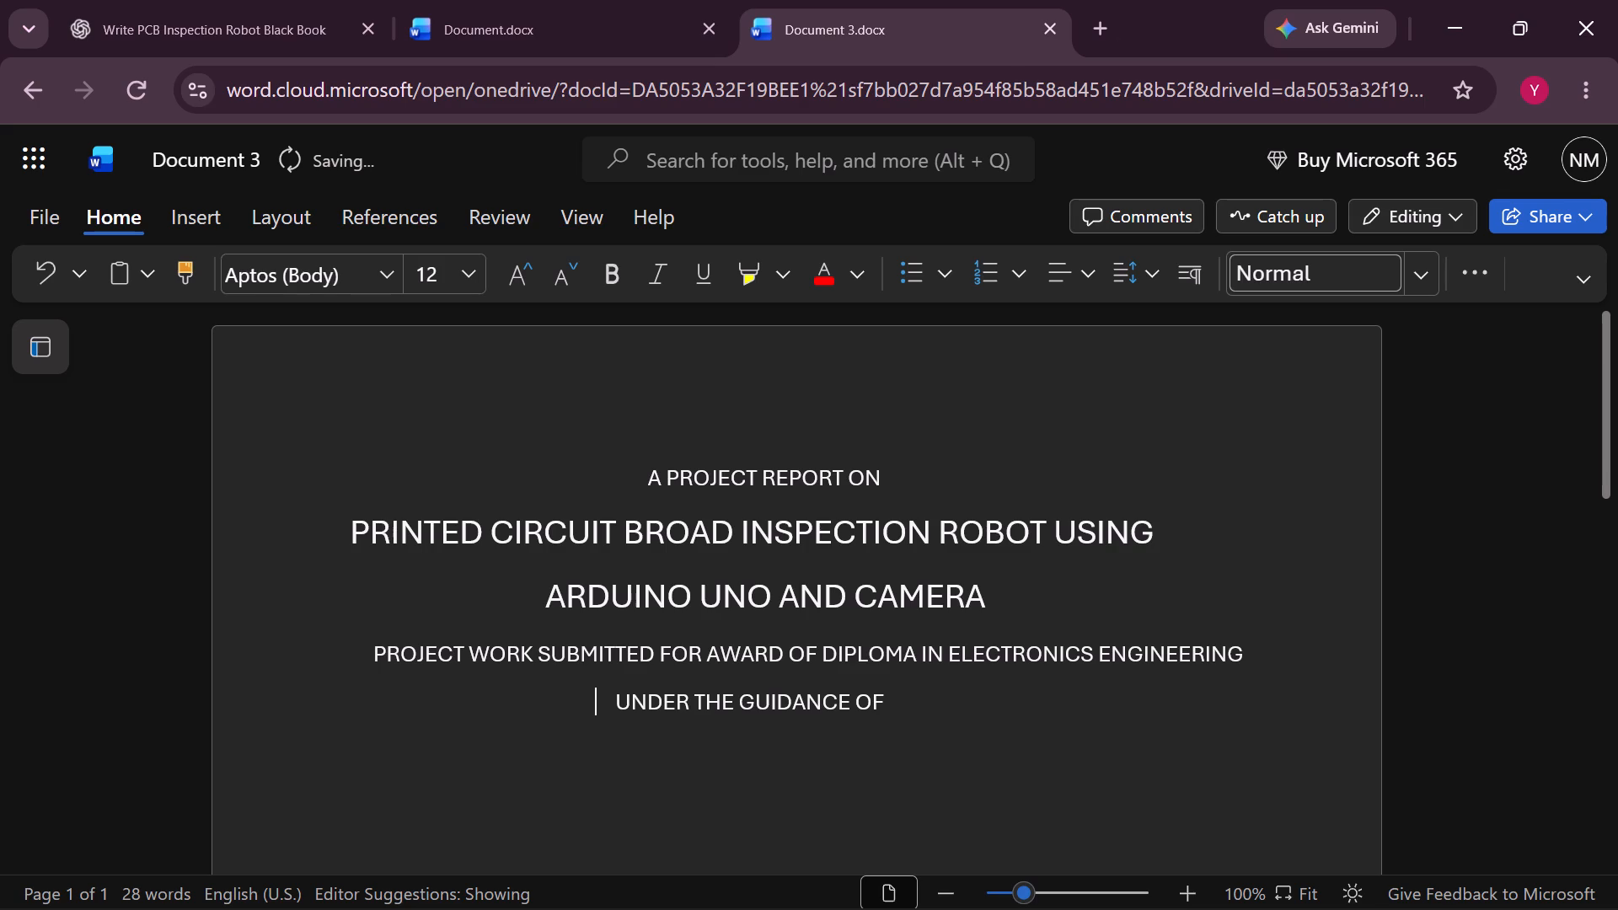
pyautogui.click(617, 730)
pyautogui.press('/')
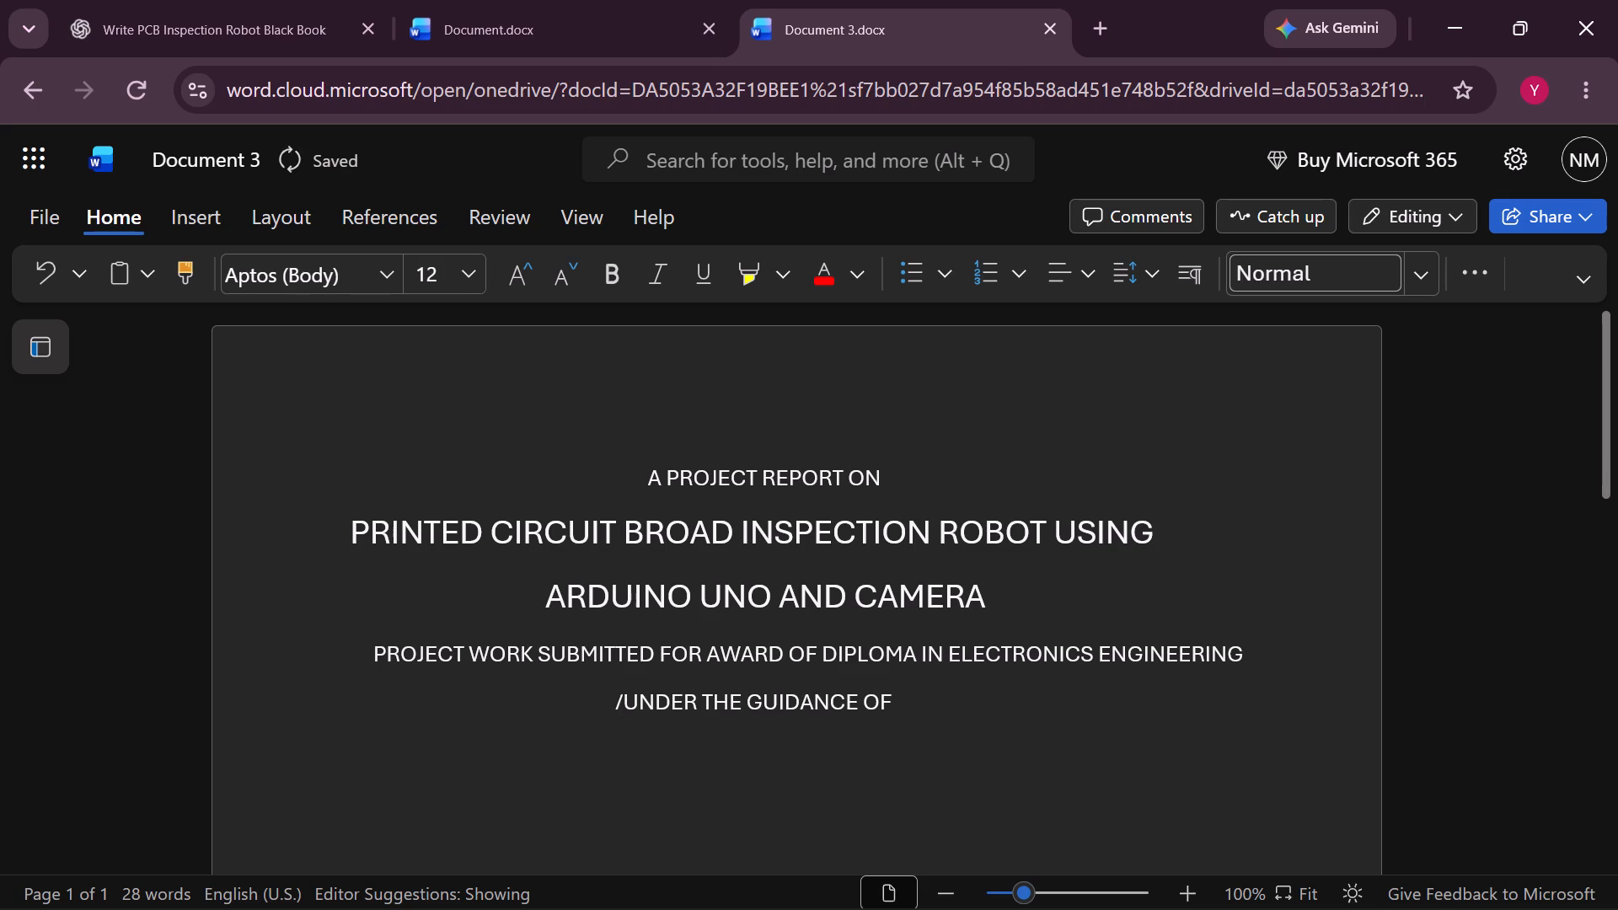
pyautogui.press('BackSpace')
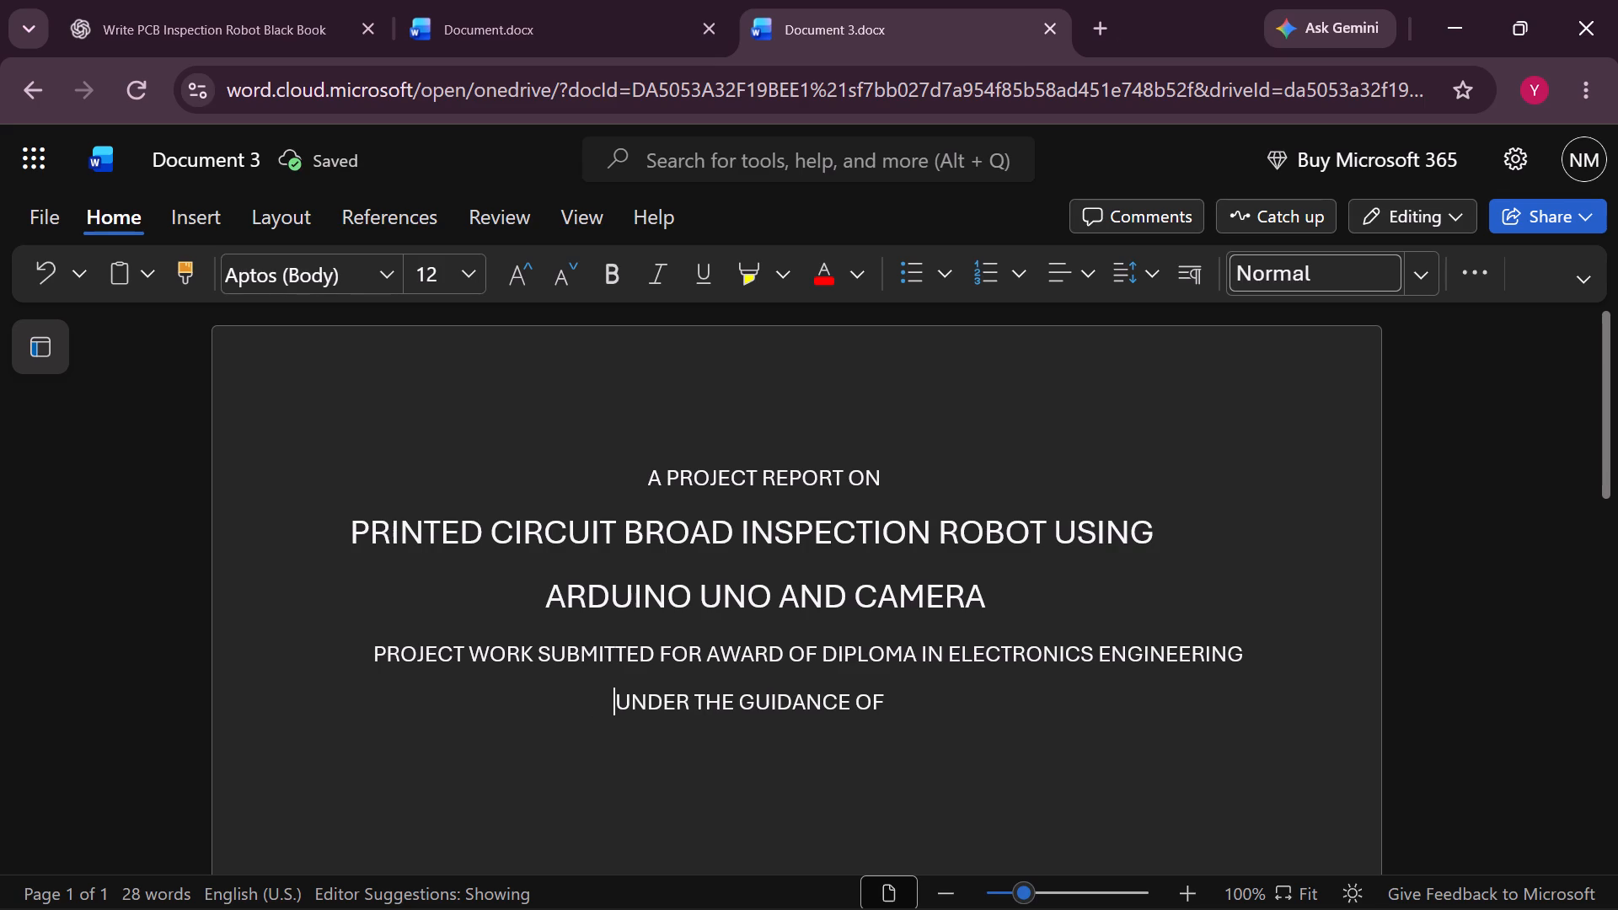
# Enter "PROF." and the project guide's name on a new line, indented to align with the start of "UNDER THE GUIDANCE OF".
pyautogui.click(908, 689)
pyautogui.press('Return')
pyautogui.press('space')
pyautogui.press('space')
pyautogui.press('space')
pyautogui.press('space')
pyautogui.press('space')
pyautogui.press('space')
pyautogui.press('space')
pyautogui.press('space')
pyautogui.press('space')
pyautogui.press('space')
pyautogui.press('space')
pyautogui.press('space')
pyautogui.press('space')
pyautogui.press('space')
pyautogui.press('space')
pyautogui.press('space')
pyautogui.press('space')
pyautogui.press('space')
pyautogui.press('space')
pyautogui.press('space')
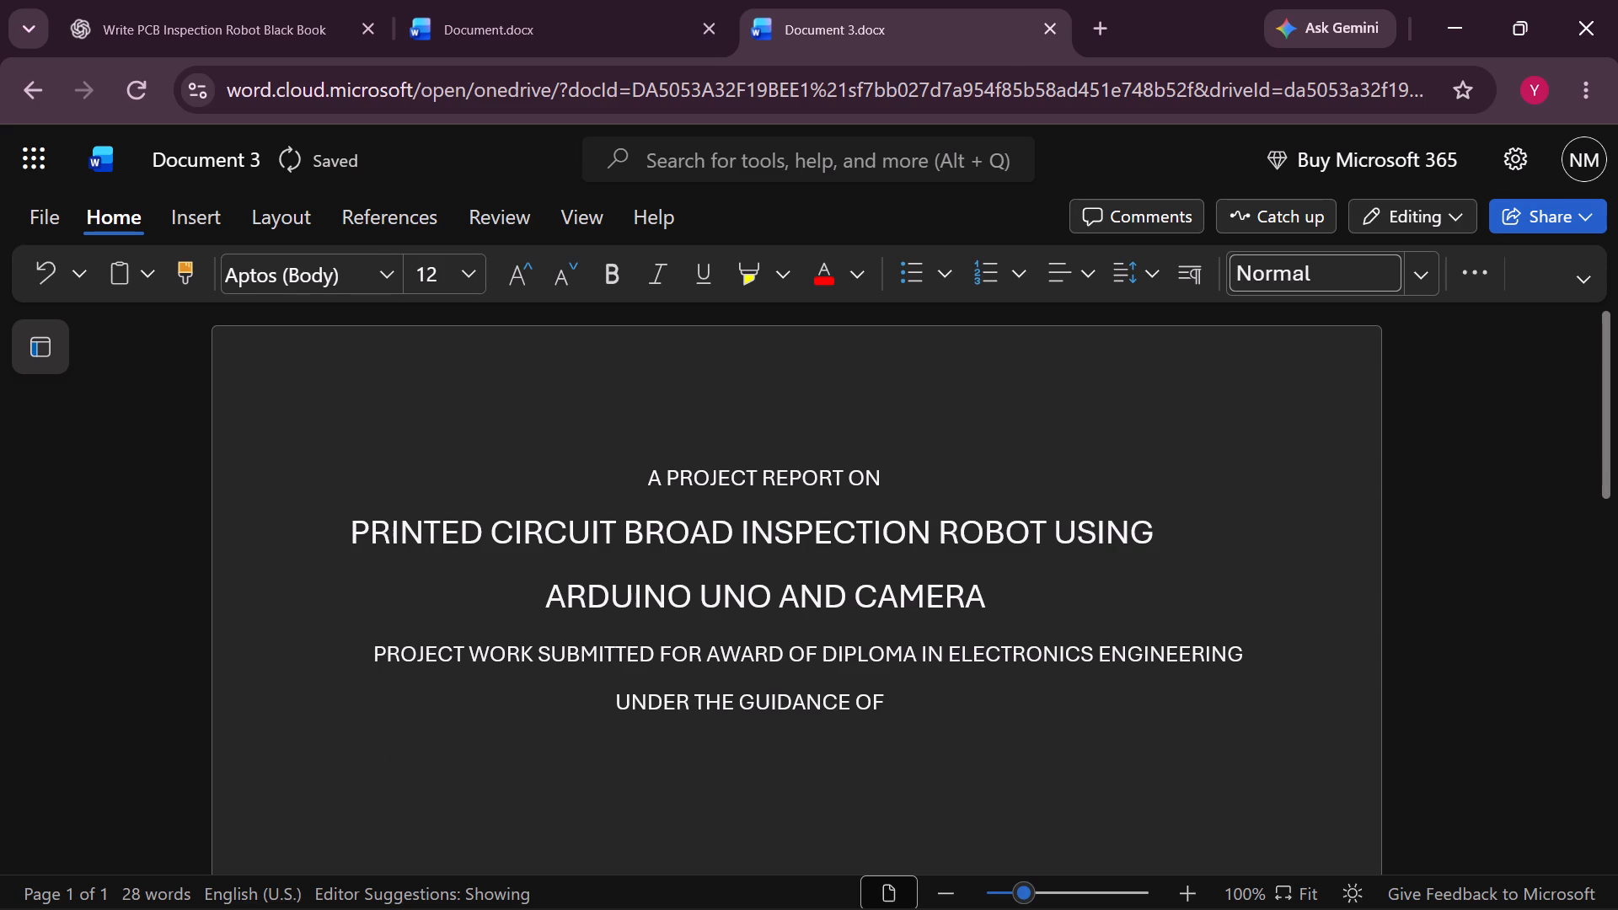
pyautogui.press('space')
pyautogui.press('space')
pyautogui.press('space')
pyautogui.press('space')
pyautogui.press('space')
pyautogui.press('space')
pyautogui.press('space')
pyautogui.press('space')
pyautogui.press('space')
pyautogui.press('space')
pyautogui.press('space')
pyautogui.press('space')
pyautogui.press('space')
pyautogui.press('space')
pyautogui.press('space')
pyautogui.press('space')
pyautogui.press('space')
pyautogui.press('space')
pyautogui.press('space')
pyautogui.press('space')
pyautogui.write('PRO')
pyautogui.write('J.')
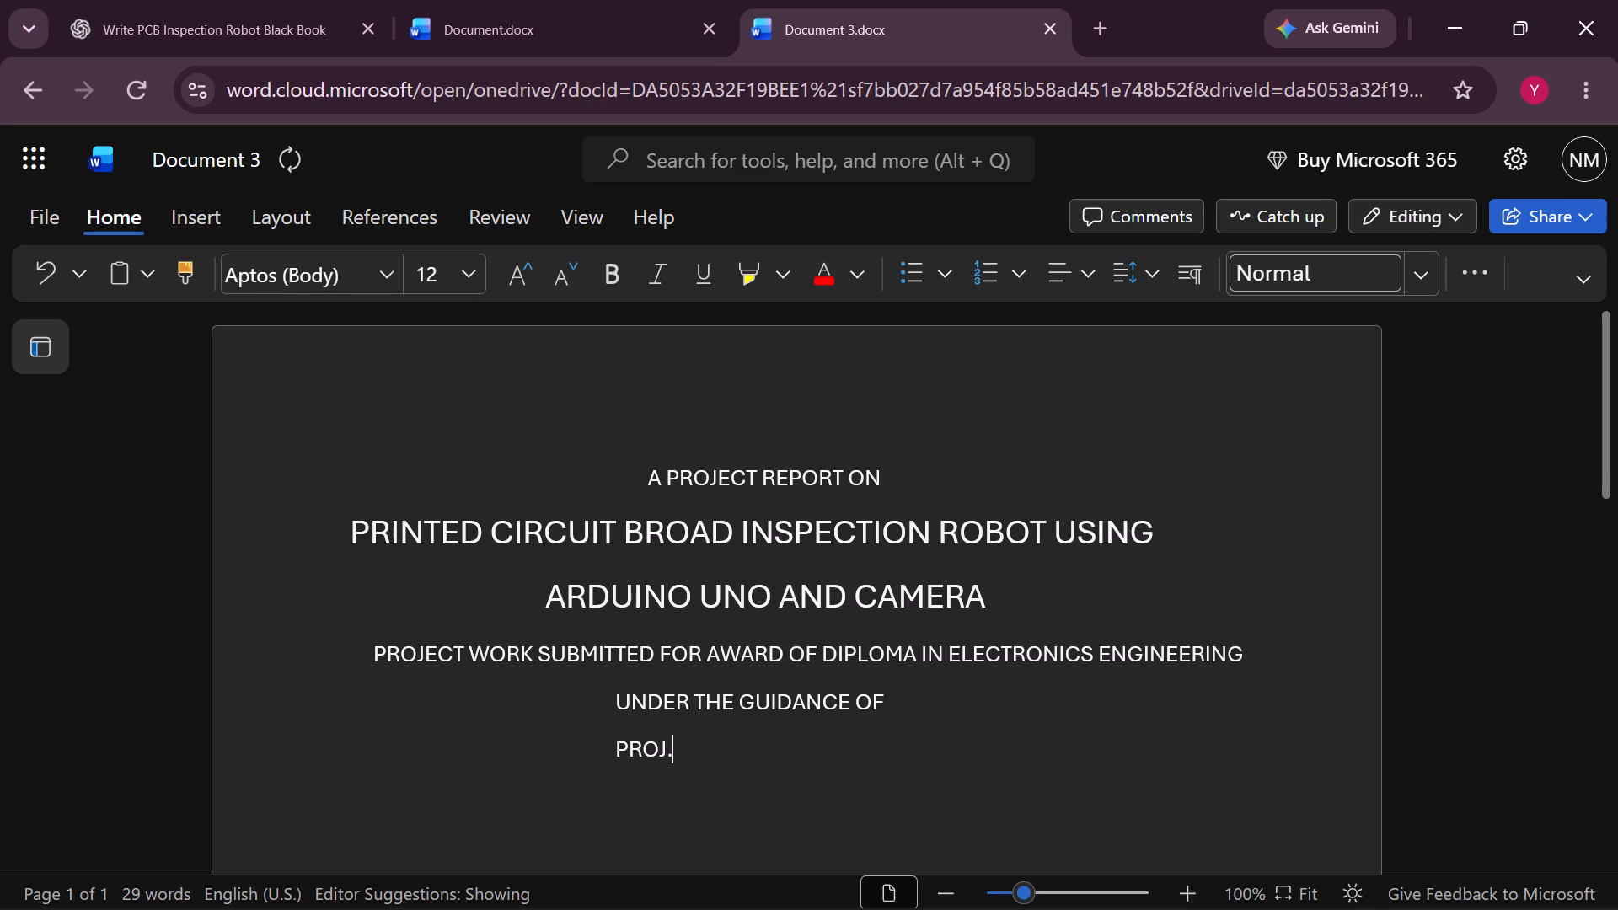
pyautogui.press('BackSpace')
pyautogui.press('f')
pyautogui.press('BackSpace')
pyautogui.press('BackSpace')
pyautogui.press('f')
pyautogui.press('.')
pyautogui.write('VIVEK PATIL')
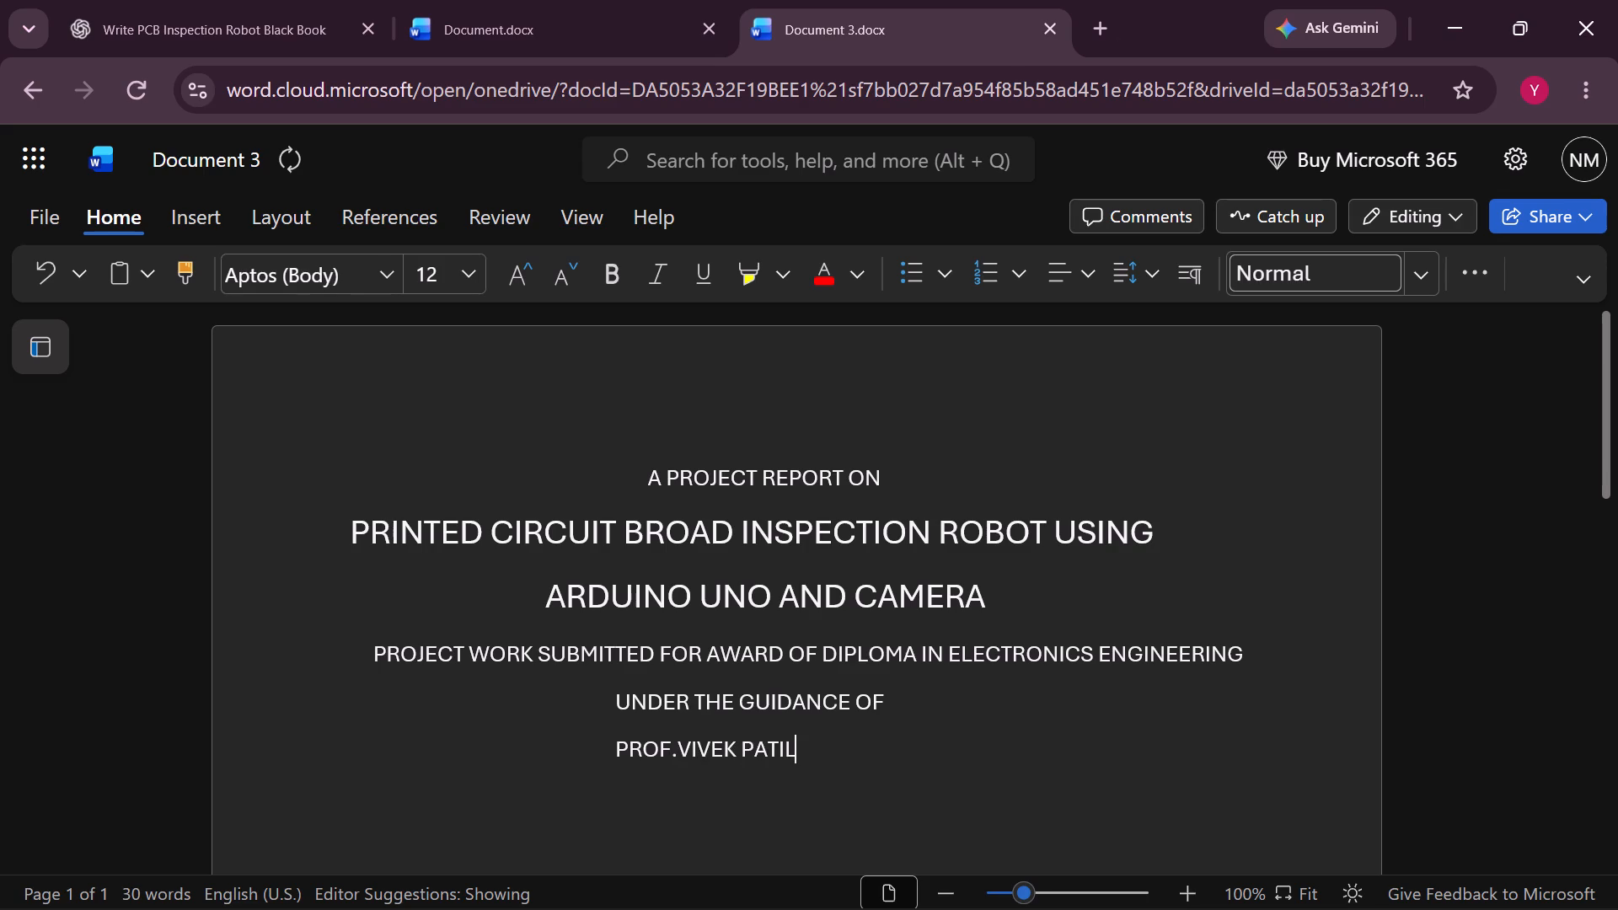
# Add leading spaces before "PROF." to centre the guide's name under "UNDER THE GUIDANCE OF".
pyautogui.click(613, 746)
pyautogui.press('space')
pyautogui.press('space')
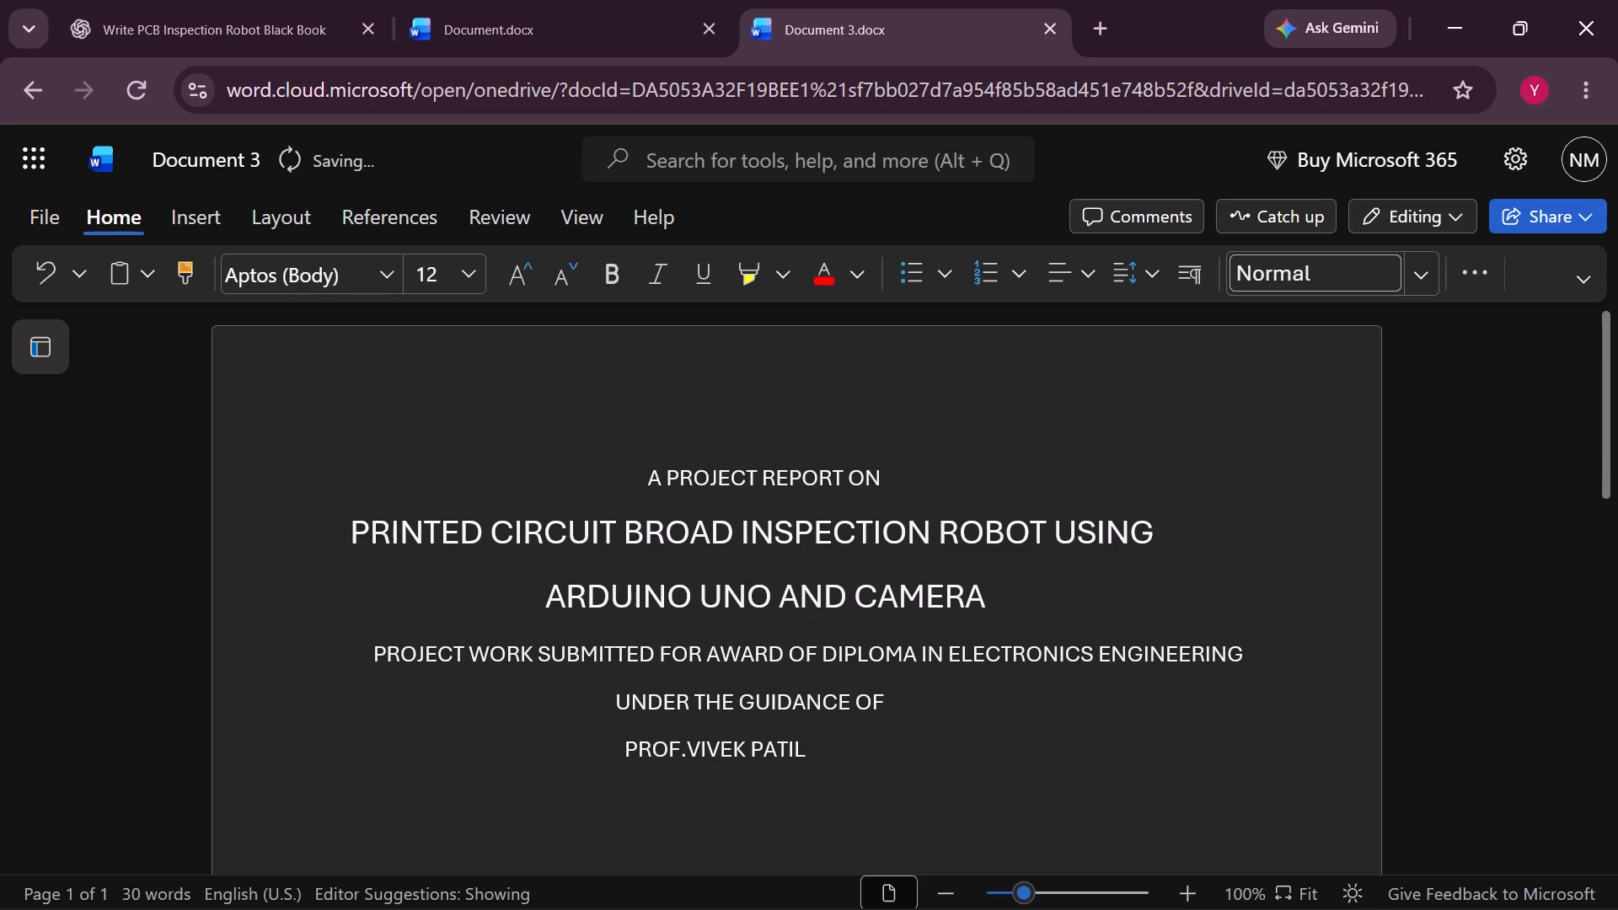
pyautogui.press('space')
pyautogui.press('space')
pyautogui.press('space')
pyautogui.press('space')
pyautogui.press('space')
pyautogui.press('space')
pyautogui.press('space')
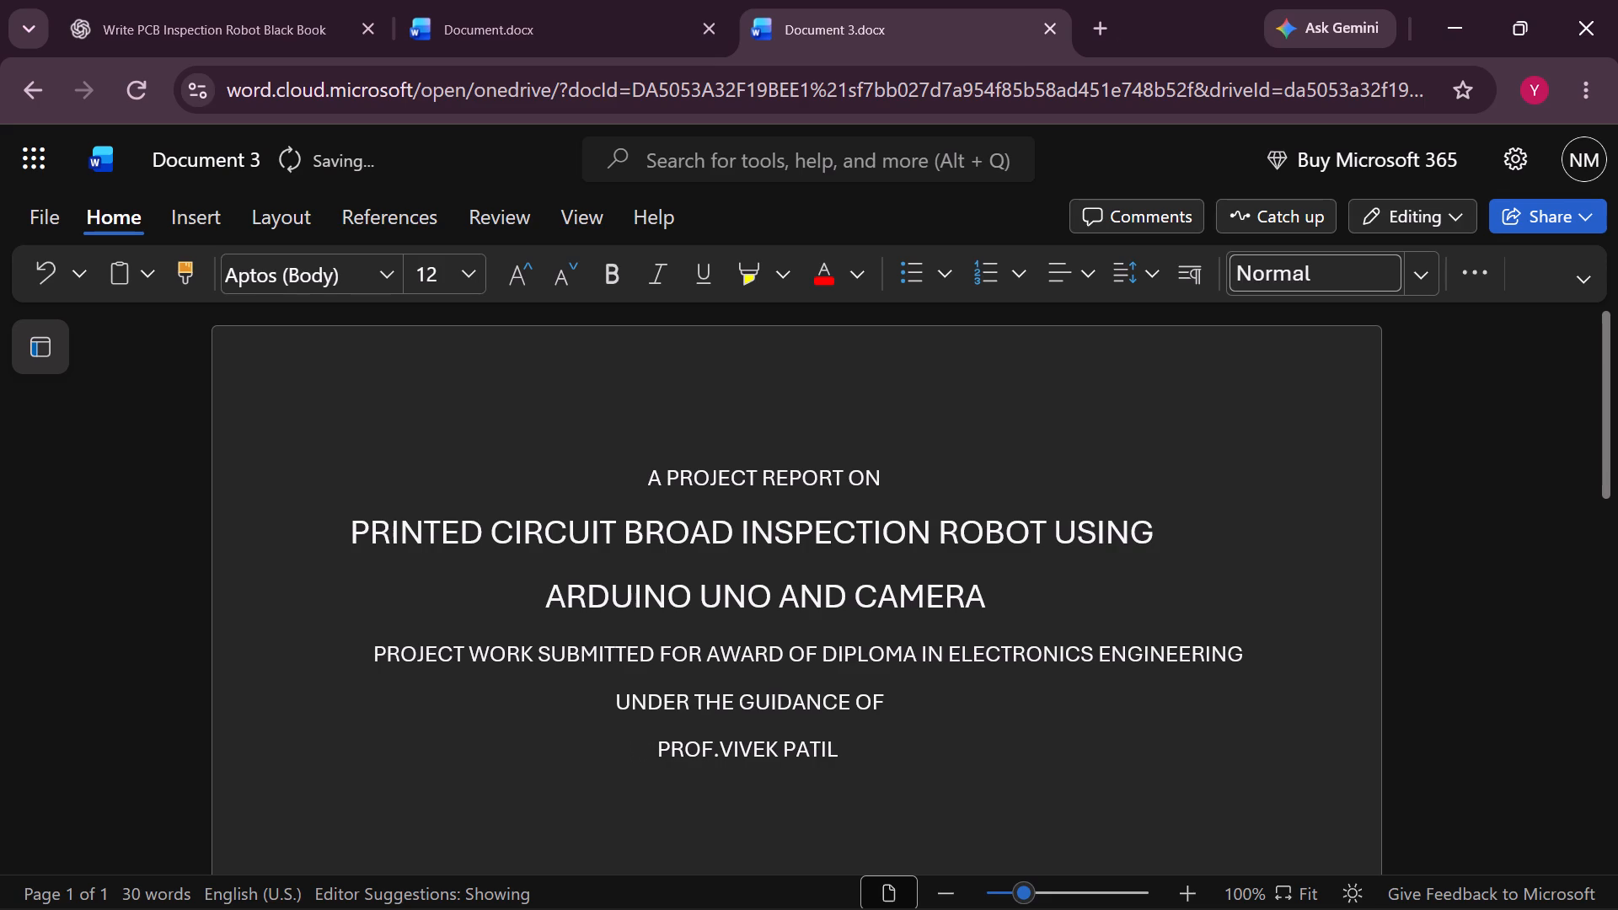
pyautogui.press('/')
pyautogui.press('BackSpace')
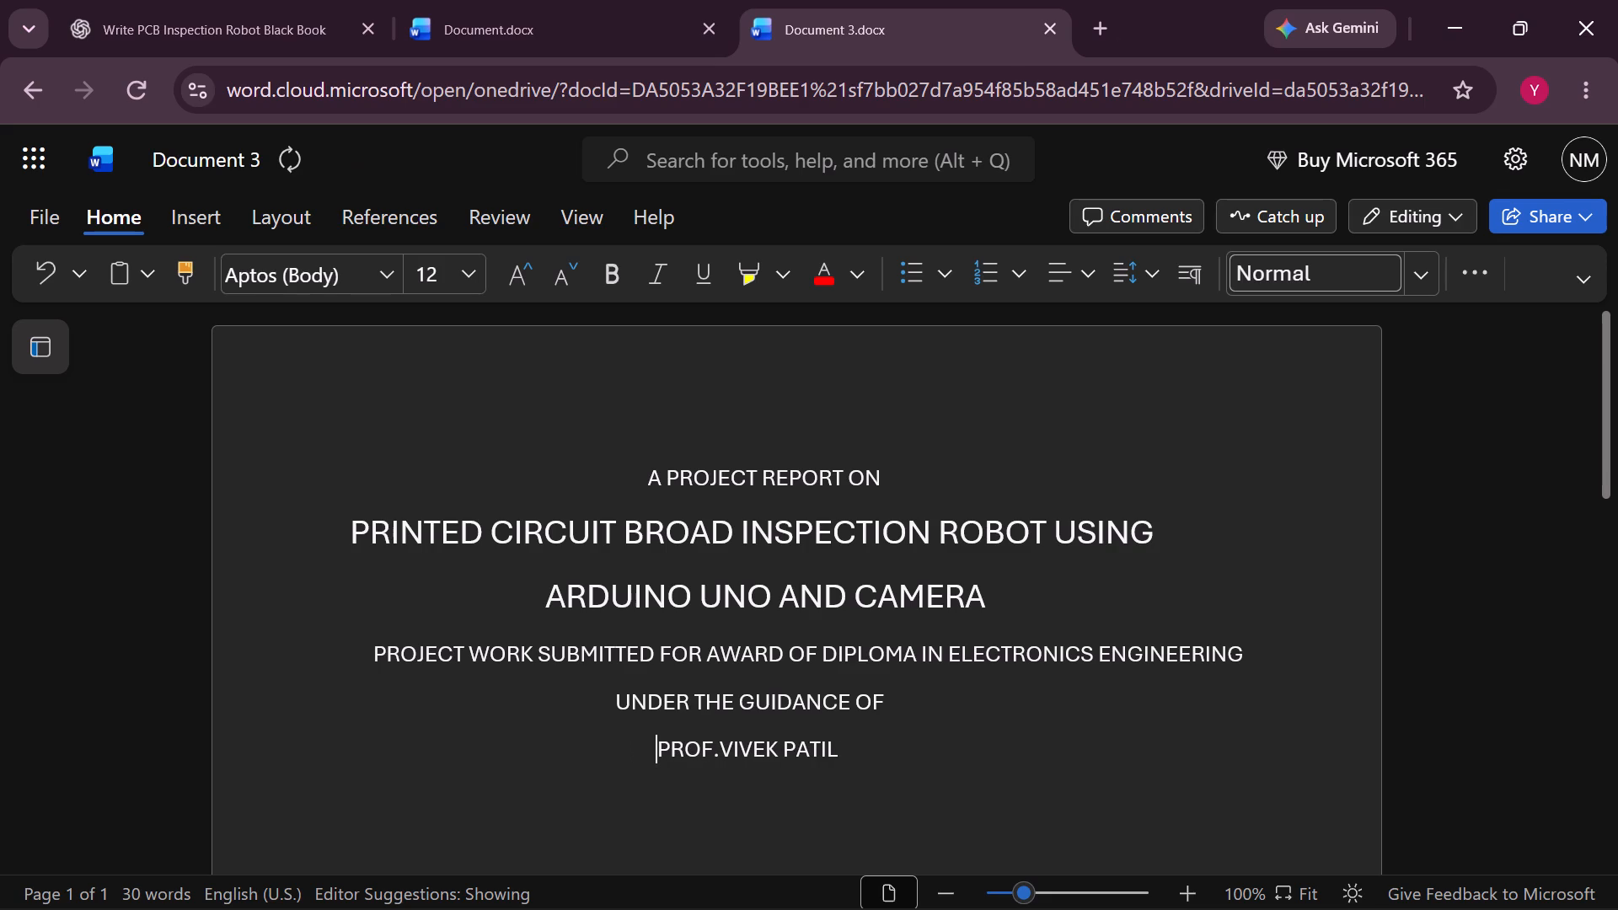
pyautogui.click(872, 752)
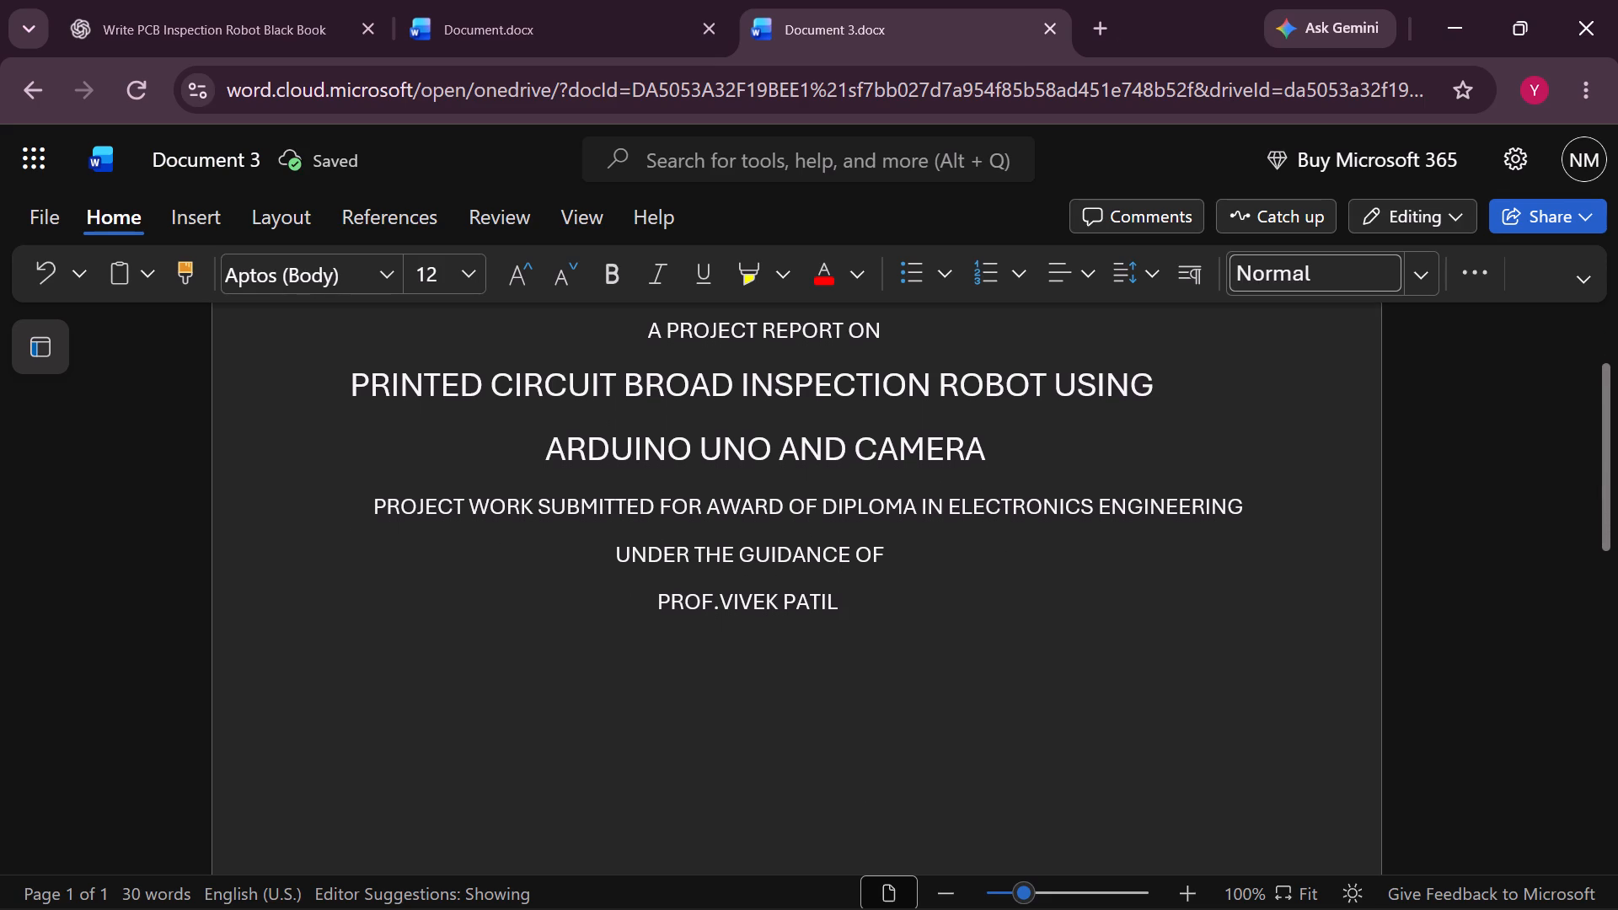
# Leave a gap of six blank lines beneath the guide's name on the title page.
pyautogui.press('Return')
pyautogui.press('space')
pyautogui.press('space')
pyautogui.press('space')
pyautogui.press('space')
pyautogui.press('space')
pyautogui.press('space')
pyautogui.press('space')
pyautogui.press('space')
pyautogui.press('Return')
pyautogui.press('Return')
pyautogui.press('Return')
pyautogui.press('Return')
pyautogui.press('Return')
pyautogui.press('Return')
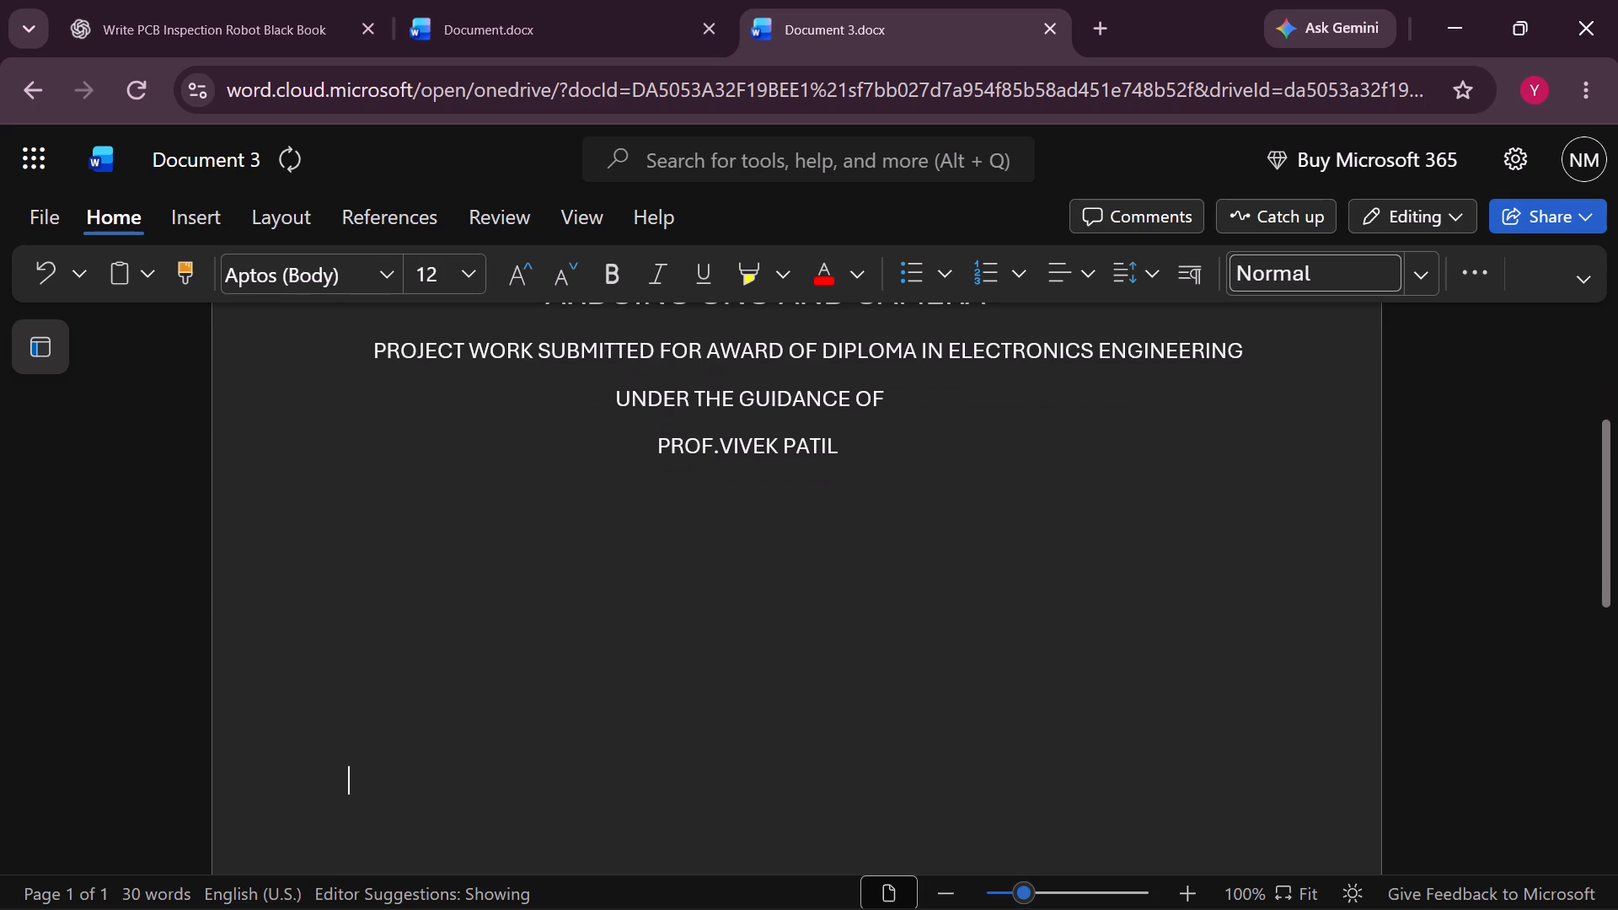
# Enter "SUBMITTED BY" on the new line below the gap, indented with spaces.
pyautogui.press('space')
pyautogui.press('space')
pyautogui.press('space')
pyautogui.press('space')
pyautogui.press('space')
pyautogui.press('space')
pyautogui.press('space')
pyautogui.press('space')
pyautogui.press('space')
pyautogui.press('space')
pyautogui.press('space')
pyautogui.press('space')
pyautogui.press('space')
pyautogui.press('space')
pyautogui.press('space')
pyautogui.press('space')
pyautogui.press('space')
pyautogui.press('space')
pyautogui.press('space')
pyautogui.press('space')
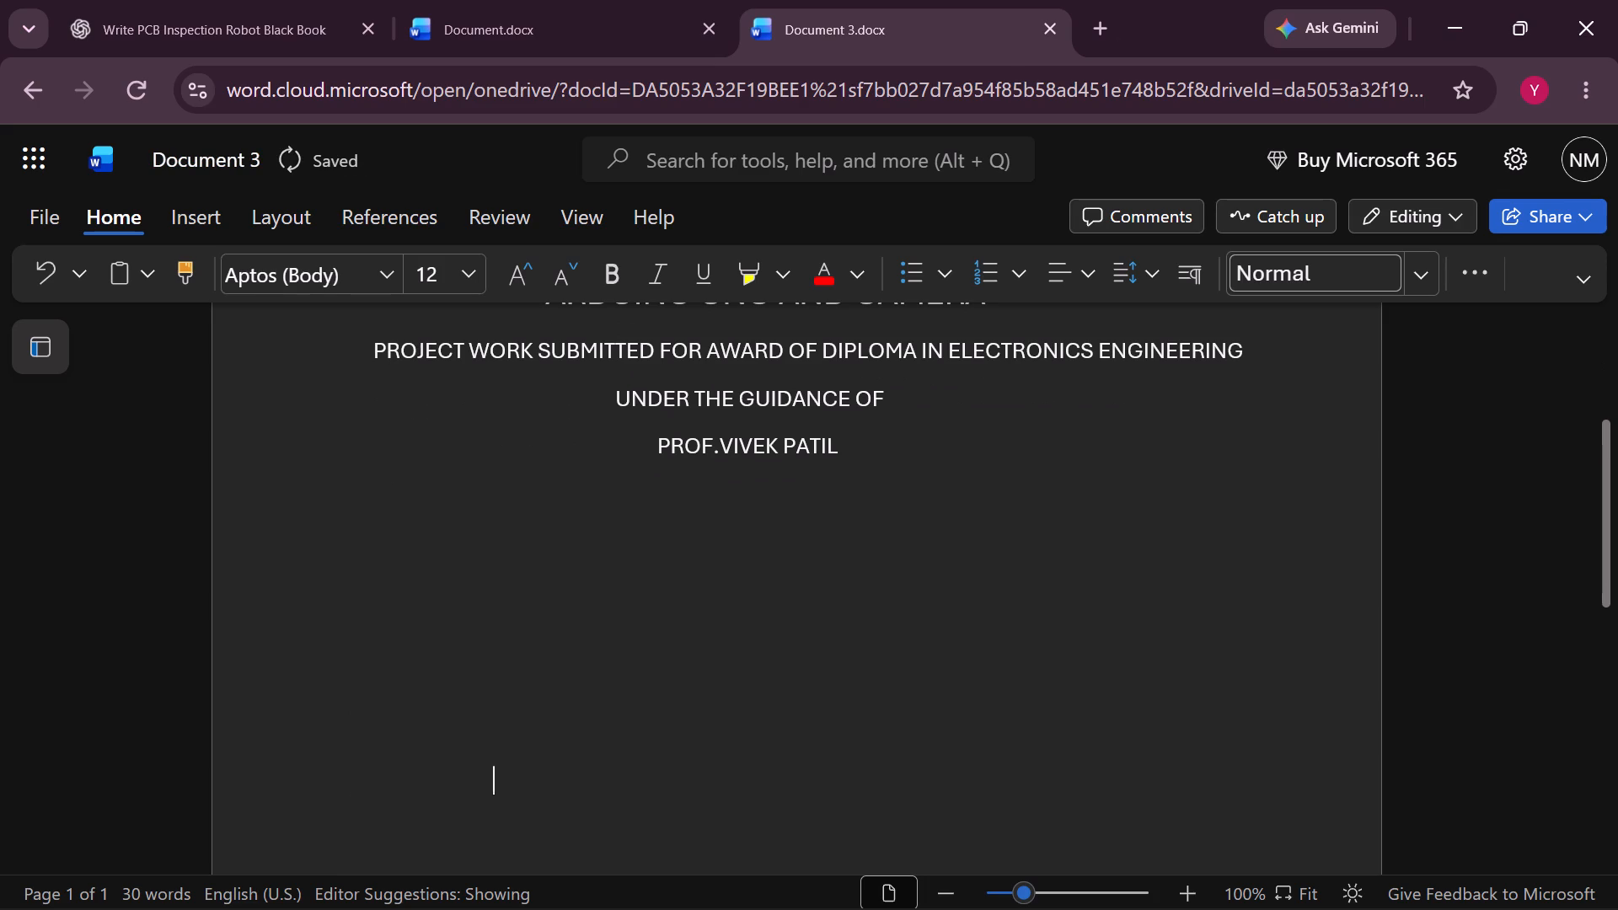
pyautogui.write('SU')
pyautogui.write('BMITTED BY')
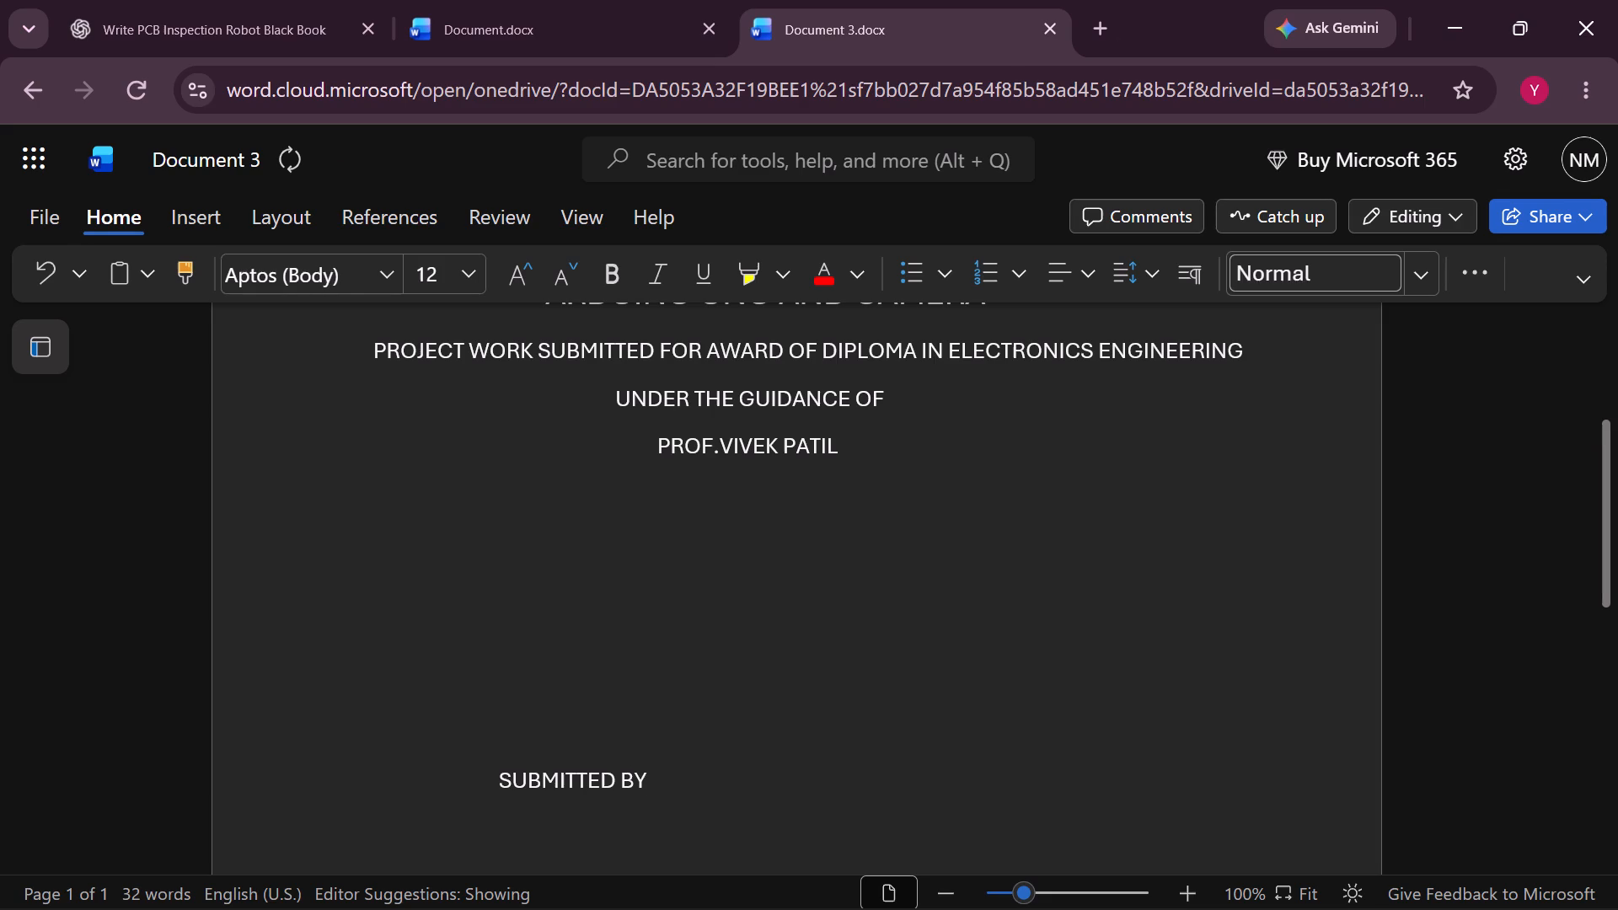
# Add leading spaces before "SUBMITTED BY" to centre it under the guide's name.
pyautogui.click(472, 784)
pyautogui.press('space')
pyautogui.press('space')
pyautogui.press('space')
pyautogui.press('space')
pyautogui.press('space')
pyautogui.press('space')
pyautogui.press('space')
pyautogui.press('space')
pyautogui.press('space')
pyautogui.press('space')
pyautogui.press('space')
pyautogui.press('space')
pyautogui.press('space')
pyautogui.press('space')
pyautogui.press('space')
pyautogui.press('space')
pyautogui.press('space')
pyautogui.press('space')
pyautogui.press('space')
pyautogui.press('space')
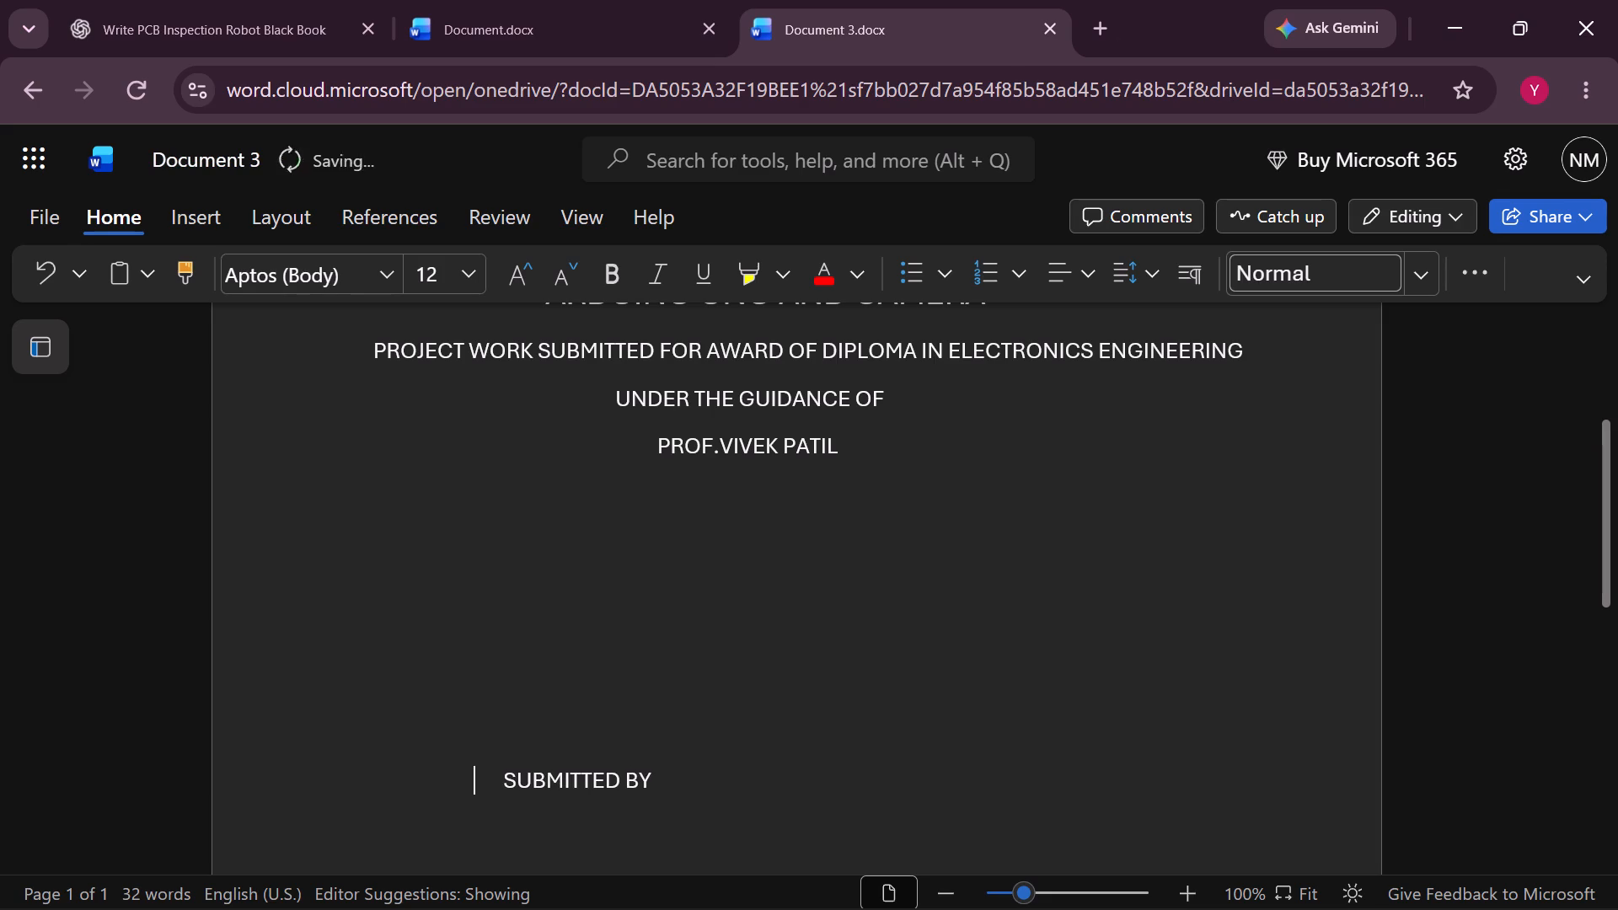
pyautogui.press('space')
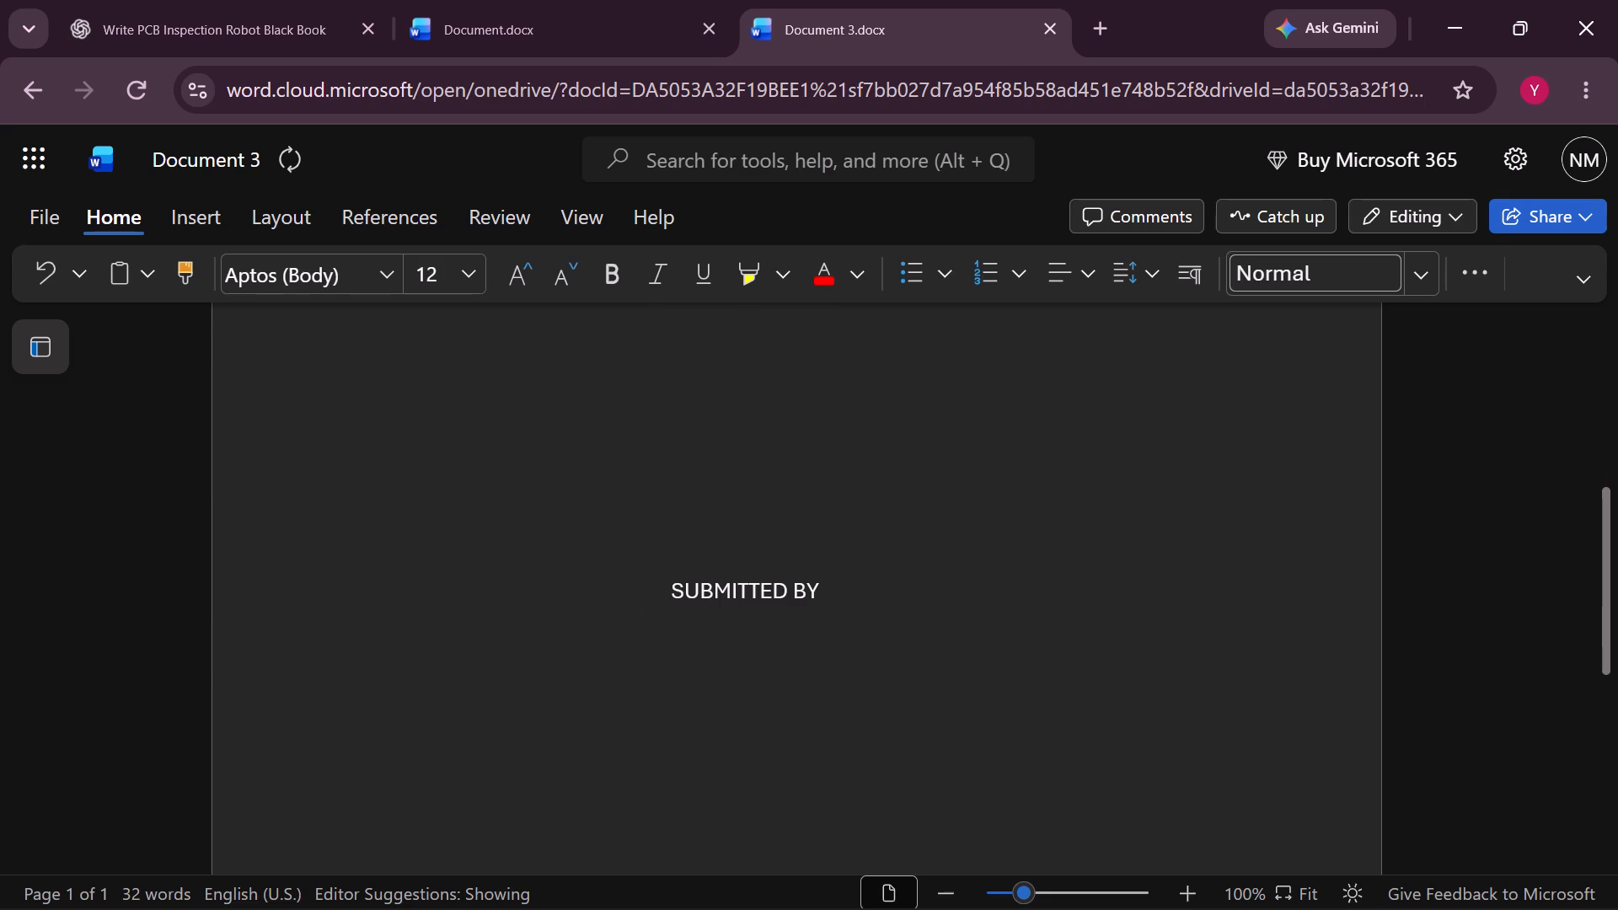
# Enter the first student's name on a new line beneath "SUBMITTED BY", indented with spaces and correcting its spelling.
pyautogui.click(831, 587)
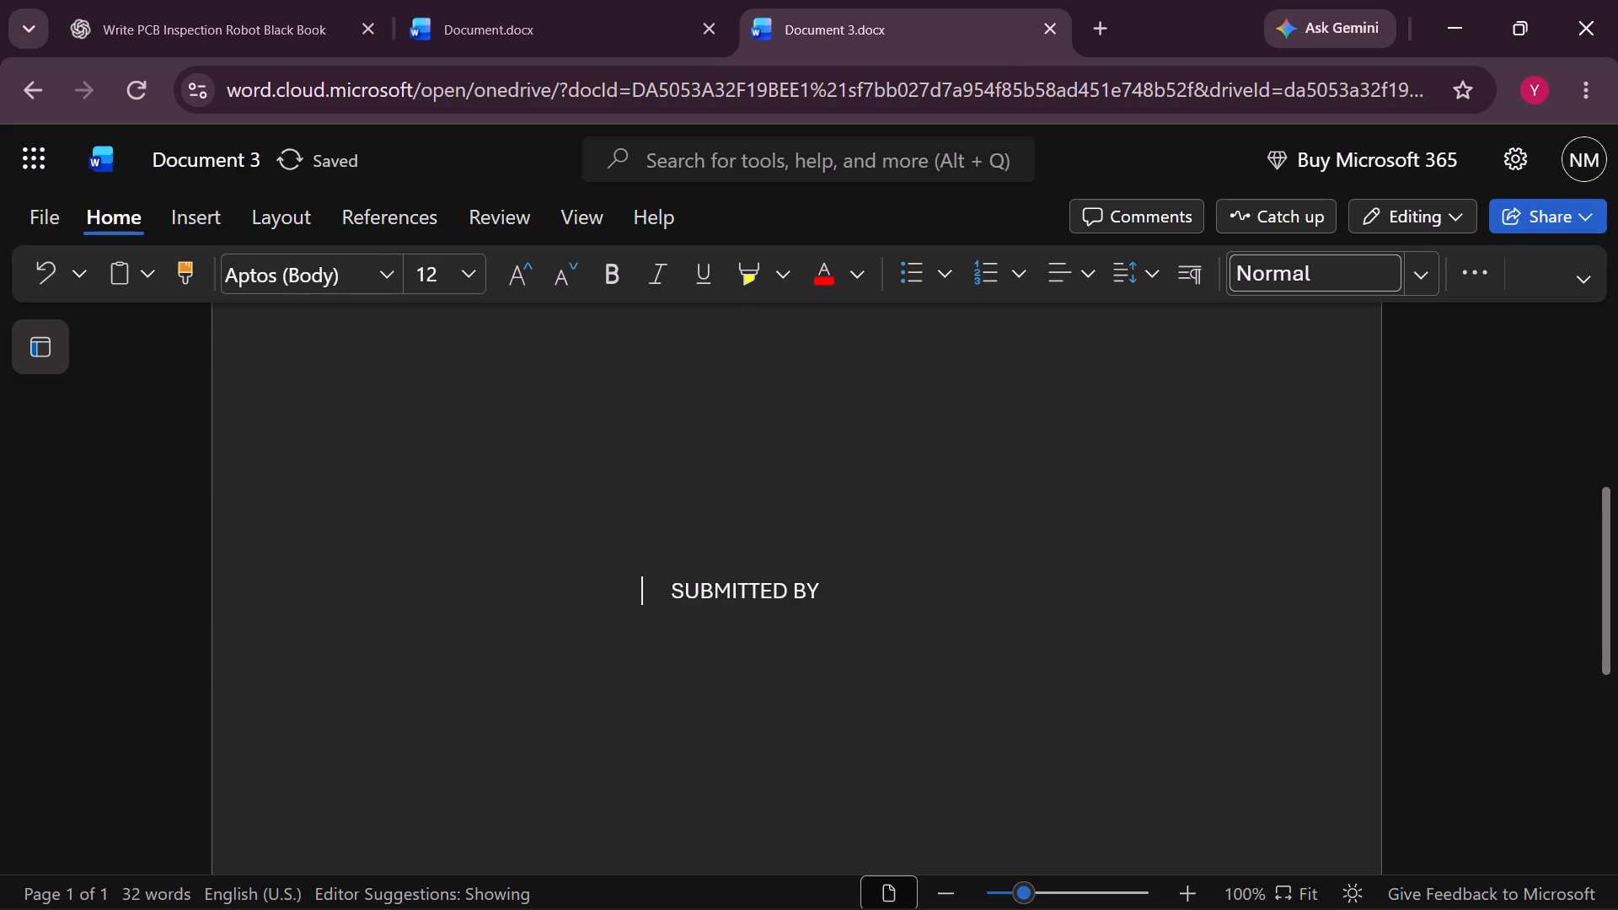
pyautogui.press('Return')
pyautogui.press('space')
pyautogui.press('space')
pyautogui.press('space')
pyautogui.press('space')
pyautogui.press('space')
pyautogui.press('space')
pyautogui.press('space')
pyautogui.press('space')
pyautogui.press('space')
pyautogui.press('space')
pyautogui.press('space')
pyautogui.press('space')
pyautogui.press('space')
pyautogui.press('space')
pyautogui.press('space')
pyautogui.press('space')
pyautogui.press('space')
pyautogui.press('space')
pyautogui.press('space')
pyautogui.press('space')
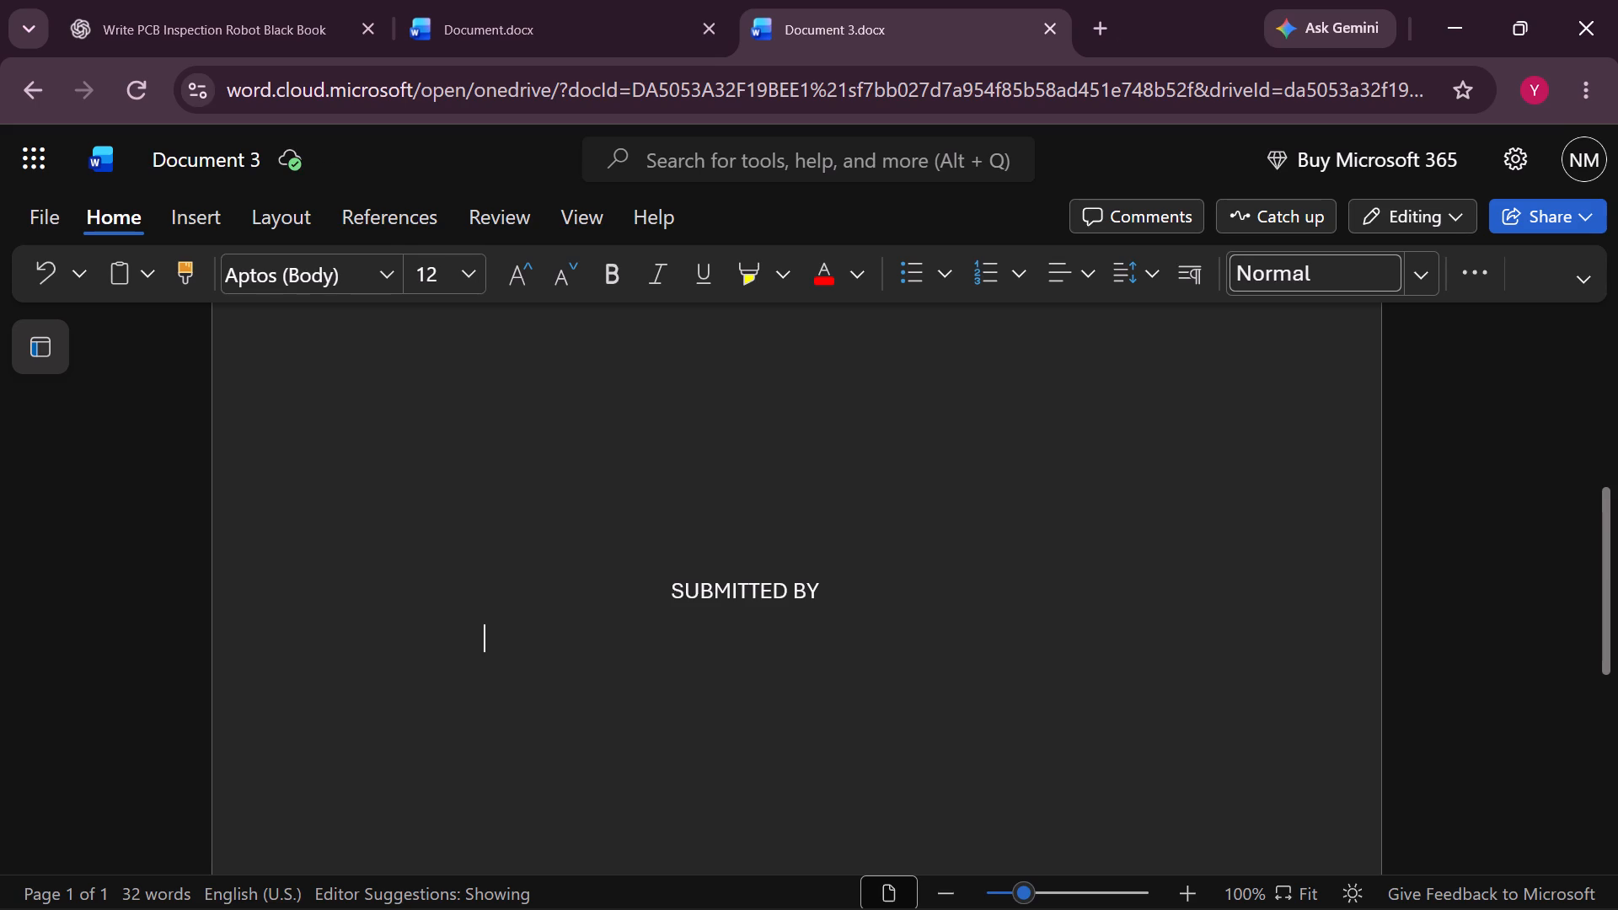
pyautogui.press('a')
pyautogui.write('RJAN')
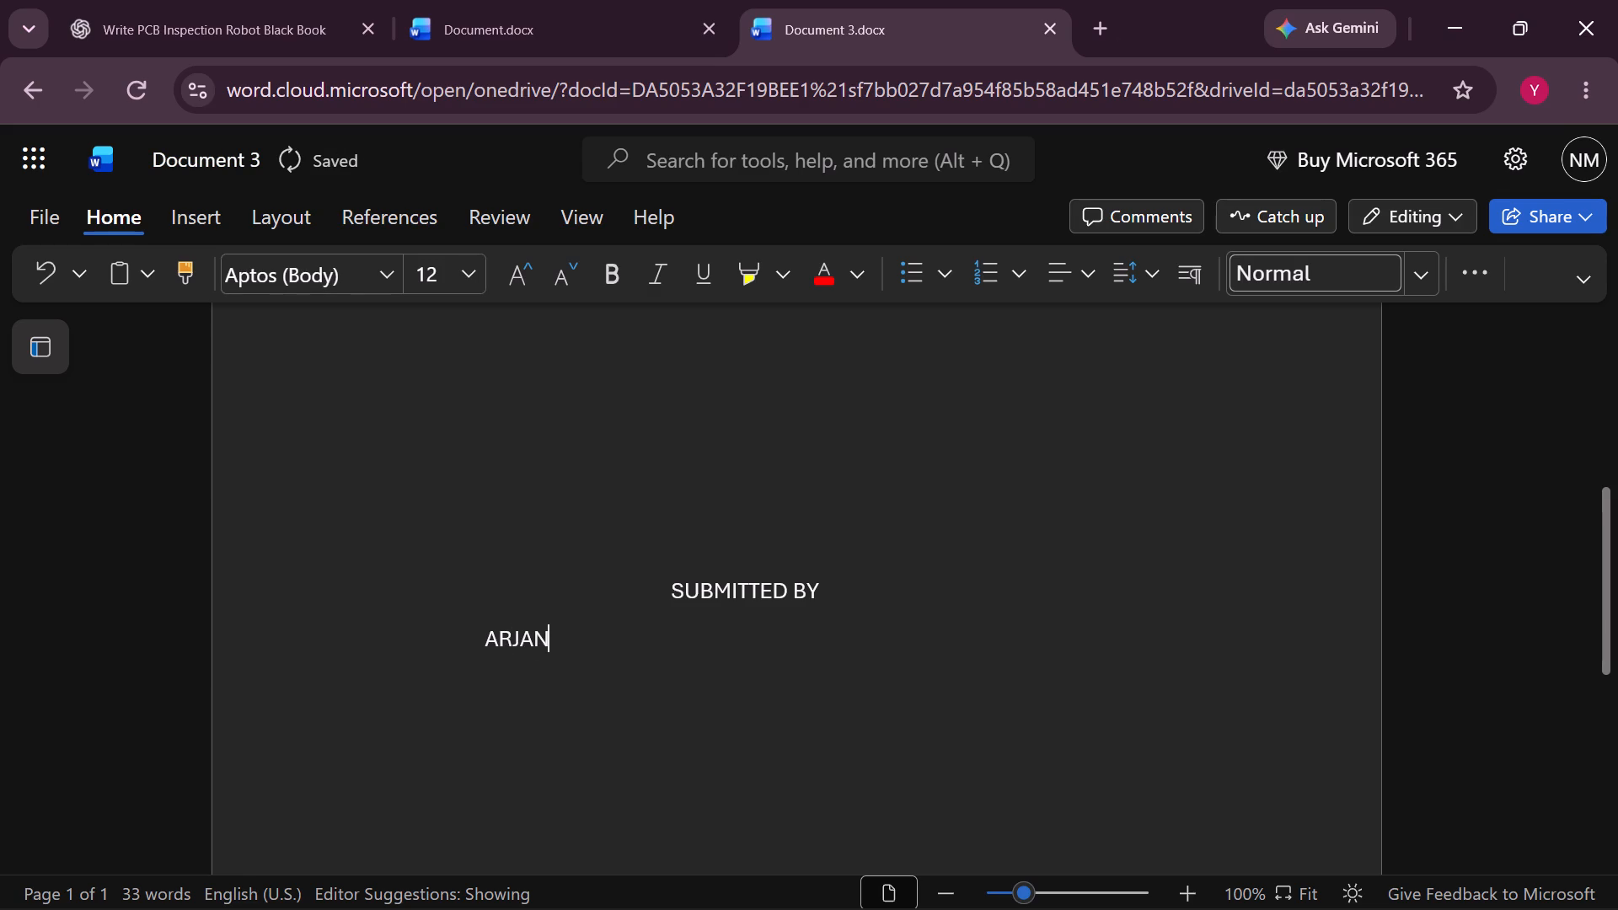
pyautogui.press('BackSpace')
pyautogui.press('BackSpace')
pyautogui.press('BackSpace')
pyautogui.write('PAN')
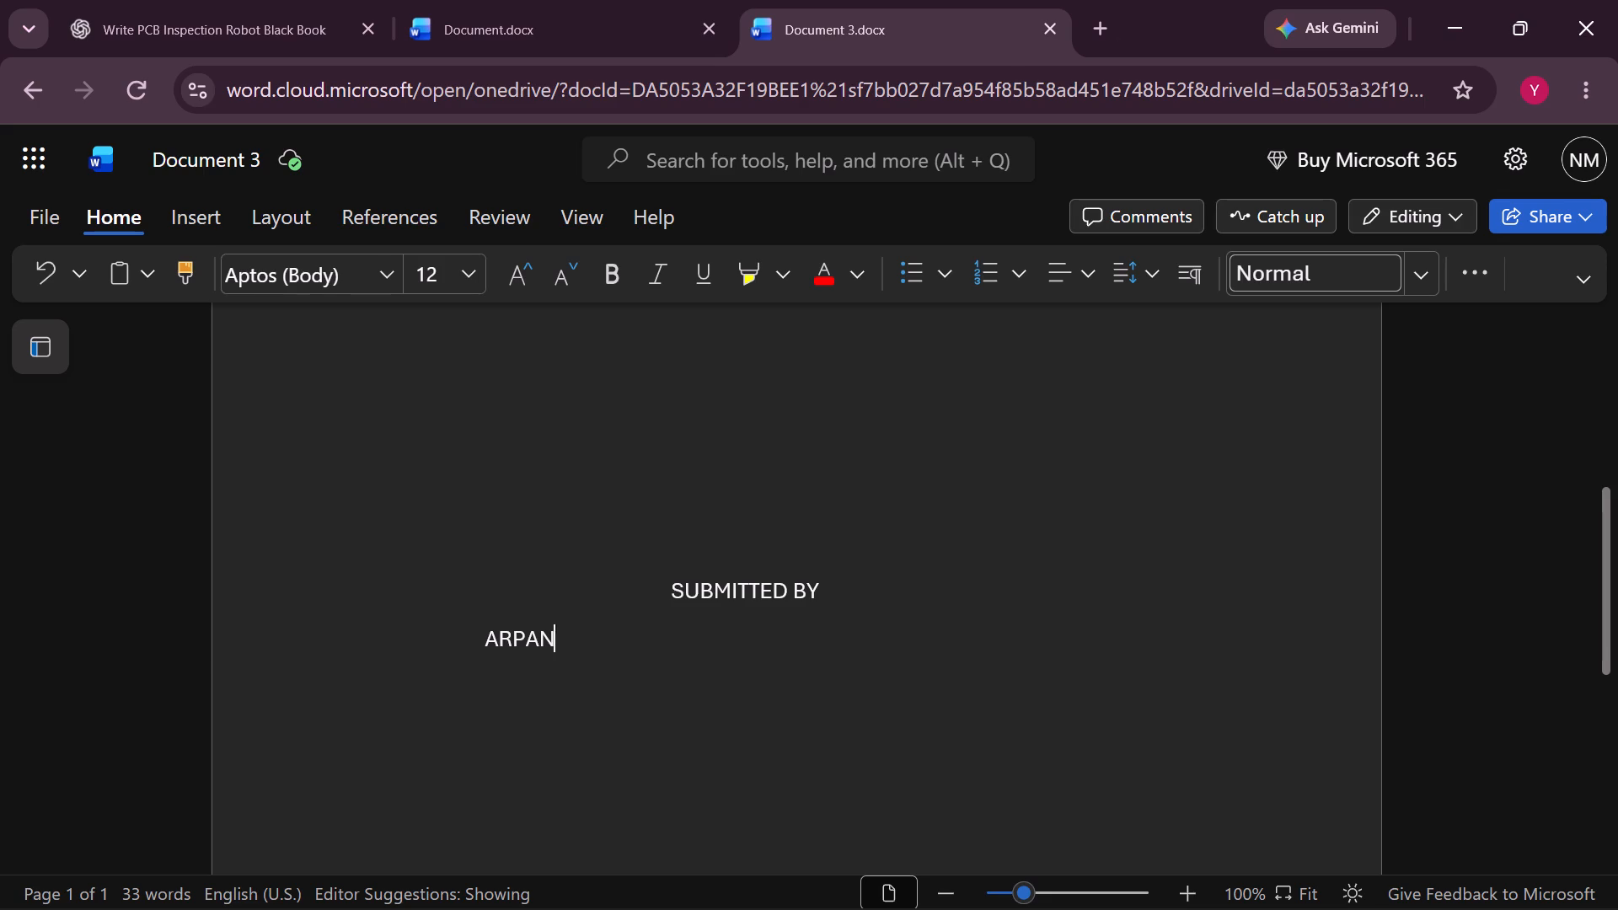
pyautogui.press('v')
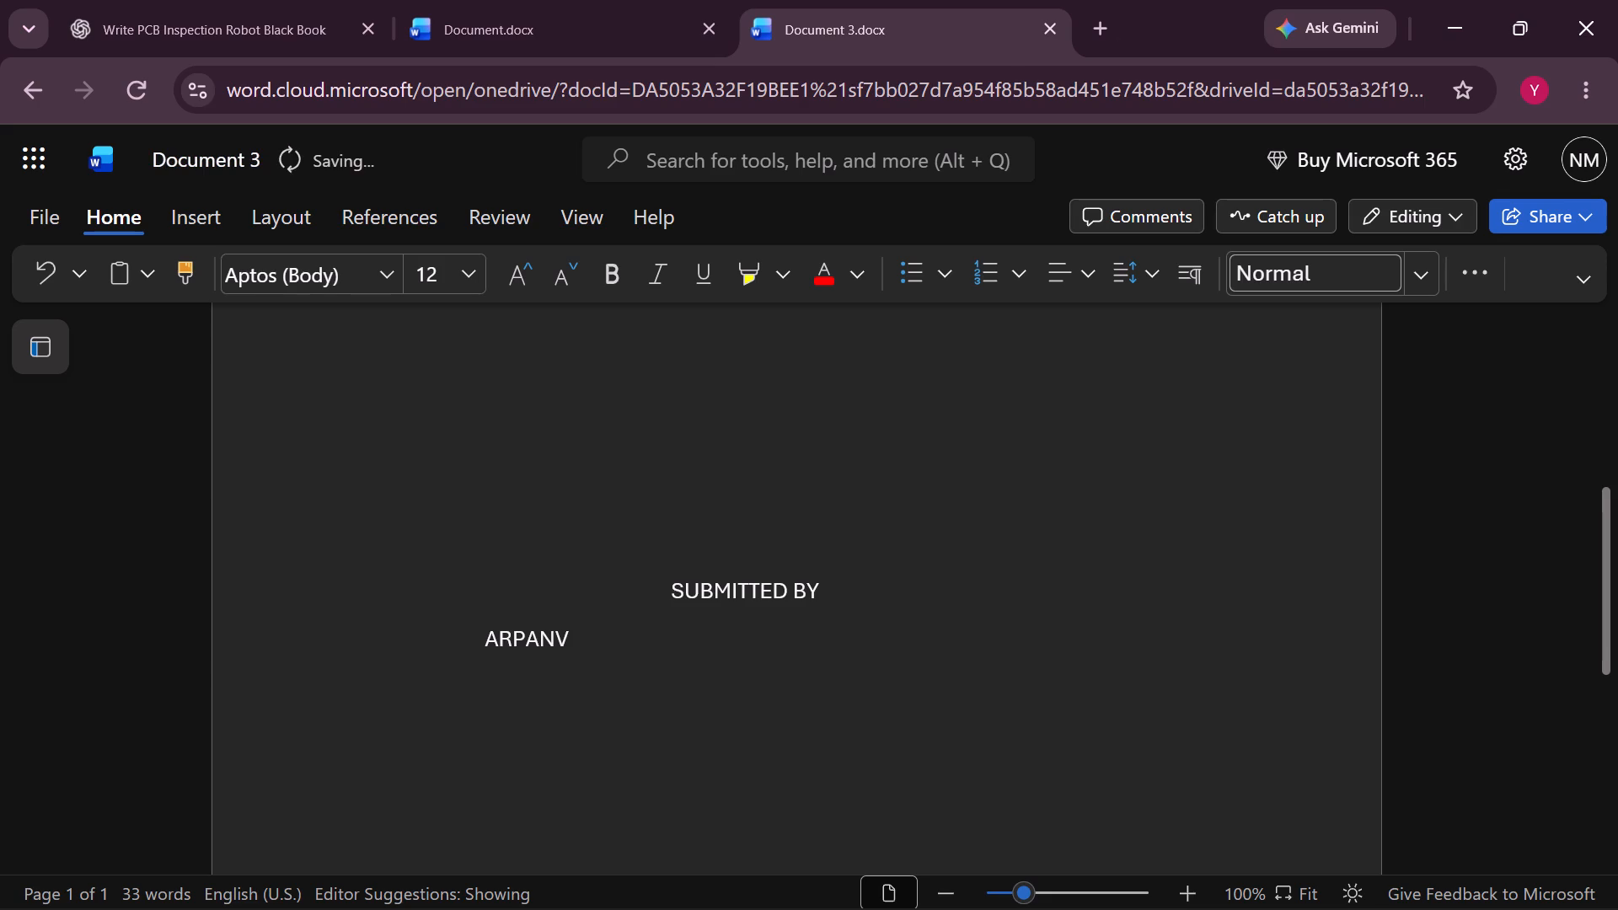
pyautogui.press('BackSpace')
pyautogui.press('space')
# Complete the first student's full name in capitals on the line under "SUBMITTED BY".
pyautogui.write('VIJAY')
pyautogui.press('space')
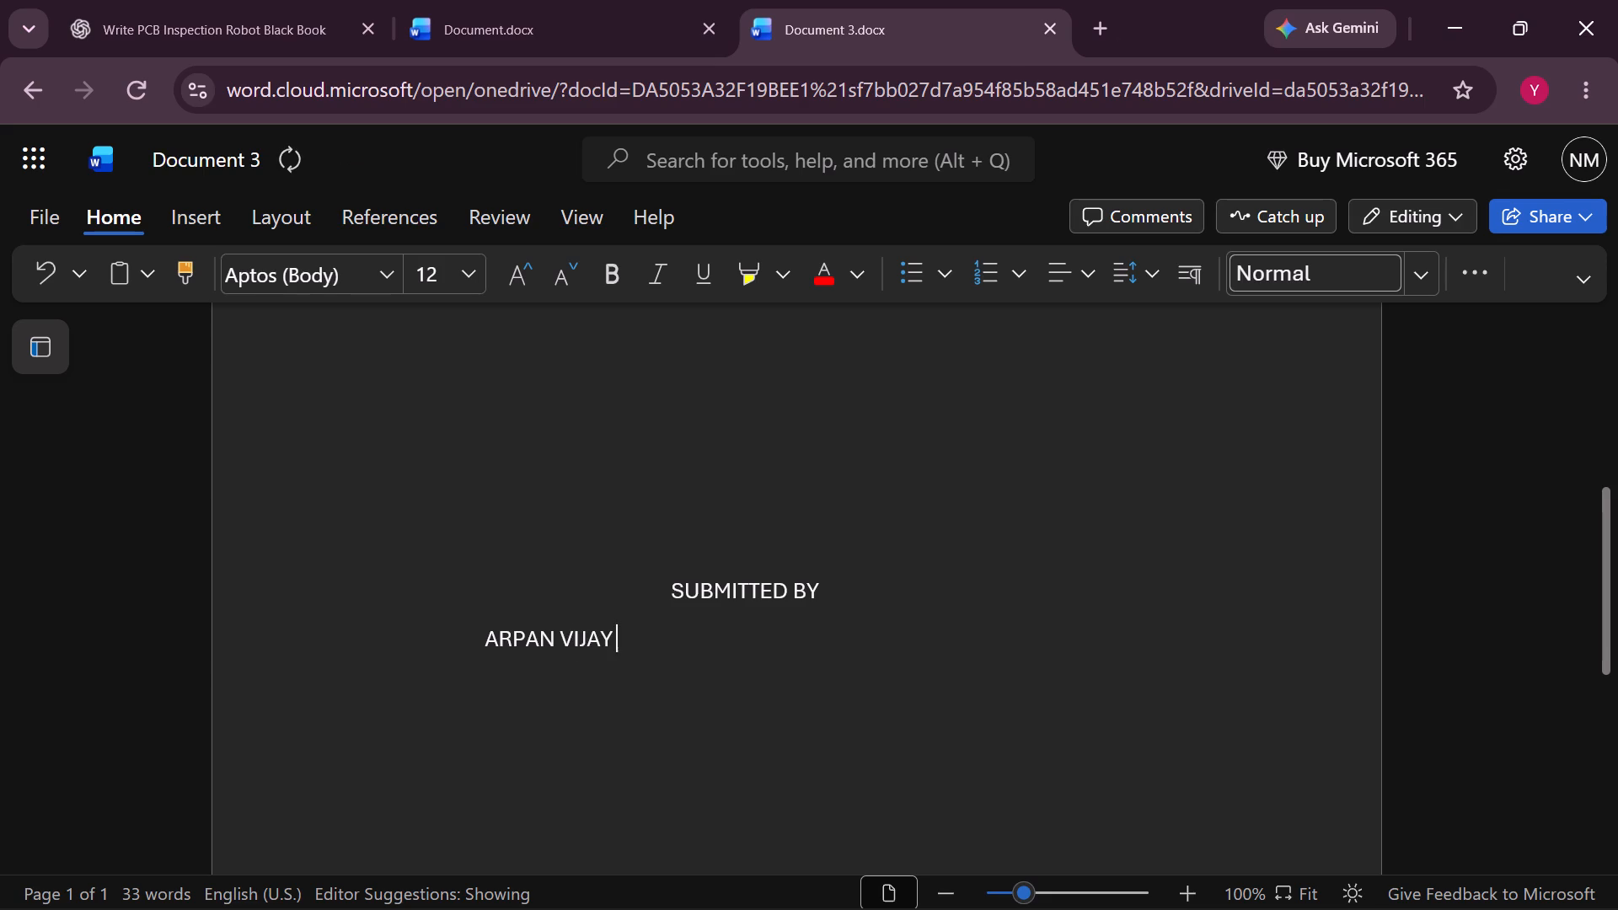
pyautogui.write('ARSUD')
# Enter the first student's ID number on the same line, separated from the name by a wide gap of spaces.
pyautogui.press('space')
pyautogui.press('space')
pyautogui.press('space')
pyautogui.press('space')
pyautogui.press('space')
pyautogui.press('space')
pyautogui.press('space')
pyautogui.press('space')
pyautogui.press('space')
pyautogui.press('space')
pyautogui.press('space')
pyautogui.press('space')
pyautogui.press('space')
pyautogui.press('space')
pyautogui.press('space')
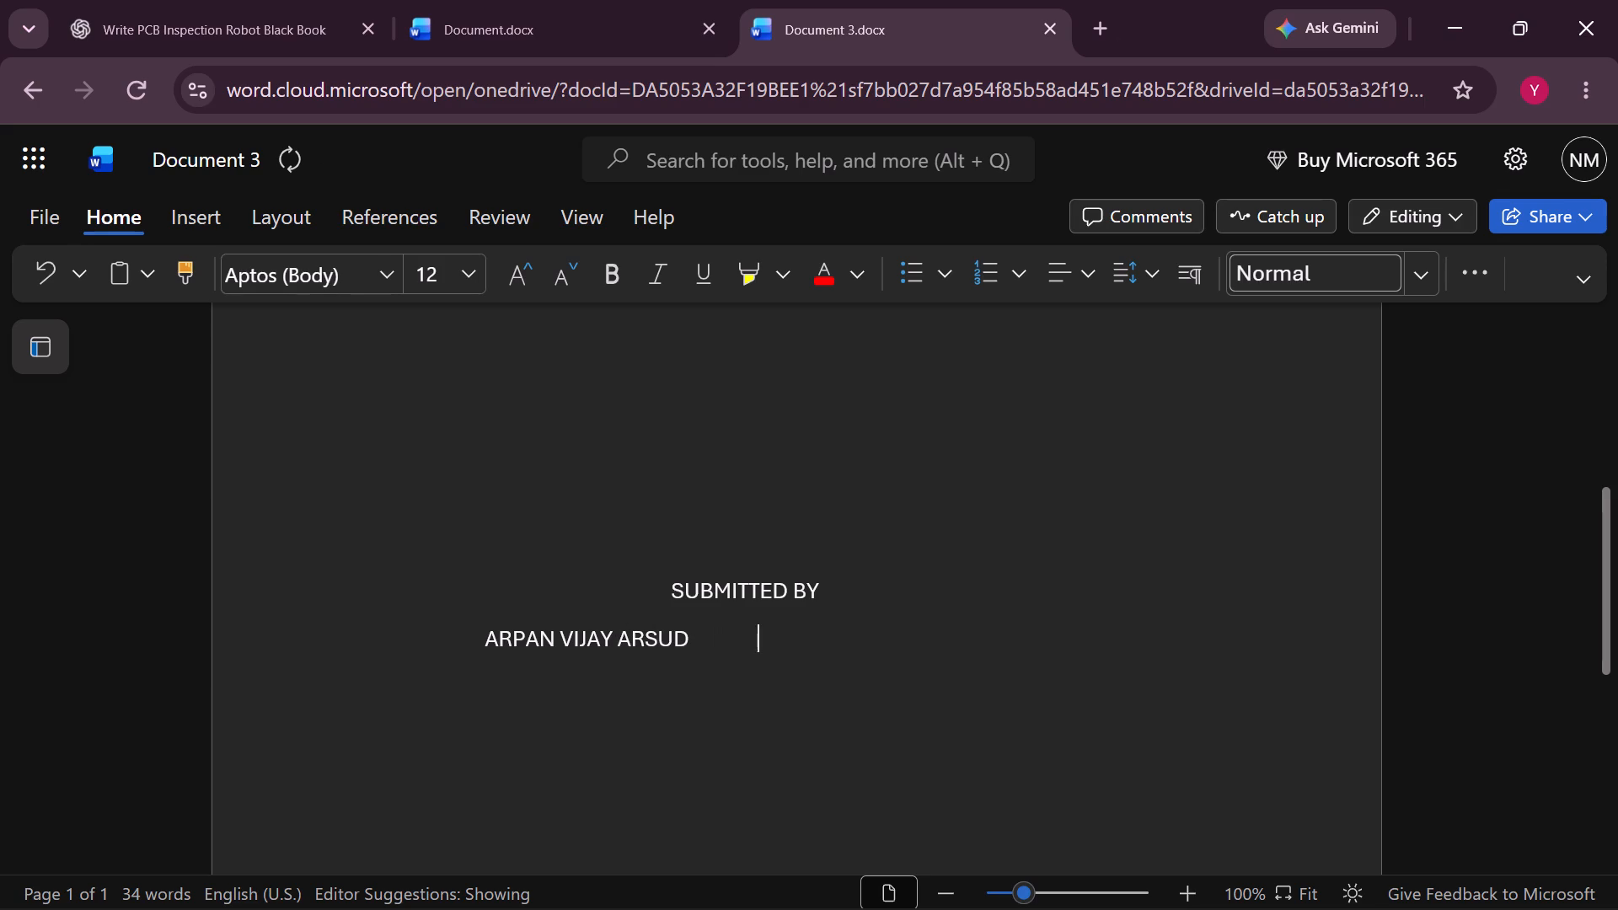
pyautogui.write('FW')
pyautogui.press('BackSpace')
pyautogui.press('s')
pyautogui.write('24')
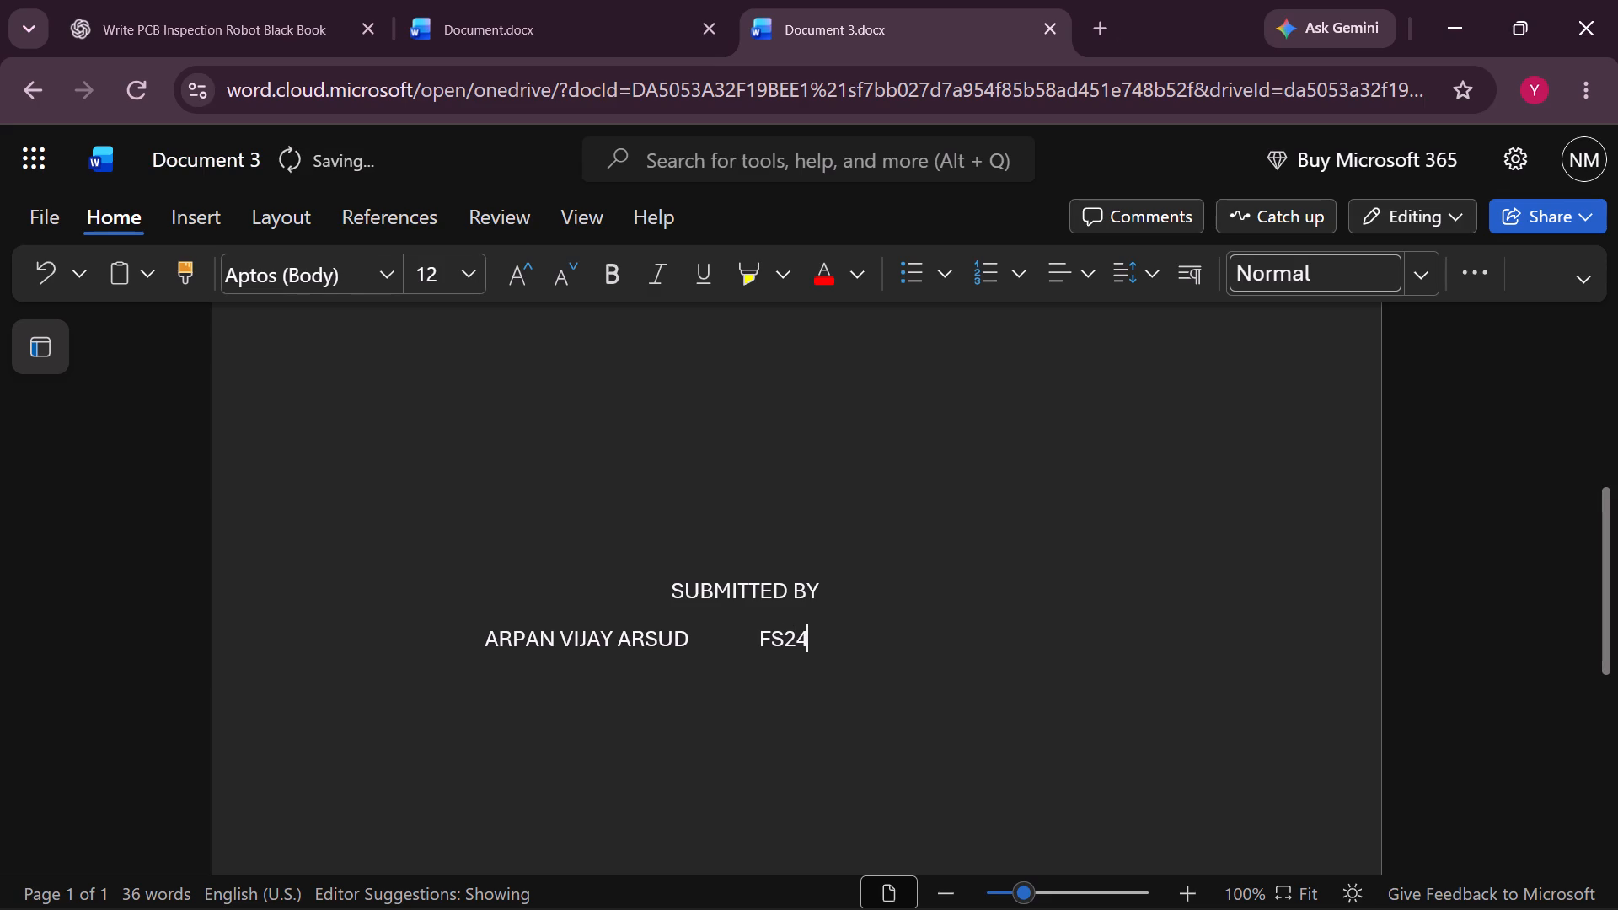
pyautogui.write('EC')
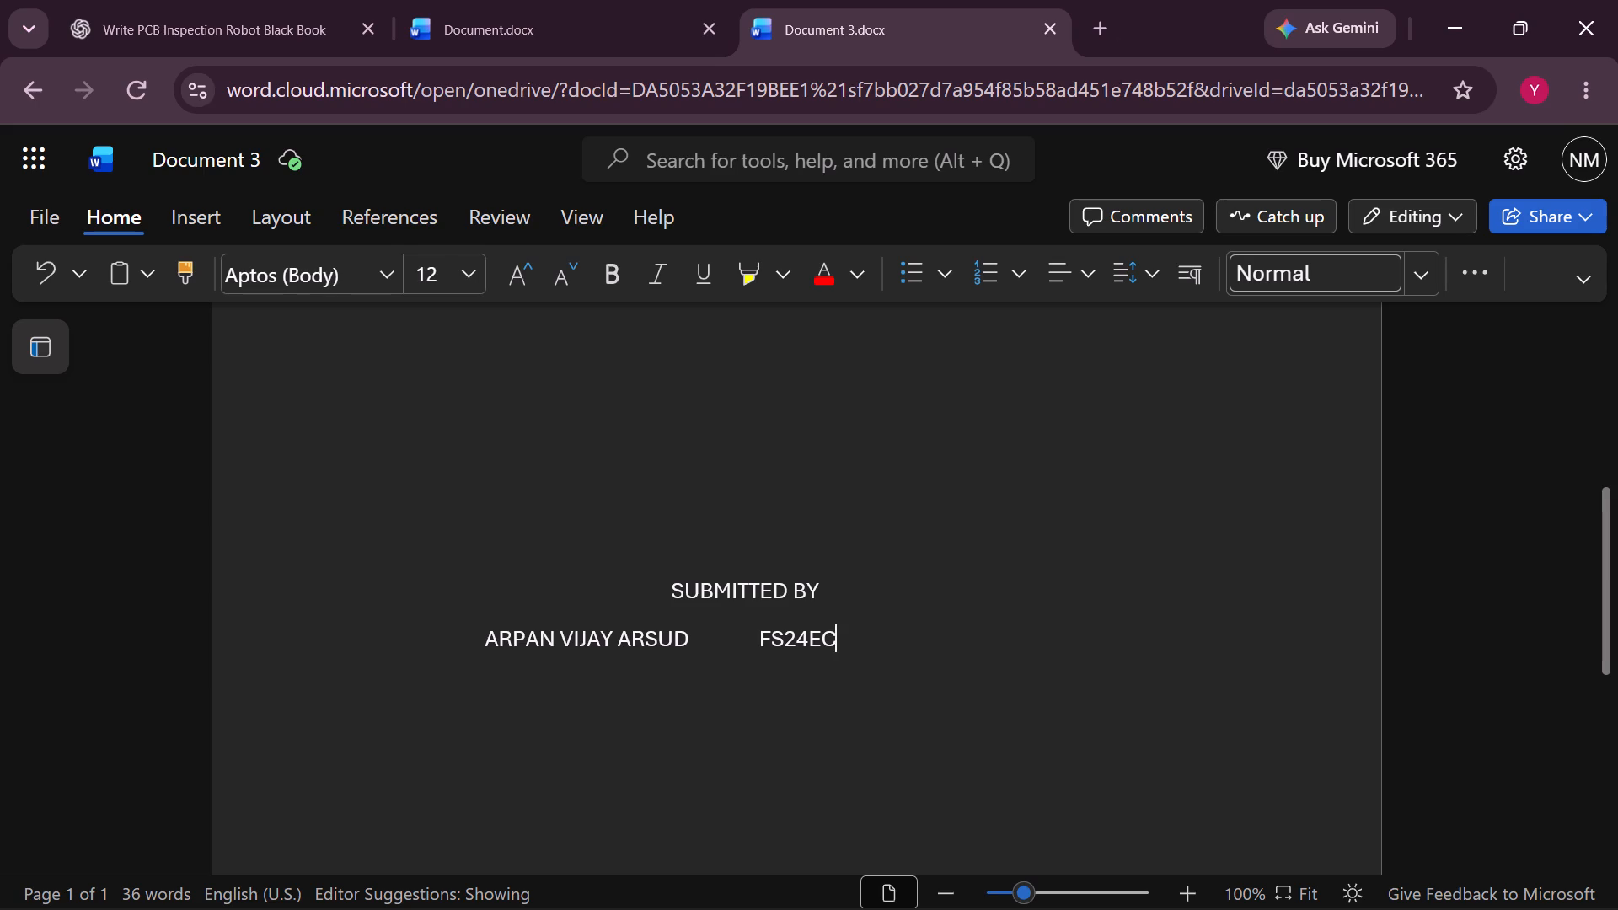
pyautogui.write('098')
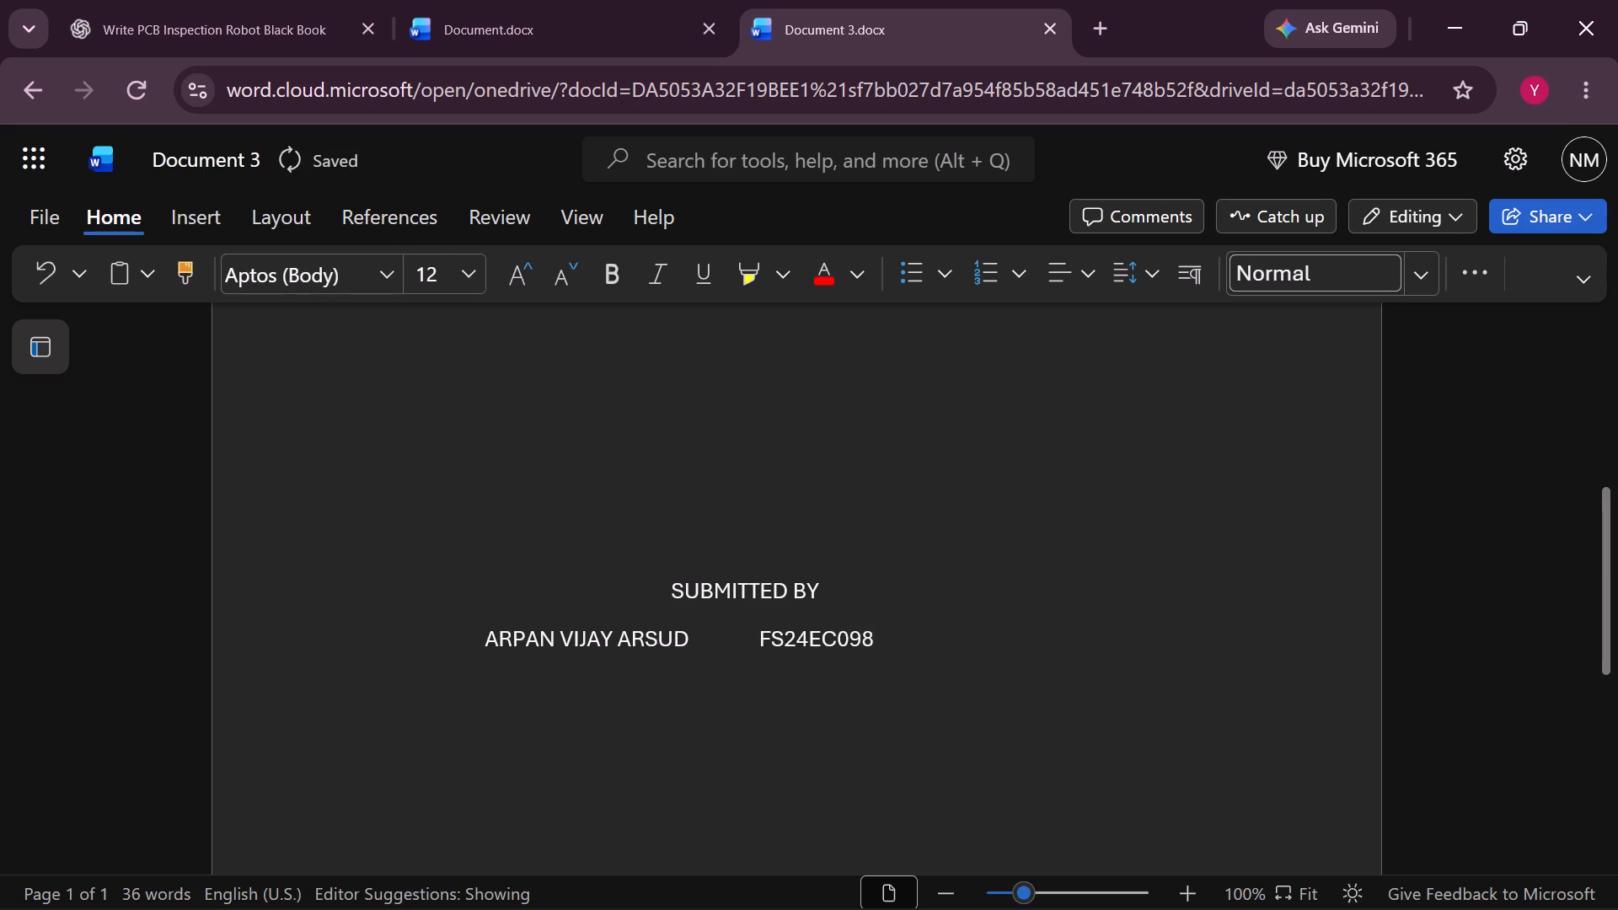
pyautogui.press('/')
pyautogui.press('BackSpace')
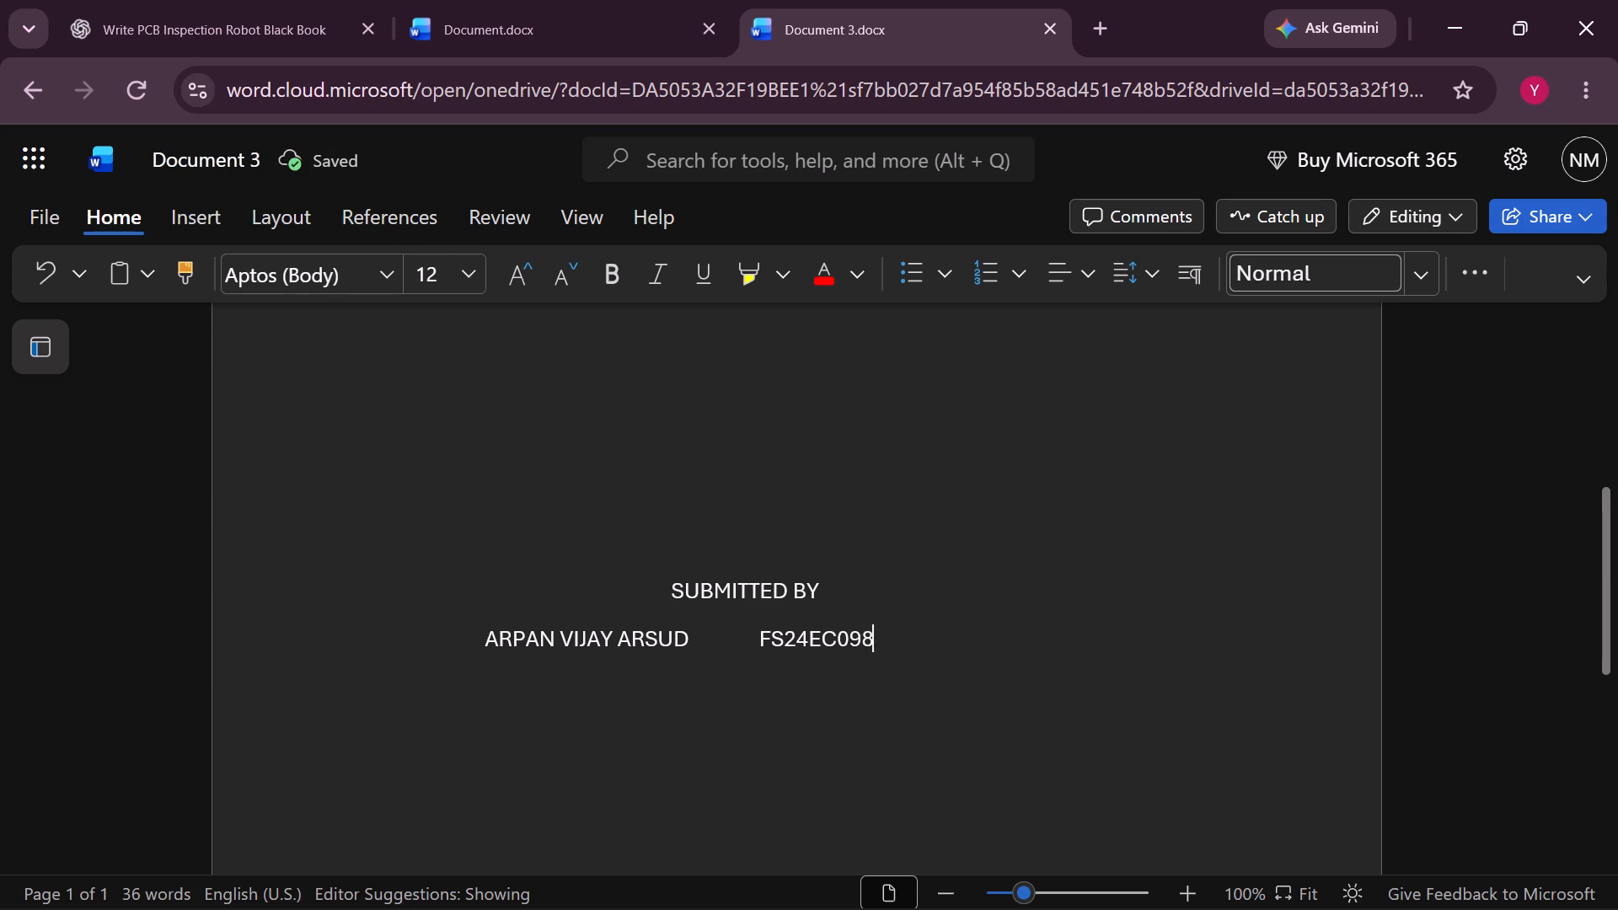
# Enter the second student's full name in capitals on a new line, indented with spaces to align under the first student's name.
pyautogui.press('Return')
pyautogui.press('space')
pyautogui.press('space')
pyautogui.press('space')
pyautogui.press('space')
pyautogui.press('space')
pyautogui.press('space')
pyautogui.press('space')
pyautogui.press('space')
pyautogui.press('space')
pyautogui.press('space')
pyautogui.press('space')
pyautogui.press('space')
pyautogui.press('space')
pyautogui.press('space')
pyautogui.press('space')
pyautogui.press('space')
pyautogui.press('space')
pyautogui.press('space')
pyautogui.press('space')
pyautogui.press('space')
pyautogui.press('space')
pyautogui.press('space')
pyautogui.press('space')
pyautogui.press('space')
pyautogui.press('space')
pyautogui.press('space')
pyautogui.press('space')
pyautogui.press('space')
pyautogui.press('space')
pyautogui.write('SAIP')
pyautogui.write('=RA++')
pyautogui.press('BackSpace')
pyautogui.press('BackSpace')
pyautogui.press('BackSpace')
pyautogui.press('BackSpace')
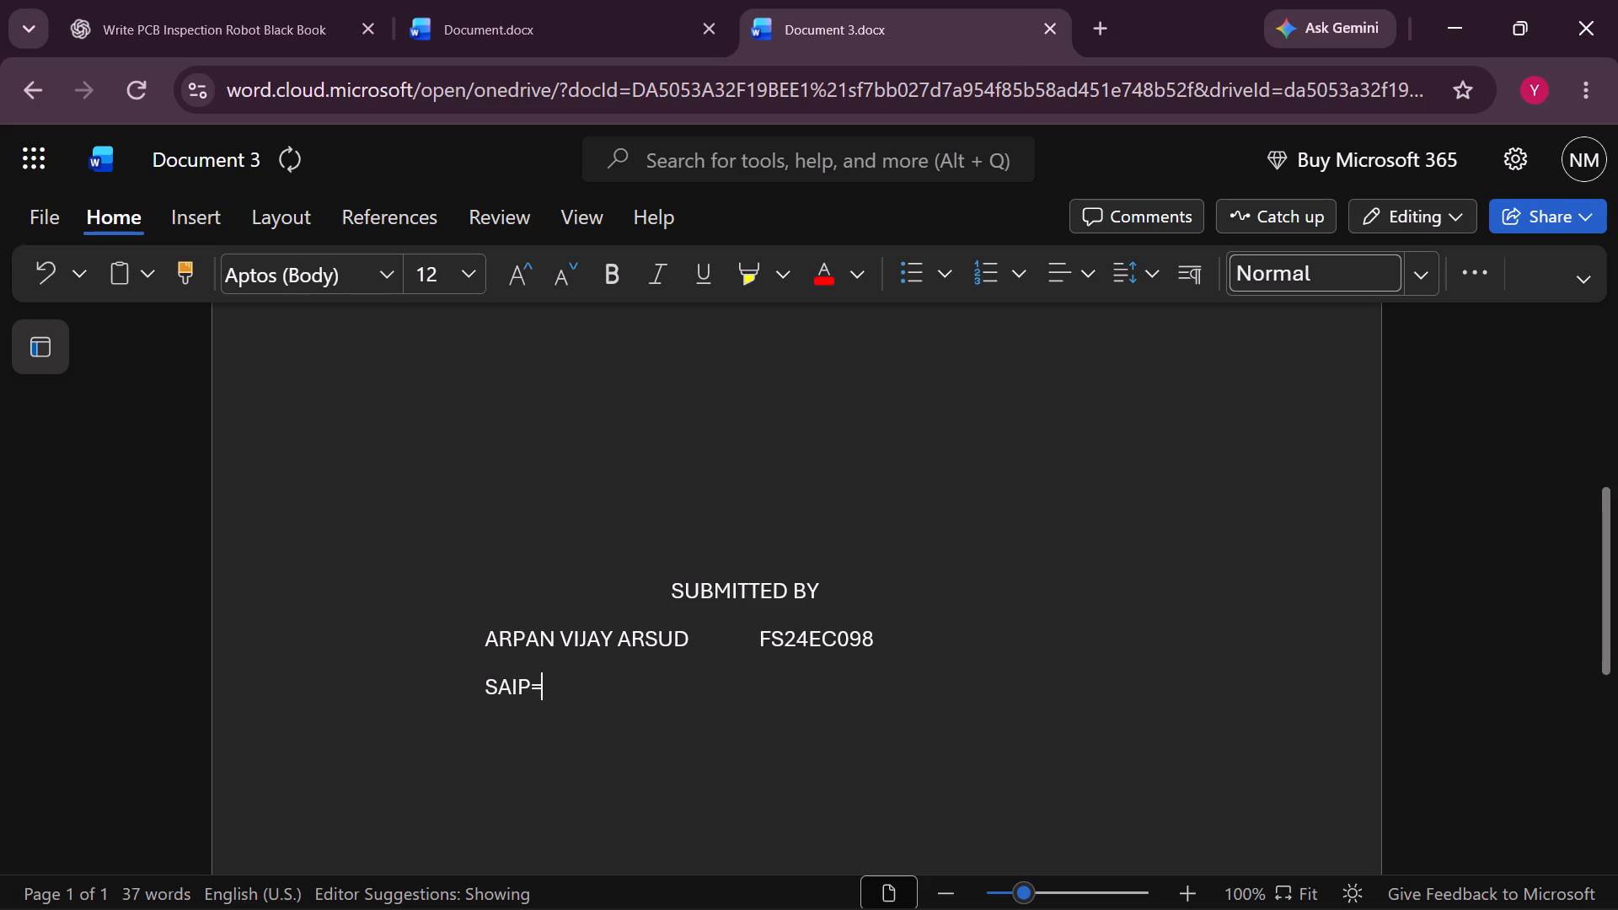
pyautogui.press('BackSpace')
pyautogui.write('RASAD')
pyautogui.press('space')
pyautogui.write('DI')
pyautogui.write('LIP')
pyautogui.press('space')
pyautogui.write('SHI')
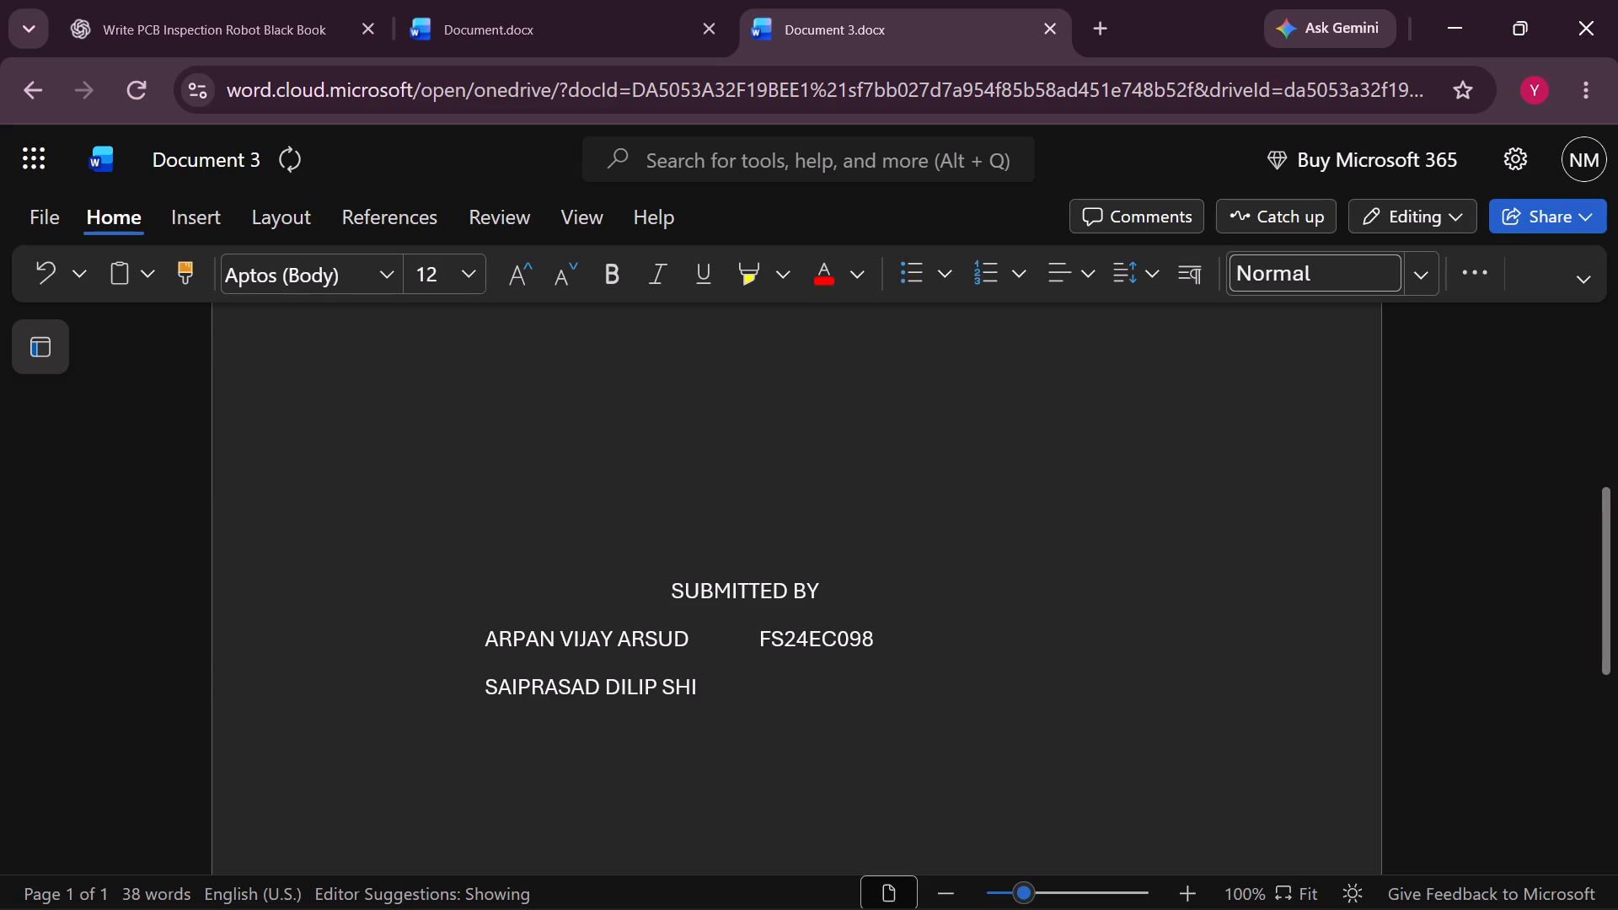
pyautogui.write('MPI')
# Enter the second student's ID number after the name, separated by a gap of spaces.
pyautogui.click(768, 671)
pyautogui.click(767, 693)
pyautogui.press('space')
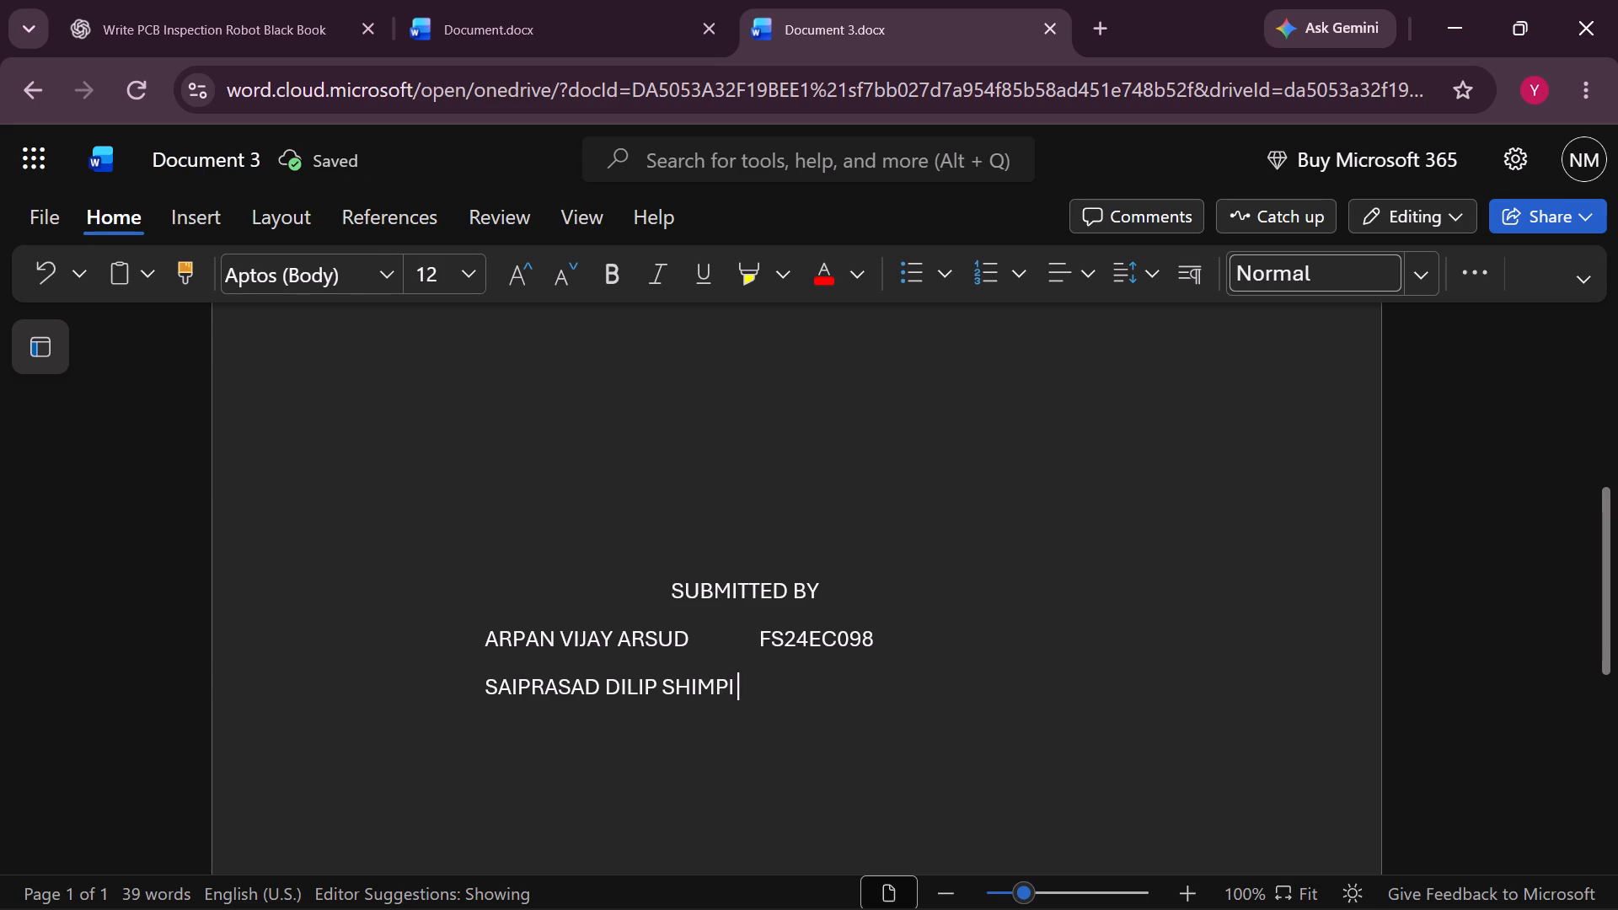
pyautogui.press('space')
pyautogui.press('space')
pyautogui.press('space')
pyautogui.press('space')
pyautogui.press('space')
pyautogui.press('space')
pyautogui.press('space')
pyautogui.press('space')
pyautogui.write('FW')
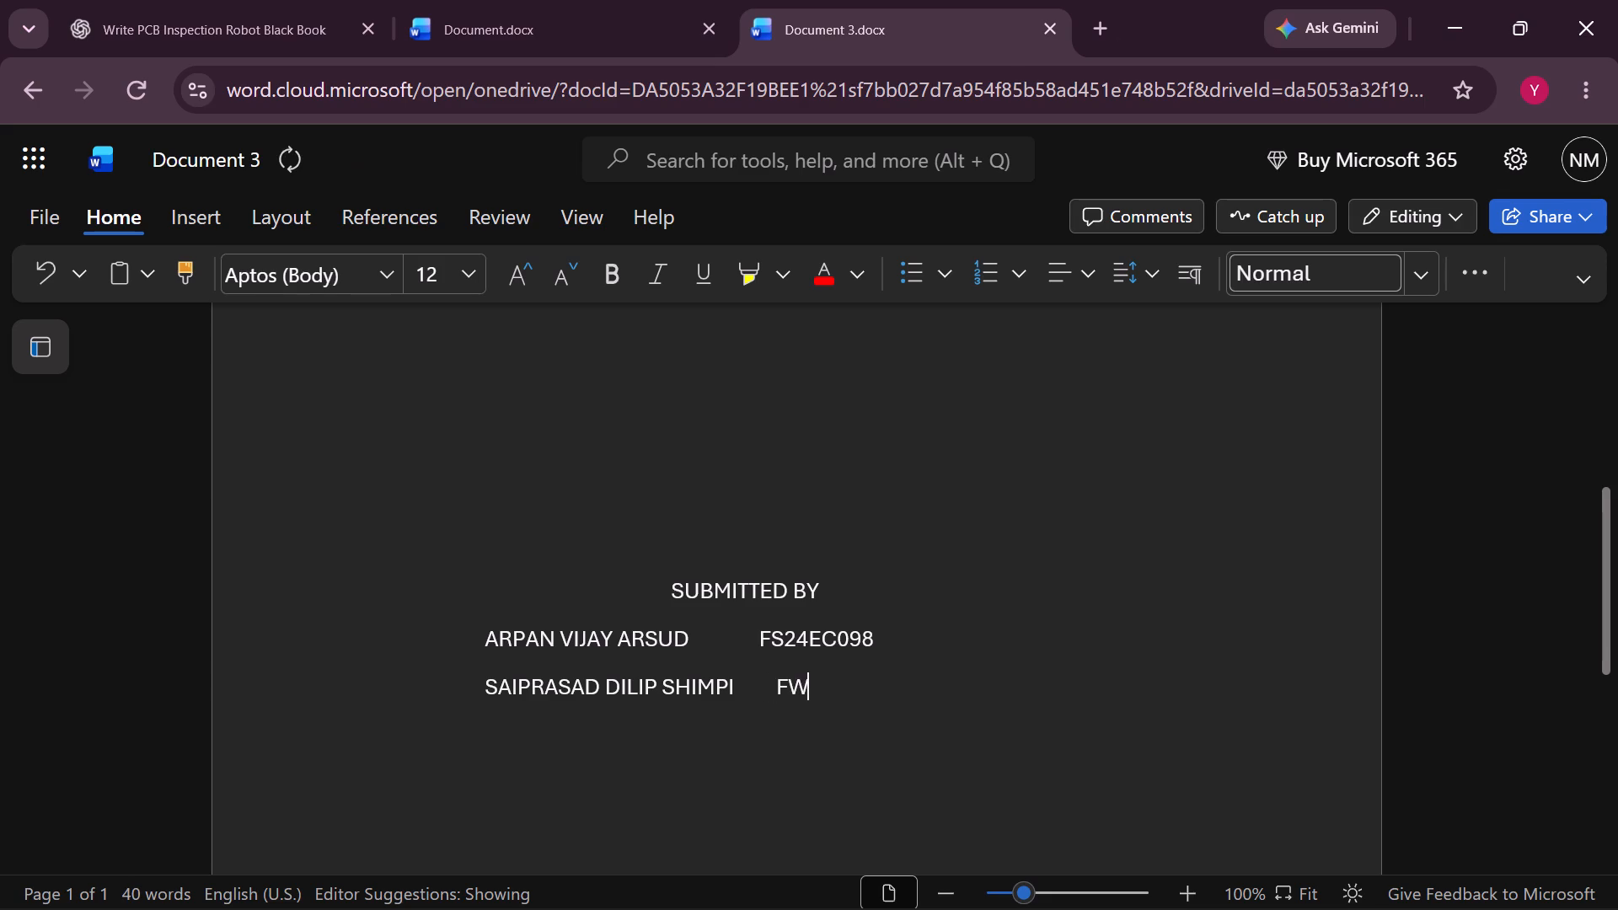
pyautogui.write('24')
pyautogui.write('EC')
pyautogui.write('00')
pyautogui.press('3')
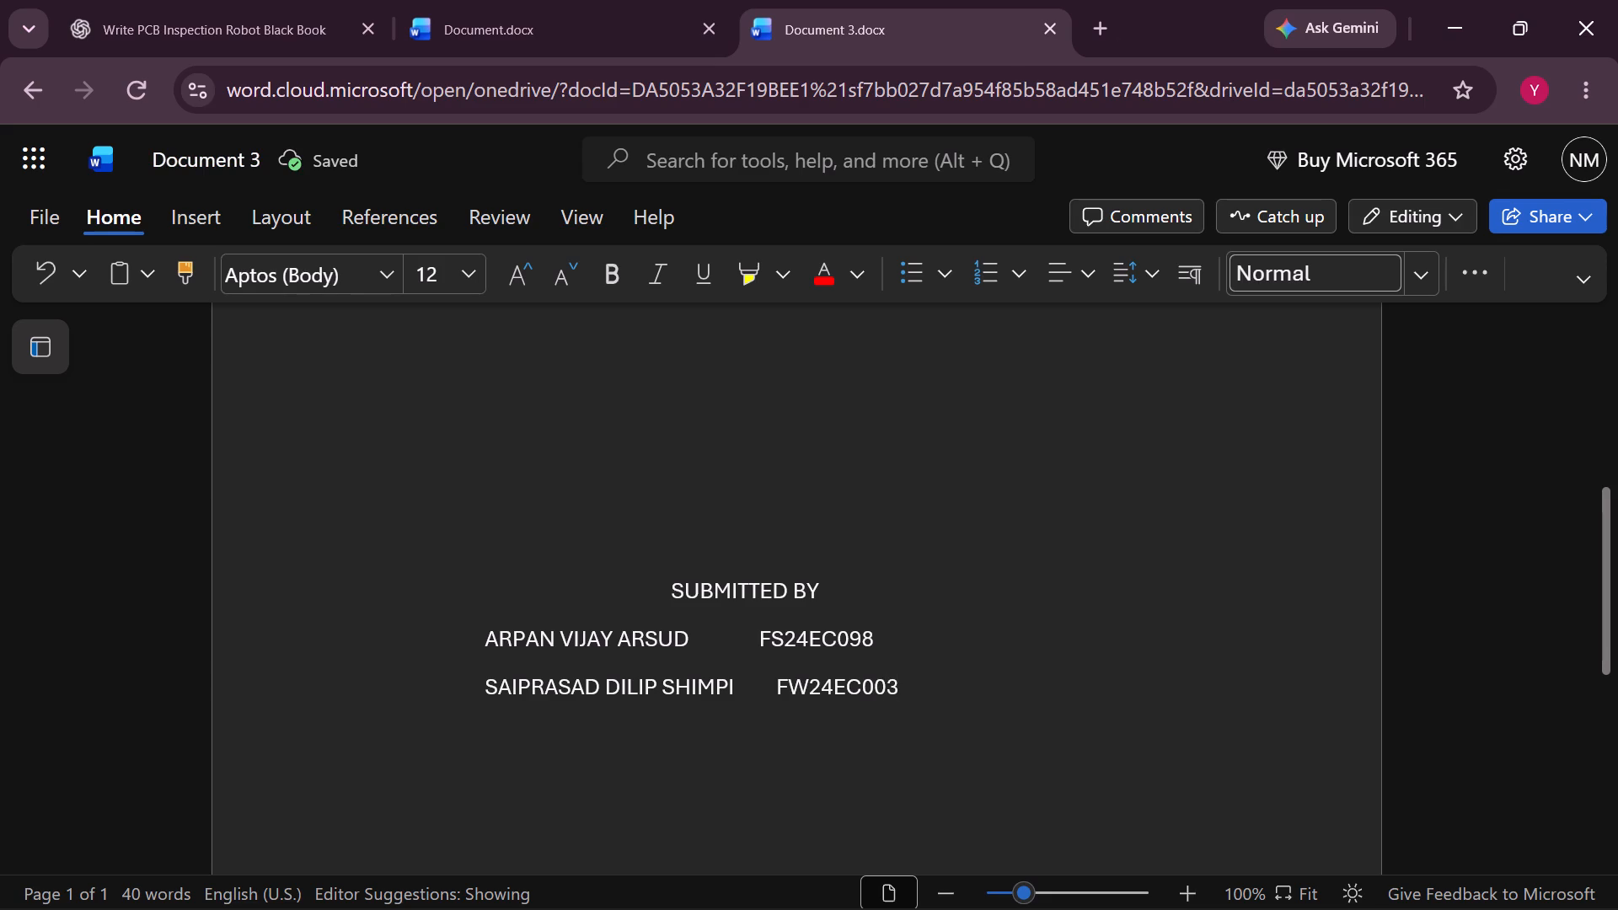
# Widen the gap before the first student's ID number with three spaces to line it up with the second student's.
pyautogui.click(749, 637)
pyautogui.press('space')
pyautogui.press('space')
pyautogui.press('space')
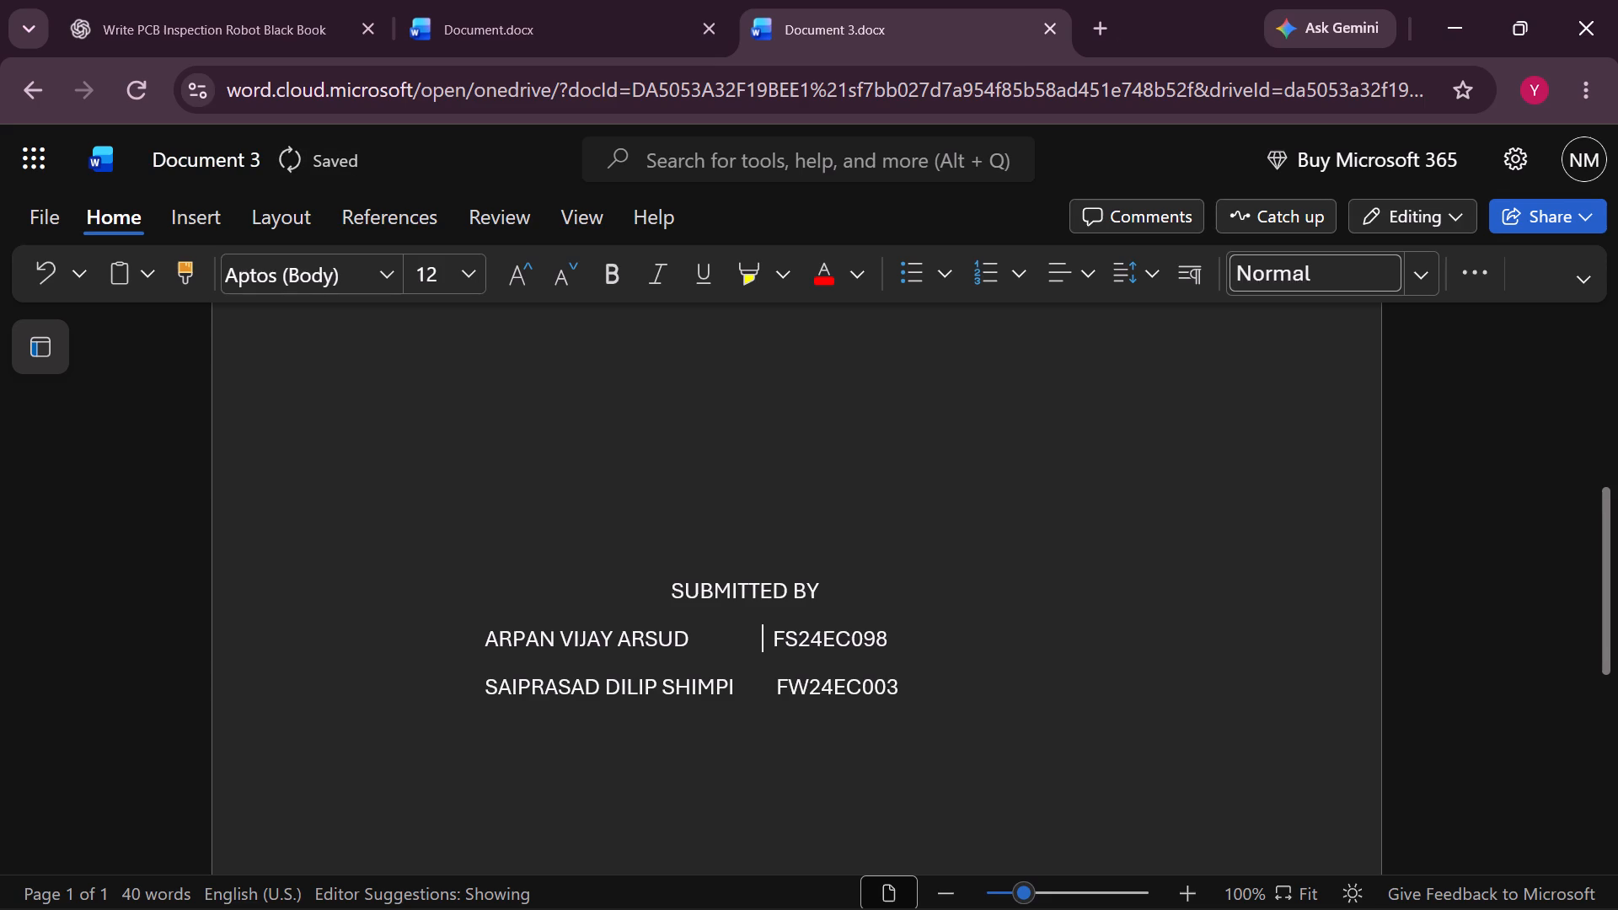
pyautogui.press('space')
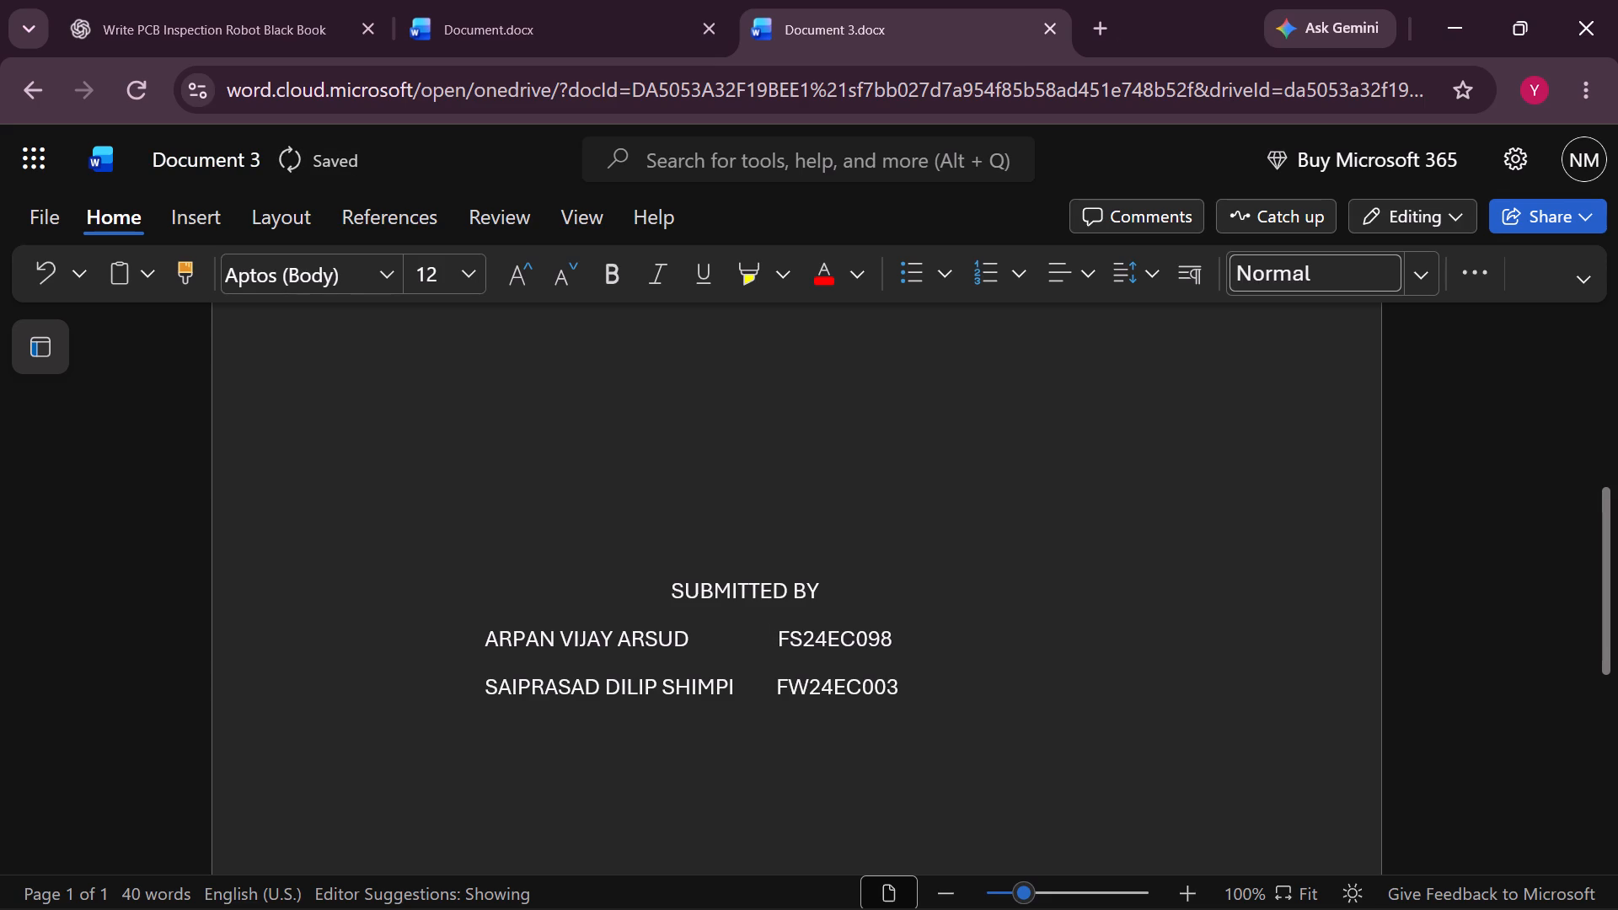
pyautogui.press('BackSpace')
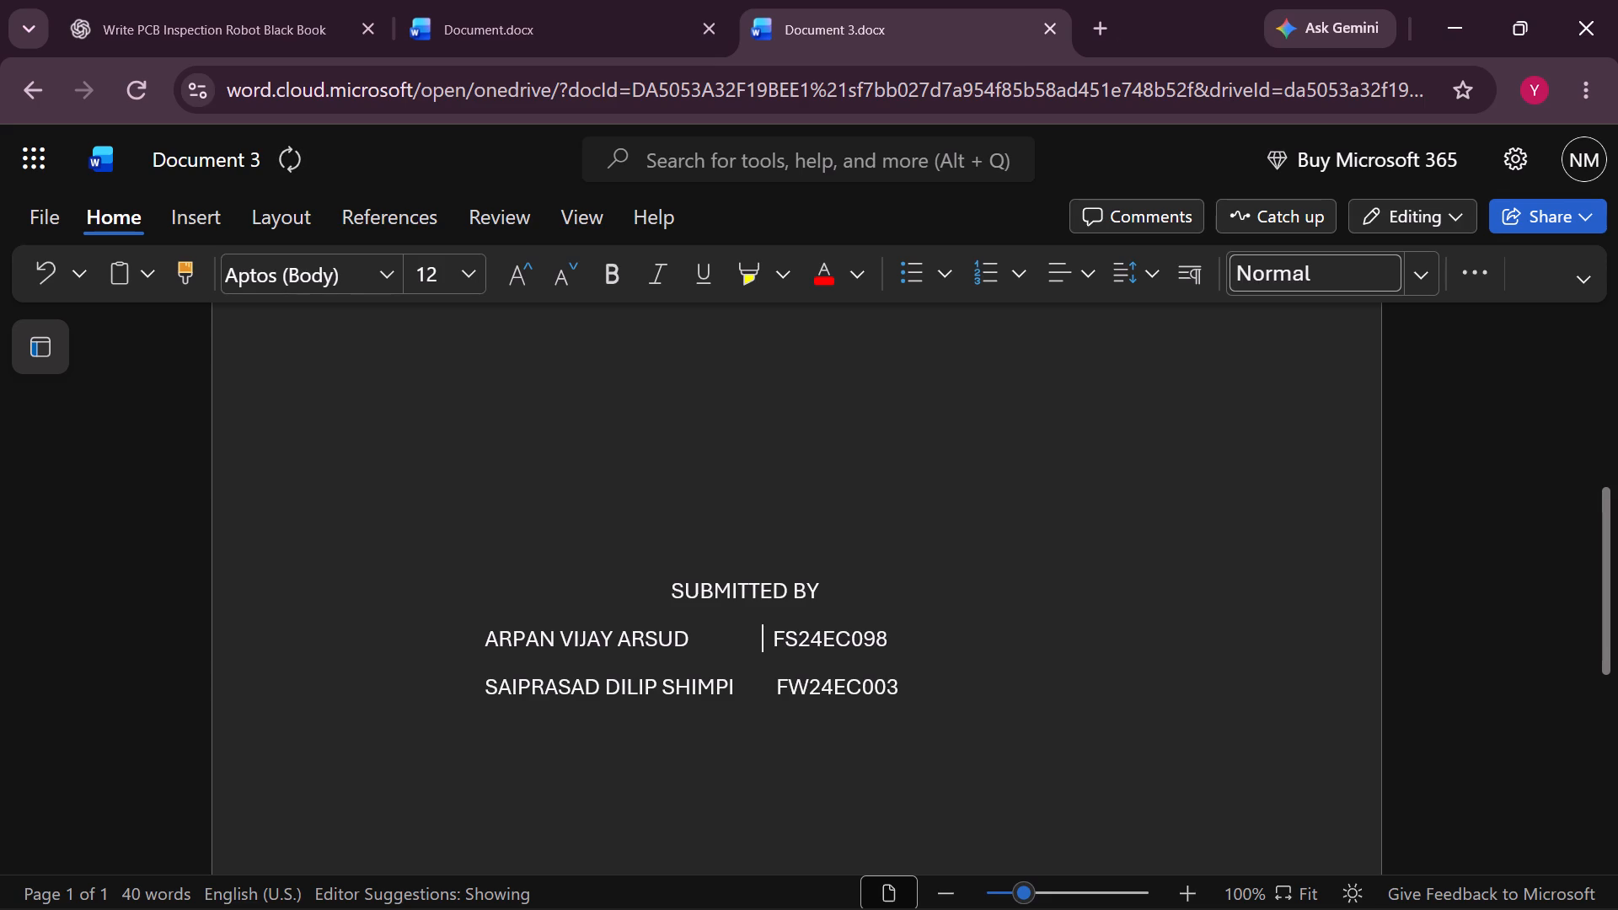
# Enter the third student's full name in capitals on a new line, indented with spaces to align under the second student's name.
pyautogui.click(910, 691)
pyautogui.press('BackSpace')
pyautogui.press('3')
pyautogui.press('Return')
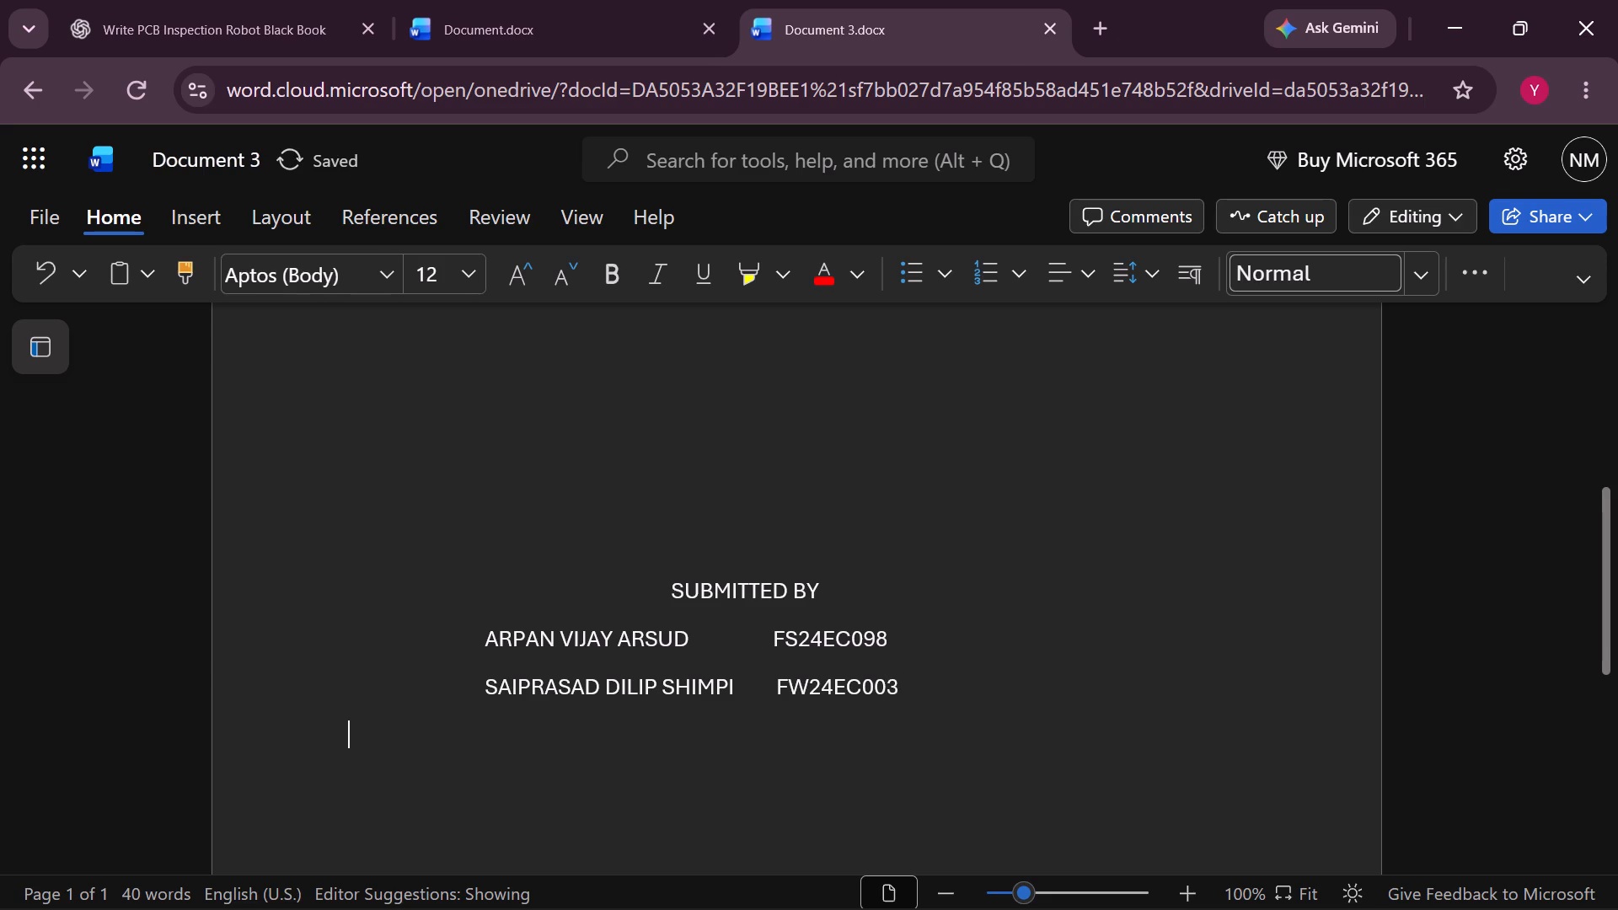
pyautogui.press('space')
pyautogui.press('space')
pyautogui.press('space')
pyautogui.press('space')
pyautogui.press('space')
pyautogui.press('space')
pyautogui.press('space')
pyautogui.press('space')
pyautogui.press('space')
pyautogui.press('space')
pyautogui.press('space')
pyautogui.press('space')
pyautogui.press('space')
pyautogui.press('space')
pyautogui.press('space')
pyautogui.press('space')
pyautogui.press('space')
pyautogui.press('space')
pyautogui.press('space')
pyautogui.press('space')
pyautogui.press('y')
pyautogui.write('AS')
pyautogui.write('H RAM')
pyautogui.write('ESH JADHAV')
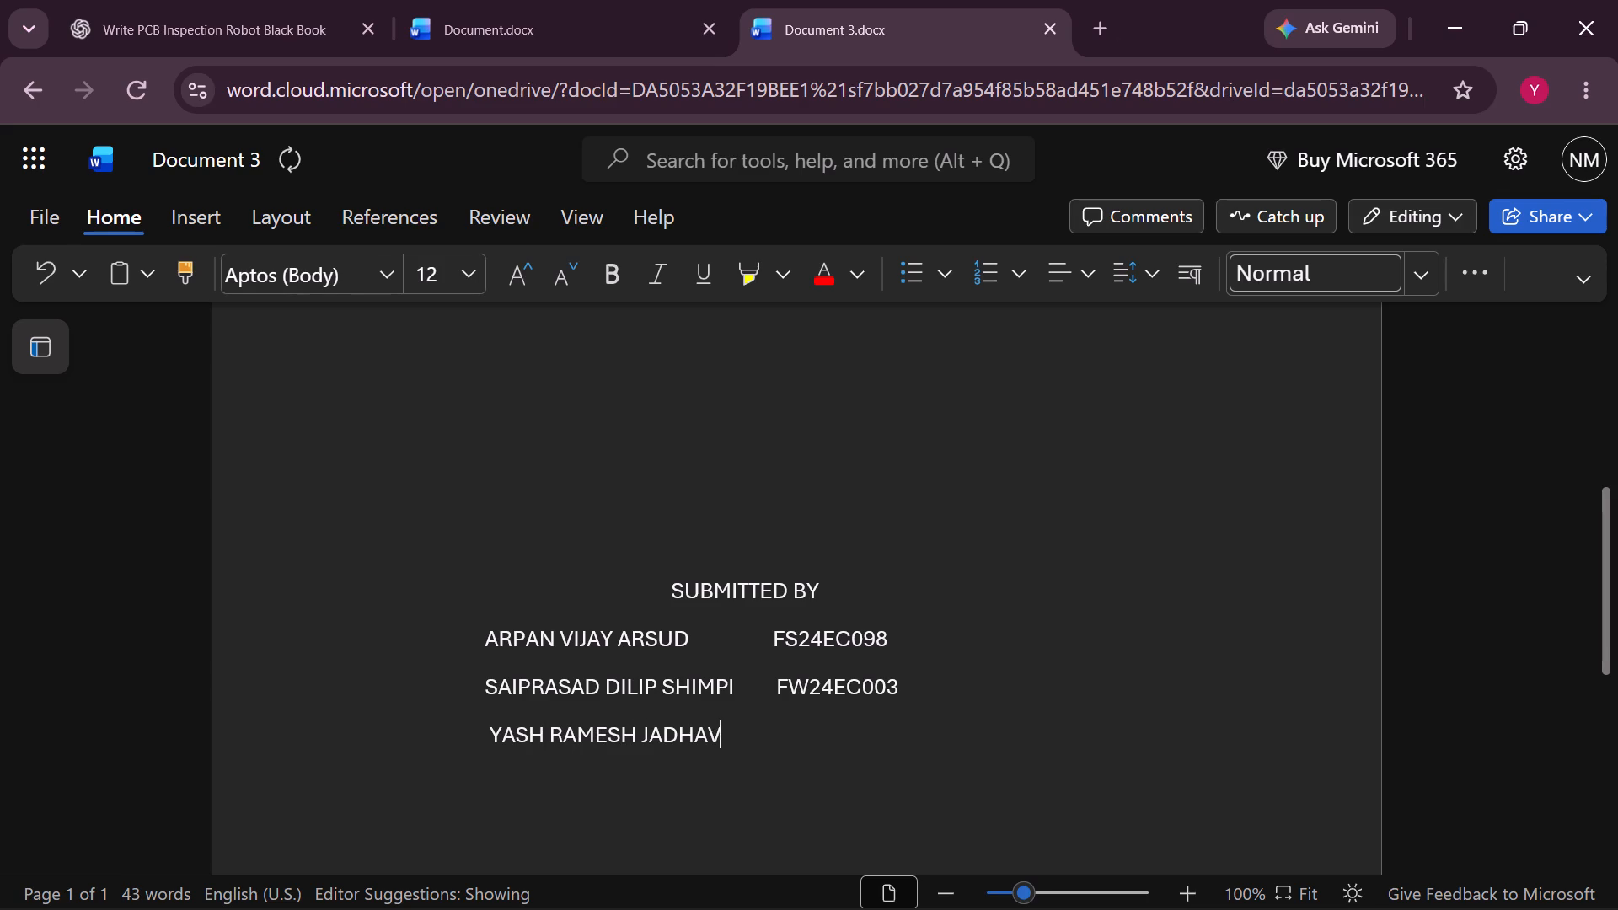
# Enter the third student's ID number after the name, separated by a gap of spaces to line up with the IDs above.
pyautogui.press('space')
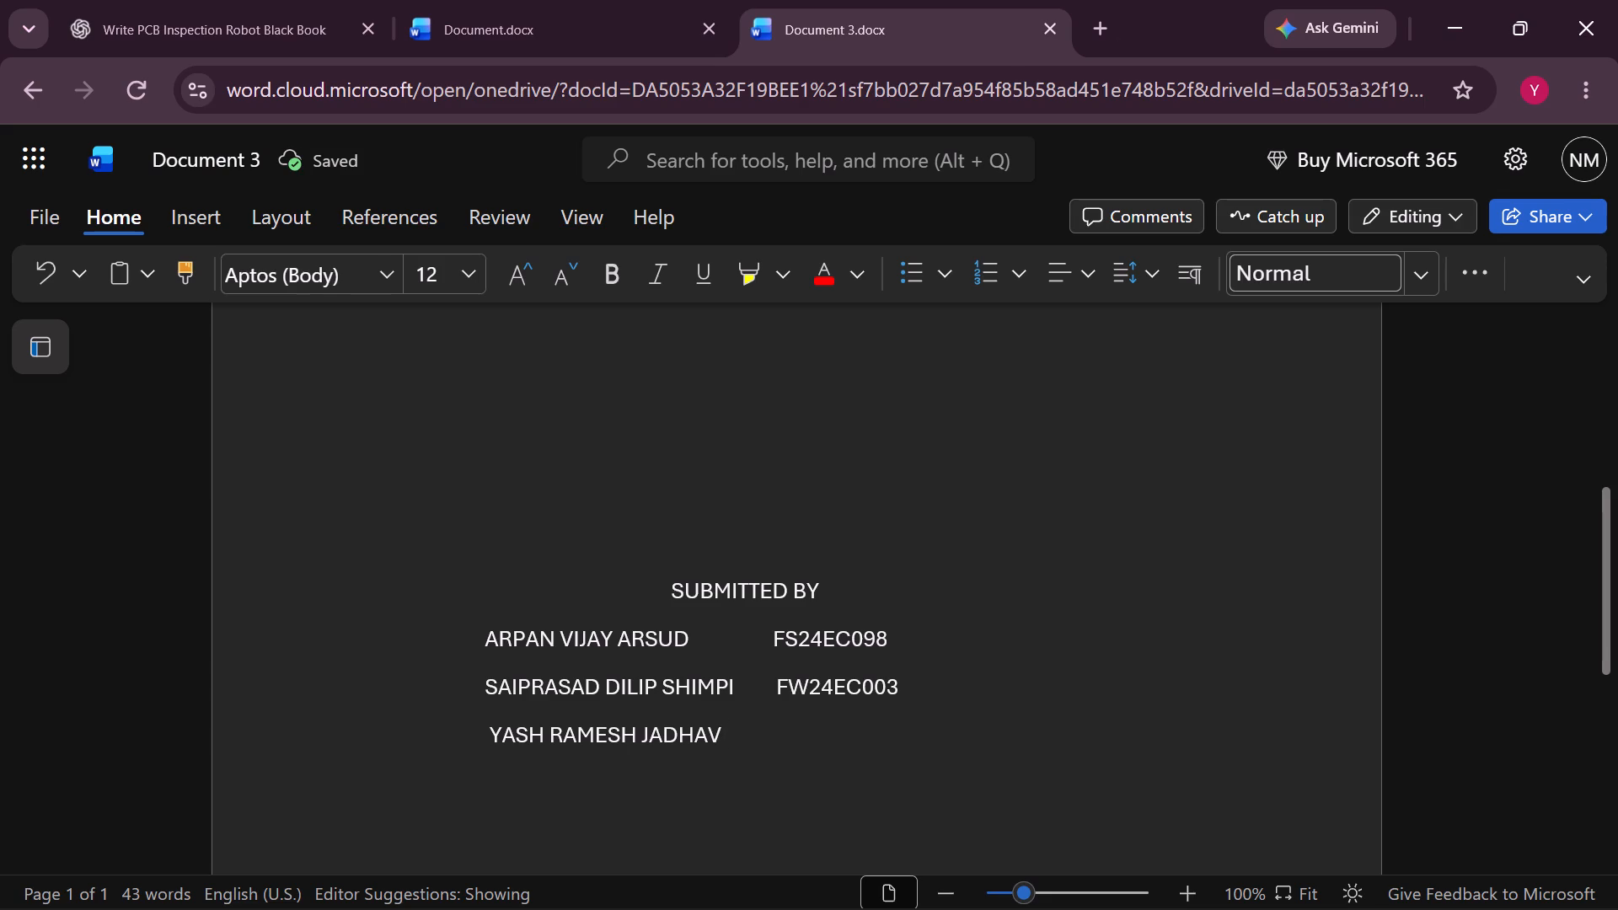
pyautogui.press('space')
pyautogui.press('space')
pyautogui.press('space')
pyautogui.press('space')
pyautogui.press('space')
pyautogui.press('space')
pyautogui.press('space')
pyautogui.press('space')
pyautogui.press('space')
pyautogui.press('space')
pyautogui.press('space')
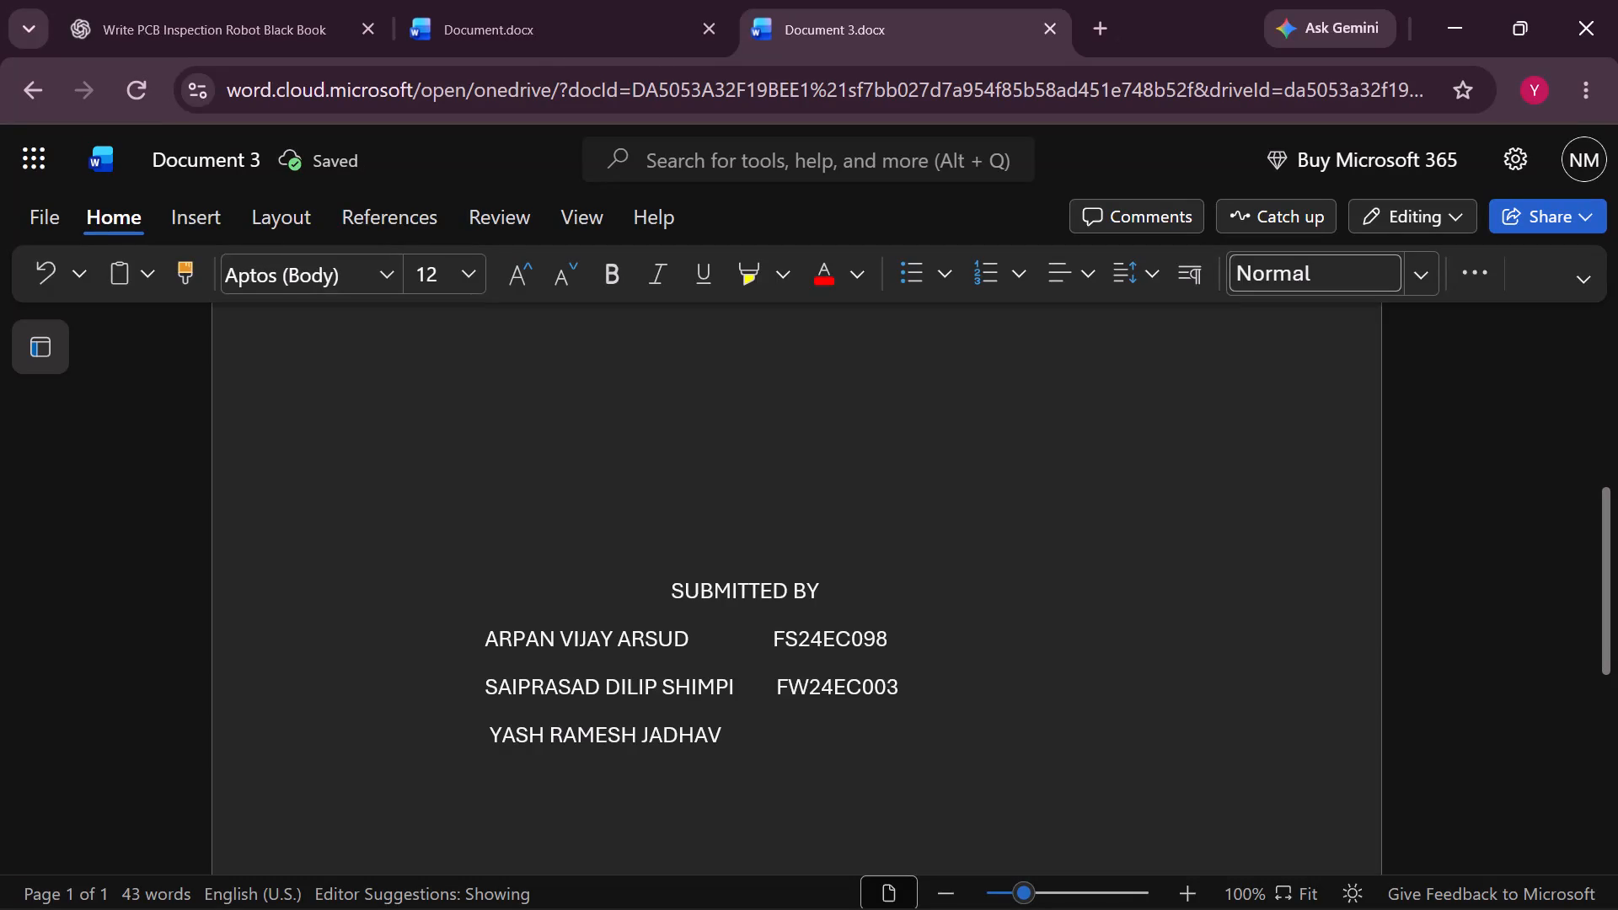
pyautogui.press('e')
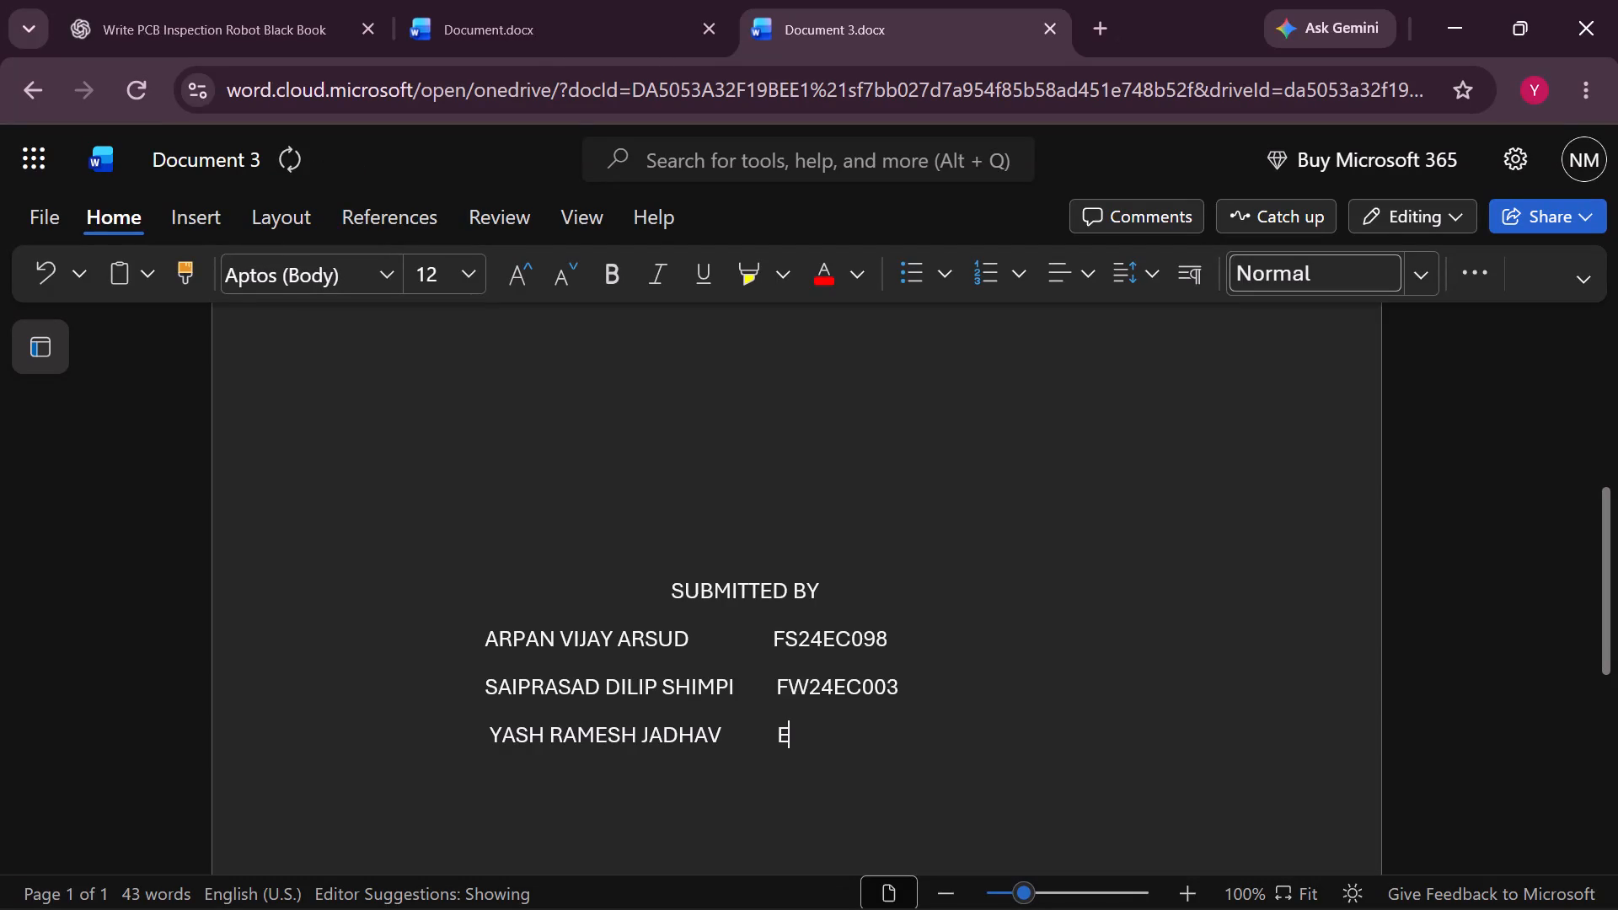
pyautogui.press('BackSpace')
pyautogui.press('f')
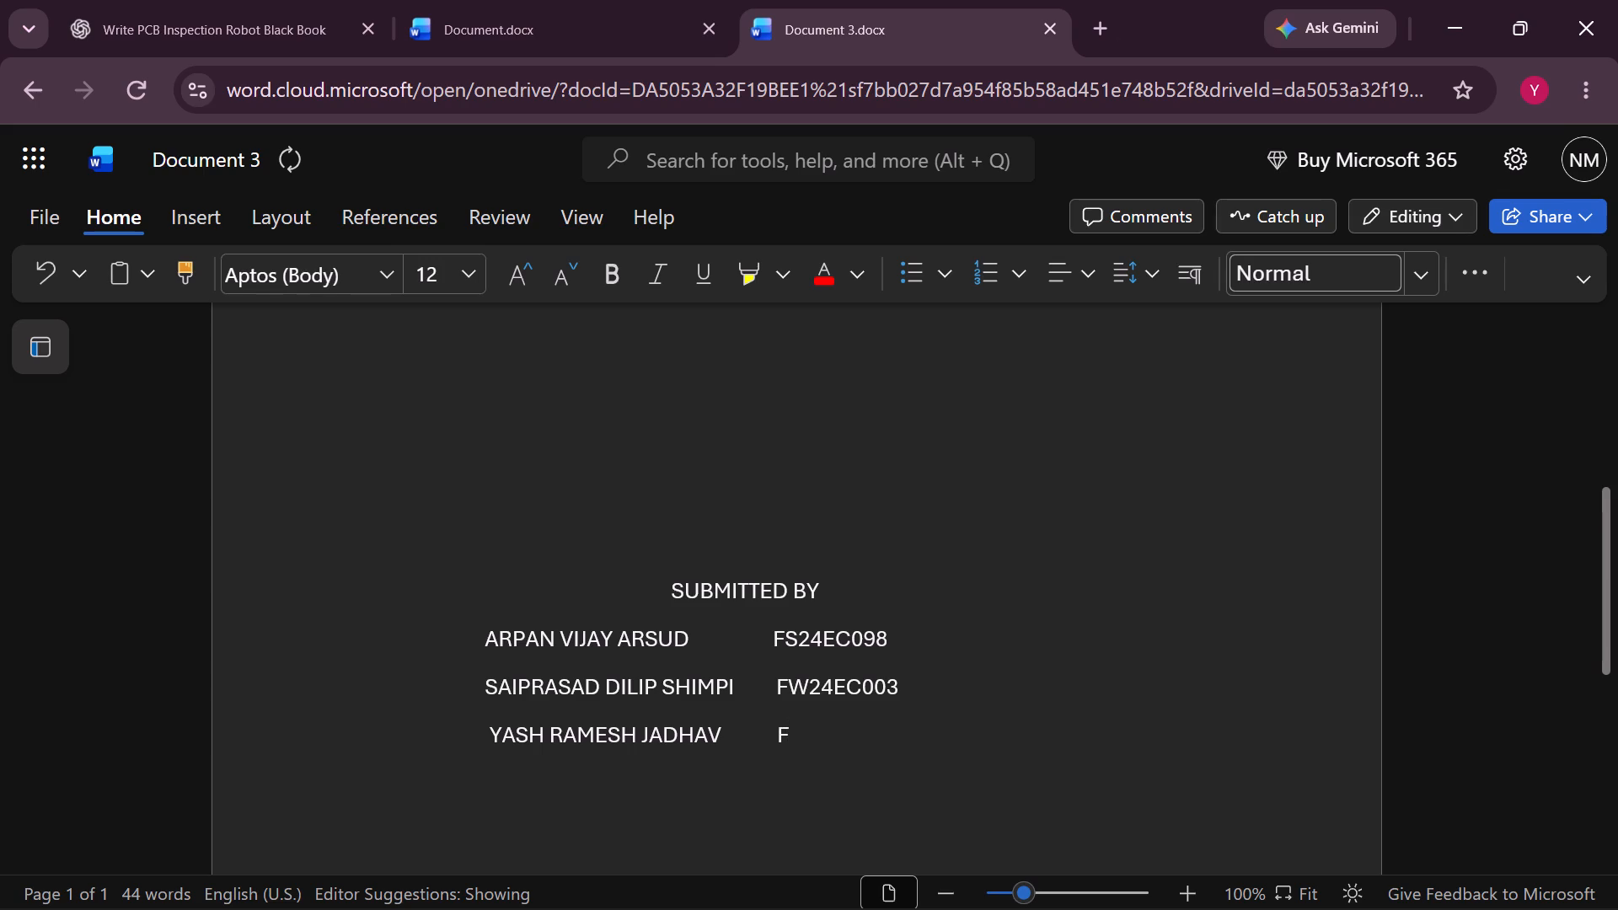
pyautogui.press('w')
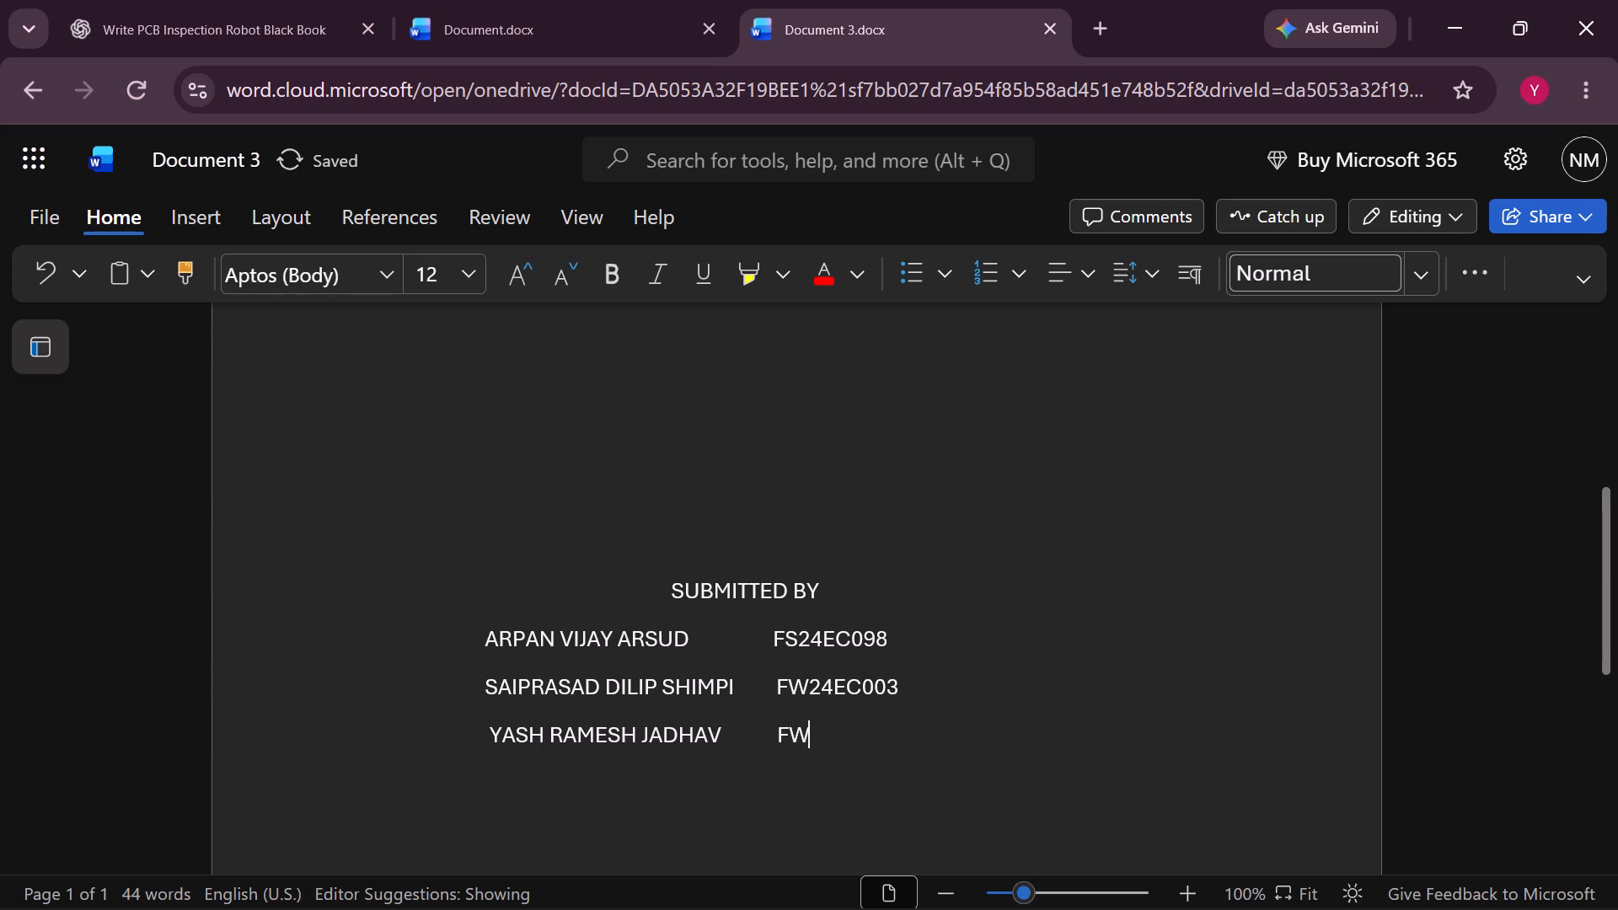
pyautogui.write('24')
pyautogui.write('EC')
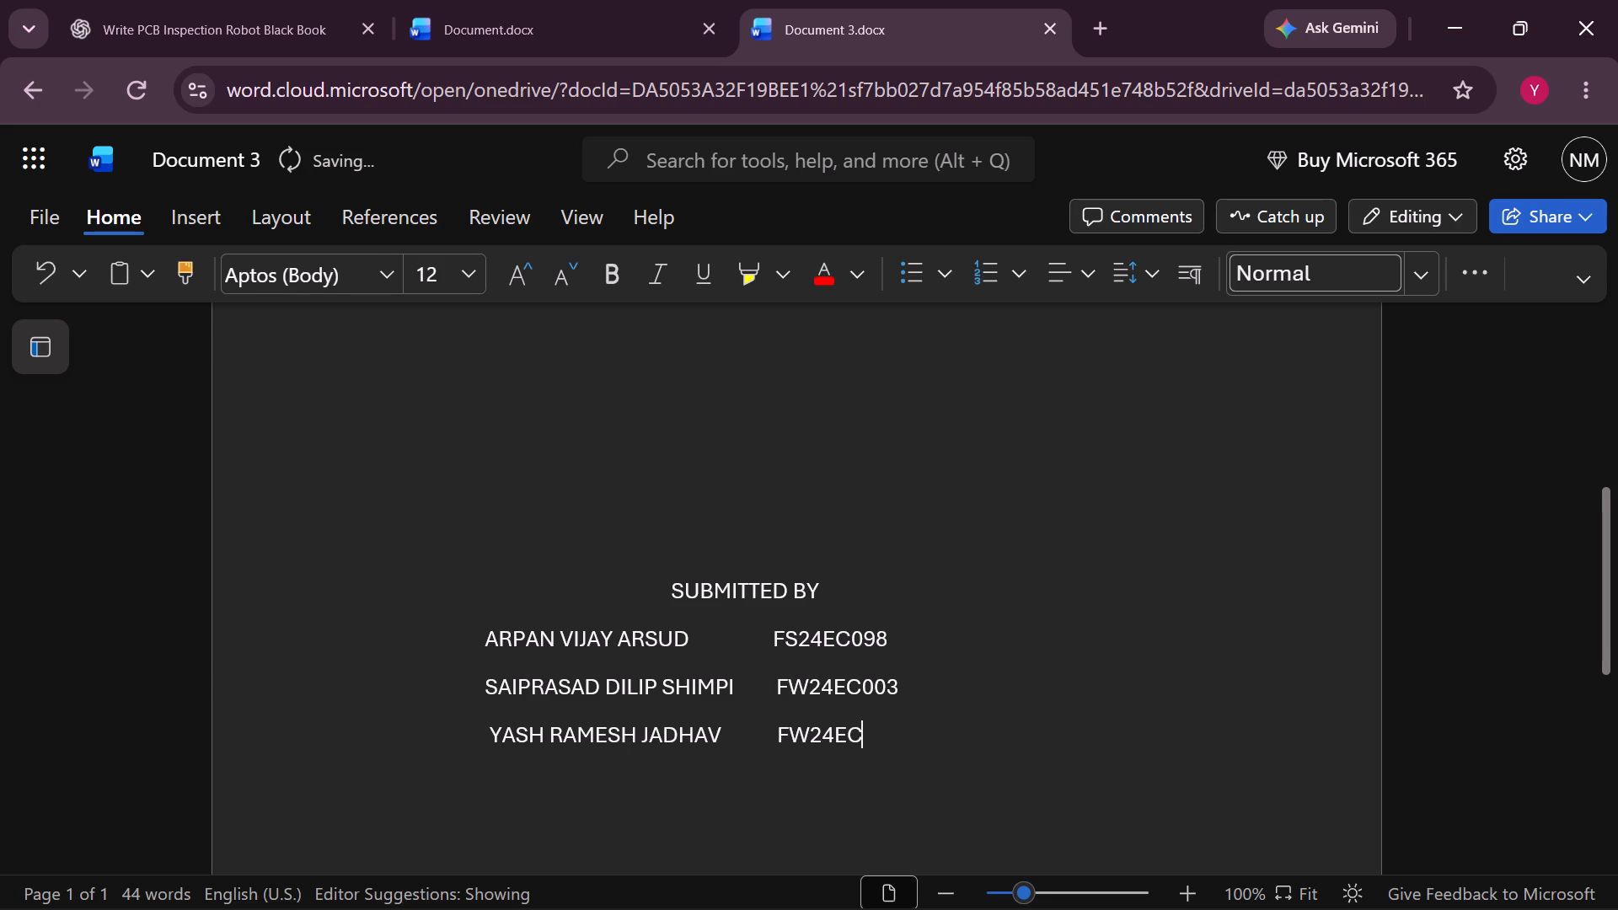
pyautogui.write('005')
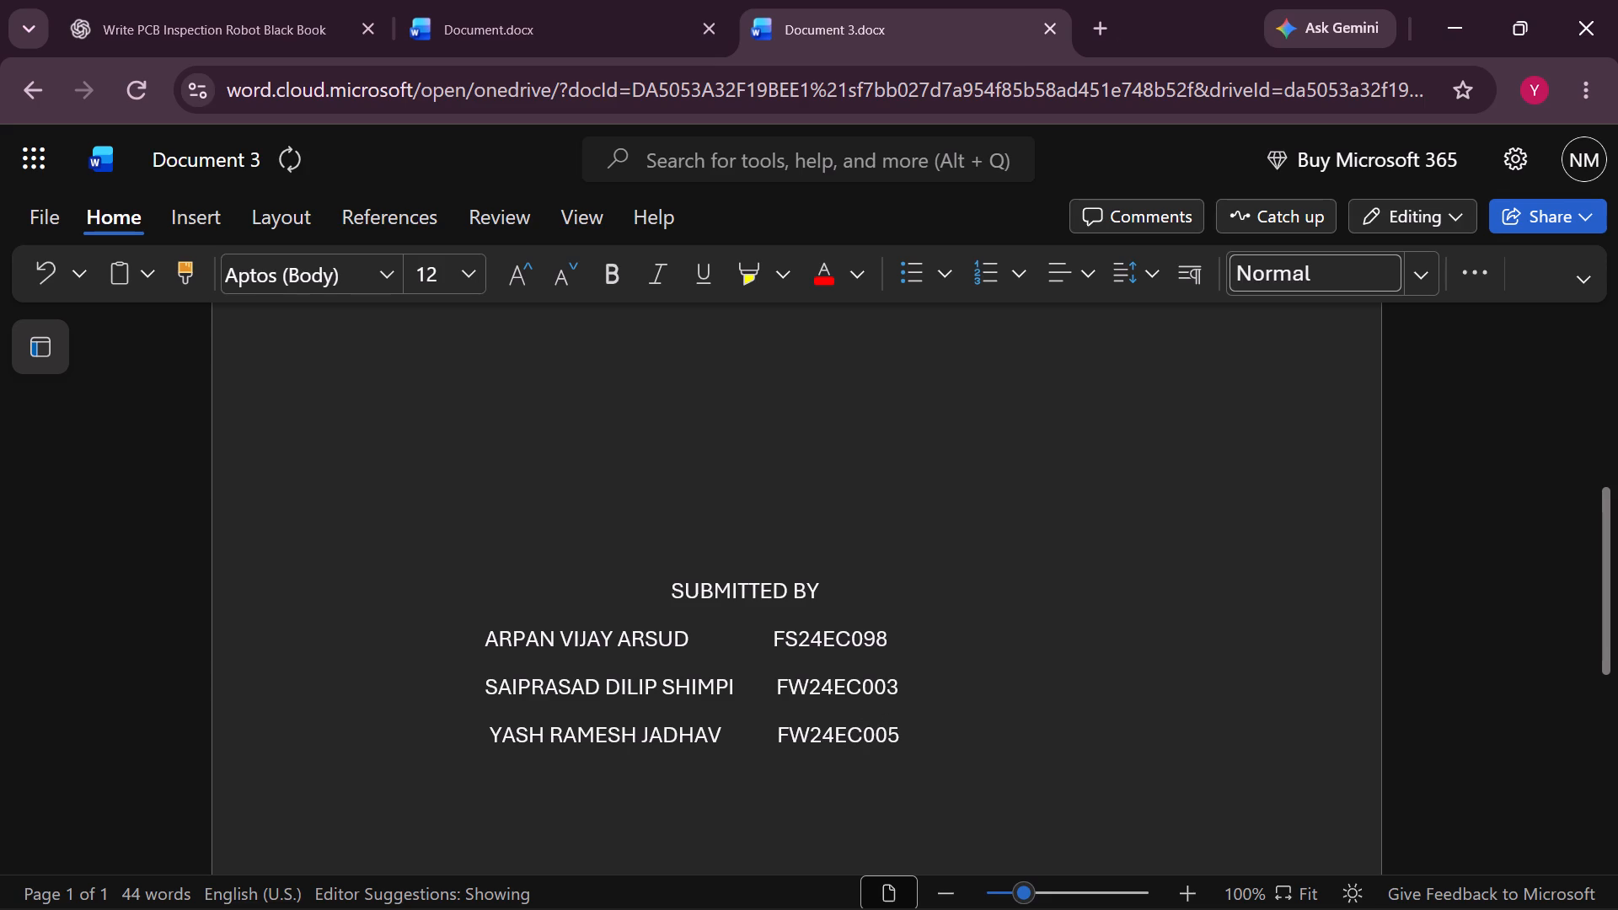
# Enter the fourth student's full name in capitals on a new line, indented with spaces to align under the third student's name.
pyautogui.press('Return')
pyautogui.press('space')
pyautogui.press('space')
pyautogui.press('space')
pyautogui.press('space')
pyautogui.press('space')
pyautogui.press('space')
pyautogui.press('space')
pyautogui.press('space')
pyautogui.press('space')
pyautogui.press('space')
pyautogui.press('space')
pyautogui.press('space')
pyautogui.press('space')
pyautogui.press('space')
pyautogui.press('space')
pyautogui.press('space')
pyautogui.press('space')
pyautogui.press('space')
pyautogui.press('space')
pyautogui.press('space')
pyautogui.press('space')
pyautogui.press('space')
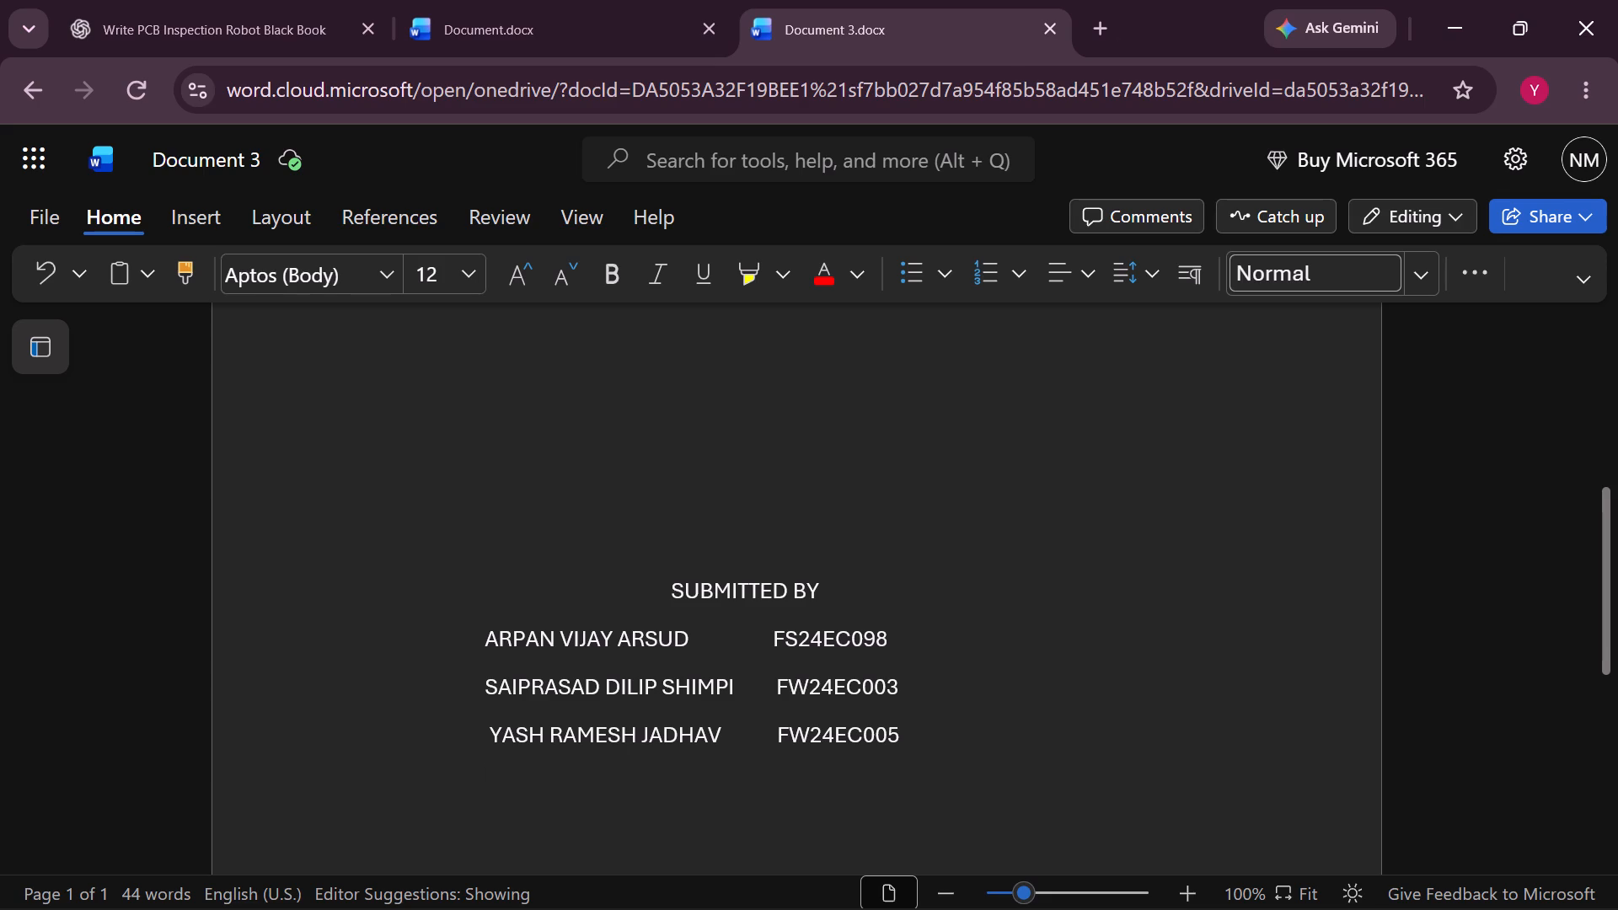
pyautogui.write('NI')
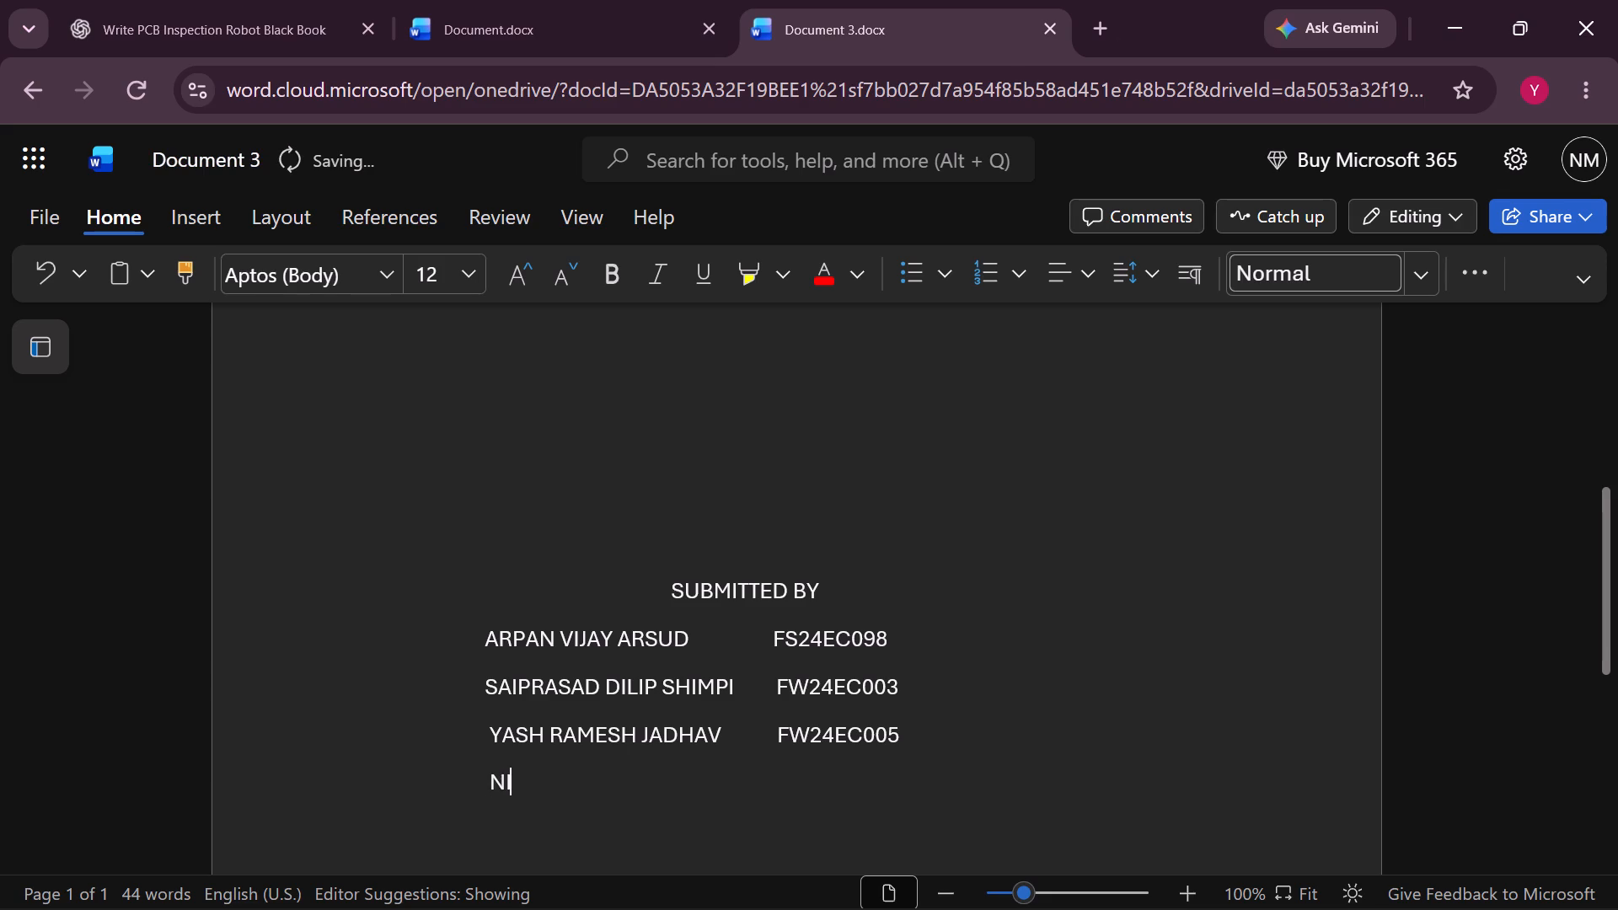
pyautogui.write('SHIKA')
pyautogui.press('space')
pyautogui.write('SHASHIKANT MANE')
# Enter the fourth student's ID number after the name, separated by two spaces.
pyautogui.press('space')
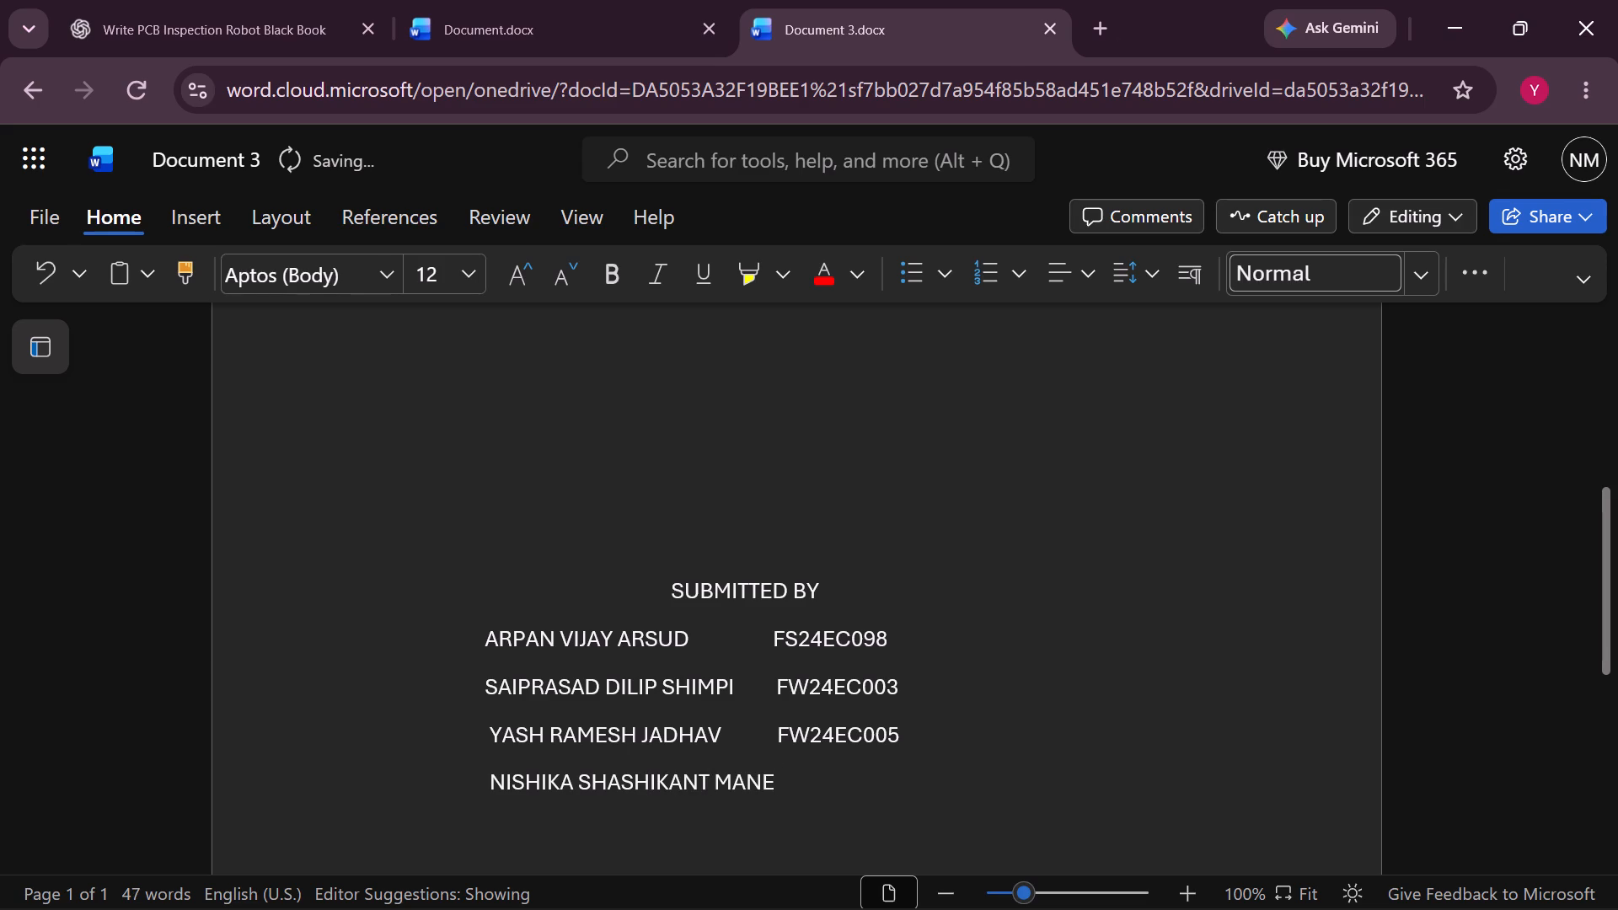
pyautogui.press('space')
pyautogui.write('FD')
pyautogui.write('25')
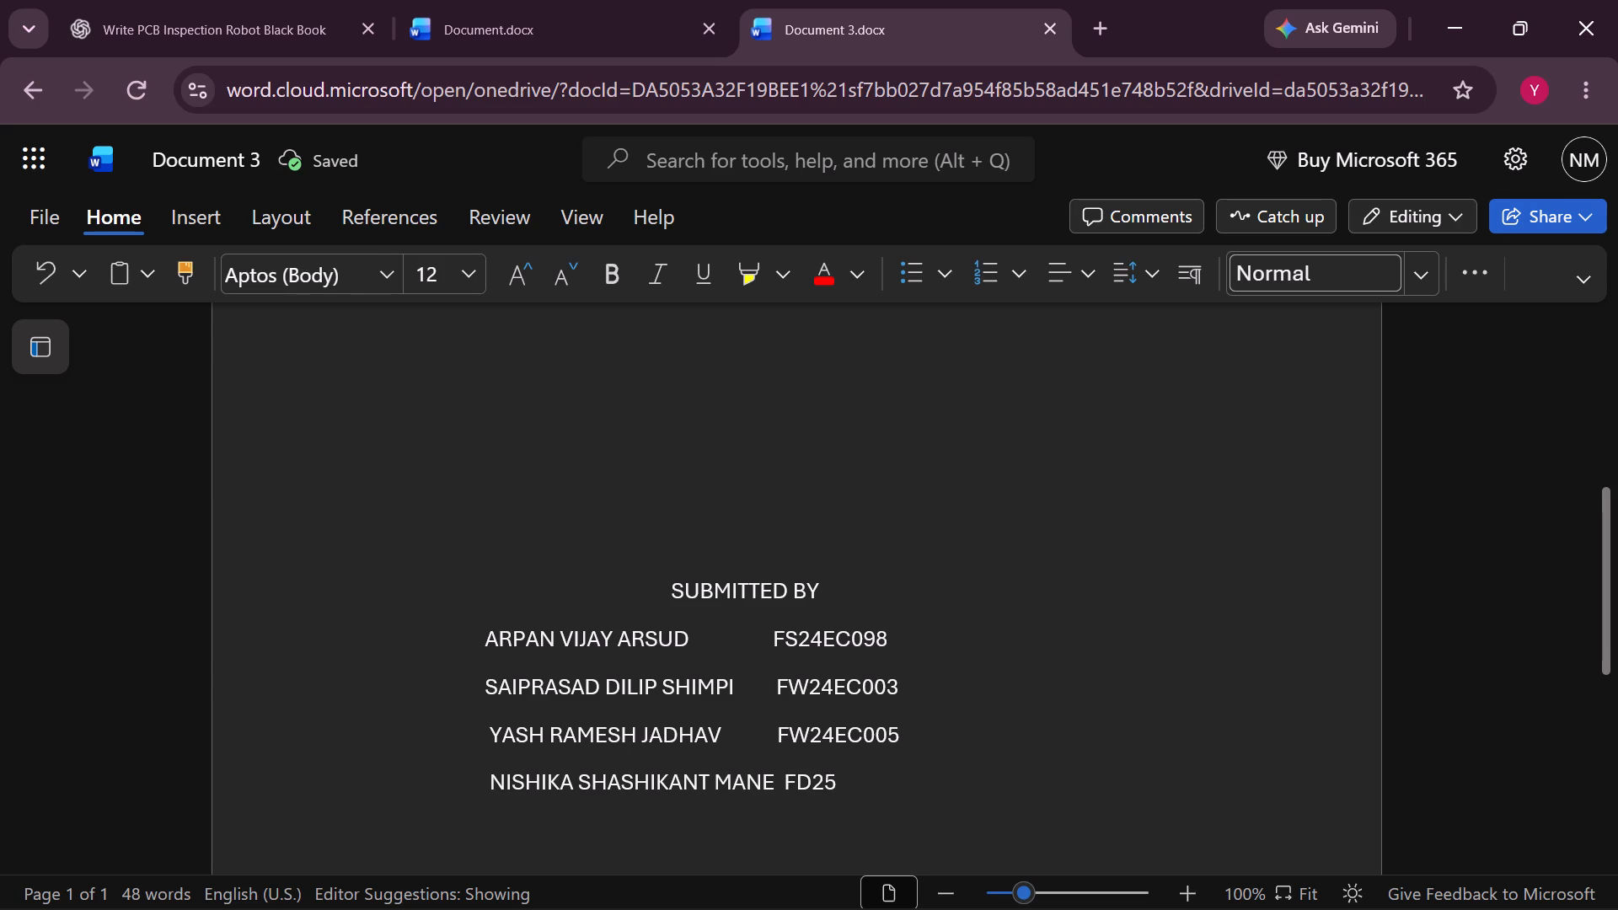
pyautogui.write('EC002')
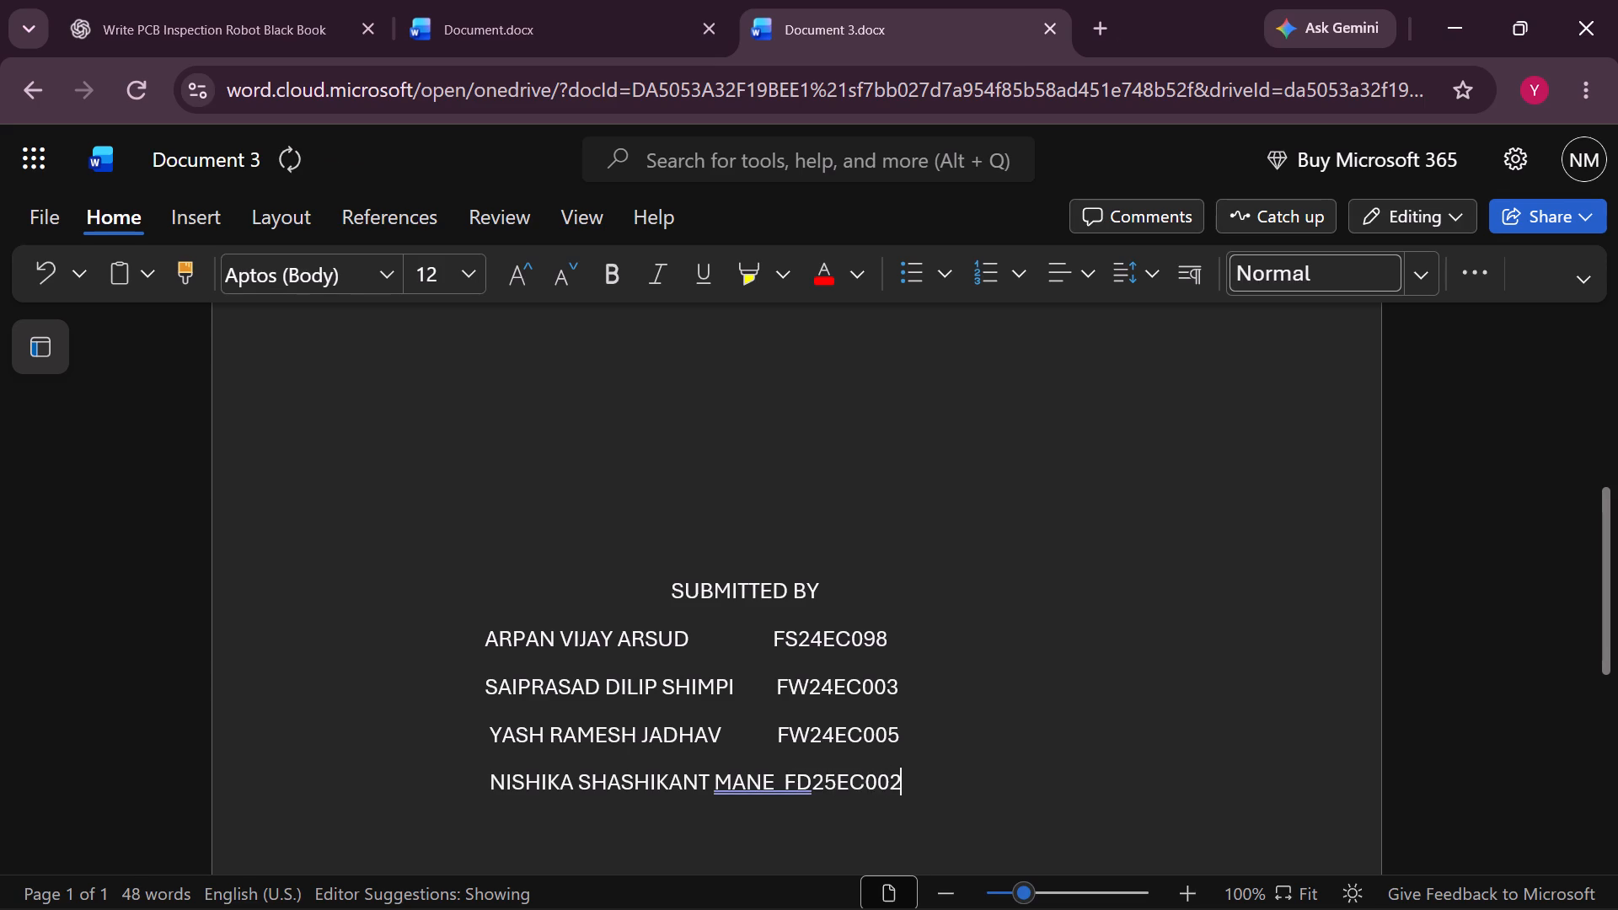
pyautogui.click(1157, 594)
# Widen the gap before the first student's ID number with five more spaces.
pyautogui.click(774, 637)
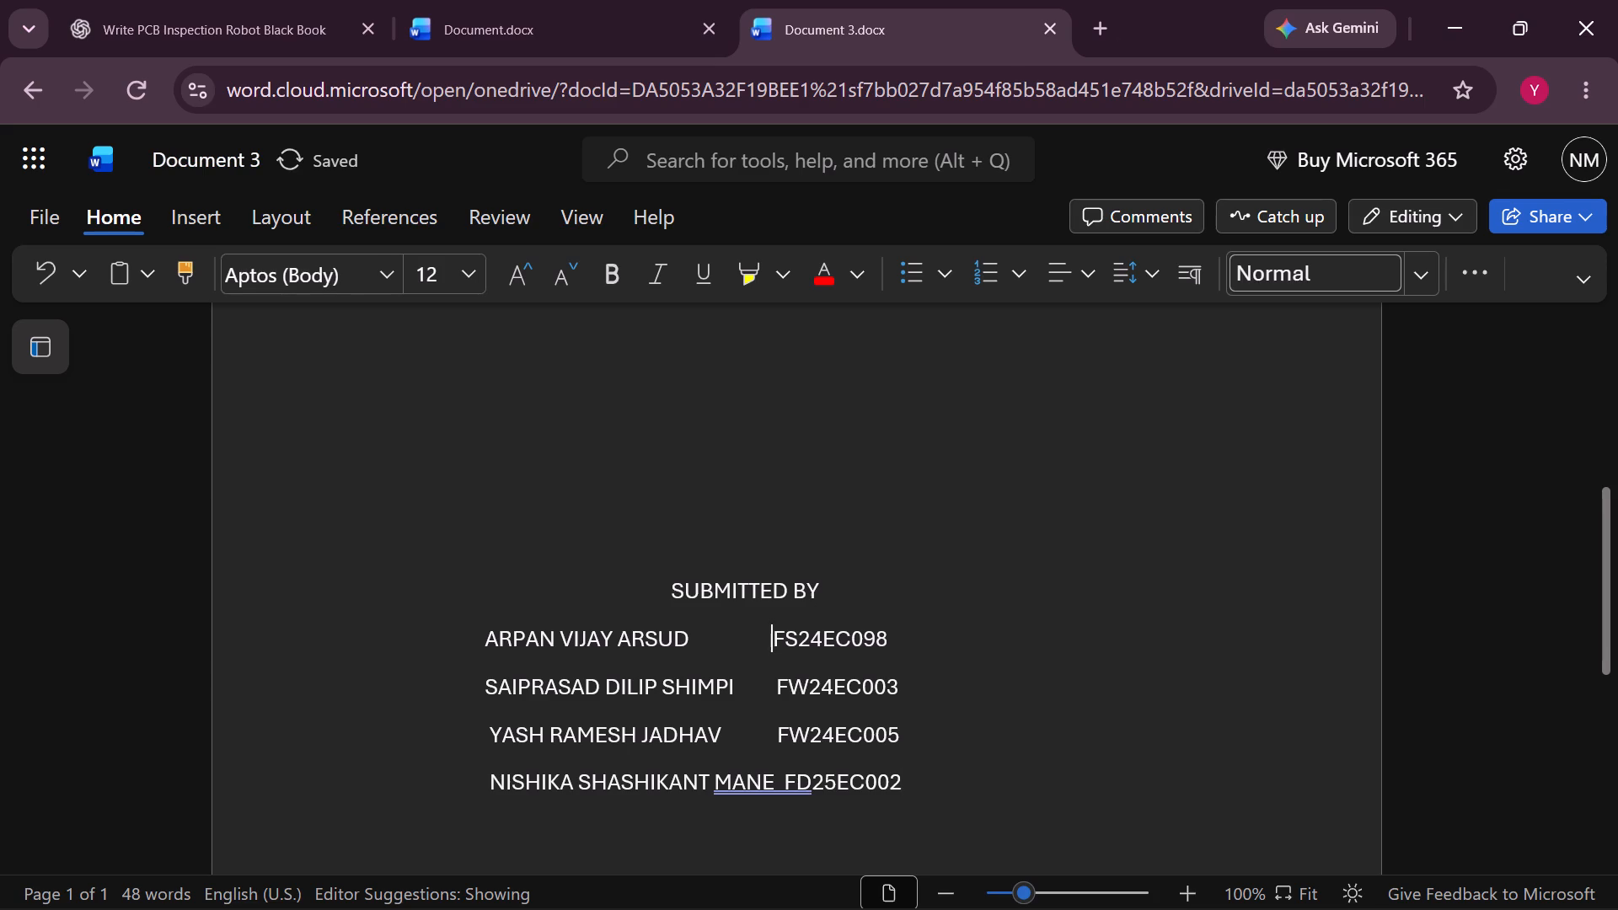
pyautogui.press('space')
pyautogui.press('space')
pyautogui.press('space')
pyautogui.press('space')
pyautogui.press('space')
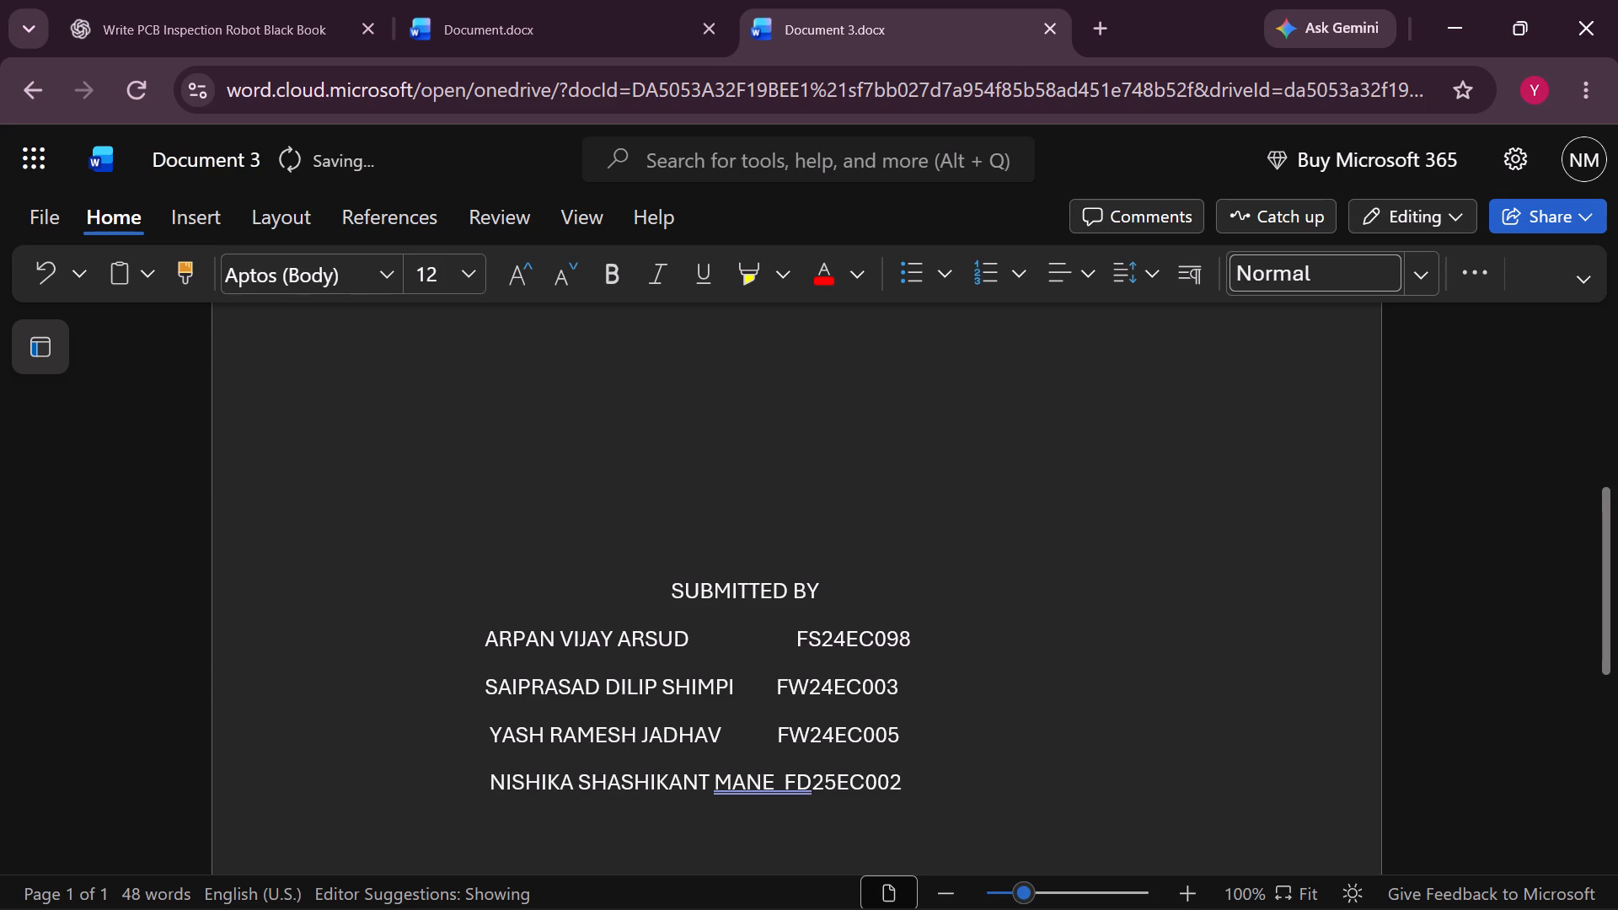
# Widen the gap before the second student's ID number by four spaces to line it up with the first student's.
pyautogui.click(784, 688)
pyautogui.click(771, 688)
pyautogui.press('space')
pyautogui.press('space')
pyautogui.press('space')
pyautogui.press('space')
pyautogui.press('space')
pyautogui.press('BackSpace')
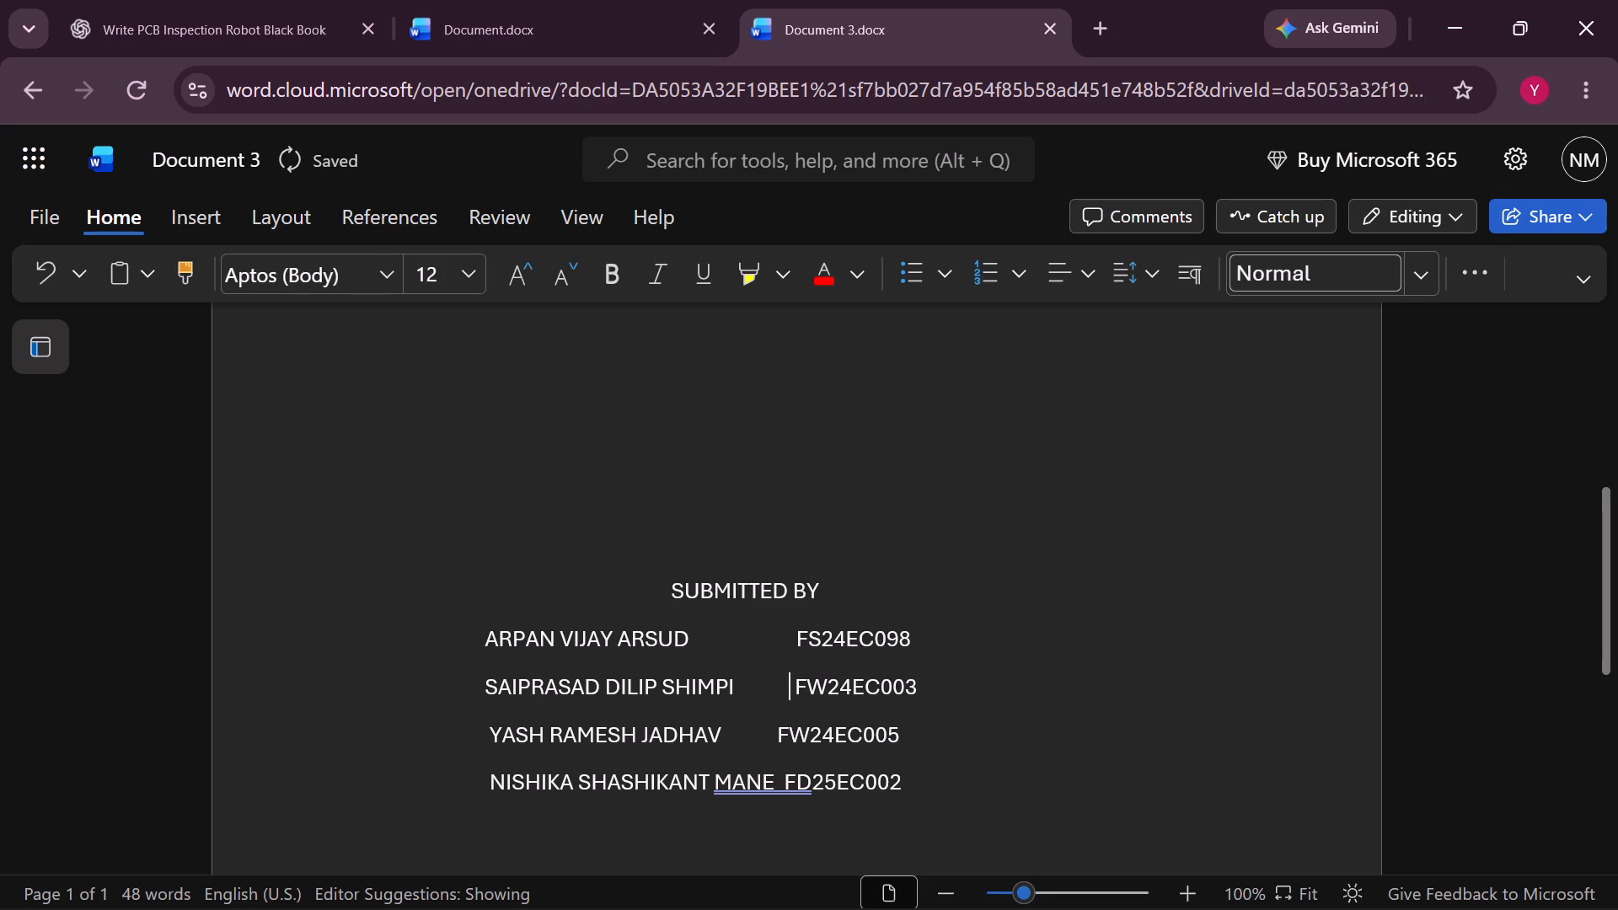
# Widen the gap before the third student's ID number with four spaces to line it up with the IDs above.
pyautogui.click(767, 732)
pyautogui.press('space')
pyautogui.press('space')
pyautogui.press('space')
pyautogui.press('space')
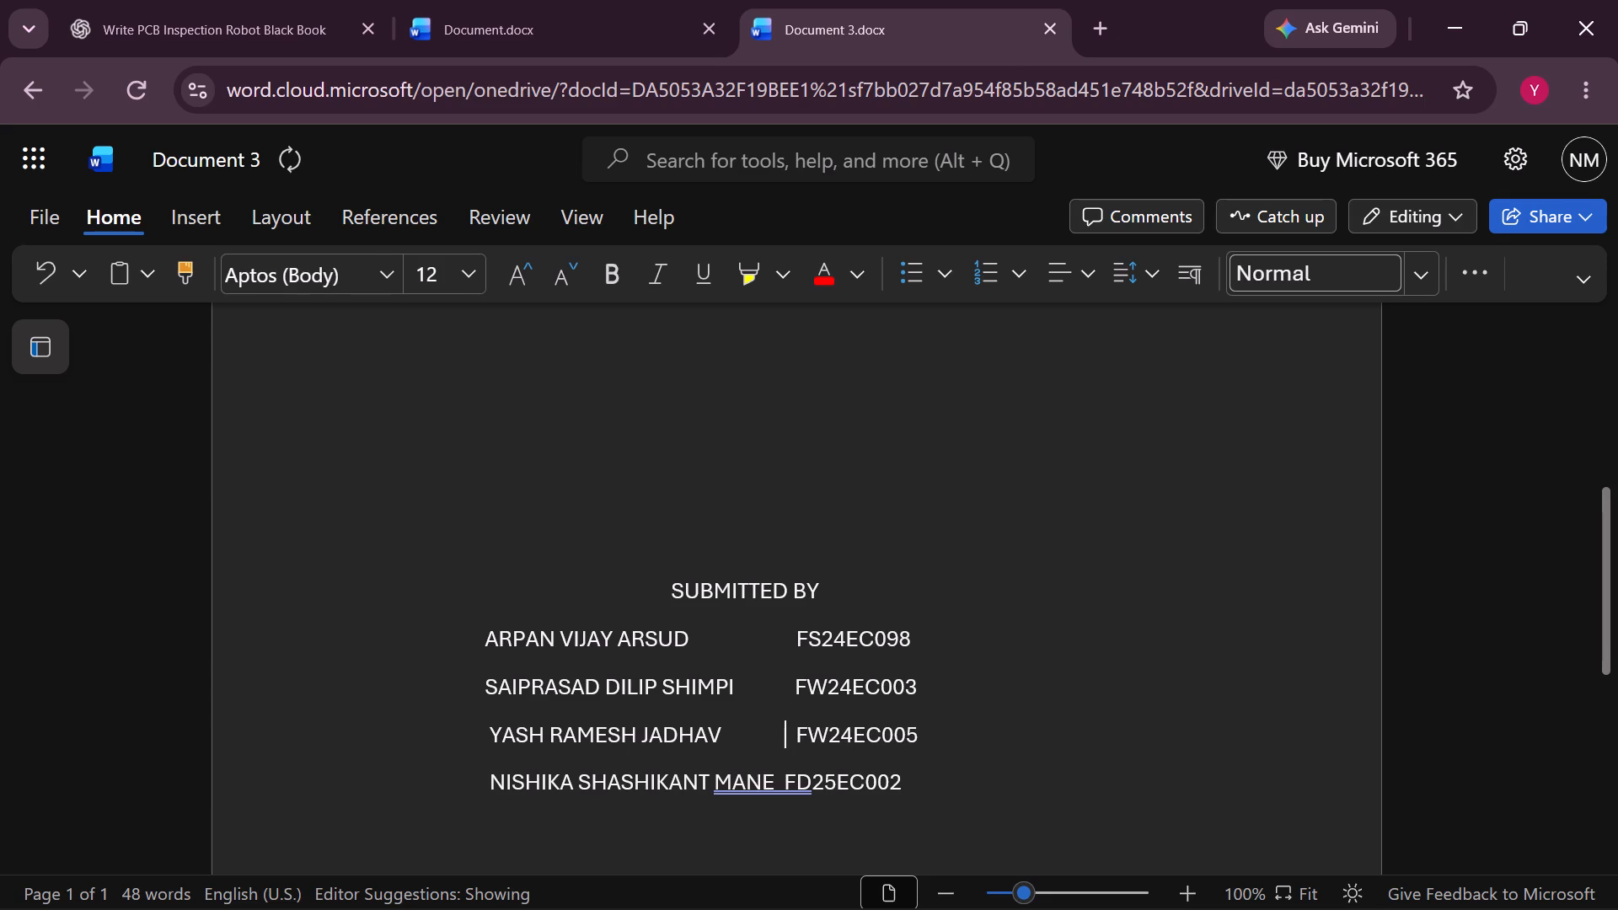
# Widen the gap before the fourth student's ID number with three spaces to line it up with the IDs above.
pyautogui.click(776, 781)
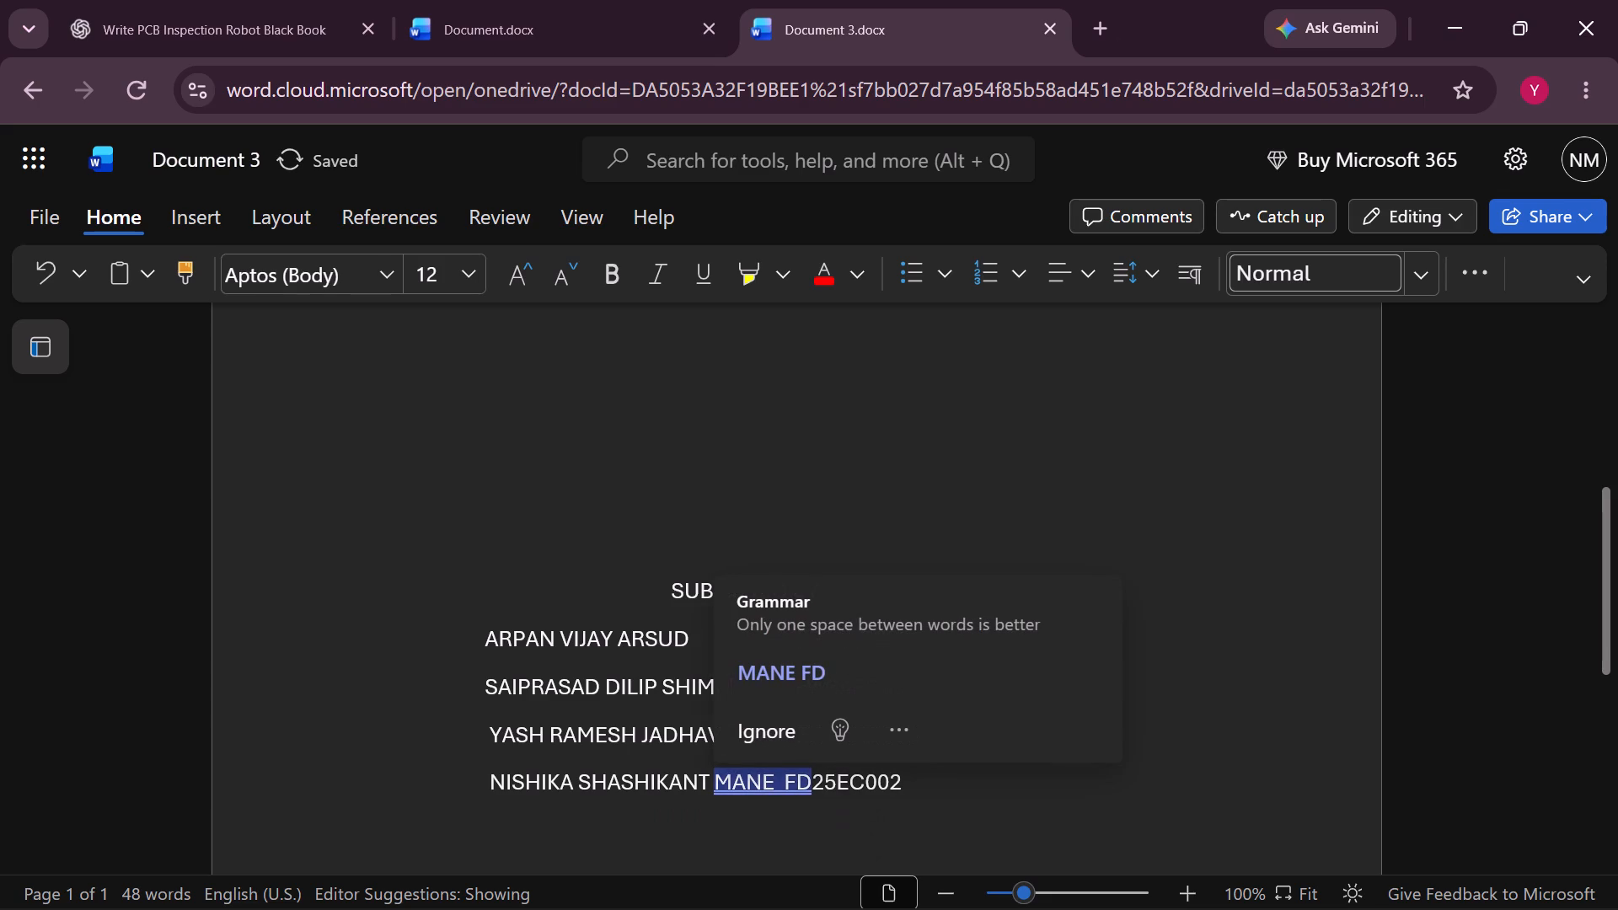
pyautogui.click(913, 815)
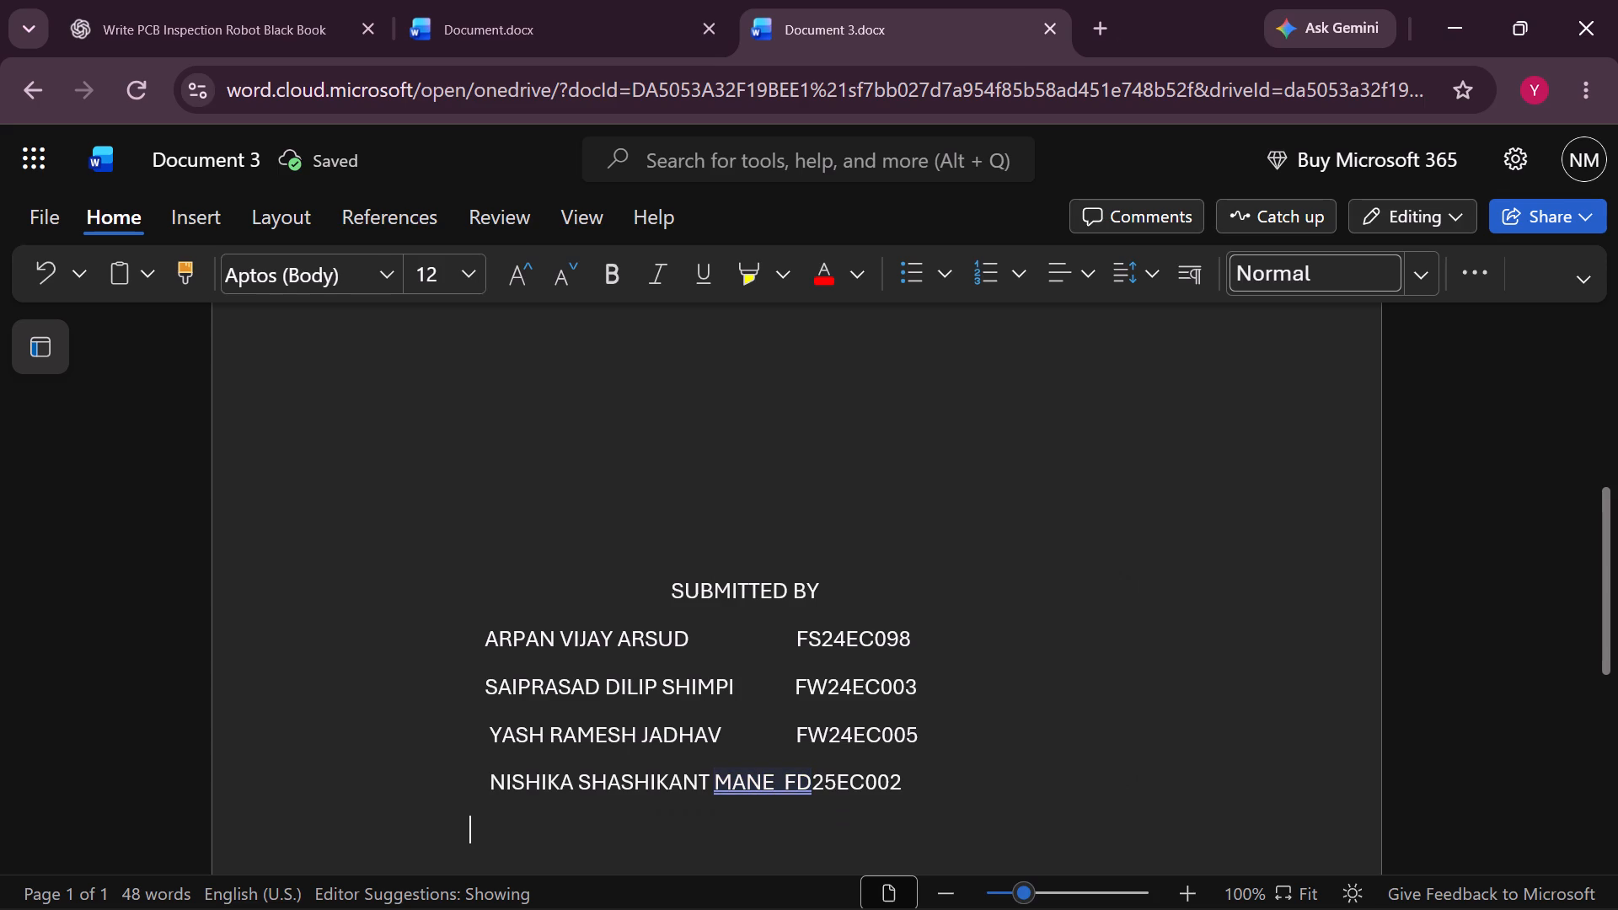
pyautogui.click(785, 774)
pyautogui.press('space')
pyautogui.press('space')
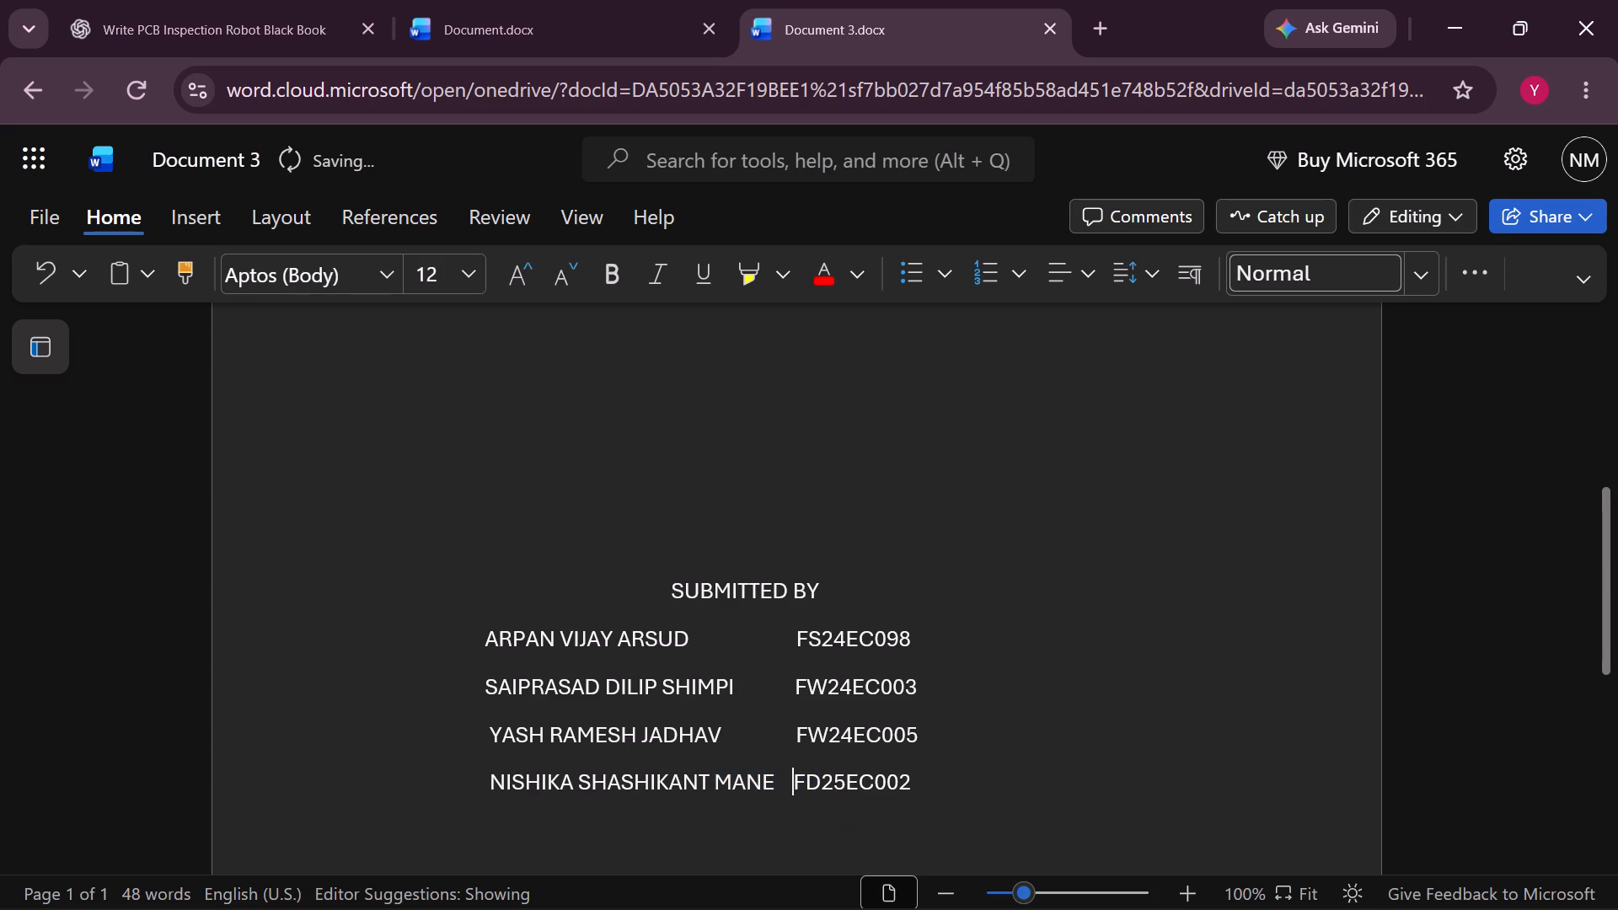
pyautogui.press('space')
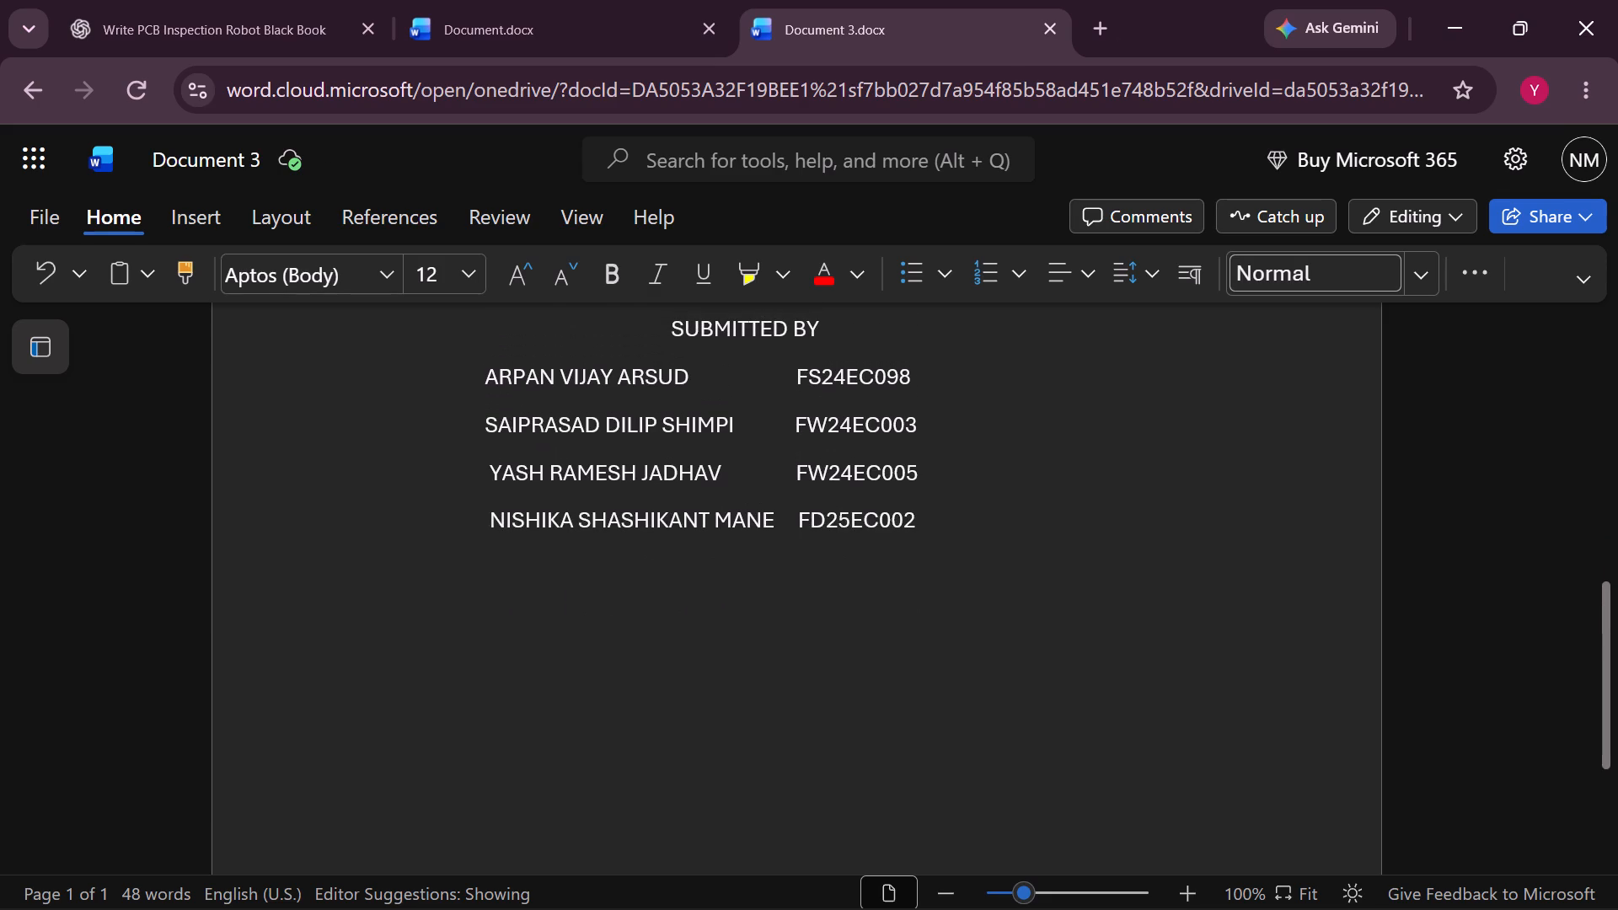
# Enter the fifth student's full name in capitals on a new line, indented with spaces to align under the fourth student's name.
pyautogui.click(919, 518)
pyautogui.press('Return')
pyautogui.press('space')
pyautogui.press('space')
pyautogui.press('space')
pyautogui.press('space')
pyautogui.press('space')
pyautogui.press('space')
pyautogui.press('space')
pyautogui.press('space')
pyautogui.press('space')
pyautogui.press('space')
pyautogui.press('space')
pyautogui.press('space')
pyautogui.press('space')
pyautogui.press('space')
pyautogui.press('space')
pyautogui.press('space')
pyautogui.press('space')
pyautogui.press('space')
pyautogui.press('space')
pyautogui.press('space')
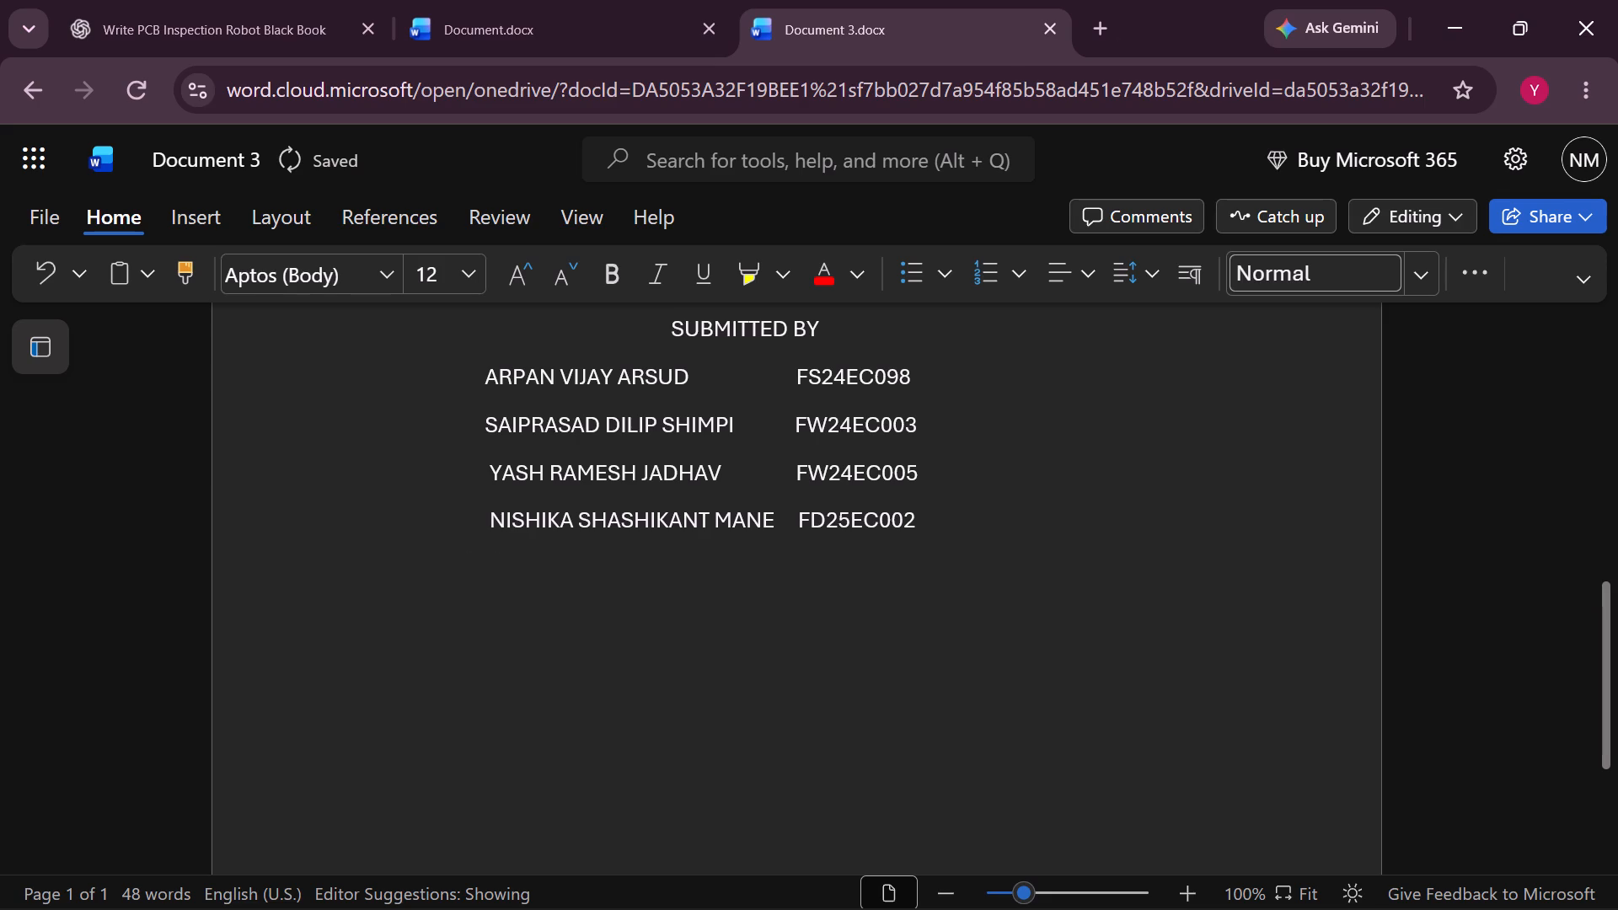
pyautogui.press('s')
pyautogui.press('BackSpace')
pyautogui.press('BackSpace')
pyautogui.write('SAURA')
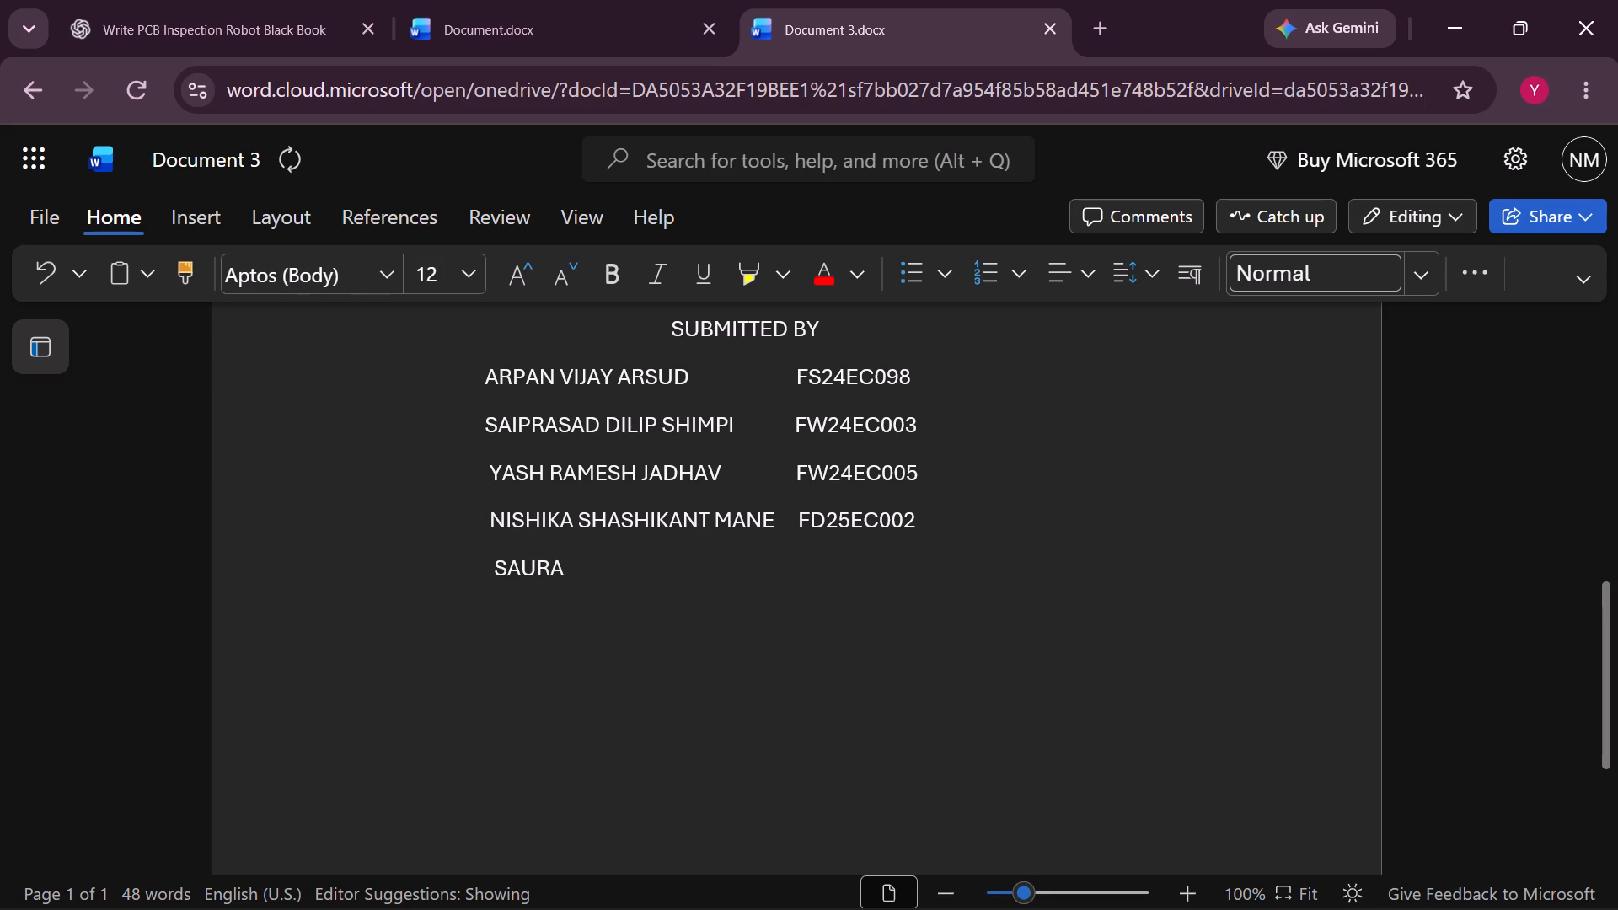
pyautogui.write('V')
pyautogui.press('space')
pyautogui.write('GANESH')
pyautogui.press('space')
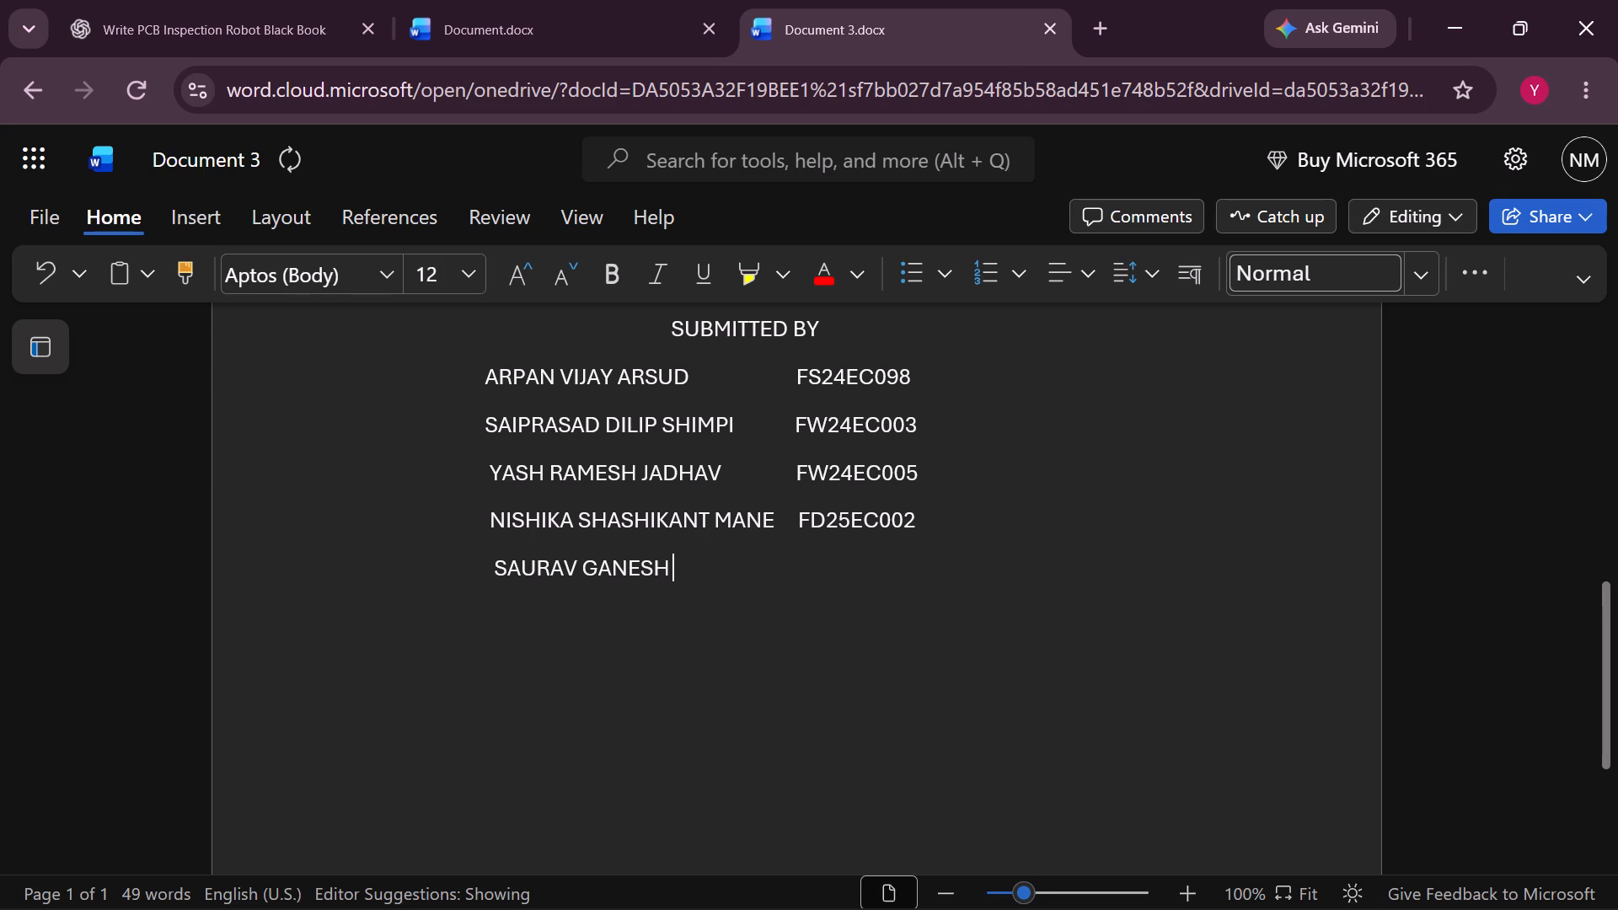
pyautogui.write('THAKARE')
# Enter the fifth student's ID number after the name, spaced to line up with the IDs above.
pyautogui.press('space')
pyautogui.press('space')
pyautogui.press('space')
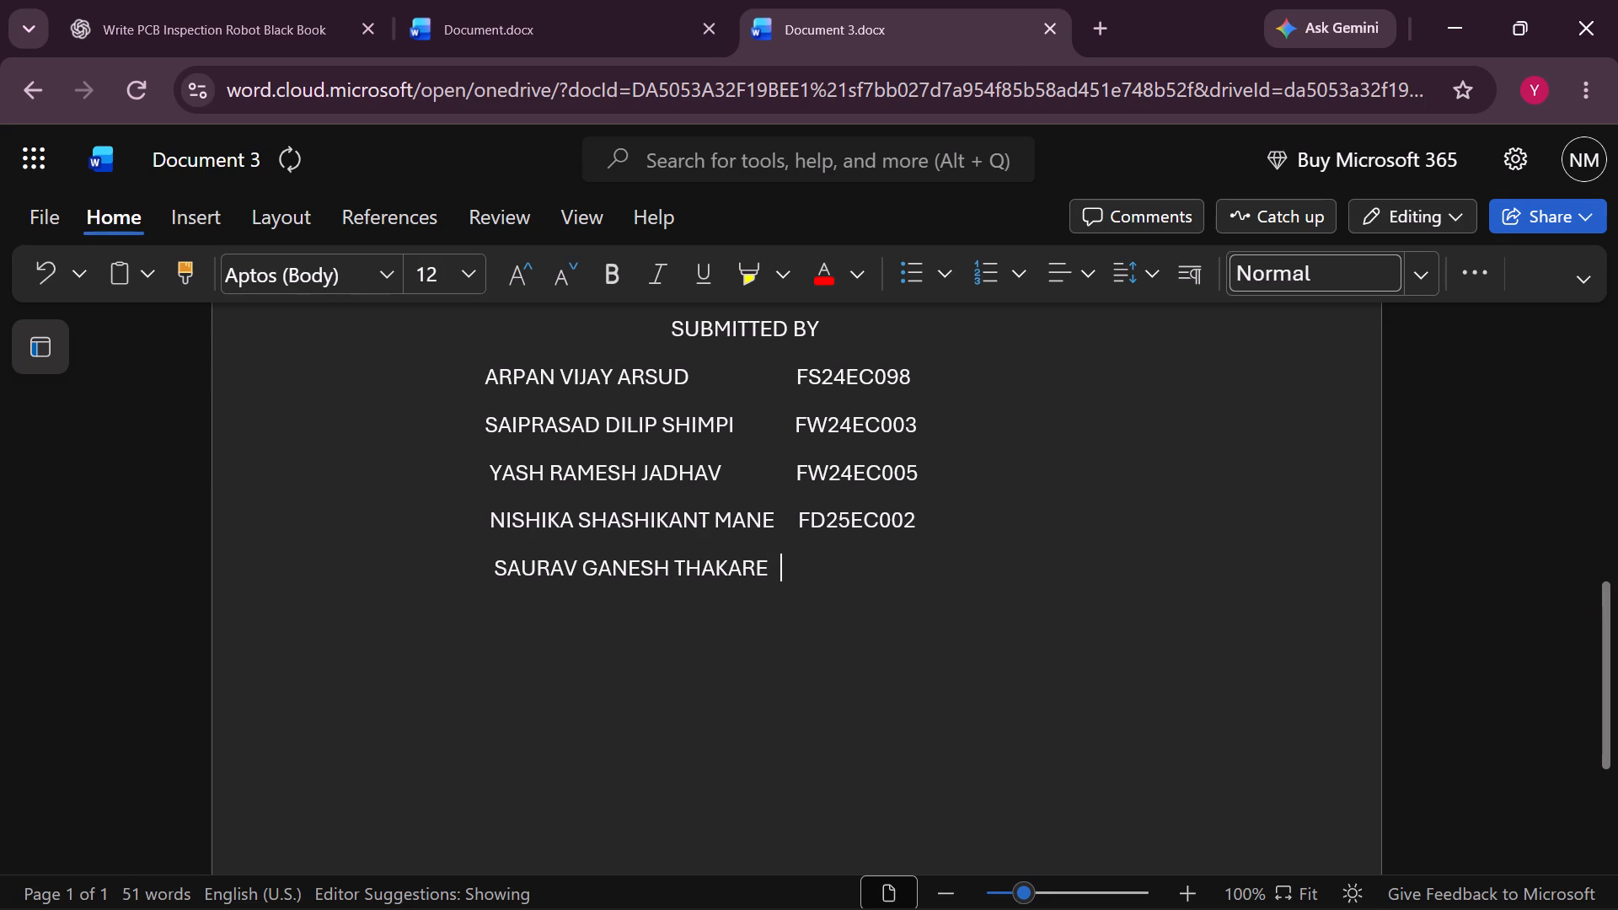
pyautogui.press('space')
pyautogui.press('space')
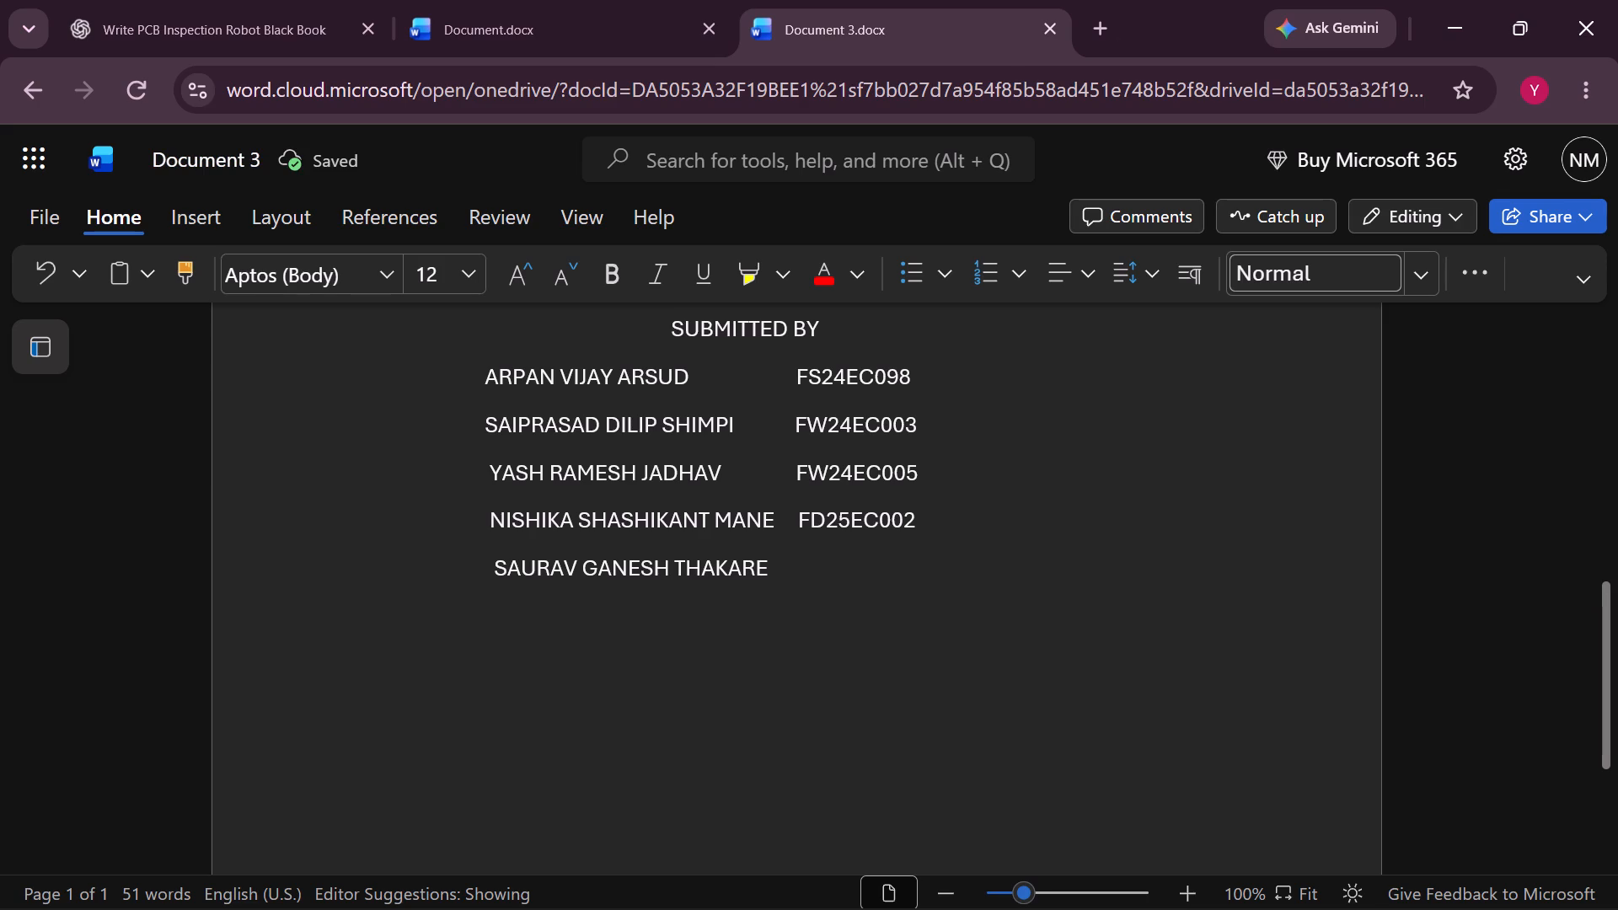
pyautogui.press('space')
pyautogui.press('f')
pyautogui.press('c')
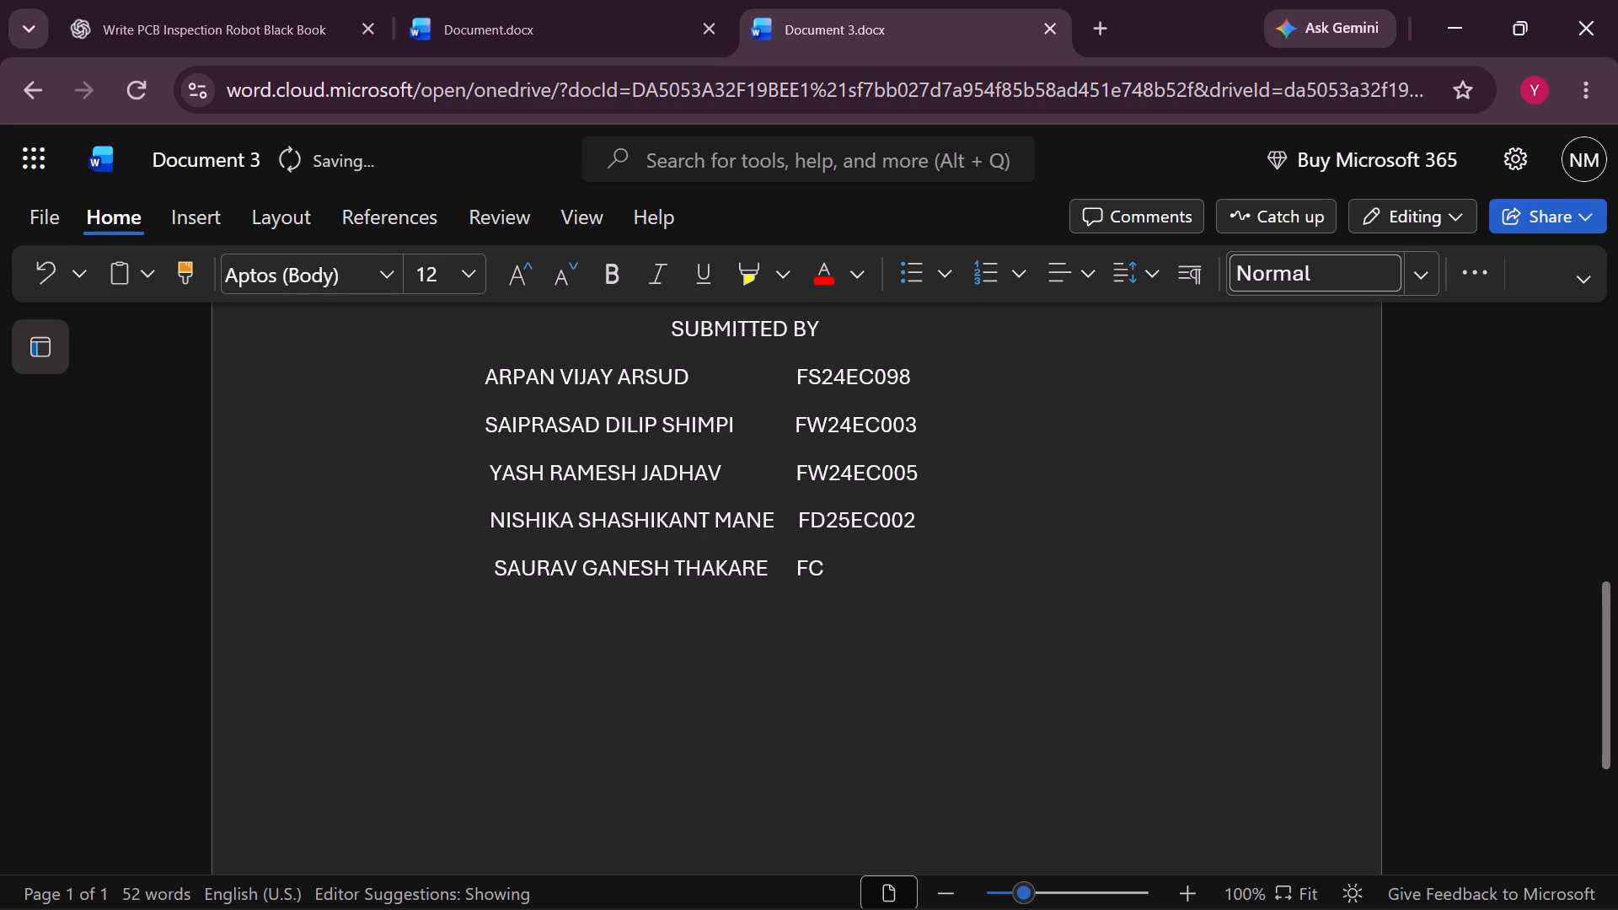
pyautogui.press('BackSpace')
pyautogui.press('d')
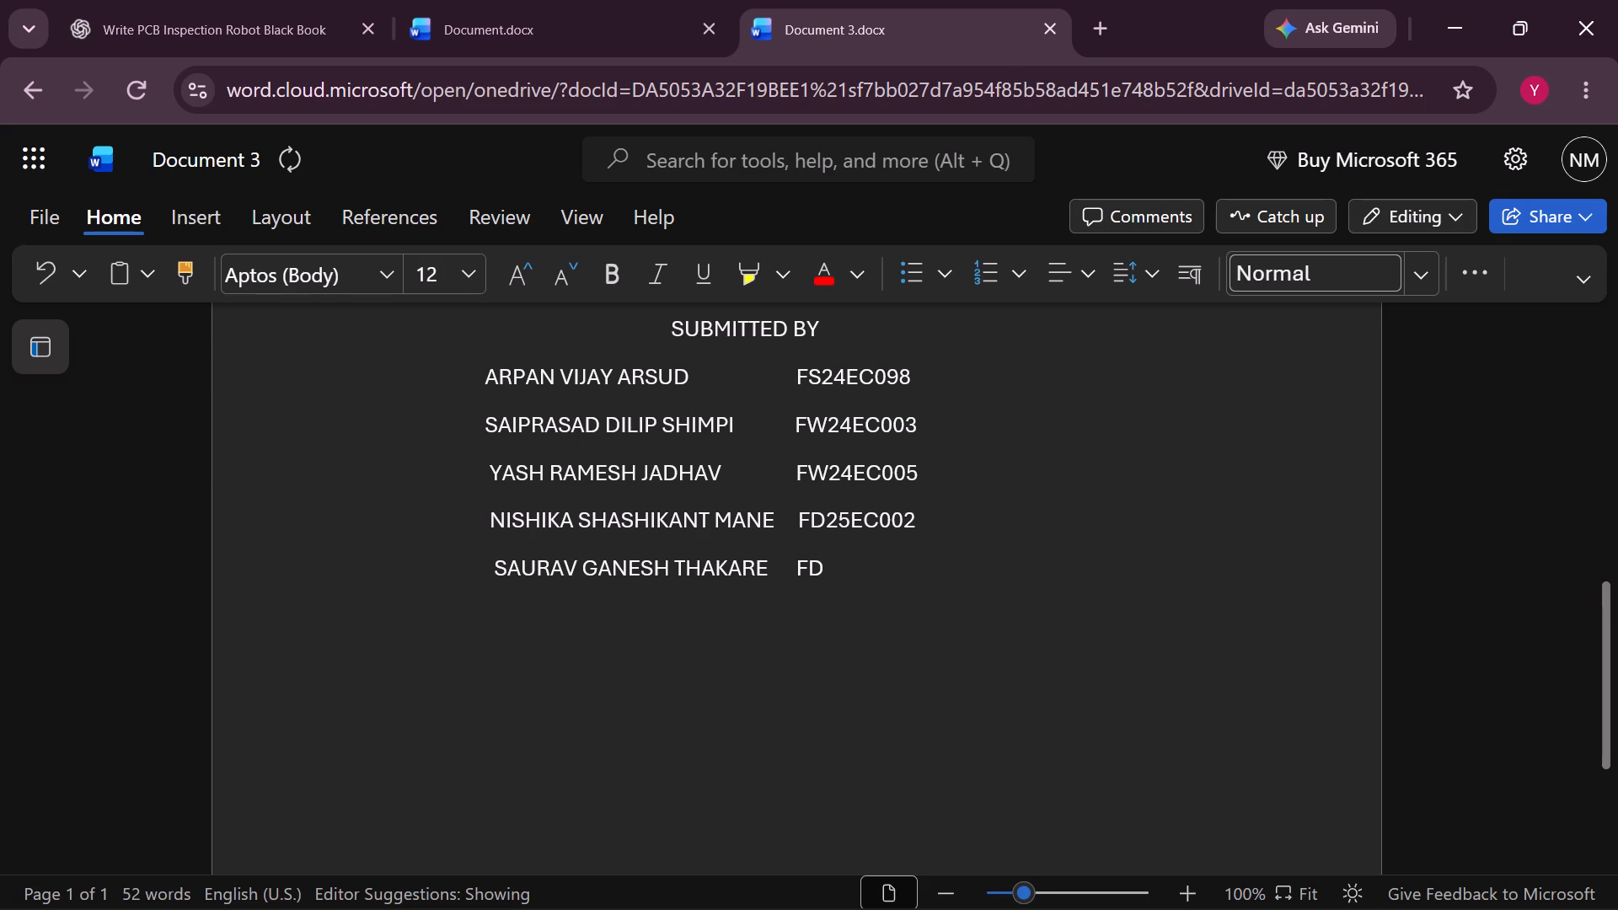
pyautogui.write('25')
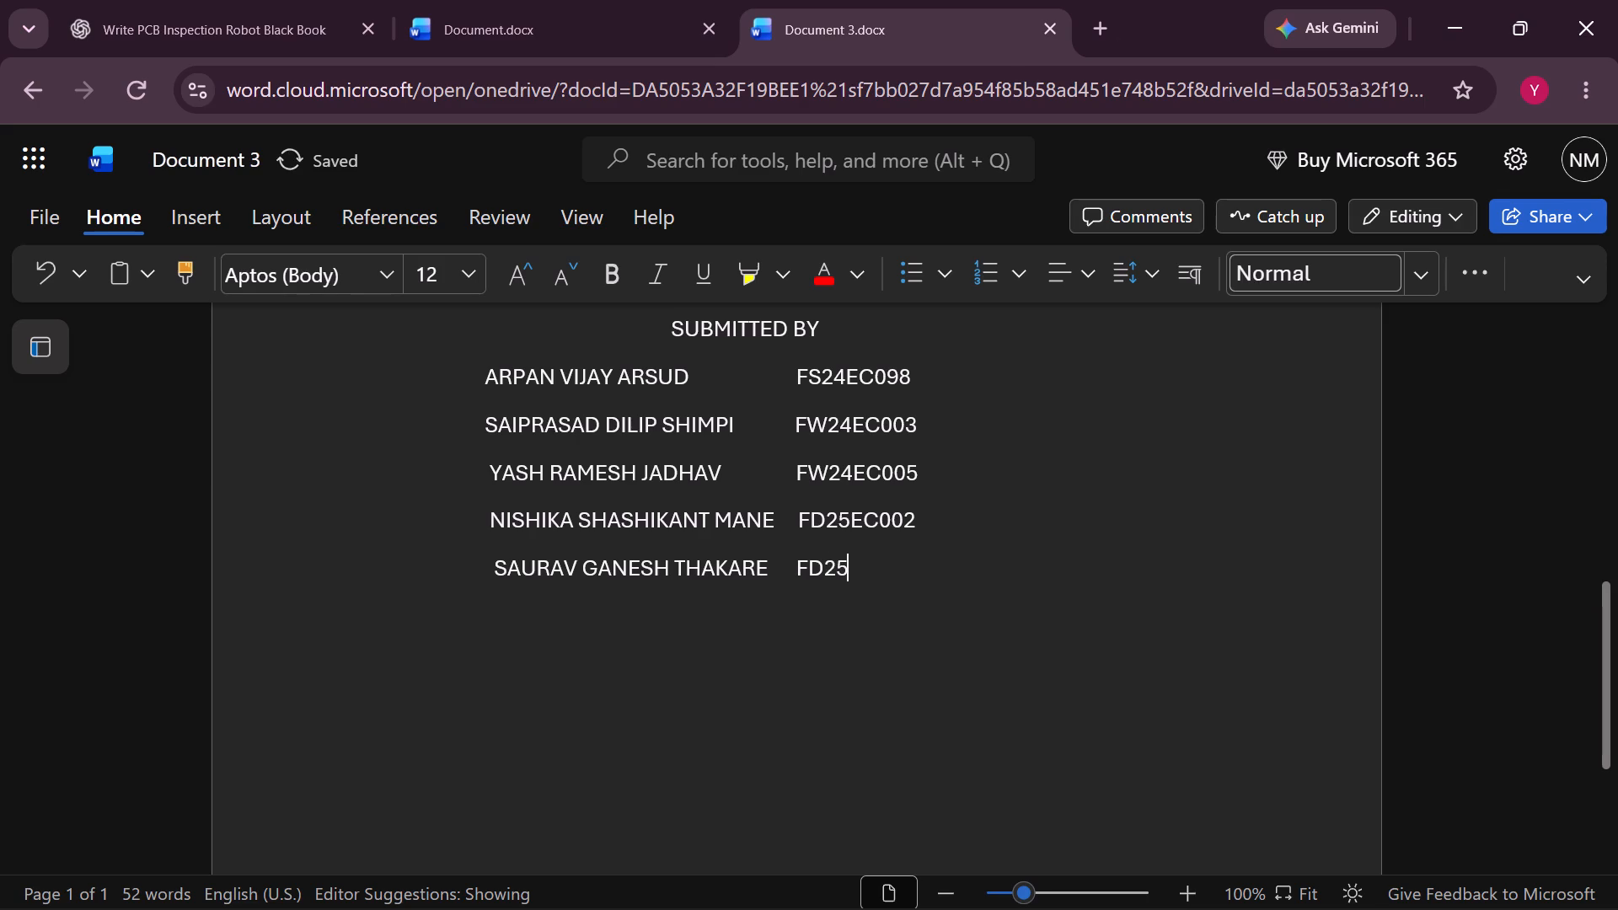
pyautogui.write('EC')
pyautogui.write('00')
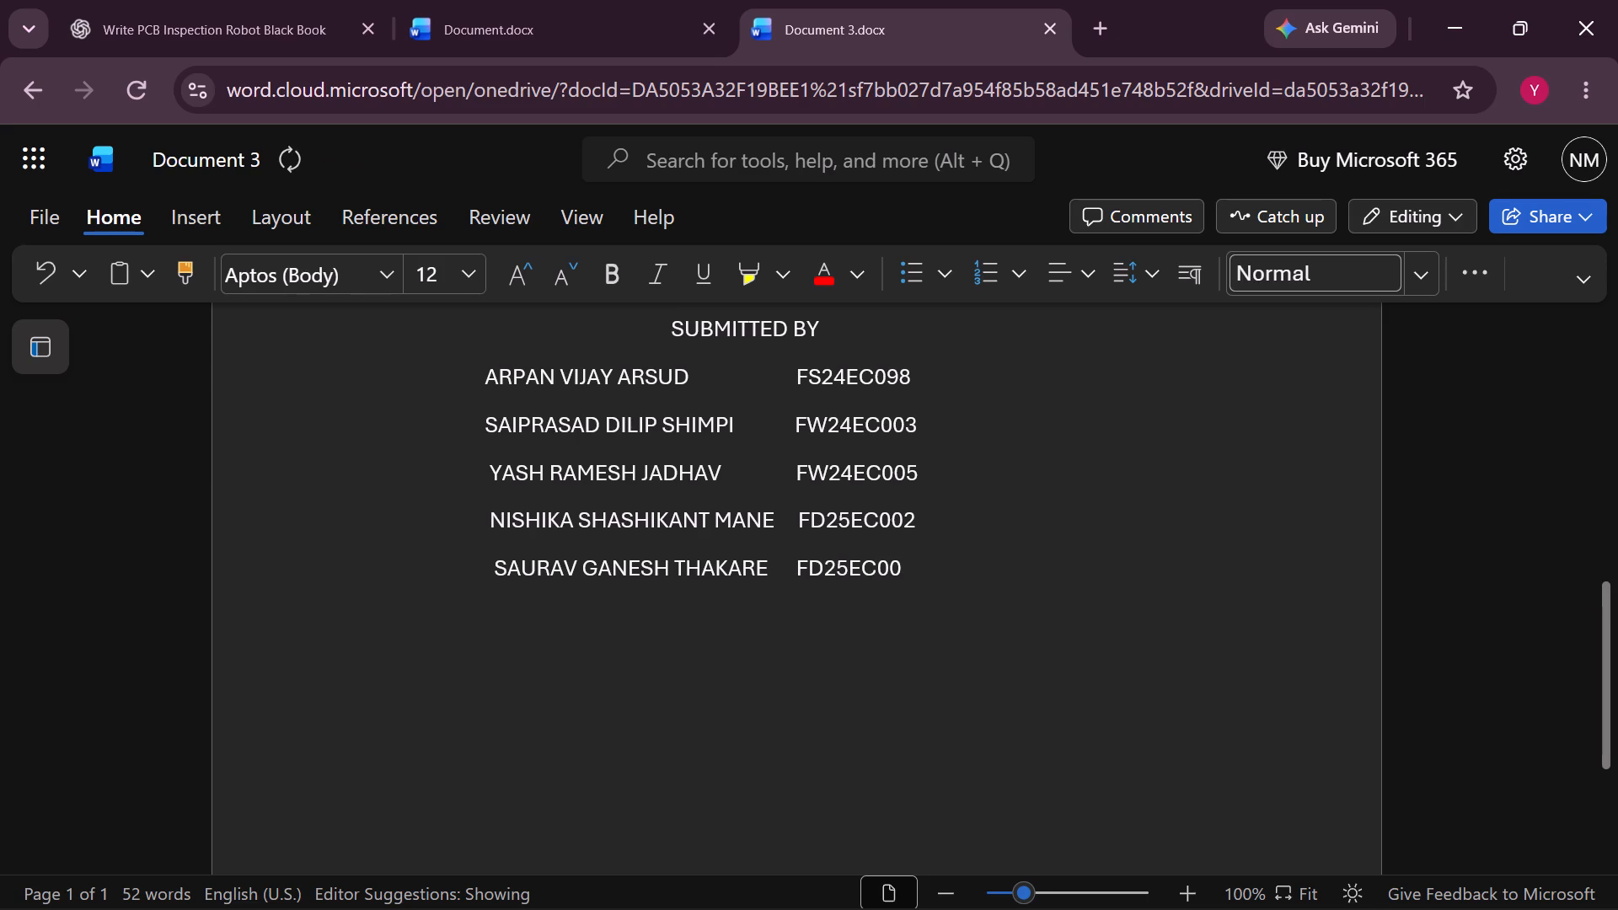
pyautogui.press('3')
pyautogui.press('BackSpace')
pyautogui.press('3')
# Enter the sixth student's full name in capitals on a new line, indented with spaces to align under the fifth student's name.
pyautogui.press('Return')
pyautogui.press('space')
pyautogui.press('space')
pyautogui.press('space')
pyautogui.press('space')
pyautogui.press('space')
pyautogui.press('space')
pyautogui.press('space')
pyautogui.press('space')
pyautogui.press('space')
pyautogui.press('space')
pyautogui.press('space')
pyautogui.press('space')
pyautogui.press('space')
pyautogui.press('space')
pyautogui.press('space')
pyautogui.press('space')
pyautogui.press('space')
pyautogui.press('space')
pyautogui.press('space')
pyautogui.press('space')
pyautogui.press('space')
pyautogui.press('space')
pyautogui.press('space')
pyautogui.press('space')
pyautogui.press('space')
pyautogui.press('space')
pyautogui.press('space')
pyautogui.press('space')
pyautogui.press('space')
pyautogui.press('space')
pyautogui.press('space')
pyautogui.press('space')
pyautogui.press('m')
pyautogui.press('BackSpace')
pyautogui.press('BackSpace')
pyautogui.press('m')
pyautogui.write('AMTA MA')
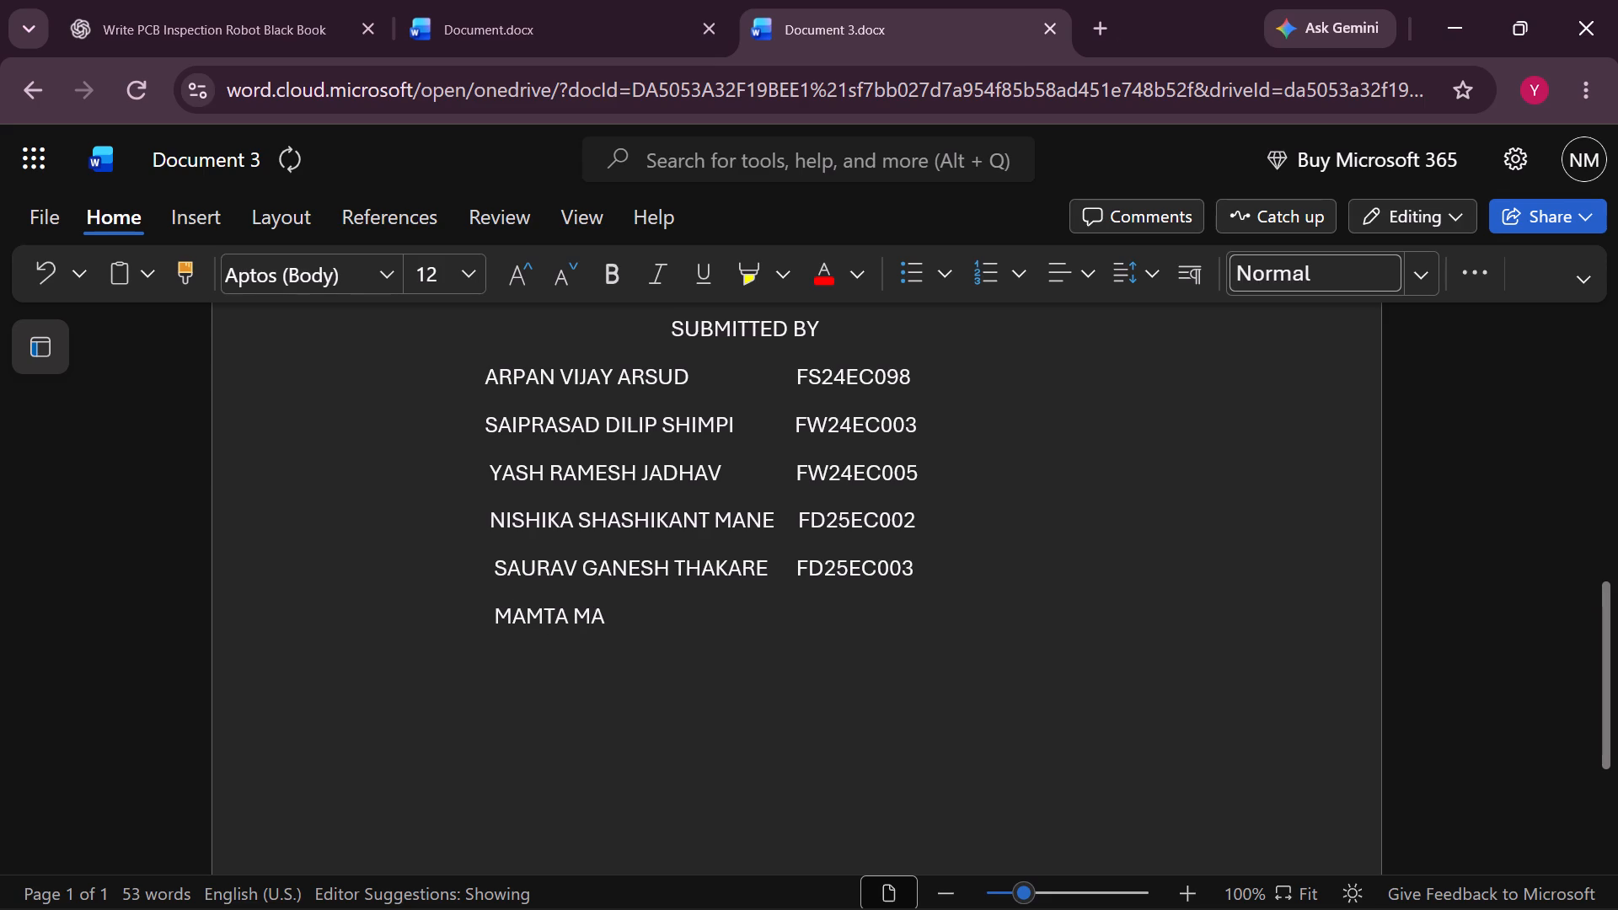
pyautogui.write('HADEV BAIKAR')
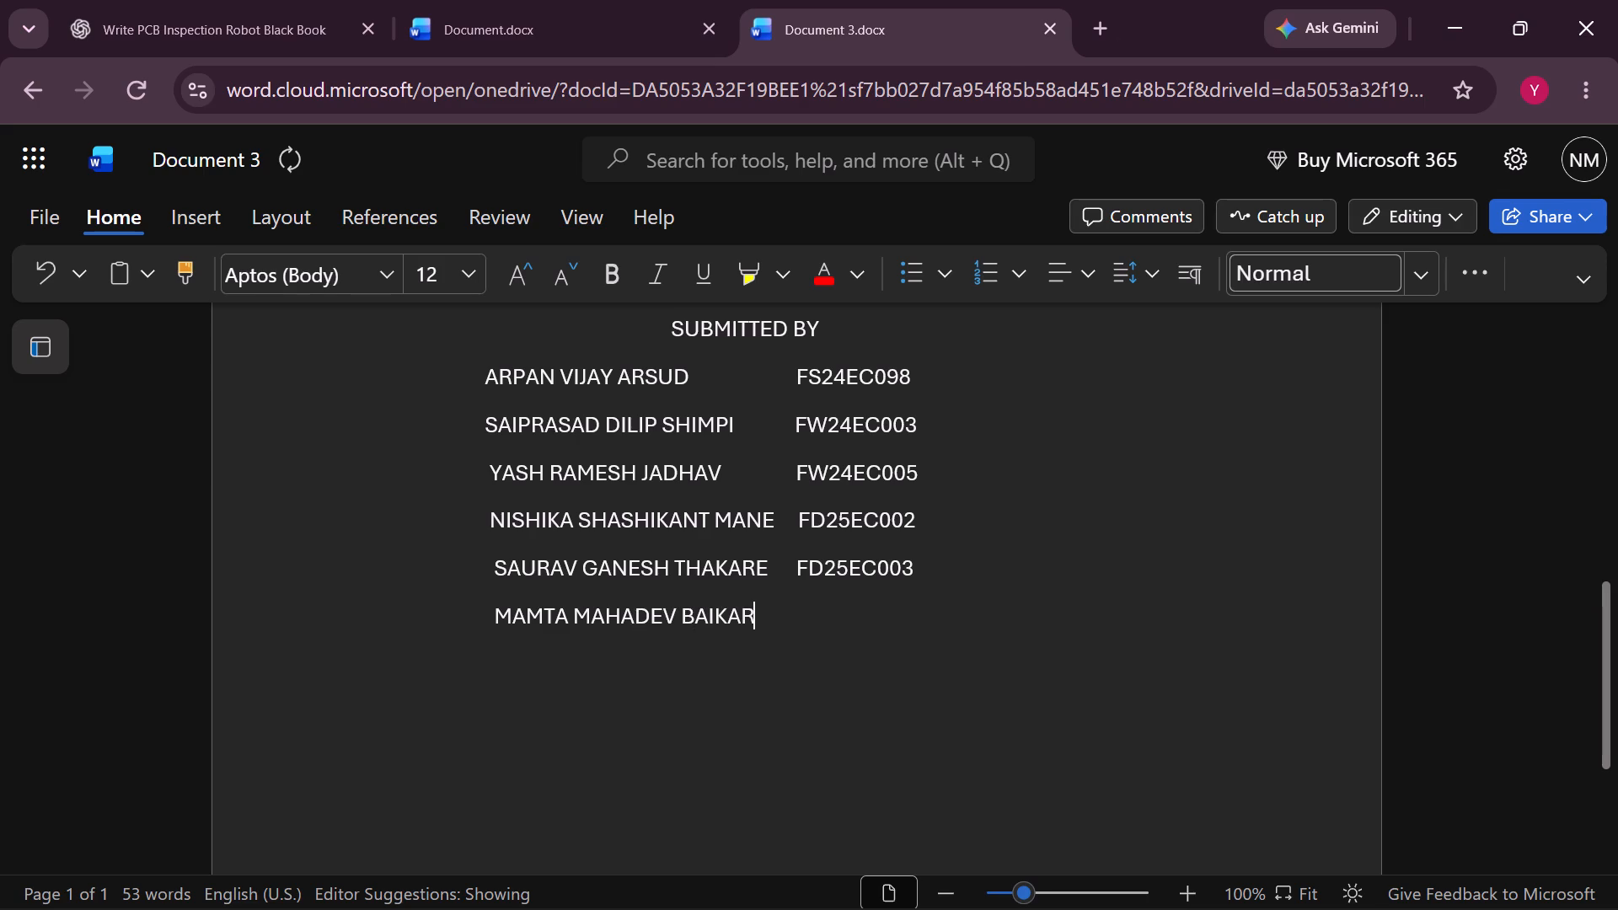
# Enter the sixth student's ID number after a gap of nine spaces, lined up with the IDs above.
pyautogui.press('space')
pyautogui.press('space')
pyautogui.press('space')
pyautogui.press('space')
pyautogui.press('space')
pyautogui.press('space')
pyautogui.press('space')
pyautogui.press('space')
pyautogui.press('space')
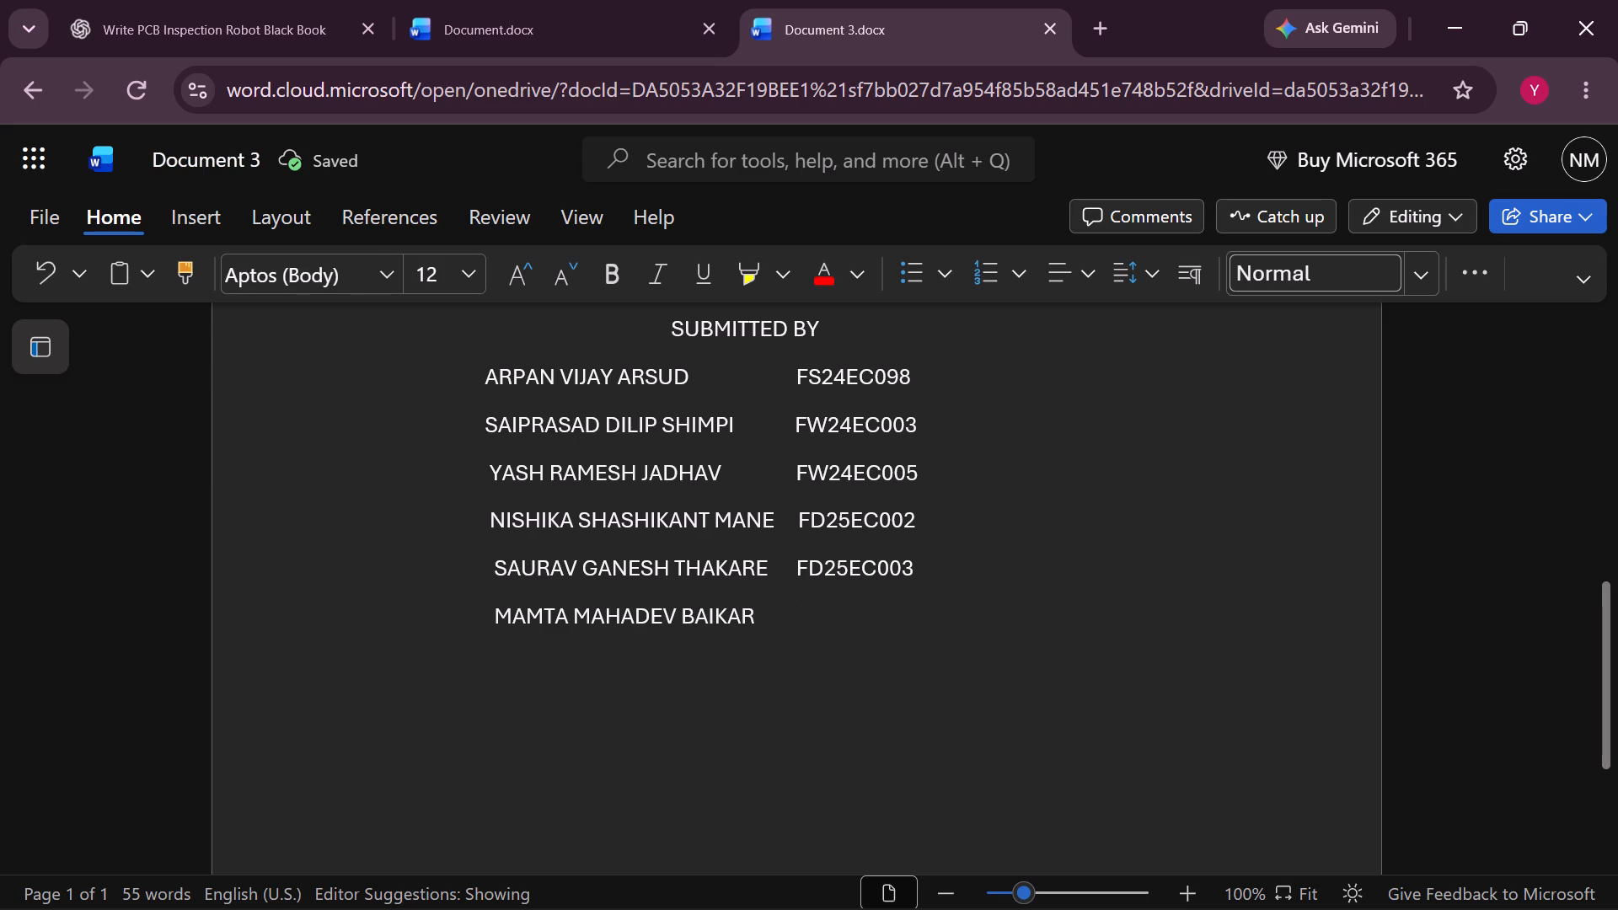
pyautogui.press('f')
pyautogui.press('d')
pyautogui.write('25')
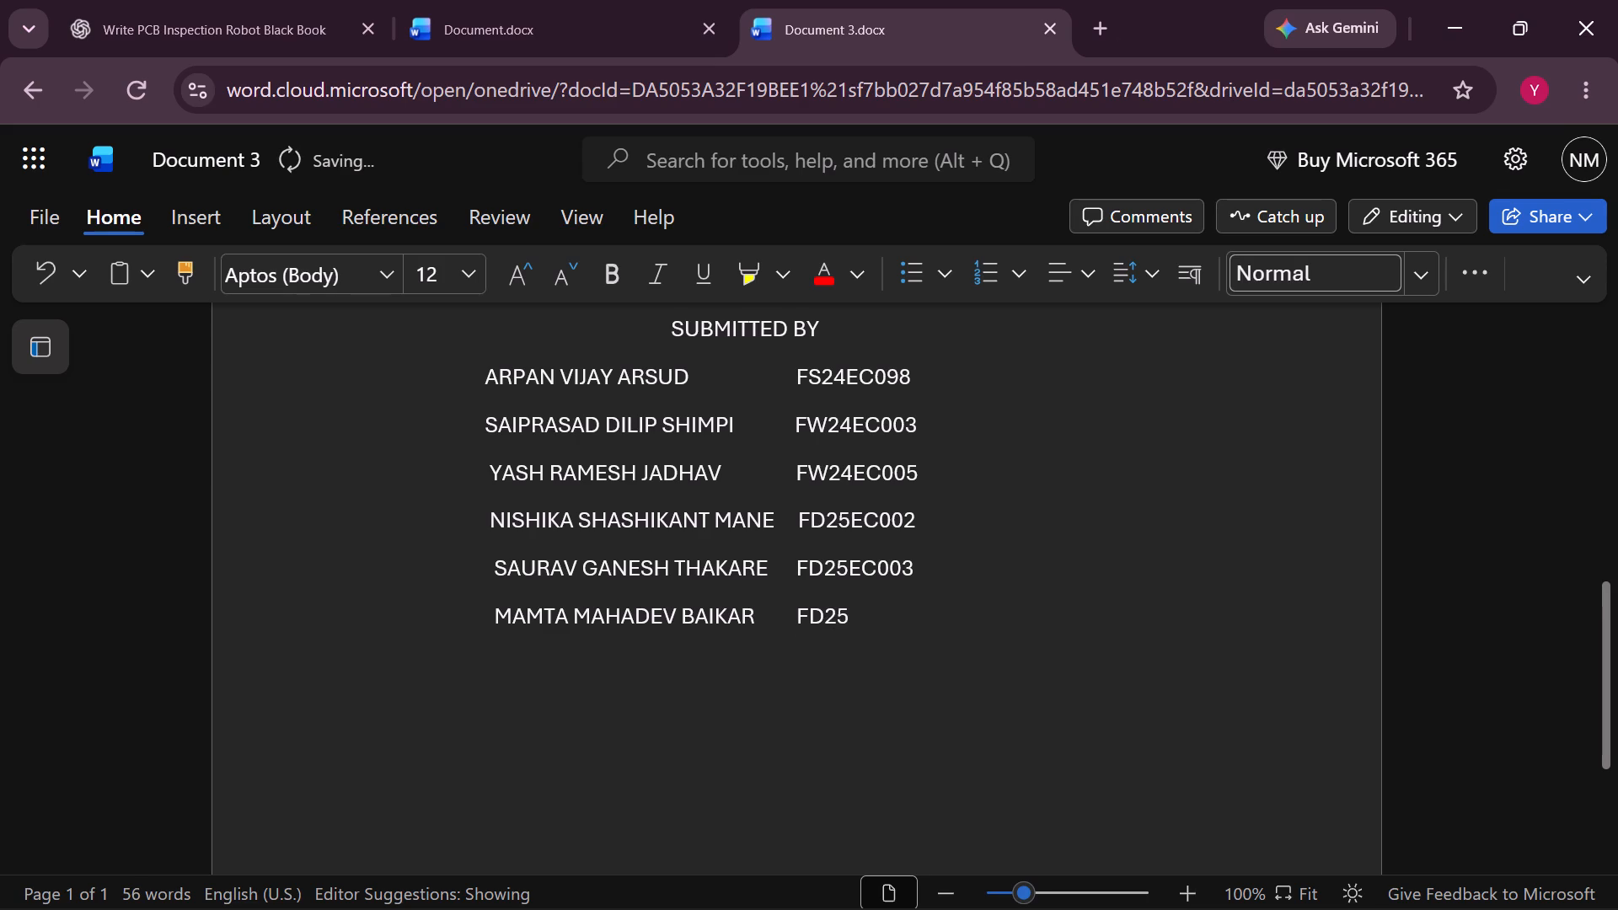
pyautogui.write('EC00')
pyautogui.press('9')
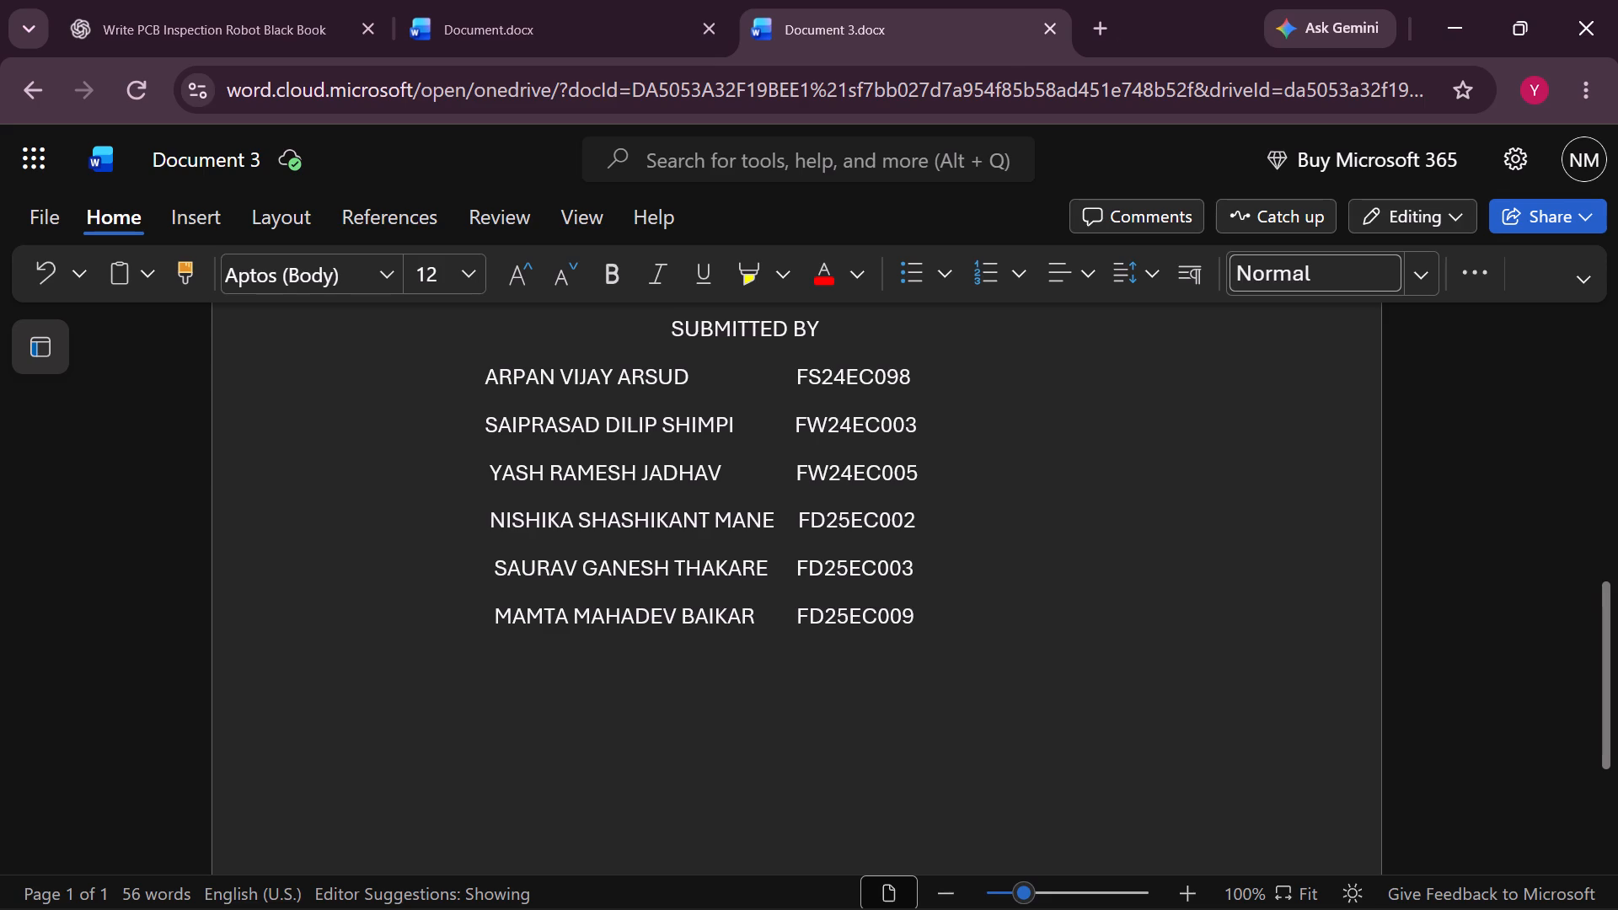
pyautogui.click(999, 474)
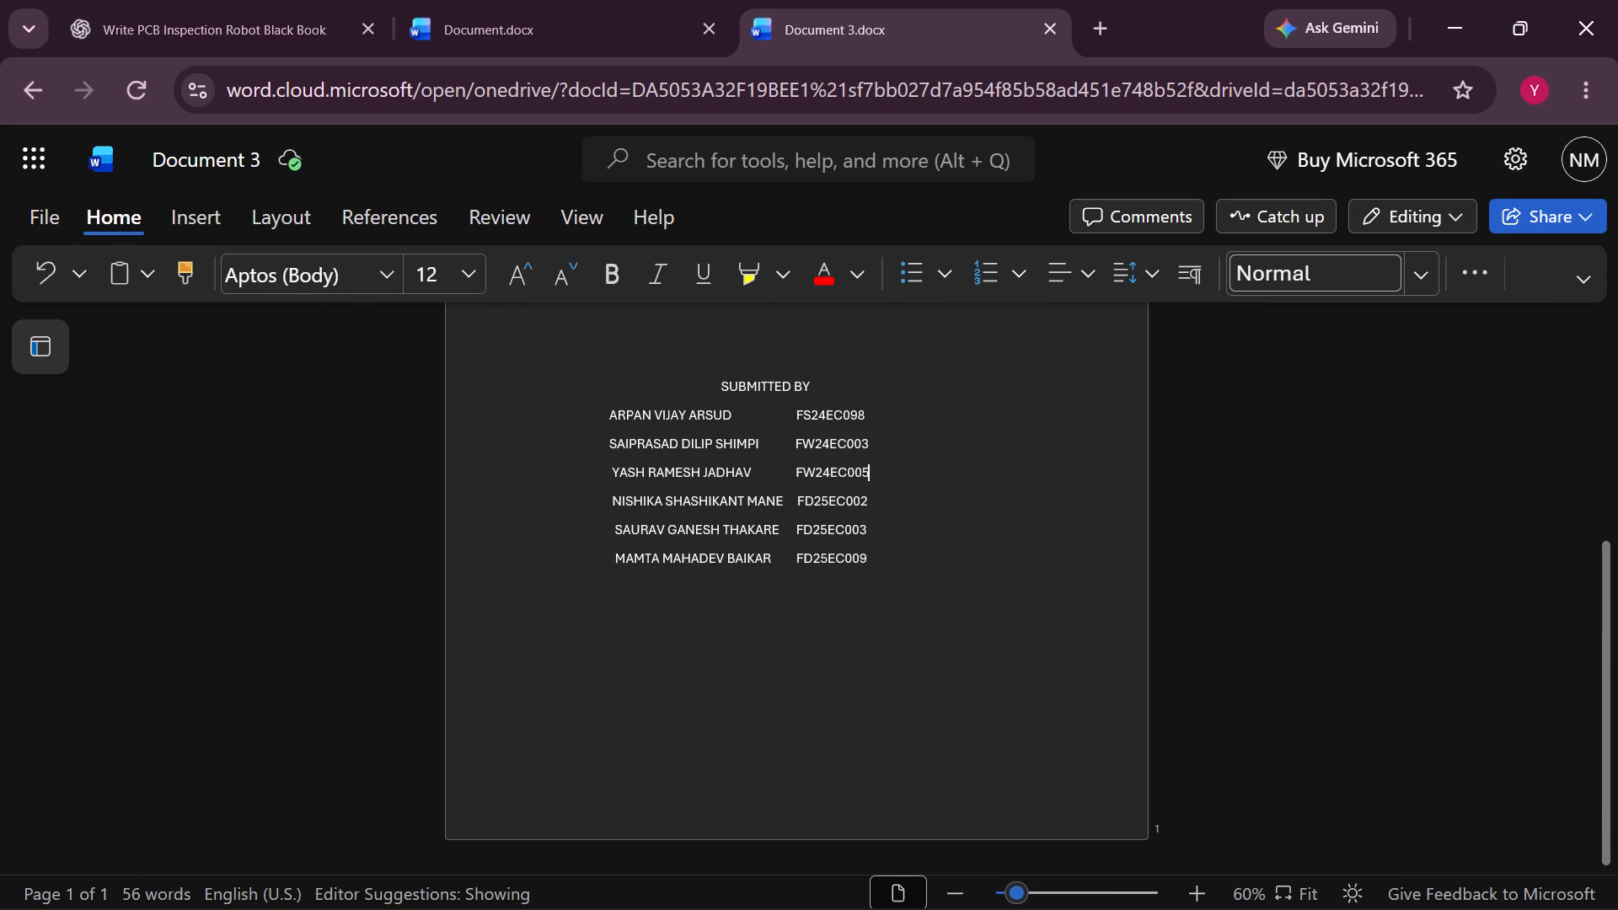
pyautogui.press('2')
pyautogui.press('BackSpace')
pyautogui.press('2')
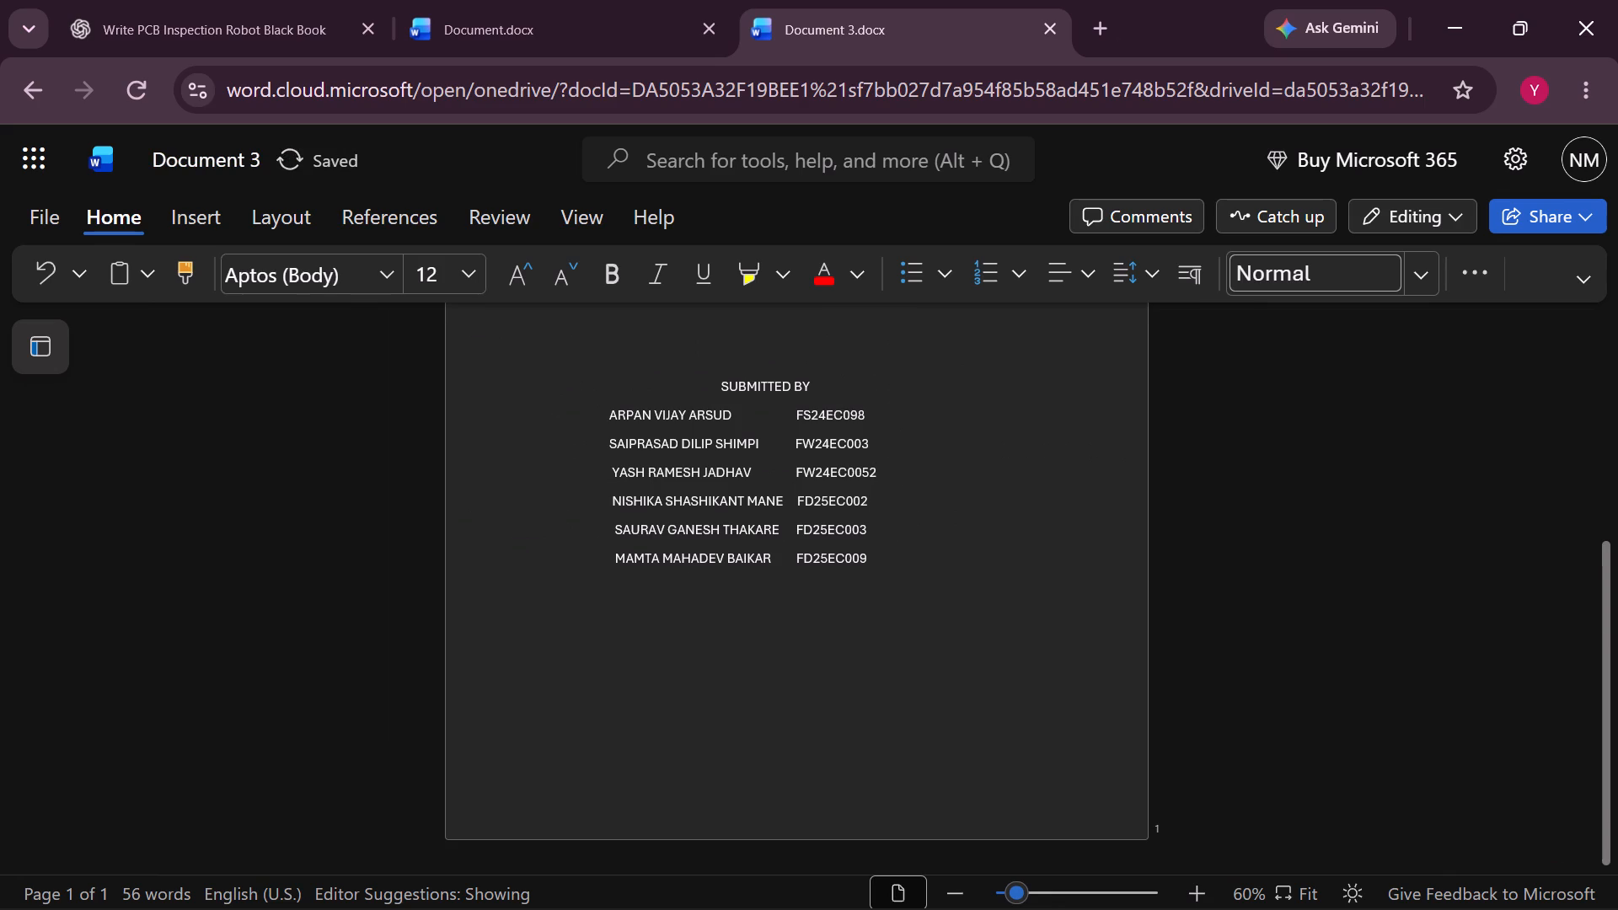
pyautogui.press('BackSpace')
# Enter GOVERNMENT POLYTECHNIC MUMBAI at font size 18 on the line below the student list.
pyautogui.click(710, 687)
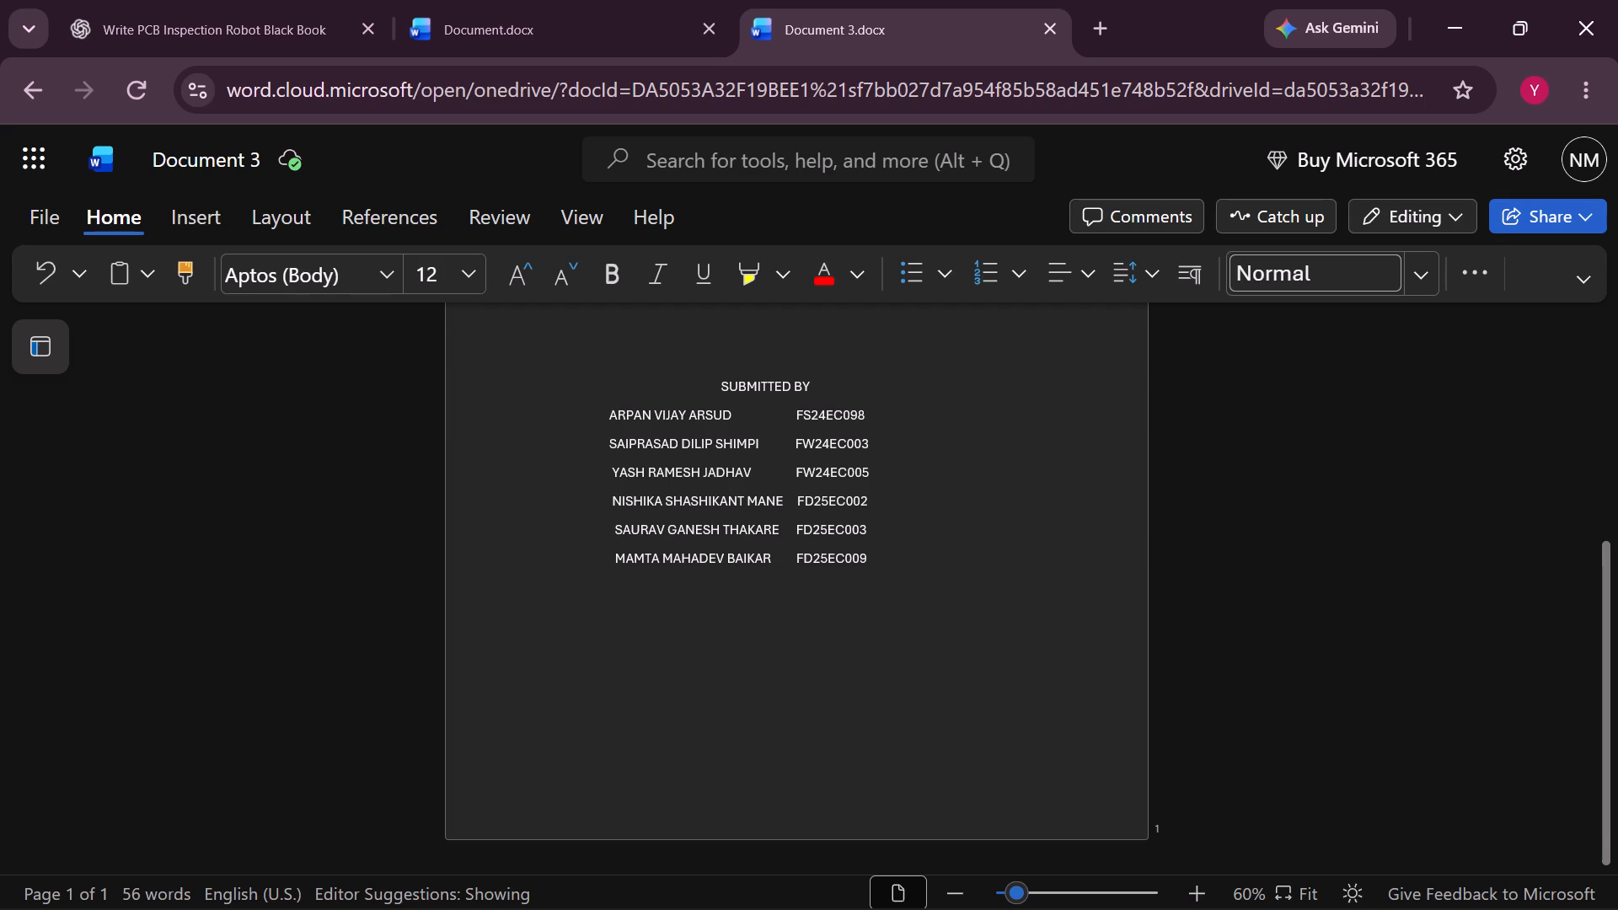
pyautogui.click(446, 278)
pyautogui.click(458, 278)
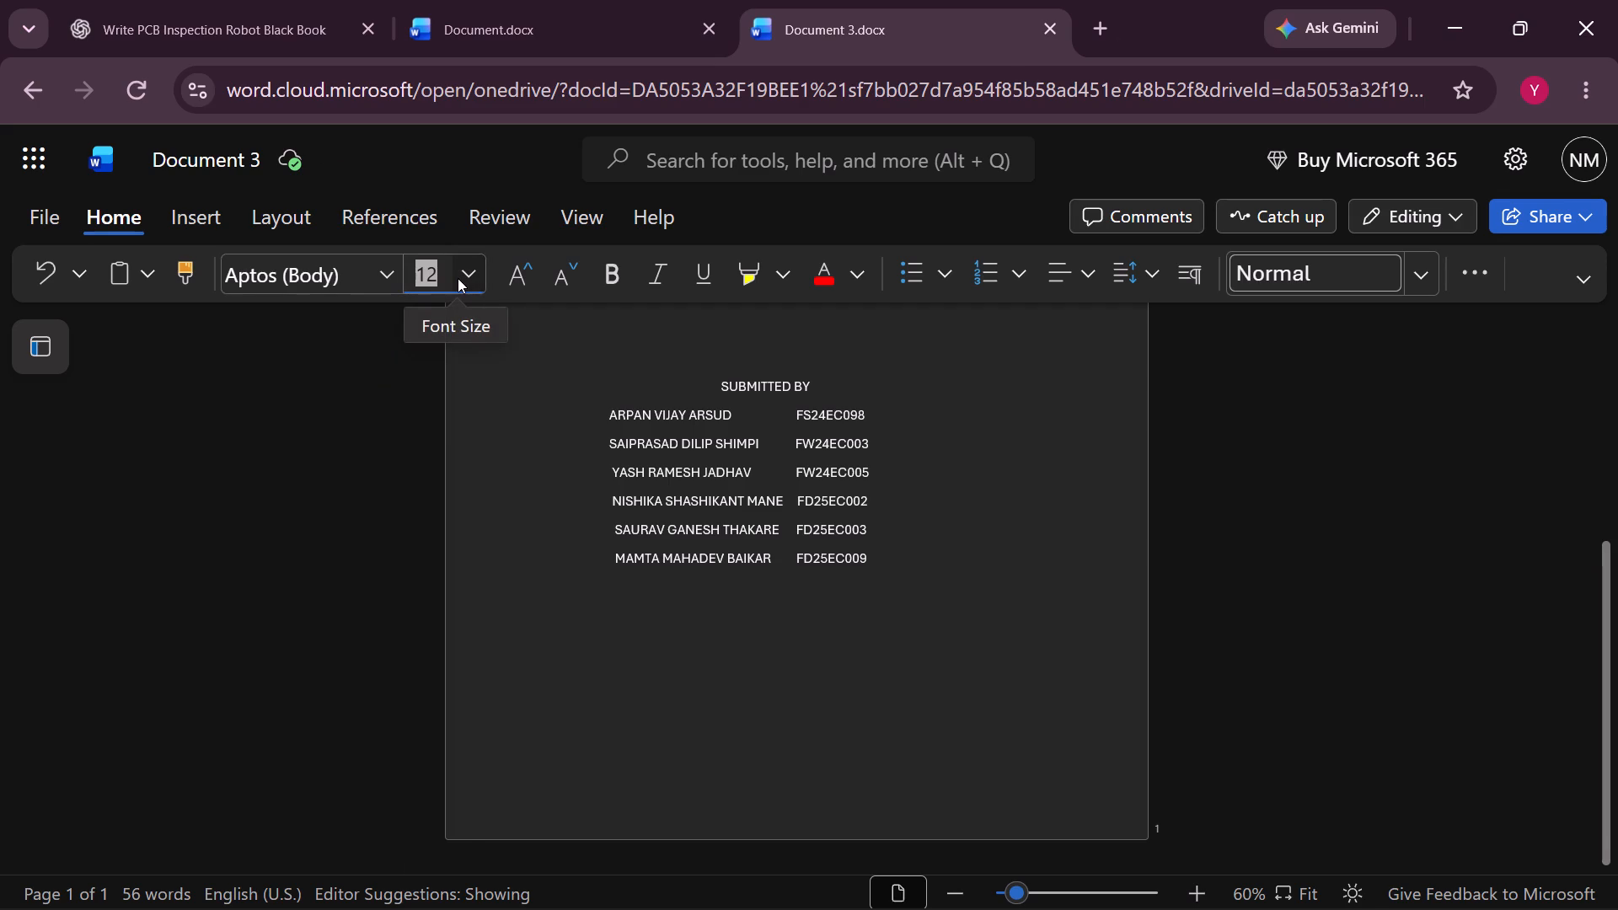
pyautogui.click(442, 635)
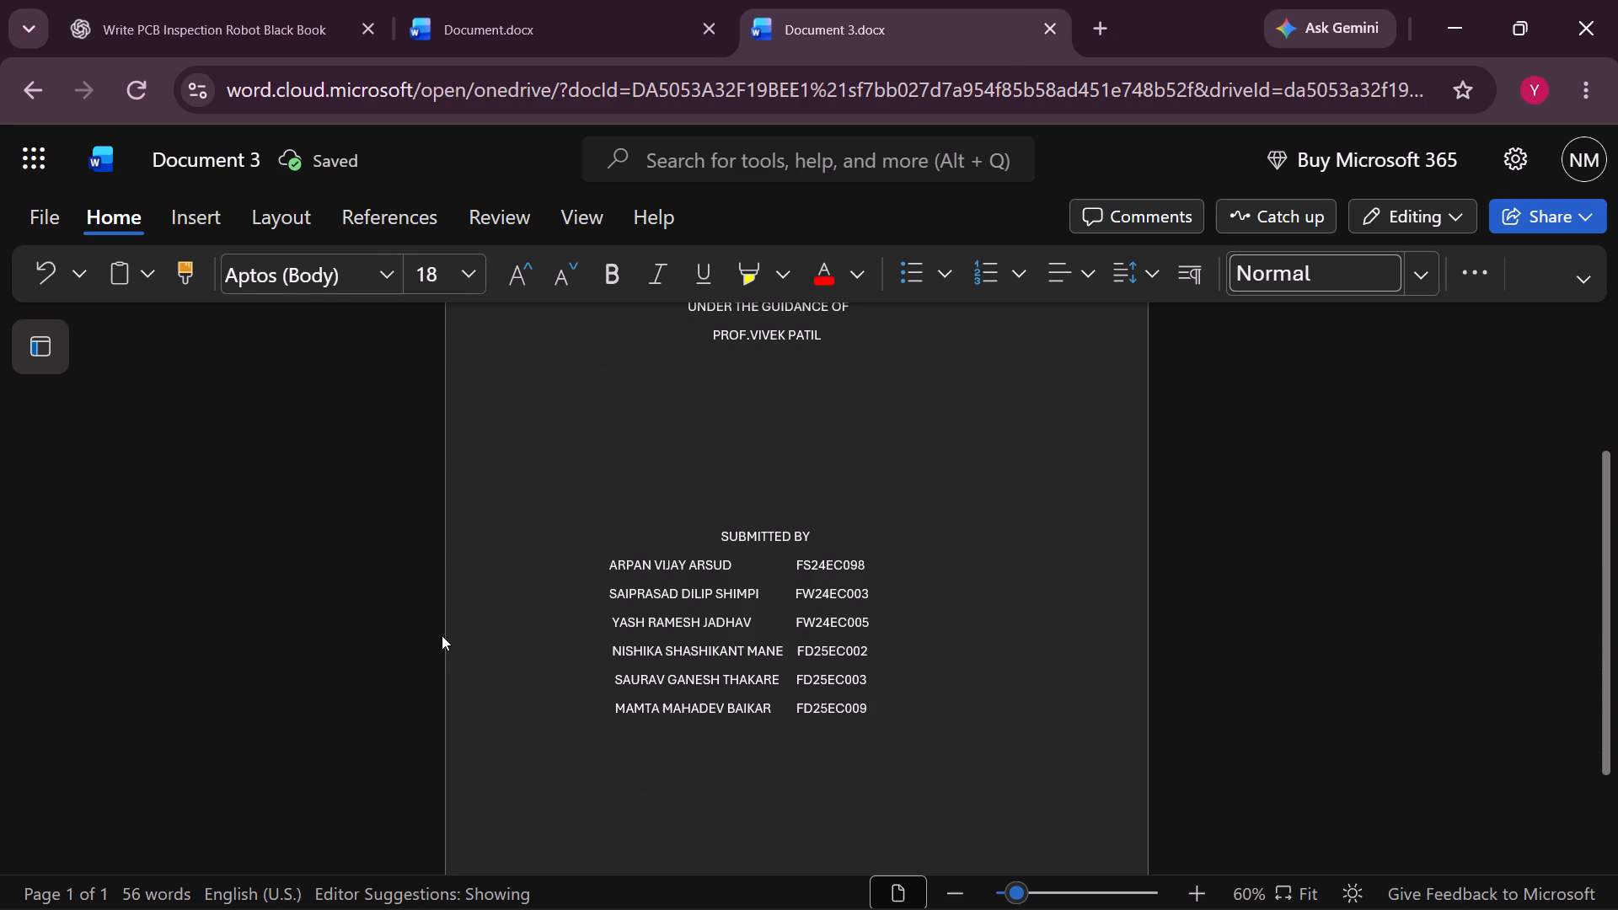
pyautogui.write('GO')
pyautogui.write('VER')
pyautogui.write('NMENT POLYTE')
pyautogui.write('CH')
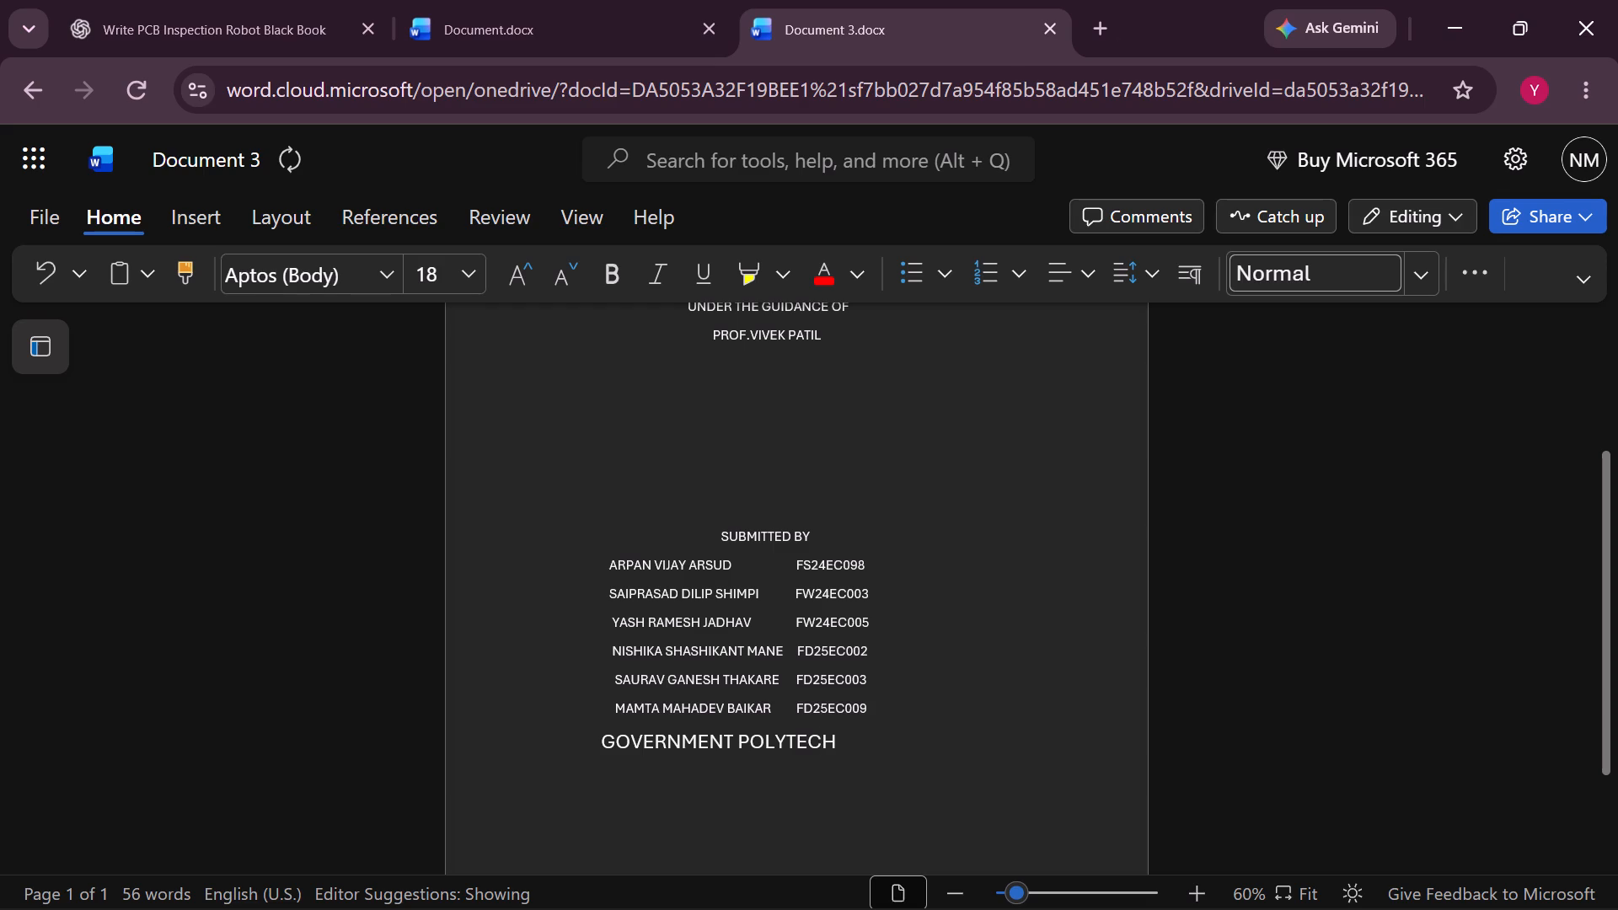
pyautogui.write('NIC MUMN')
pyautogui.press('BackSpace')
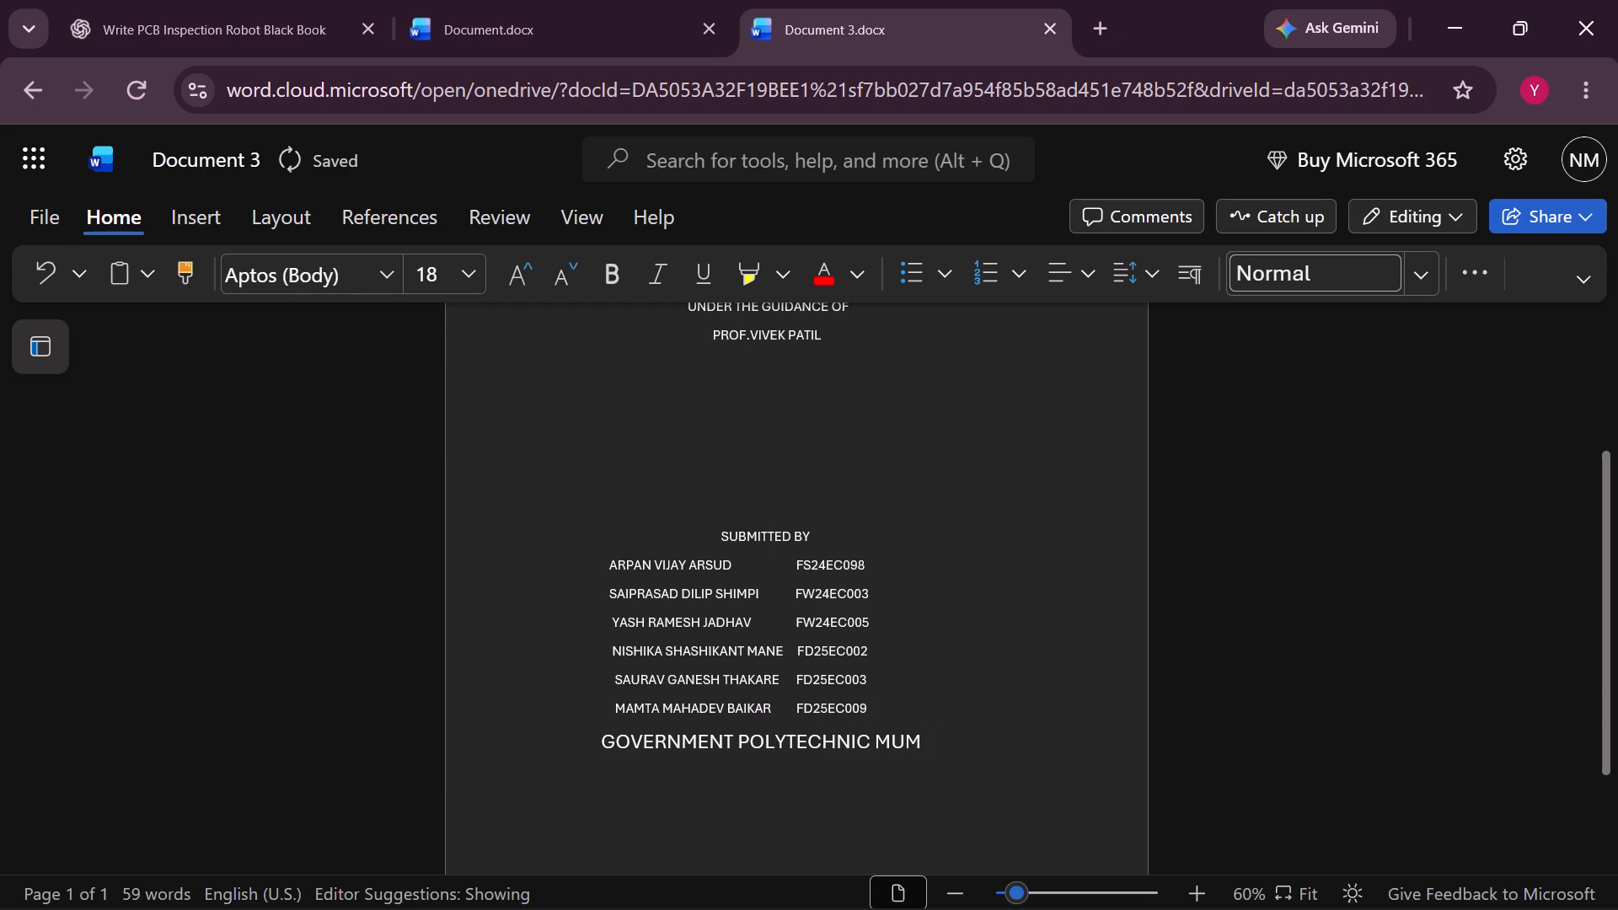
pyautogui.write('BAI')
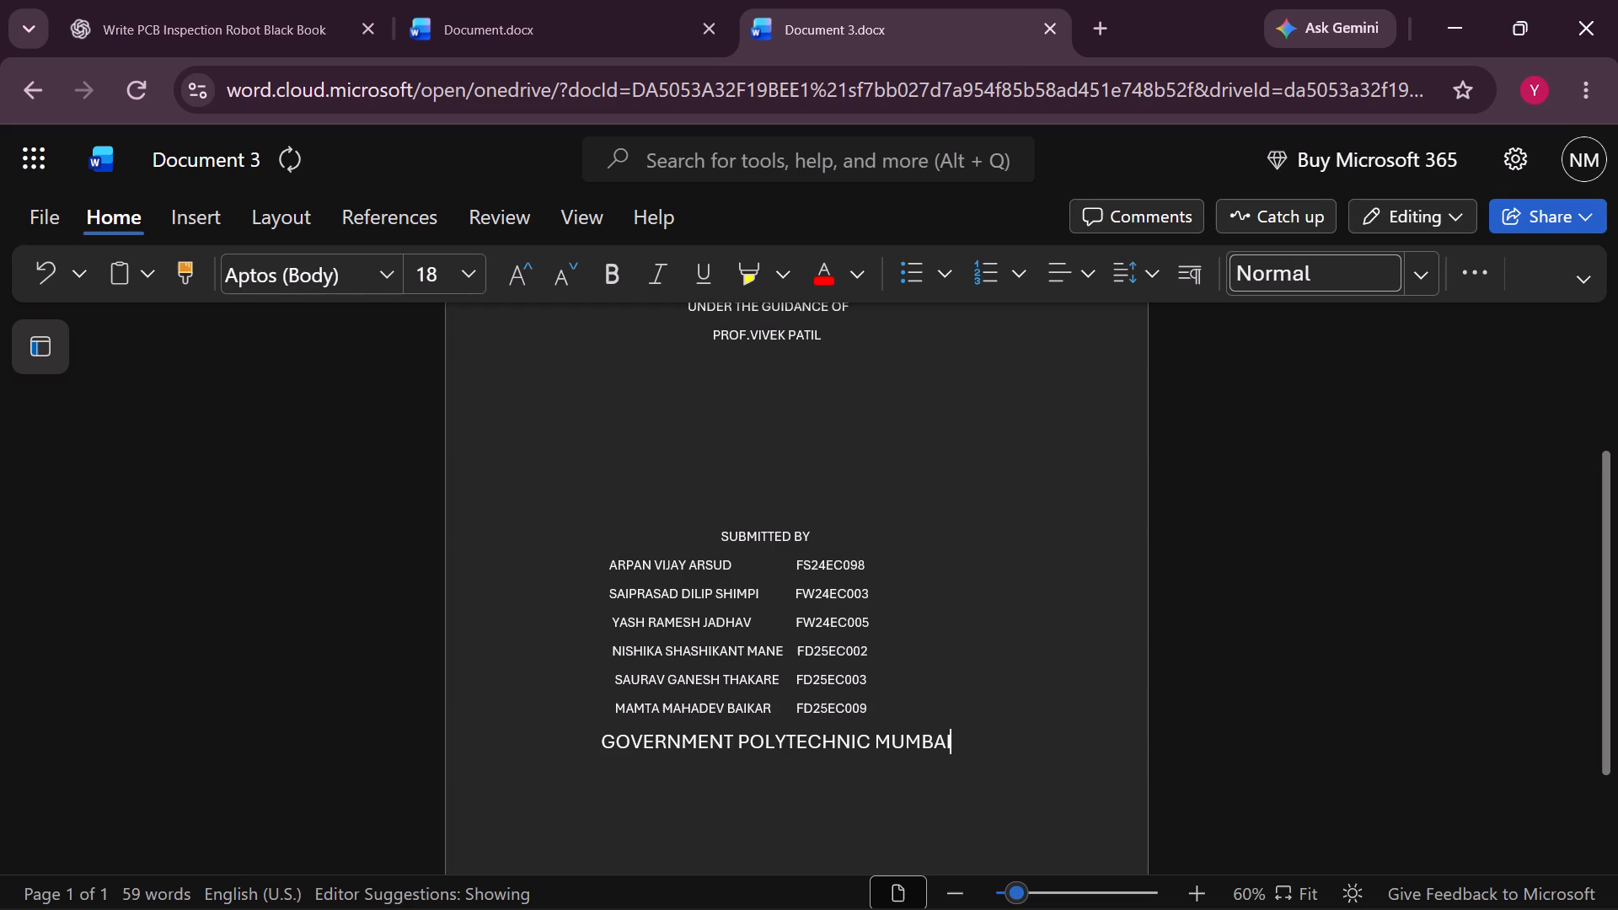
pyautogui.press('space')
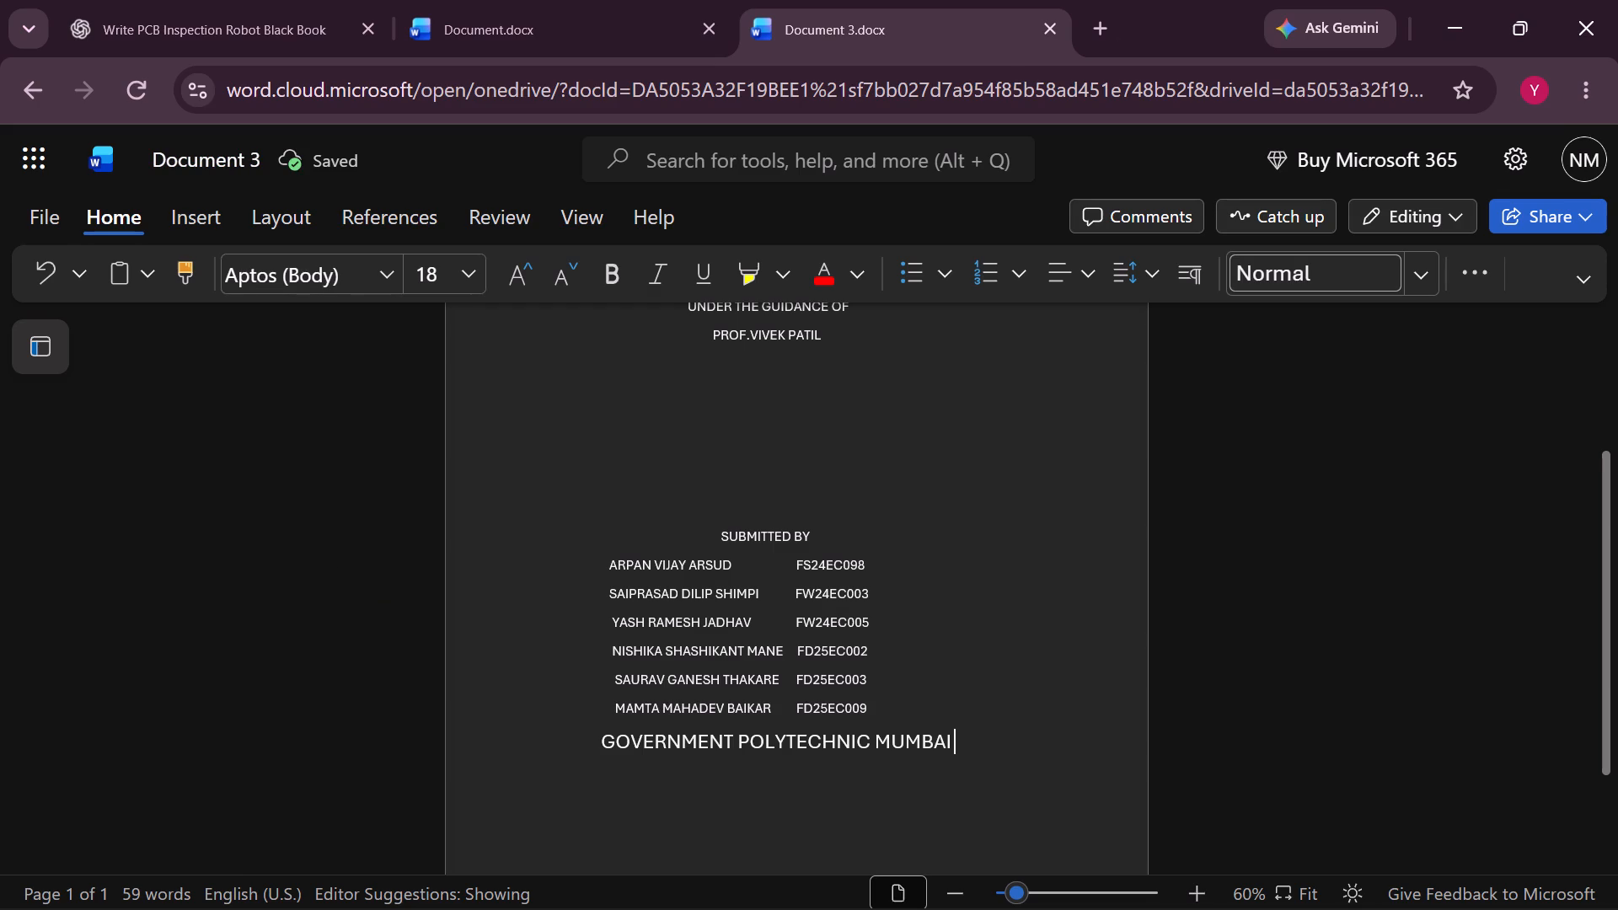
# Insert a blank line between the sixth student's entry and the institute name.
pyautogui.click(885, 708)
pyautogui.press('Return')
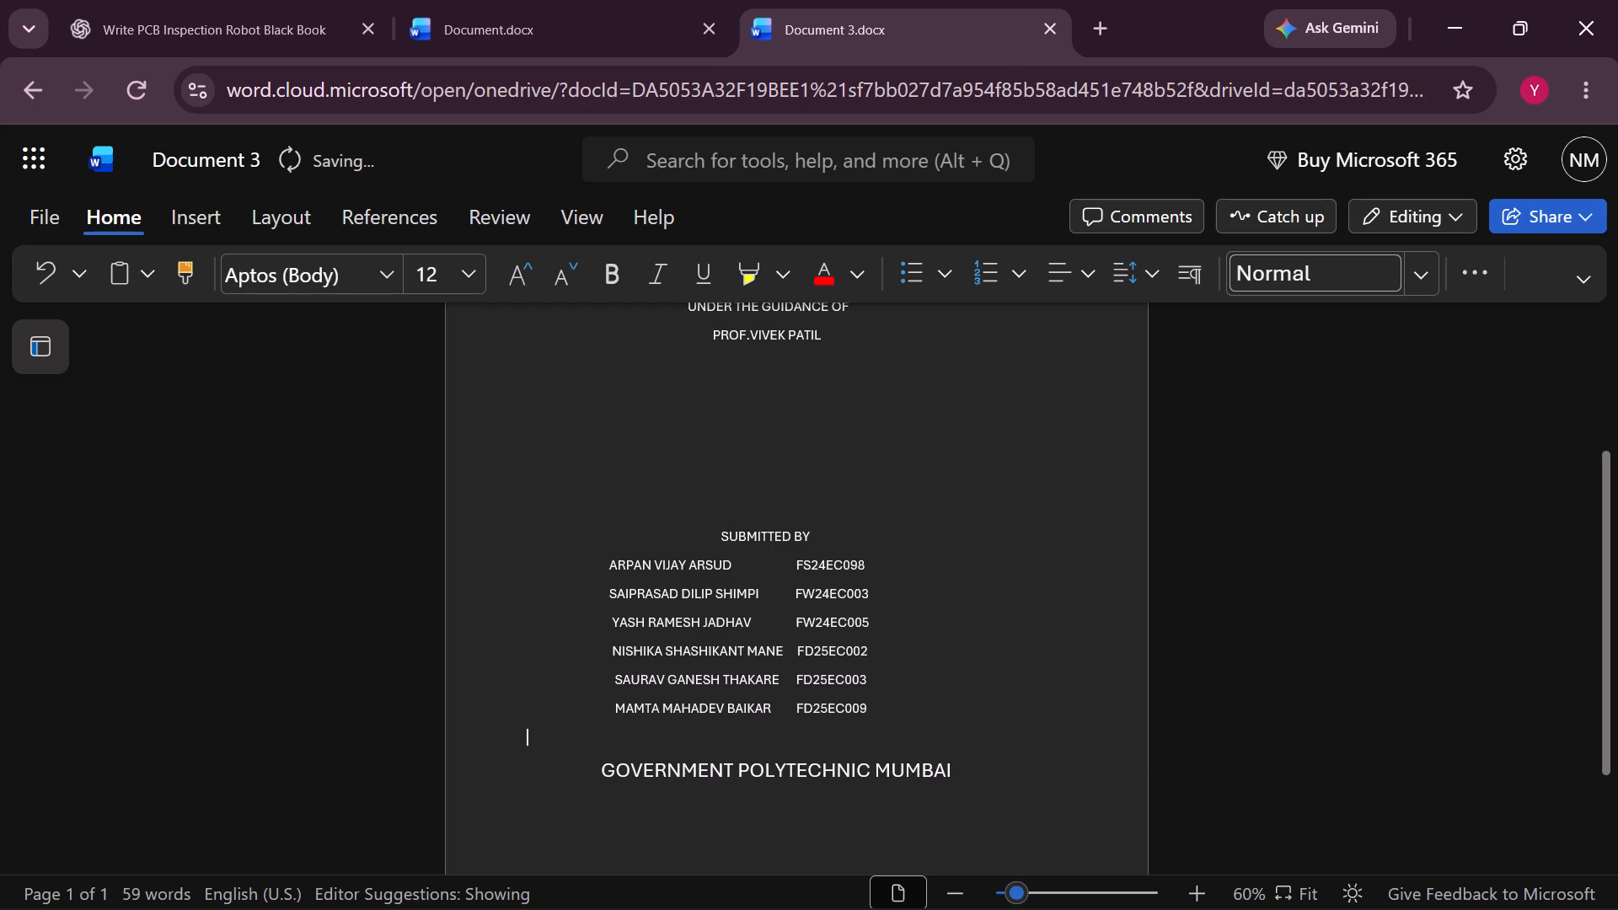
pyautogui.scroll(-1, 930, 754)
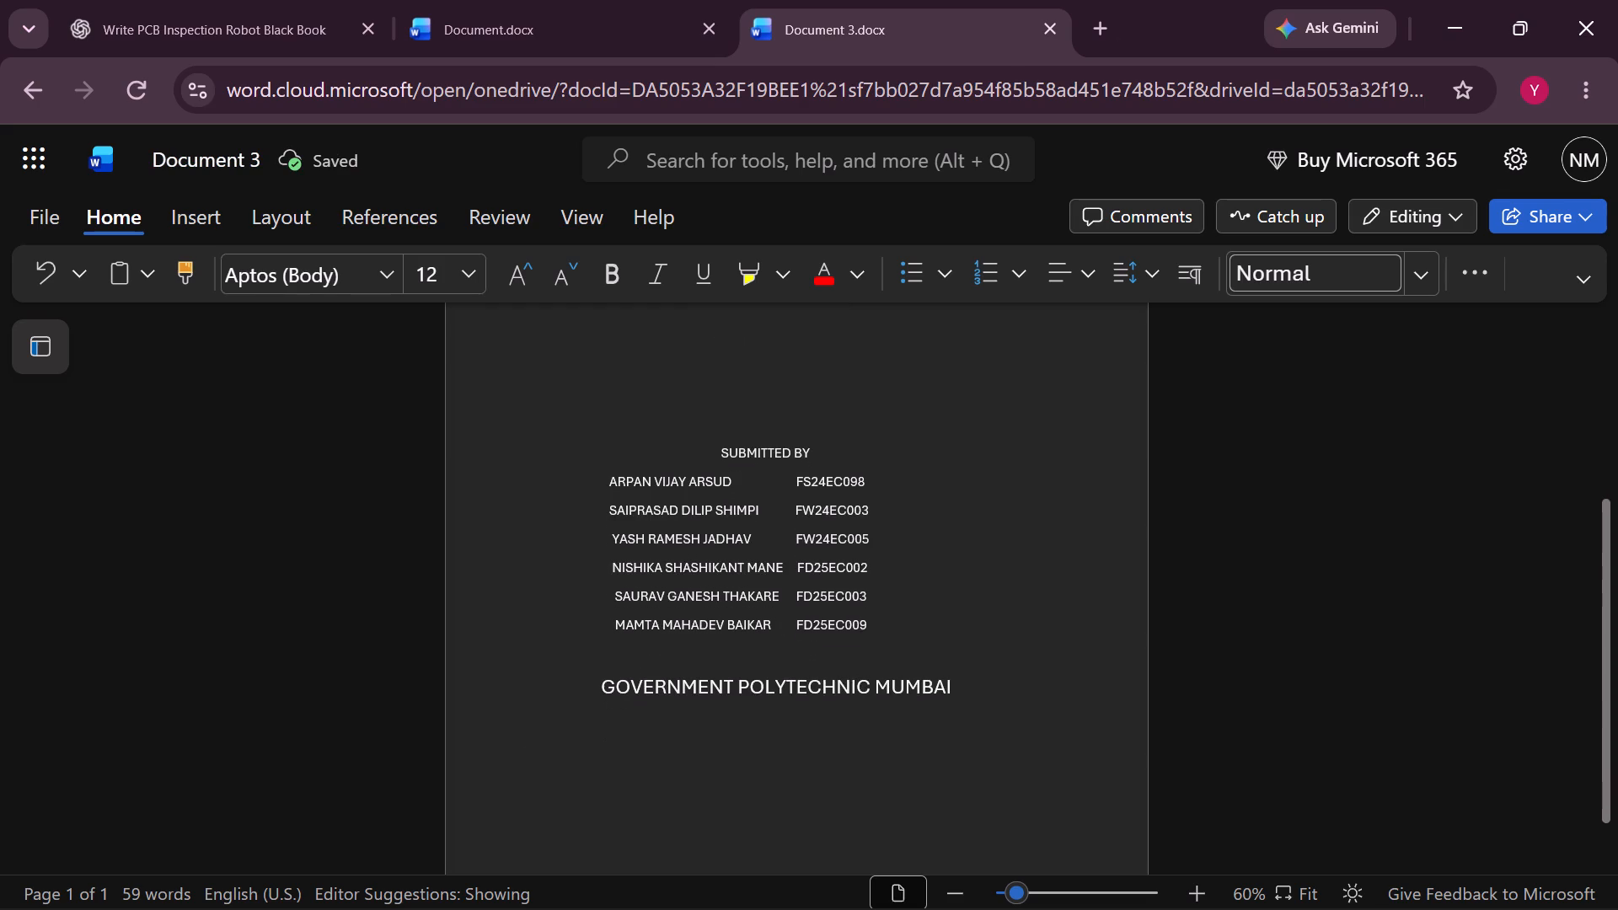
pyautogui.scroll(-1, 930, 754)
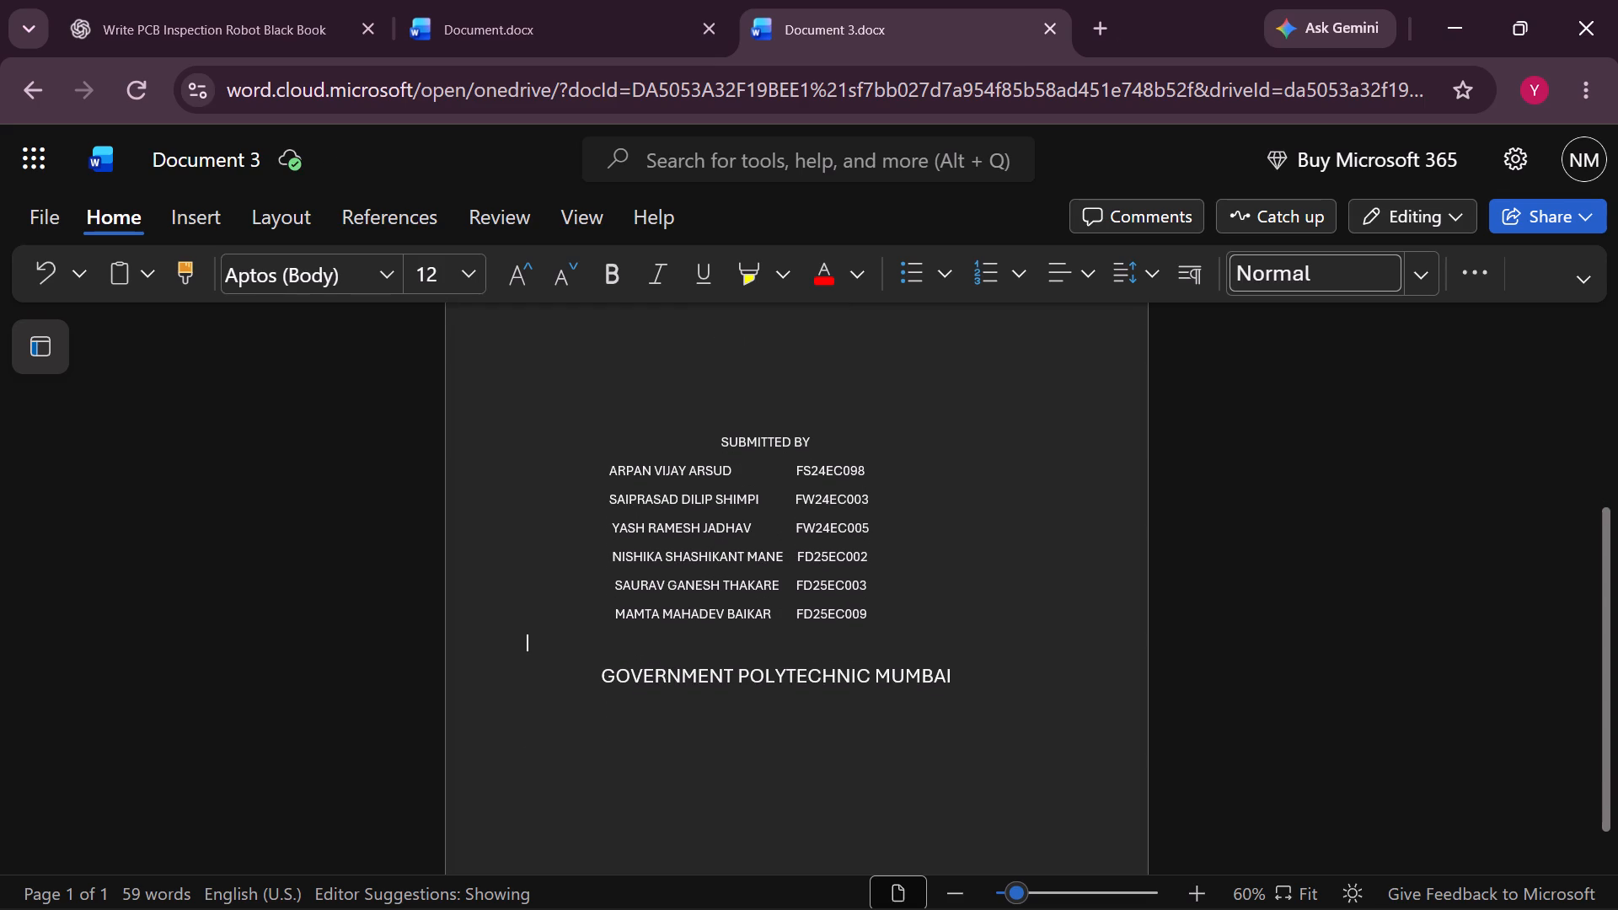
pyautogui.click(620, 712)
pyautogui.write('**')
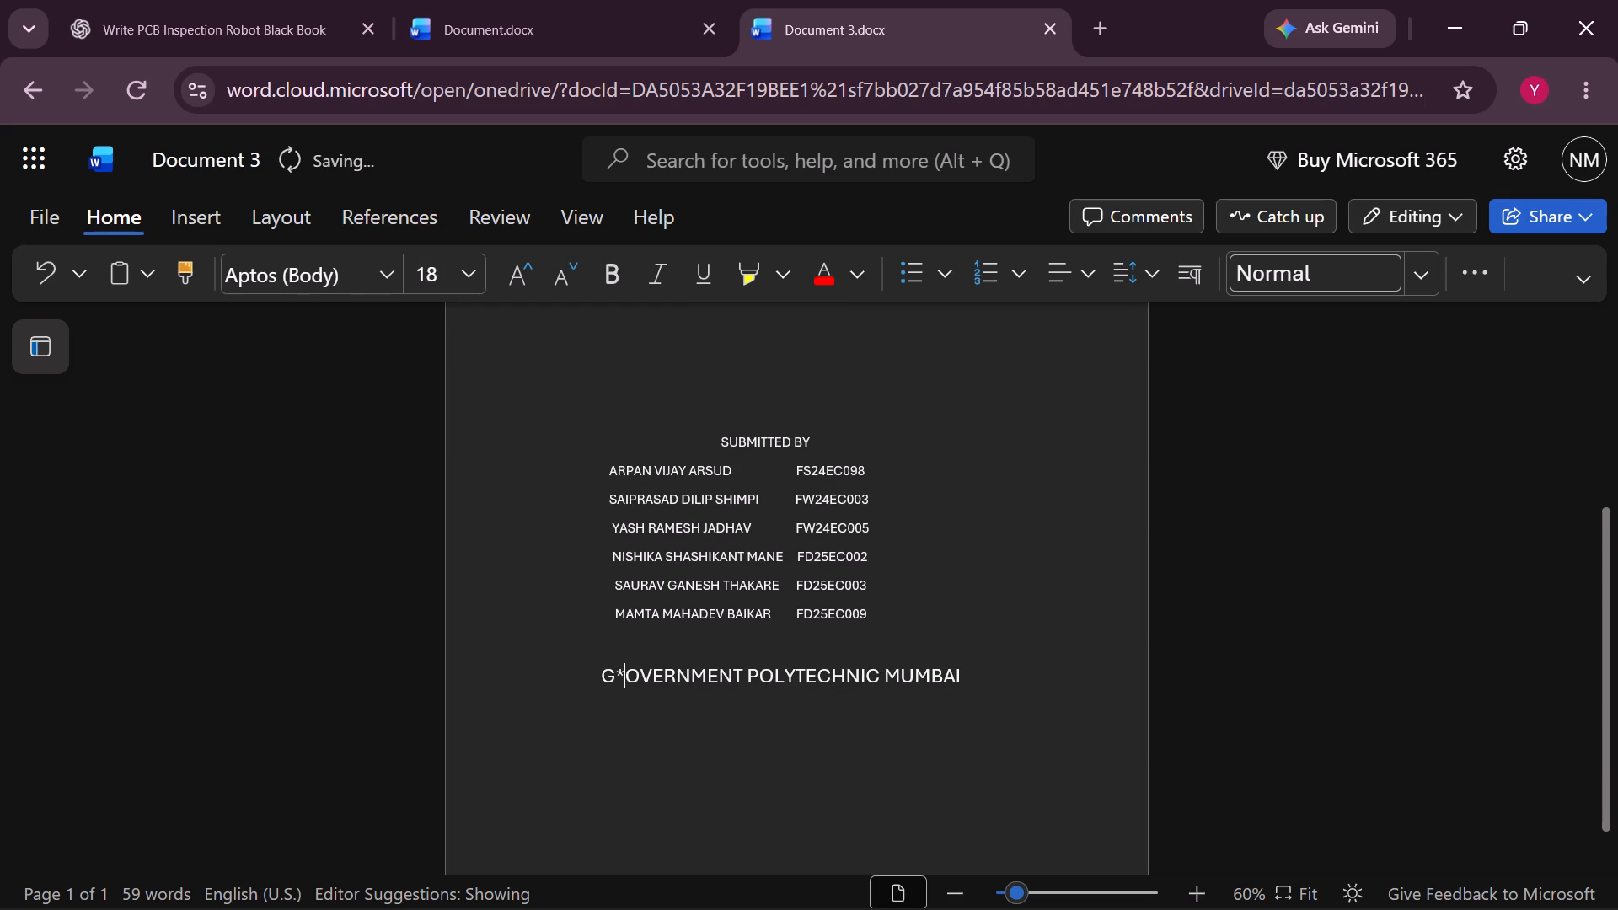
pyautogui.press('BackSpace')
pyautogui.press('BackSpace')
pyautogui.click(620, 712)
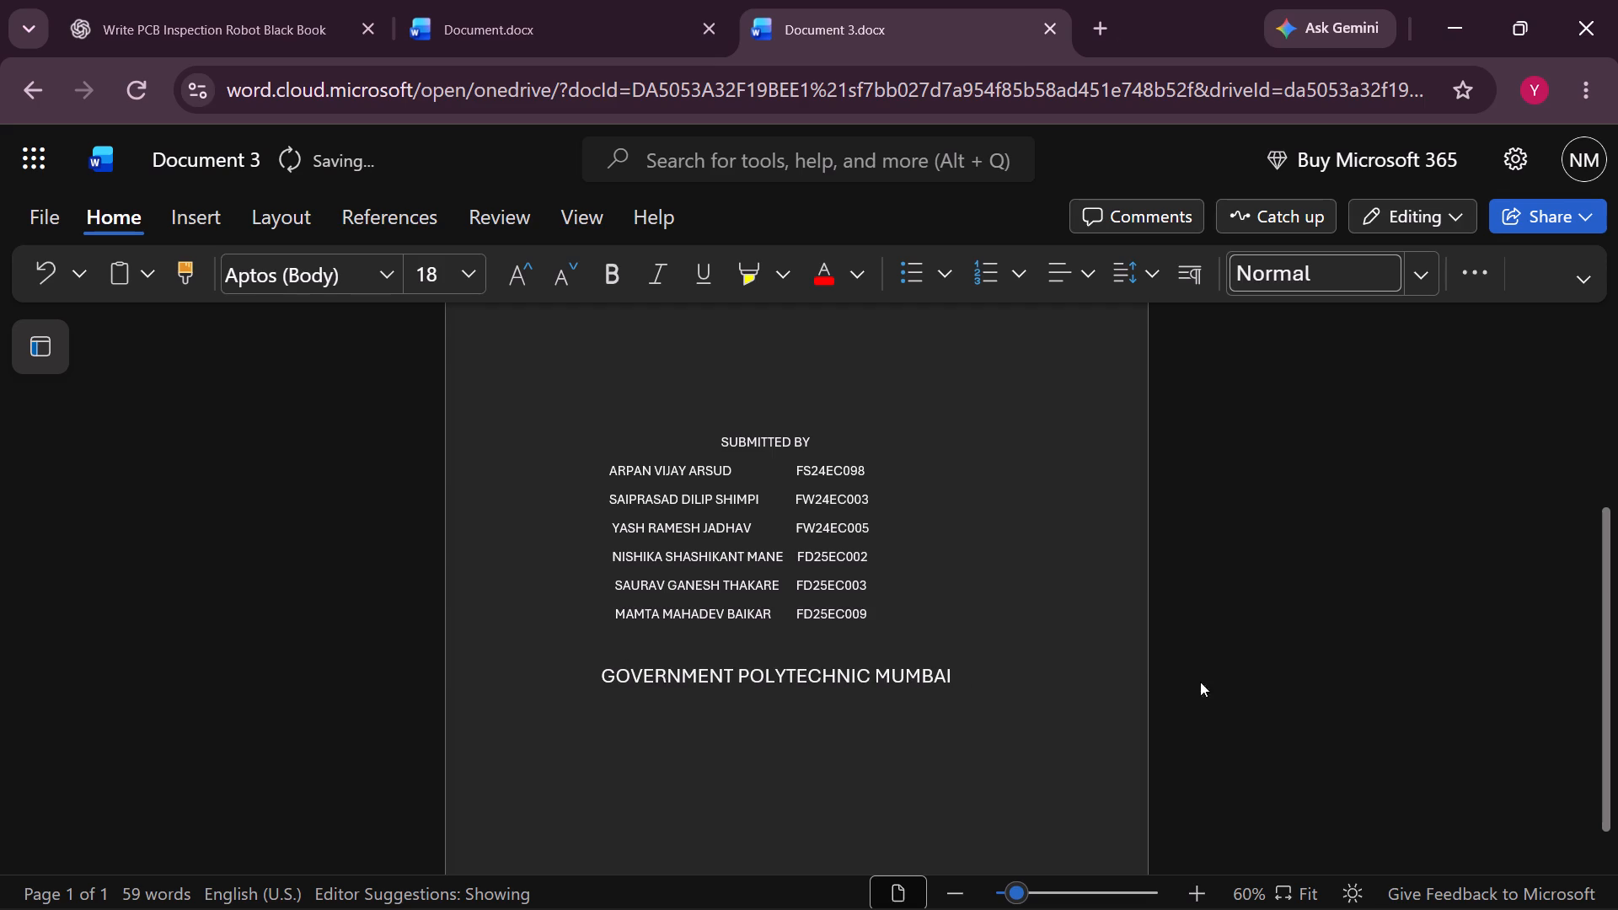
# Start a new line below GOVERNMENT POLYTECHNIC MUMBAI and indent it with 18 spaces to the start of the institute name.
pyautogui.click(1018, 685)
pyautogui.press('Return')
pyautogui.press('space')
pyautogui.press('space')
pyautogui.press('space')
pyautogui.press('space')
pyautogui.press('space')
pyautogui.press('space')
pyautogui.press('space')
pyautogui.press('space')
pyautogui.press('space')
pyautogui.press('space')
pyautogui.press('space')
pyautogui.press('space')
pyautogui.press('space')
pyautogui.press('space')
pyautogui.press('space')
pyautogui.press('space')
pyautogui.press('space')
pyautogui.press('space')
# Enter (AN AUTONOMOUS INSTITUTE) on the indented line, keeping the opening parenthesis at size 18 and setting the rest to font size 12.
pyautogui.hotkey('shift', '(')
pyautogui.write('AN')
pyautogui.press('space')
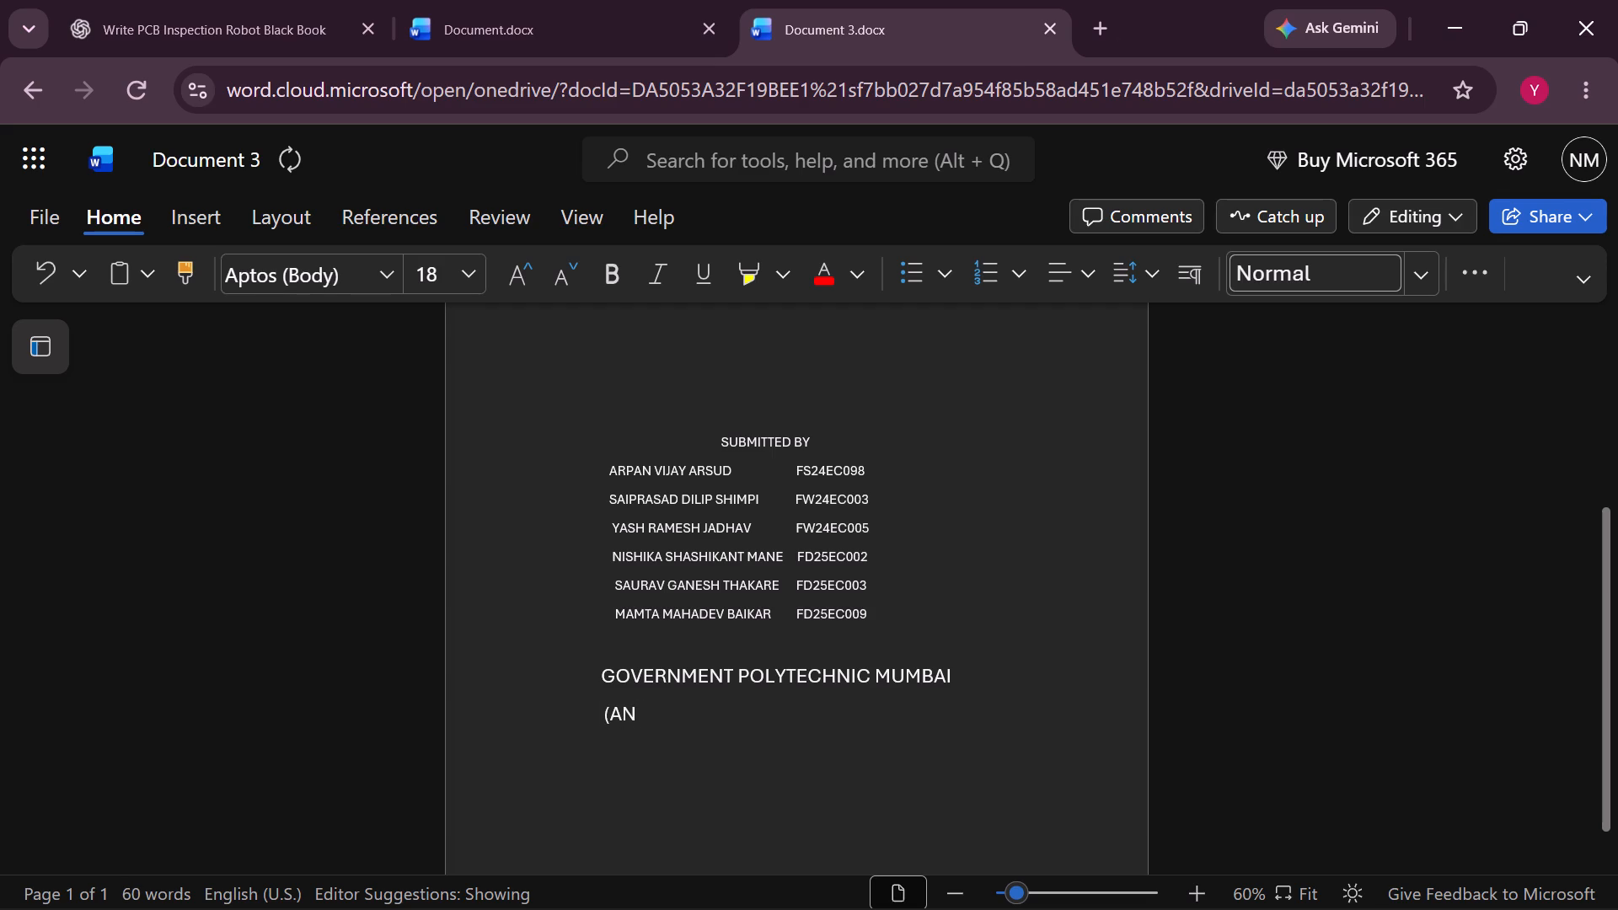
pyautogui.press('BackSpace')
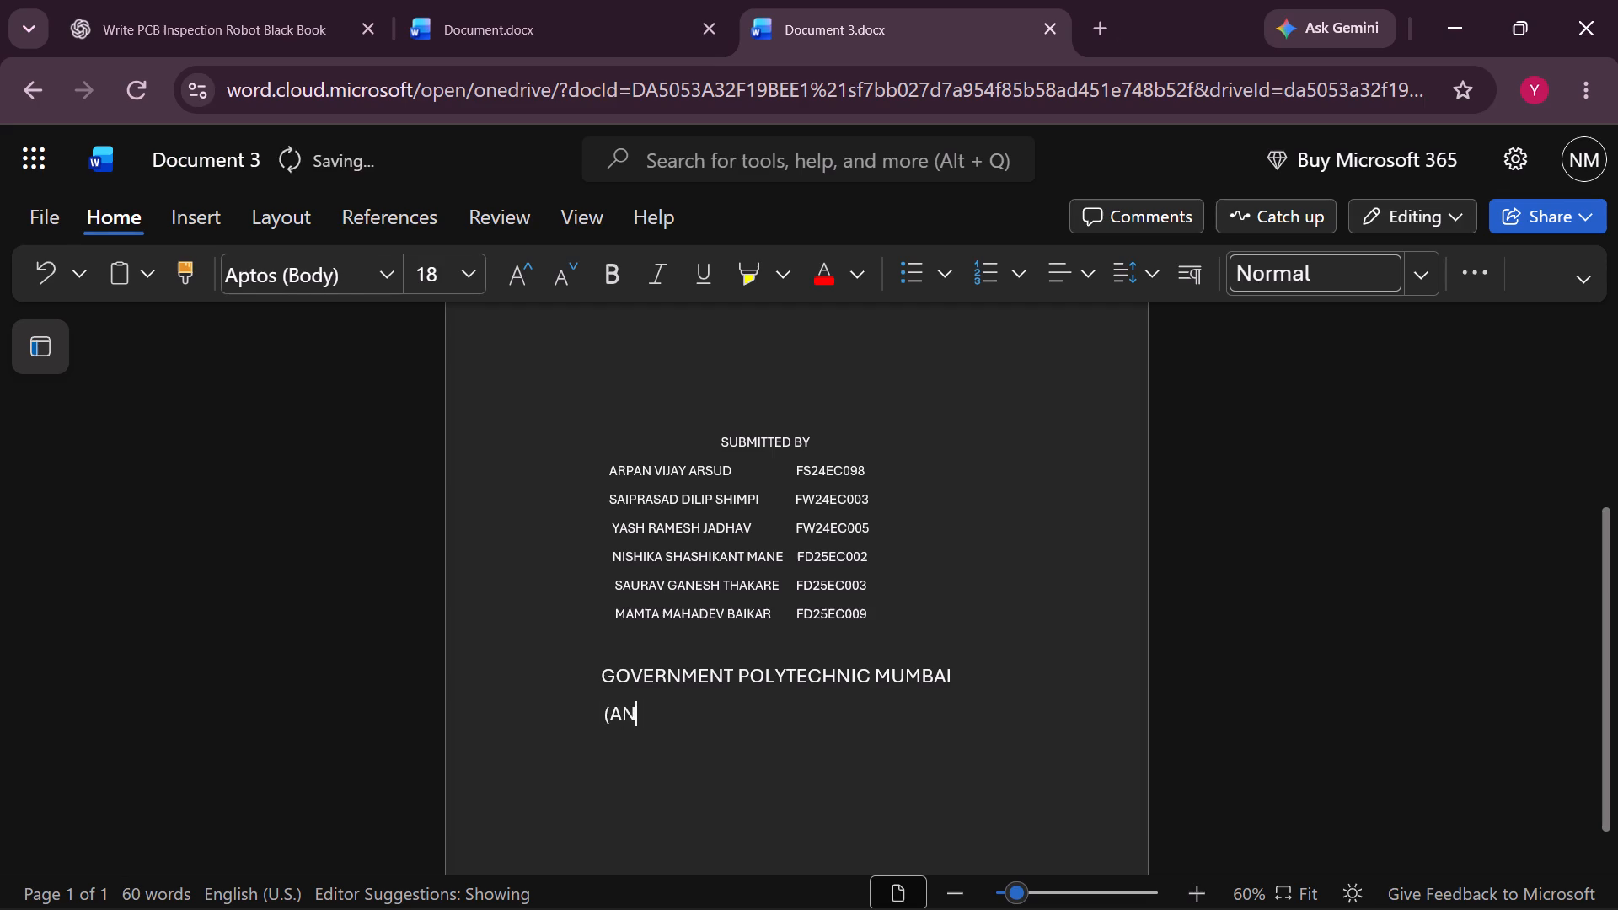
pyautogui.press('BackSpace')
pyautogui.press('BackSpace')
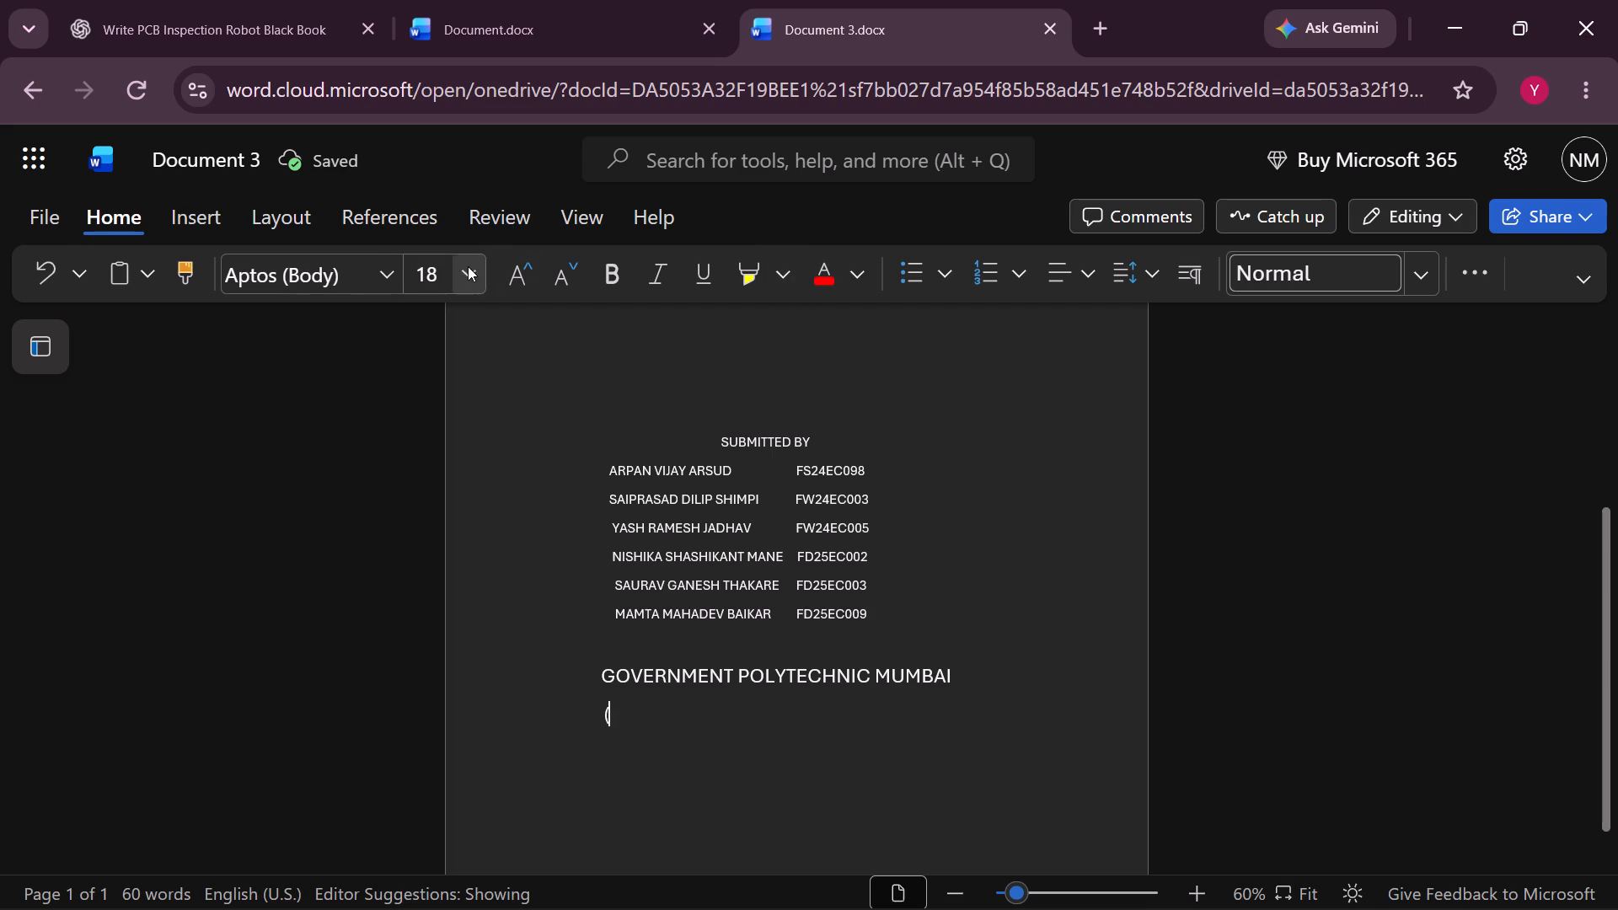
pyautogui.click(467, 267)
pyautogui.click(442, 505)
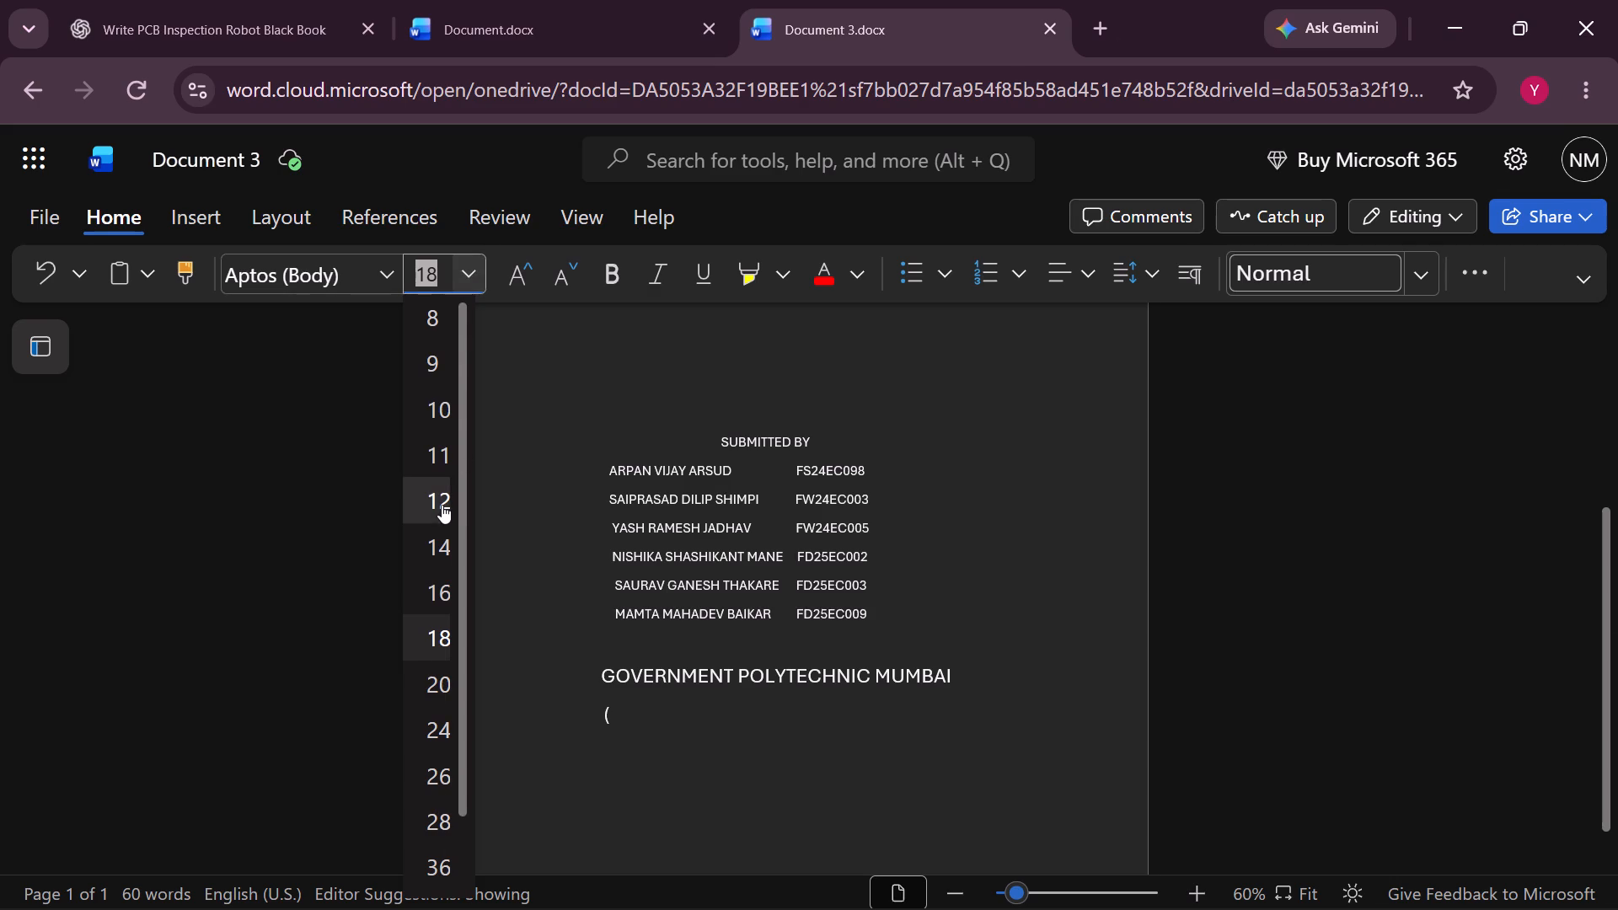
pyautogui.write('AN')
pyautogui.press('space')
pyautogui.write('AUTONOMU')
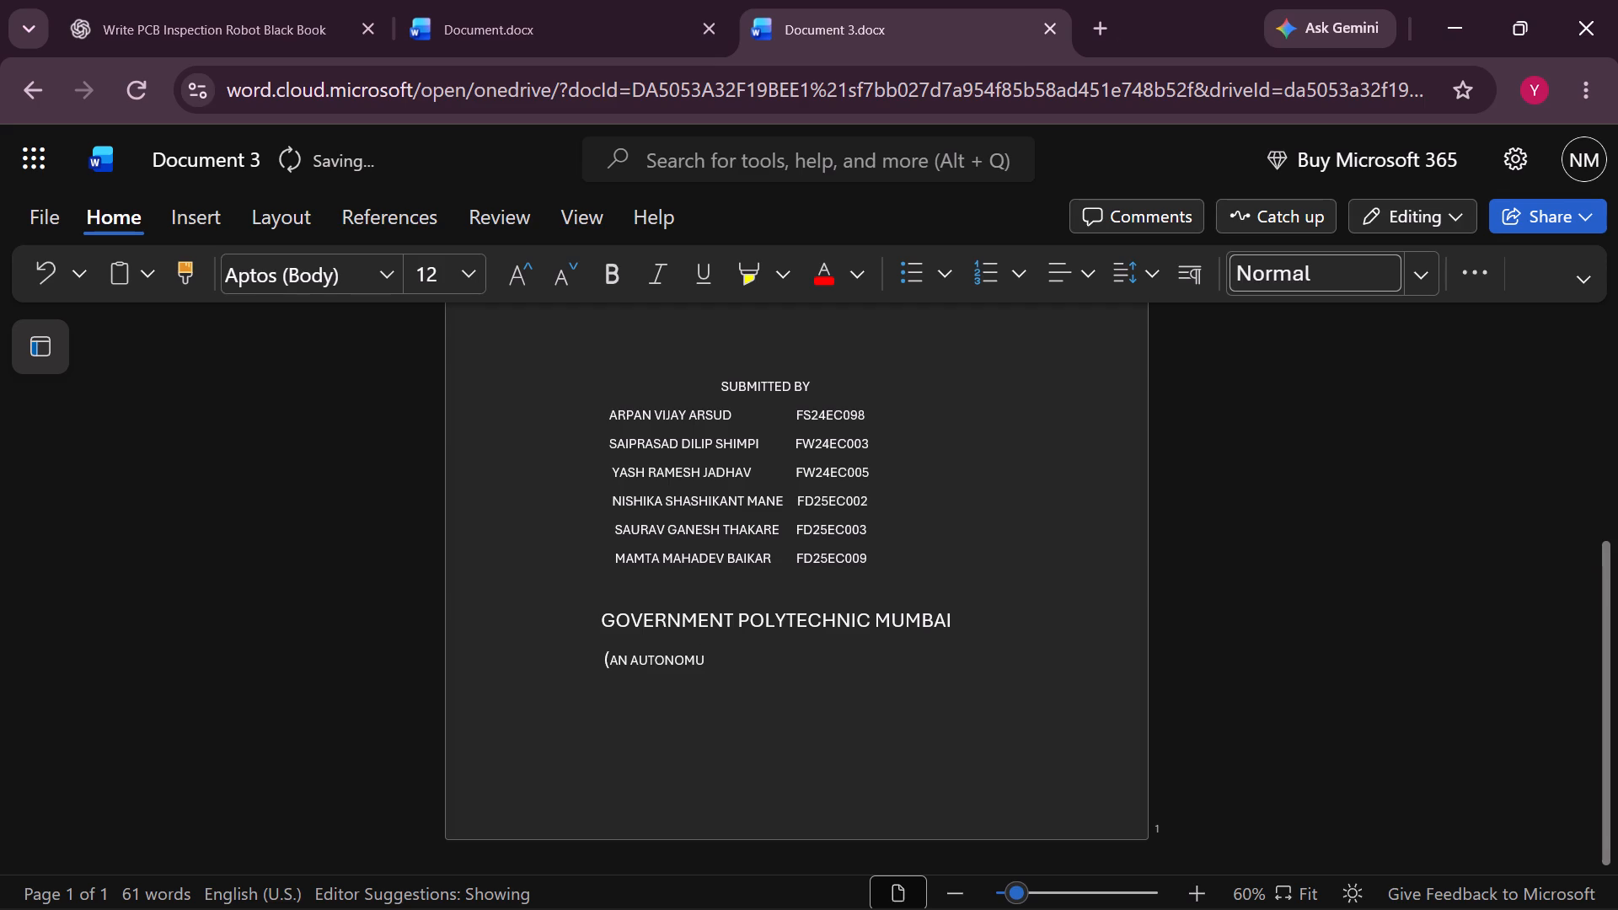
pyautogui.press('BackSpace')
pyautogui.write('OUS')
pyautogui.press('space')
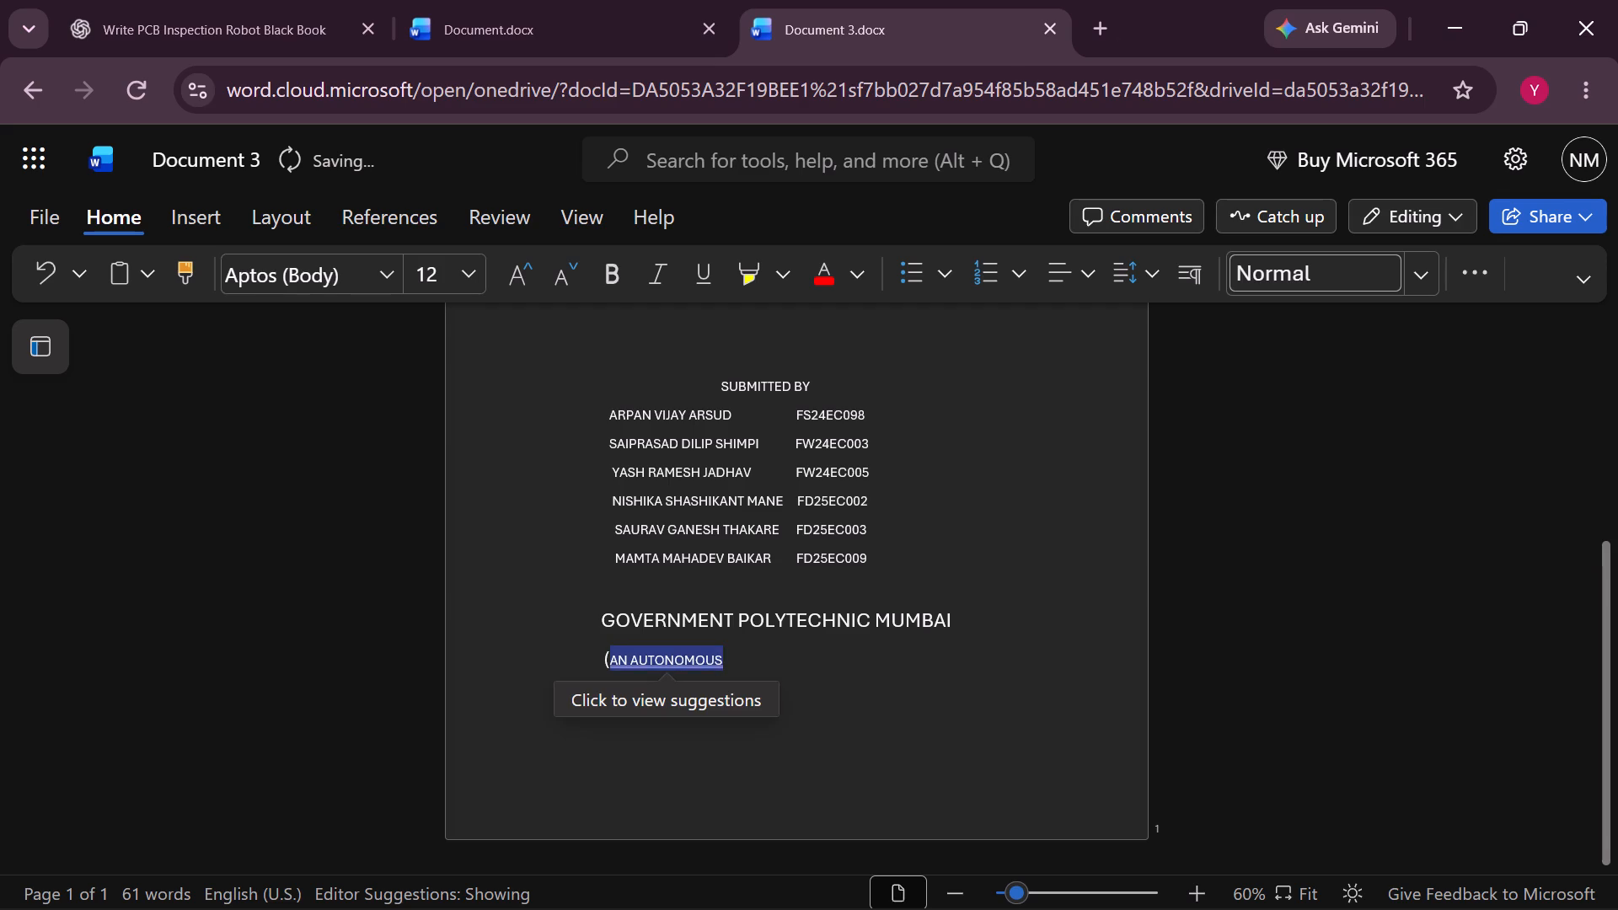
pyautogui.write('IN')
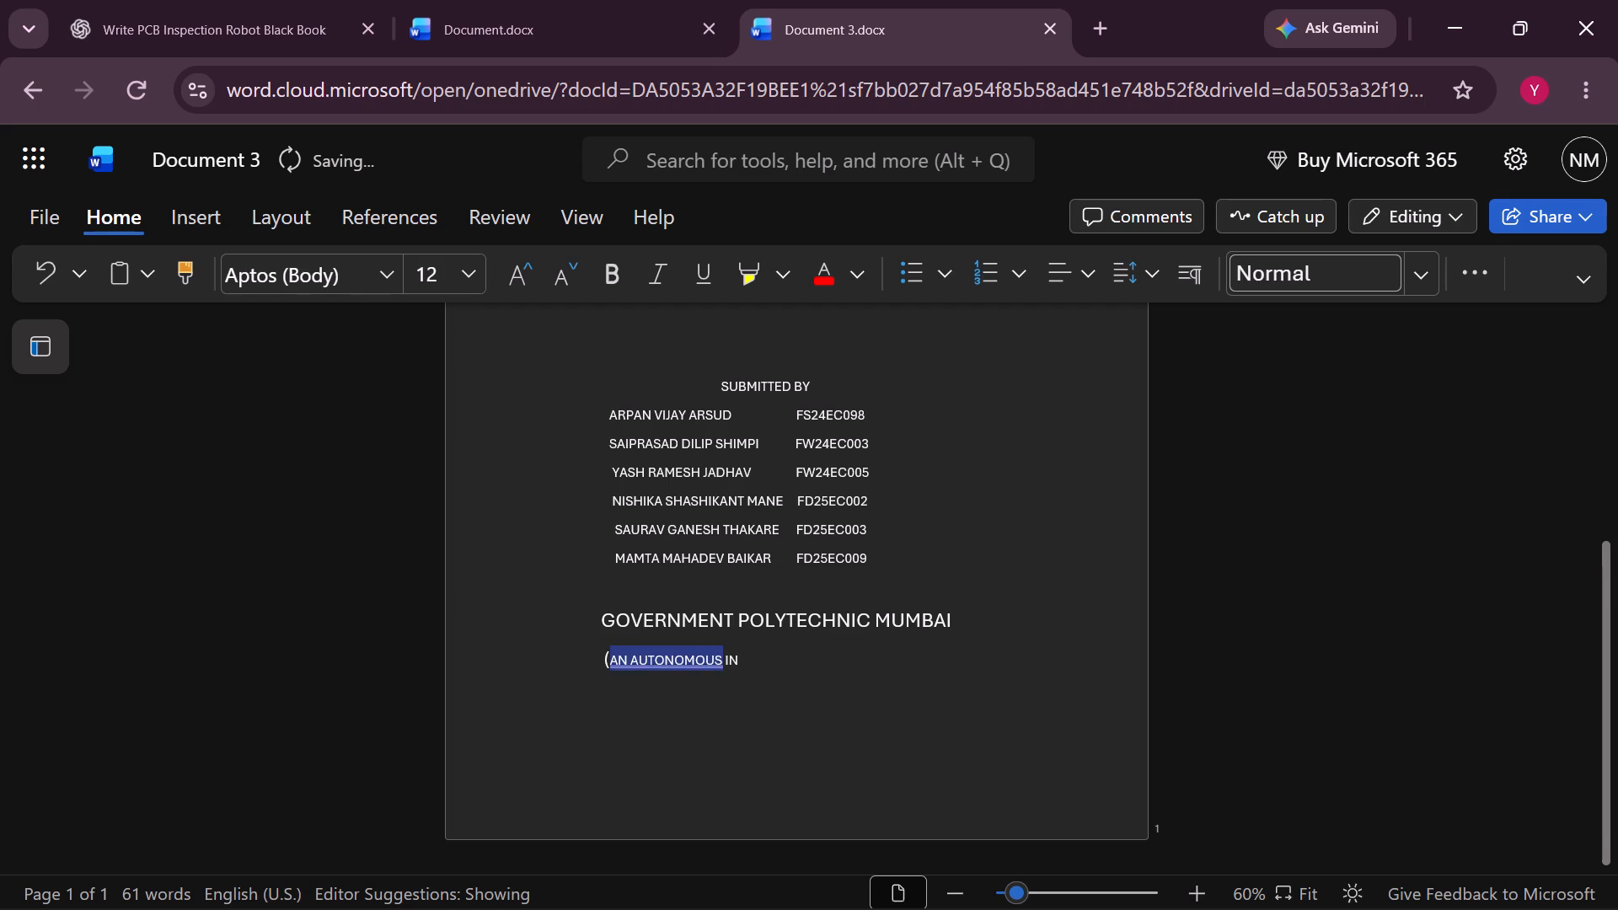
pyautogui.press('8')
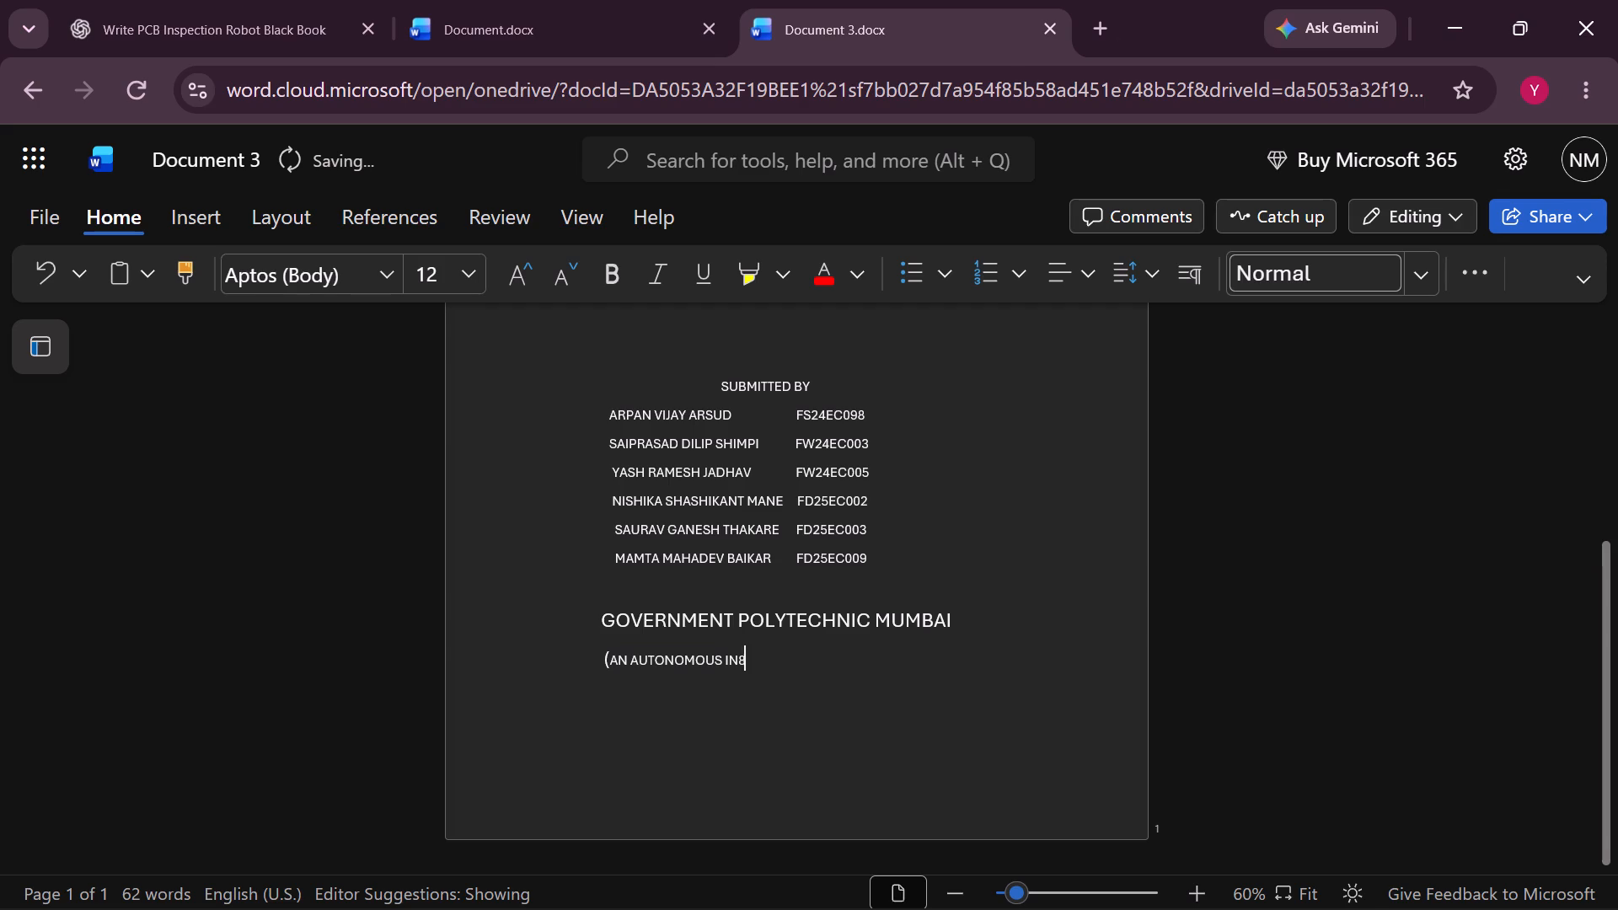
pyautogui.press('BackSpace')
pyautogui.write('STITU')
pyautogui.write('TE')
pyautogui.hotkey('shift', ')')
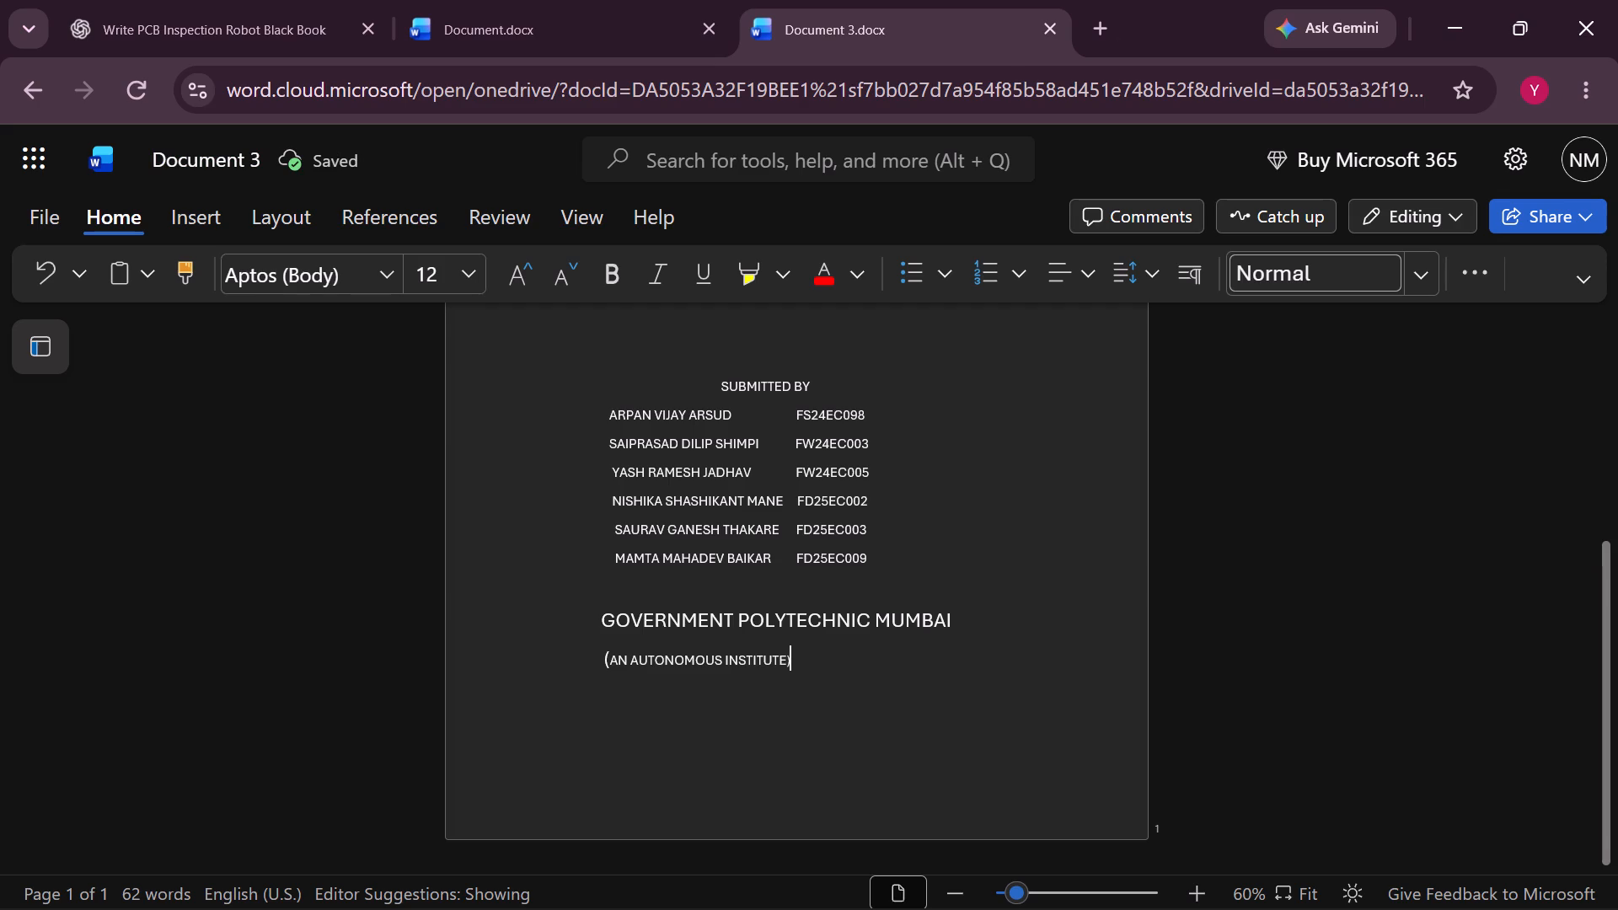
# Shift the (AN AUTONOMOUS INSTITUTE) line by 16 more leading spaces to centre it beneath the institute name.
pyautogui.click(599, 657)
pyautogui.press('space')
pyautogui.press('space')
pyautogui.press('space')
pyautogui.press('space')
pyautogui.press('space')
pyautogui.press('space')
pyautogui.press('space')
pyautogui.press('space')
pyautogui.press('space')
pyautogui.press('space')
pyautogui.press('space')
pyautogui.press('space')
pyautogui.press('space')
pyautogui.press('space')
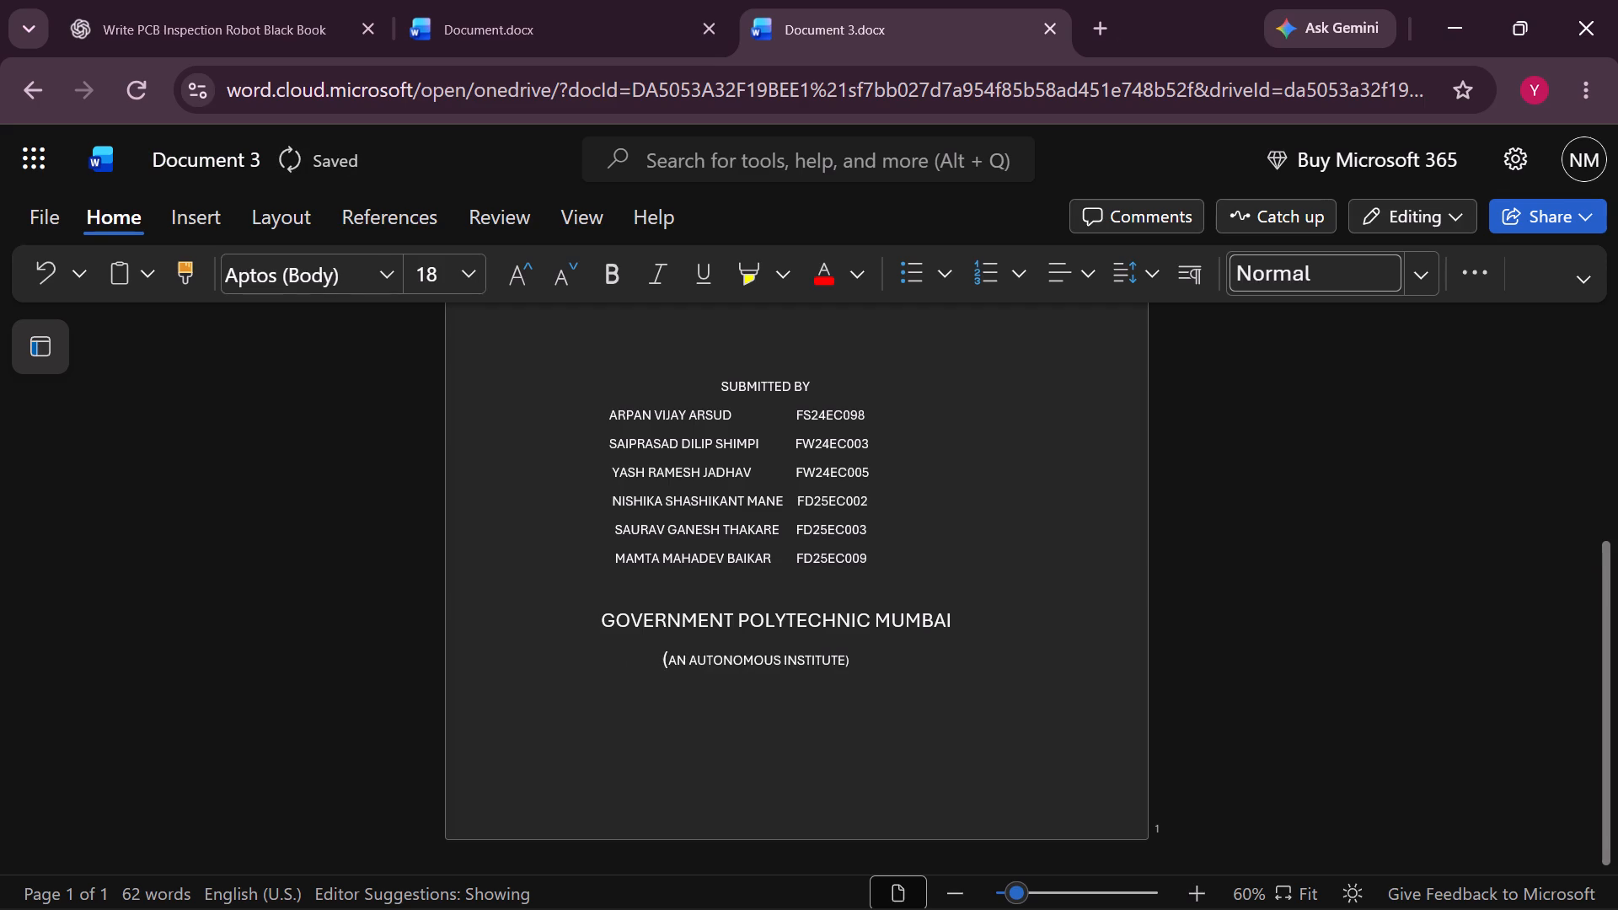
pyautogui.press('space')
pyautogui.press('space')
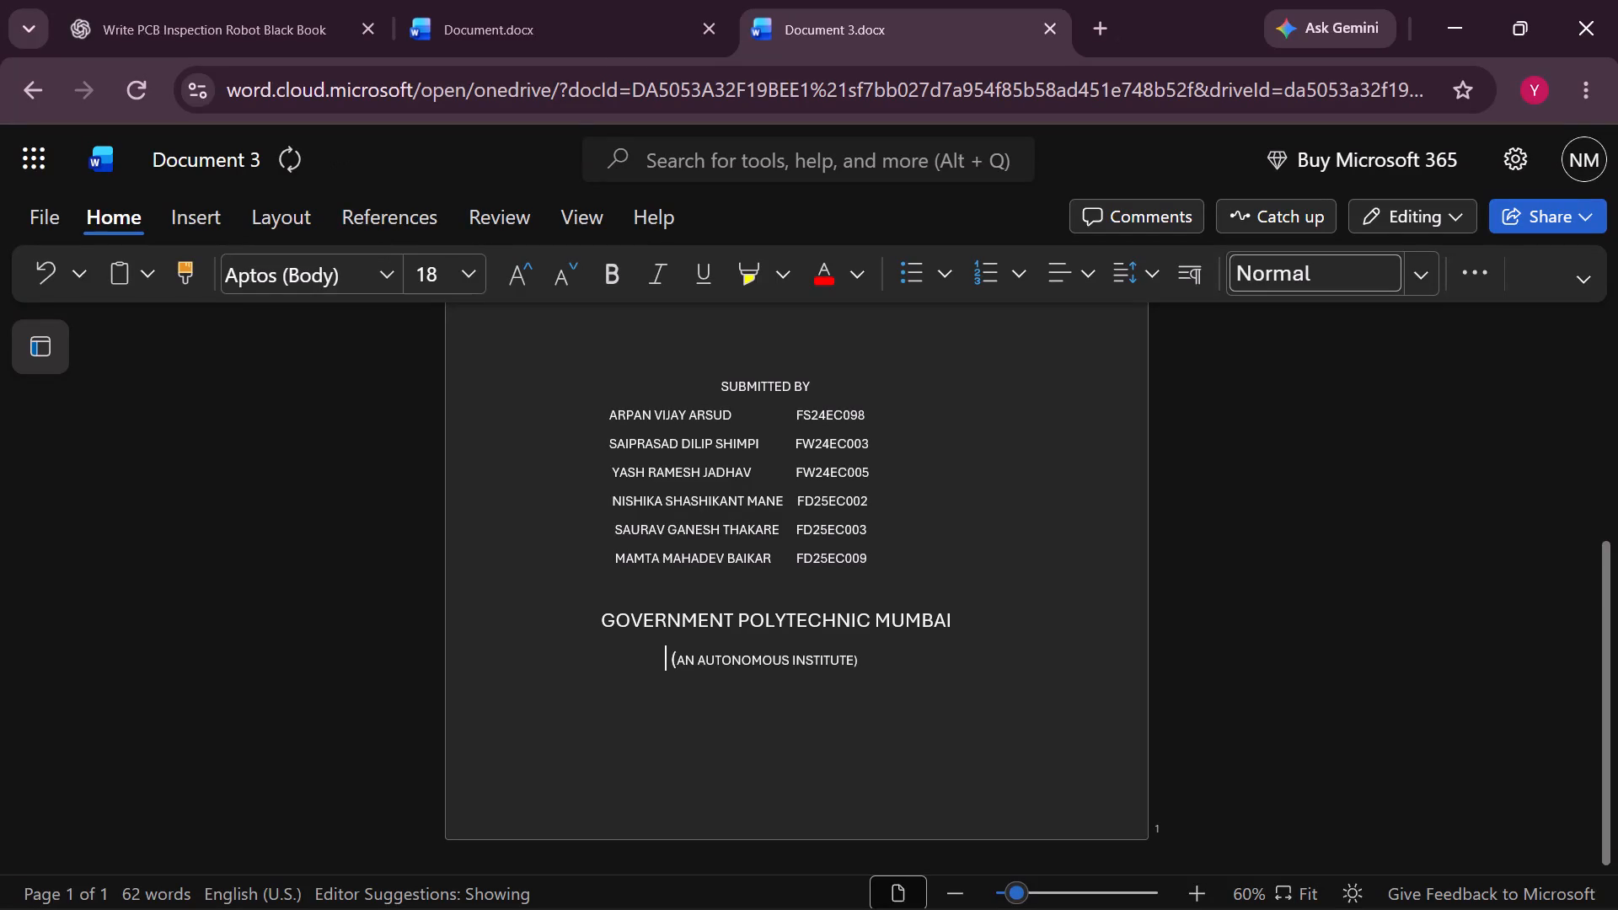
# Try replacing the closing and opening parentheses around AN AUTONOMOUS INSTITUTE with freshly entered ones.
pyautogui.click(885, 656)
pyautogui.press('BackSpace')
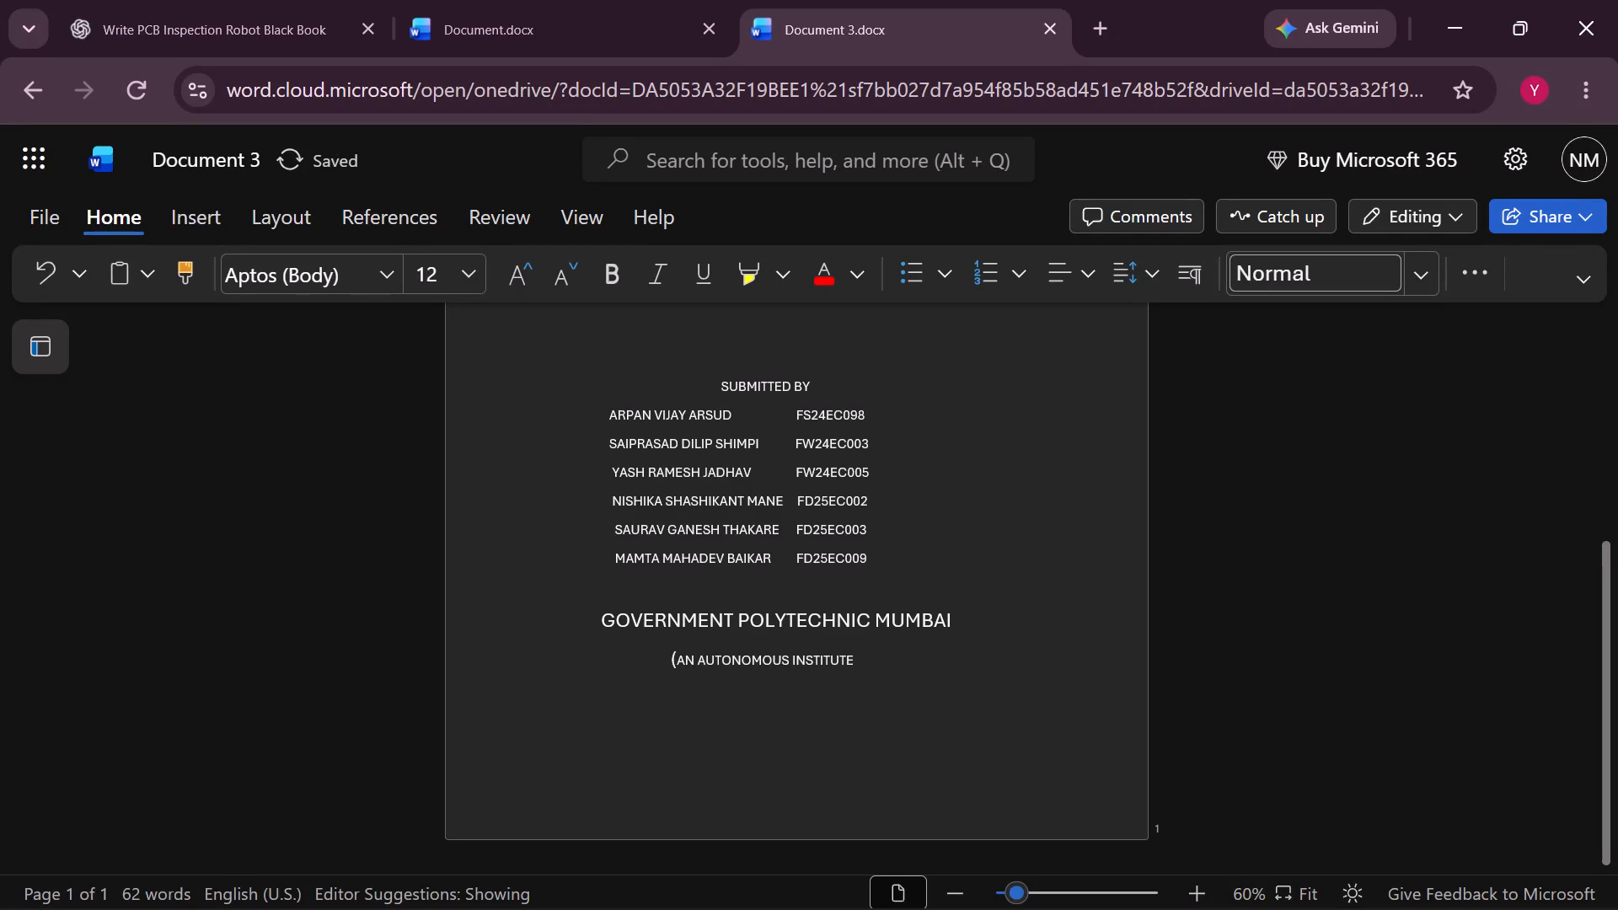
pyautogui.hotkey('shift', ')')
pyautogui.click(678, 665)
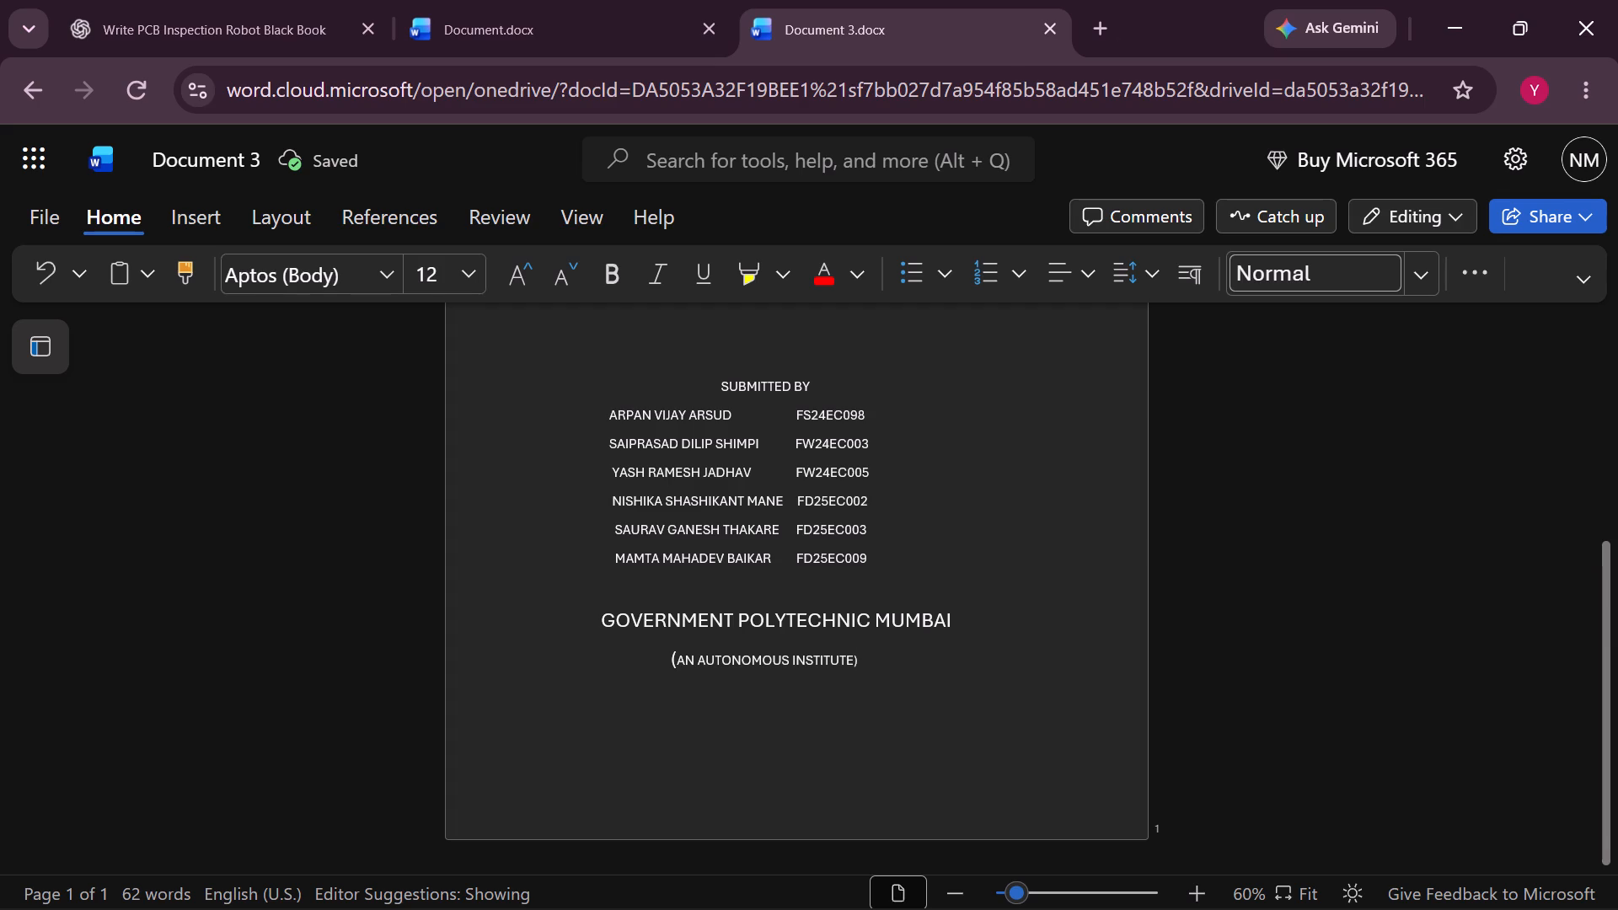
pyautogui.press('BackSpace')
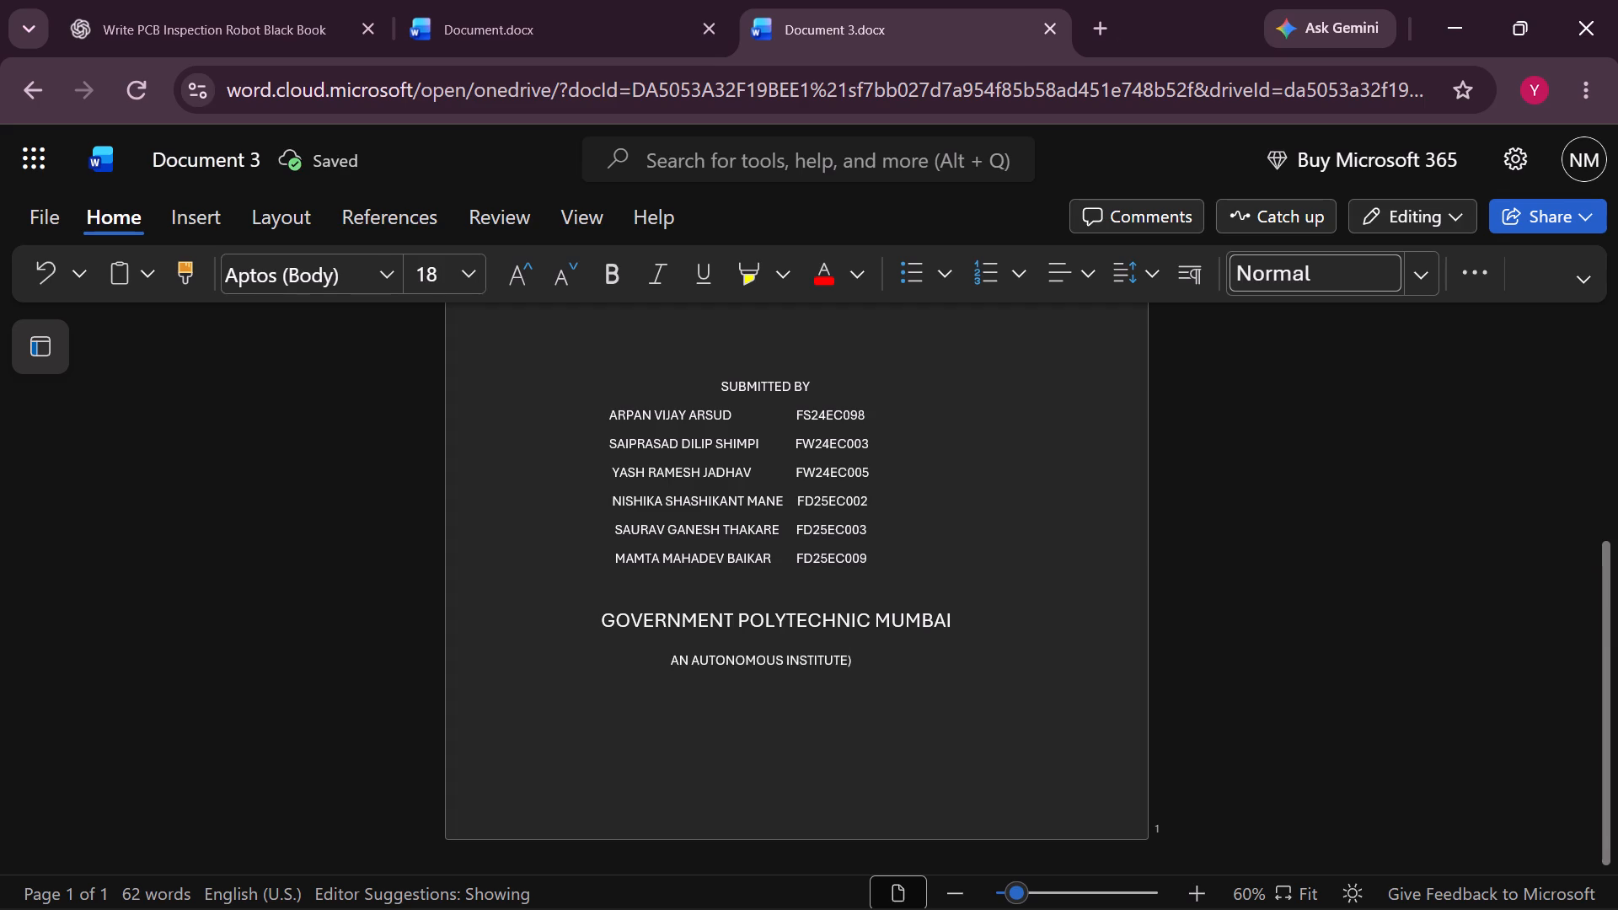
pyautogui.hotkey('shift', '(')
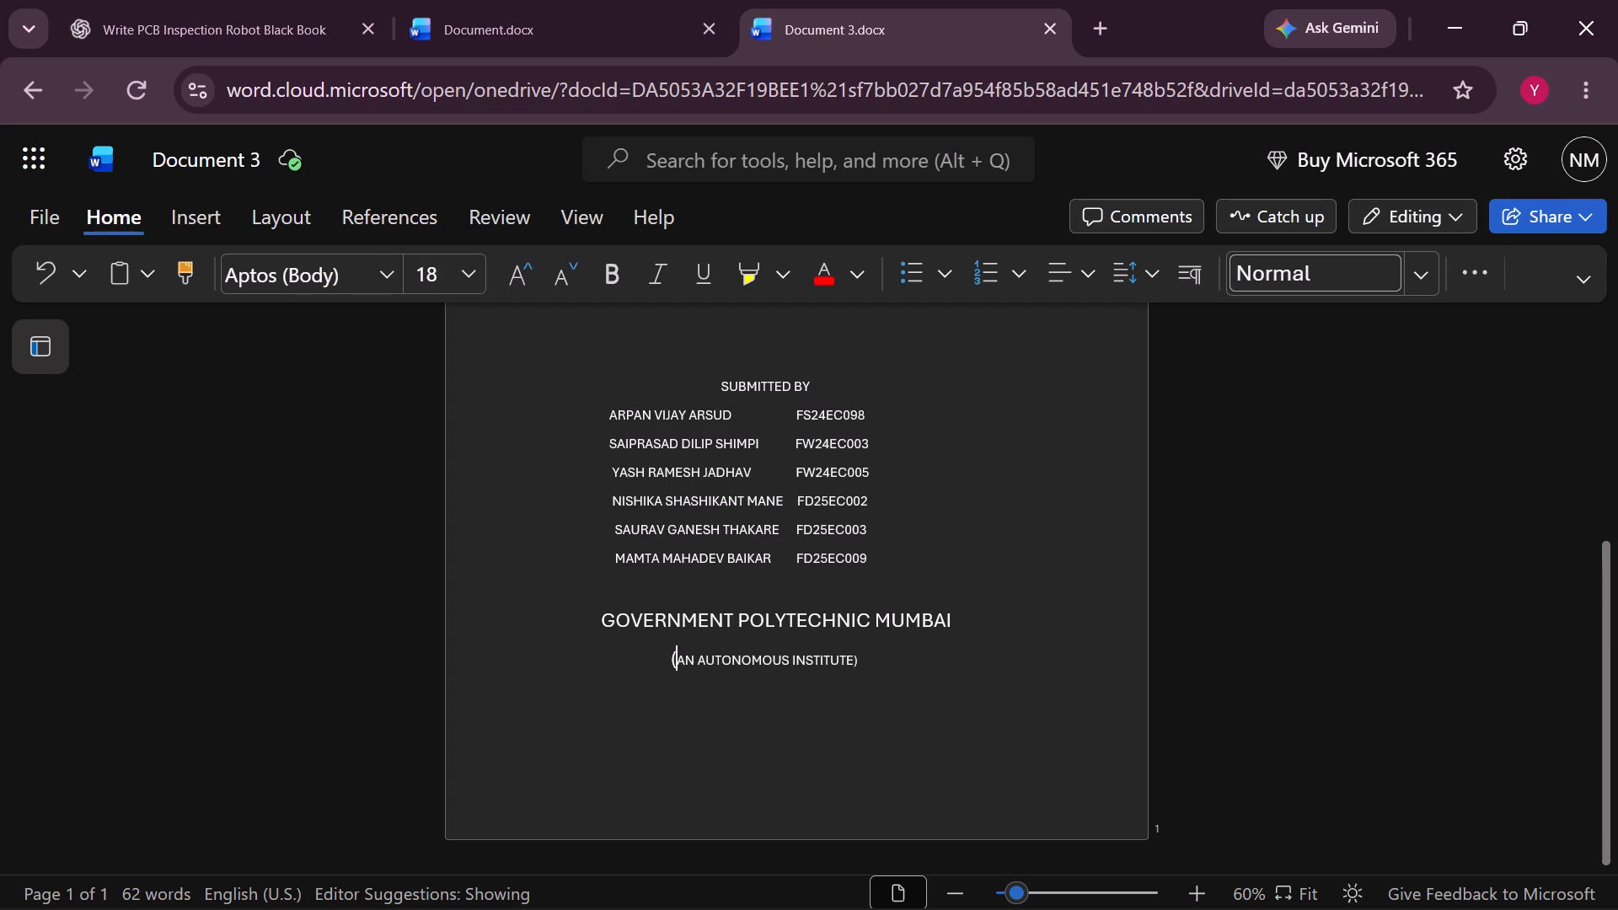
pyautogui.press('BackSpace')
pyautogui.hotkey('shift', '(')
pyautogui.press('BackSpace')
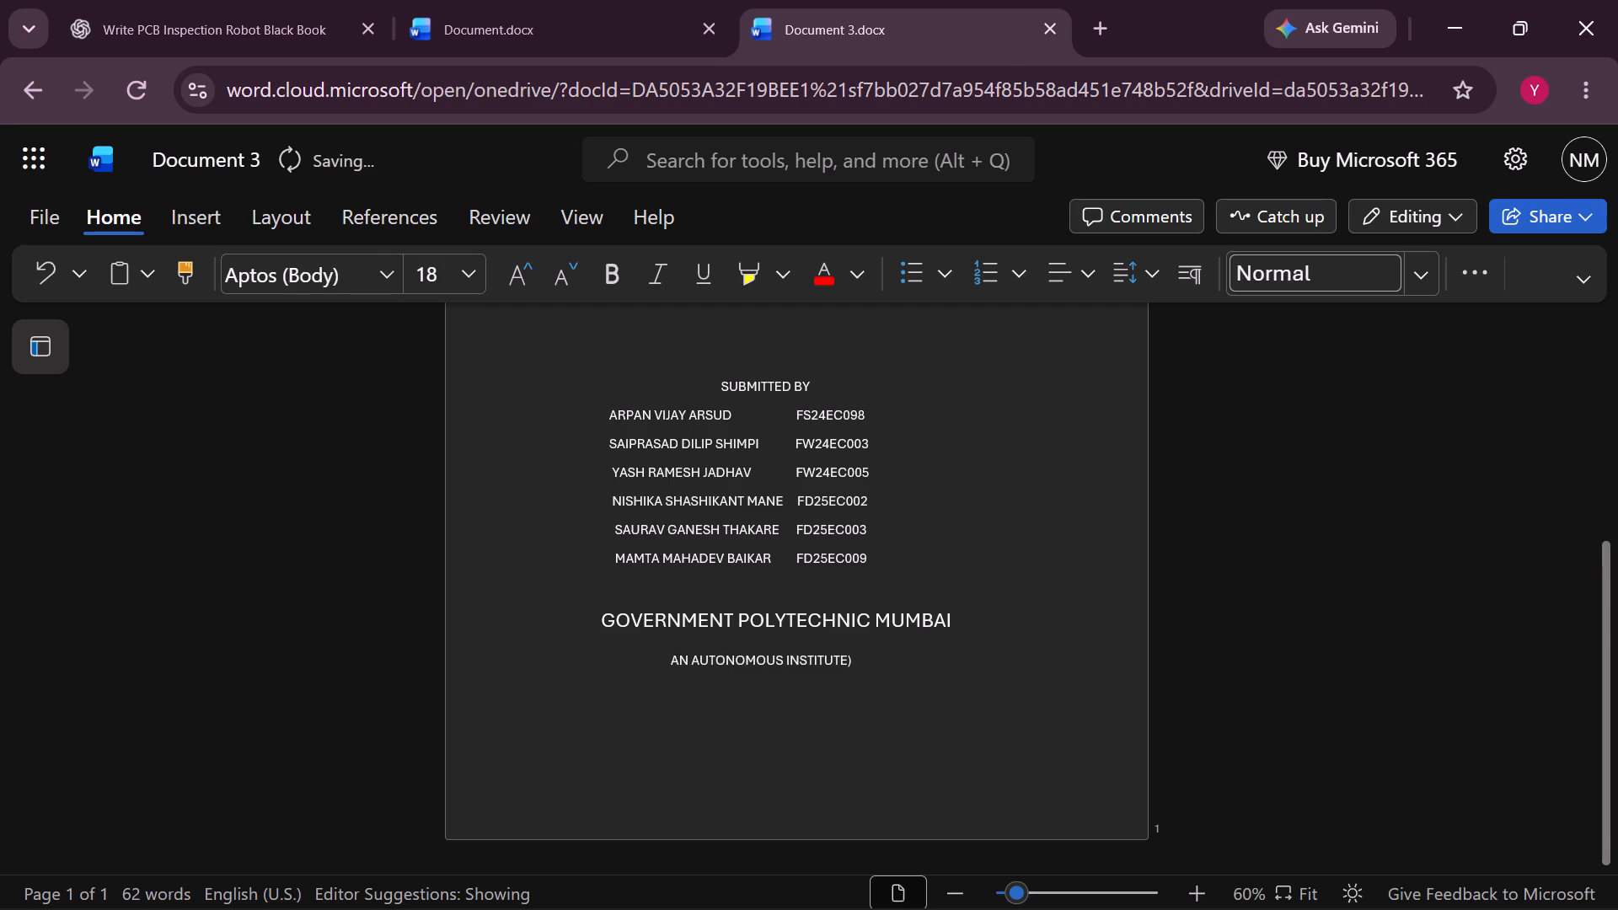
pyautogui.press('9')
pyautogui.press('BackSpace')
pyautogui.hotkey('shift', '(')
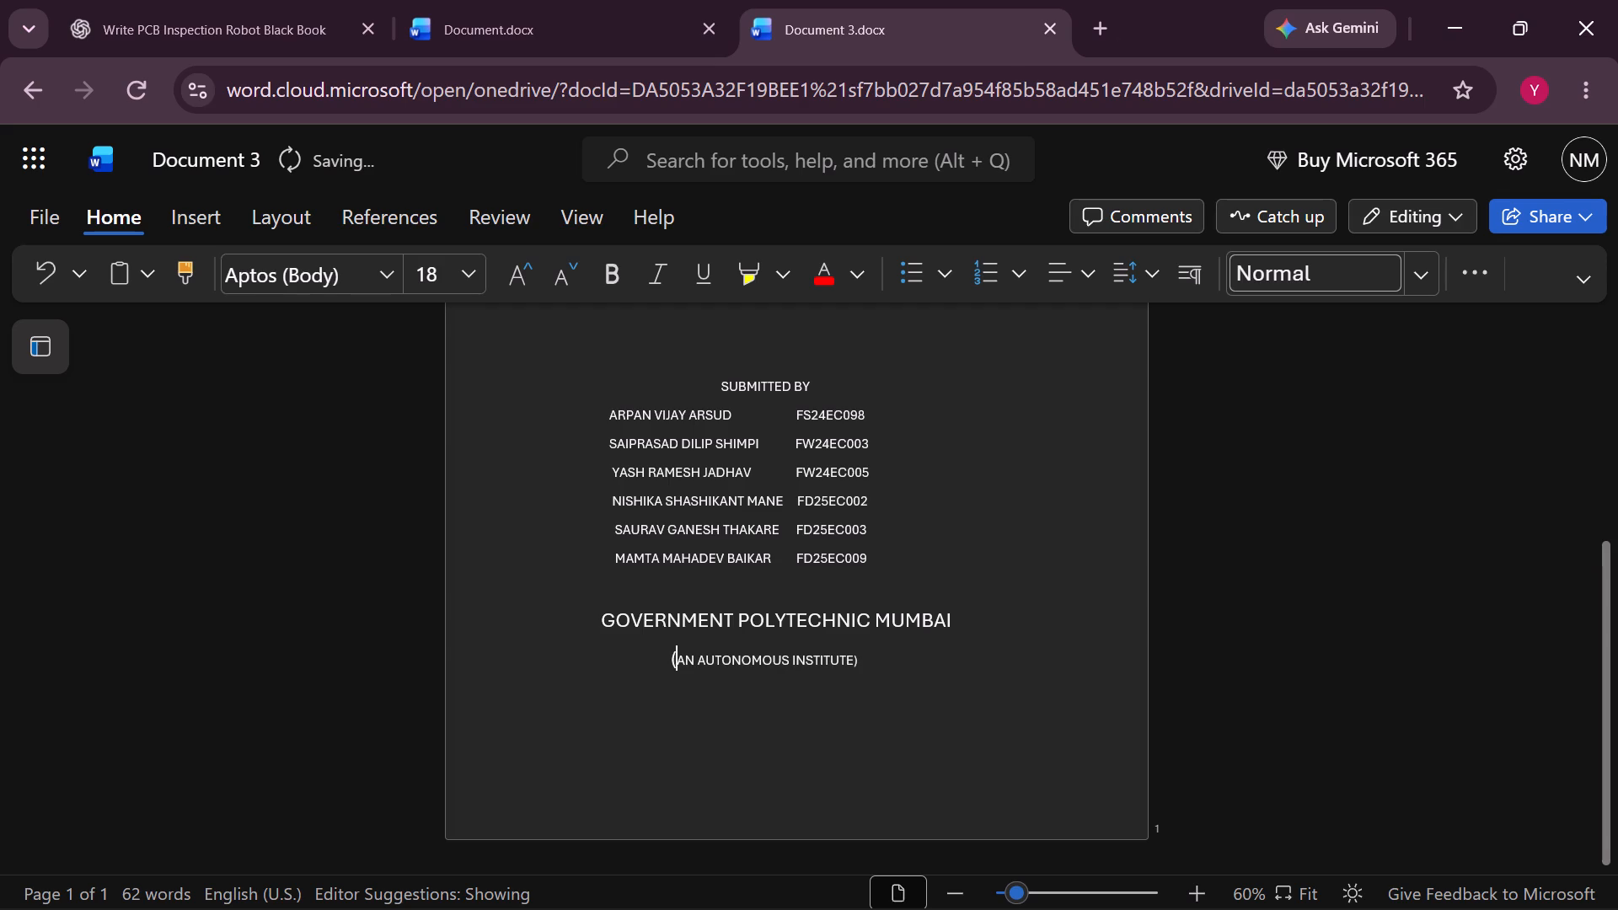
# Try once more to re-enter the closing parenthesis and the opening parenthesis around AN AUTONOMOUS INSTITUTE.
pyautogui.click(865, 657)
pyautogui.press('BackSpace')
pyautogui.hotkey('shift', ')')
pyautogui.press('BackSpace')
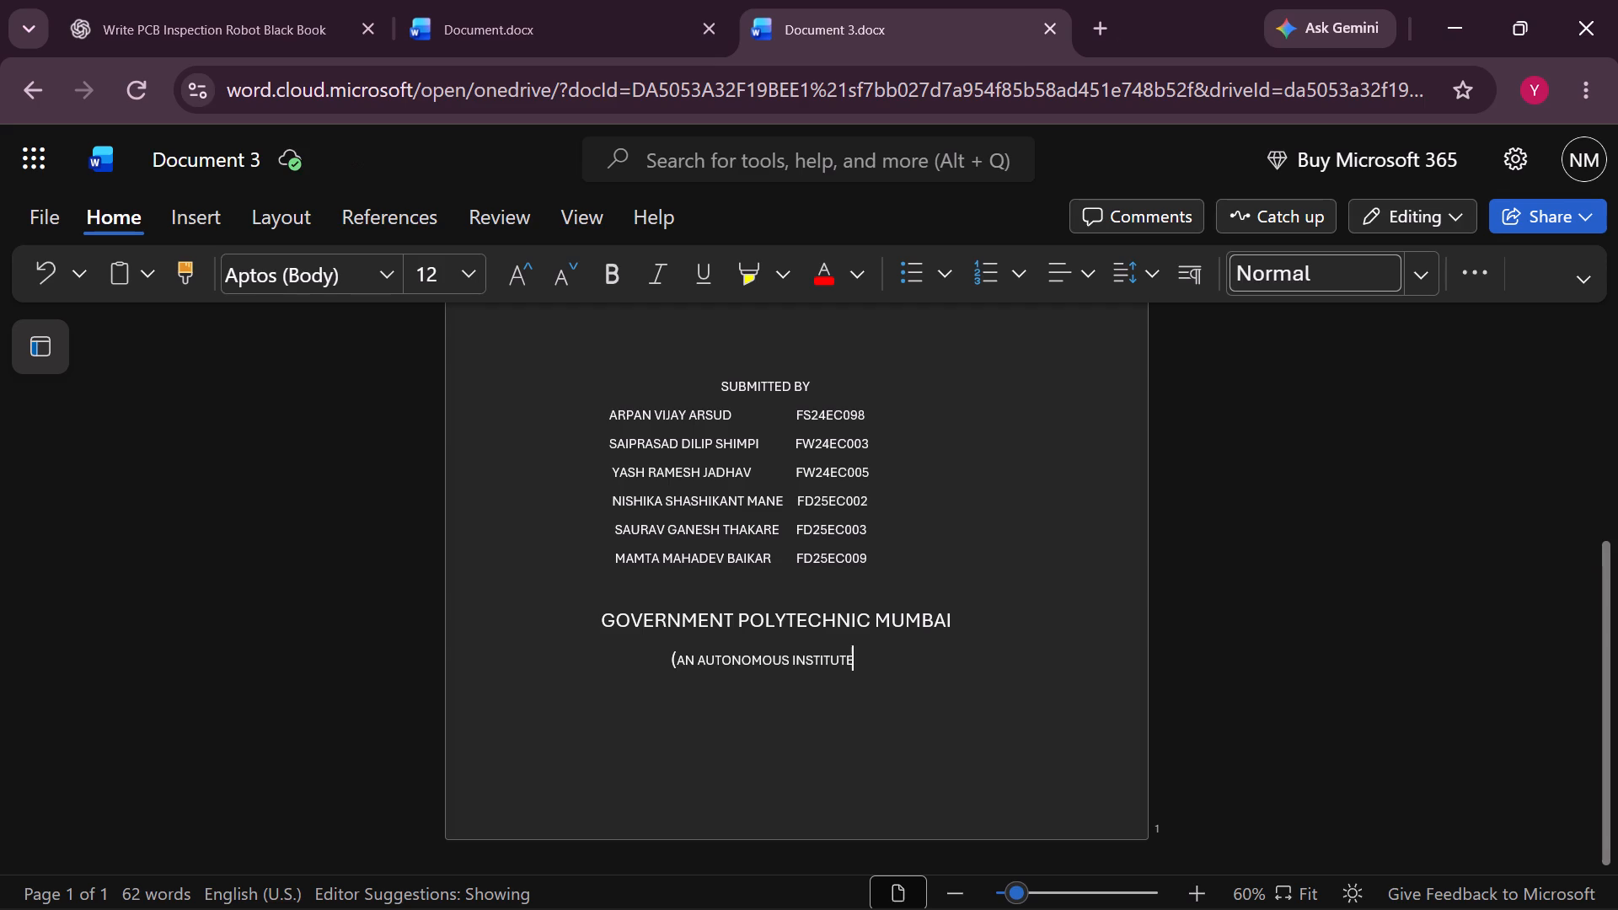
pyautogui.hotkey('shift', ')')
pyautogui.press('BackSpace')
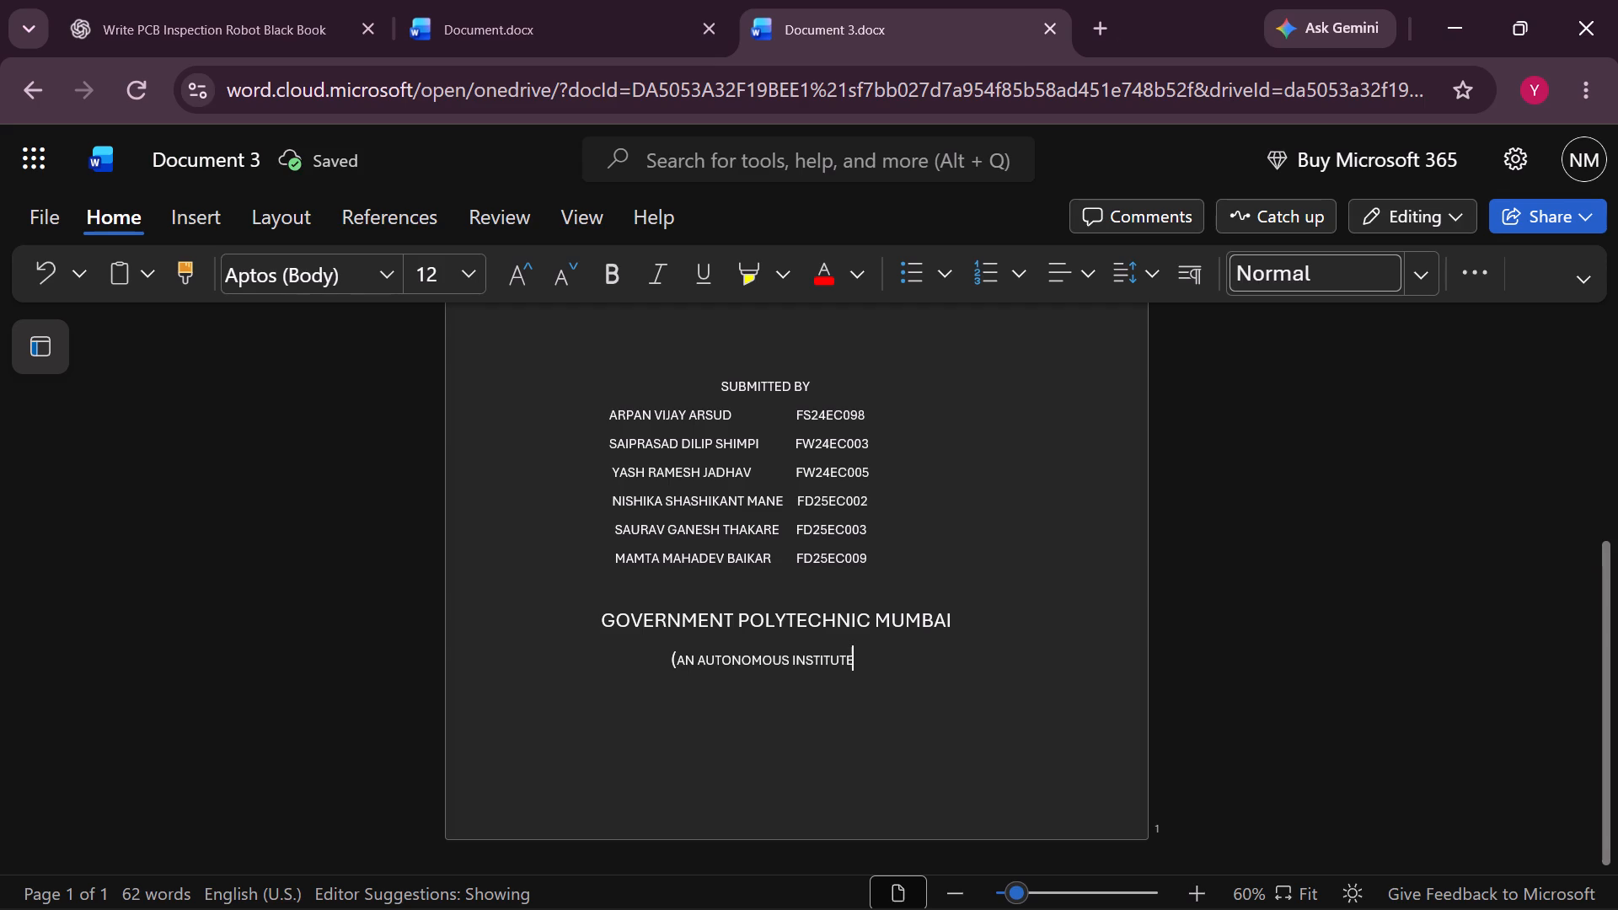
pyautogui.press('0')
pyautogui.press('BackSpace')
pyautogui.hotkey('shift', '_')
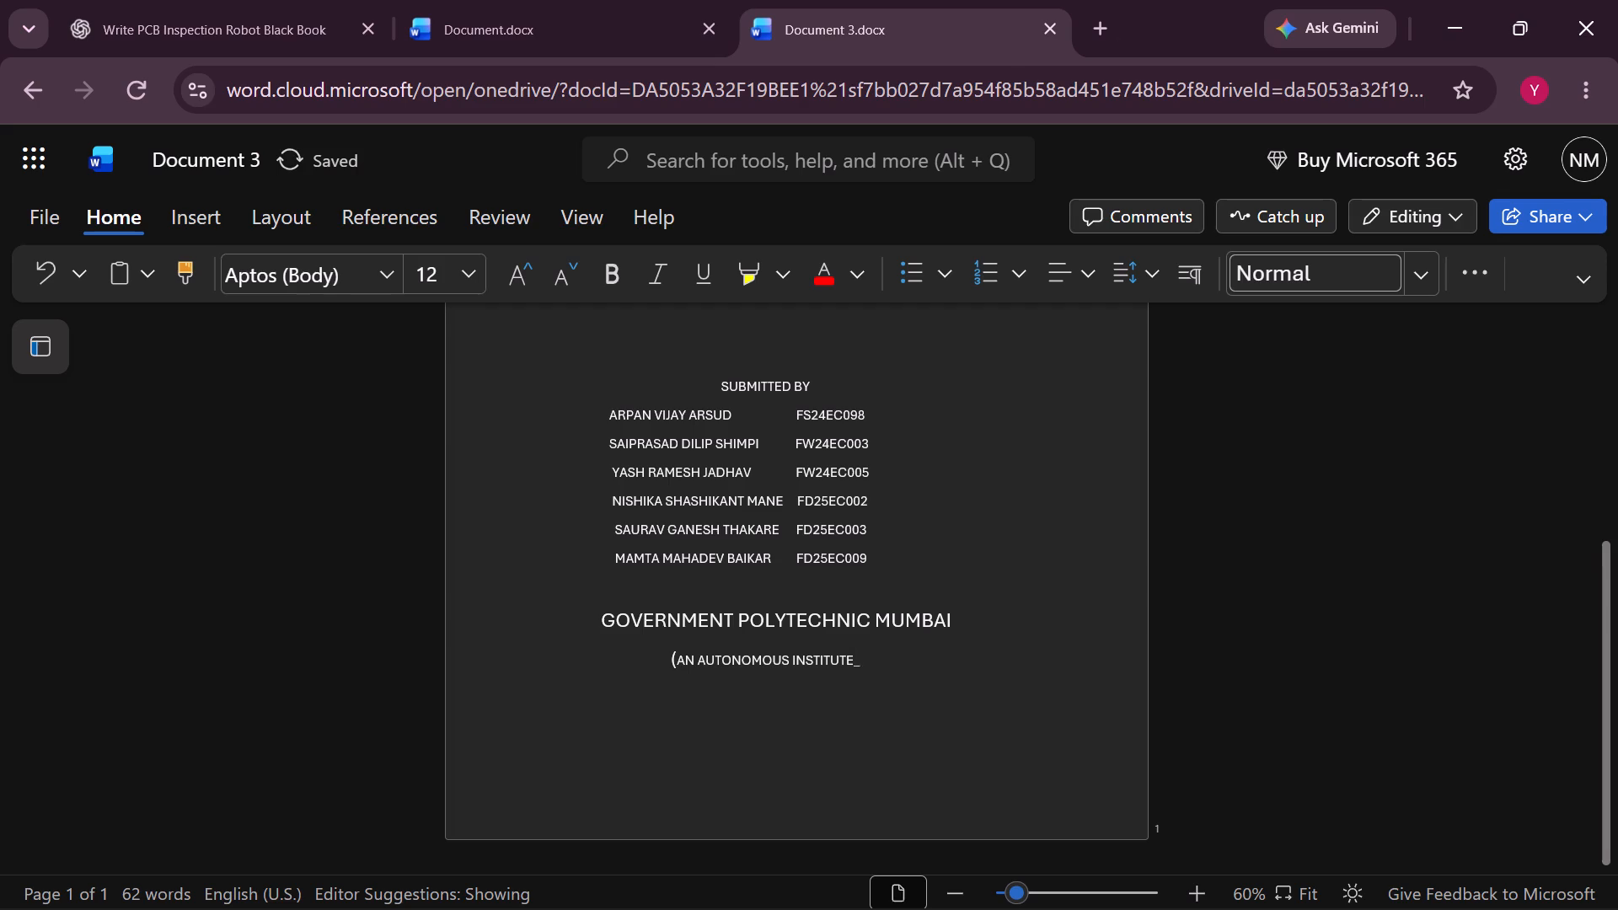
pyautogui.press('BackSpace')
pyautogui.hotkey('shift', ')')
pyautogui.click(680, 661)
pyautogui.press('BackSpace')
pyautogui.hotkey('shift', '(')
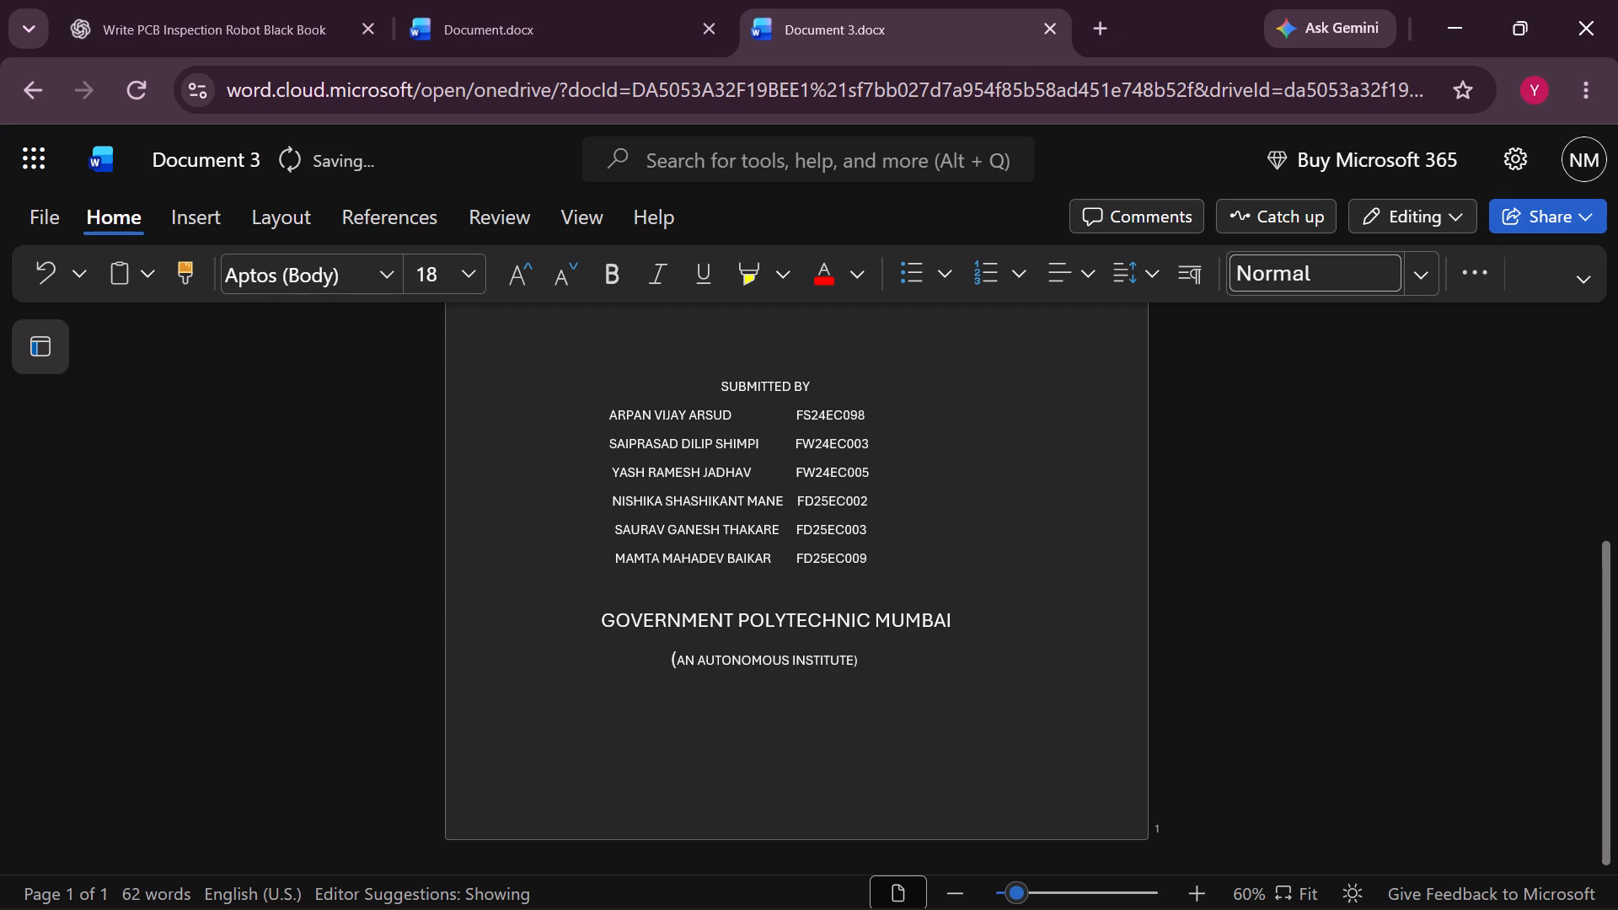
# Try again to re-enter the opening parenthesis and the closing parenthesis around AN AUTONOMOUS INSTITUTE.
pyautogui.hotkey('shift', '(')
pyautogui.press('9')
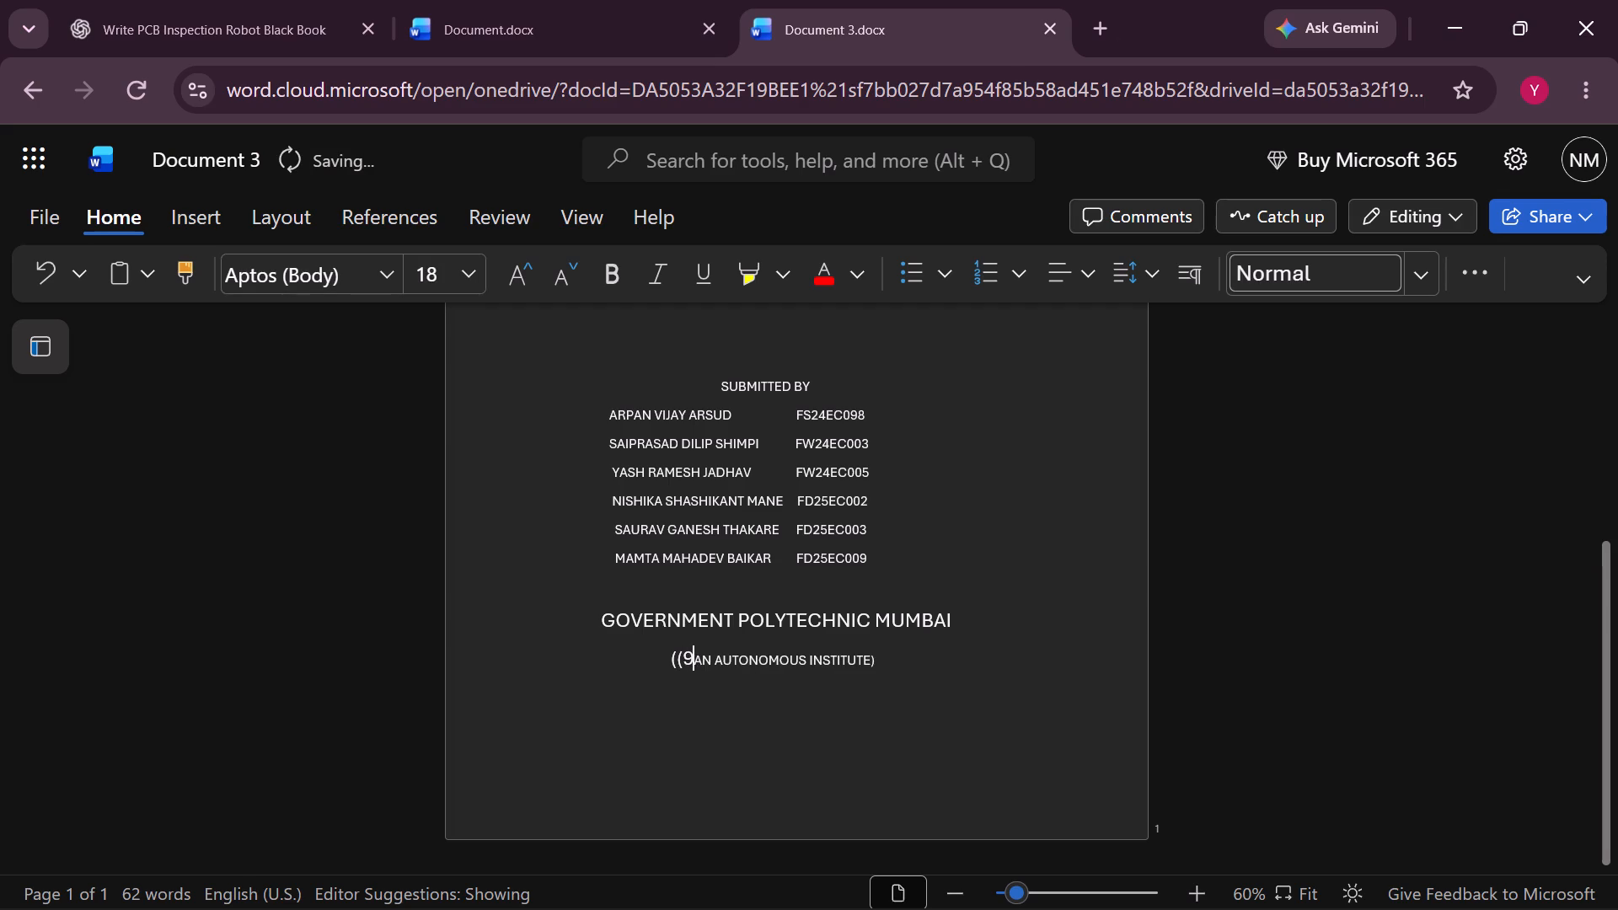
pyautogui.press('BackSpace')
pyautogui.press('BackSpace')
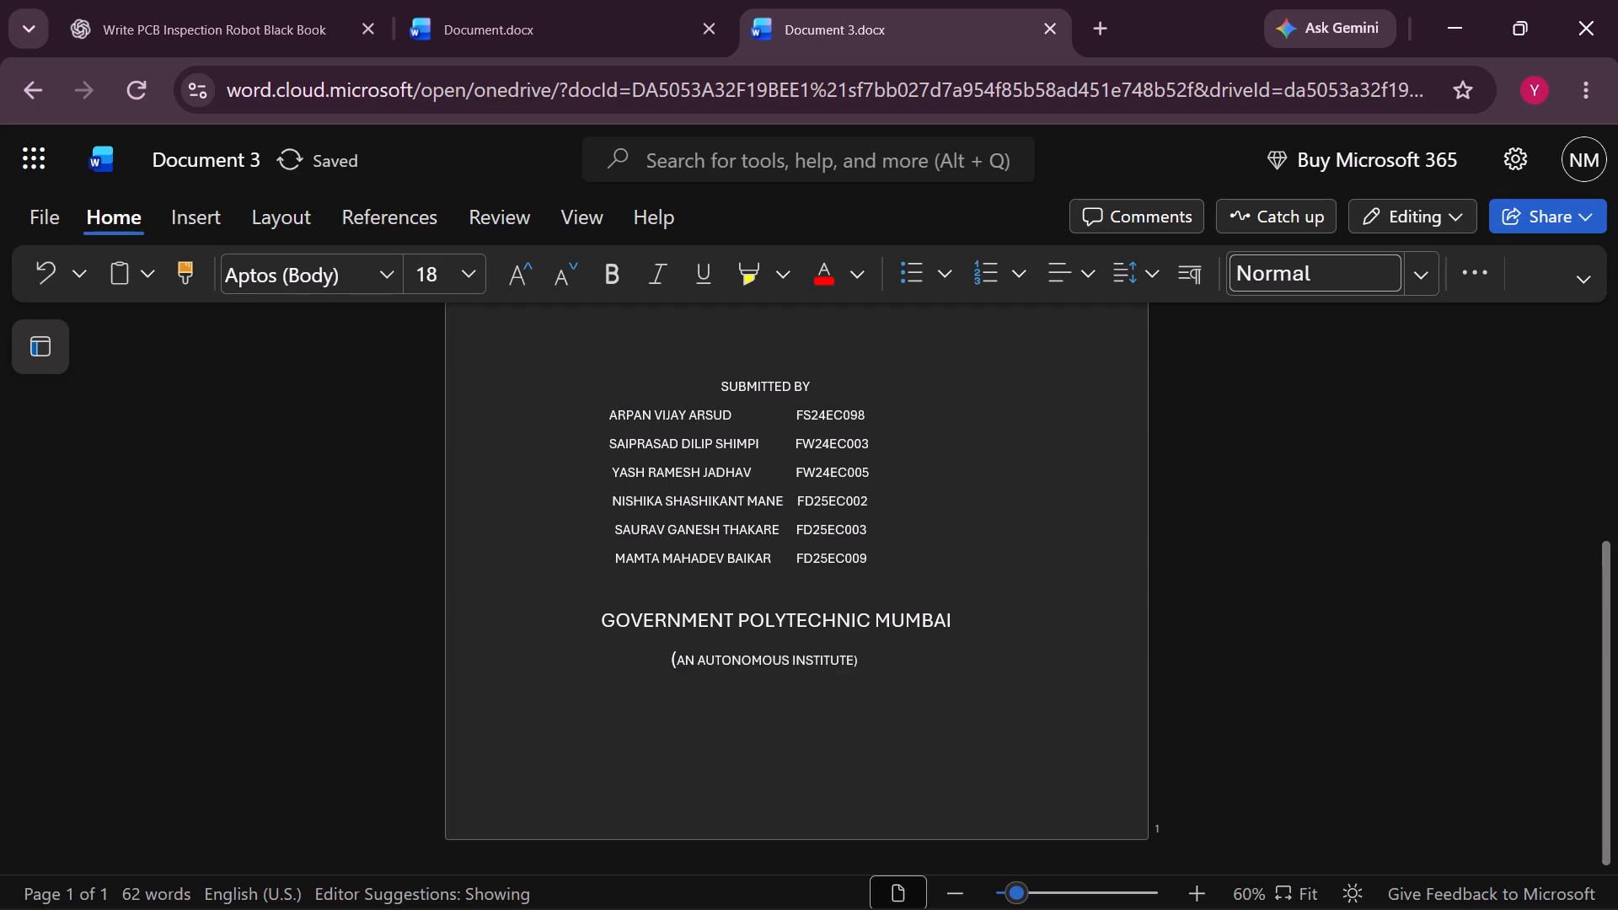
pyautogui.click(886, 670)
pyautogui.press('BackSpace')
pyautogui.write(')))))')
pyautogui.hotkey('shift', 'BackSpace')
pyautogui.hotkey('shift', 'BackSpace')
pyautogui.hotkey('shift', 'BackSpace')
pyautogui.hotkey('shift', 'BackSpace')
# Start the institute's address on a new line beneath (AN AUTONOMOUS INSTITUTE), entering the plot number and area name separated by commas.
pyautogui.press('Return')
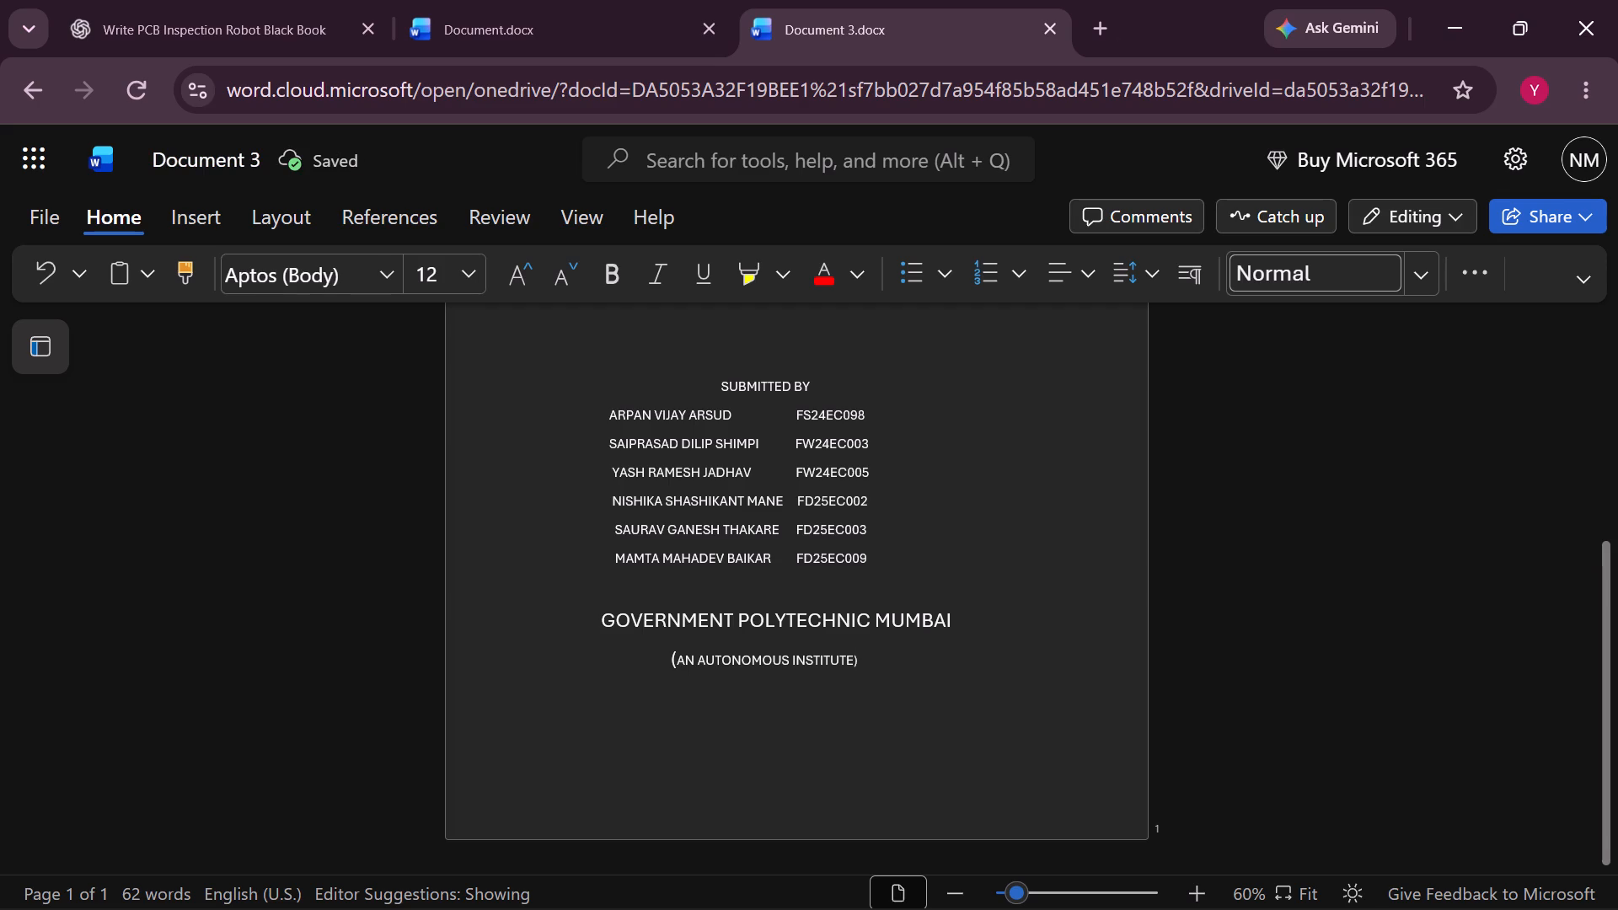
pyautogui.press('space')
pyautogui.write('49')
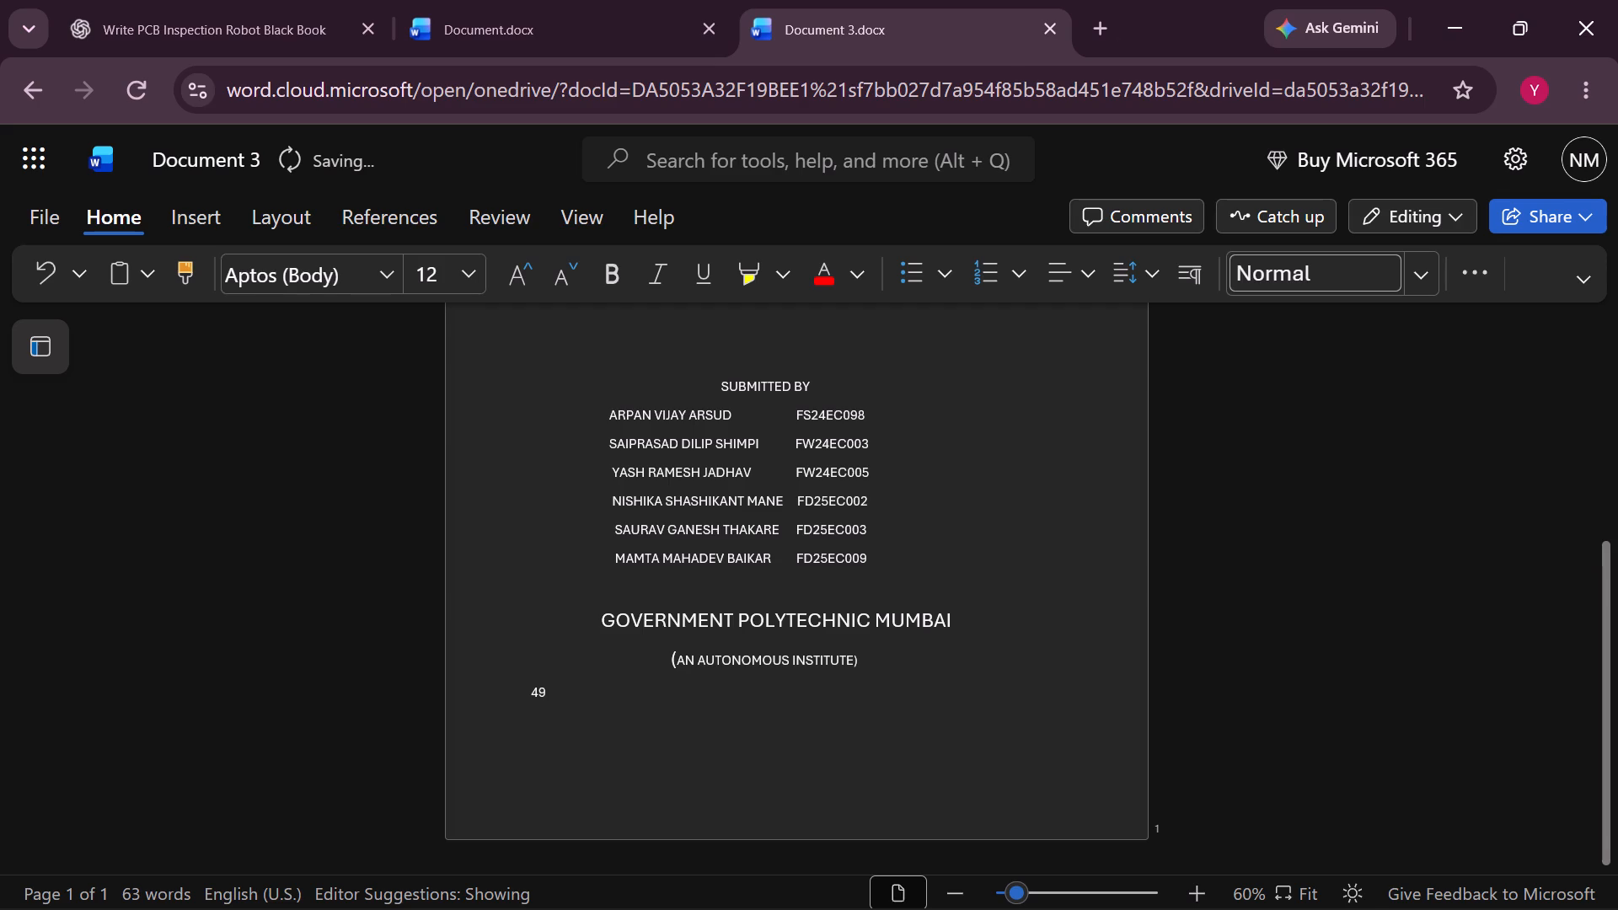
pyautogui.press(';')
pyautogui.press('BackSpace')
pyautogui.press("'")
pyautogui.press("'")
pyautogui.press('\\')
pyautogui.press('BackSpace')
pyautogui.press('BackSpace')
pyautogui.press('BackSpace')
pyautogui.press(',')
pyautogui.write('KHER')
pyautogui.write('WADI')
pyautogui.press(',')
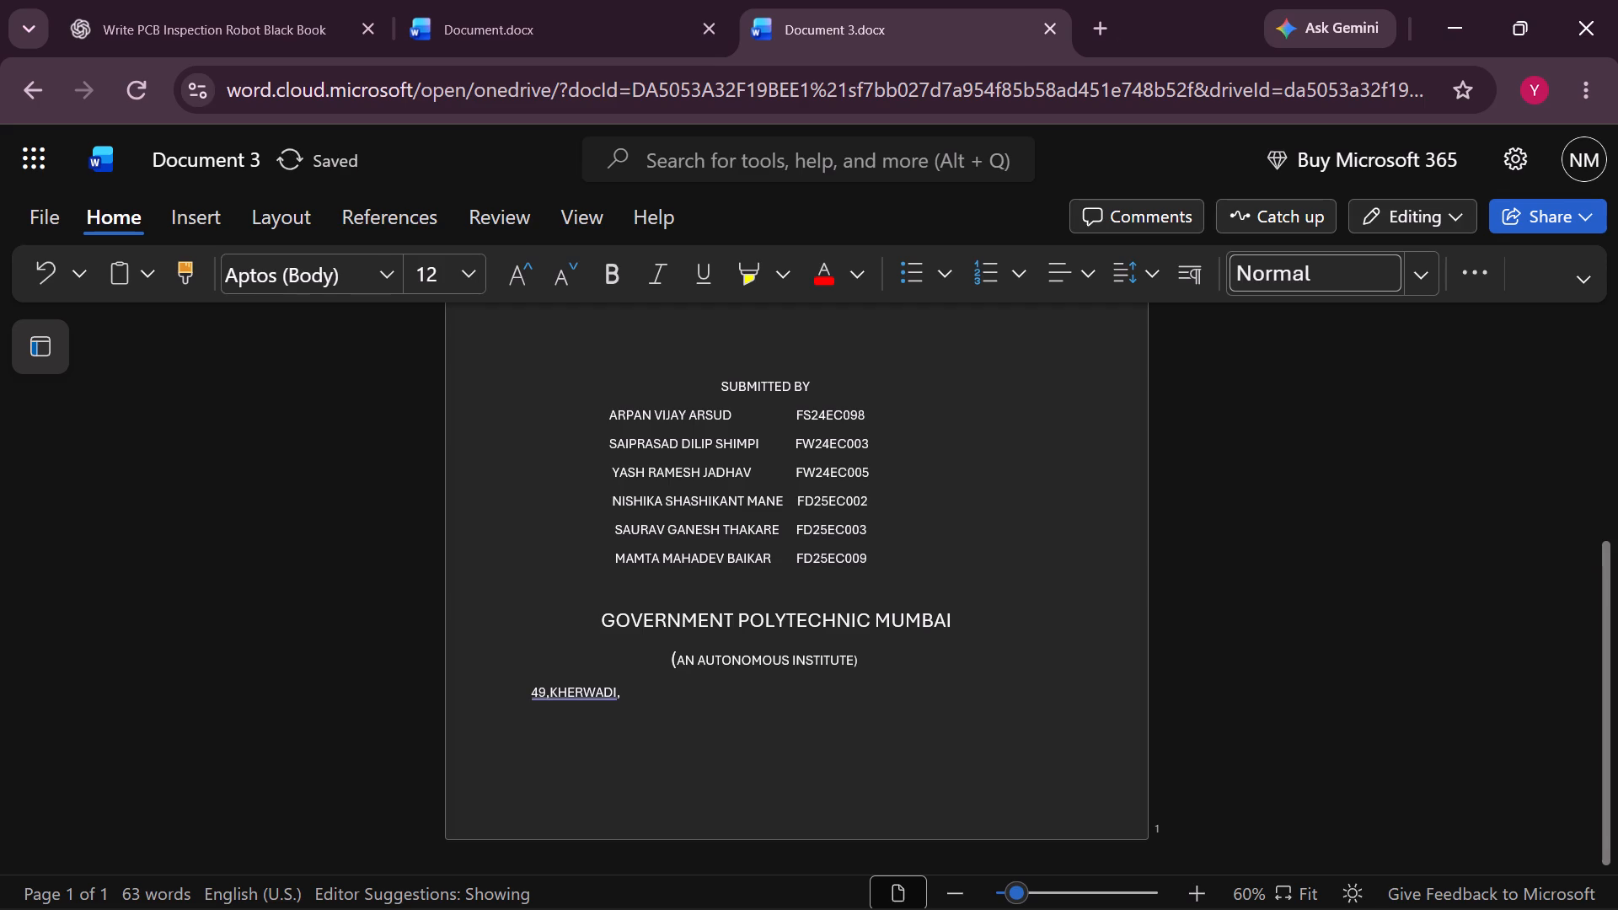
# Continue the institute's address line with the road name and the locality, its East designation in parentheses, followed by a comma.
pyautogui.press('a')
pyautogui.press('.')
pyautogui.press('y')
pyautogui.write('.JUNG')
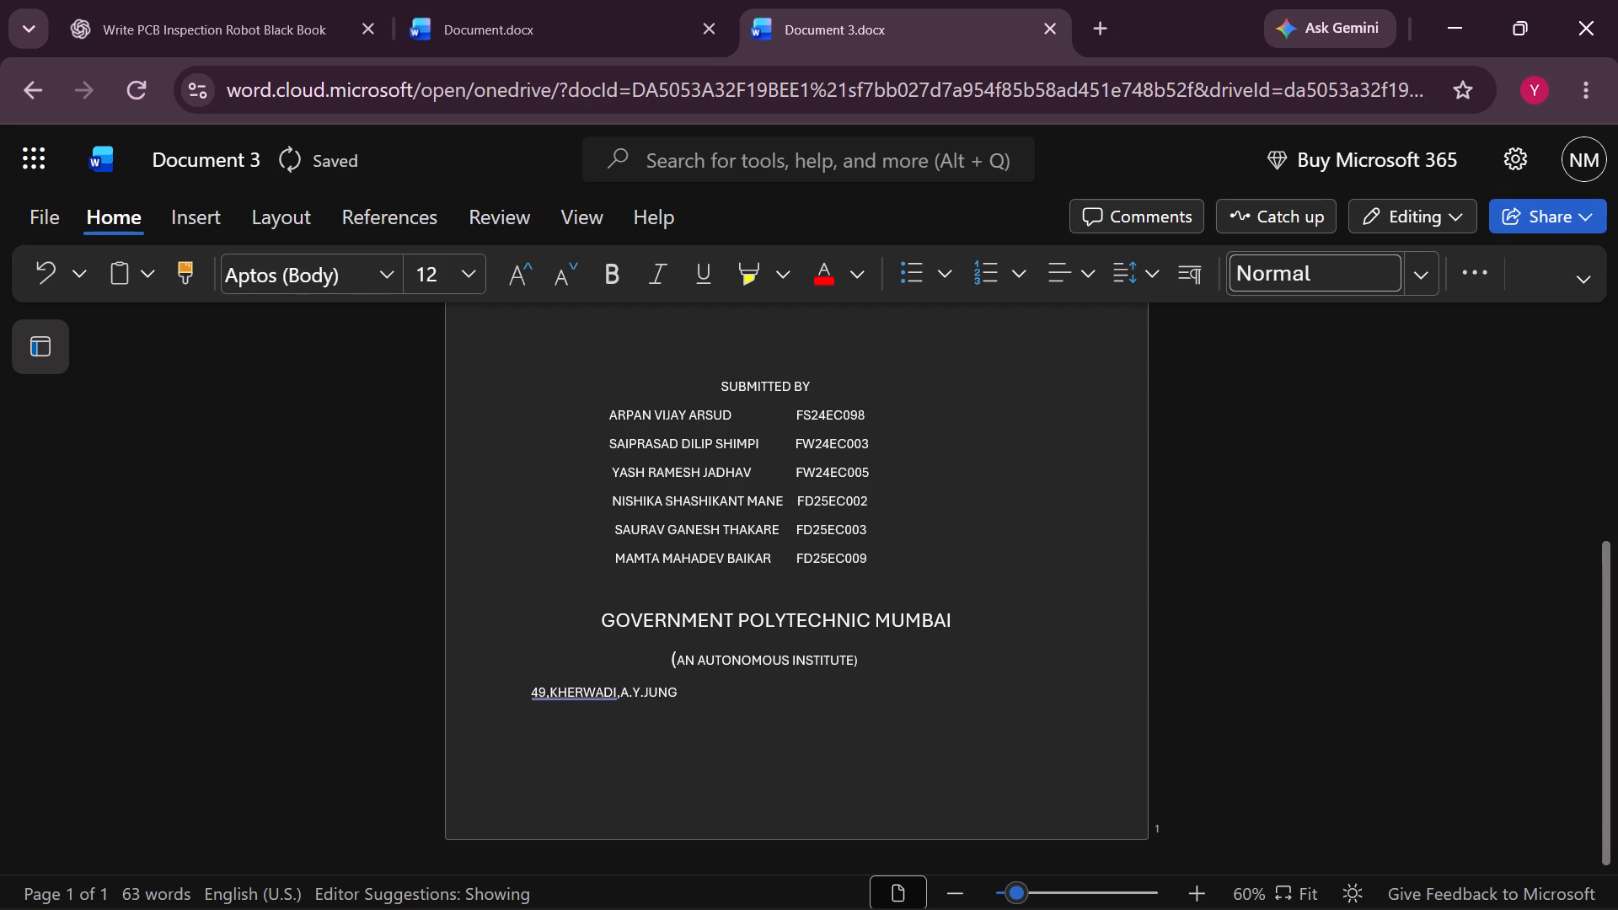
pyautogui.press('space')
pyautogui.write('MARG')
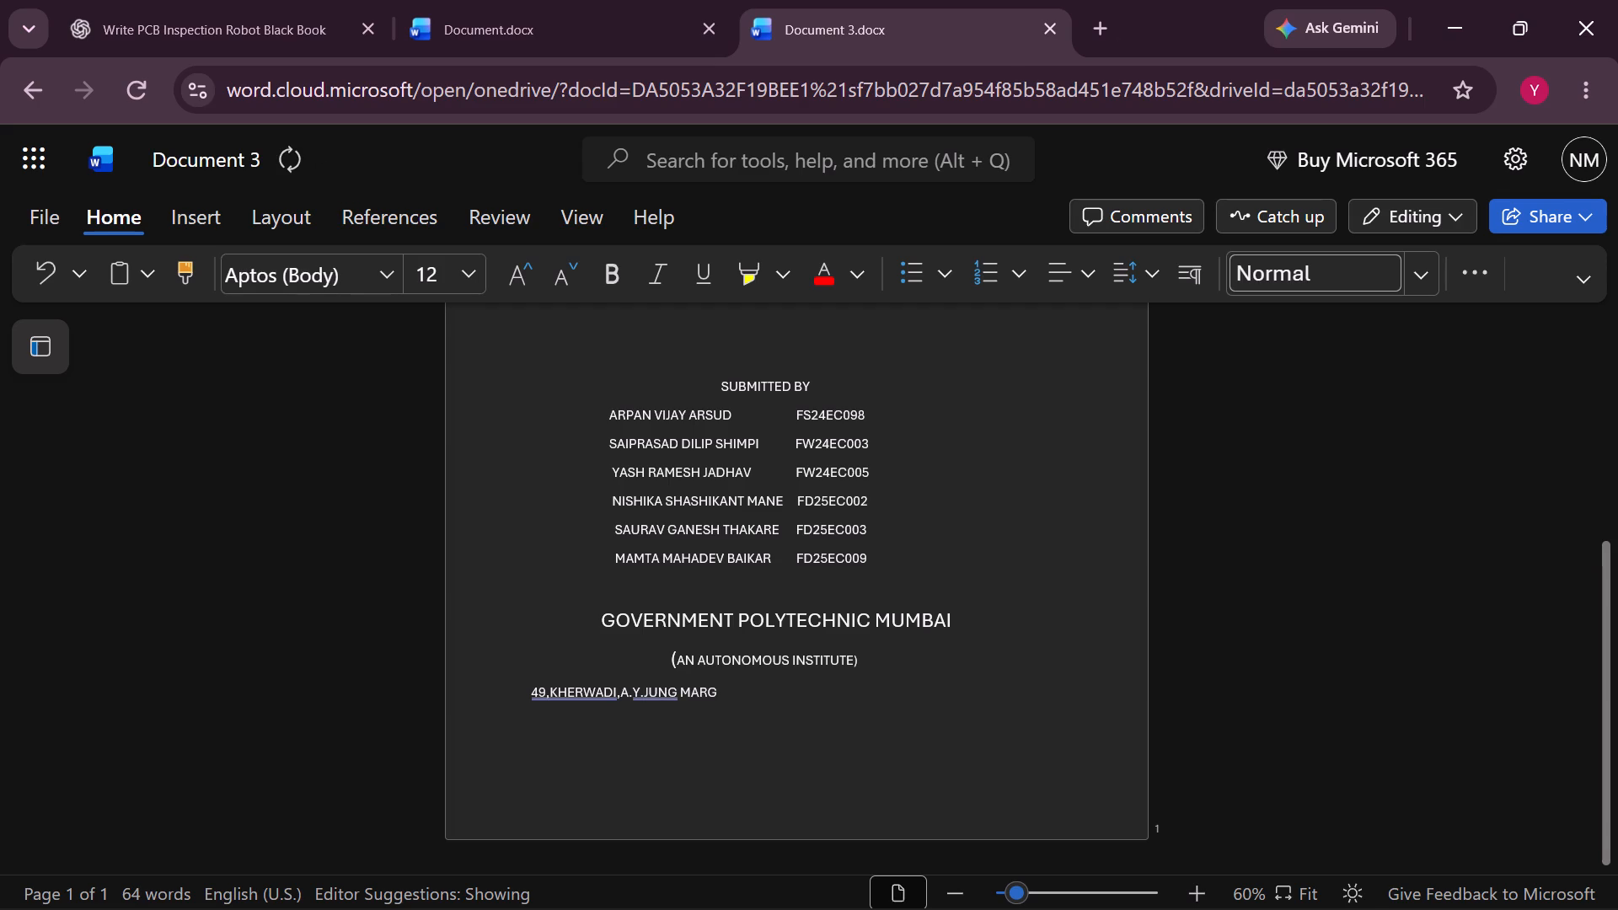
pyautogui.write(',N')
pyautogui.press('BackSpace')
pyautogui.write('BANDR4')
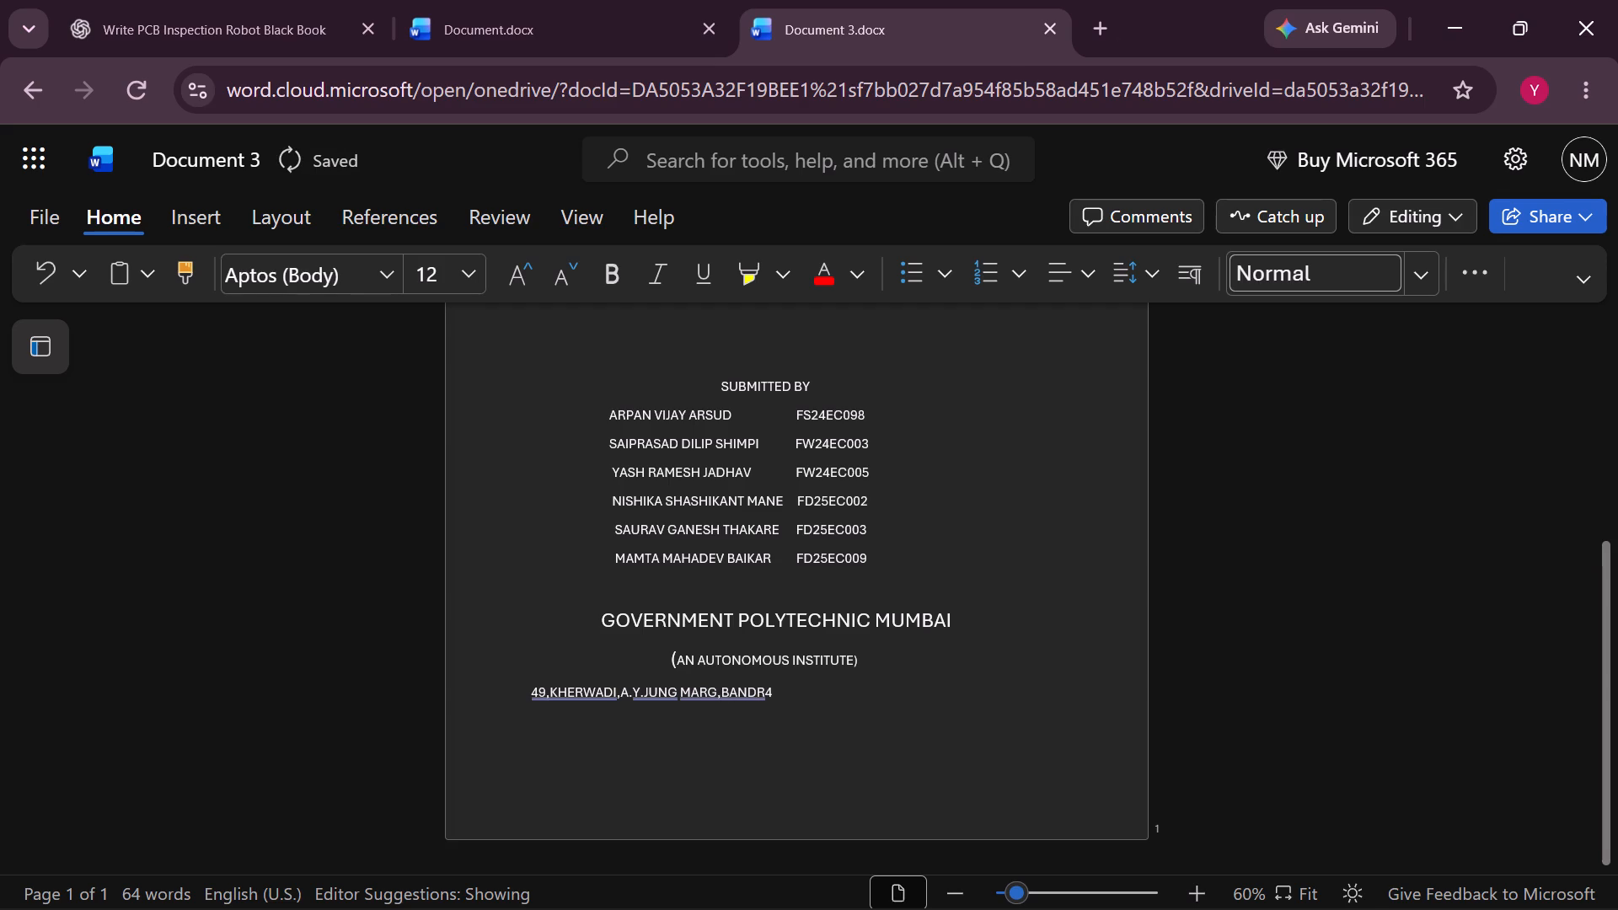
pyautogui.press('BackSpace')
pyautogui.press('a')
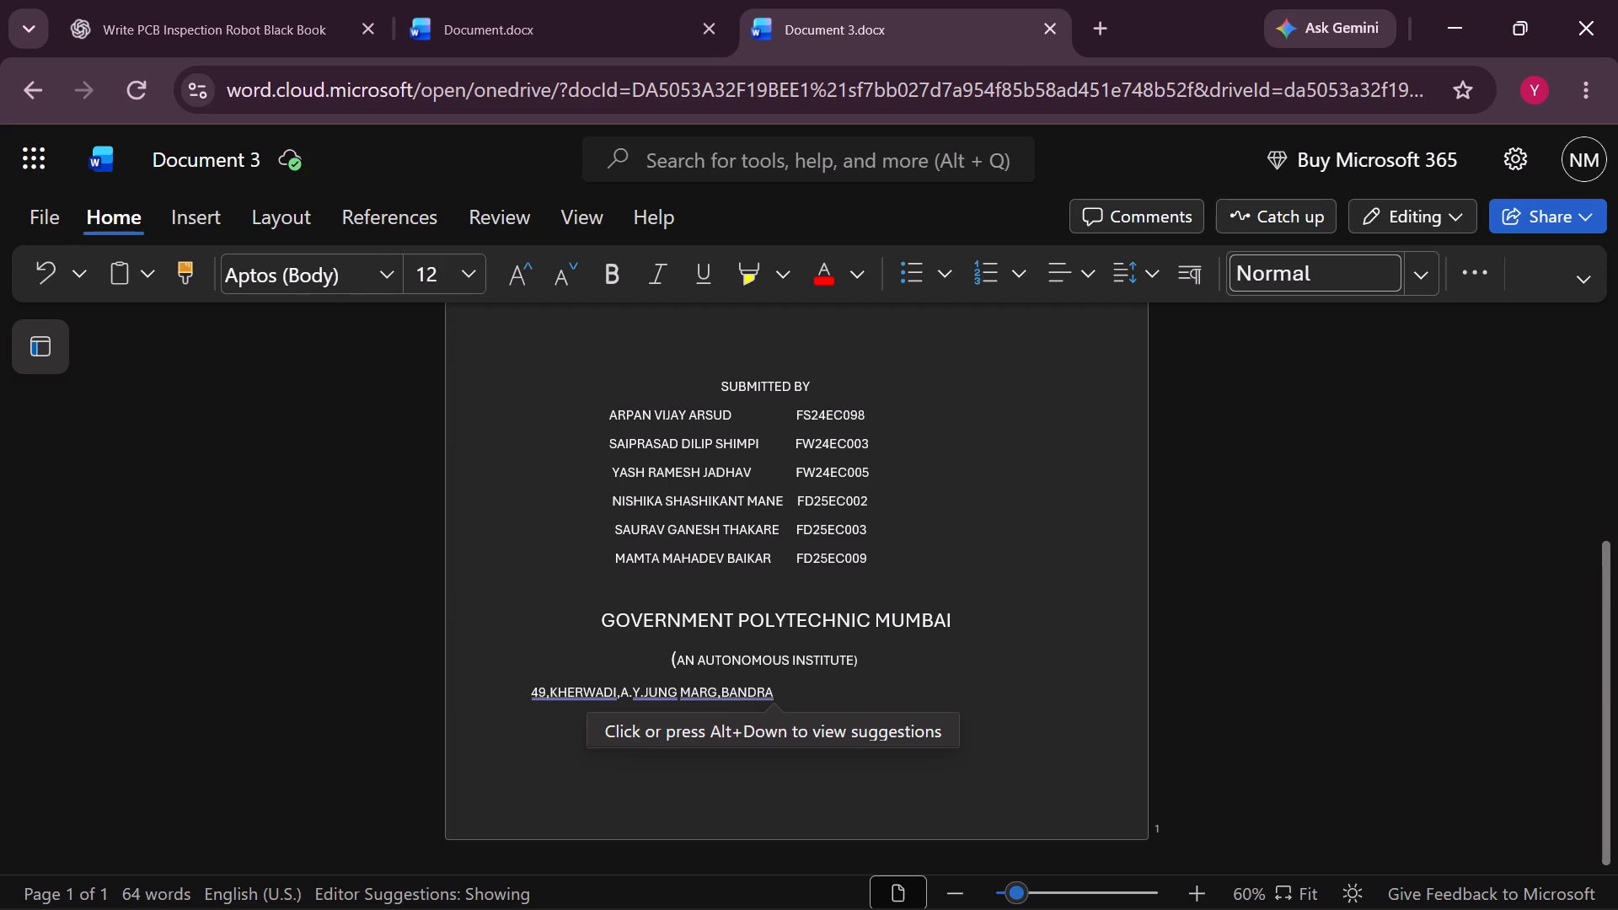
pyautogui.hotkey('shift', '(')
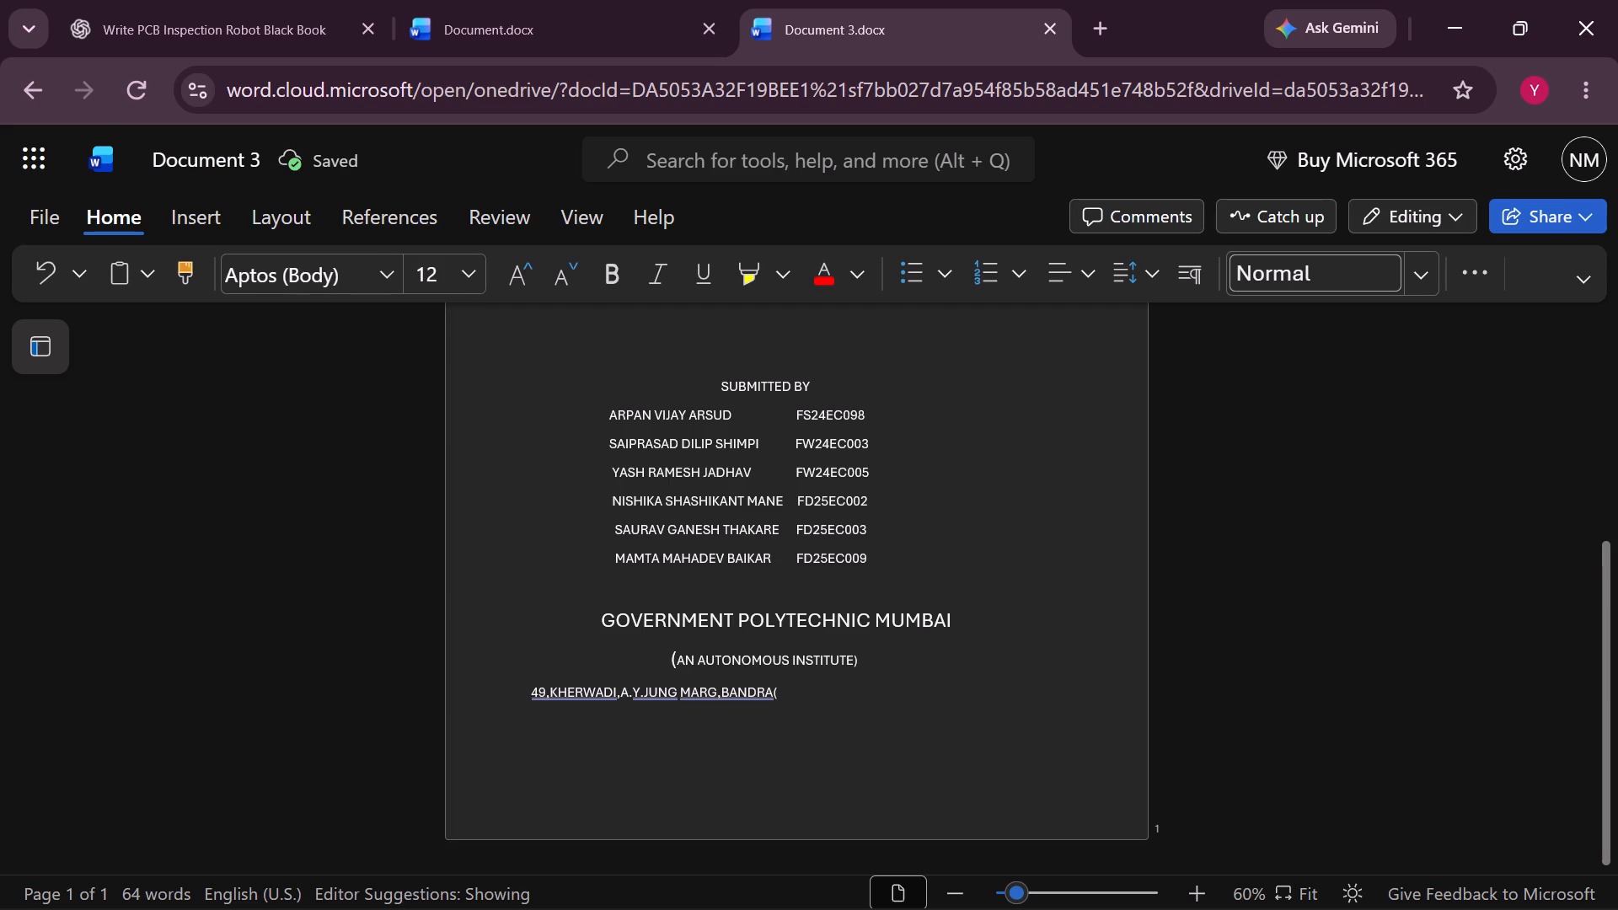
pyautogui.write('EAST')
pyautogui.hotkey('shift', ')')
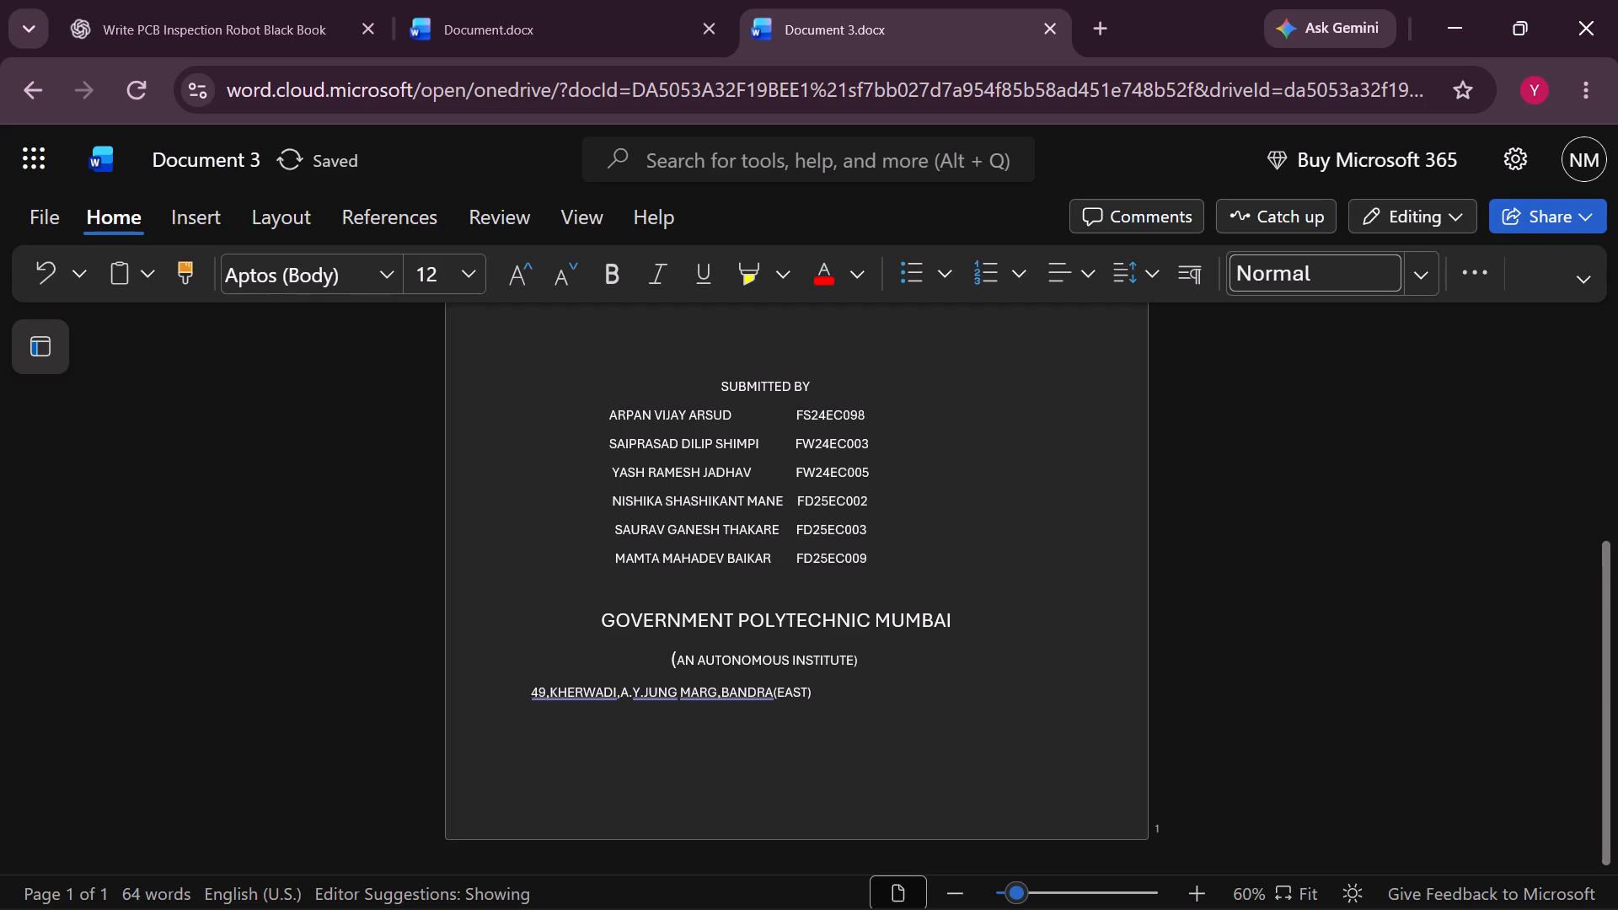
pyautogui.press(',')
# Complete the institute's address line with the city MUMBAI, a hyphen and the postal code.
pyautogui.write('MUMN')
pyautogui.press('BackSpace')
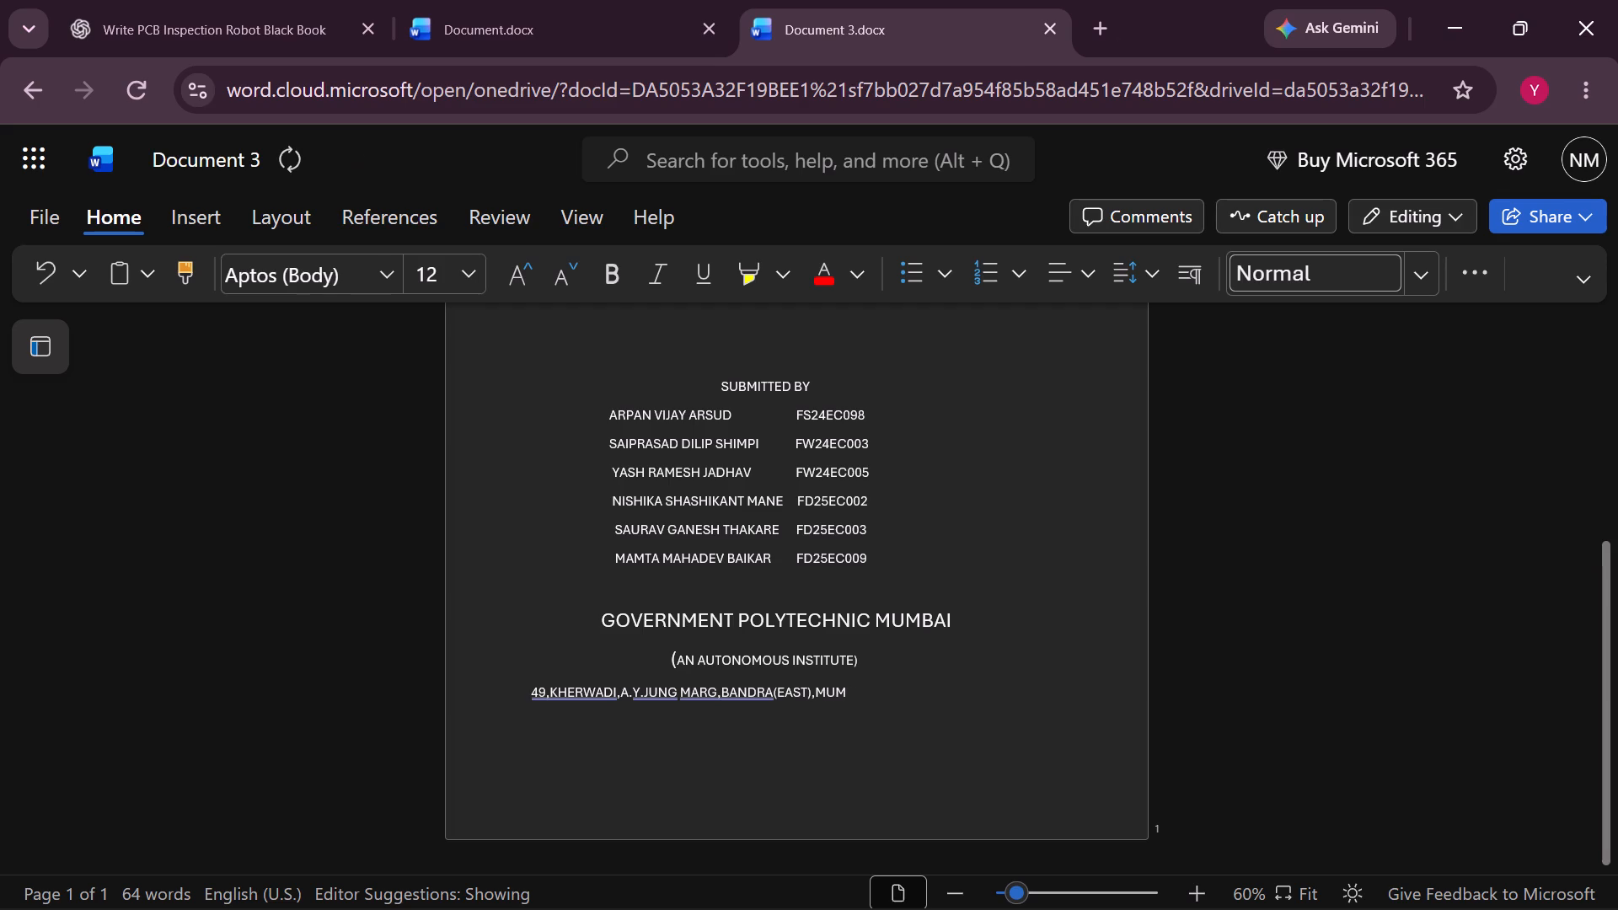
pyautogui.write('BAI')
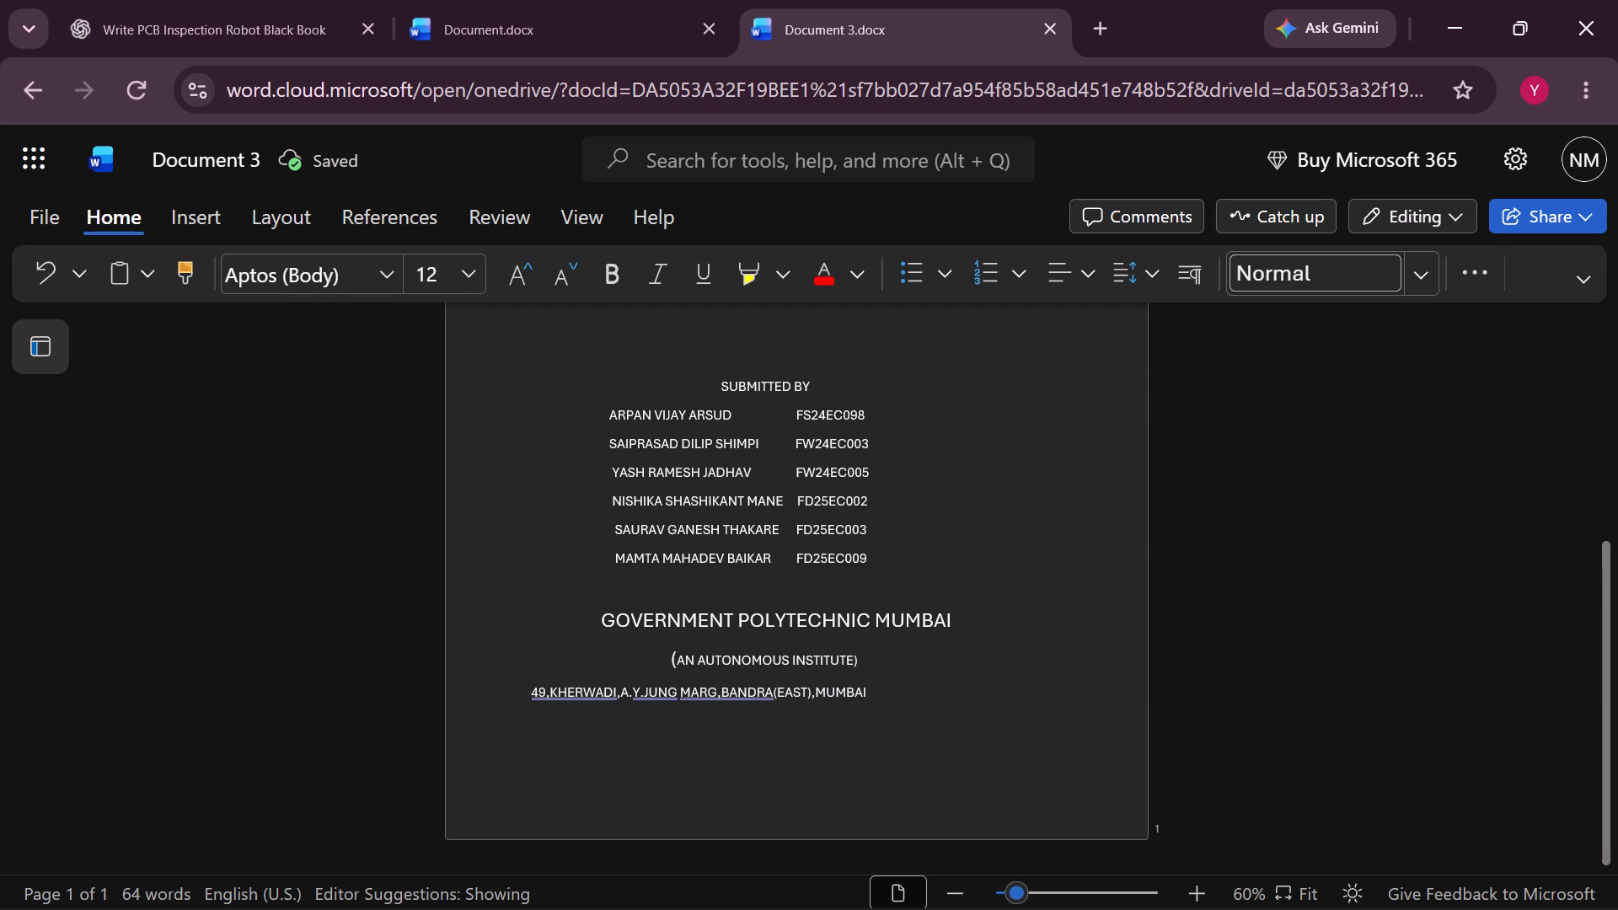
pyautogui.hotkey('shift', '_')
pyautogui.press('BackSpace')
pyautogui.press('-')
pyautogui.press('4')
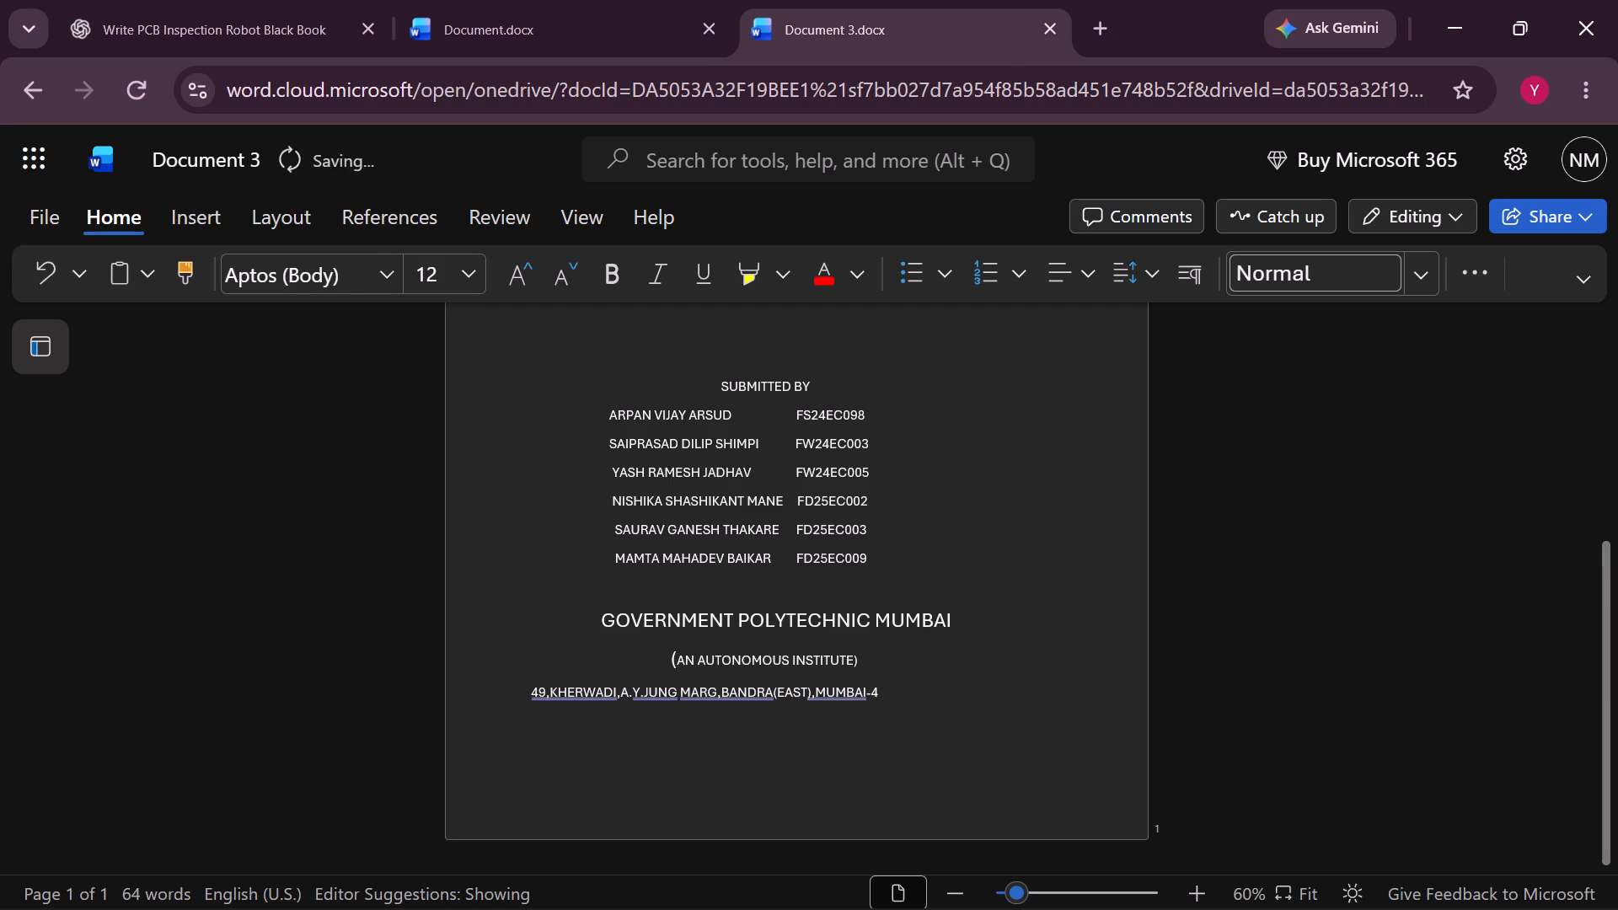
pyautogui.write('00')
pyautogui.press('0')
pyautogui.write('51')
# Indent the institute's address line with leading spaces so it sits centred beneath (AN AUTONOMOUS INSTITUTE).
pyautogui.click(979, 634)
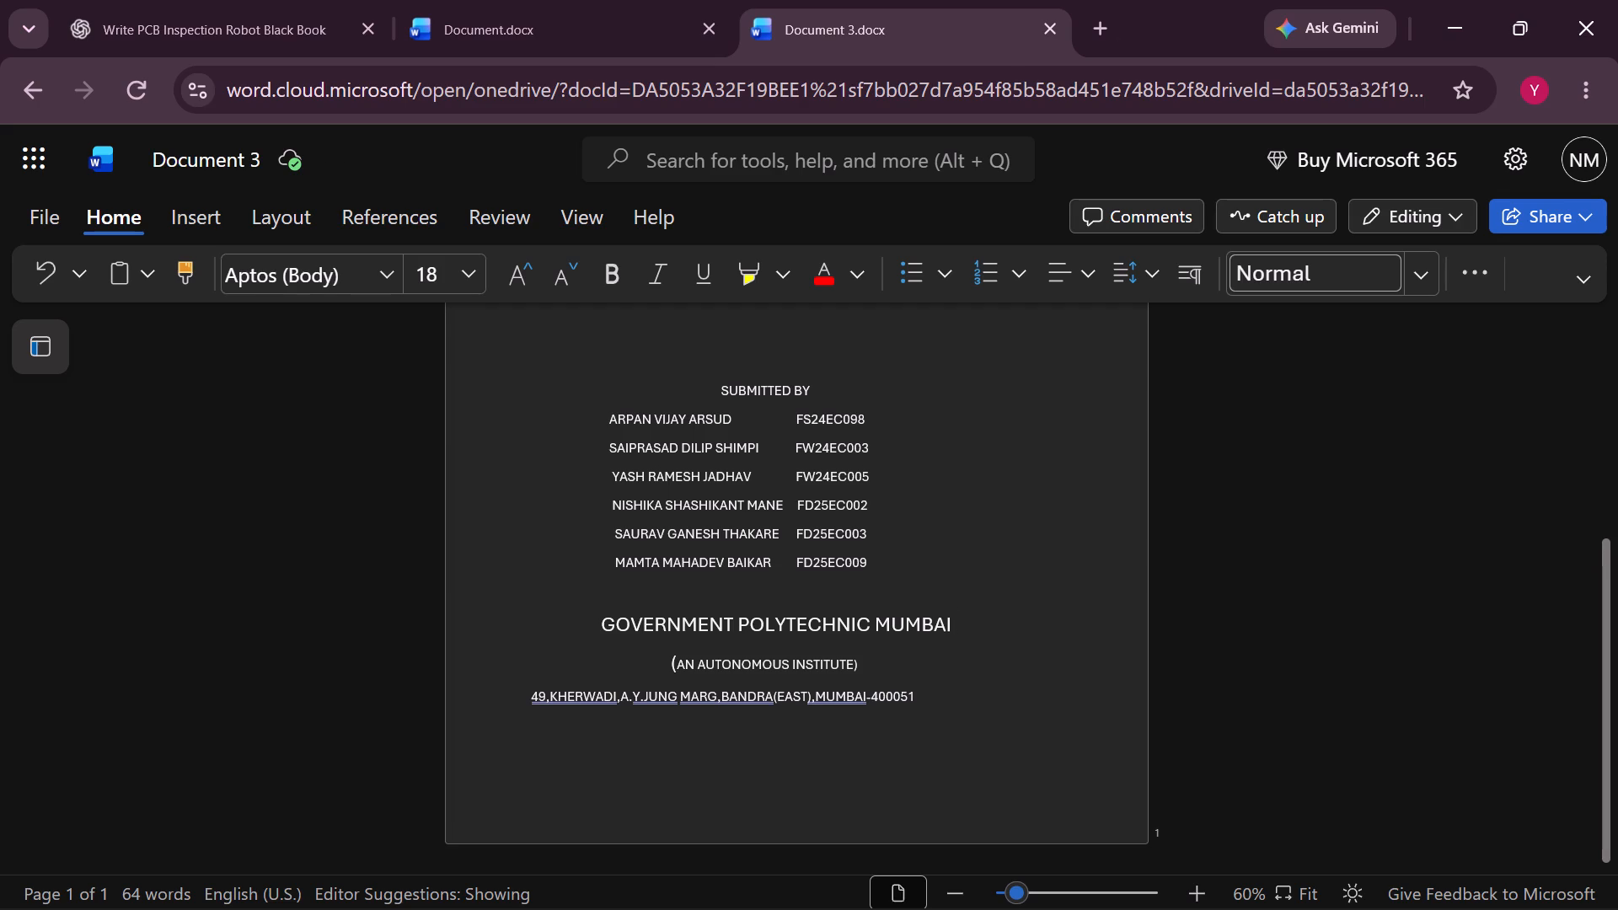
pyautogui.scroll(-2, 905, 734)
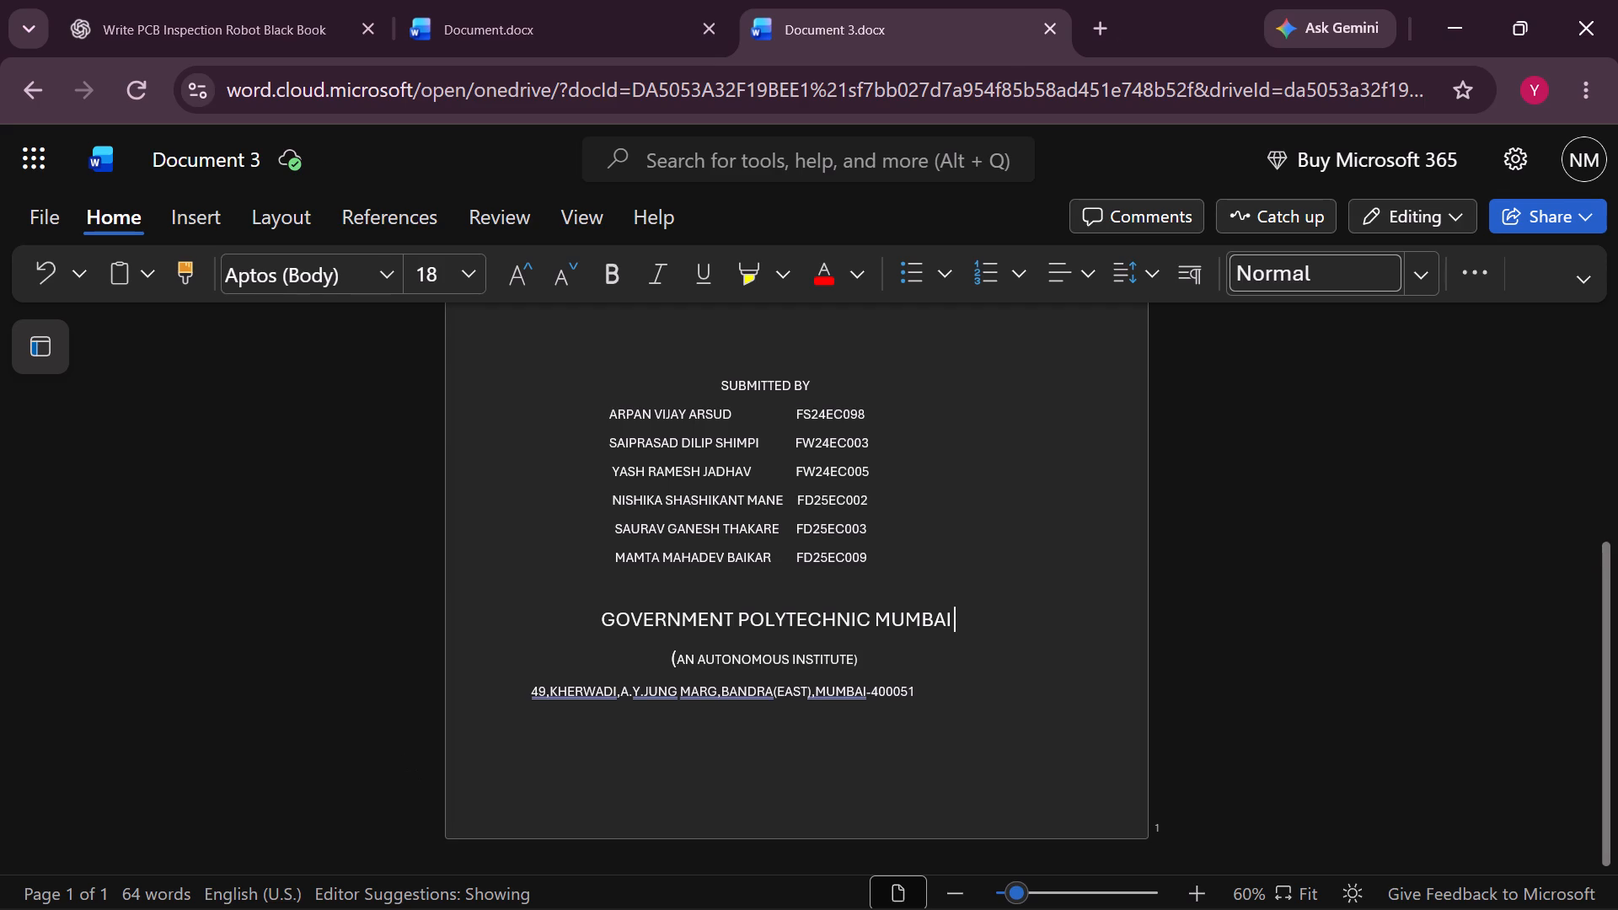
pyautogui.click(531, 687)
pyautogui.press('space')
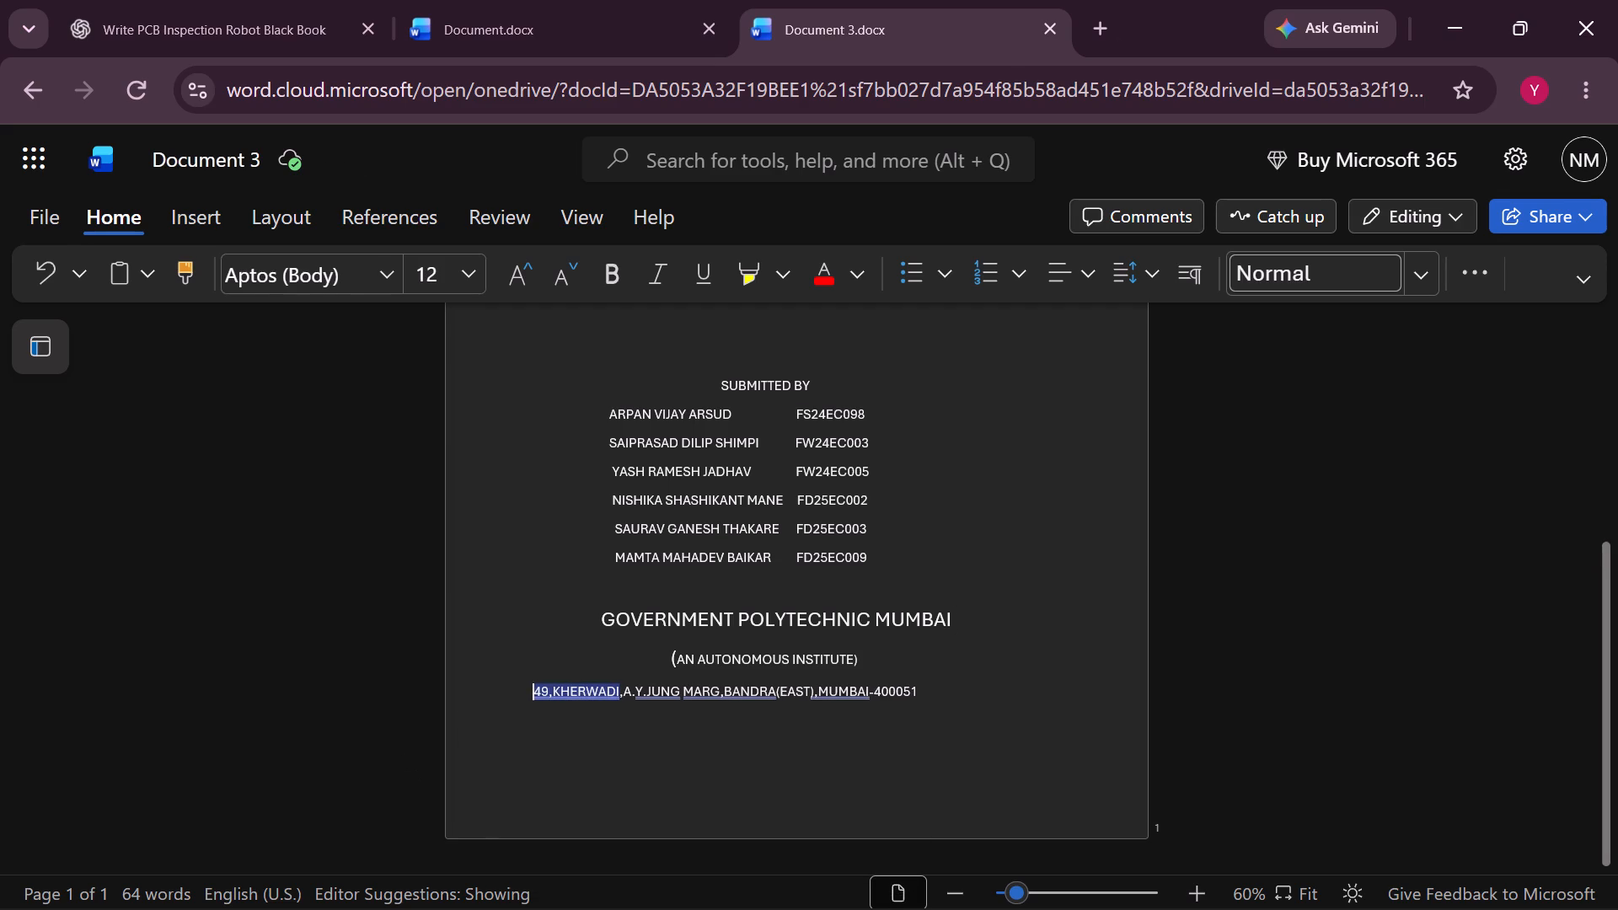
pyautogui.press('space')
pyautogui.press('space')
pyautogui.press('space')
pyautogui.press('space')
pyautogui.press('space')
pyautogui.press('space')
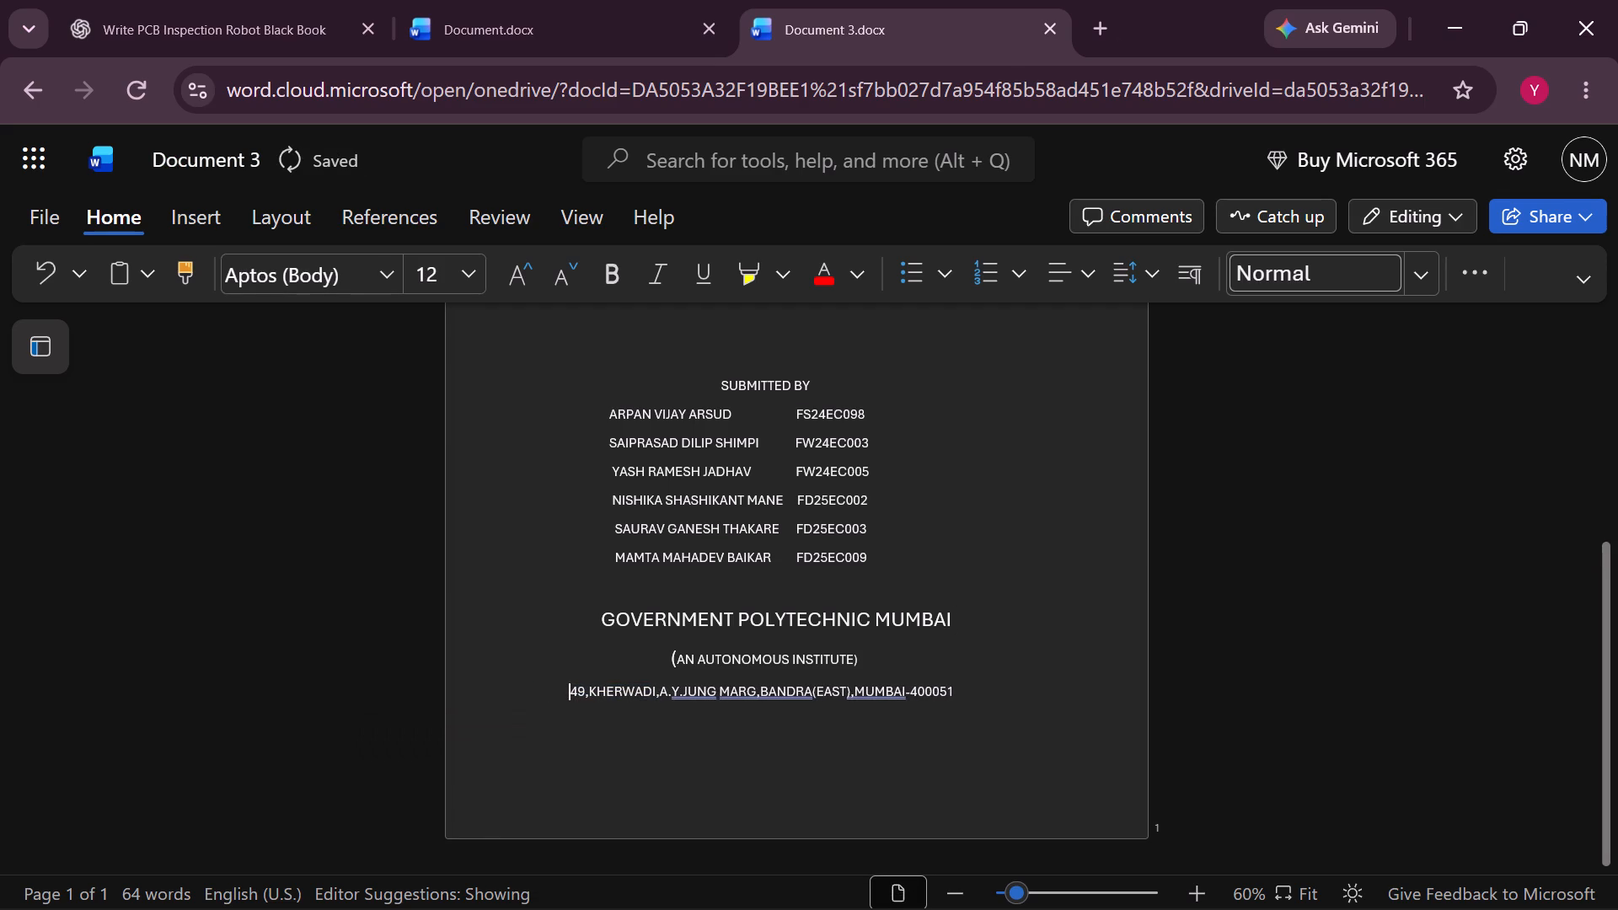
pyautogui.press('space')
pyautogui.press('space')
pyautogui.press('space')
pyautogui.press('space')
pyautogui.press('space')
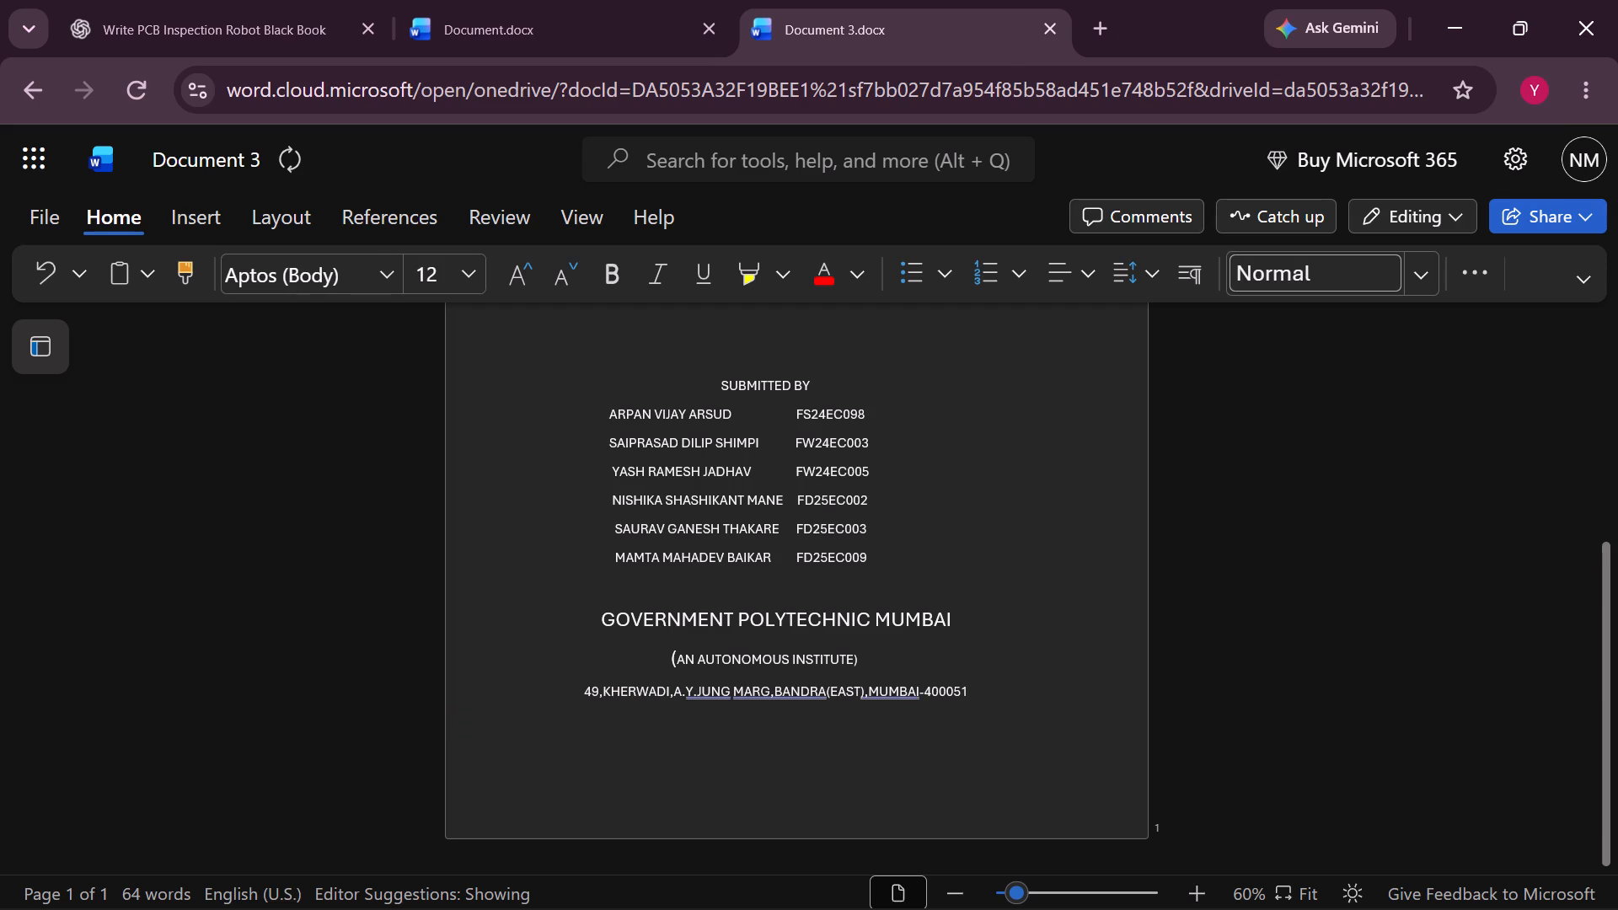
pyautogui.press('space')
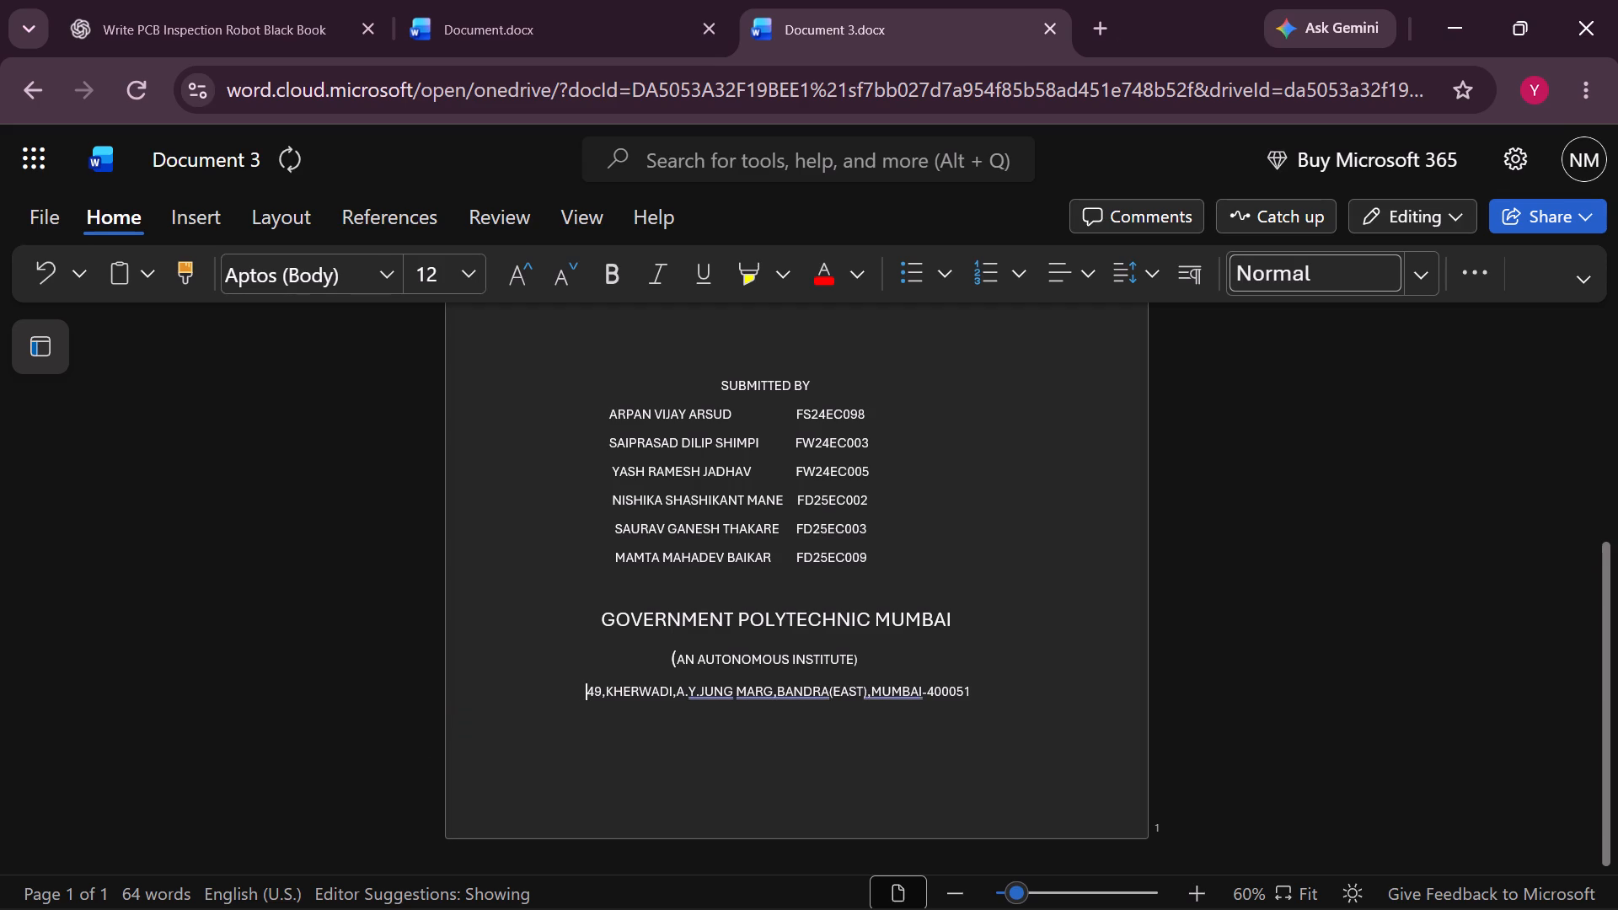
pyautogui.press('BackSpace')
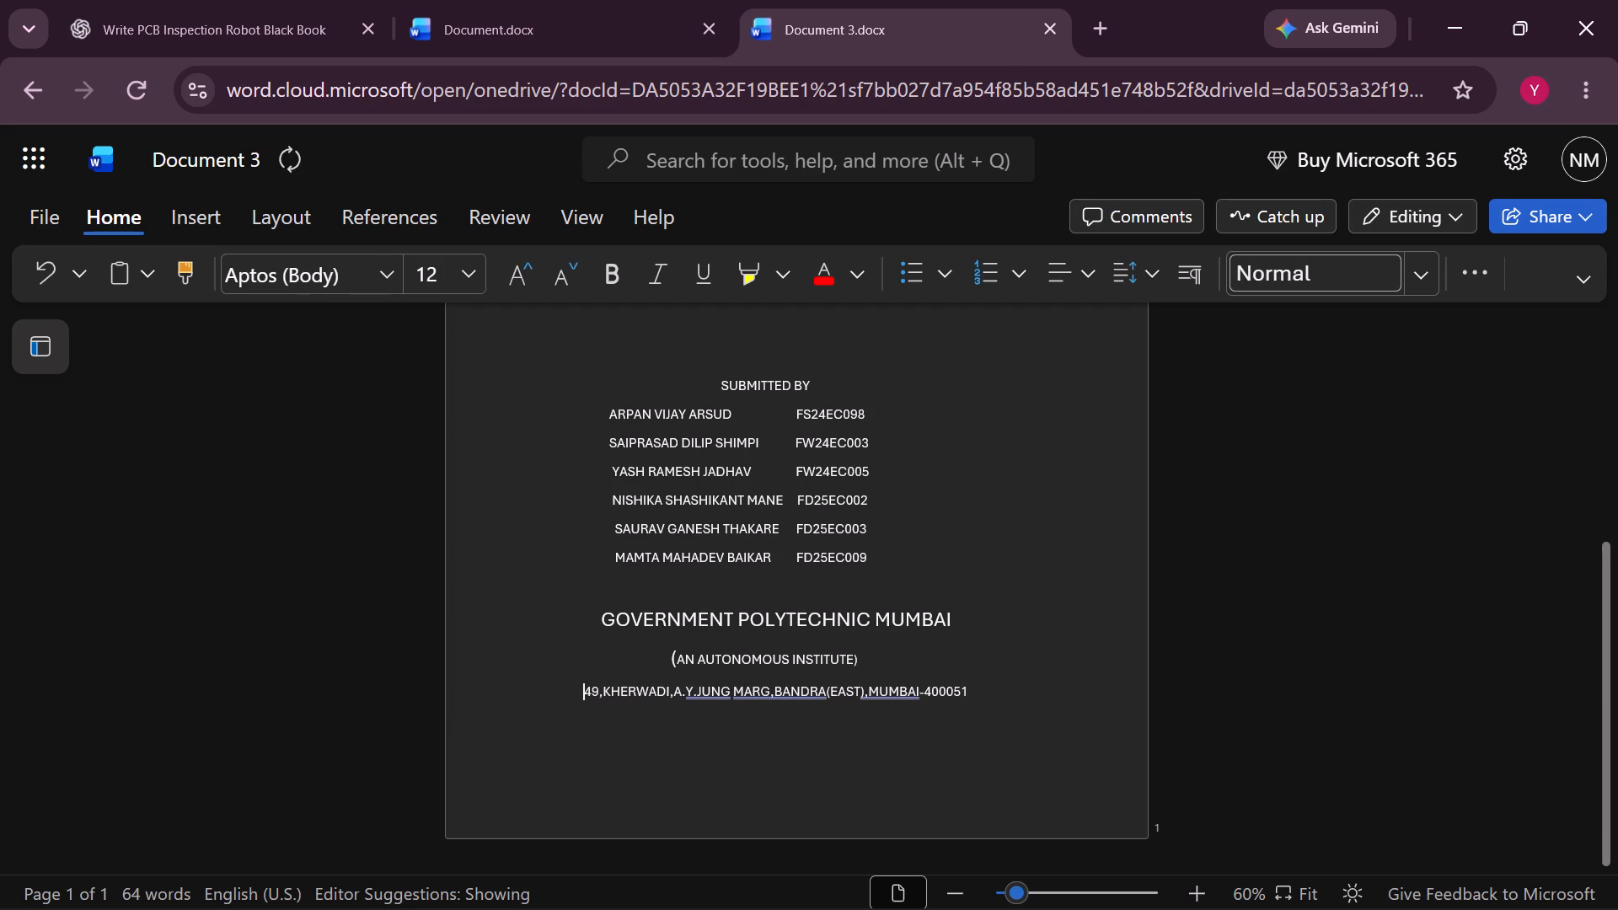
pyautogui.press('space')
pyautogui.press('BackSpace')
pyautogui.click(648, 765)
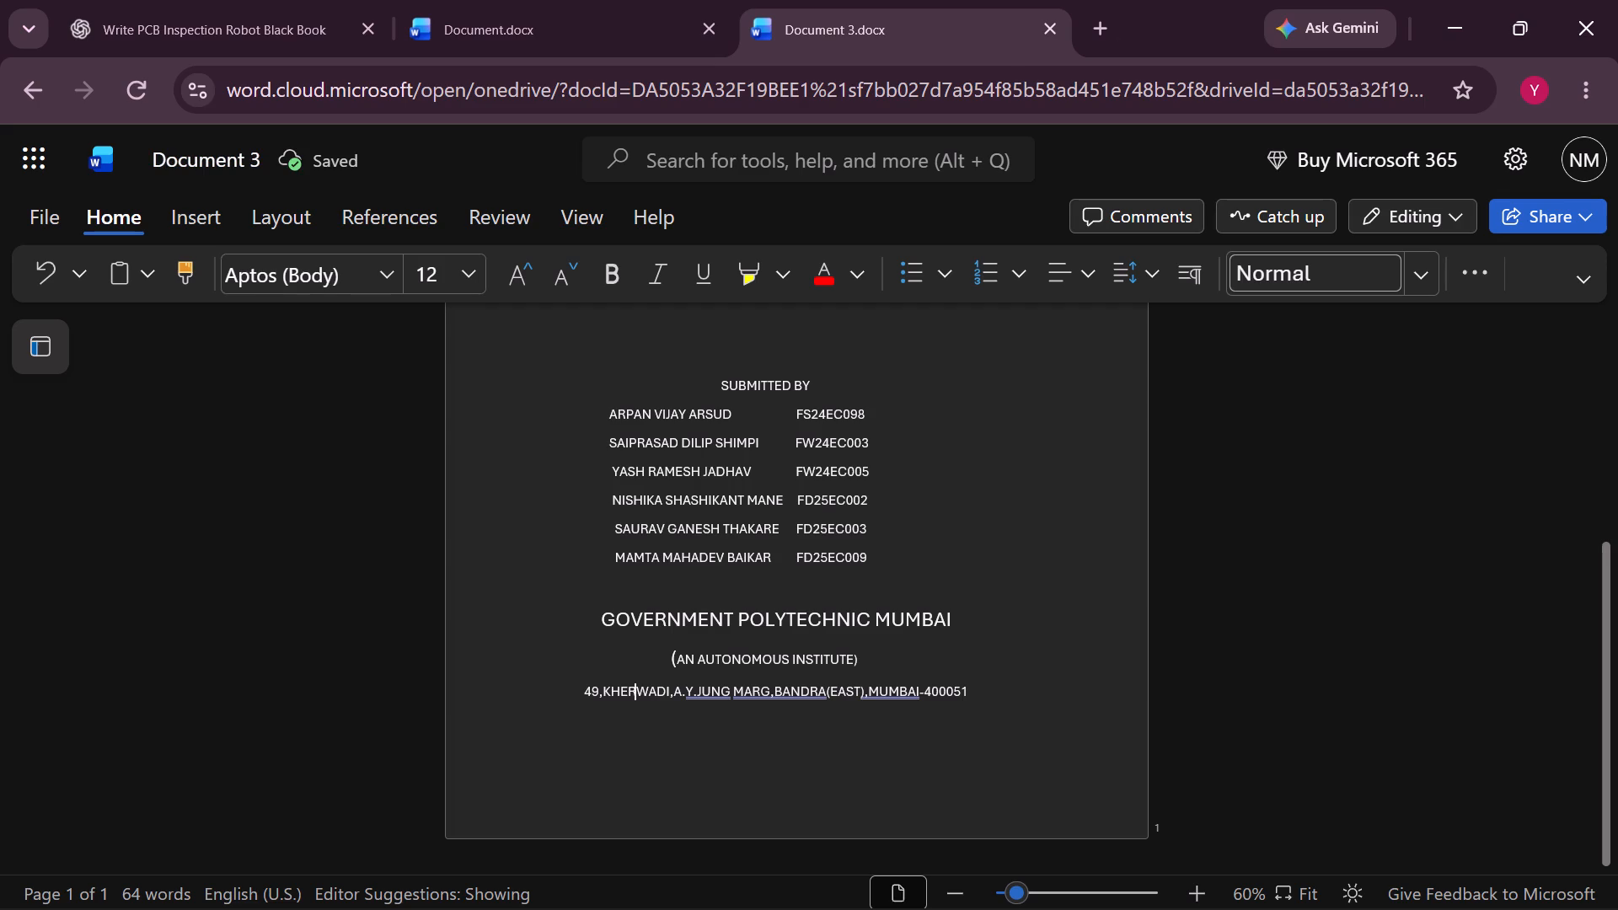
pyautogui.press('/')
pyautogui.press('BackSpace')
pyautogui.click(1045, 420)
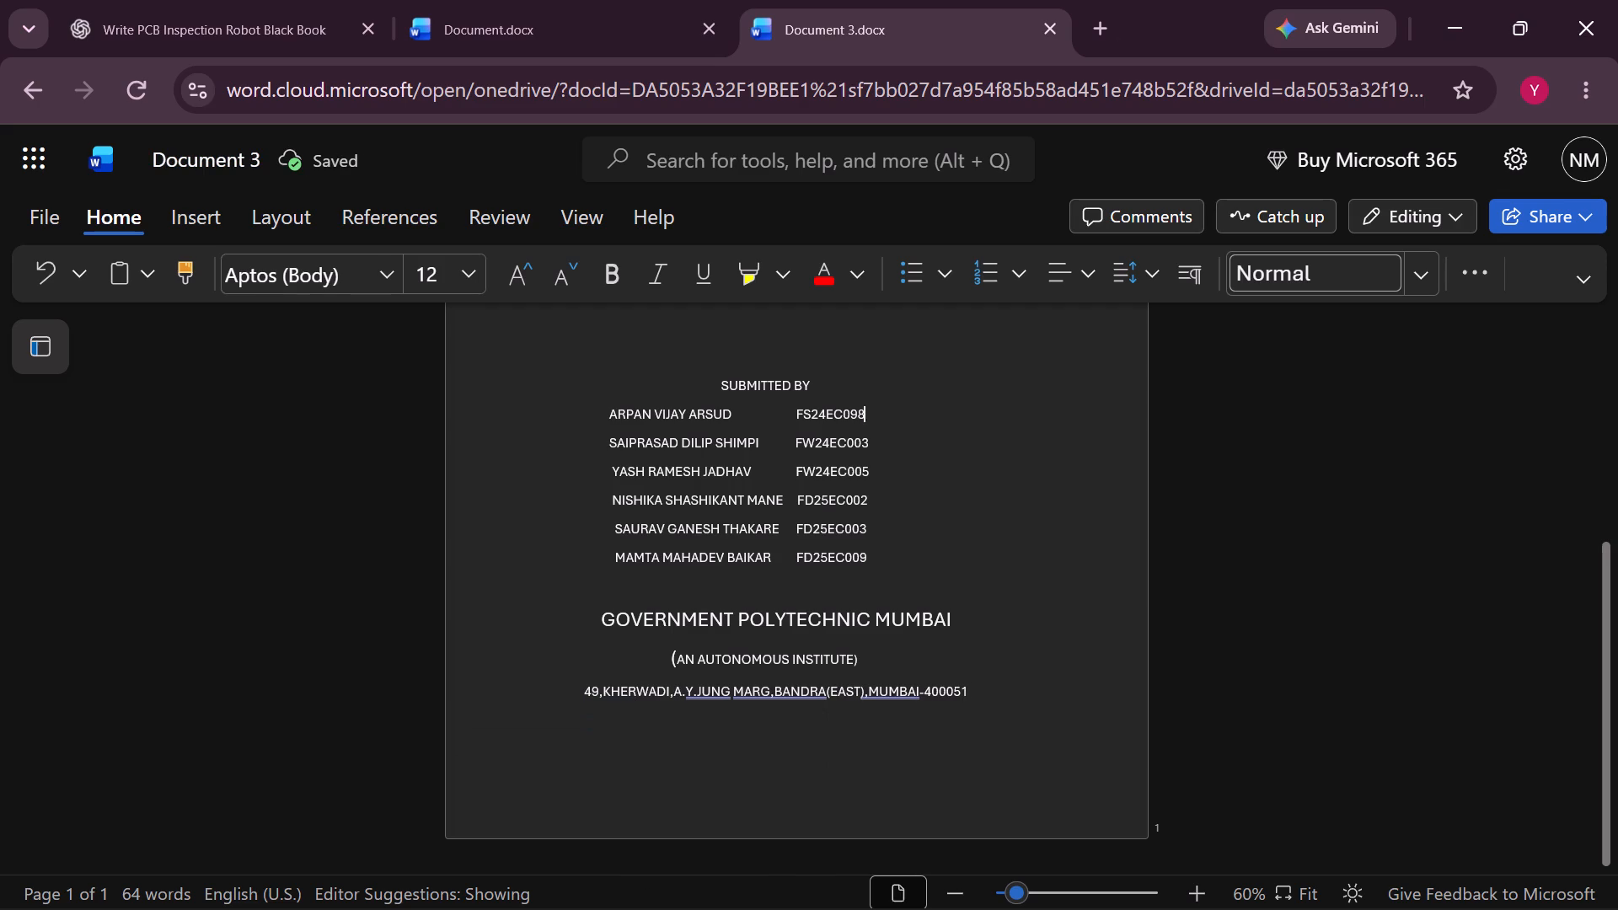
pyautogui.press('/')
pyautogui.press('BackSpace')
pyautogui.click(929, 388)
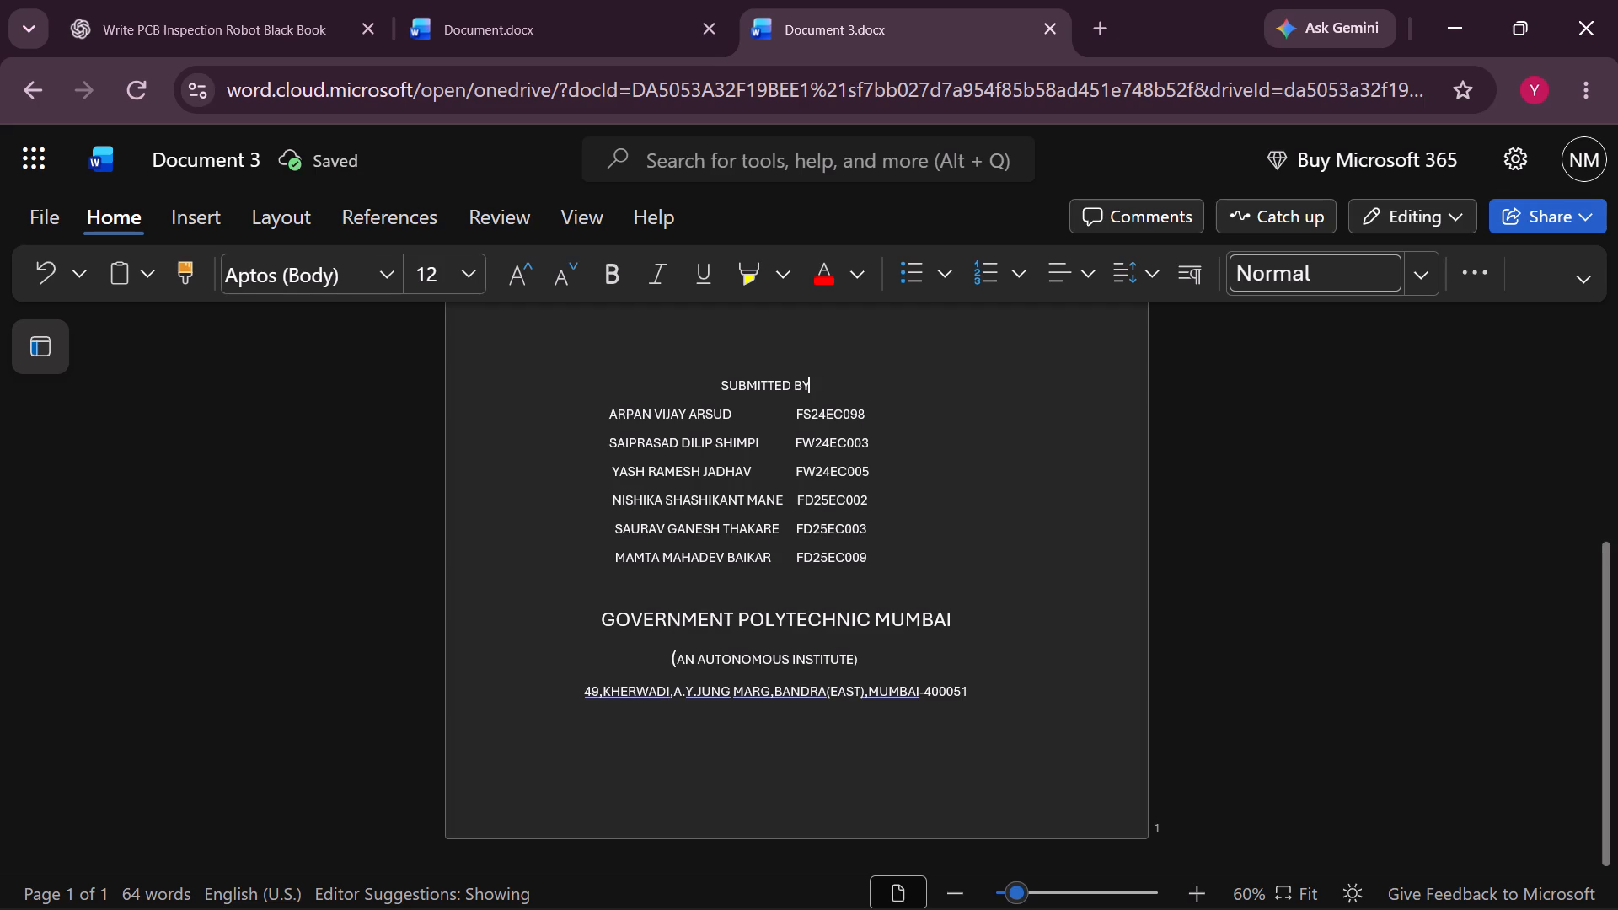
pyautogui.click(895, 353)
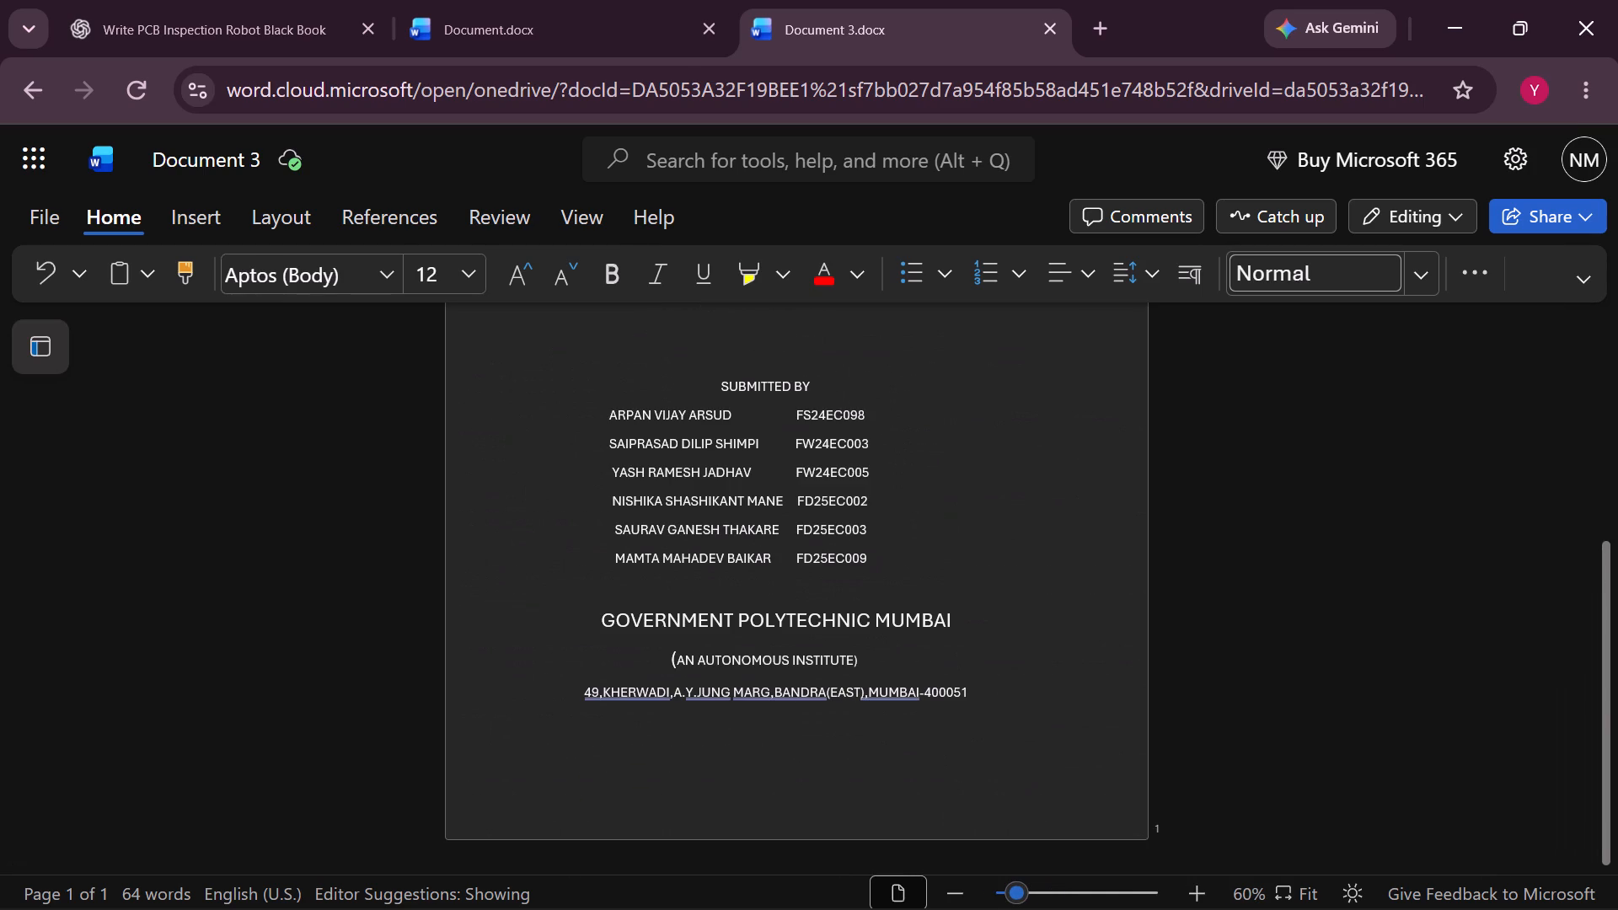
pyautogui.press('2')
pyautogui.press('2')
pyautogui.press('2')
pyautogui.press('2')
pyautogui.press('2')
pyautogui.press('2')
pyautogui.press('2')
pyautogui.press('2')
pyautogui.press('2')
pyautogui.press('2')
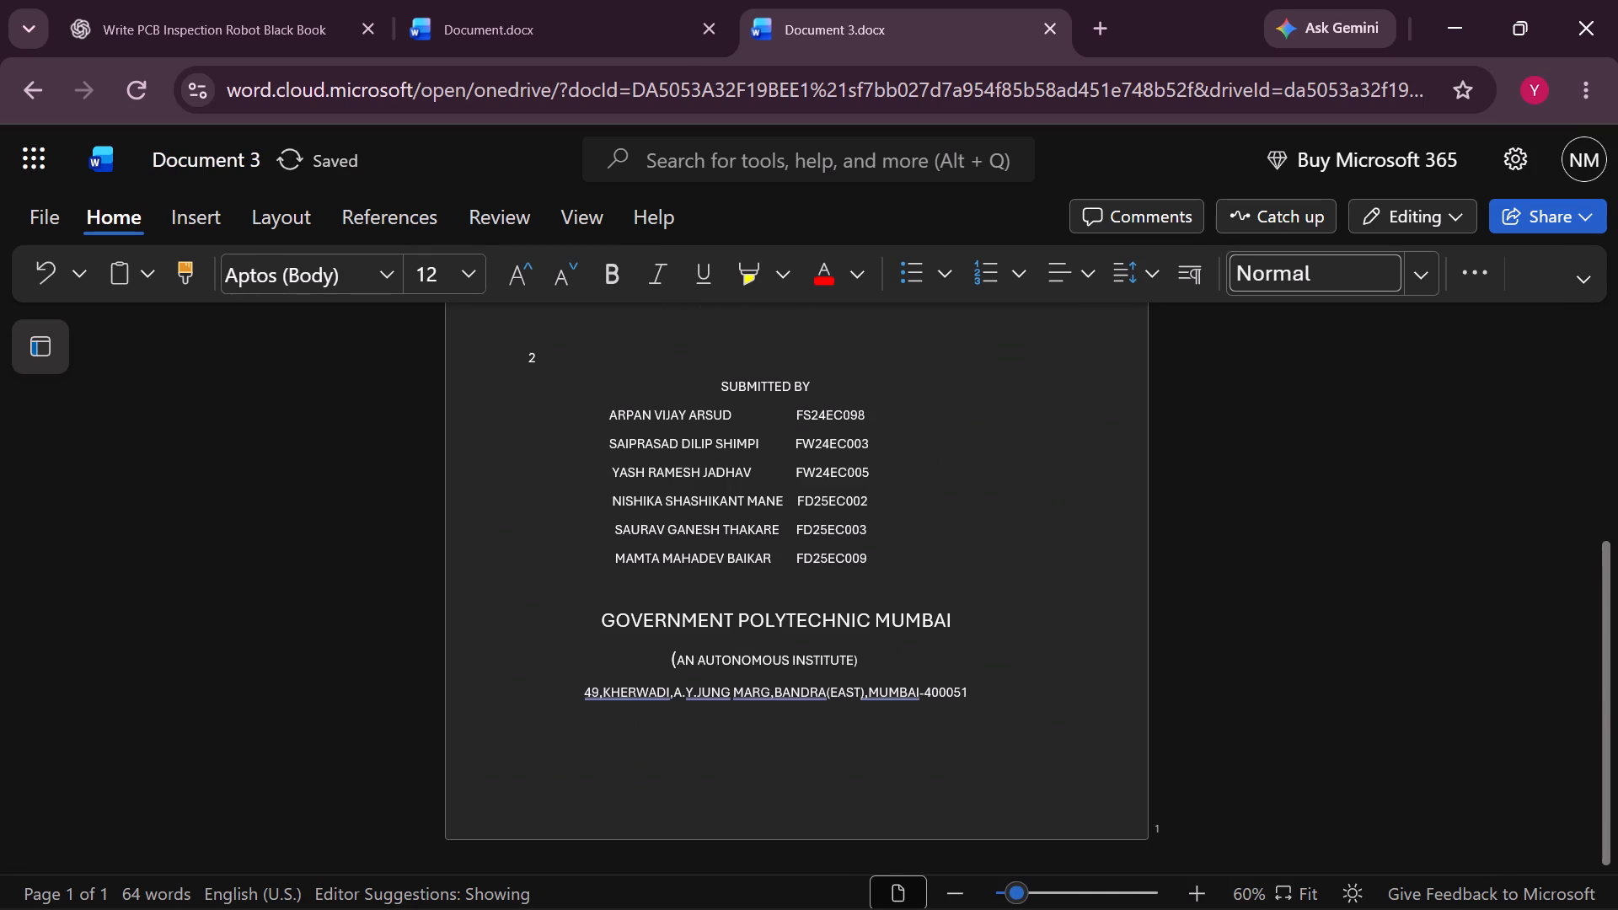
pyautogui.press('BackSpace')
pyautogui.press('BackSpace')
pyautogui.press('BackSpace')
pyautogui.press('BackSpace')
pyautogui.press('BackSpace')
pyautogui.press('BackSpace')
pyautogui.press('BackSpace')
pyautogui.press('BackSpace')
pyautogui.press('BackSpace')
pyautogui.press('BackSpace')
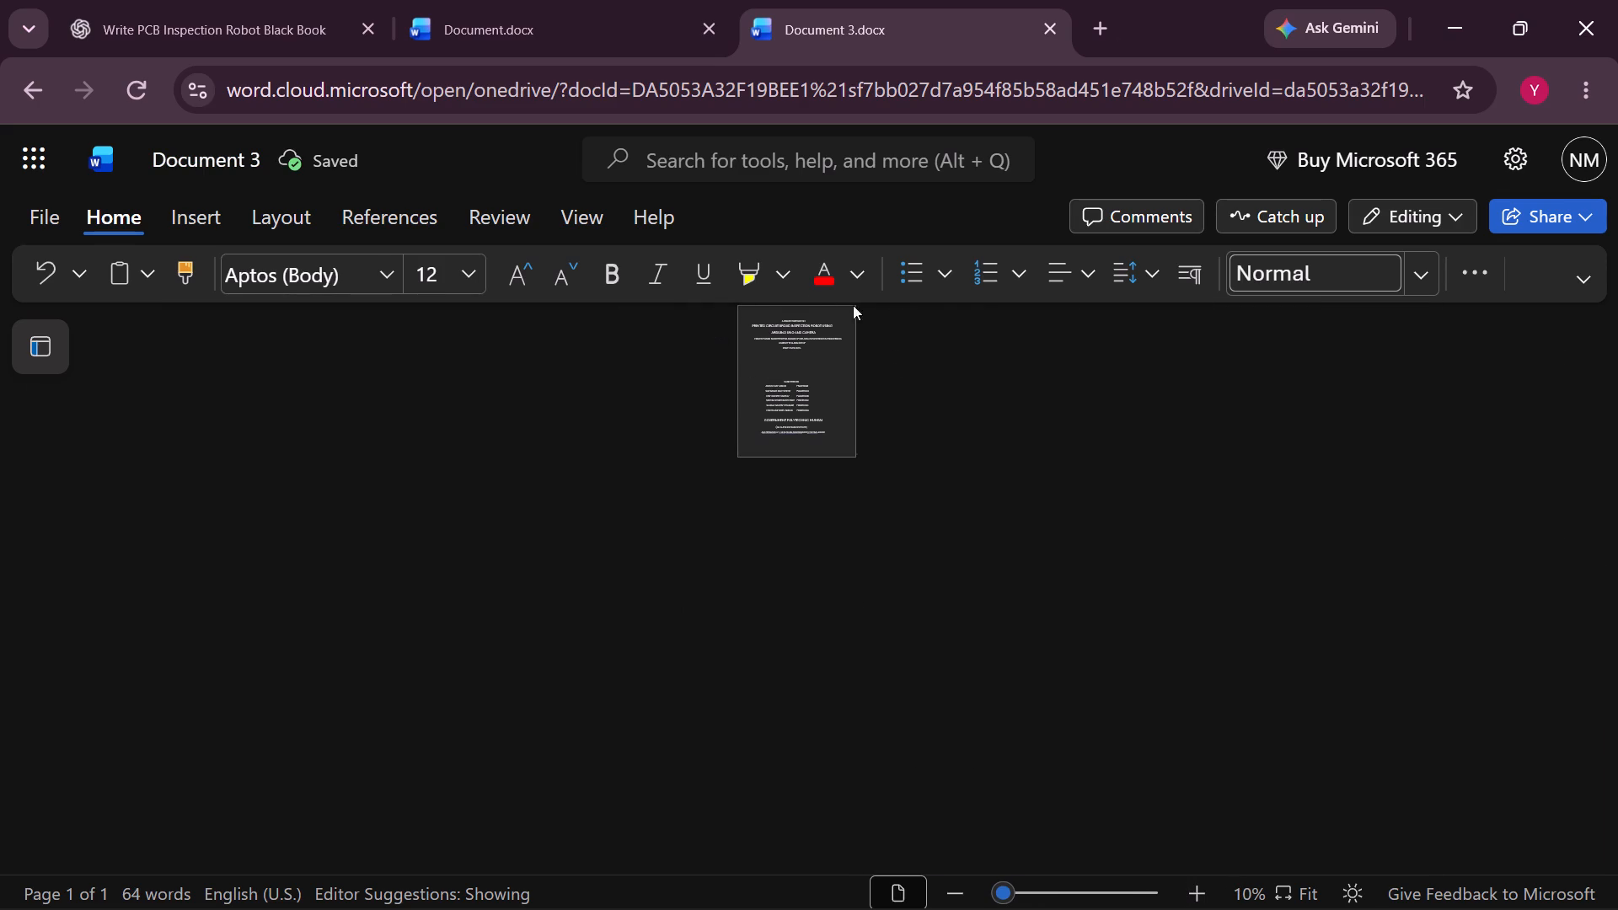
# View the document's save status, open its Documents folder in OneDrive and return to Document 3.
pyautogui.click(920, 407)
pyautogui.click(291, 153)
pyautogui.click(451, 275)
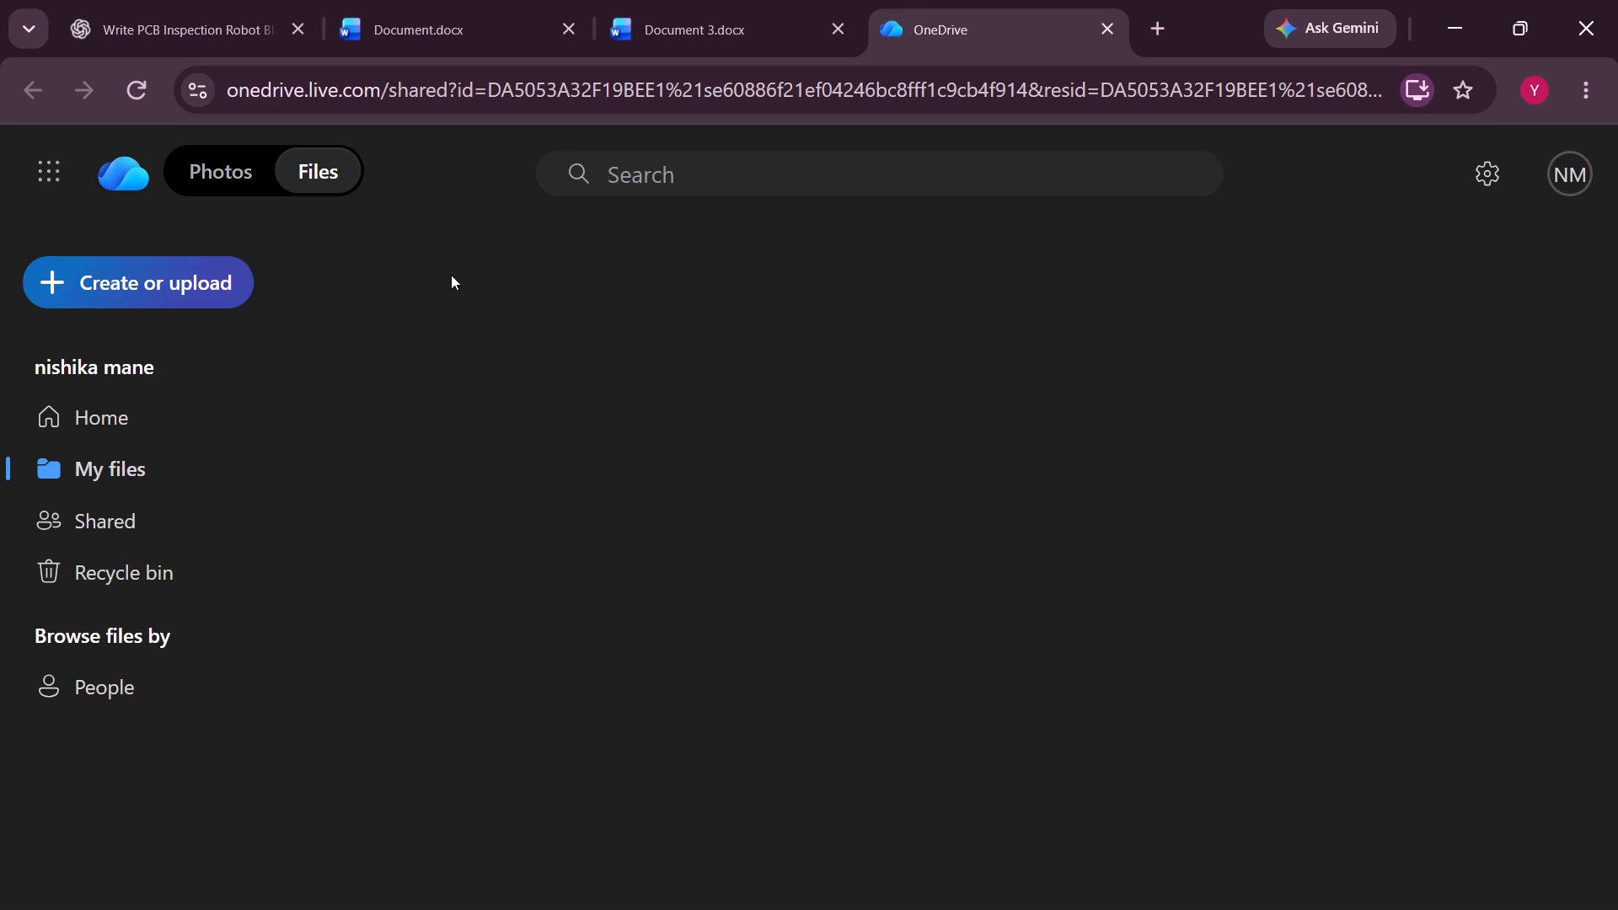
pyautogui.click(652, 20)
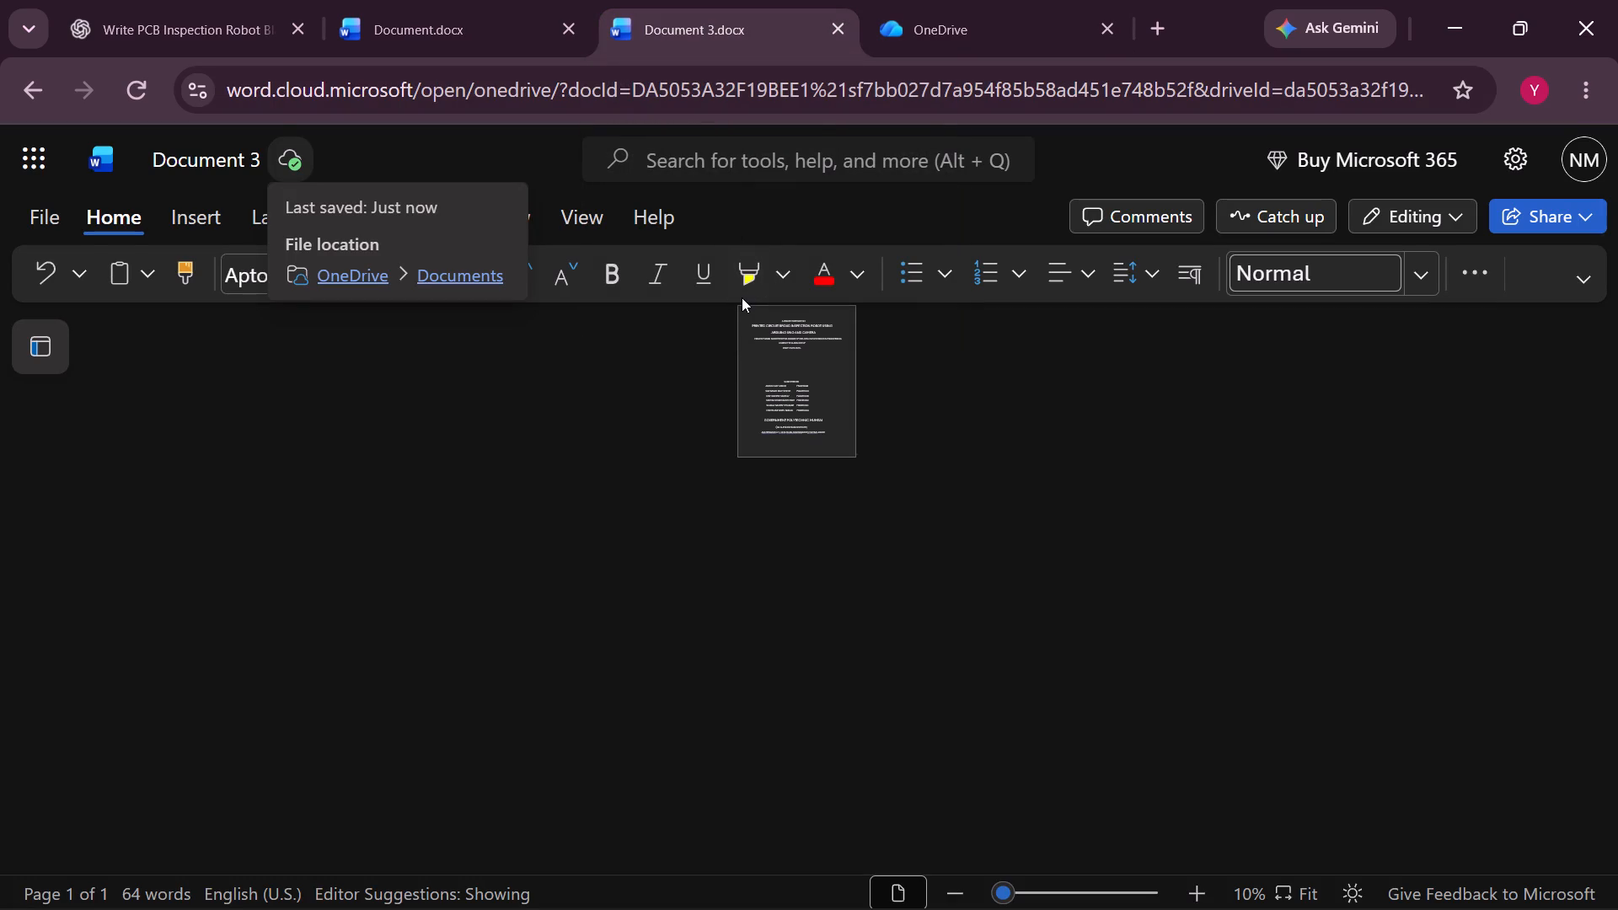
pyautogui.click(828, 351)
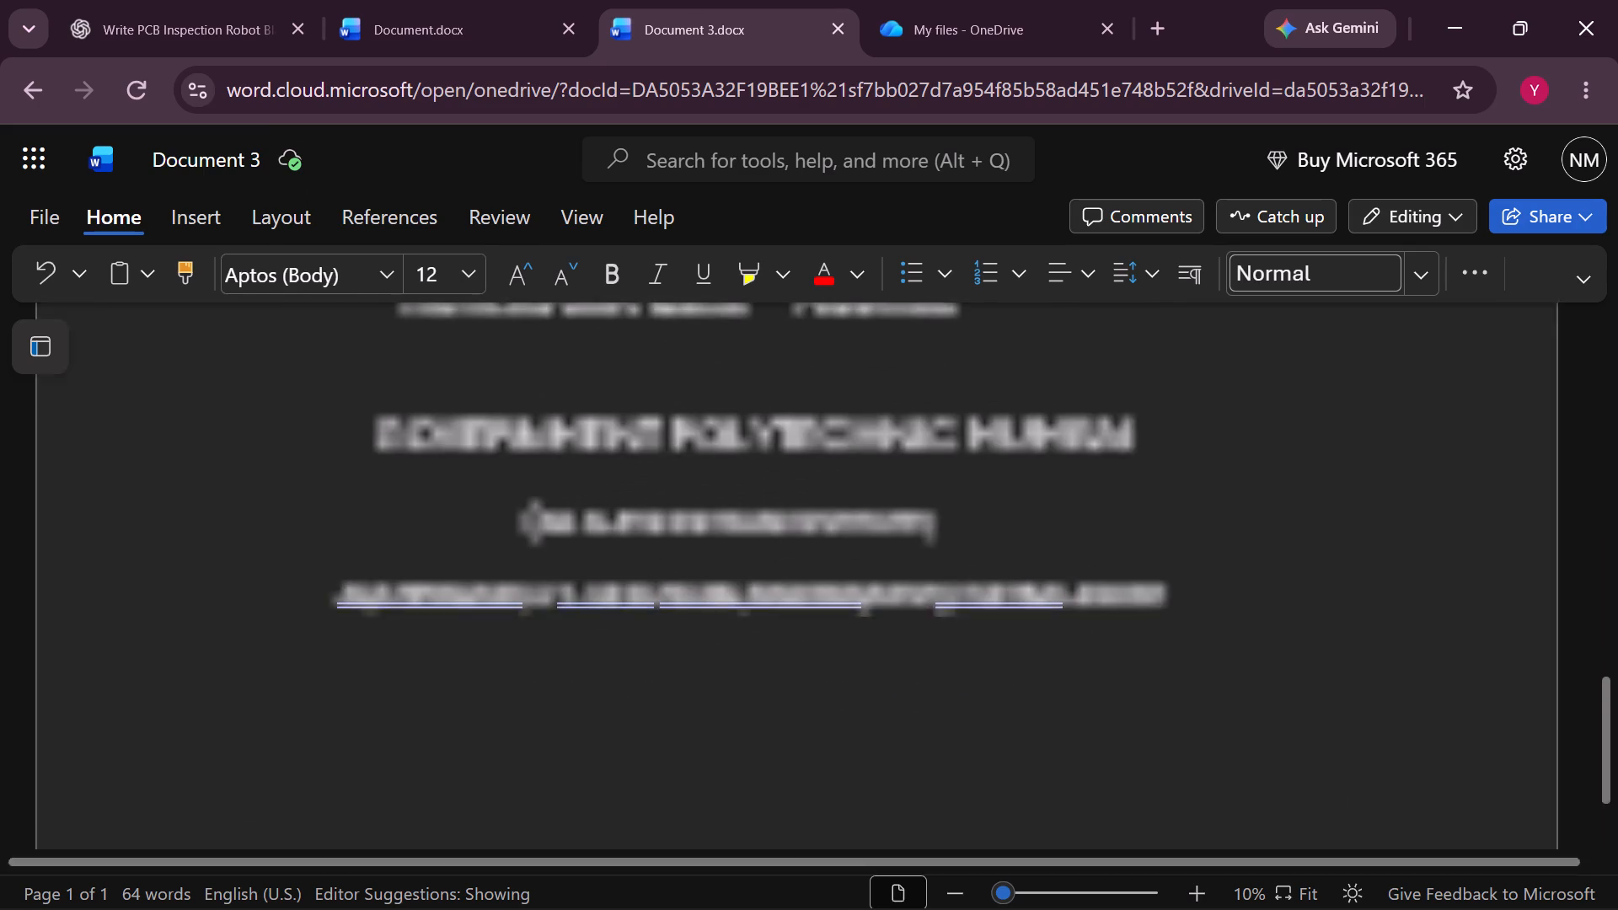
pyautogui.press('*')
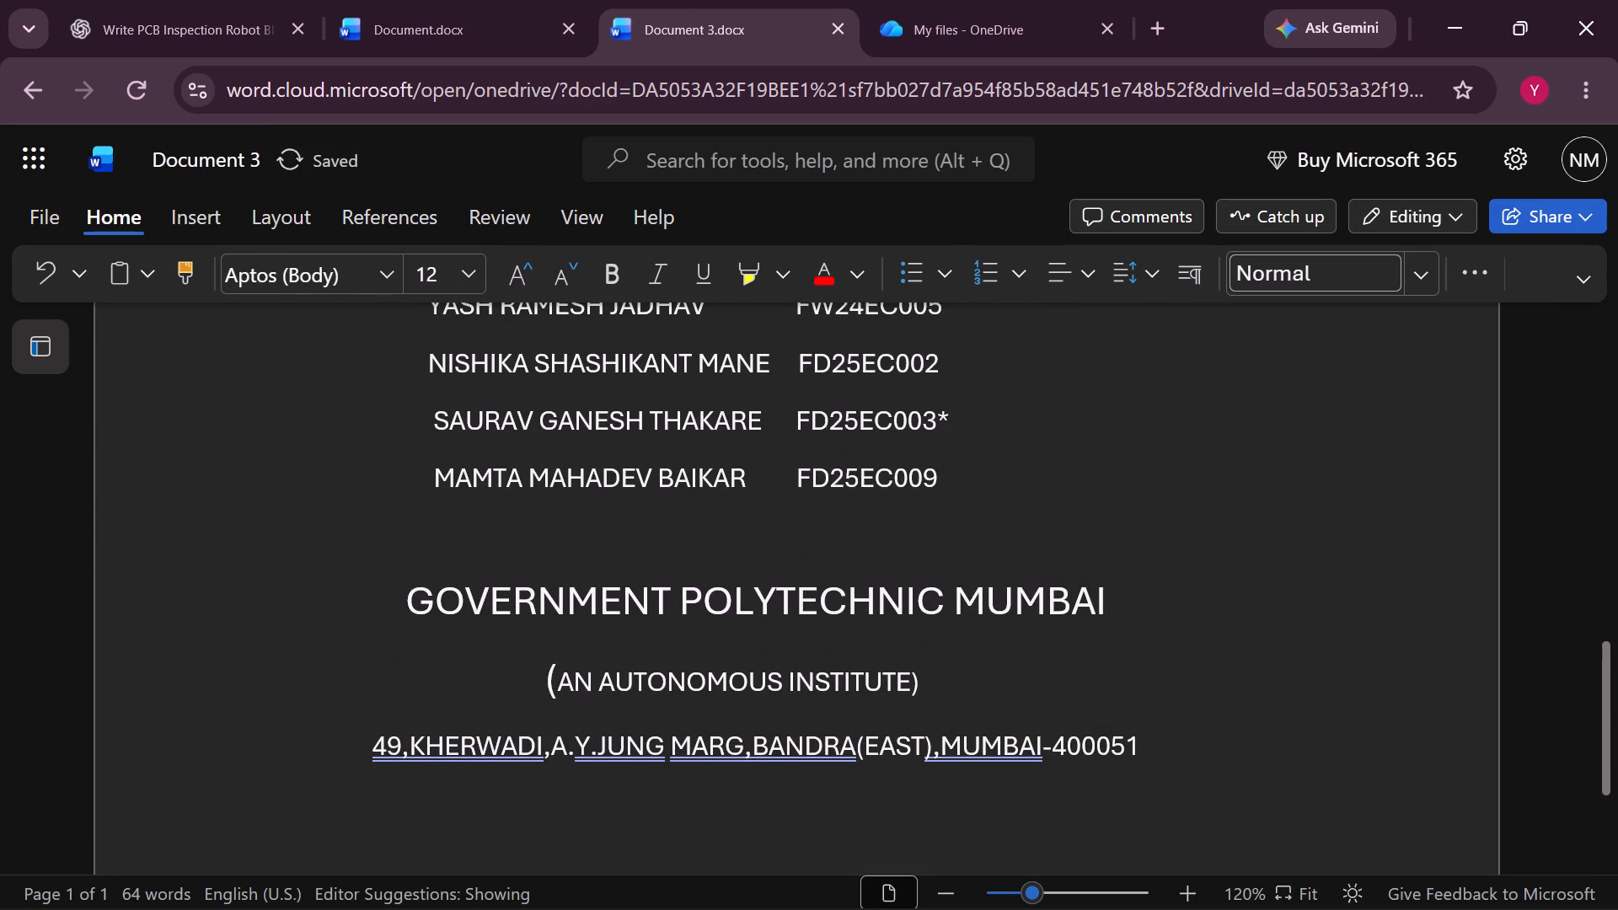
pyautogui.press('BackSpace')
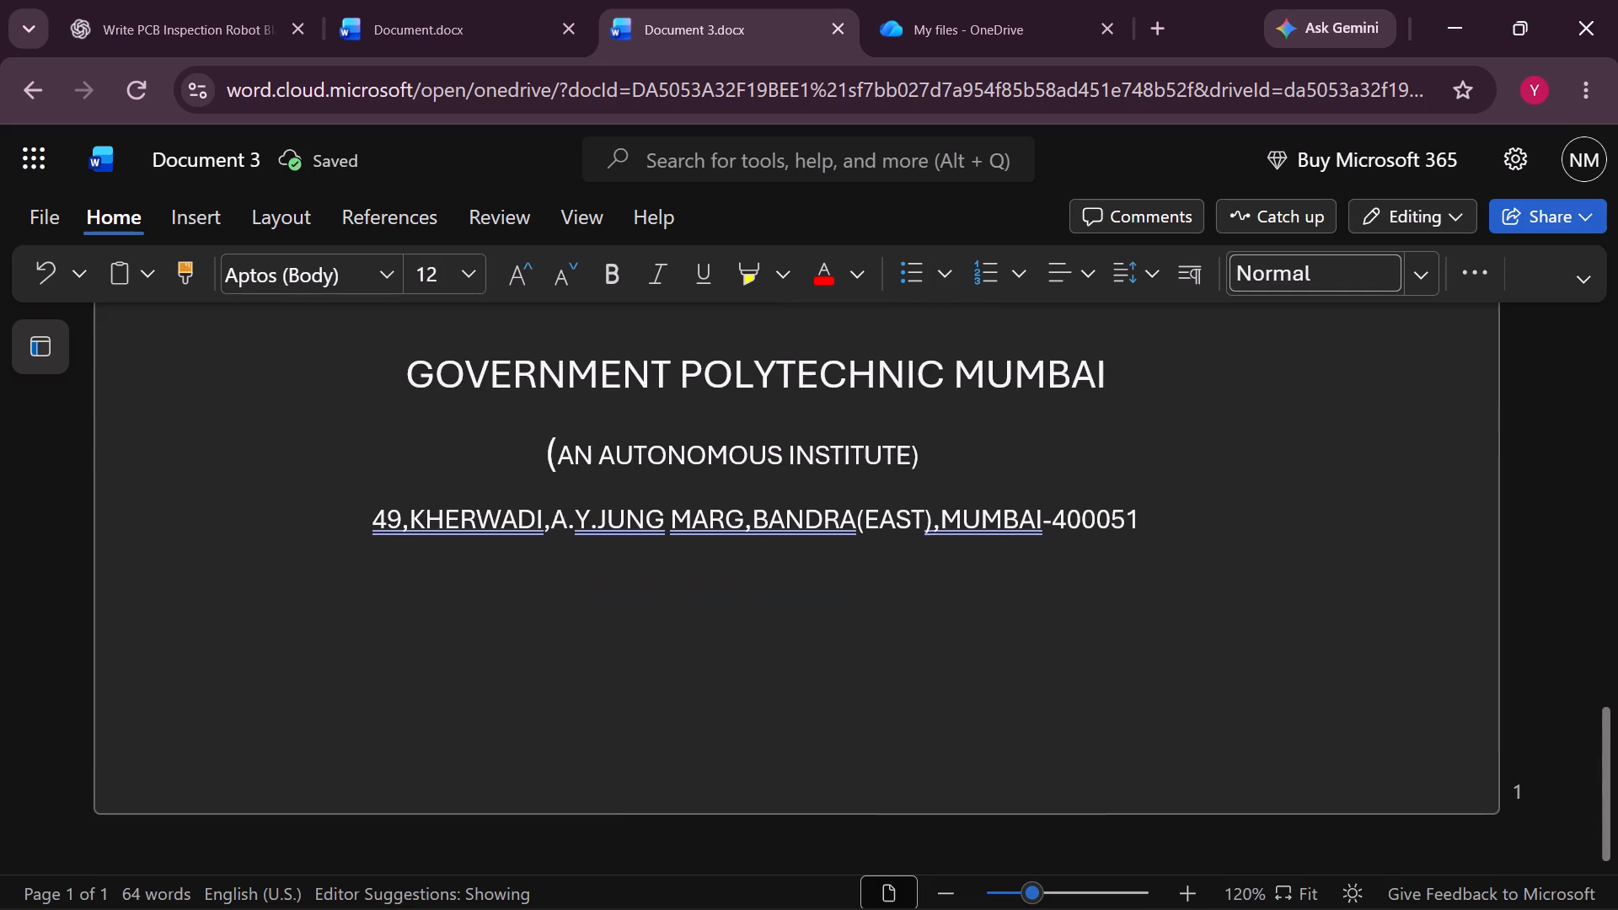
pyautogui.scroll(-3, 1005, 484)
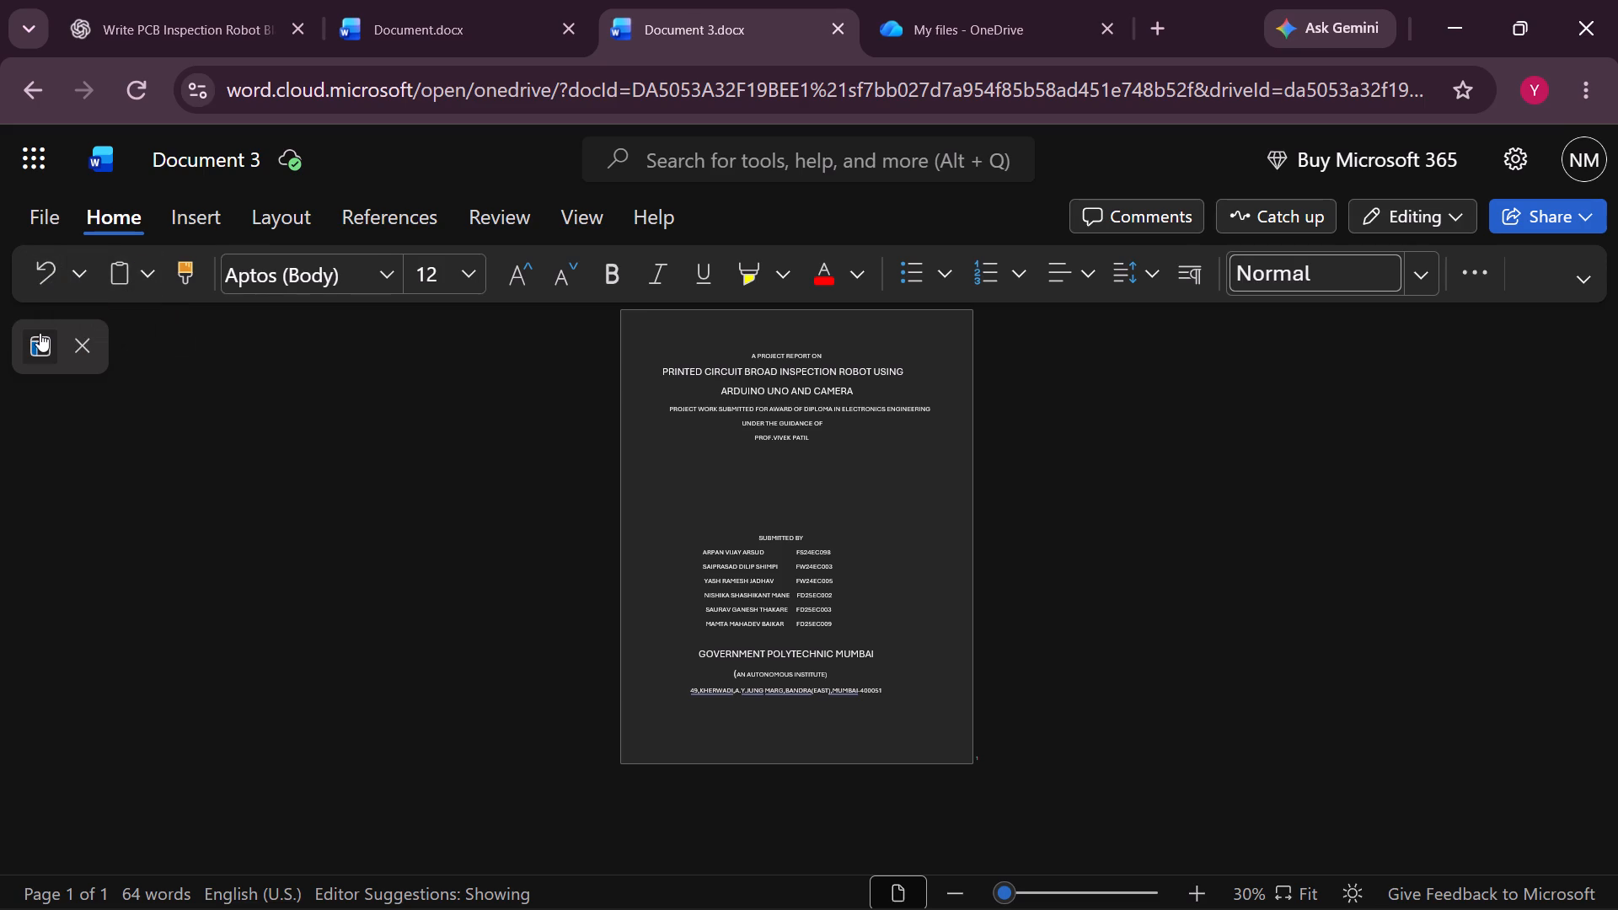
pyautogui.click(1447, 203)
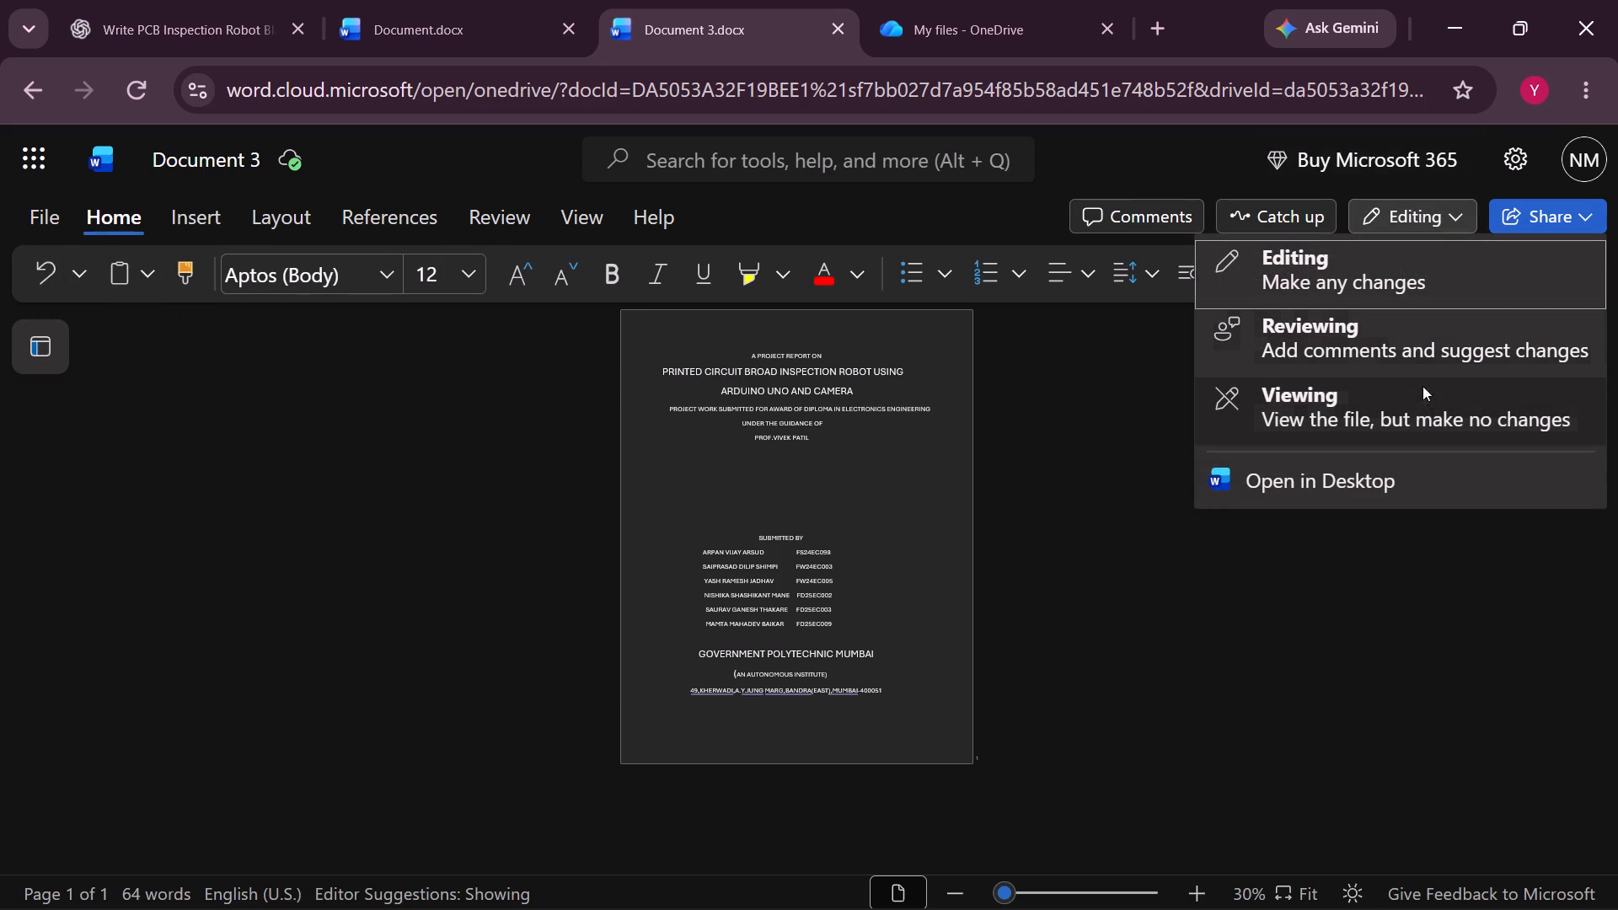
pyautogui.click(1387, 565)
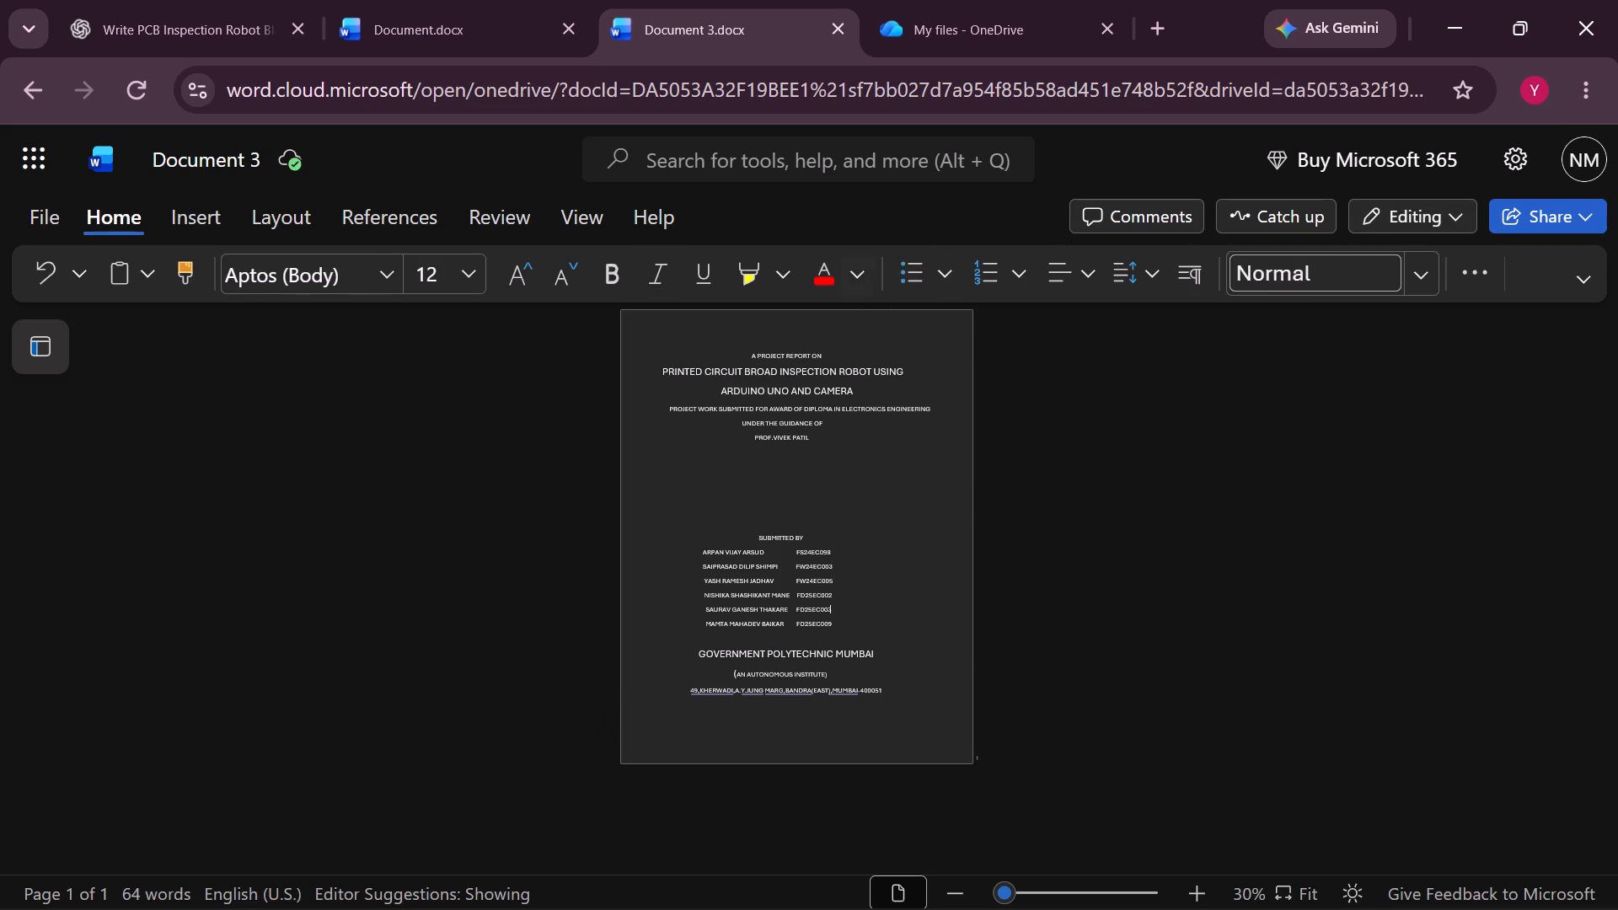
# Toggle the Separate Pages view of the document.
pyautogui.click(660, 509)
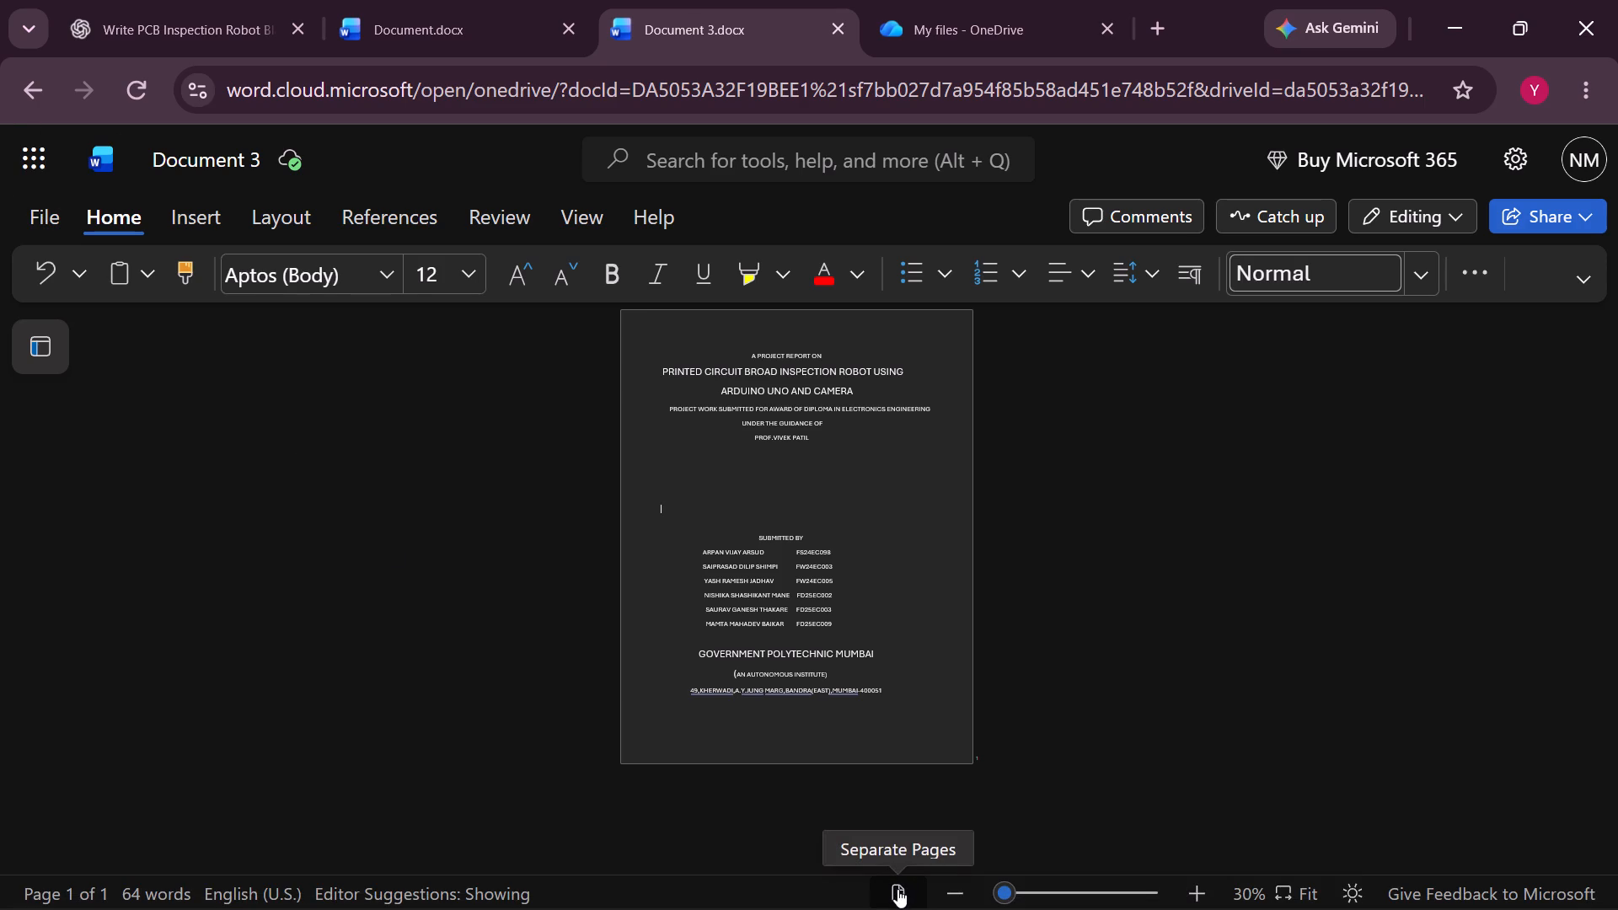
pyautogui.click(897, 889)
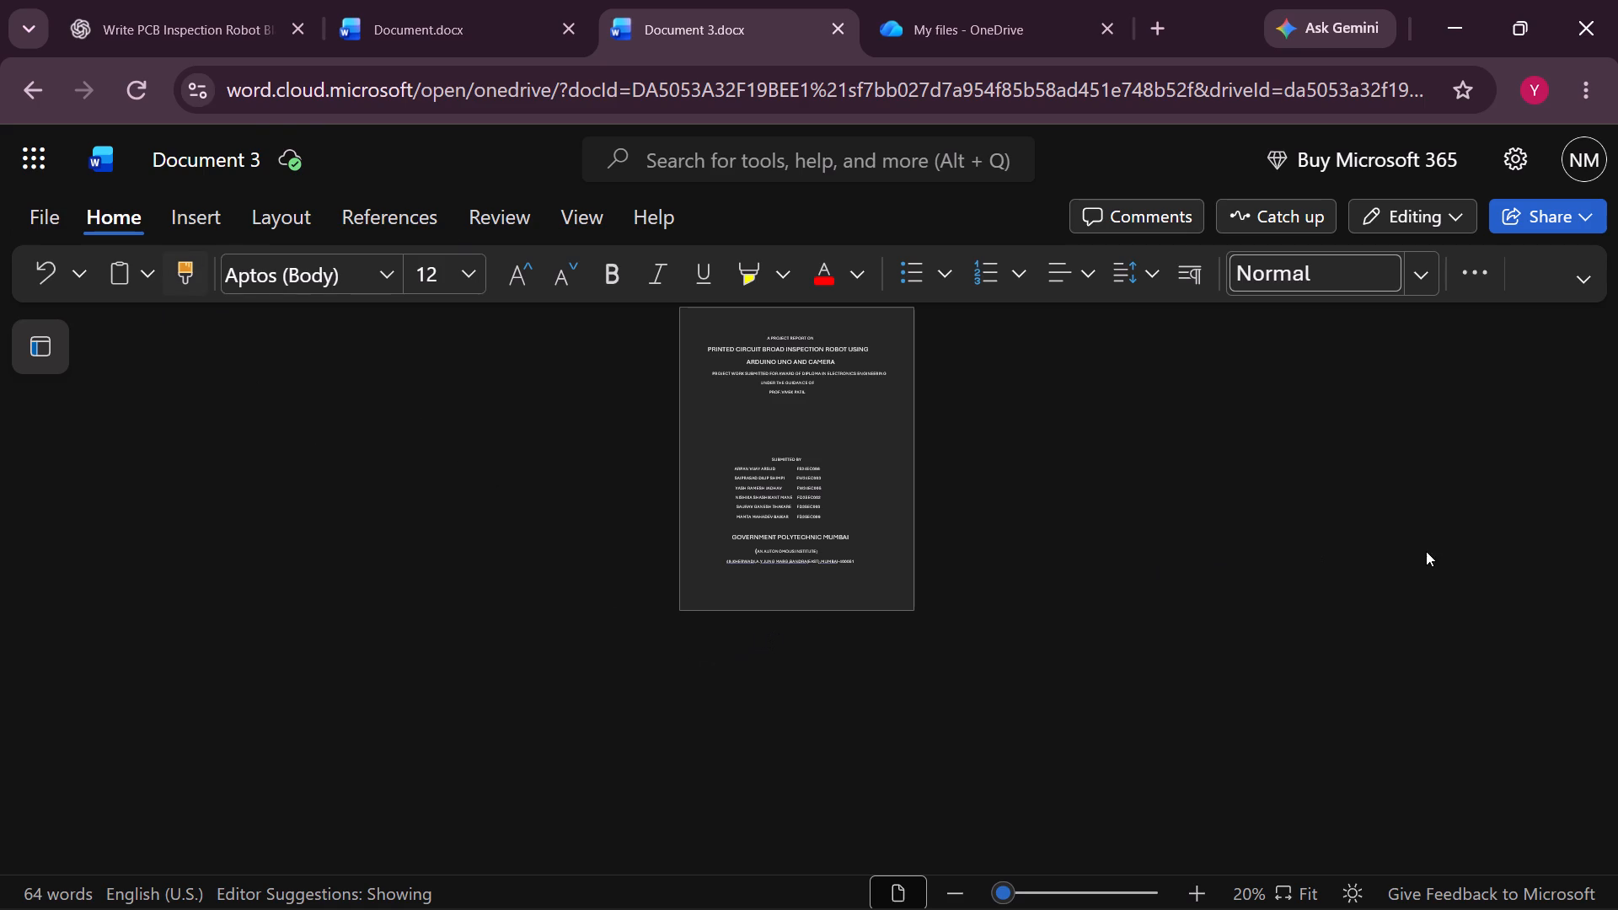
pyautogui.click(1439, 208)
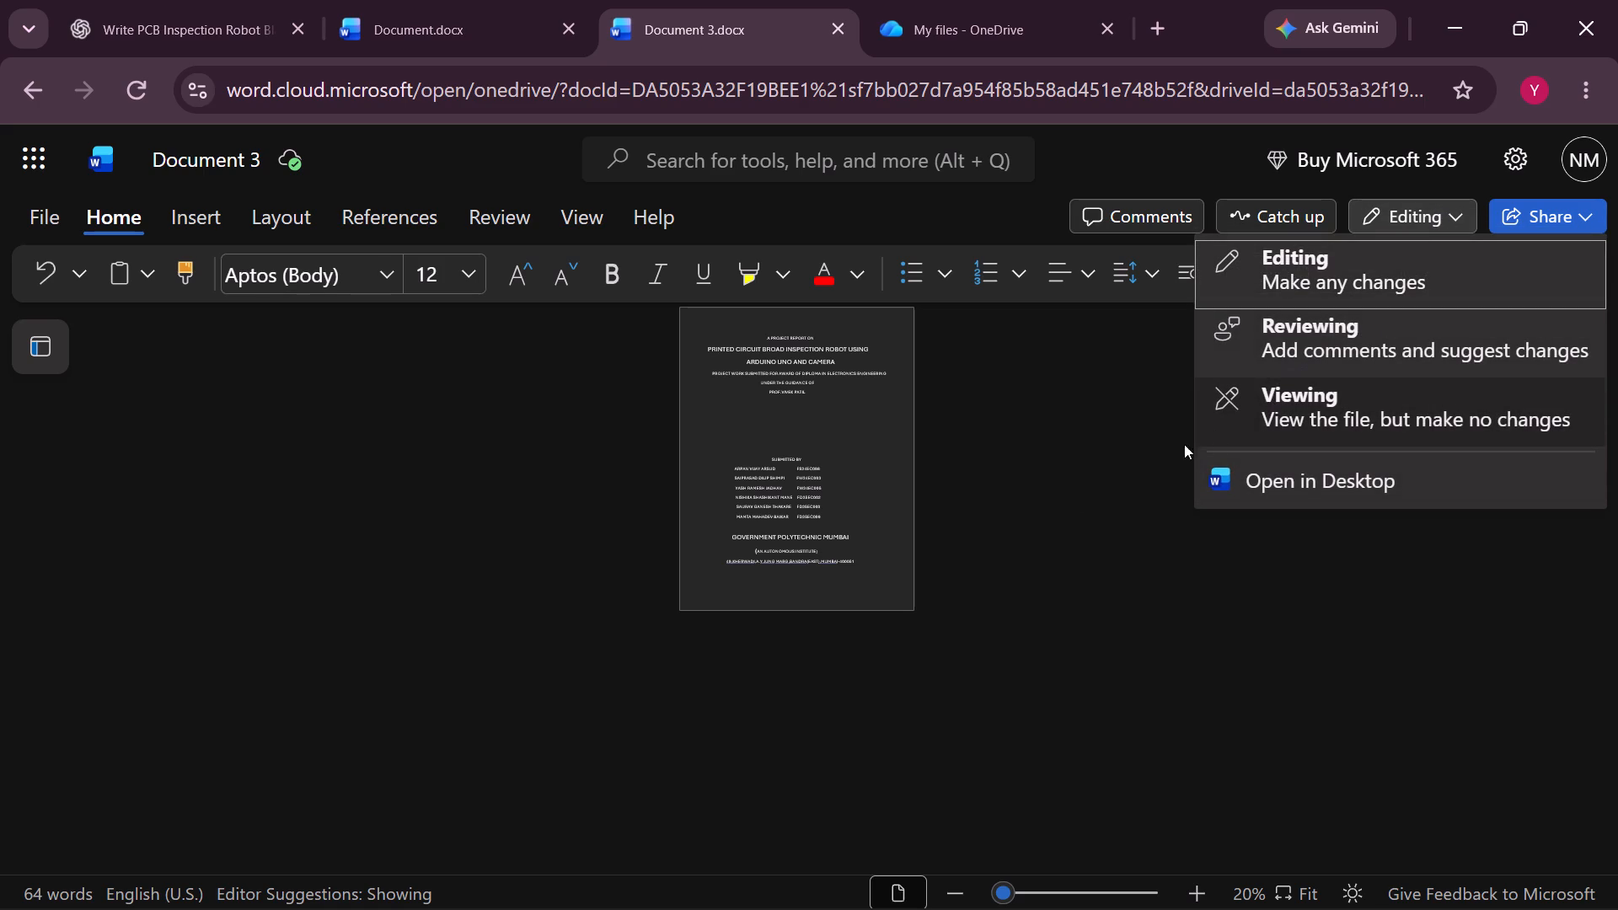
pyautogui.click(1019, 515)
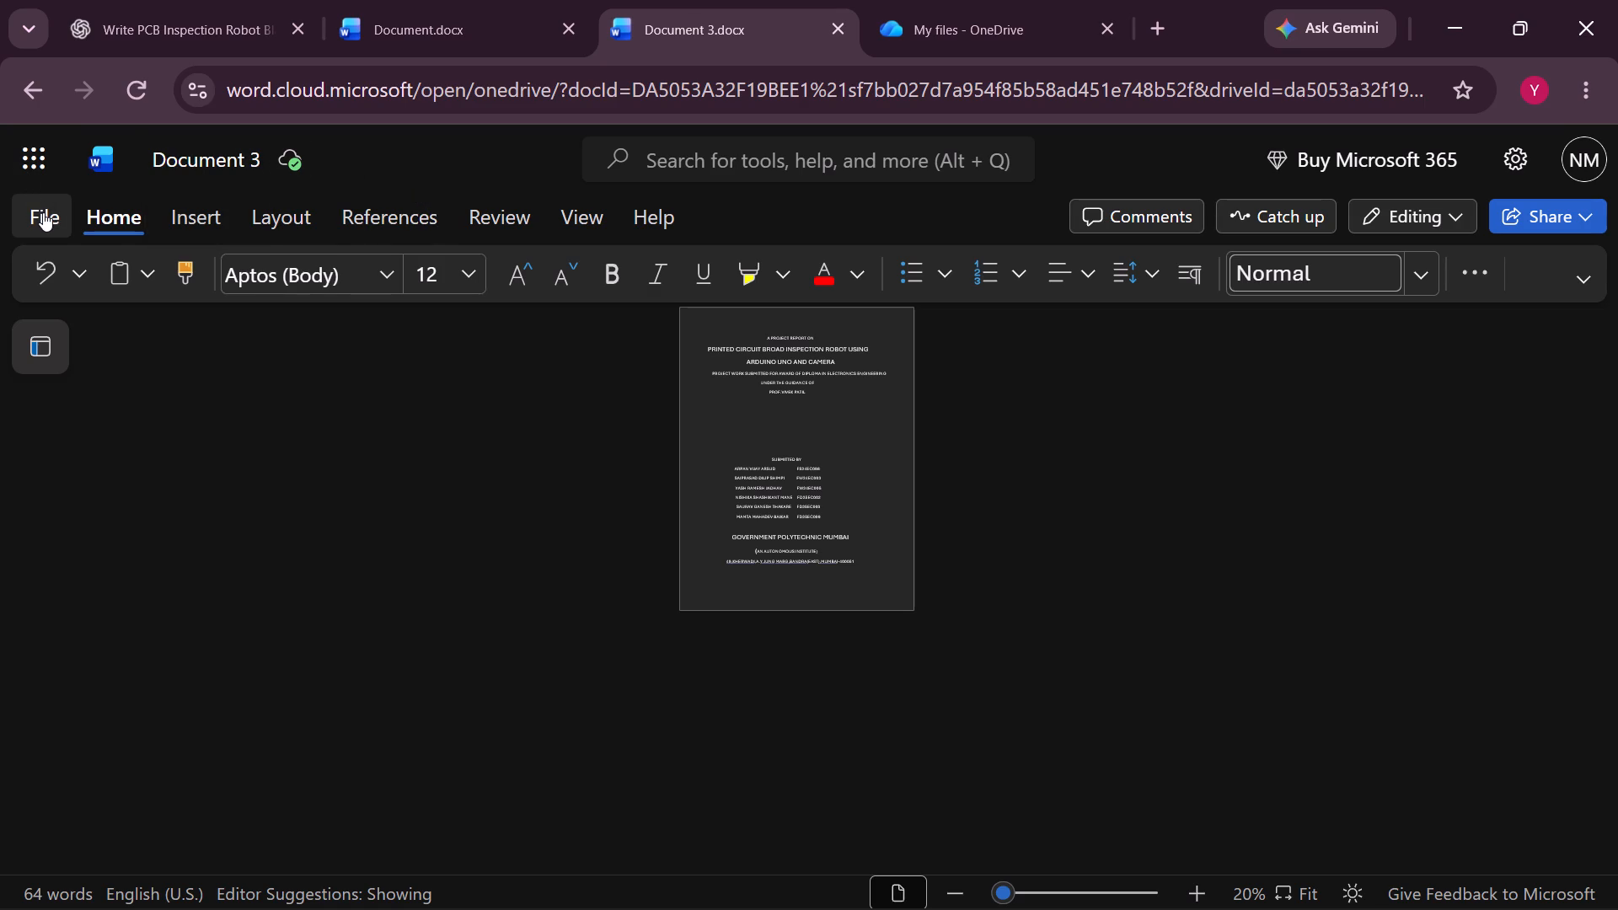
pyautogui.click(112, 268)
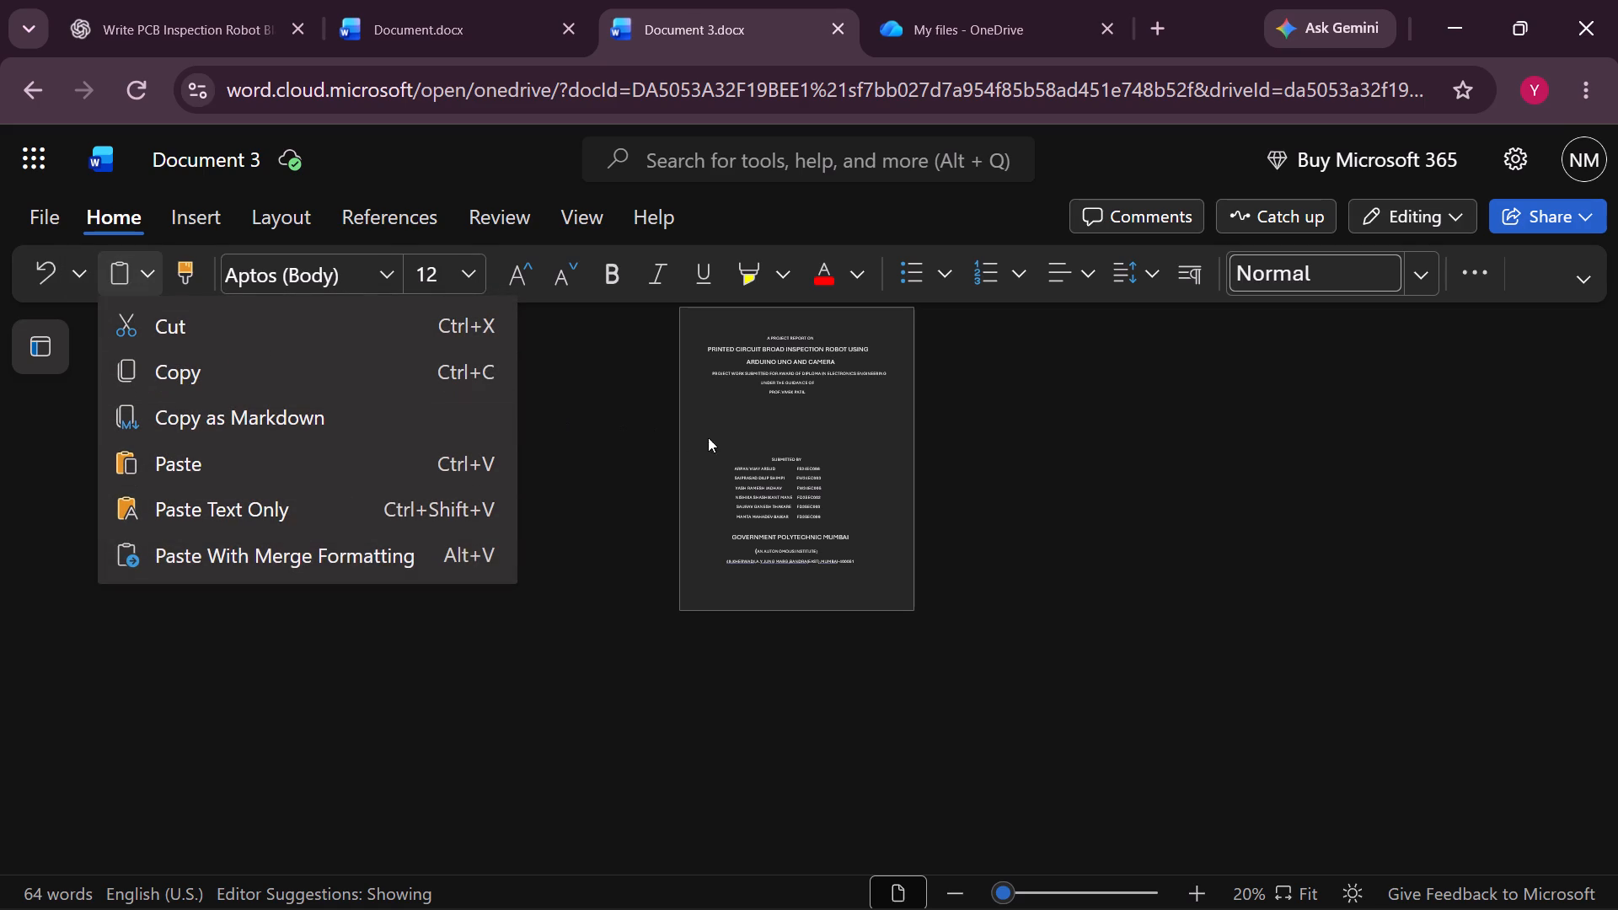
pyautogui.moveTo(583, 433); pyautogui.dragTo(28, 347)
# Undo the last edit in the document.
pyautogui.click(27, 266)
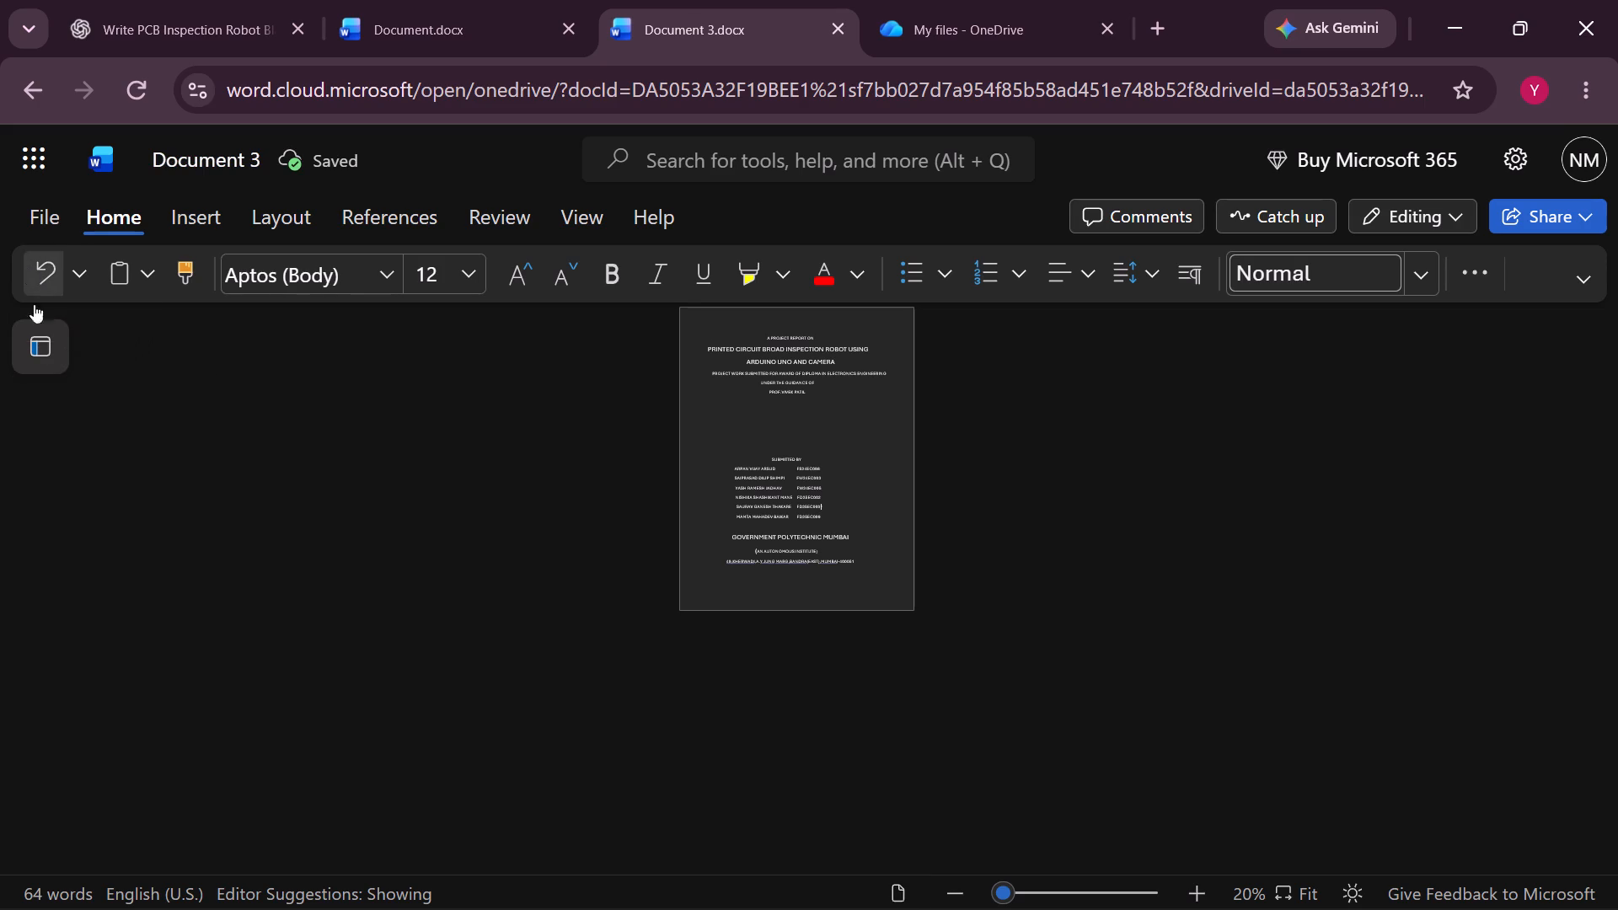
# Open the document navigation, search the document for 6 and clear the search term.
pyautogui.click(36, 353)
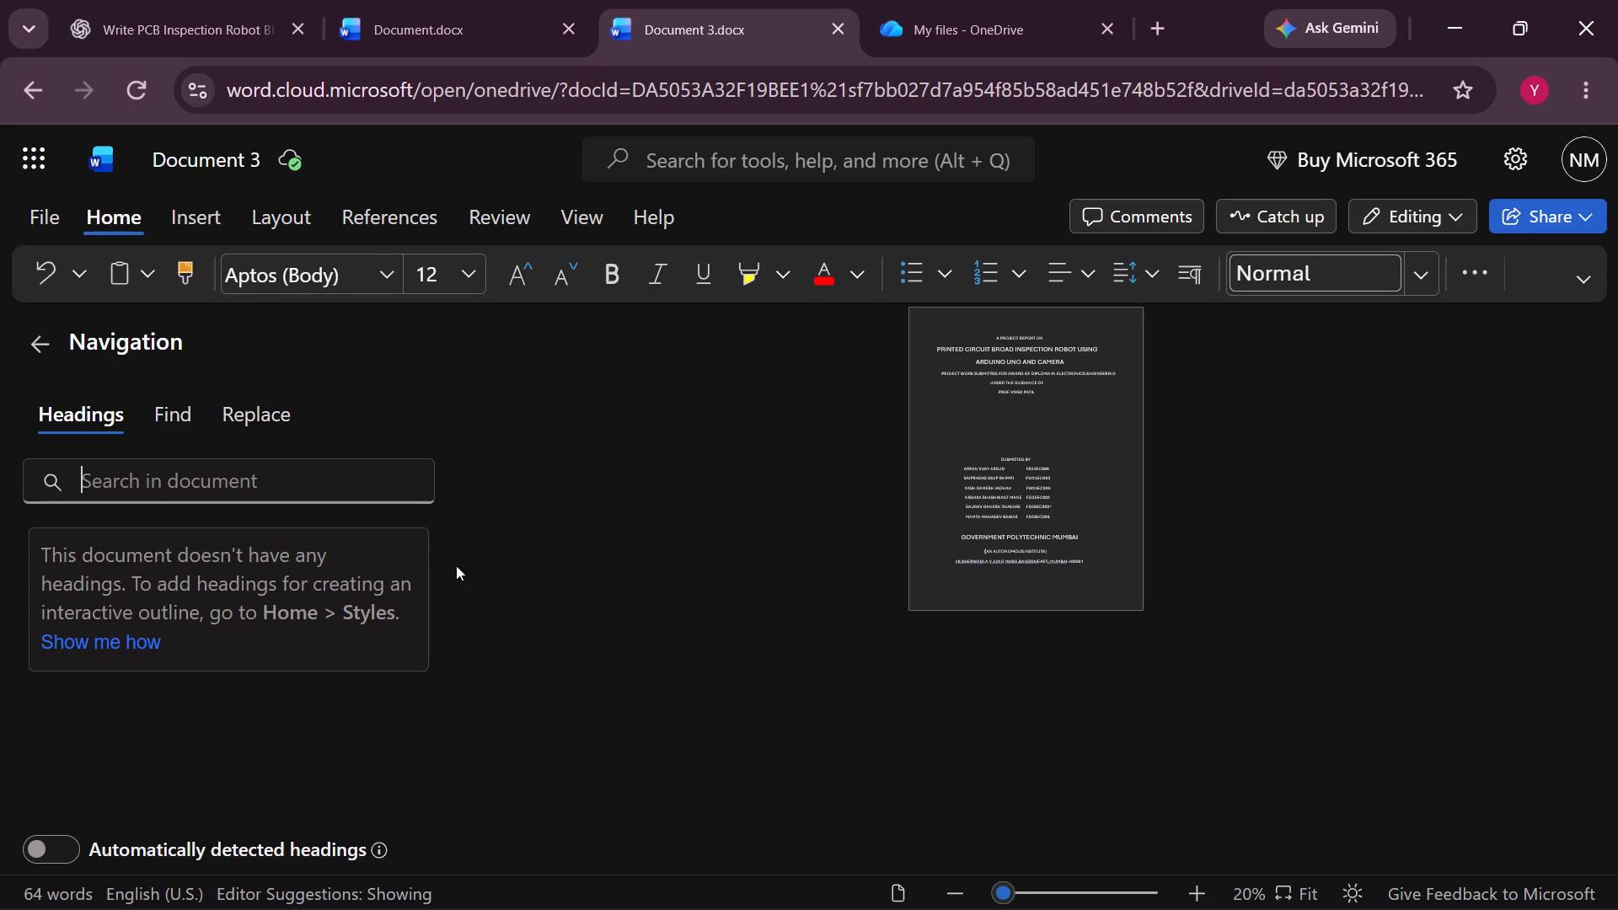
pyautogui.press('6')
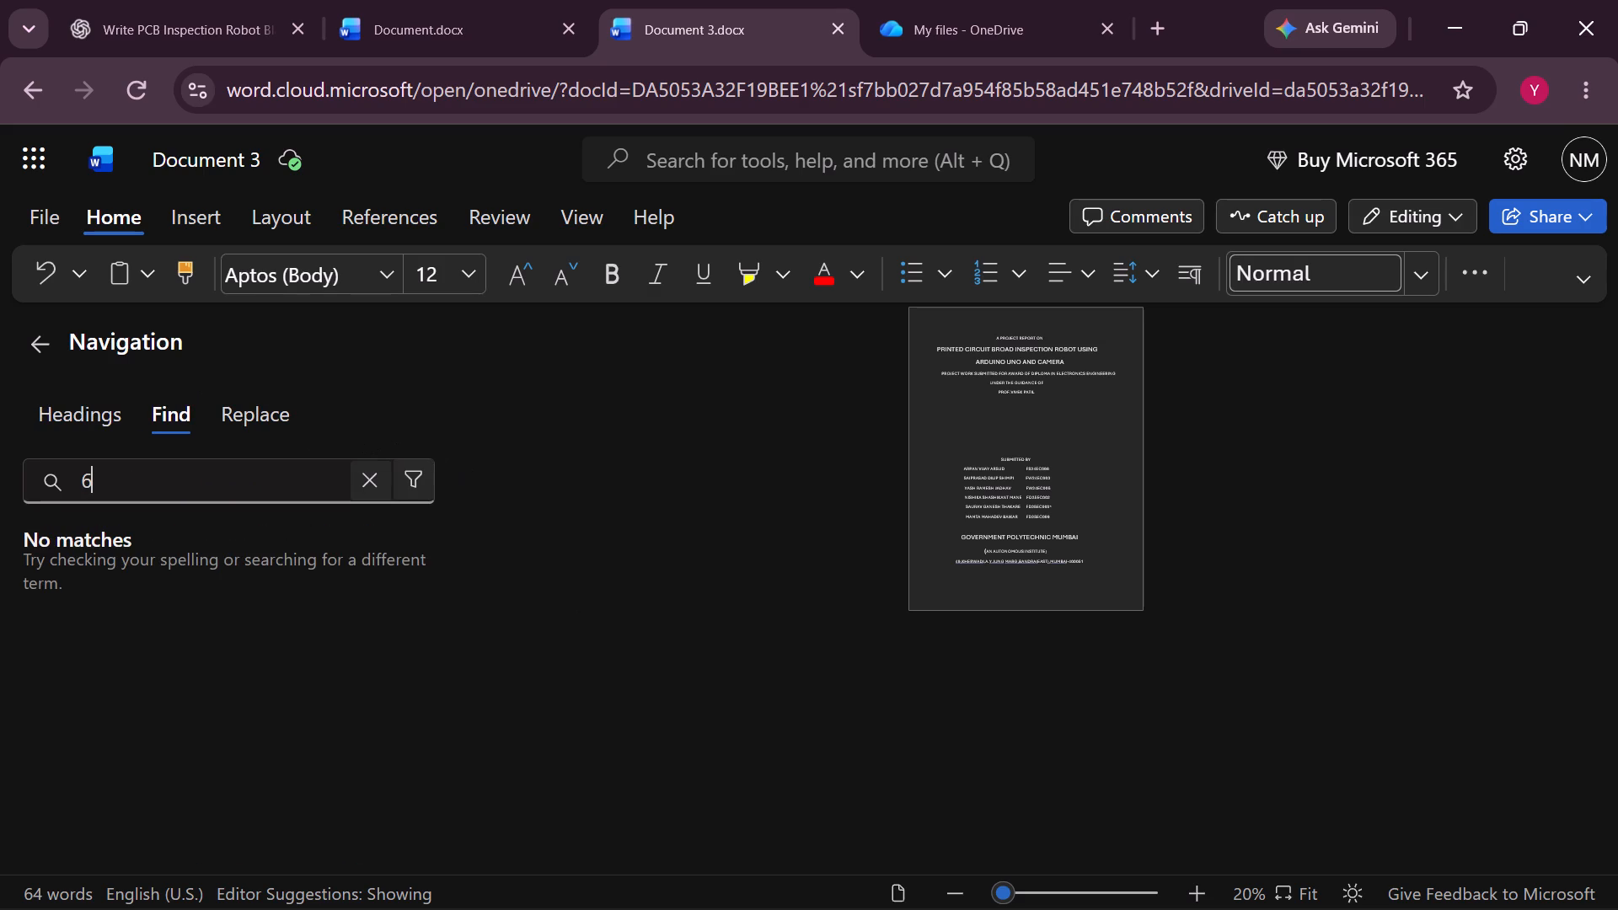
pyautogui.click(304, 473)
pyautogui.press('BackSpace')
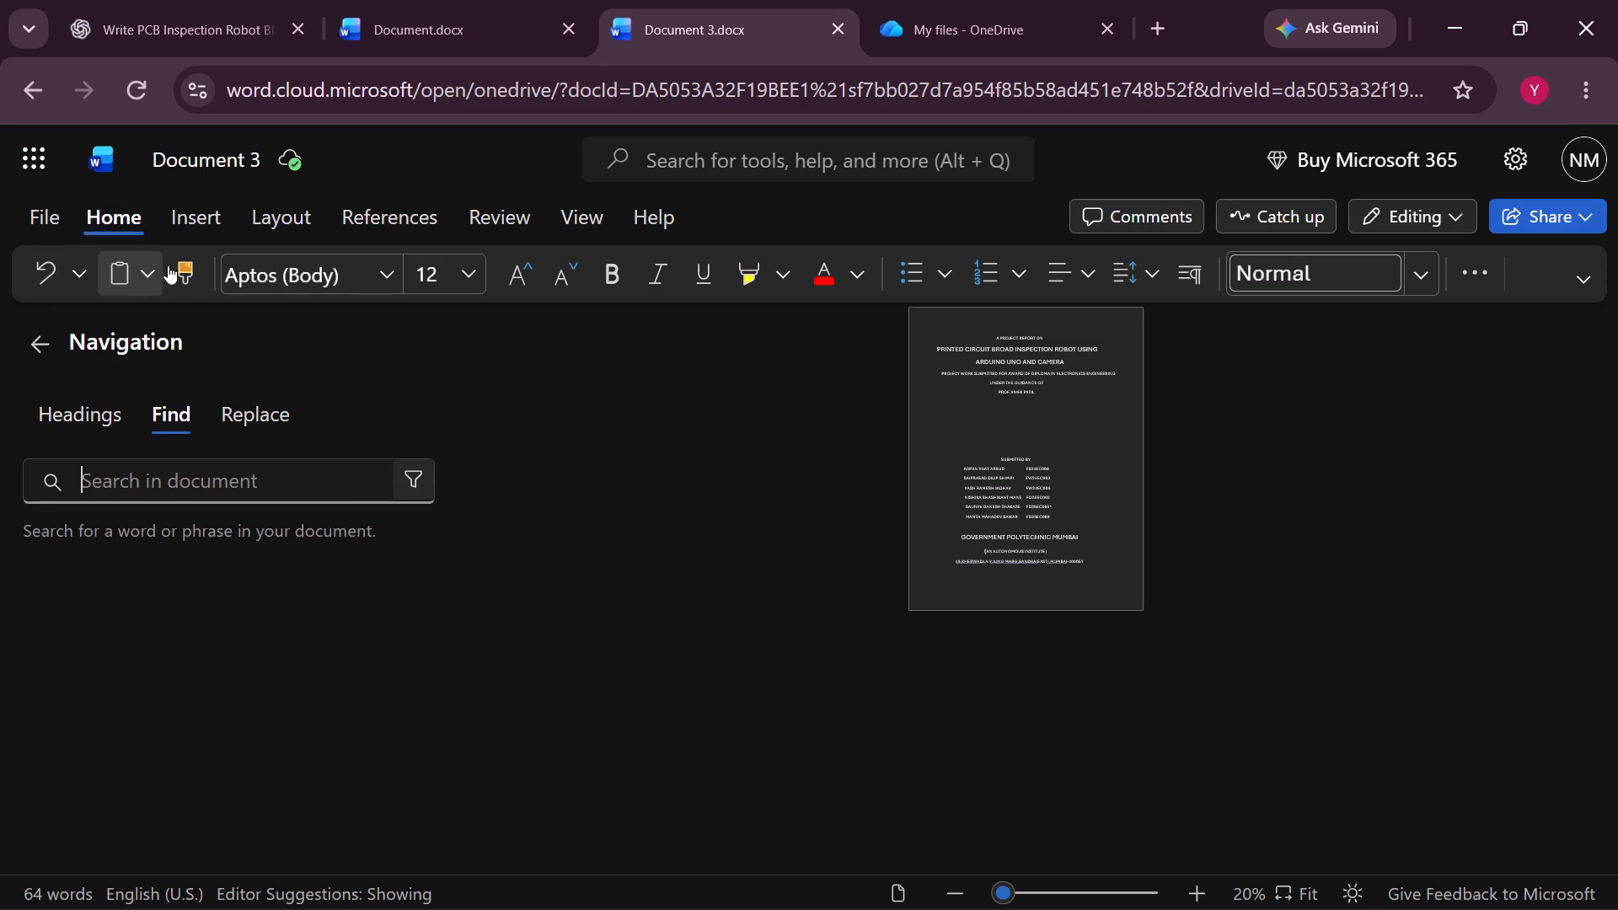
# Create a new blank document.
pyautogui.click(60, 222)
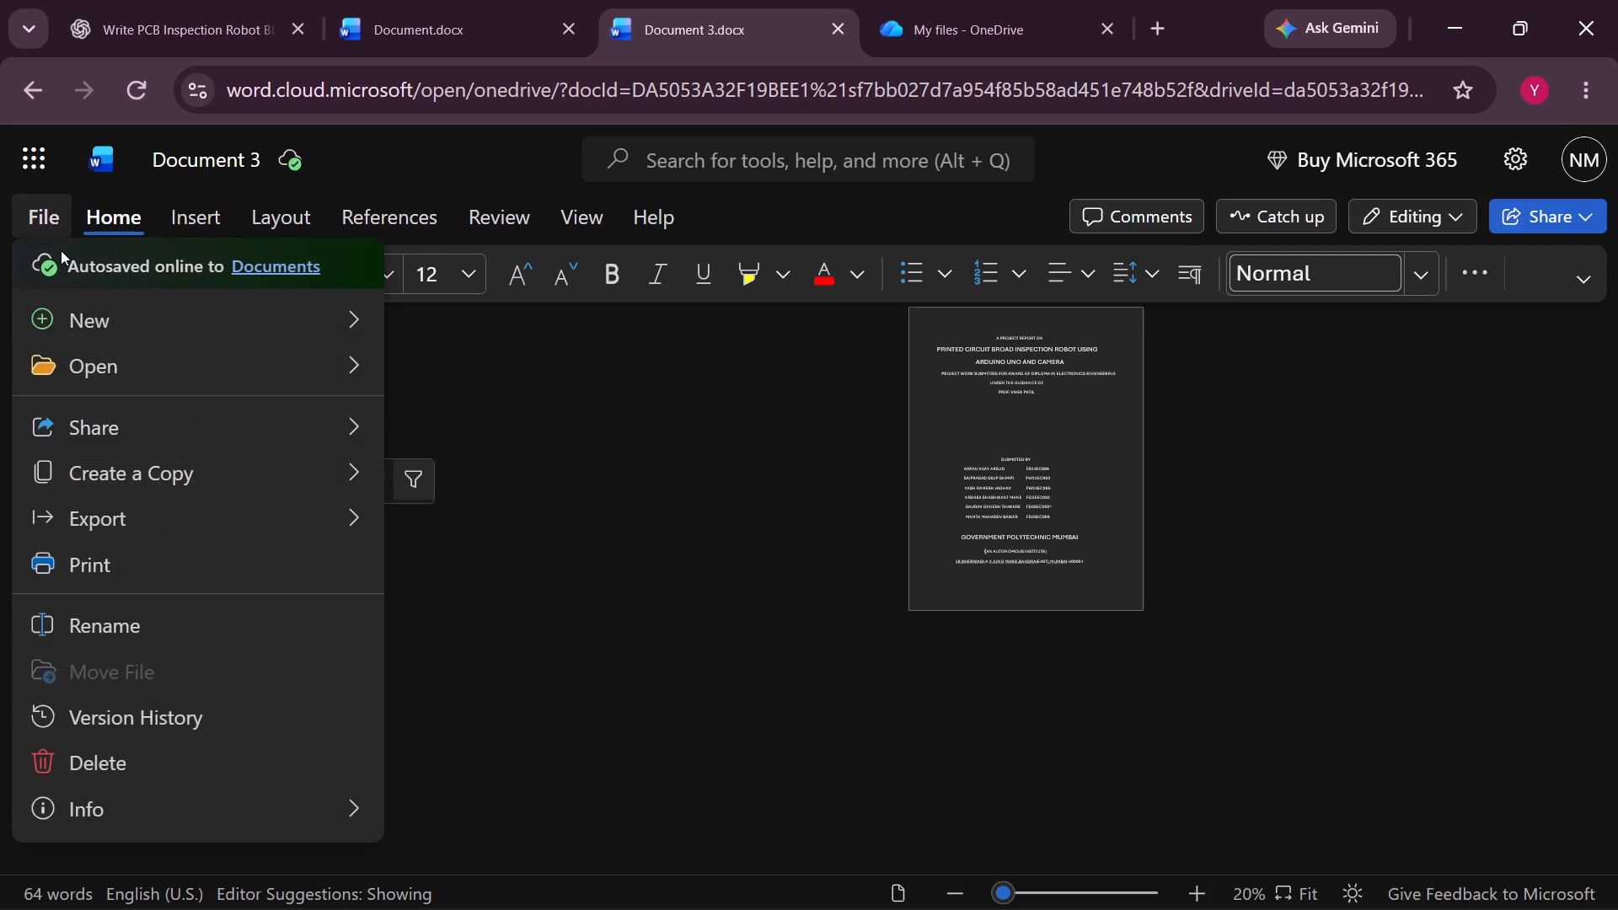
pyautogui.click(73, 308)
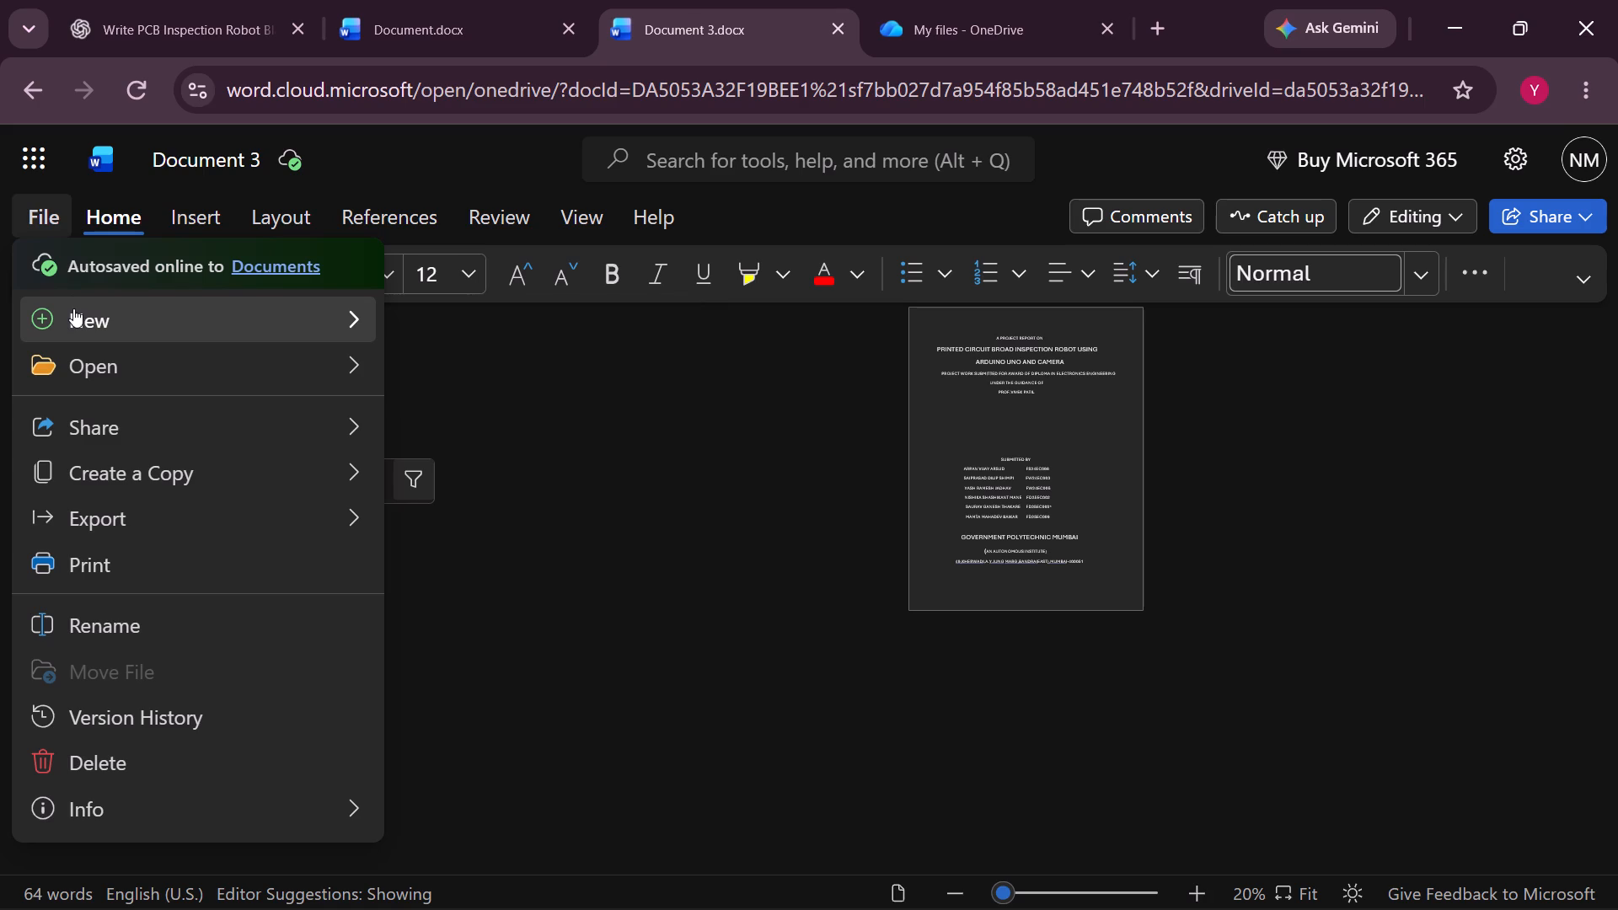
pyautogui.click(72, 310)
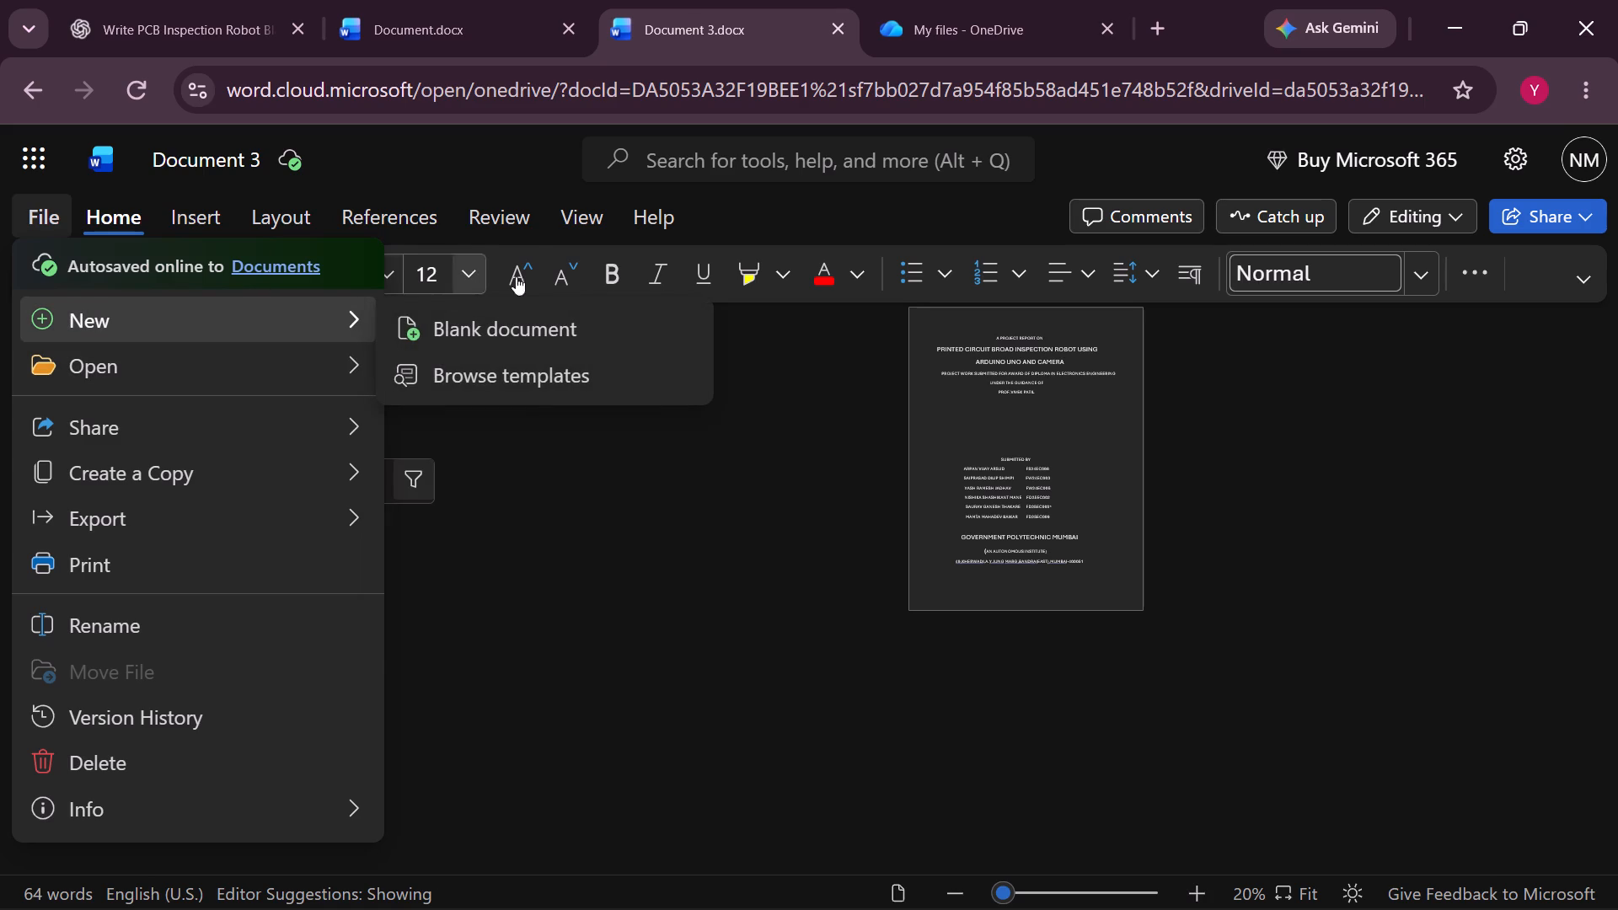
pyautogui.click(436, 316)
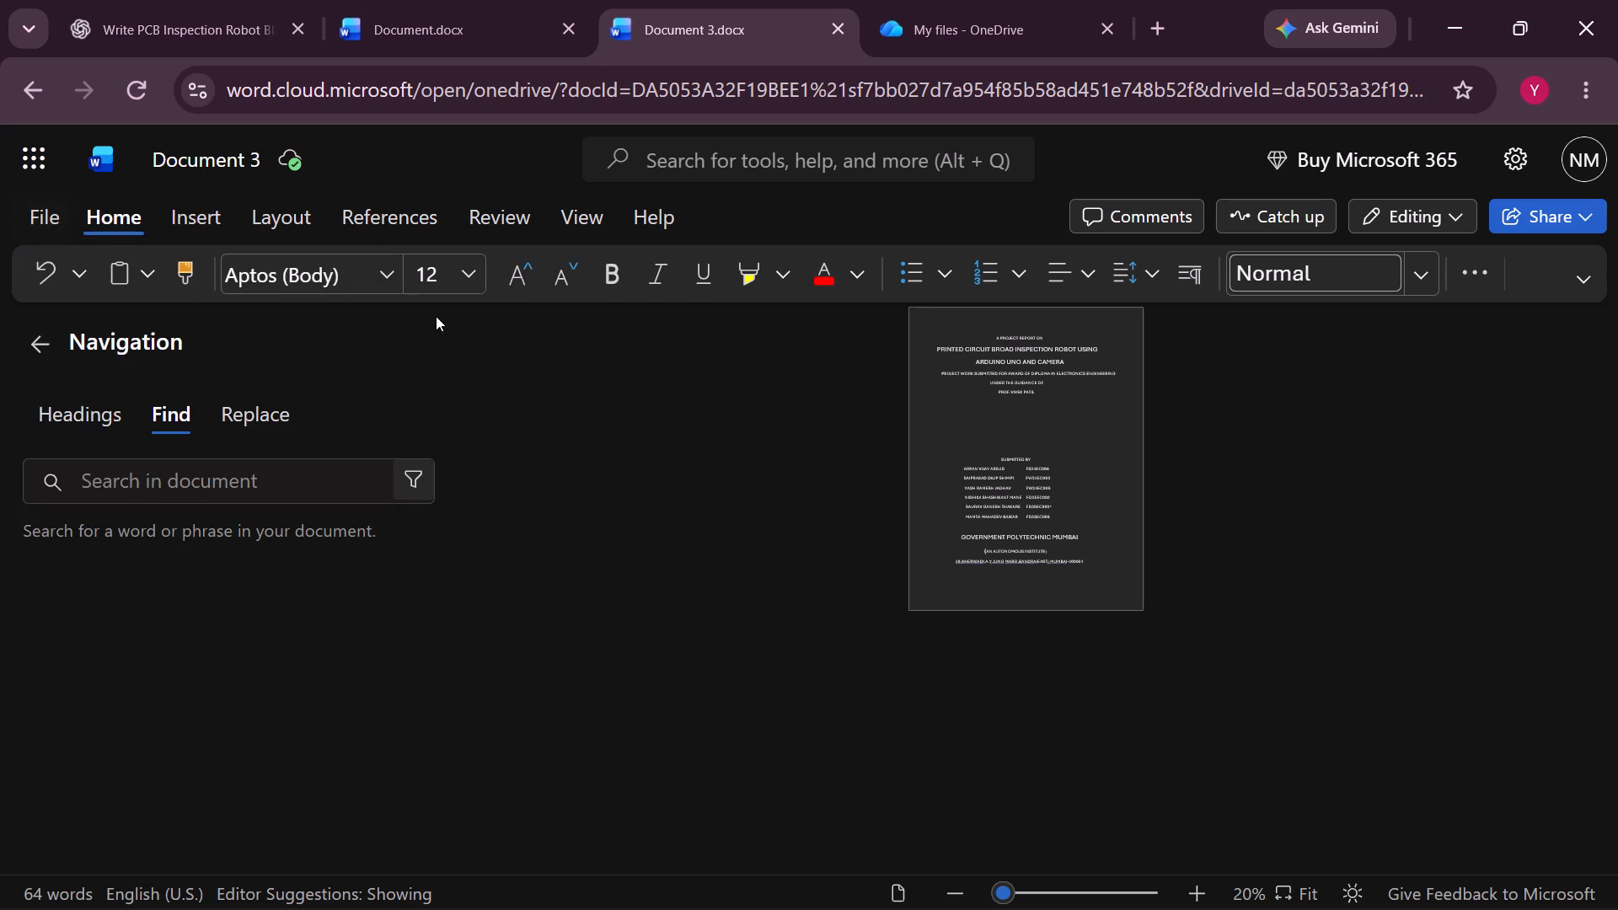
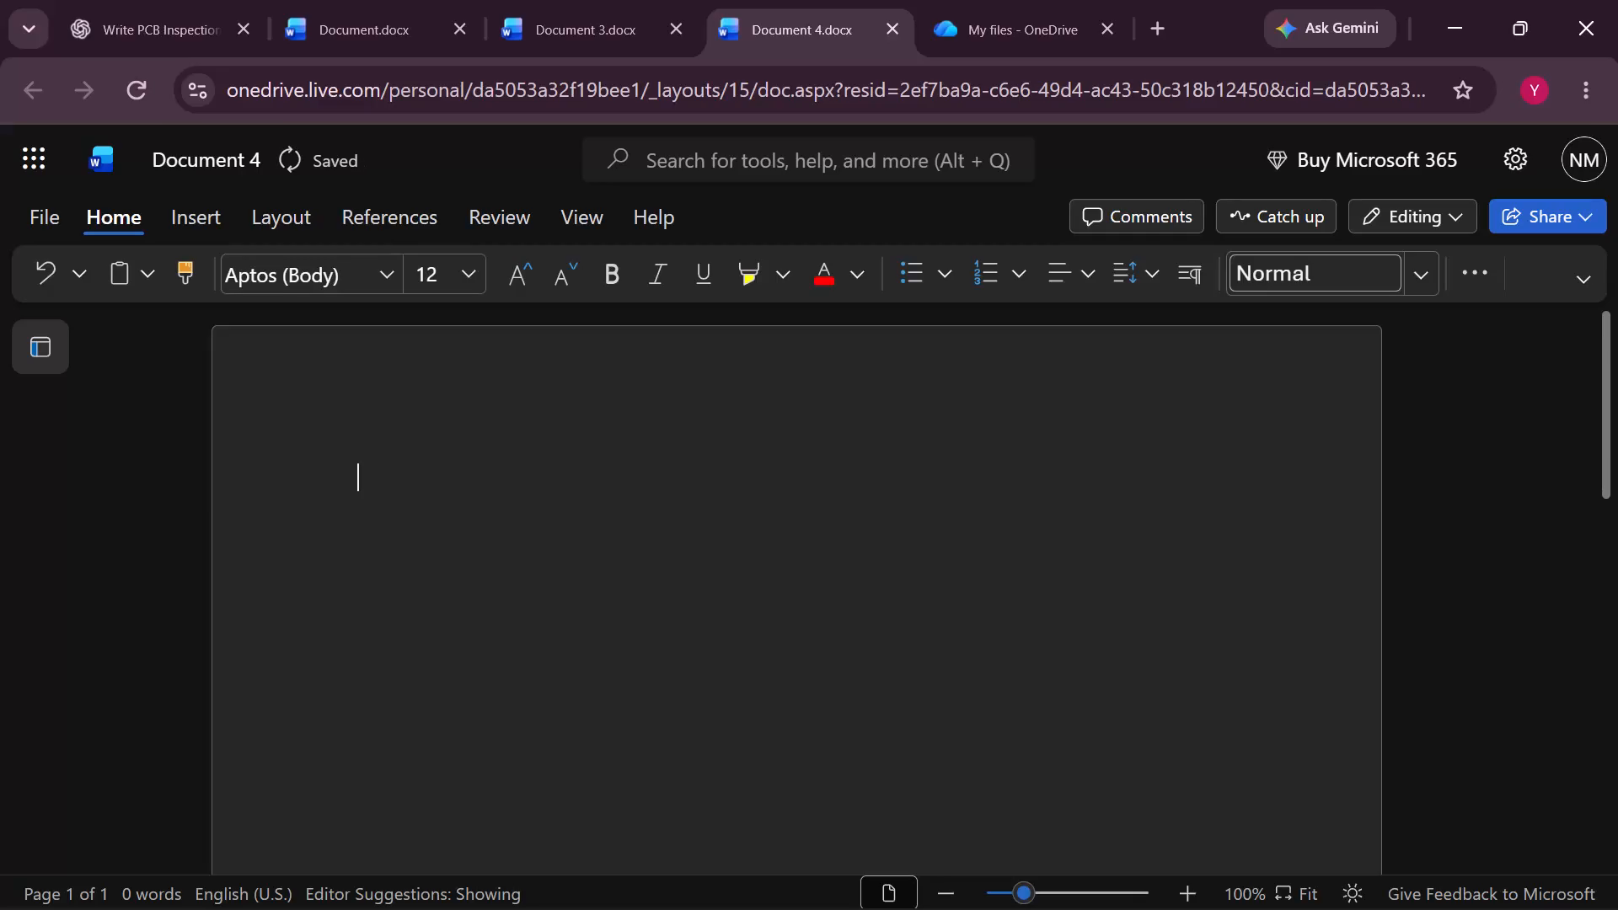
# Enter the heading "Certificate" four lines down on the blank page, indented towards the middle with spaces.
pyautogui.press('Return')
pyautogui.press('Return')
pyautogui.press('Return')
pyautogui.press('Return')
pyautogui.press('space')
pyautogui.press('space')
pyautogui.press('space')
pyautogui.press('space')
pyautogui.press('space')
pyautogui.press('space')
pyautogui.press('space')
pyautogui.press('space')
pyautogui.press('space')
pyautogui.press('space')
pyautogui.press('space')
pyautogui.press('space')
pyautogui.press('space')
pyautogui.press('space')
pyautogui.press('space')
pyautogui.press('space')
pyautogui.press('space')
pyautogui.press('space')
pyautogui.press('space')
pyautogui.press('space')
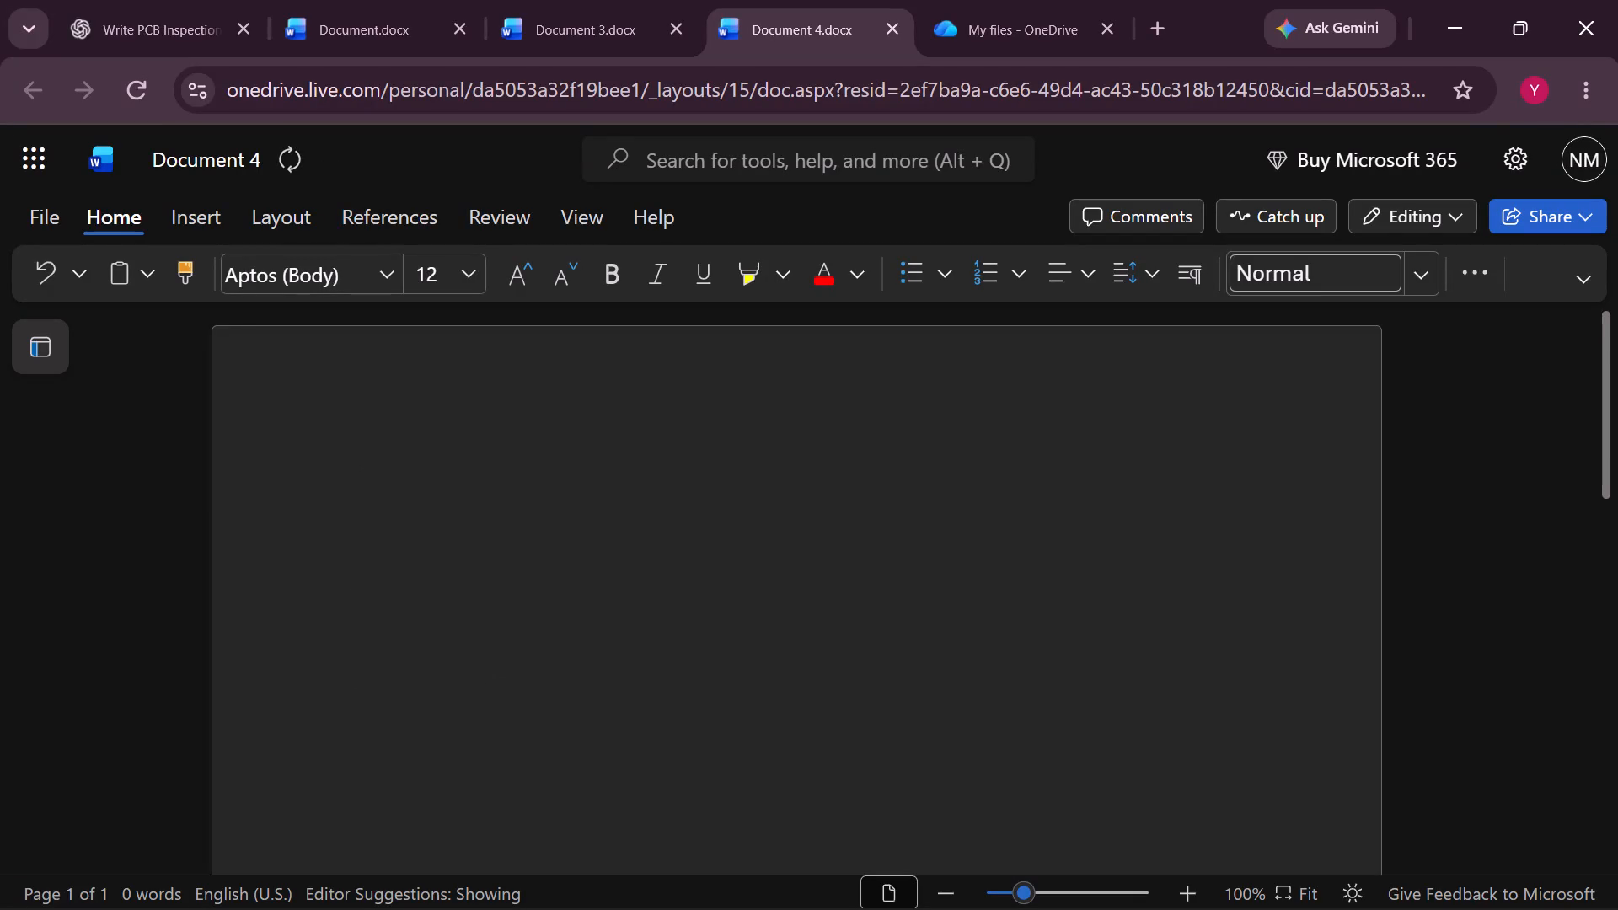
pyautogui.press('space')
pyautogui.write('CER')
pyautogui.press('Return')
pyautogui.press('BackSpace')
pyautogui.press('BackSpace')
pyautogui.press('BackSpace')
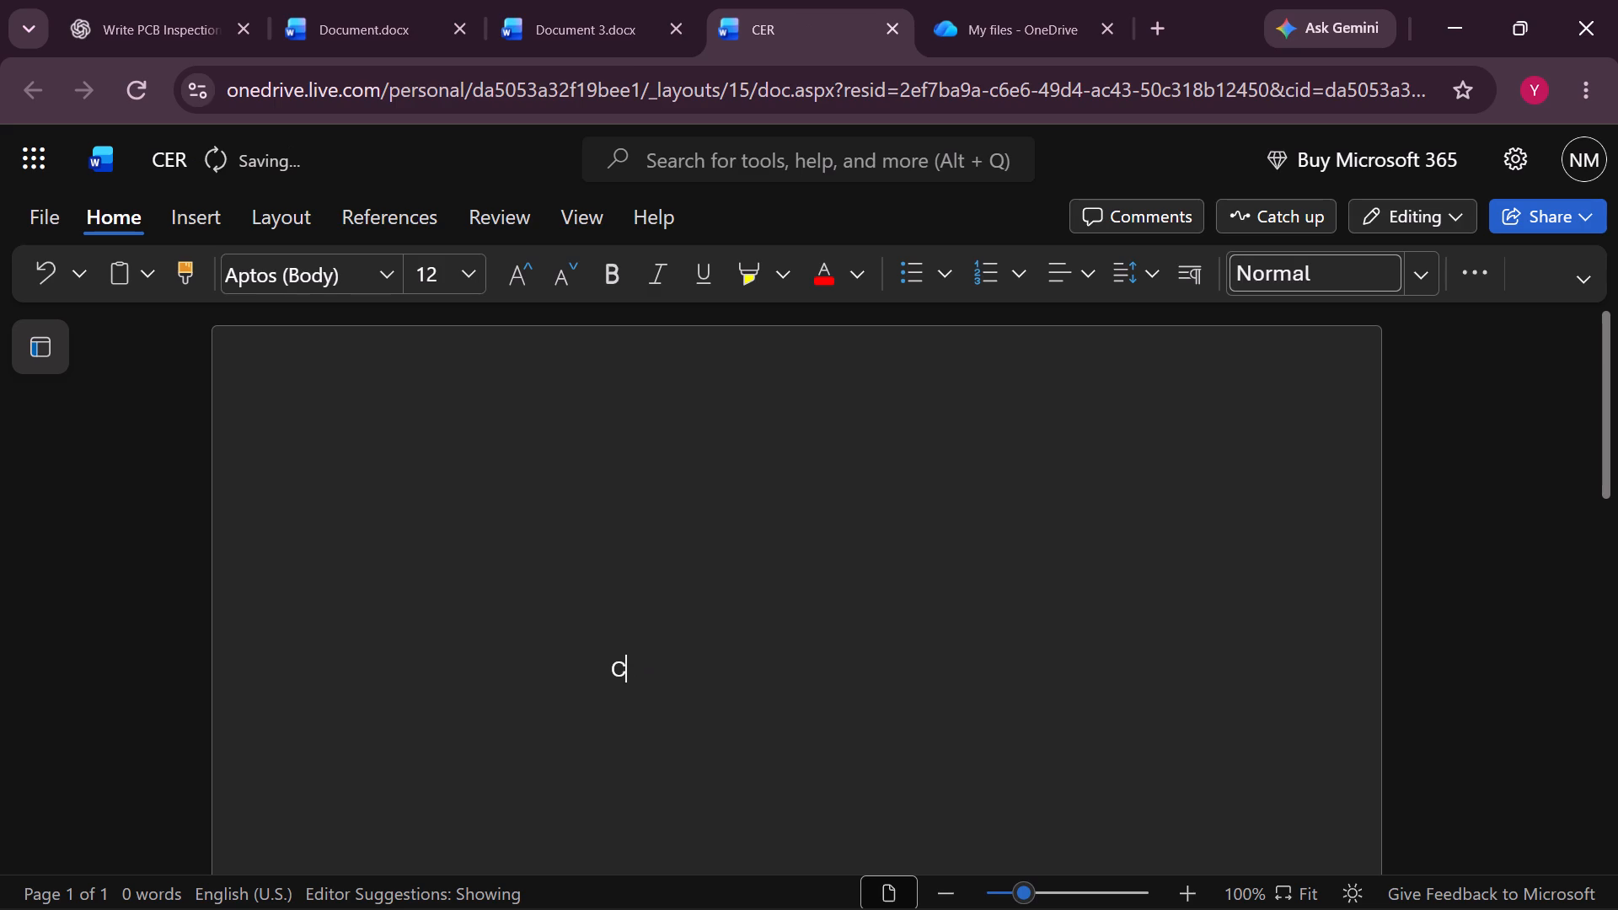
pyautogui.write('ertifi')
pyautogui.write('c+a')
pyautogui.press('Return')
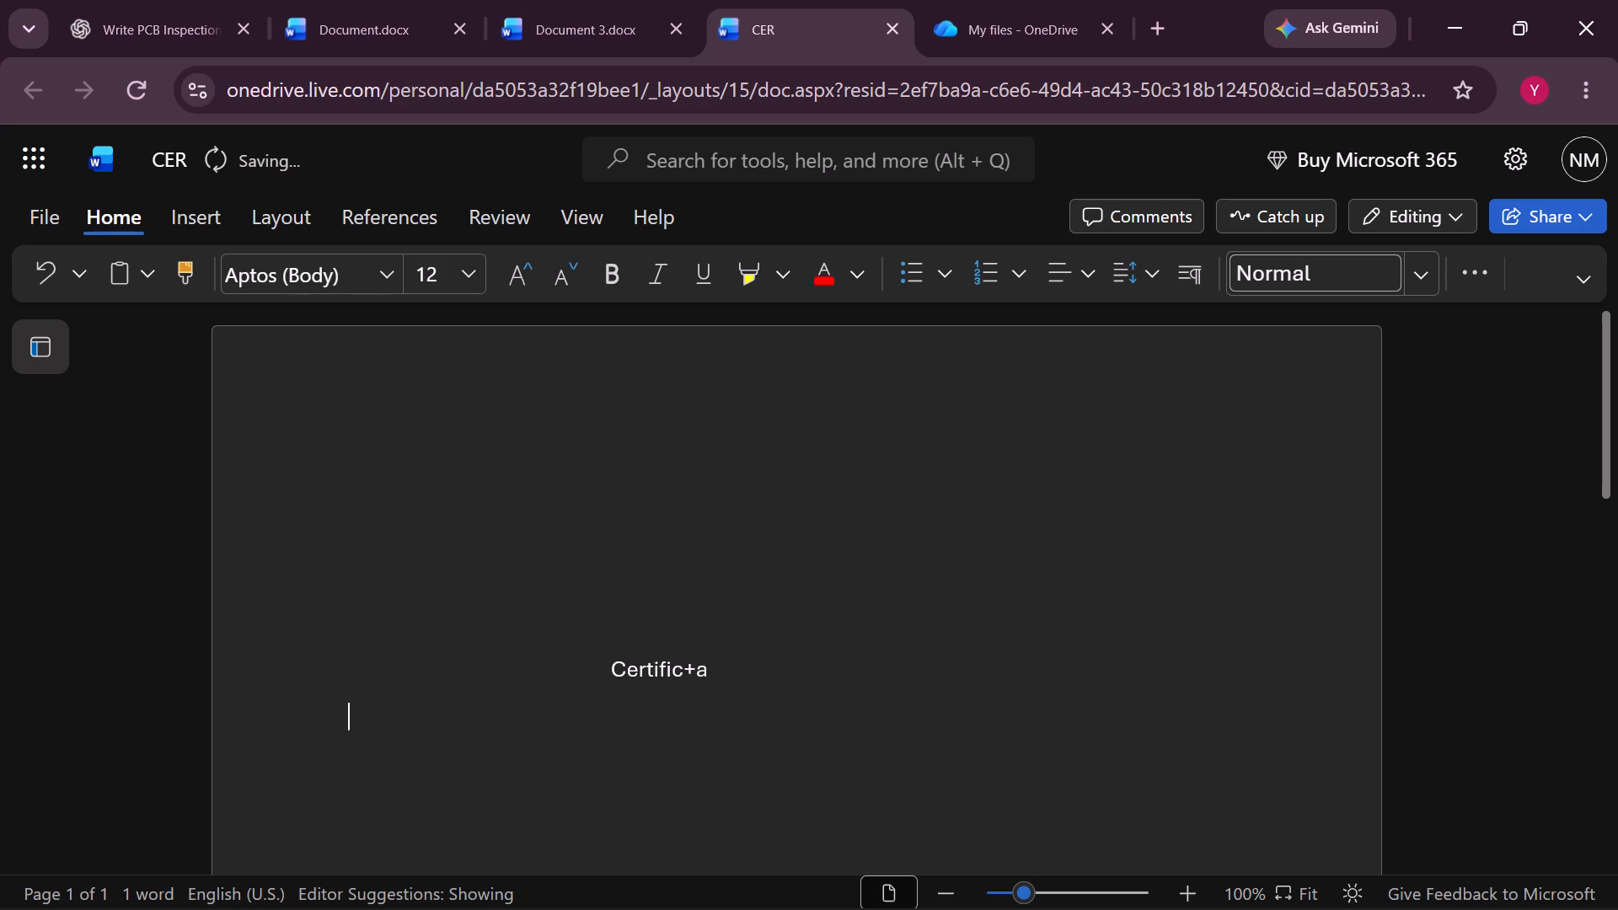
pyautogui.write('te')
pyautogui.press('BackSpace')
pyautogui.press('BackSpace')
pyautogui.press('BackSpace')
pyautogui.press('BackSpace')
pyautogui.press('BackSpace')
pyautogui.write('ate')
# Add spaces before the "Certificate" heading to shift it to about the centre of the page.
pyautogui.click(599, 673)
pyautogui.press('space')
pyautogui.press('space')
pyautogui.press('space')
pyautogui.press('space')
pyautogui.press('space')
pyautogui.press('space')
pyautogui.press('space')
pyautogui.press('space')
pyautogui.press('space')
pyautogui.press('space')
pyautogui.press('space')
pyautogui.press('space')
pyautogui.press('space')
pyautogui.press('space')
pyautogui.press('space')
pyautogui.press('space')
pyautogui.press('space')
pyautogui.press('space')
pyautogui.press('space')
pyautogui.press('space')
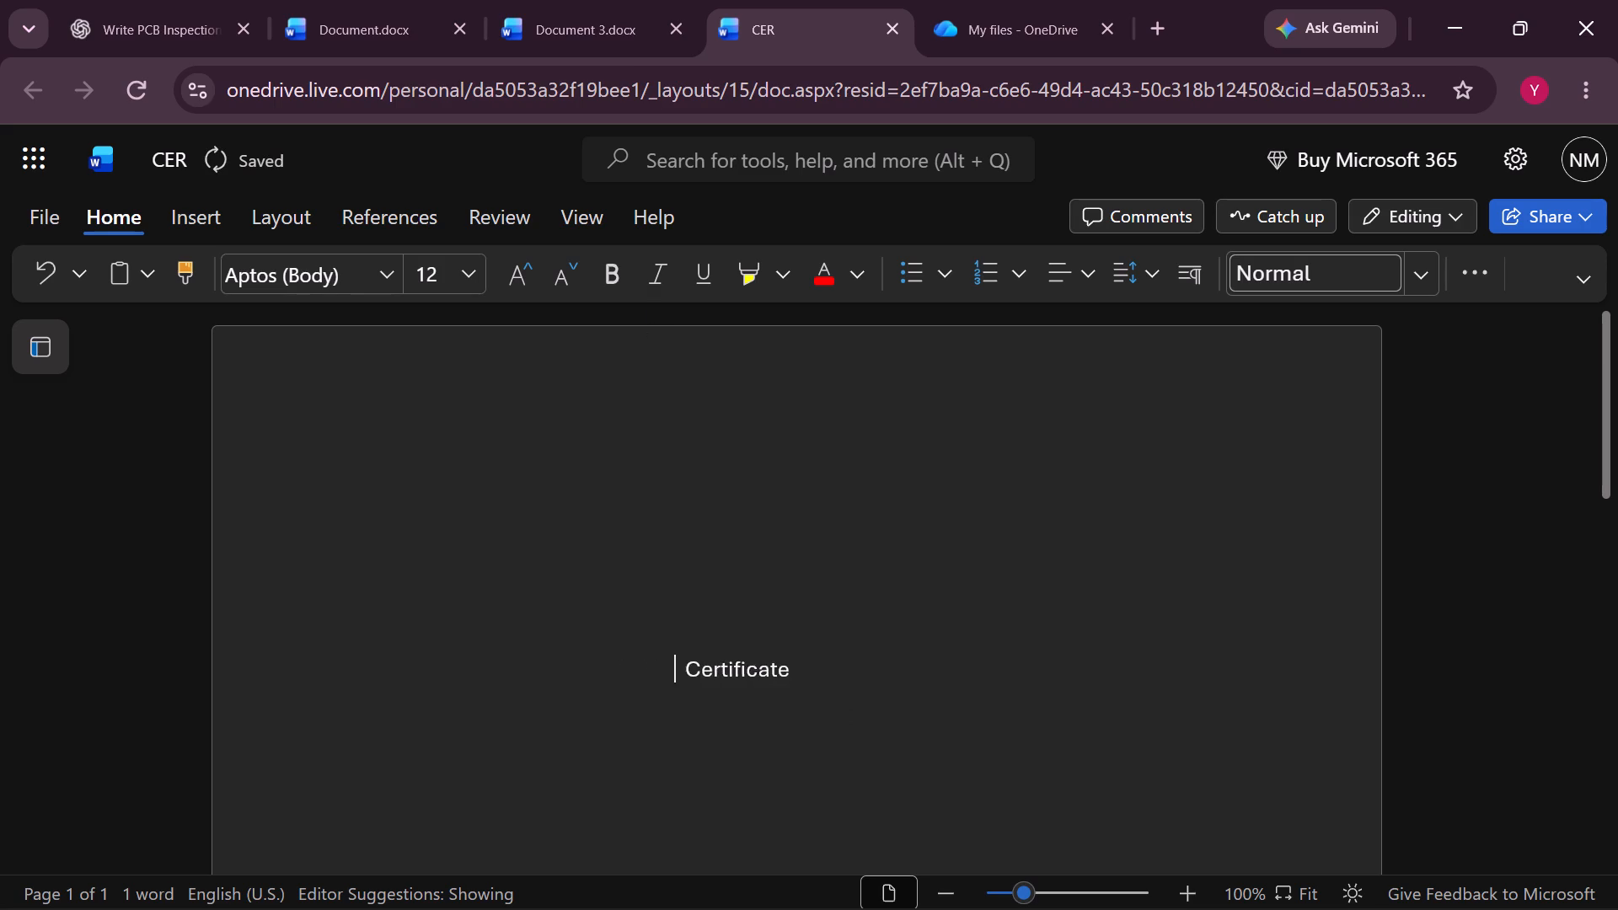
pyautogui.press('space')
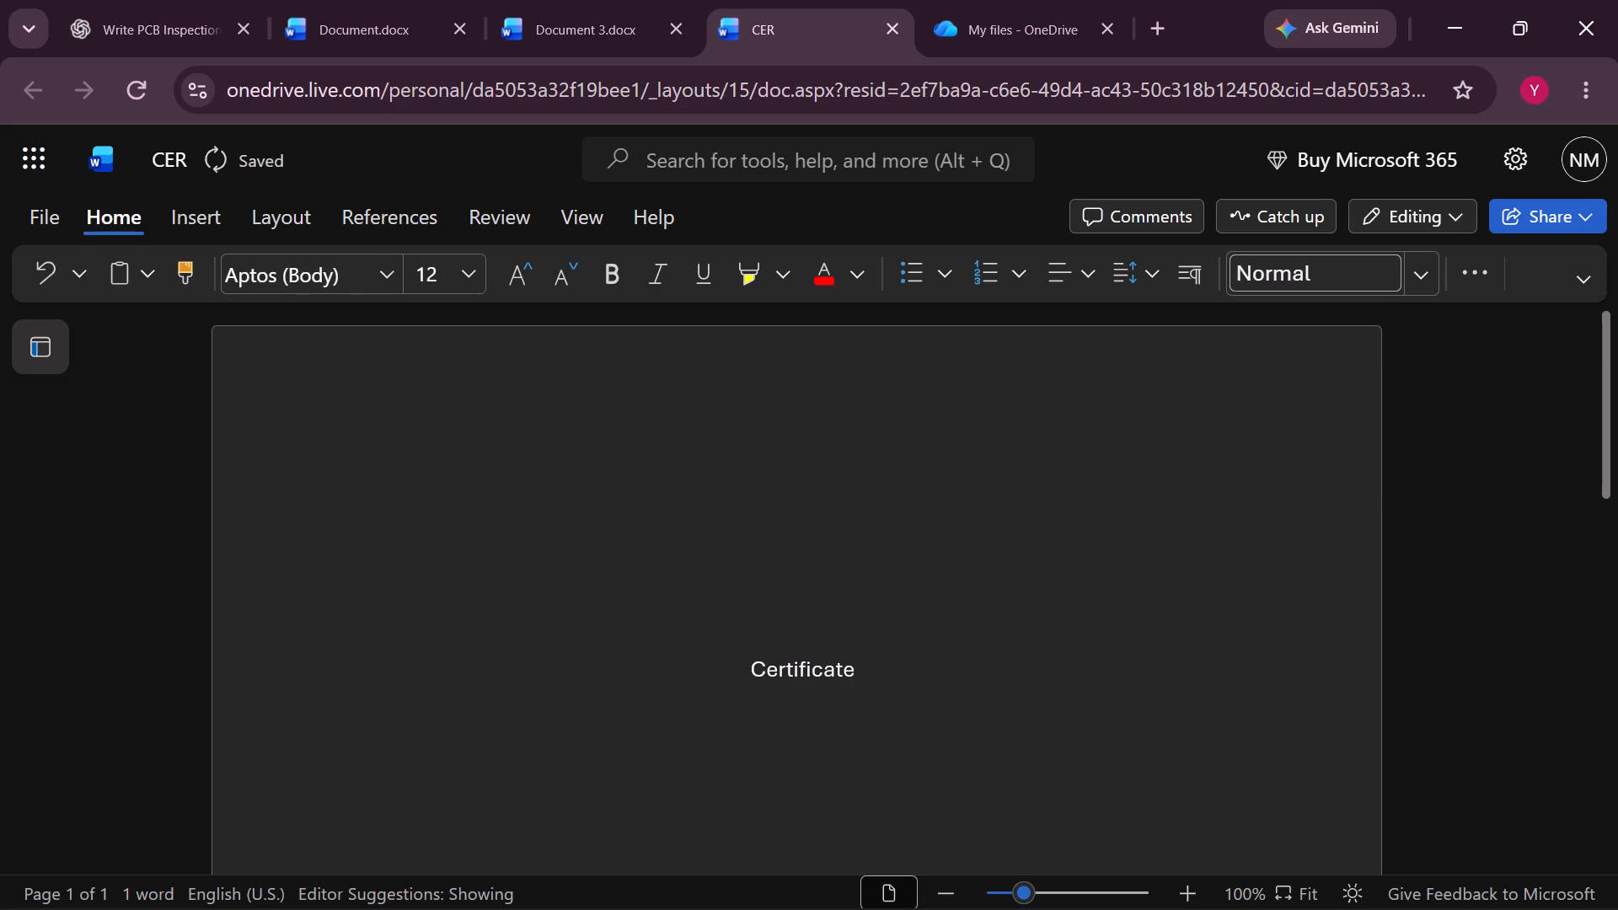
# Begin a paragraph on a new line below the heading with "This is to certify that the following students".
pyautogui.click(887, 675)
pyautogui.scroll(-2, 887, 675)
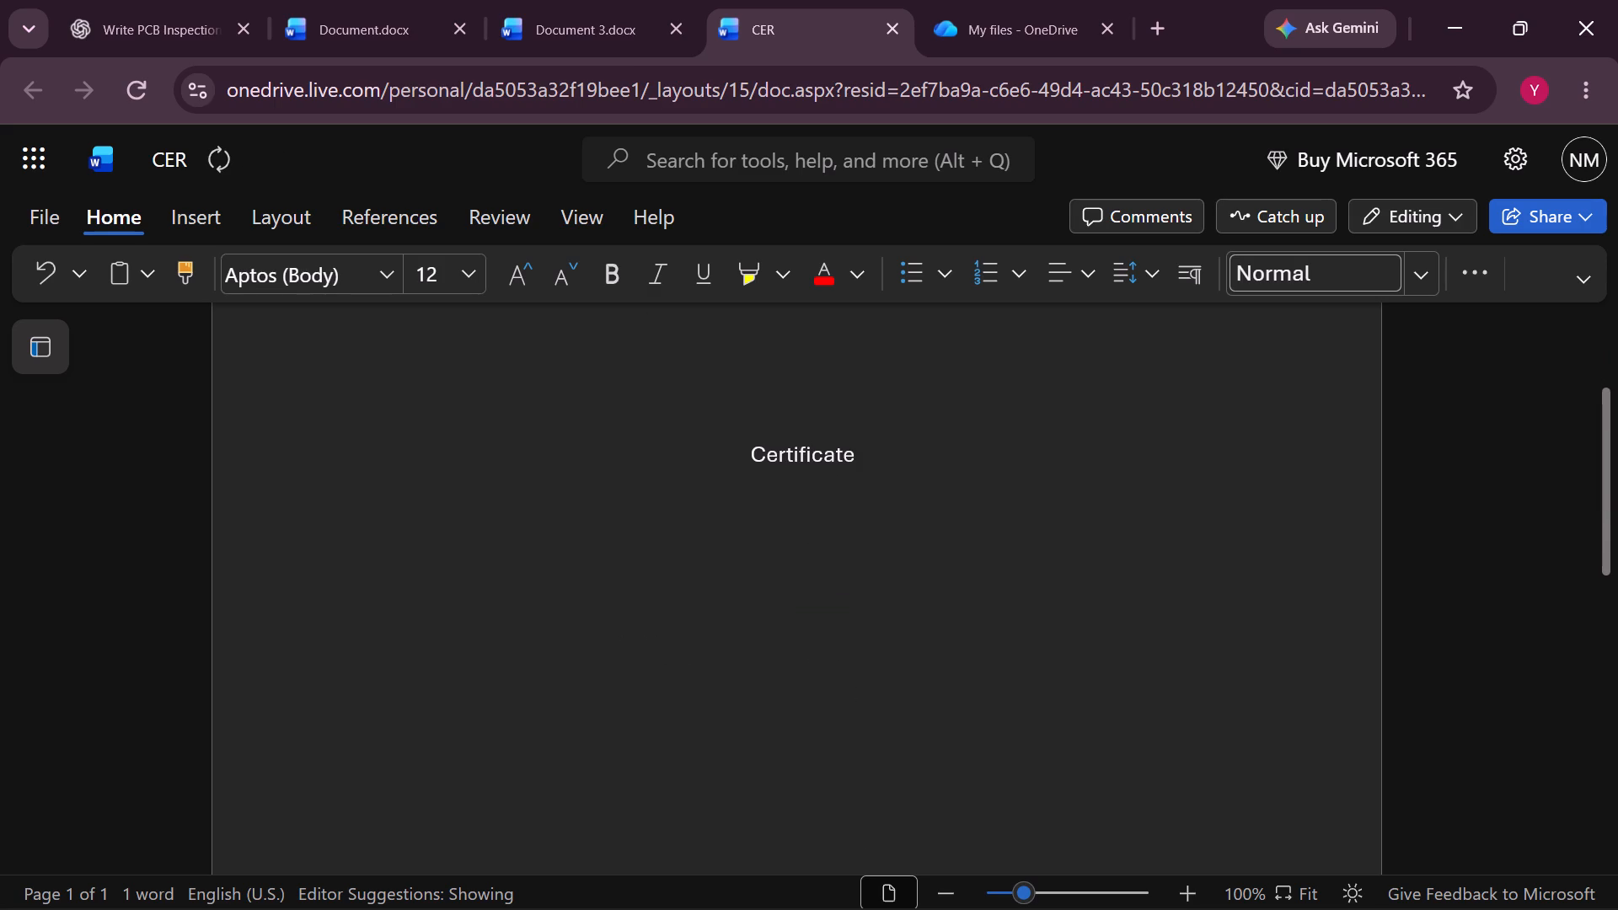
pyautogui.press('Return')
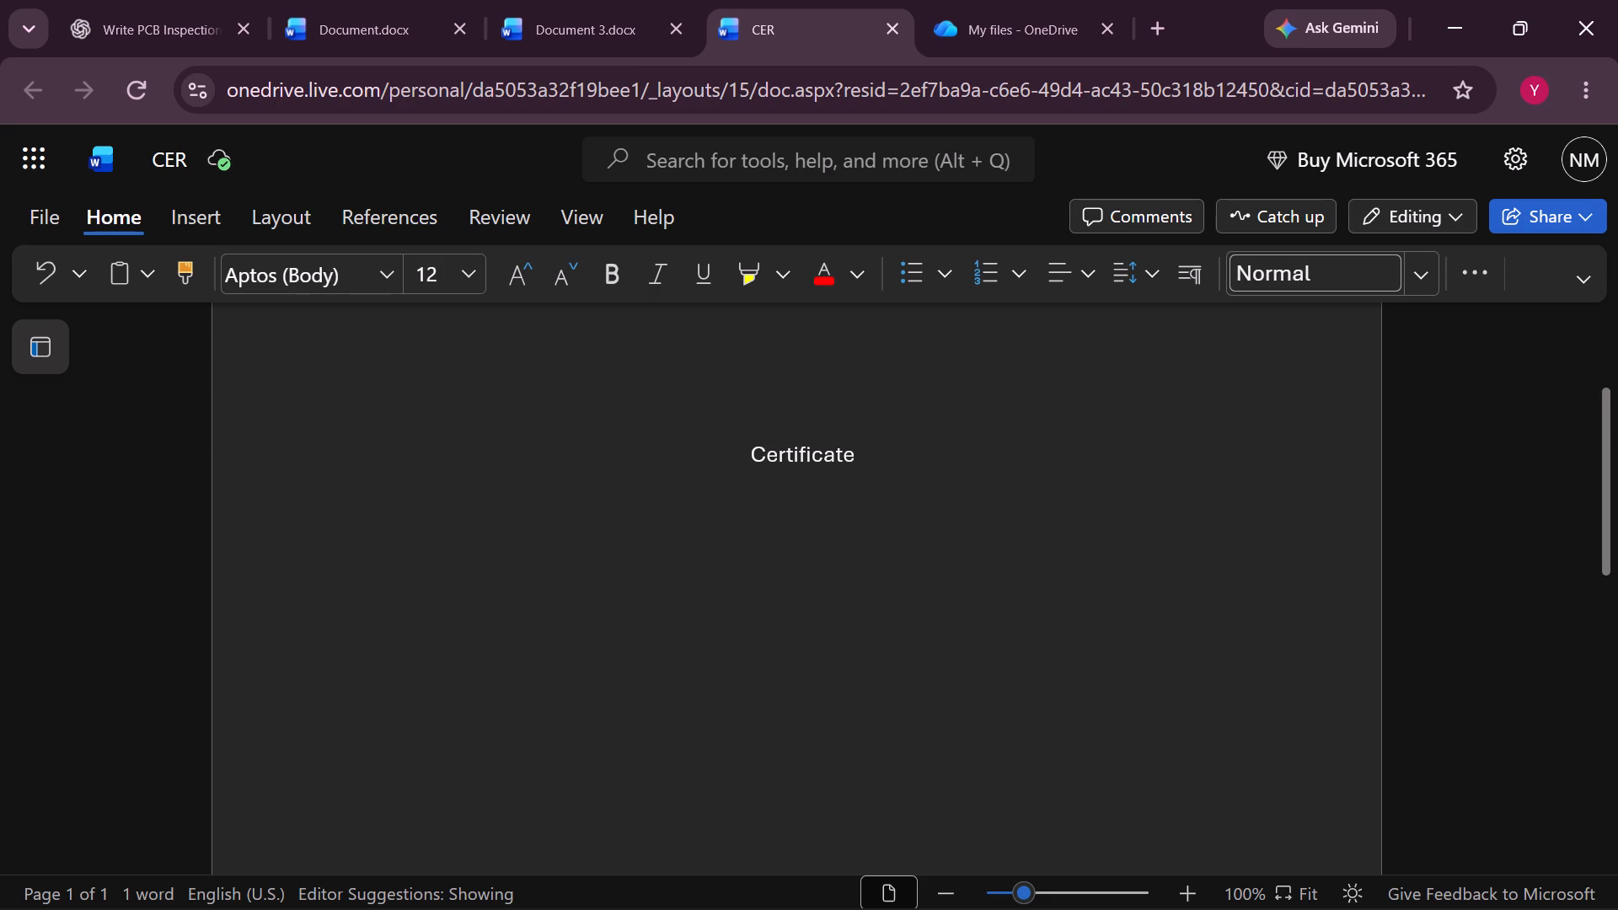
pyautogui.click(887, 675)
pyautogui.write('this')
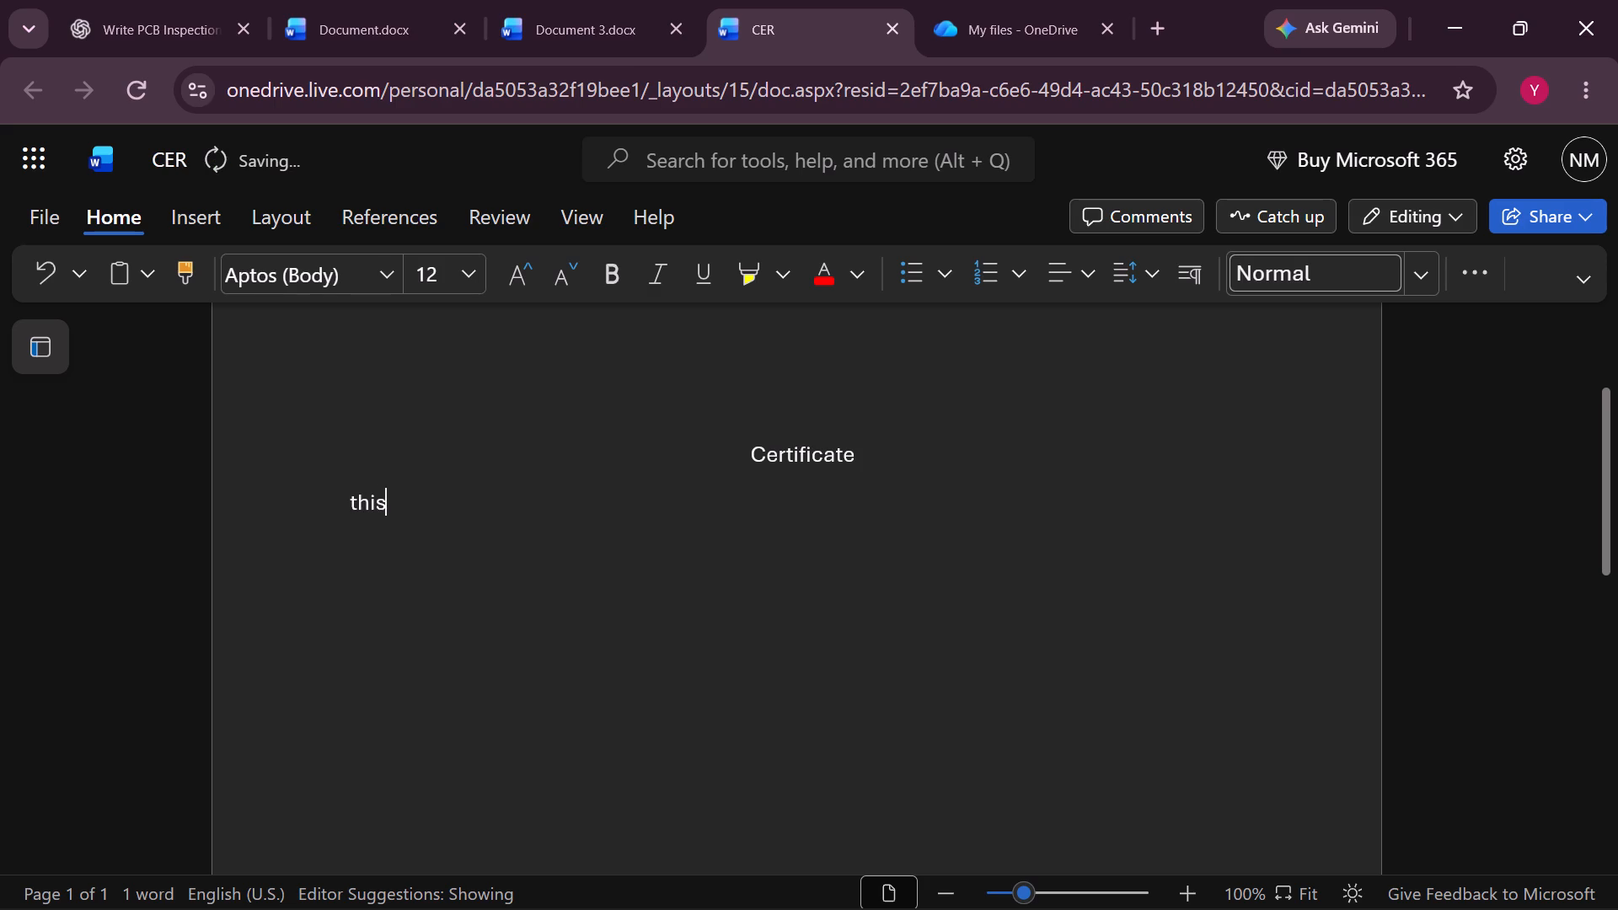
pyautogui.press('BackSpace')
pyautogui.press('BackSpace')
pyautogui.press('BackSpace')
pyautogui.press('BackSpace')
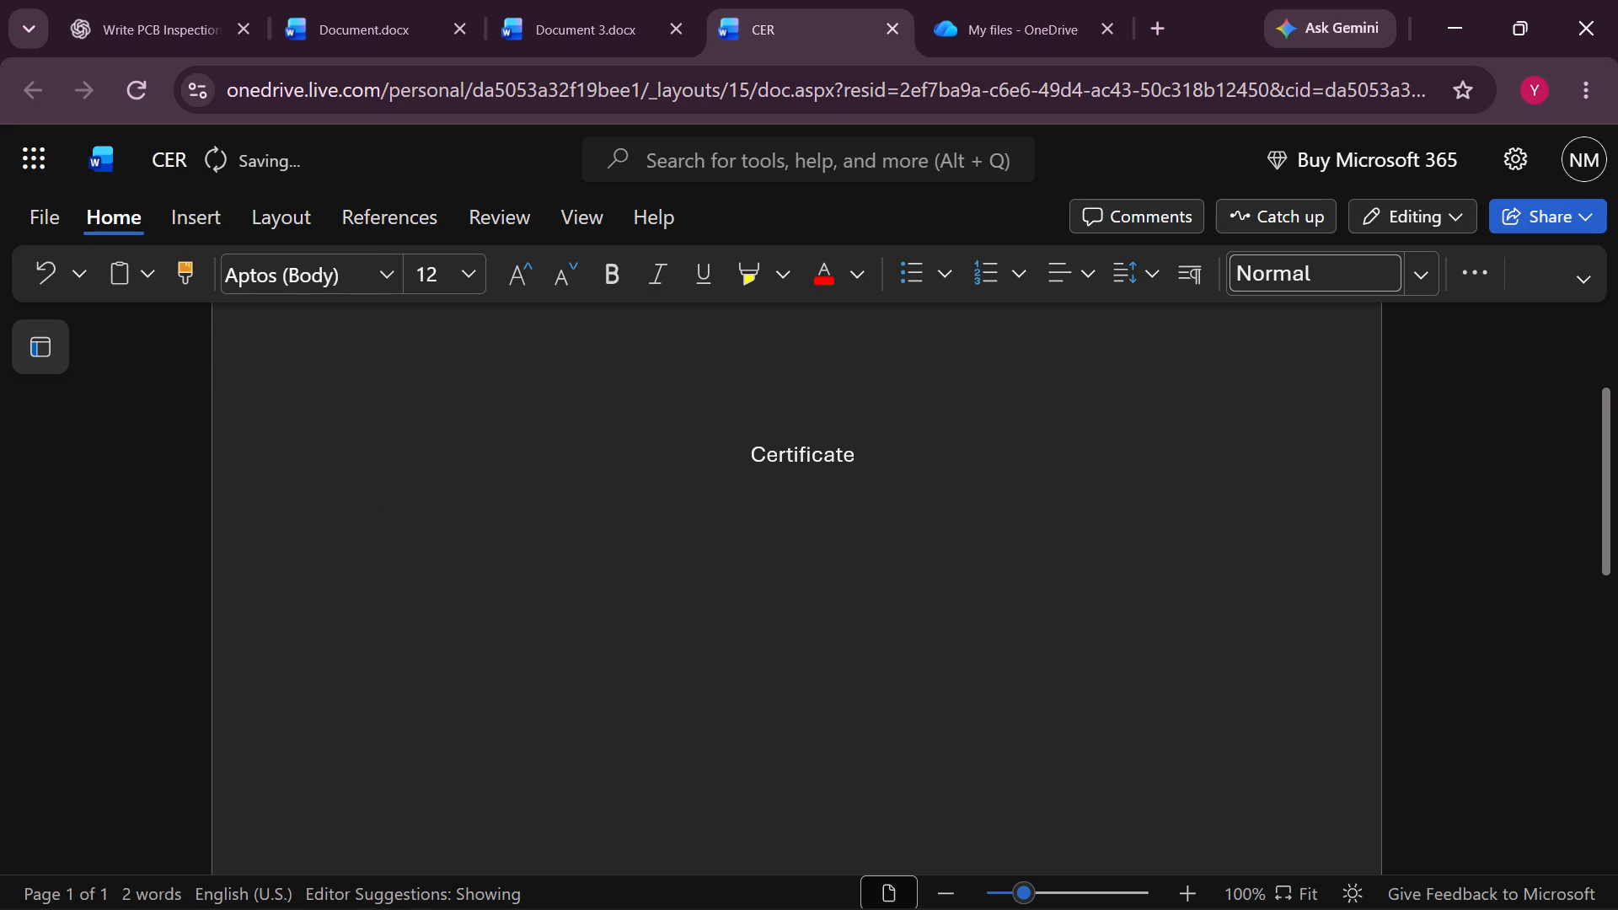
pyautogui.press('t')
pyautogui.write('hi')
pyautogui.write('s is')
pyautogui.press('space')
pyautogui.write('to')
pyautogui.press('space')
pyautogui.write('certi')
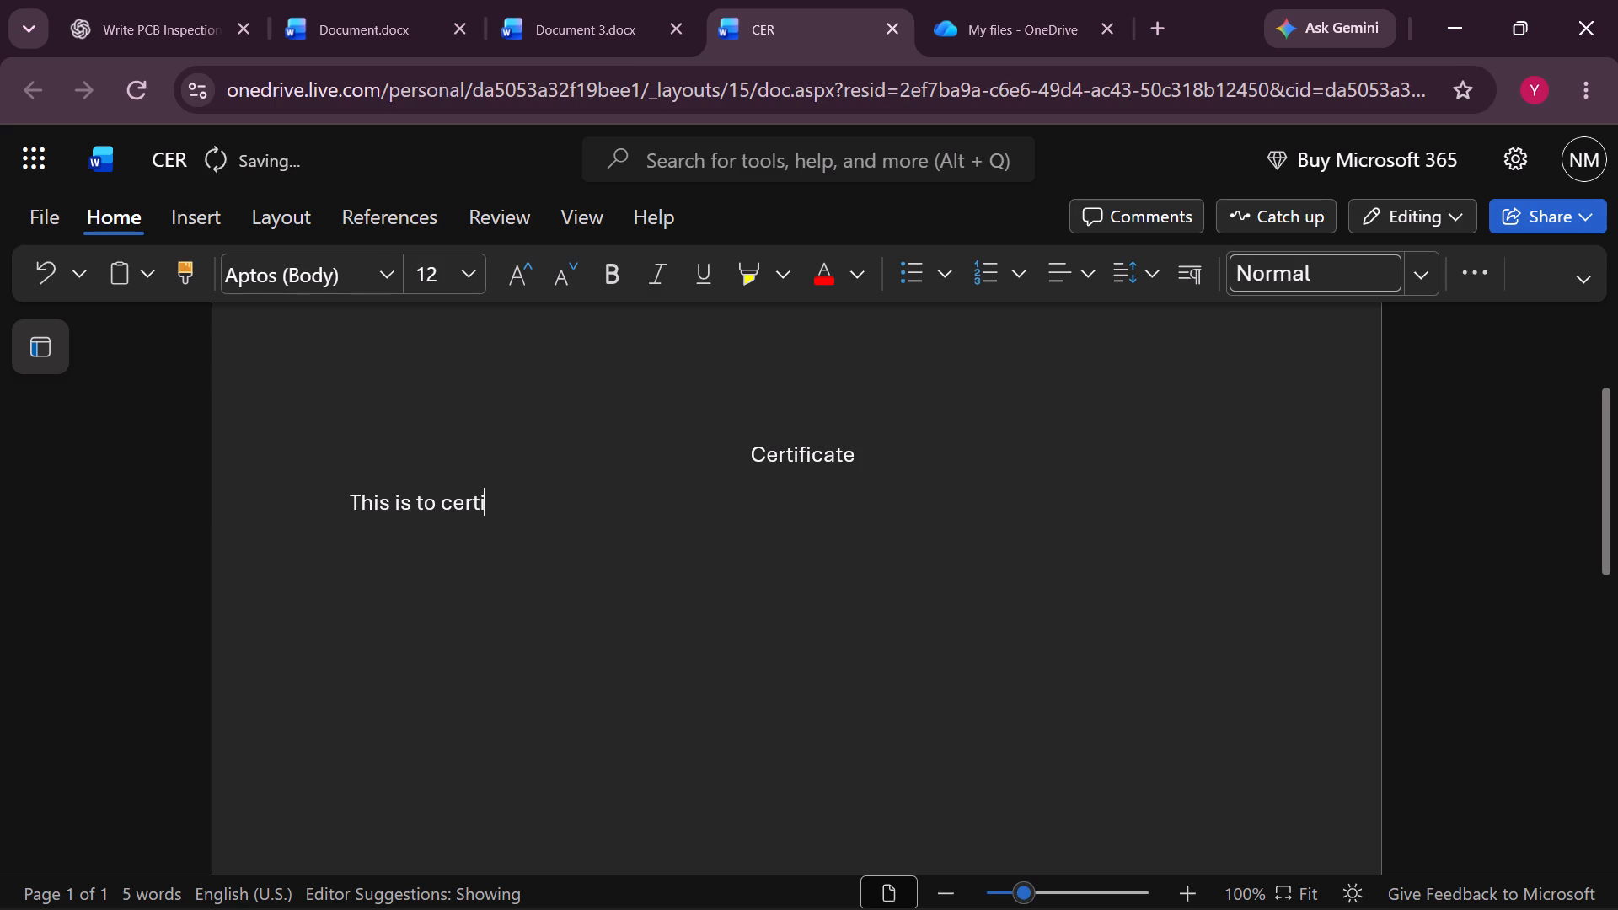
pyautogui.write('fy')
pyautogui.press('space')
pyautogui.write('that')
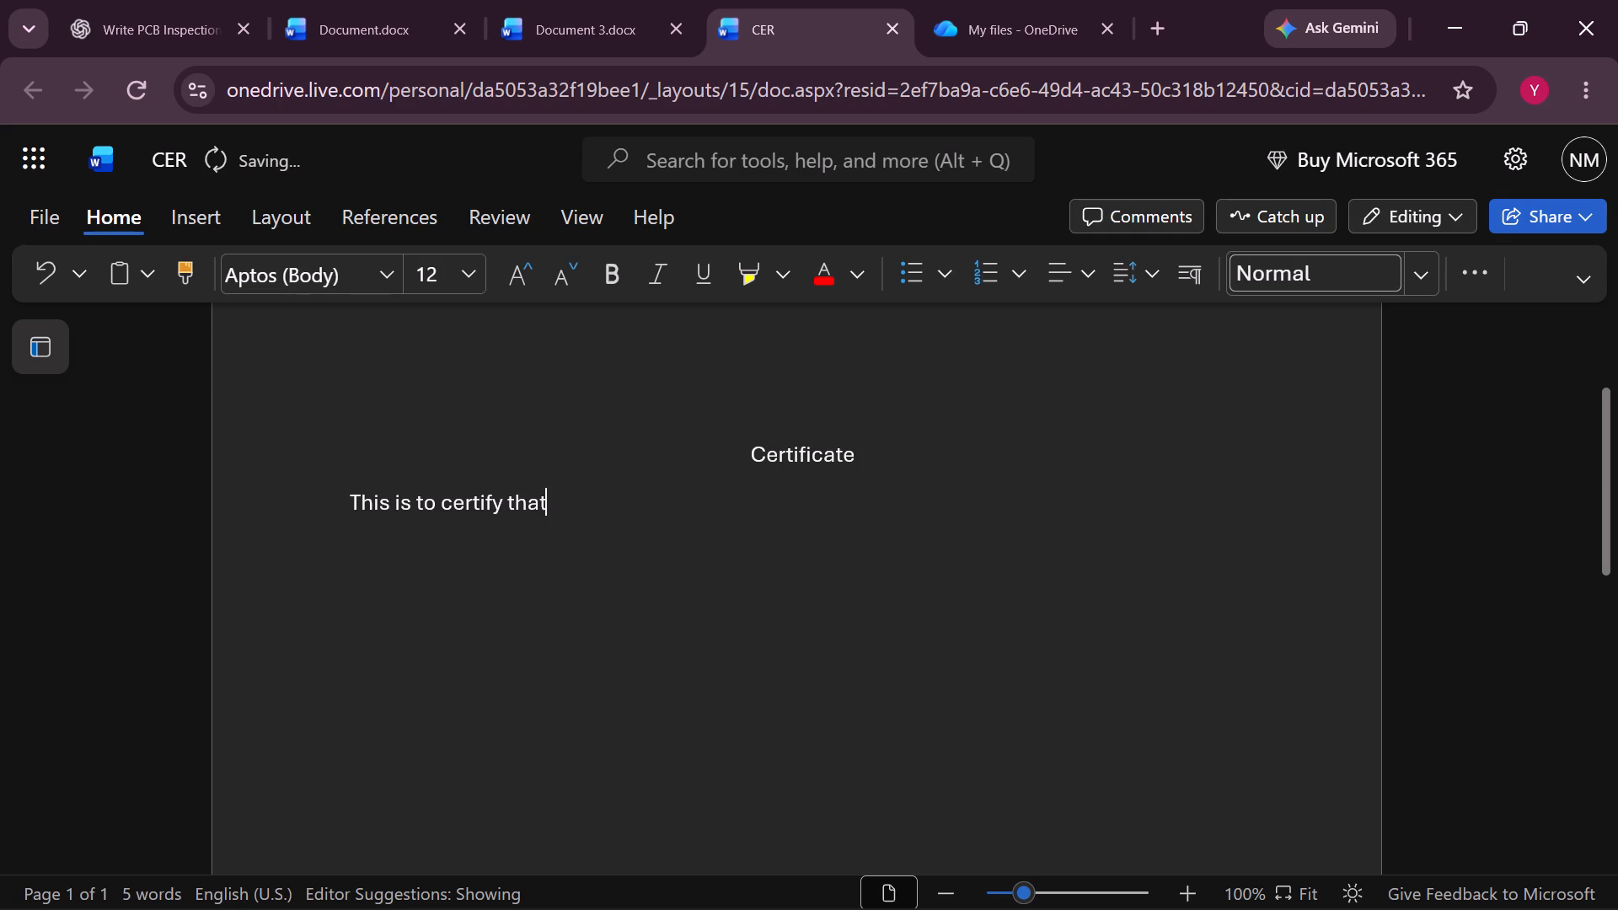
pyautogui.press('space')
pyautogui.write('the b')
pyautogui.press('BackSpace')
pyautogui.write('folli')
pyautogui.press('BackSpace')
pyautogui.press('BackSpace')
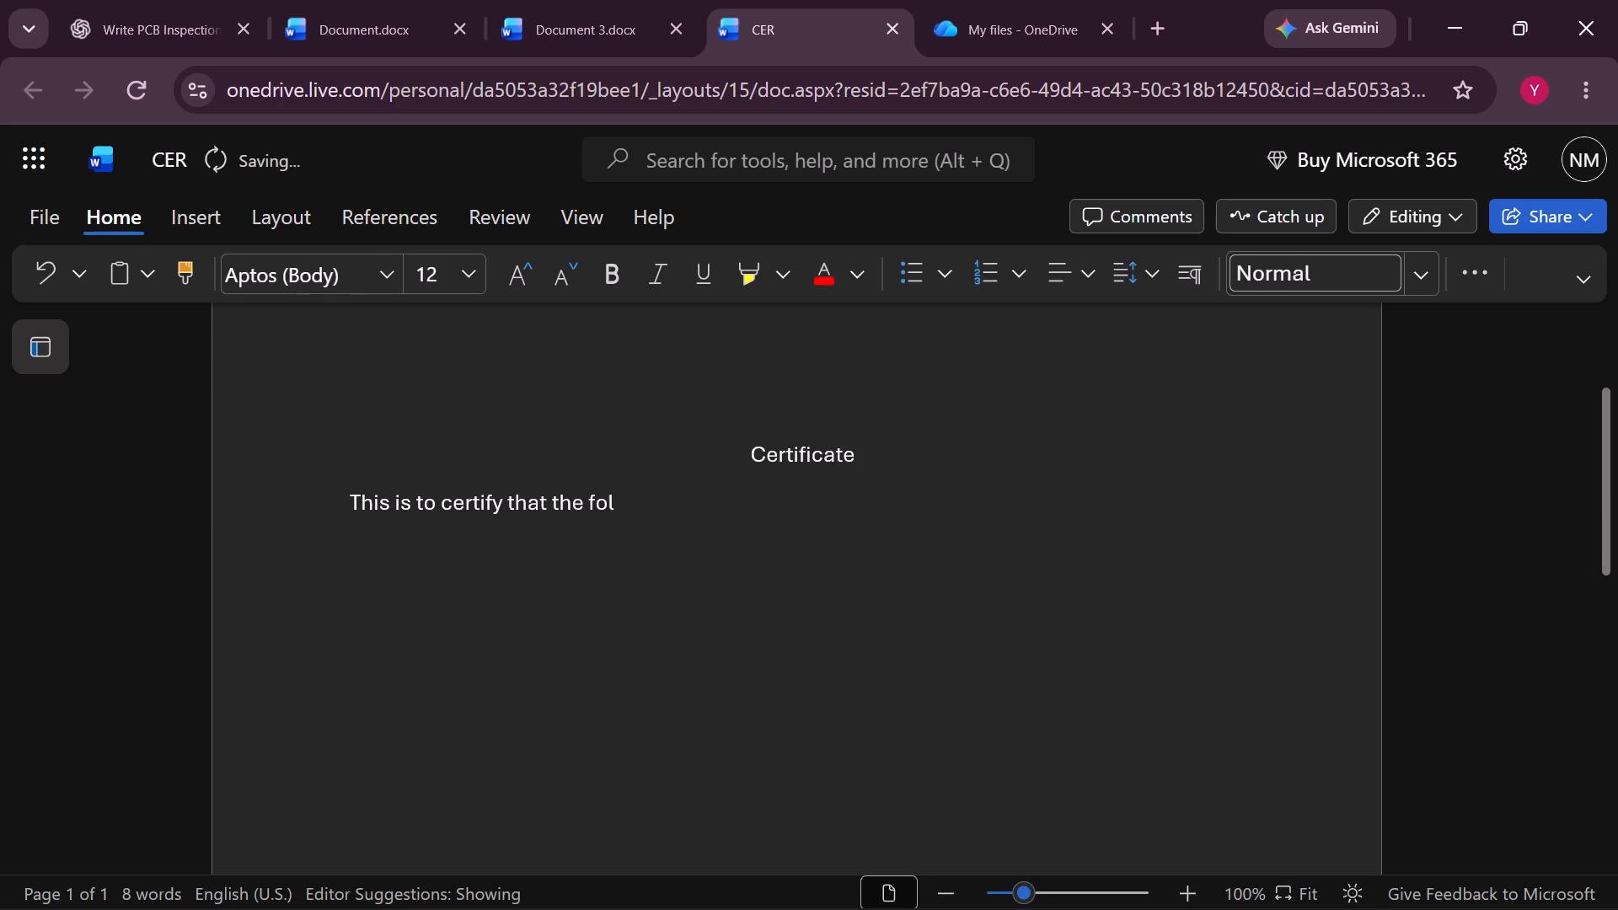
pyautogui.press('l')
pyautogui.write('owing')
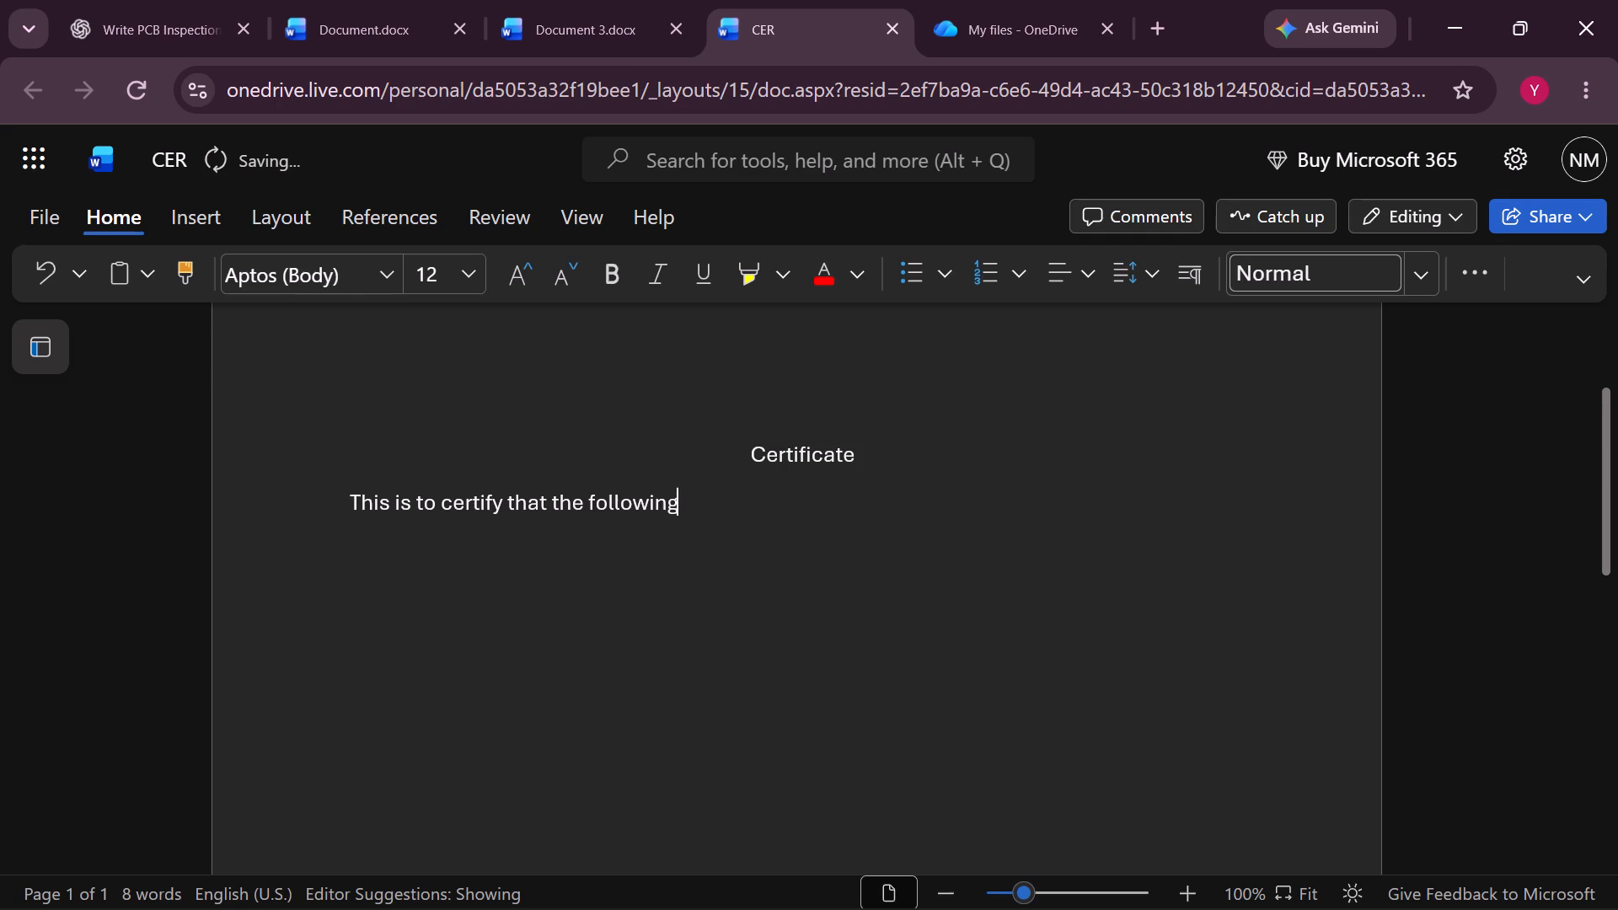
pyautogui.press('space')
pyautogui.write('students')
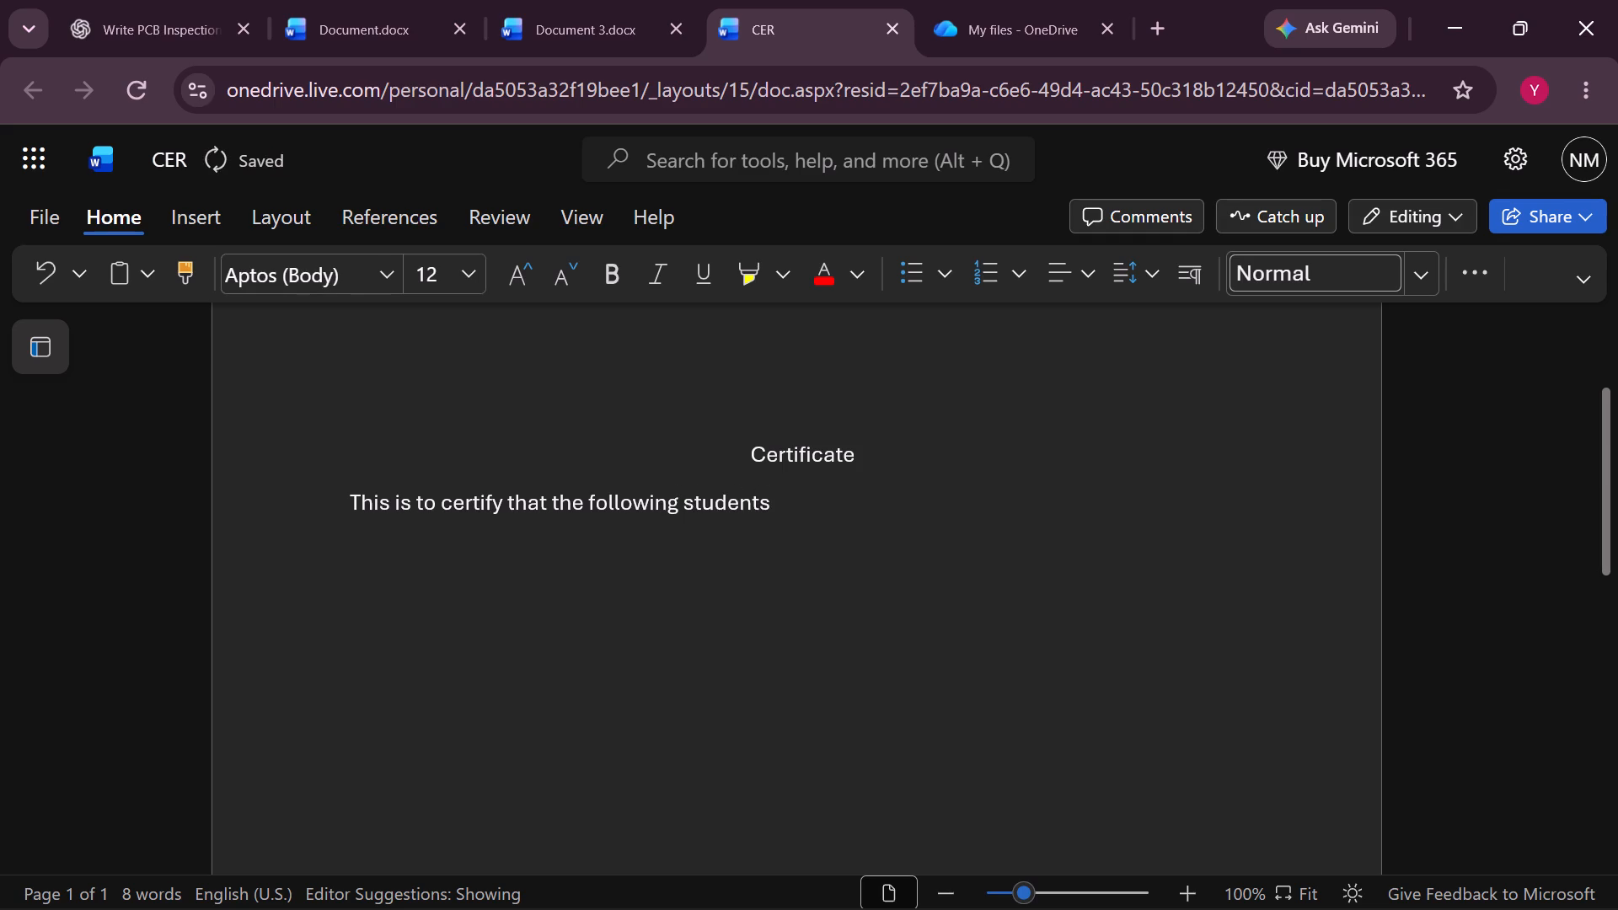
# Continue the certificate sentence after "students" with "have successfully and satisfactorily completed".
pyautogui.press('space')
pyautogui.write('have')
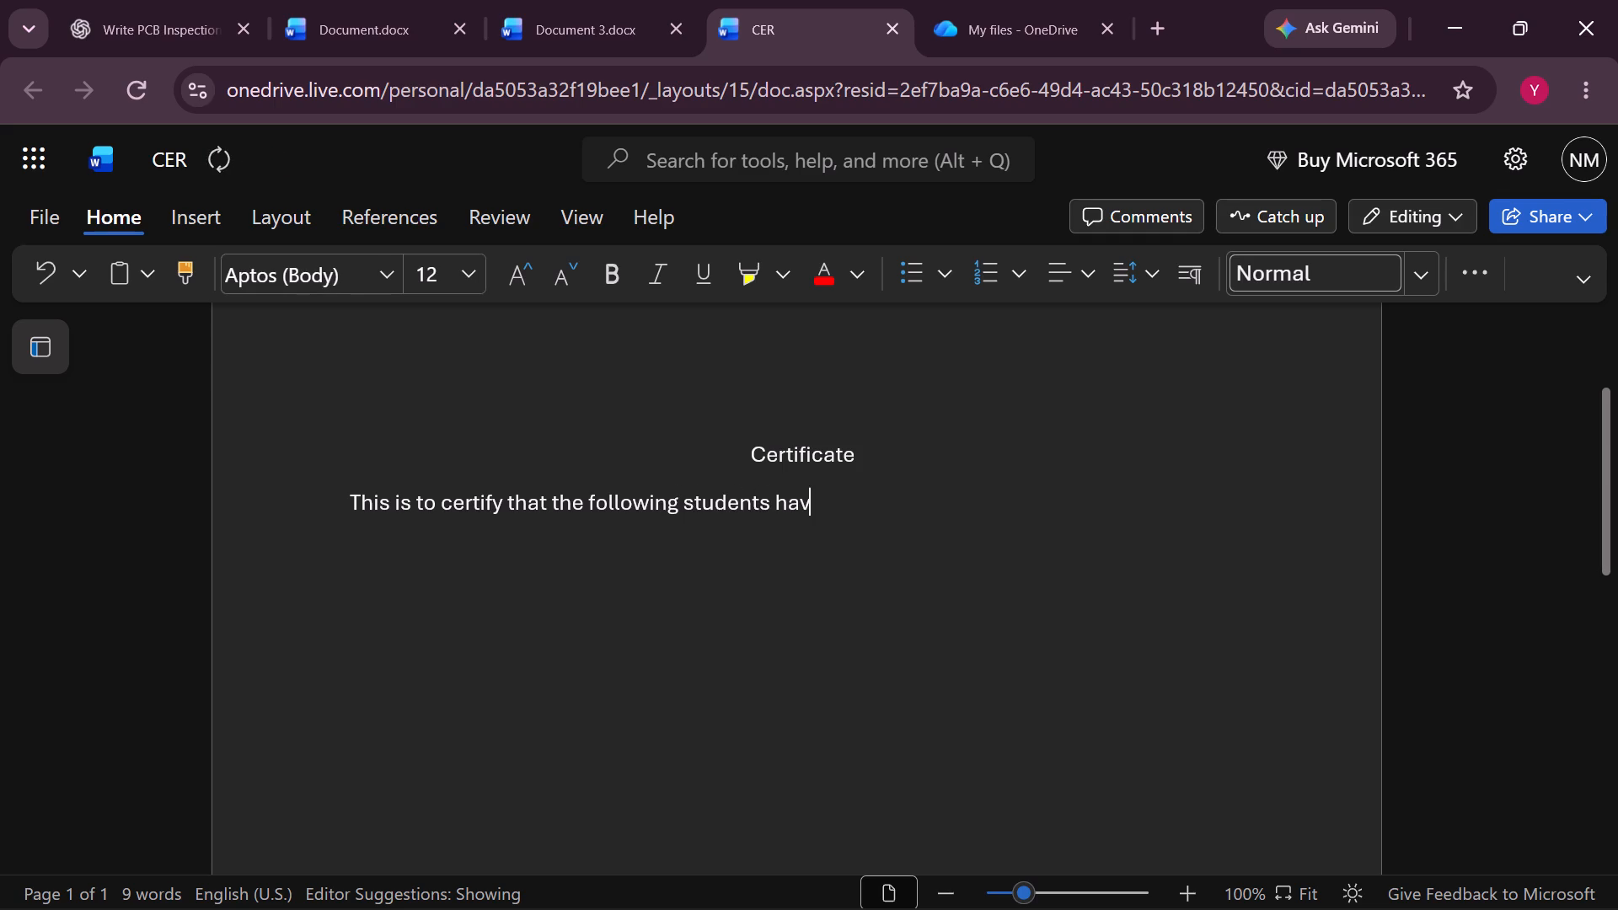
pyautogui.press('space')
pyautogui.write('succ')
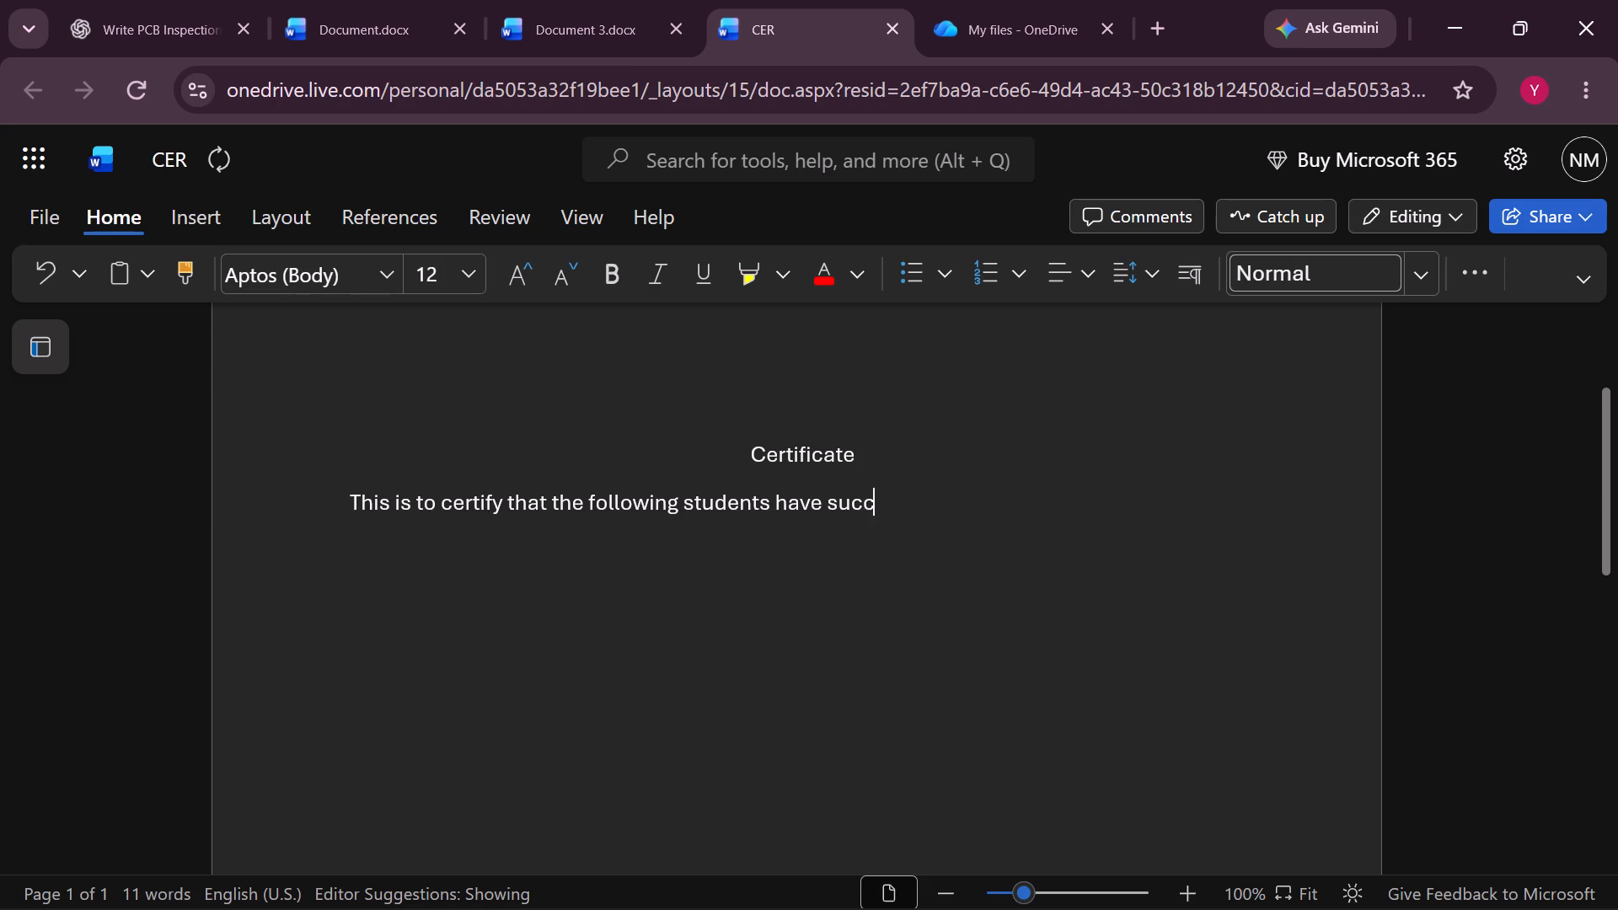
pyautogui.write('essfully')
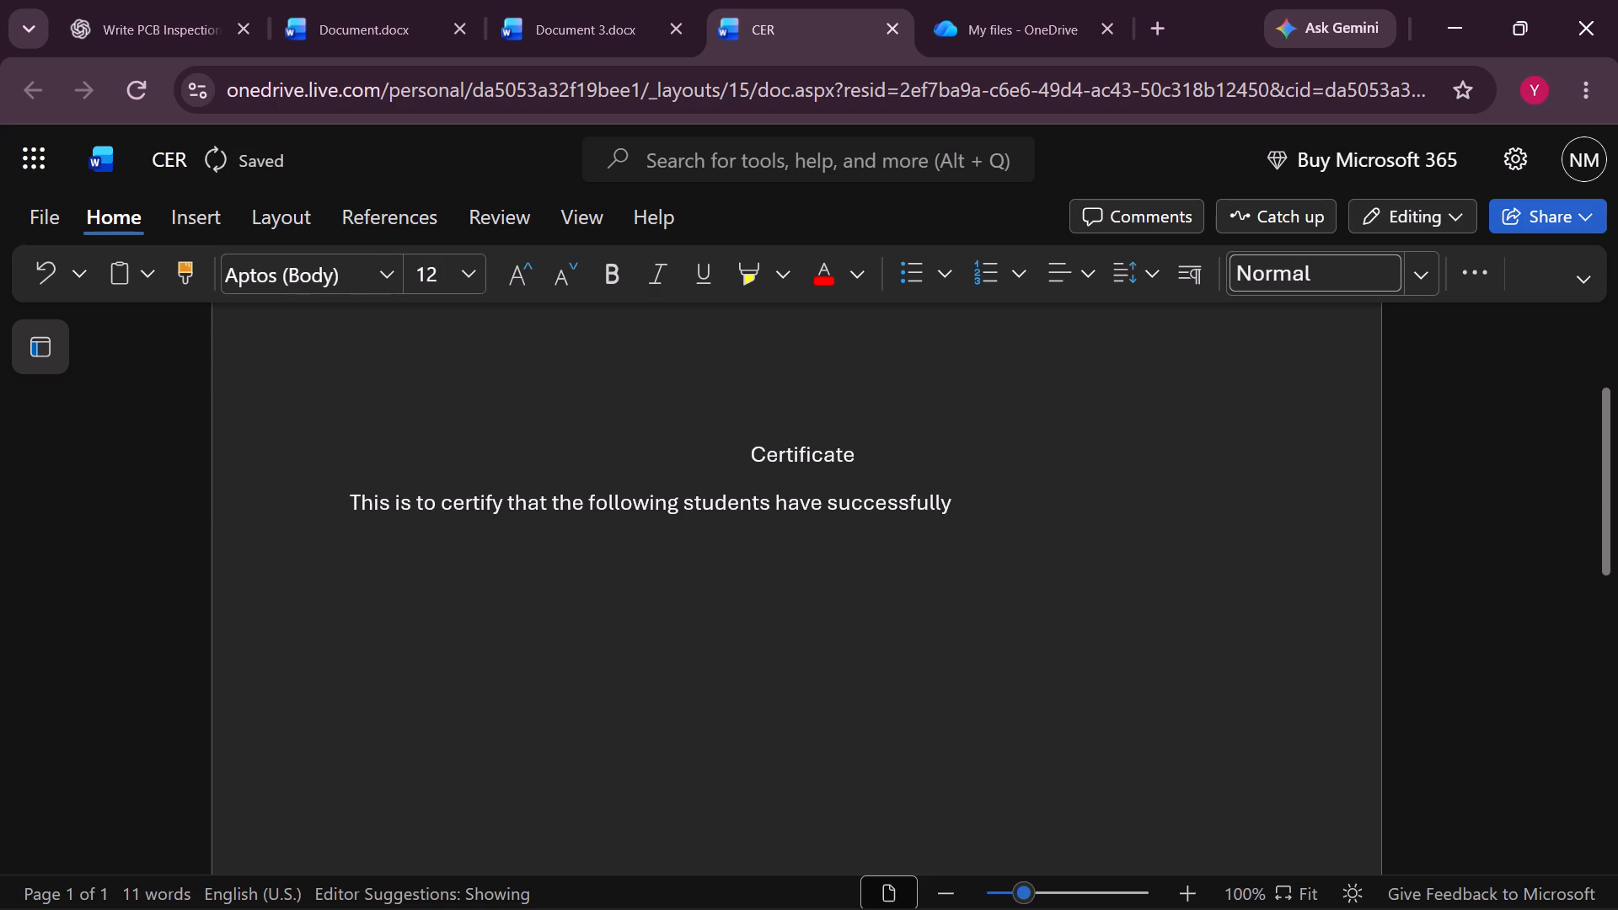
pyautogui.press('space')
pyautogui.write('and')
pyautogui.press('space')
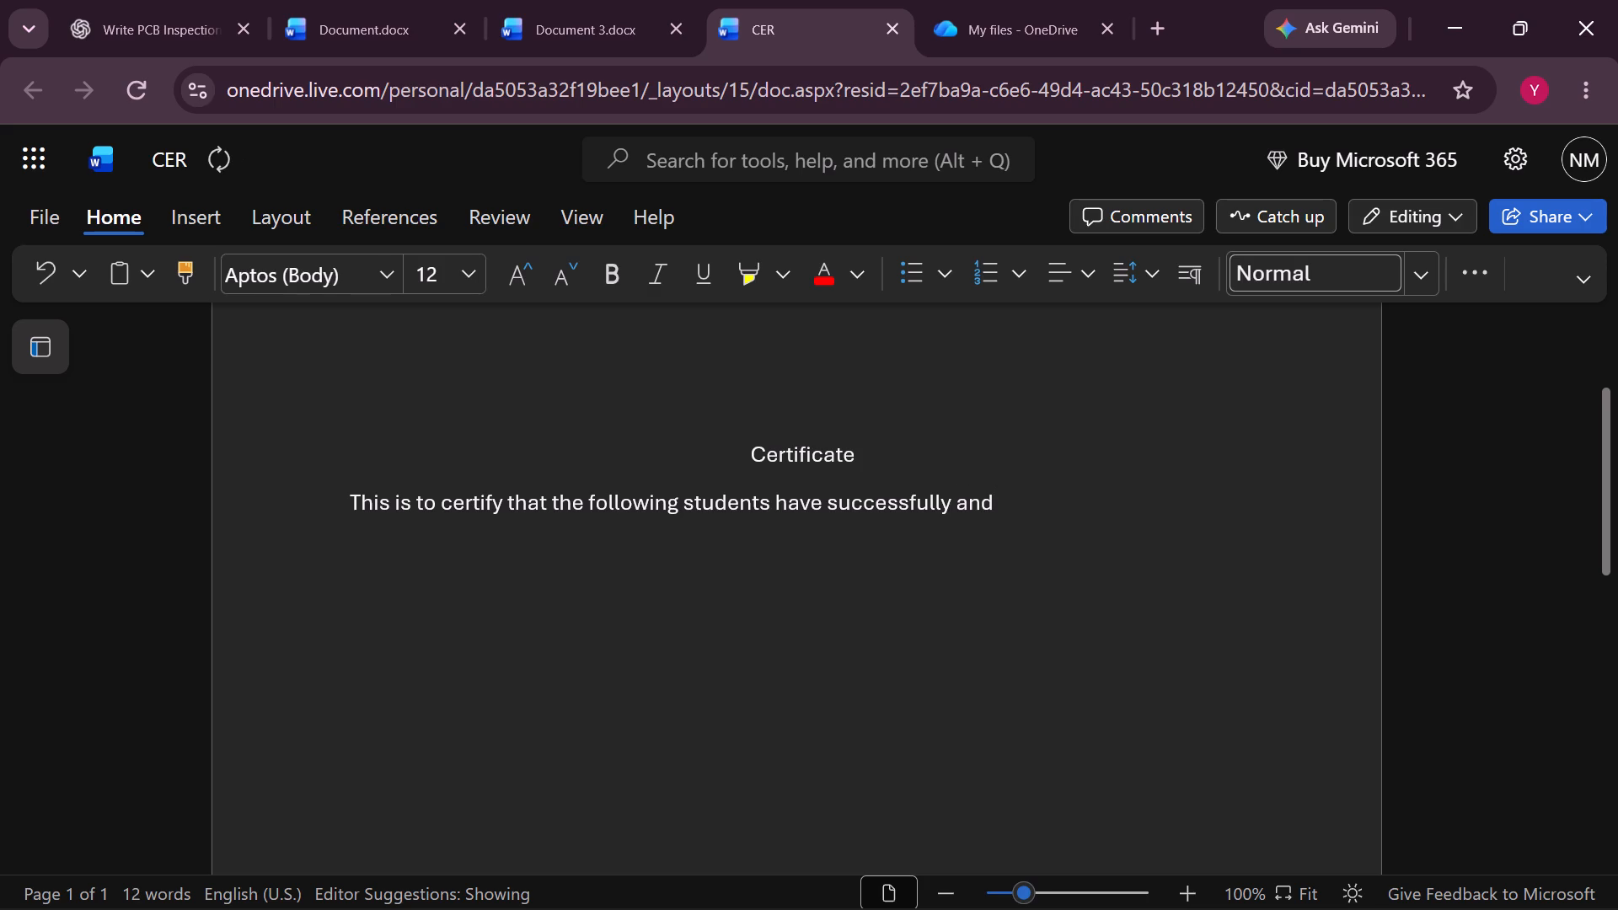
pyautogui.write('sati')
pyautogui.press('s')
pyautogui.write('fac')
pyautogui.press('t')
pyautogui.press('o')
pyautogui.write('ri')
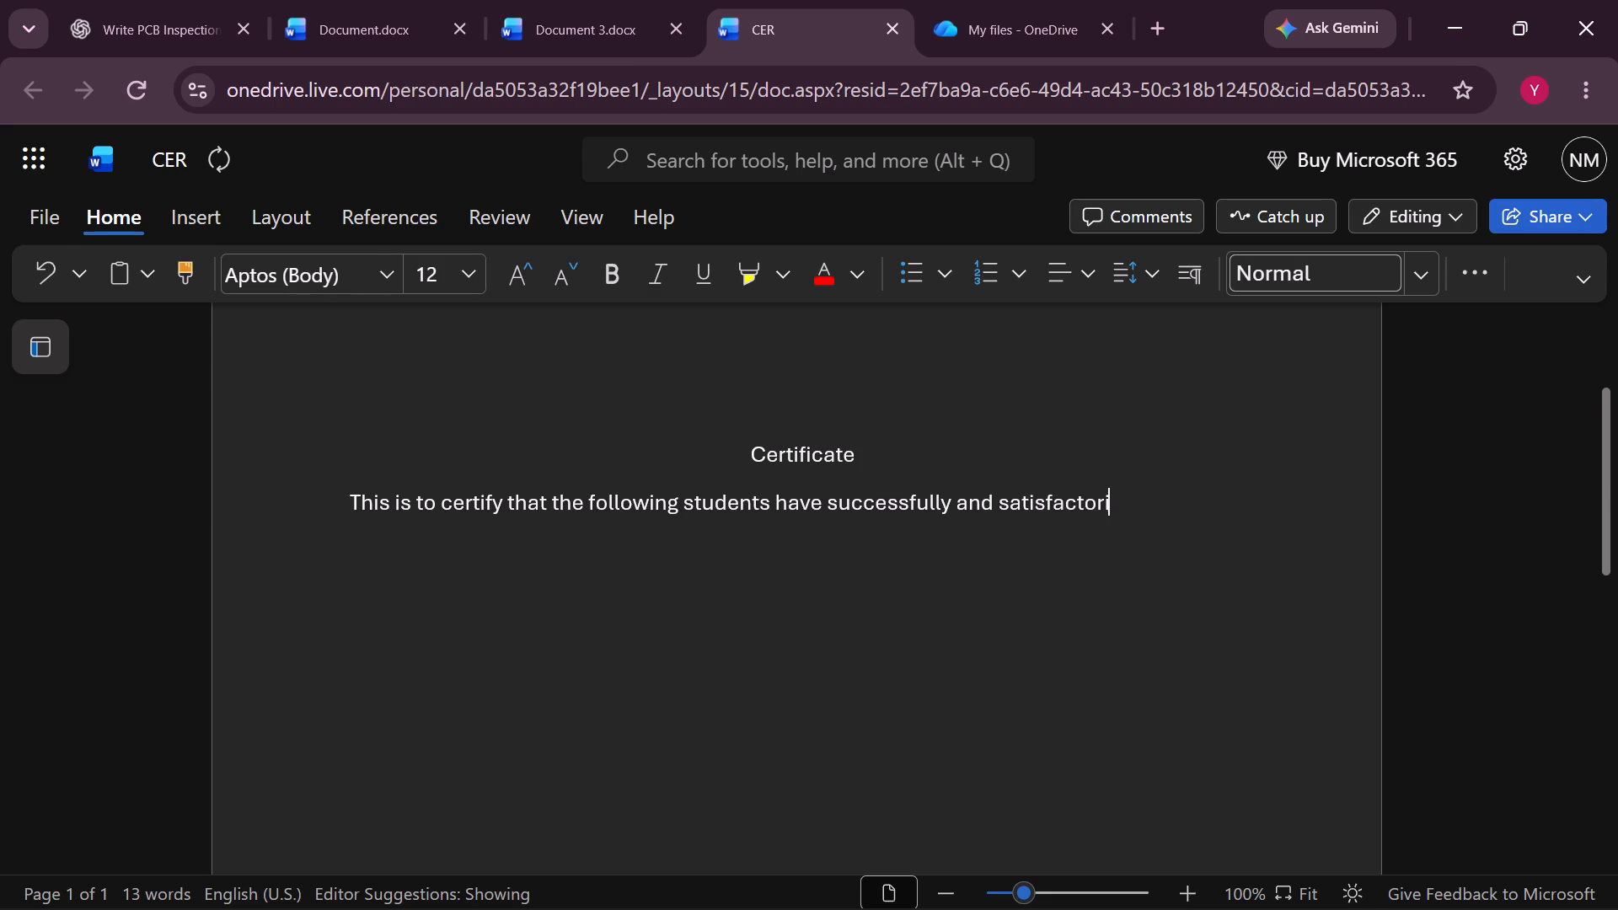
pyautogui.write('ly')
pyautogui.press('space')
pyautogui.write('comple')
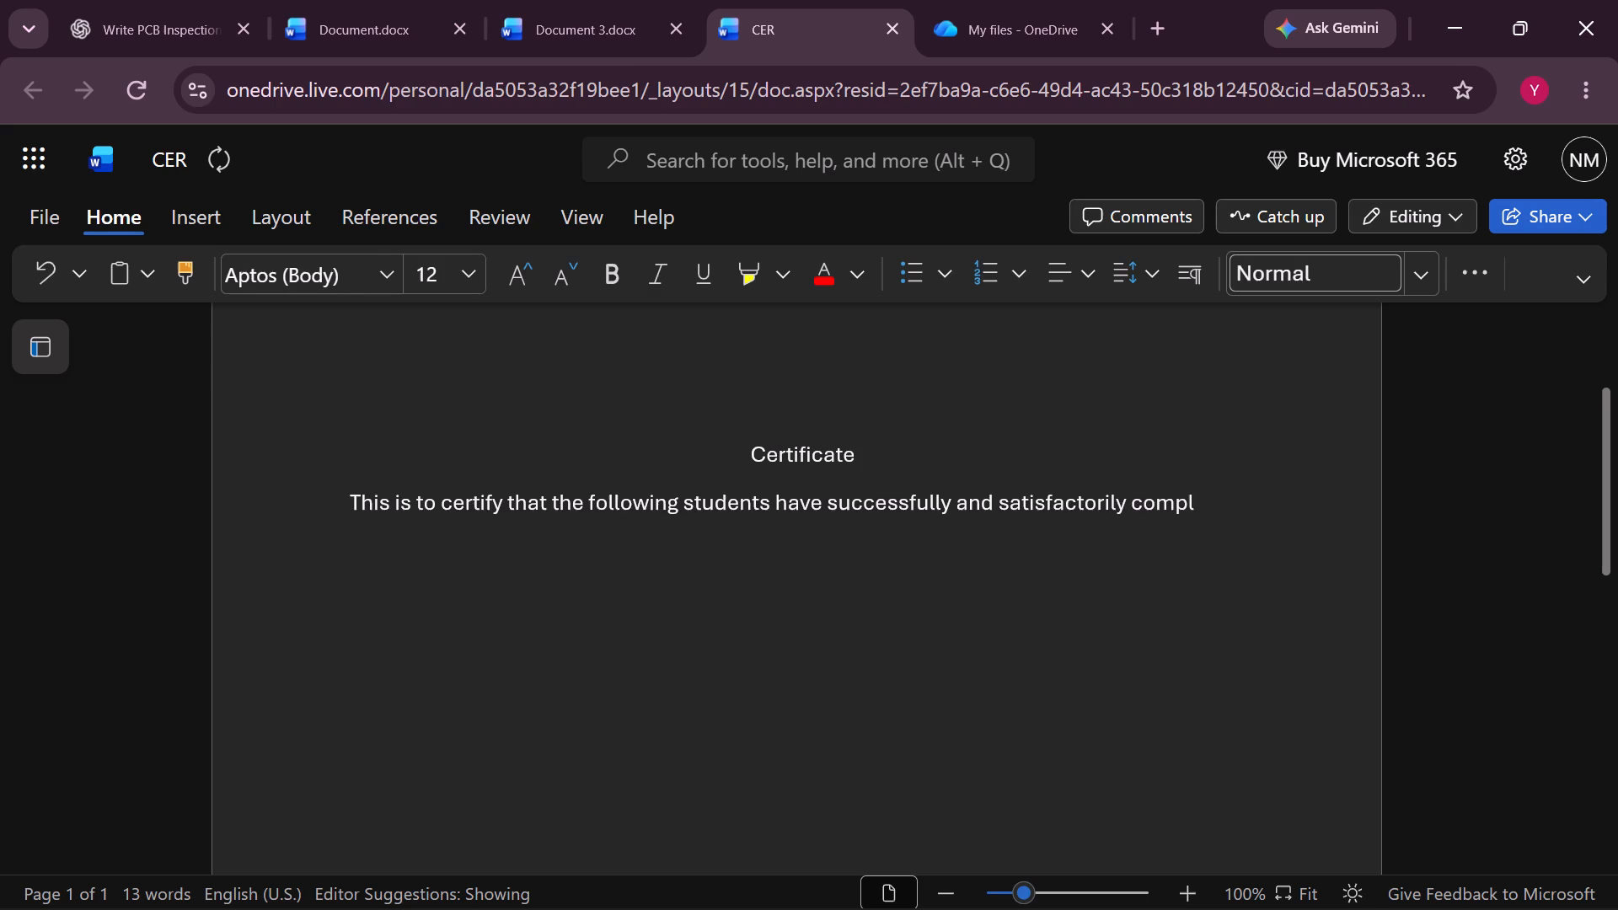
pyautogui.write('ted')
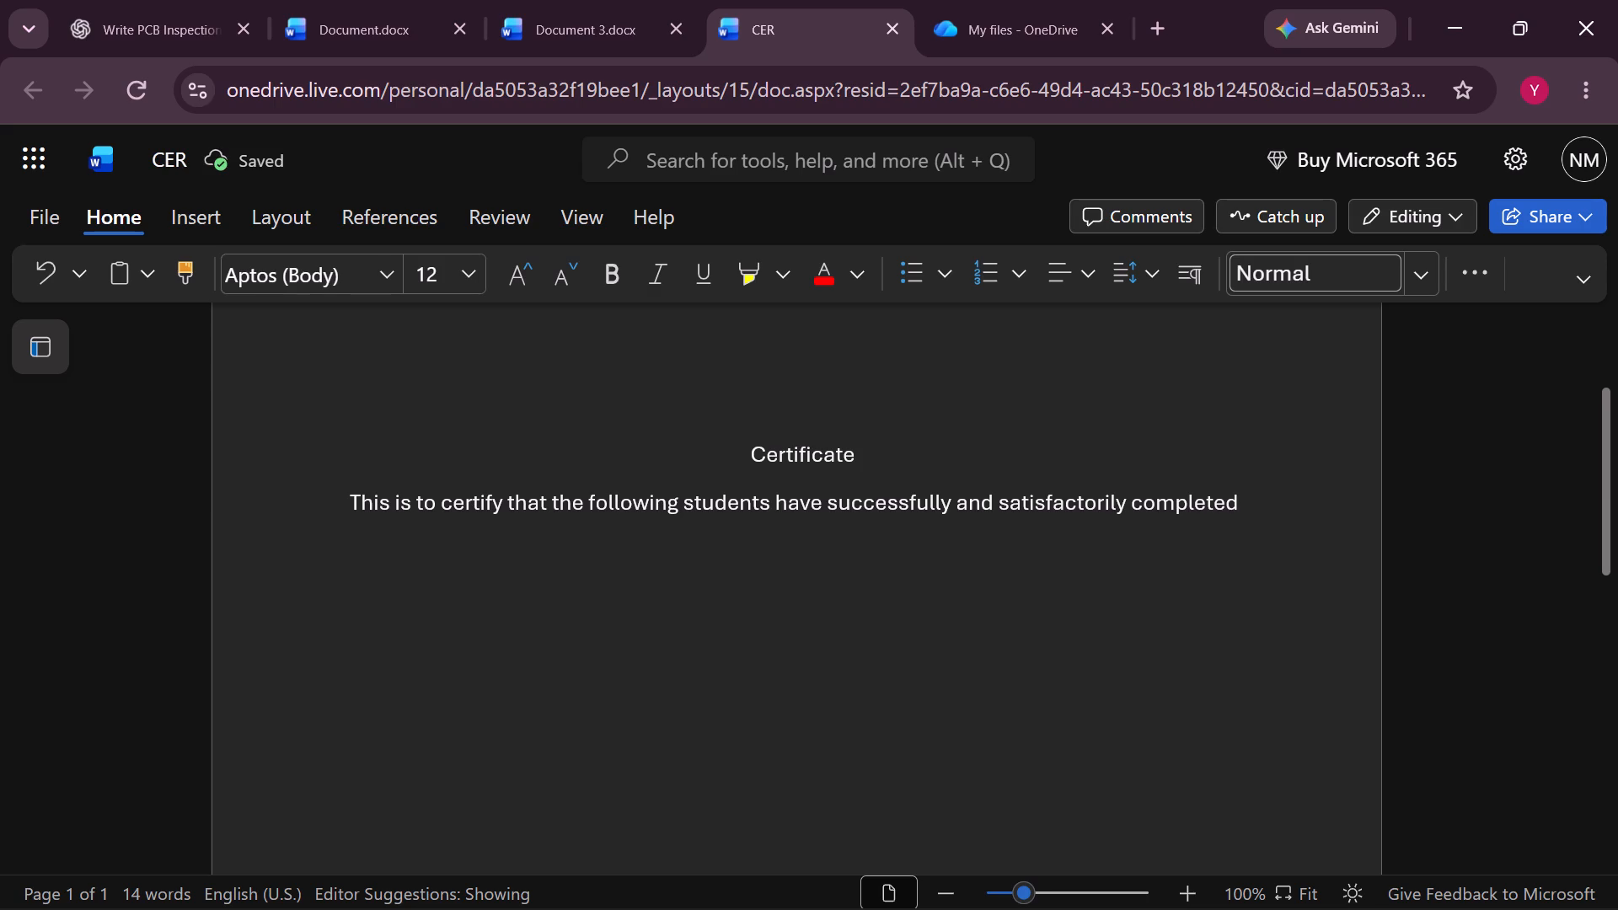
# Start a new line below the certificate sentence with "the project work on".
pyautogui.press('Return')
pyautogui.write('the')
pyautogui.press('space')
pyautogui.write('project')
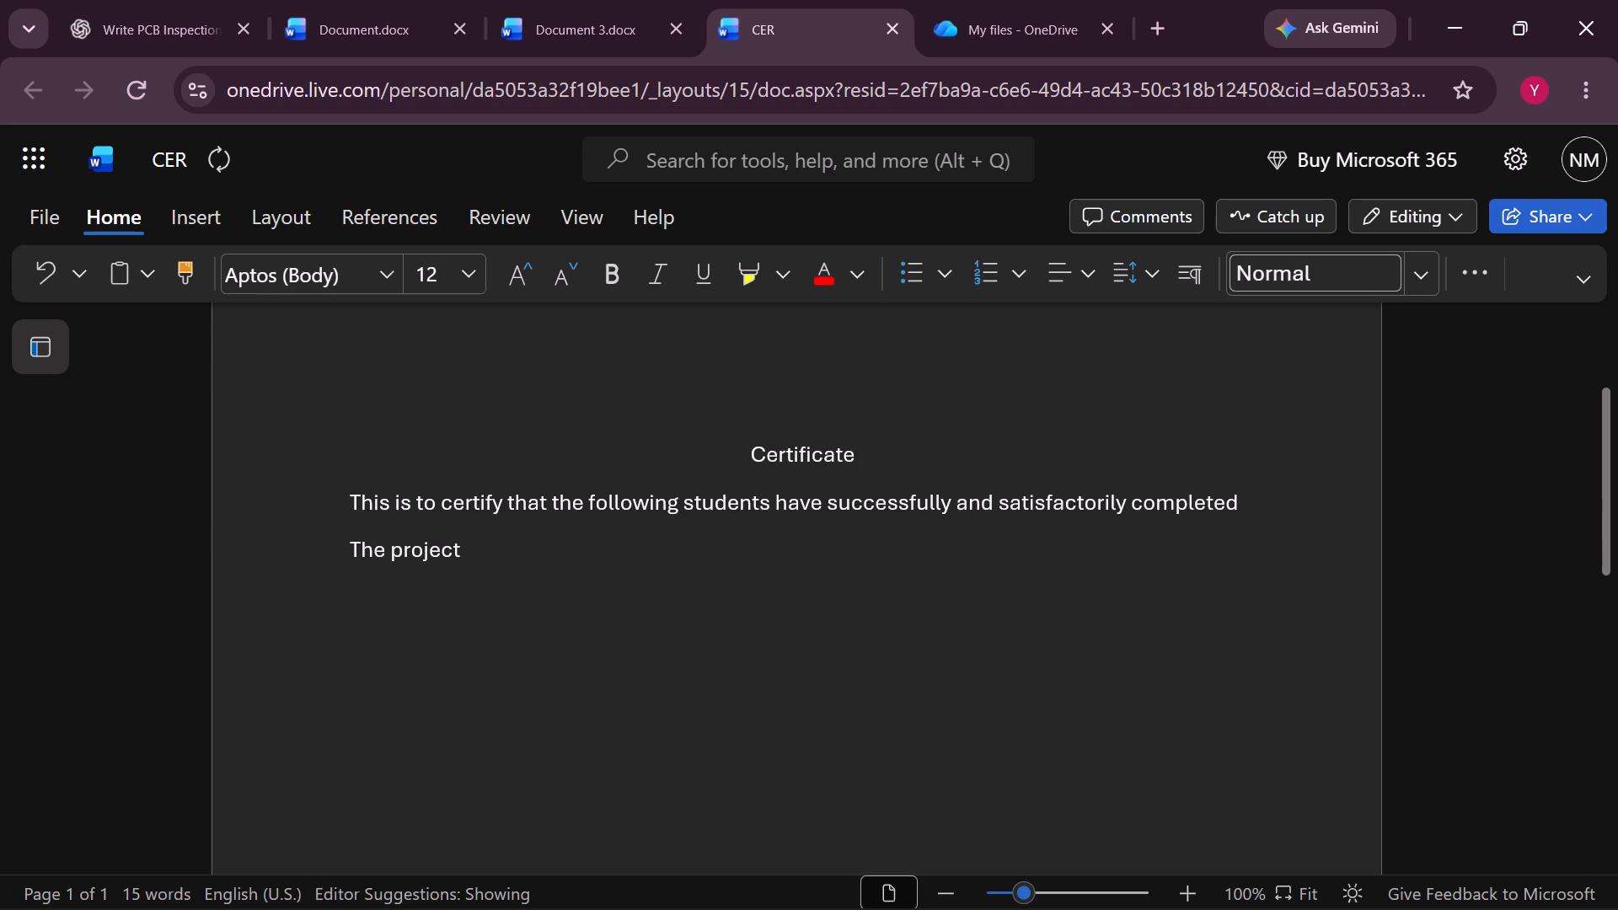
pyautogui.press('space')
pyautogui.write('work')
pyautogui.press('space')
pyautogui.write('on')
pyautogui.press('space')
# At font size 16, add an opening double quotation mark after "The project work on".
pyautogui.click(461, 284)
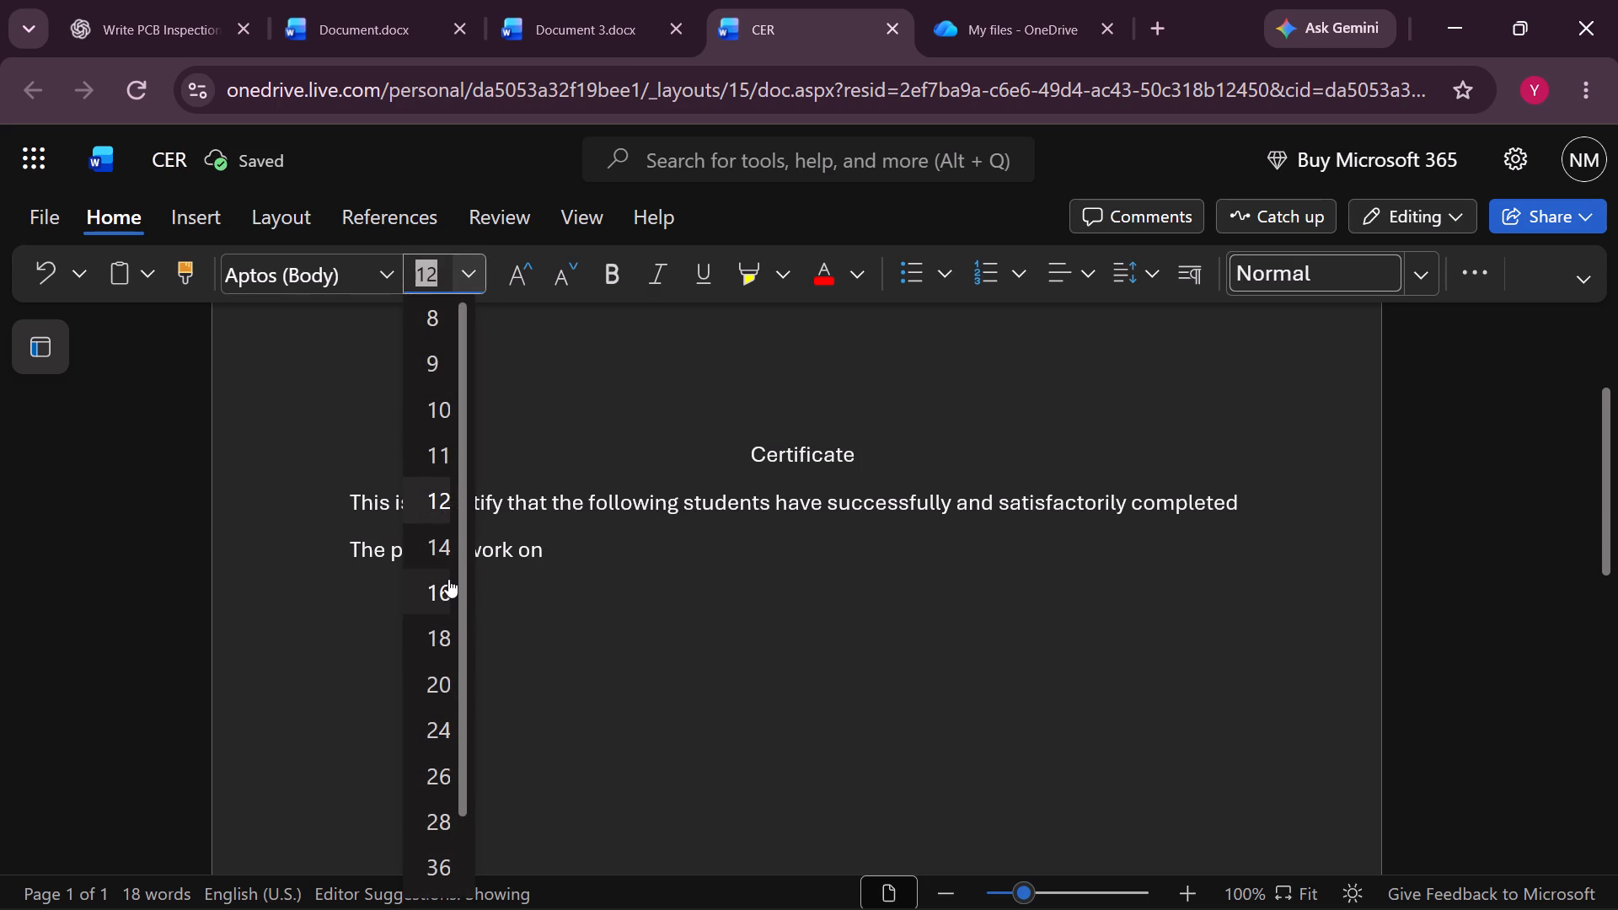
pyautogui.press('*')
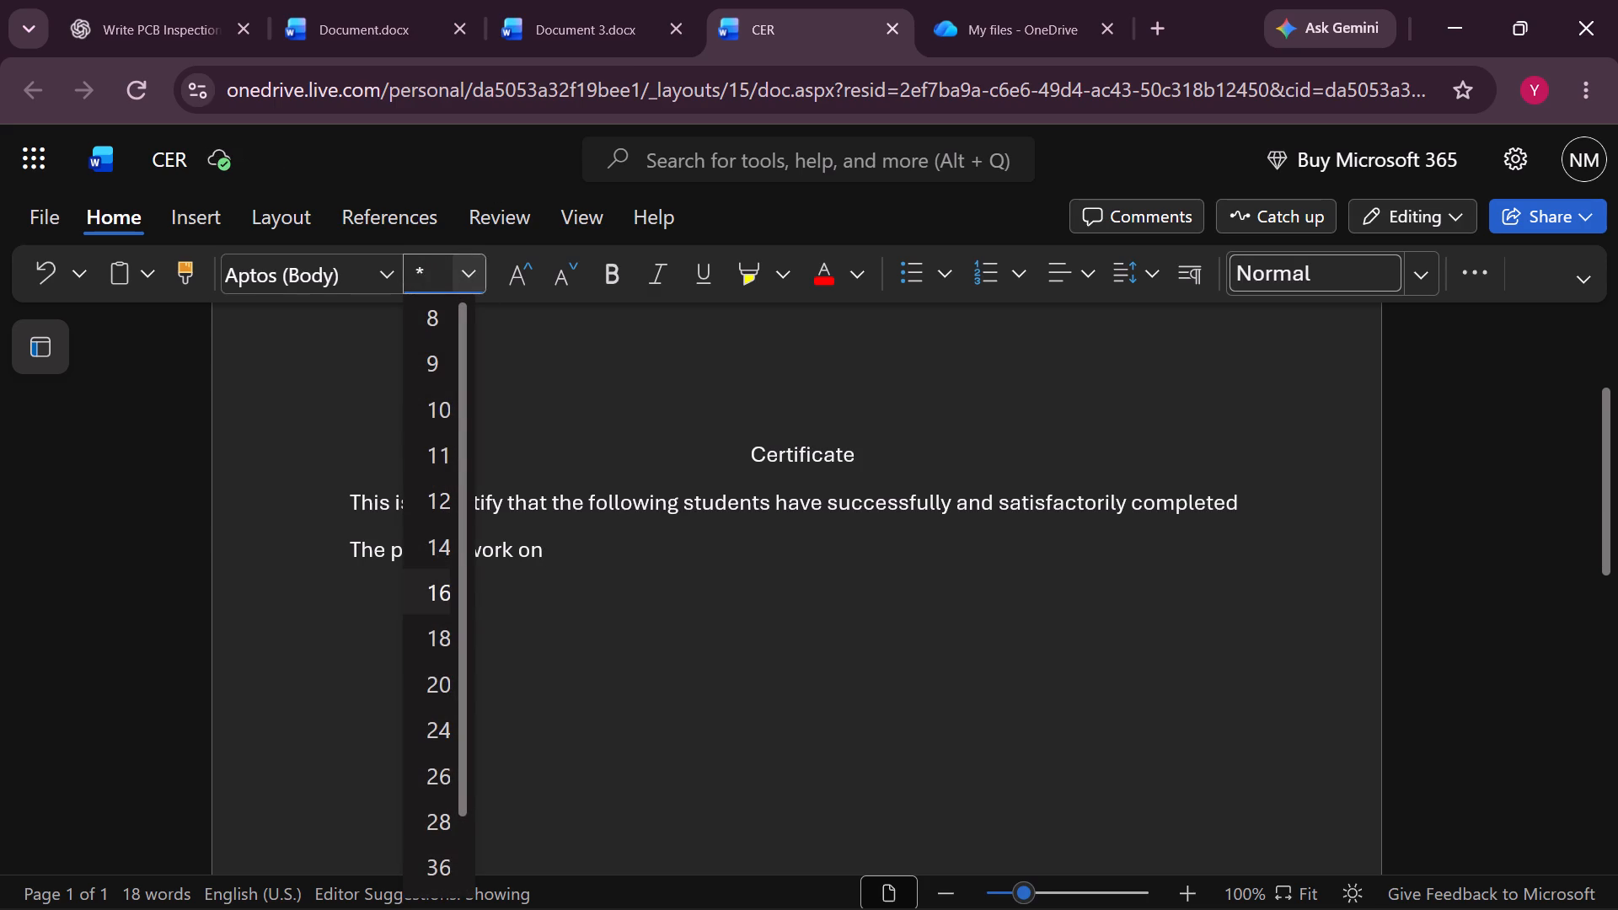
pyautogui.click(436, 580)
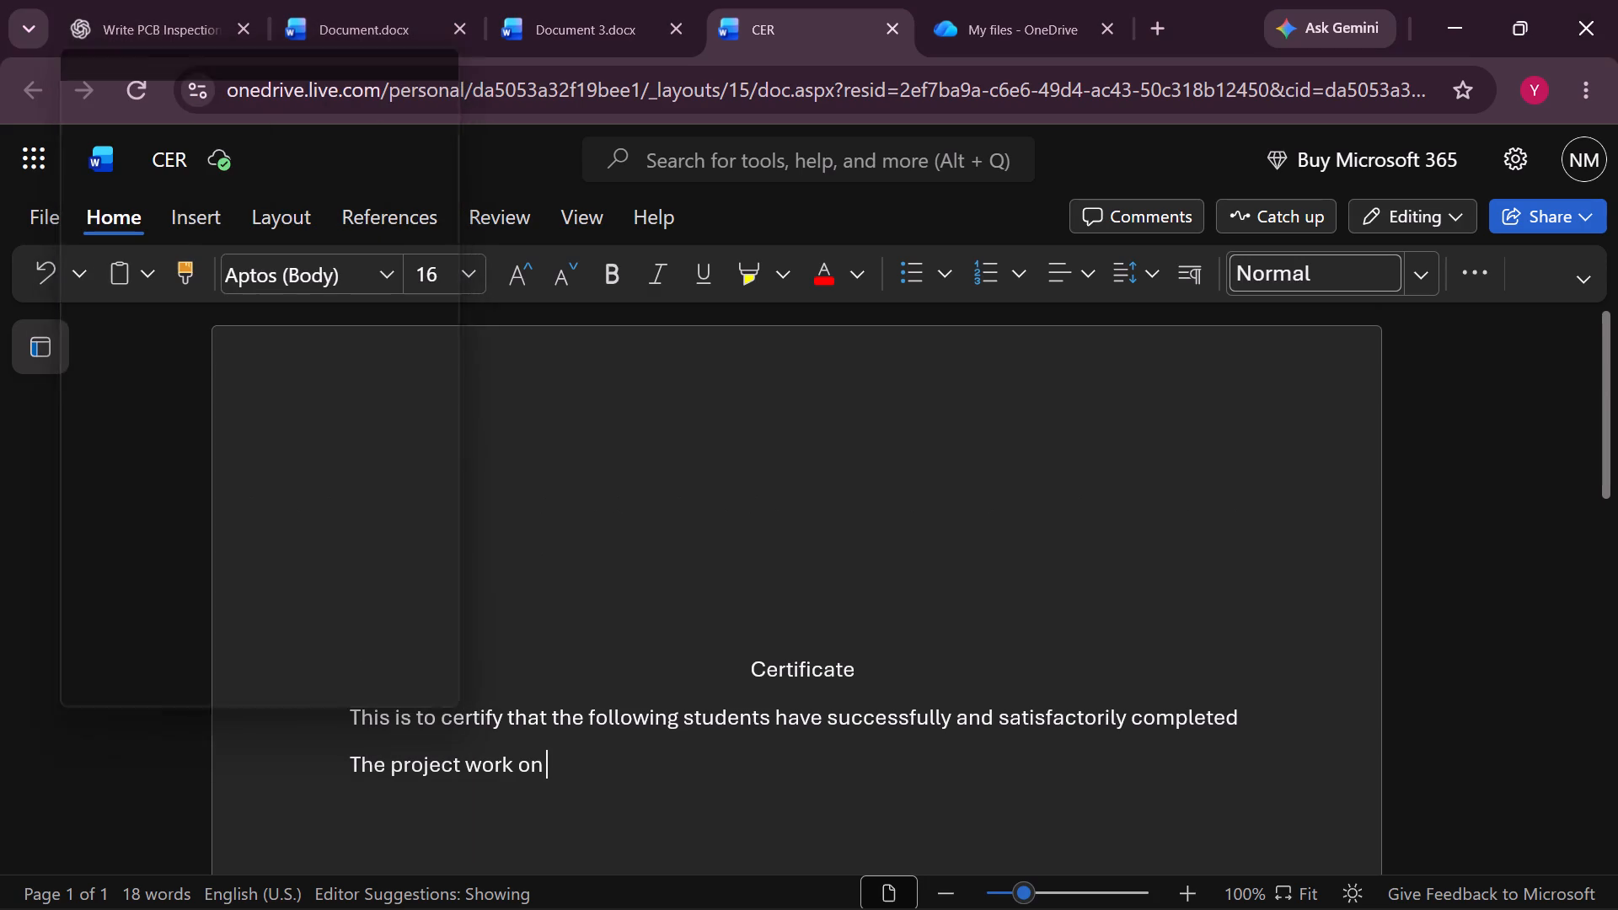
pyautogui.scroll(2, 480, 506)
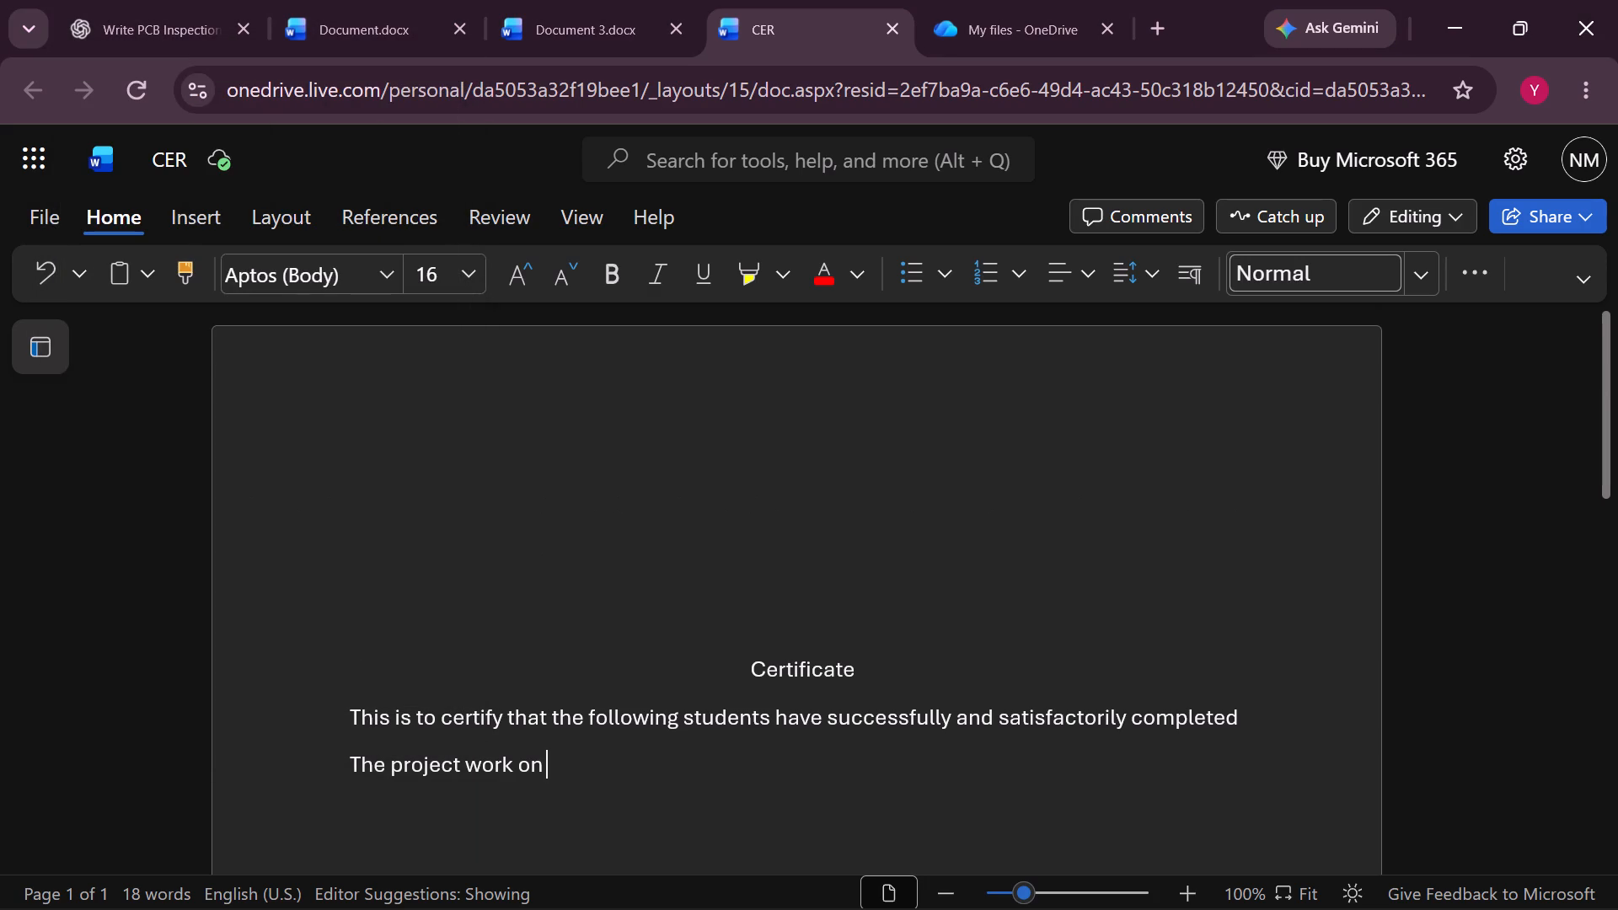
pyautogui.scroll(1, 480, 506)
pyautogui.scroll(-3, 480, 506)
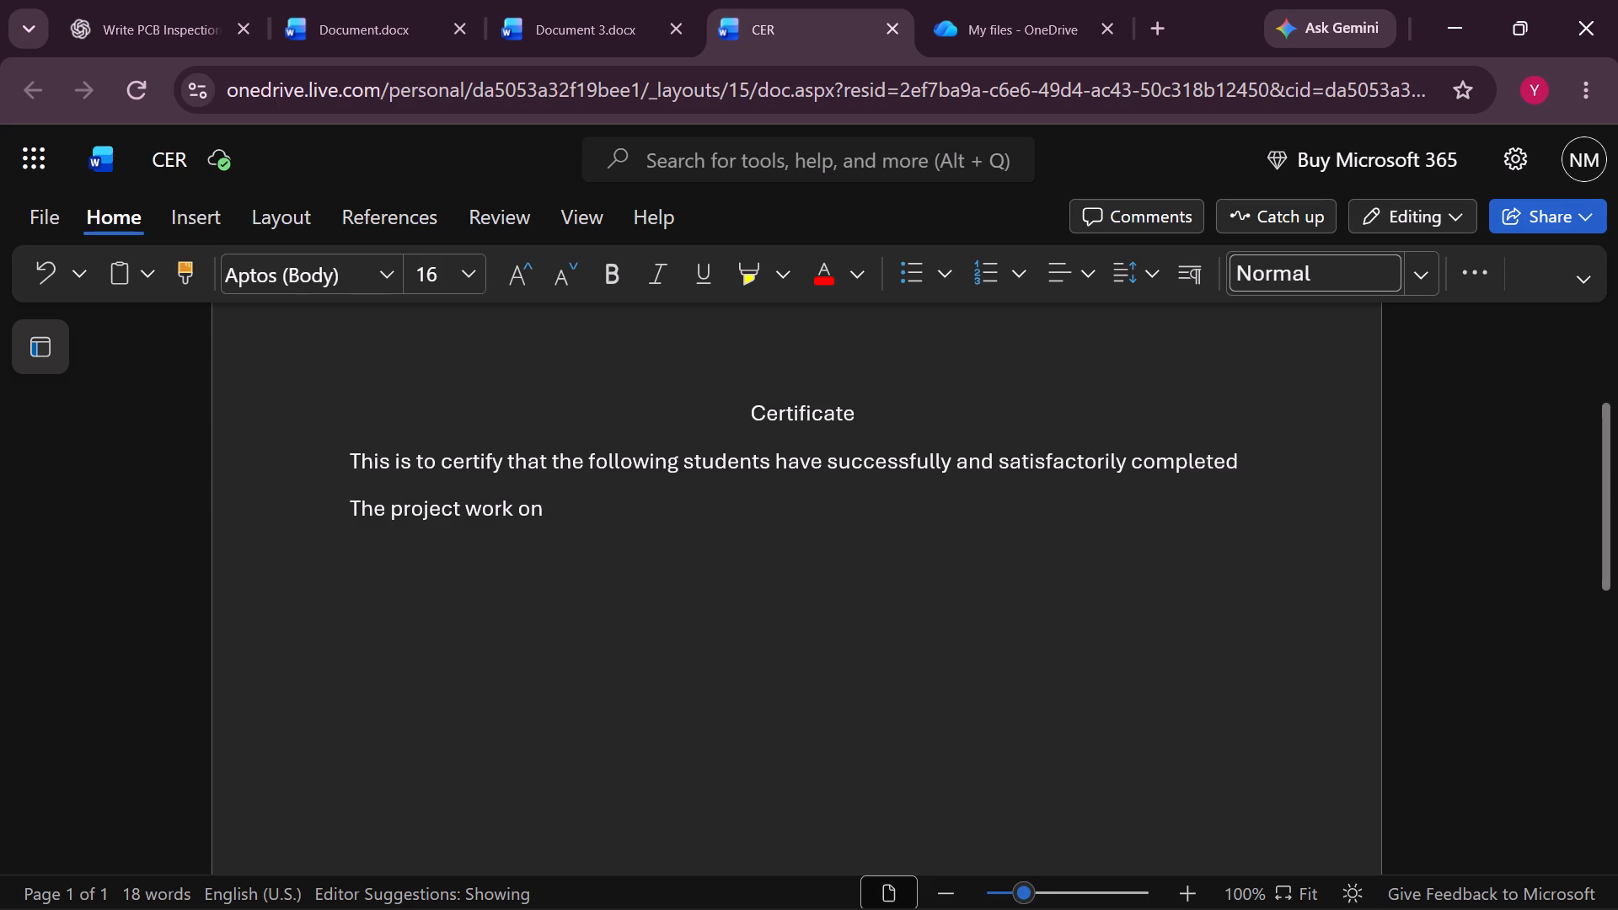
pyautogui.hotkey('shift', '"')
pyautogui.hotkey('shift', "'")
pyautogui.press('BackSpace')
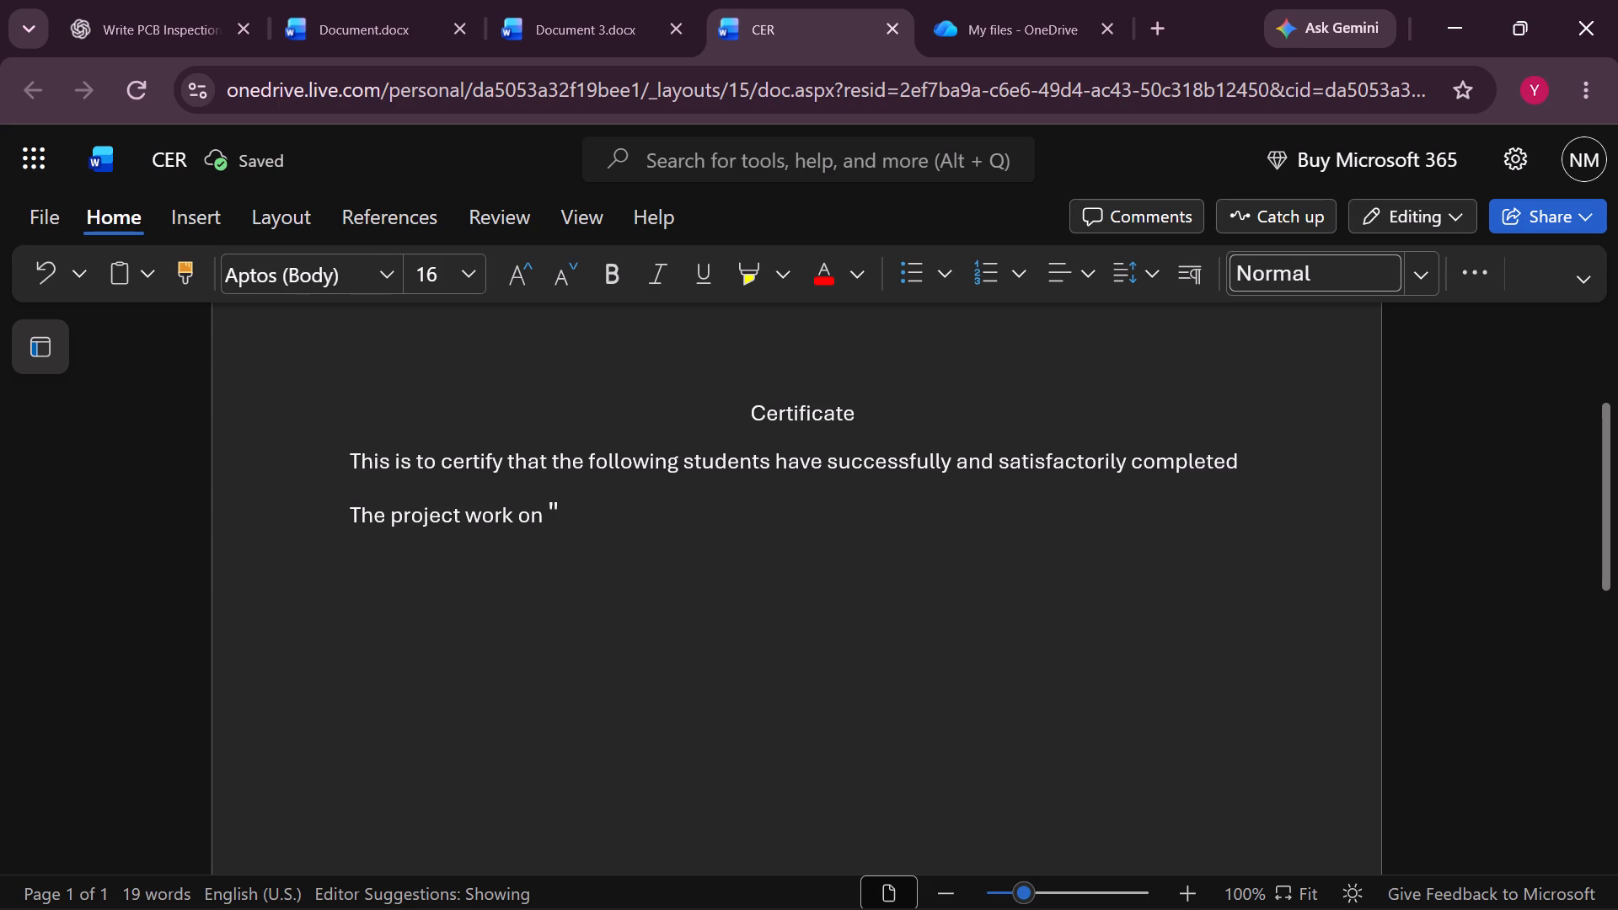
# Enter the project title in capitals after the opening quotation mark as "PRINTED CIRCUIT BROAD INSPE".
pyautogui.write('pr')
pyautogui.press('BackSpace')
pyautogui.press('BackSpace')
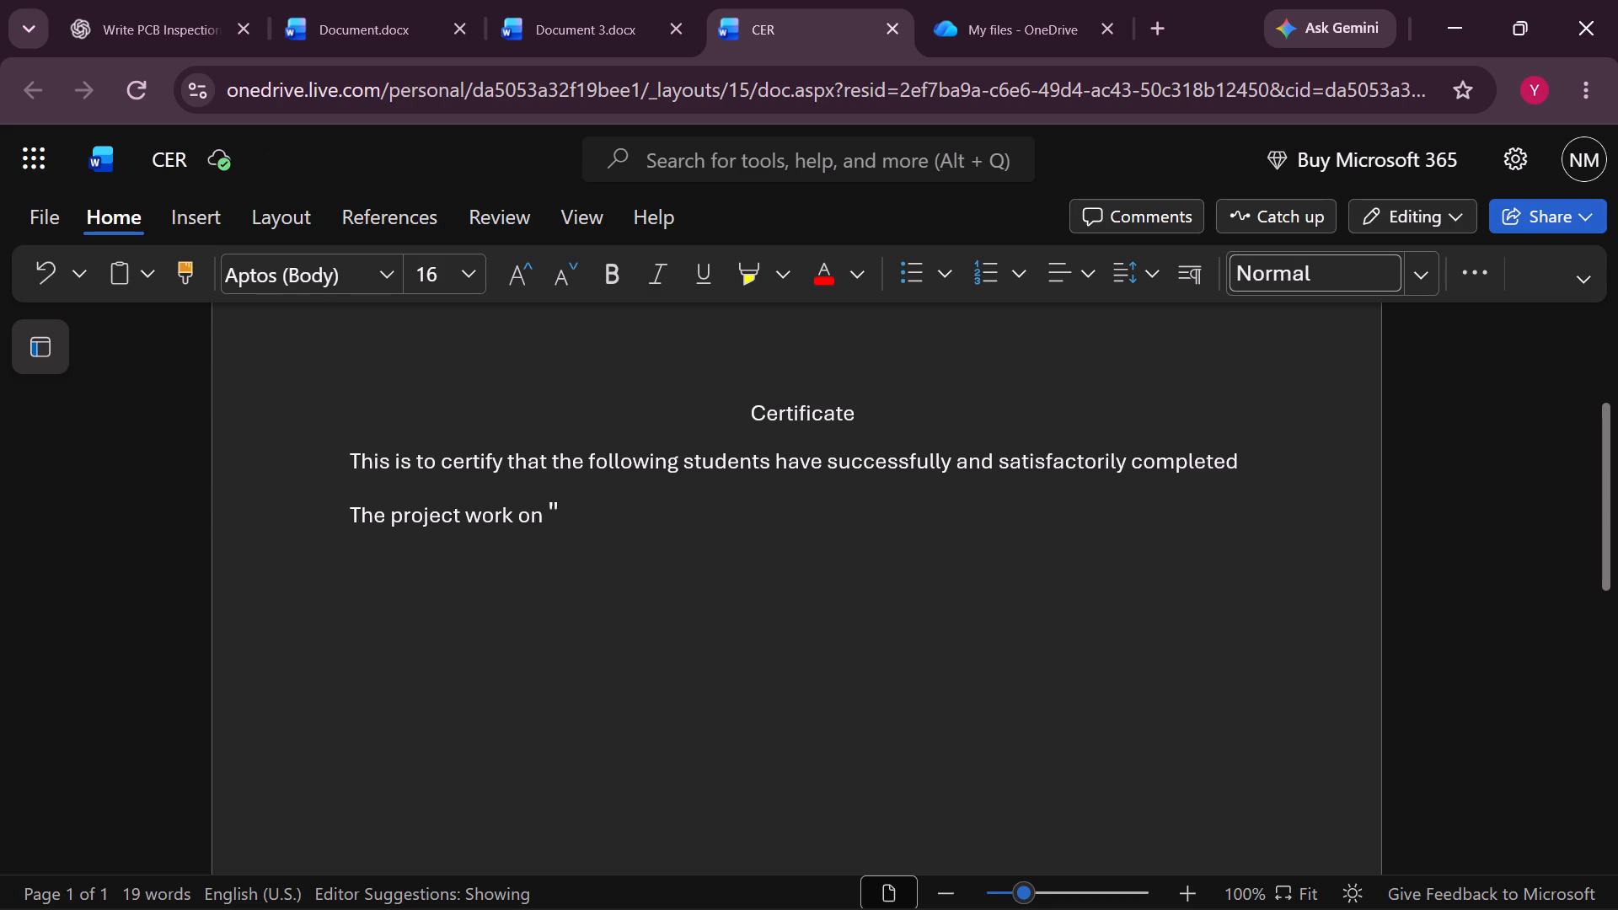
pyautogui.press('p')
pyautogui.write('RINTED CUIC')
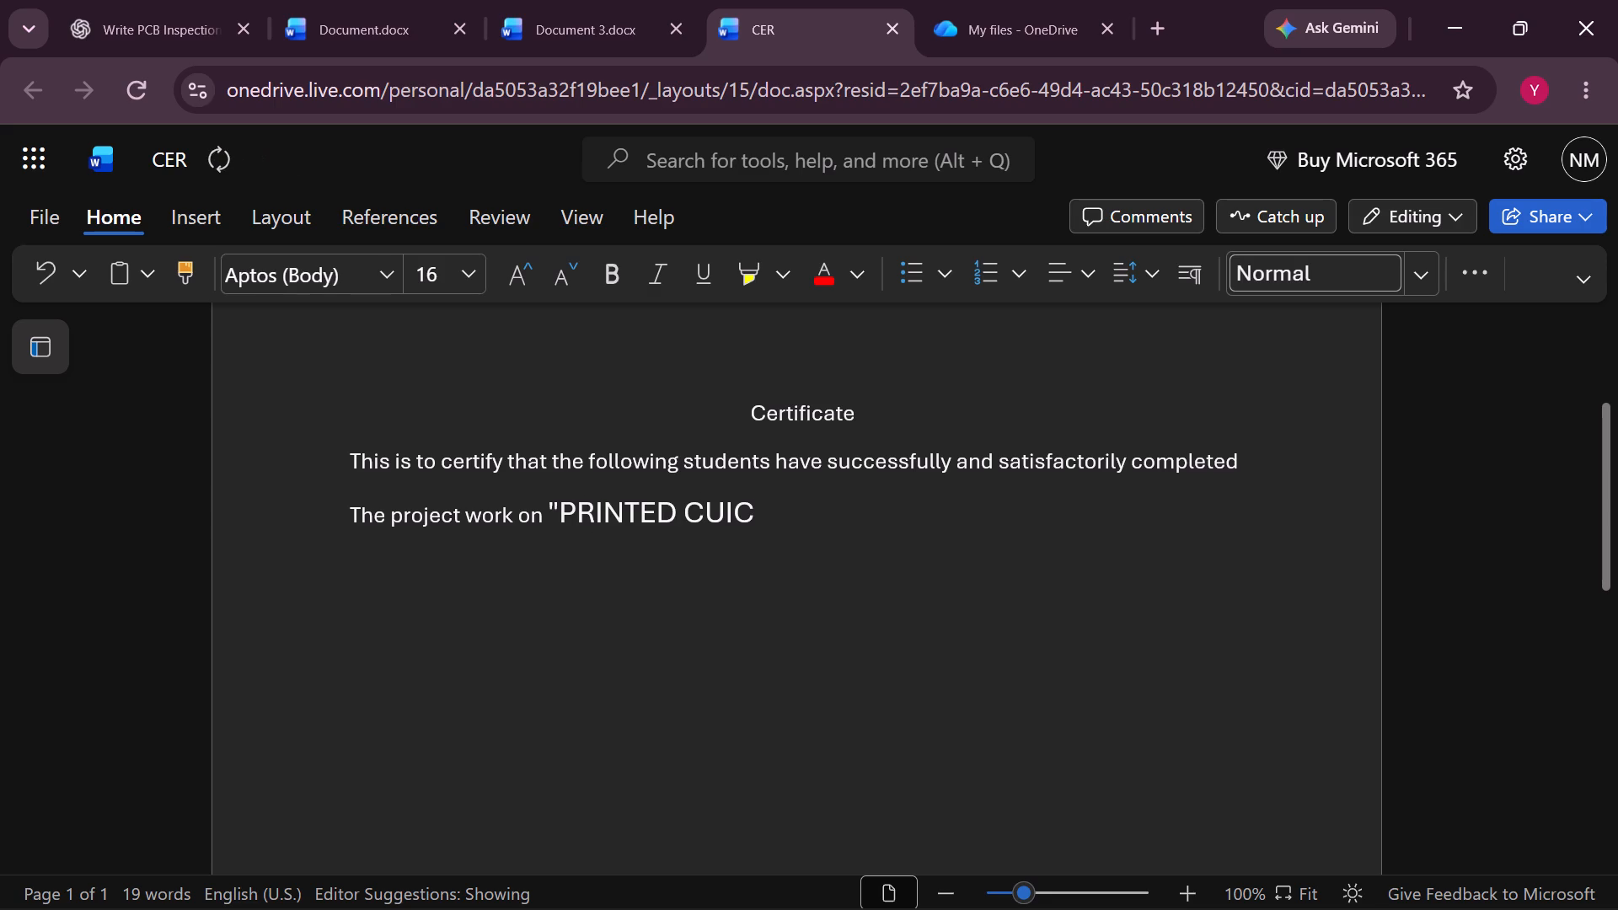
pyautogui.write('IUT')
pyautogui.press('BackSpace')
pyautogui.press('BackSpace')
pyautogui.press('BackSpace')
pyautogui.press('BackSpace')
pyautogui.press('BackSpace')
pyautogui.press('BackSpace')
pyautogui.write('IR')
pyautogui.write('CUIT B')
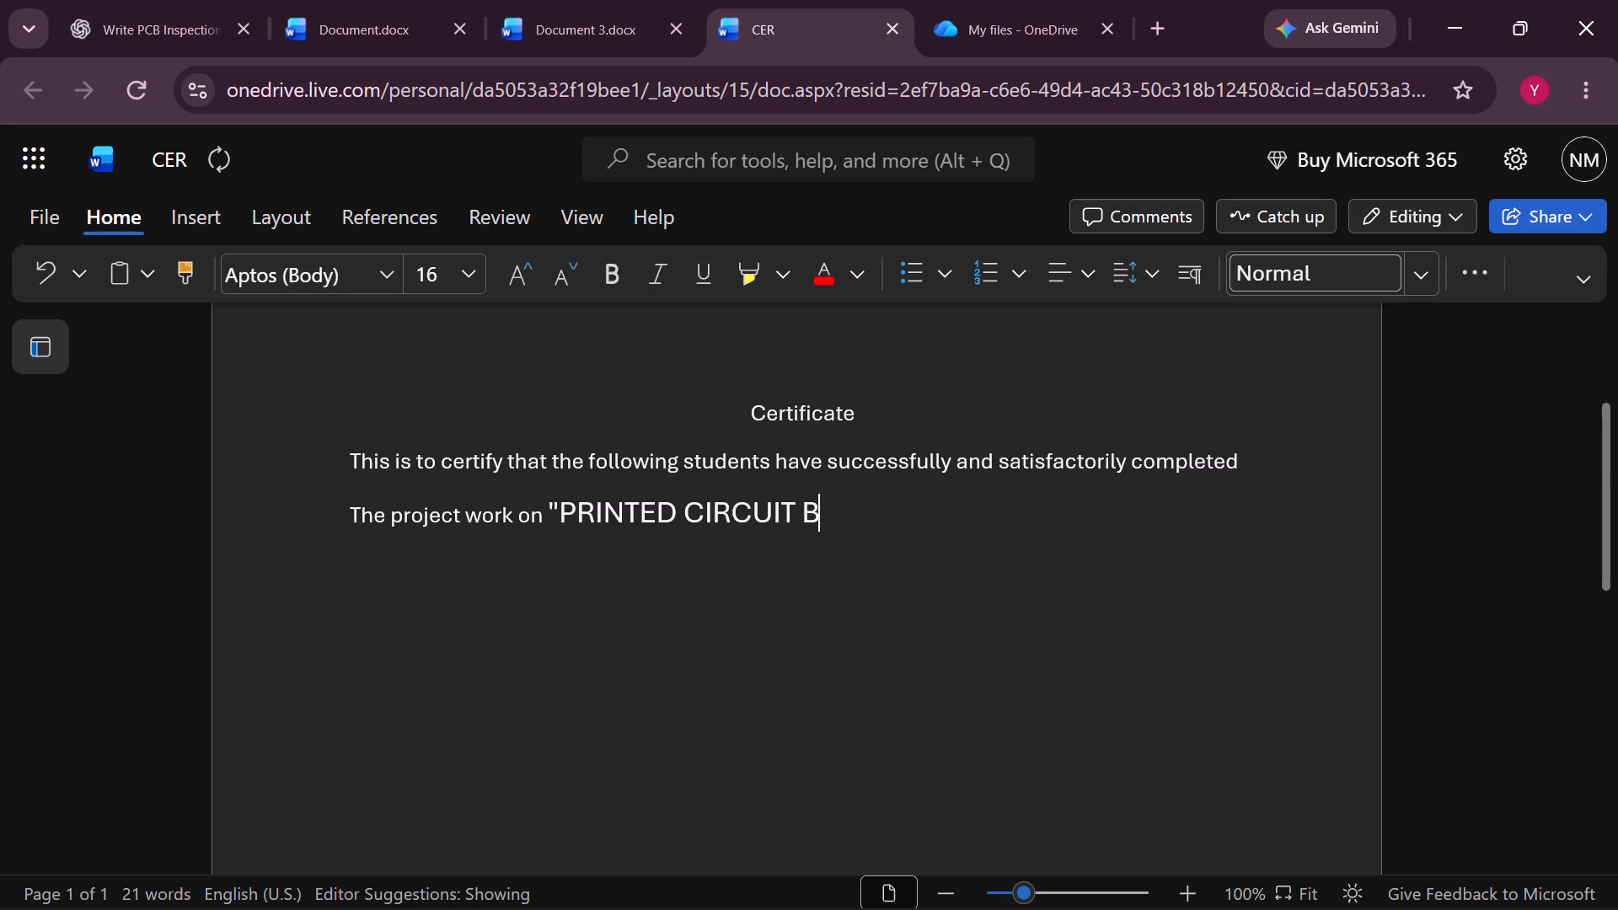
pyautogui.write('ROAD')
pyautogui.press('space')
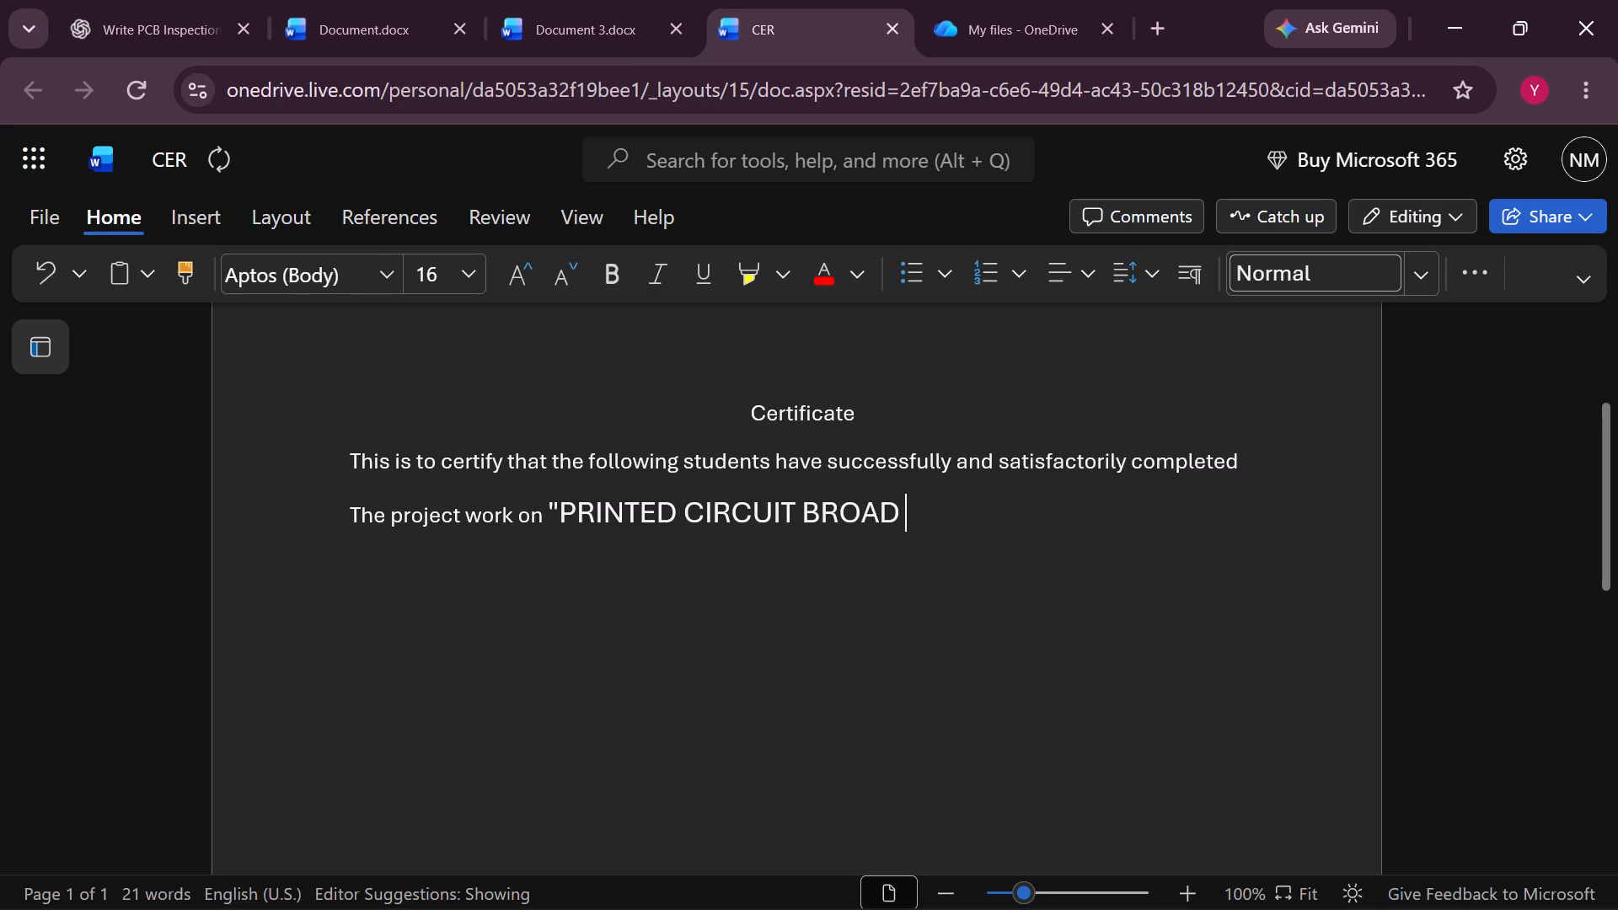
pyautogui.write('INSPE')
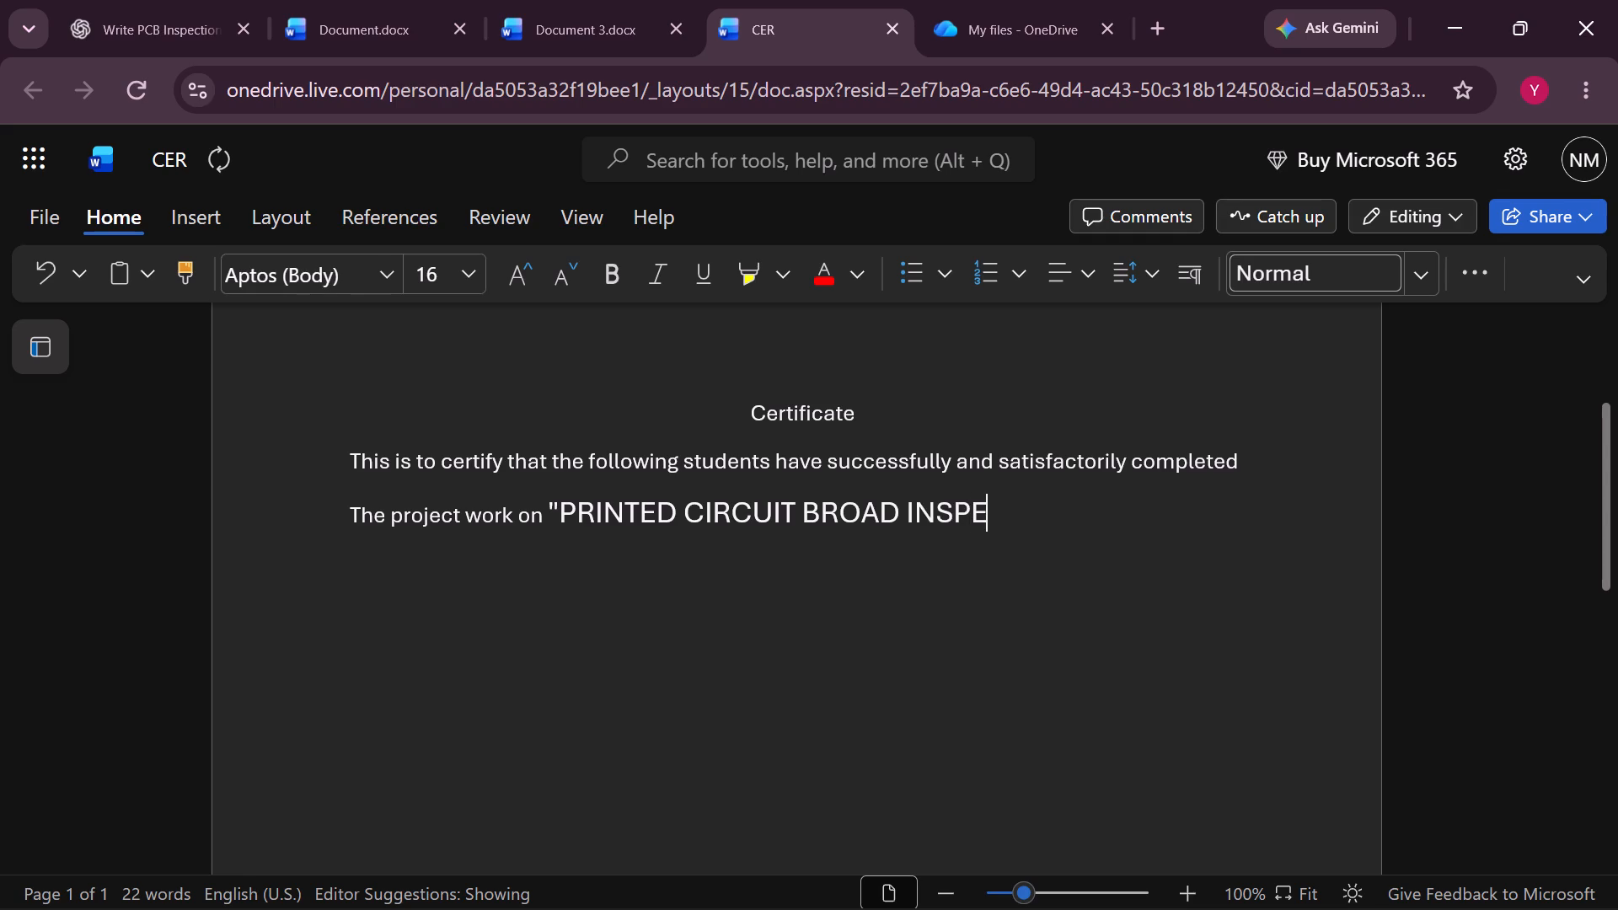
# Erase the project title back to "PR" and retype the rest so it reads "PRINTED CIRCUIT BROAD INSPECTION".
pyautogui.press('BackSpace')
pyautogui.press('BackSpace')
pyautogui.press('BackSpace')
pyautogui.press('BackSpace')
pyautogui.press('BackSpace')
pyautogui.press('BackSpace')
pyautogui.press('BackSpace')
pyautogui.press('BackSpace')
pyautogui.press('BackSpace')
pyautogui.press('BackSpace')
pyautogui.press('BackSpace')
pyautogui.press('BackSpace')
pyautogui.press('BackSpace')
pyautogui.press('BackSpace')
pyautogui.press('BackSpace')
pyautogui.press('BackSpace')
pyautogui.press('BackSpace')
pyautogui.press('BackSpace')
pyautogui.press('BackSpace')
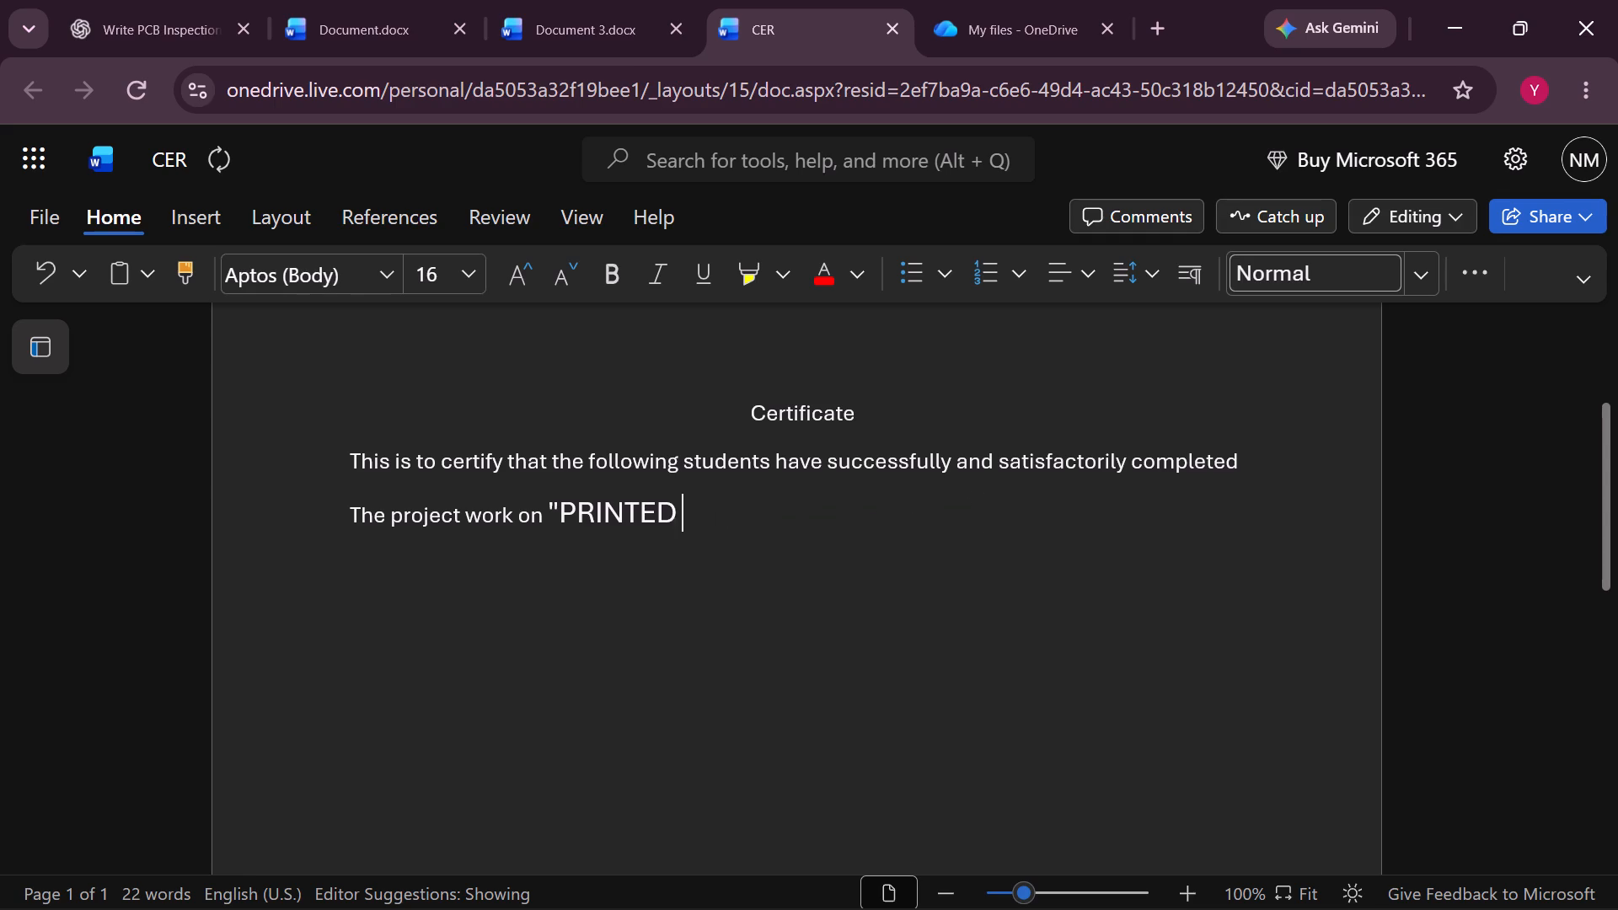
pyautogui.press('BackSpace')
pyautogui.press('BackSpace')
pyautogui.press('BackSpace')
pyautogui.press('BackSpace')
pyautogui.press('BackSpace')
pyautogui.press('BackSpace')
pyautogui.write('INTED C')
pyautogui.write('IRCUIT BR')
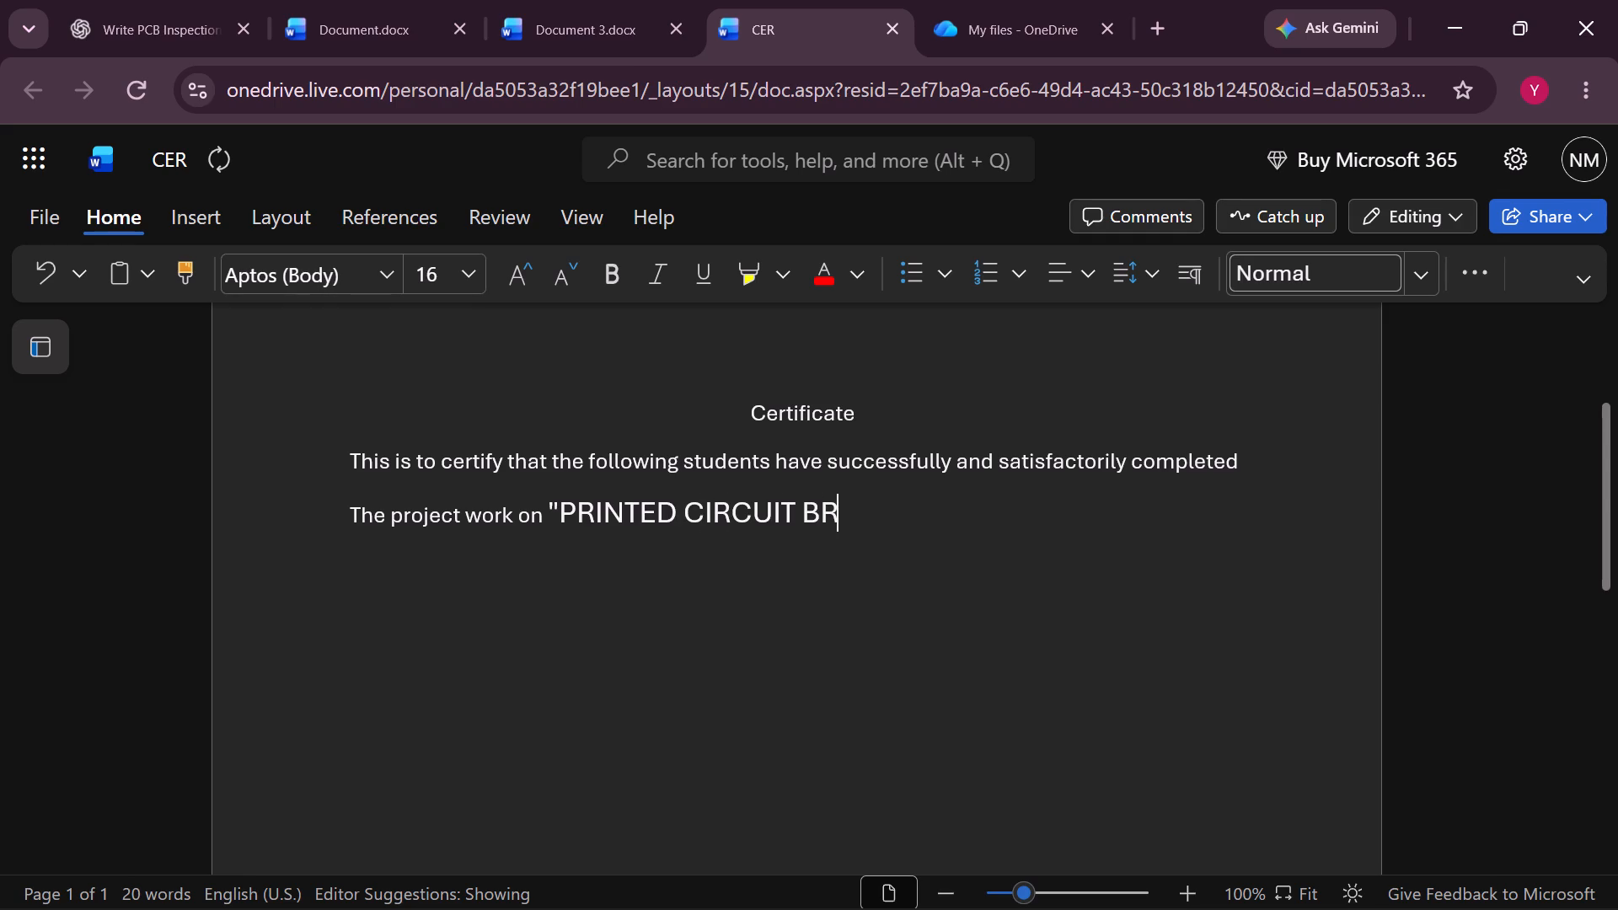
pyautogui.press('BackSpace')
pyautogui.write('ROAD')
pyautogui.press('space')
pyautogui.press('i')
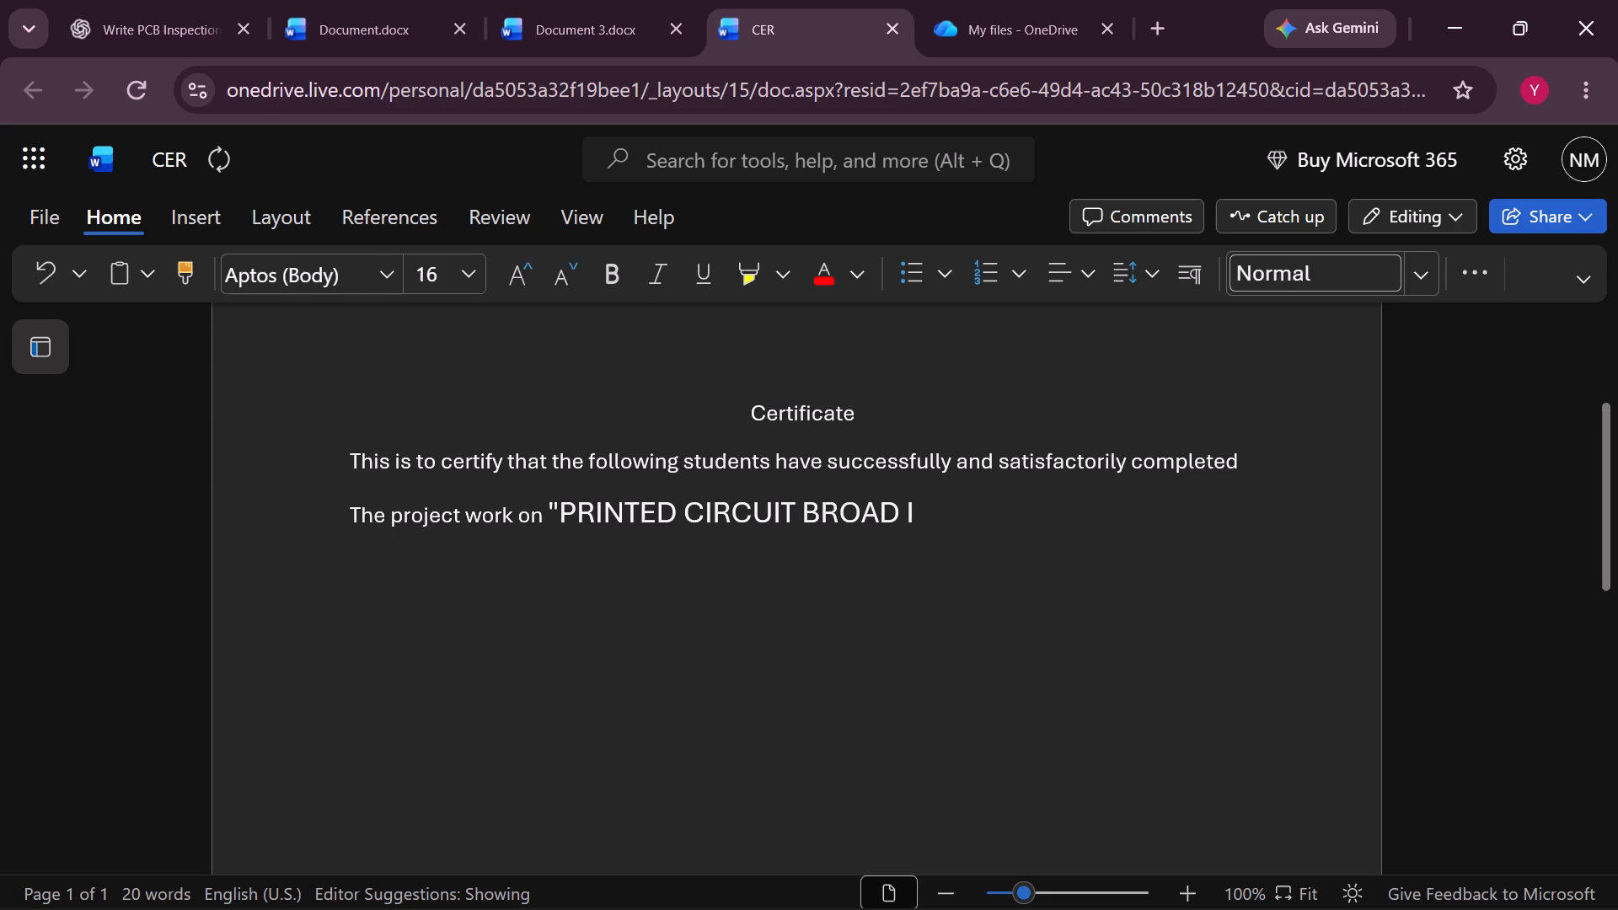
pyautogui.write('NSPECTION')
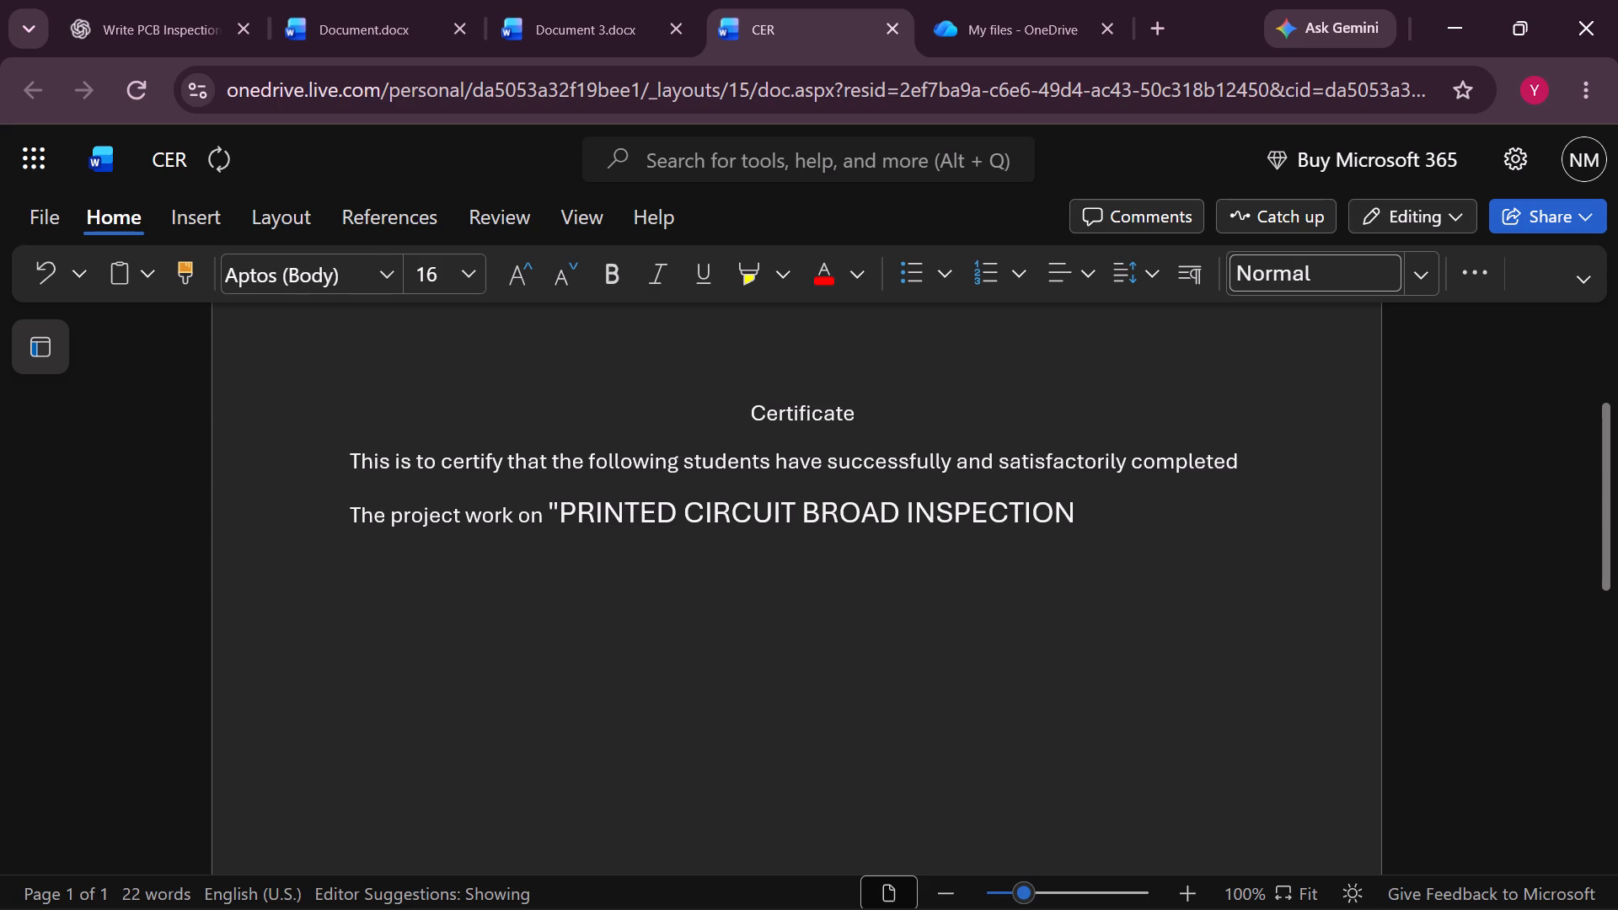
# Complete the project title with "ROBOT USING ARDUINO UNO AND CAMERA" and a single closing double quotation mark.
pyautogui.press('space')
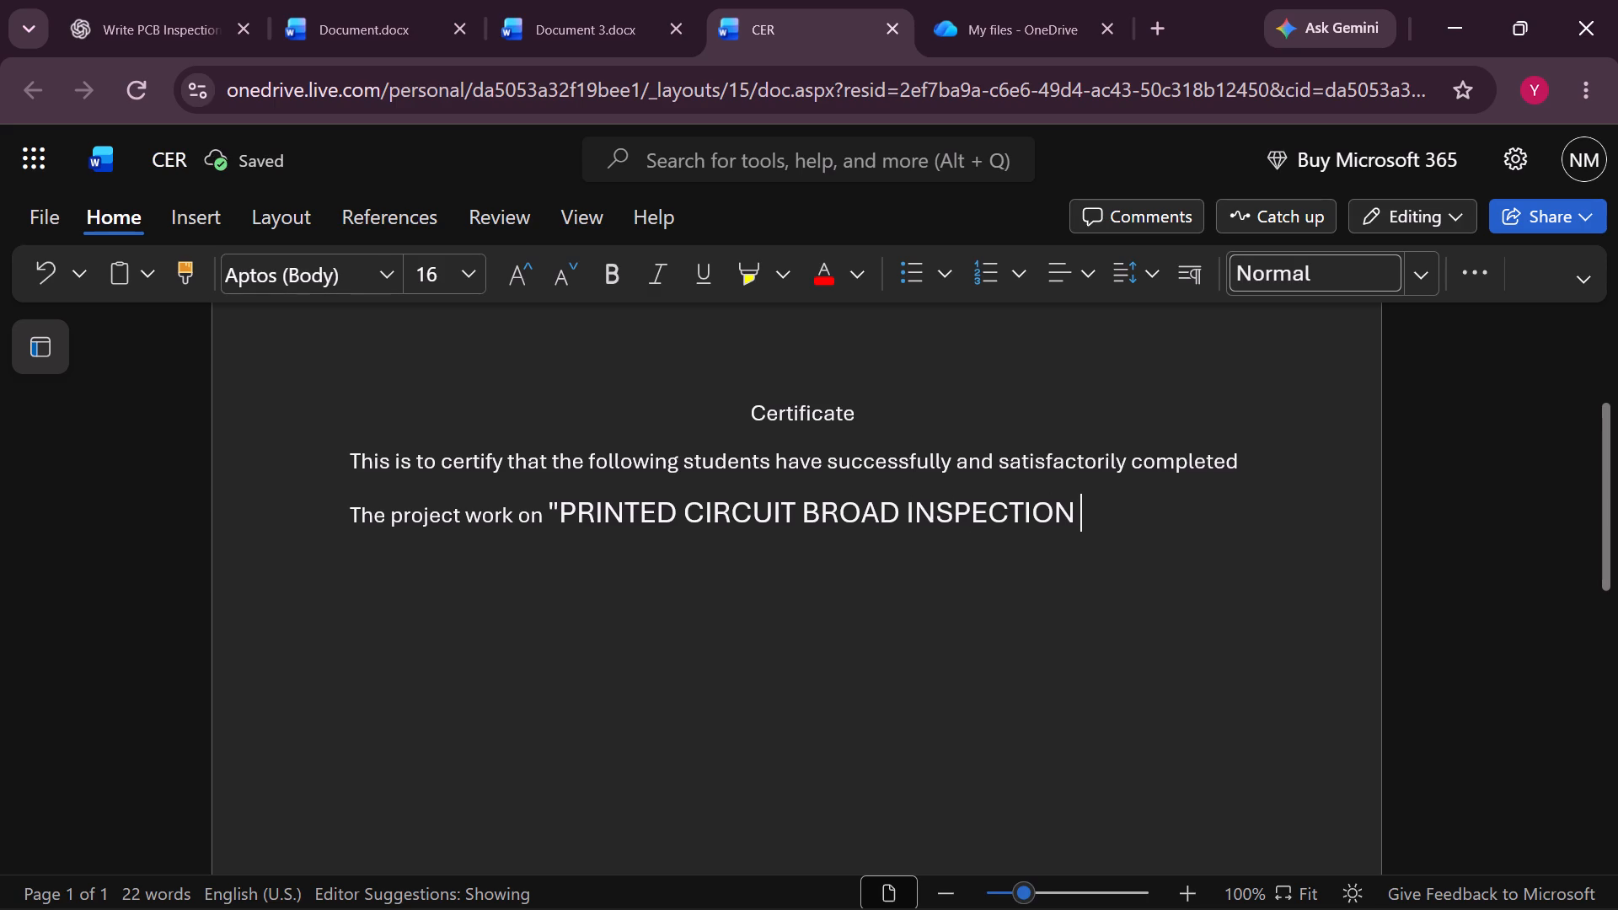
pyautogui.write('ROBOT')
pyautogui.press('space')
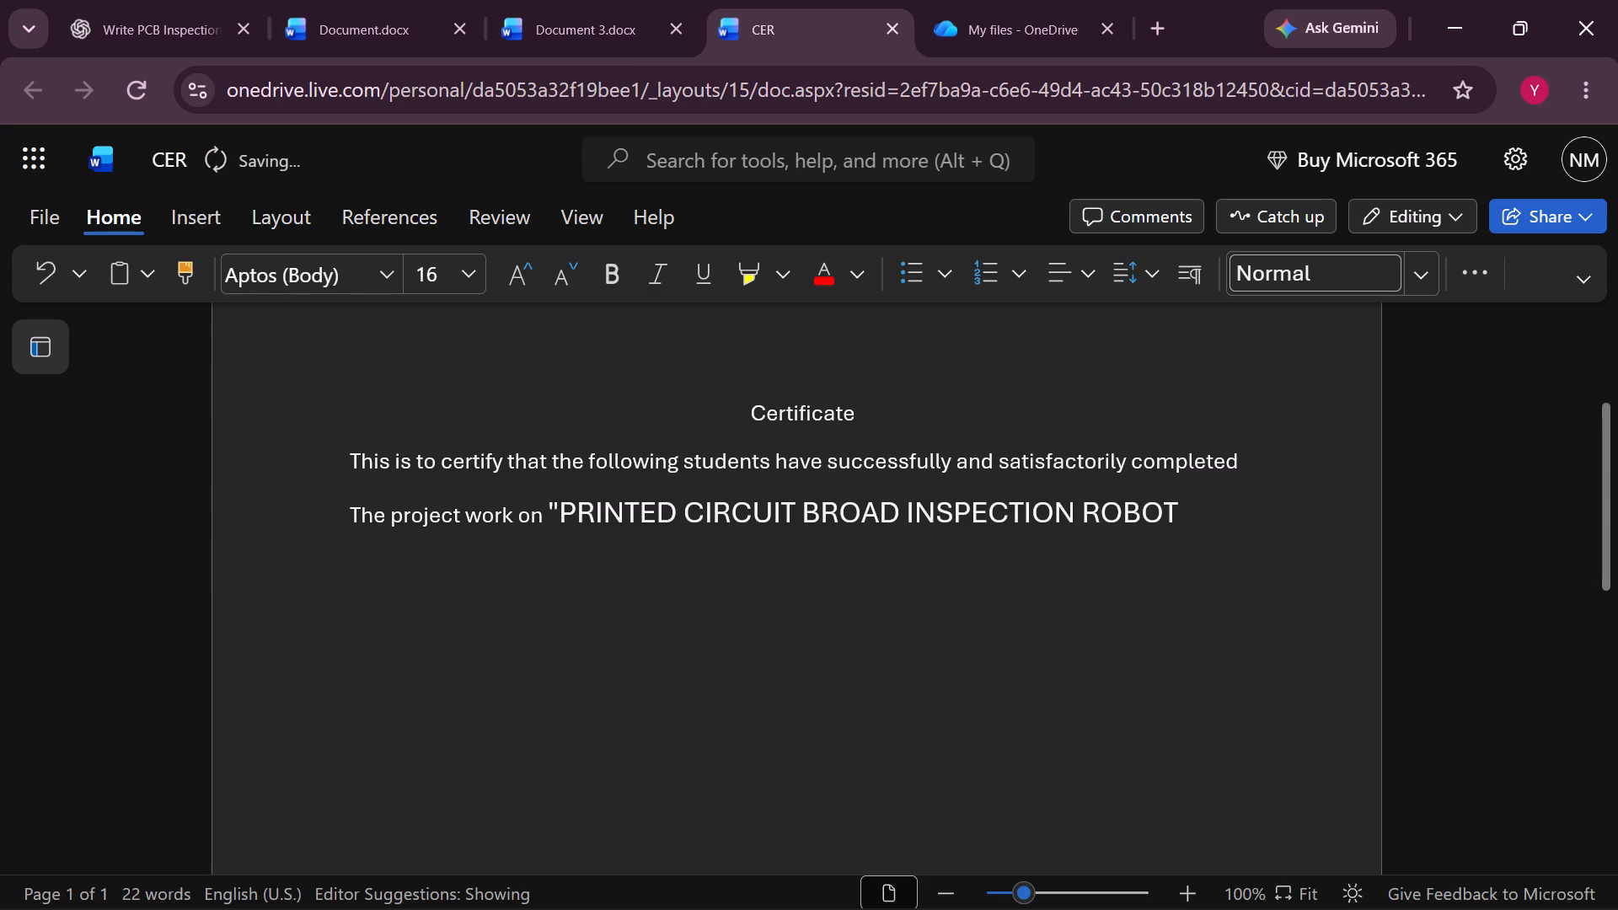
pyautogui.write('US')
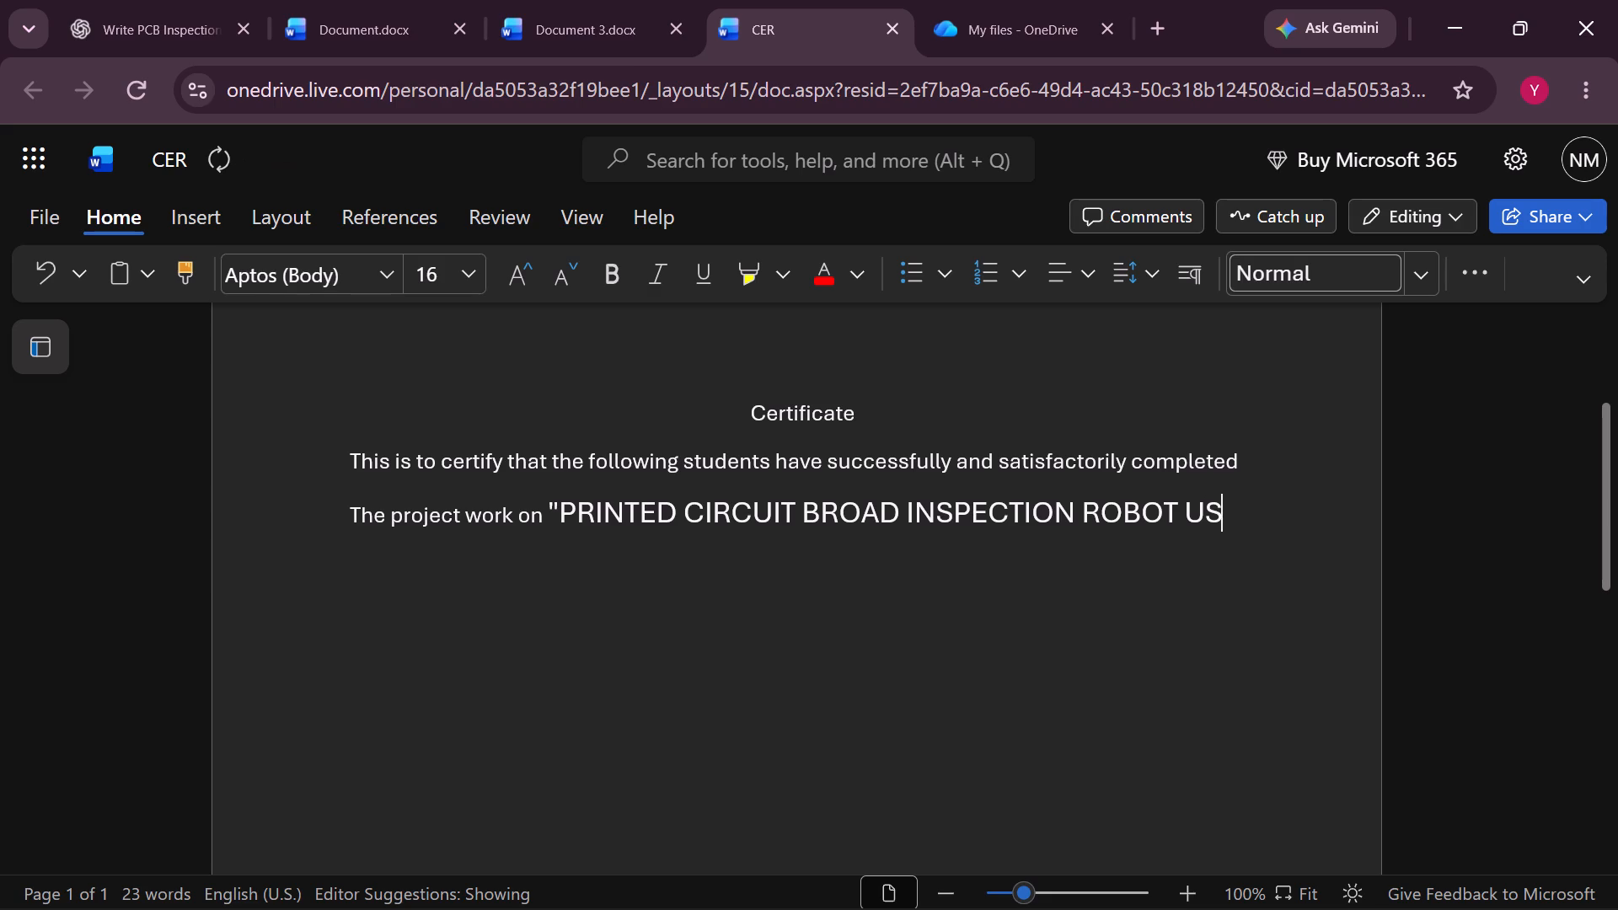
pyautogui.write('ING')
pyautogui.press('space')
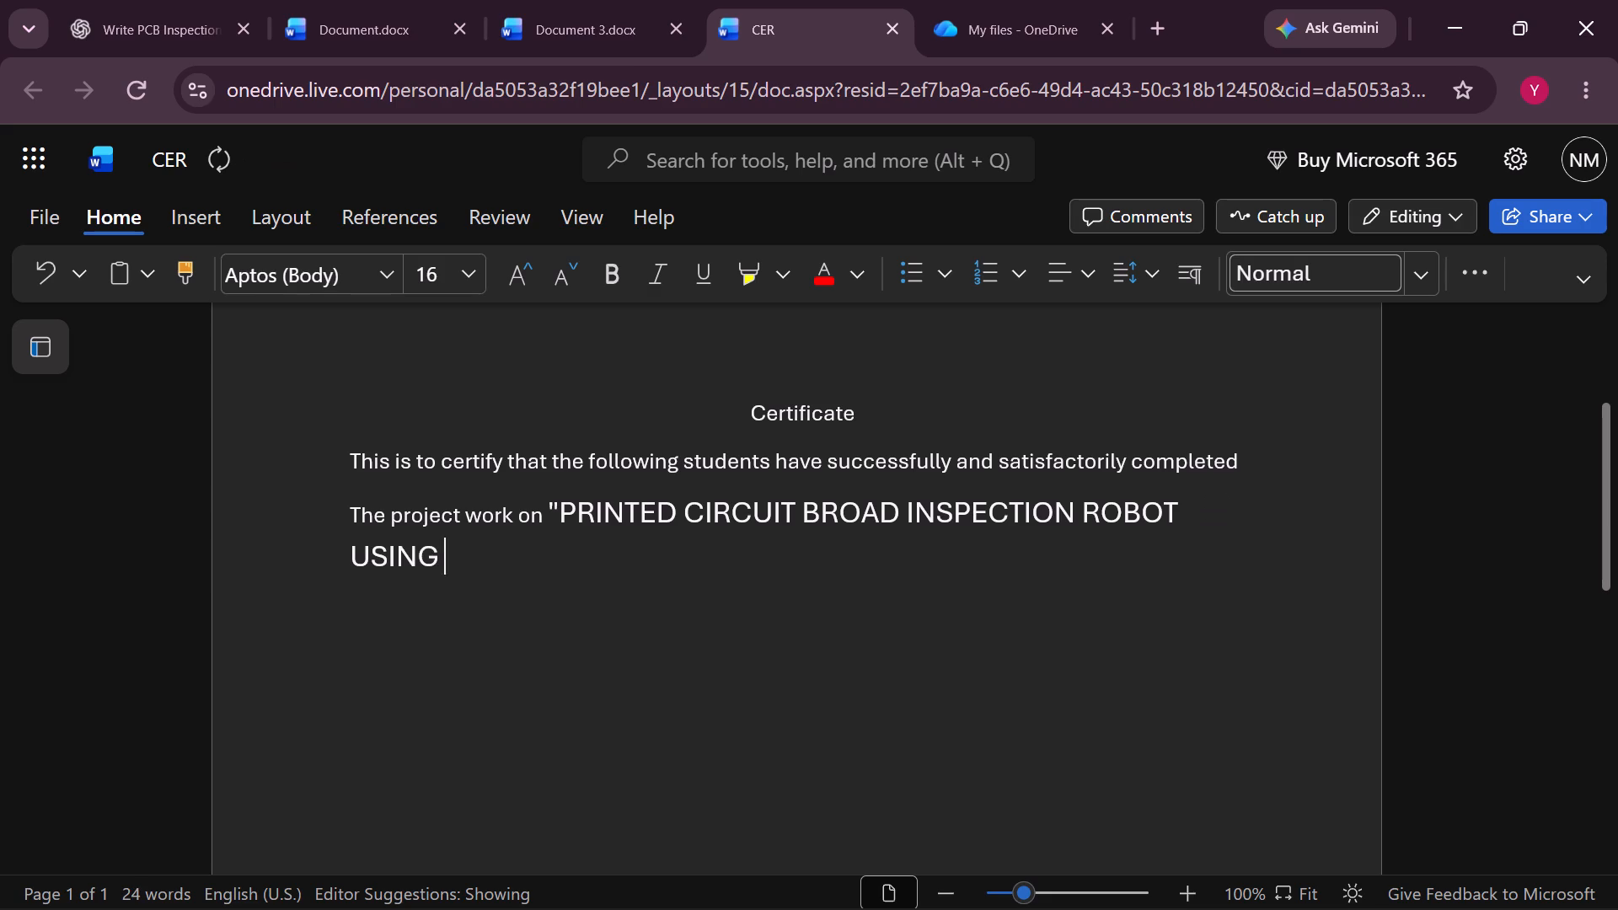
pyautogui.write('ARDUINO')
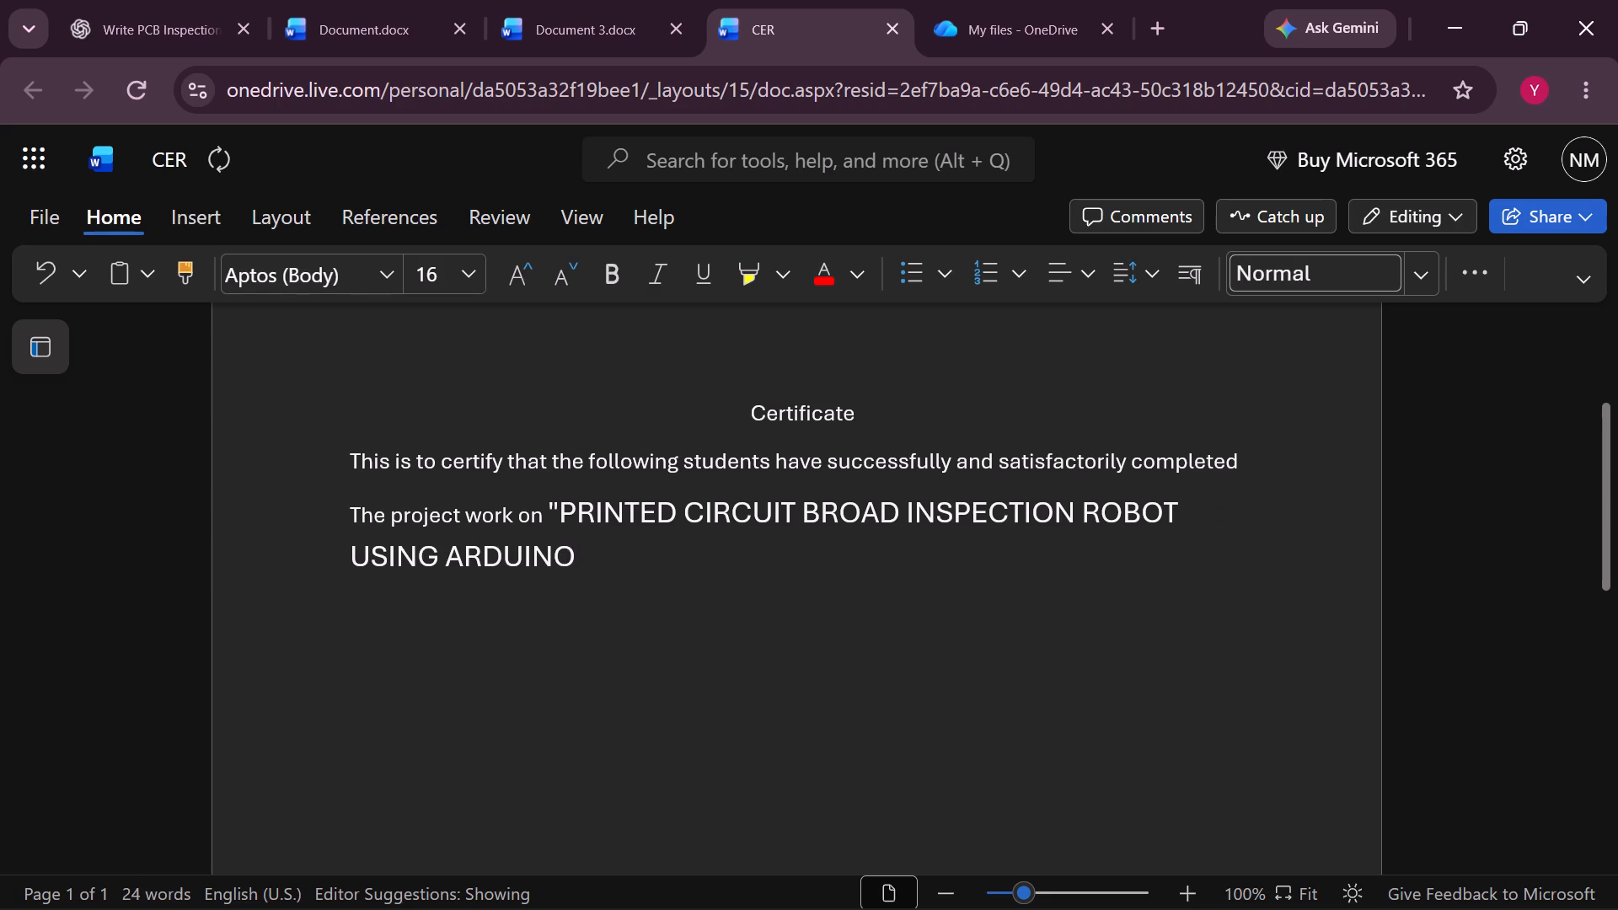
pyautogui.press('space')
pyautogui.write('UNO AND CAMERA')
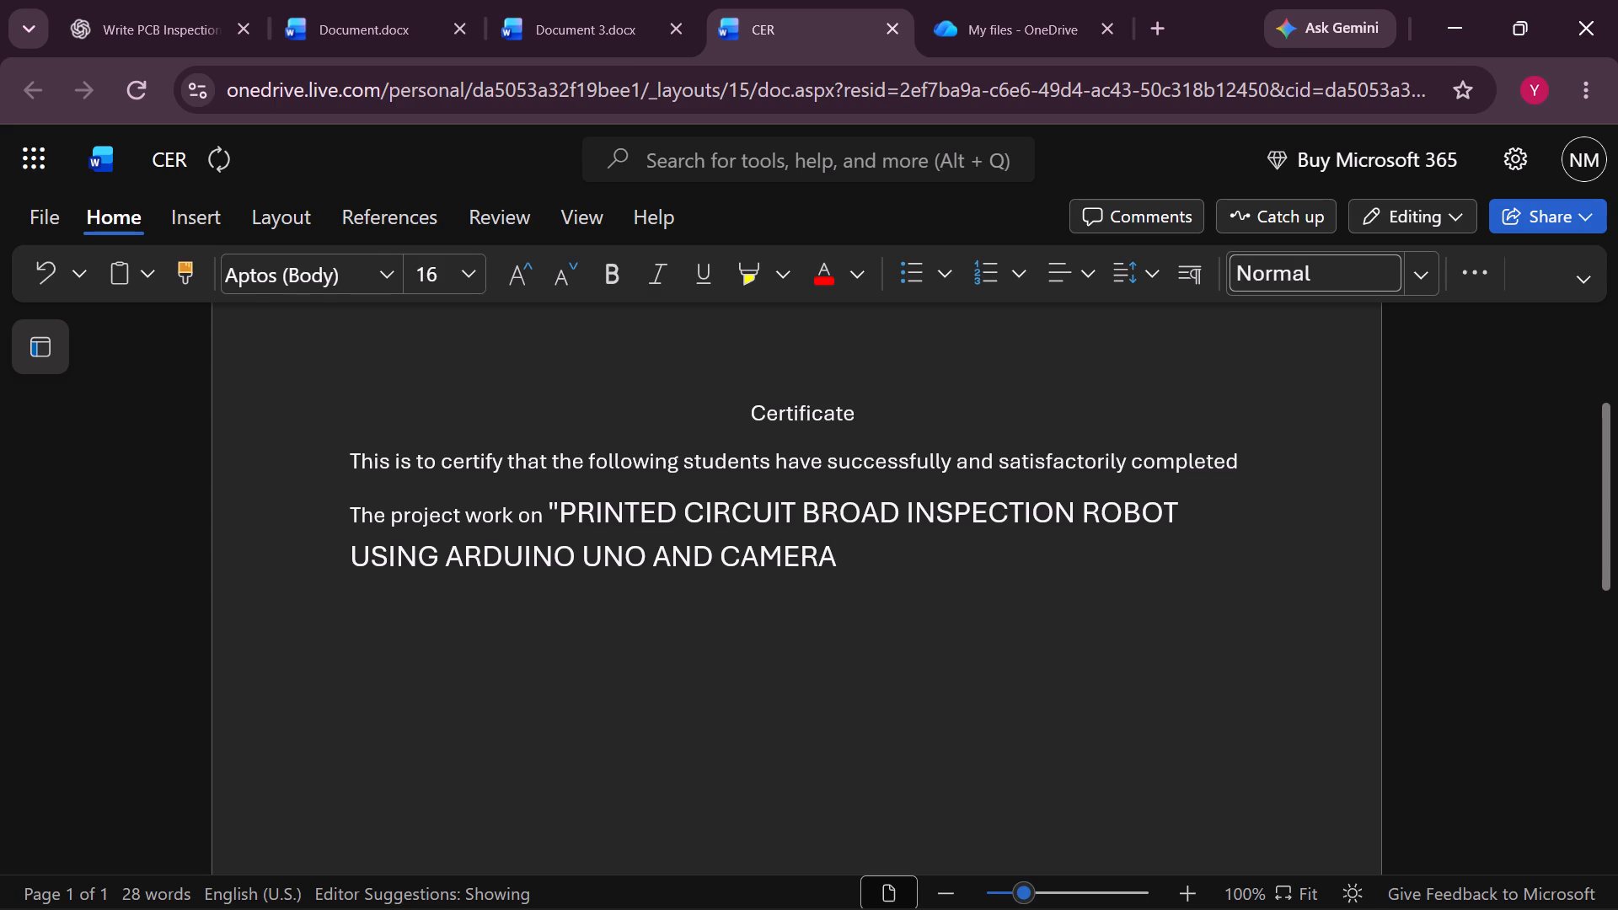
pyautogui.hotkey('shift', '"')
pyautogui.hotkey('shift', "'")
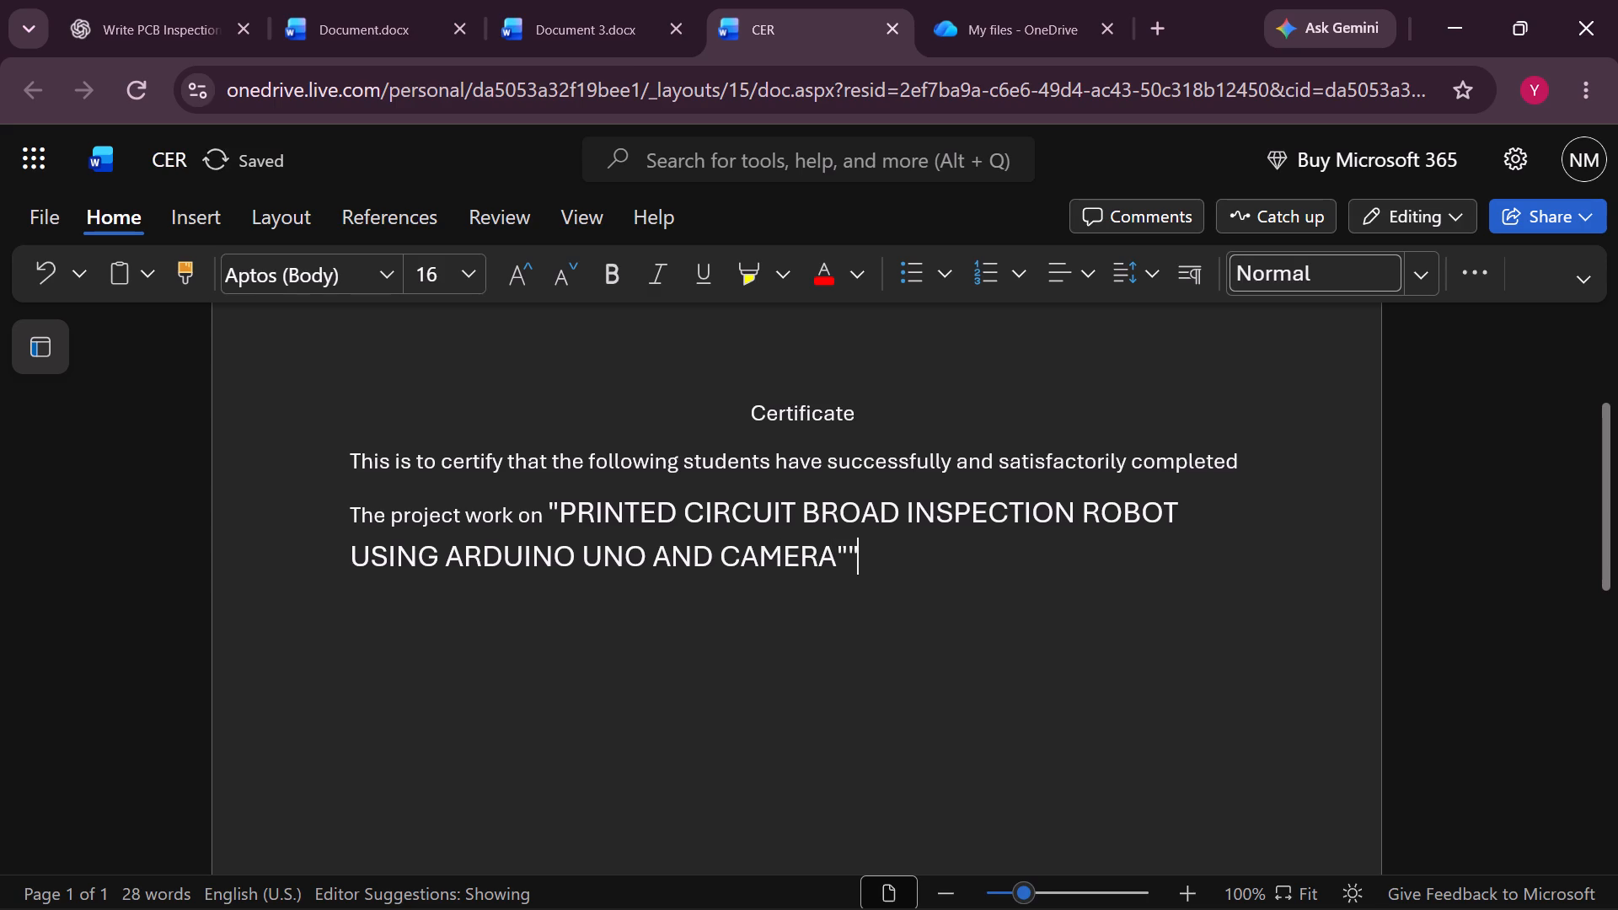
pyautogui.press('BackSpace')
# At font size 12, add an ampersand after the closing quotation mark, with a space on each side.
pyautogui.click(460, 267)
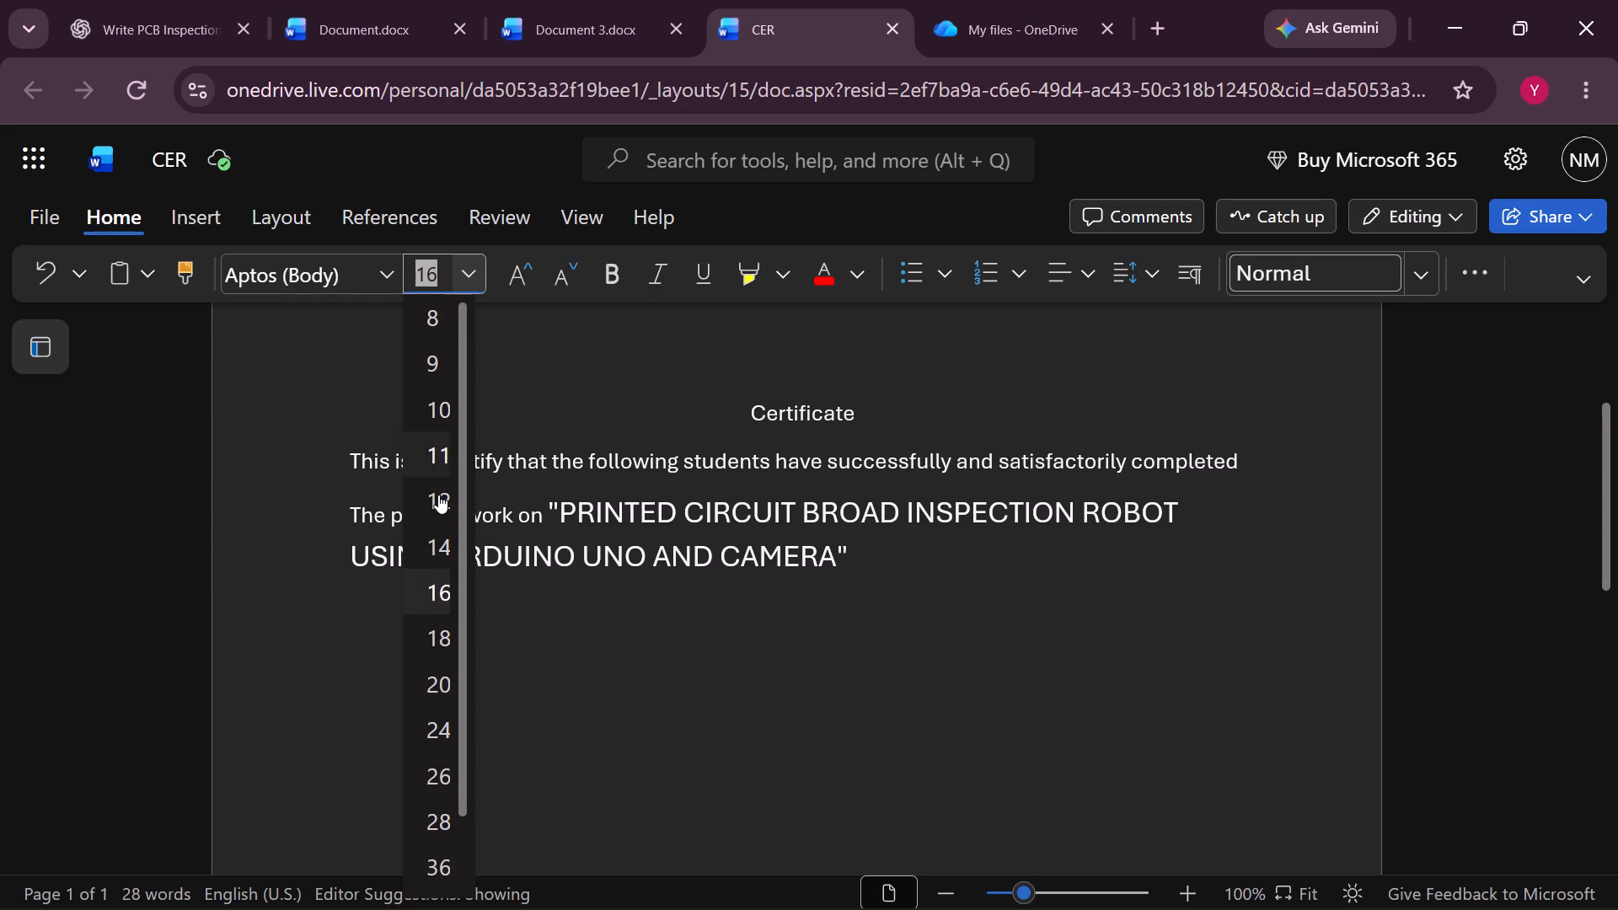
pyautogui.click(438, 495)
pyautogui.scroll(1, 571, 472)
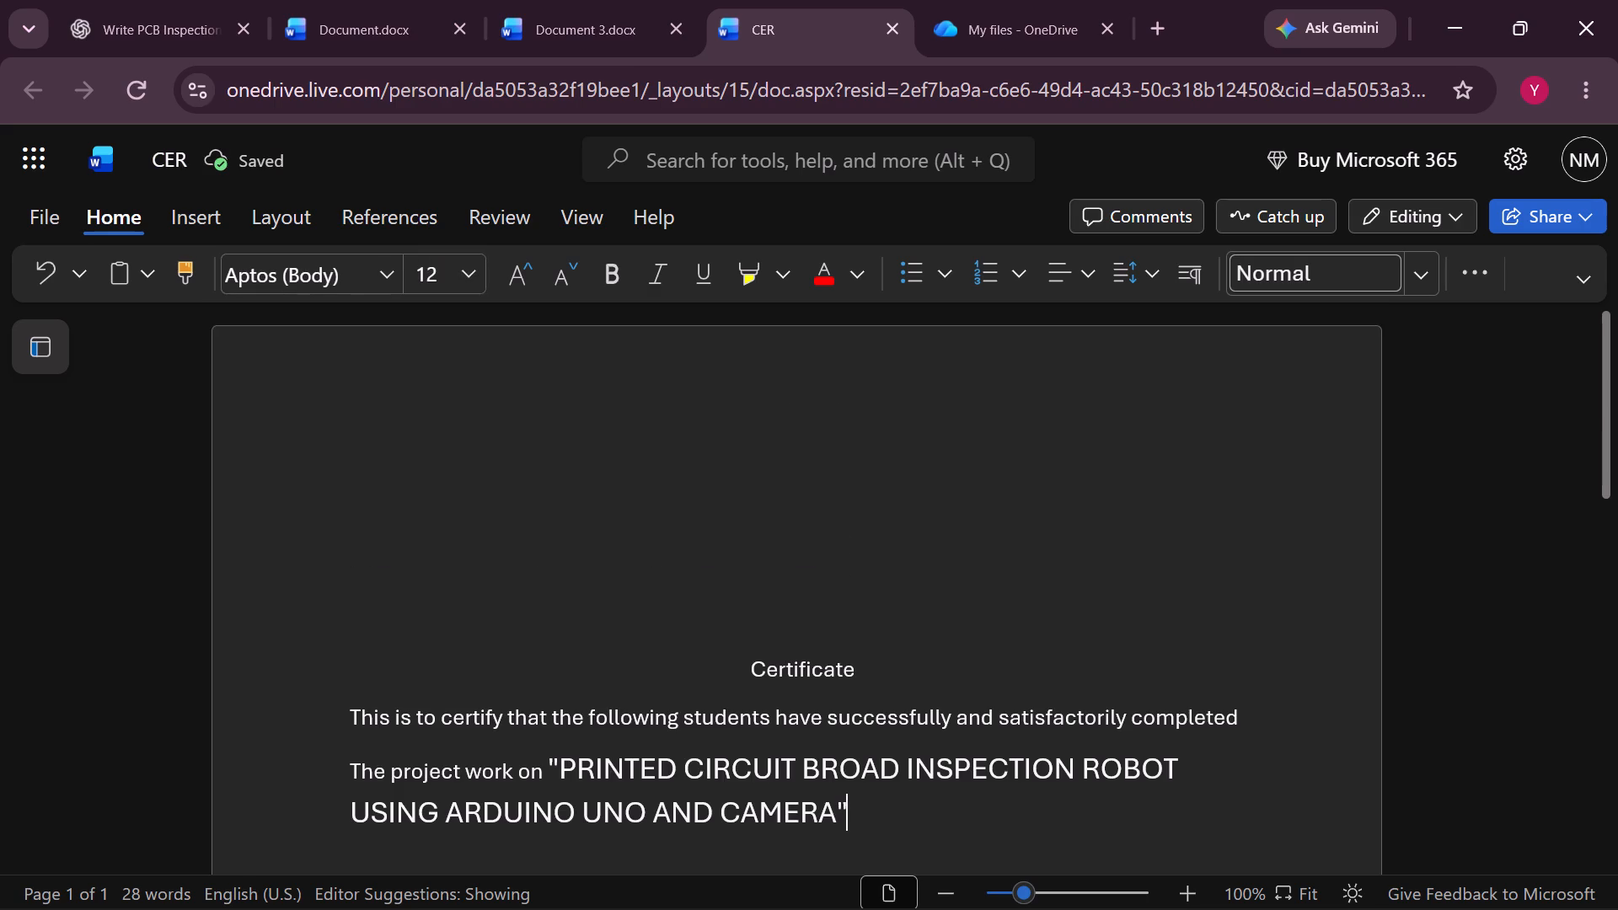
pyautogui.scroll(-3, 571, 472)
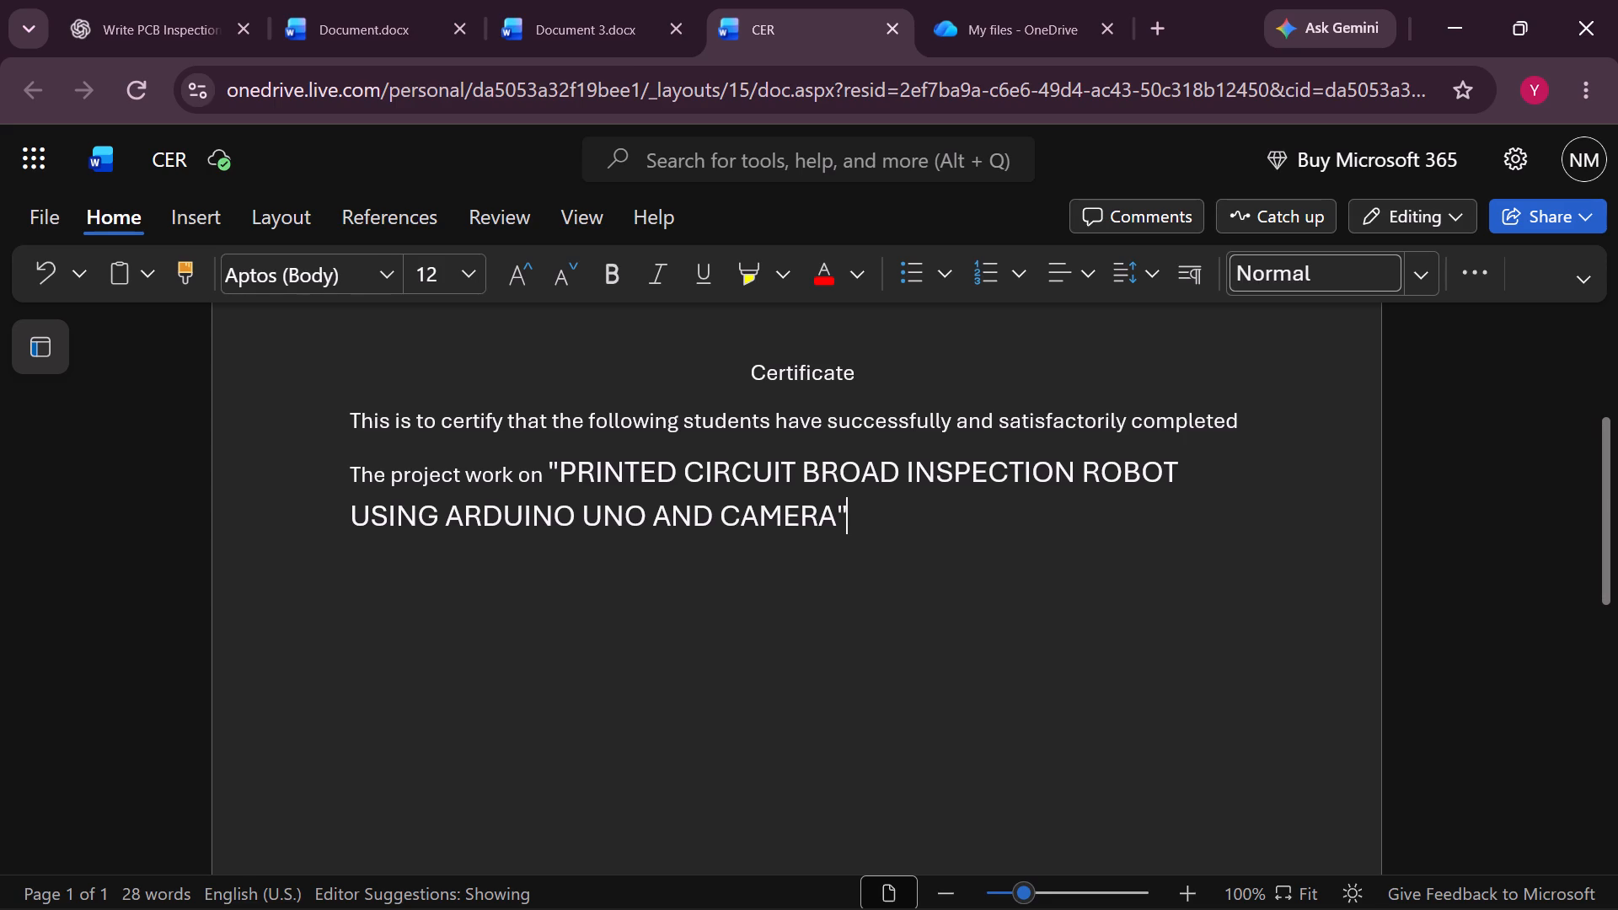
pyautogui.hotkey('shift', '&')
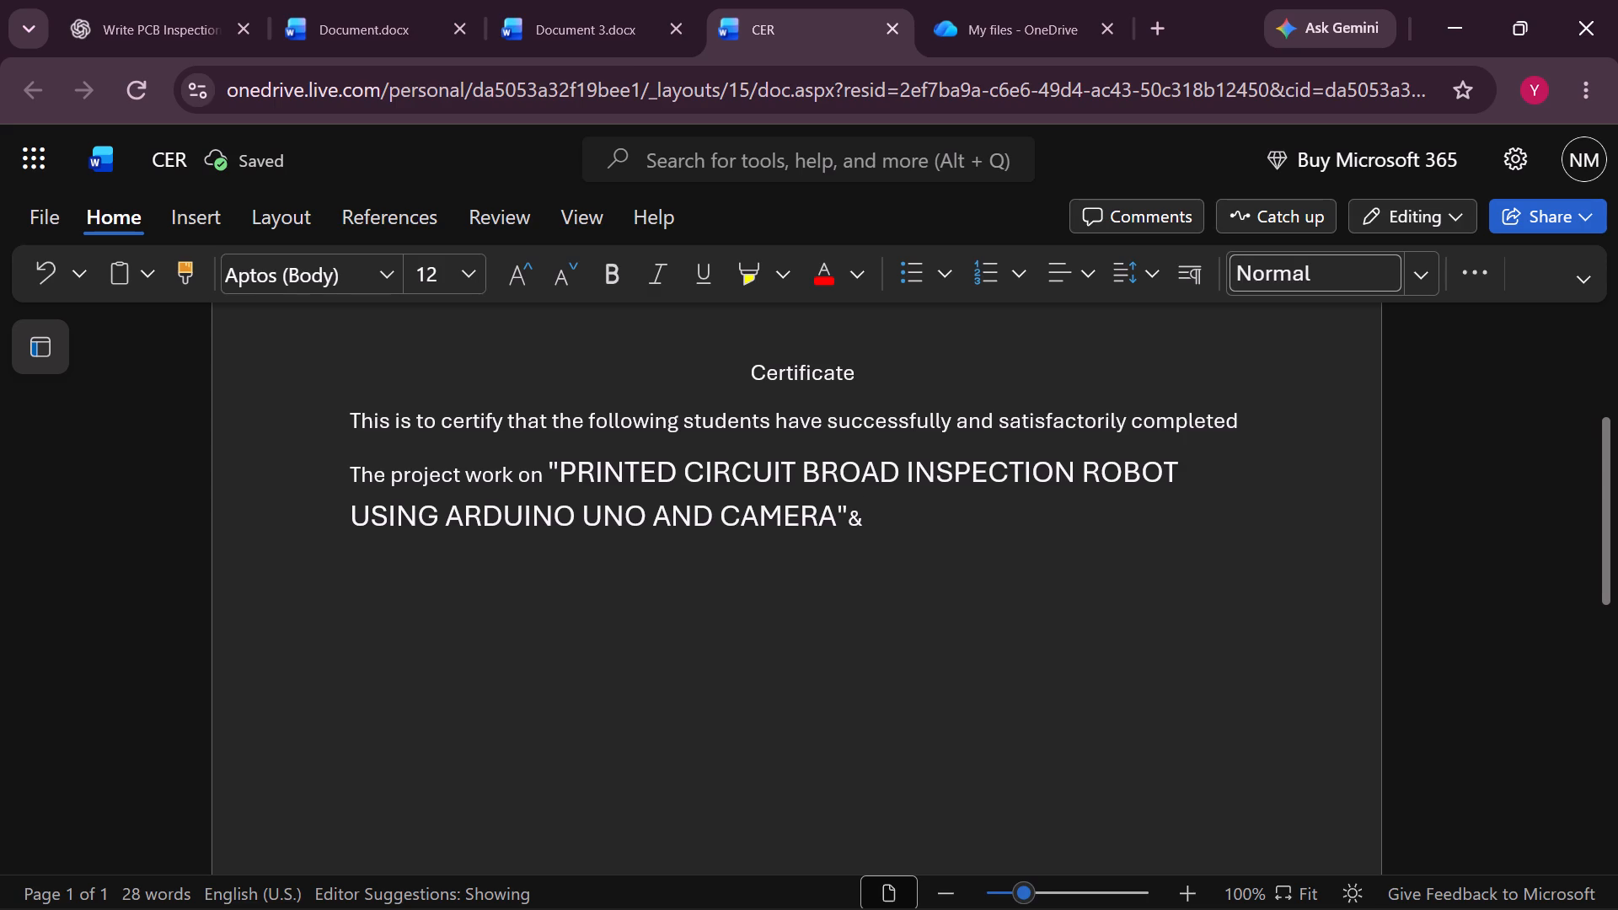
pyautogui.click(844, 512)
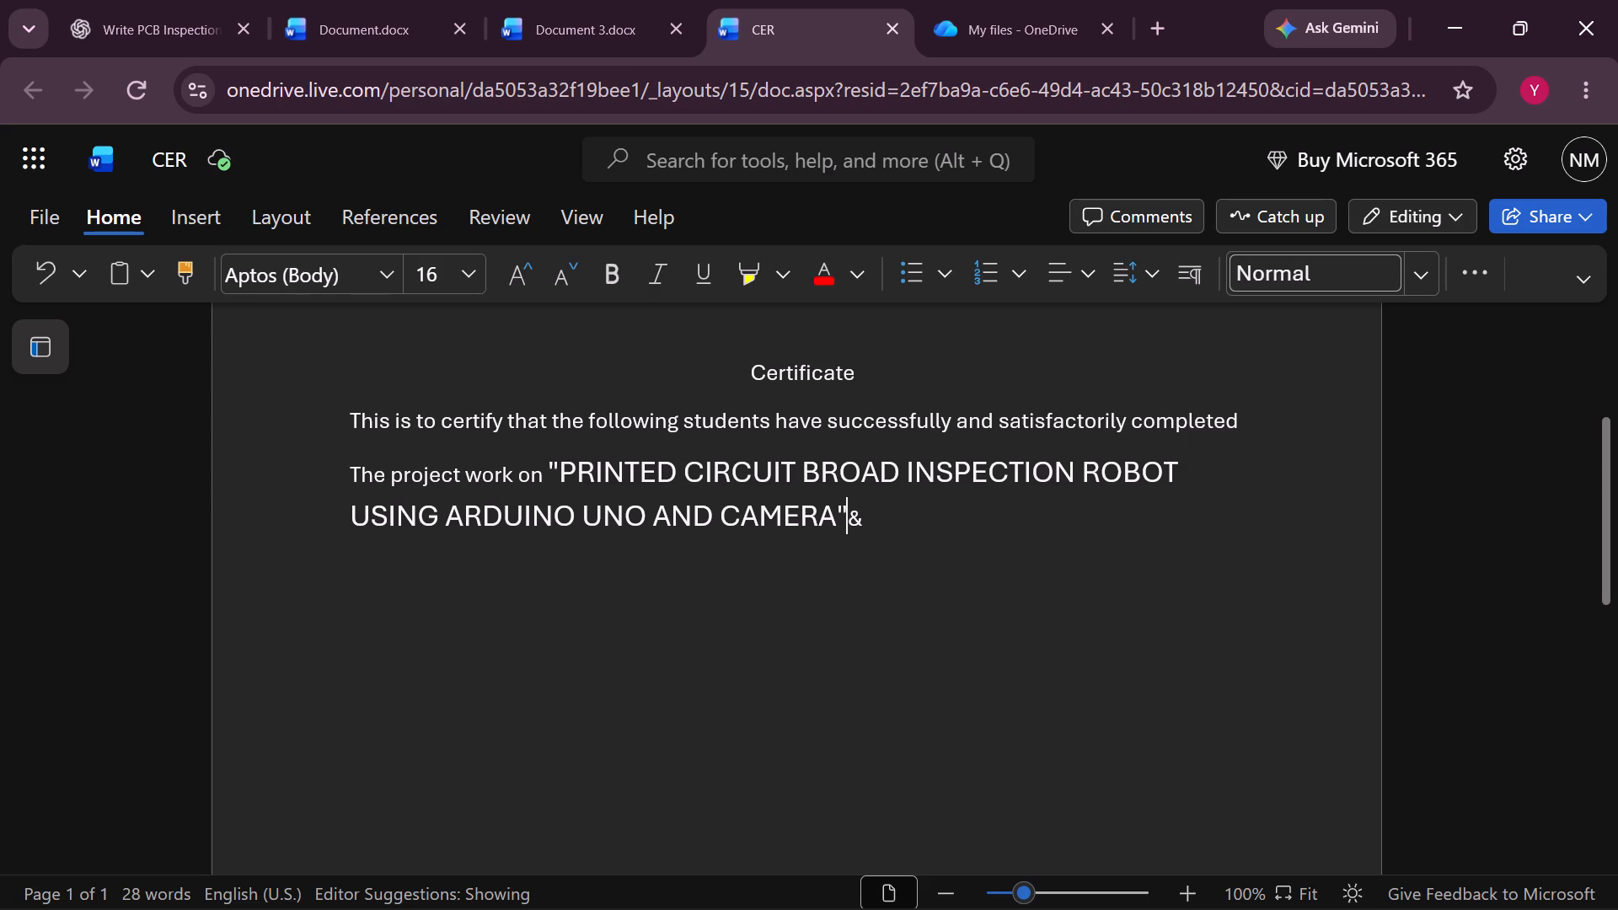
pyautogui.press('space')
pyautogui.click(879, 511)
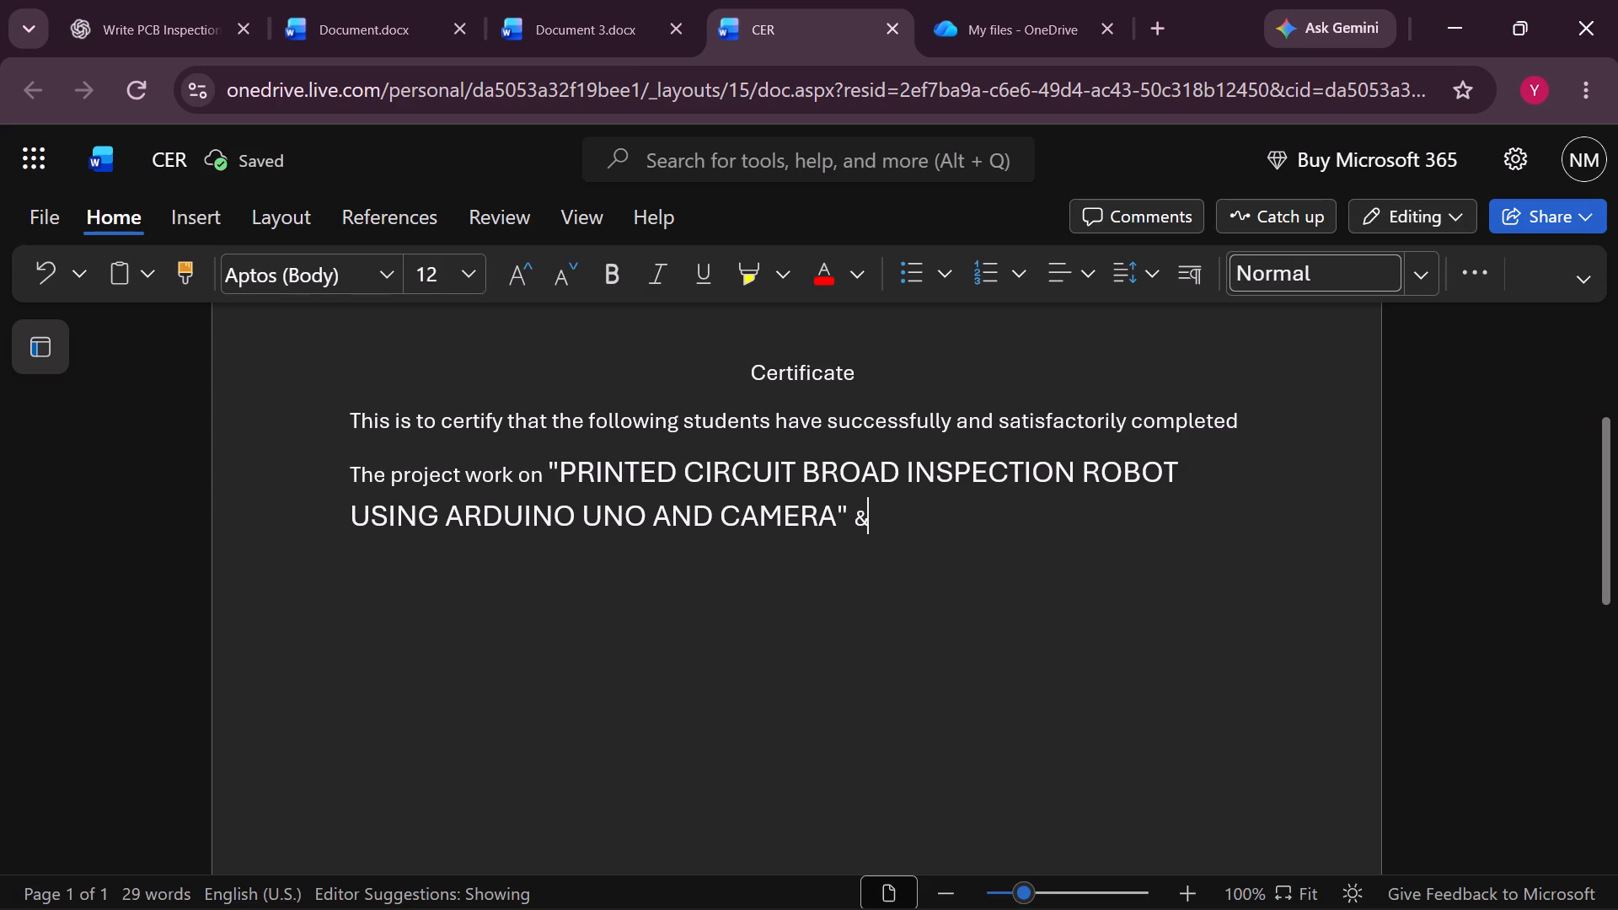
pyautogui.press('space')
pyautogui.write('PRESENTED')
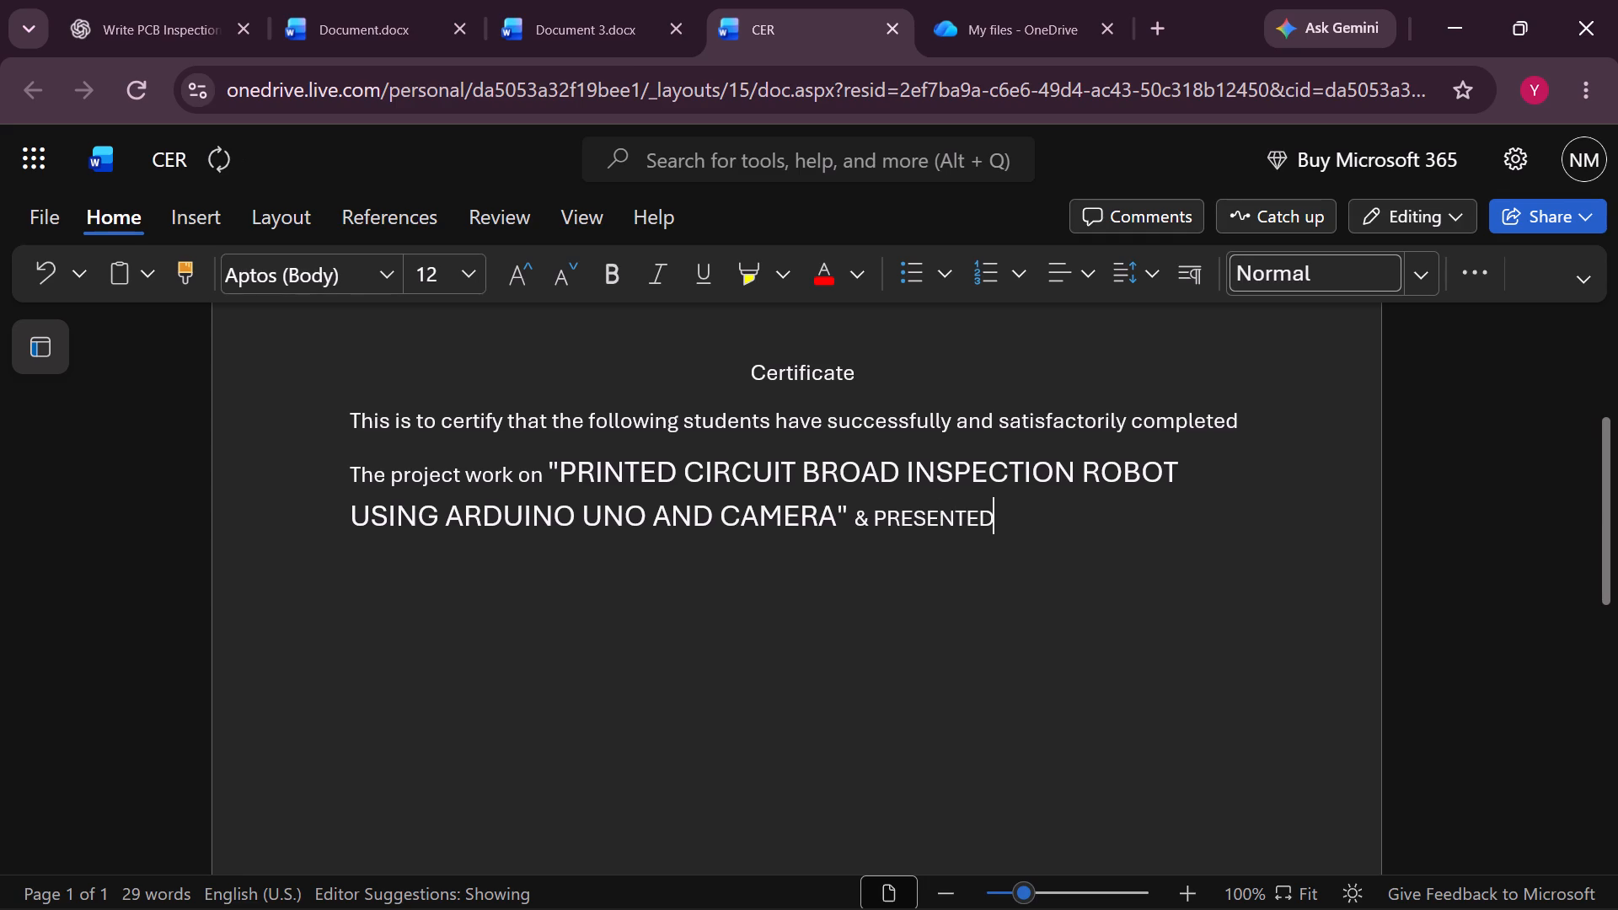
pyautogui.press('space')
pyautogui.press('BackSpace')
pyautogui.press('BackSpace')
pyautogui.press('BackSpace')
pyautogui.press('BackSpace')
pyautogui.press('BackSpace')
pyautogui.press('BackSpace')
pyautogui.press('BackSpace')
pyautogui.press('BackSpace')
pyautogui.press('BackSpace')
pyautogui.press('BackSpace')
# Continue the certificate sentence after the ampersand with "presented" in lowercase.
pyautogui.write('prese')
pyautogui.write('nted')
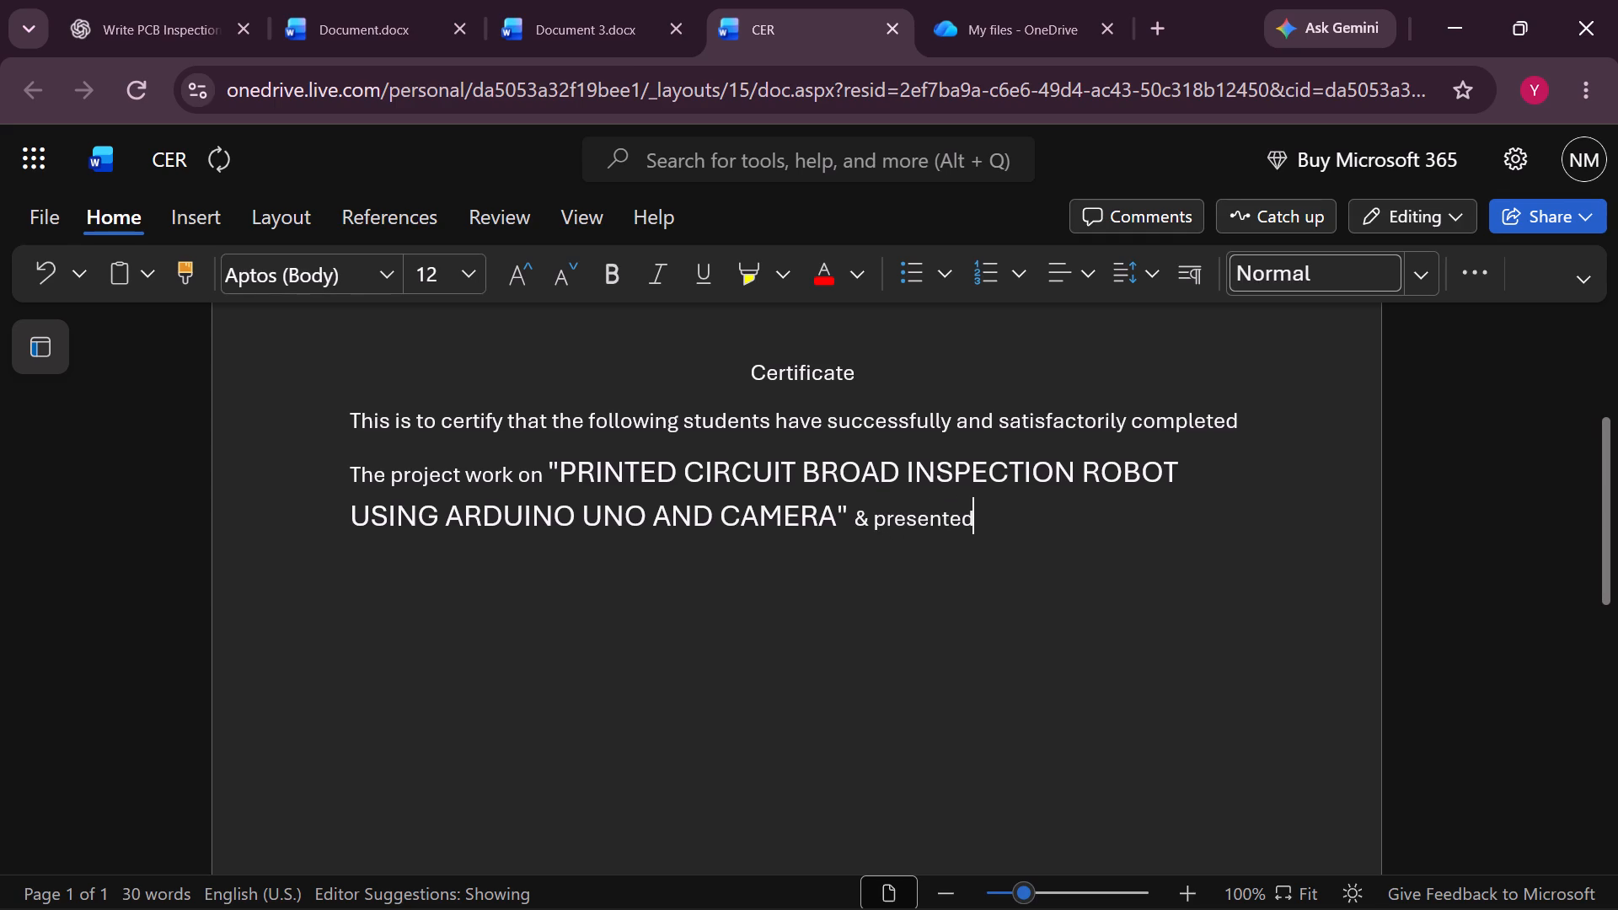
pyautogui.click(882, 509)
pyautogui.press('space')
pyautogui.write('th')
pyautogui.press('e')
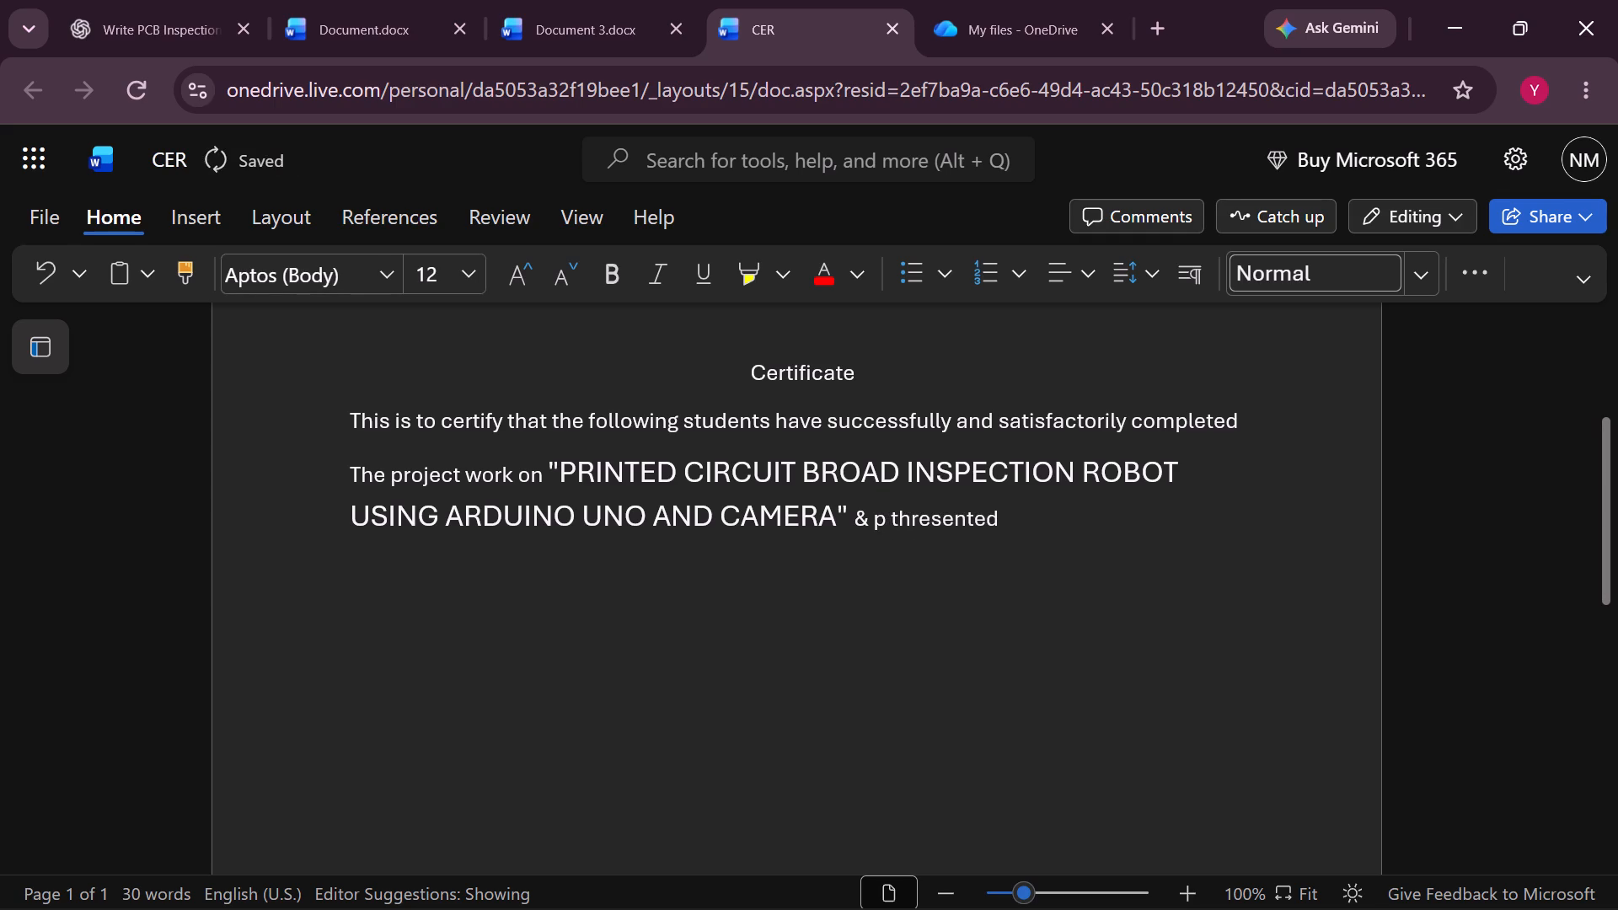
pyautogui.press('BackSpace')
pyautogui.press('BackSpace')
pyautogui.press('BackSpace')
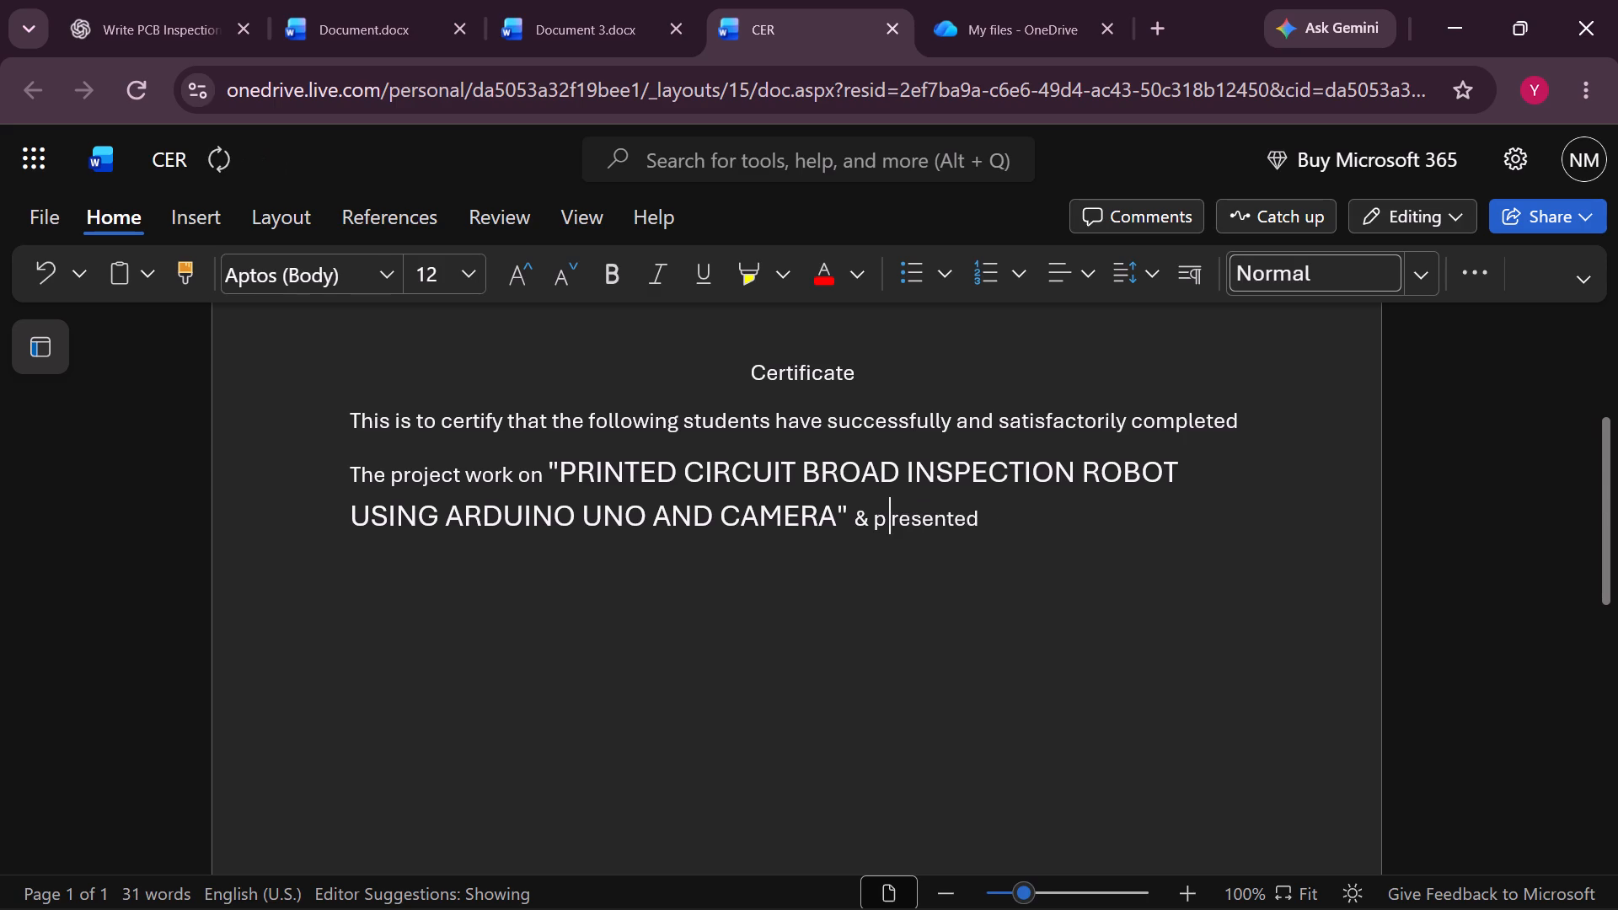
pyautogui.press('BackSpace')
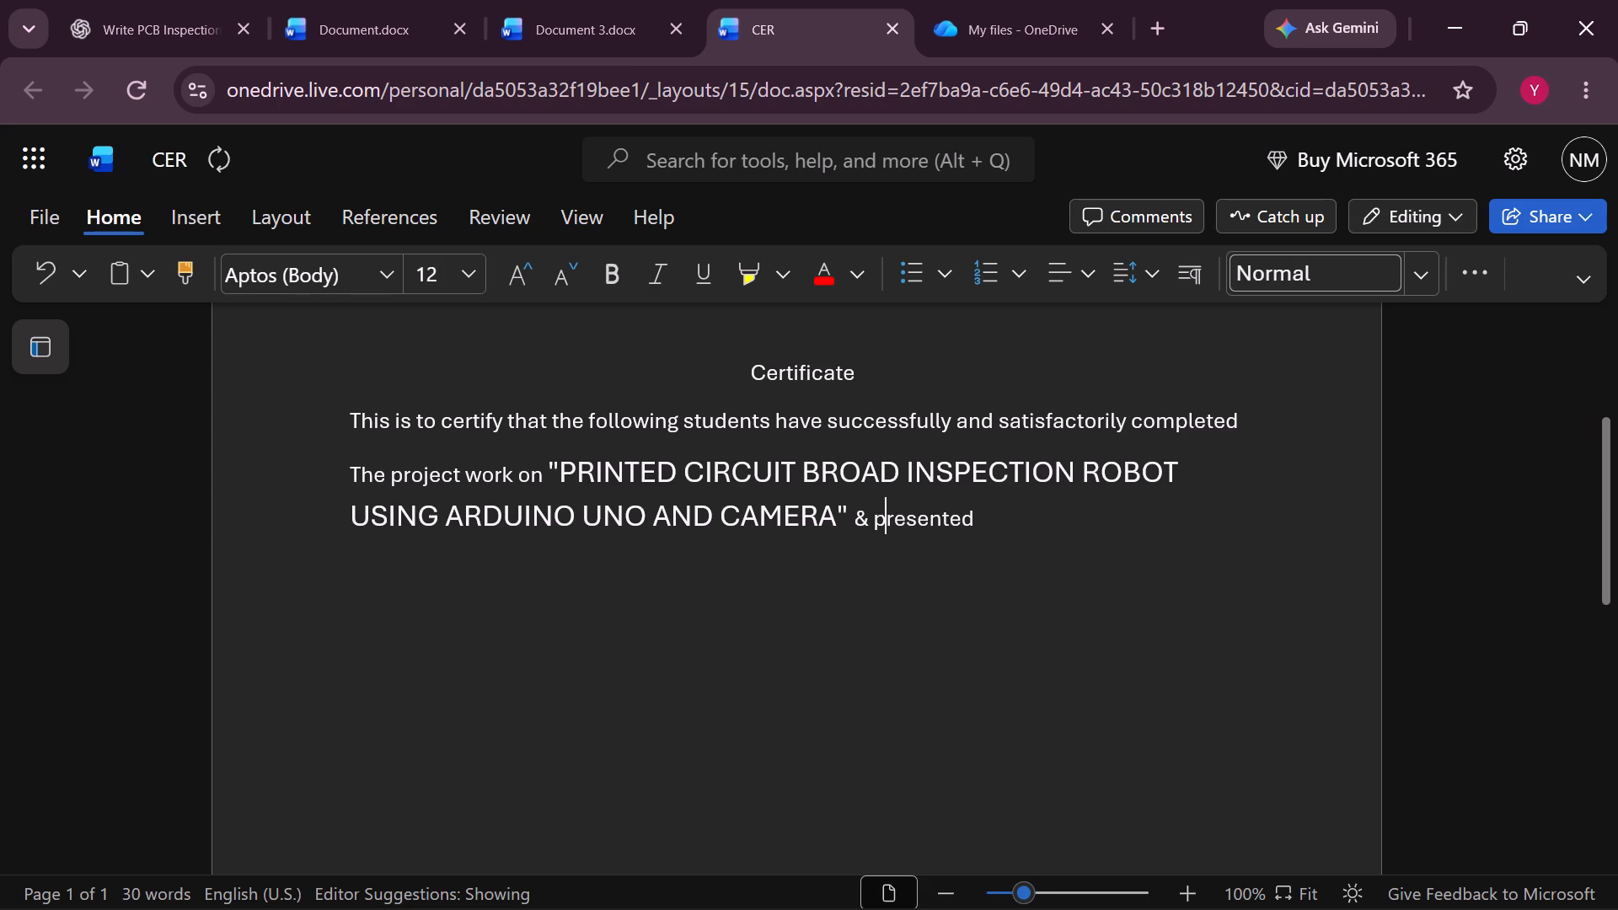
# Continue the certificate sentence after "presented" with "their report in the partial".
pyautogui.click(1037, 509)
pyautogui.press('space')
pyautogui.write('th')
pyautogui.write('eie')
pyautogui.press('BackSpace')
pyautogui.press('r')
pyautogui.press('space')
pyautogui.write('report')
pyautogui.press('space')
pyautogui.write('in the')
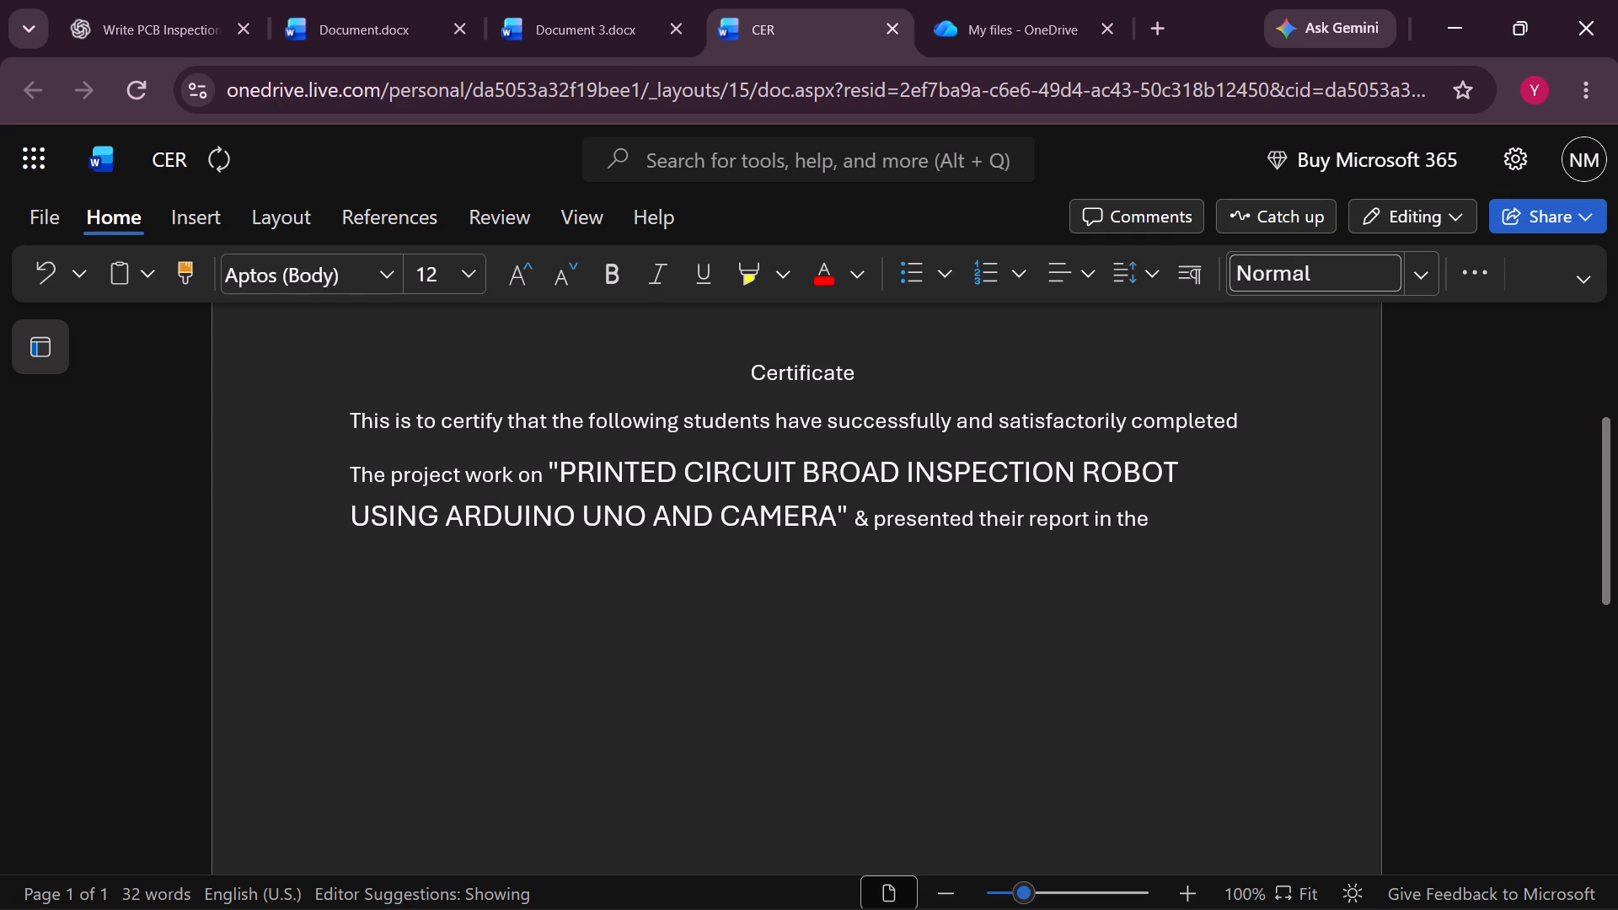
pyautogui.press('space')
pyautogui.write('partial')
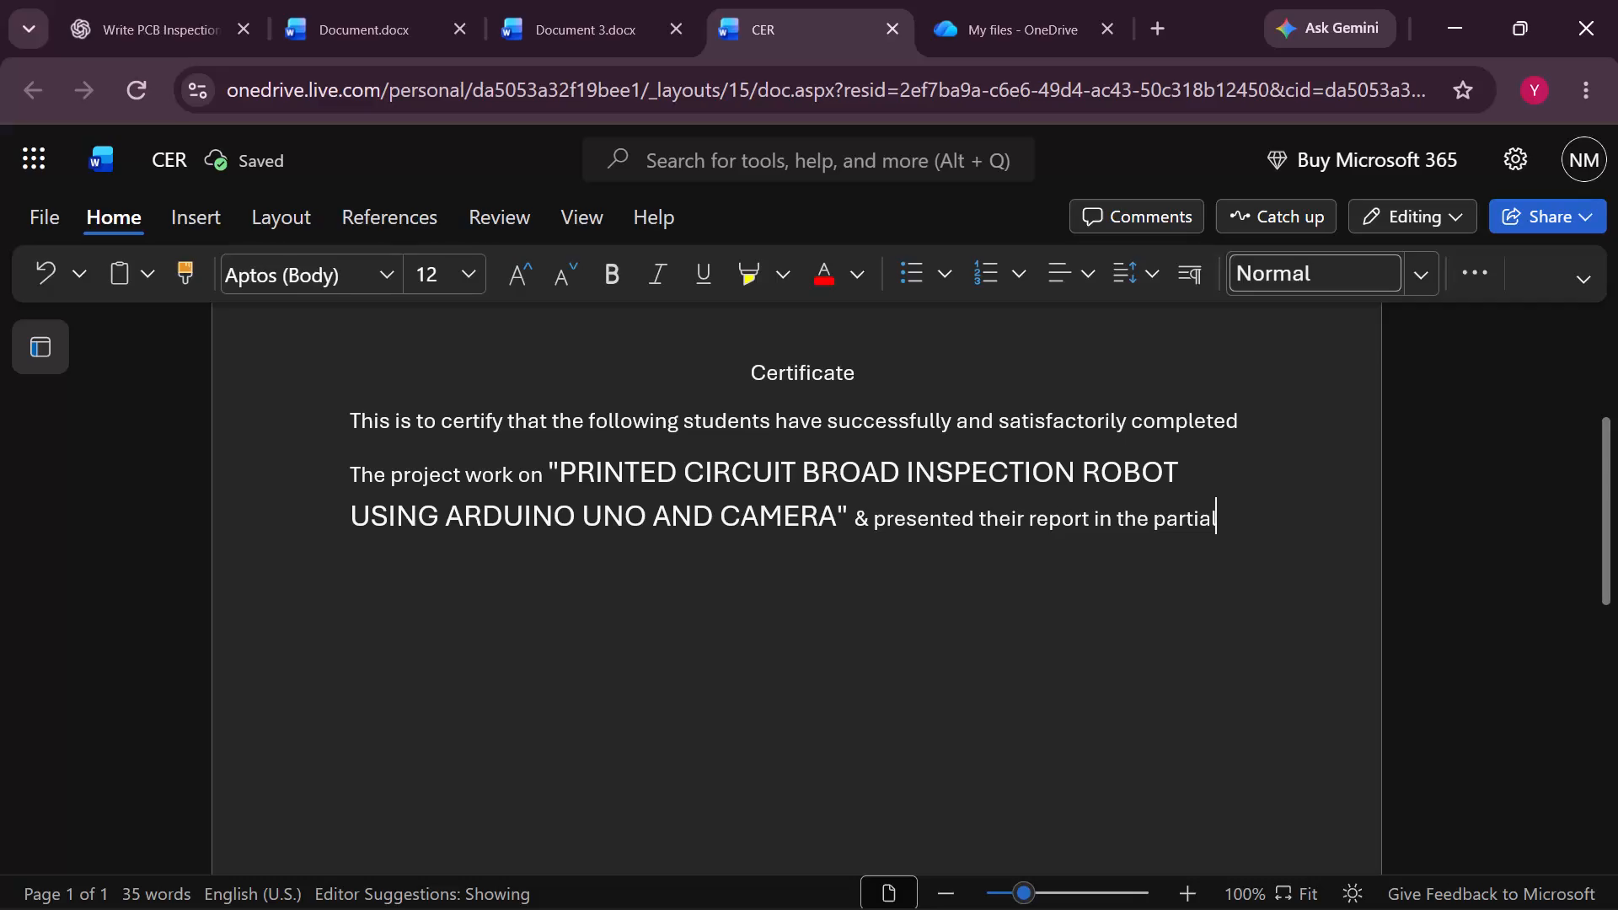
# Add the word "fulfillment" after "partial" in the certificate sentence.
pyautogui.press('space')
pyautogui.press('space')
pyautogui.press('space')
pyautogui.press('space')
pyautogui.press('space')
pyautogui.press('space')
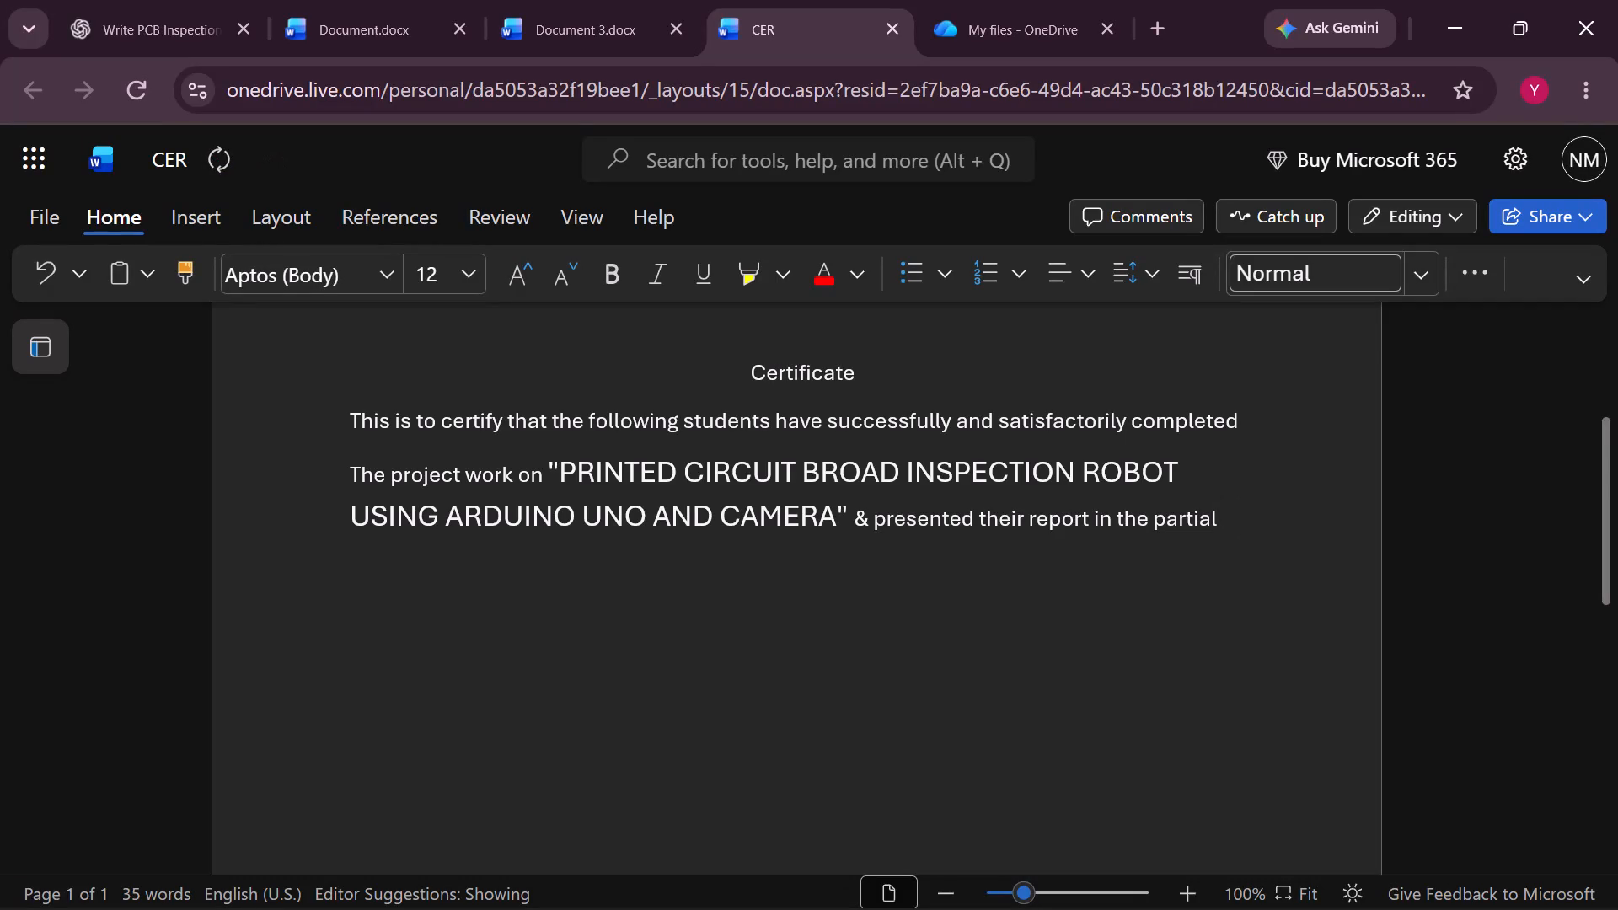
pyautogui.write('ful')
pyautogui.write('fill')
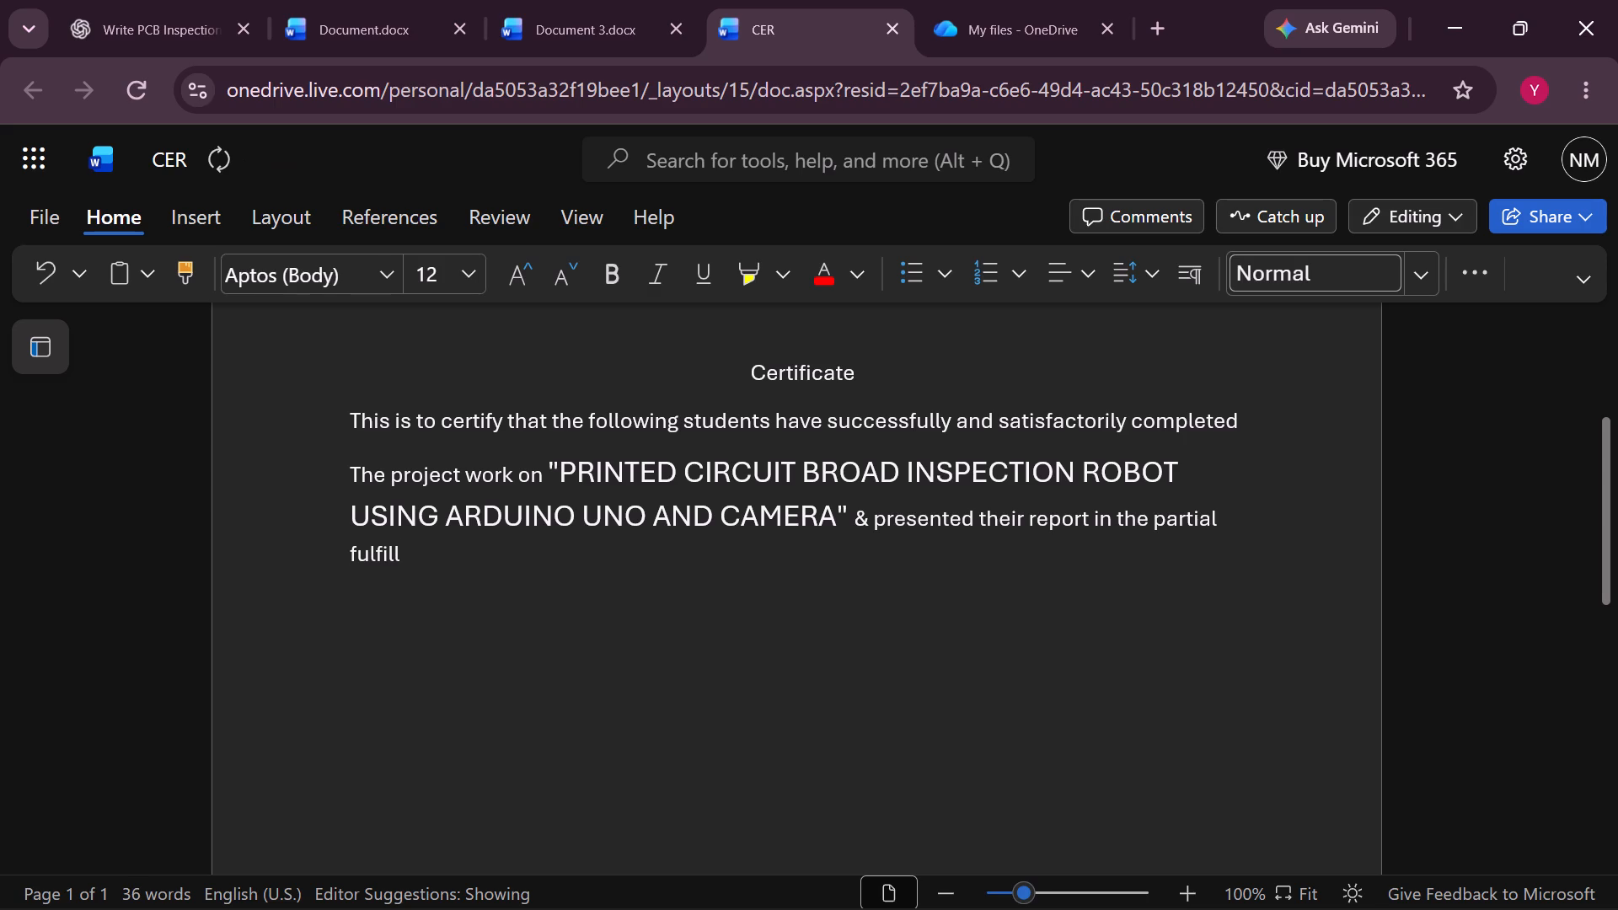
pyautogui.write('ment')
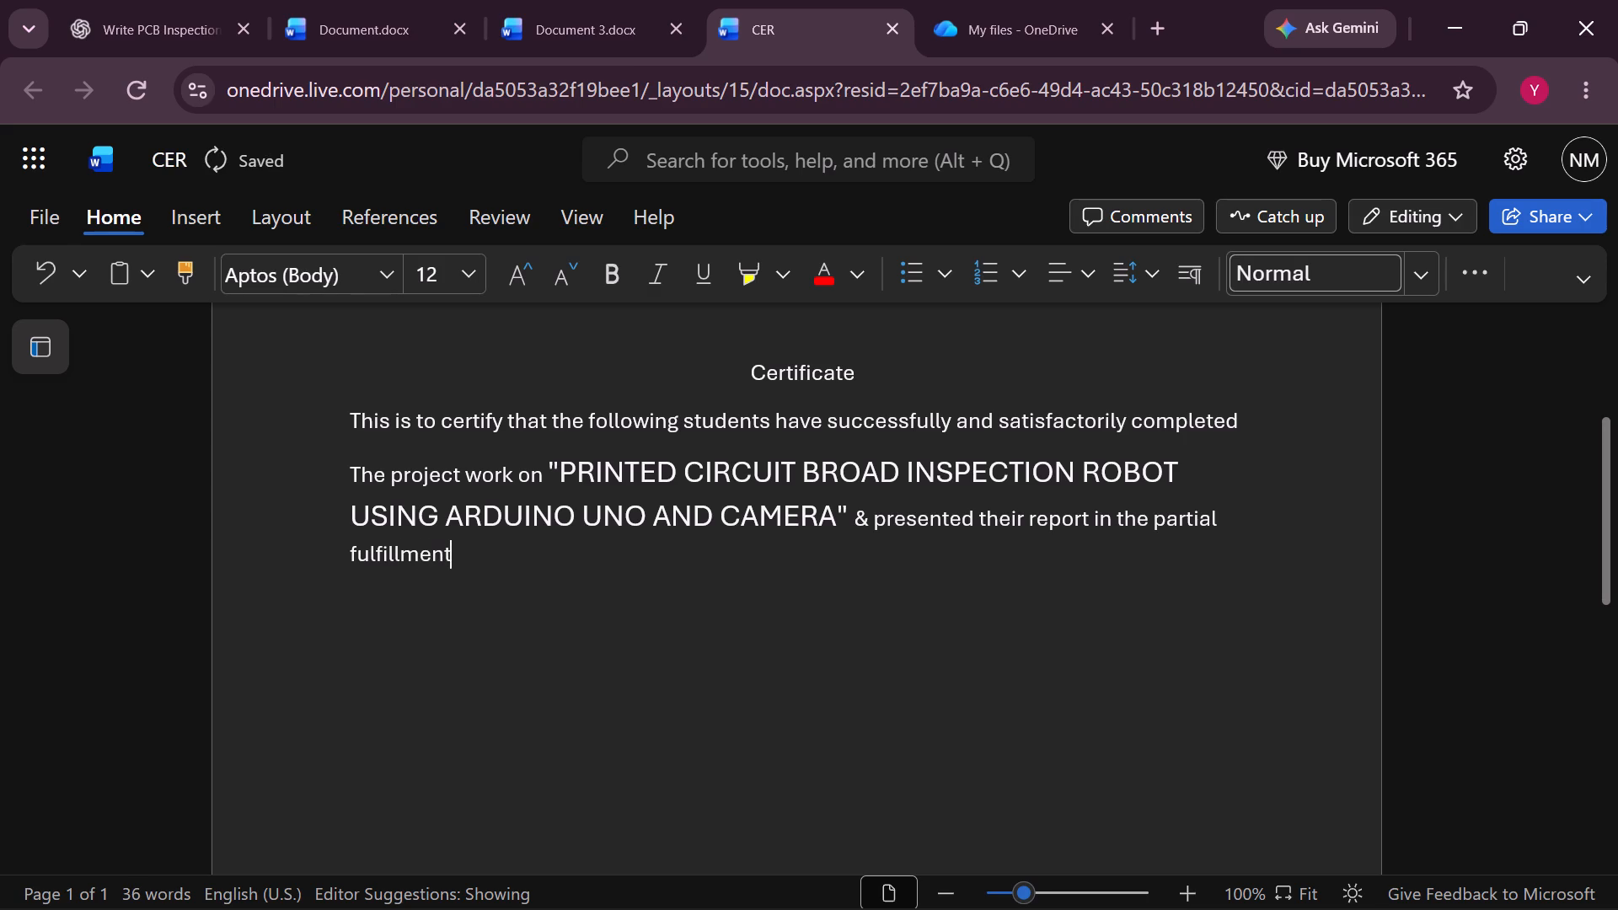
# Continue the certificate sentence after "fulfillment" with "of the requirement for".
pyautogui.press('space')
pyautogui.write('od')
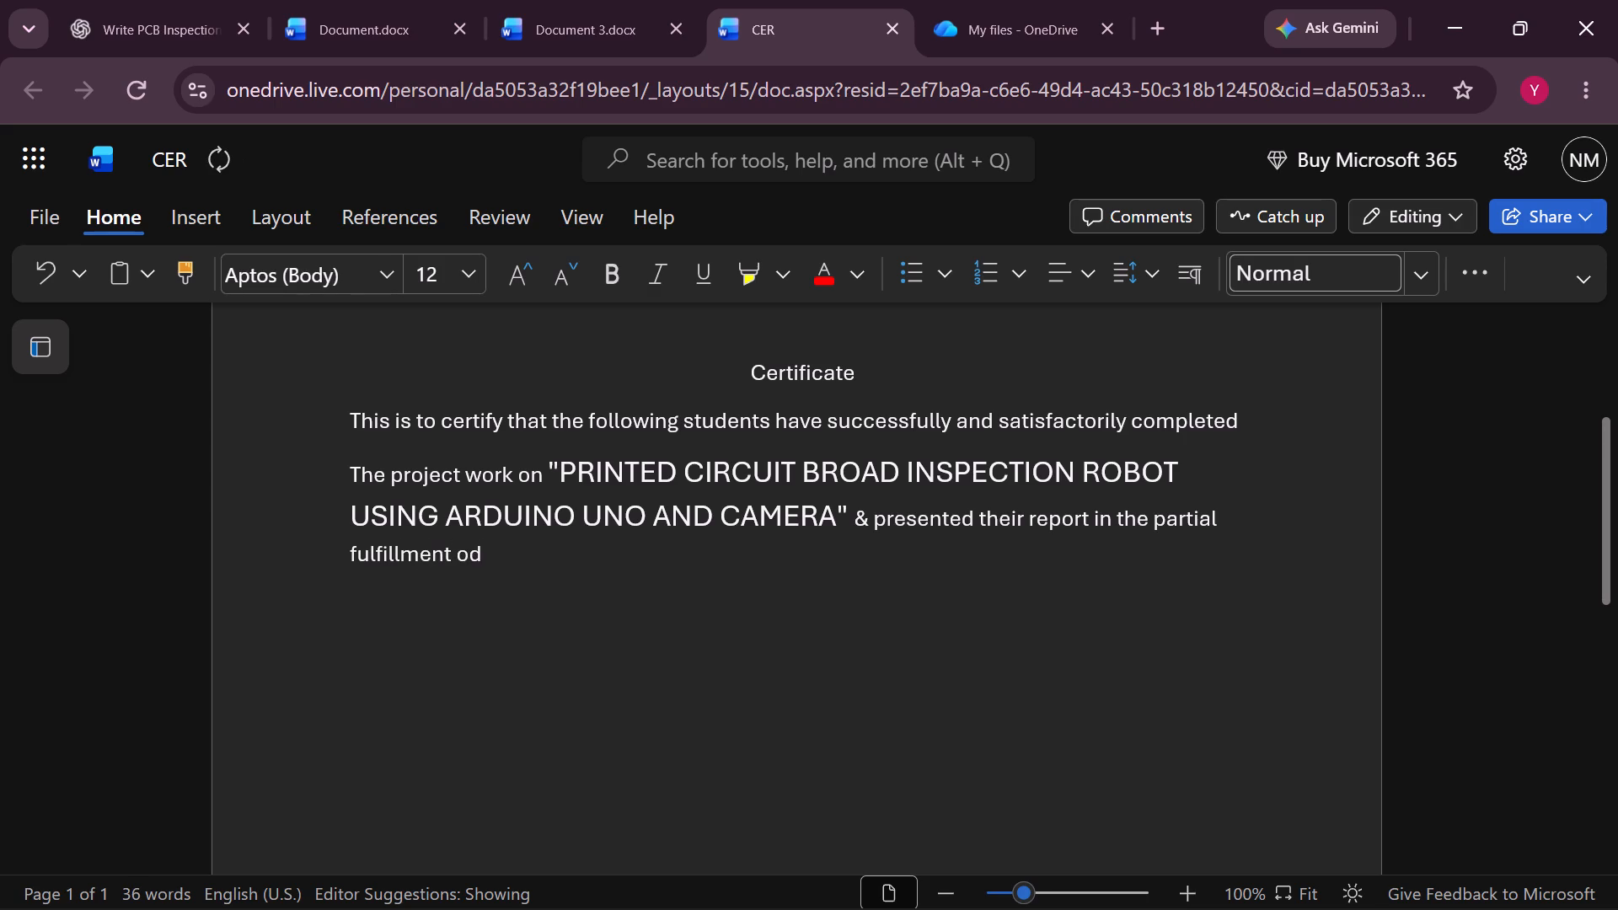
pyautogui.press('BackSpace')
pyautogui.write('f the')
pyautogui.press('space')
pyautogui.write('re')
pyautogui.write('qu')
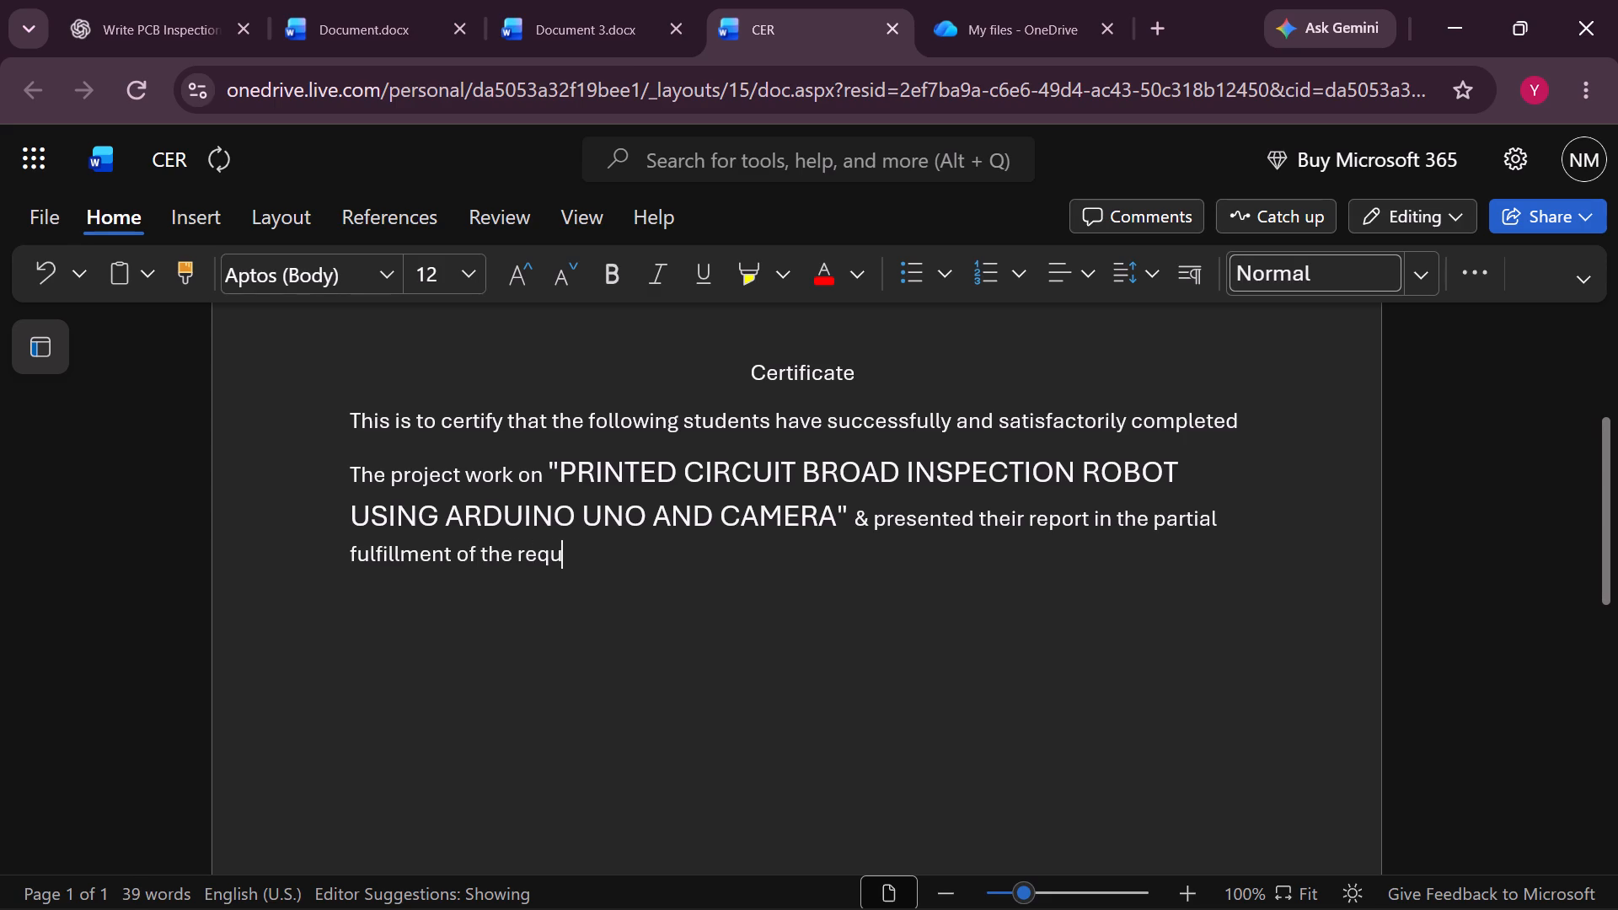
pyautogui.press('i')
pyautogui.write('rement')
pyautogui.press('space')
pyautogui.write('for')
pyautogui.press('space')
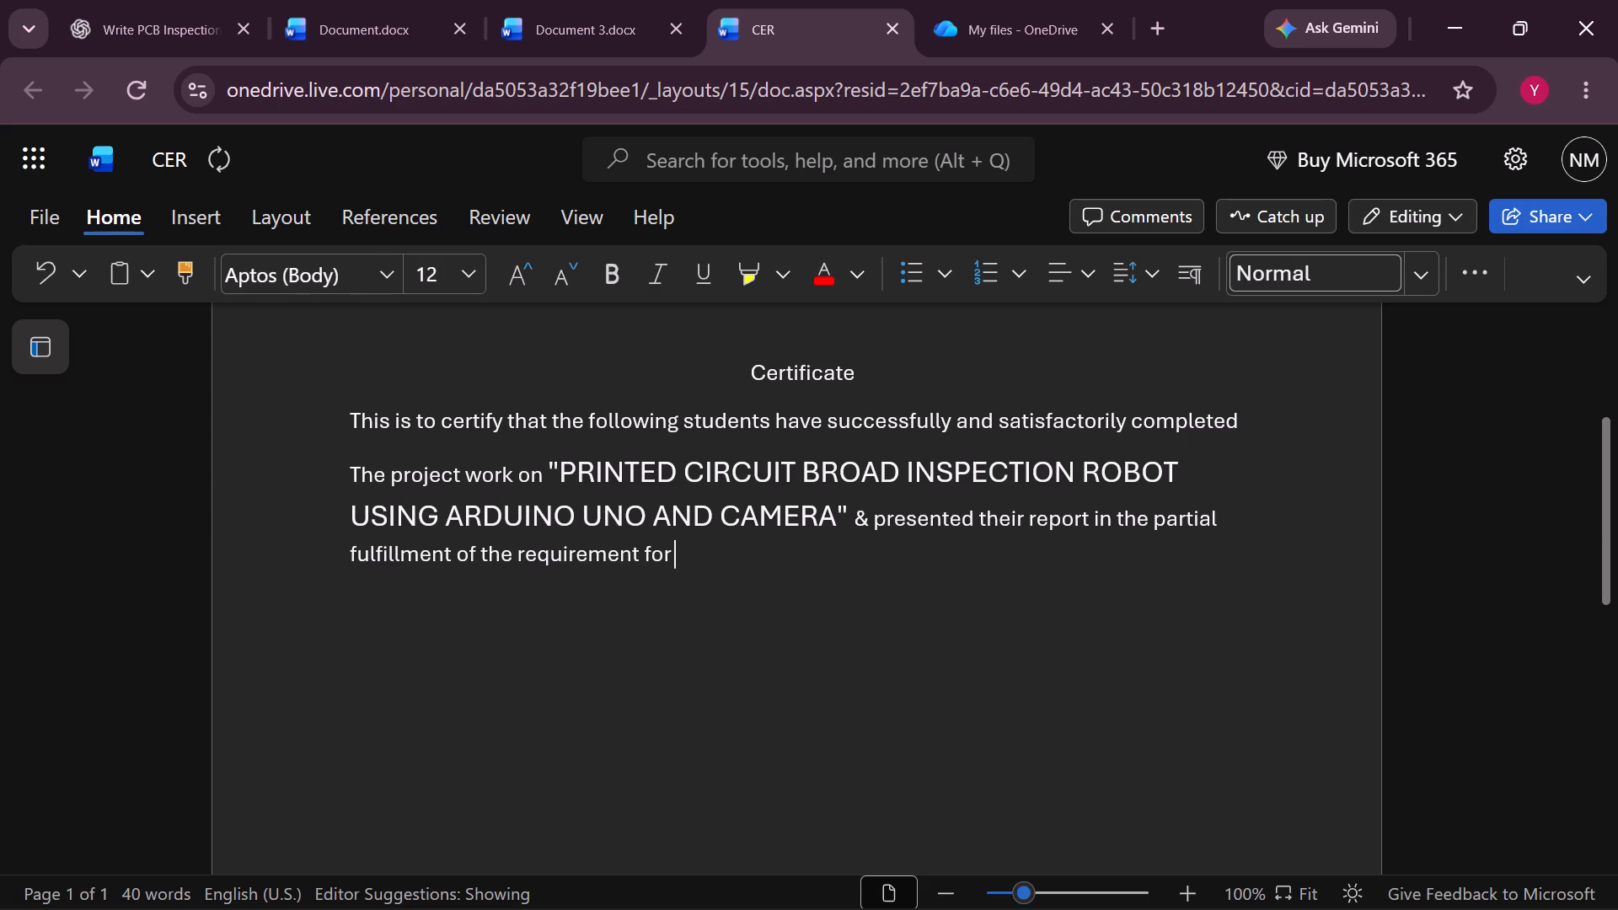
# Add a single opening double quotation mark after "for", followed by "Diploma in" with a capital D.
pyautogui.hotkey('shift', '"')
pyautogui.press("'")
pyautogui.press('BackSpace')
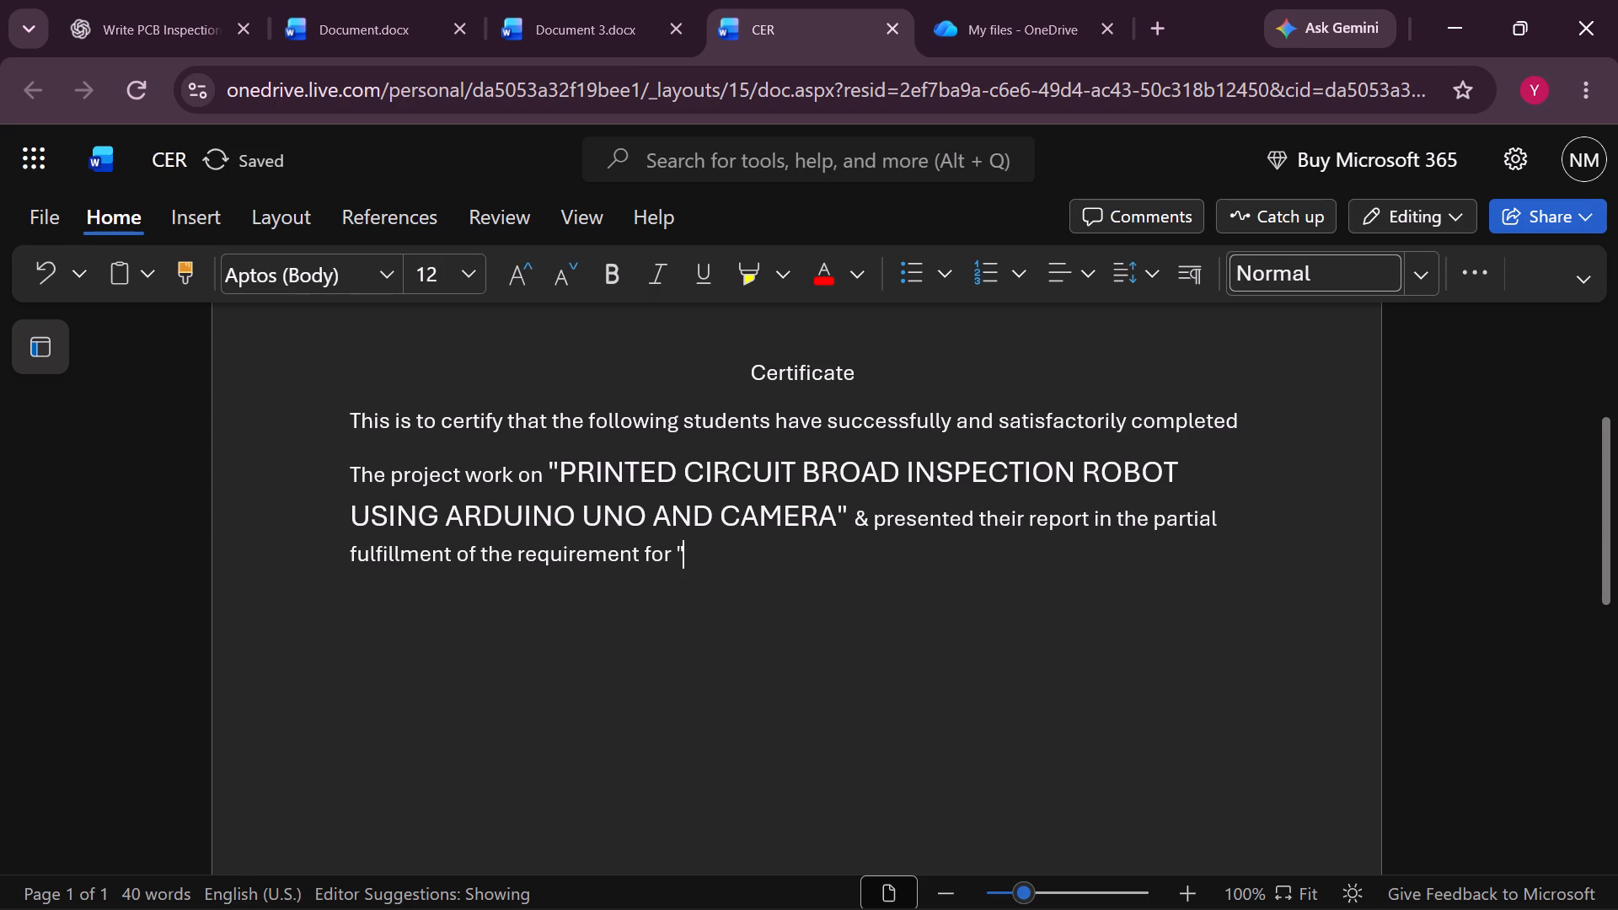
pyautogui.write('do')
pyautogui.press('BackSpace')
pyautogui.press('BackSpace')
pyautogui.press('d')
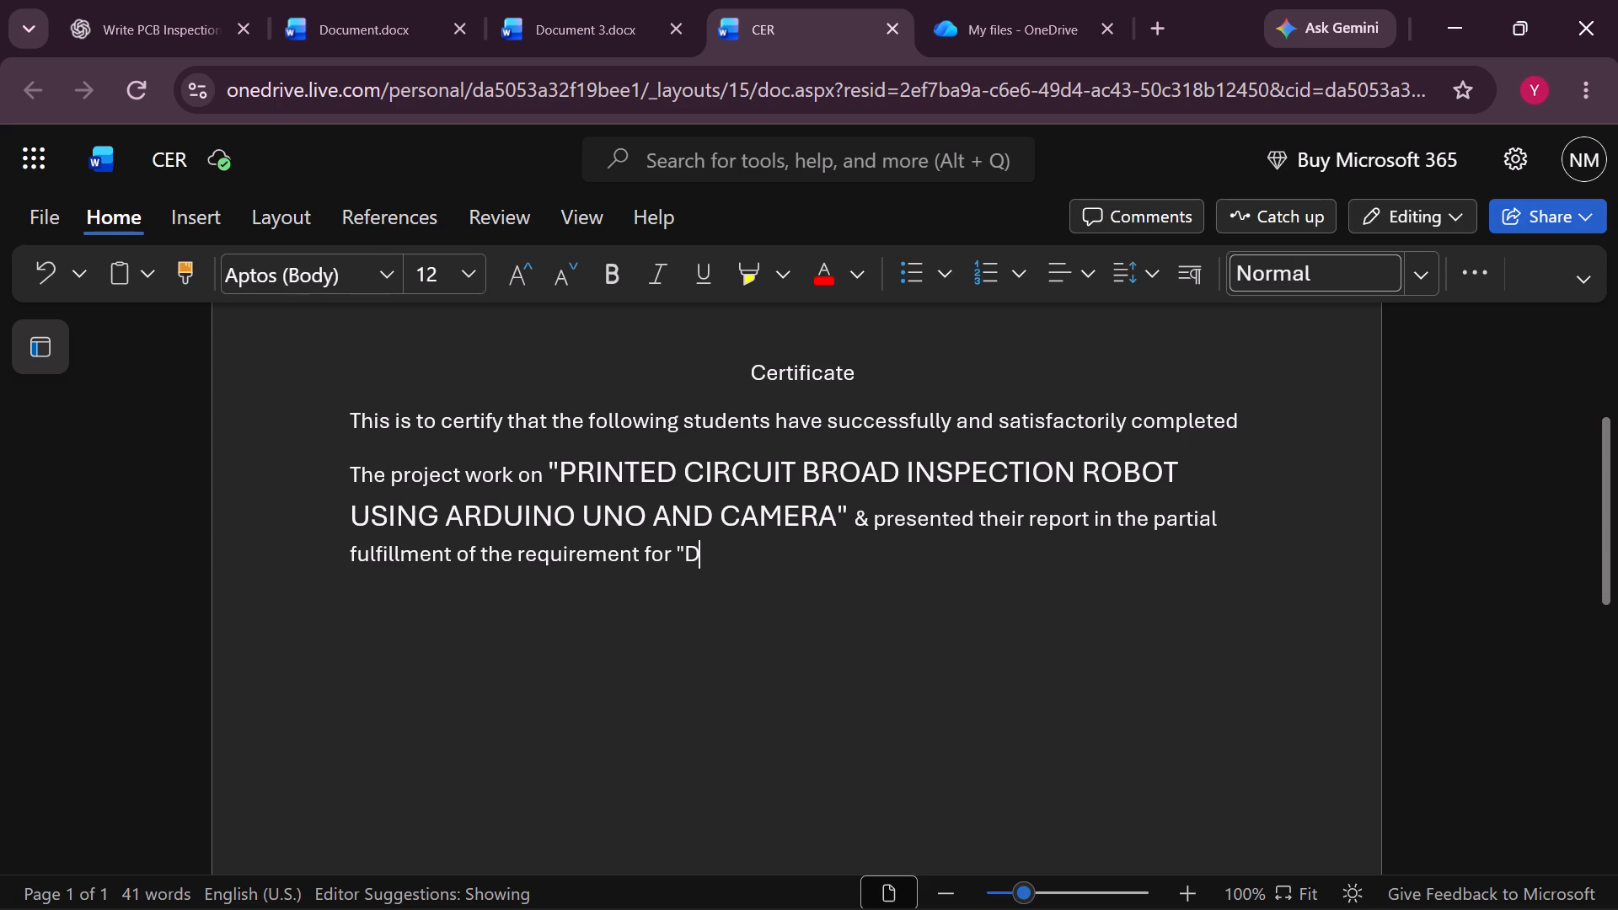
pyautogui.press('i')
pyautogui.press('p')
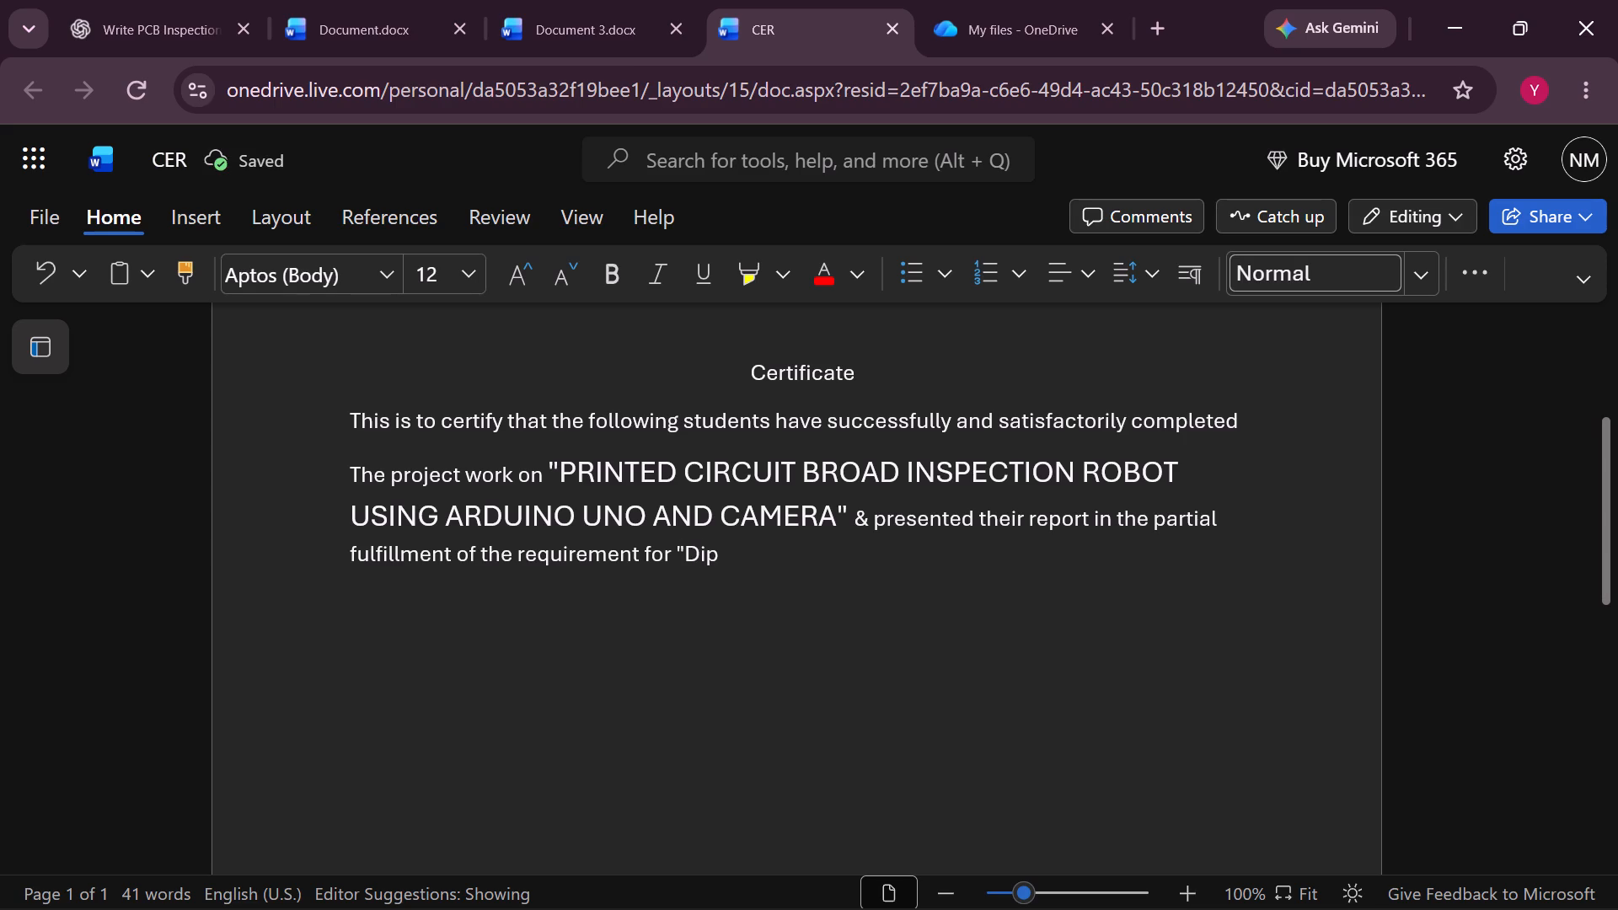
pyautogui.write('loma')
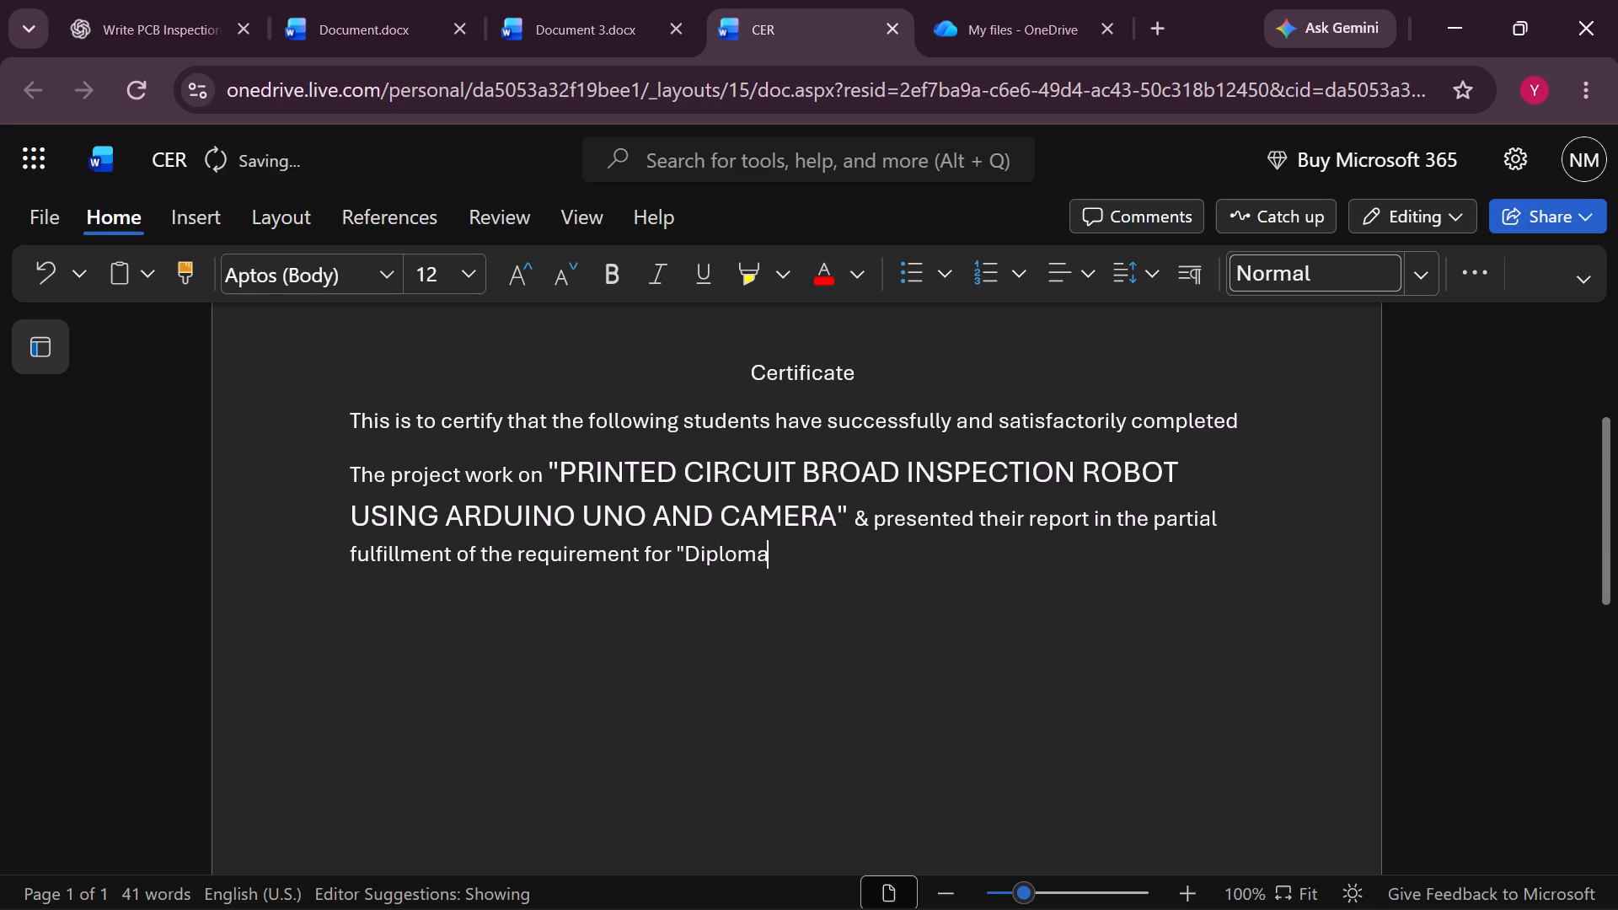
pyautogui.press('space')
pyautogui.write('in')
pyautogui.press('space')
# Add "Electronics" with a capital E after "Diploma in", correcting any mistyped letters.
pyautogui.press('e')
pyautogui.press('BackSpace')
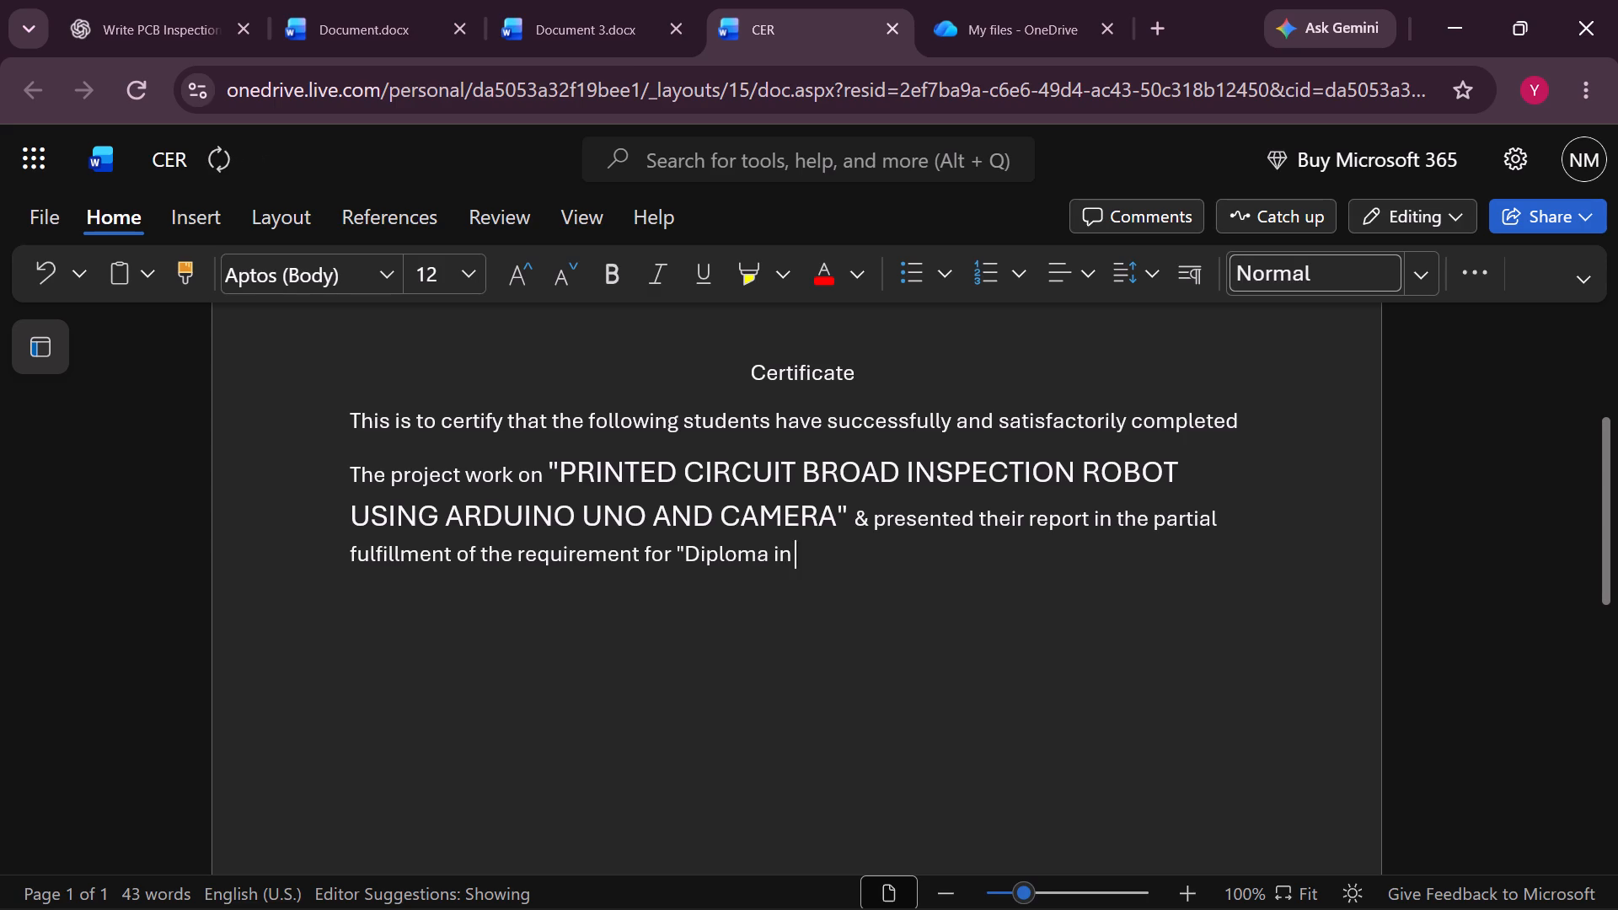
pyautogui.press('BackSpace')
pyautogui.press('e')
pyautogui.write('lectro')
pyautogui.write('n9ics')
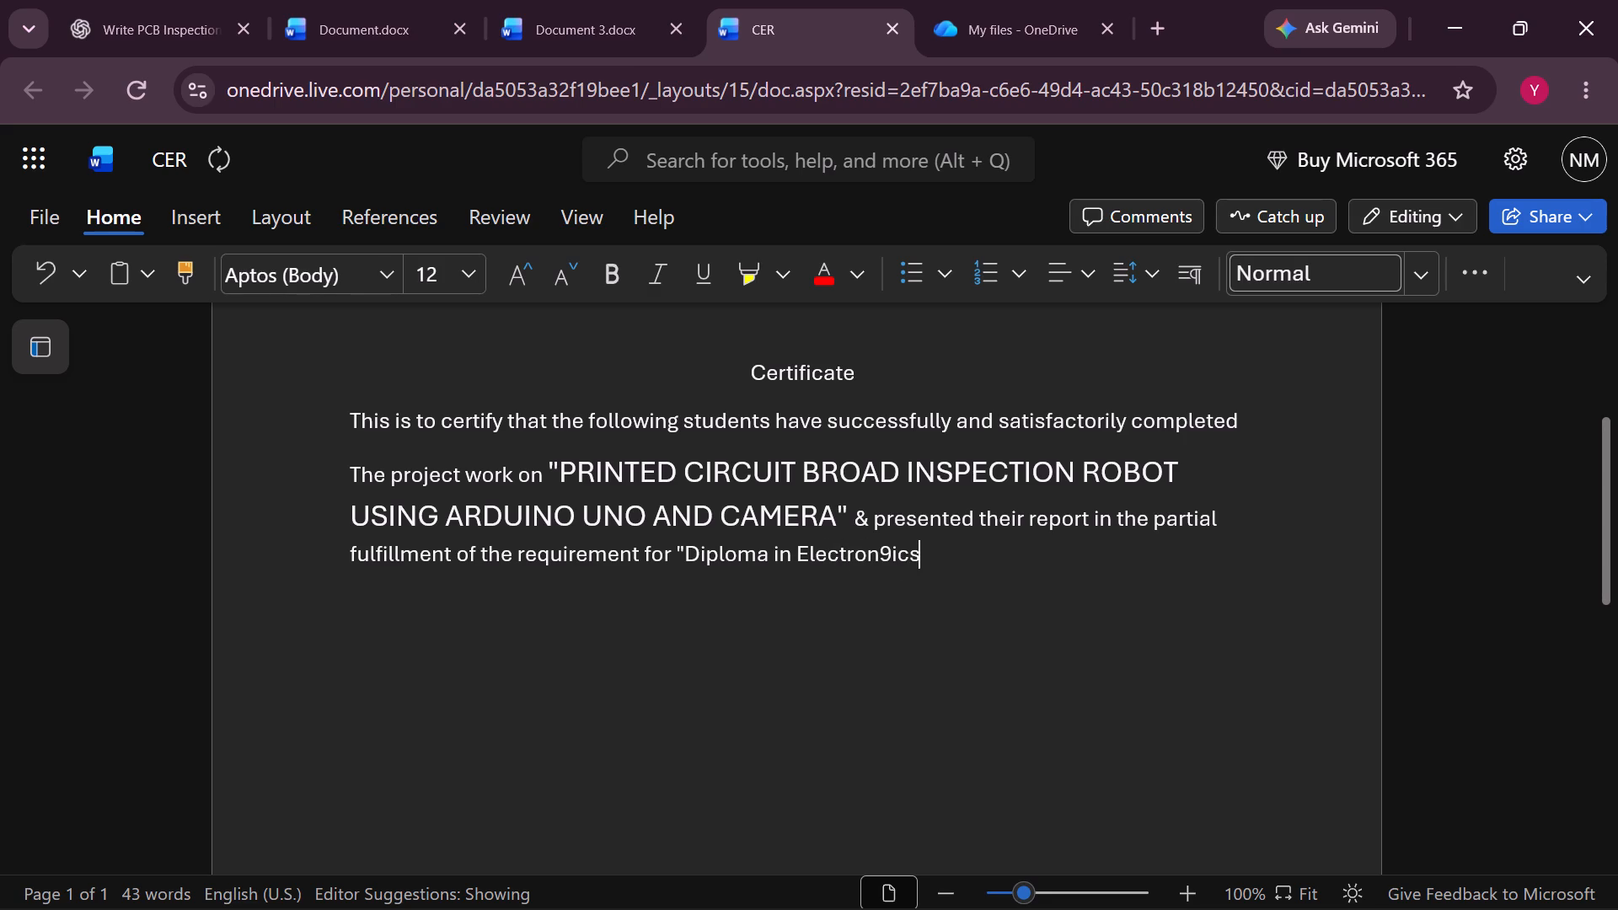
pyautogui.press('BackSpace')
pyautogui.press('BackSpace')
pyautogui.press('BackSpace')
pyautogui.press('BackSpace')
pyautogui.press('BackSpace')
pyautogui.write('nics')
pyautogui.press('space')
# Complete the quoted course name with "Engineering" and a single closing double quotation mark.
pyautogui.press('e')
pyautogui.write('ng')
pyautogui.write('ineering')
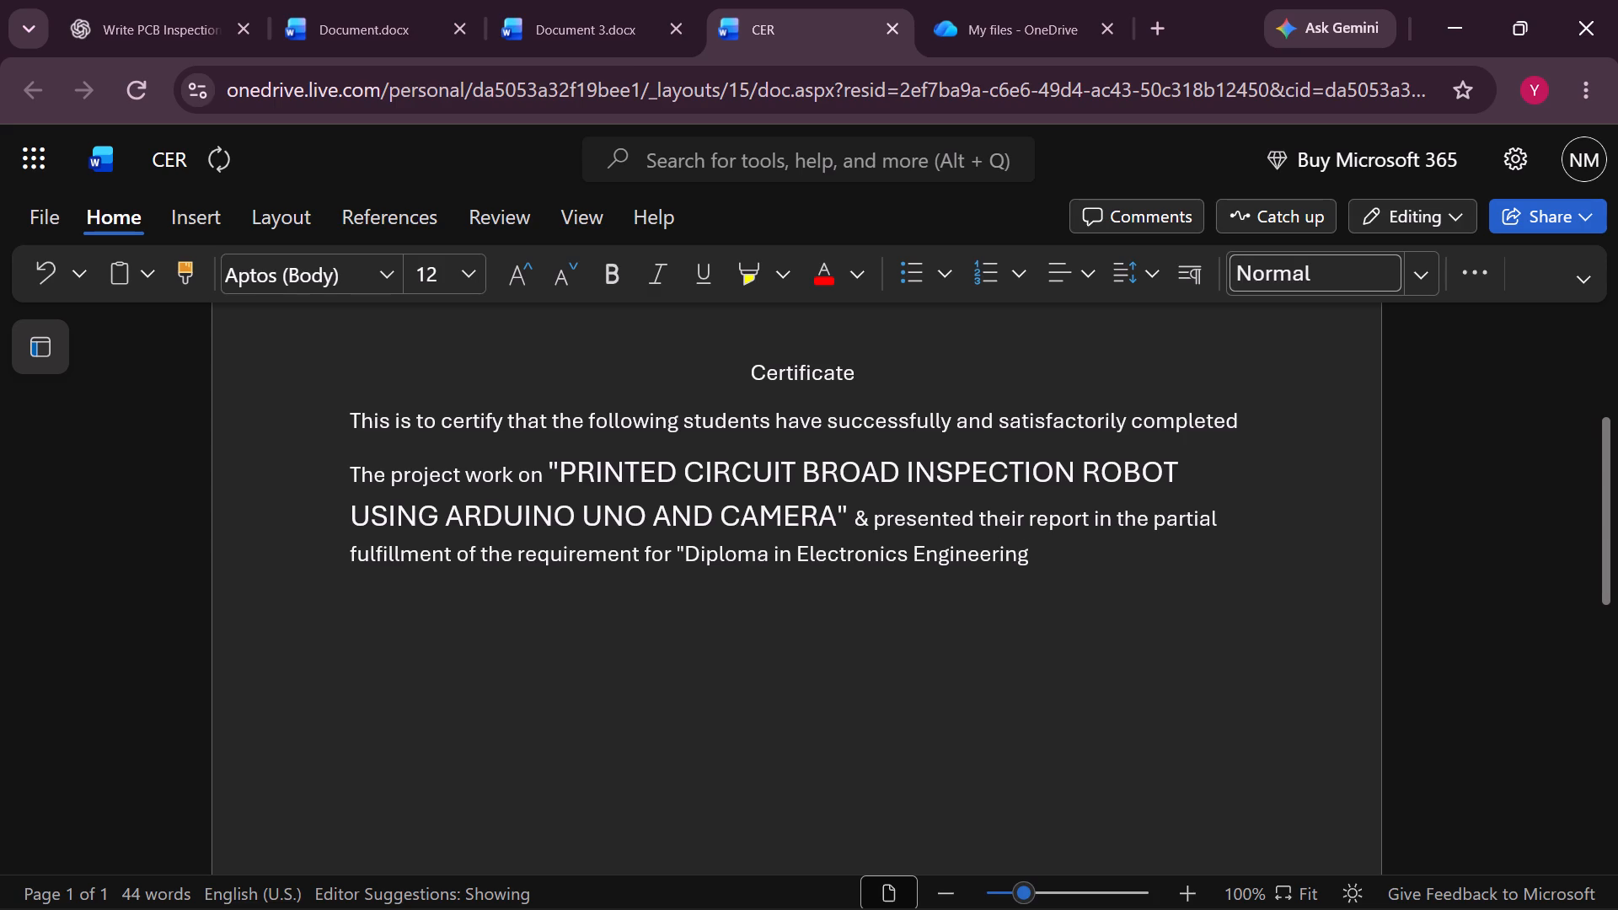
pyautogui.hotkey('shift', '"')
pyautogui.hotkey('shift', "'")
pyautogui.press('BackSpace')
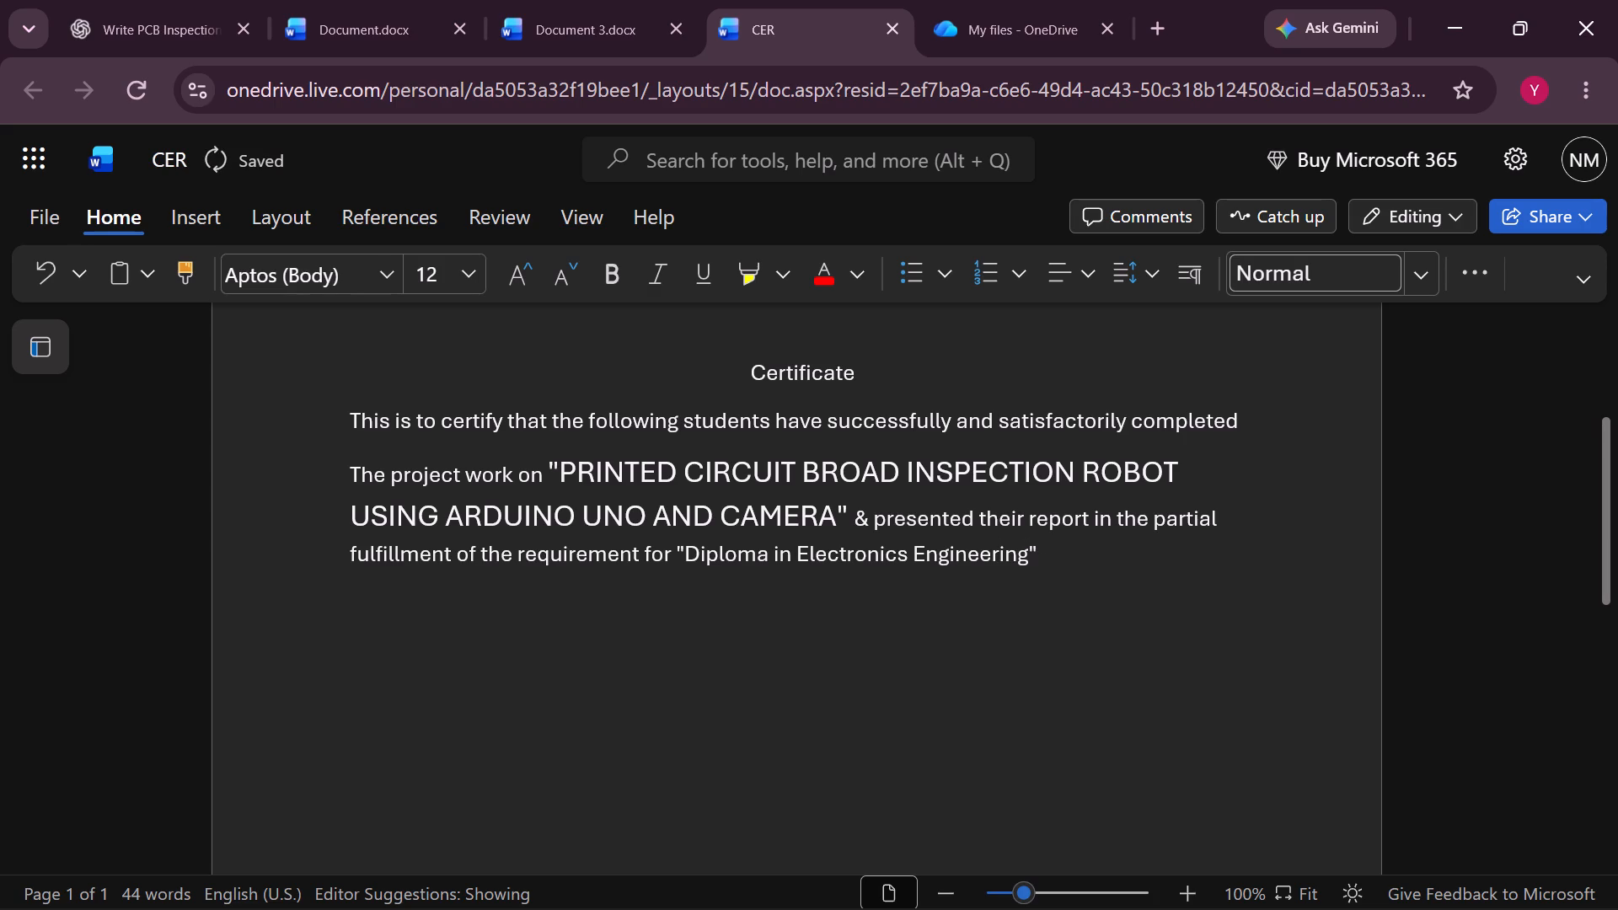
# Add "in" after the quoted course name, separated from the closing quotation mark by a space.
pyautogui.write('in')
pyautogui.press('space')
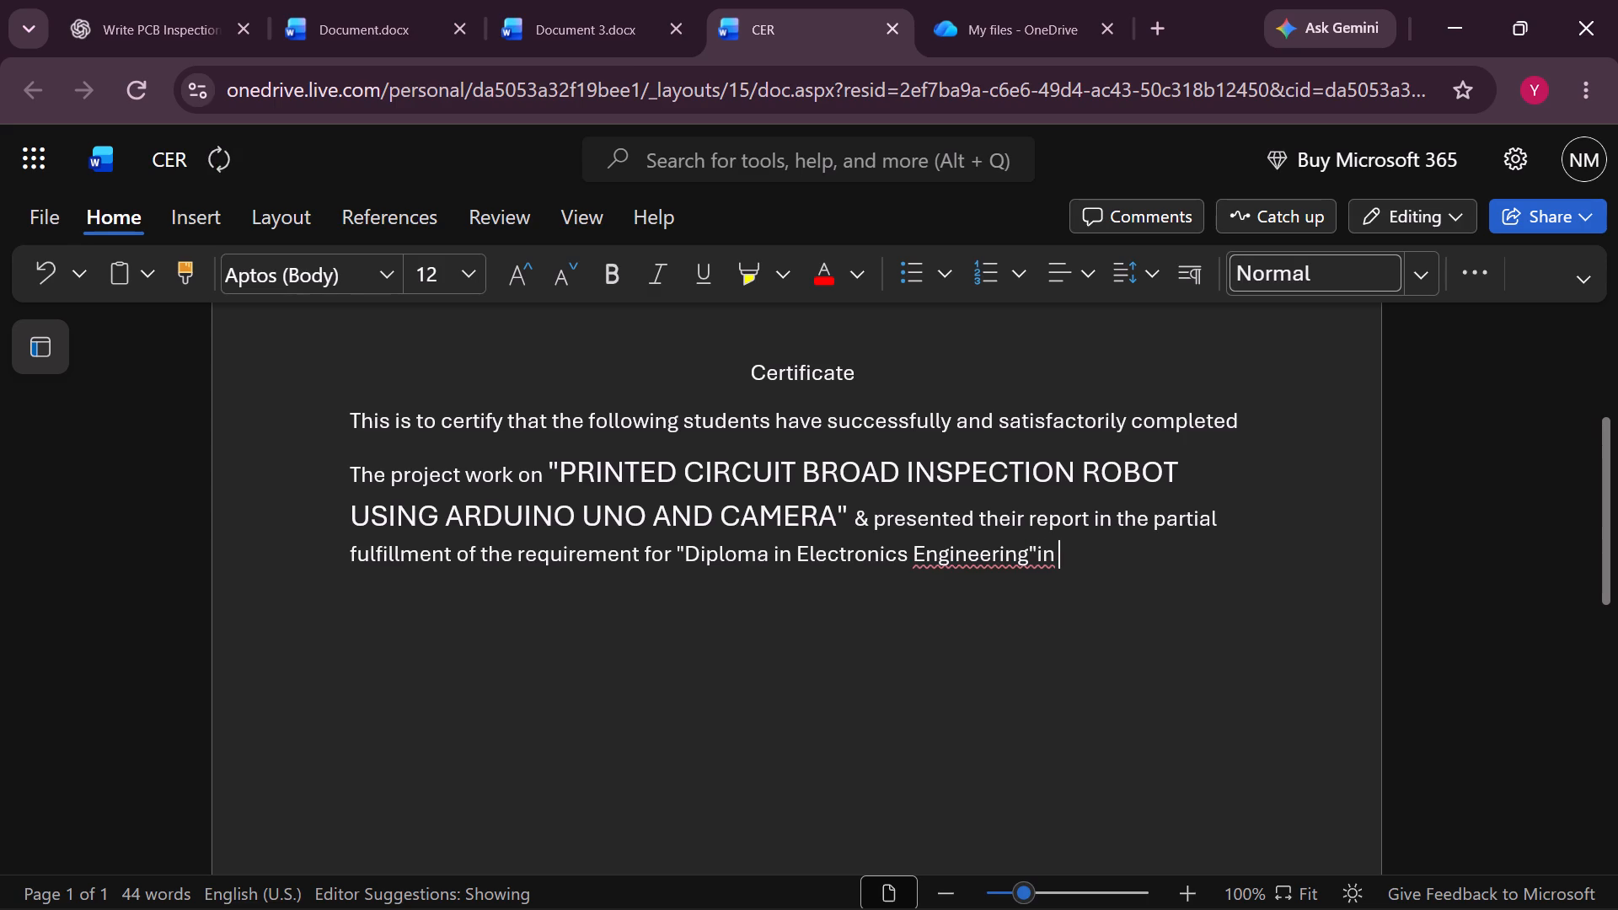
pyautogui.click(1035, 544)
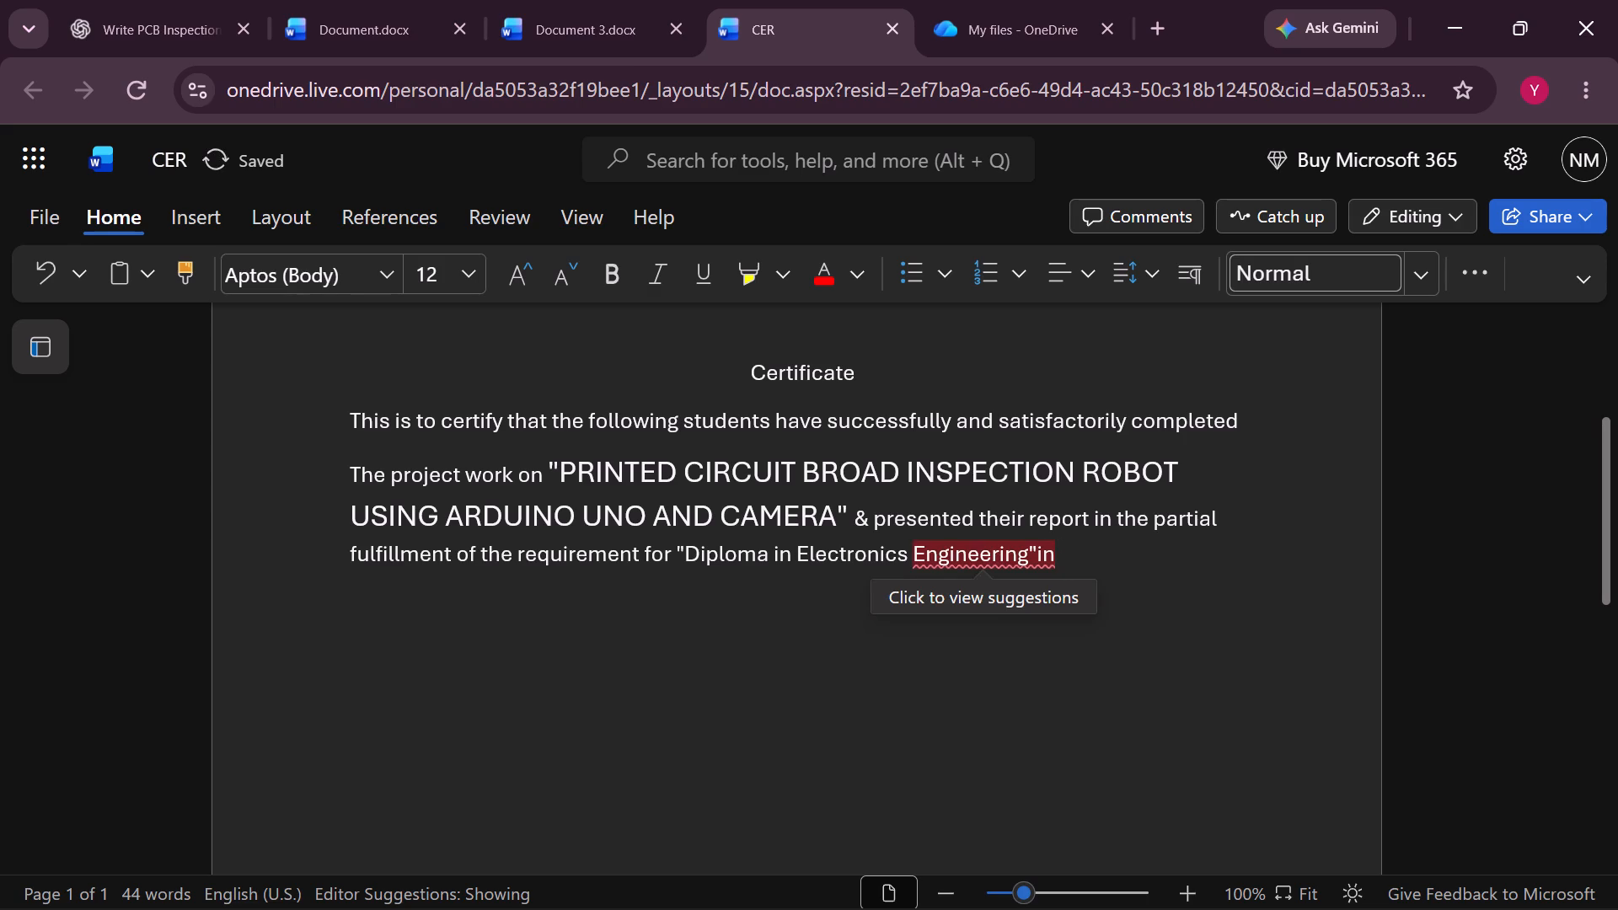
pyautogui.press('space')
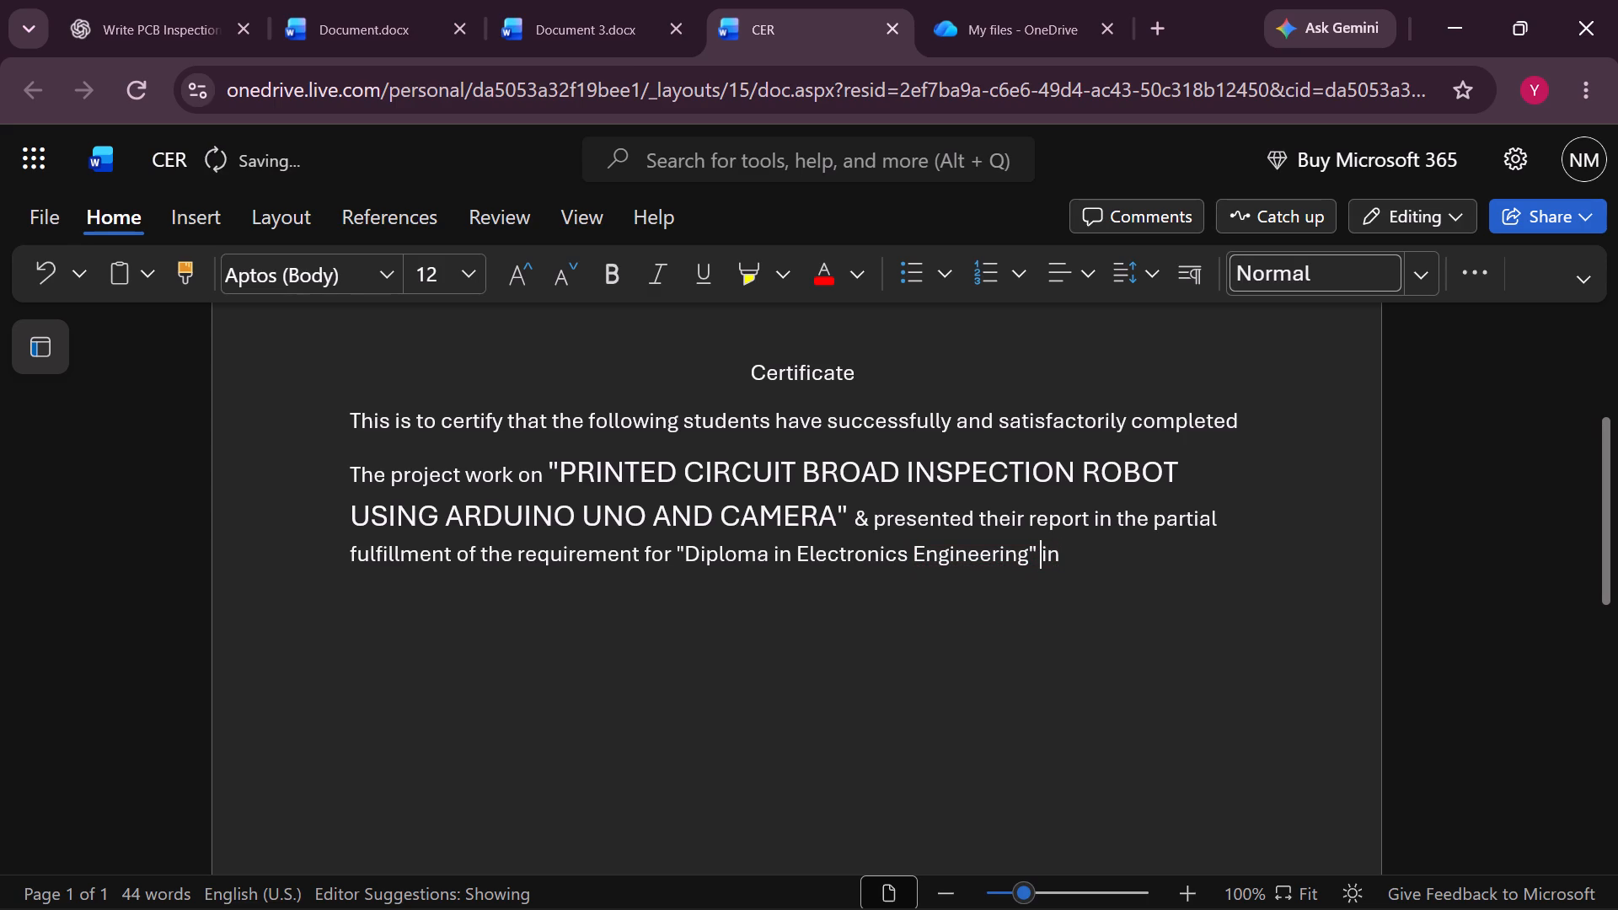
# Add "Government Polytechnic" after "in", with both words capitalised and any mistyped letters corrected.
pyautogui.click(1080, 554)
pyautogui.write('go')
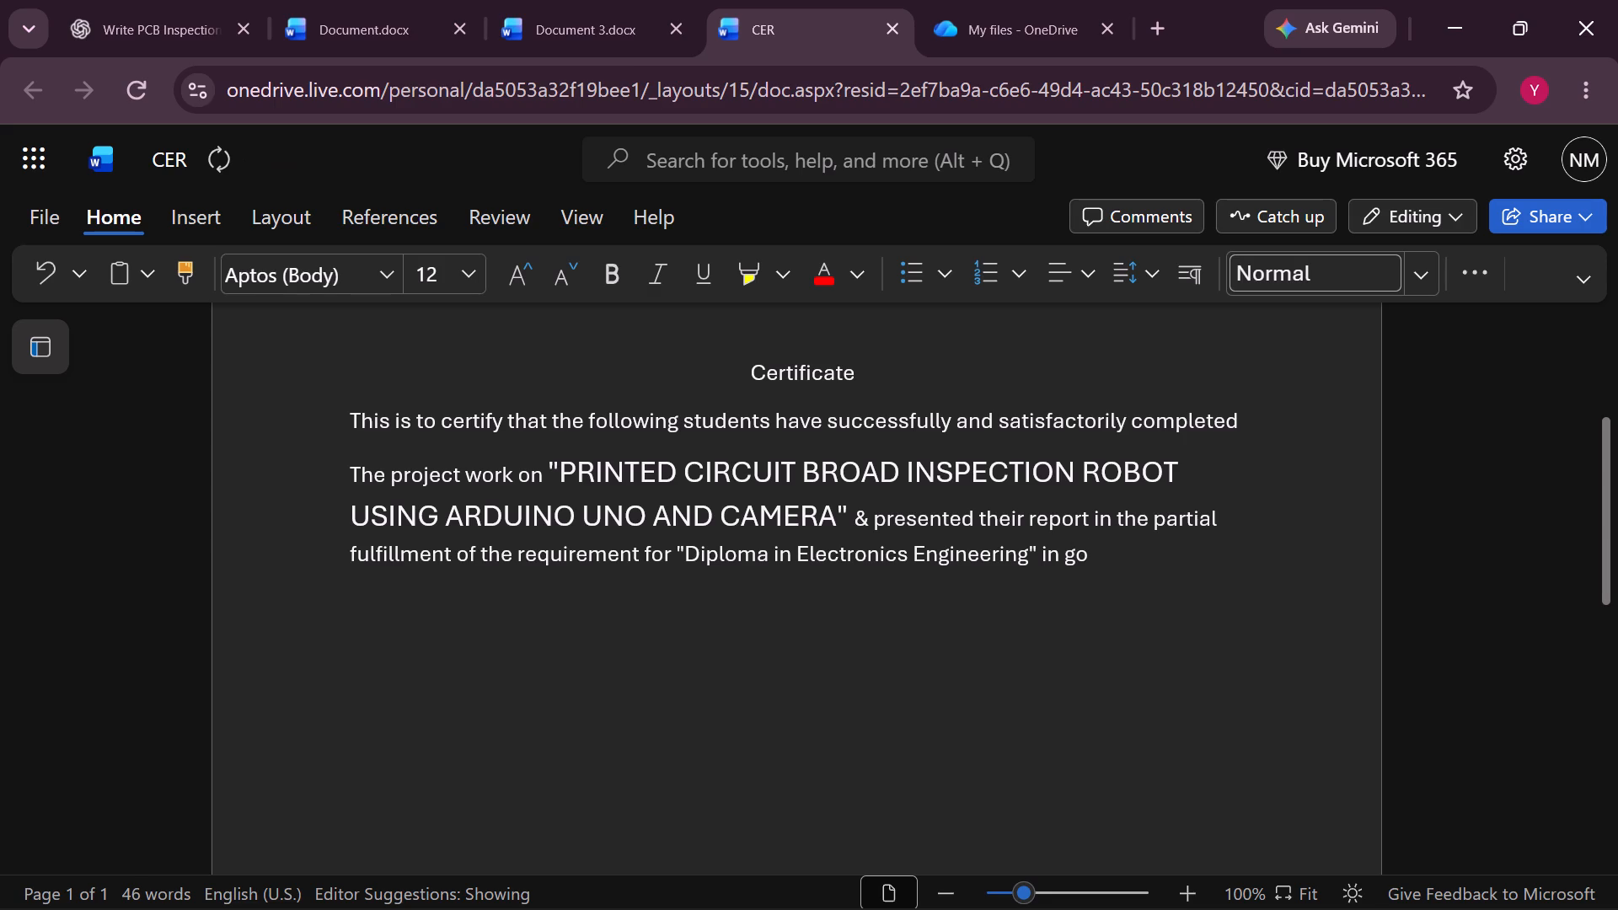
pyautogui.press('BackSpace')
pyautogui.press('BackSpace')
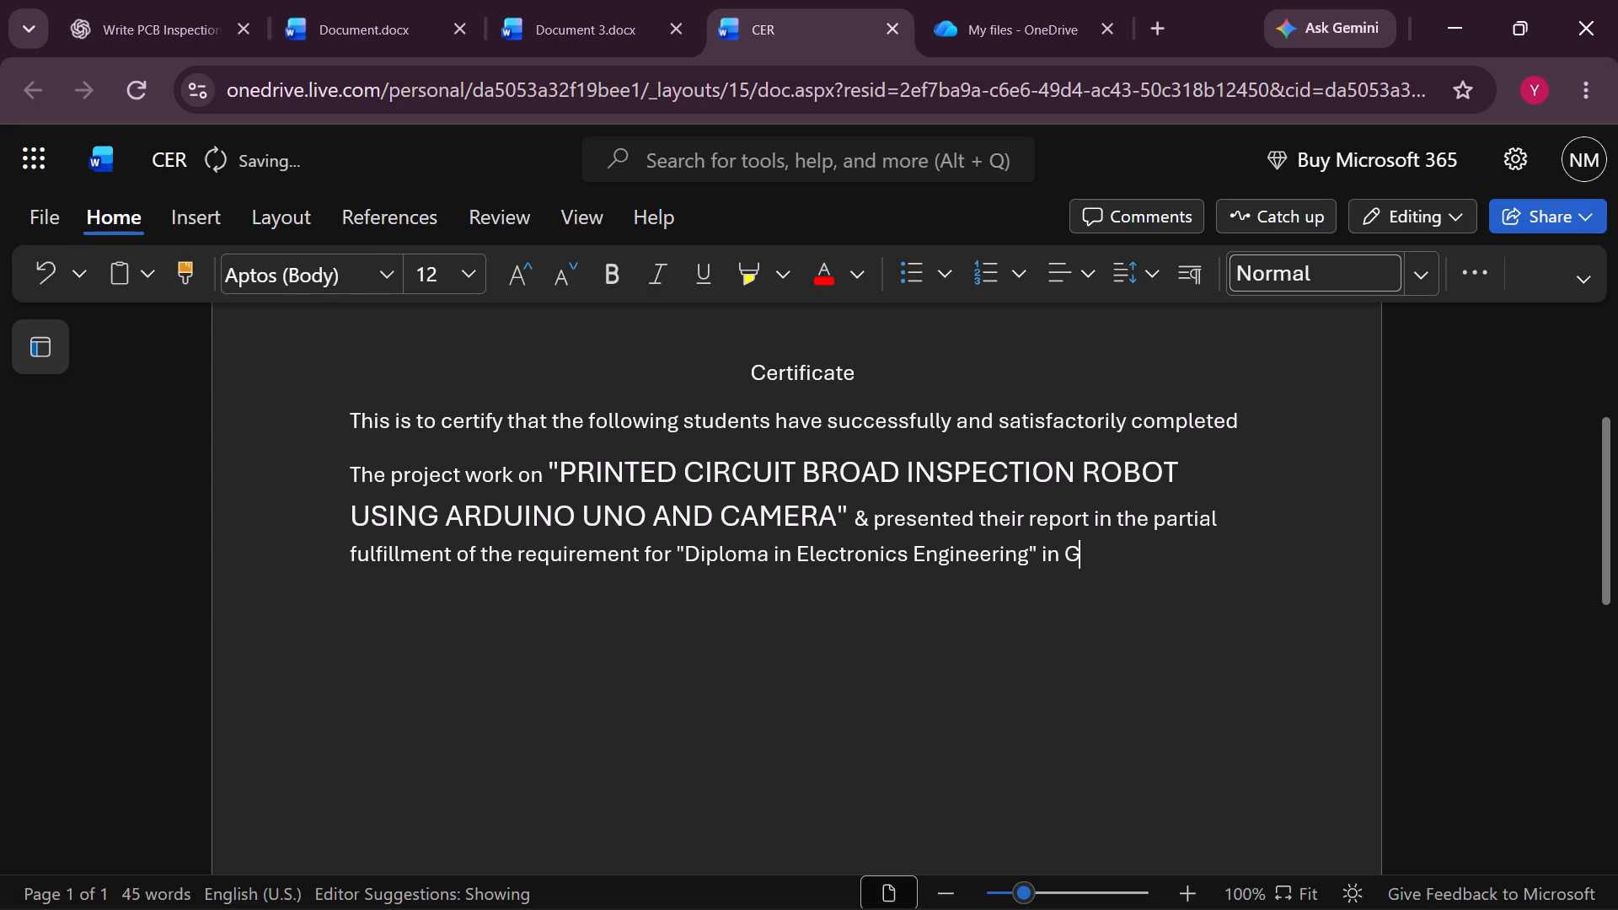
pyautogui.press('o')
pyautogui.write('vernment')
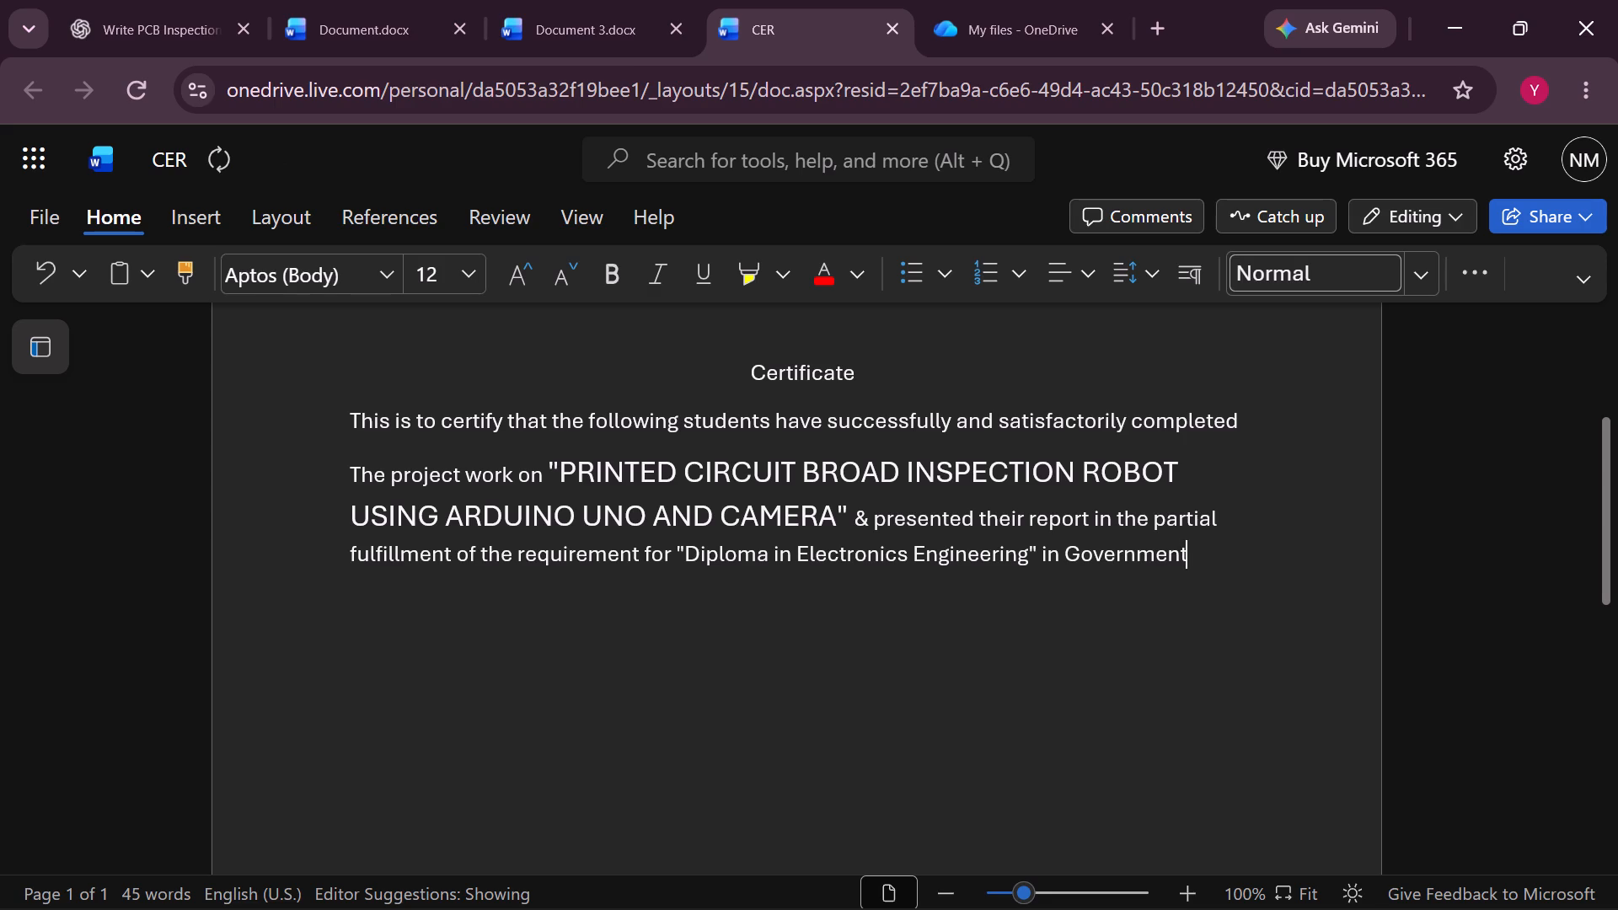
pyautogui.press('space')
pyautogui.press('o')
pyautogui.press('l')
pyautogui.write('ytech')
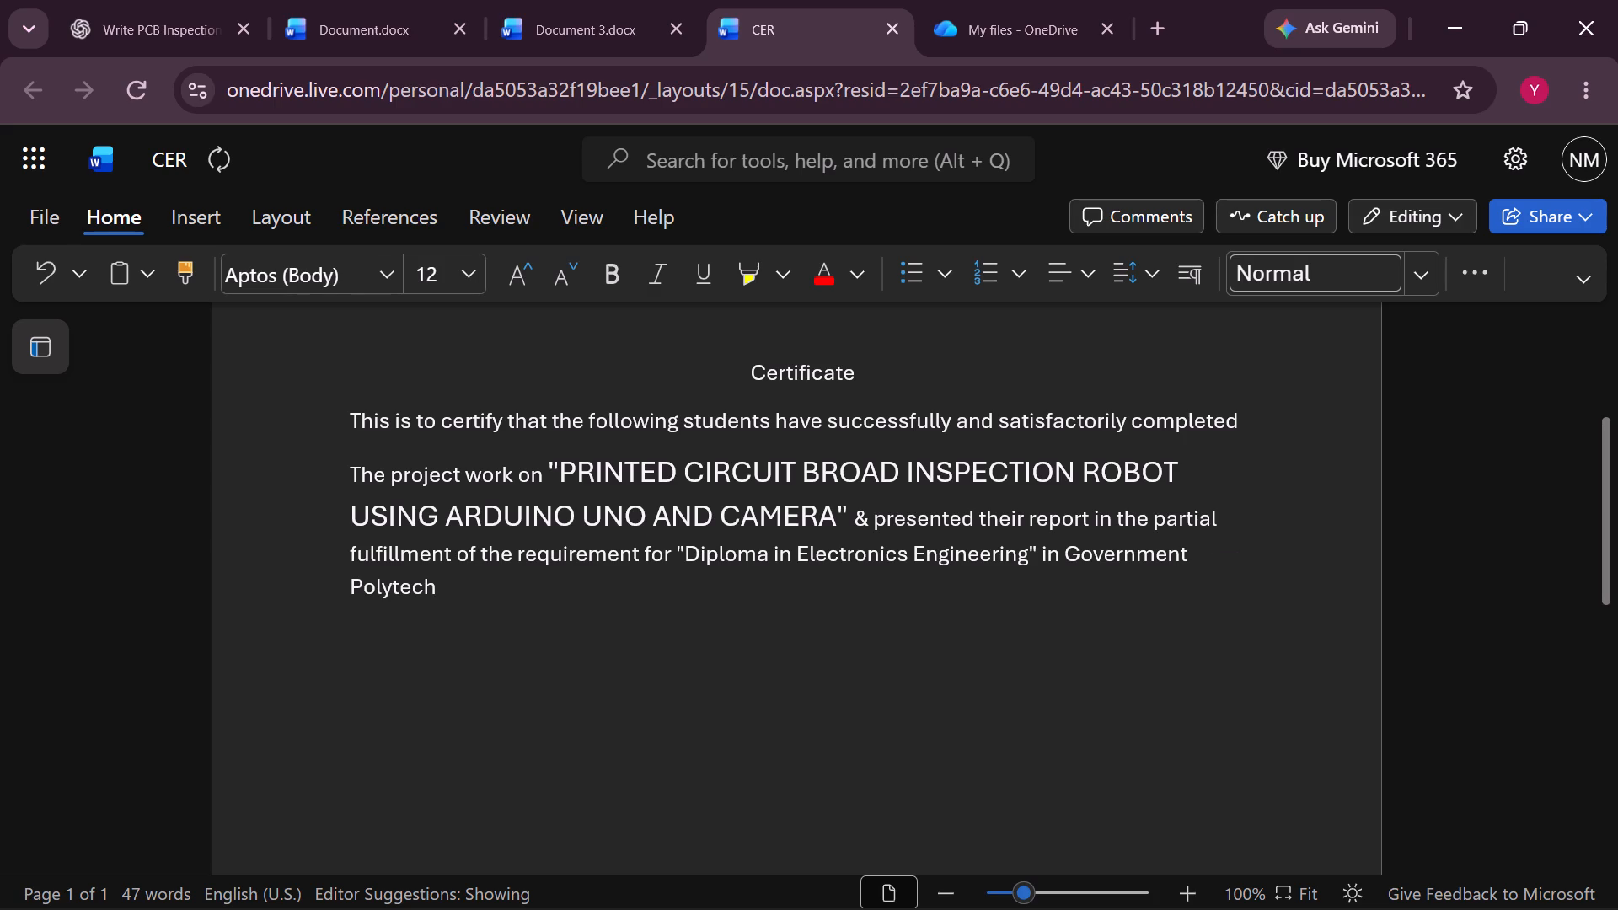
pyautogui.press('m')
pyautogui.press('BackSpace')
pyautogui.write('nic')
# End the certificate statement with ",Mumbai." directly after "Polytechnic", with a capital M and no space after the comma.
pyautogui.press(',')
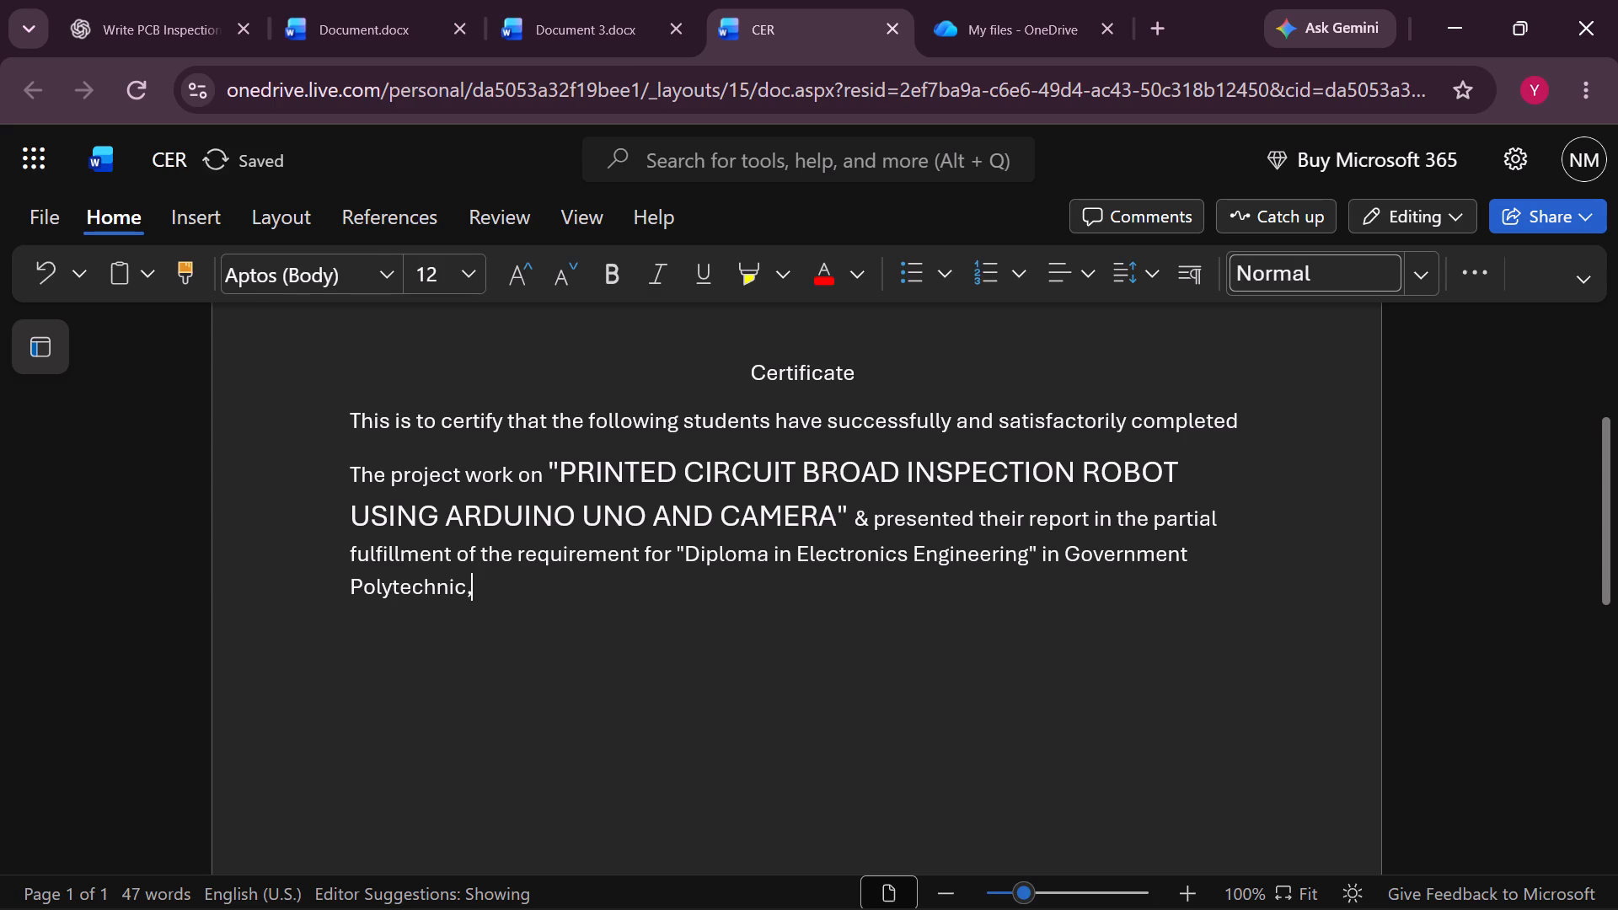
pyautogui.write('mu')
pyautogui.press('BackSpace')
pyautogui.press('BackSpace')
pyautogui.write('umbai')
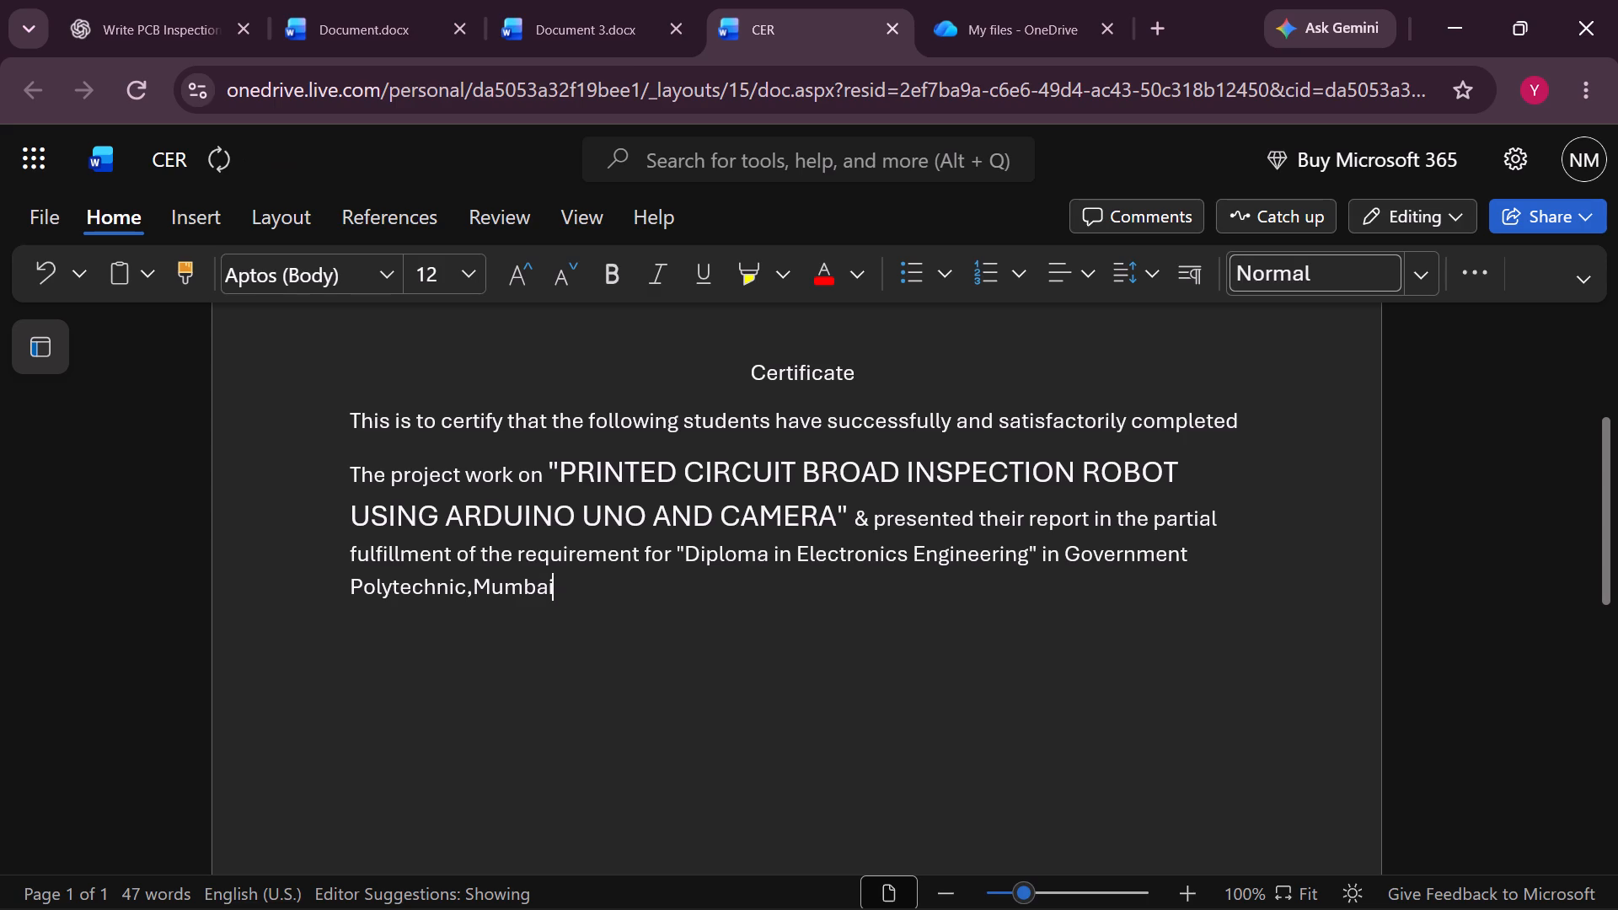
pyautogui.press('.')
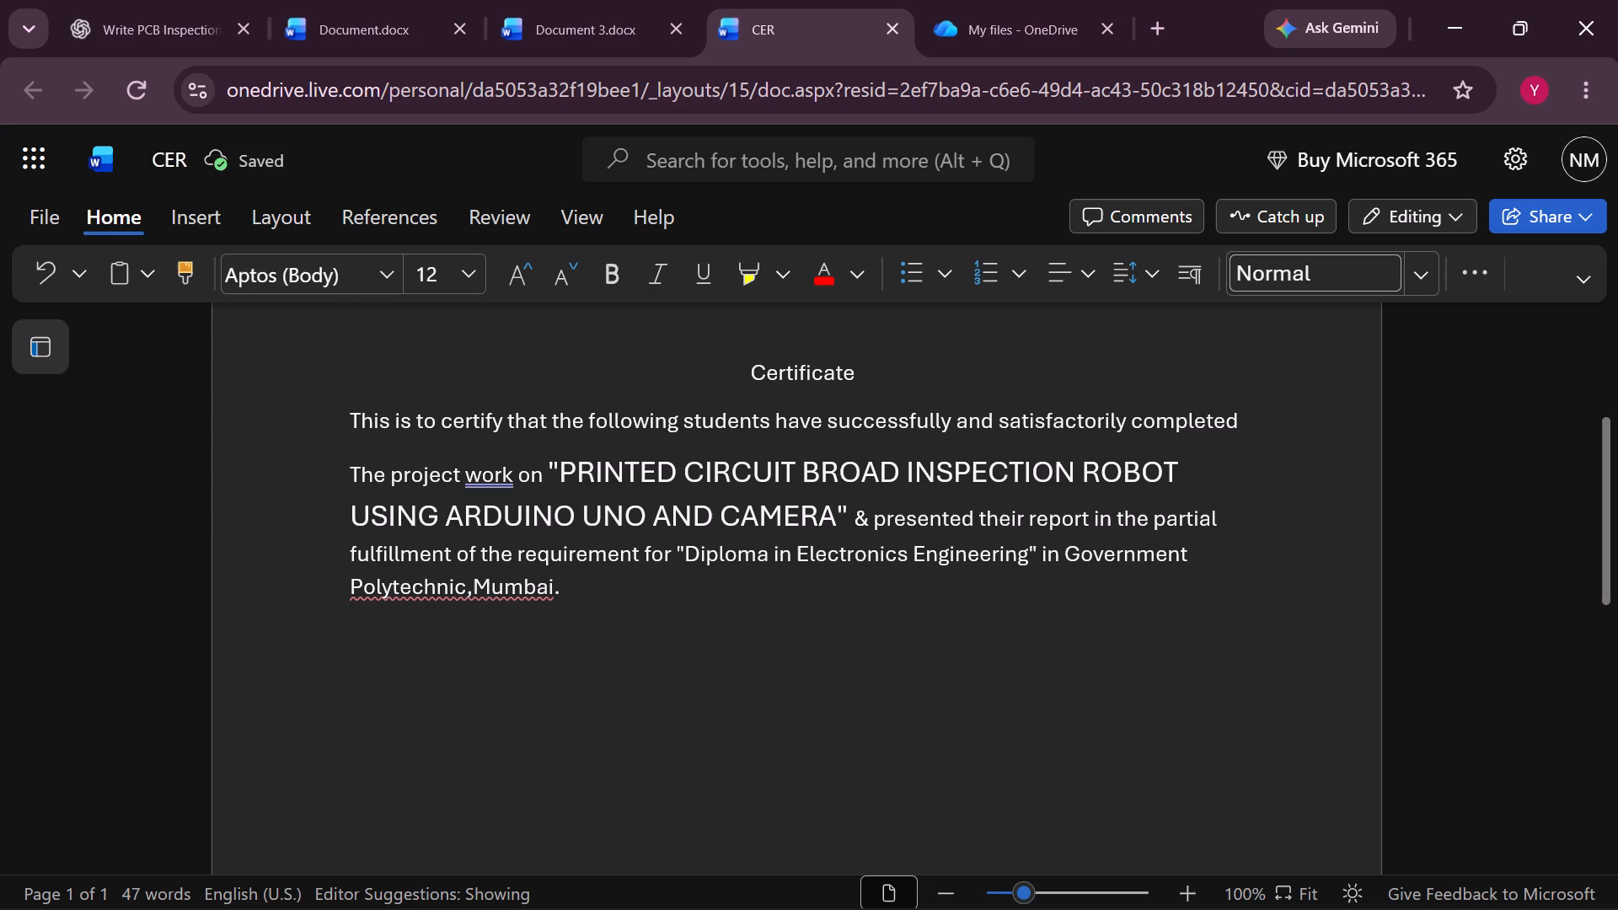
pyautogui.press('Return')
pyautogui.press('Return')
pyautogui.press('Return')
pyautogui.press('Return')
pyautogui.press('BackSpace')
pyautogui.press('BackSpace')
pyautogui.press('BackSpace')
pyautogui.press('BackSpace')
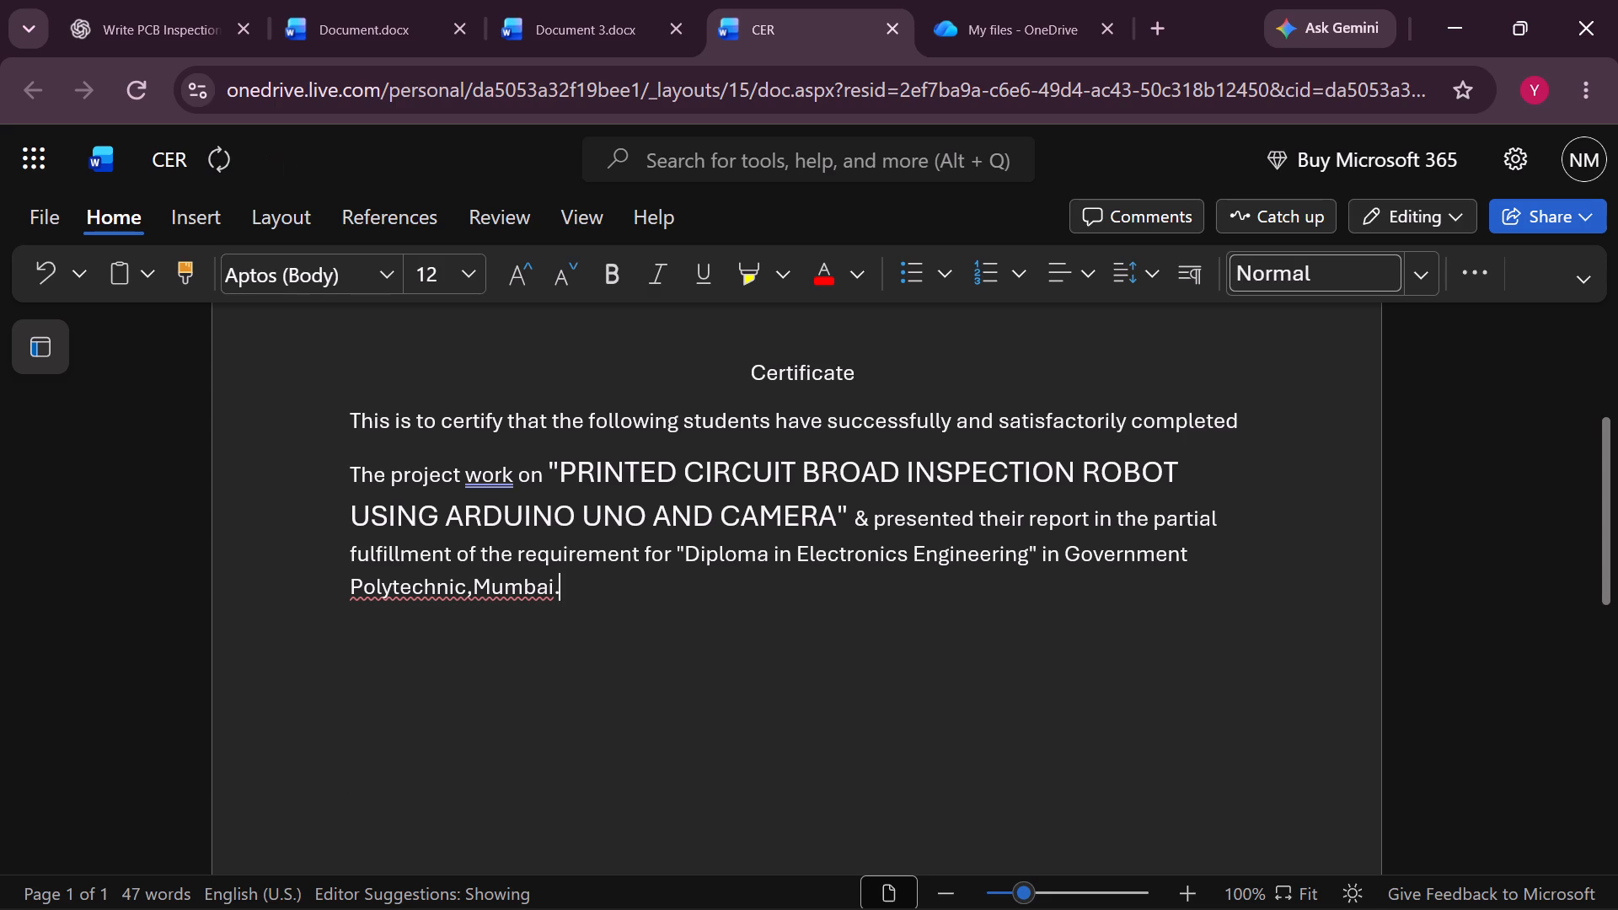
# Leave a blank line below the certificate statement, filled only with spaces.
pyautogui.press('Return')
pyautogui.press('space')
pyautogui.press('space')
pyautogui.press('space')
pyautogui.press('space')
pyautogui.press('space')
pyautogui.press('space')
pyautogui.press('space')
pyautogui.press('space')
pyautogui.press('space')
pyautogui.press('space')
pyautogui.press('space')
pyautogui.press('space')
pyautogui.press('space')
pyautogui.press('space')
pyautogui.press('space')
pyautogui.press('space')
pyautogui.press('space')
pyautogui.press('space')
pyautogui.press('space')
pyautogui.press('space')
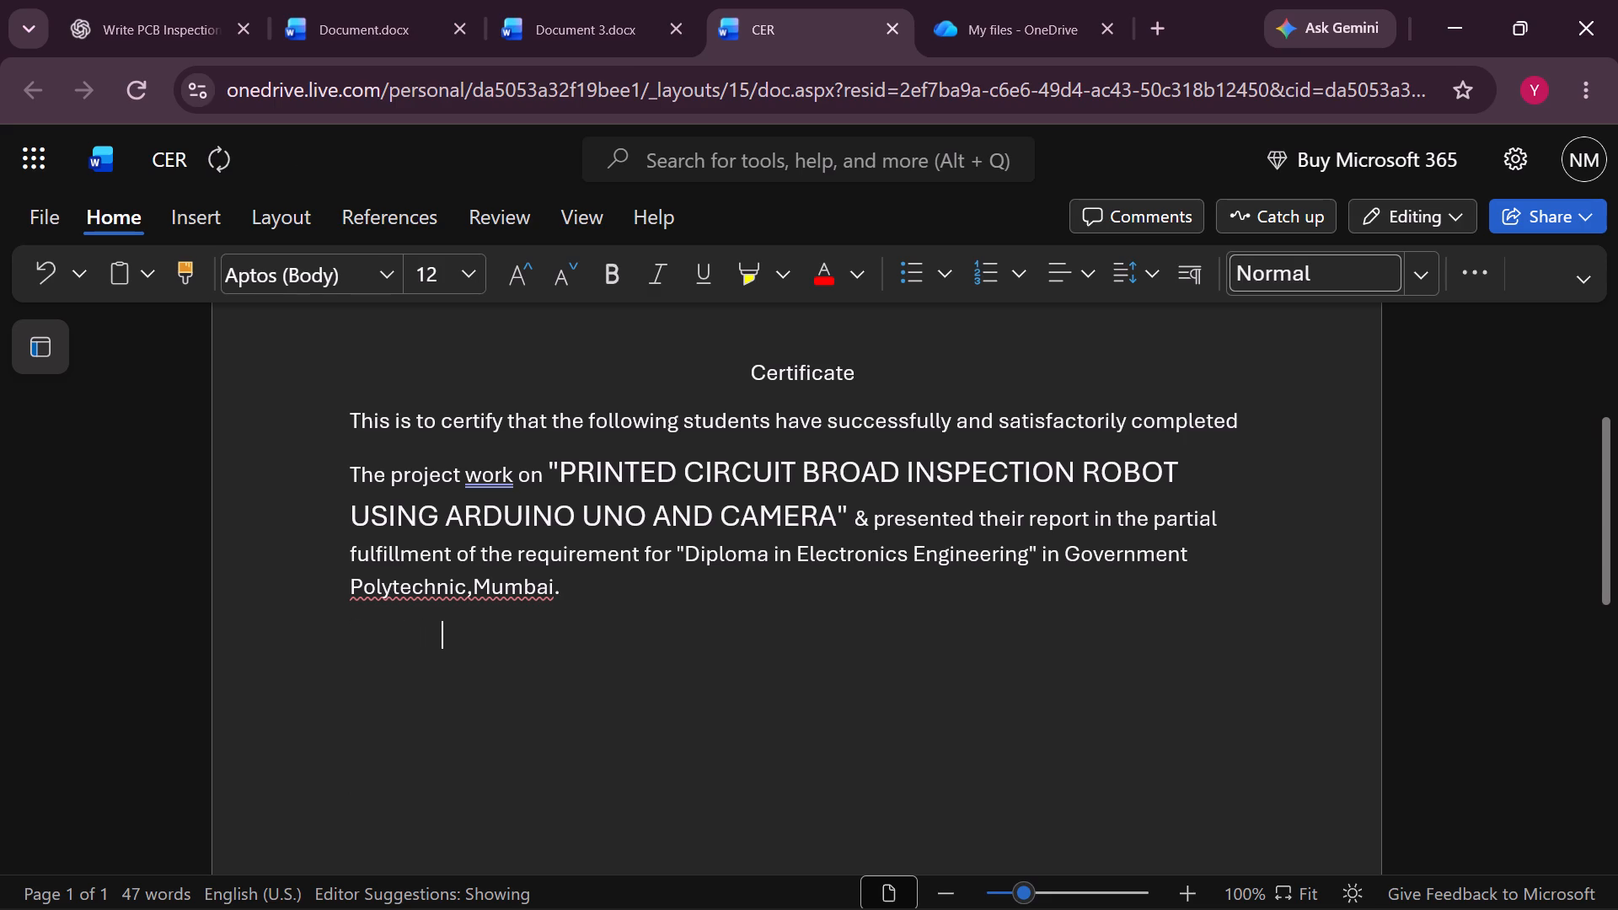
pyautogui.click(914, 689)
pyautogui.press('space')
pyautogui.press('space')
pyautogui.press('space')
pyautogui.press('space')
# Add a new line below the blank one reading "YEAR 2026-2027", indented with spaces to near the page's middle.
pyautogui.press('Return')
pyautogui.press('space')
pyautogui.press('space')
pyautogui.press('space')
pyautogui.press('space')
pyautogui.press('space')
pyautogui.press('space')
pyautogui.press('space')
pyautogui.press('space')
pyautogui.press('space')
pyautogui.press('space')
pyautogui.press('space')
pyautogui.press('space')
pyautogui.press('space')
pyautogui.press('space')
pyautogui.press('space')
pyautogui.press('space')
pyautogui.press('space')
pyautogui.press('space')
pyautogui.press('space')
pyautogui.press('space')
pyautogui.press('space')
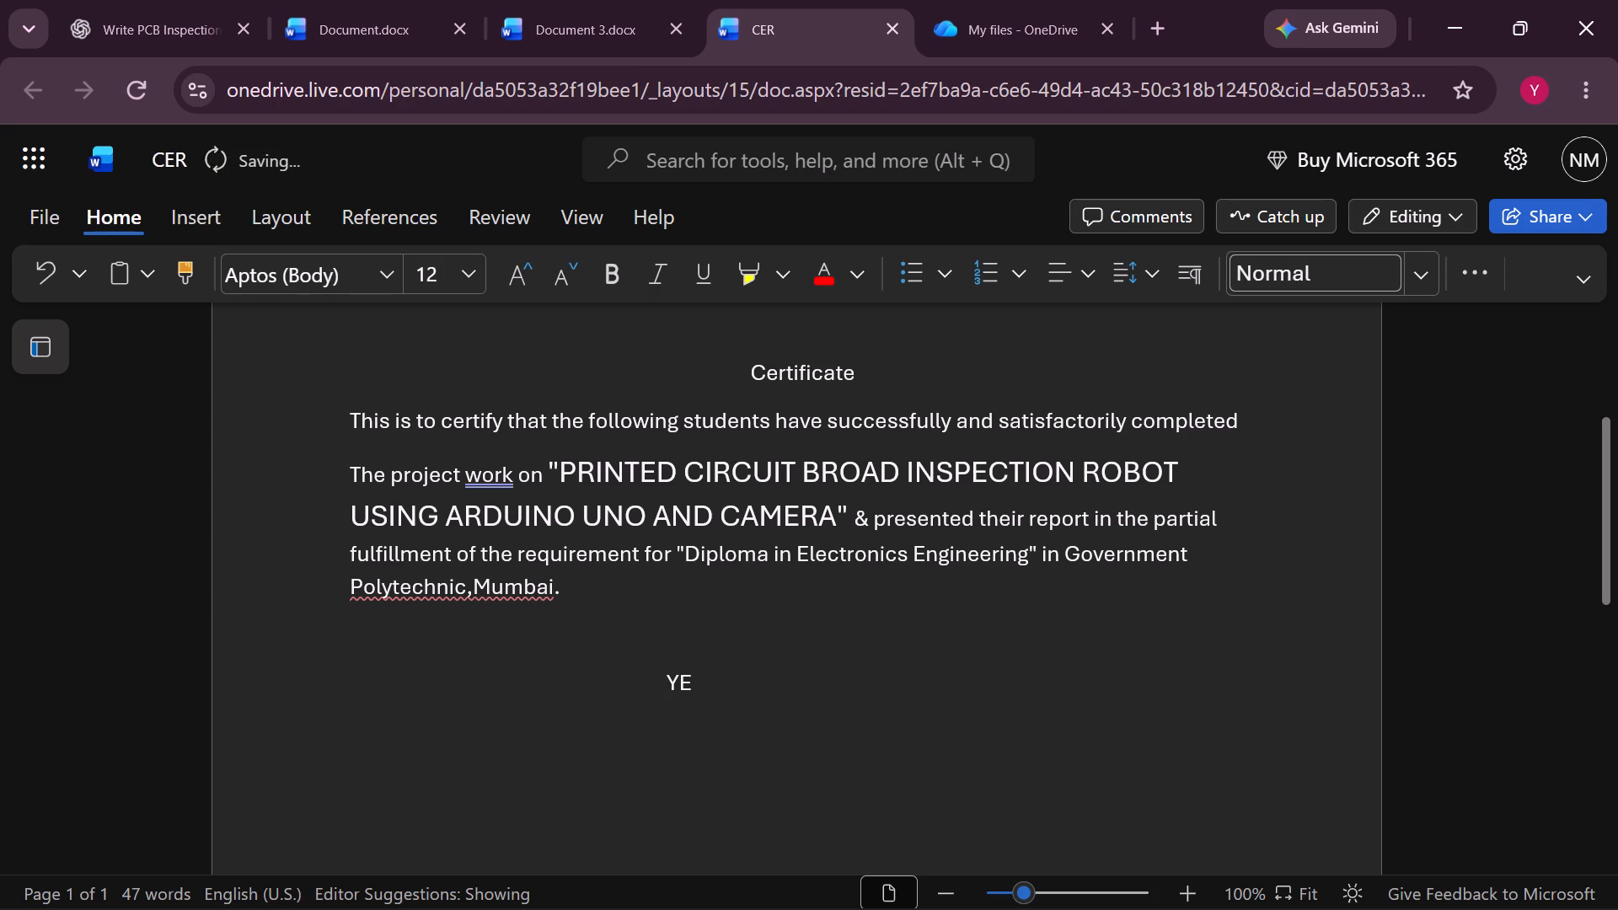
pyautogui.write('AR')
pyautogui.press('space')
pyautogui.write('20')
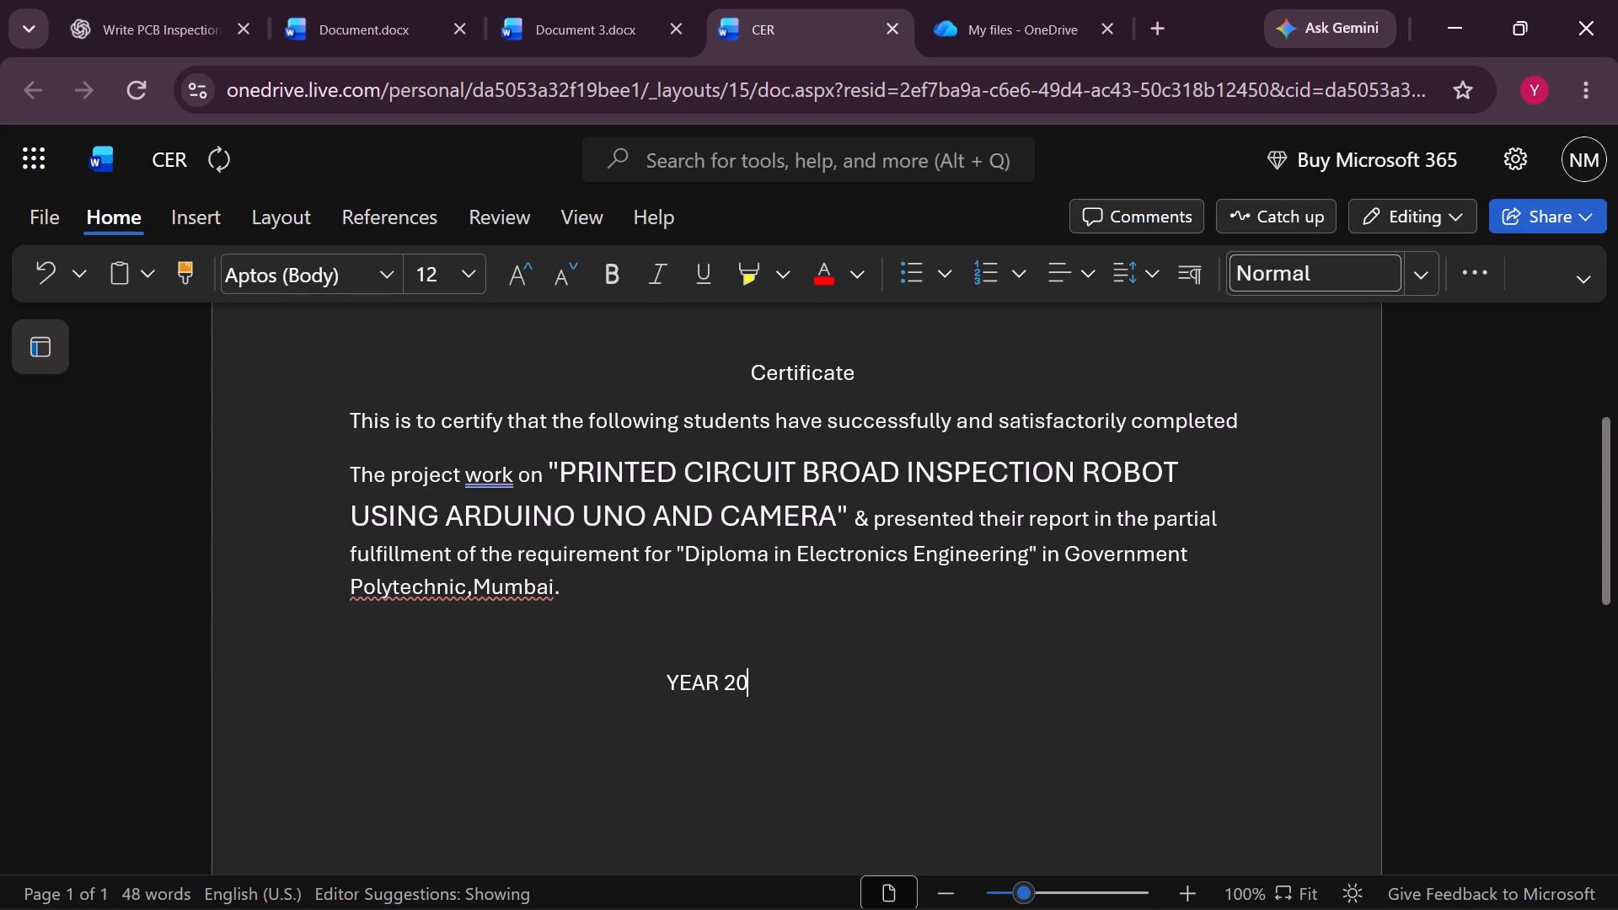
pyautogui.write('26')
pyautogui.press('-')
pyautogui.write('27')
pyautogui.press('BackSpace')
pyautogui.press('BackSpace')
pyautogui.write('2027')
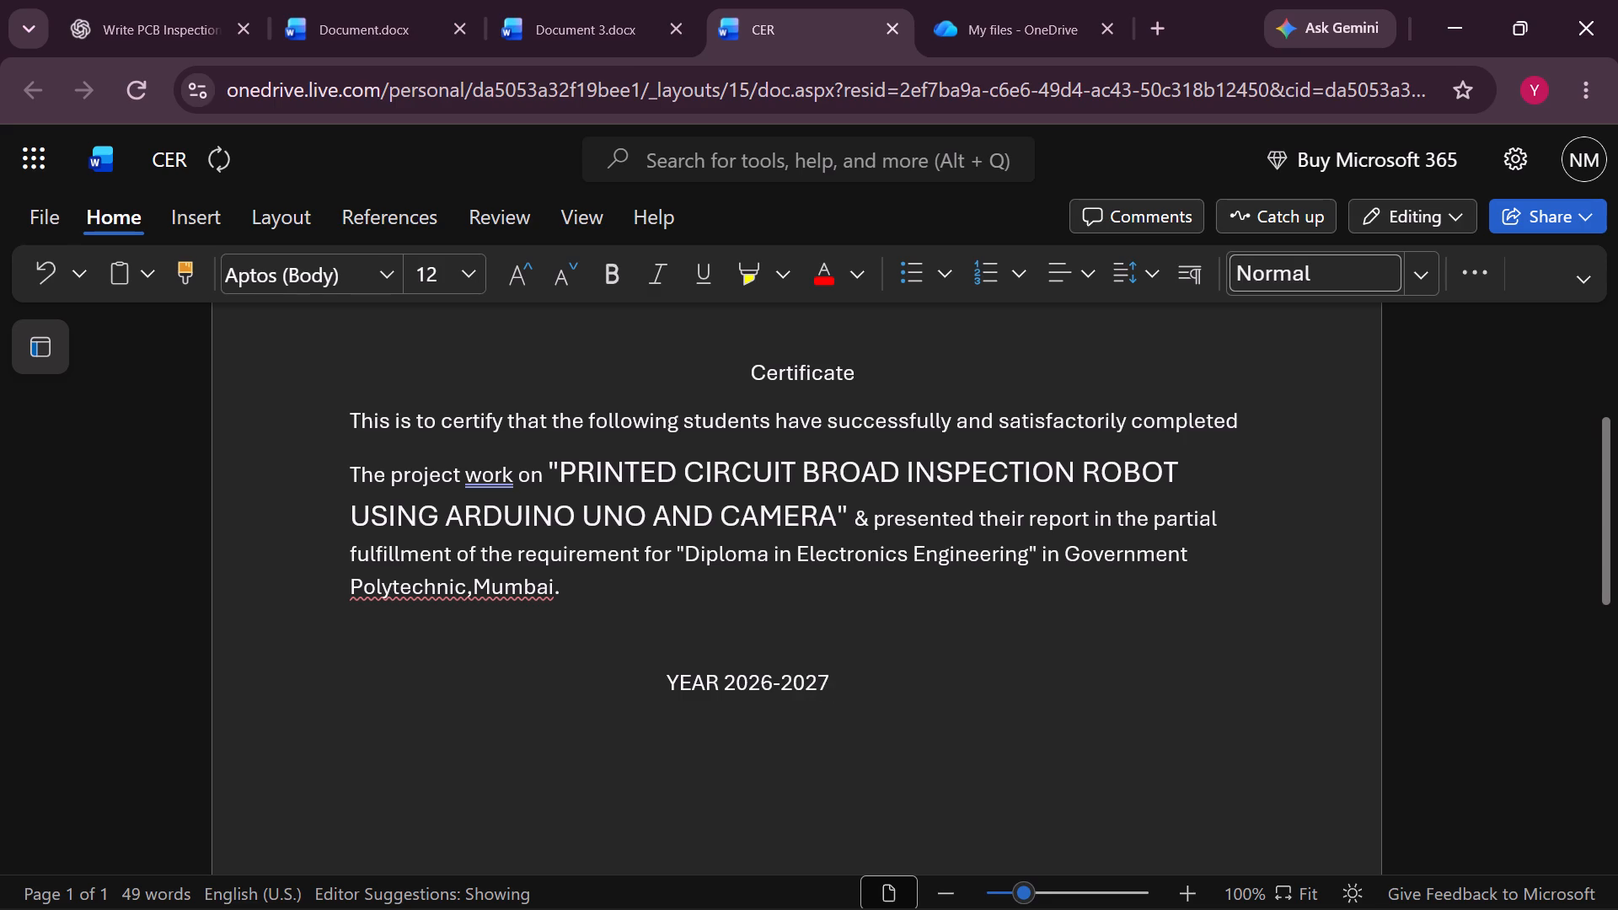
# Add a line below "YEAR 2026-2027" with the first student's full name in capitals, indented with spaces to start left of the year.
pyautogui.scroll(-1, 726, 764)
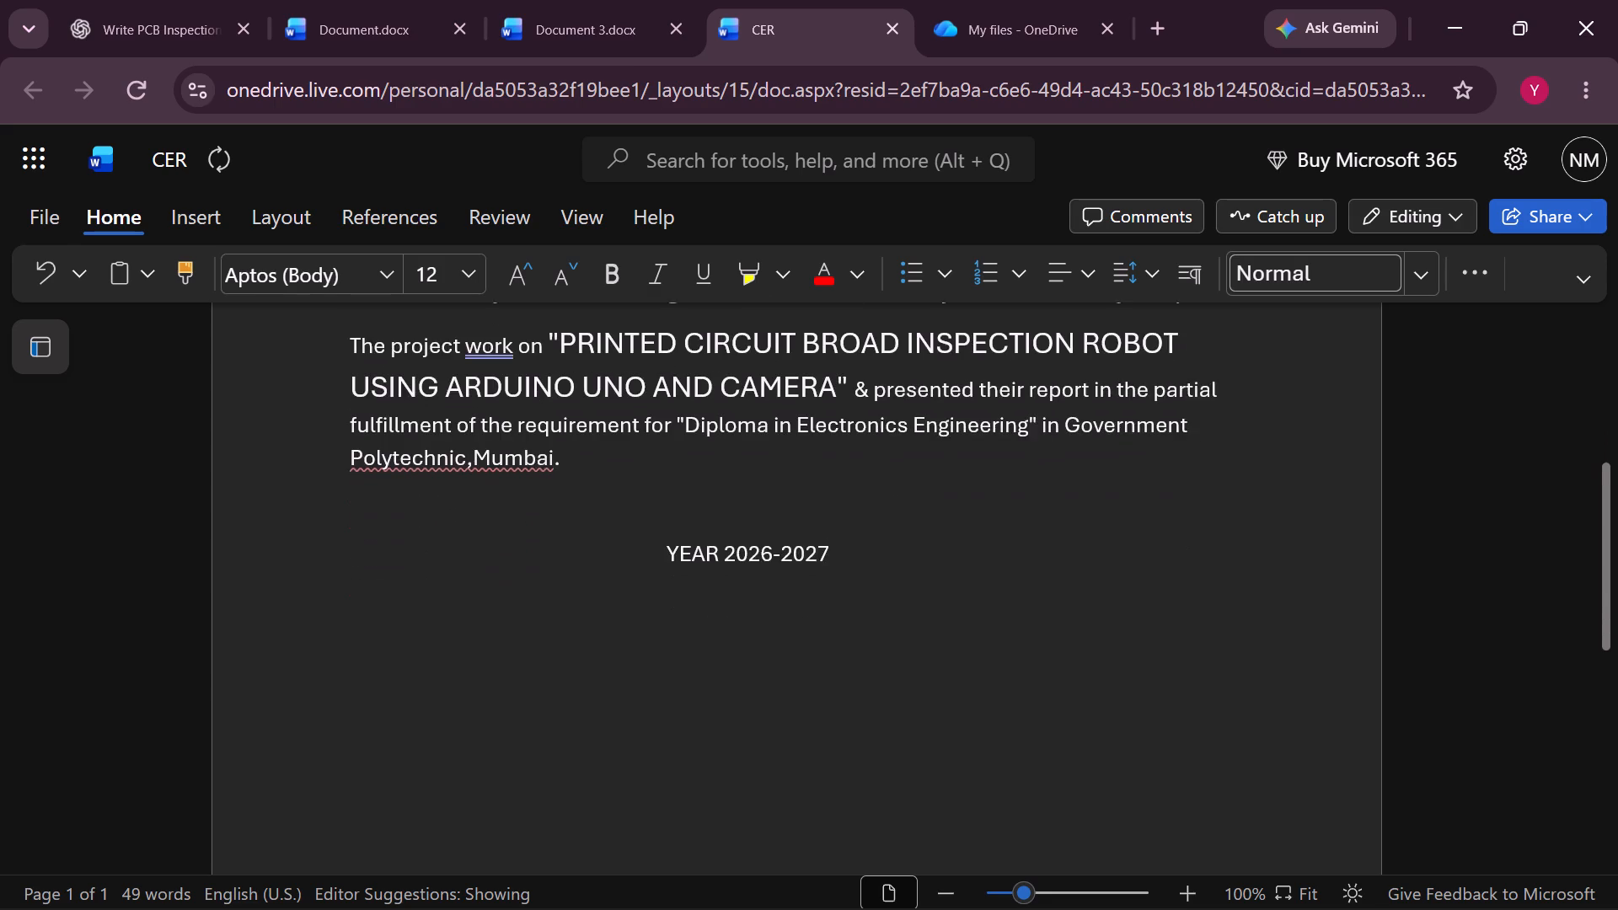
pyautogui.scroll(-1, 726, 764)
pyautogui.scroll(7, 726, 764)
pyautogui.scroll(-1, 726, 764)
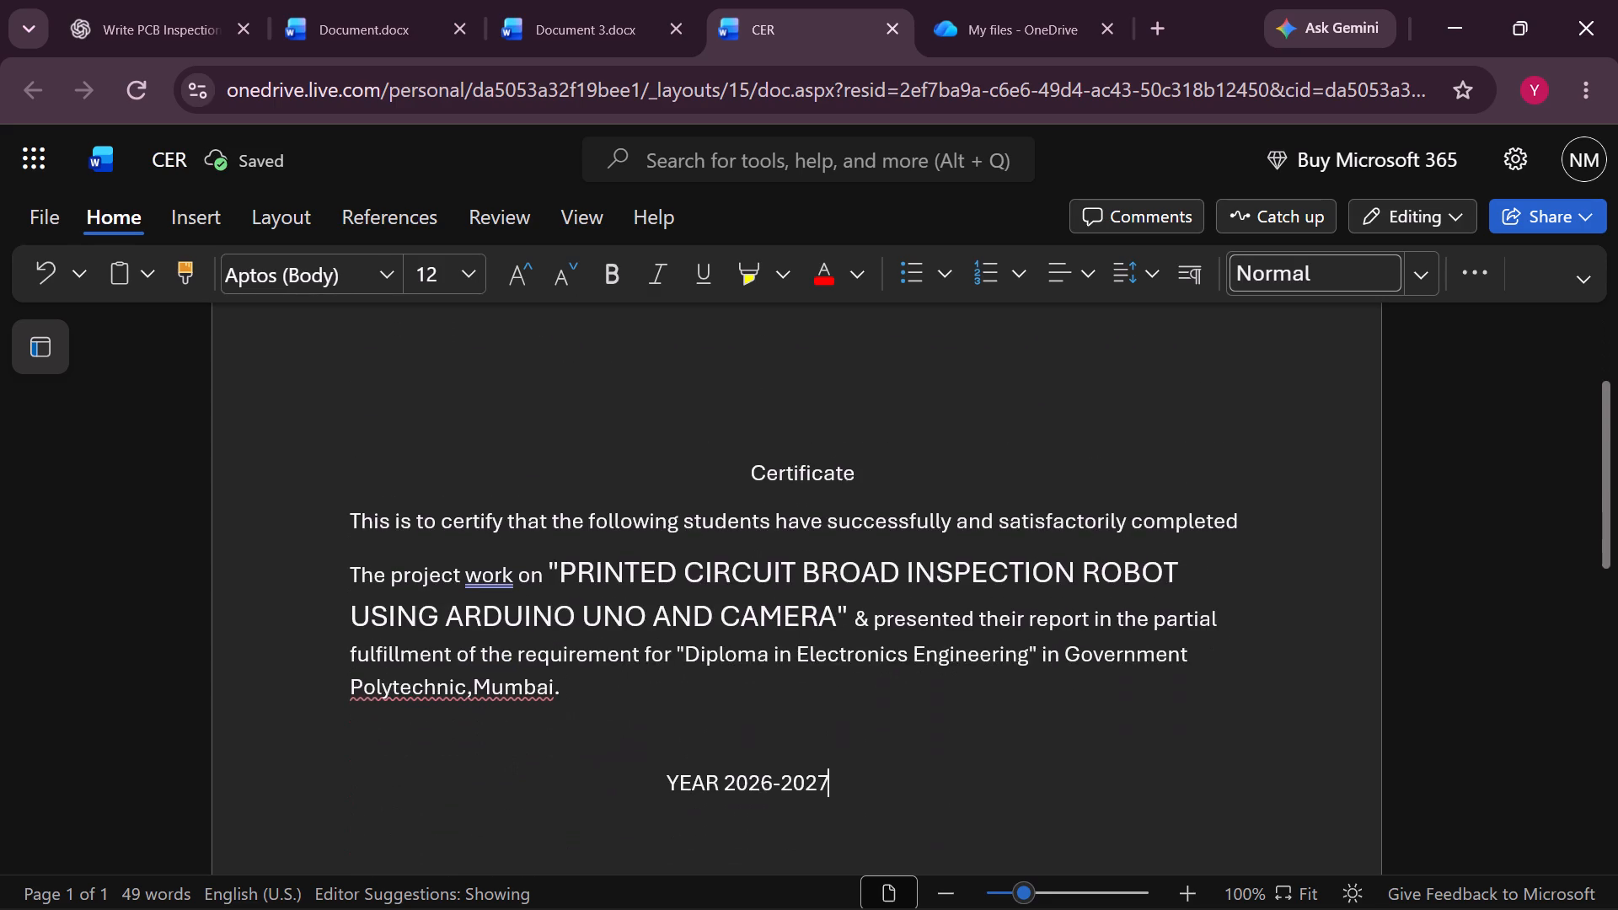
pyautogui.scroll(-4, 726, 764)
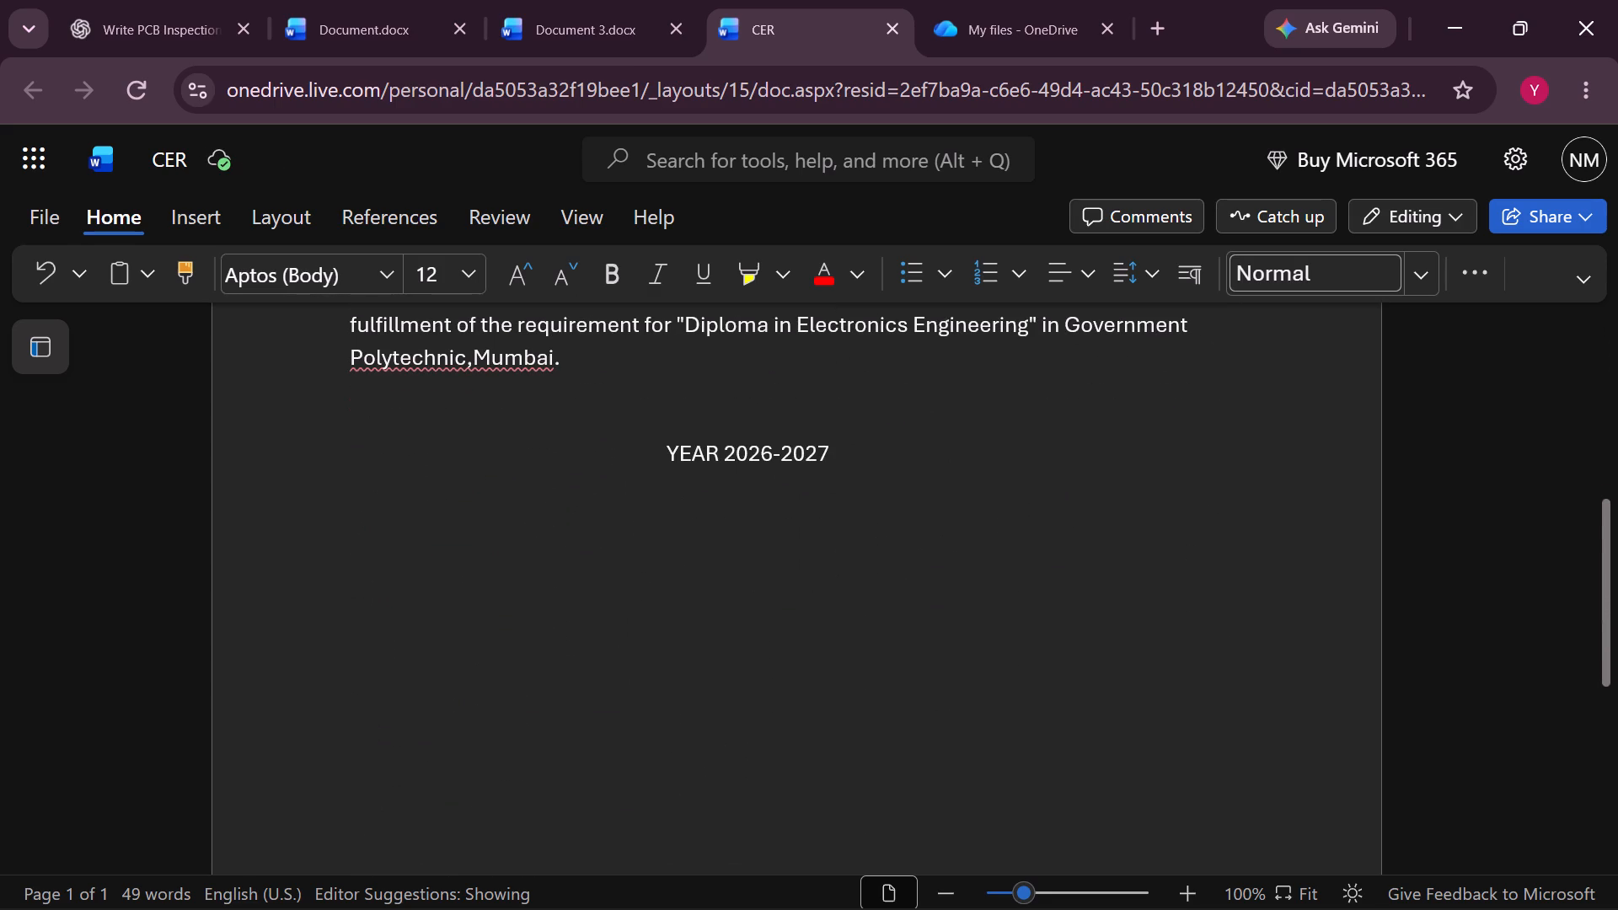
pyautogui.click(492, 542)
pyautogui.click(851, 452)
pyautogui.press('Return')
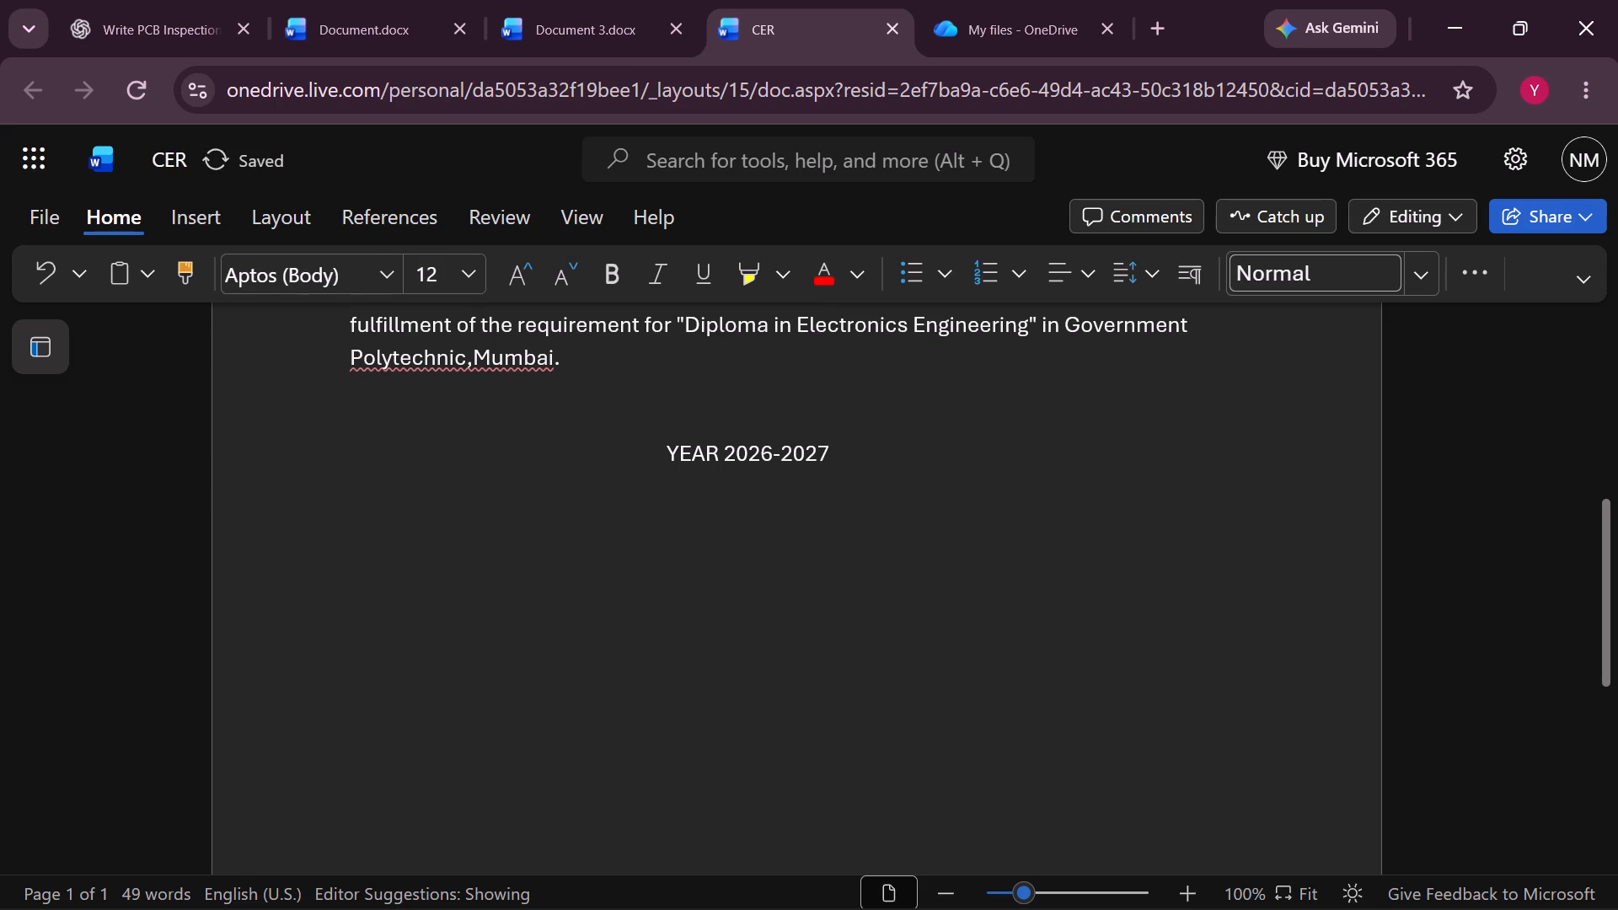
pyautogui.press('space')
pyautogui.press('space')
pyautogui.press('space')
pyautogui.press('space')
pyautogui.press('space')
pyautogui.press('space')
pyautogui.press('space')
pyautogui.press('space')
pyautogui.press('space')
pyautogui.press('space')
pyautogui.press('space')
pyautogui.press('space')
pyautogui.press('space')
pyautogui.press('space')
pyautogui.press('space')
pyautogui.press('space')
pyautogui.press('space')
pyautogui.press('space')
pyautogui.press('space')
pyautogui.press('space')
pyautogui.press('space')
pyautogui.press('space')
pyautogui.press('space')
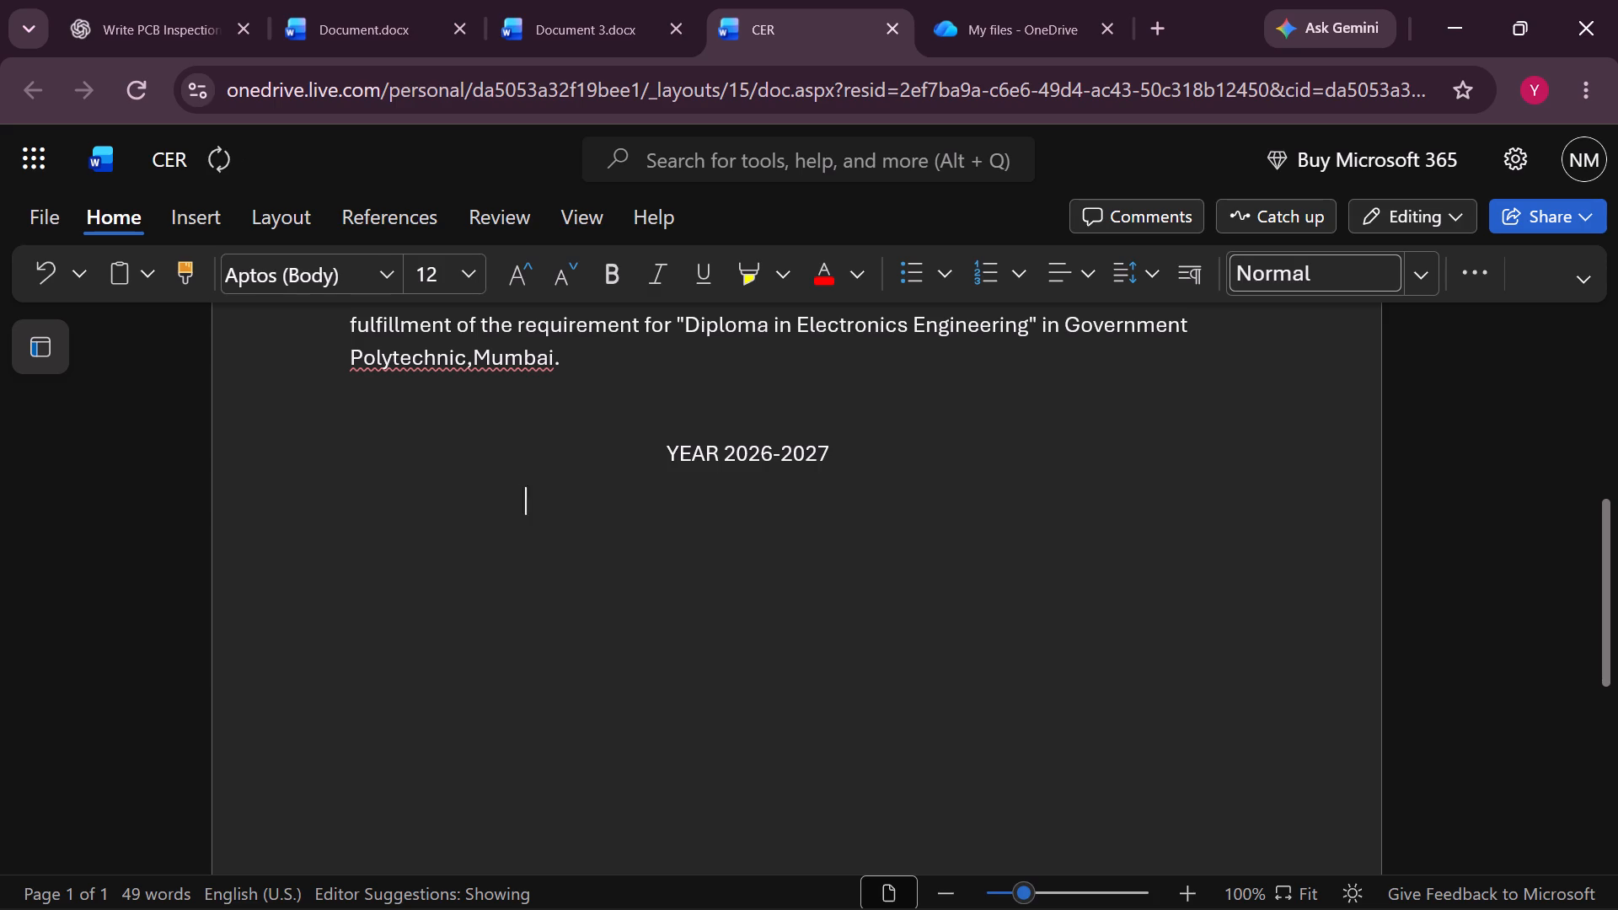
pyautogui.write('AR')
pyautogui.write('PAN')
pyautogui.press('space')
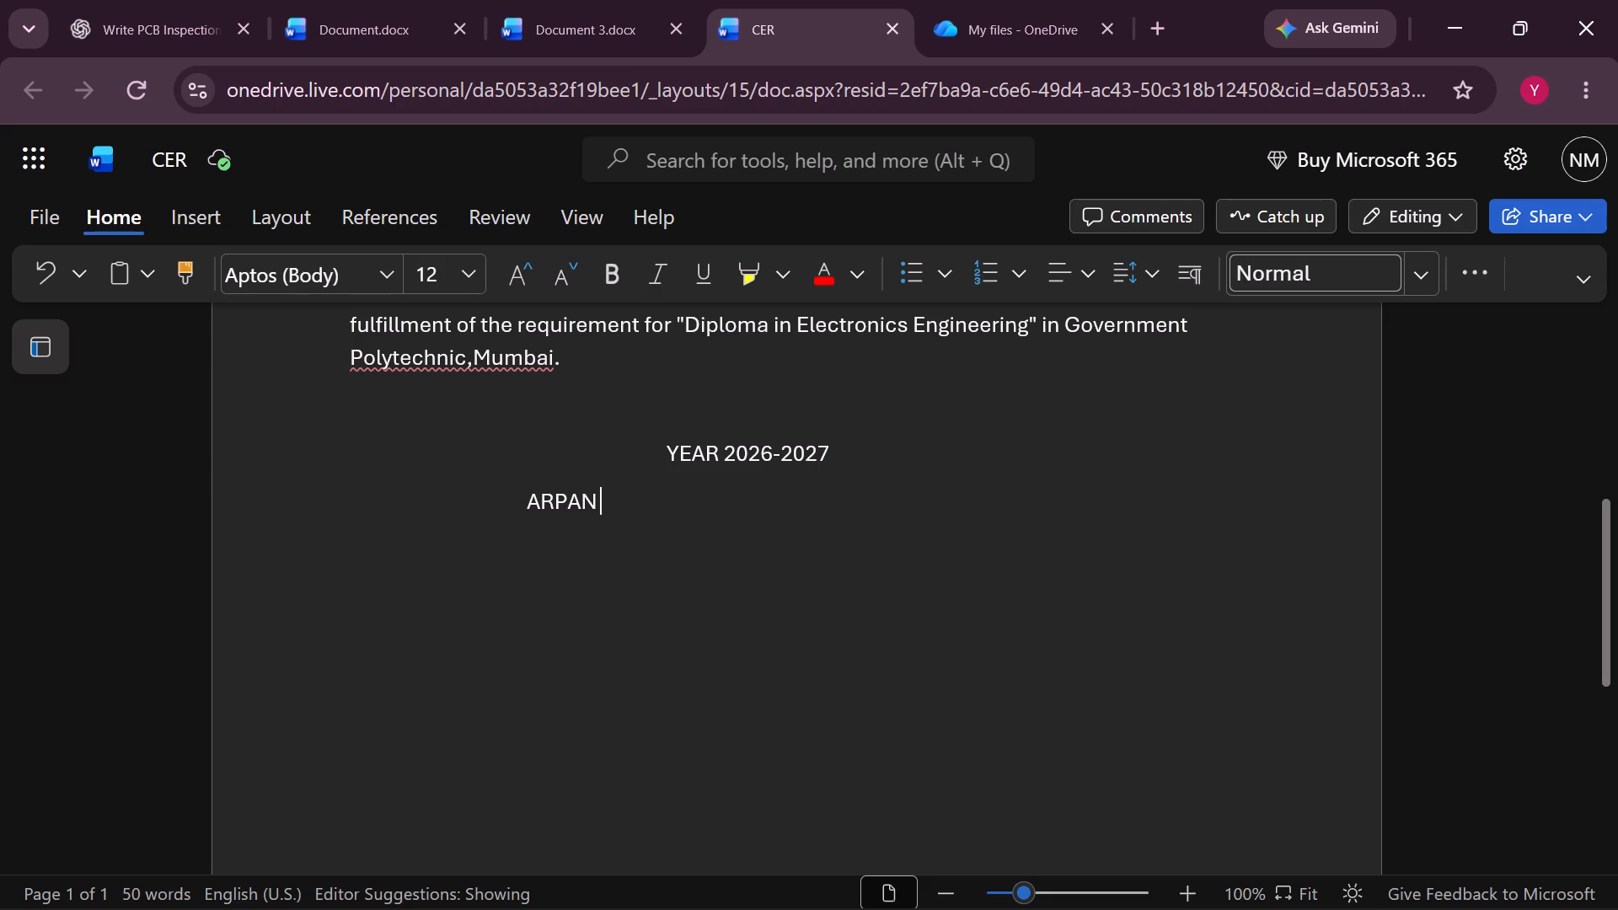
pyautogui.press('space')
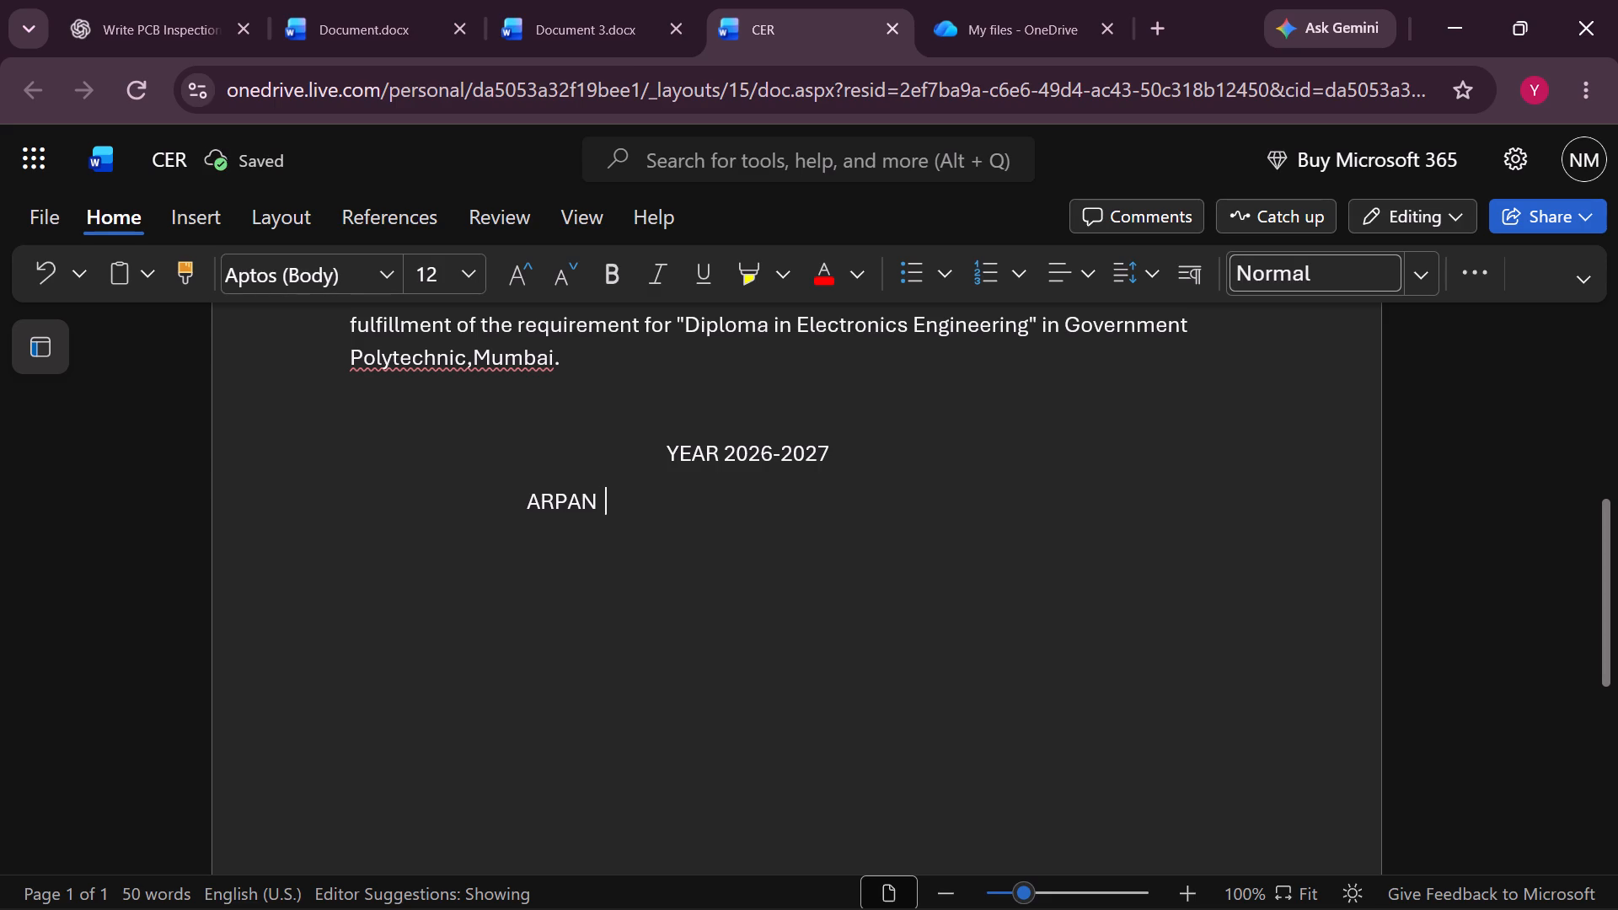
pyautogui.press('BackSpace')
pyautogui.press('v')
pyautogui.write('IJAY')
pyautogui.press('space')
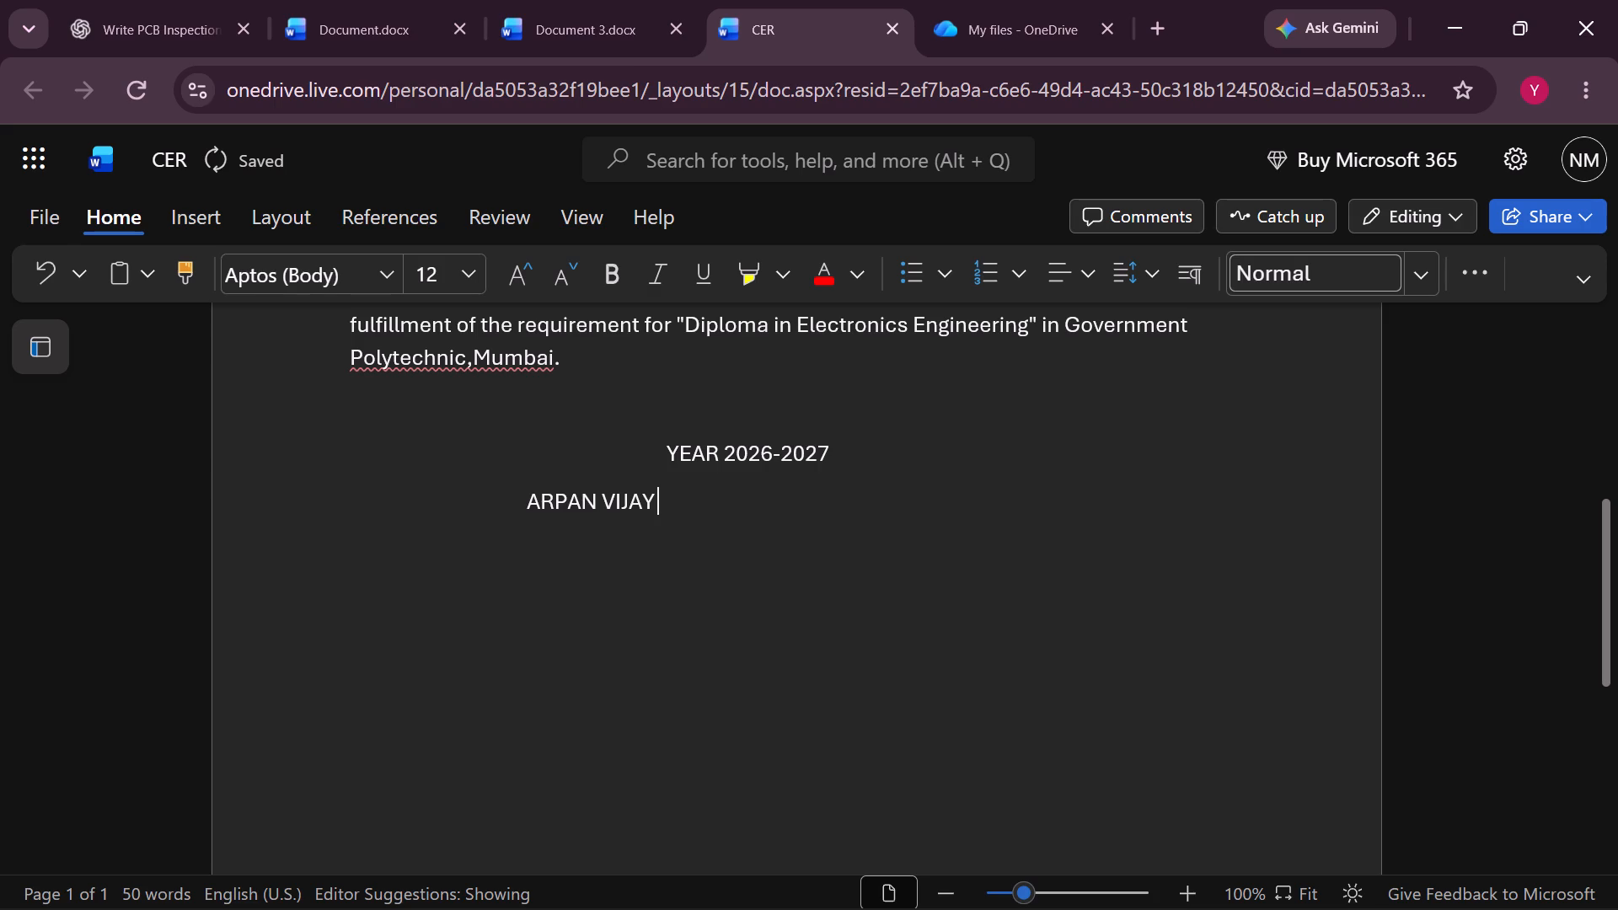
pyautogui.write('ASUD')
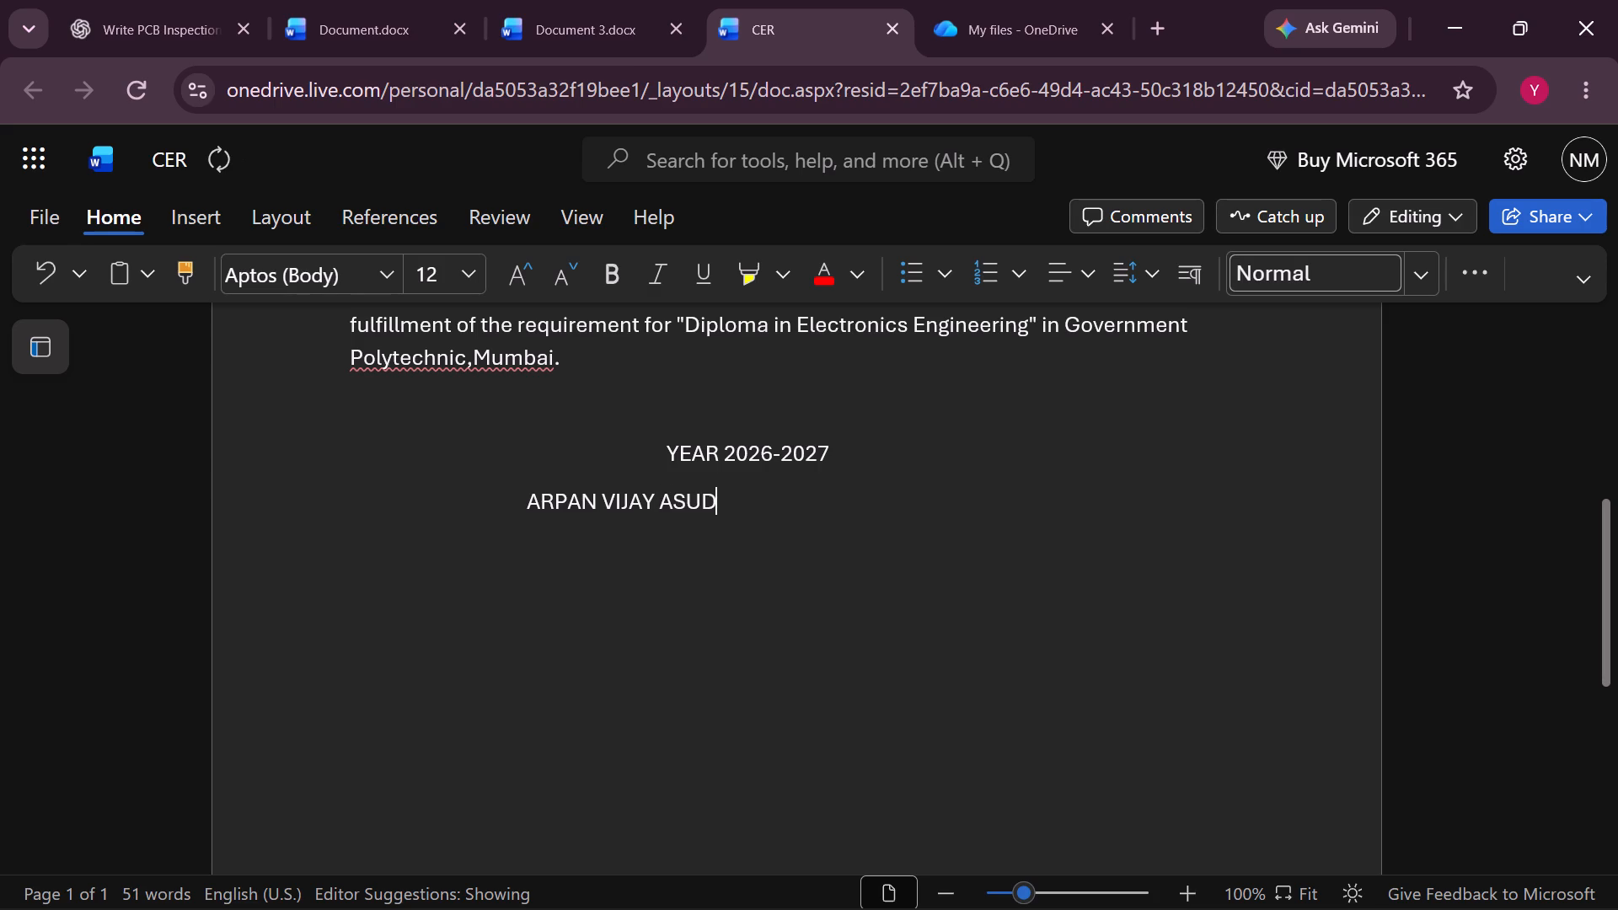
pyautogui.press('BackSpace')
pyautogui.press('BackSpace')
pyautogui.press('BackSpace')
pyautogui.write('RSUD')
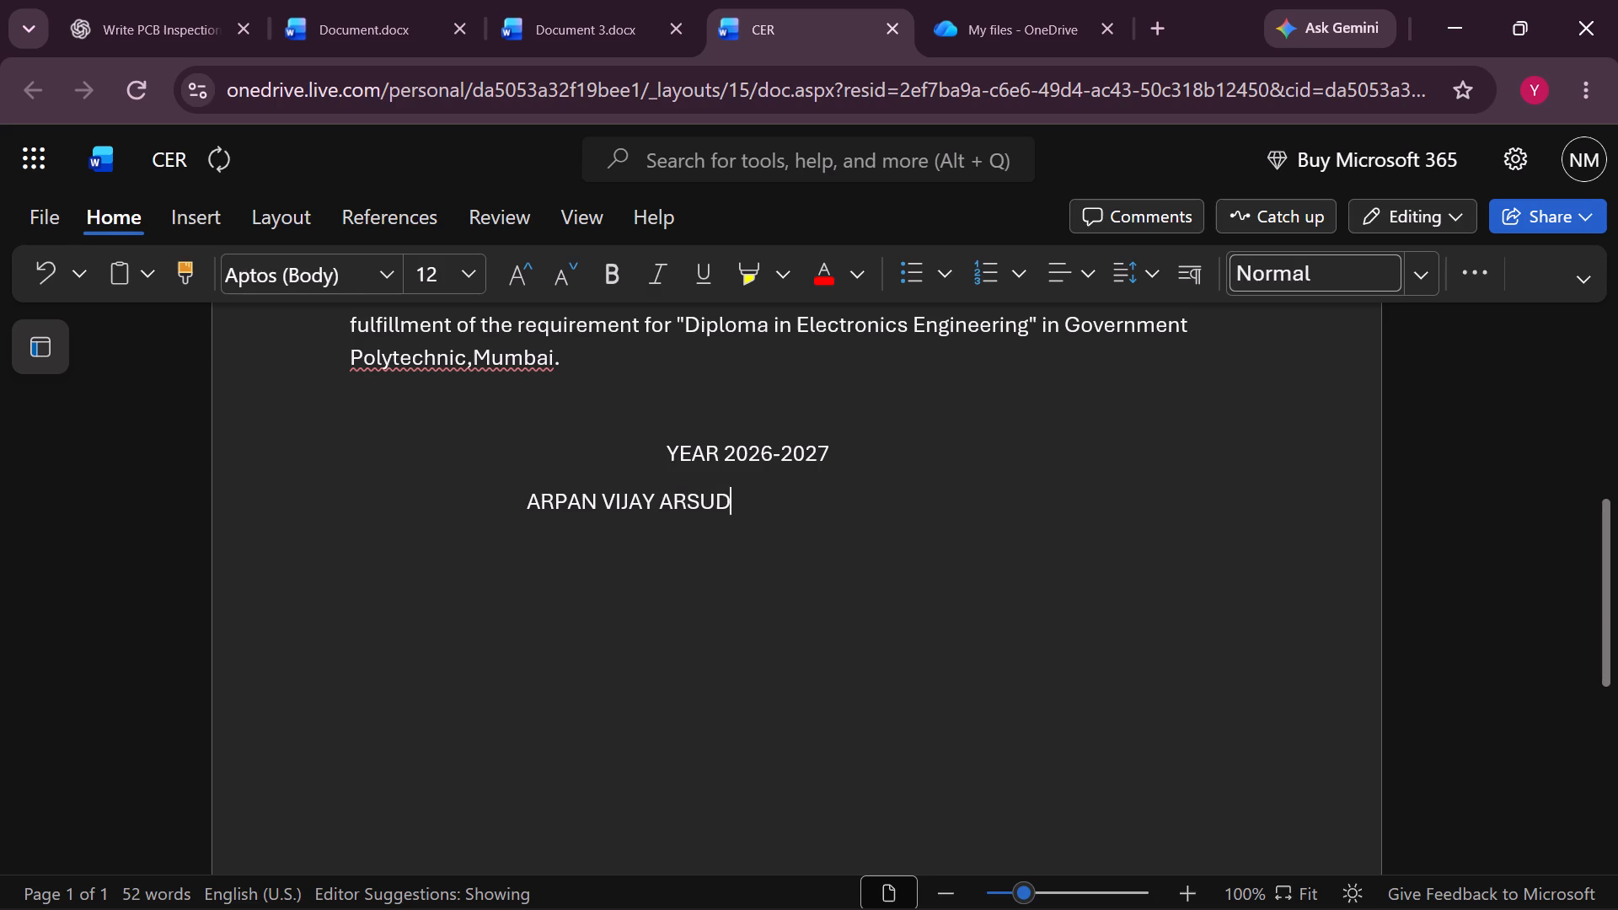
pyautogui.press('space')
# Add the second student's full name in capitals on a new line, indented with spaces to align under the first name.
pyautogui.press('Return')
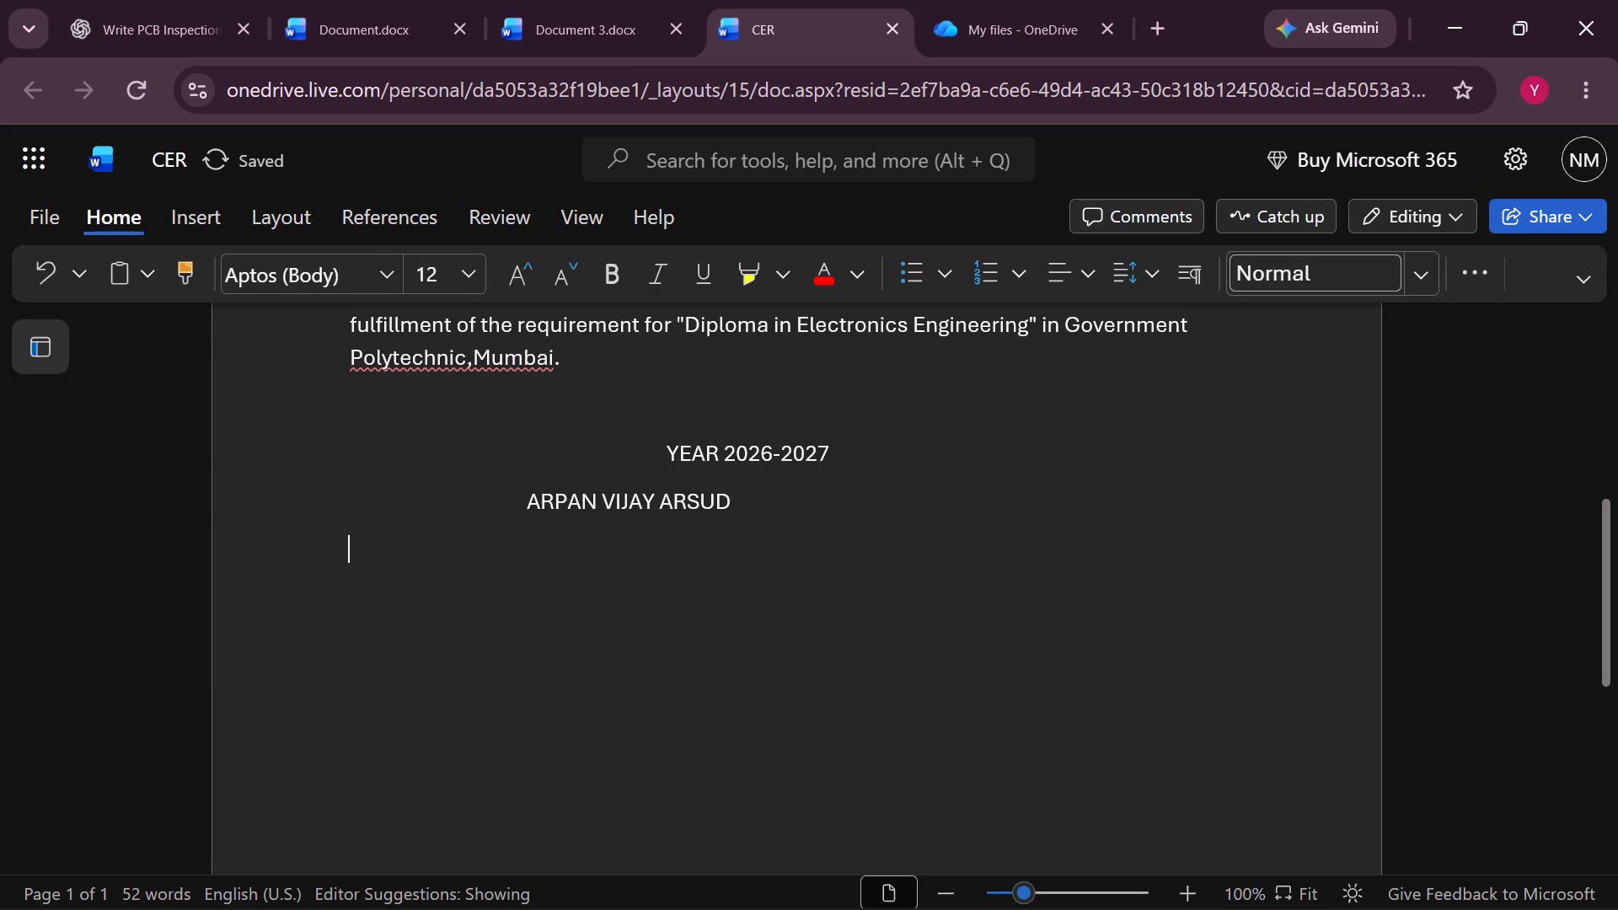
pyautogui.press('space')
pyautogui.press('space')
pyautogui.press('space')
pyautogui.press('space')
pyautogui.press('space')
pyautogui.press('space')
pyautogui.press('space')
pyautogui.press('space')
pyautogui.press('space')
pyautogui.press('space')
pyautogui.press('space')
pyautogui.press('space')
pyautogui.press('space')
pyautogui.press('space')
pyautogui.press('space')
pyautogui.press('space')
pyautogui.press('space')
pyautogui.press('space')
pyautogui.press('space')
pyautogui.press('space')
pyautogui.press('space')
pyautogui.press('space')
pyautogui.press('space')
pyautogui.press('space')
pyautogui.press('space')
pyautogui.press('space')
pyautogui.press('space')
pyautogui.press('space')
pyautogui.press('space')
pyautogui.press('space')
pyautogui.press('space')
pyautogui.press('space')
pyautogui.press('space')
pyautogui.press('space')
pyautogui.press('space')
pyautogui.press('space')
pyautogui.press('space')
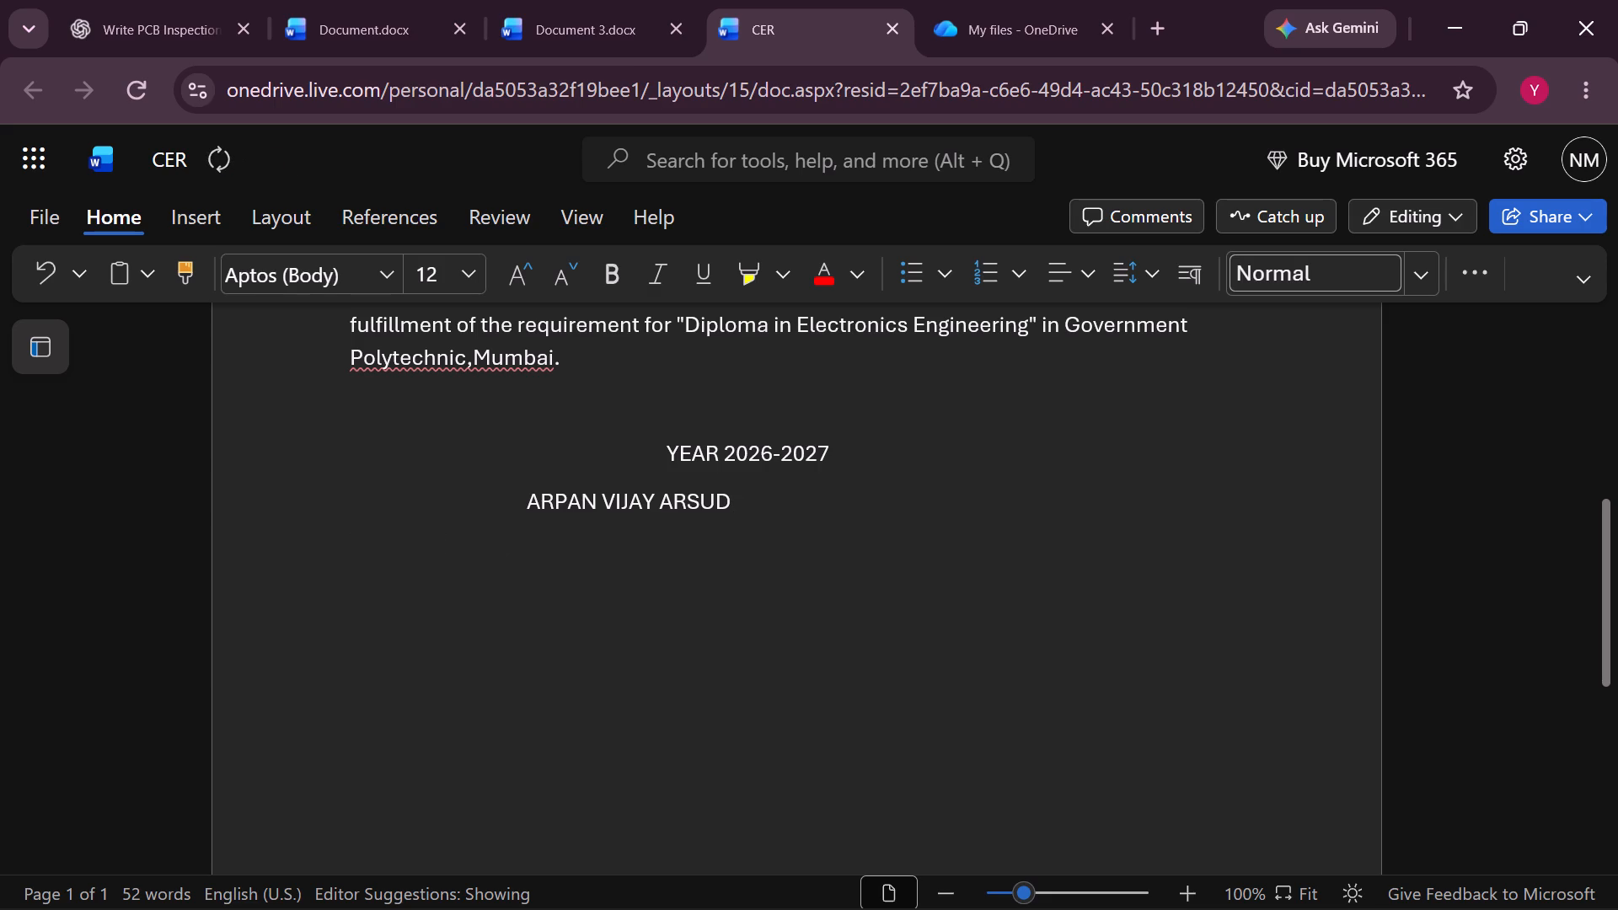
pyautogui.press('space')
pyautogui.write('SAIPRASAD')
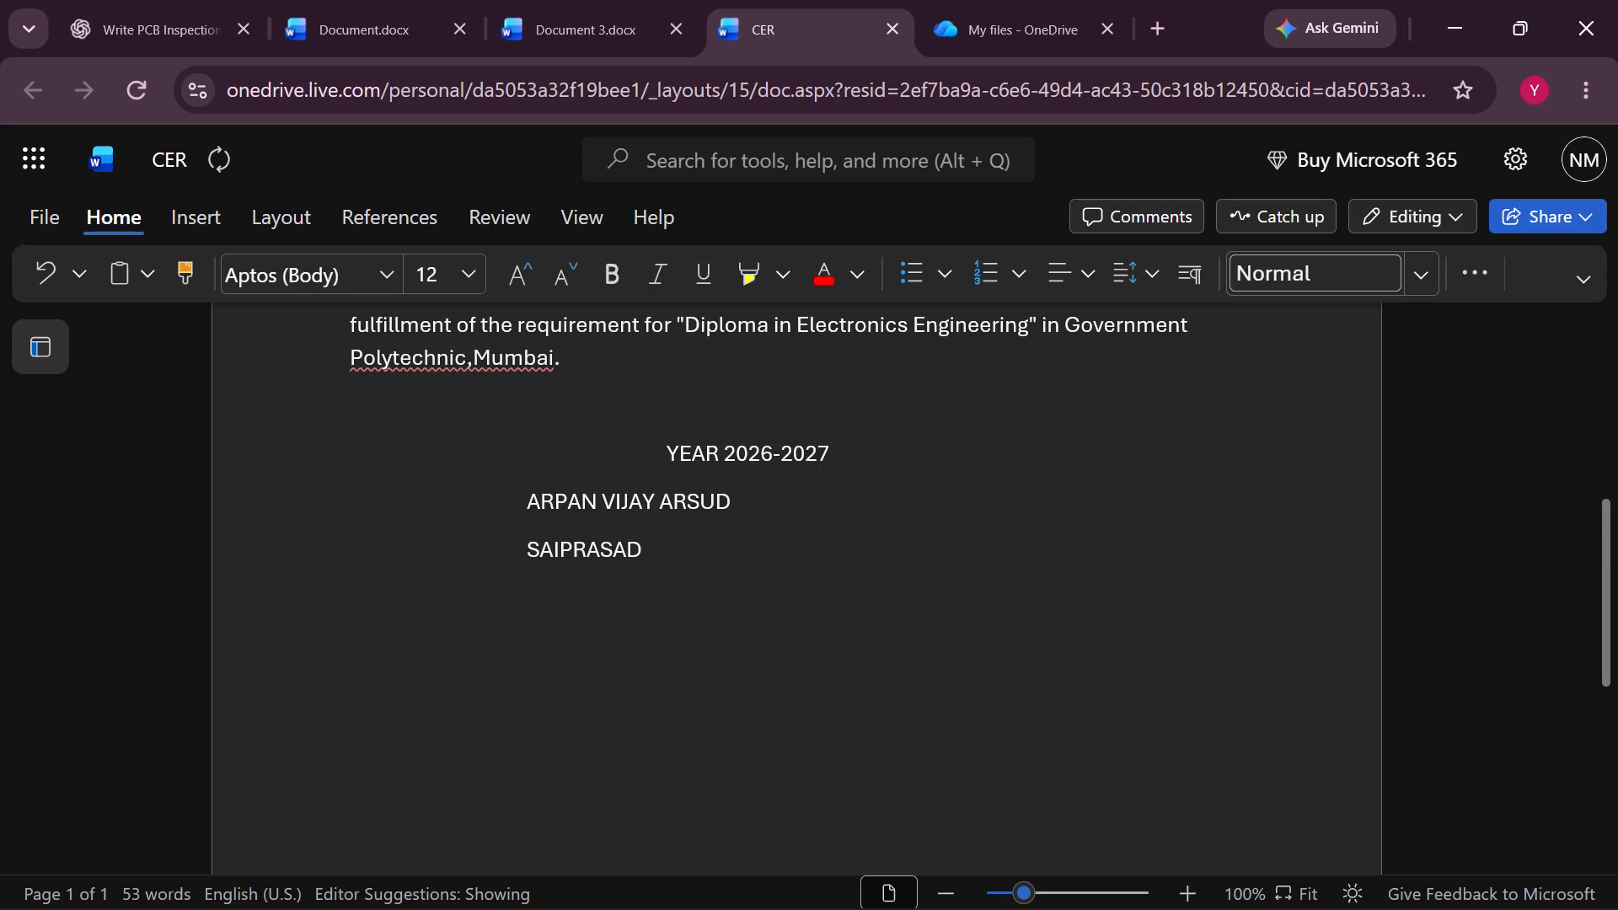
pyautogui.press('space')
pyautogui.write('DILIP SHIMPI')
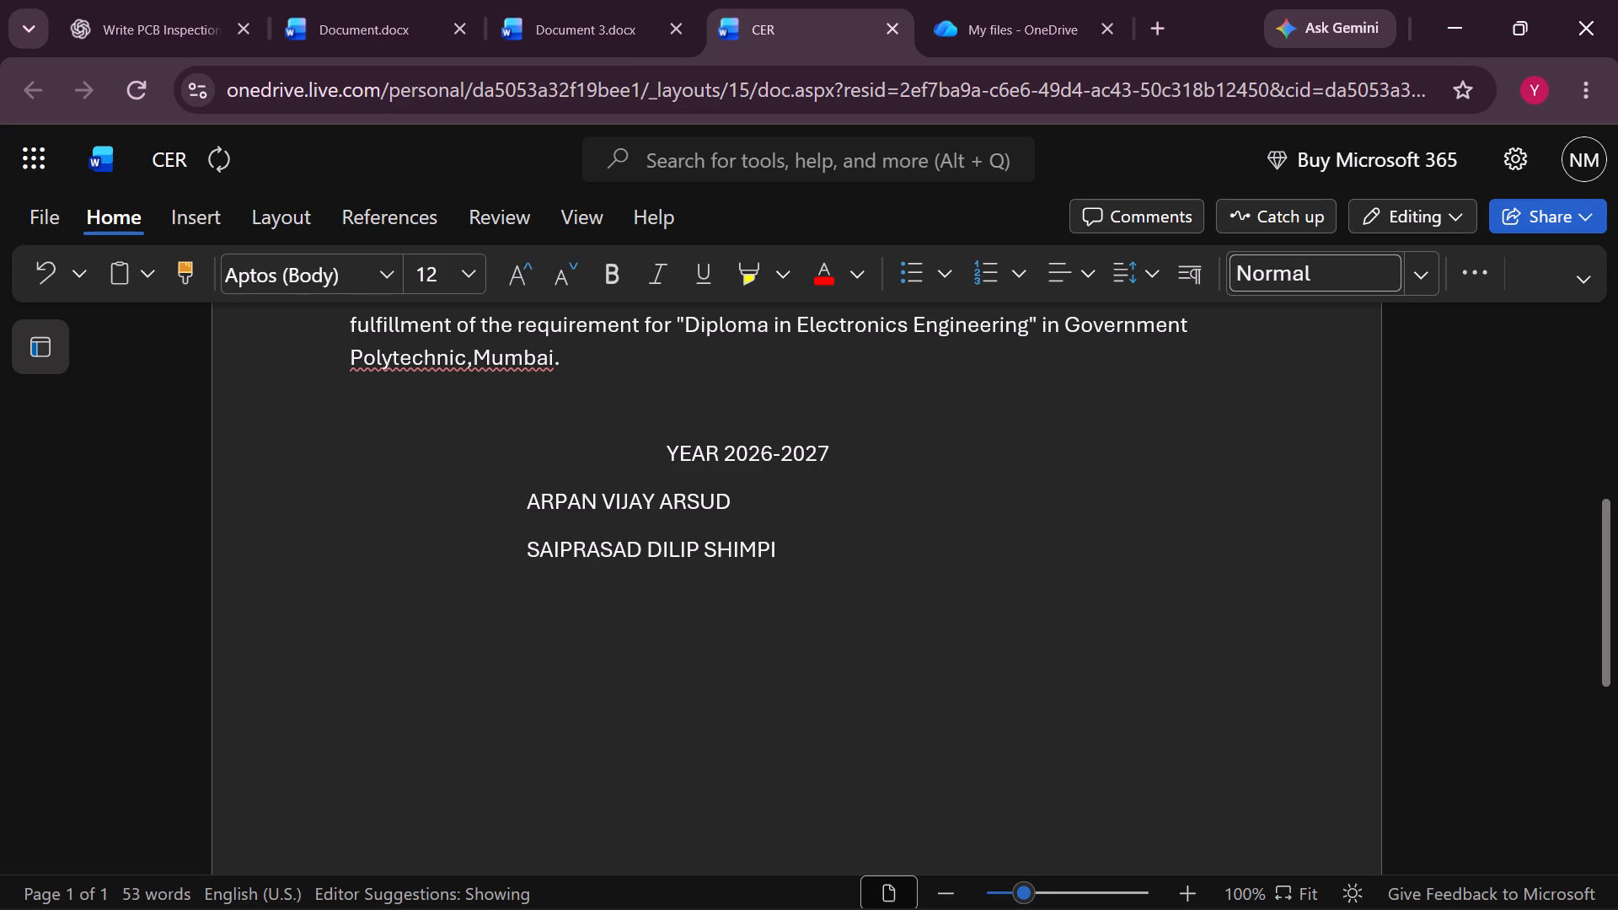
# Add the third student's full name in capitals on a new line, indented with spaces to roughly match the names above.
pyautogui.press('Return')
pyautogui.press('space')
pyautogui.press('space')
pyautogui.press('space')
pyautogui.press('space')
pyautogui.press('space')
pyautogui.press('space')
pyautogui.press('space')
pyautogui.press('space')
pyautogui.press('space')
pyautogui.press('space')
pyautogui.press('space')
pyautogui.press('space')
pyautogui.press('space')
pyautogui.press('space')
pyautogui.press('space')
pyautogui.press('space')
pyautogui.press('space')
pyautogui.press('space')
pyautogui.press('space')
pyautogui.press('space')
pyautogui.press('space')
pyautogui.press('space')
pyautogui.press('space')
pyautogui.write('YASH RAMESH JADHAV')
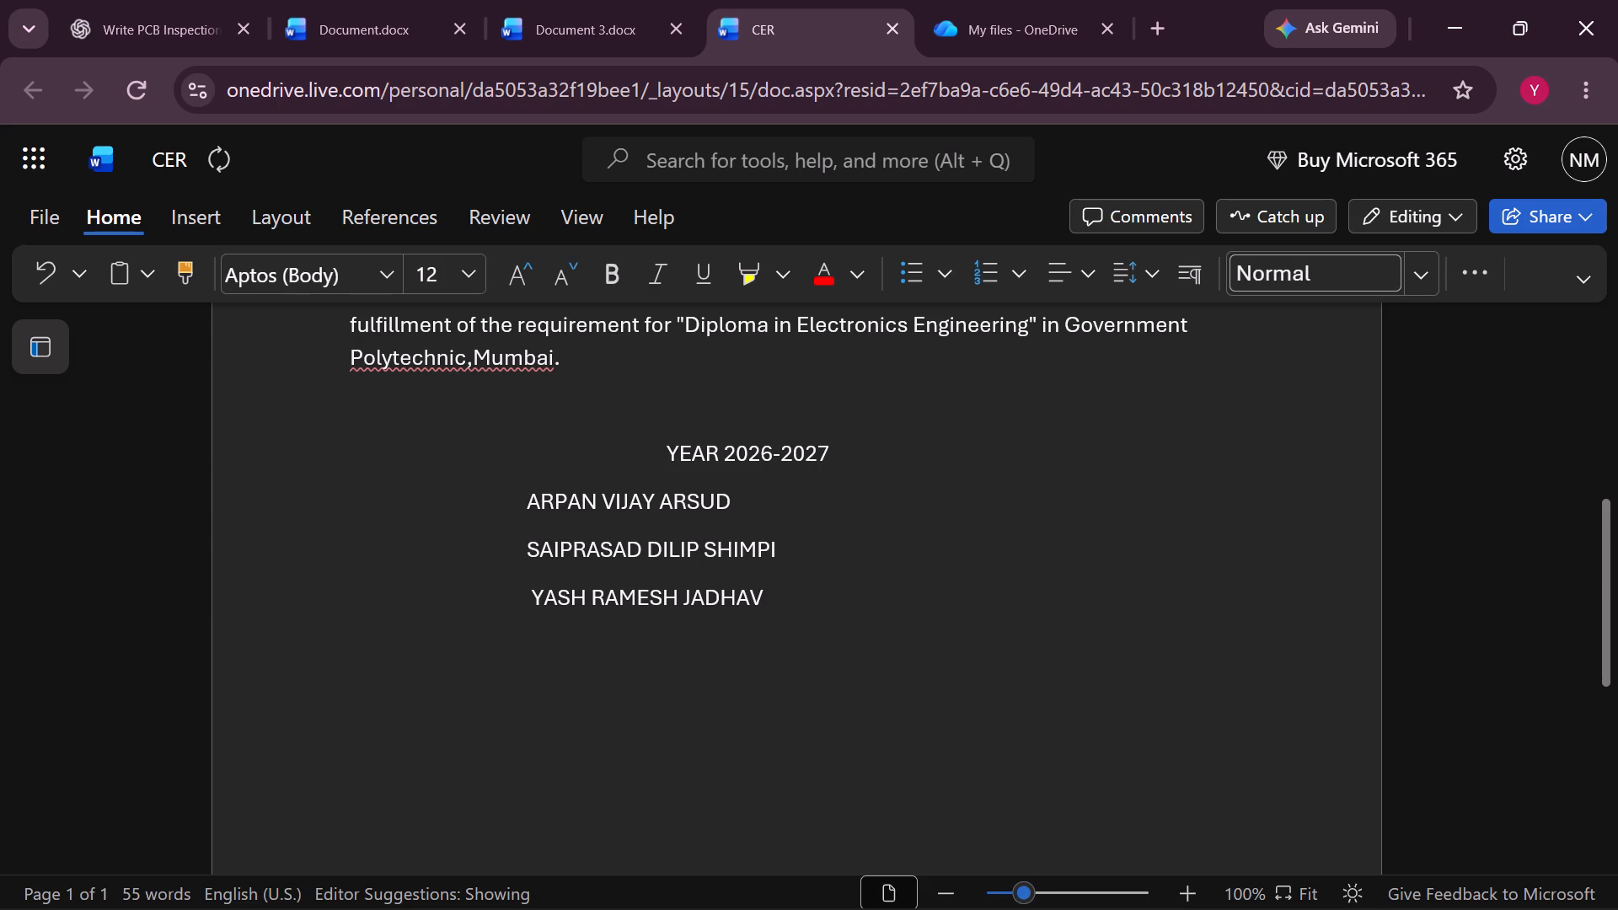
# Add the fourth student's full name in capitals on a new line, trimming the extra indent spaces to roughly match the names above.
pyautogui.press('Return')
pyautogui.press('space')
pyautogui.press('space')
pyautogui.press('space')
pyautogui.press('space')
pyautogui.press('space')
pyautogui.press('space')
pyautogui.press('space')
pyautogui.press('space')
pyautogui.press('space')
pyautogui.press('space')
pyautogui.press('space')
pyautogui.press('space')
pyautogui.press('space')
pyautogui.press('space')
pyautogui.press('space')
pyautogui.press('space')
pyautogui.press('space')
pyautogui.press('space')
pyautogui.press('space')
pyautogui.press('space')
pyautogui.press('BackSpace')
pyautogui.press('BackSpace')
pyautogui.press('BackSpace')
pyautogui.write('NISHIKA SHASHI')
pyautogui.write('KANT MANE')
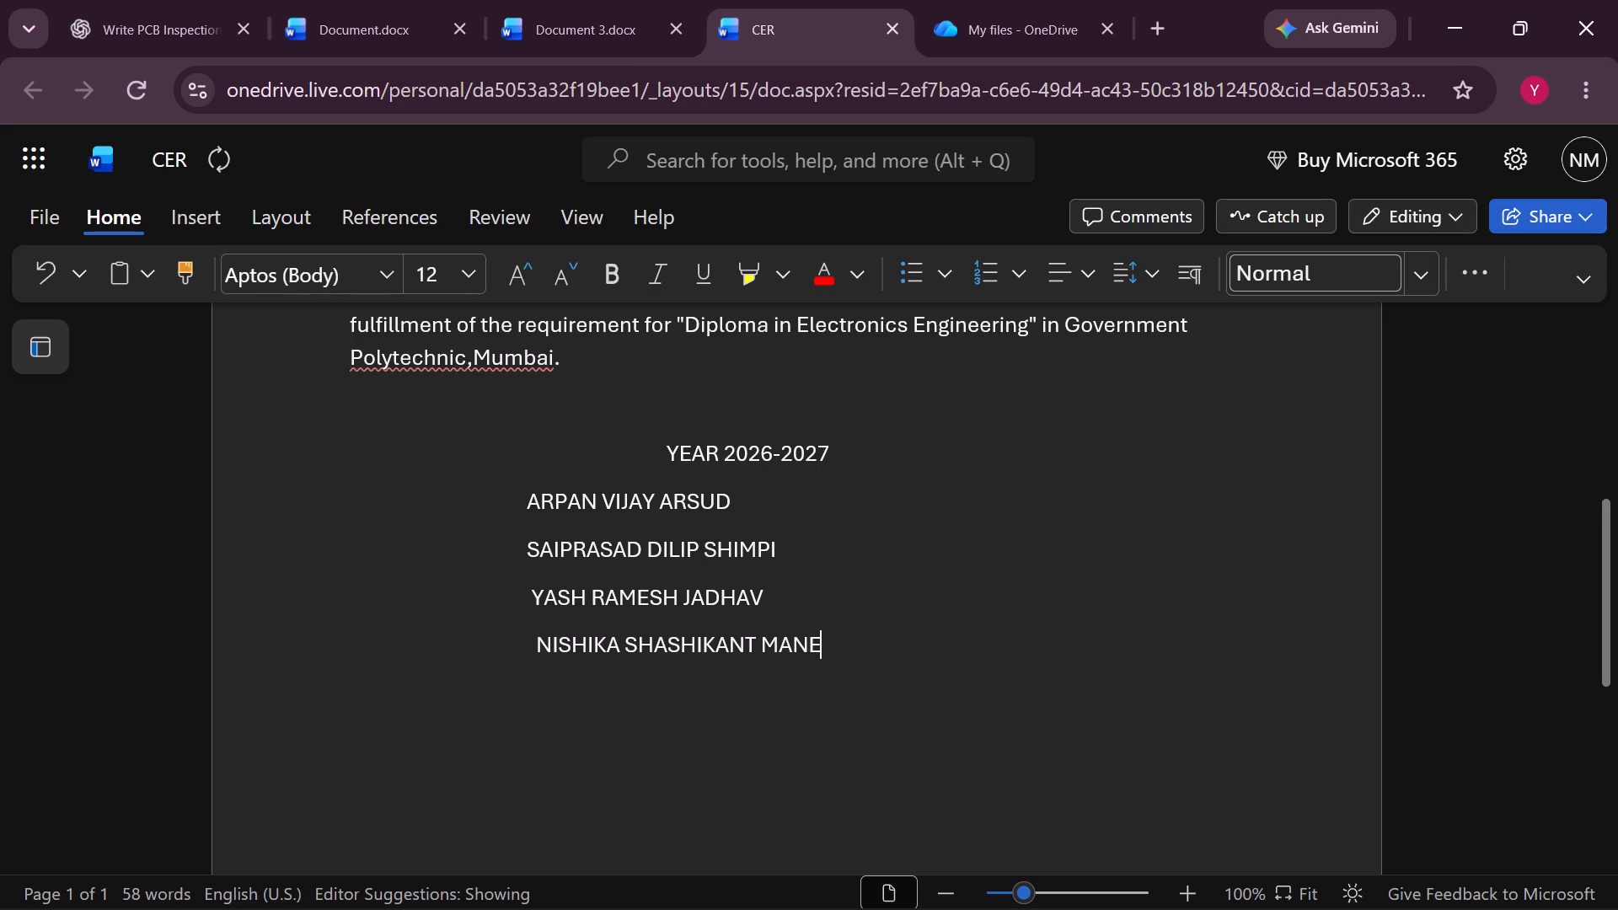
# Add the fifth student's full name in capitals on a new line, indented with spaces to align under the fourth name.
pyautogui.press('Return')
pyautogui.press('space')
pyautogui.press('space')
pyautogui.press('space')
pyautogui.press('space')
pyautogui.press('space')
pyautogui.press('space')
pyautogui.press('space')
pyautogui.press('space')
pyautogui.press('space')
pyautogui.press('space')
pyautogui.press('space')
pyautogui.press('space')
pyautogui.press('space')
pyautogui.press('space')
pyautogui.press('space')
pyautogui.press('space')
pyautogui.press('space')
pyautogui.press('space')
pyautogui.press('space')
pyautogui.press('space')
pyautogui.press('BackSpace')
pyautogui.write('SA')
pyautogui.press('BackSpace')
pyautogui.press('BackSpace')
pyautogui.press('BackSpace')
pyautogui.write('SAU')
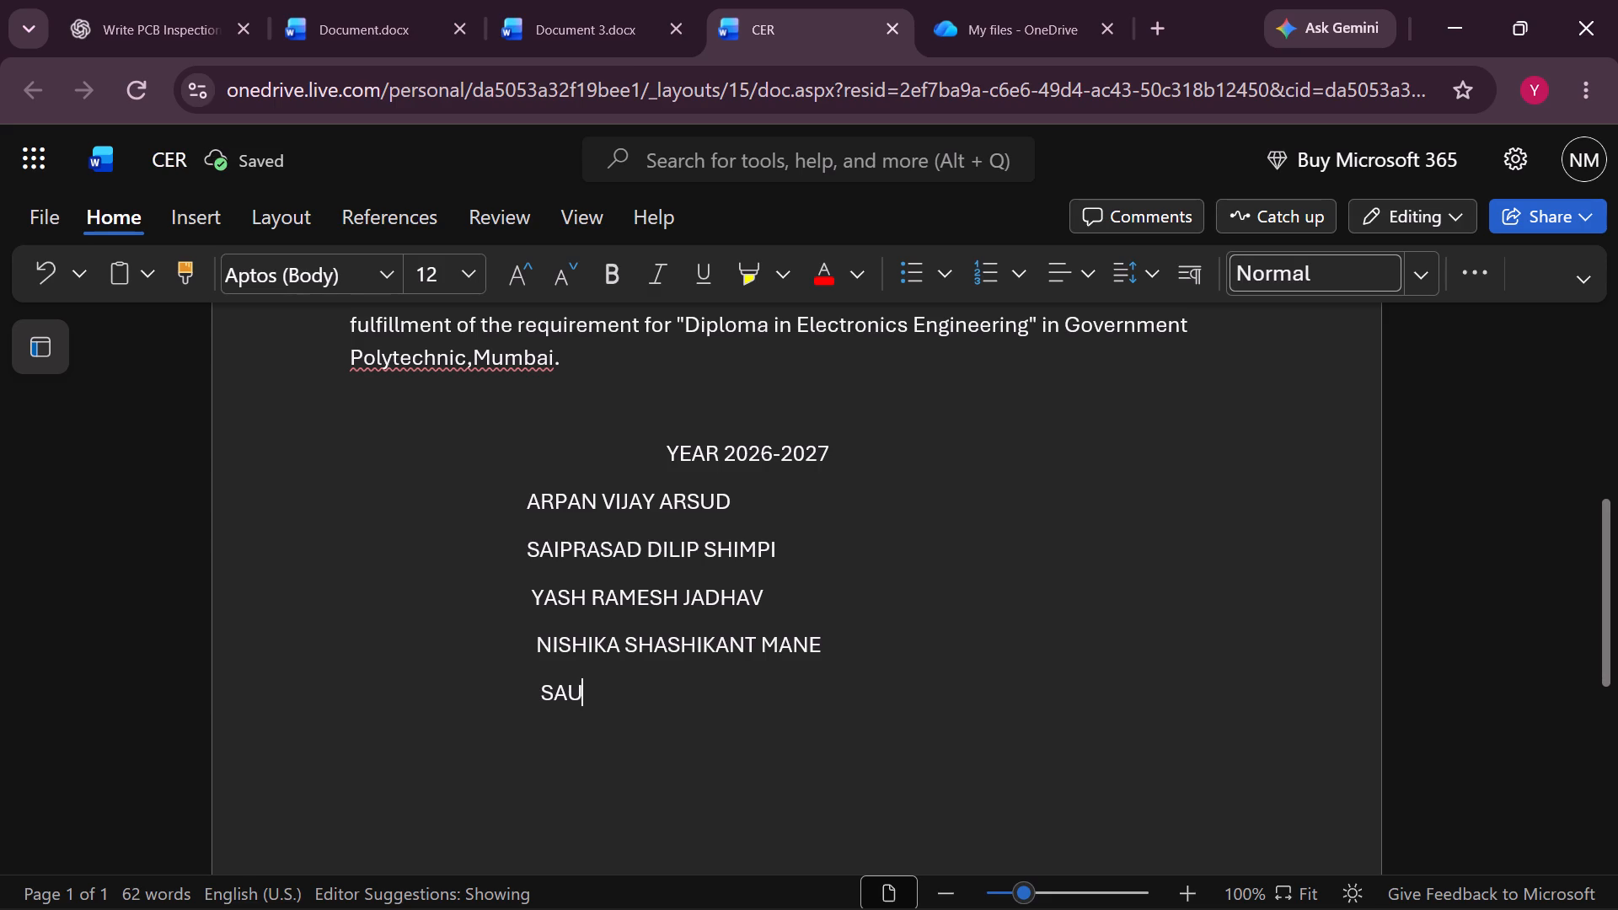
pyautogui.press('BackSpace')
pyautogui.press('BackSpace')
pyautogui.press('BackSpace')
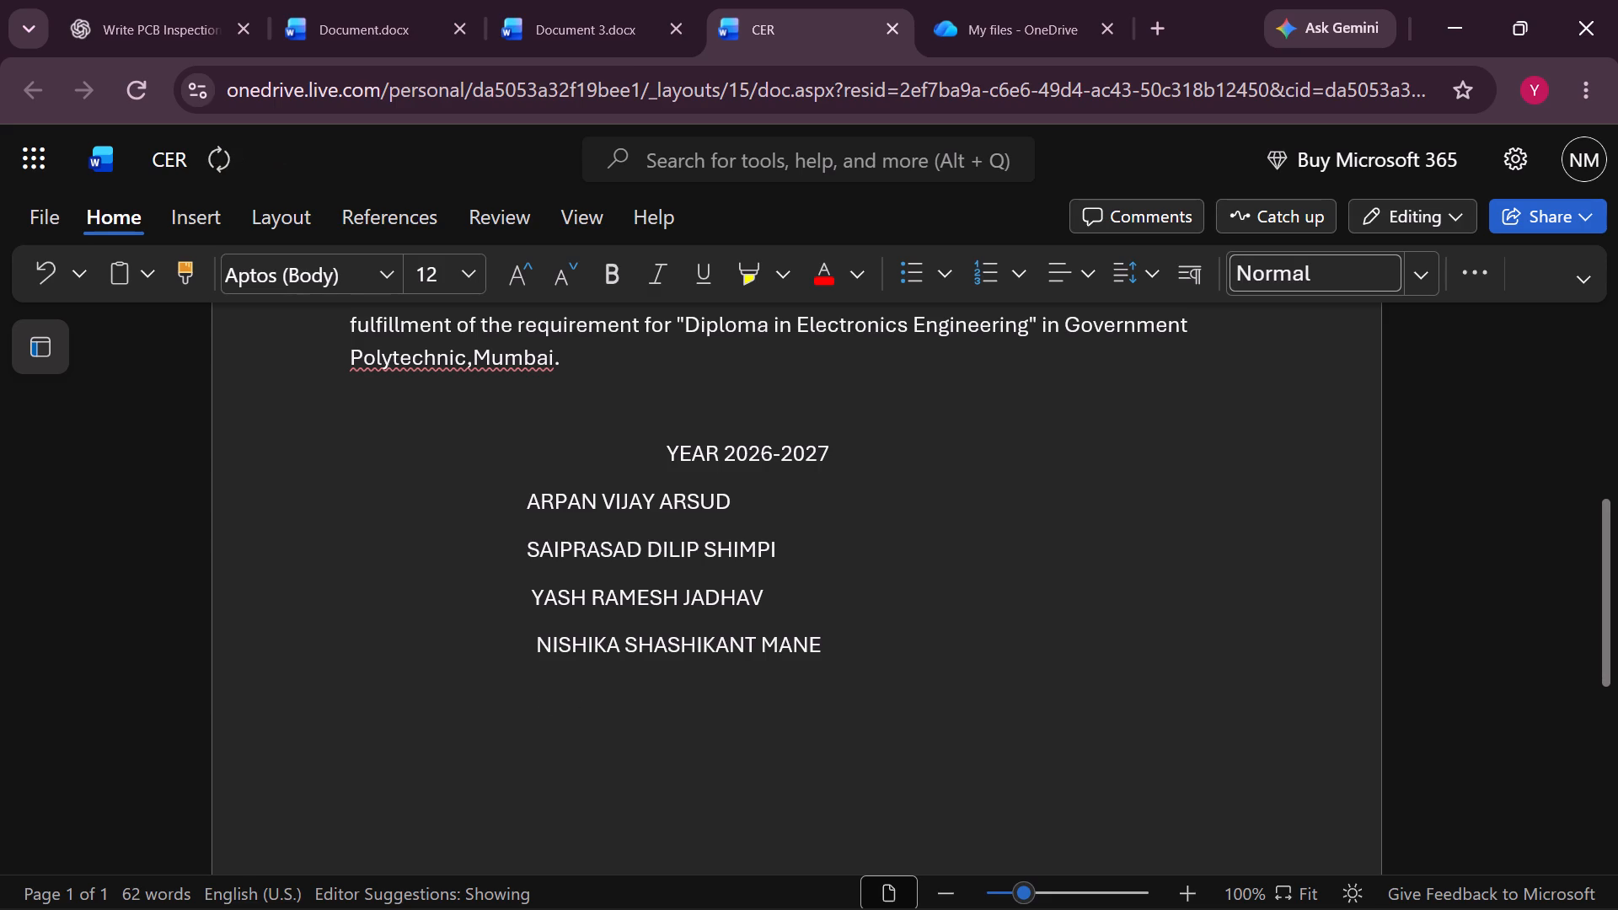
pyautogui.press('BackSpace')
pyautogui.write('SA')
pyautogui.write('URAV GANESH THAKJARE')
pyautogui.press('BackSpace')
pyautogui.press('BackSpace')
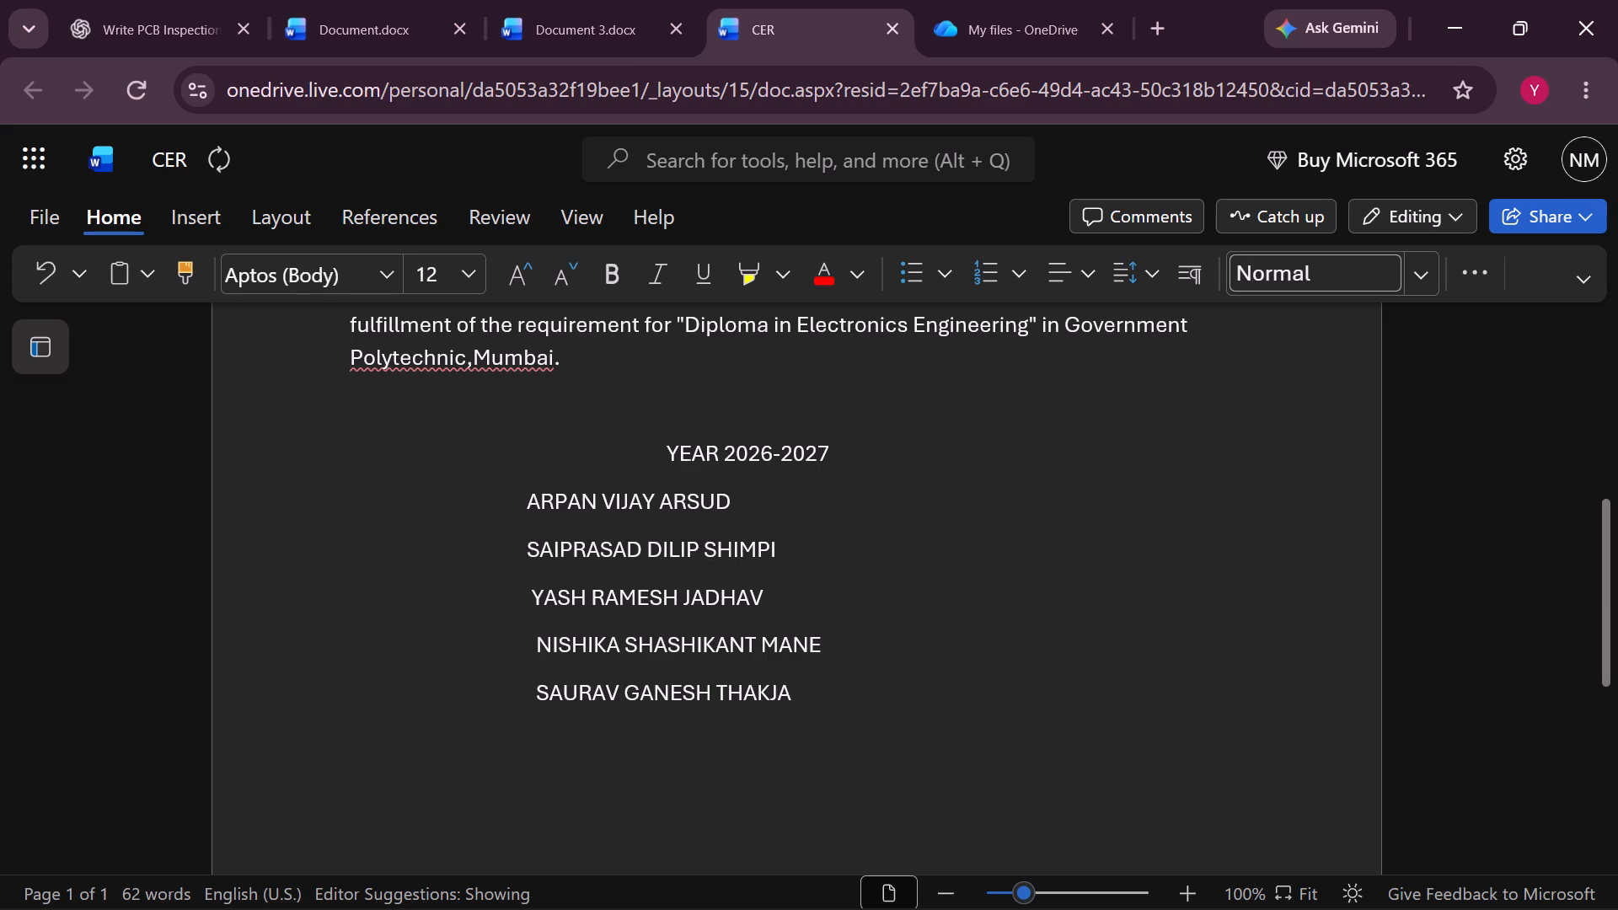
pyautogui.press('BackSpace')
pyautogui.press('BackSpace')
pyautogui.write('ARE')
# Add the sixth student's full name in capitals on a new line, indented with spaces to roughly match the names above.
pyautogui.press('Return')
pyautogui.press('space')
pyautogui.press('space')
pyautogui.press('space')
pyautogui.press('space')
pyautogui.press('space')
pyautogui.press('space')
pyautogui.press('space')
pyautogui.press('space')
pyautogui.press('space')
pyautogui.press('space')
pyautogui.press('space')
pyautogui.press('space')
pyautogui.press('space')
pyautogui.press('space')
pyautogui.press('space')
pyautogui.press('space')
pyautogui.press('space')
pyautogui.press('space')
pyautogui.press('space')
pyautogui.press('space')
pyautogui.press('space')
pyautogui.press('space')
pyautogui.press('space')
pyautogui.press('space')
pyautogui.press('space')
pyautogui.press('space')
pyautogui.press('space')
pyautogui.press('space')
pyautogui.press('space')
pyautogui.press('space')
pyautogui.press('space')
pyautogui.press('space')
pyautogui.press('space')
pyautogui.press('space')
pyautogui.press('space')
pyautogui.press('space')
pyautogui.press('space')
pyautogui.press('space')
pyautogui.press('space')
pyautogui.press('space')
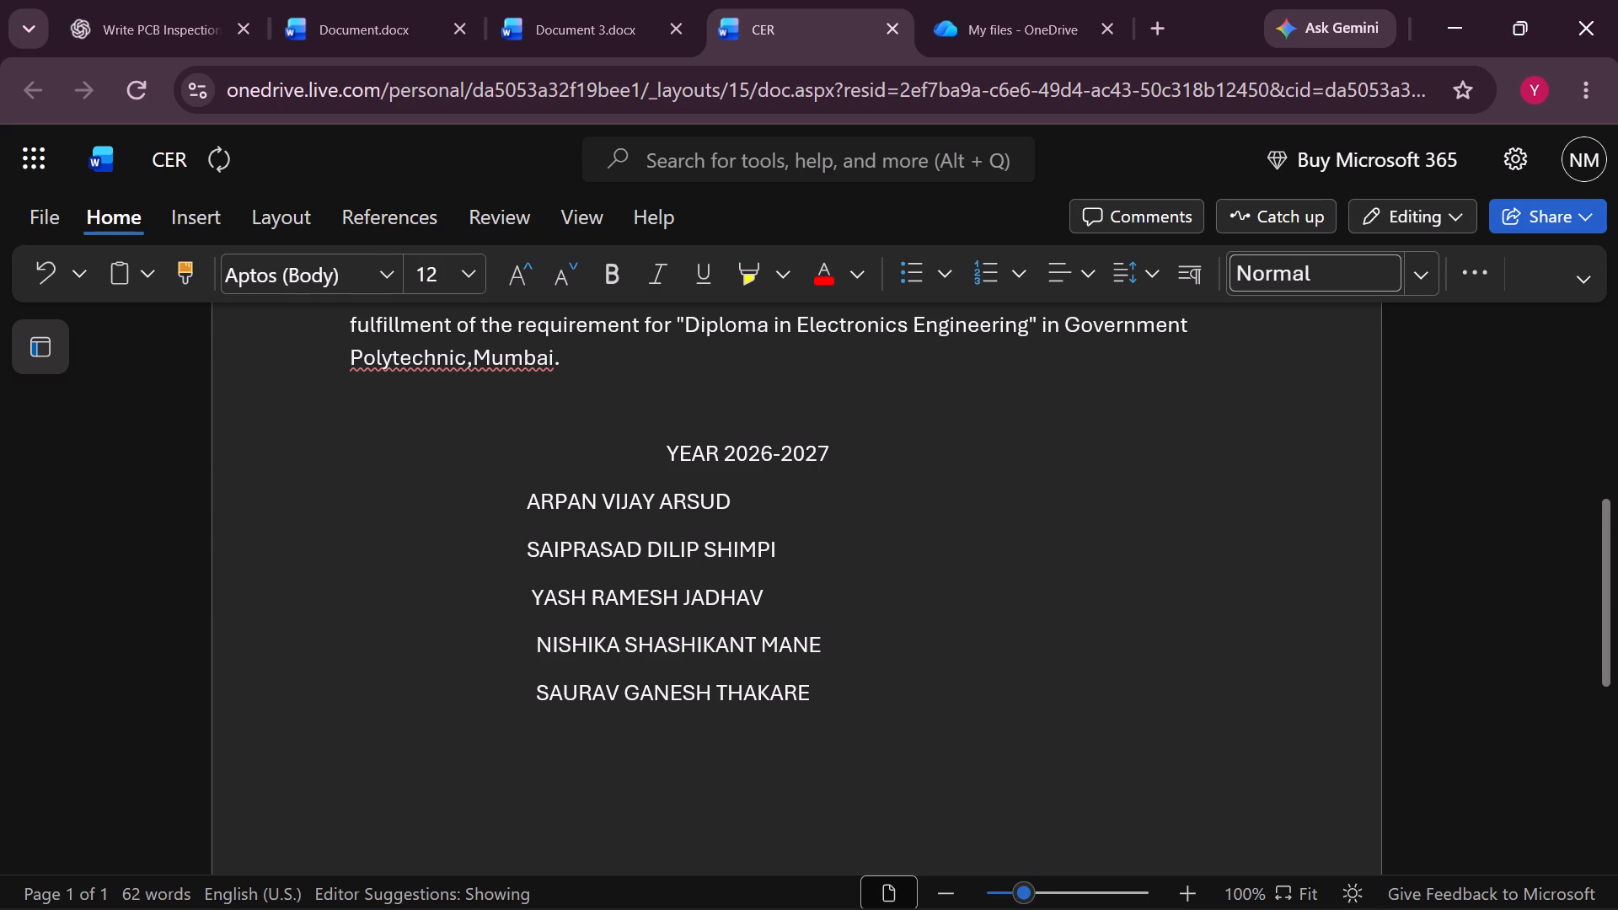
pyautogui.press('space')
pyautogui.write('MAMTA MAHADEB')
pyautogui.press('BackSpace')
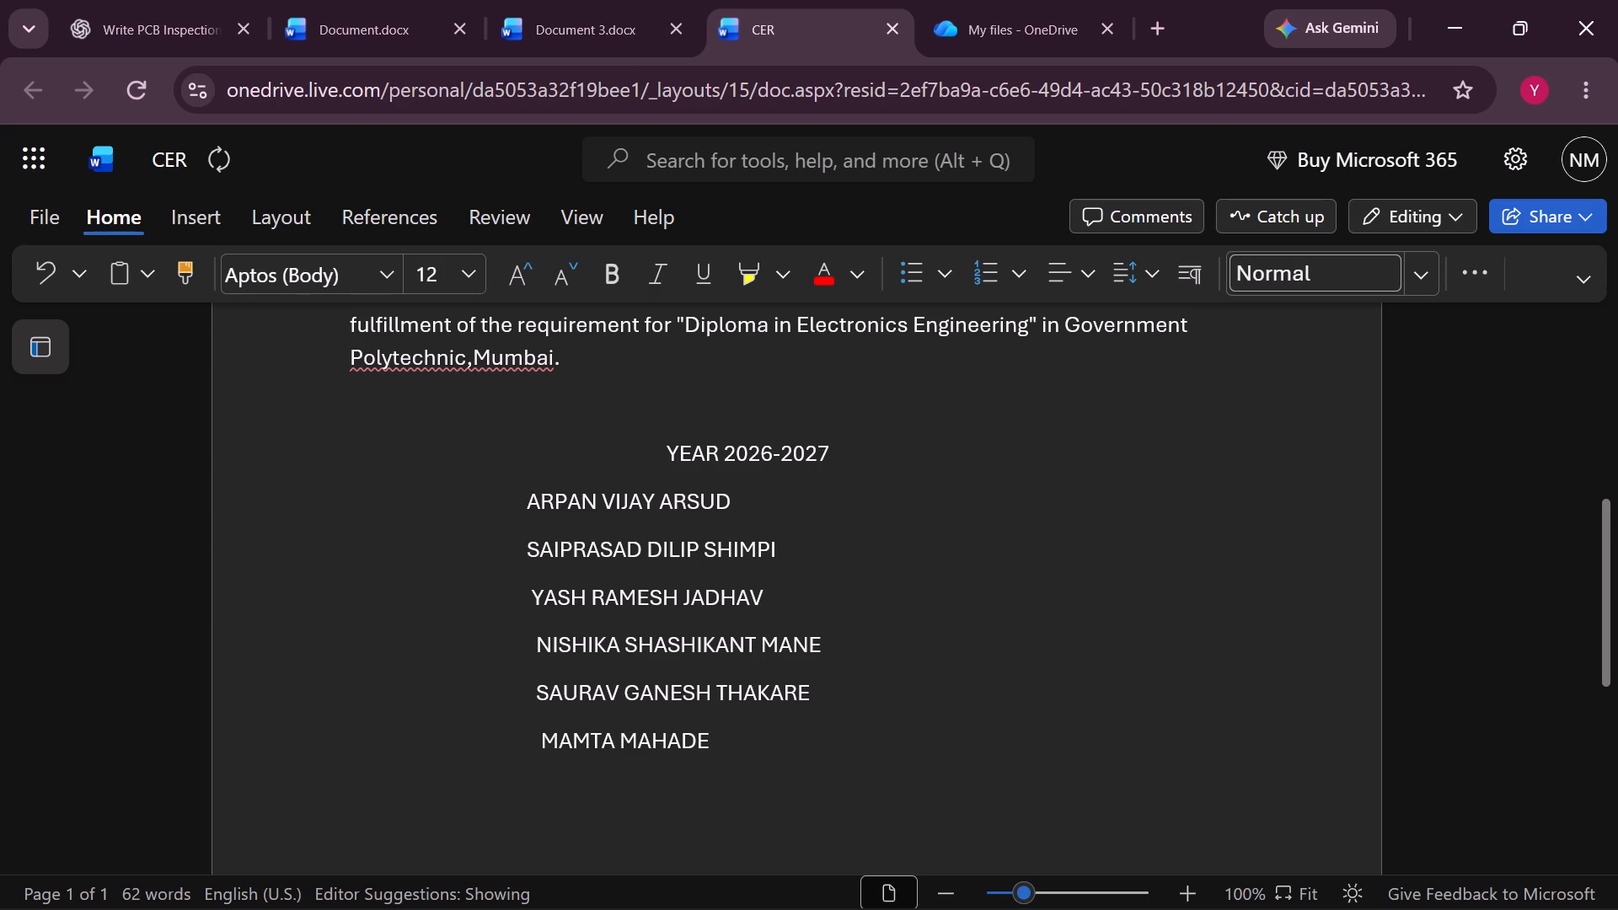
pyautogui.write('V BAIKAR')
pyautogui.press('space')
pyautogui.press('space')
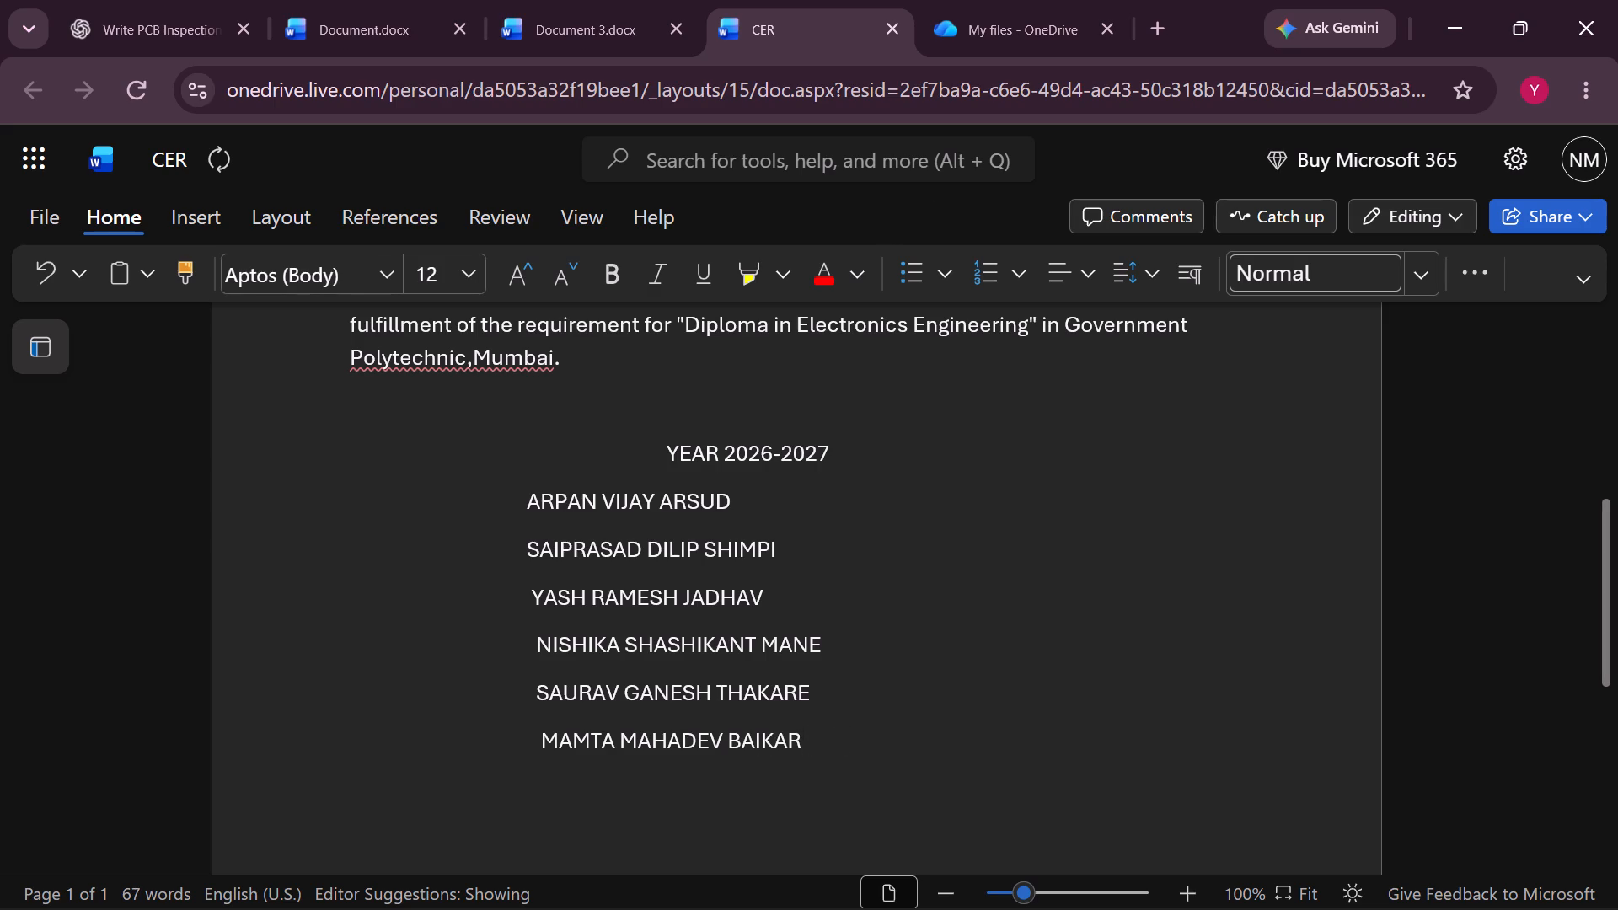
# Enter the first student's ID number on the same line as the name, separated by a wide gap of spaces.
pyautogui.click(794, 479)
pyautogui.click(784, 504)
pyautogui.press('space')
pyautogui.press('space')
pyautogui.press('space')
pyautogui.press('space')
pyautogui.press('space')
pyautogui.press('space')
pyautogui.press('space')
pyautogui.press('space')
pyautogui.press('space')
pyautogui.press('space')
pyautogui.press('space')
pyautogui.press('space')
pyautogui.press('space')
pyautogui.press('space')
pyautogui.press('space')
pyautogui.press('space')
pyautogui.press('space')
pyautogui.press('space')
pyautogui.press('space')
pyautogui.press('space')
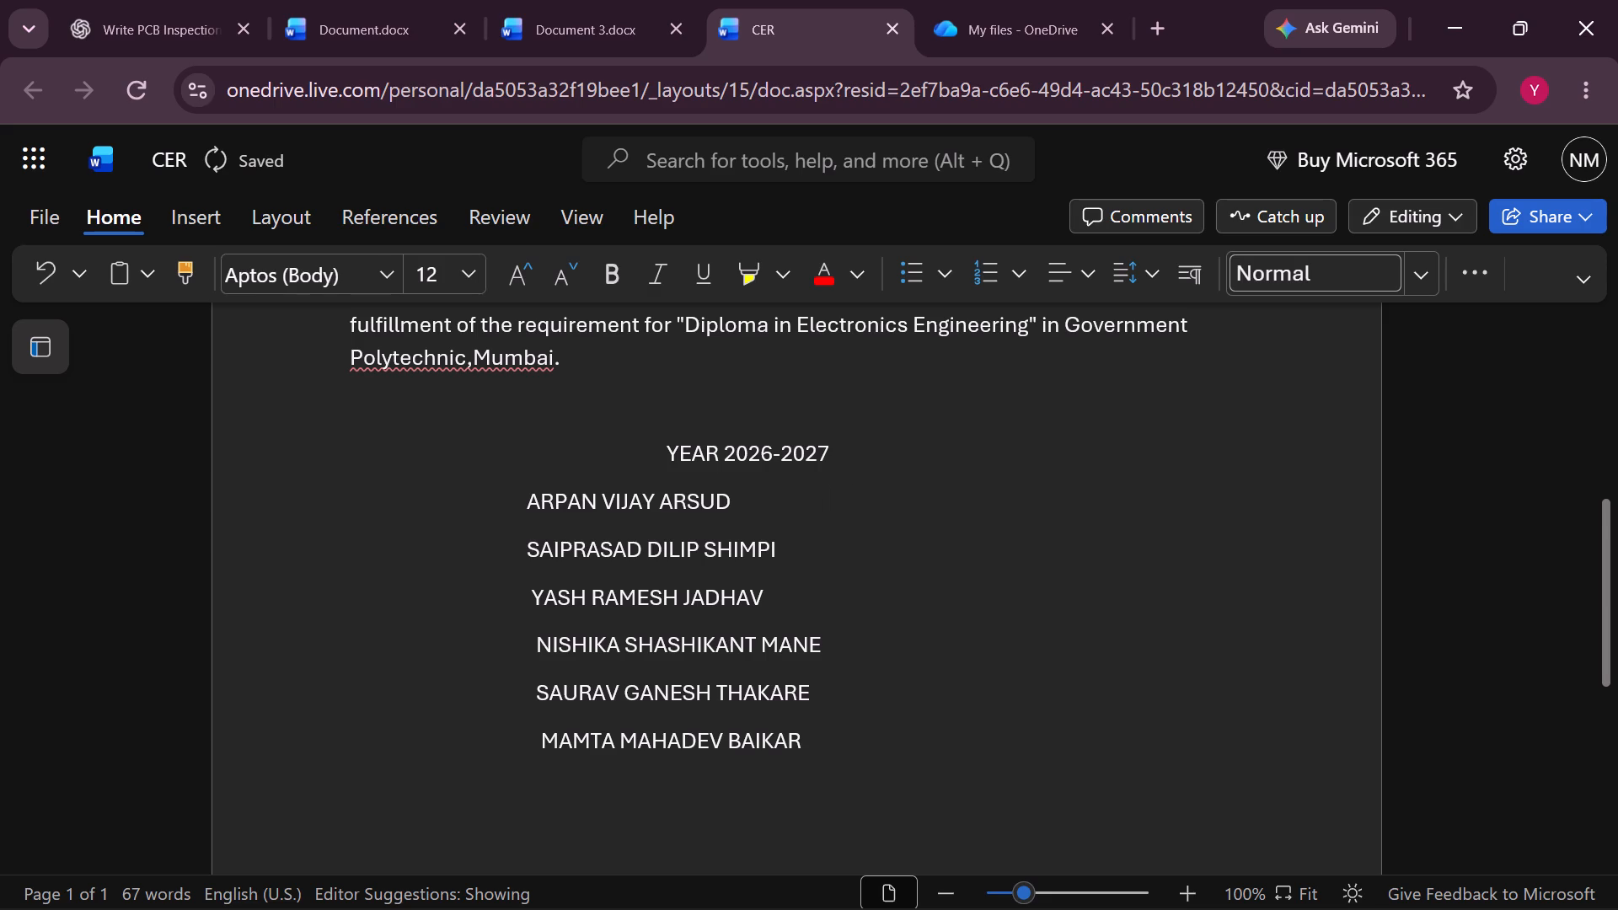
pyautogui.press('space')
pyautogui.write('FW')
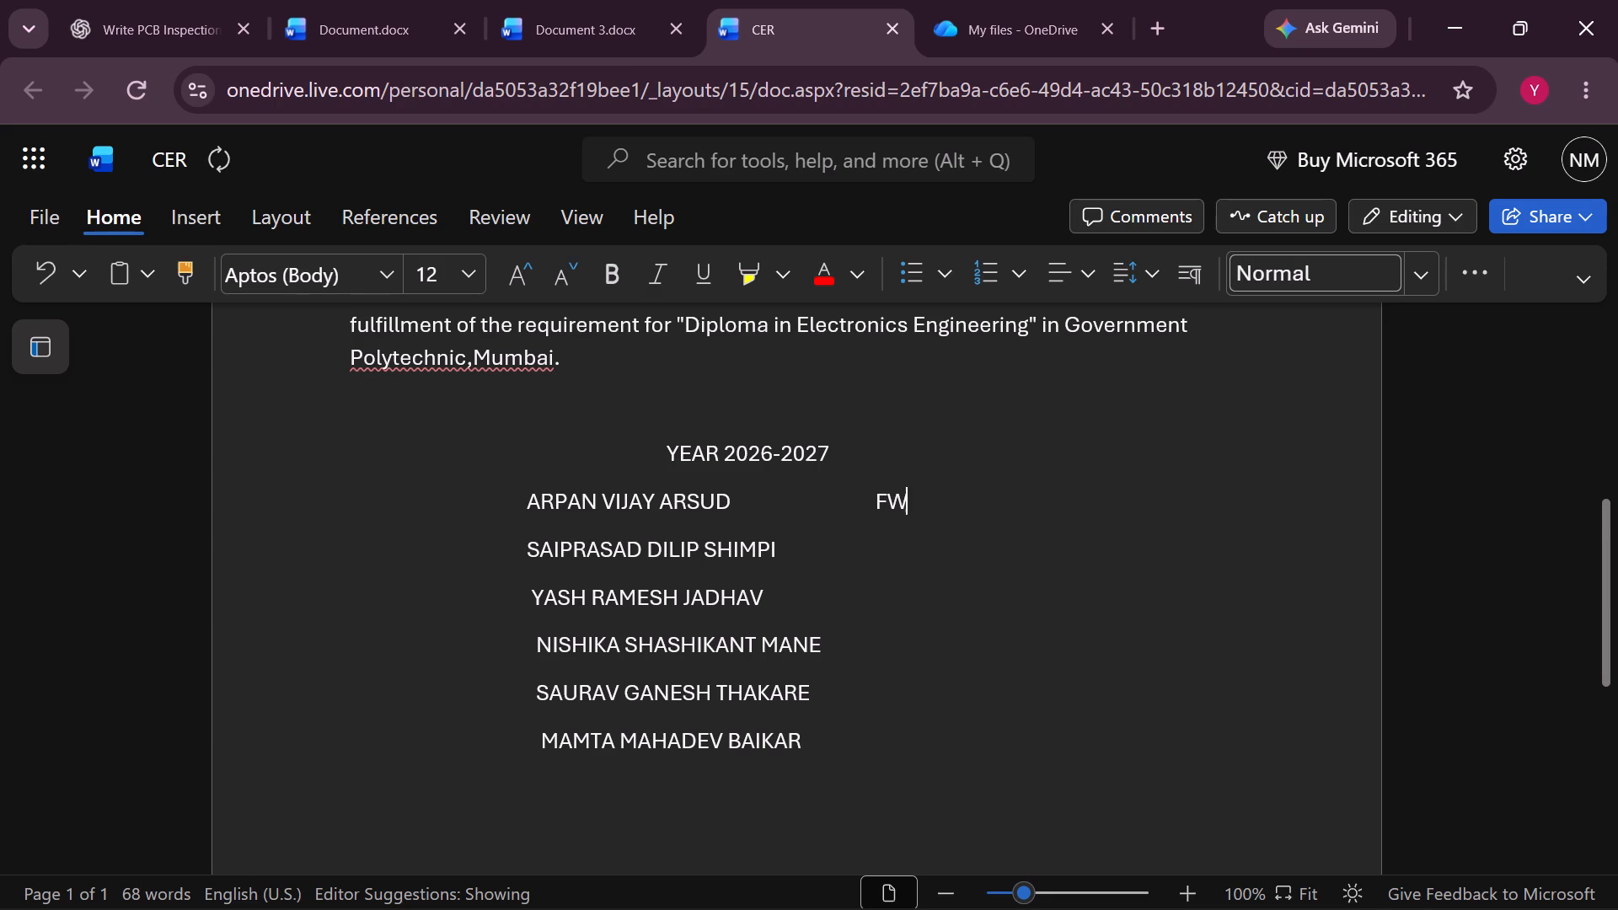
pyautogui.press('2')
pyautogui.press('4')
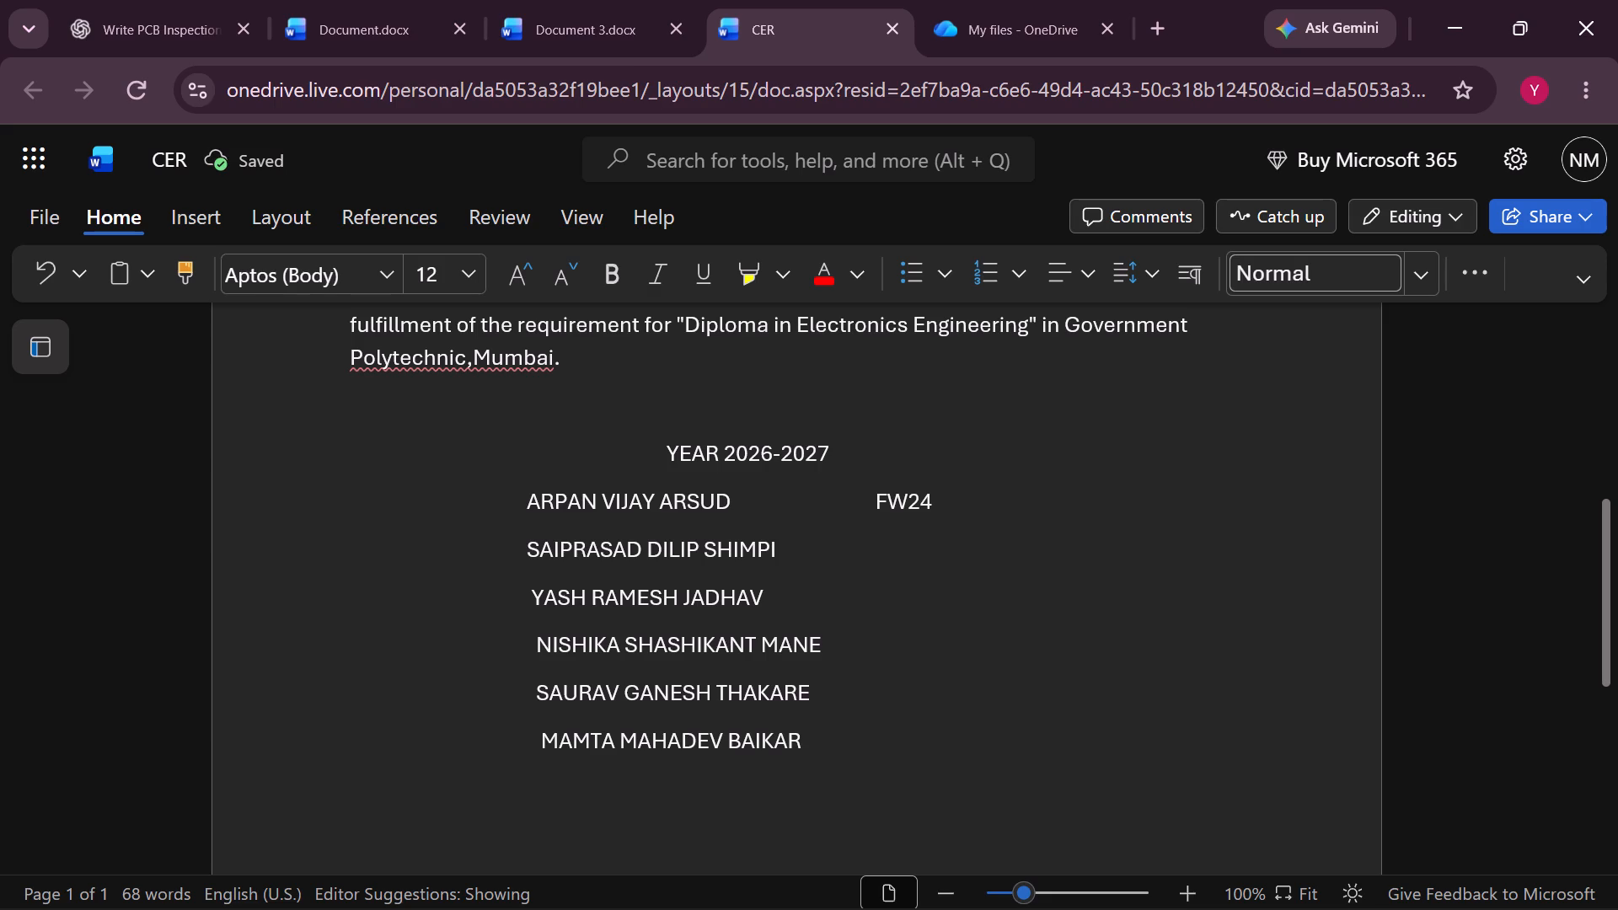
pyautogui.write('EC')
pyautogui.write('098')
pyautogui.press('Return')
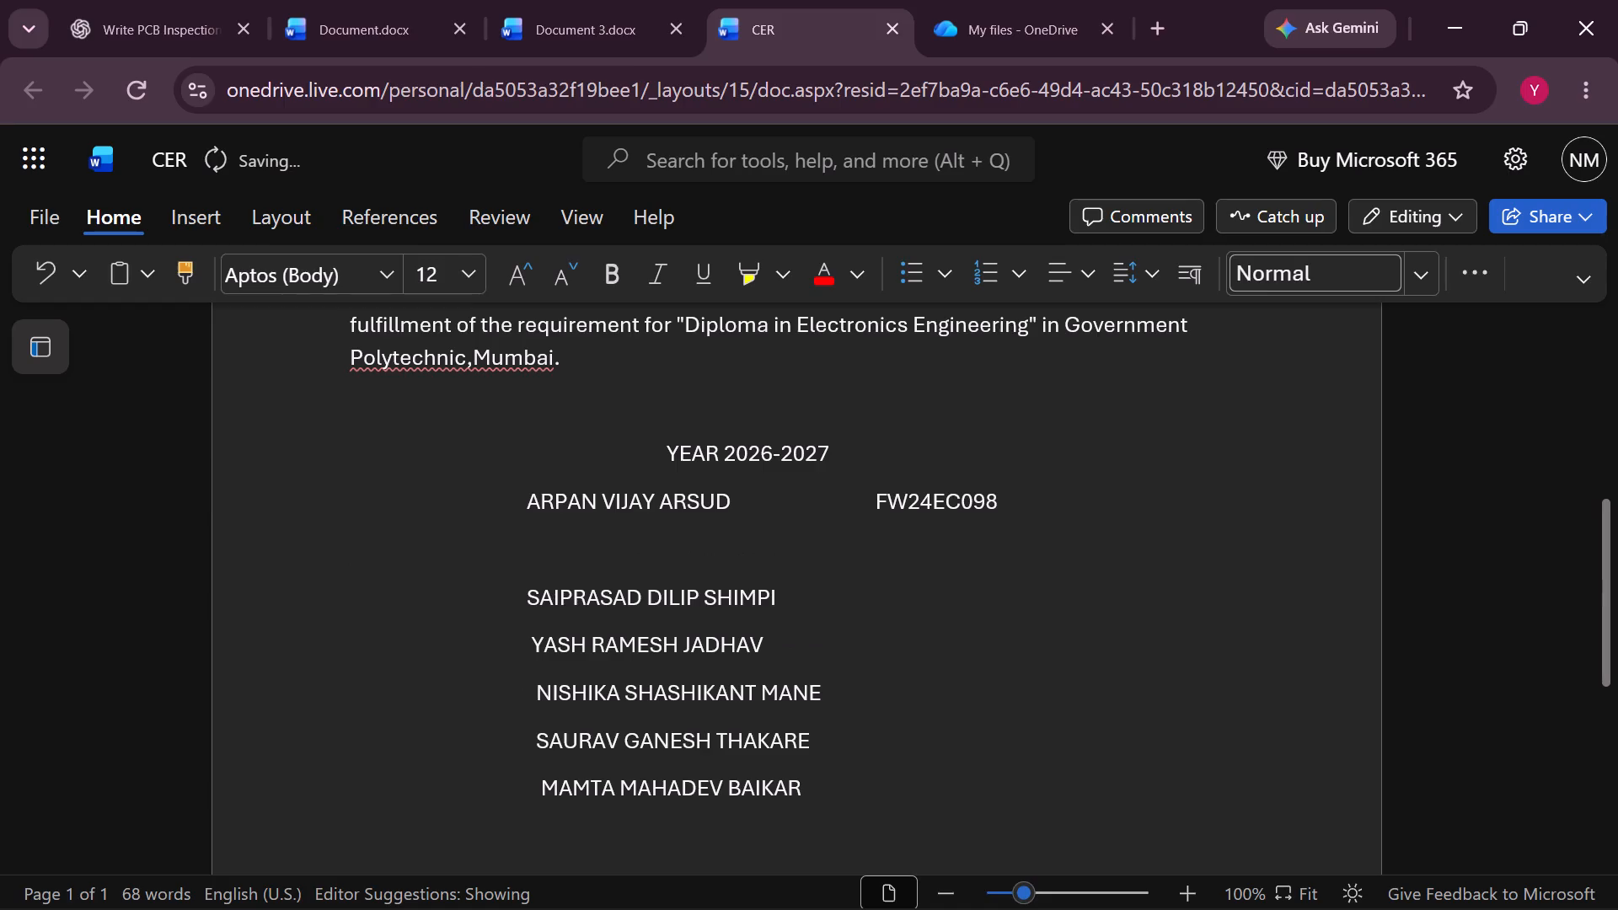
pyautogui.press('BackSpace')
# Add a gap of spaces after the second student's name, reaching roughly under the start of the first ID number.
pyautogui.click(813, 536)
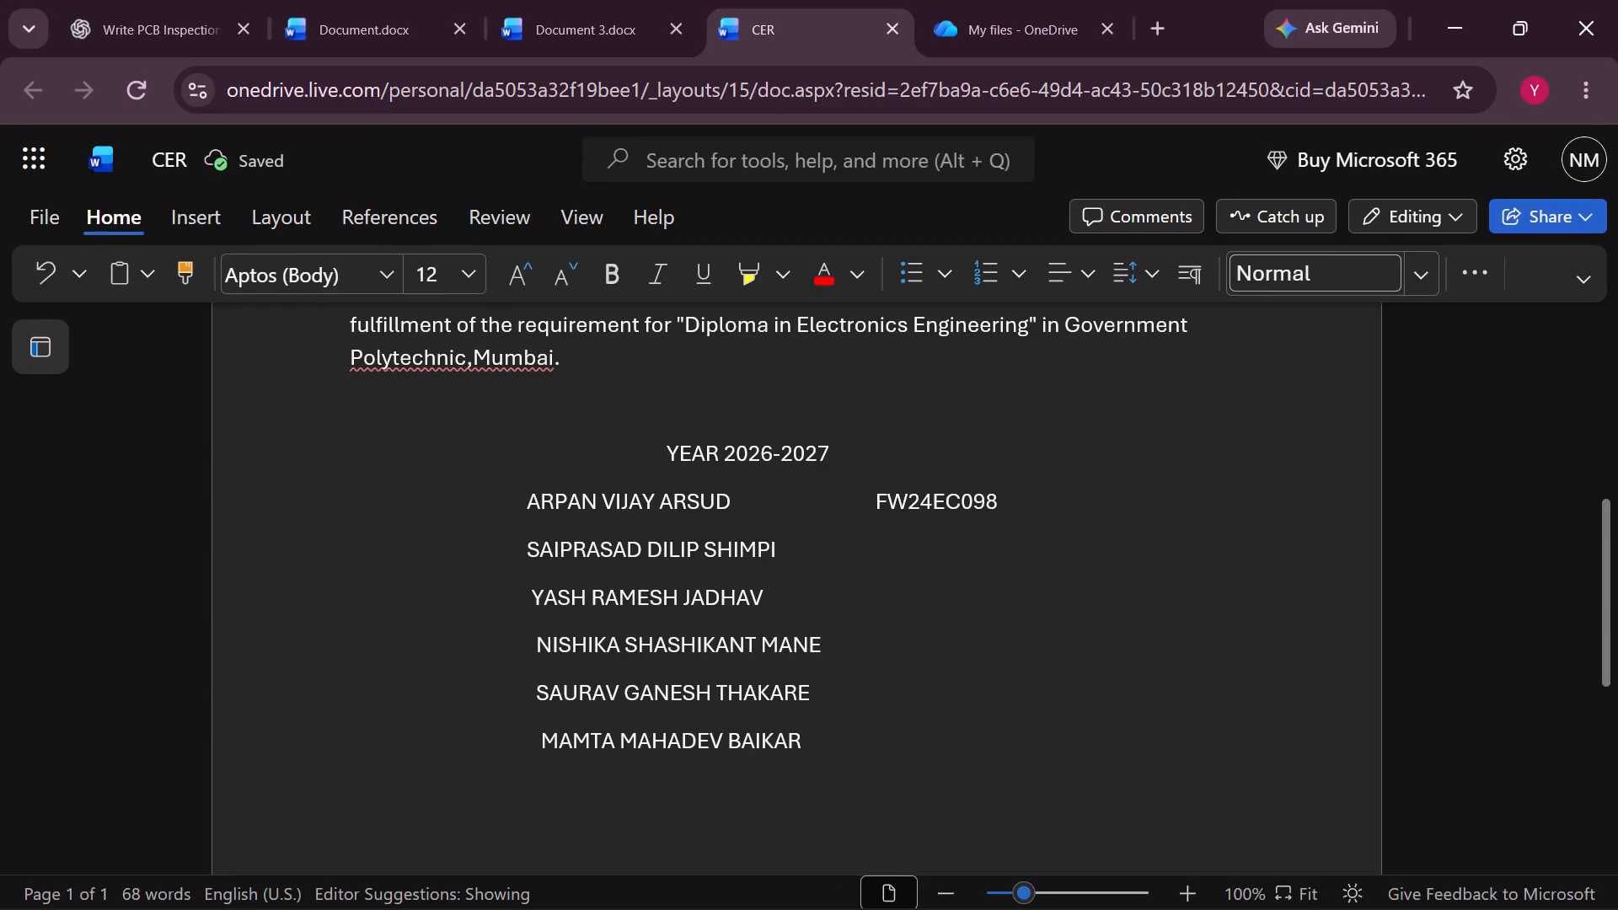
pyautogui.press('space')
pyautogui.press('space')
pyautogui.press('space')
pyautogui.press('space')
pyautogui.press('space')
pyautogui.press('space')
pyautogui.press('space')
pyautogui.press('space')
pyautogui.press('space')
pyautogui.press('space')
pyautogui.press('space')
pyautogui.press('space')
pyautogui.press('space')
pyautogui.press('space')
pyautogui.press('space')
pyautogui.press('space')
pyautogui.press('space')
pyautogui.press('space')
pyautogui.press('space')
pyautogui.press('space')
pyautogui.press('BackSpace')
pyautogui.press('BackSpace')
pyautogui.press('BackSpace')
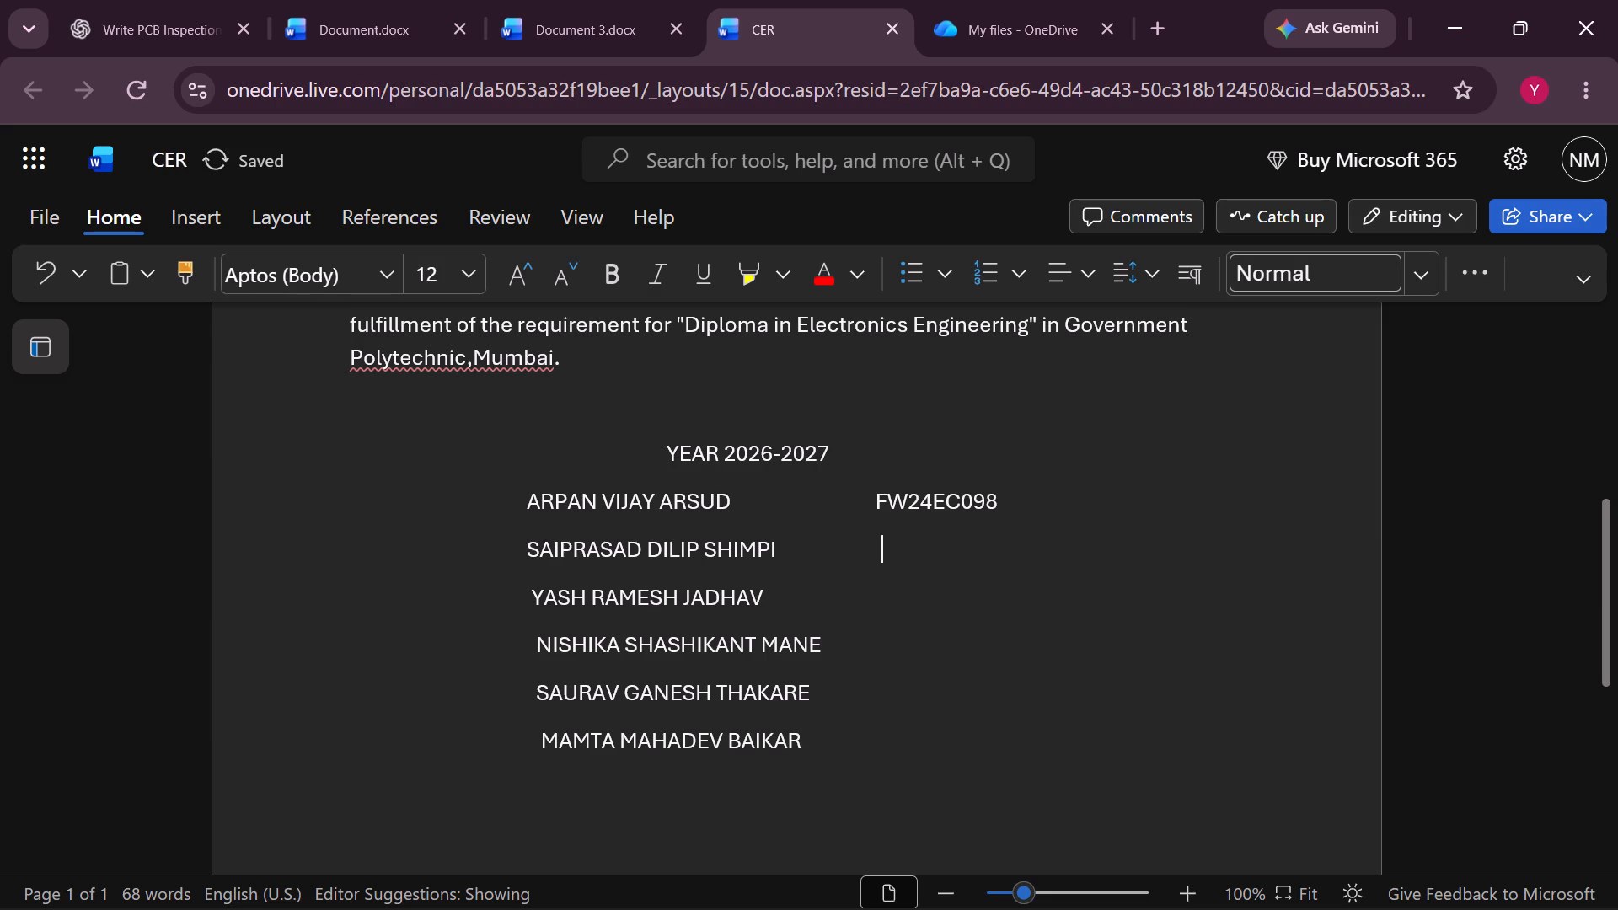
# Replace the second letter of the first student's ID number with S.
pyautogui.click(908, 500)
pyautogui.press('BackSpace')
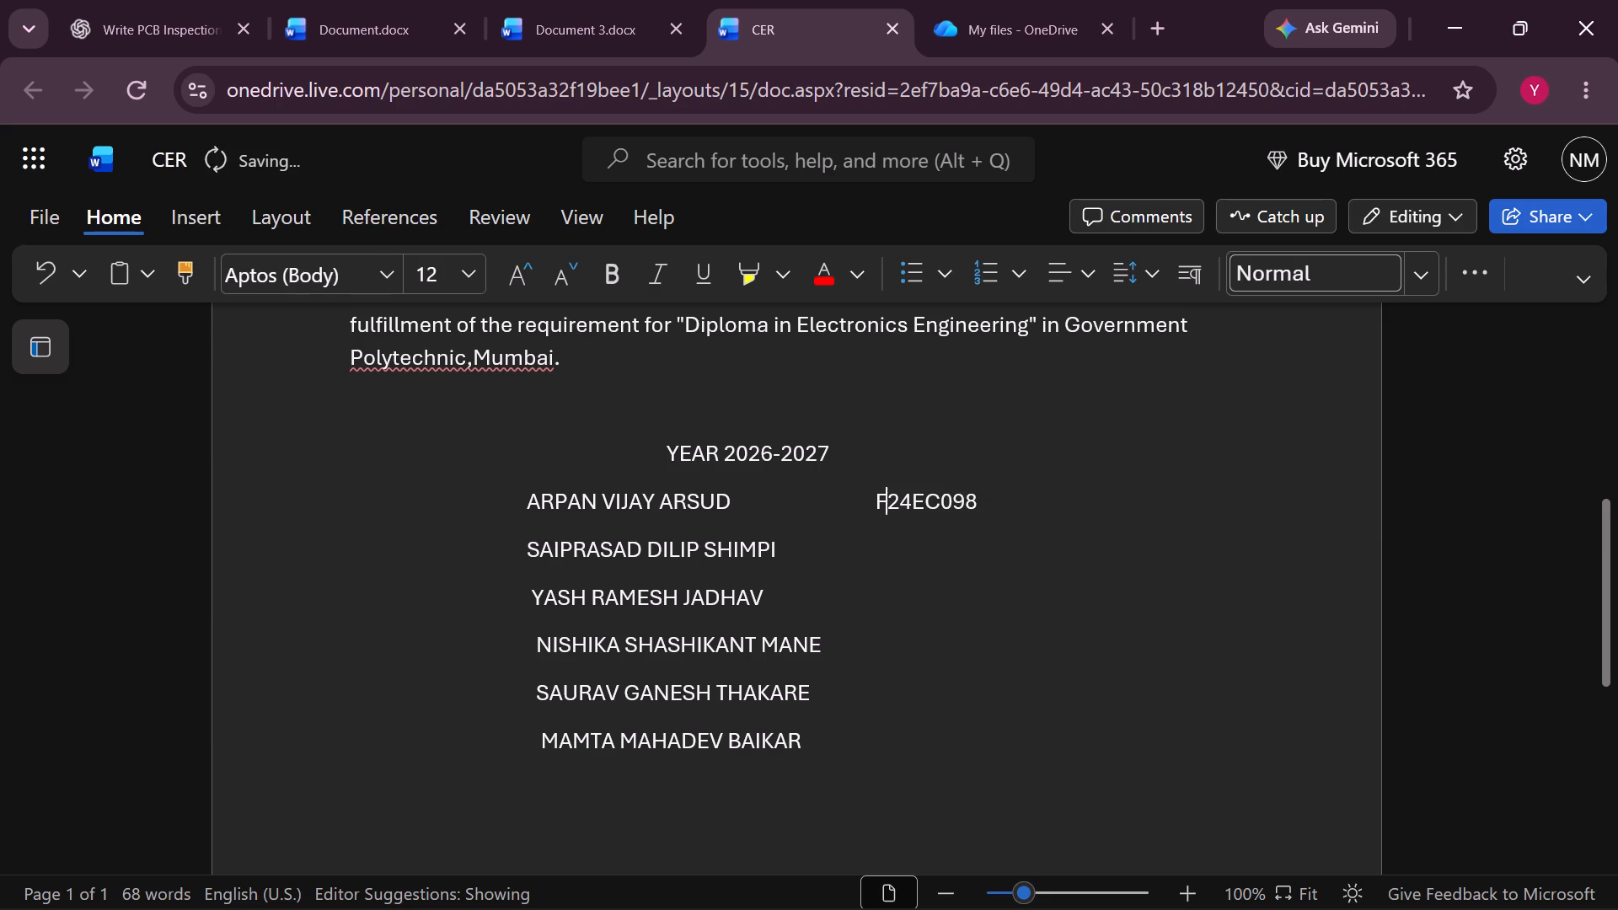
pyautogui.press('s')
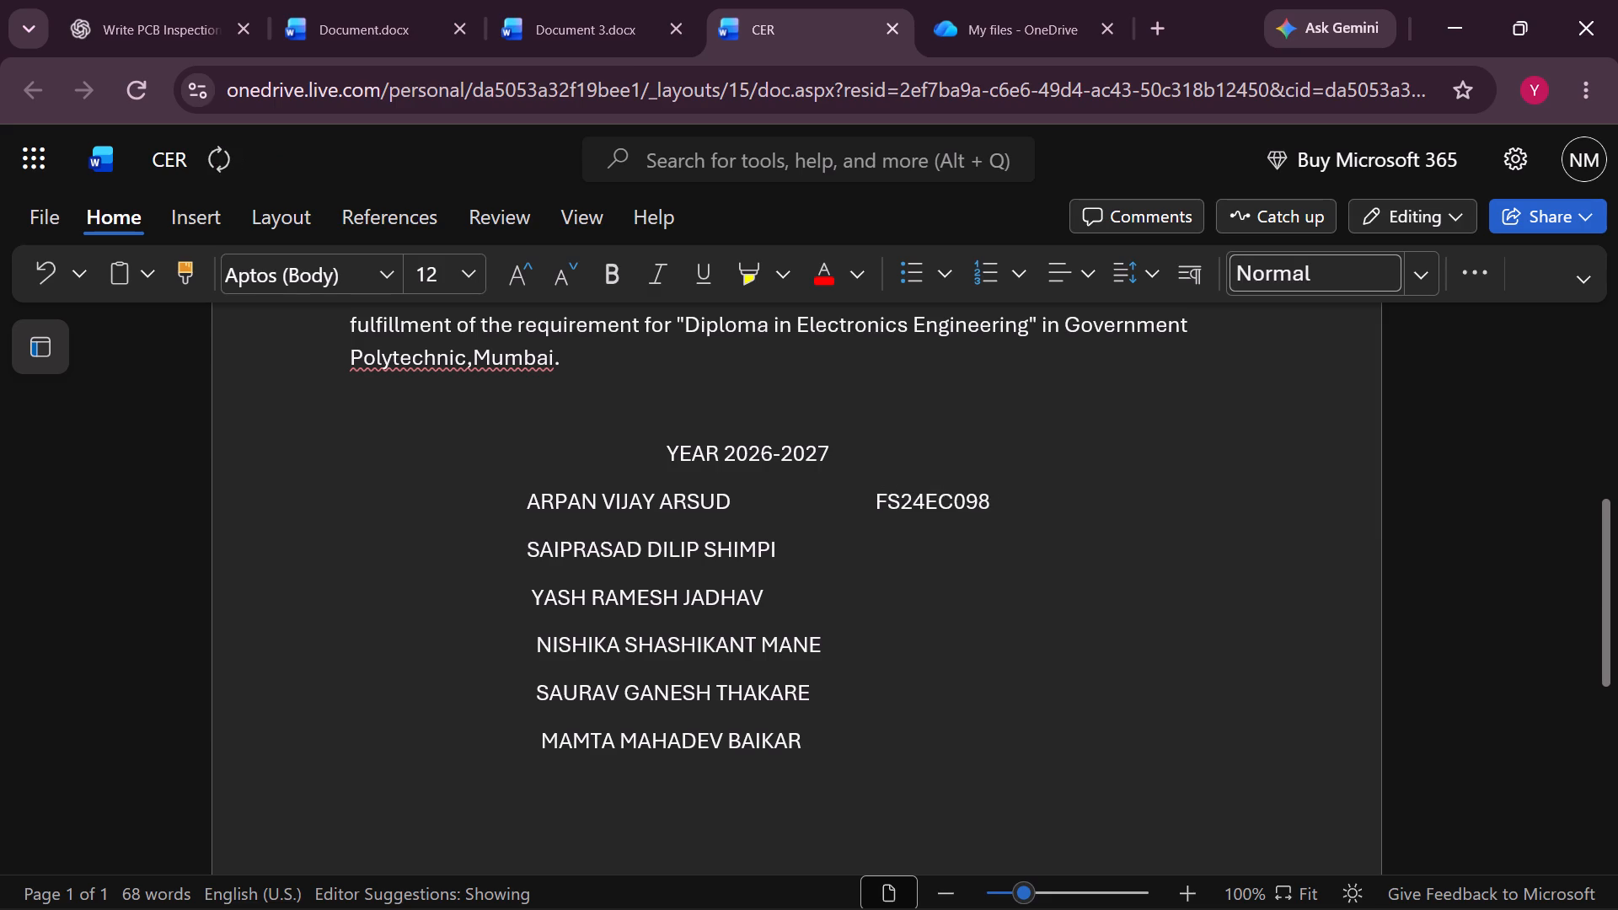
# Enter the second student's ID number after the name, spaced to roughly align under the first student's ID number.
pyautogui.click(865, 561)
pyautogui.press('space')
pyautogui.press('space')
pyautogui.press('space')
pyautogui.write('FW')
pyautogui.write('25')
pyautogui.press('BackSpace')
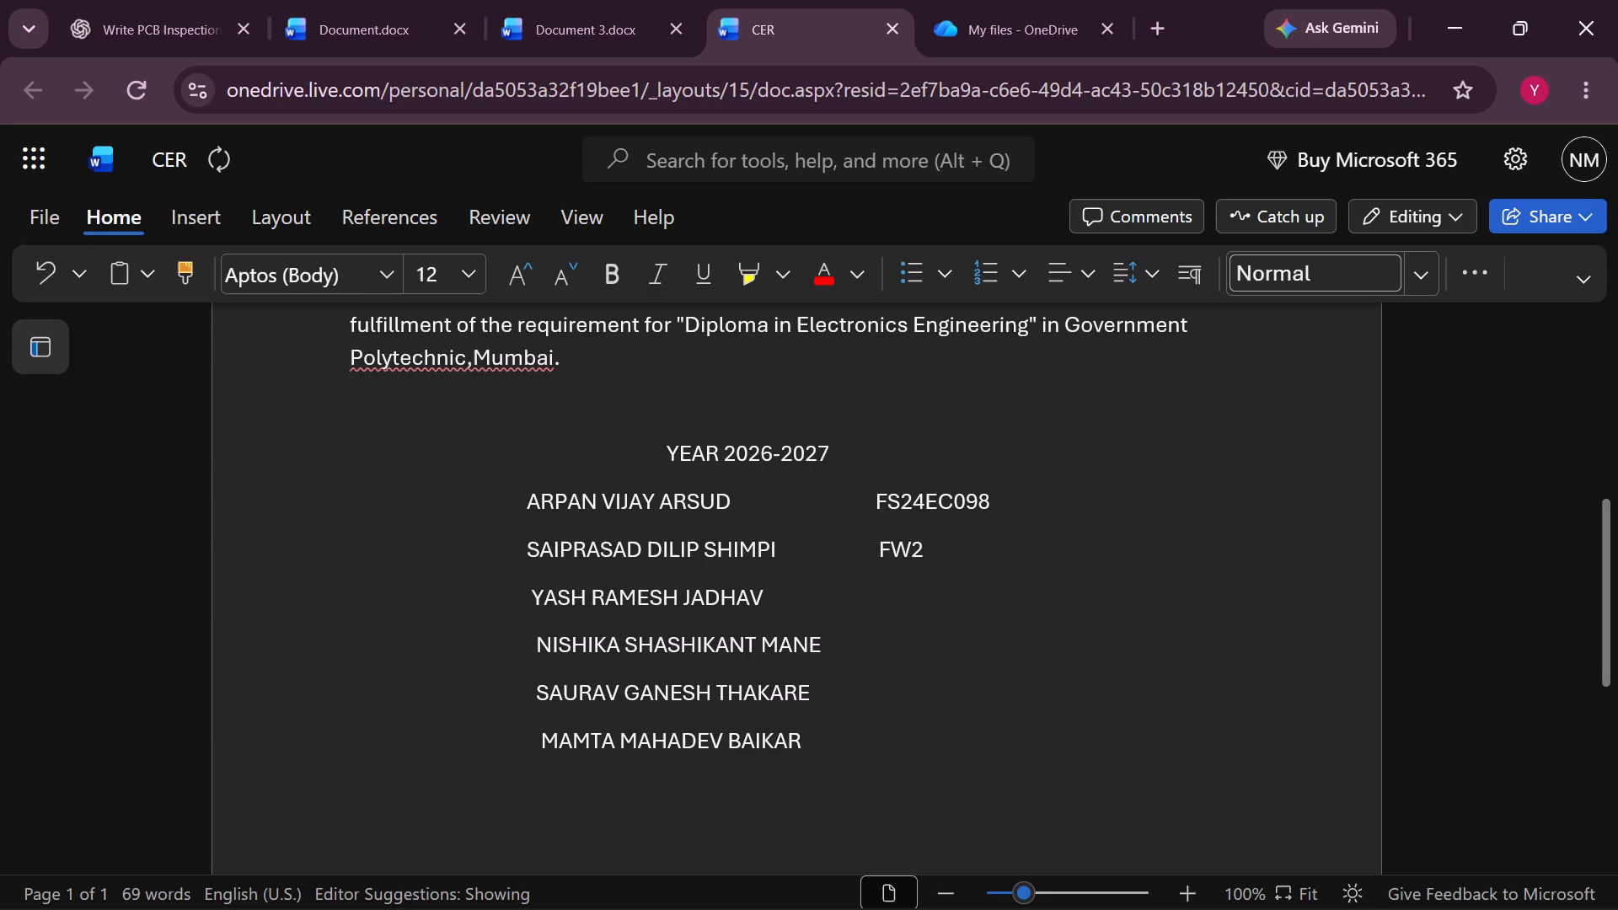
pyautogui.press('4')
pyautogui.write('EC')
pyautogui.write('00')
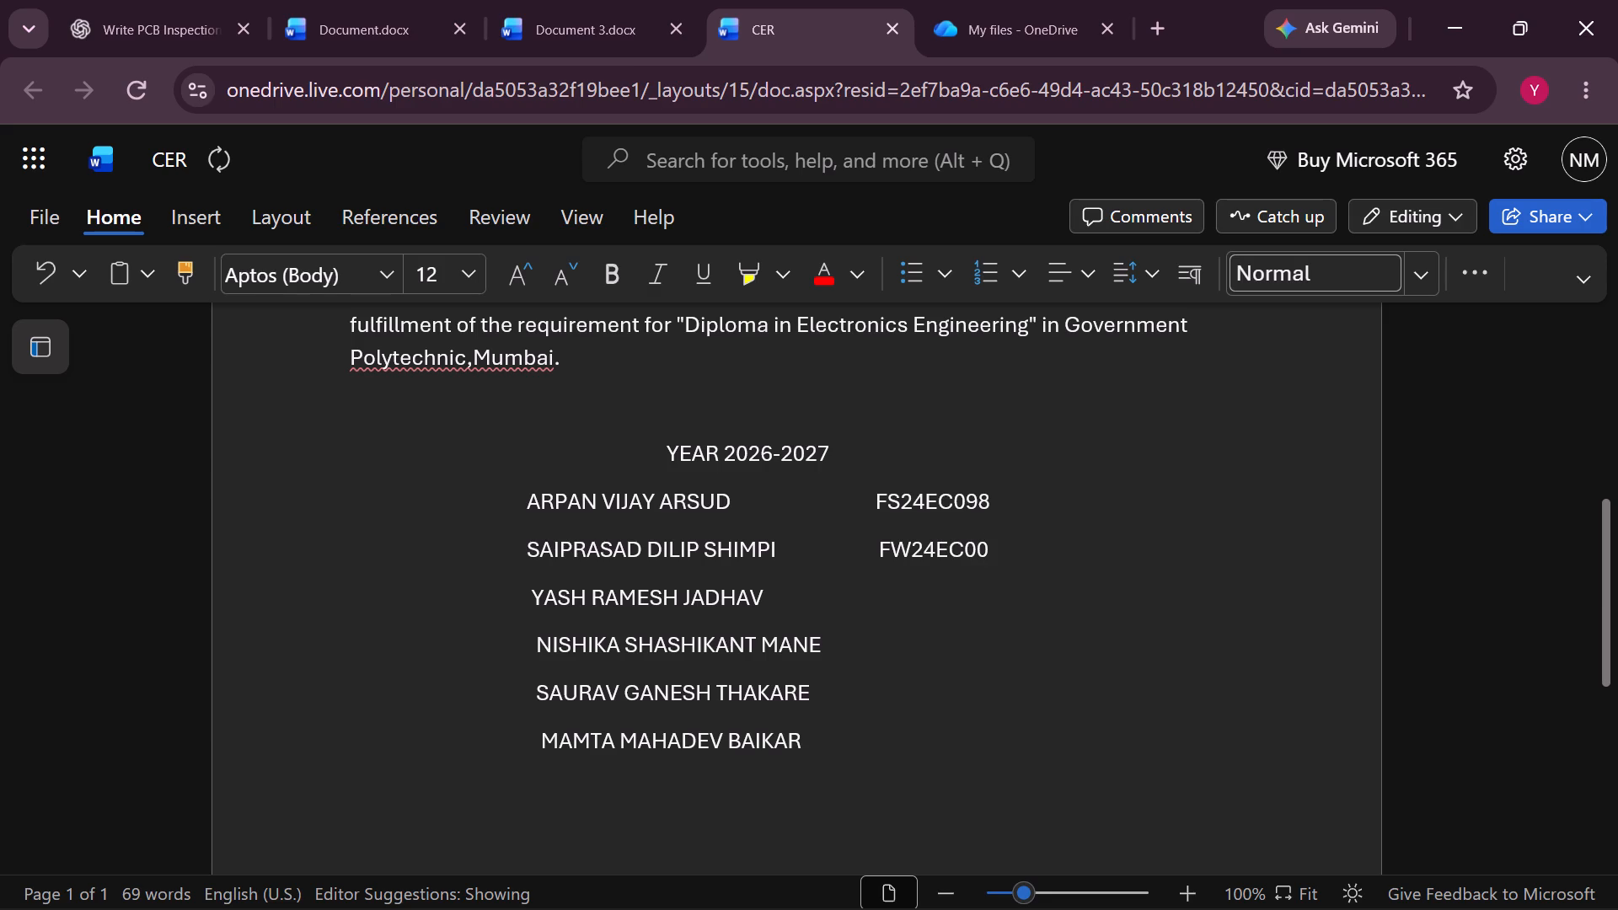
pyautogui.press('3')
# Enter the third student's ID number after the name, spaced to roughly align under the second student's ID number.
pyautogui.click(863, 591)
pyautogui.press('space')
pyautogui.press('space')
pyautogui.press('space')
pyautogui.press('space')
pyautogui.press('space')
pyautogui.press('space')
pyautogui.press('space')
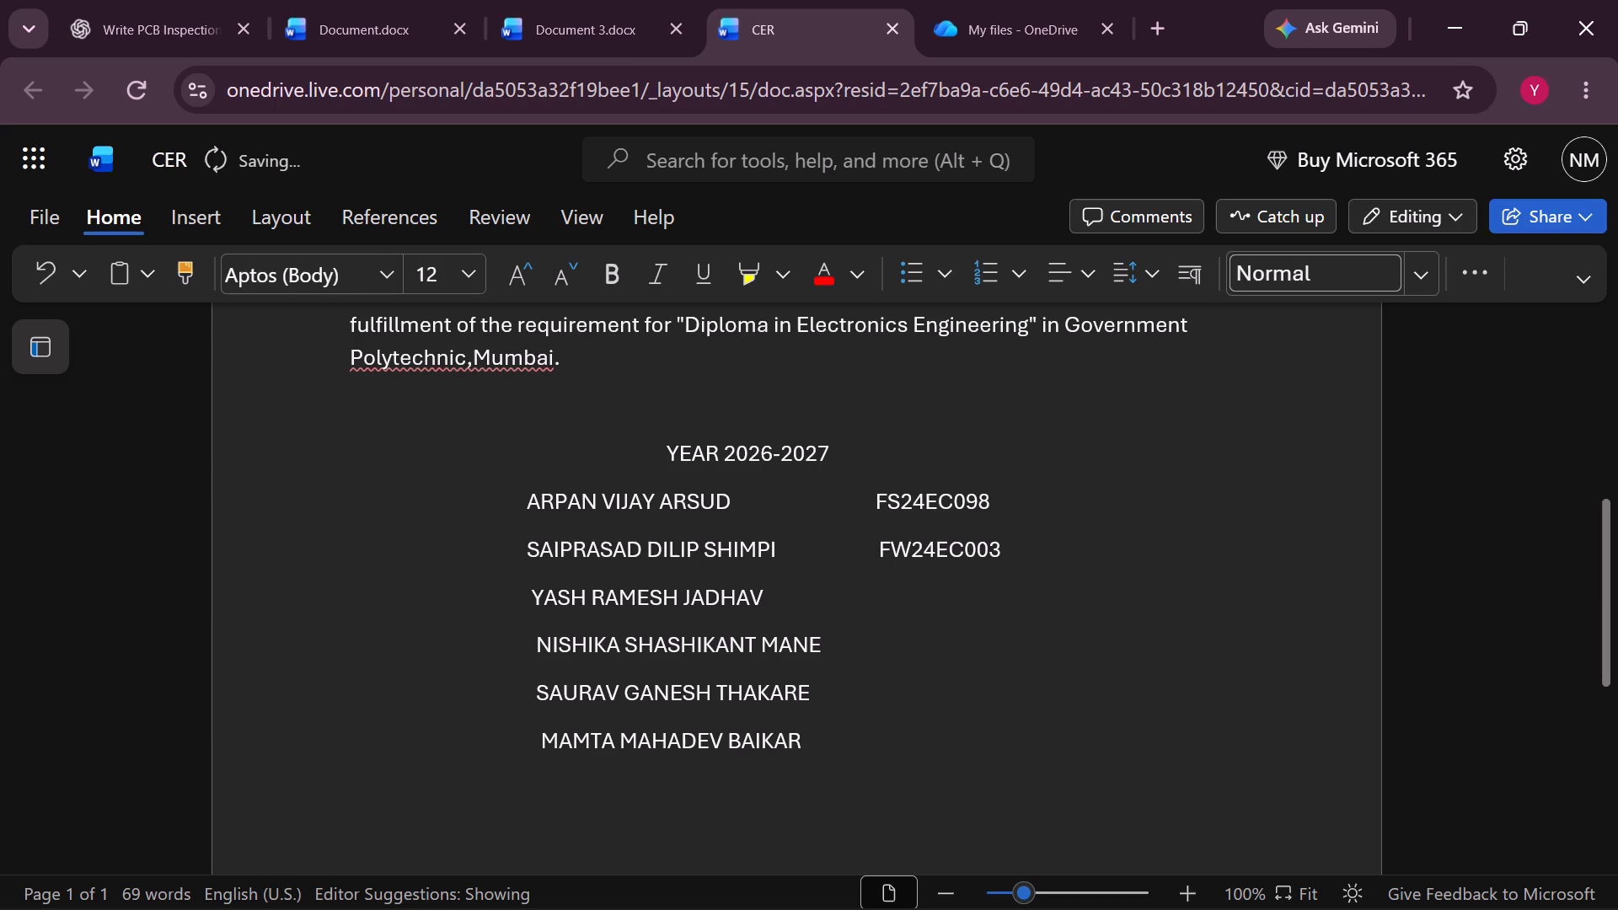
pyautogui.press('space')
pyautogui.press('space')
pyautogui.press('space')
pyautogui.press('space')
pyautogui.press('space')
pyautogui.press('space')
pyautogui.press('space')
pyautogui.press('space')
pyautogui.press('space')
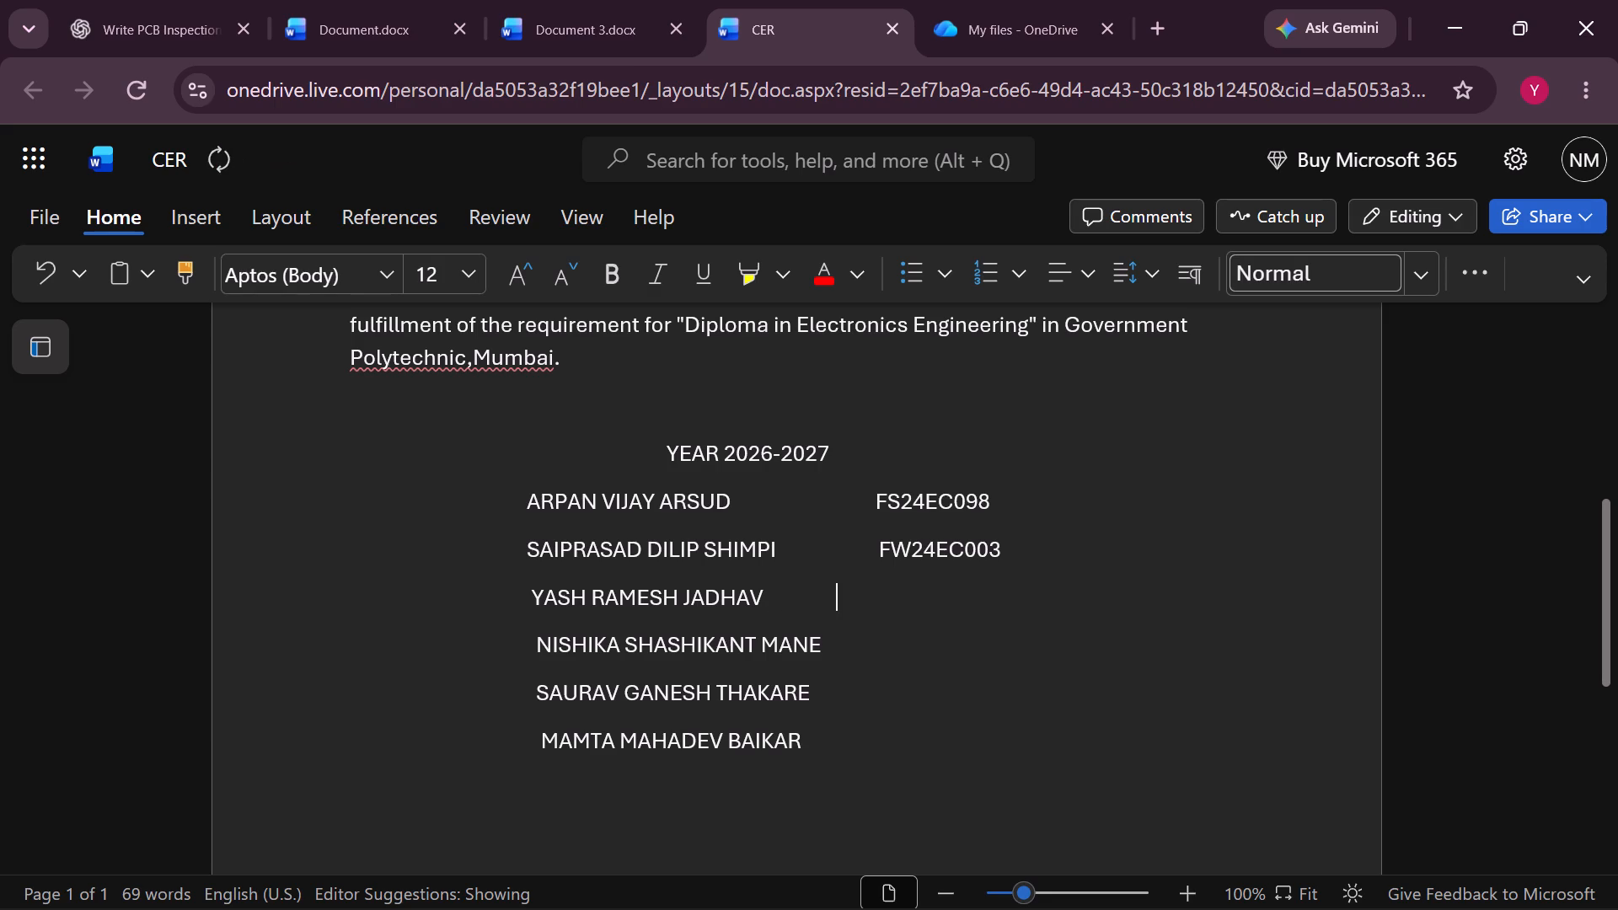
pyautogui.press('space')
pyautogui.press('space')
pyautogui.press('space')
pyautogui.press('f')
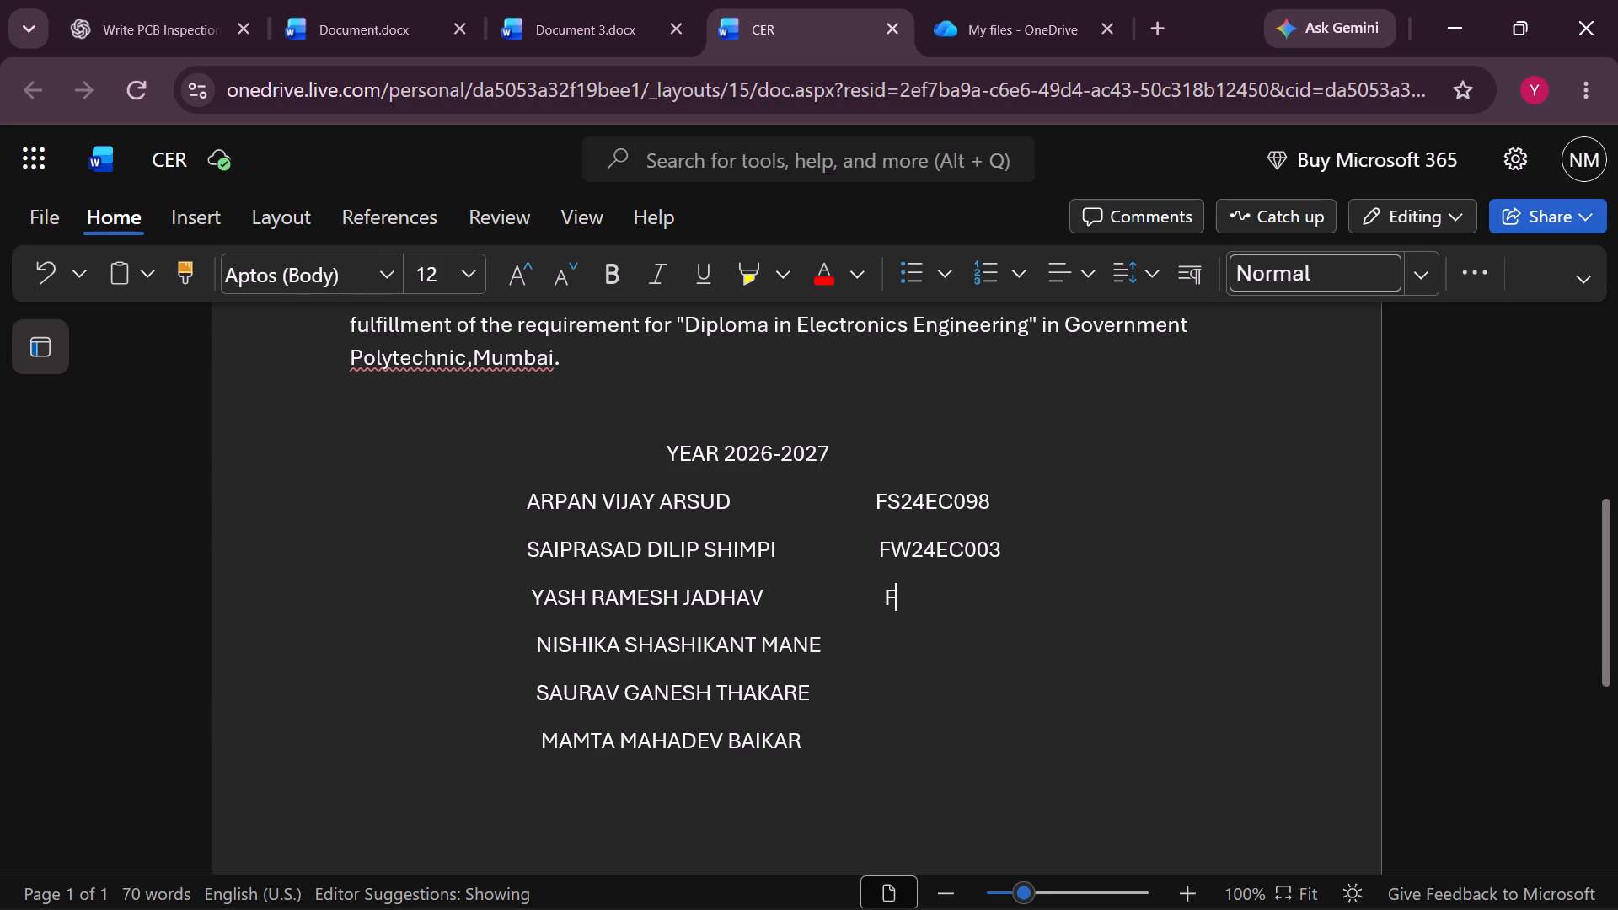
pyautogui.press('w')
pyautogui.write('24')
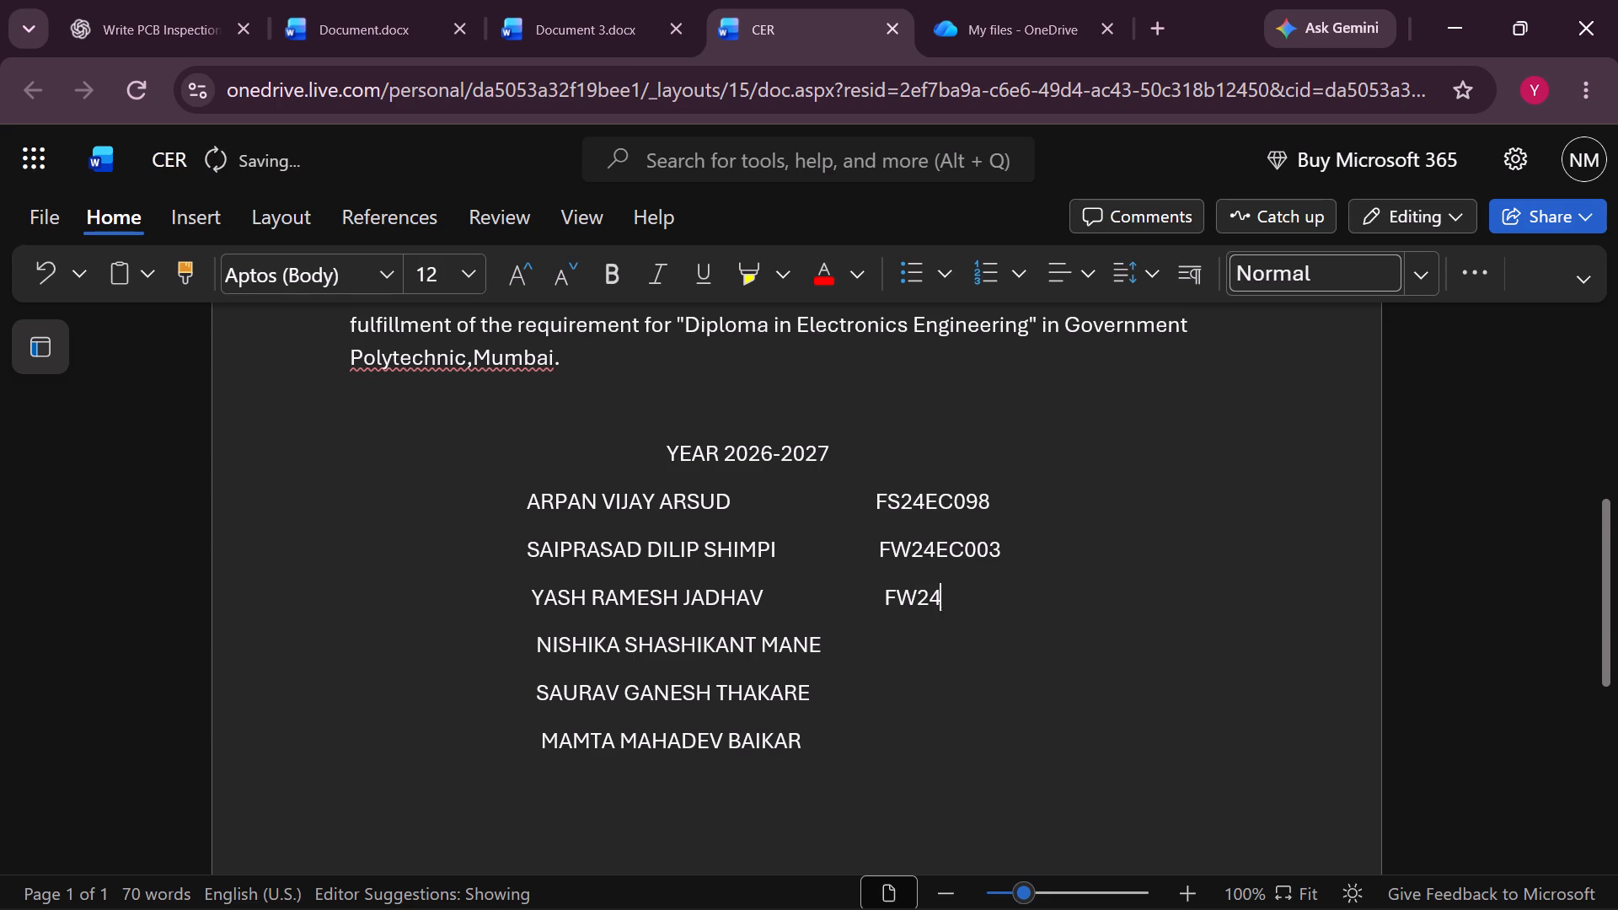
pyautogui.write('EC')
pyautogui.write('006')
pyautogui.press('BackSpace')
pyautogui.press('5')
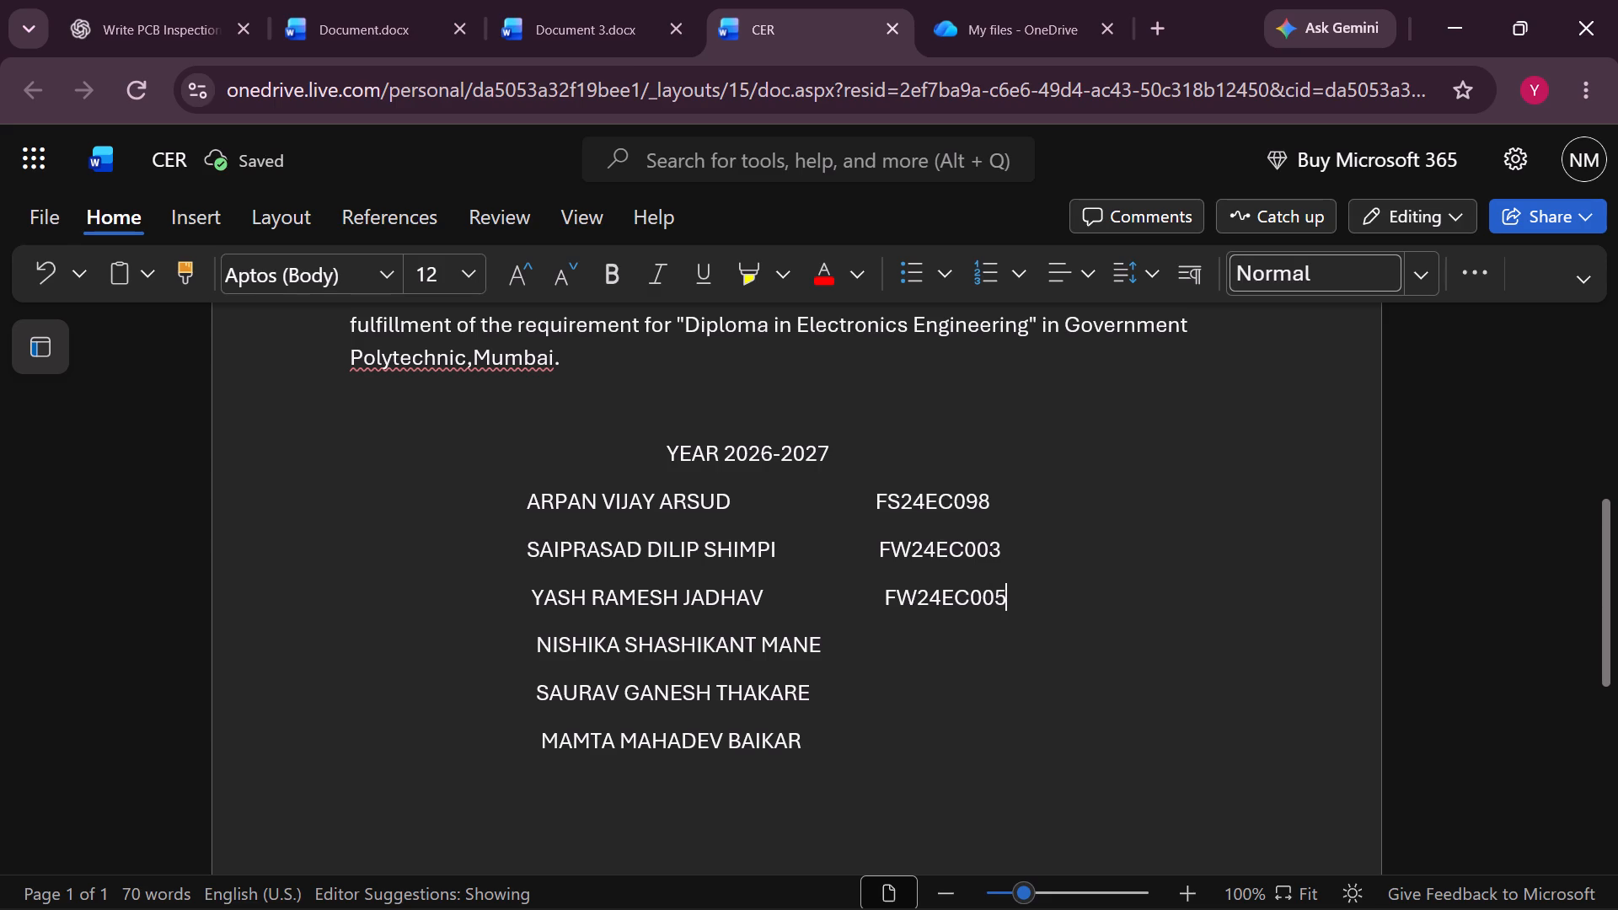
# Enter the fourth student's ID number after the name, spaced to roughly align under the third student's ID number.
pyautogui.click(838, 637)
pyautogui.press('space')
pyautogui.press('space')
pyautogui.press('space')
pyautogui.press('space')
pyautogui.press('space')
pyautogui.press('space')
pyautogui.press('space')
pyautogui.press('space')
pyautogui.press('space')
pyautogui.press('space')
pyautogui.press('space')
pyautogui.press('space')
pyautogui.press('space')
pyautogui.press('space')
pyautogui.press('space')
pyautogui.press('BackSpace')
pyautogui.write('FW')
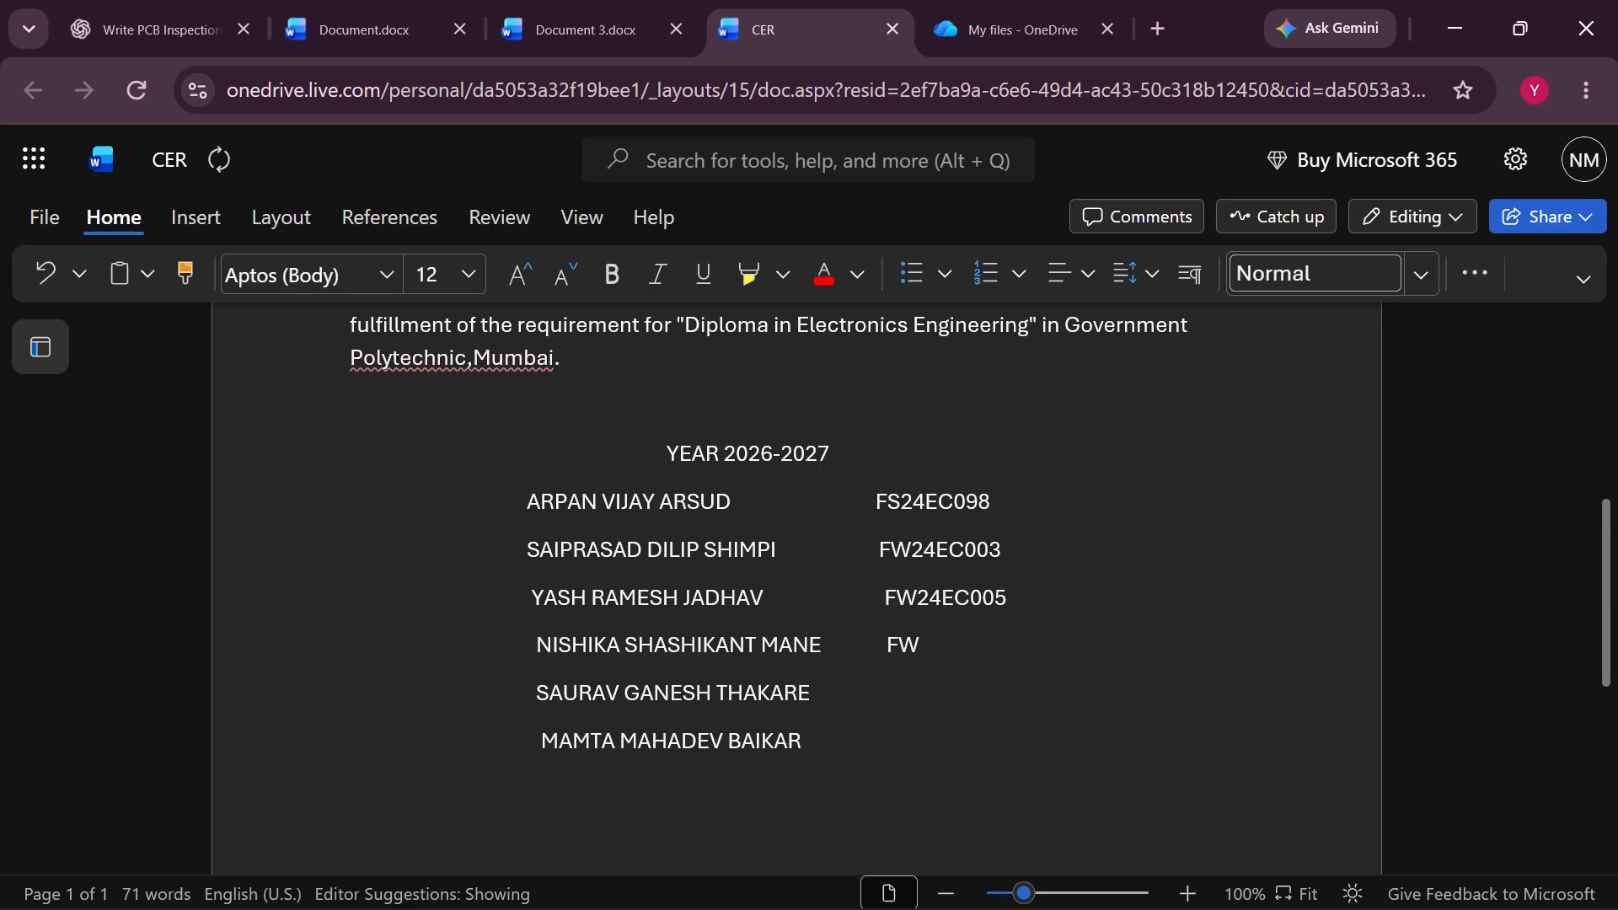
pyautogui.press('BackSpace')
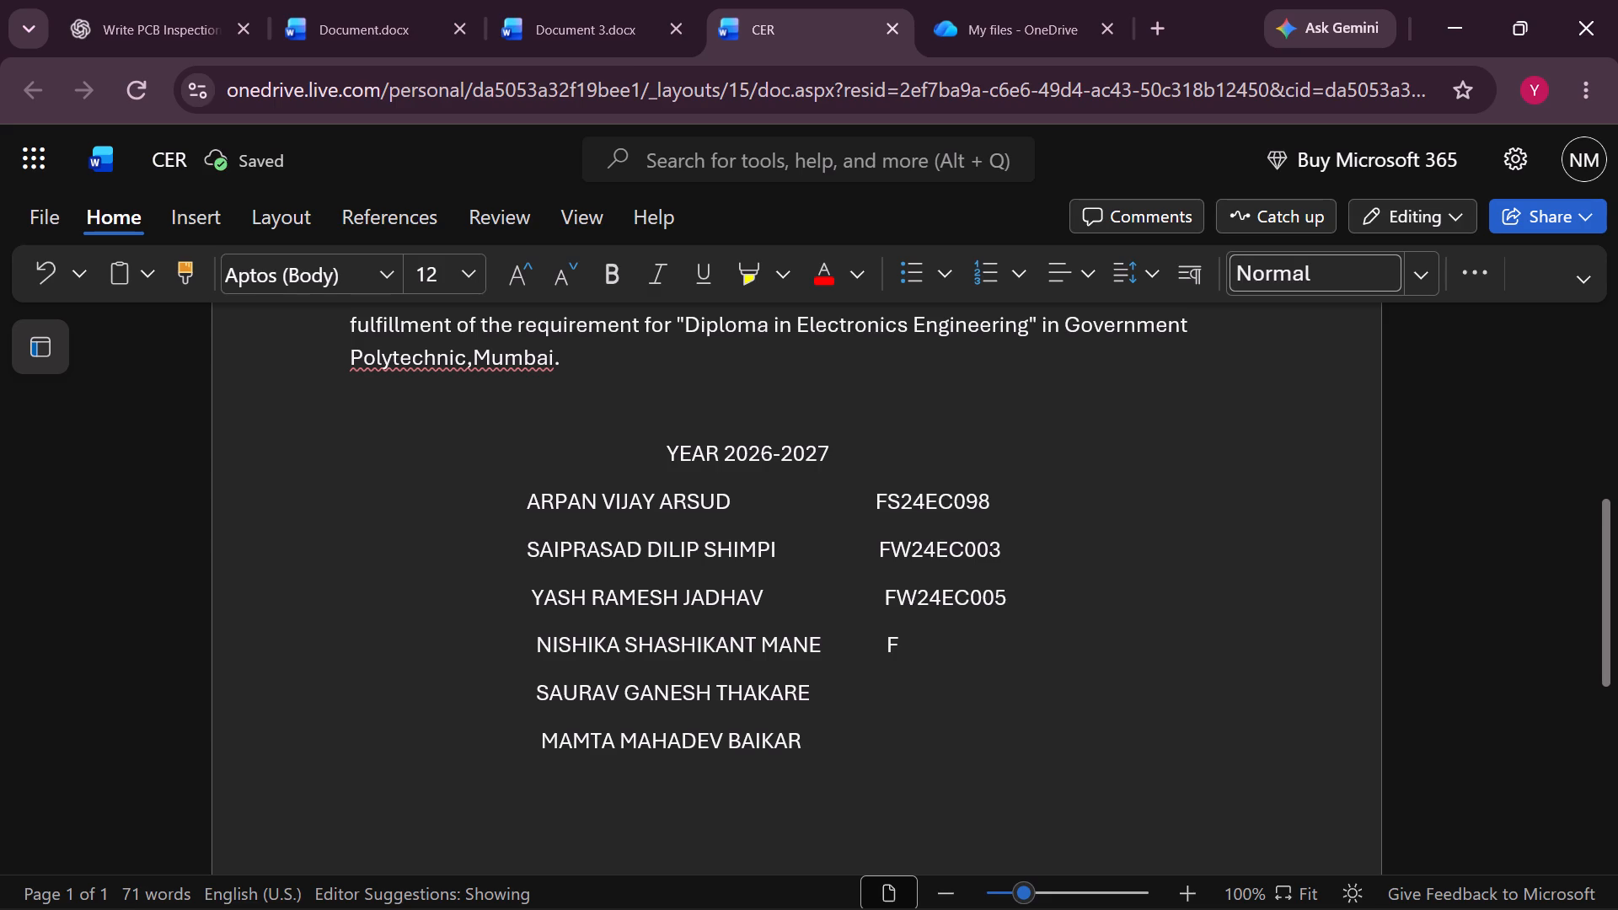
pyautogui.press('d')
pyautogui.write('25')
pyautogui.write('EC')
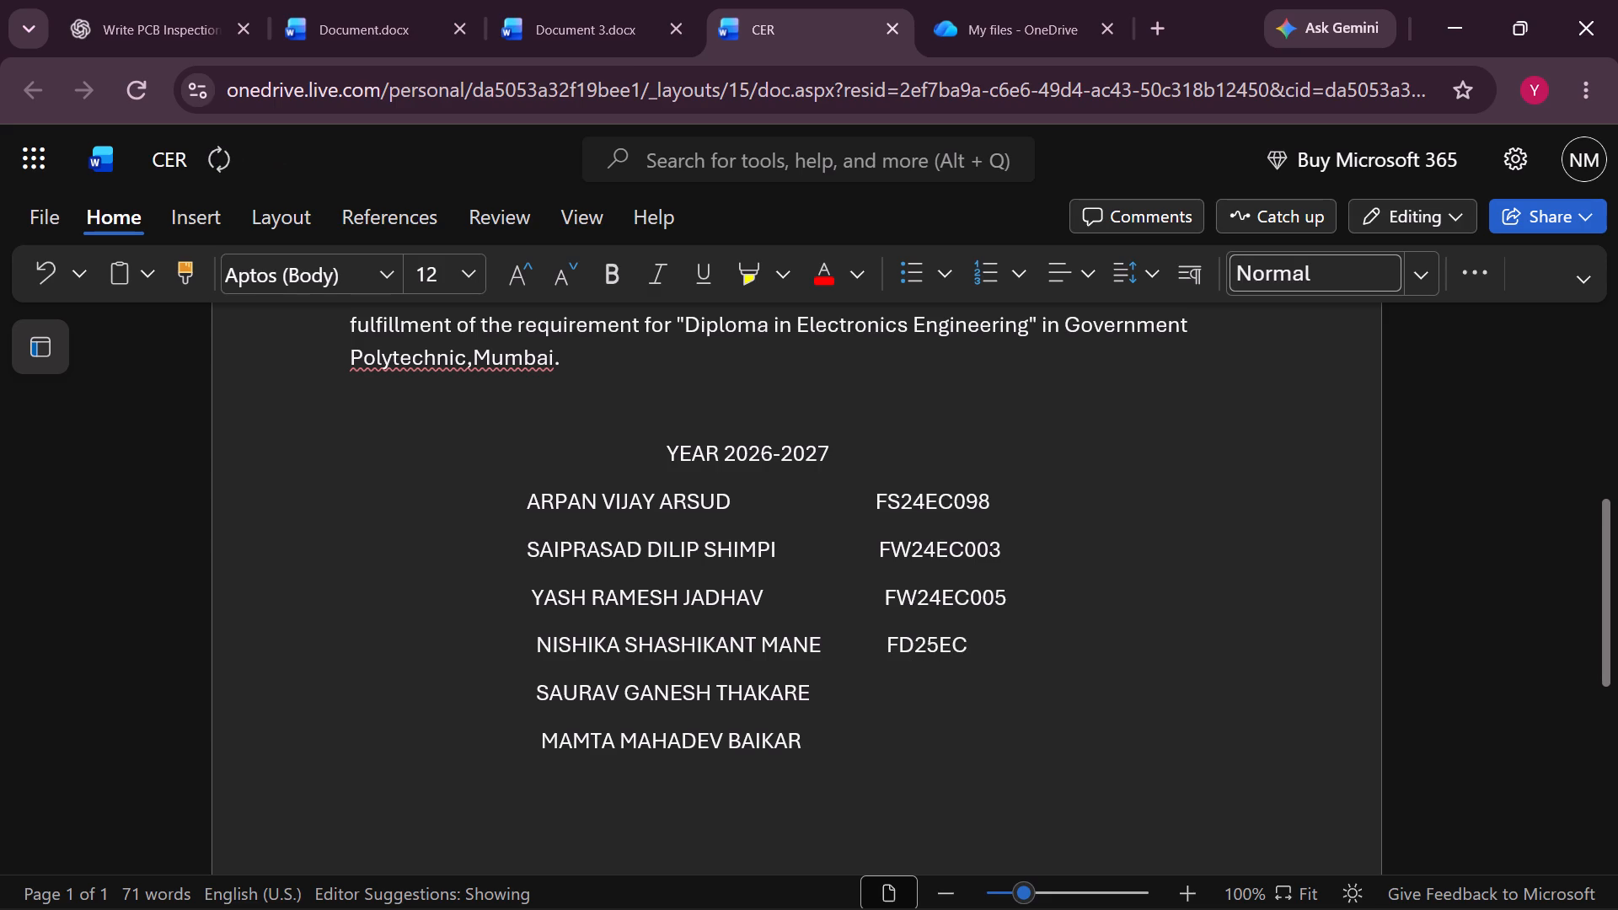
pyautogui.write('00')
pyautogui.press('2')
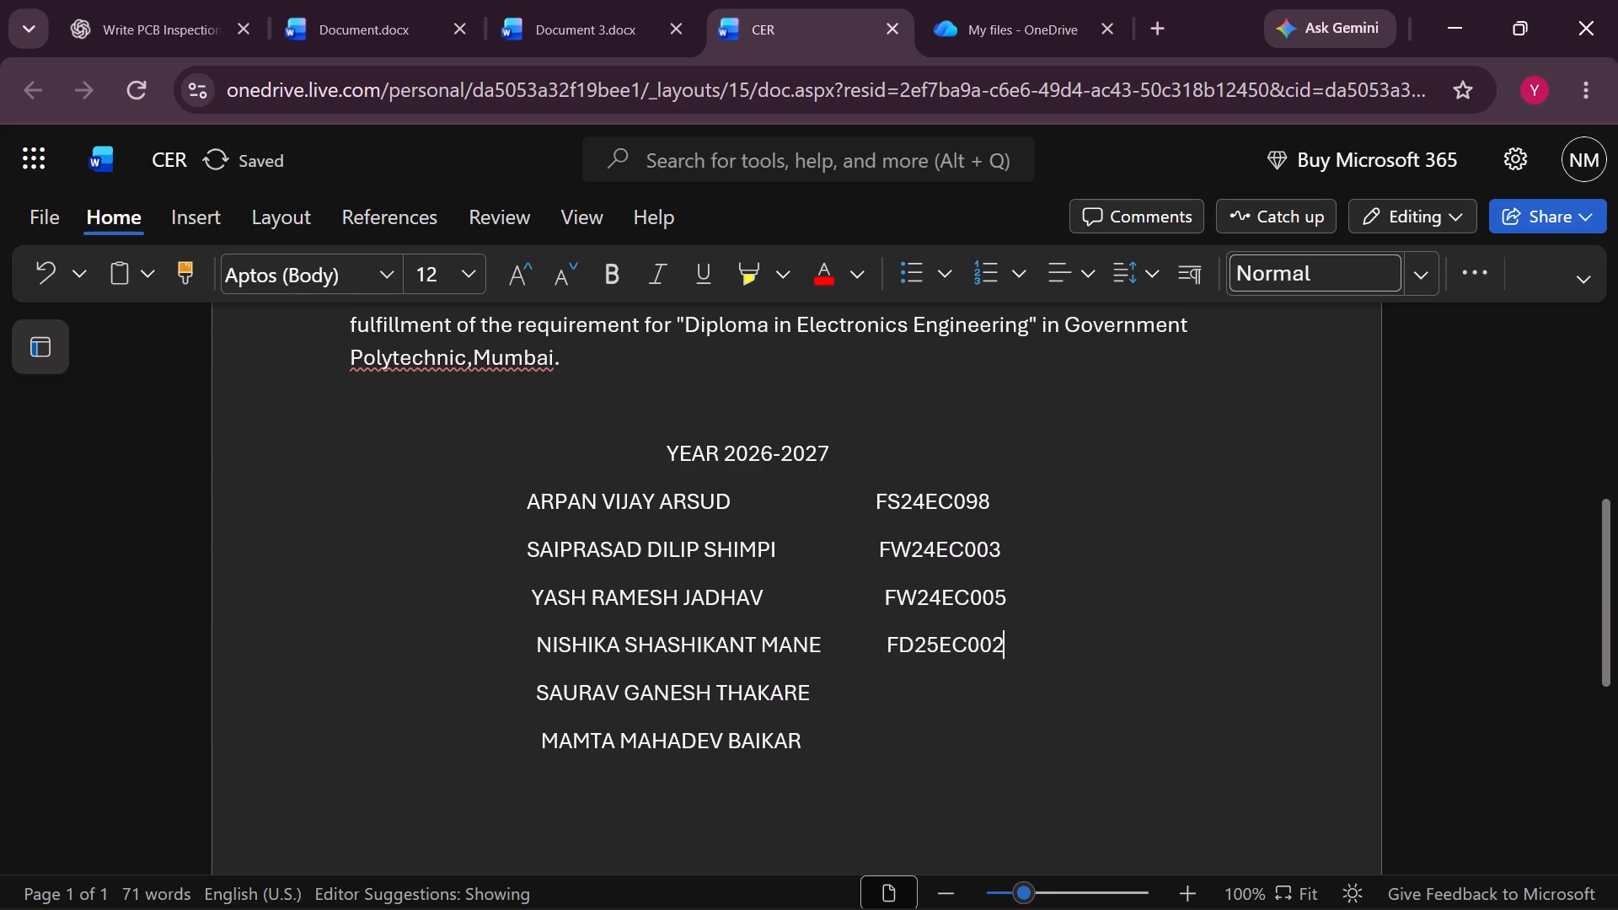
# Enter the fifth student's ID number after the name, spaced to roughly align under the fourth student's ID number.
pyautogui.click(860, 685)
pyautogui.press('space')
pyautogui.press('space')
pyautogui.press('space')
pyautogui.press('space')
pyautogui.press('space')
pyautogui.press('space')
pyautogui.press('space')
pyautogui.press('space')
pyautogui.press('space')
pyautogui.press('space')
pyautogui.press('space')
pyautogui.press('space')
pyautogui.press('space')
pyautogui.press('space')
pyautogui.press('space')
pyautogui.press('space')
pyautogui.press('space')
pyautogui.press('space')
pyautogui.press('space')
pyautogui.press('BackSpace')
pyautogui.press('BackSpace')
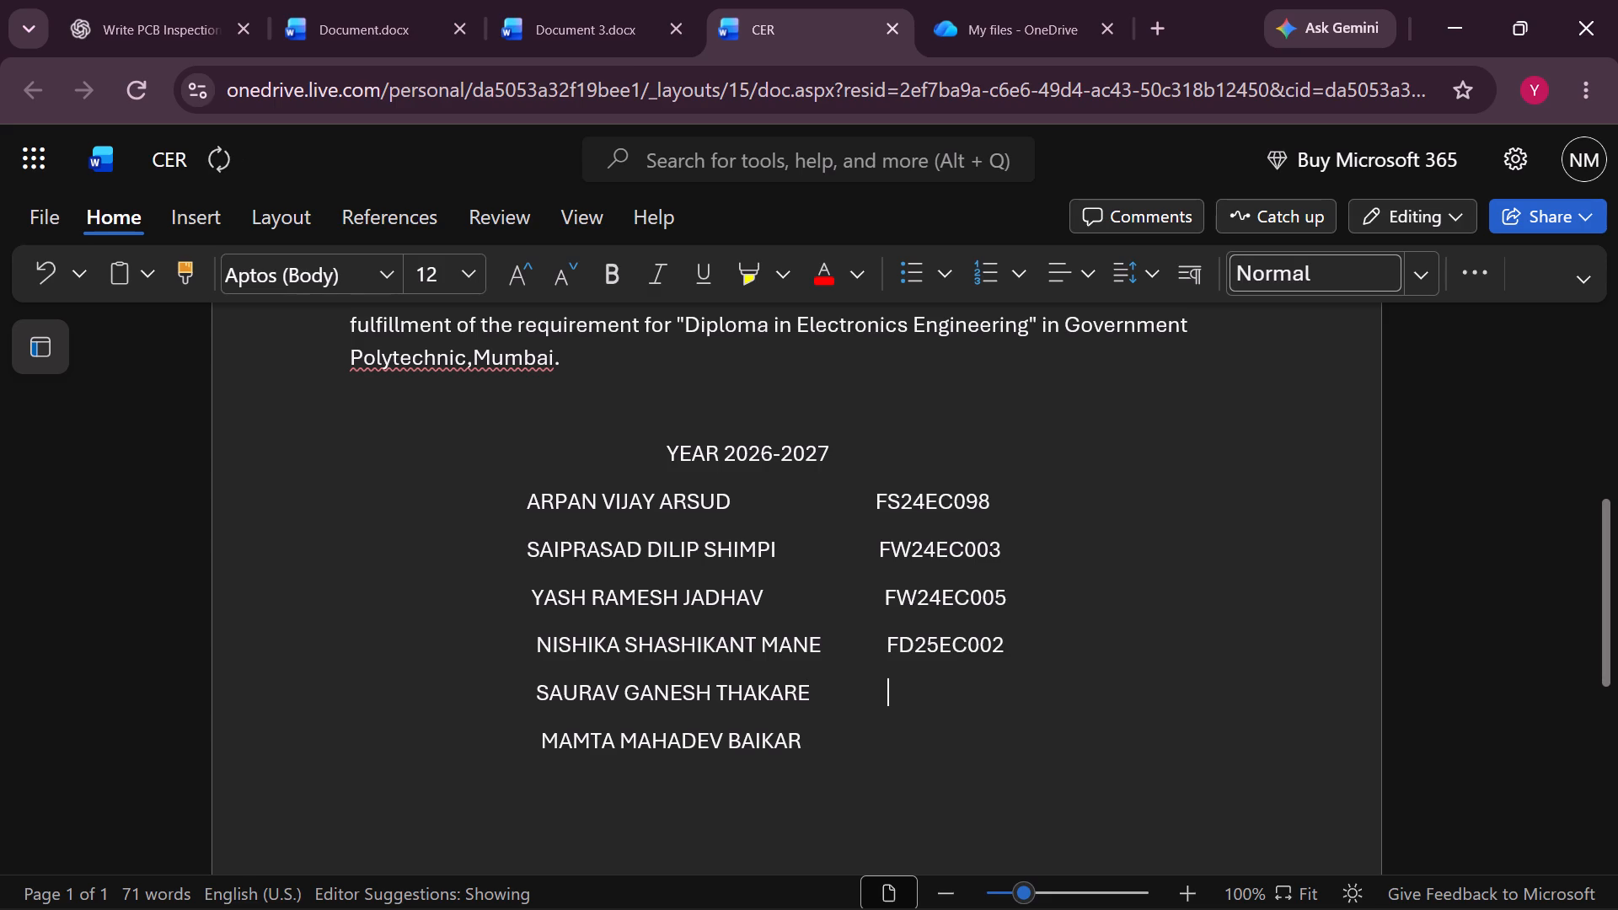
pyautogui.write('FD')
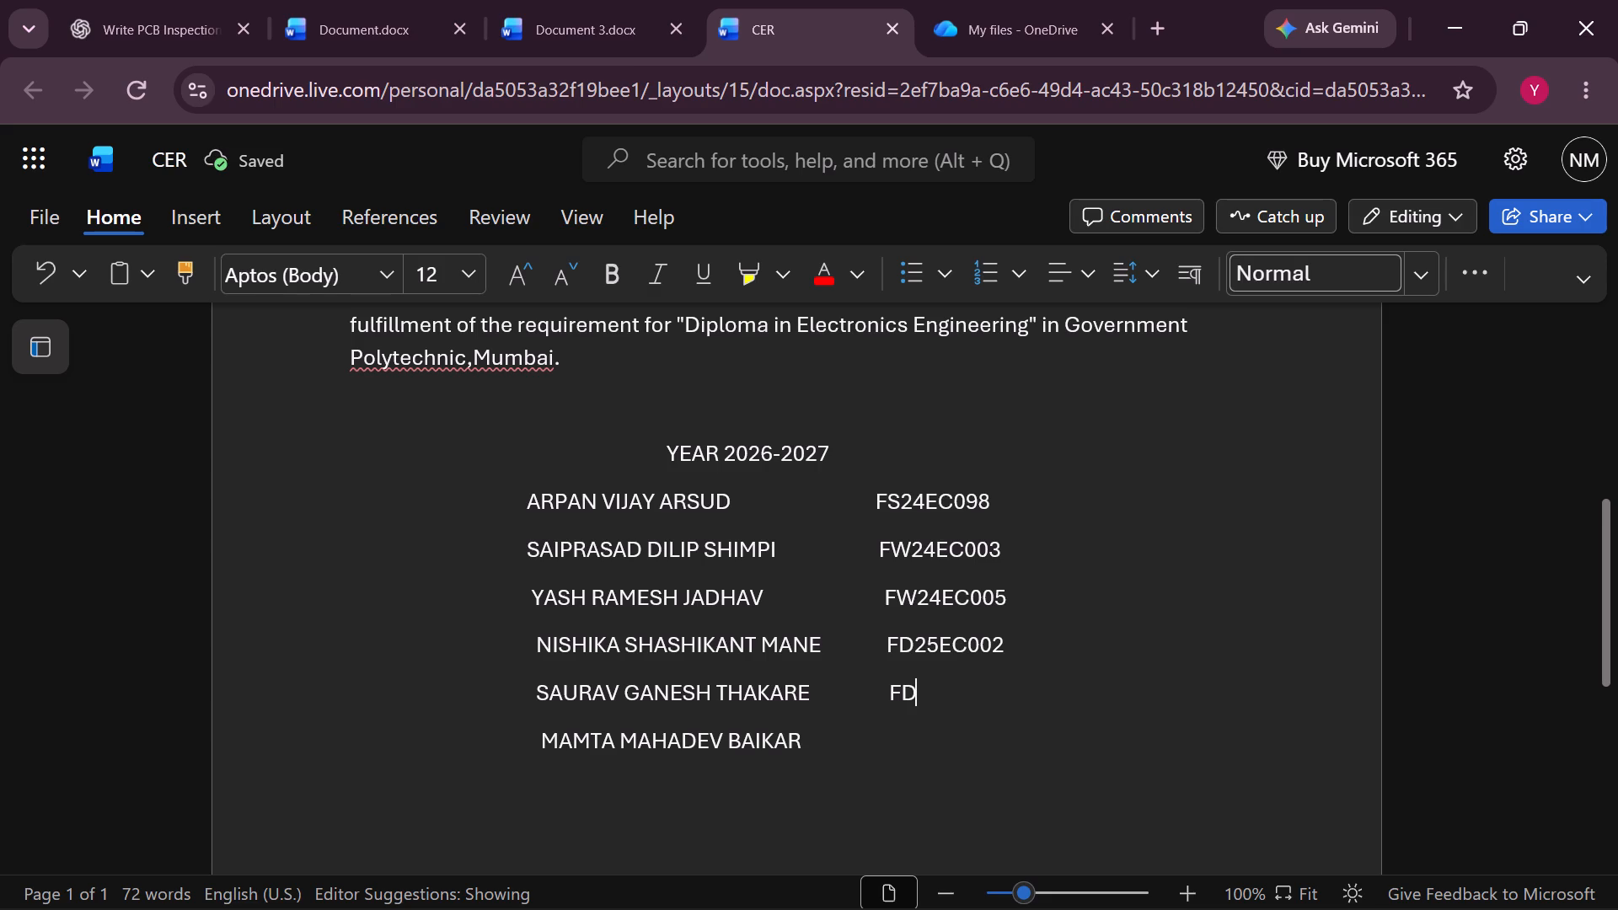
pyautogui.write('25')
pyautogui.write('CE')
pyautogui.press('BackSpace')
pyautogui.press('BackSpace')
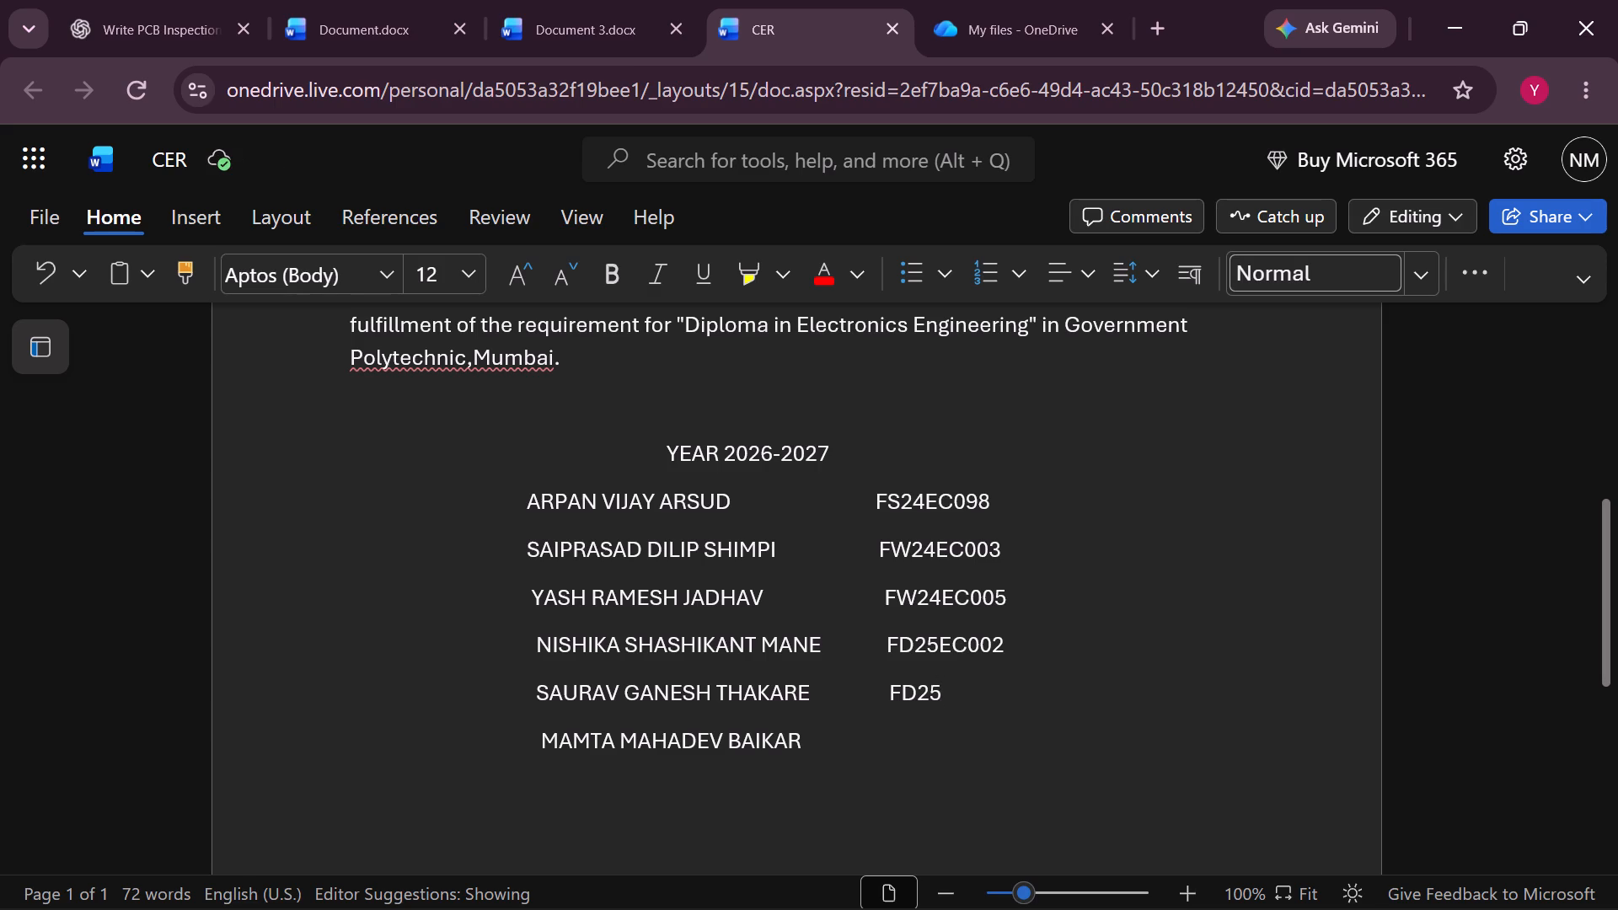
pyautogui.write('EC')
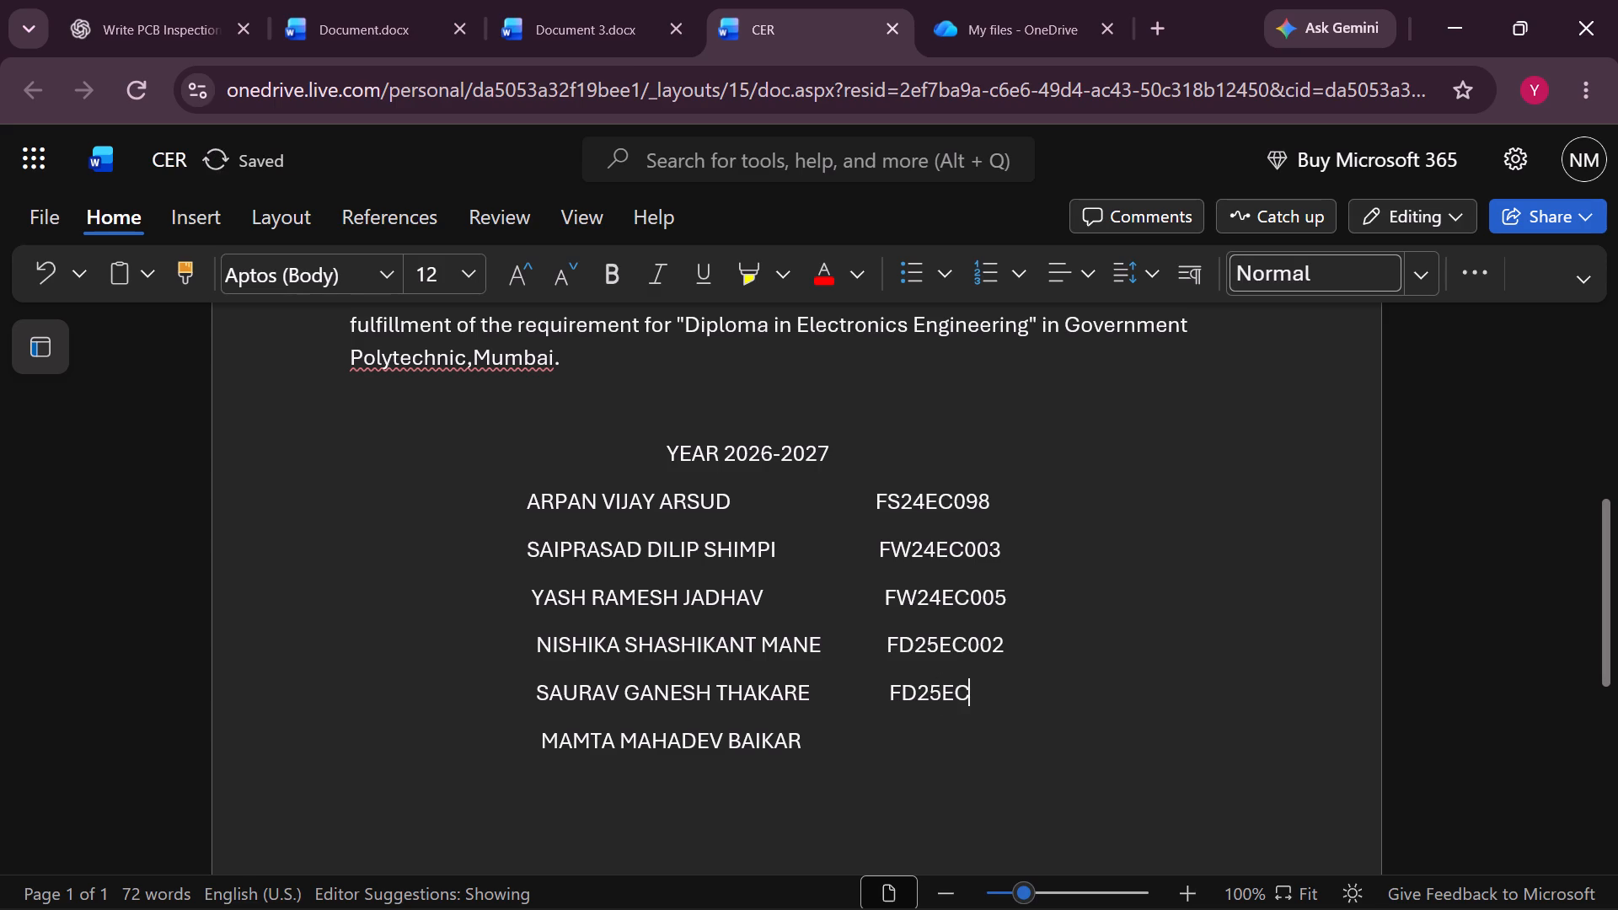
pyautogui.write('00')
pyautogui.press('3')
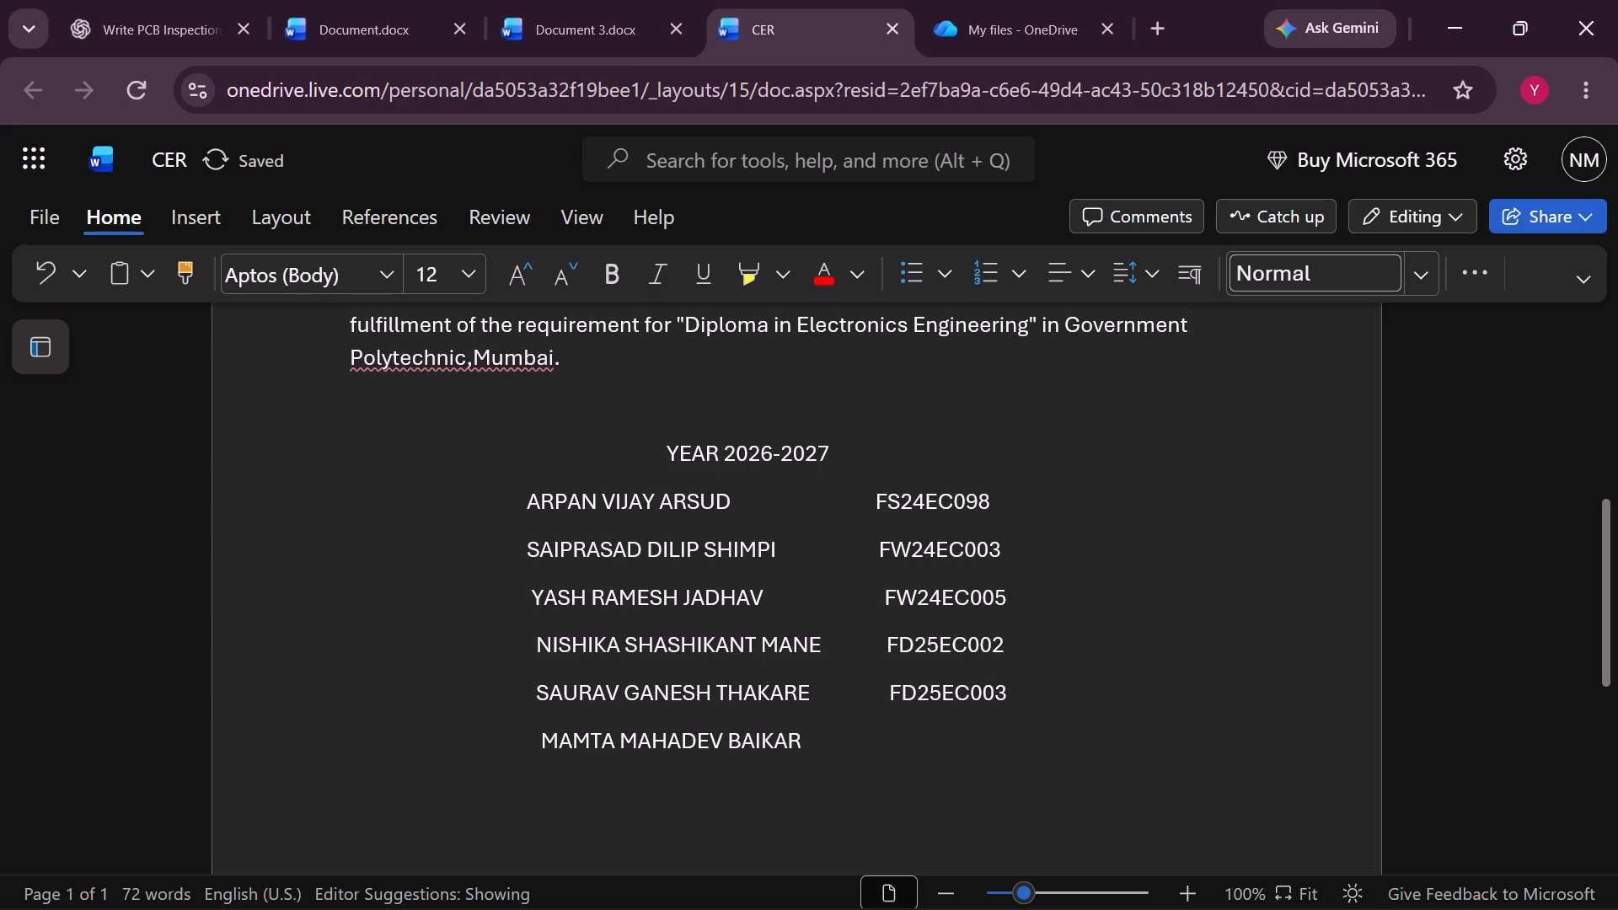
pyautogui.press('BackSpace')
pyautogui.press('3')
# Enter the sixth student's ID number after the name, spaced to roughly align under the fifth student's ID number.
pyautogui.click(840, 743)
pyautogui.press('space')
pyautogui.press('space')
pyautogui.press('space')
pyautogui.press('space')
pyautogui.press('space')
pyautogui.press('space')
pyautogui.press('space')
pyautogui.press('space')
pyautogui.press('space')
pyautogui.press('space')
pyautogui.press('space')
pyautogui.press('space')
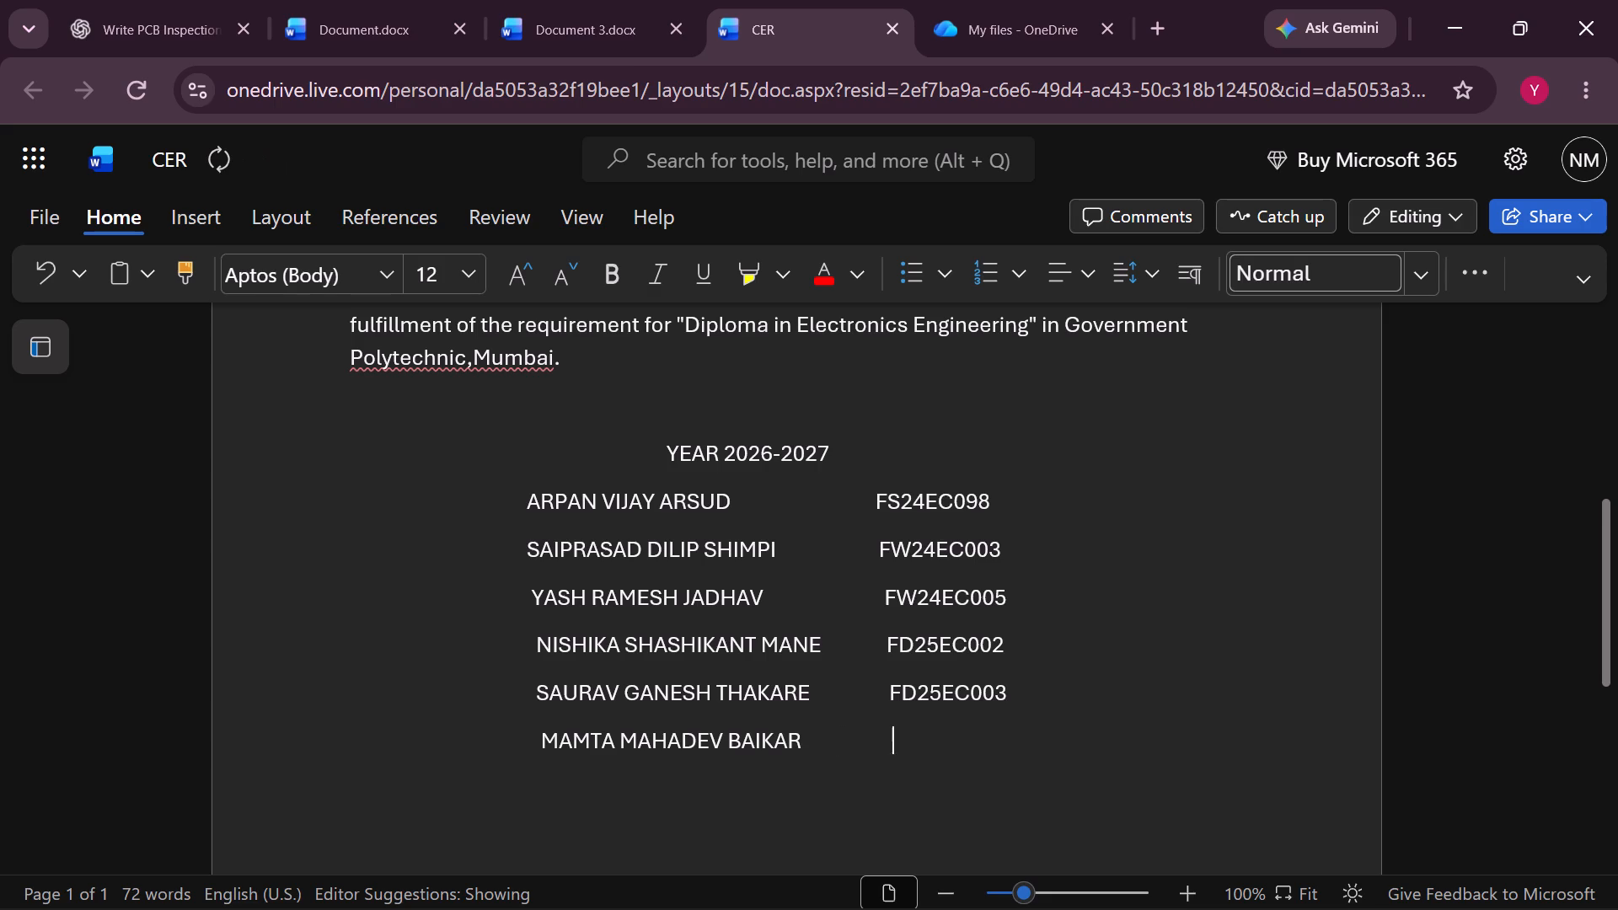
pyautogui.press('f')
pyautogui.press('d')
pyautogui.press('BackSpace')
pyautogui.press('BackSpace')
pyautogui.press('BackSpace')
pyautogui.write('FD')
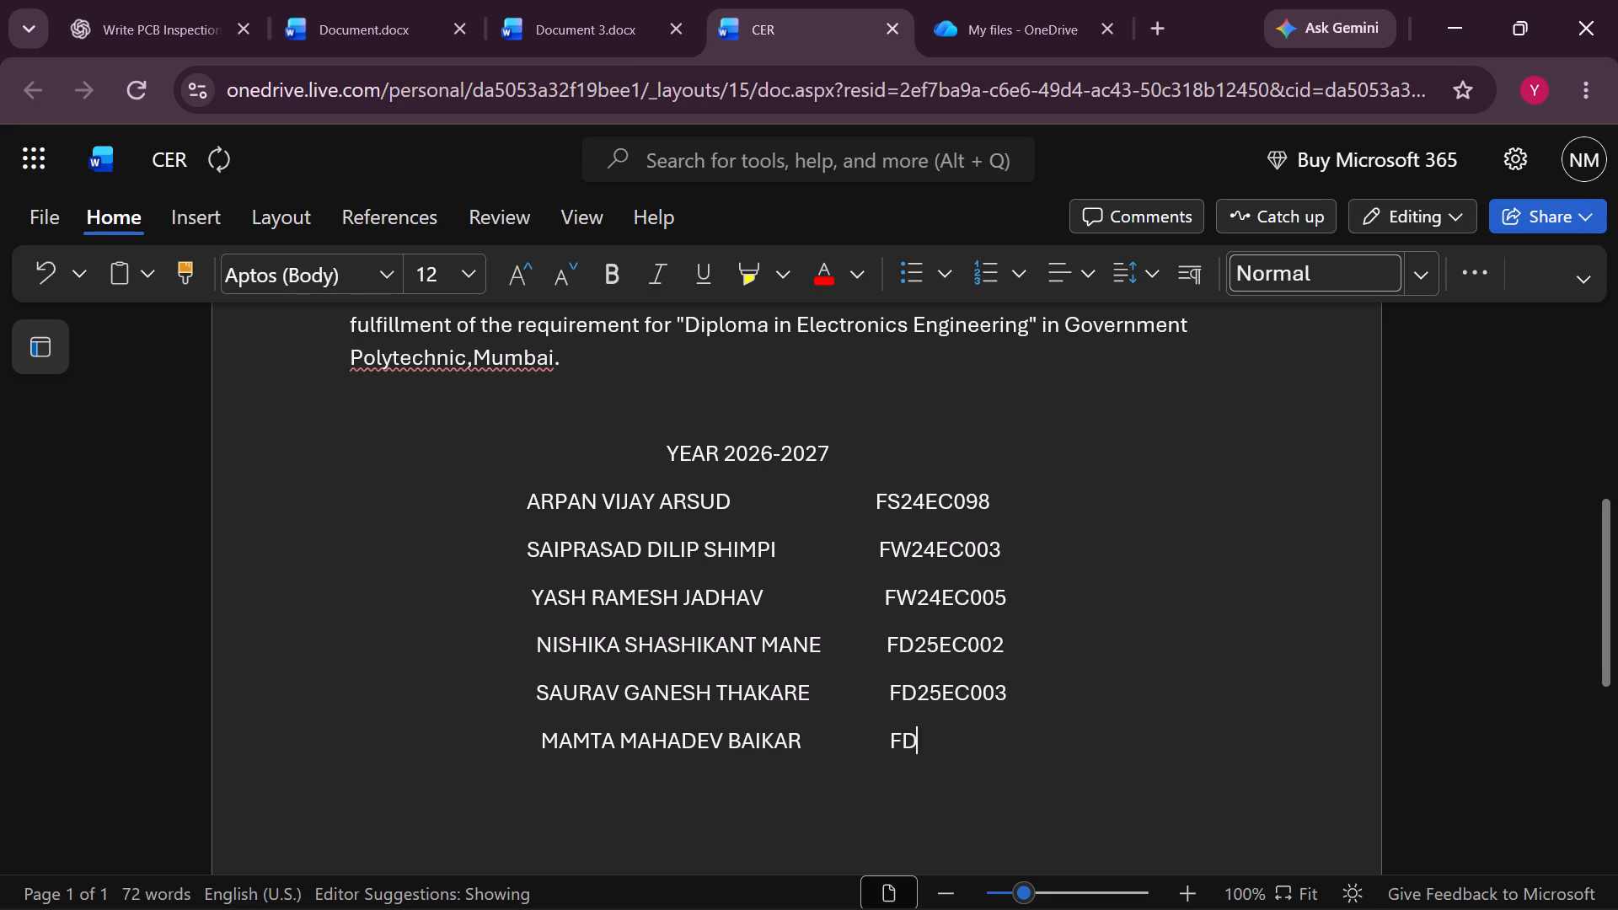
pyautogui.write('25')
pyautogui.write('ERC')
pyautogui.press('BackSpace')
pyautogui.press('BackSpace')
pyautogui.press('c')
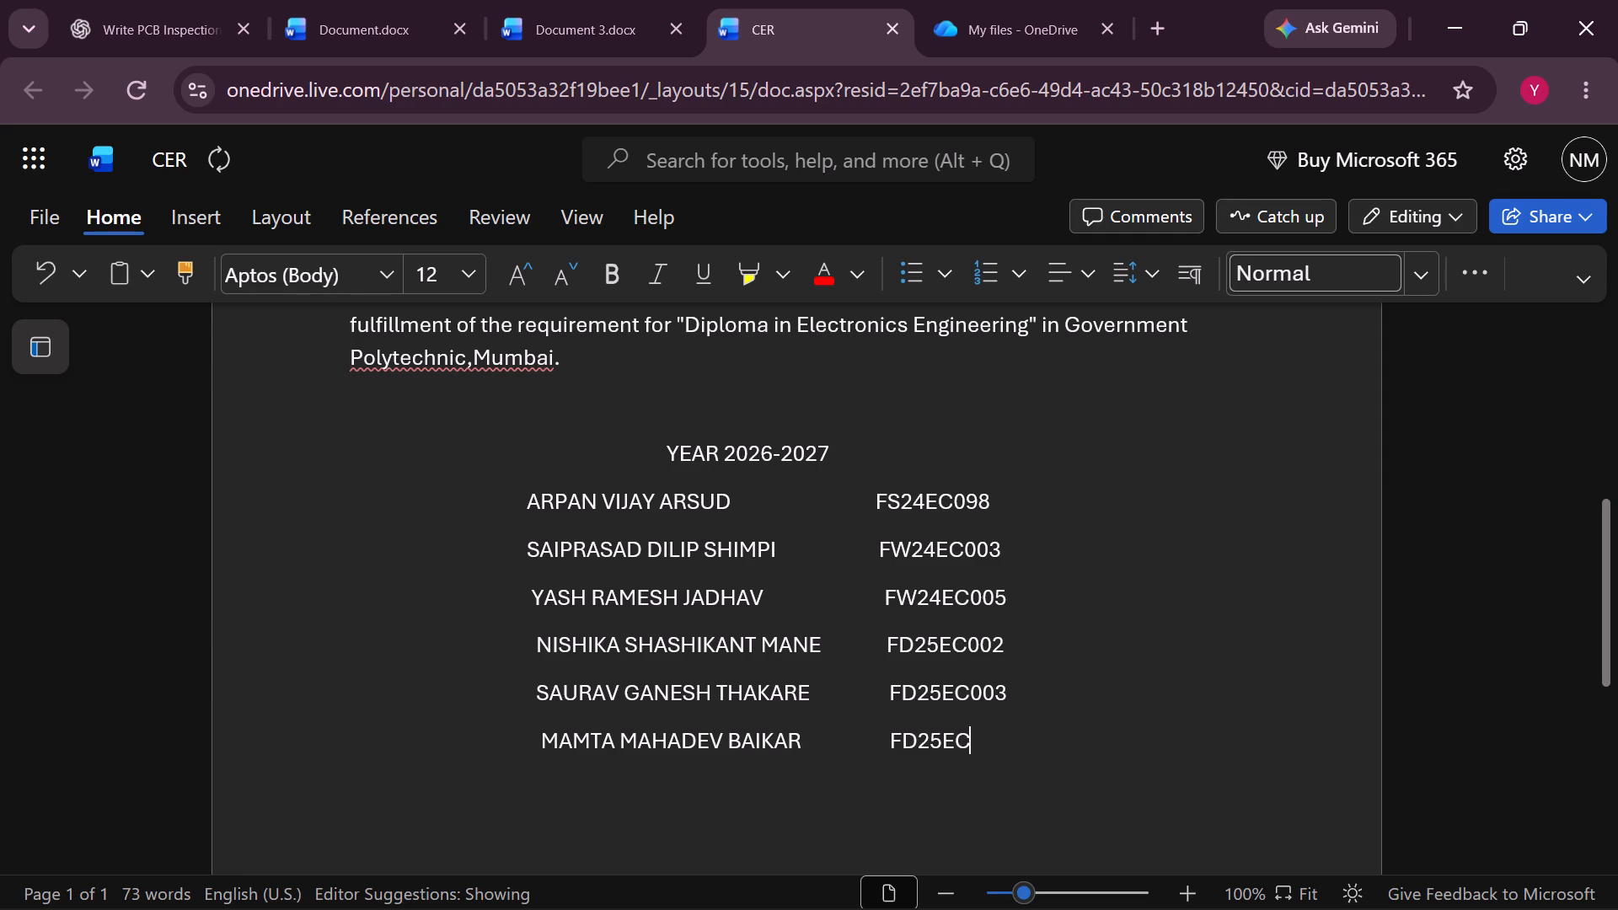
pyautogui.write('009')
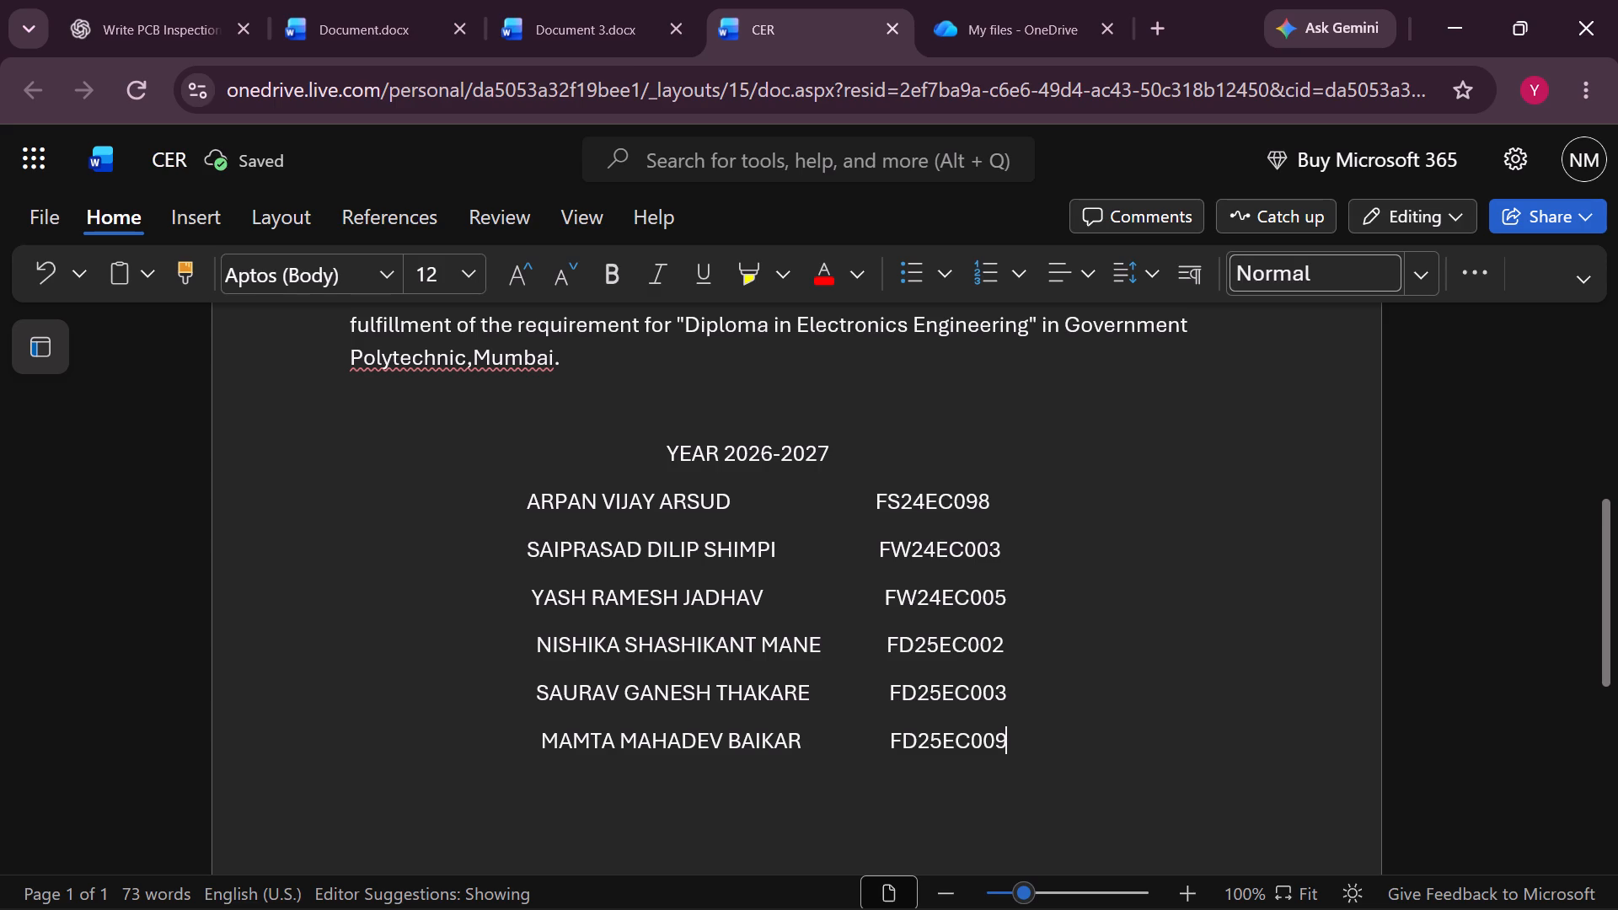
# Leave blank lines below the student list and enter the guide's name with the title PROF. at the line start.
pyautogui.scroll(-9, 868, 538)
pyautogui.scroll(2, 868, 538)
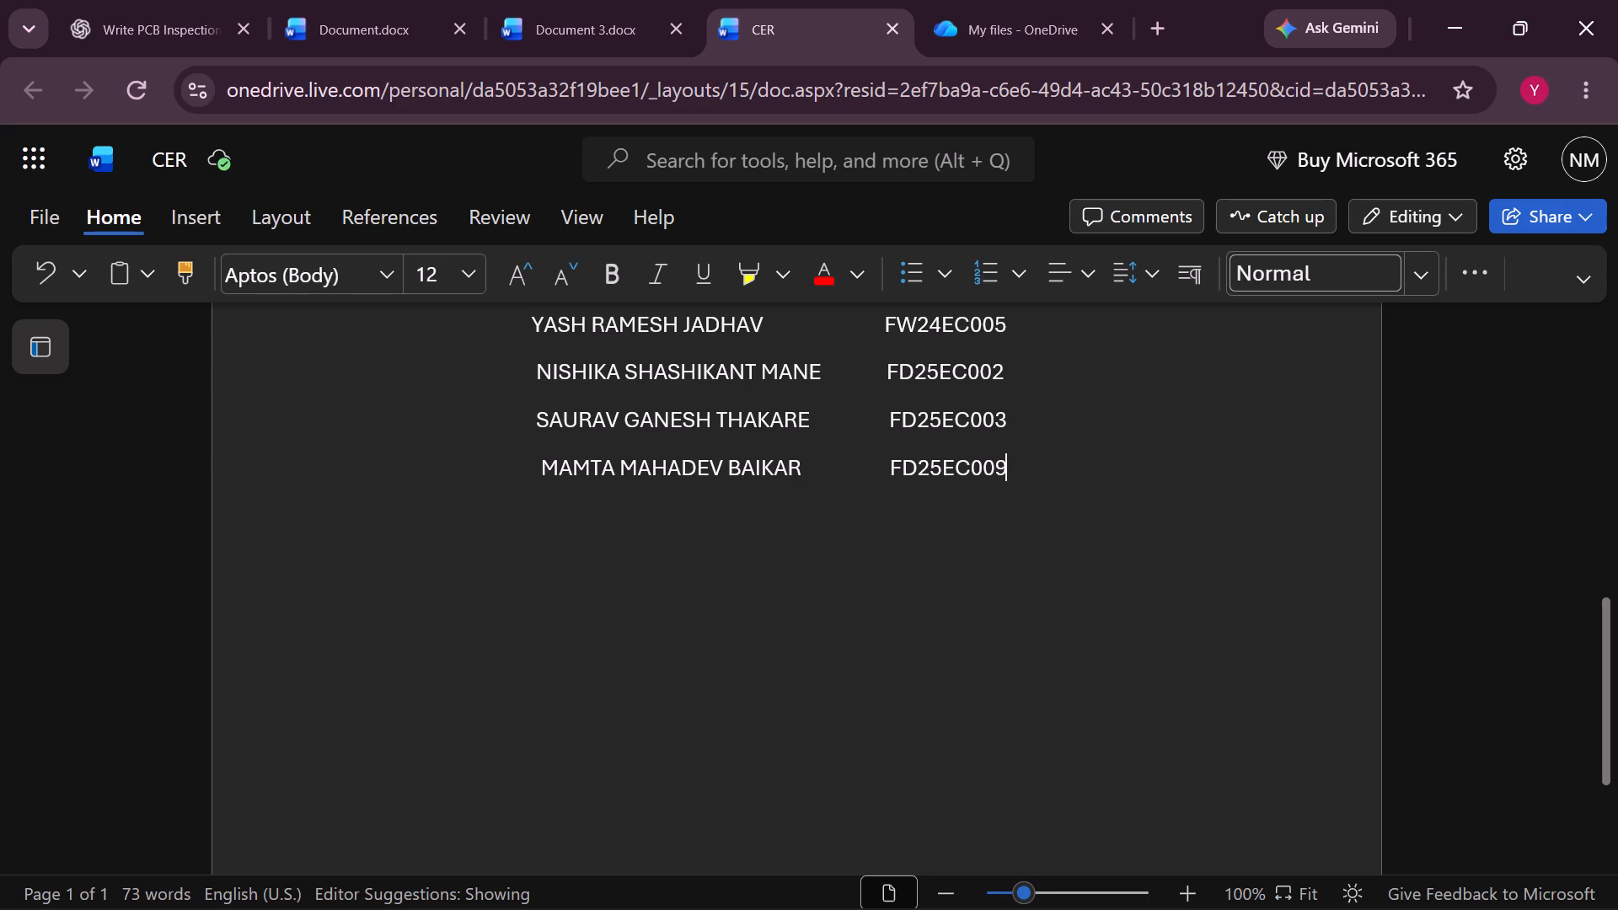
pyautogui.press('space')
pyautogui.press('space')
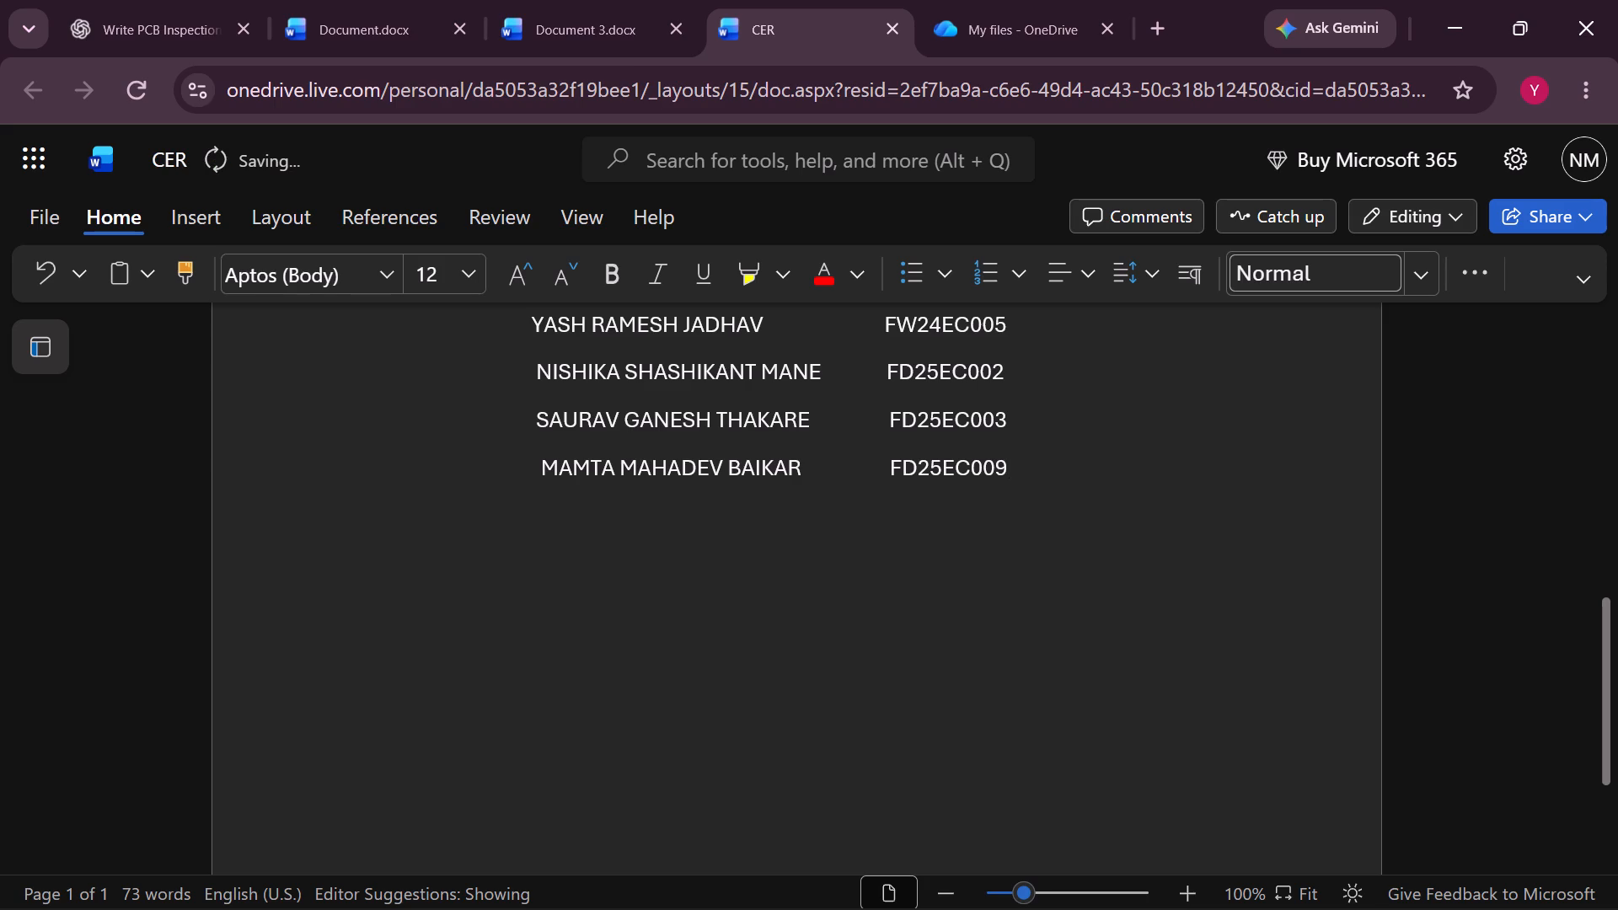
pyautogui.press('Return')
pyautogui.press('Return')
pyautogui.press('Return')
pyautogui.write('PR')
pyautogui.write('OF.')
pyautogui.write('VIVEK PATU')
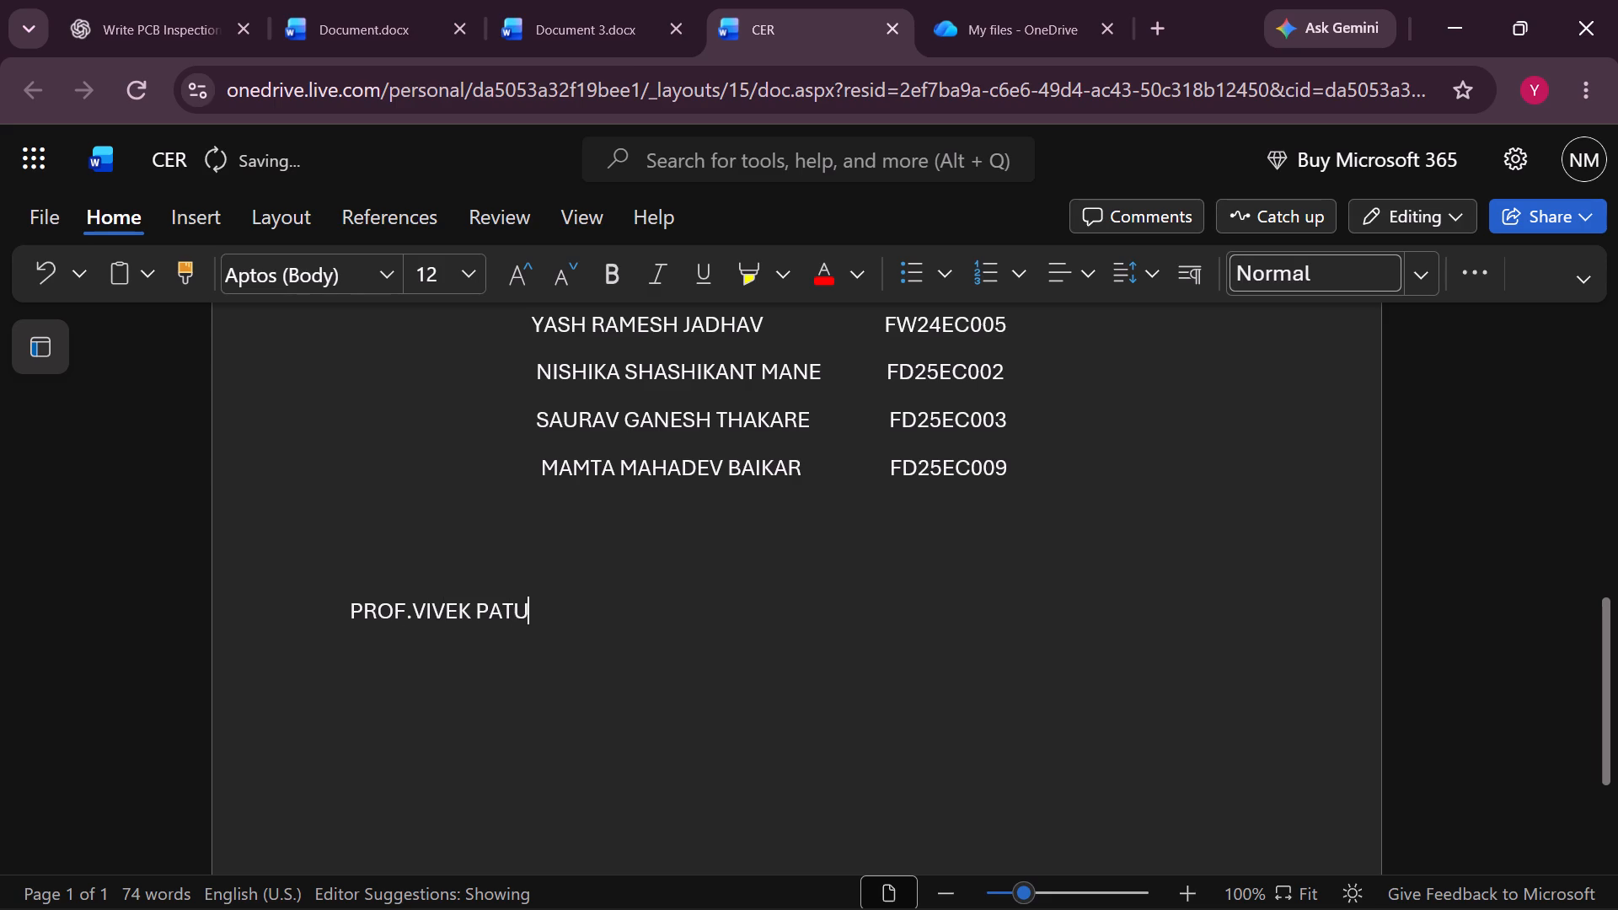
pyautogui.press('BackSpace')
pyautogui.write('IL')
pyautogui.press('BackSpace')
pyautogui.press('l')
# Add the designation (GUIDE) in parentheses on the line below the guide's name.
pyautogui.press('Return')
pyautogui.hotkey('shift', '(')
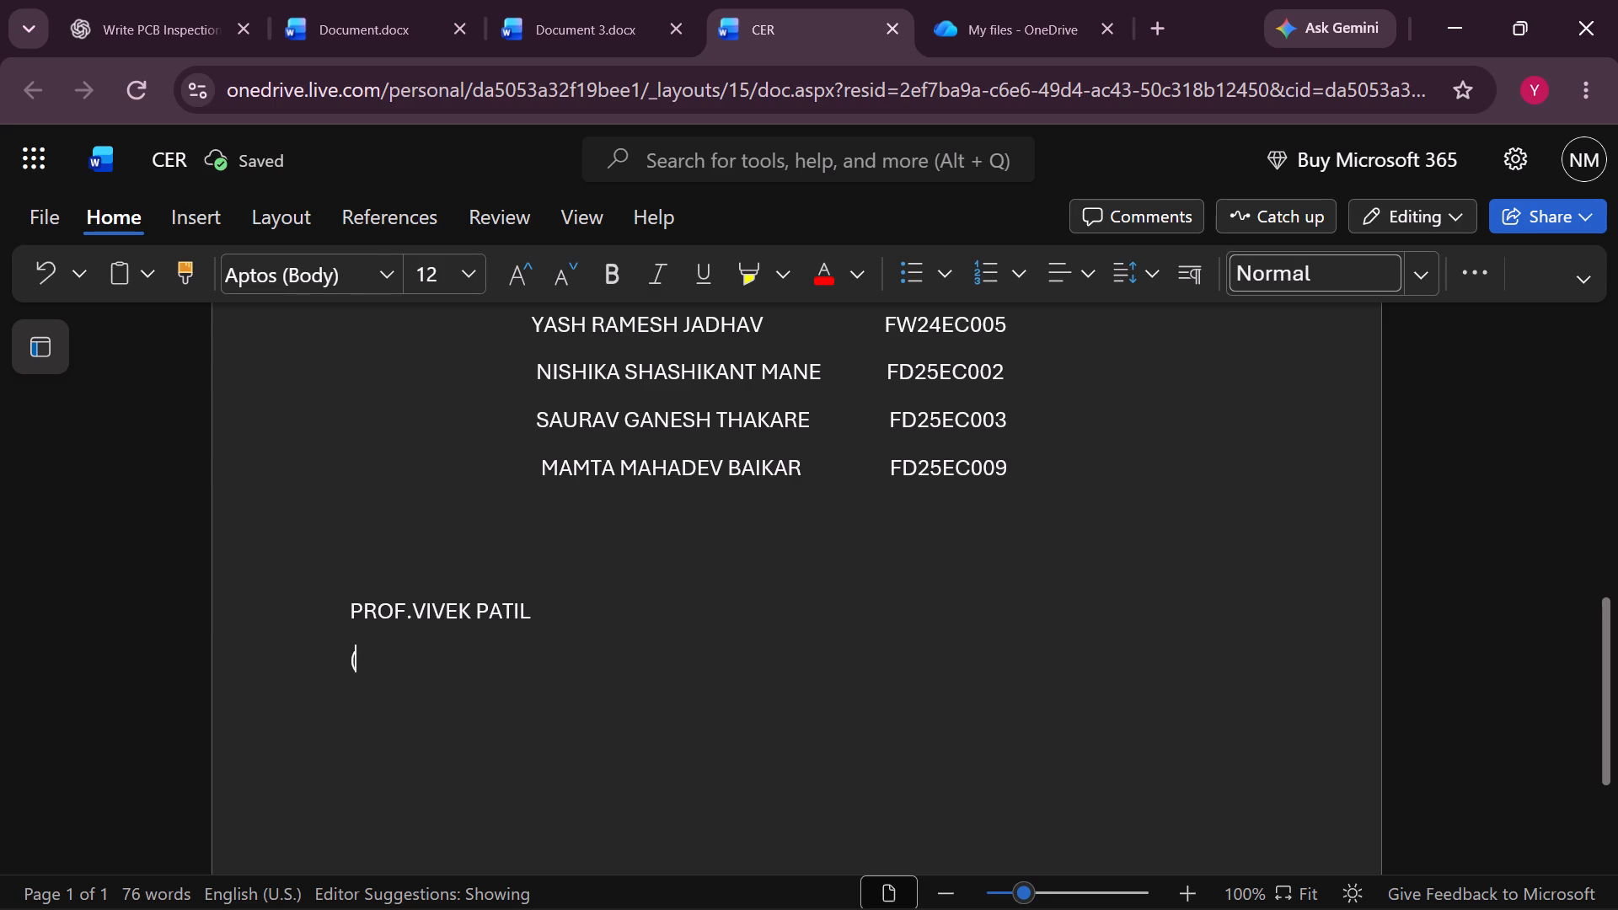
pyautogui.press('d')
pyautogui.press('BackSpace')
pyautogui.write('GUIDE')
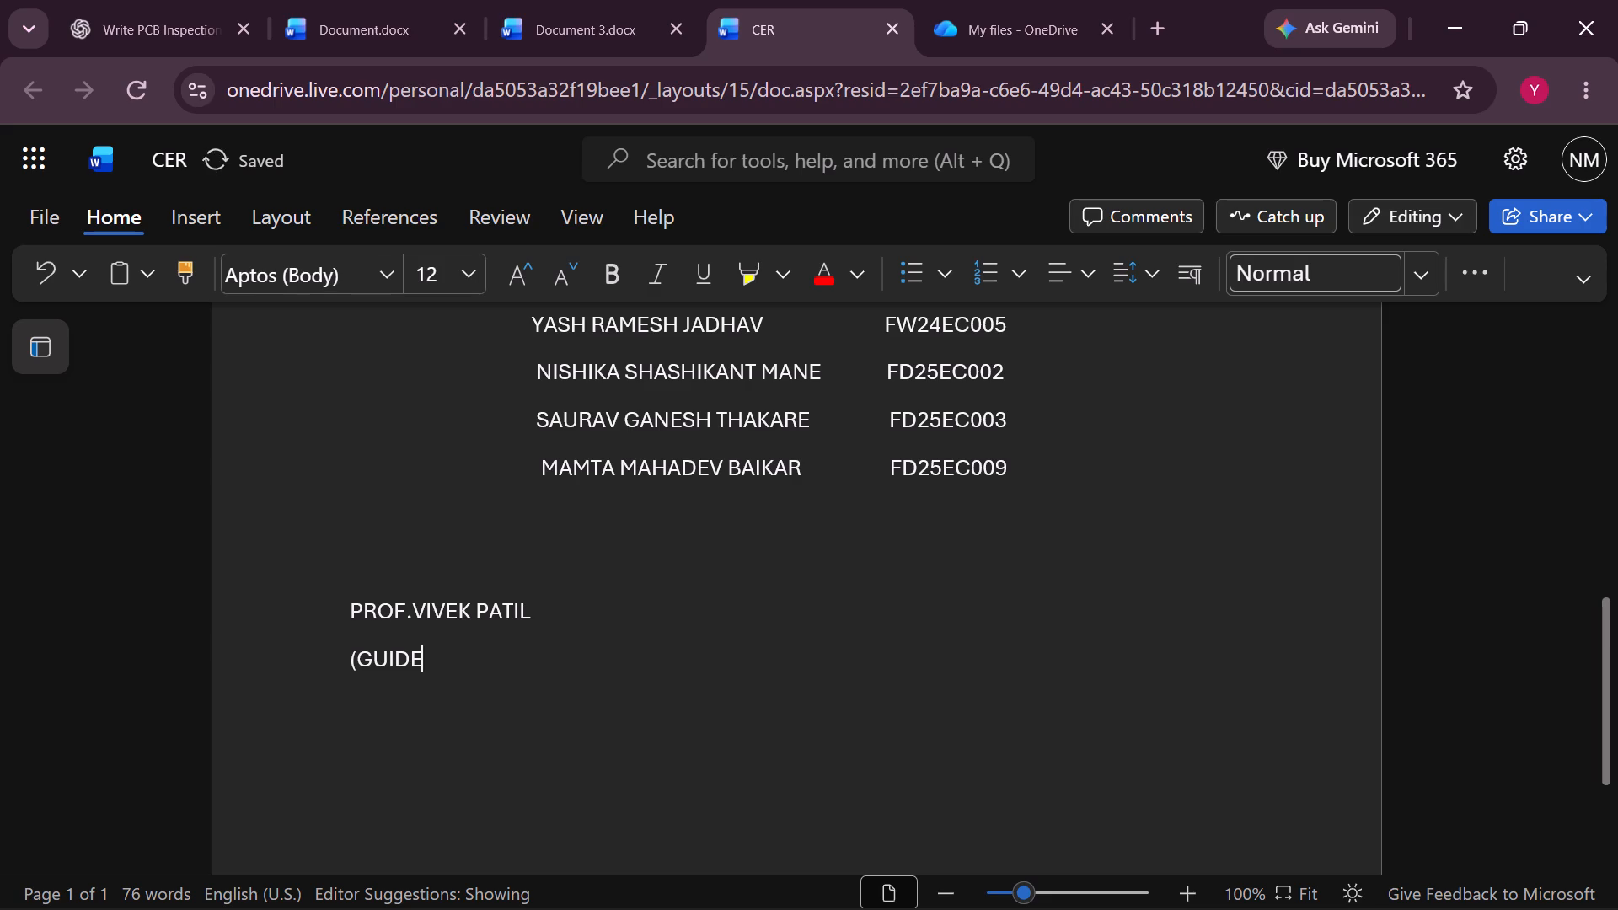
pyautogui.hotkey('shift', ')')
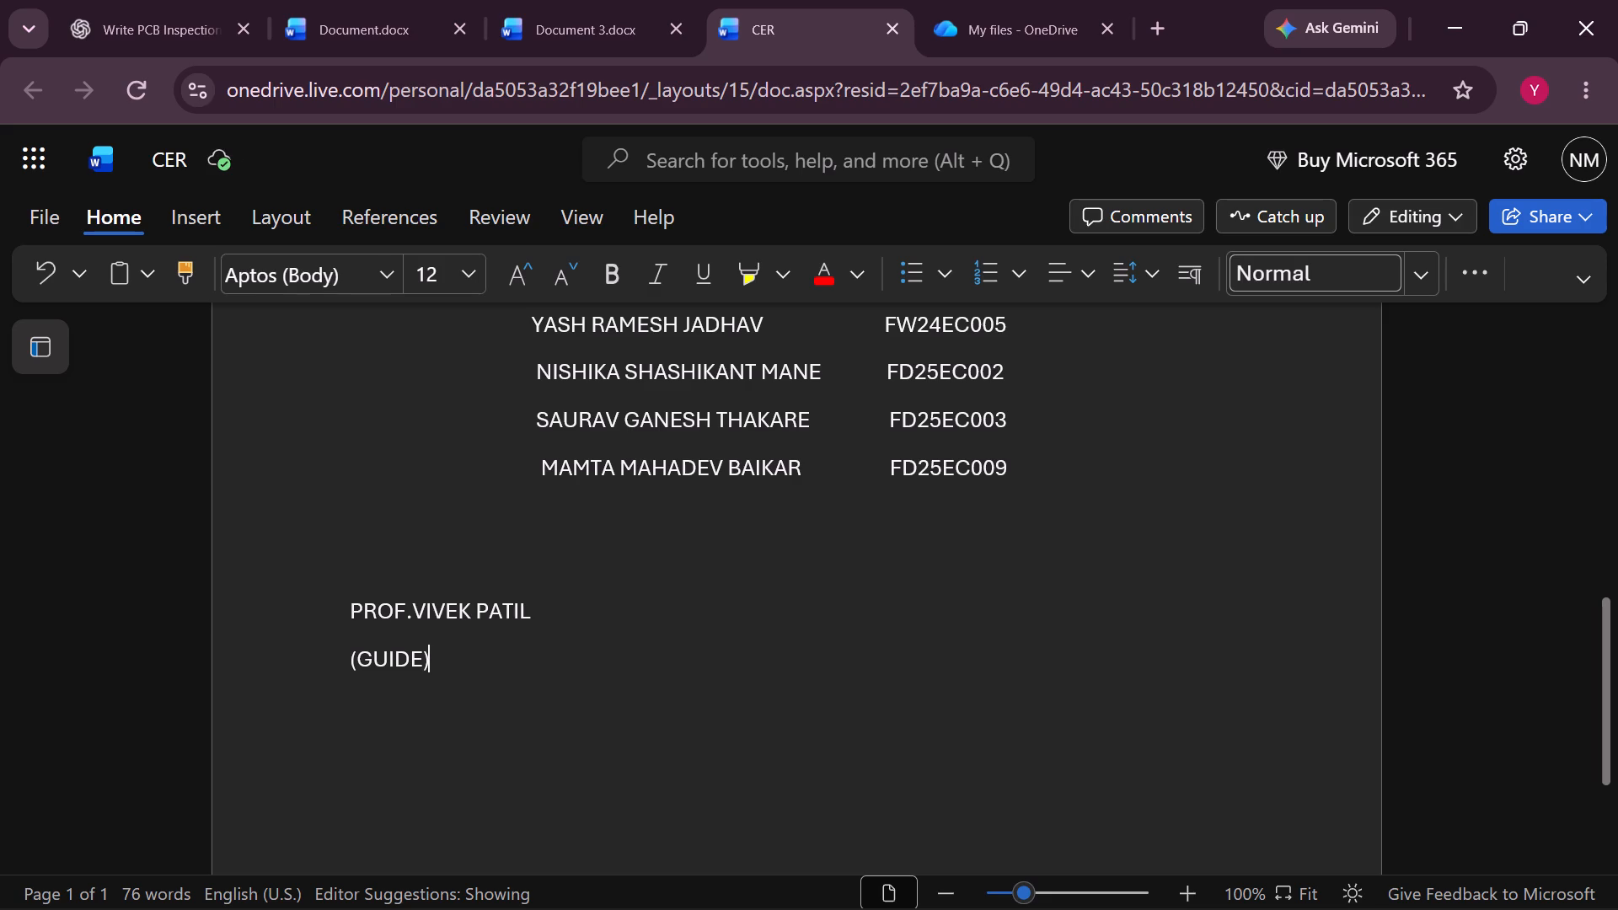
# Enter the second professor's name with the title PROF. on the guide's name line, spaced across to roughly align under the ID numbers.
pyautogui.click(881, 618)
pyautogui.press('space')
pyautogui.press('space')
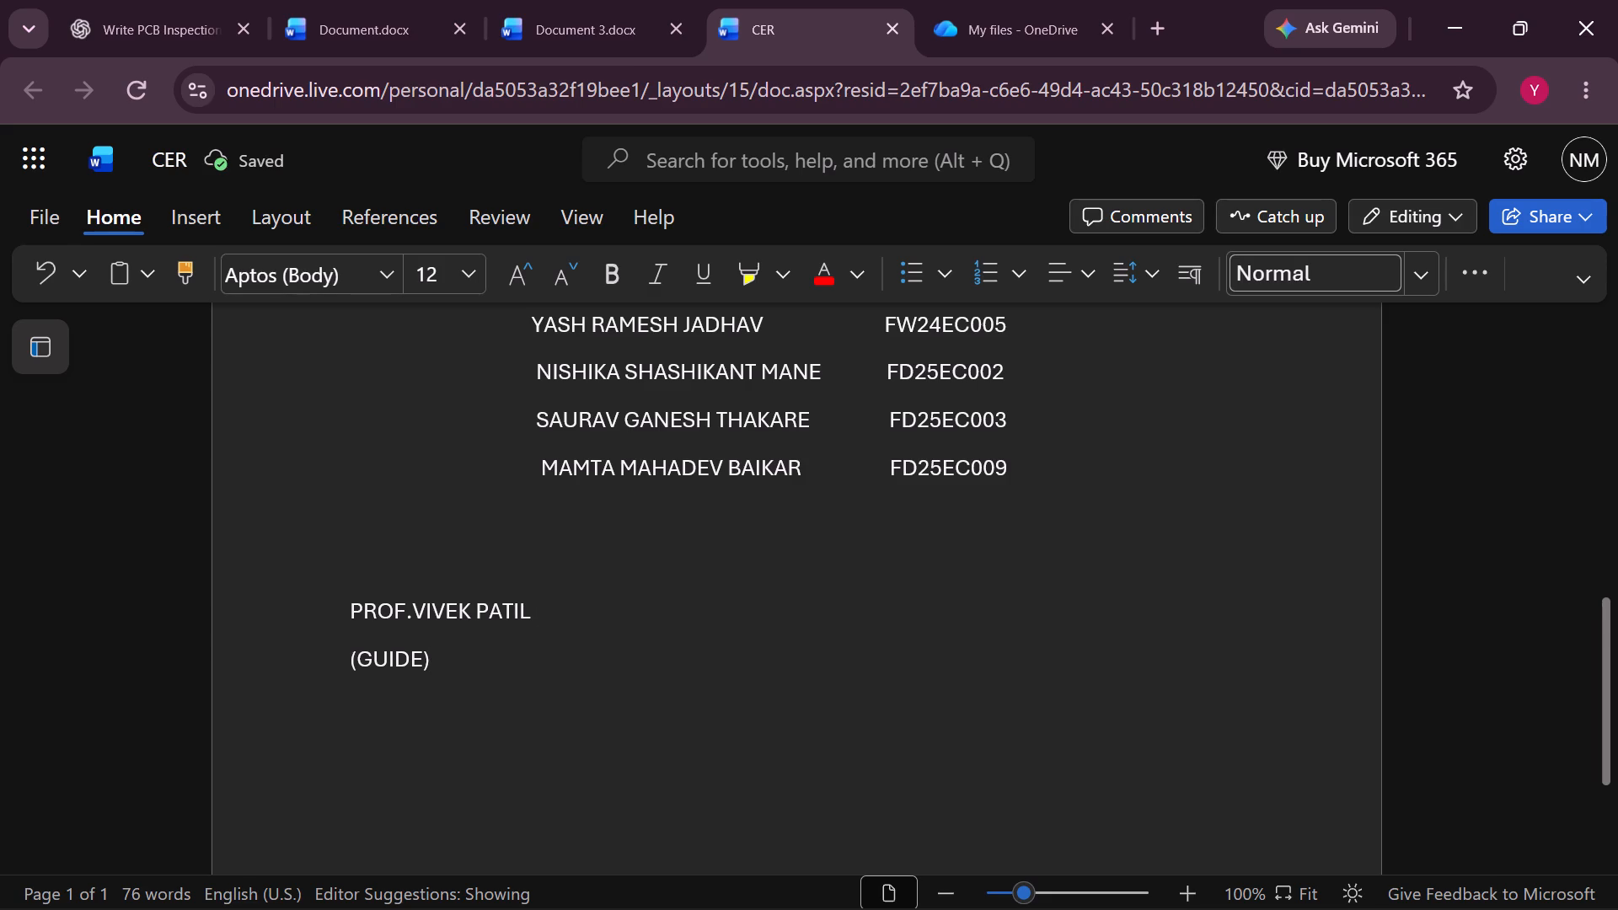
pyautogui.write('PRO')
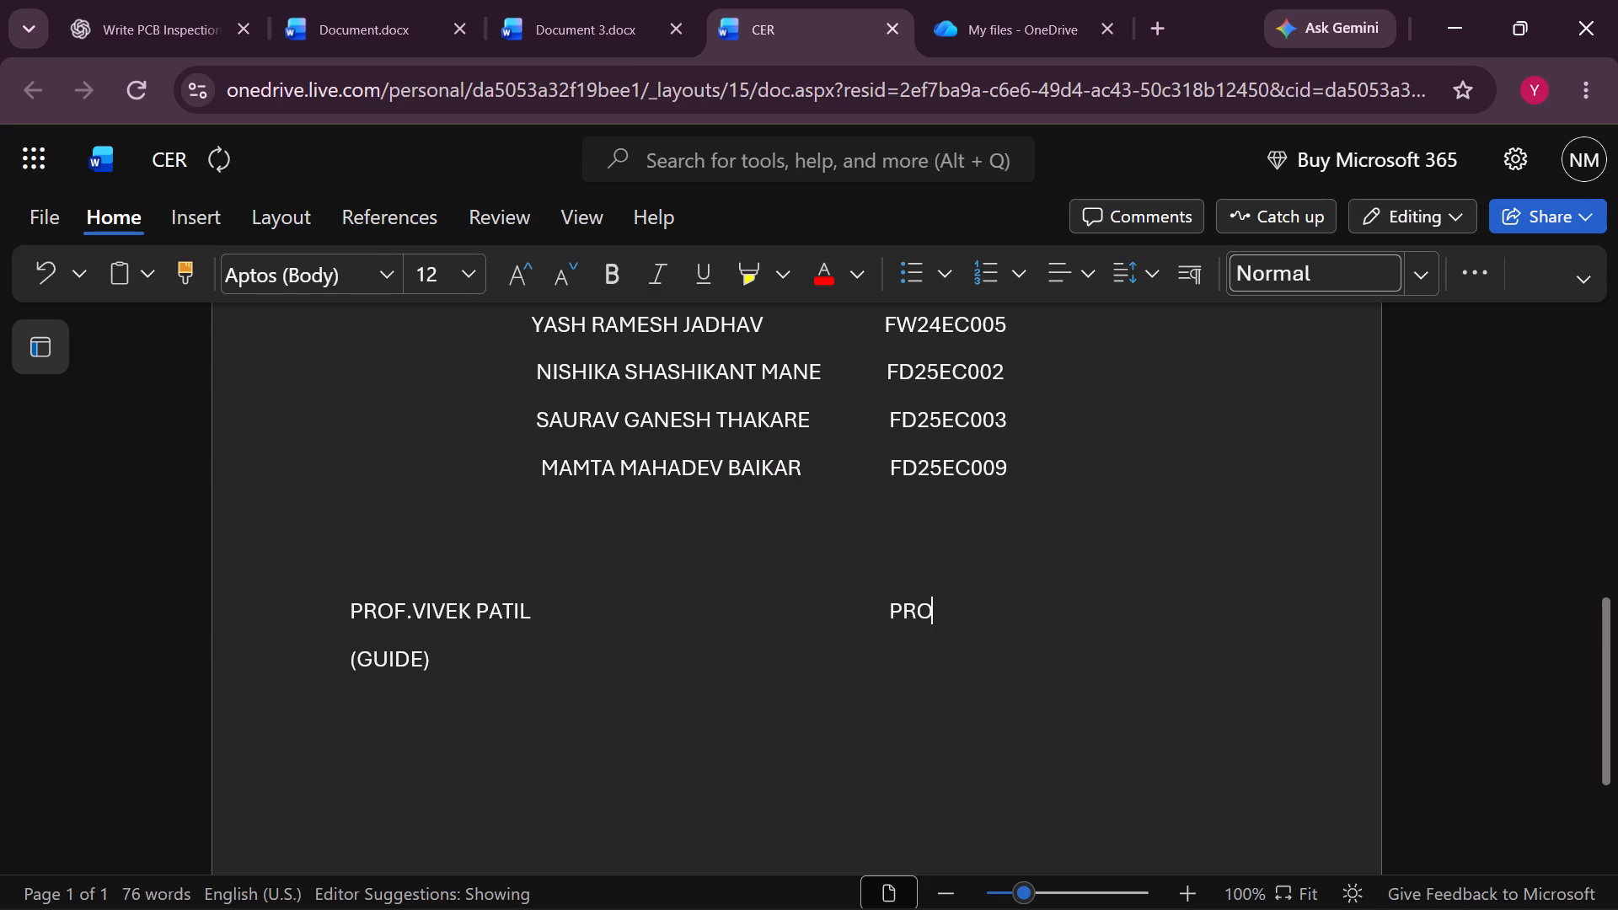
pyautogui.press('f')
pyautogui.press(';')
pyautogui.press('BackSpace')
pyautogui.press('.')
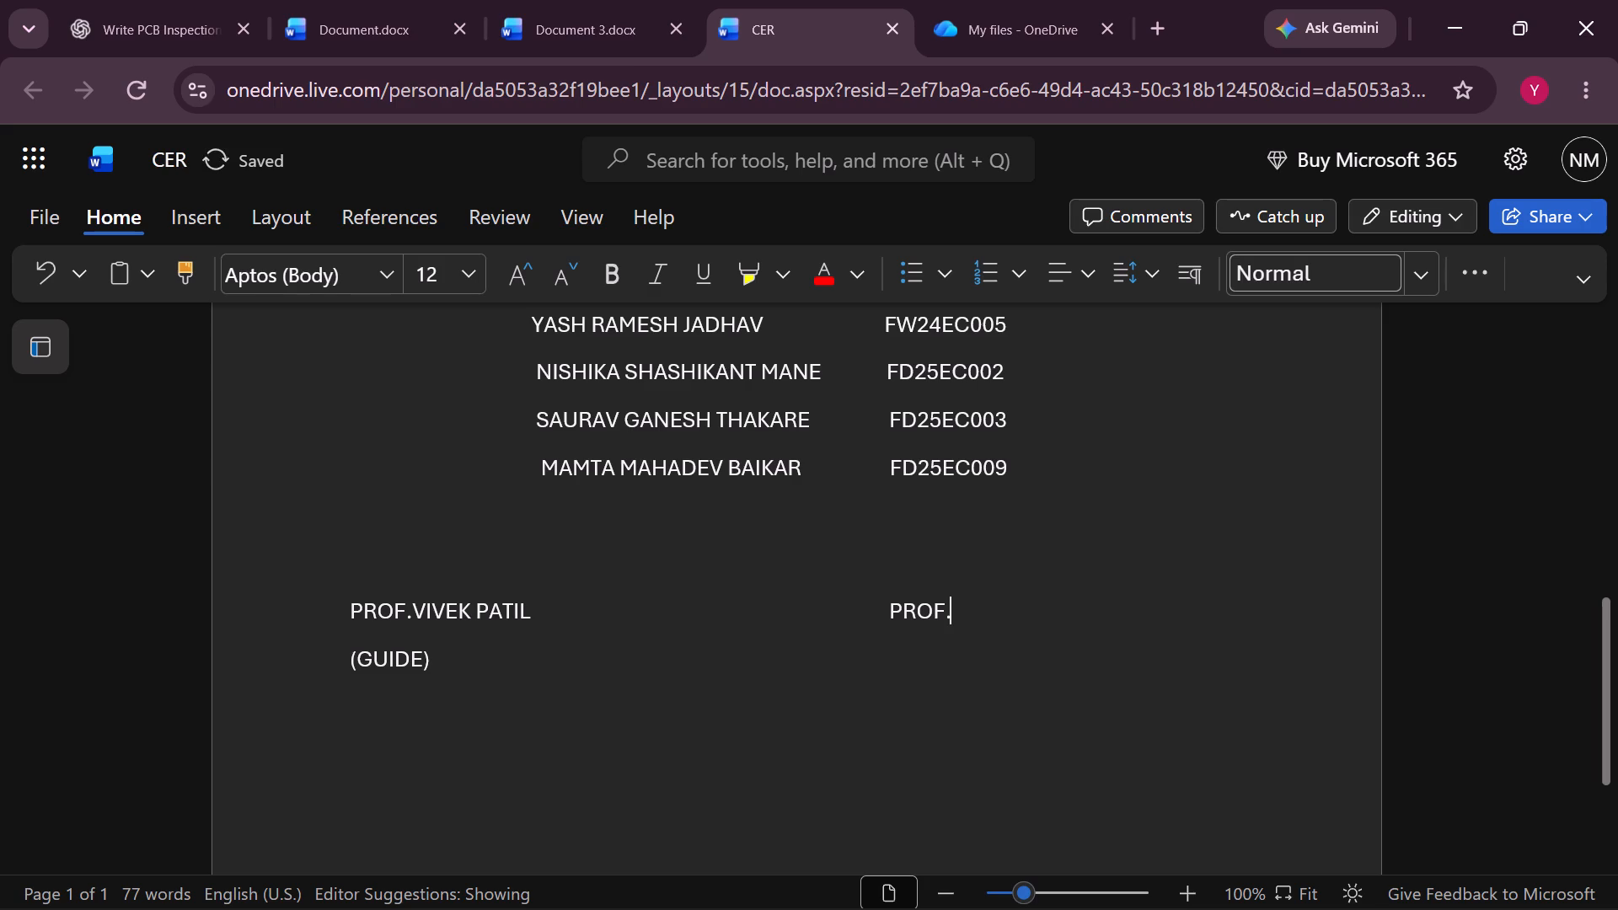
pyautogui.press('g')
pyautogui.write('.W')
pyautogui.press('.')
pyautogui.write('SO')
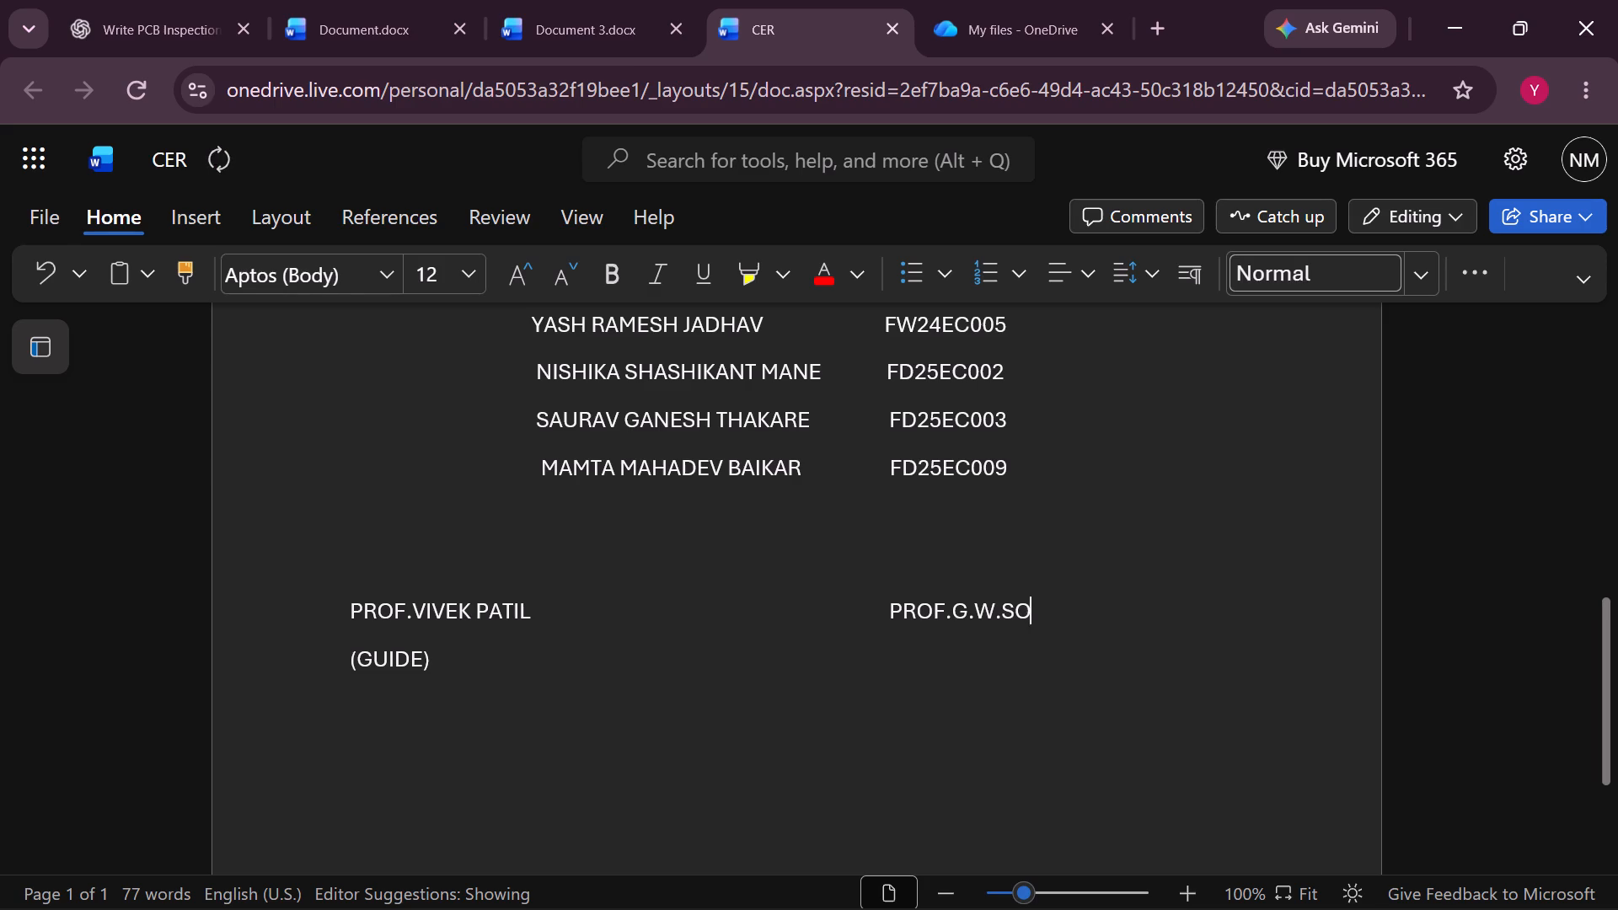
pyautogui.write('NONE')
# Add the designation (HOD) in parentheses on the (GUIDE) line, spaced across to sit under the second professor's name.
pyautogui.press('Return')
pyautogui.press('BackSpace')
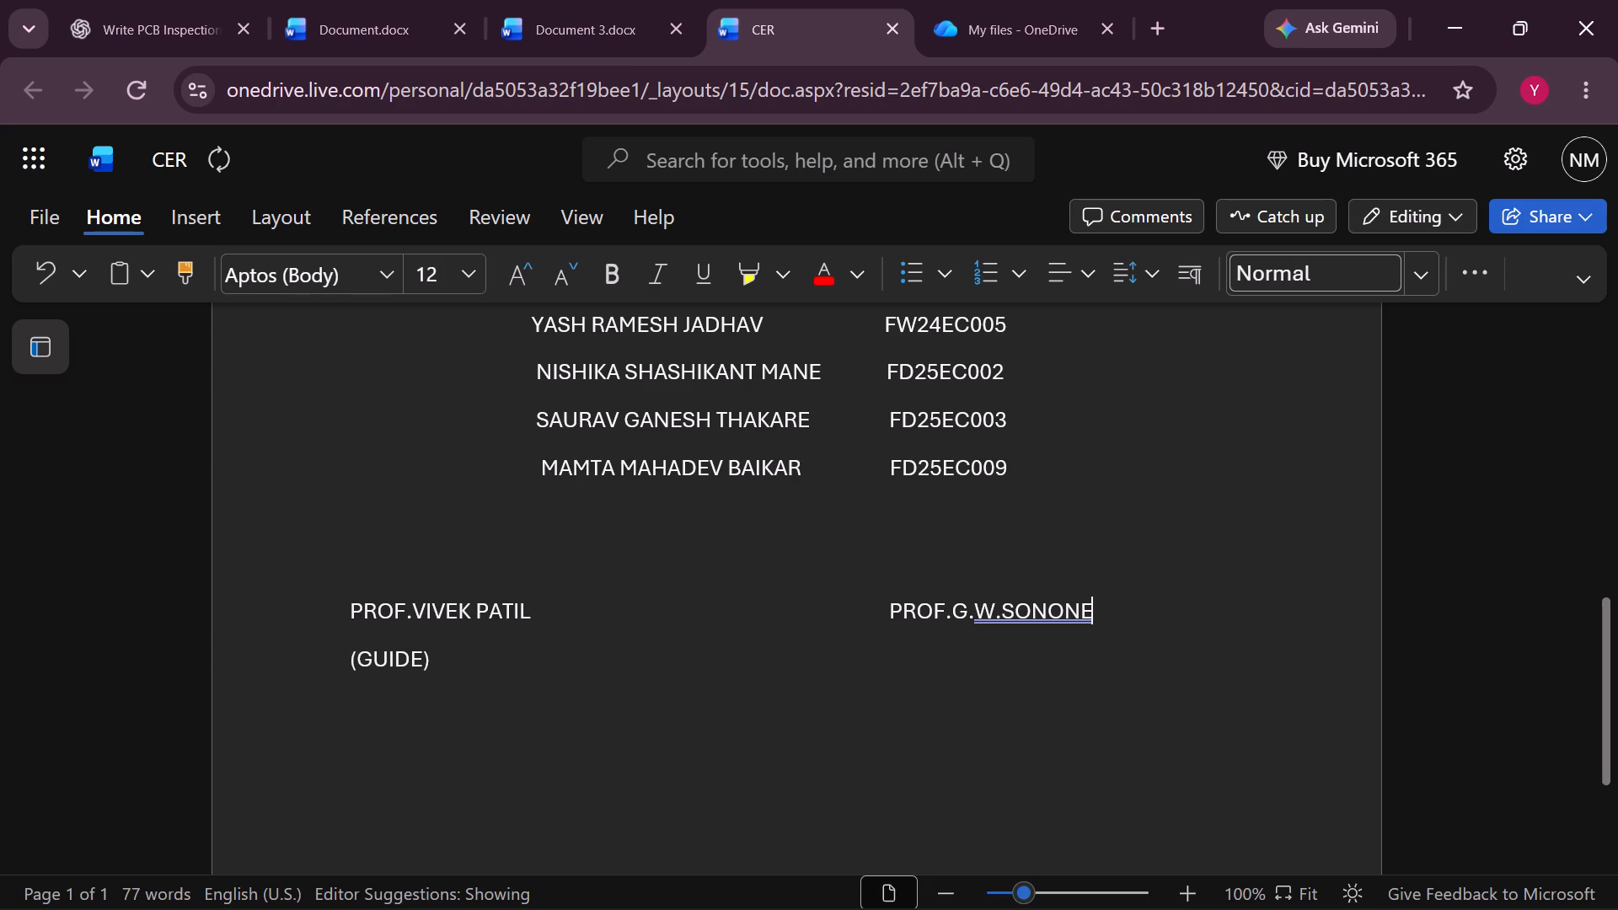
pyautogui.click(957, 641)
pyautogui.click(956, 646)
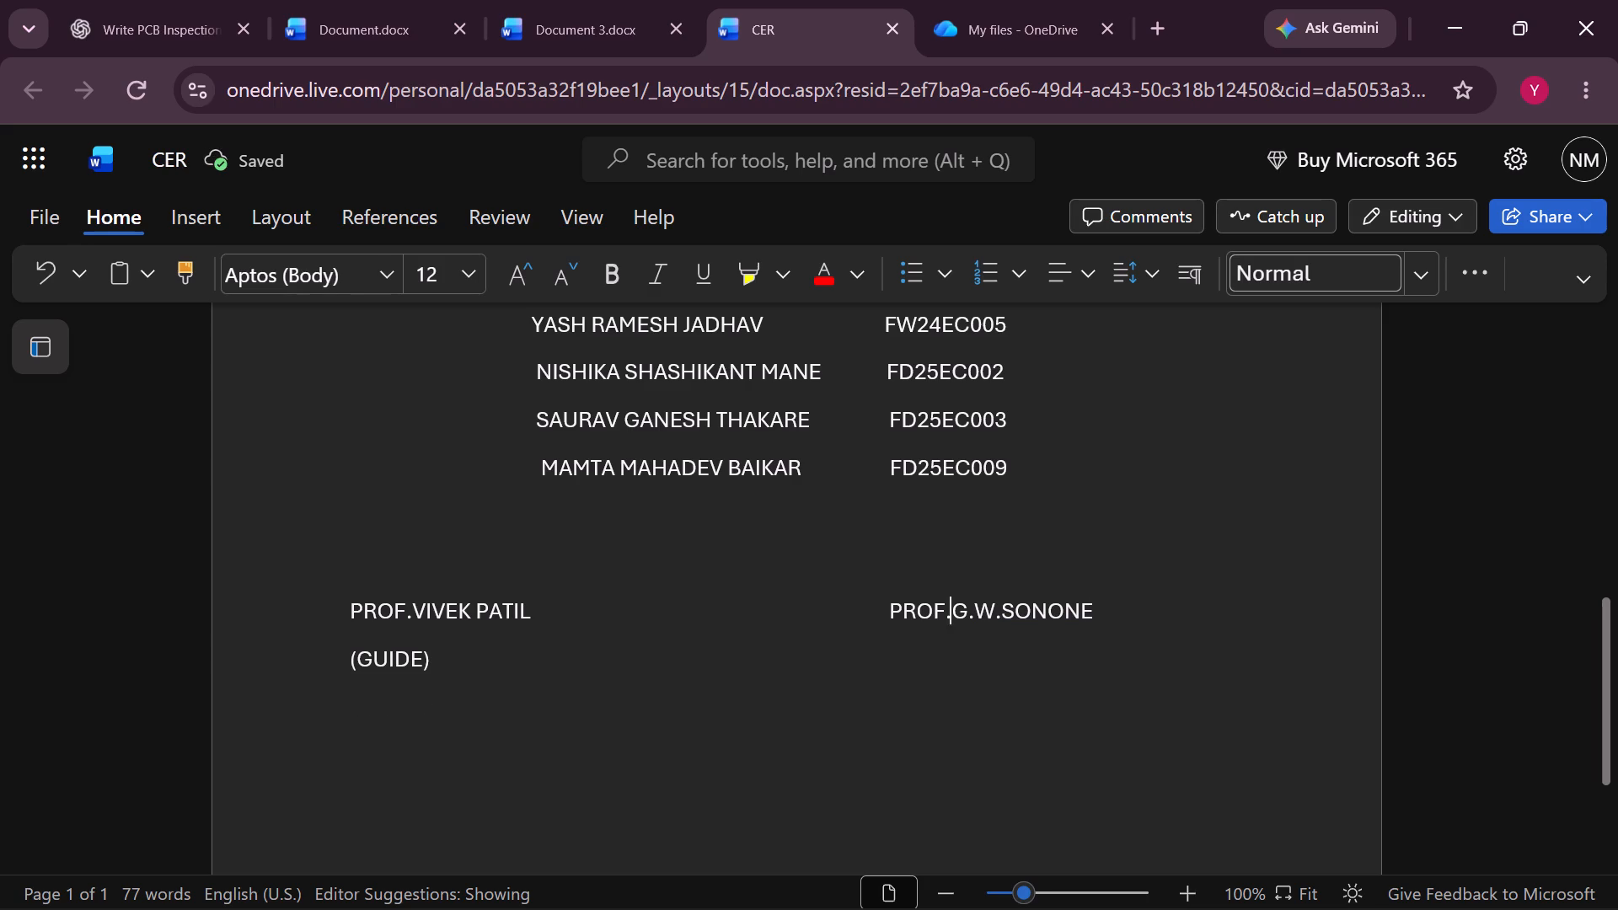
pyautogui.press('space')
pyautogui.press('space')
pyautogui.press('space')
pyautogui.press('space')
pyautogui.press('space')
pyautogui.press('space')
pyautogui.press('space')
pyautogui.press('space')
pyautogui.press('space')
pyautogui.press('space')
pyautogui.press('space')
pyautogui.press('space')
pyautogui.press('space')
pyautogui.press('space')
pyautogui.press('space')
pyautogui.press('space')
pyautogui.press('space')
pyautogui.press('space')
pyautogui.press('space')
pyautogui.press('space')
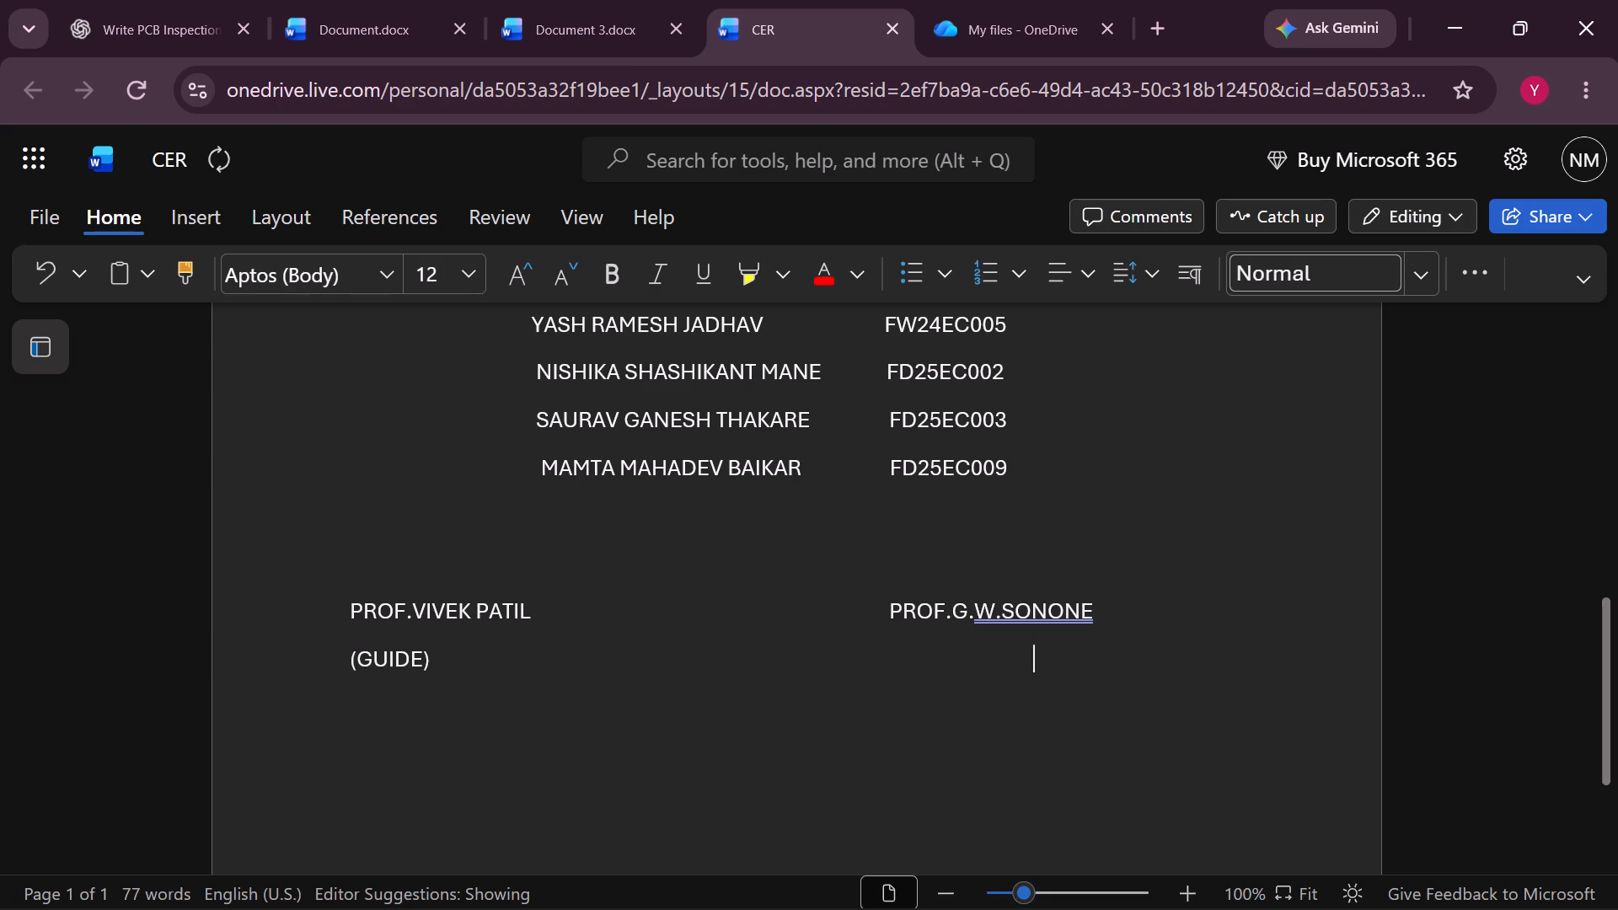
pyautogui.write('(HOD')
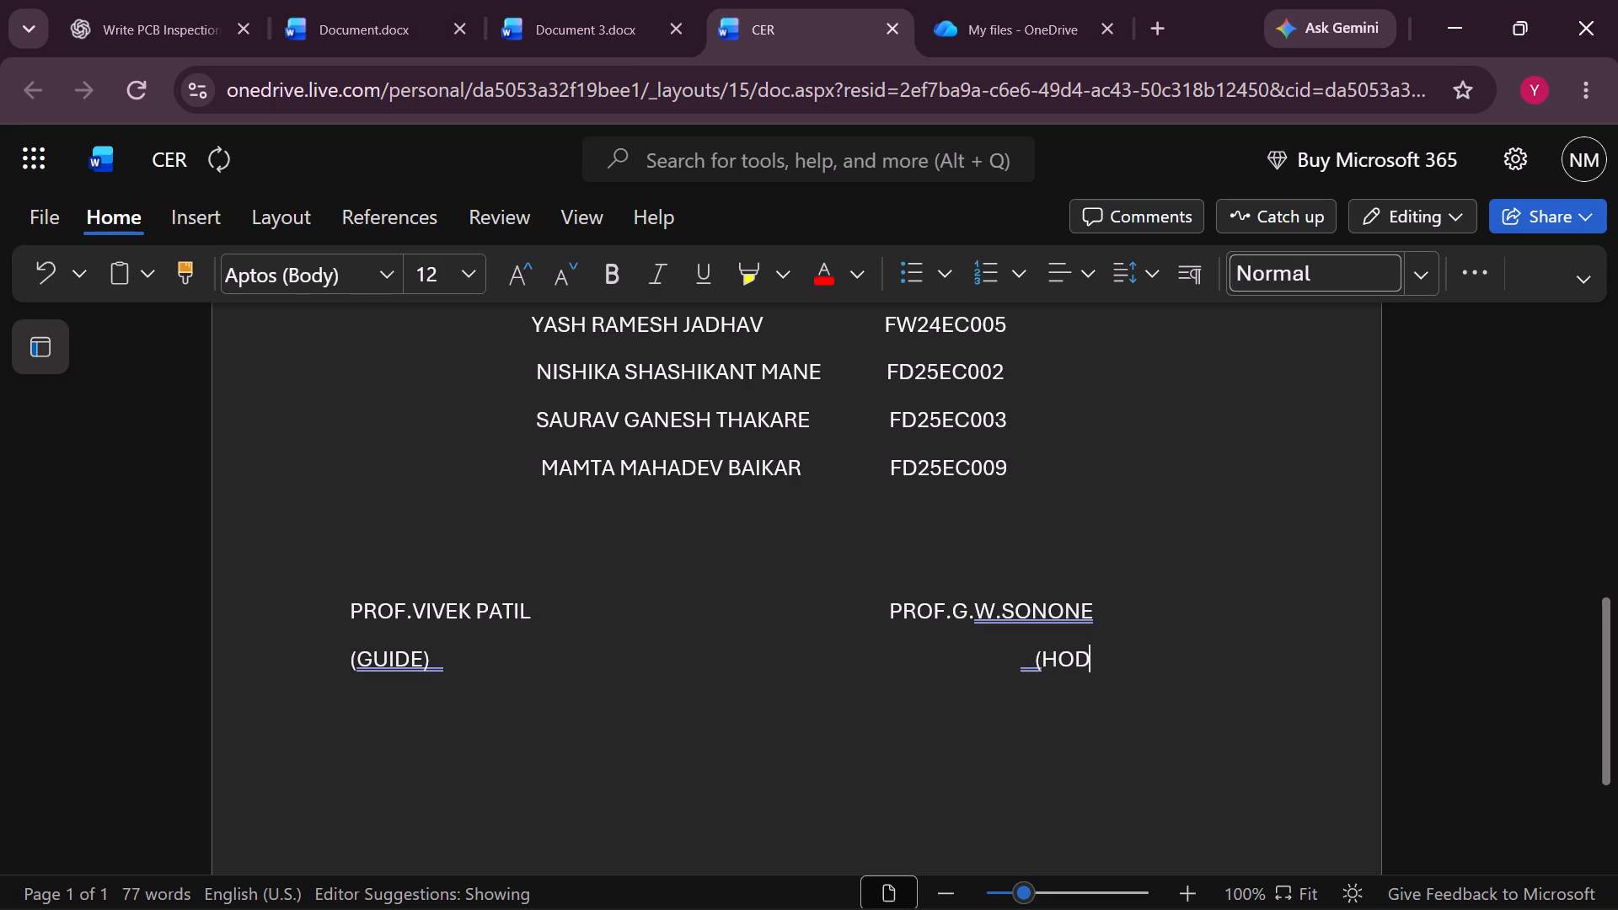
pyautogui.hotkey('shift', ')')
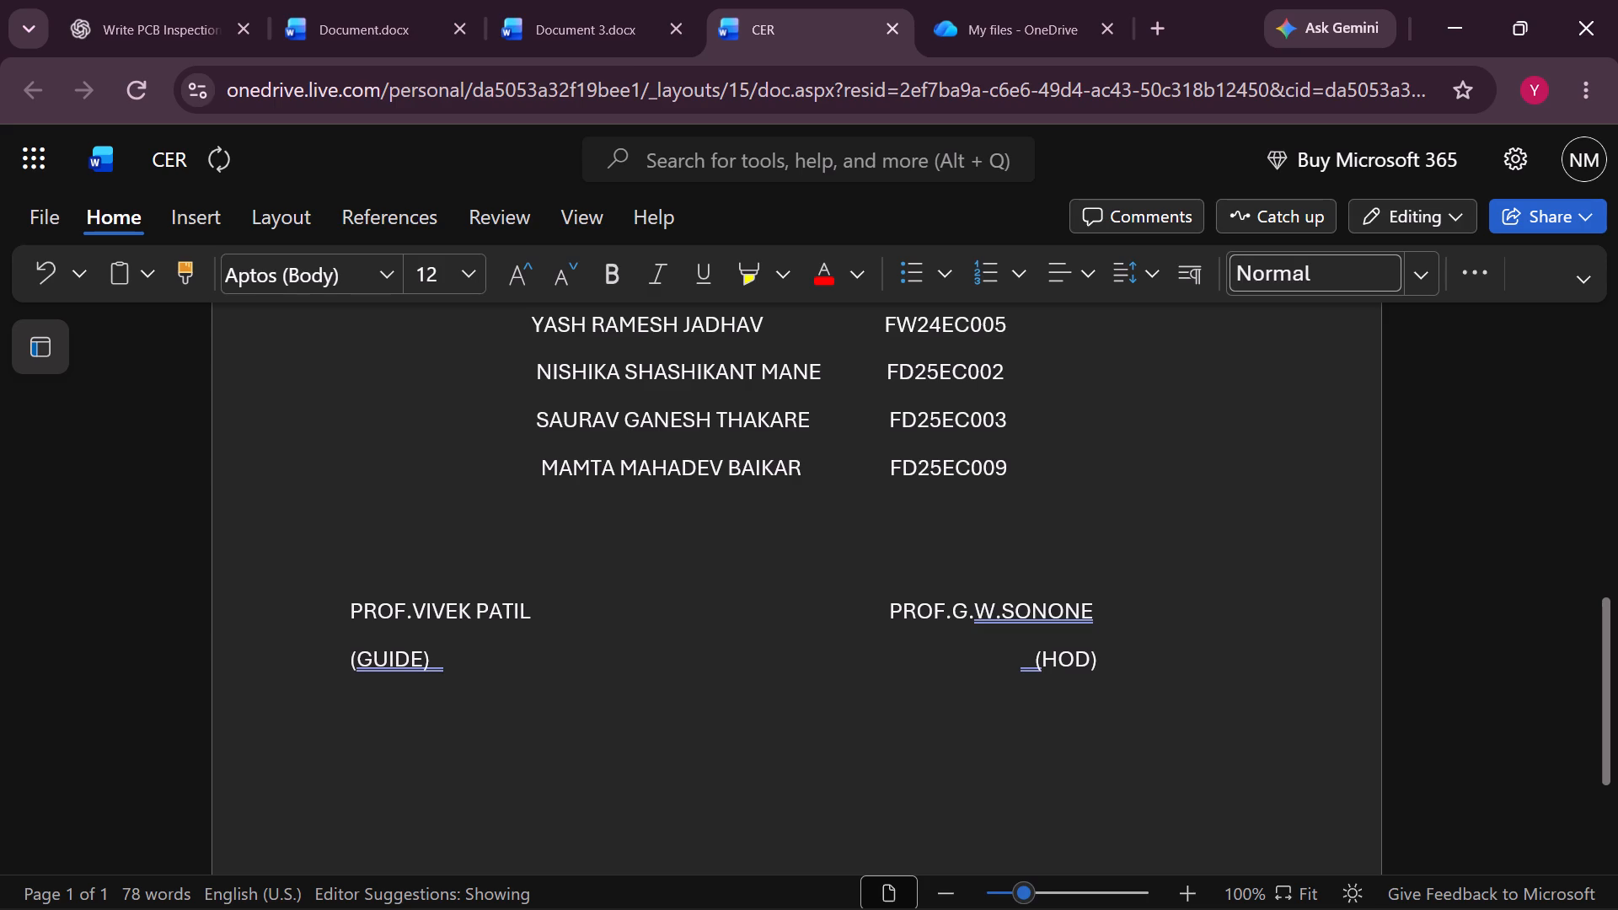
# Leave a blank line below the designations and enter the principal's name with the title DR. at the line start.
pyautogui.click(452, 732)
pyautogui.click(335, 740)
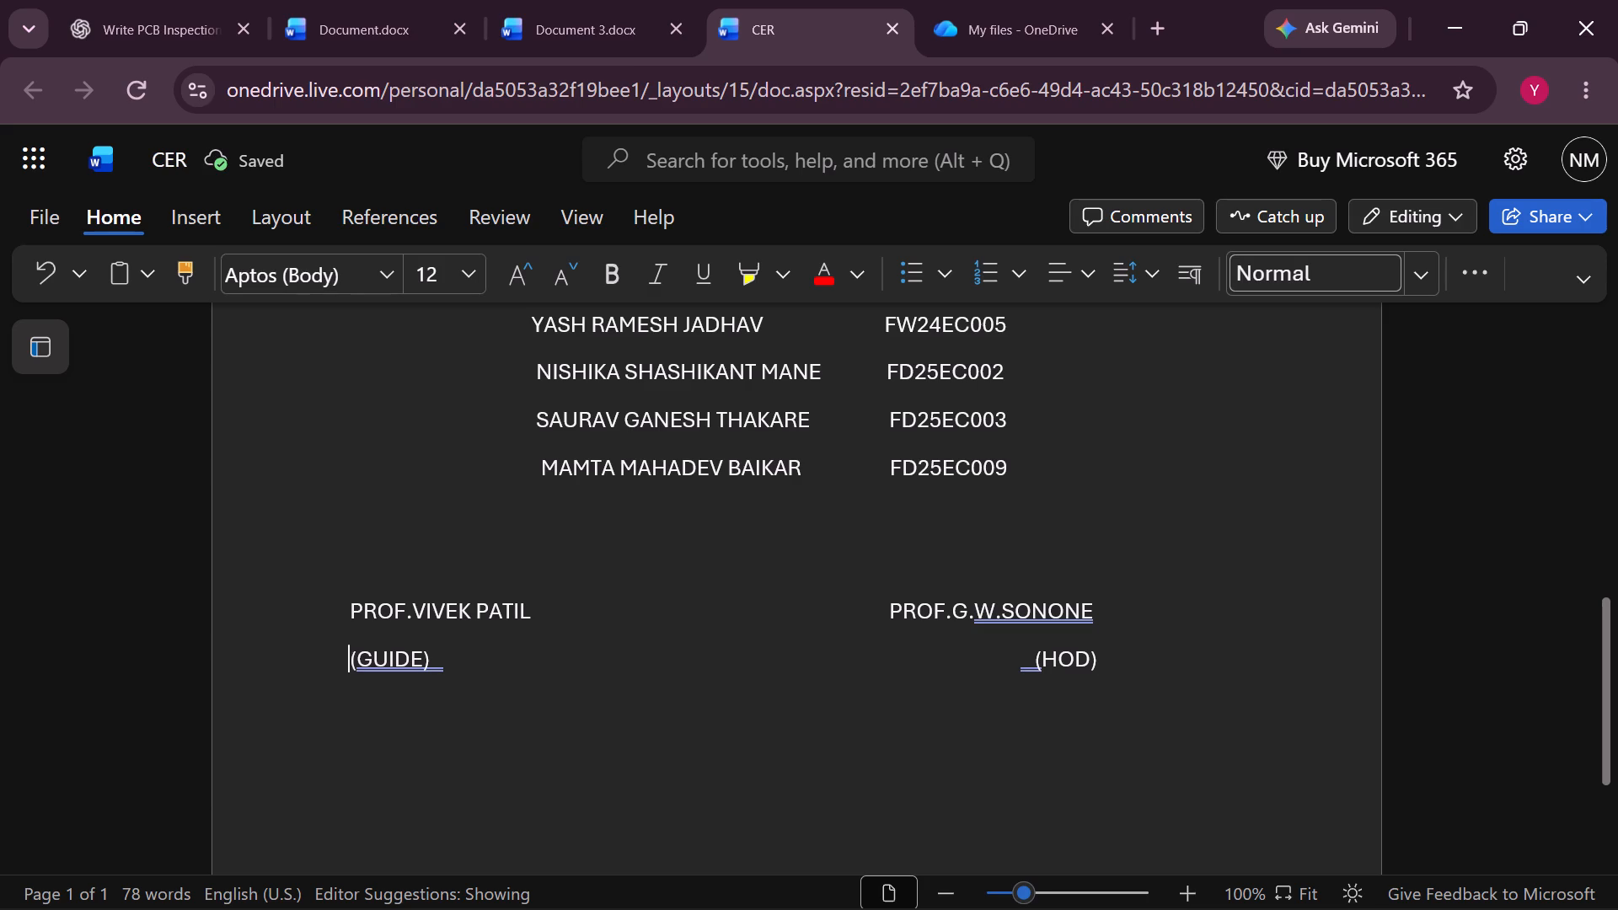
pyautogui.click(1111, 671)
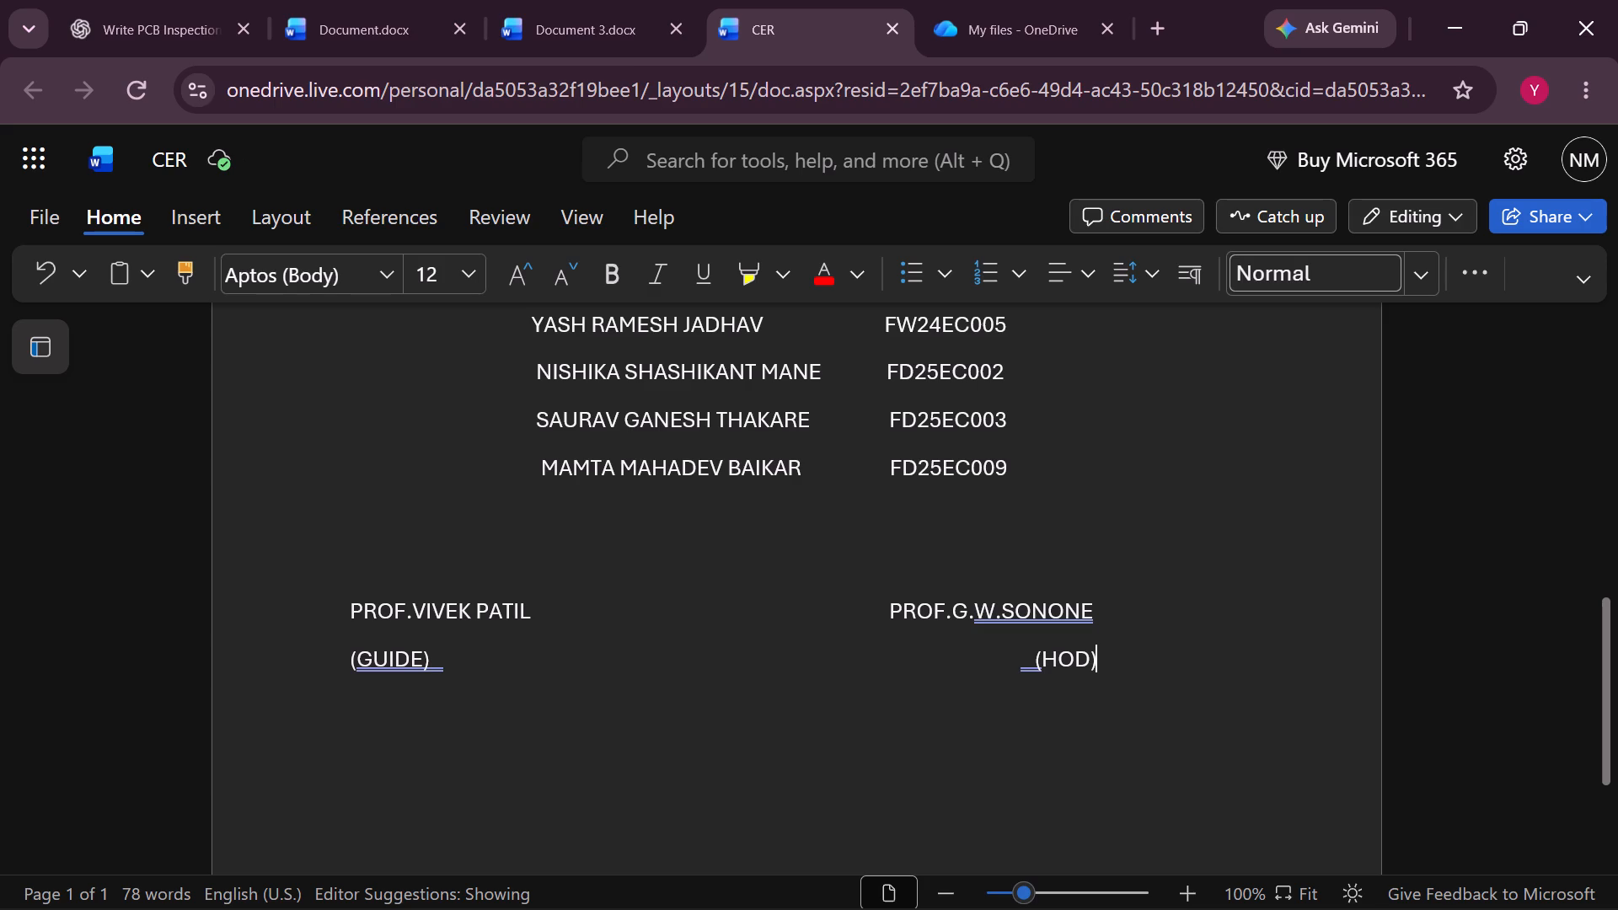
pyautogui.press('Return')
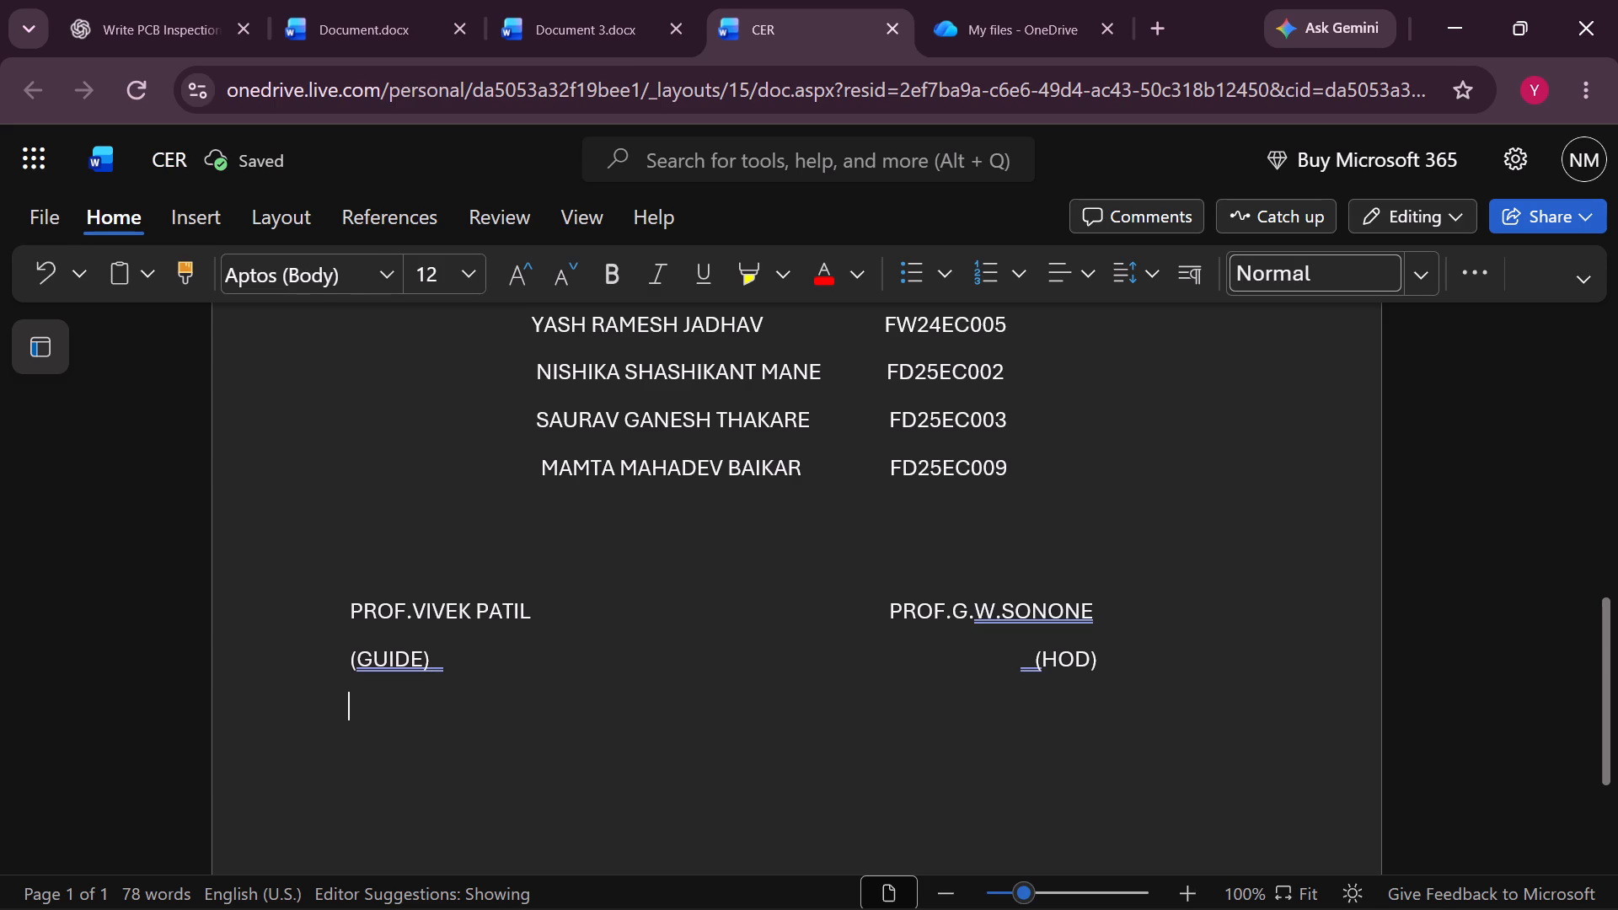
pyautogui.press('Return')
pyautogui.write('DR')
pyautogui.scroll(-1, 1111, 671)
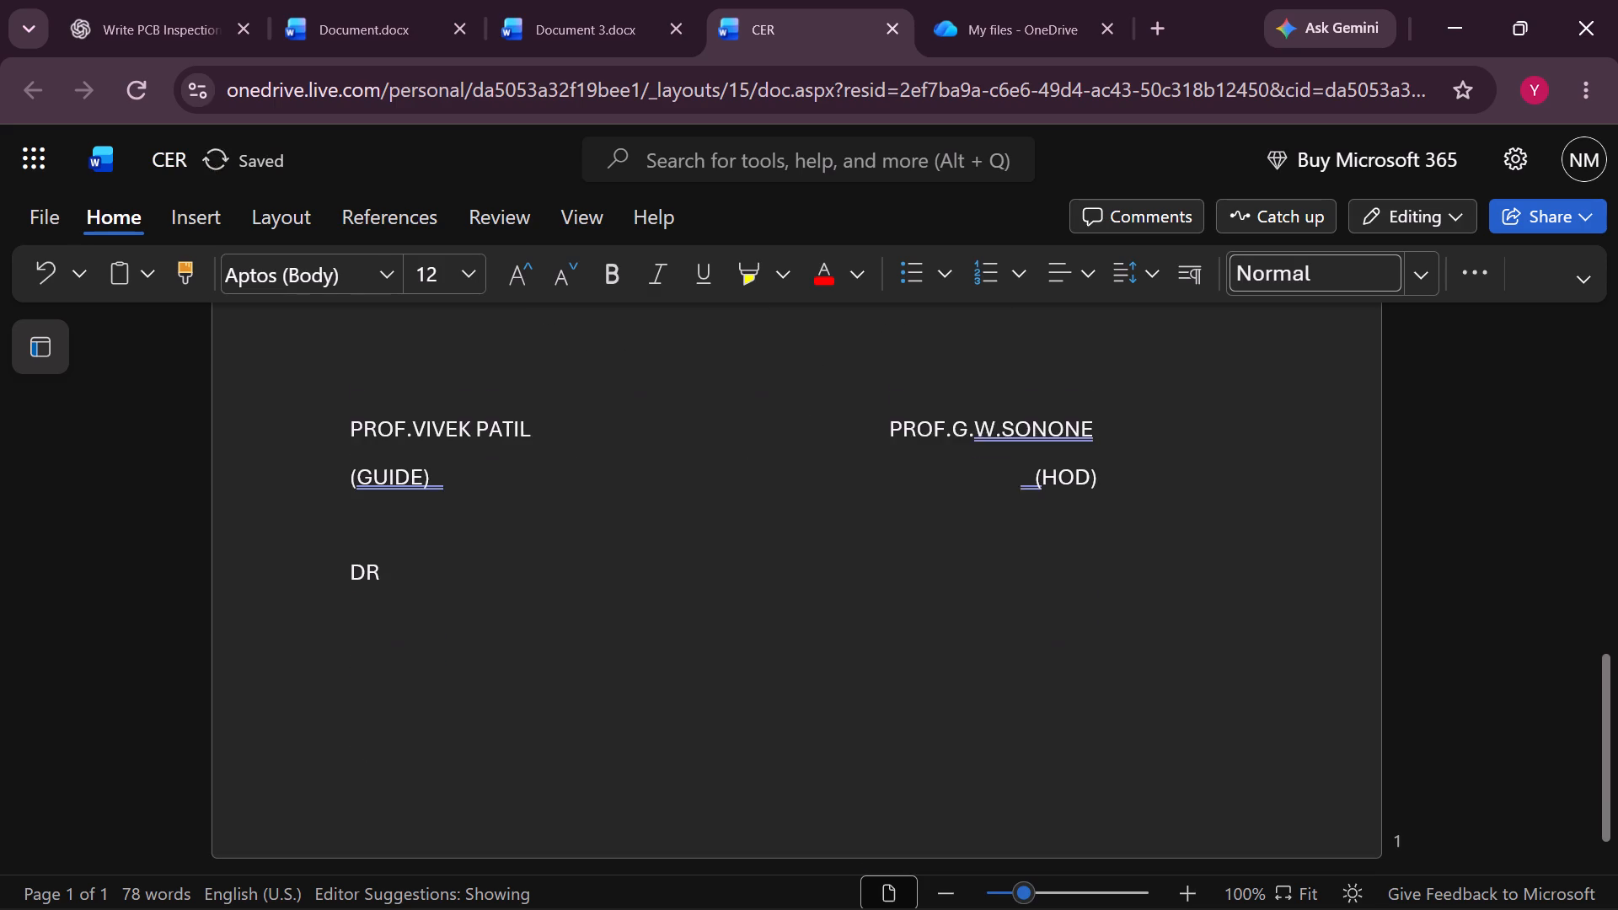
pyautogui.scroll(-1, 1111, 671)
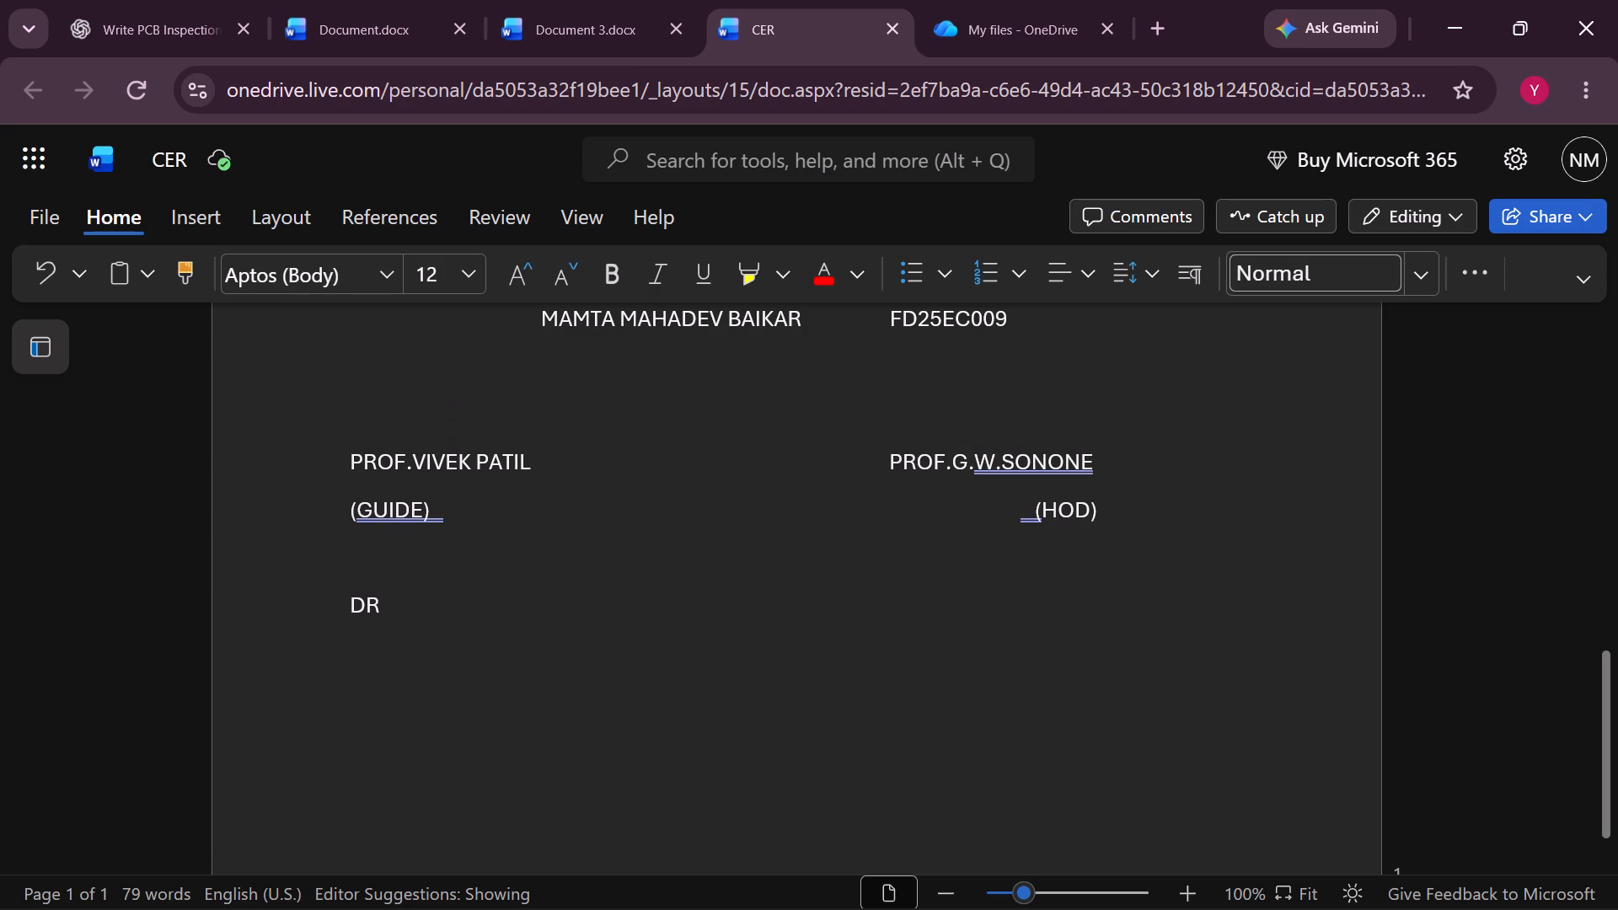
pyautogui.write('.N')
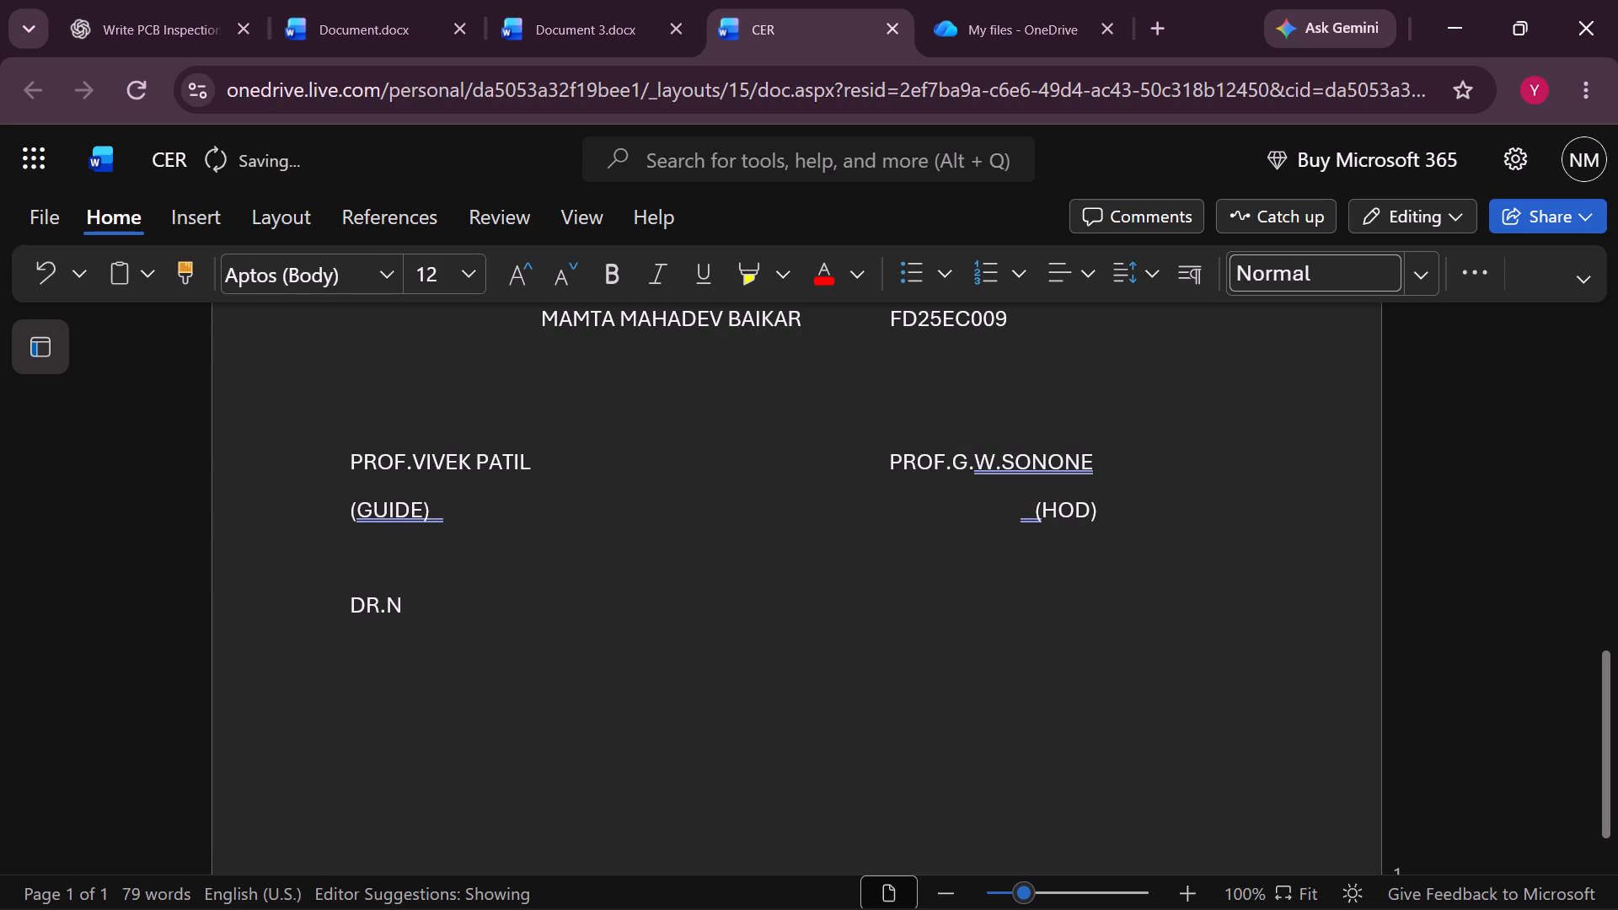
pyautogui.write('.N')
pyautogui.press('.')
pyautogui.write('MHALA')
# Add the designation (PRINCIPAL) in parentheses on the line below the principal's name.
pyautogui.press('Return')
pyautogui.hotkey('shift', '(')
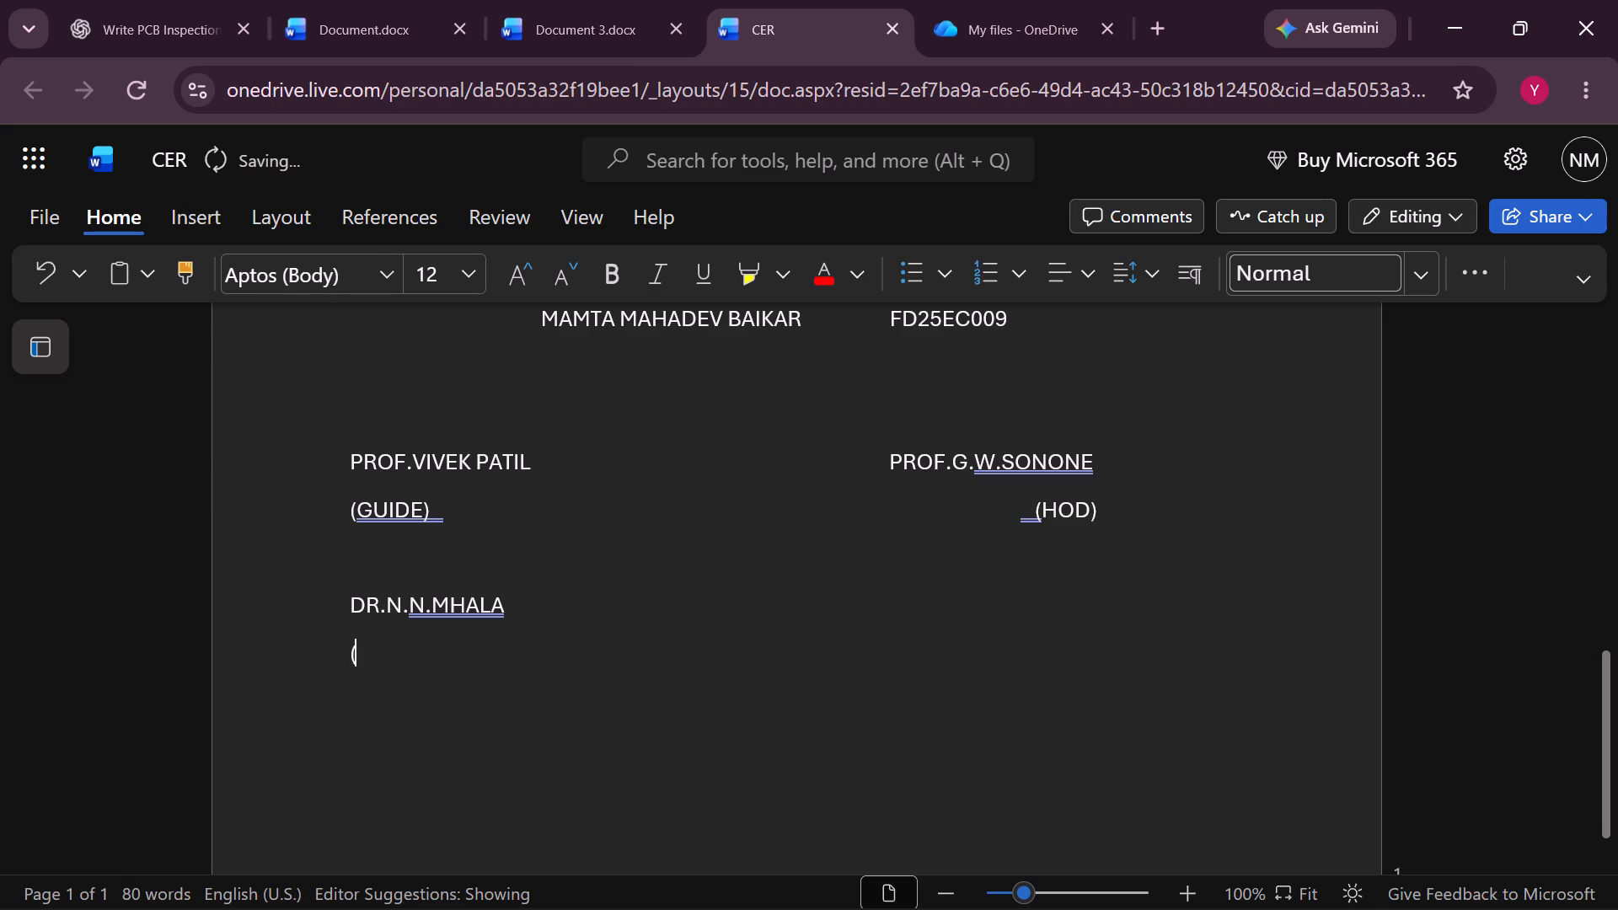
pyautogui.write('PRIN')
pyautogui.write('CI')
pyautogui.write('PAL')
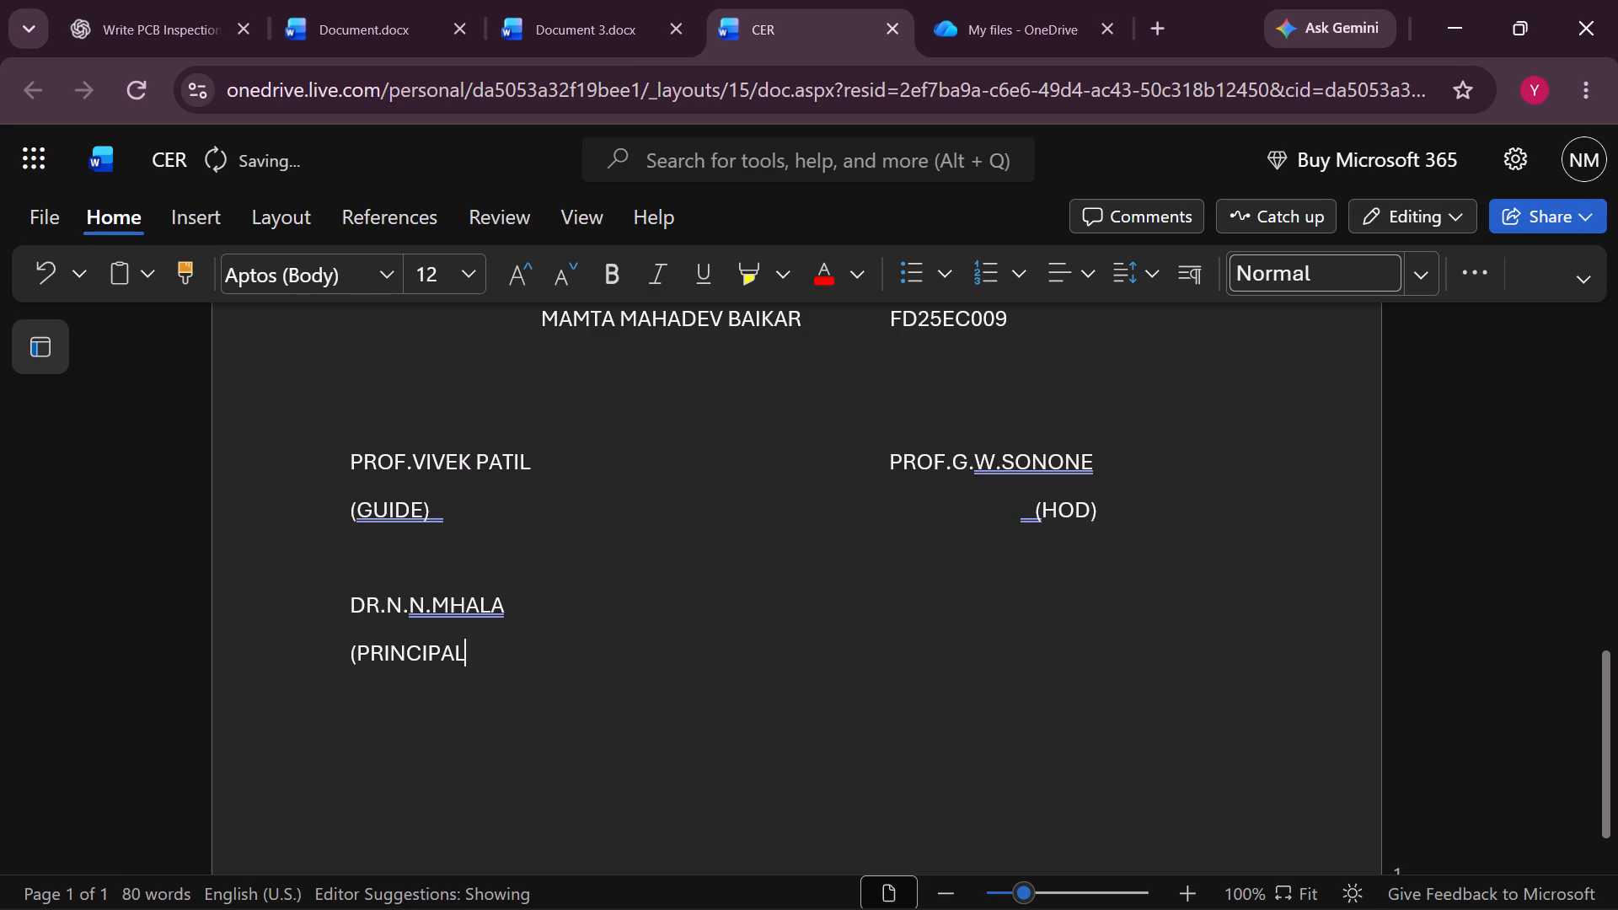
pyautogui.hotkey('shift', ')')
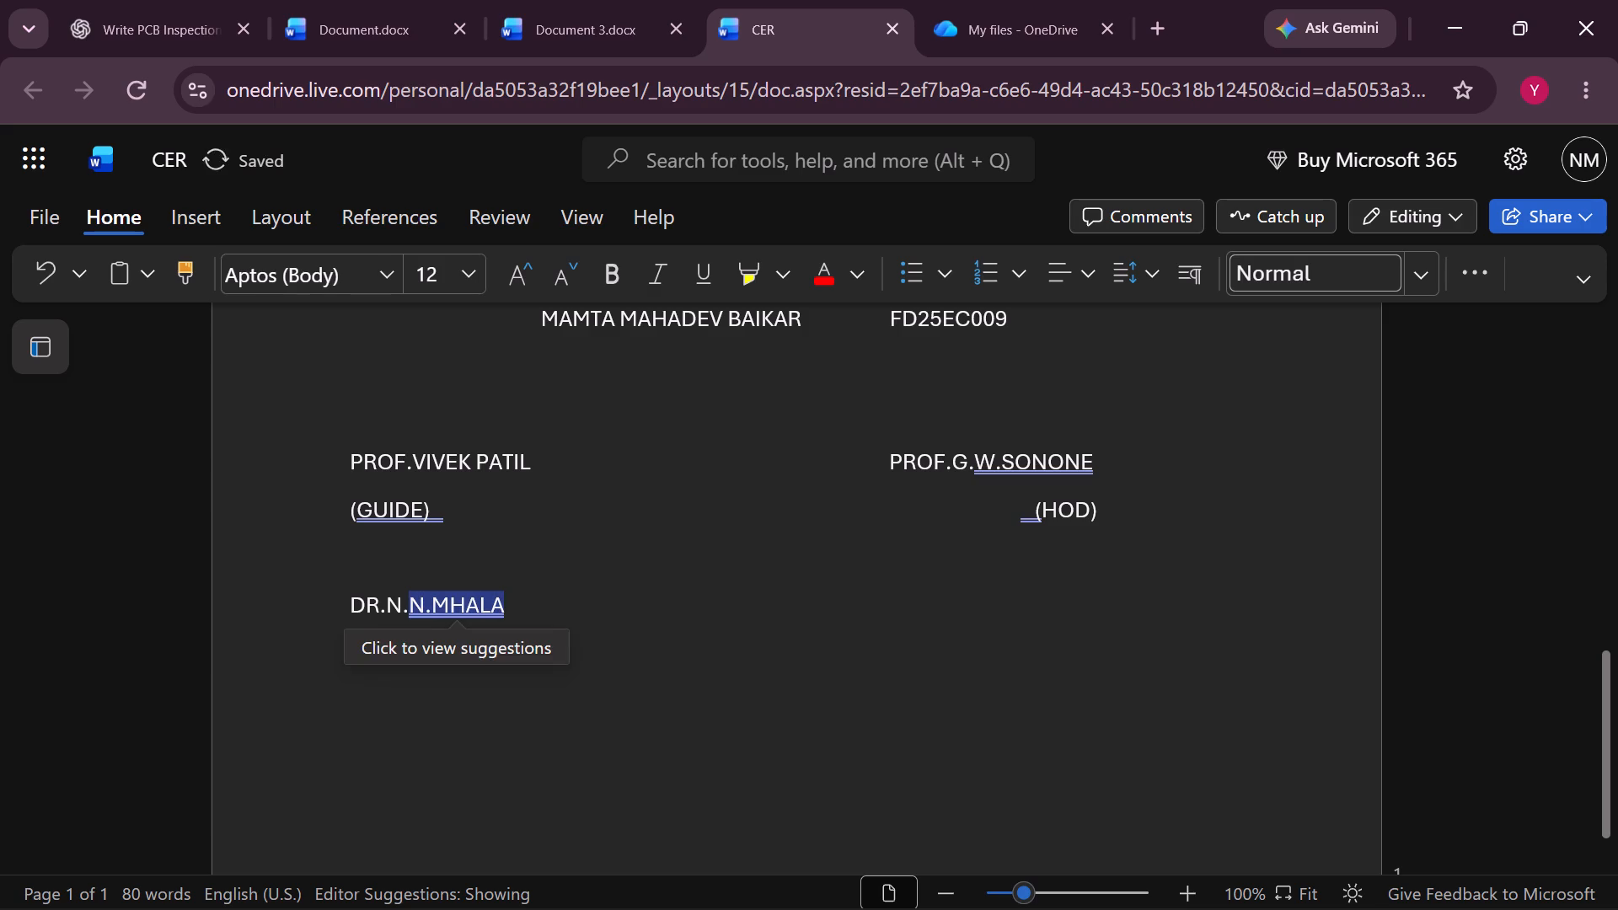
# Enter EXTERNAL EXAMINER on the principal's name line, spaced across to roughly align under the second professor's name.
pyautogui.click(512, 604)
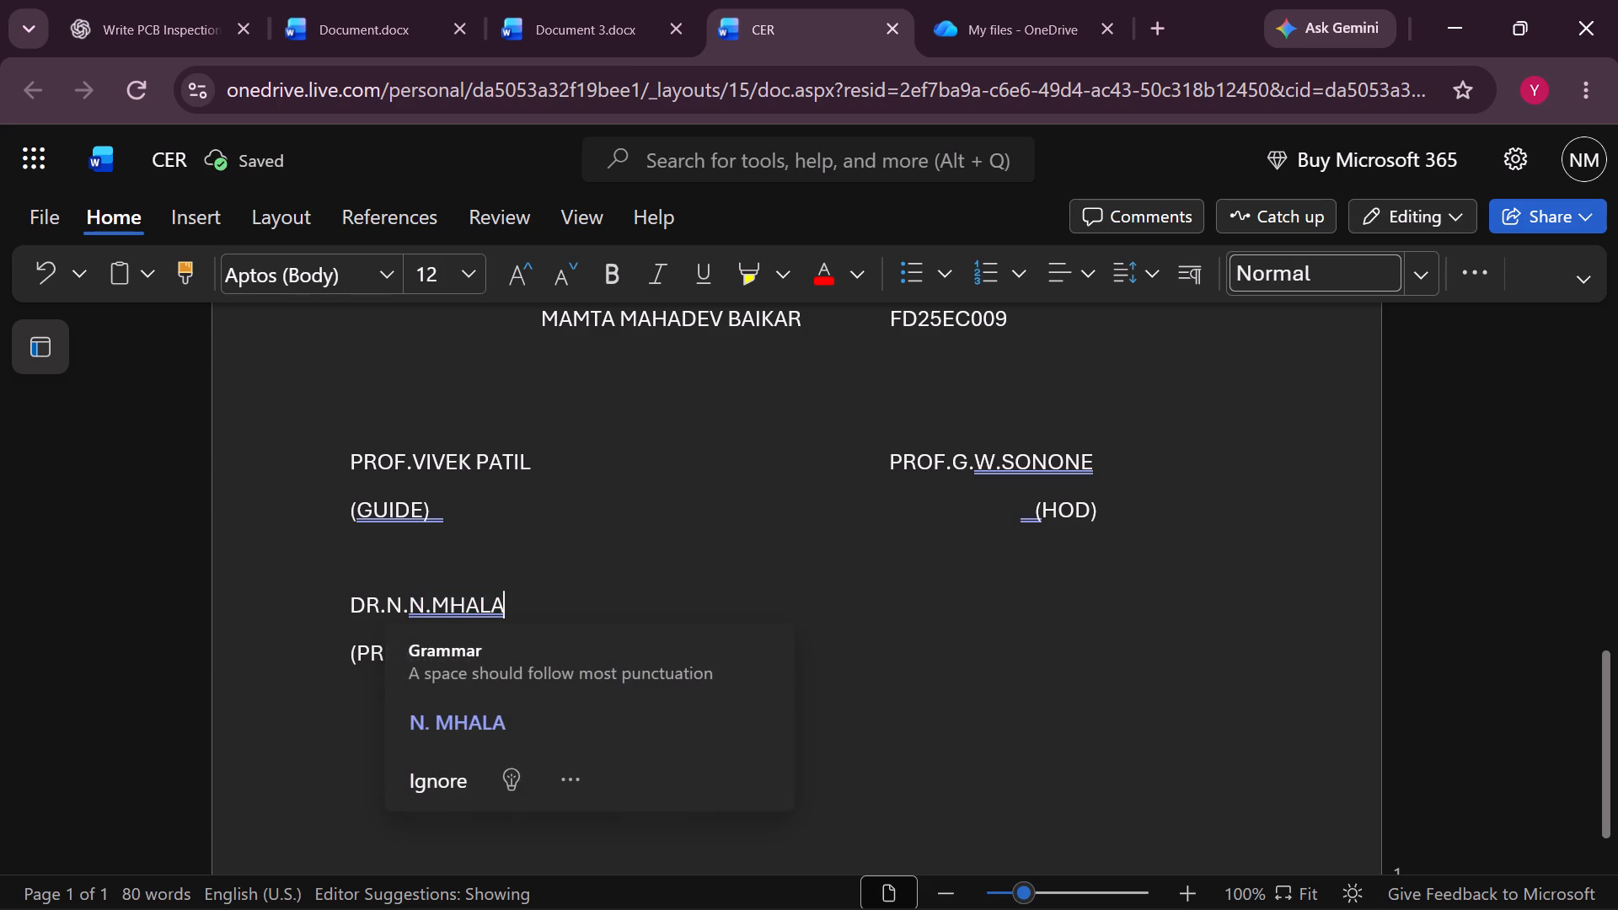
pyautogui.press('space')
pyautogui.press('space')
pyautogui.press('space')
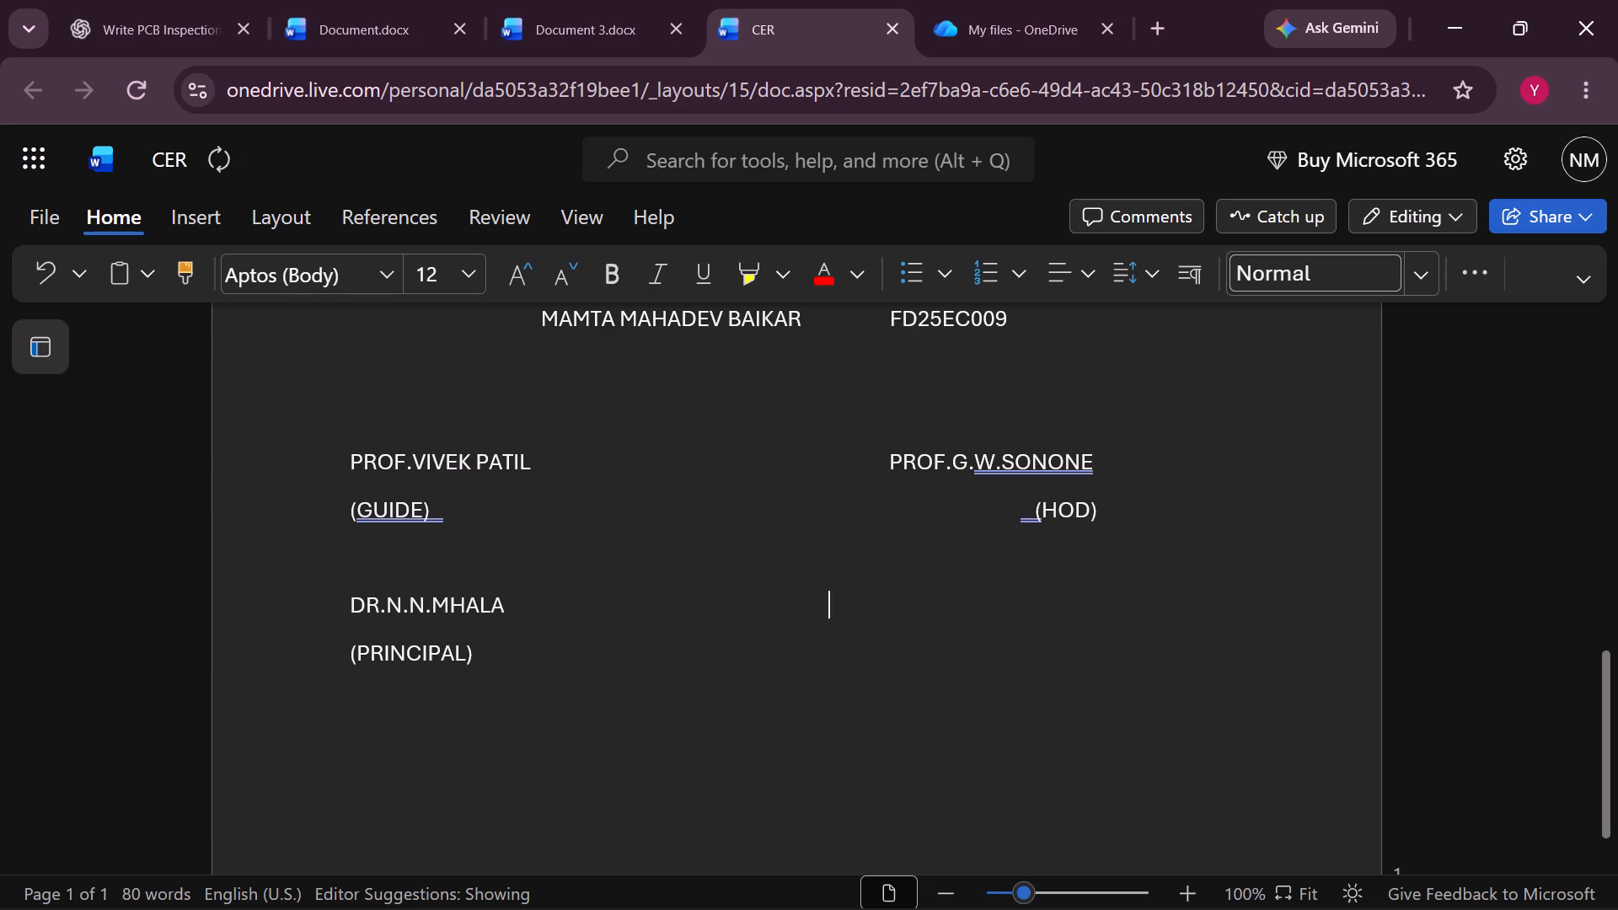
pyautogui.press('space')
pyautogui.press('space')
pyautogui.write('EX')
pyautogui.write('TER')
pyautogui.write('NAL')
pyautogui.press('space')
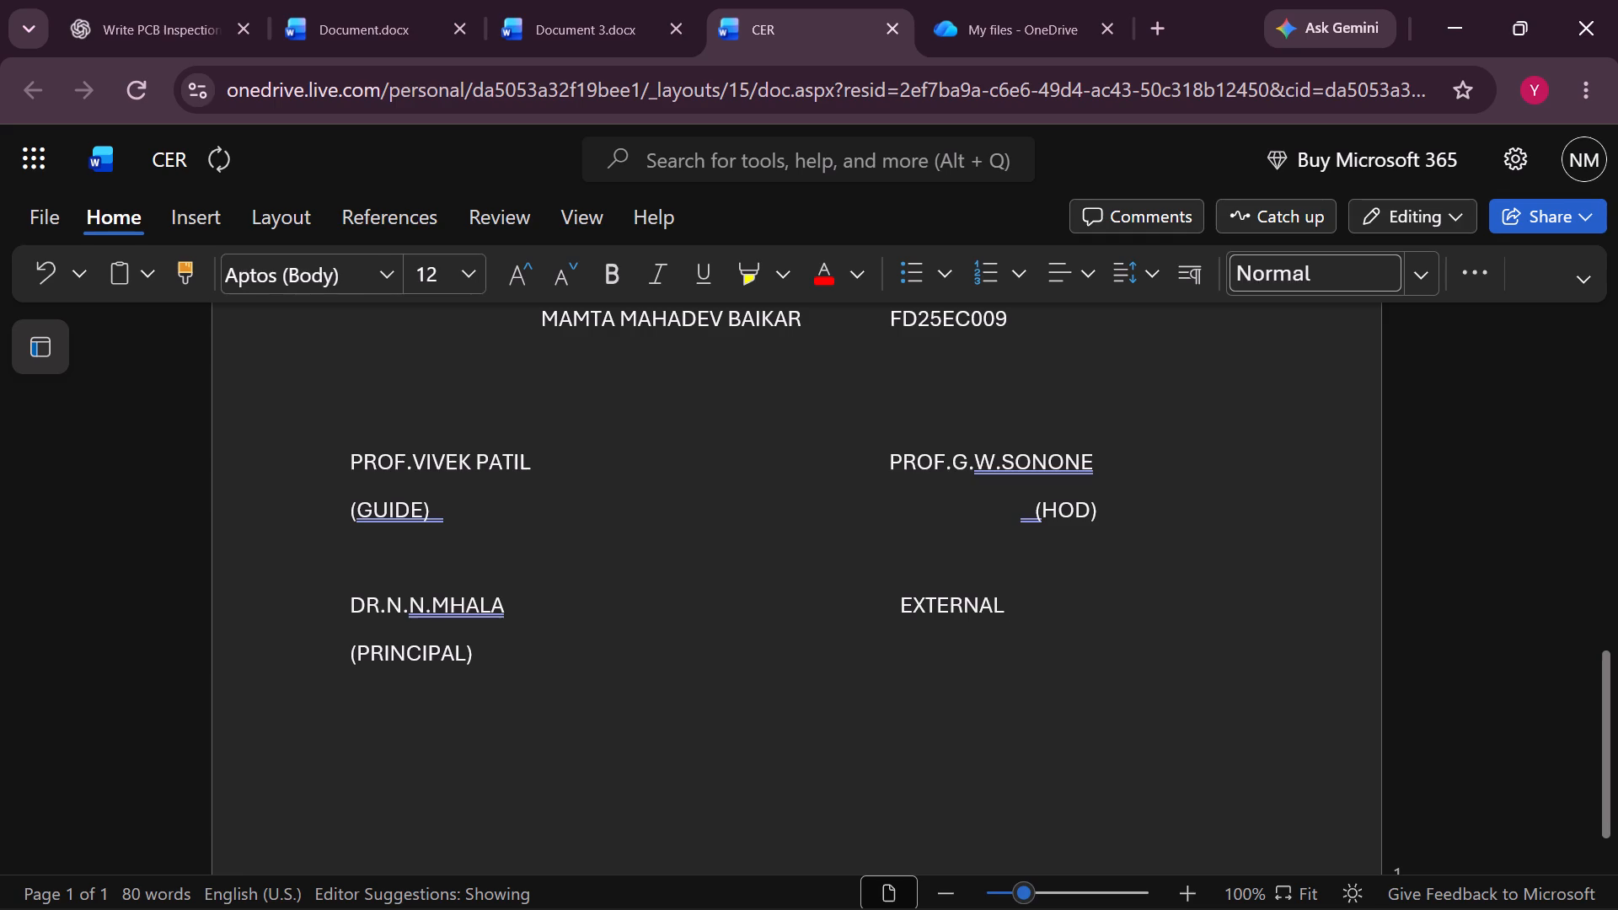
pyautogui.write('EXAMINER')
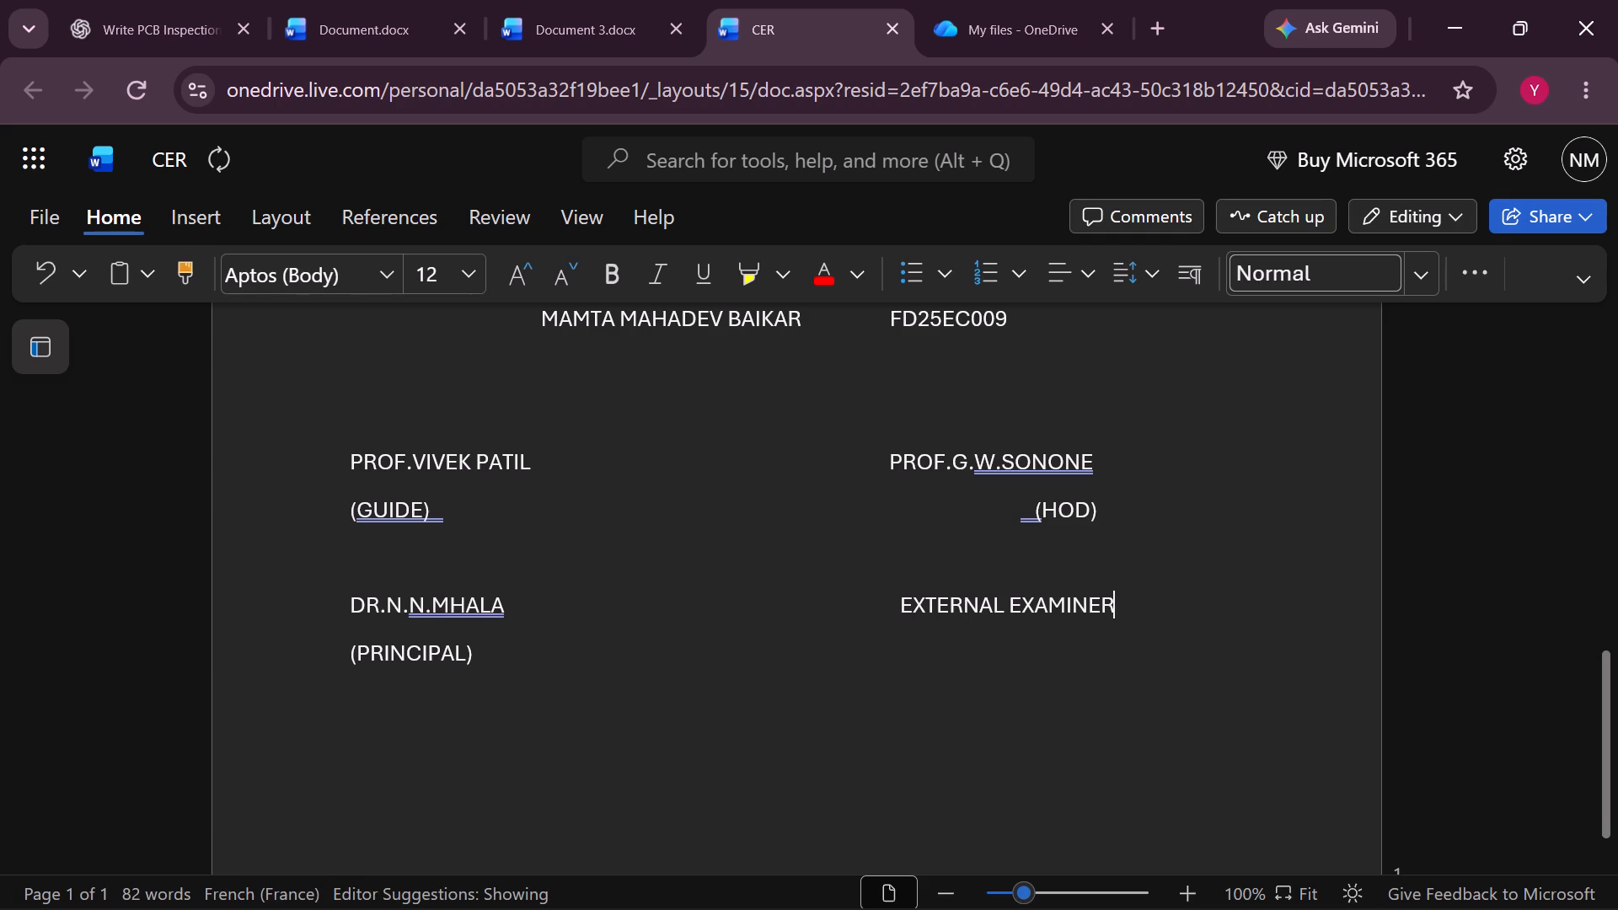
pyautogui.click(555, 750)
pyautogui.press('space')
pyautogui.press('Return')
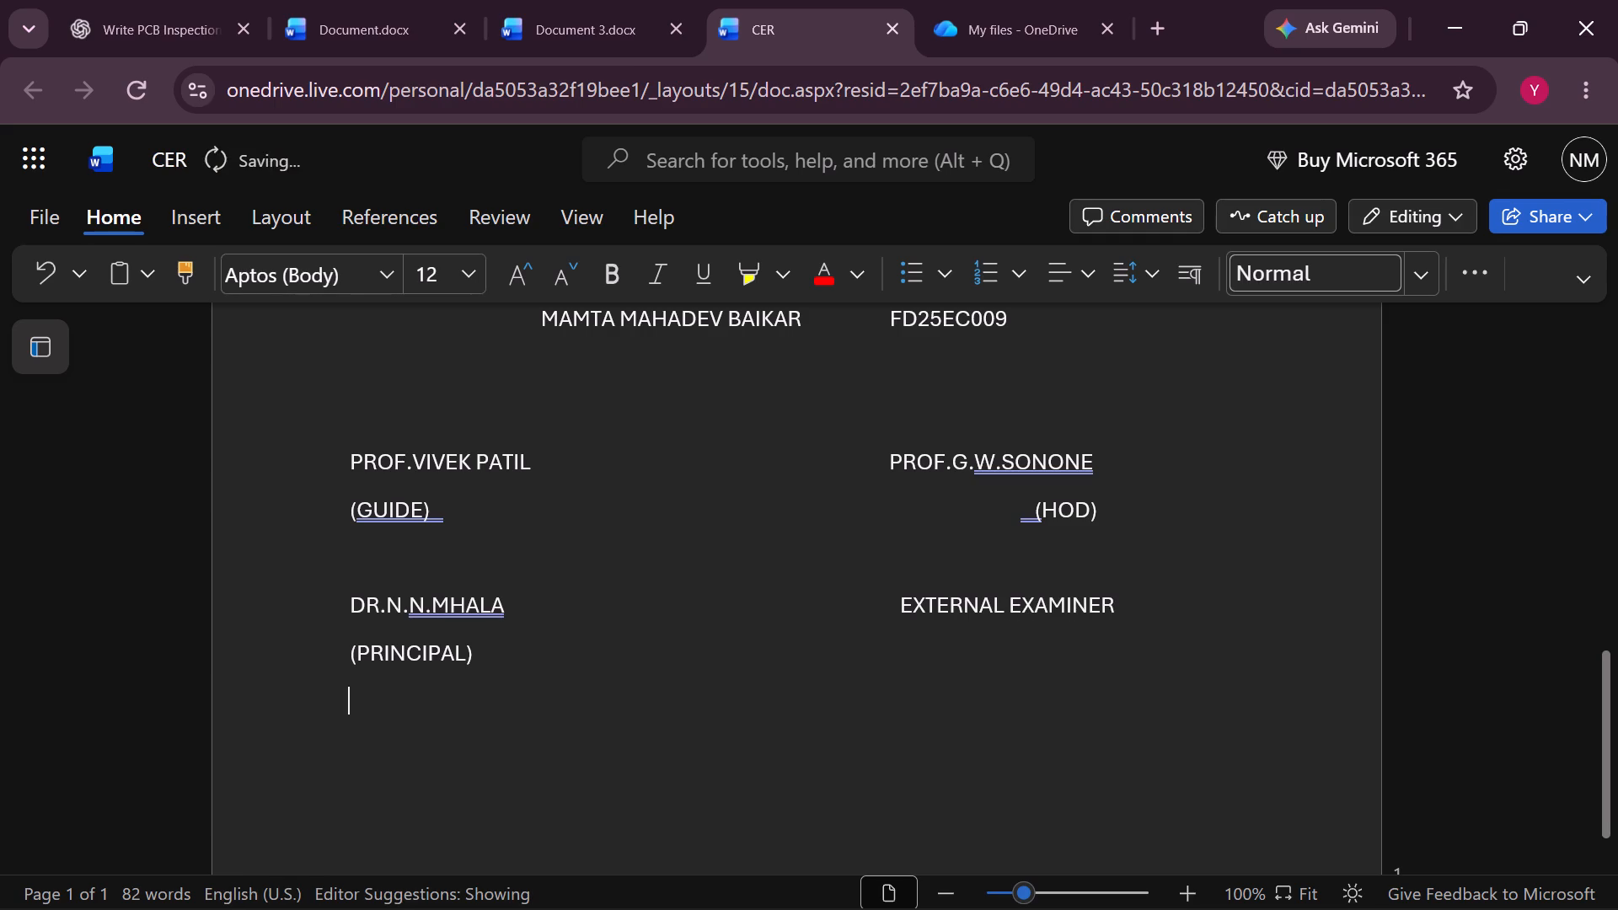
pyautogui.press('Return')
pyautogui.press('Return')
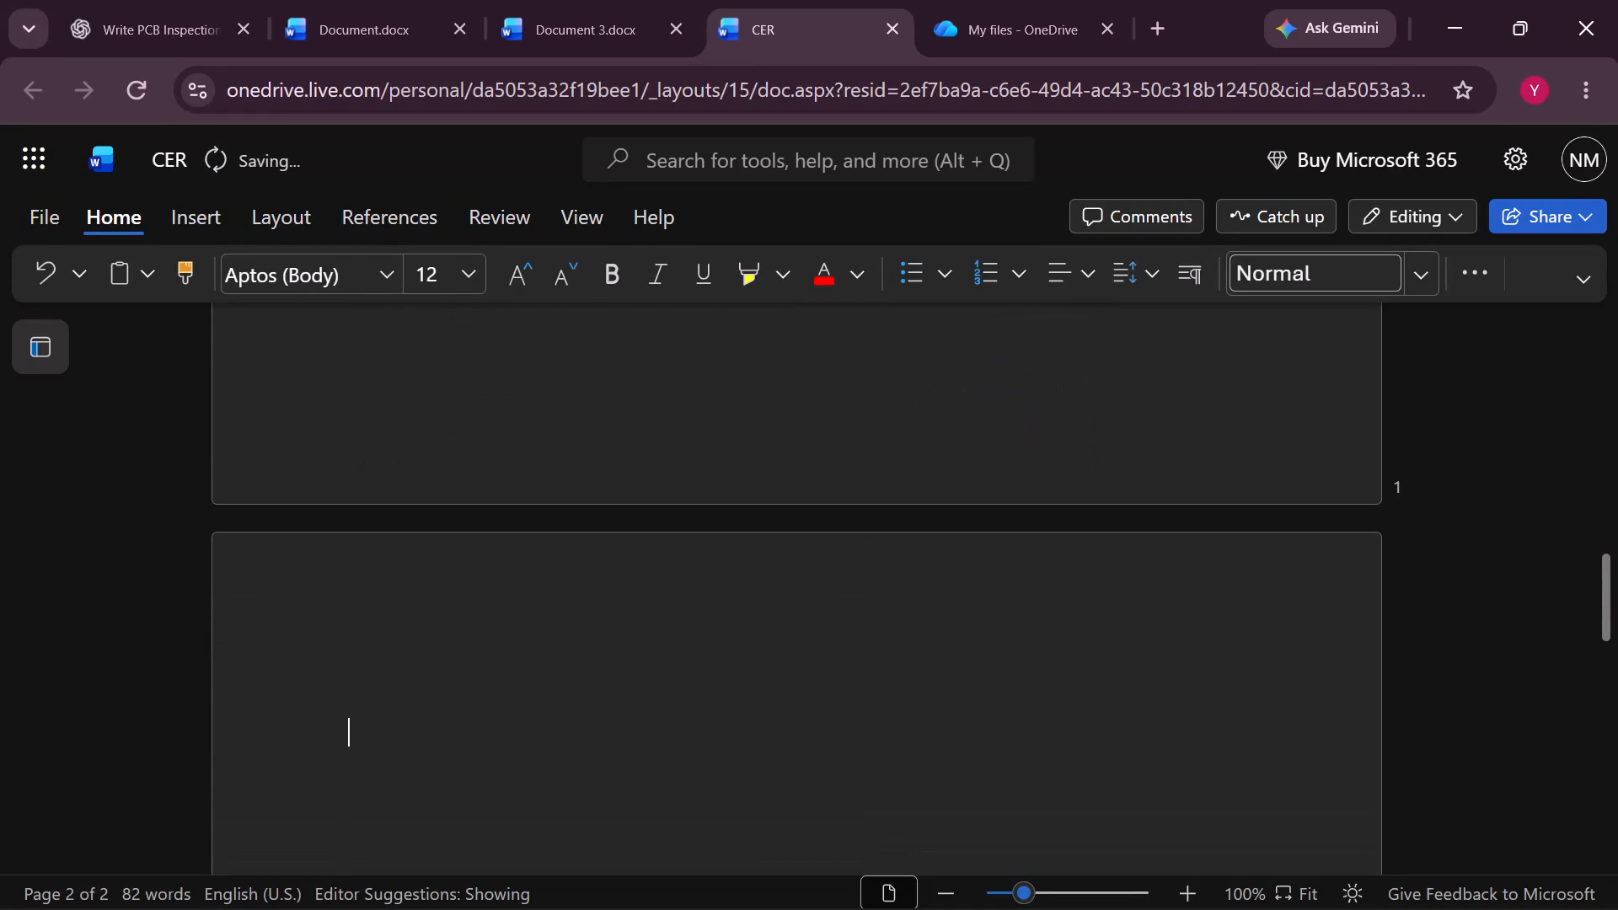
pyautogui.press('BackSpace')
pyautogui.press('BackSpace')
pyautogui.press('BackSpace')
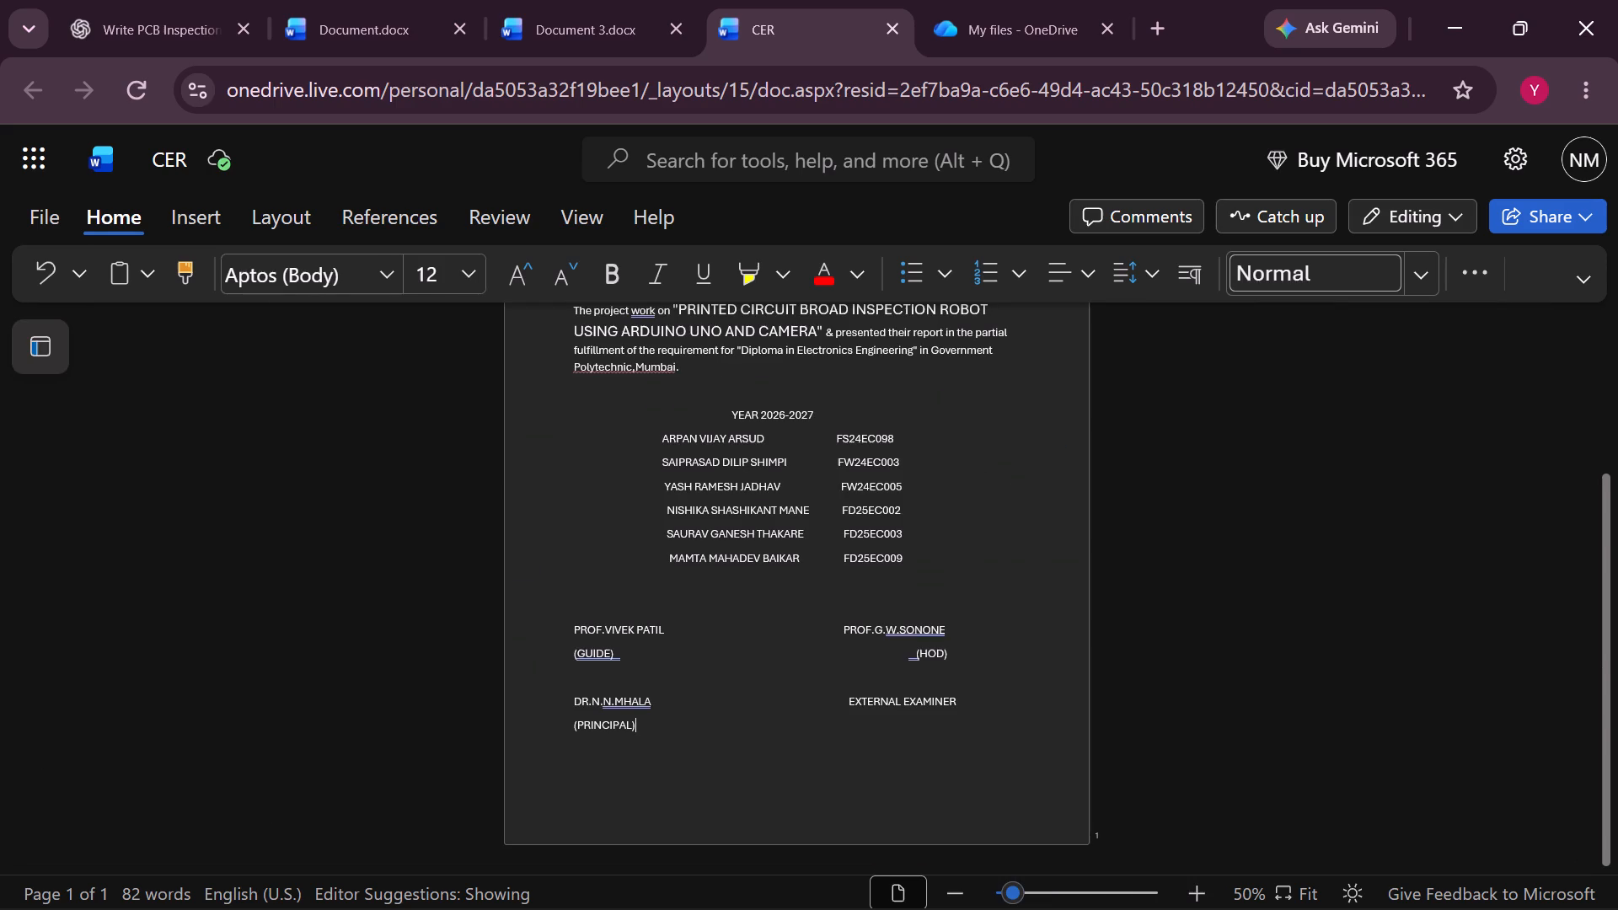
# Select the whole certificate text, from the Certificate heading down to the (PRINCIPAL) line, and copy it.
pyautogui.scroll(-2, 711, 536)
pyautogui.scroll(2, 711, 536)
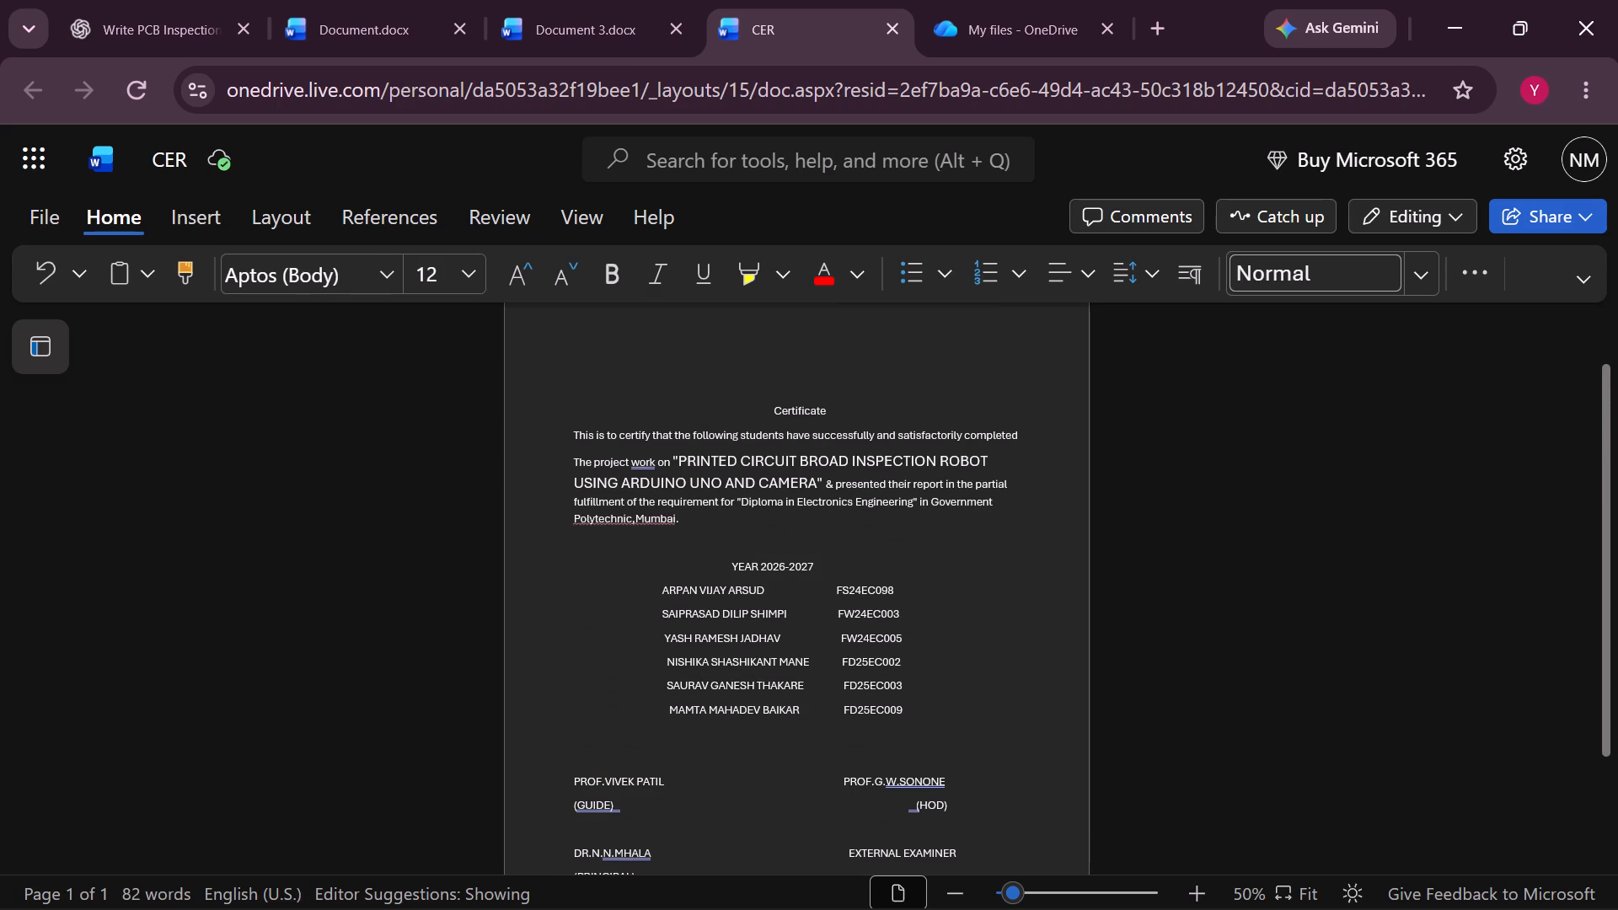
pyautogui.scroll(2, 760, 426)
pyautogui.scroll(-1, 767, 441)
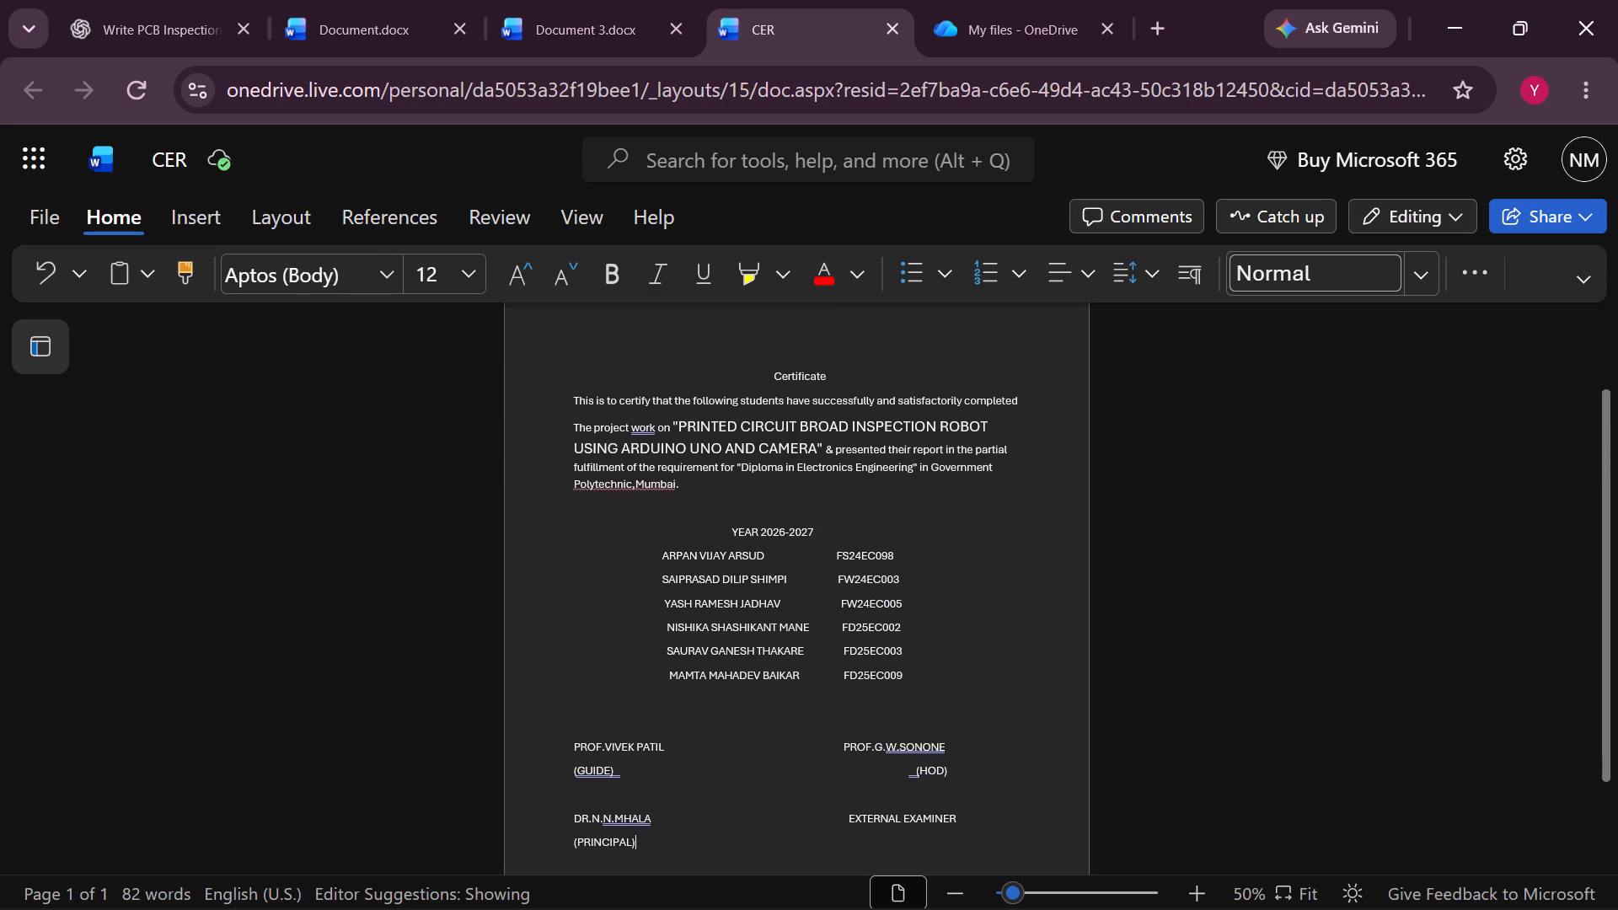
pyautogui.scroll(-1, 767, 441)
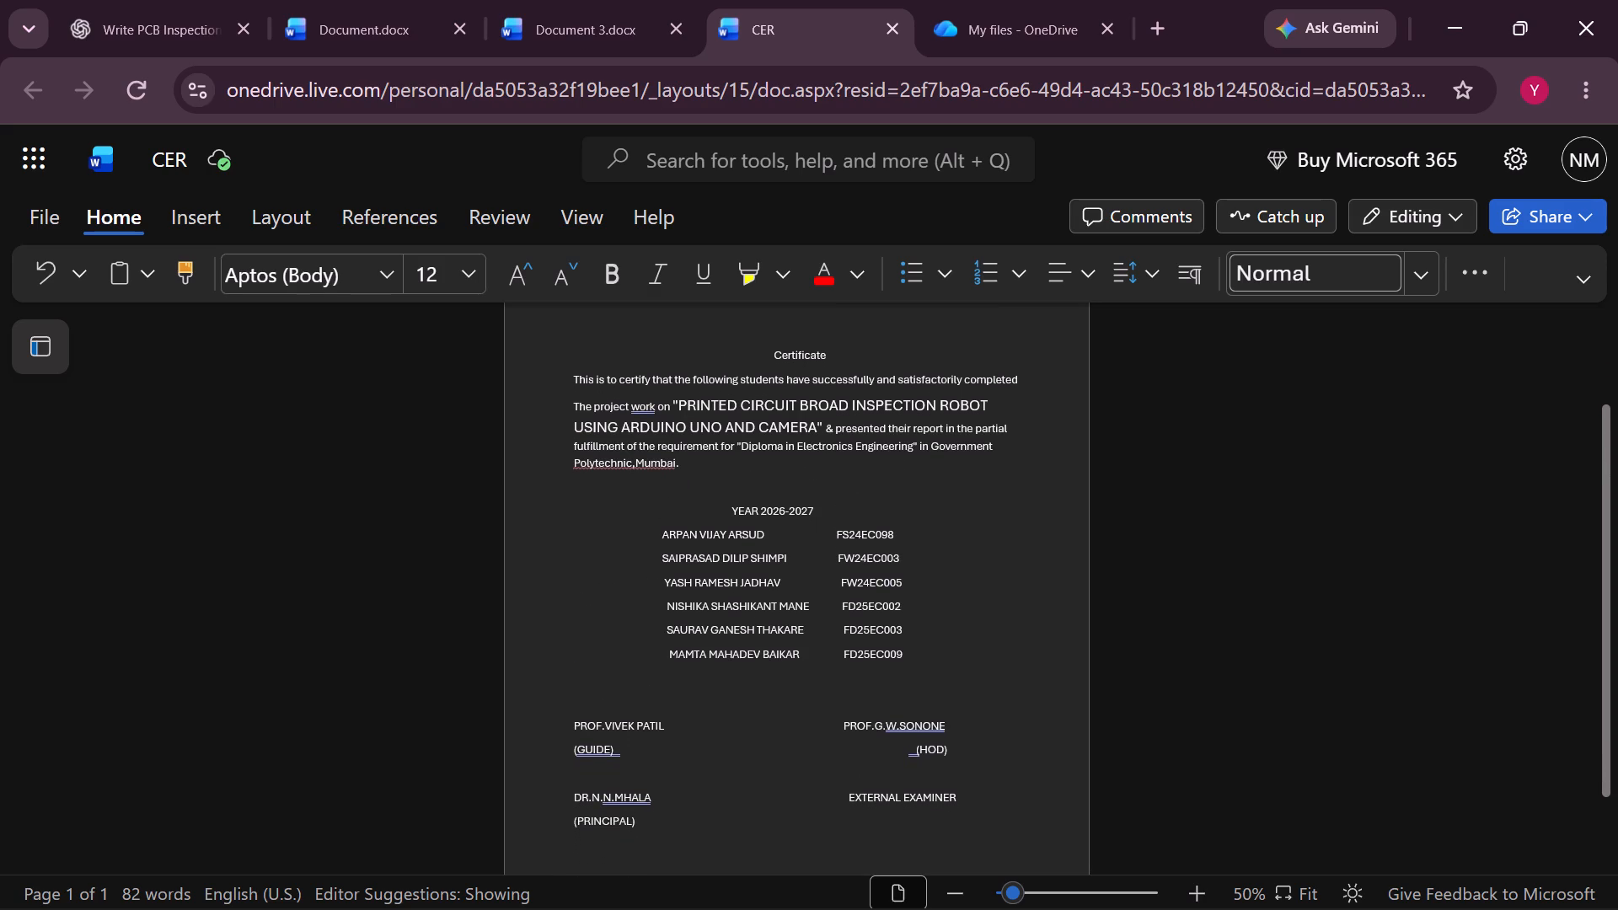
pyautogui.doubleClick(775, 357)
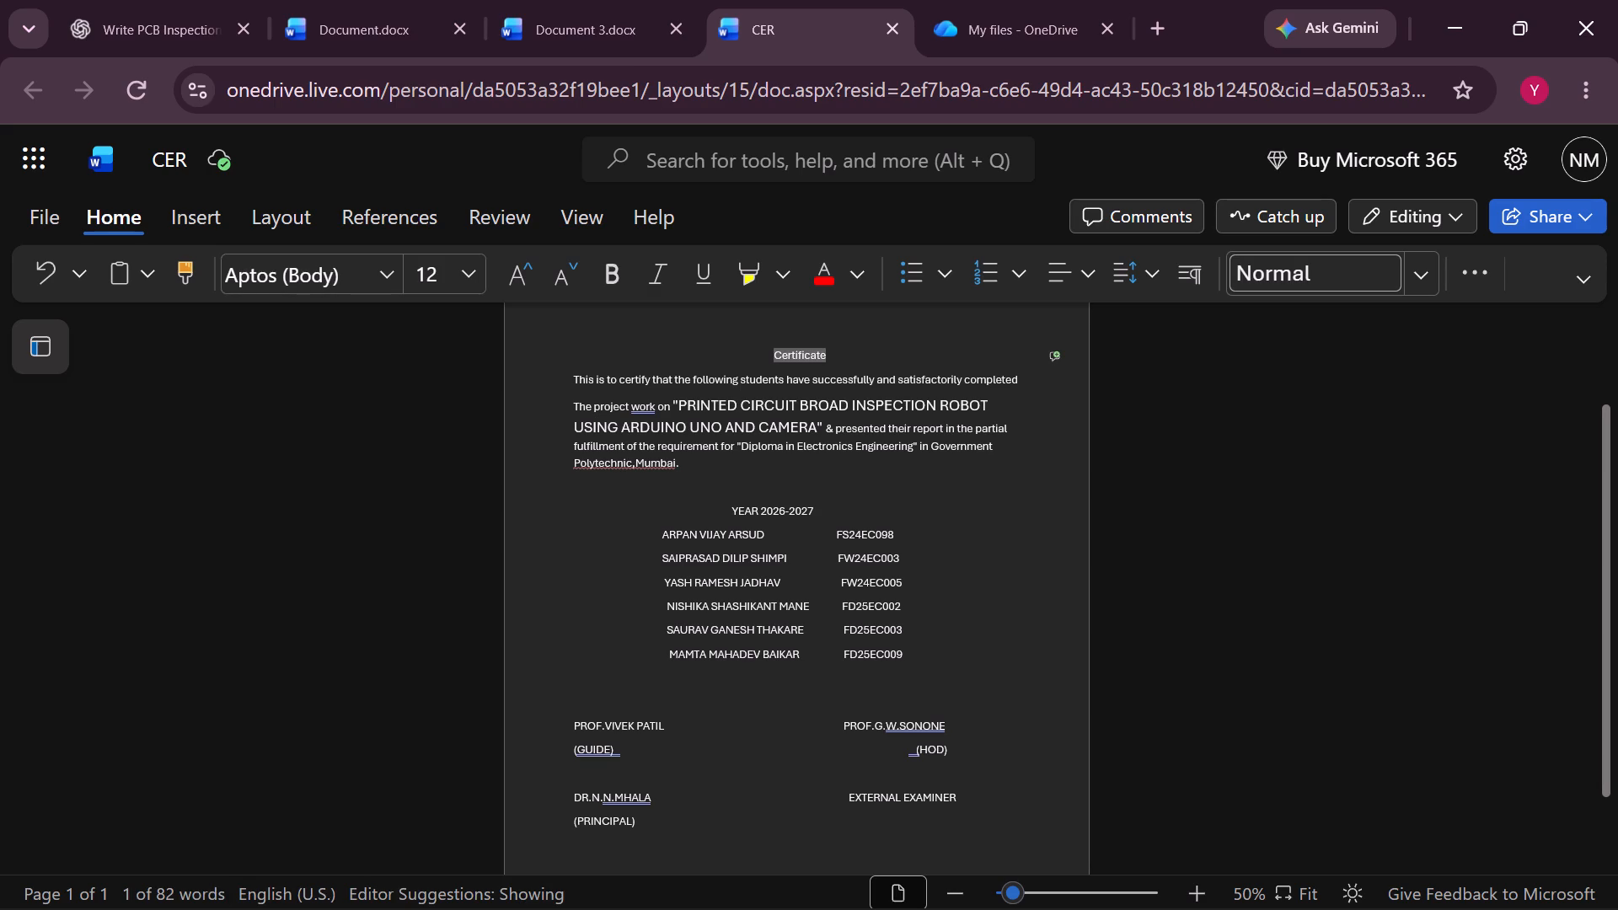
pyautogui.click(771, 356)
pyautogui.moveTo(771, 356); pyautogui.dragTo(785, 361)
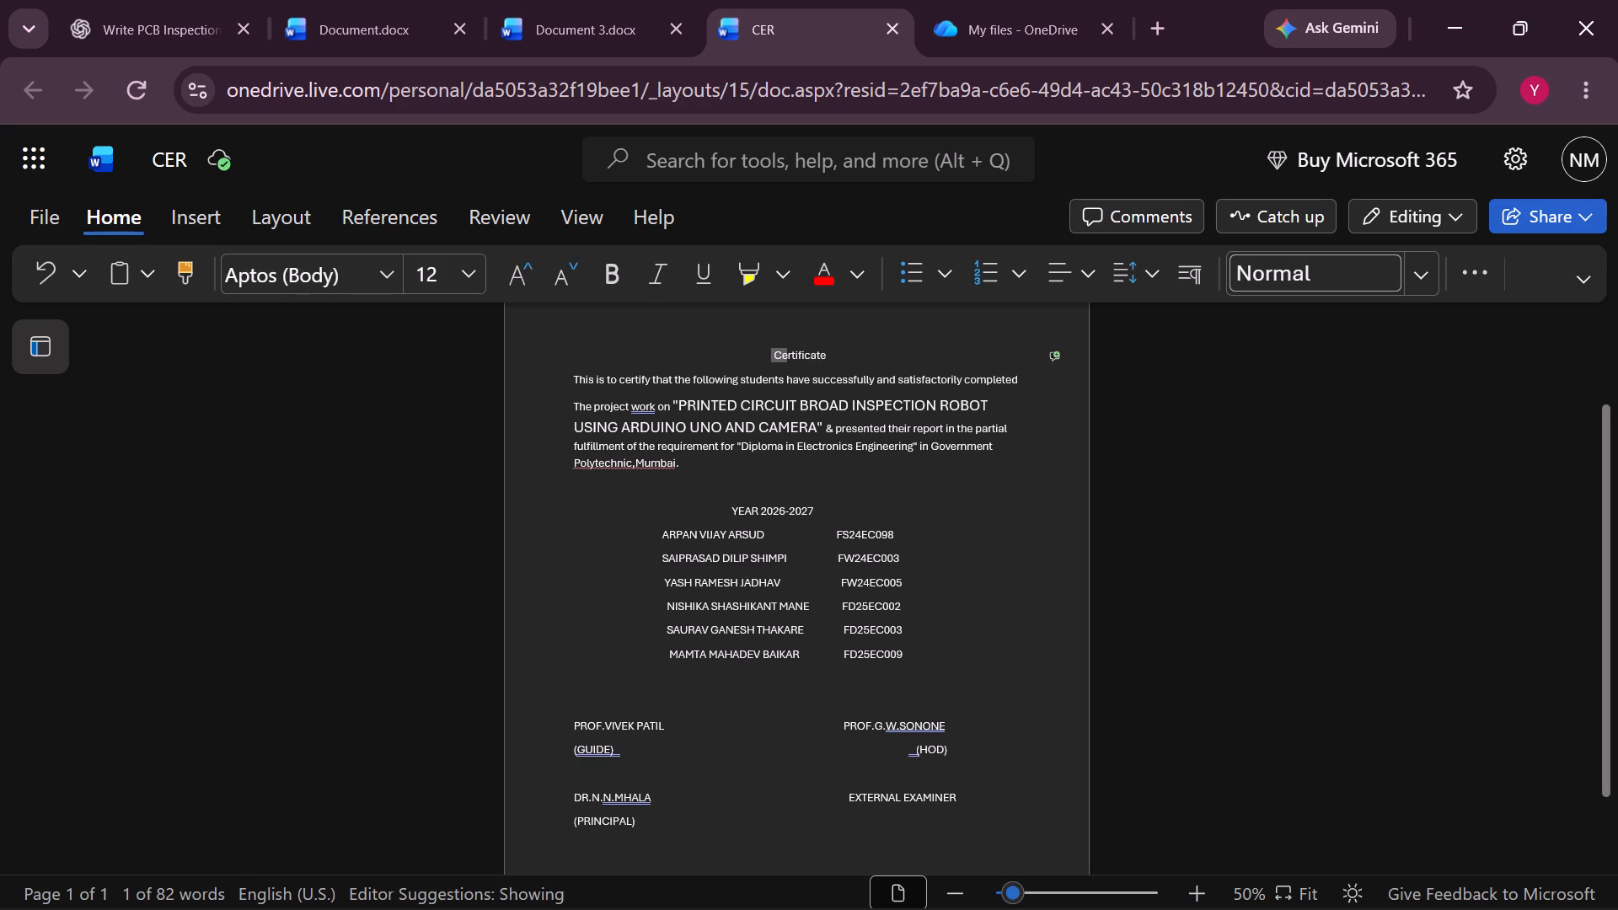
pyautogui.click(769, 352)
pyautogui.moveTo(769, 352); pyautogui.dragTo(844, 382)
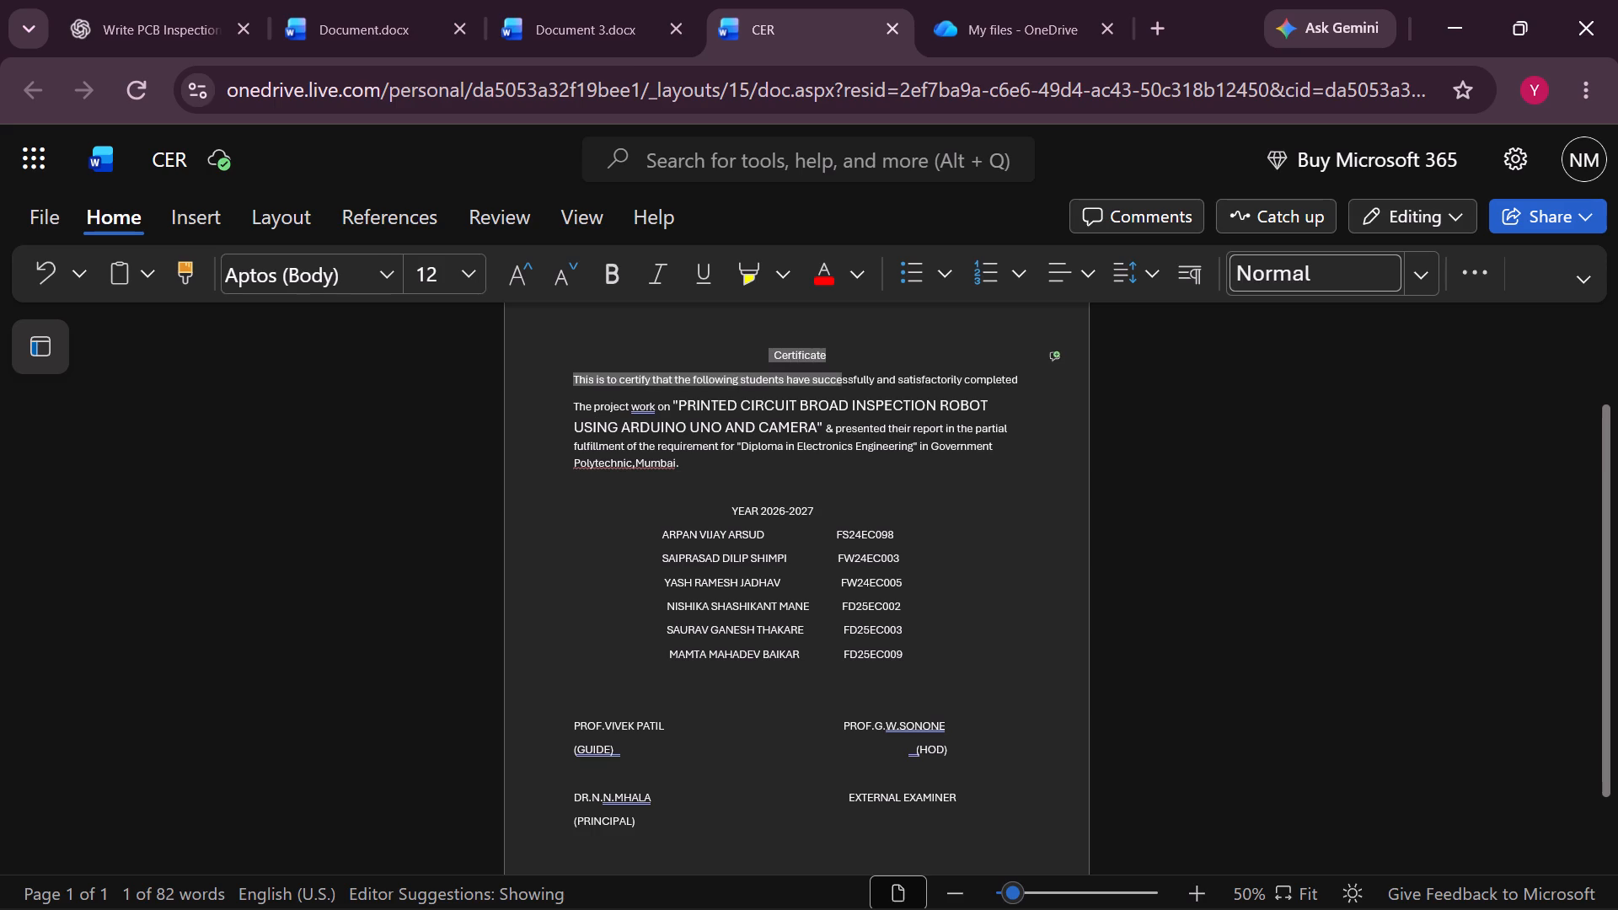
pyautogui.moveTo(844, 382); pyautogui.dragTo(903, 528)
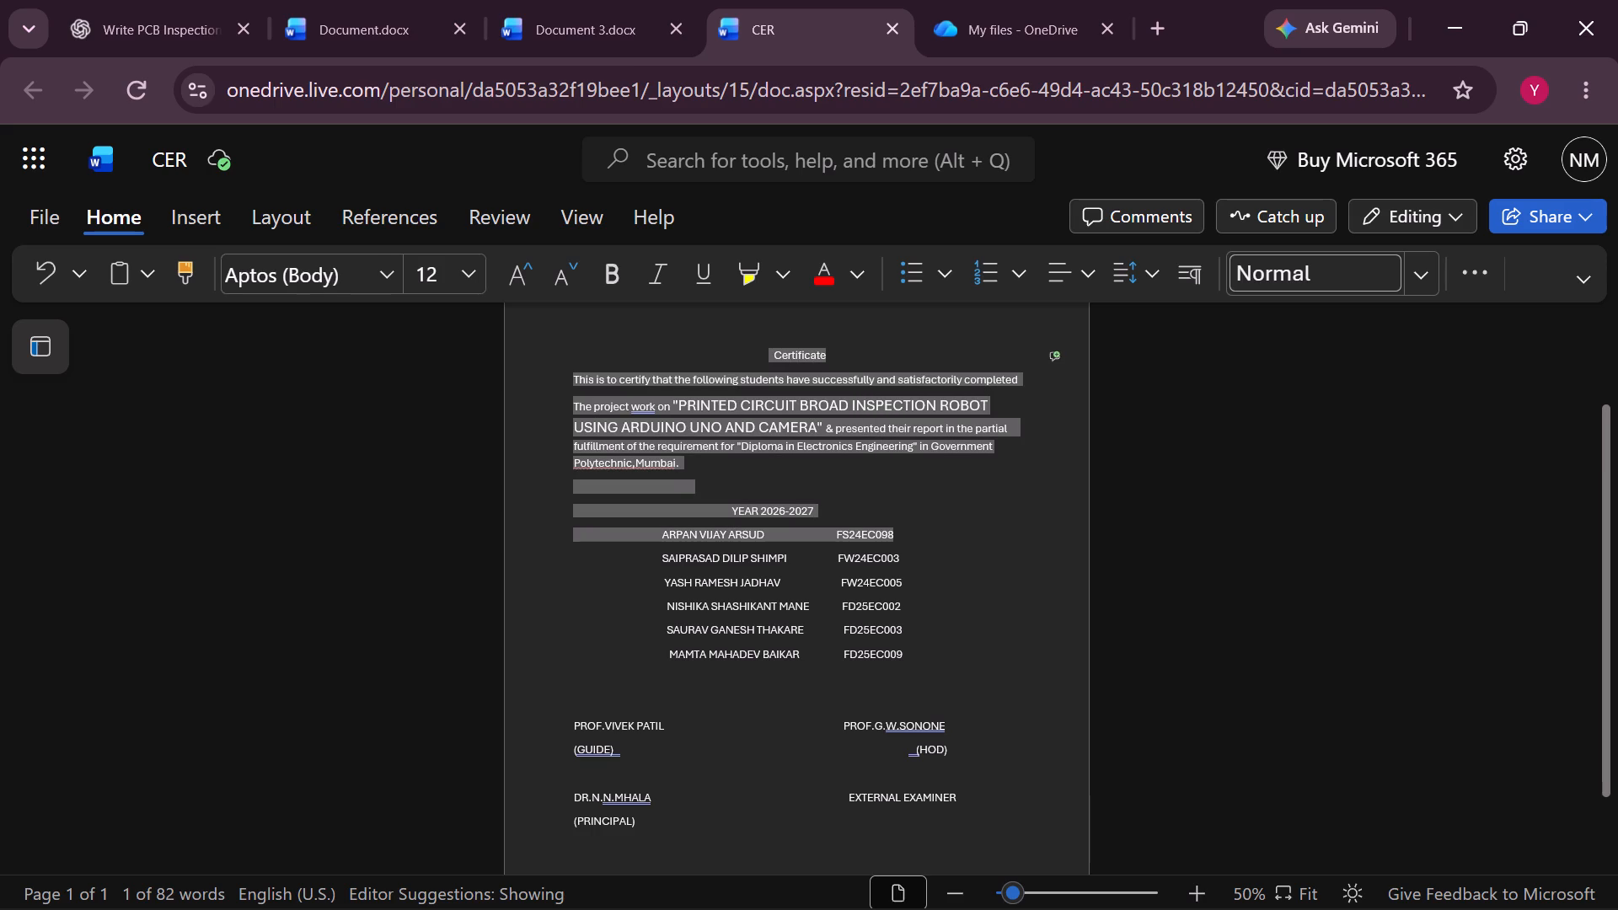
pyautogui.moveTo(903, 528); pyautogui.dragTo(913, 832)
pyautogui.scroll(1, 909, 712)
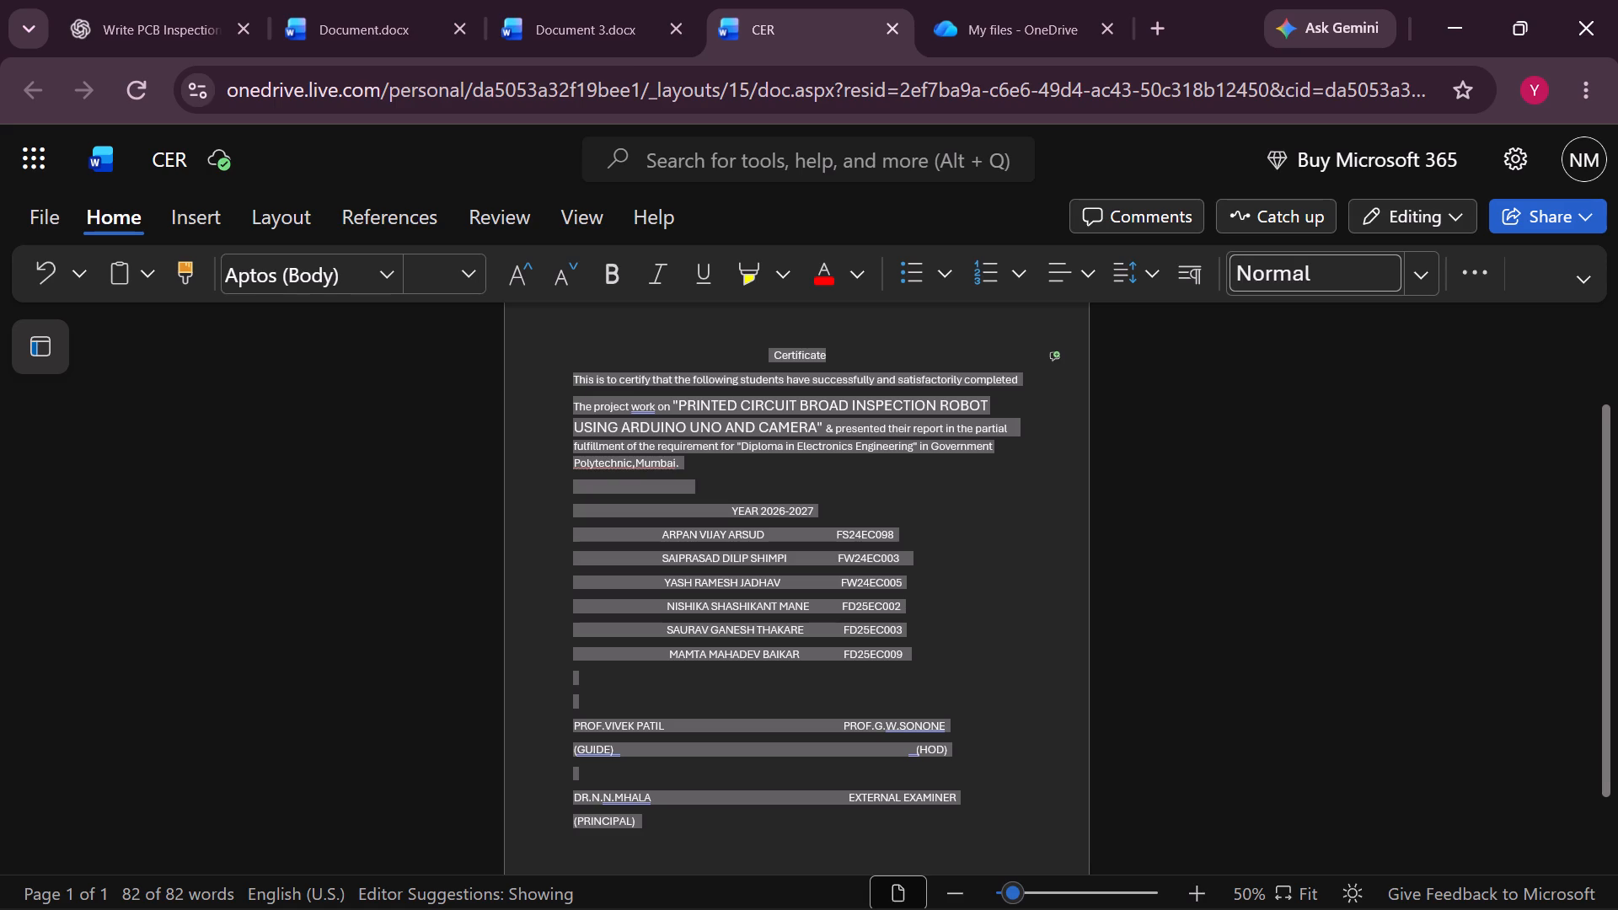
pyautogui.hotkey('ctrl', 'c')
pyautogui.hotkey('ctrl', 'a')
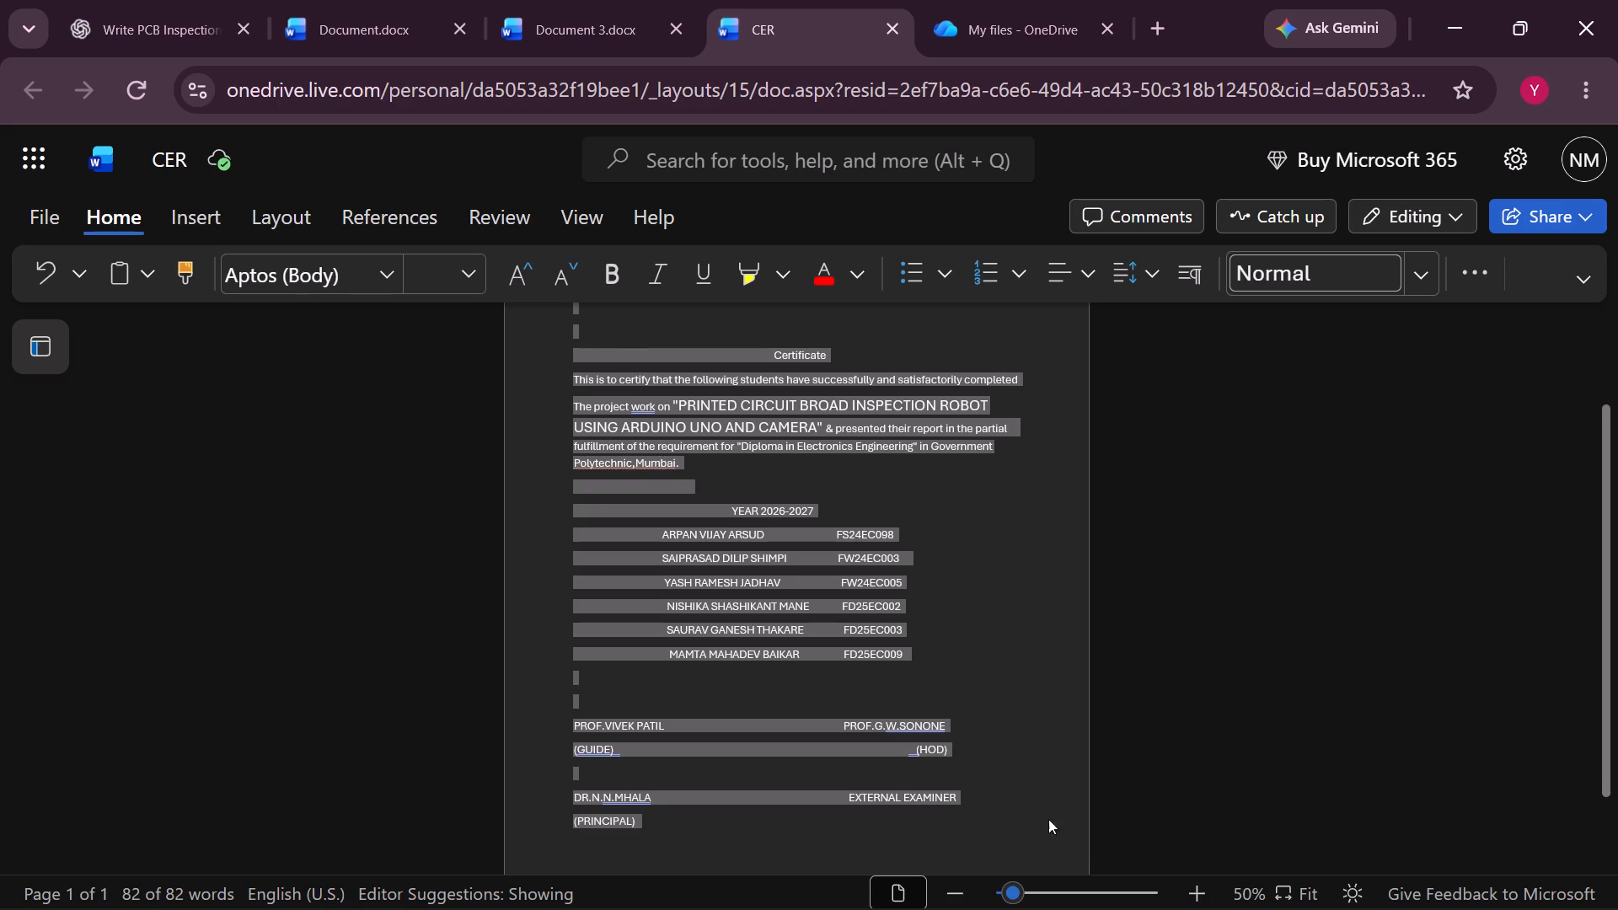
pyautogui.click(1030, 733)
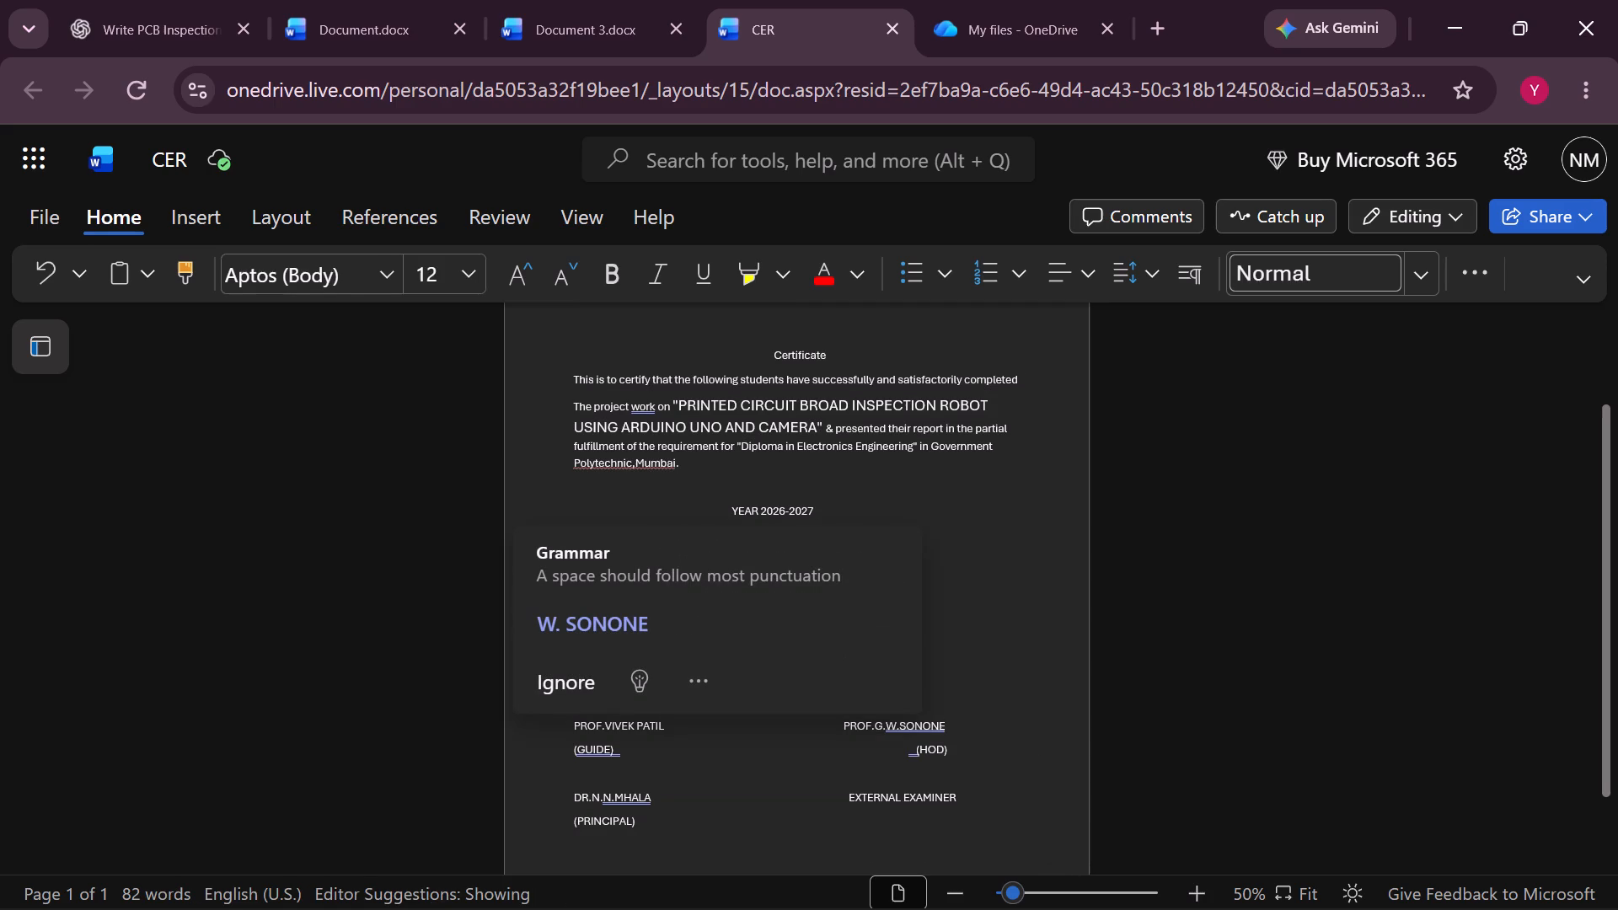
pyautogui.click(1047, 571)
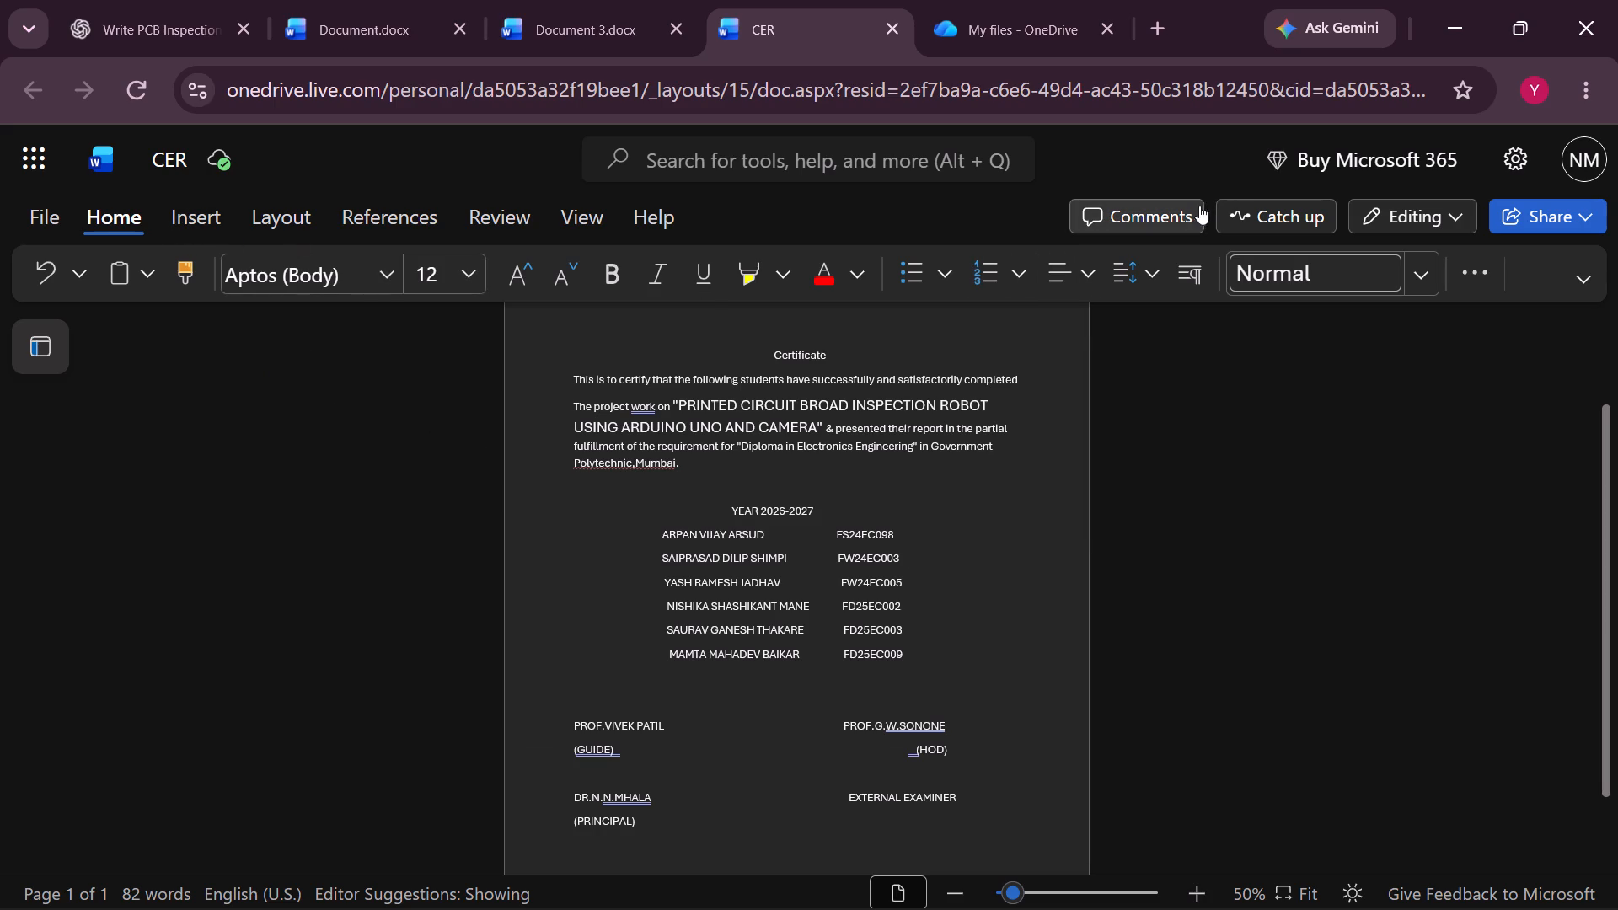
# Switch to the Document 3 file containing the report's title page.
pyautogui.click(33, 204)
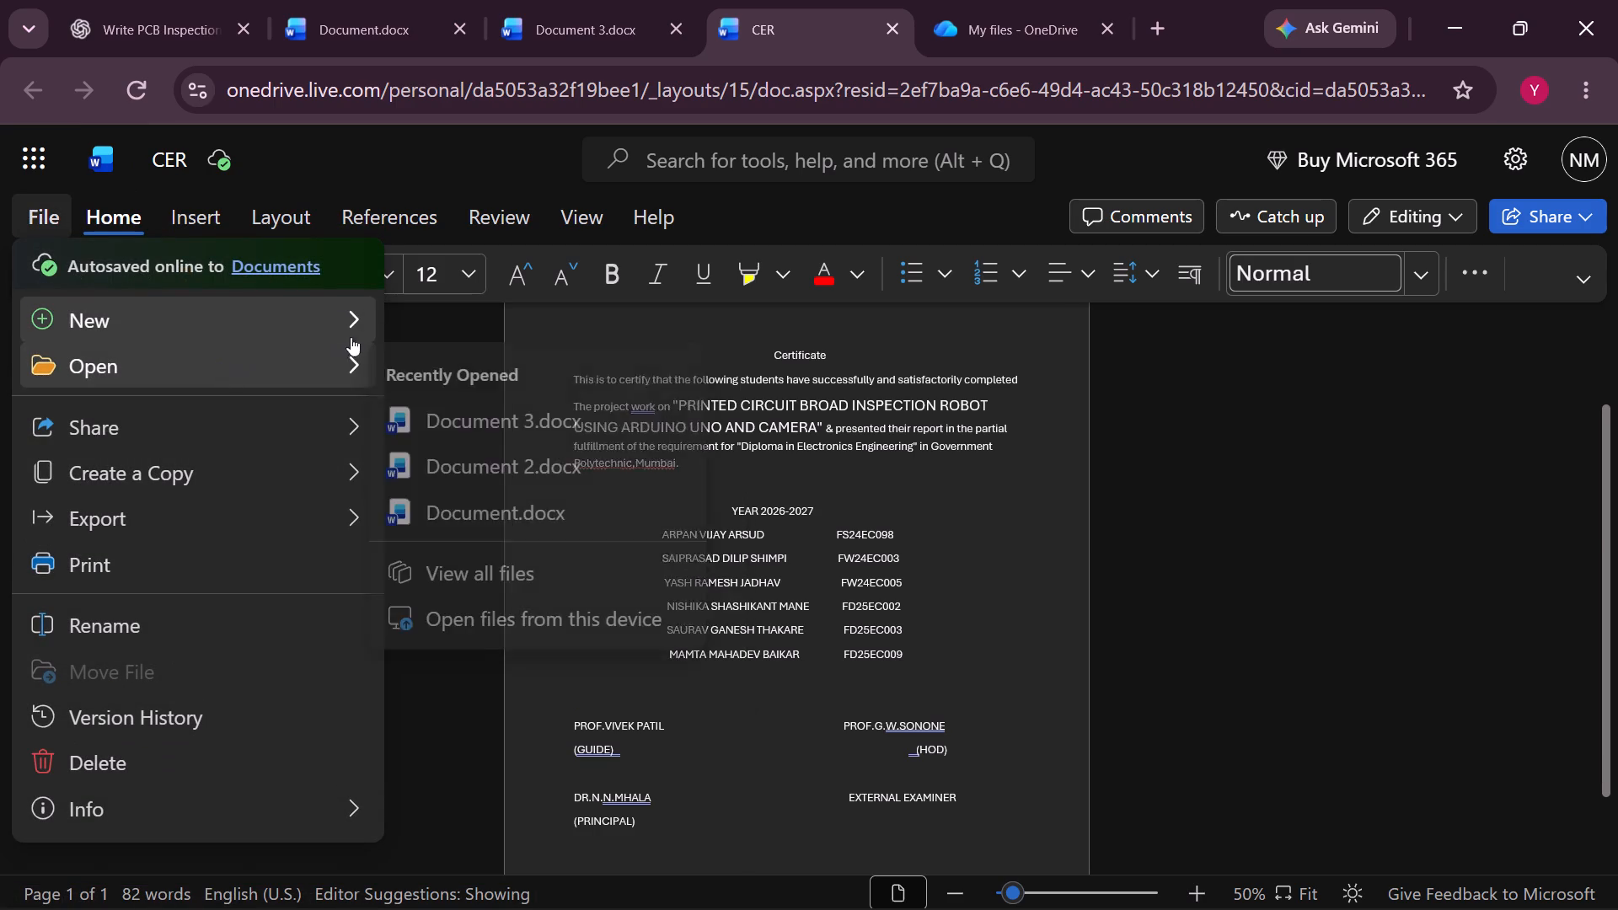
pyautogui.click(405, 430)
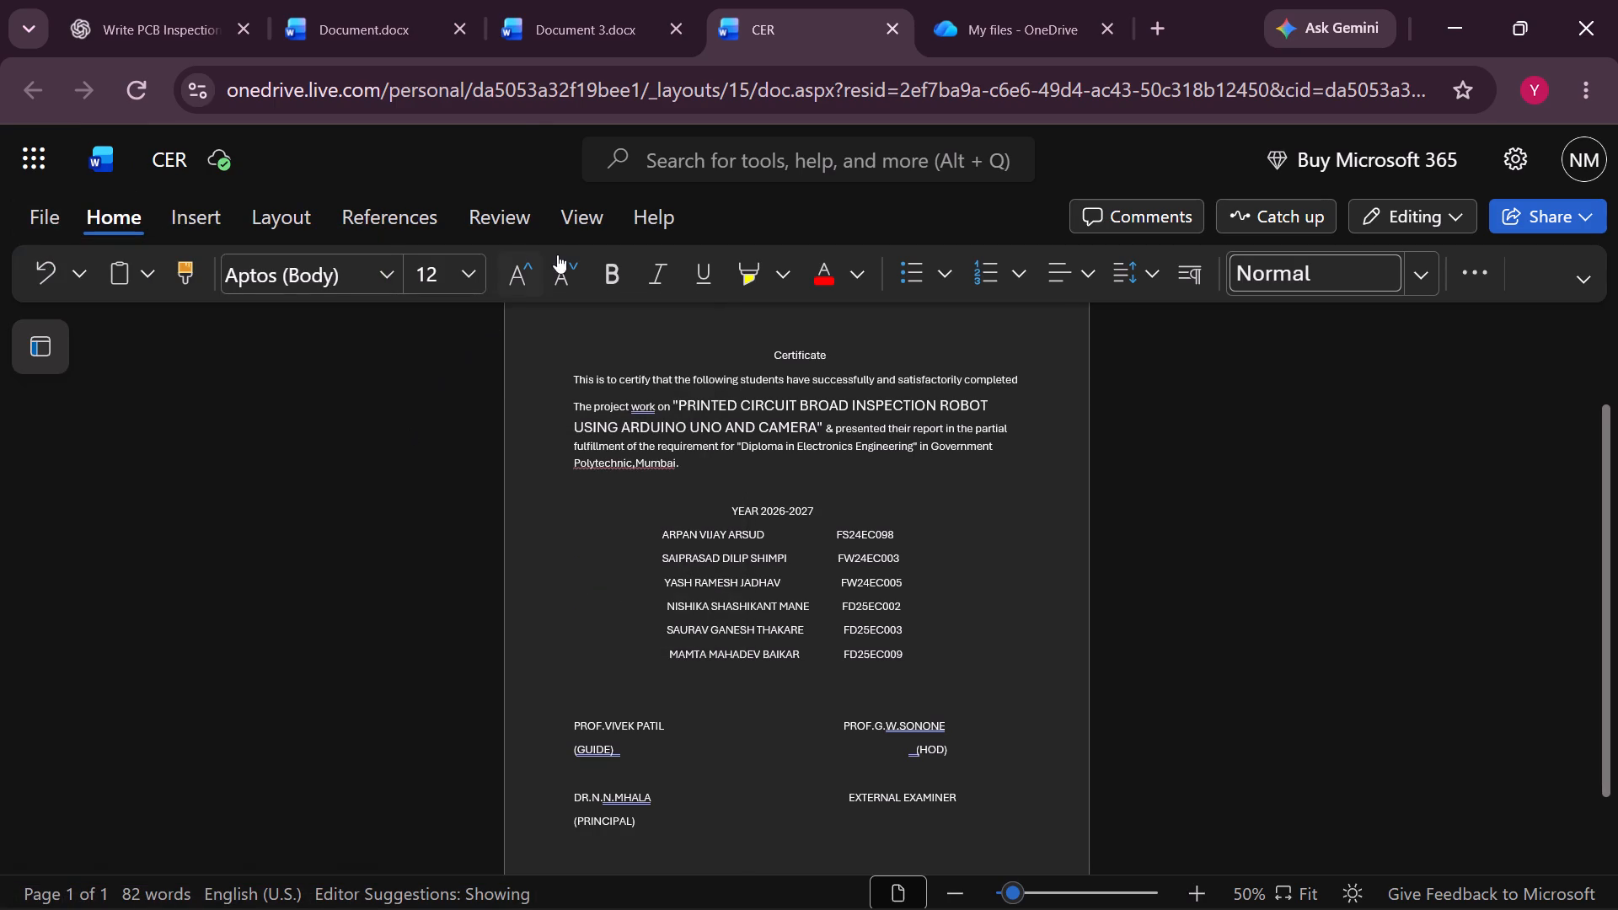
pyautogui.click(587, 27)
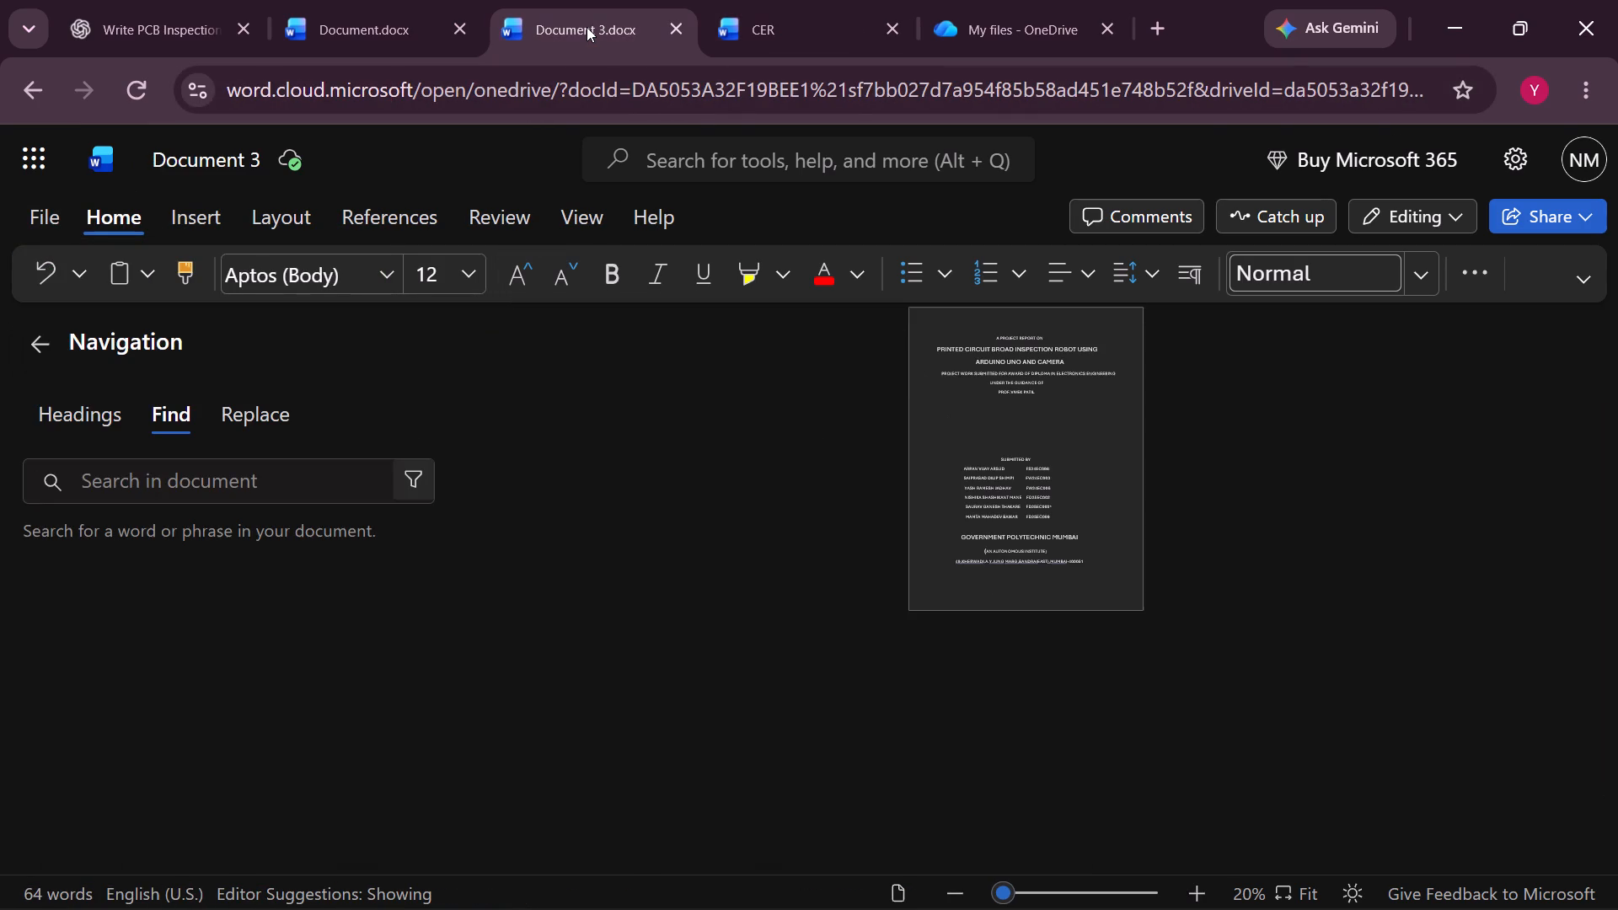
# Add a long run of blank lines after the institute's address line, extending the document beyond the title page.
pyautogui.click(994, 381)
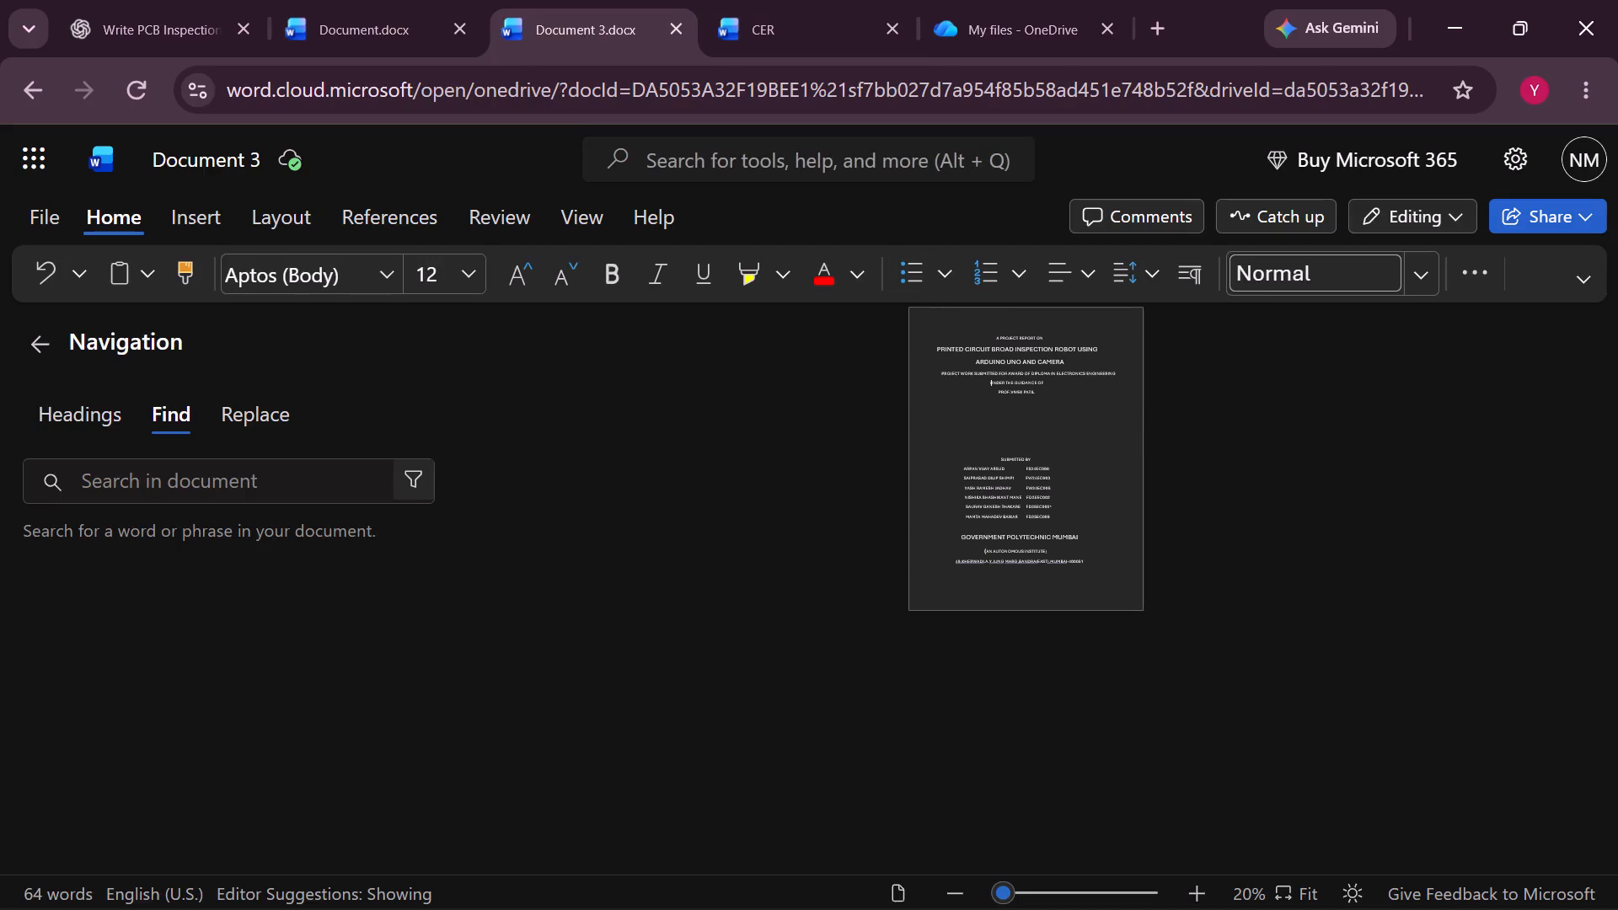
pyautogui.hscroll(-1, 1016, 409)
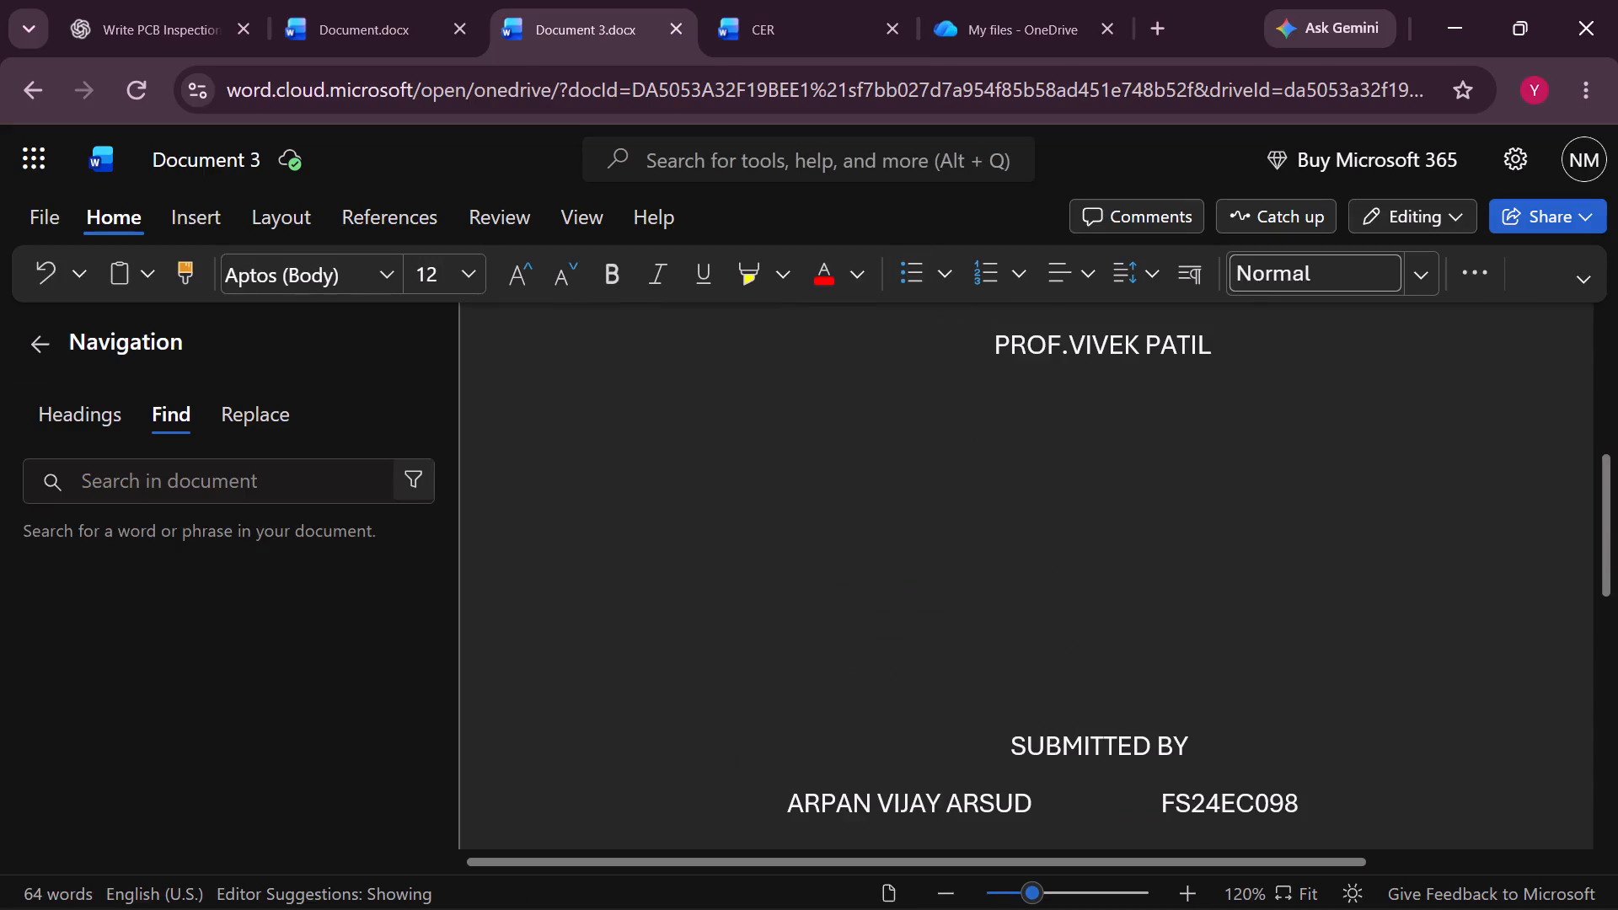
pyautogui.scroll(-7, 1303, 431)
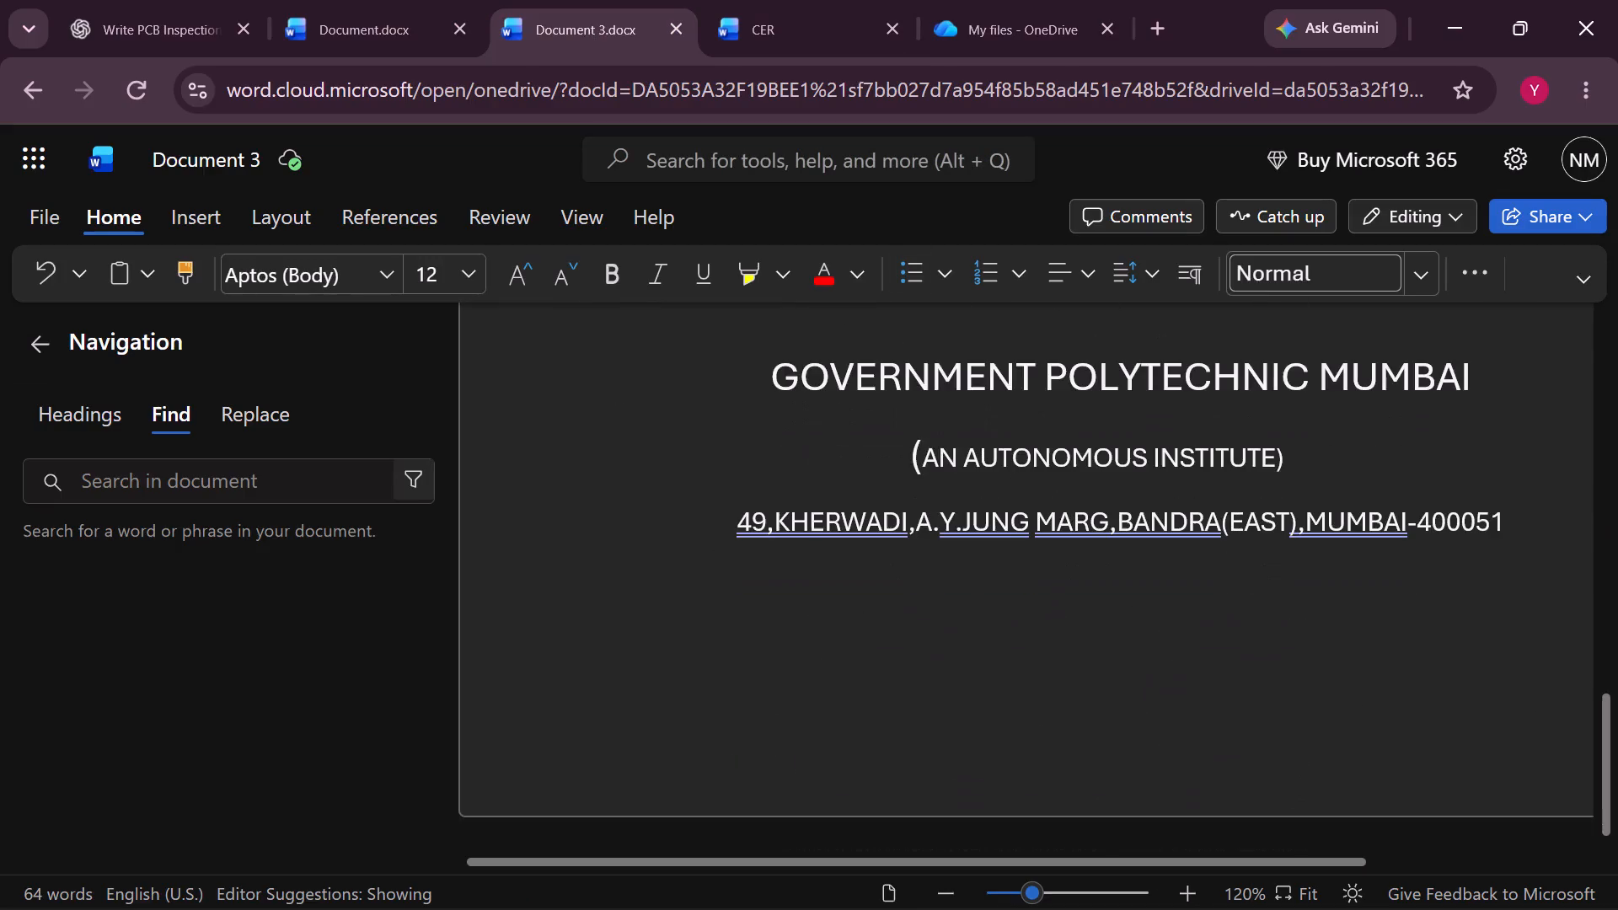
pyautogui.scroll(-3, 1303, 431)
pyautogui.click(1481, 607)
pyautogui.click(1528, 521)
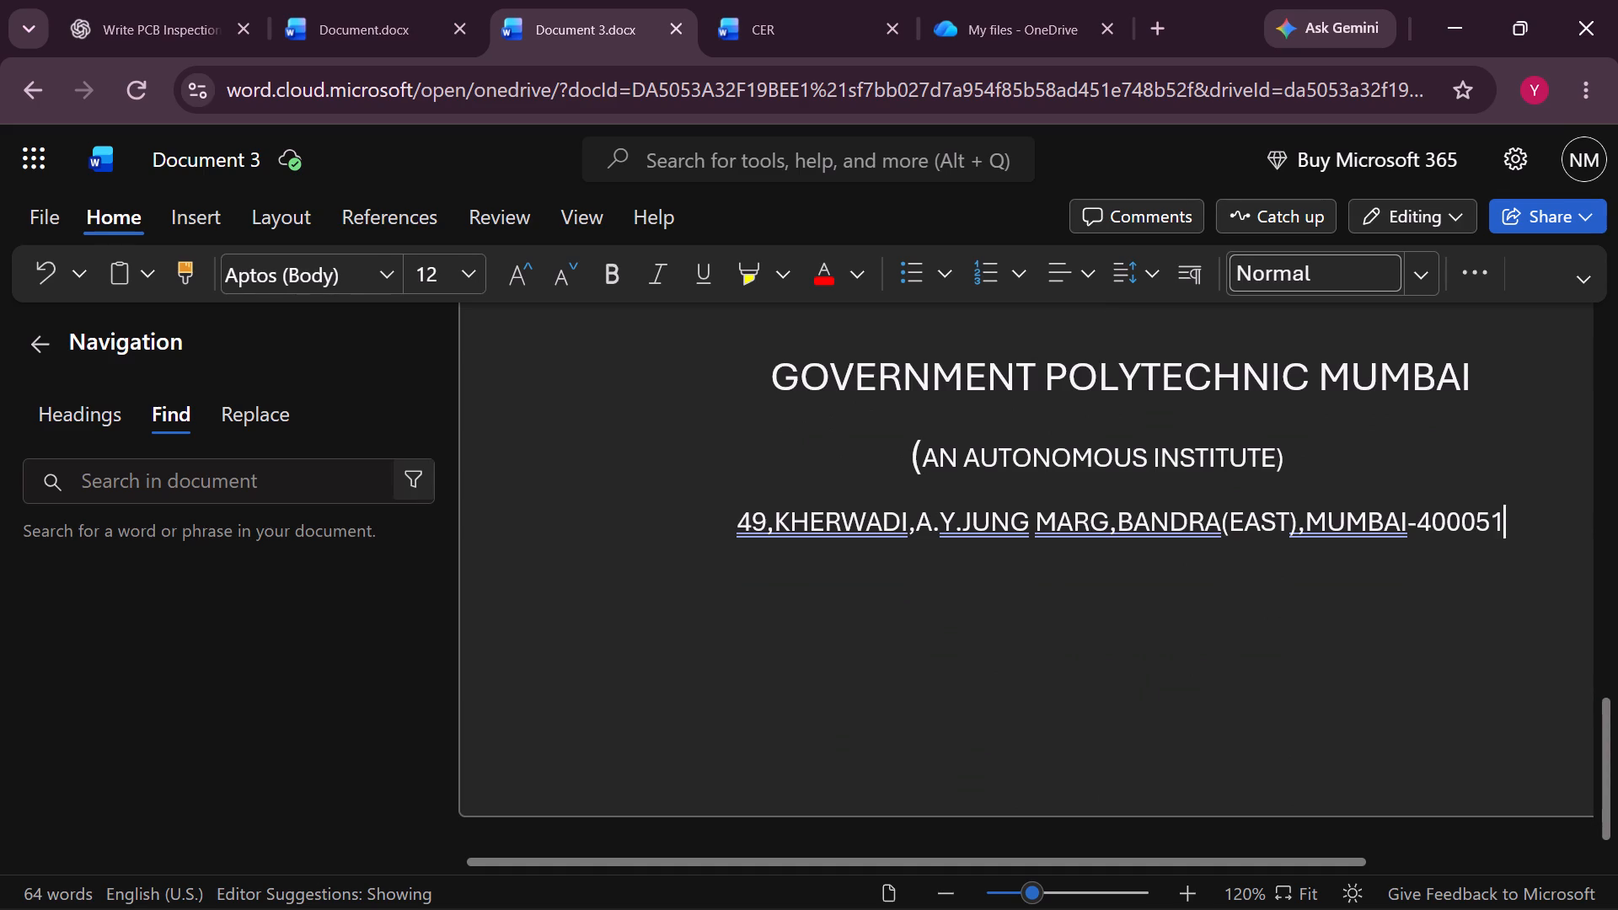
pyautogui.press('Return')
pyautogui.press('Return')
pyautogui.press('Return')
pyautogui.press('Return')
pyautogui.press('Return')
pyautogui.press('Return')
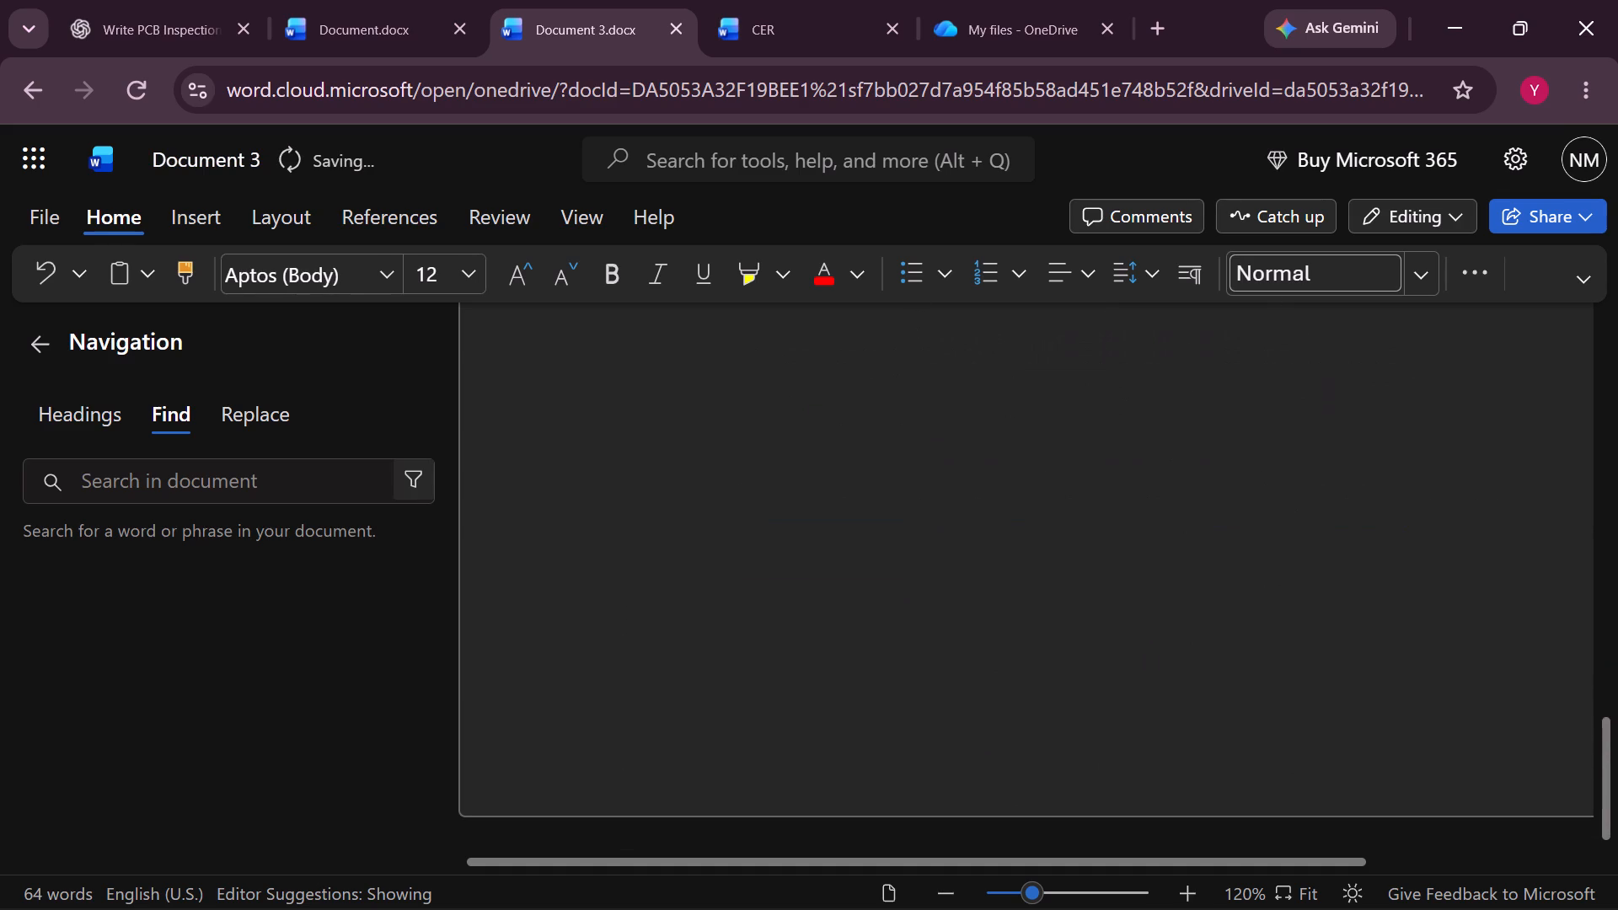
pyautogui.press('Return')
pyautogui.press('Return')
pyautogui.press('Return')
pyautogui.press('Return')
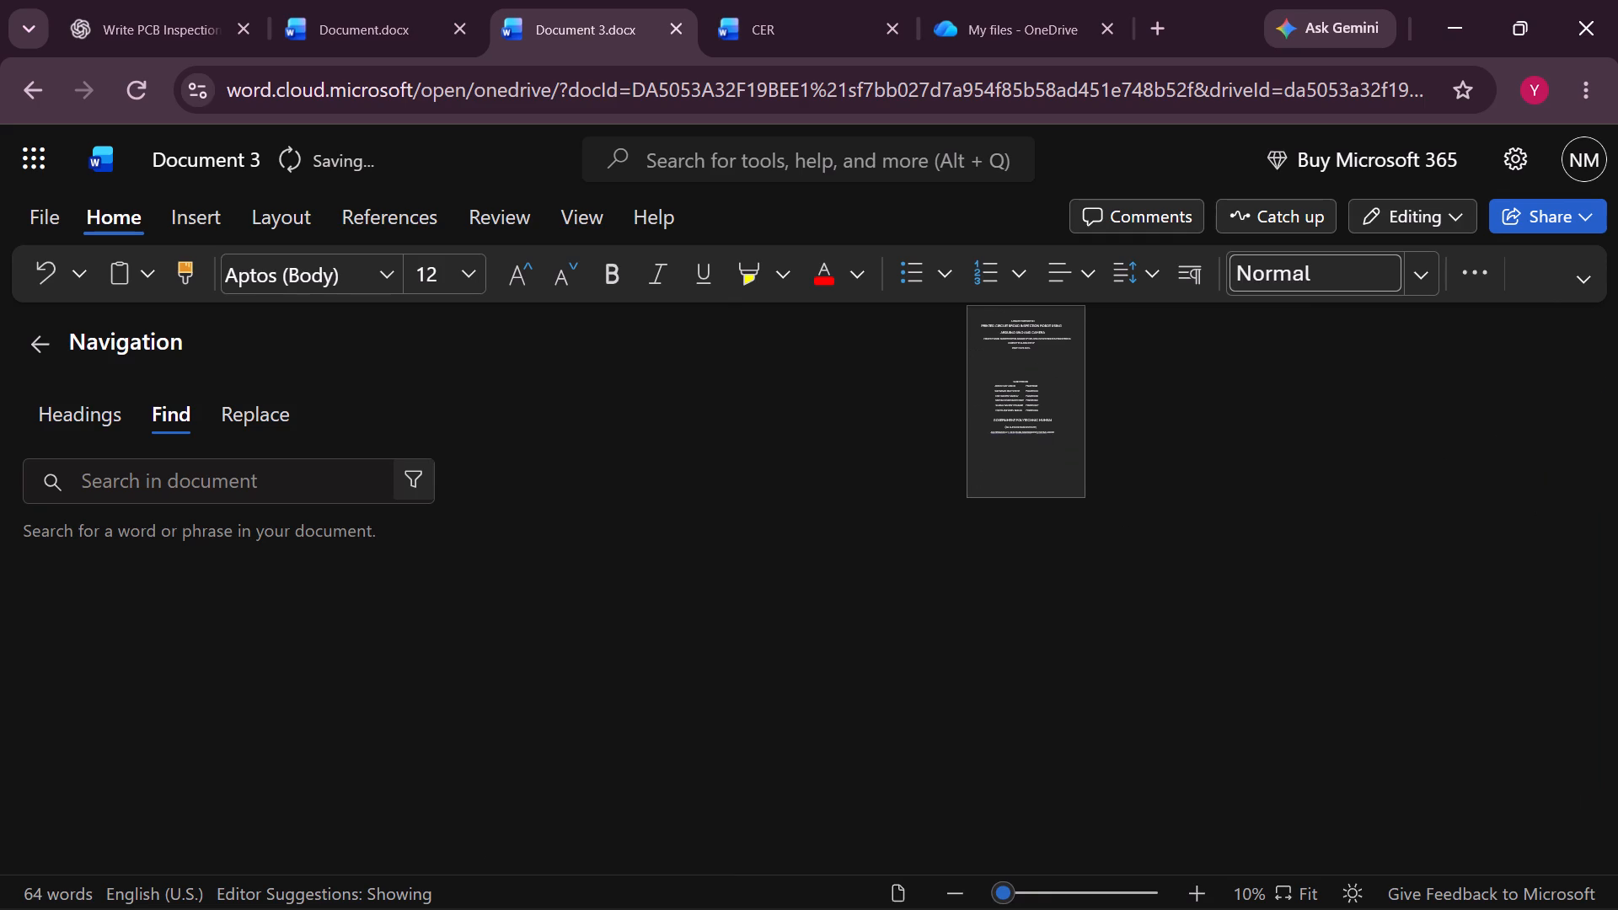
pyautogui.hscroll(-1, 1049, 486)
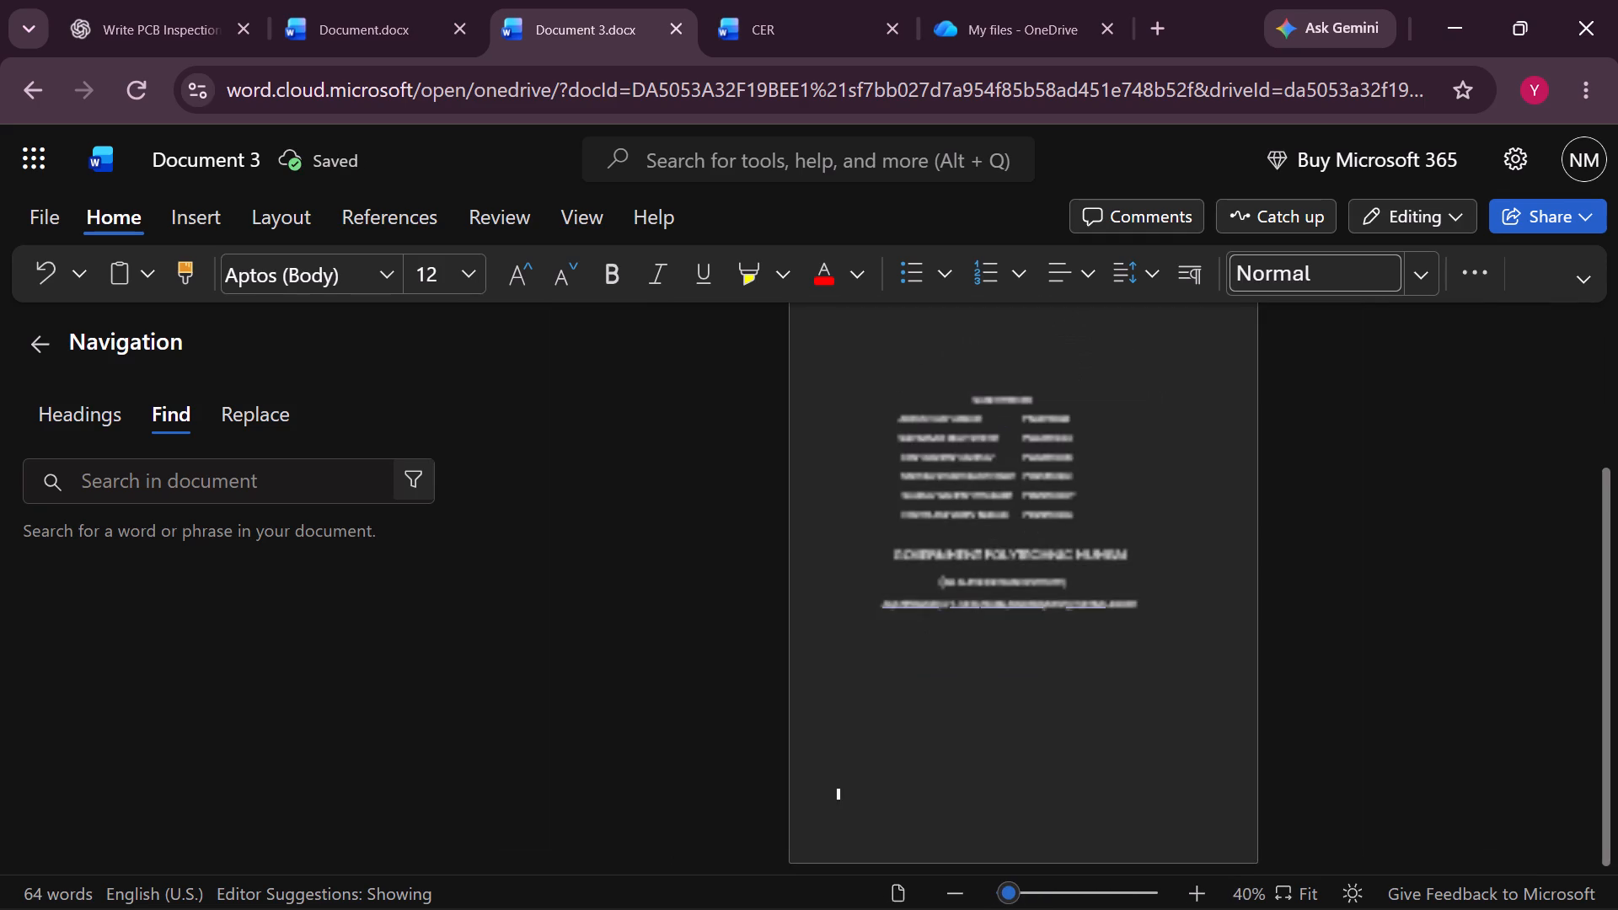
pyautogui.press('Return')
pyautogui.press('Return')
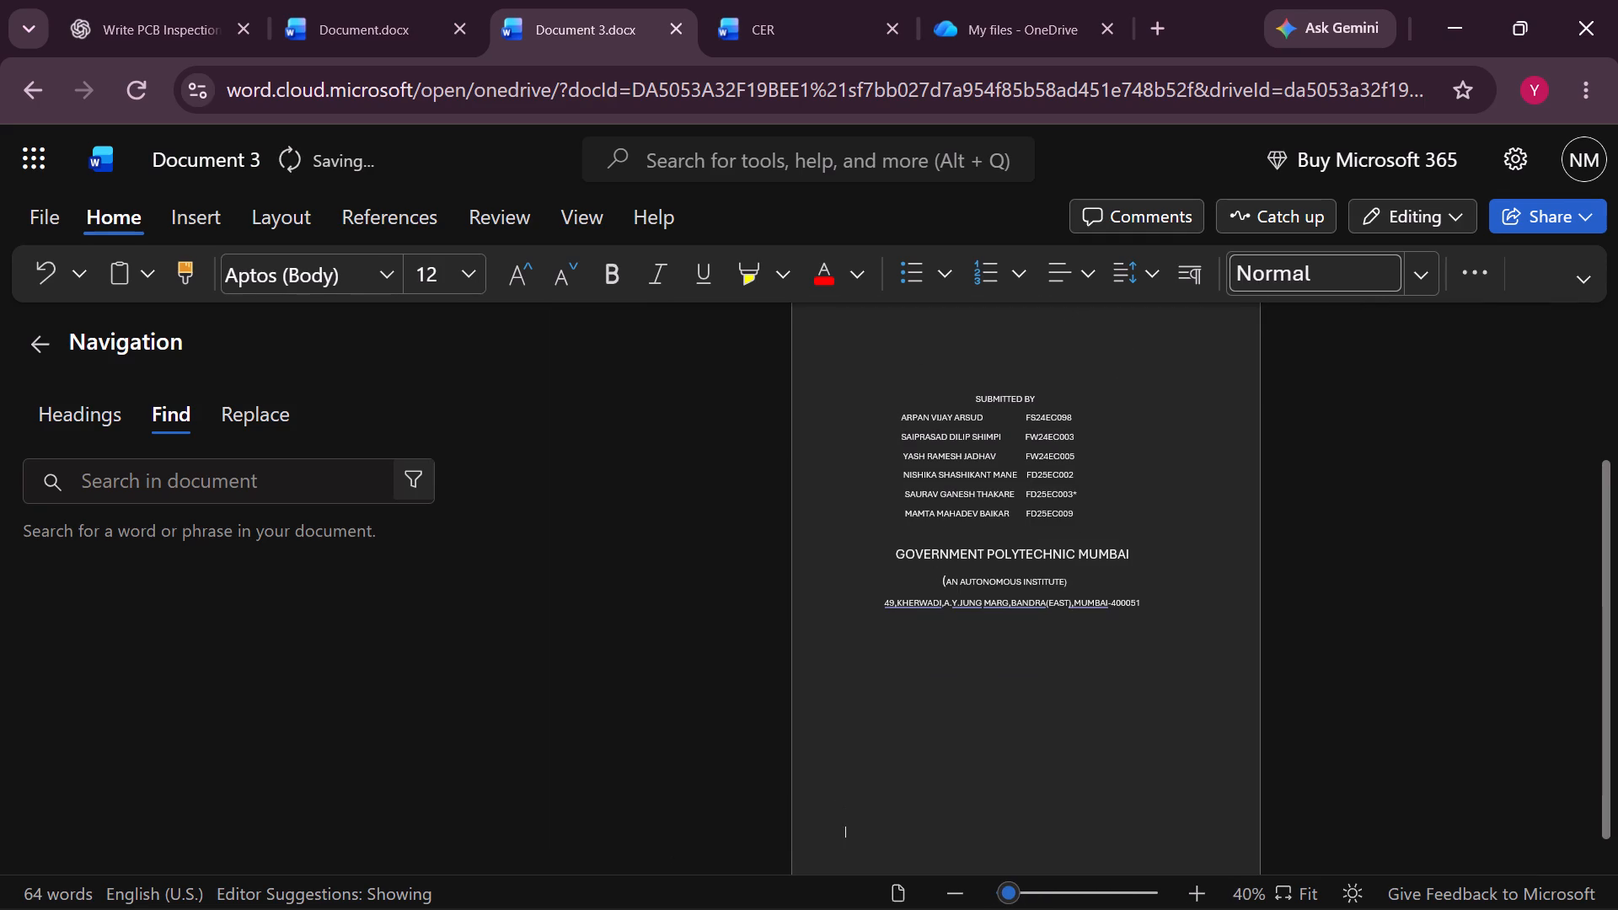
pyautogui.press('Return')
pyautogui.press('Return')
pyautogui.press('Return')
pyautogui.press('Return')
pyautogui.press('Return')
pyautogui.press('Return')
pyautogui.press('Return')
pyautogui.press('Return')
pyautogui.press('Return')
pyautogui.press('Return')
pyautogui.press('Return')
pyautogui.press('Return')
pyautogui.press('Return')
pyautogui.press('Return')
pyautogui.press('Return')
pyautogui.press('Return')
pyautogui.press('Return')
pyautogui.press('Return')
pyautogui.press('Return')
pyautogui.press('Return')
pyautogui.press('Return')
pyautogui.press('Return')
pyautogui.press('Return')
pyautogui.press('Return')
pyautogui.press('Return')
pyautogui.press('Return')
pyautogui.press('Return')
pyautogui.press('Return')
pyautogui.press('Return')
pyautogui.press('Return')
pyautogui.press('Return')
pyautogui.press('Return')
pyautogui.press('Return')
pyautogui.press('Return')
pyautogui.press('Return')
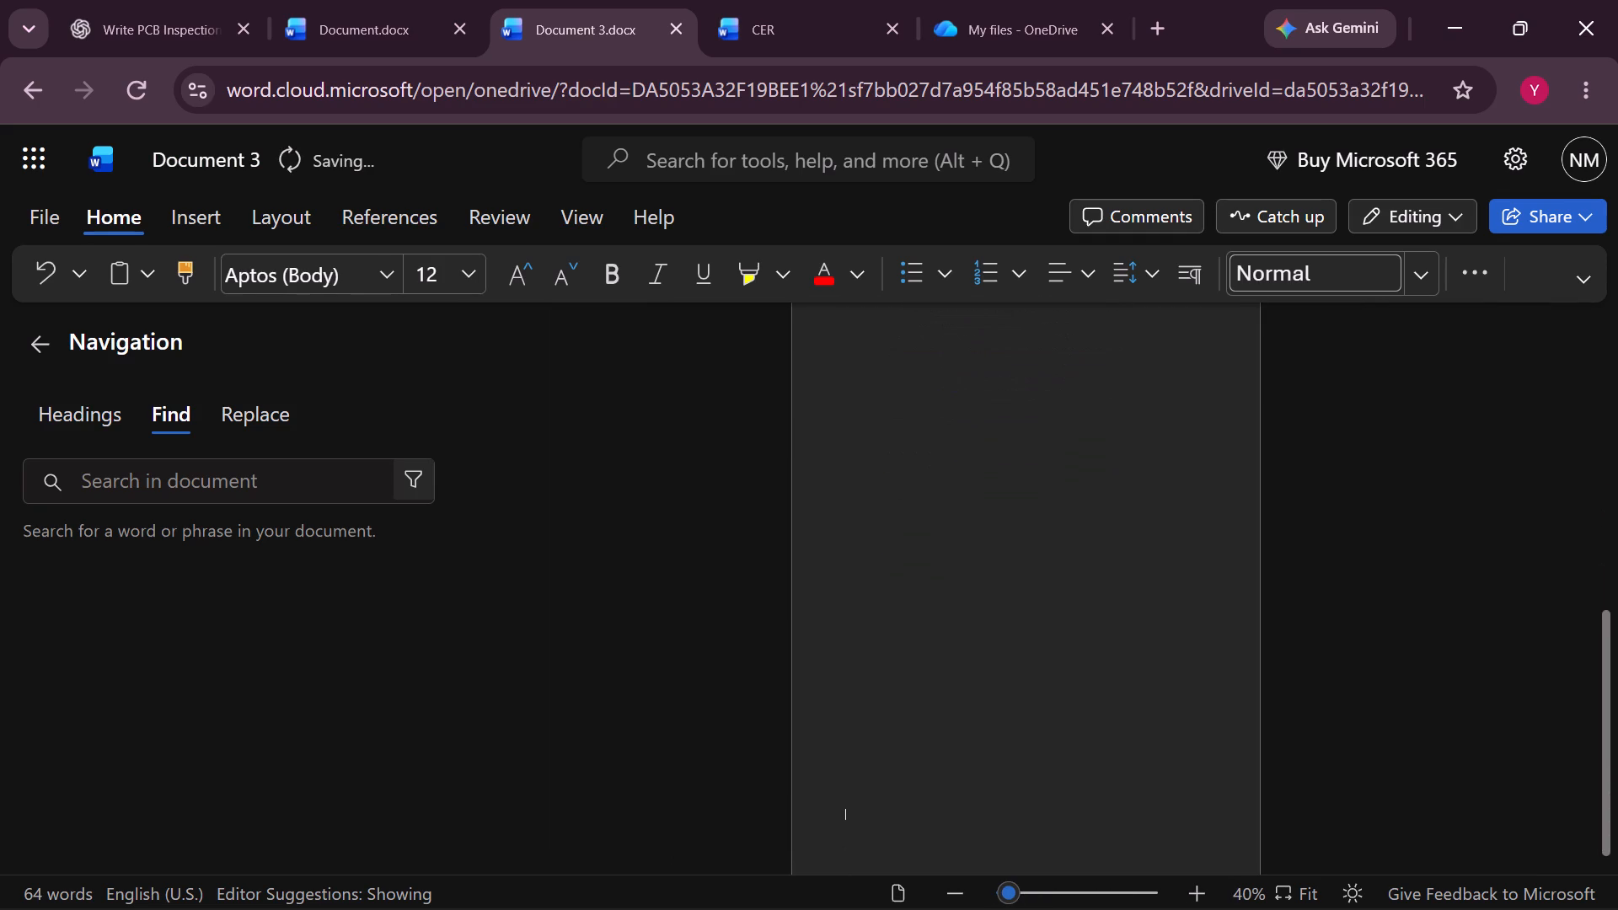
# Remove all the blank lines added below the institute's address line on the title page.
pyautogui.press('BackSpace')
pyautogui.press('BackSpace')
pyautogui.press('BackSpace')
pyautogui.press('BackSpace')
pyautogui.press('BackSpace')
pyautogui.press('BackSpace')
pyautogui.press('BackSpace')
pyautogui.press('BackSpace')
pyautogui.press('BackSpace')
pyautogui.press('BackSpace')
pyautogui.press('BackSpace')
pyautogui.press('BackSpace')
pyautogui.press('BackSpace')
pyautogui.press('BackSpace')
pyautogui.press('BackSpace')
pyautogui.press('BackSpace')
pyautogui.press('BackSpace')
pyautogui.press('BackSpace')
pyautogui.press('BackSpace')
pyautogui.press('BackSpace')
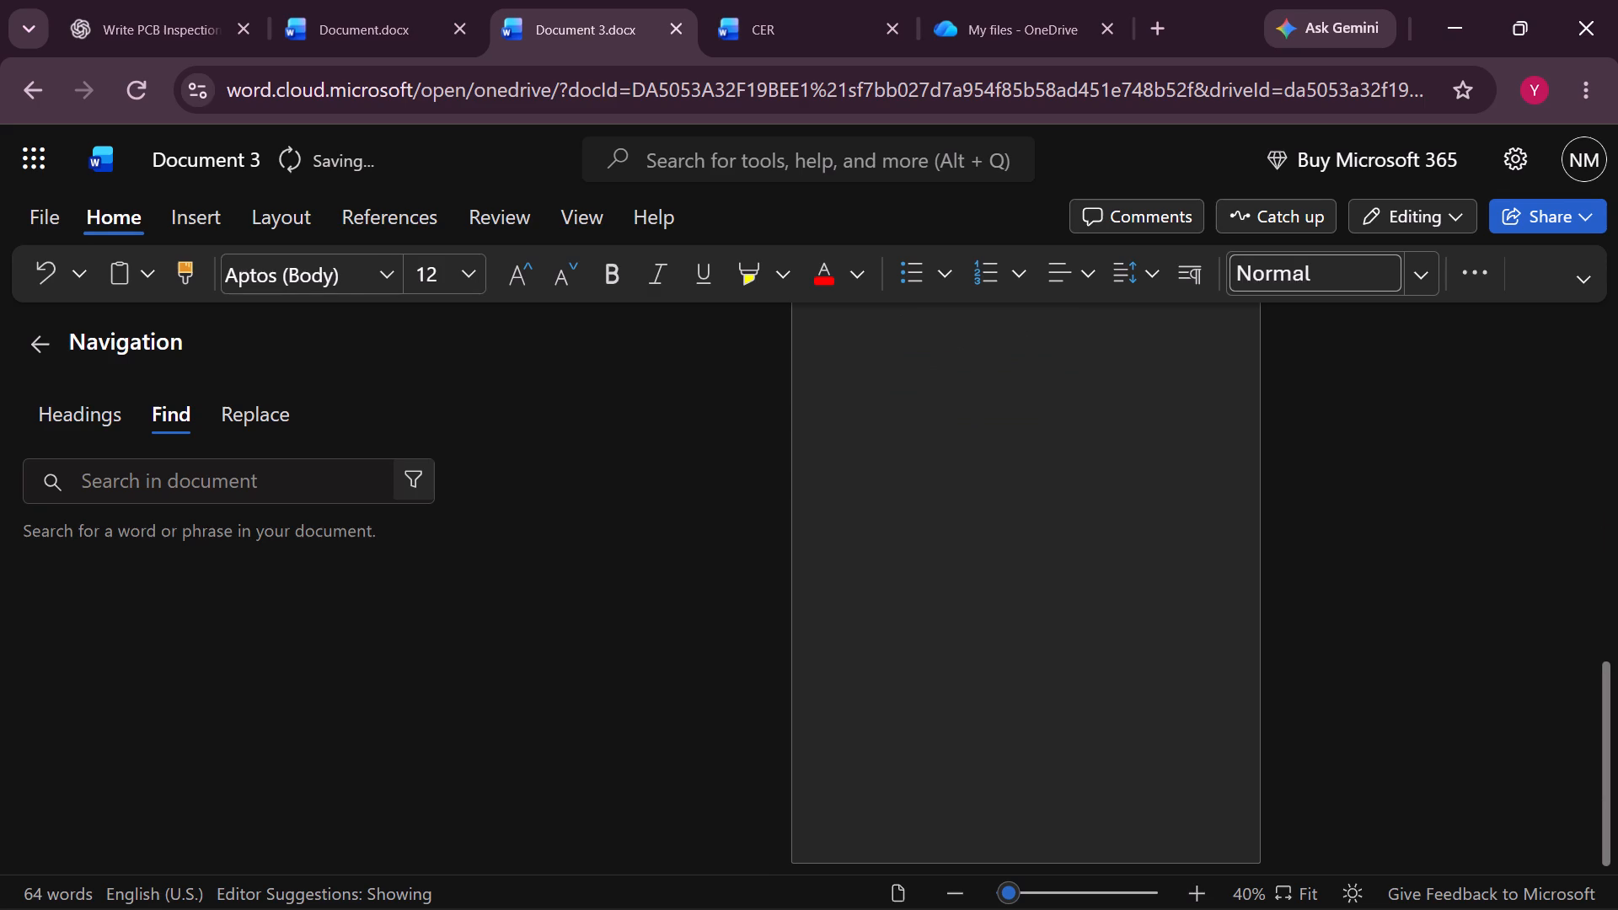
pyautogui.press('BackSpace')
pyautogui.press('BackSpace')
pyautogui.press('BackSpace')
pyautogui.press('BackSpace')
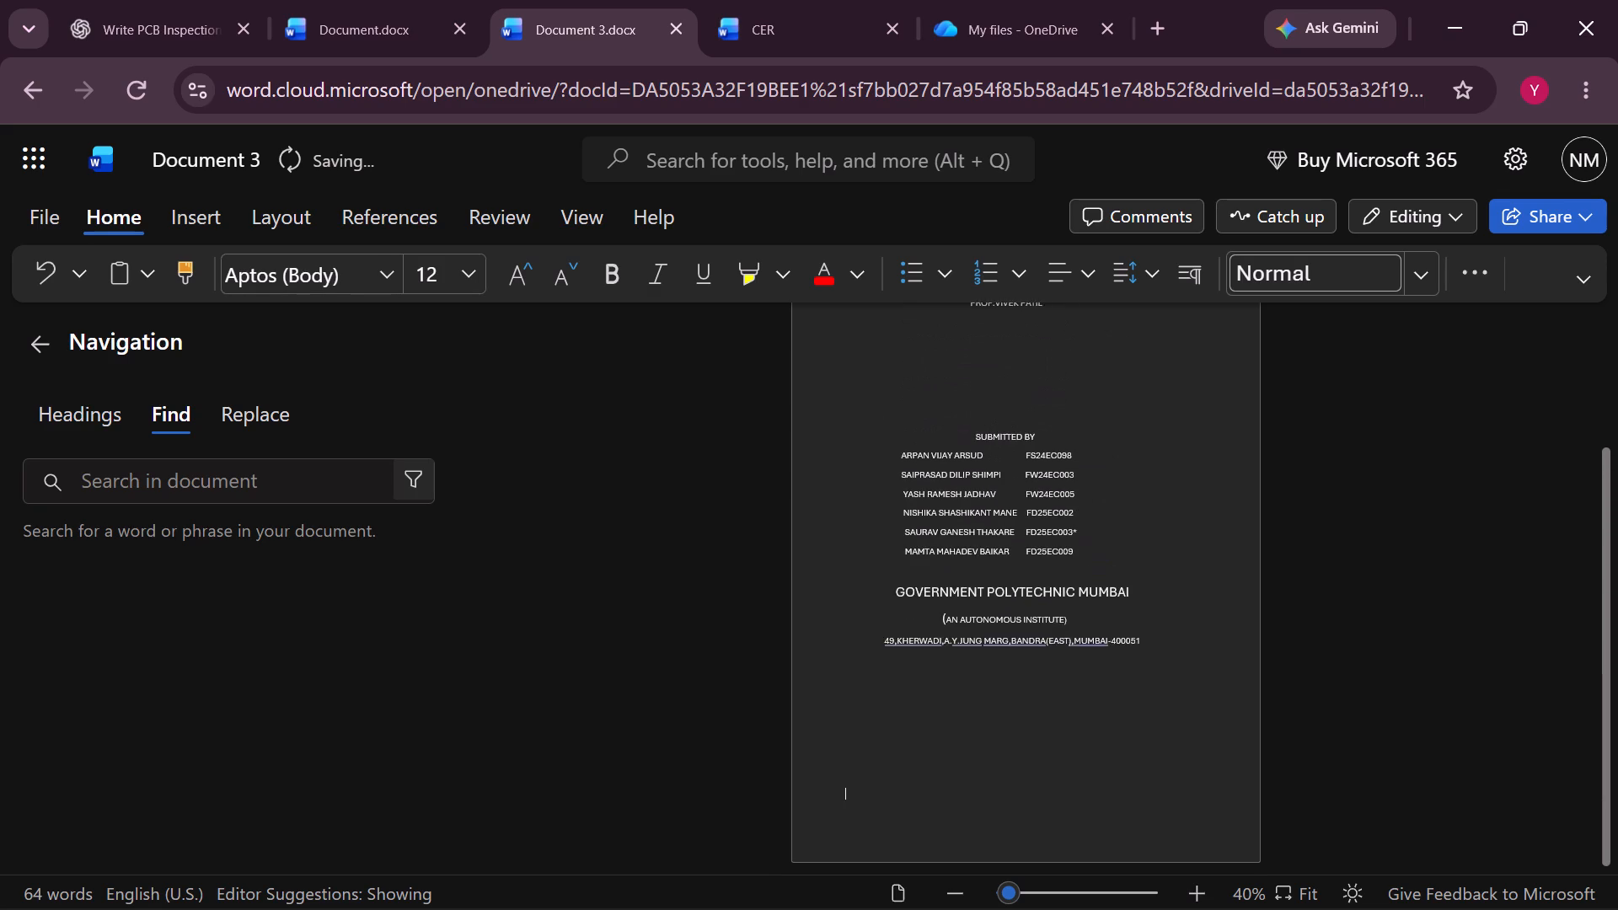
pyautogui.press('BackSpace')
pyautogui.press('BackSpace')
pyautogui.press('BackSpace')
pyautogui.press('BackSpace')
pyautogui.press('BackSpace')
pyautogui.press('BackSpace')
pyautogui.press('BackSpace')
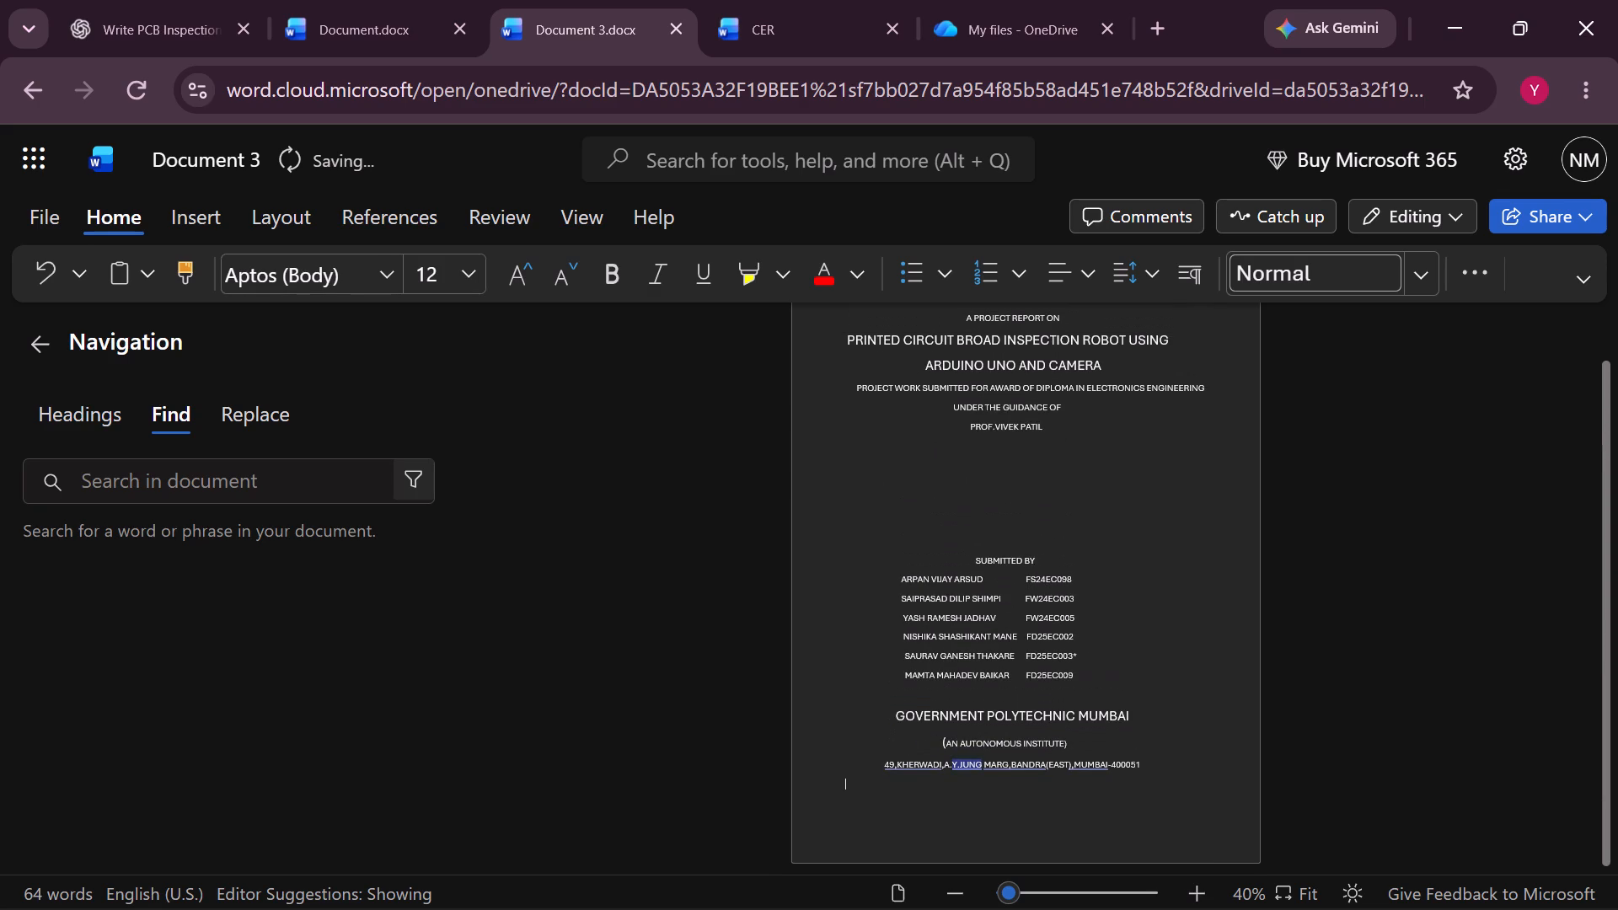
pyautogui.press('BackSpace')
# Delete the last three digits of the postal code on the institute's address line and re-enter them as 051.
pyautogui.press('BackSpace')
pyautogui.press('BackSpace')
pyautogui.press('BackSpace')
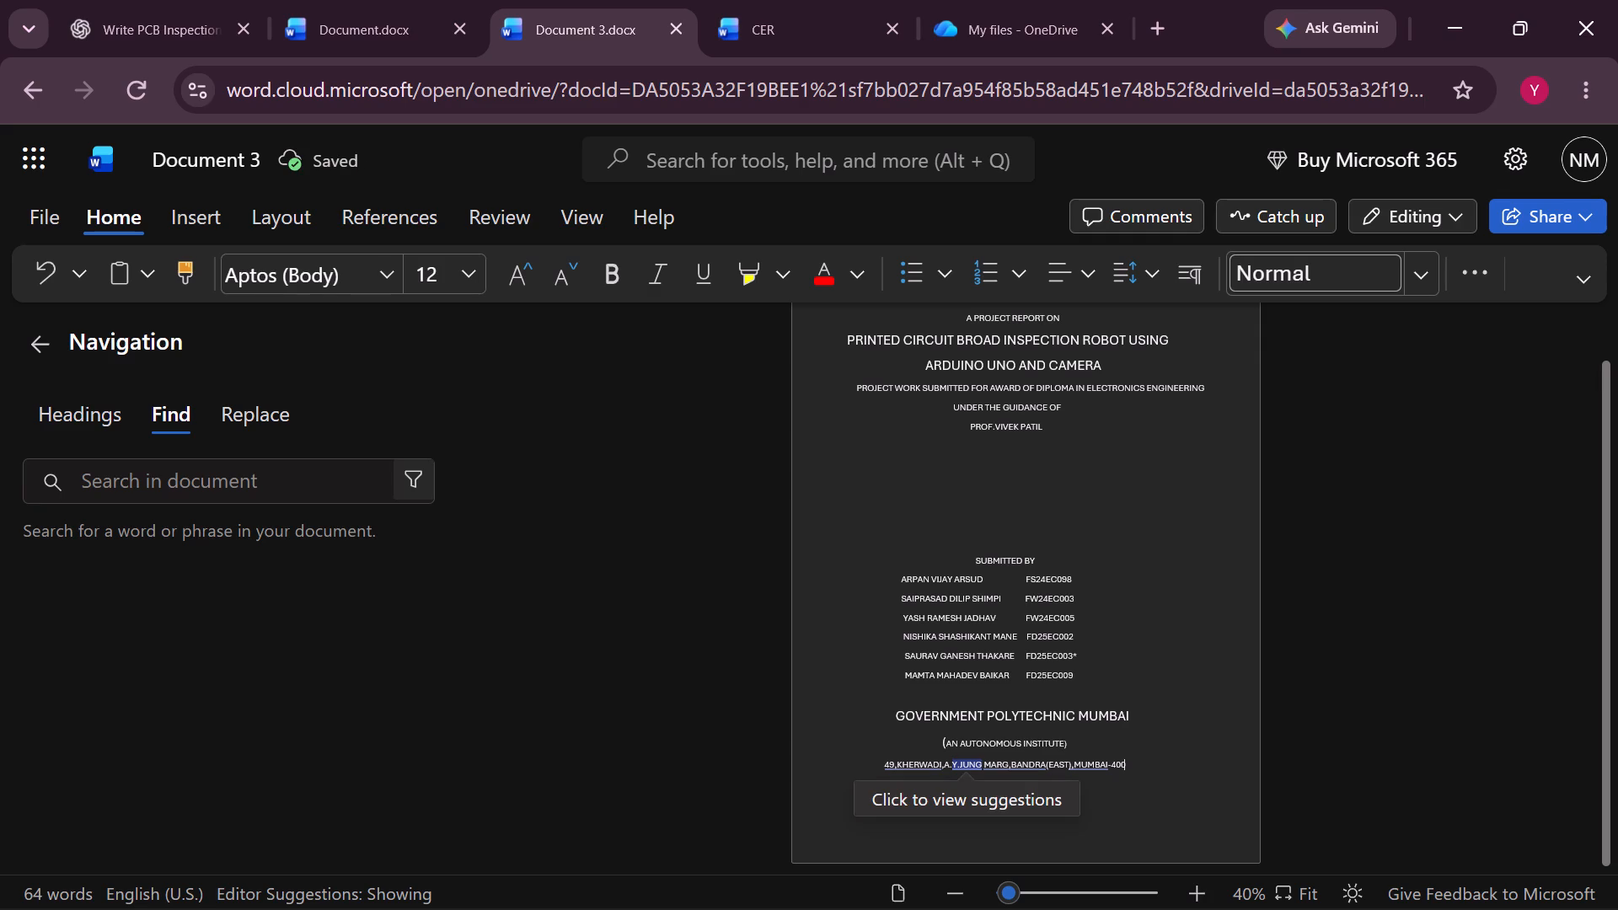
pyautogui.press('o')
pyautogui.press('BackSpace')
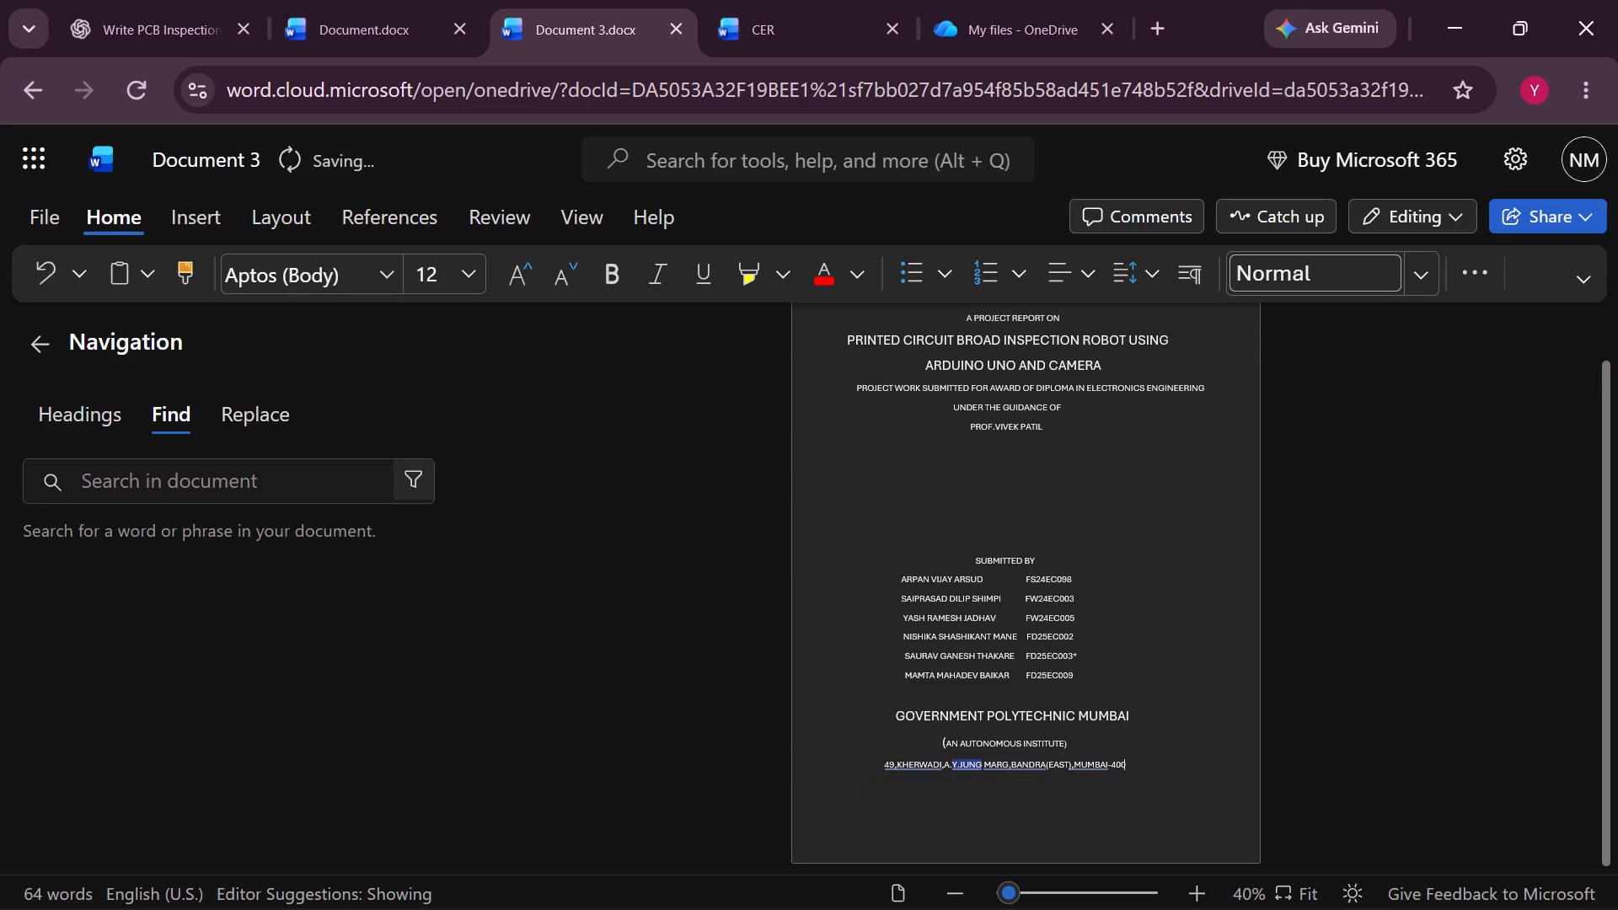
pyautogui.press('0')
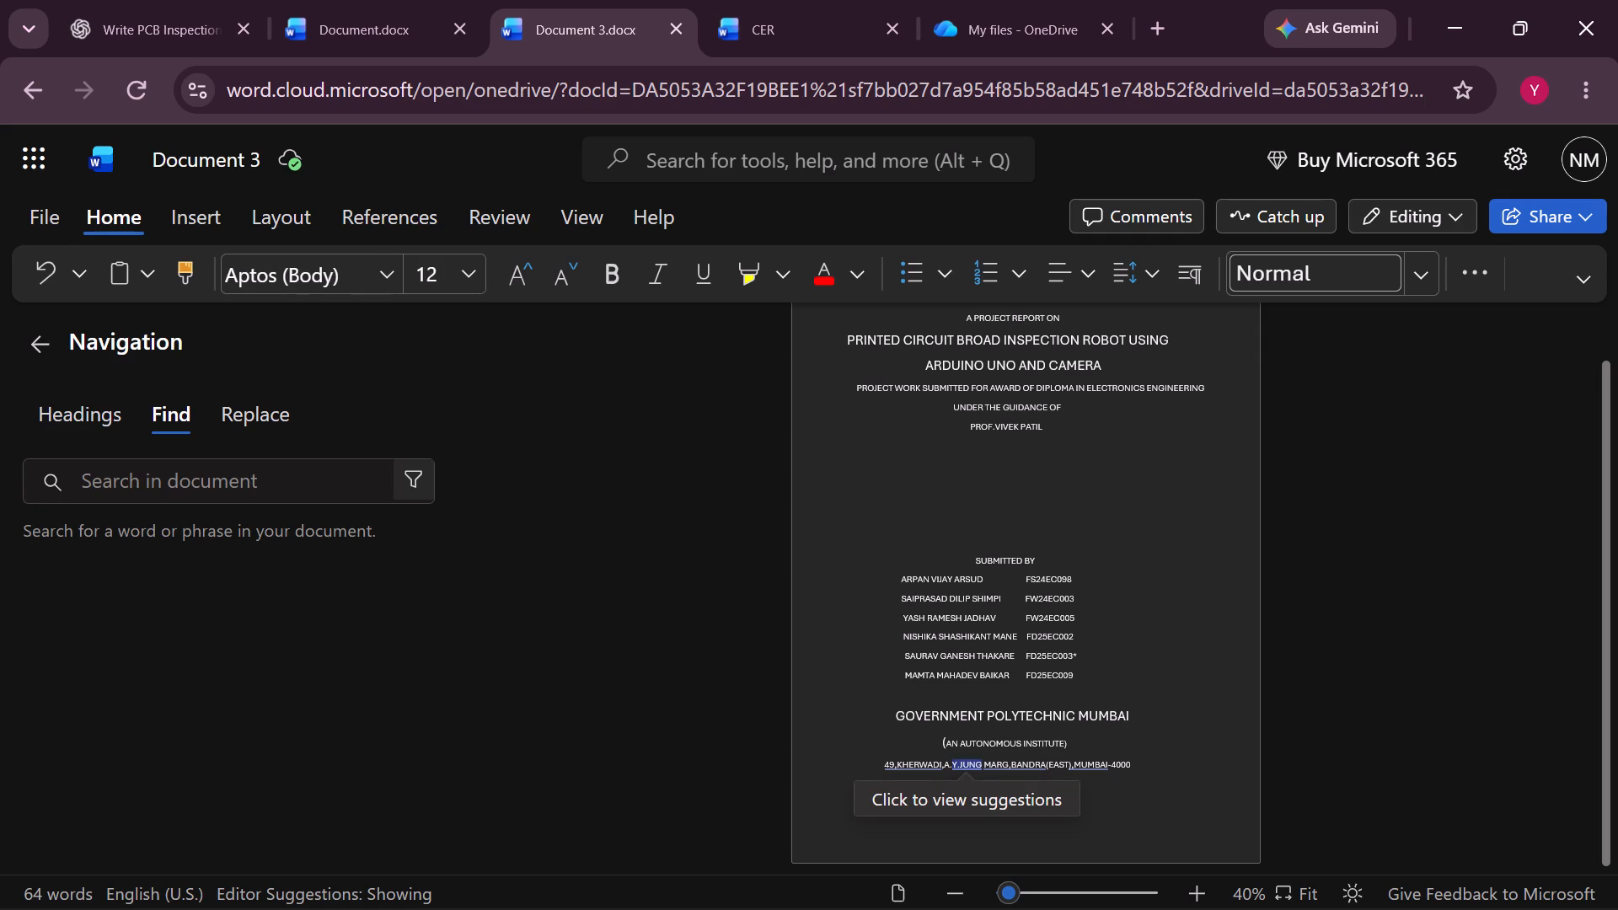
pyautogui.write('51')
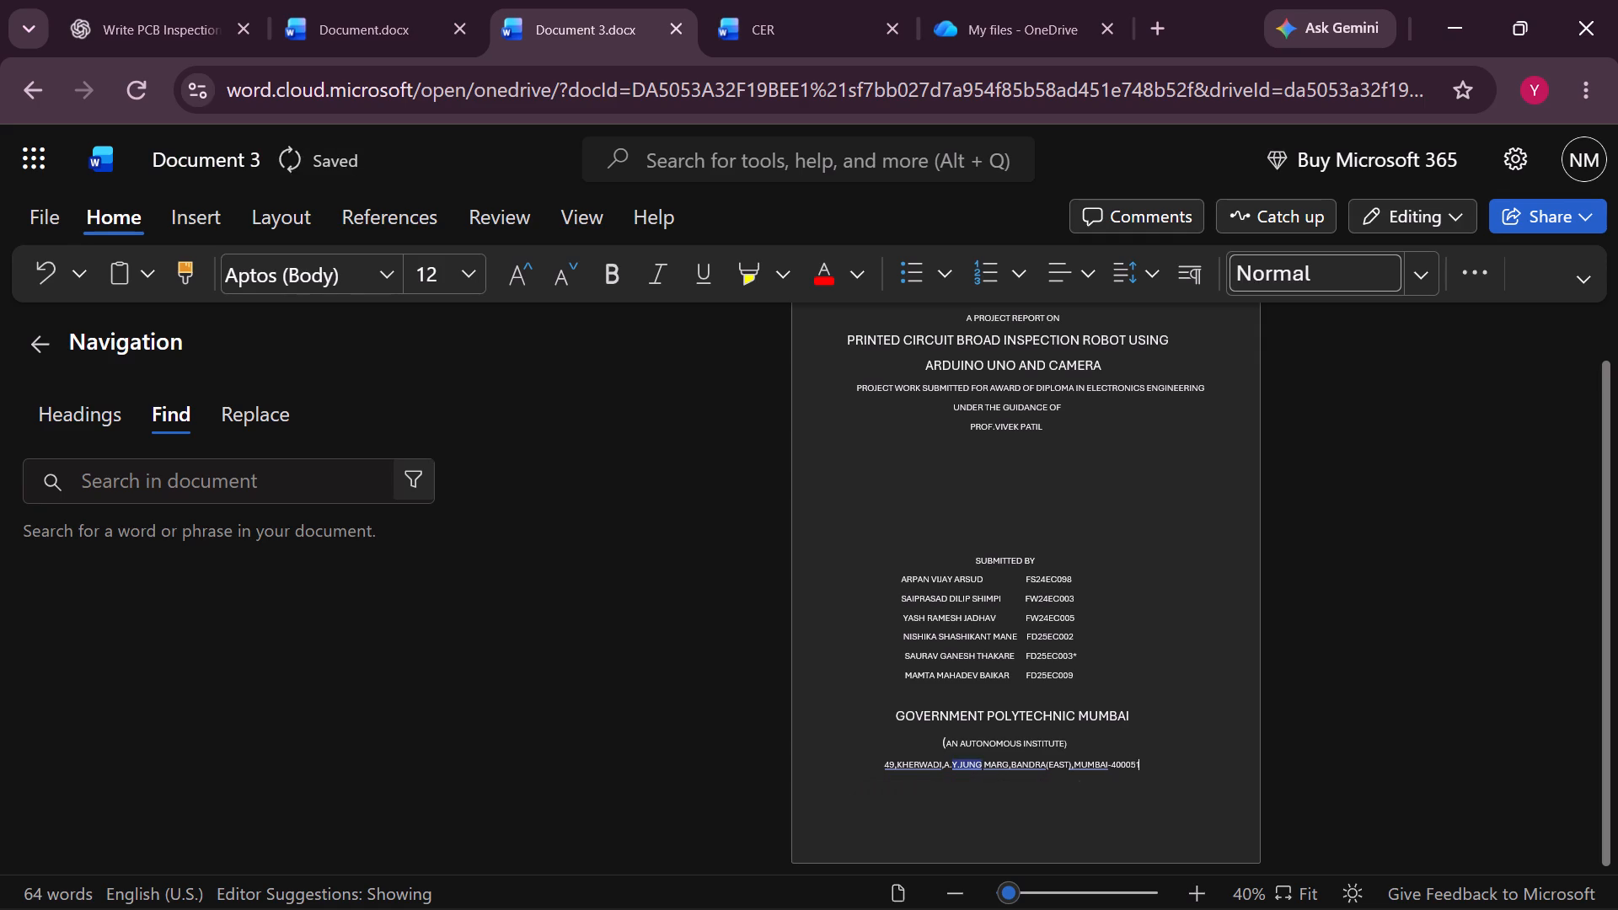
# Add six blank lines after the institute's address line on the title page, and remove five of them again.
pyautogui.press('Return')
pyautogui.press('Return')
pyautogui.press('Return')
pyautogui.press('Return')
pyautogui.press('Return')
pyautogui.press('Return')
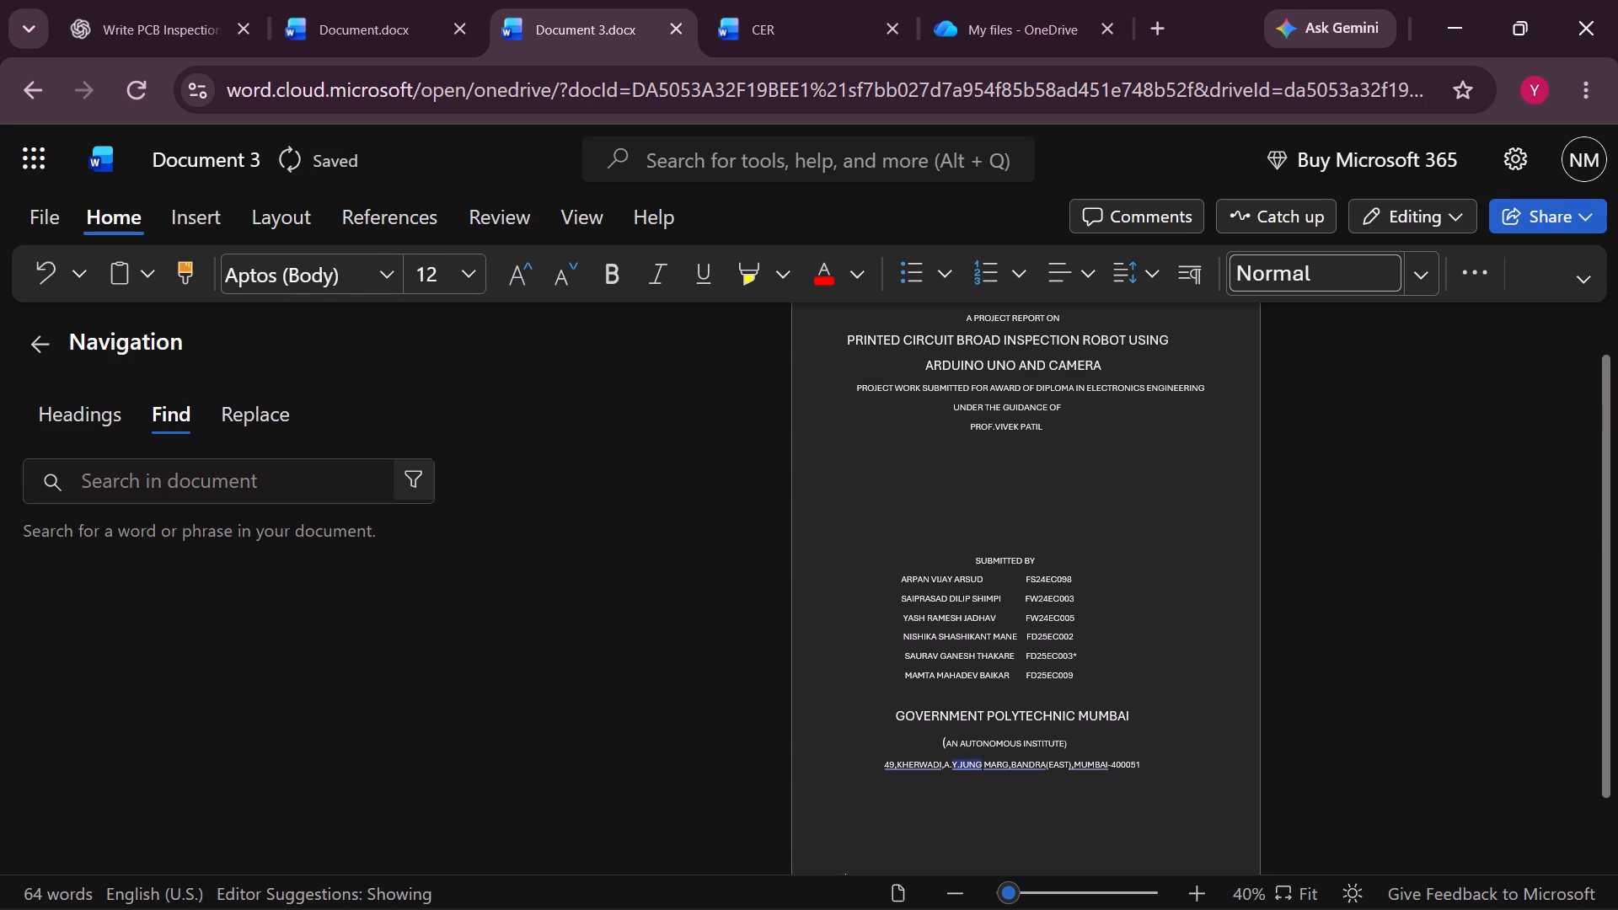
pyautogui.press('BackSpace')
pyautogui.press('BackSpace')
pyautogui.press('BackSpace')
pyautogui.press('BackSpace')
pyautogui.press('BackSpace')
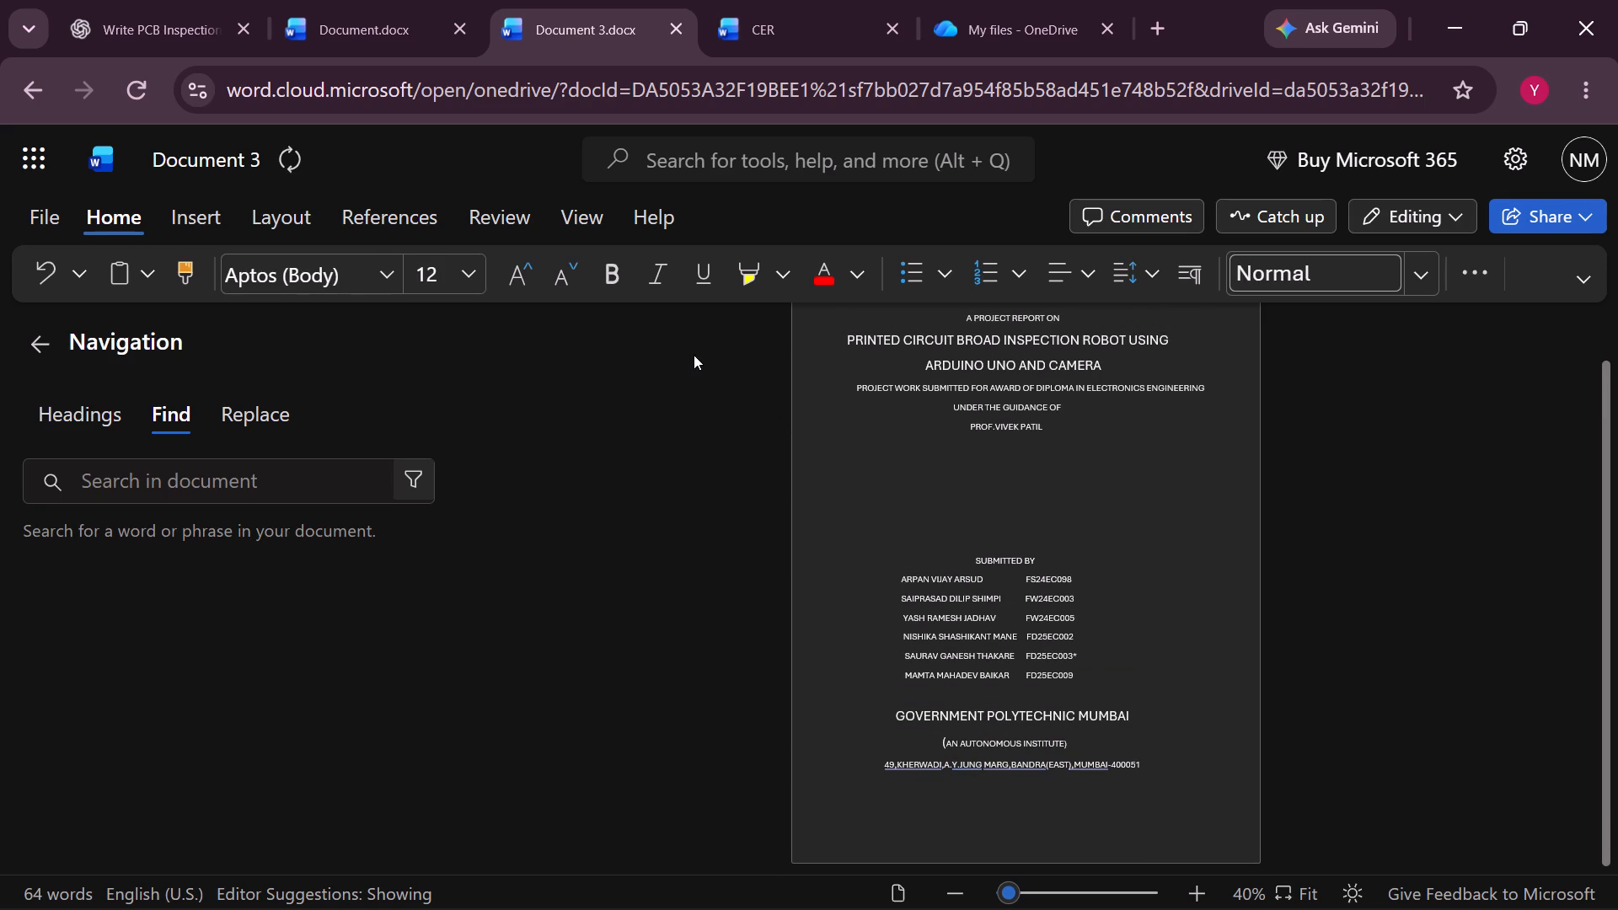
# Look at the blank Document file, and return to Document 3 to review the title page from top to bottom.
pyautogui.click(371, 26)
pyautogui.scroll(2, 431, 31)
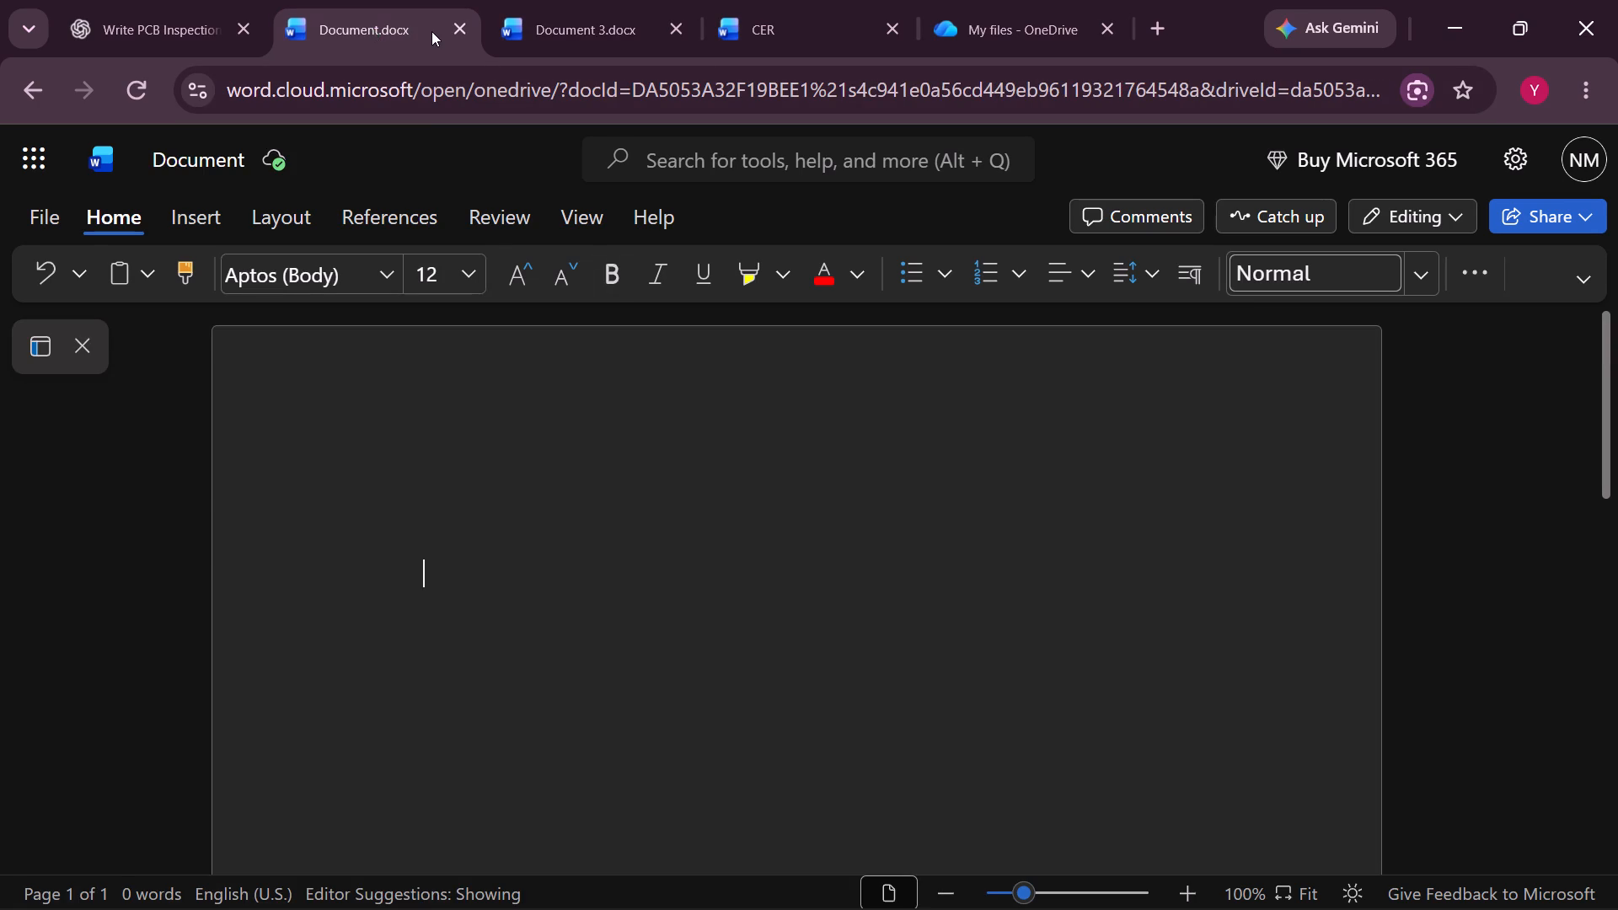
pyautogui.scroll(-8, 431, 31)
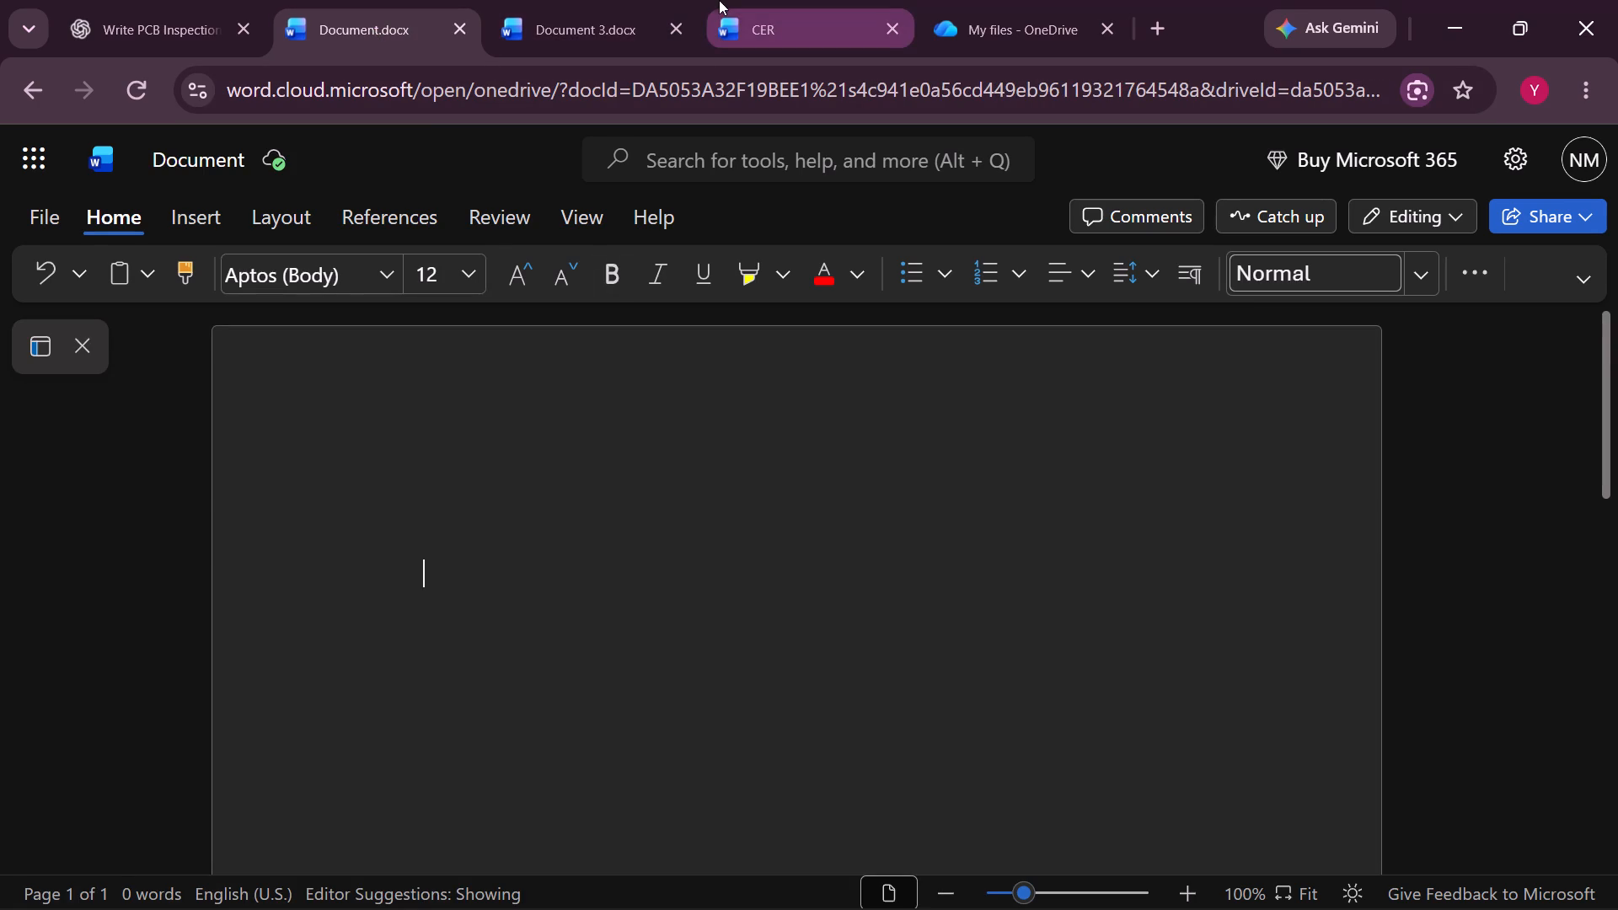
pyautogui.click(610, 35)
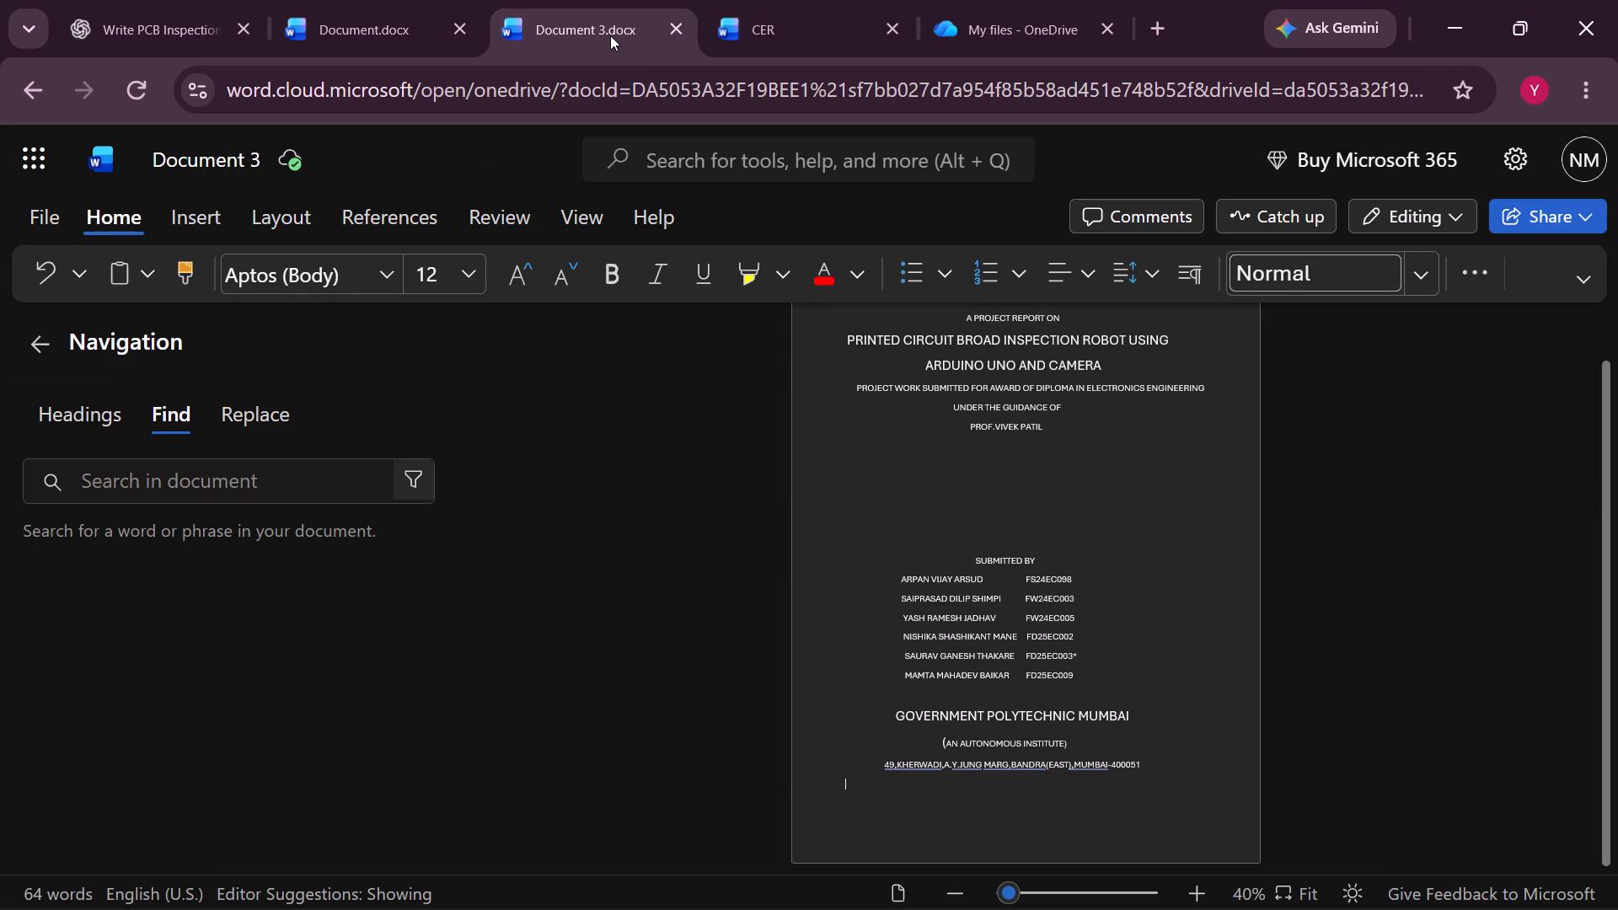
pyautogui.scroll(-2, 613, 1)
pyautogui.scroll(2, 613, 1)
pyautogui.scroll(-1, 613, 1)
pyautogui.scroll(-1, 892, 410)
pyautogui.scroll(2, 892, 410)
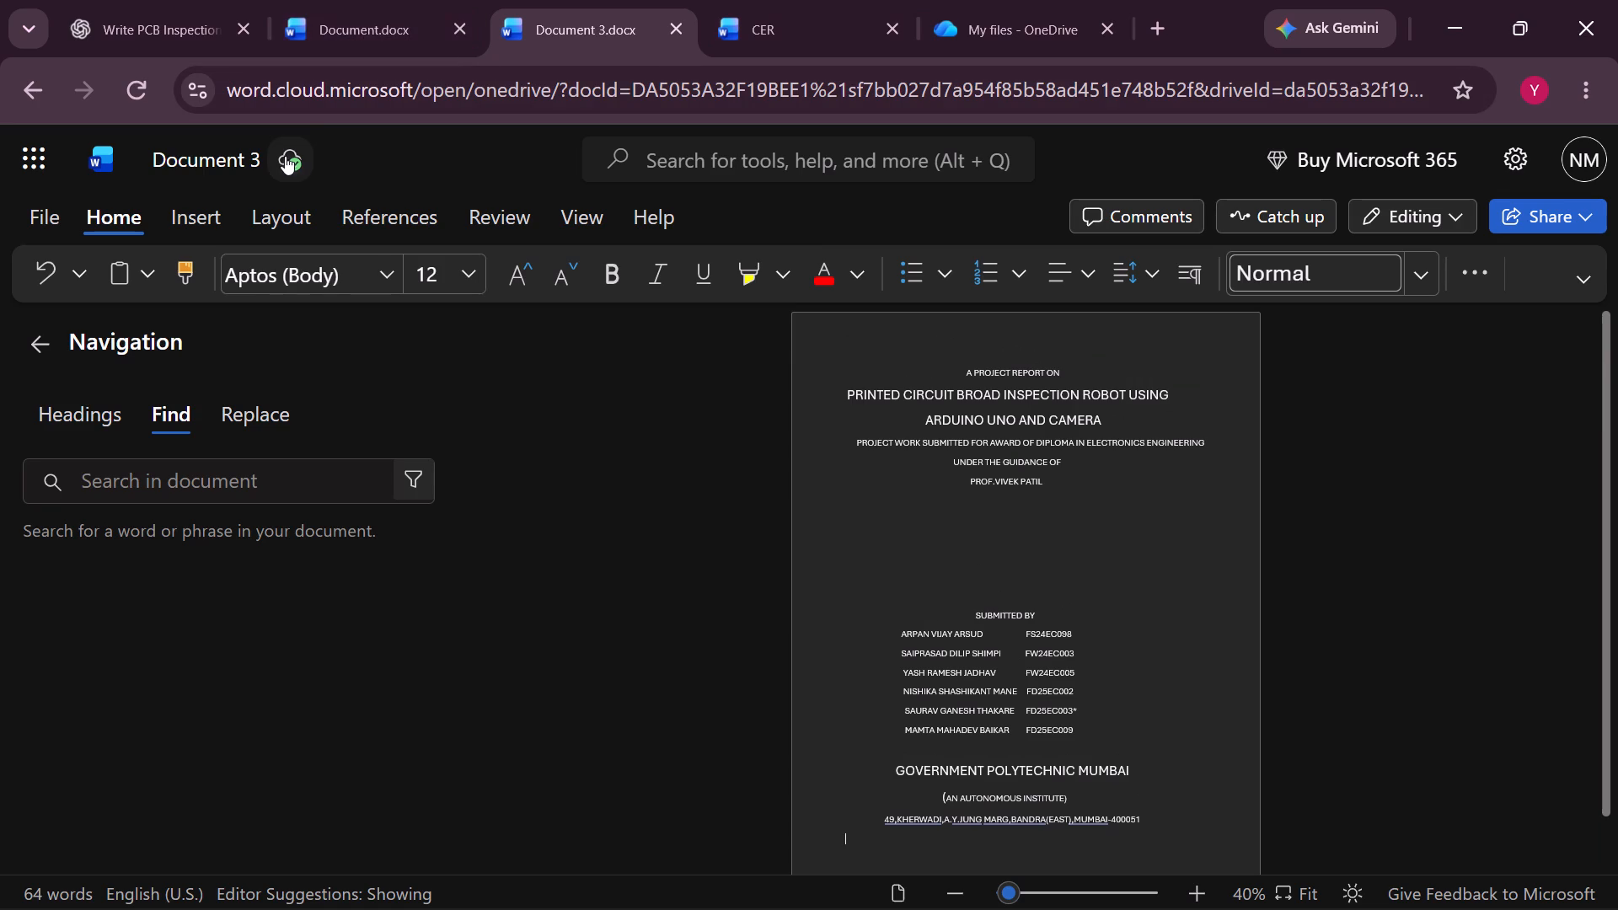
# Check the save status and file location of Document 3.
pyautogui.click(284, 156)
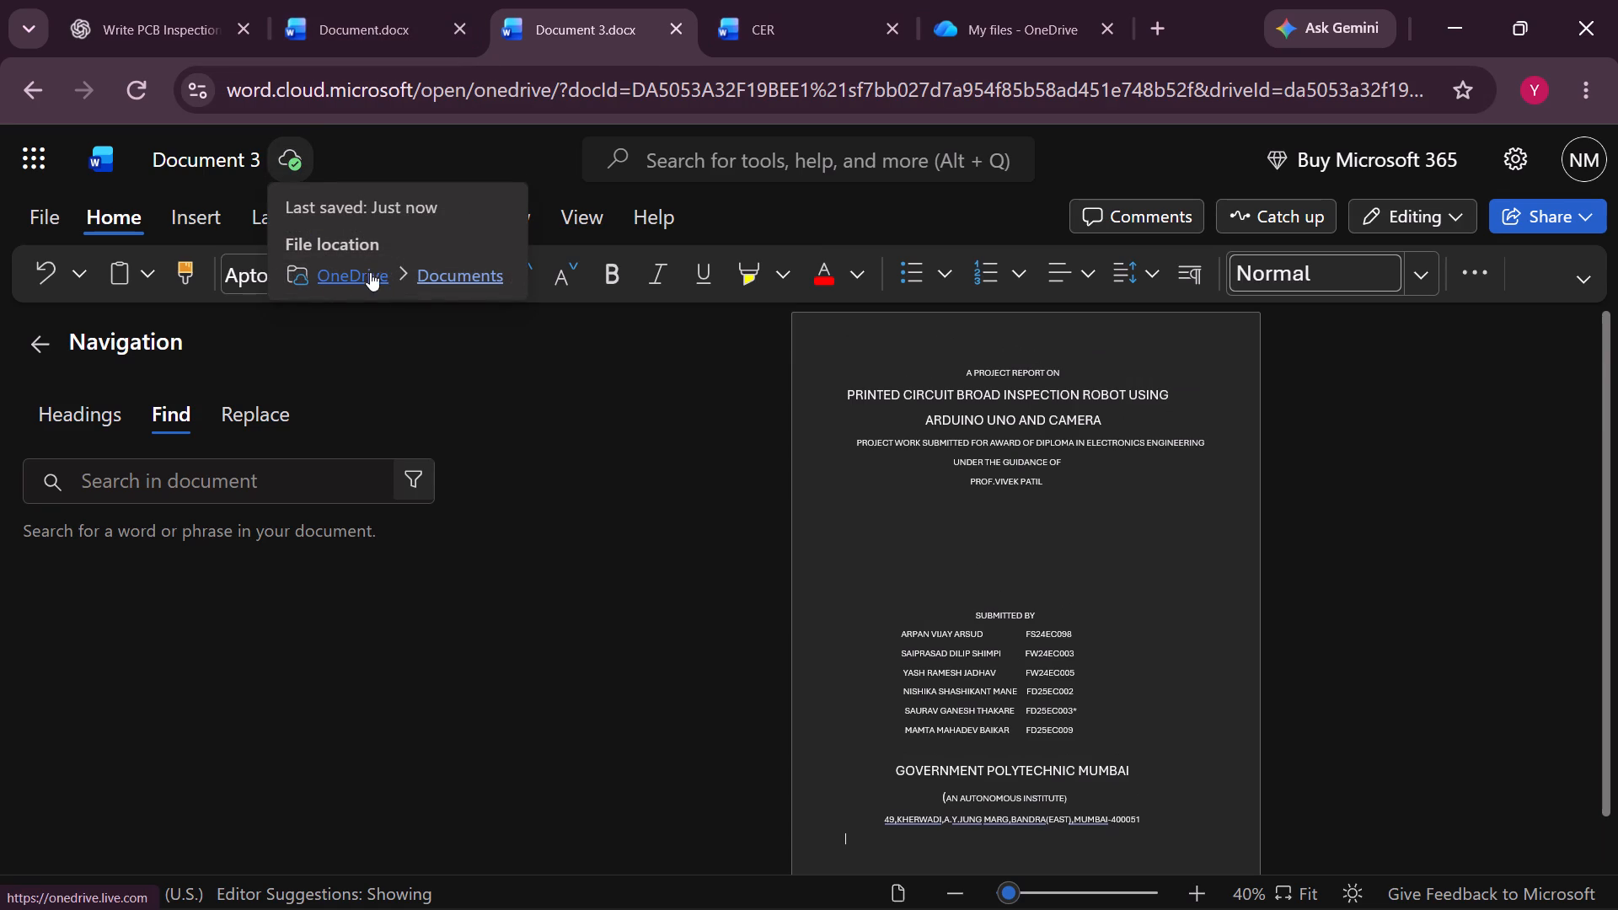
pyautogui.click(534, 393)
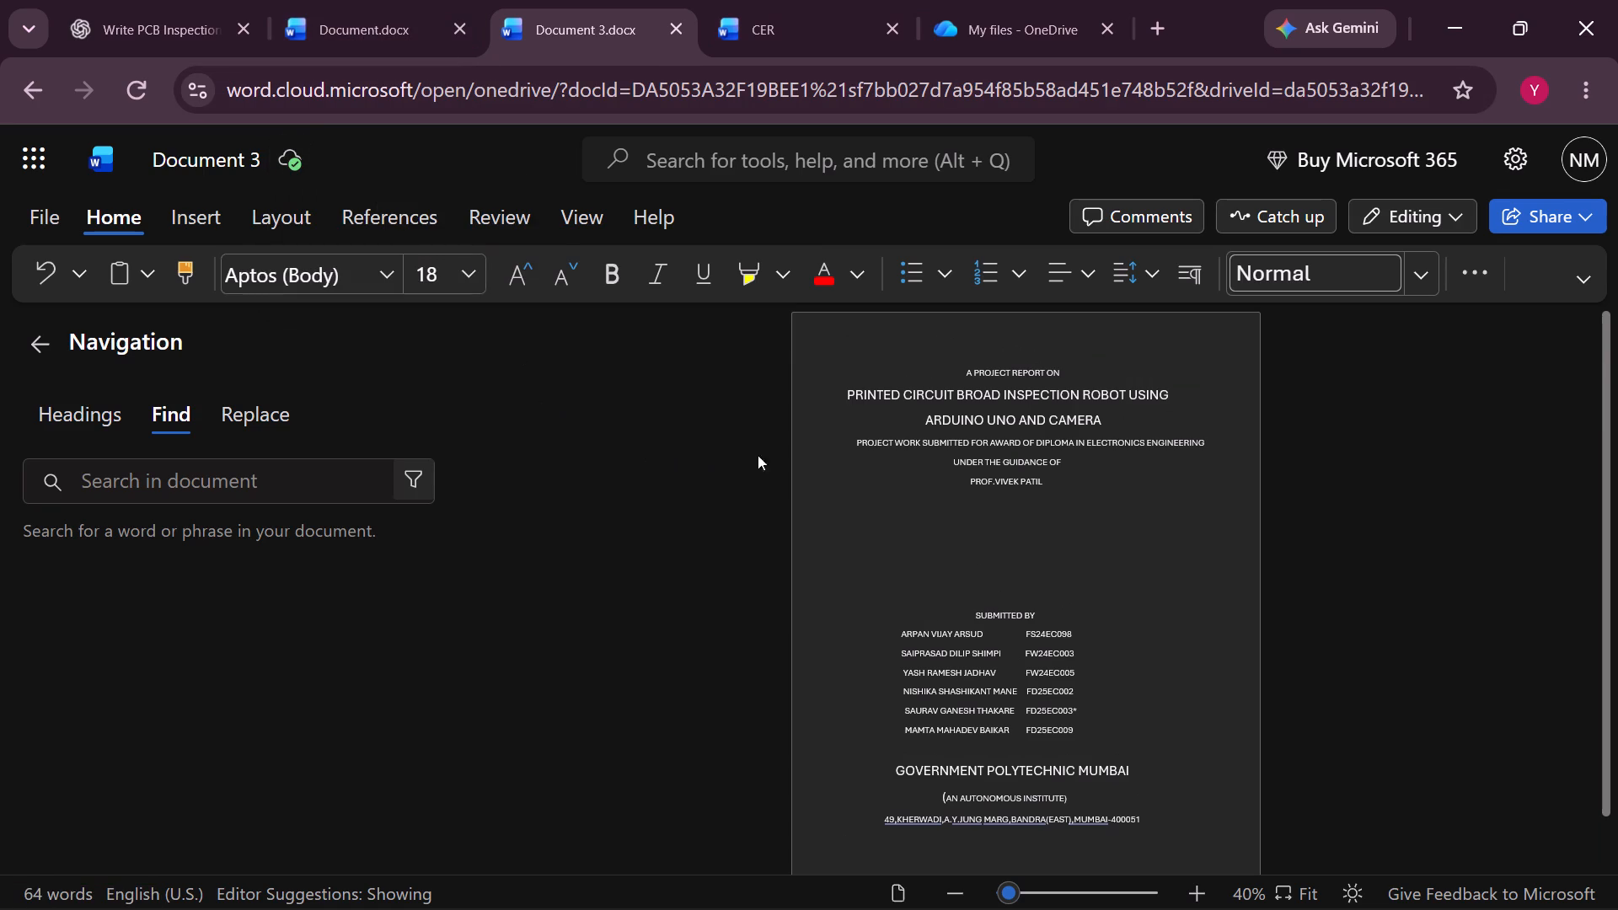
# Remove two spaces in front of the "A PROJECT REPORT ON" line, keeping it on its original line of the title page.
pyautogui.click(1031, 350)
pyautogui.click(956, 373)
pyautogui.press('BackSpace')
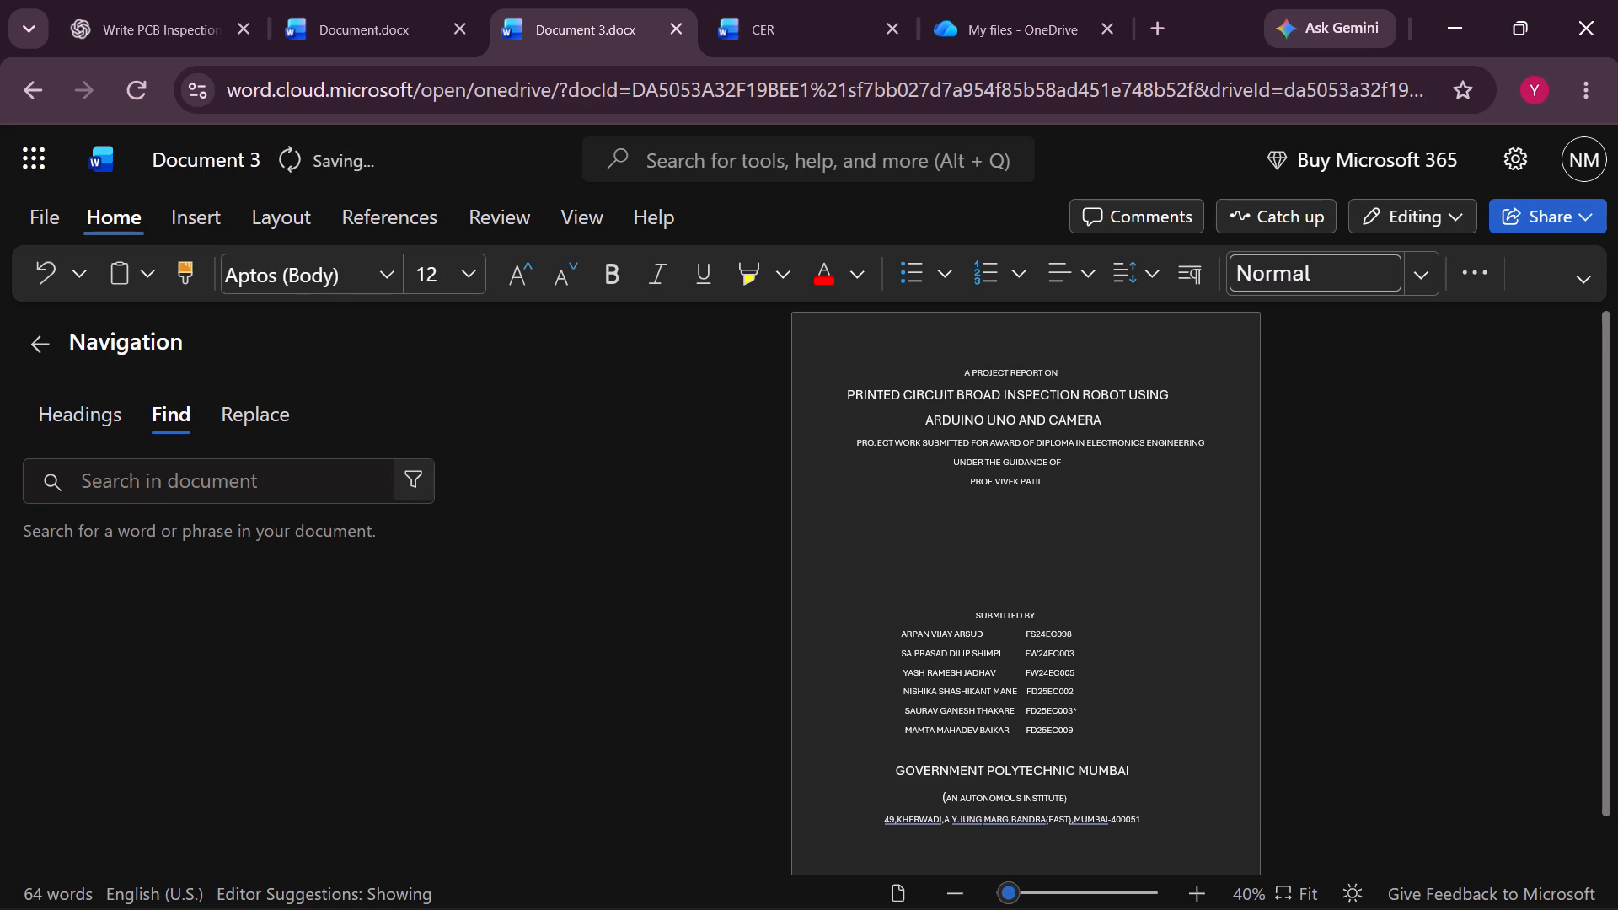
pyautogui.press('BackSpace')
pyautogui.press('Return')
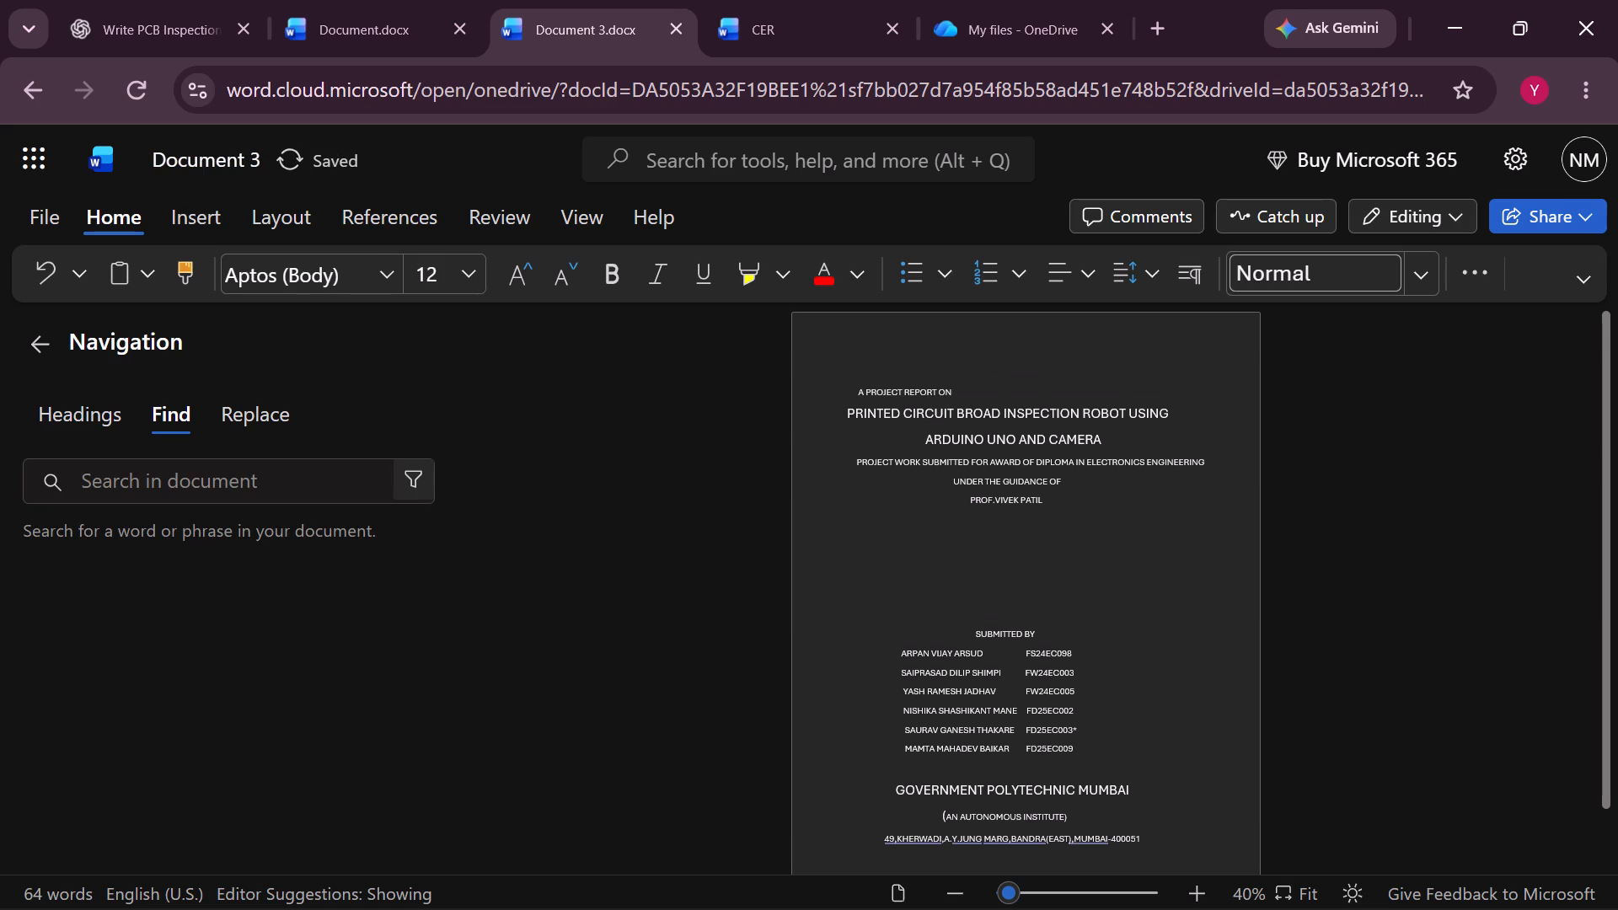
pyautogui.press('BackSpace')
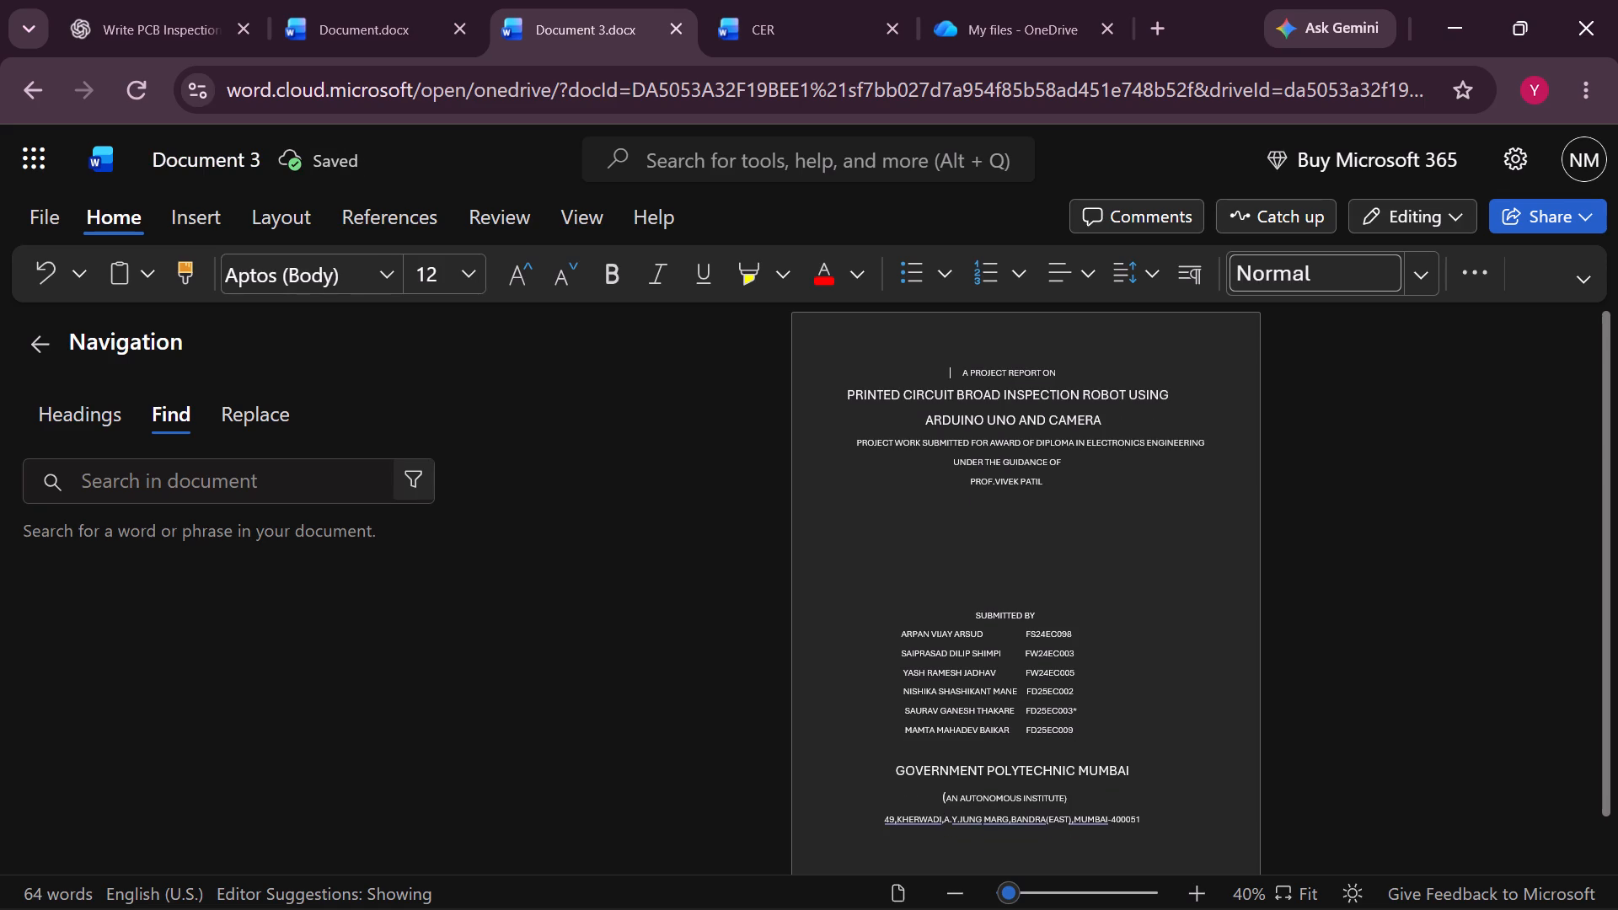
# Add three more blank lines after the institute's address line at the bottom of the title page.
pyautogui.scroll(2, 983, 386)
pyautogui.scroll(-5, 983, 386)
pyautogui.scroll(-2, 1053, 499)
pyautogui.click(1191, 761)
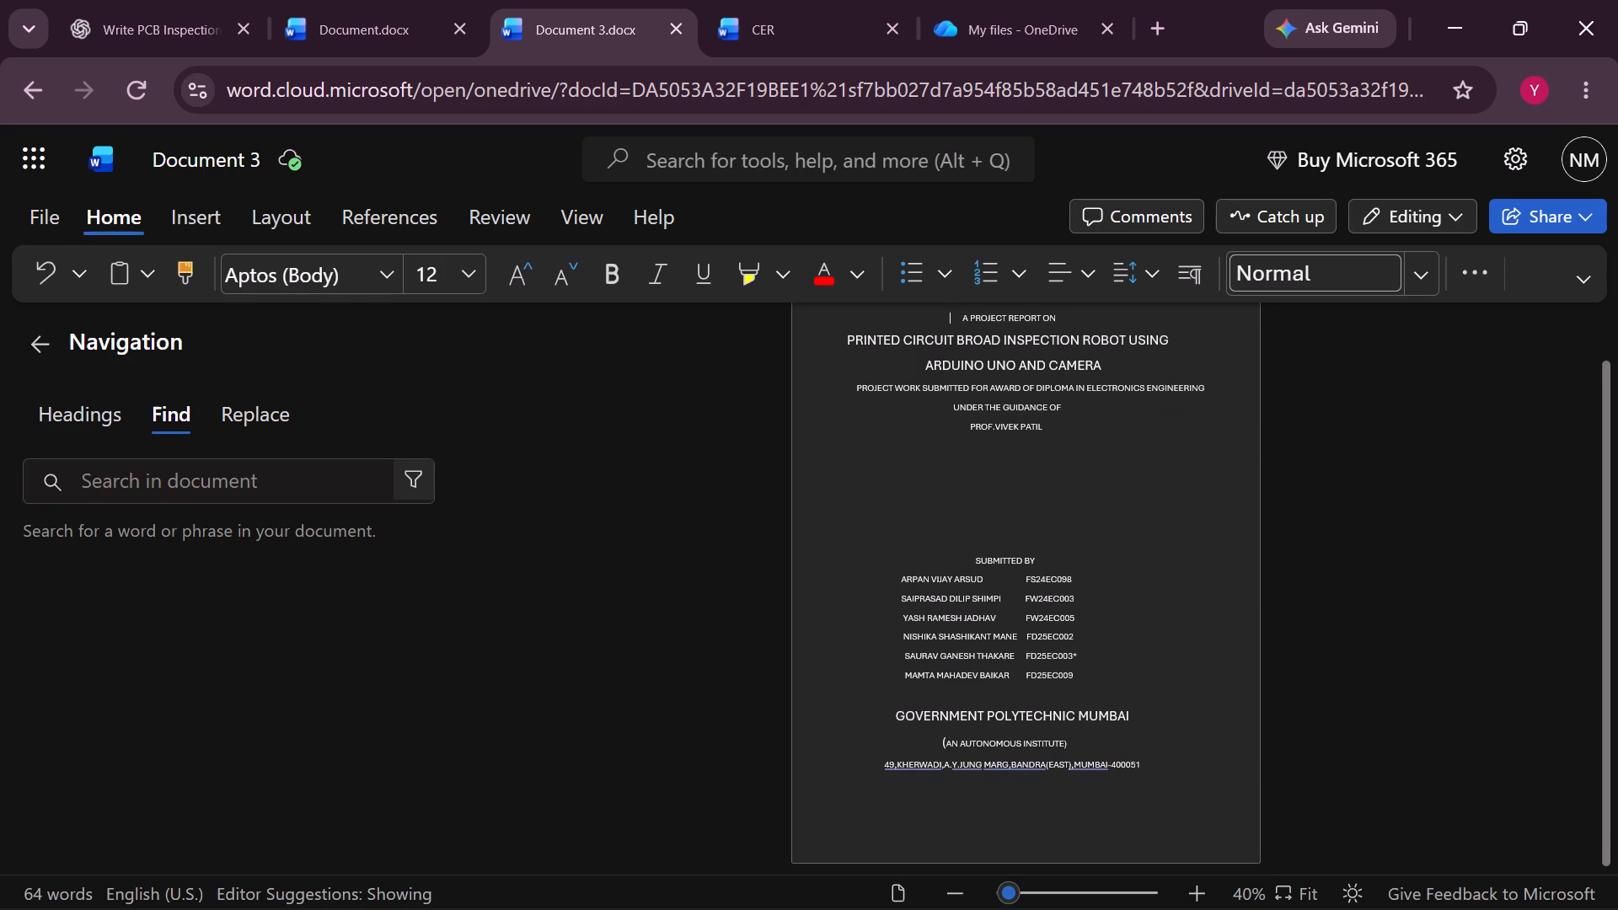
pyautogui.press('Return')
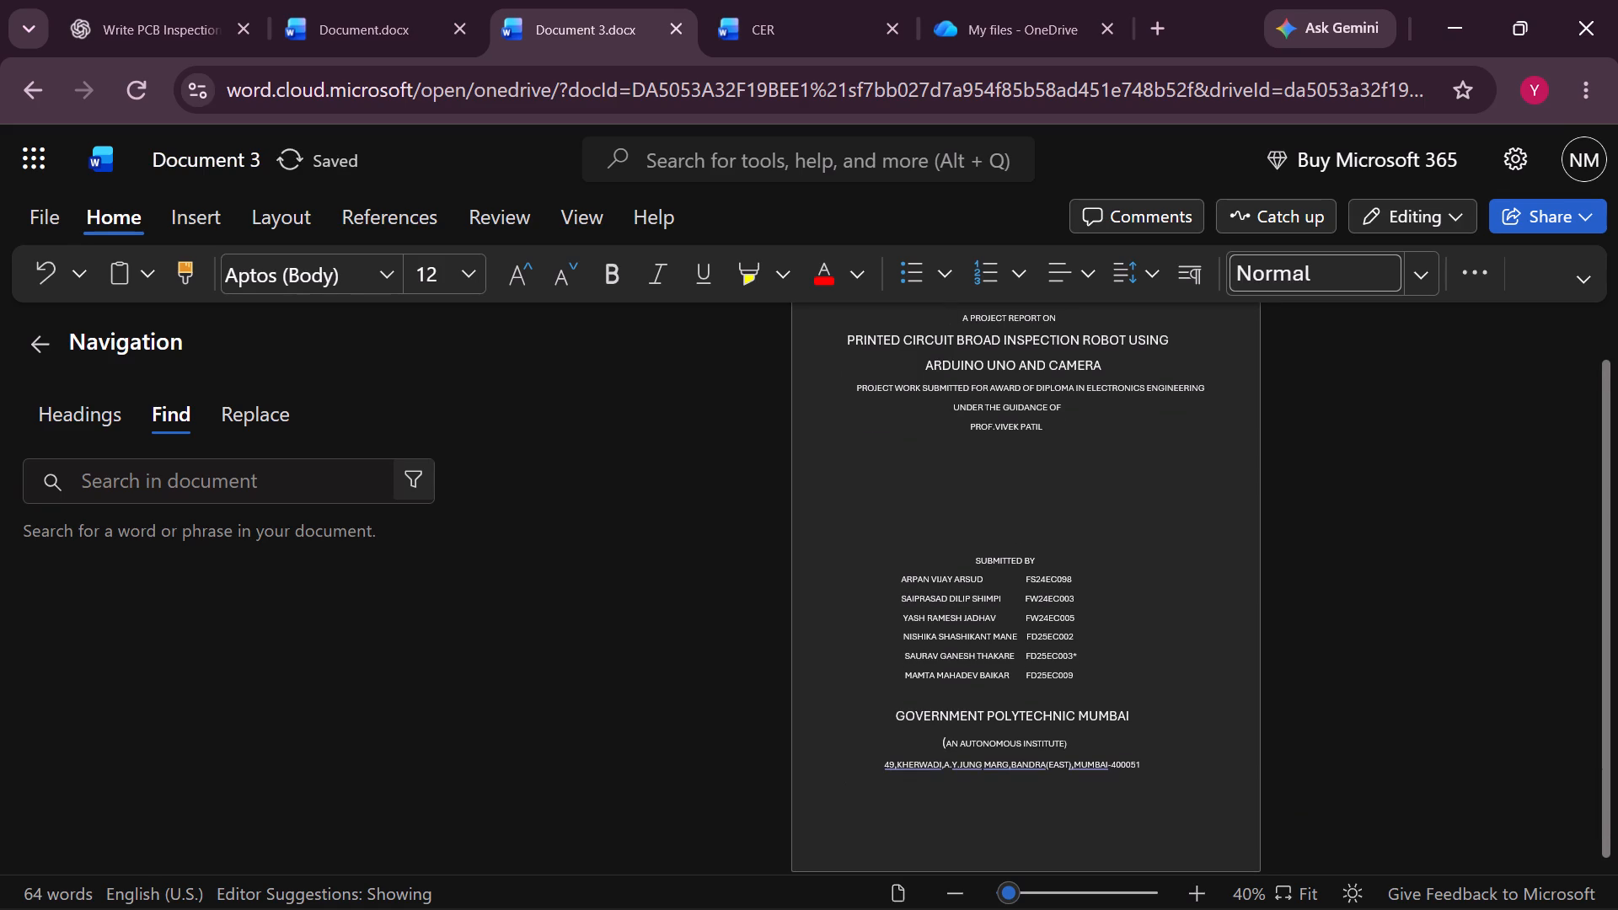
pyautogui.press('Return')
pyautogui.press('Return')
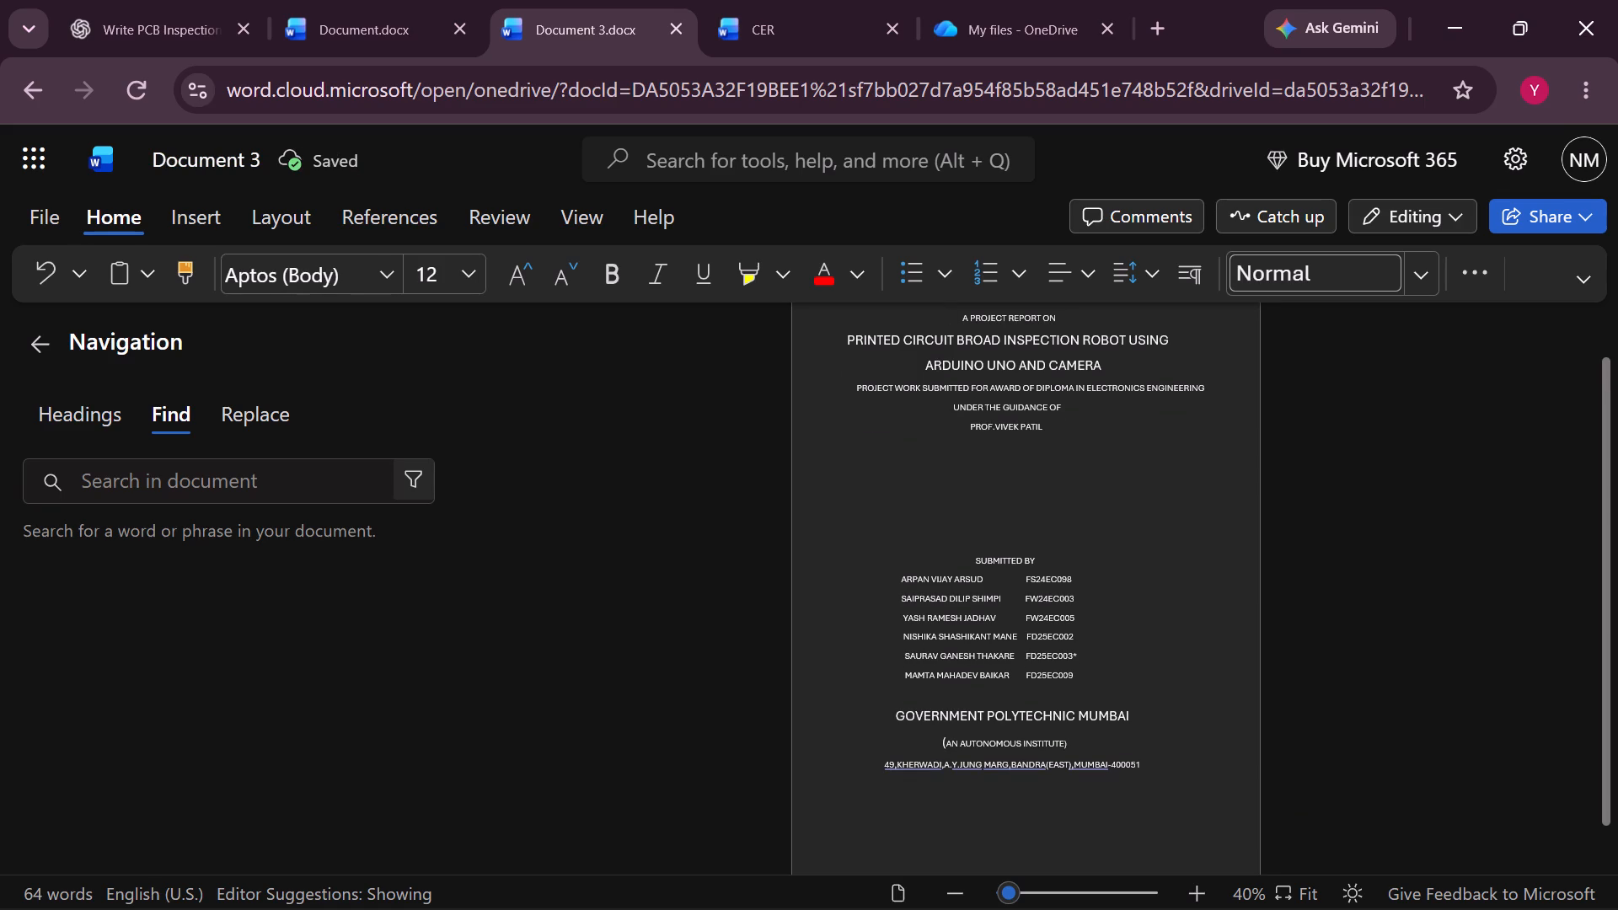
pyautogui.scroll(2, 1178, 669)
pyautogui.scroll(-5, 1178, 669)
pyautogui.press('Return')
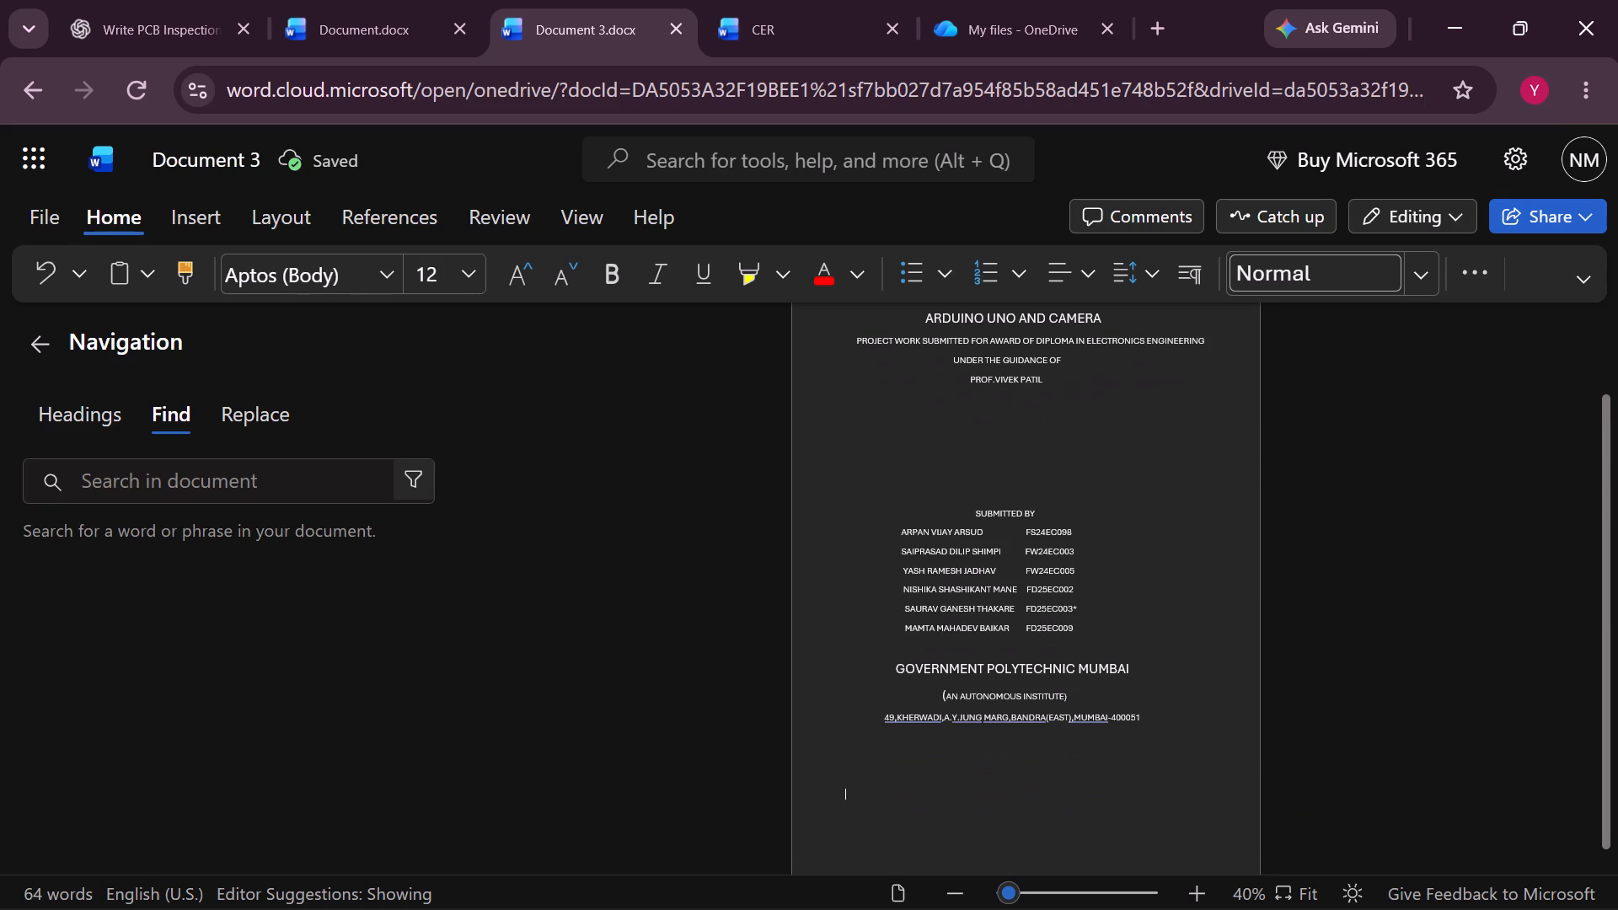
pyautogui.press('BackSpace')
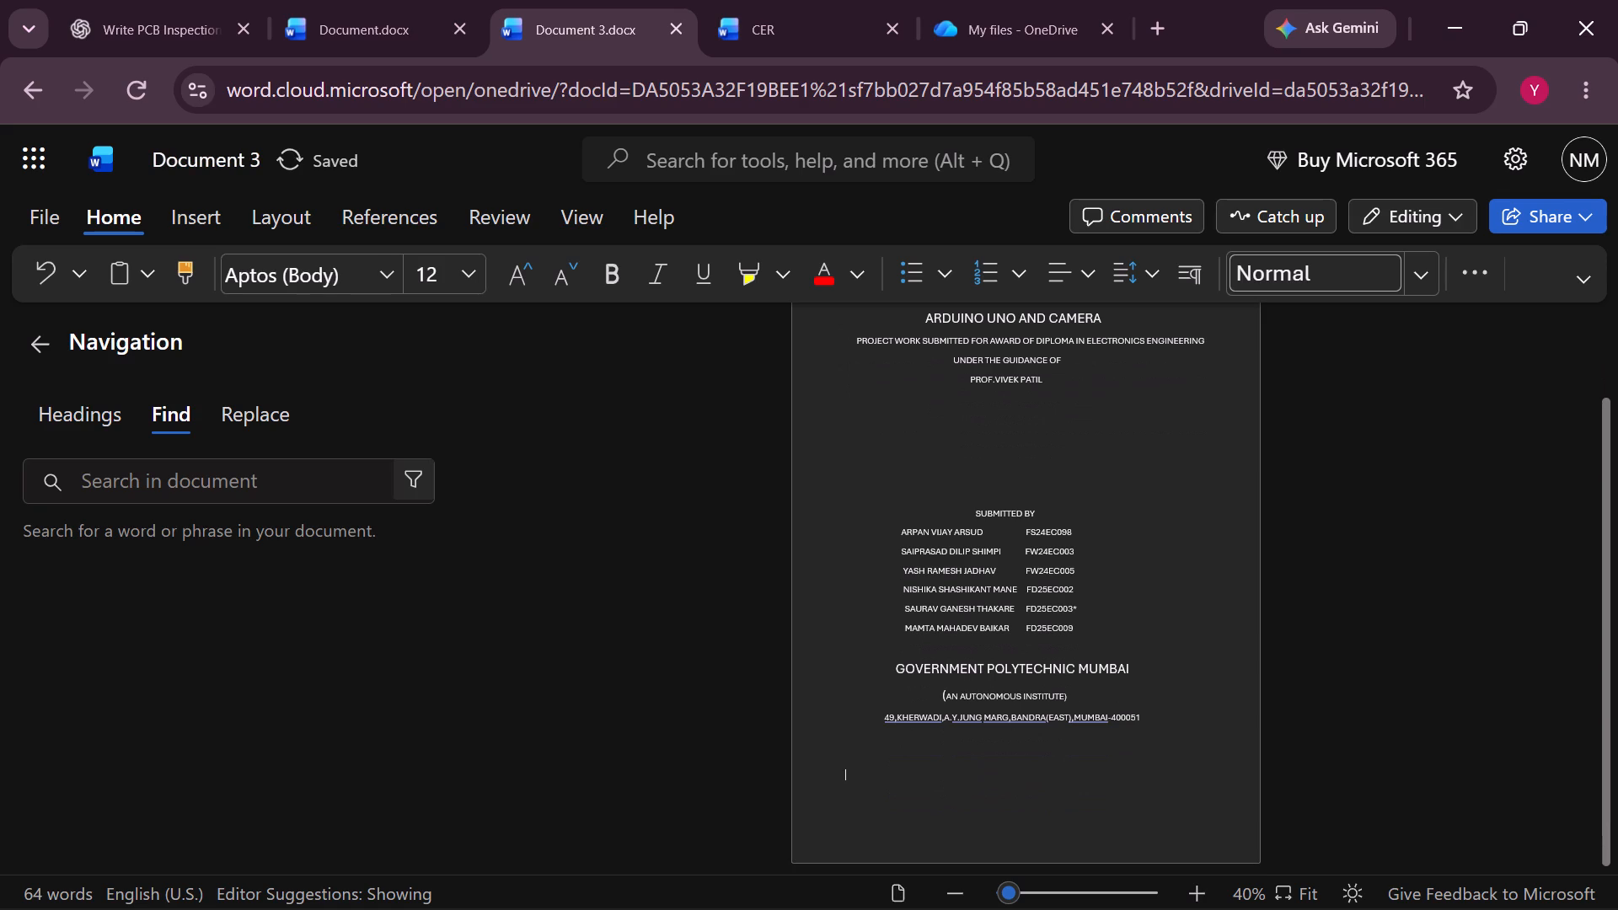
# Look at the blank Document file again, and return to Document 3 to inspect the lower part of the title page.
pyautogui.click(368, 25)
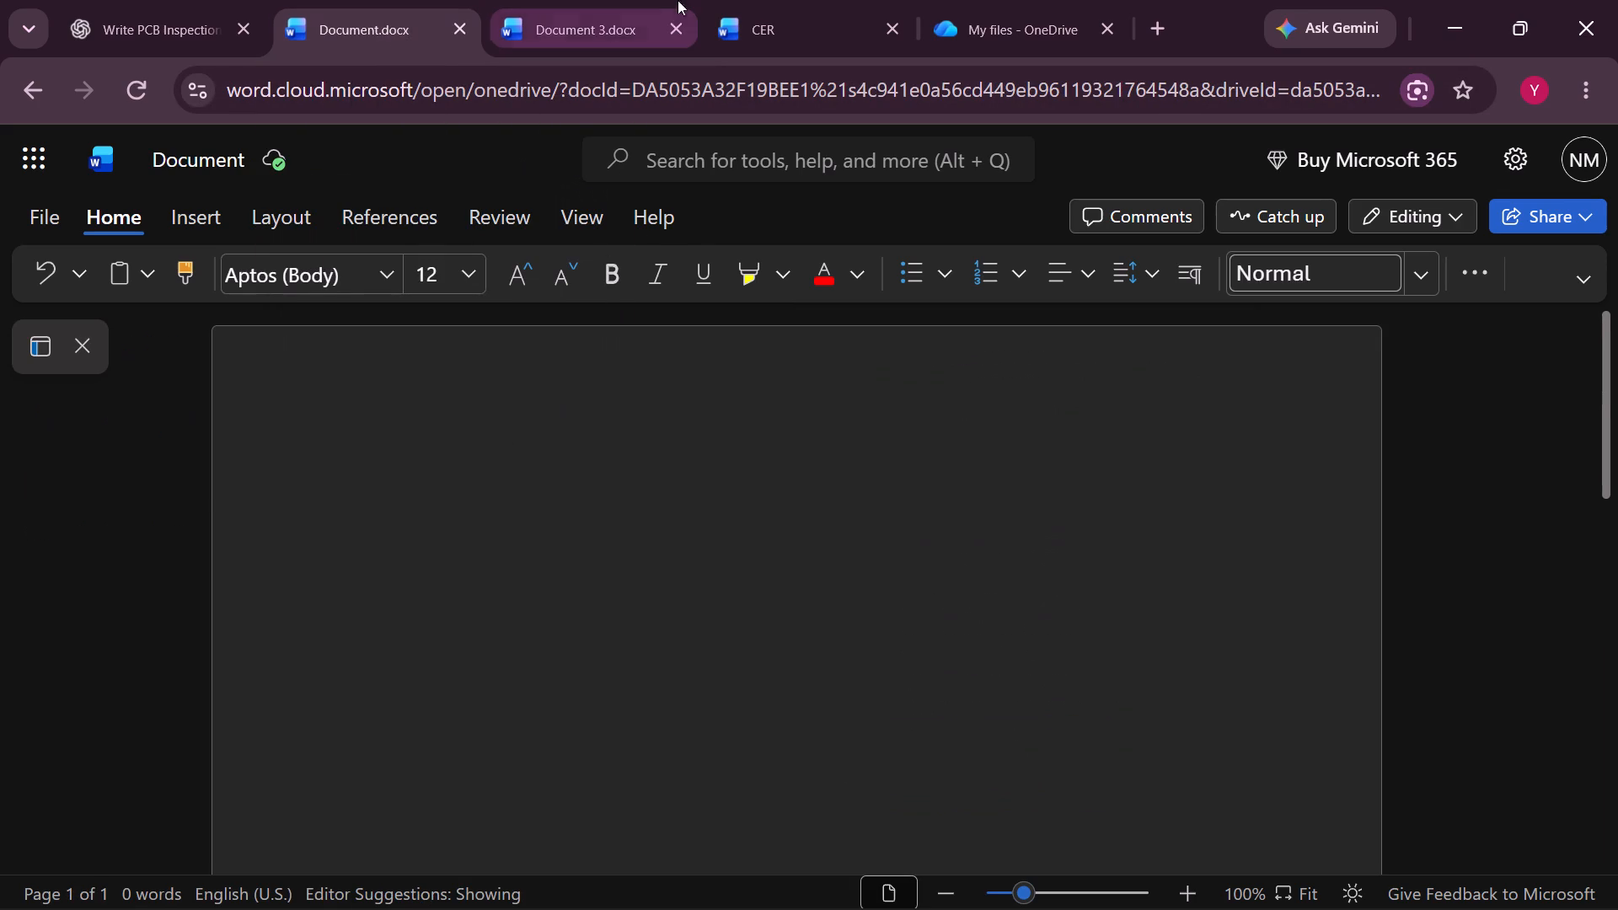
pyautogui.click(608, 29)
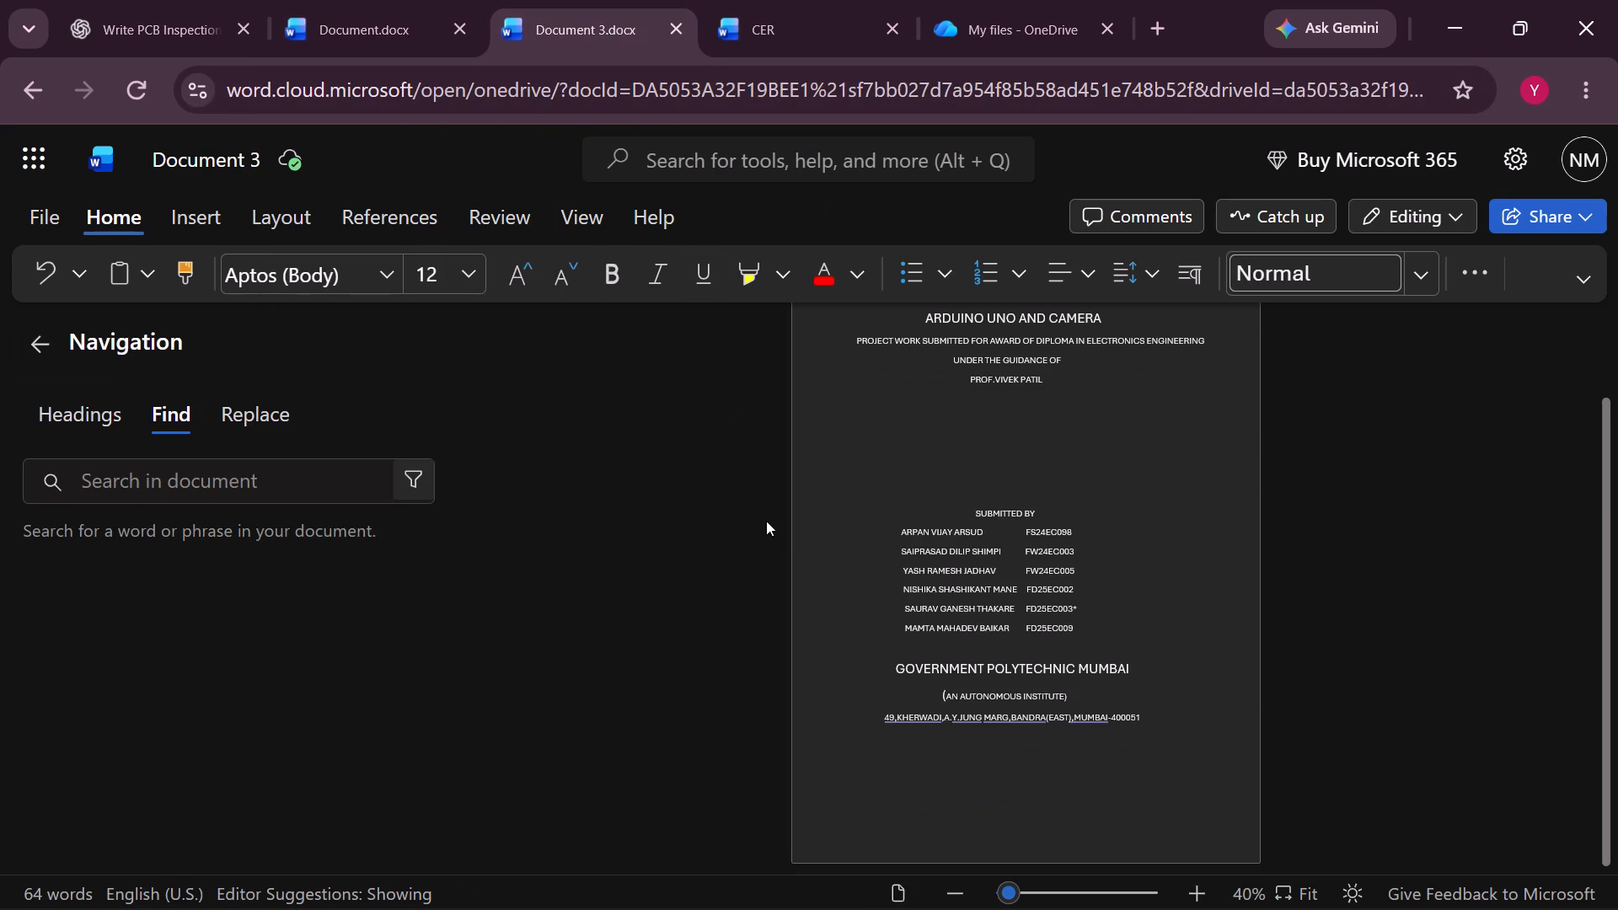
pyautogui.scroll(-2, 911, 578)
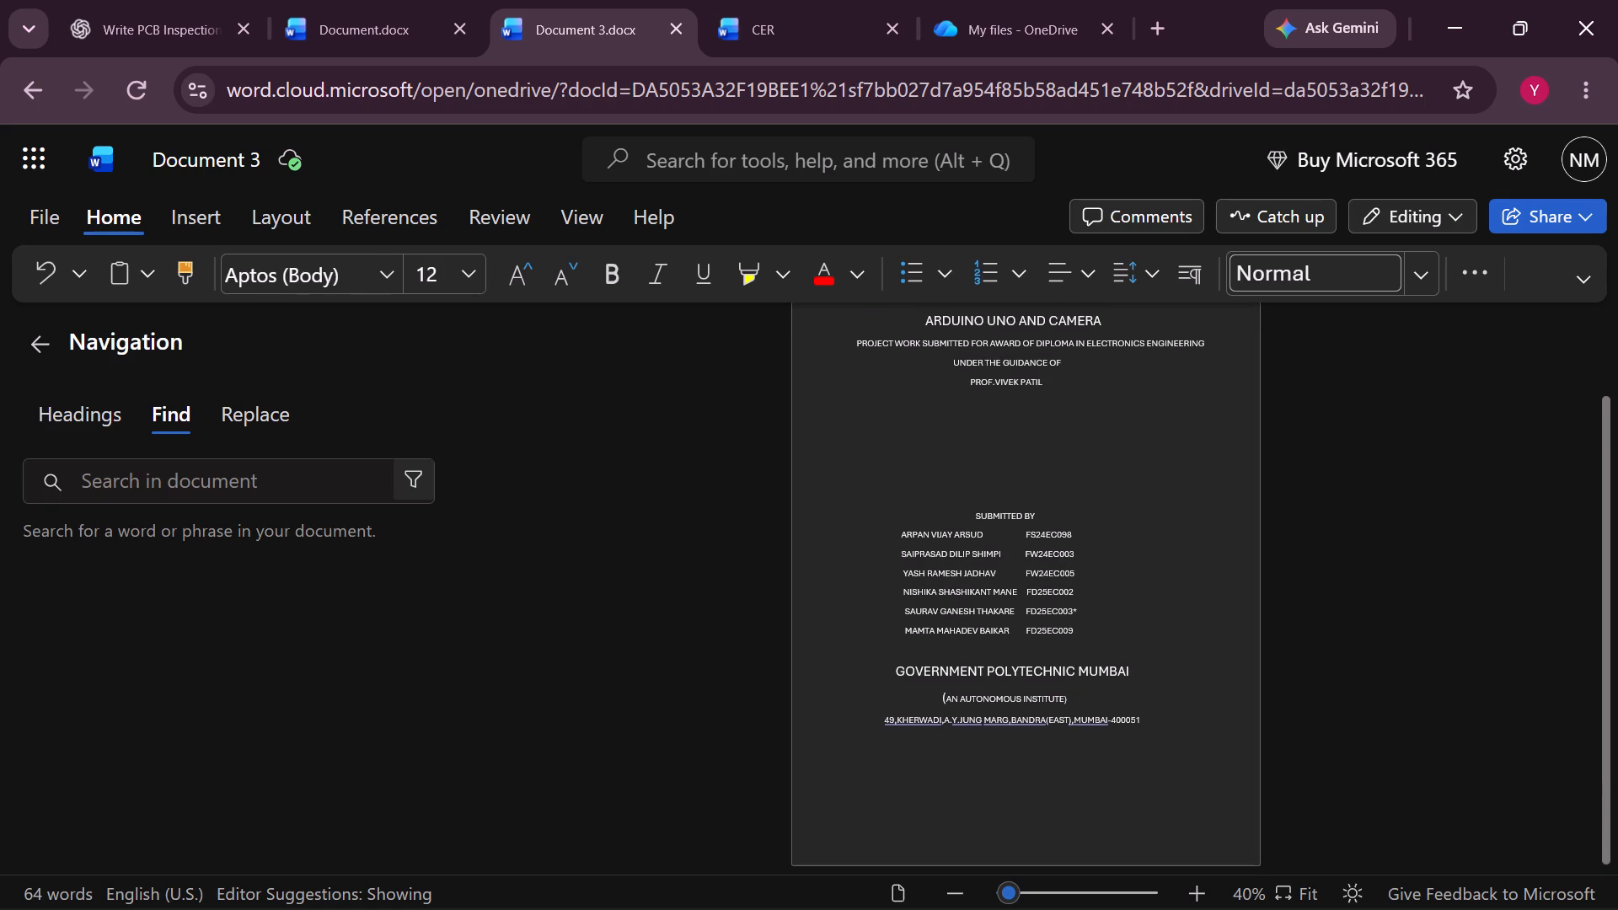
pyautogui.hscroll(1, 911, 578)
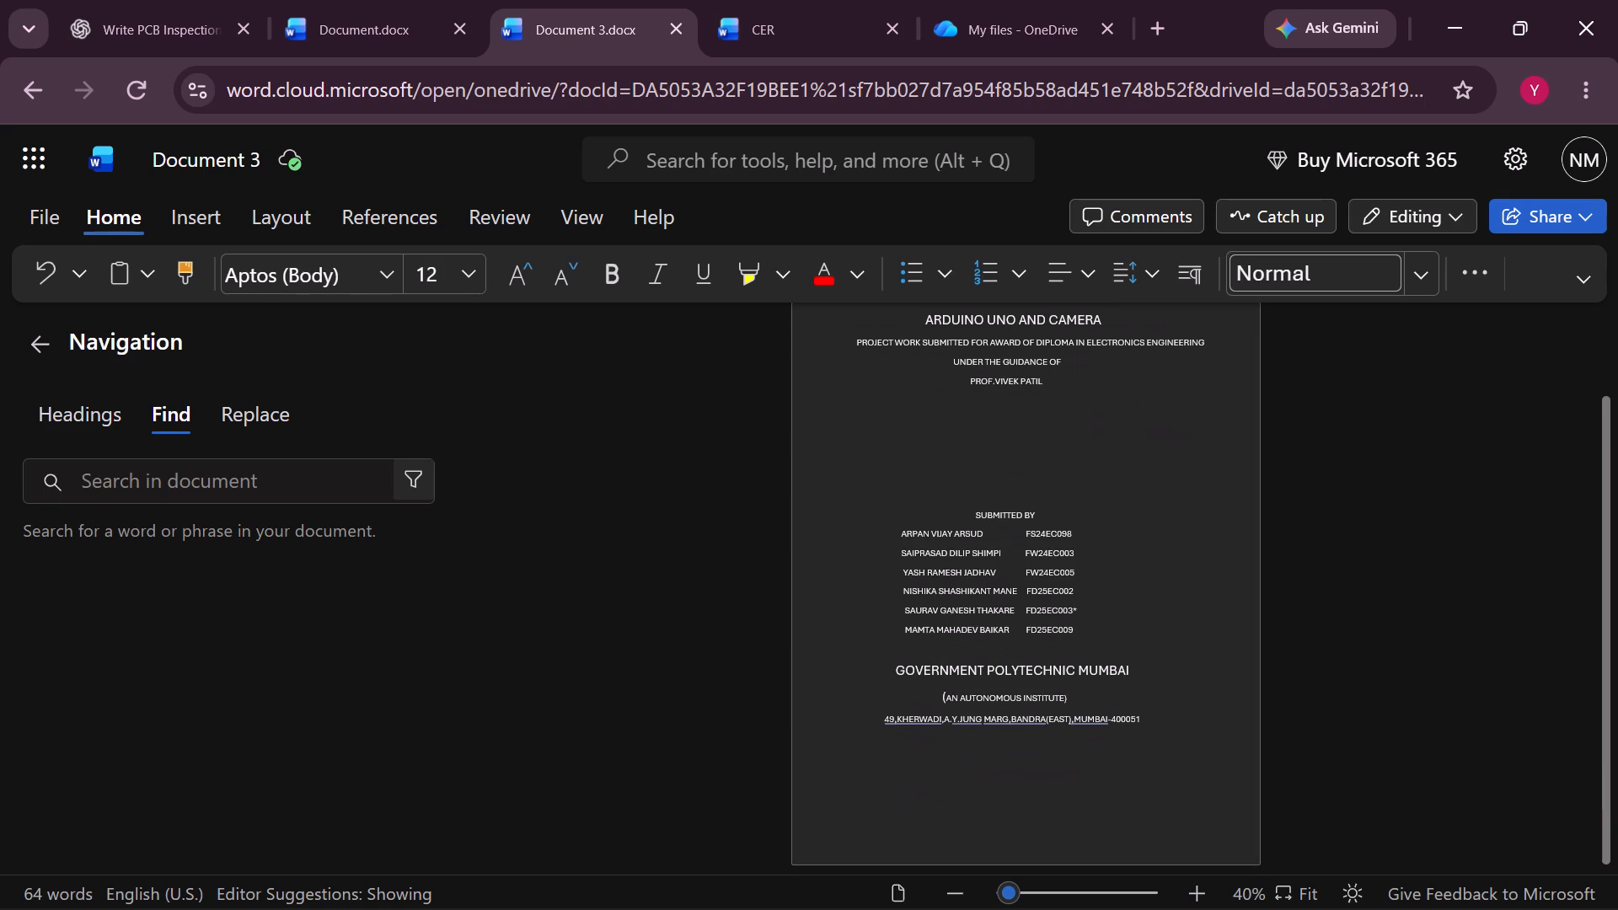
pyautogui.hscroll(-1, 1365, 423)
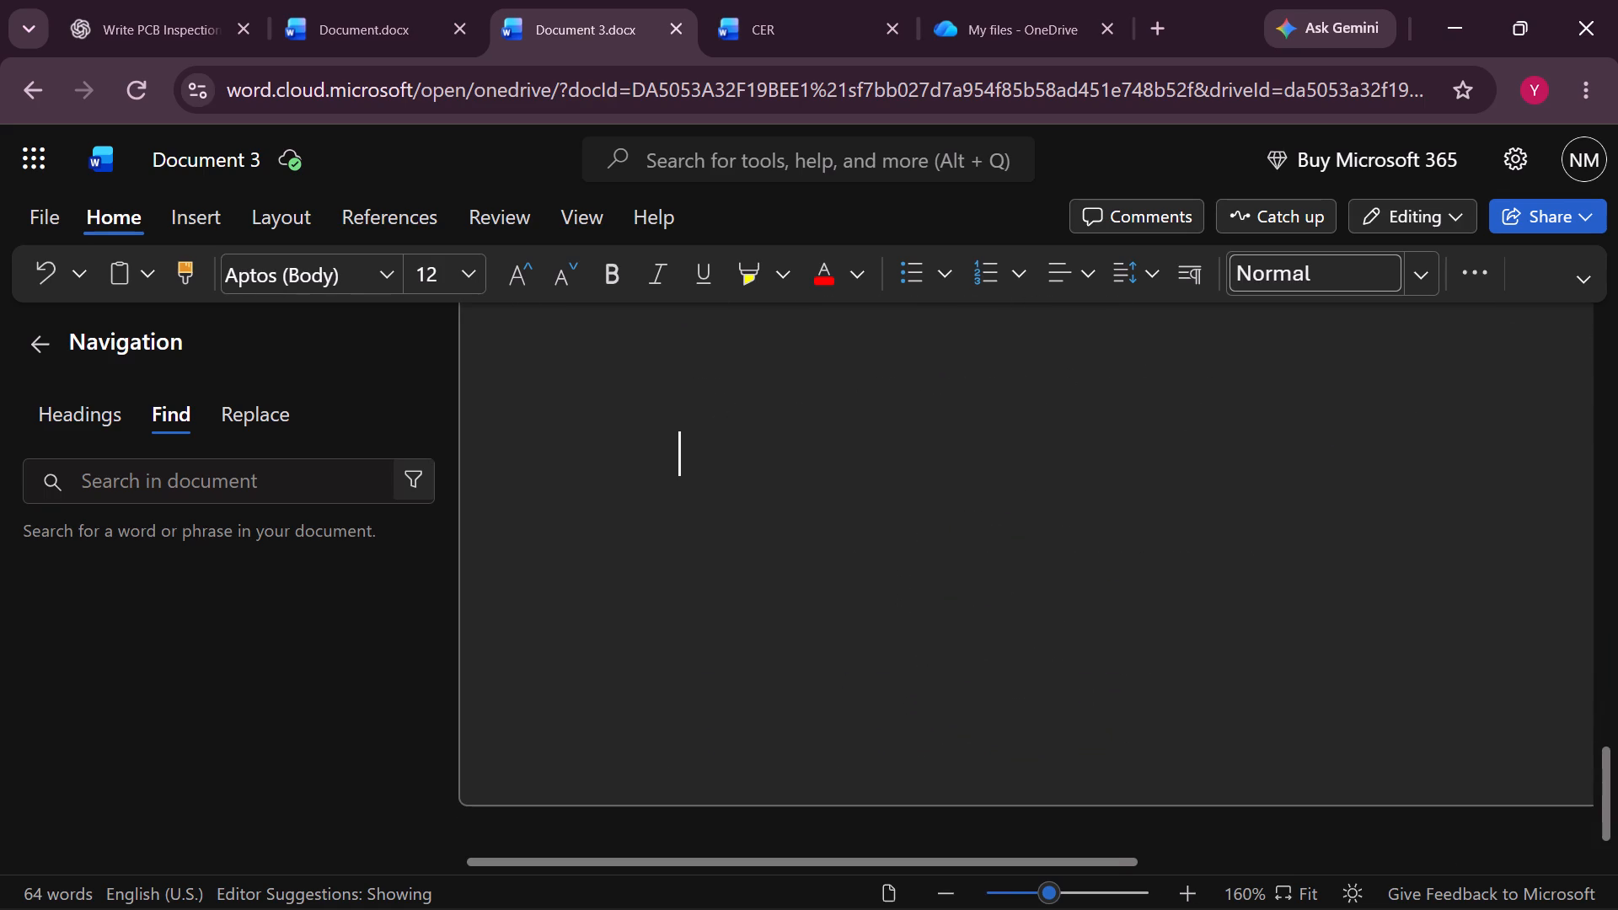
pyautogui.scroll(1, 1365, 423)
pyautogui.scroll(-1, 1365, 400)
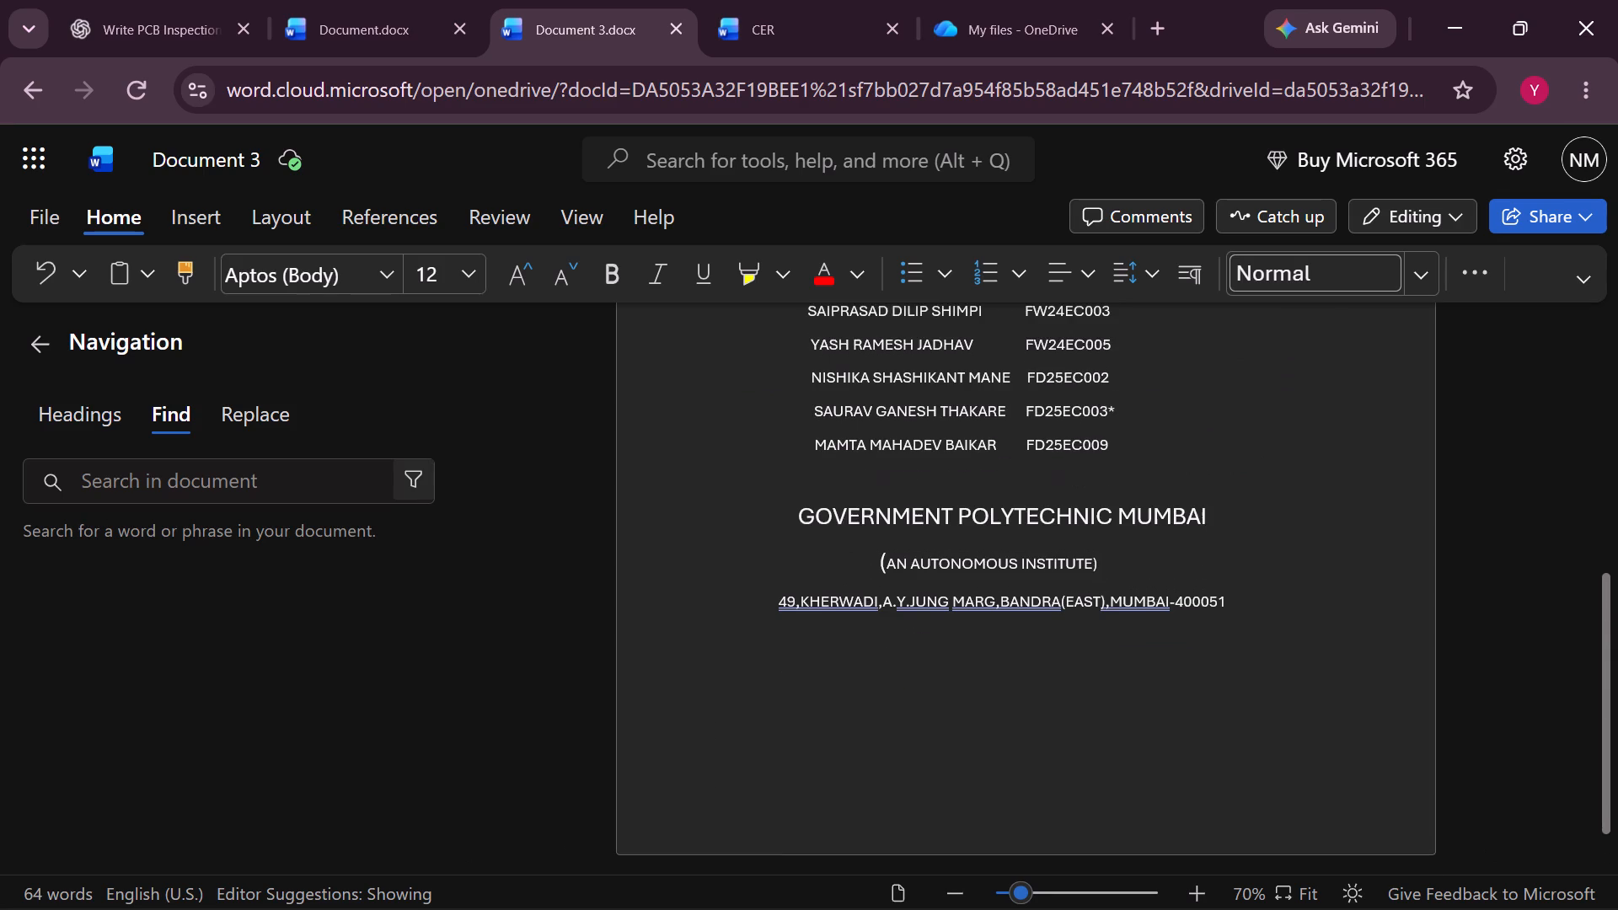
pyautogui.scroll(-1, 1365, 400)
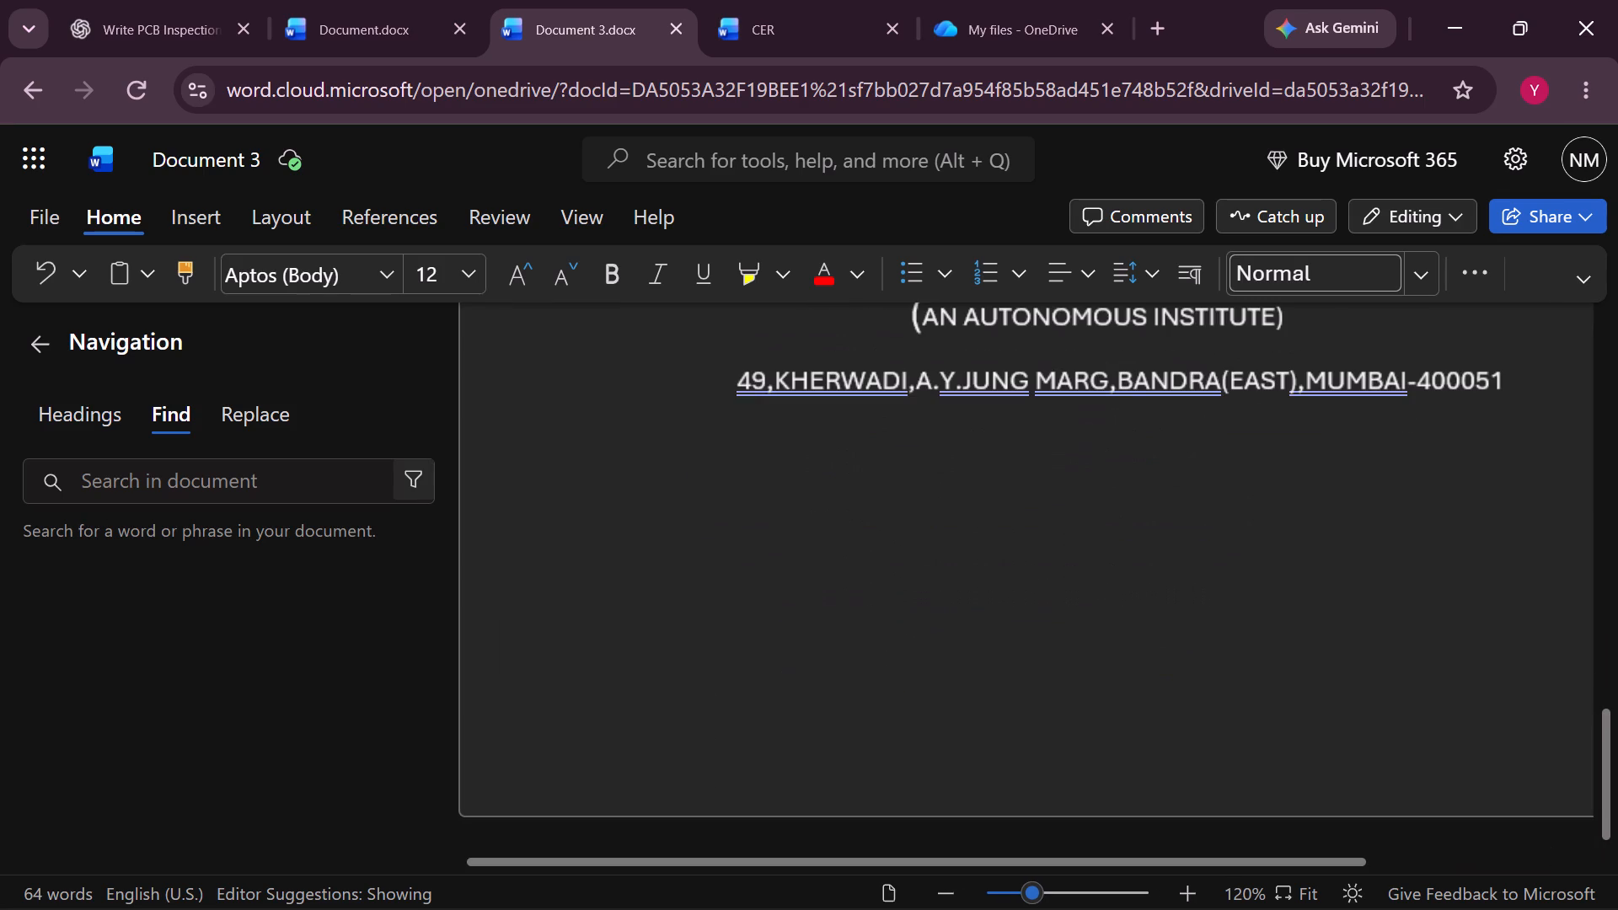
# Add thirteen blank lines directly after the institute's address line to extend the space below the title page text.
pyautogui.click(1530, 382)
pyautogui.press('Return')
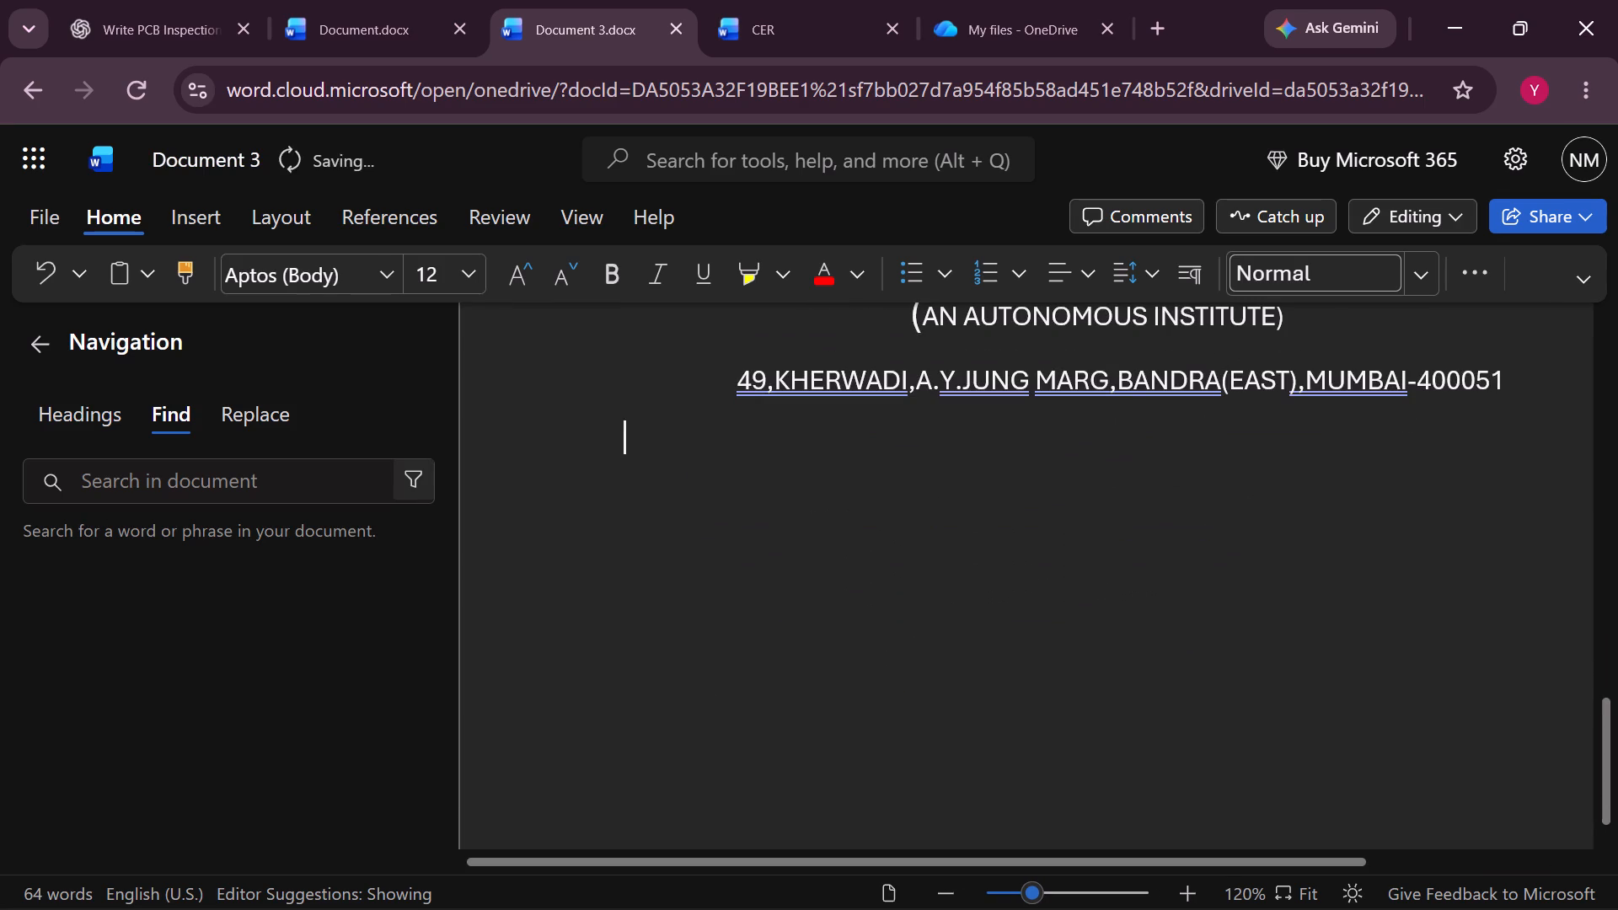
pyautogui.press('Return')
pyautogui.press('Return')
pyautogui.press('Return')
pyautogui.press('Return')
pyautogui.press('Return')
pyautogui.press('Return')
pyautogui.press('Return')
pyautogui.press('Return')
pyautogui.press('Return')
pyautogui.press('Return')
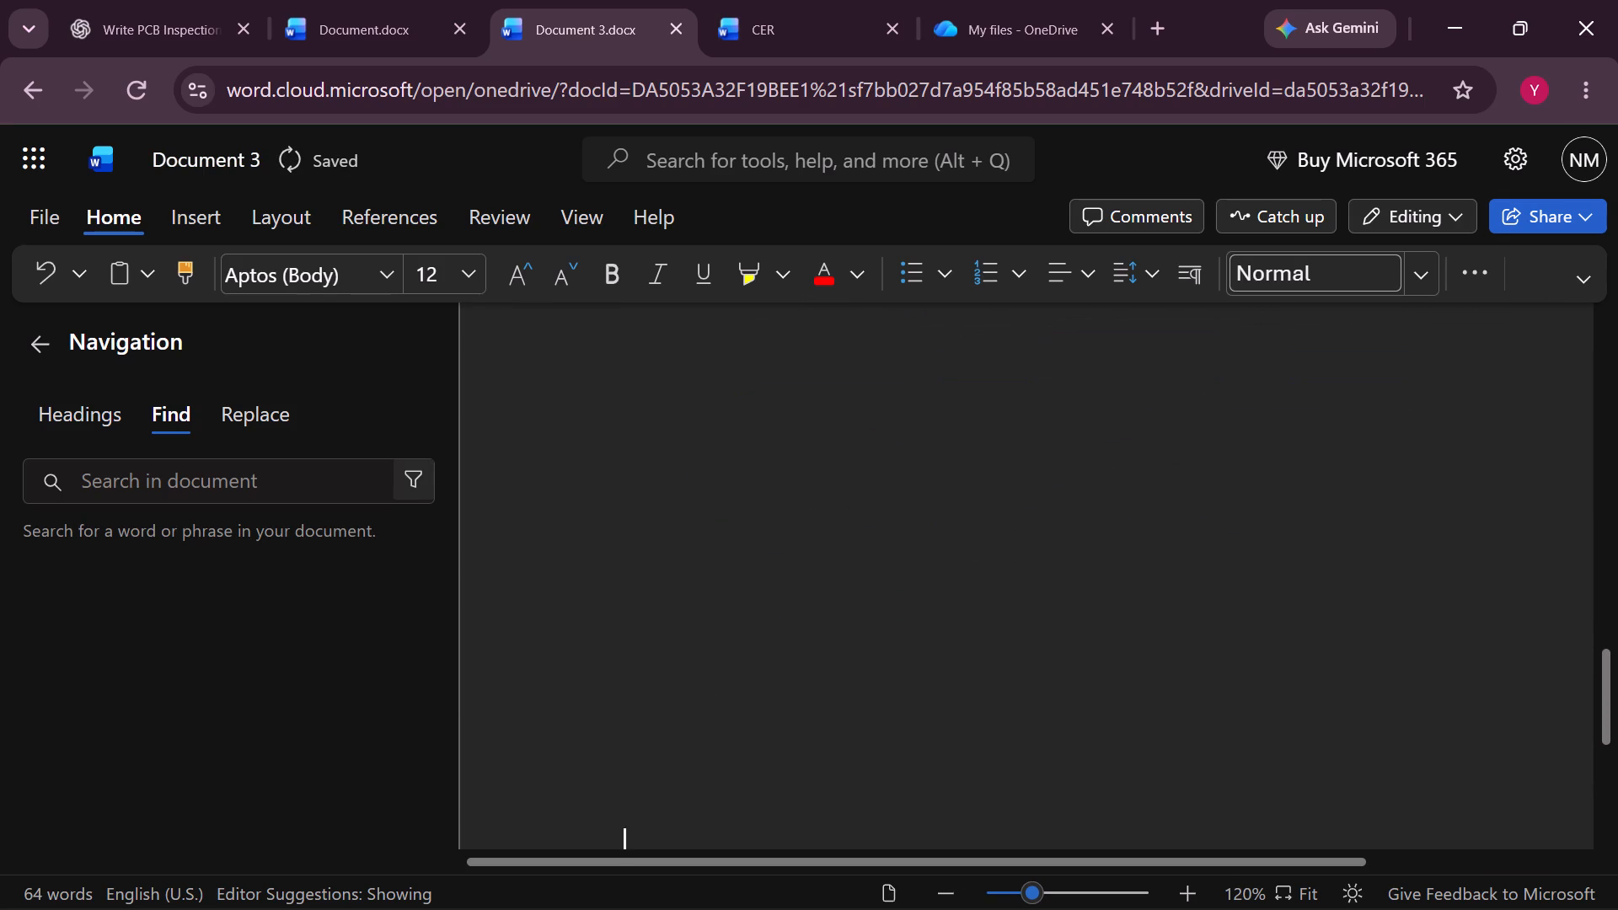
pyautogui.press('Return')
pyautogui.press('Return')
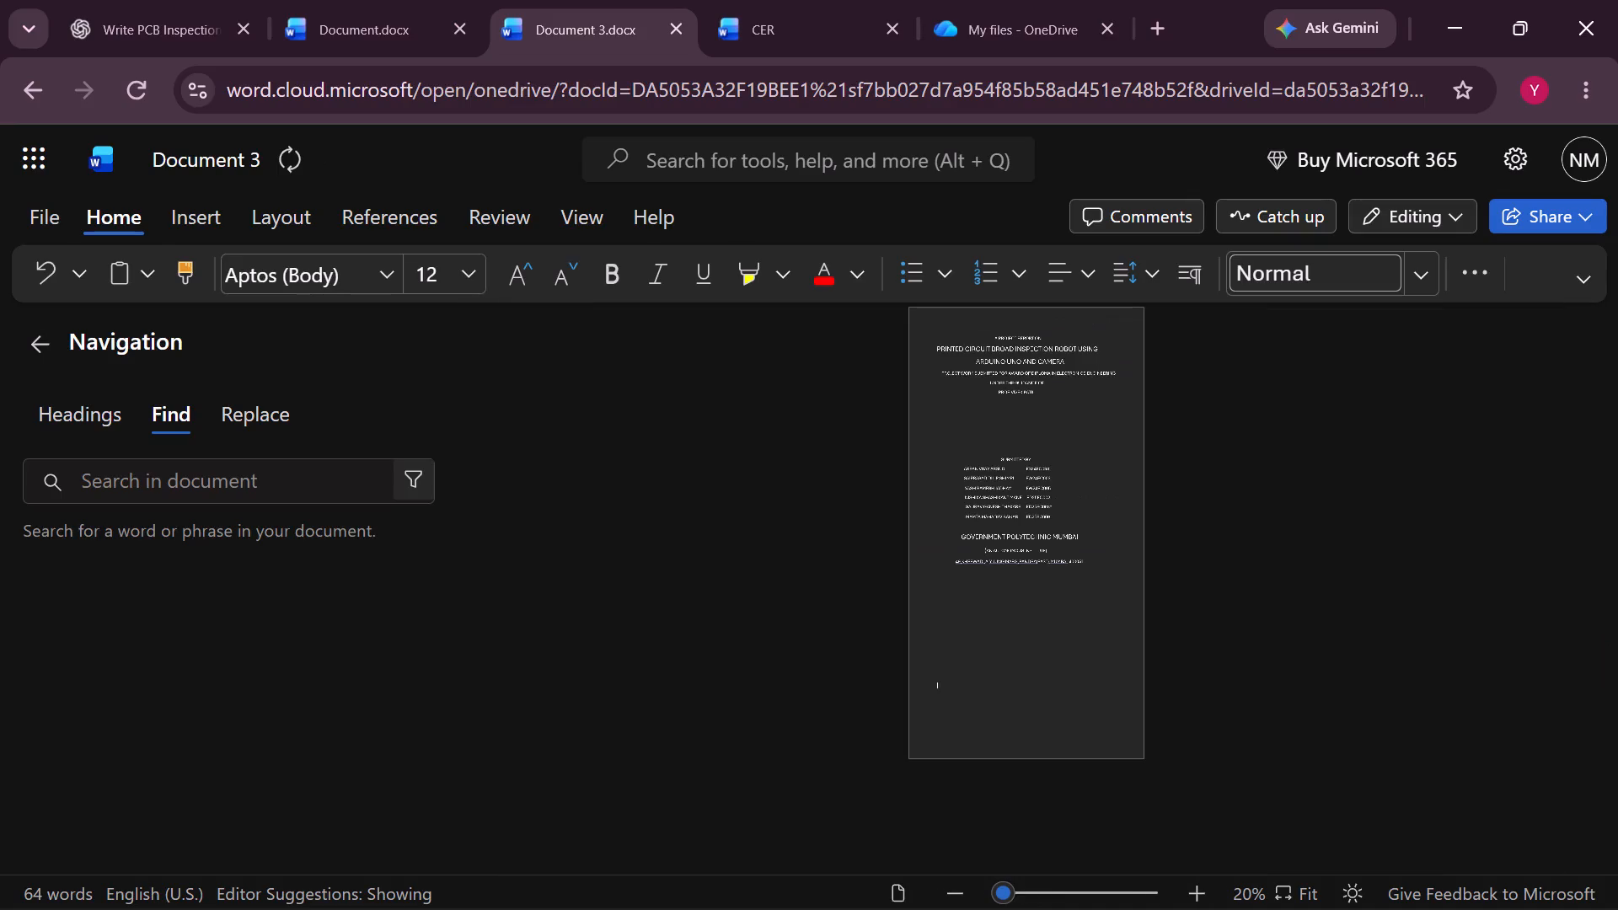
# Remove the thirteen blank lines just added after the institute's address line, along with the last three digits of its postal code.
pyautogui.press('BackSpace')
pyautogui.press('BackSpace')
pyautogui.press('BackSpace')
pyautogui.press('BackSpace')
pyautogui.press('BackSpace')
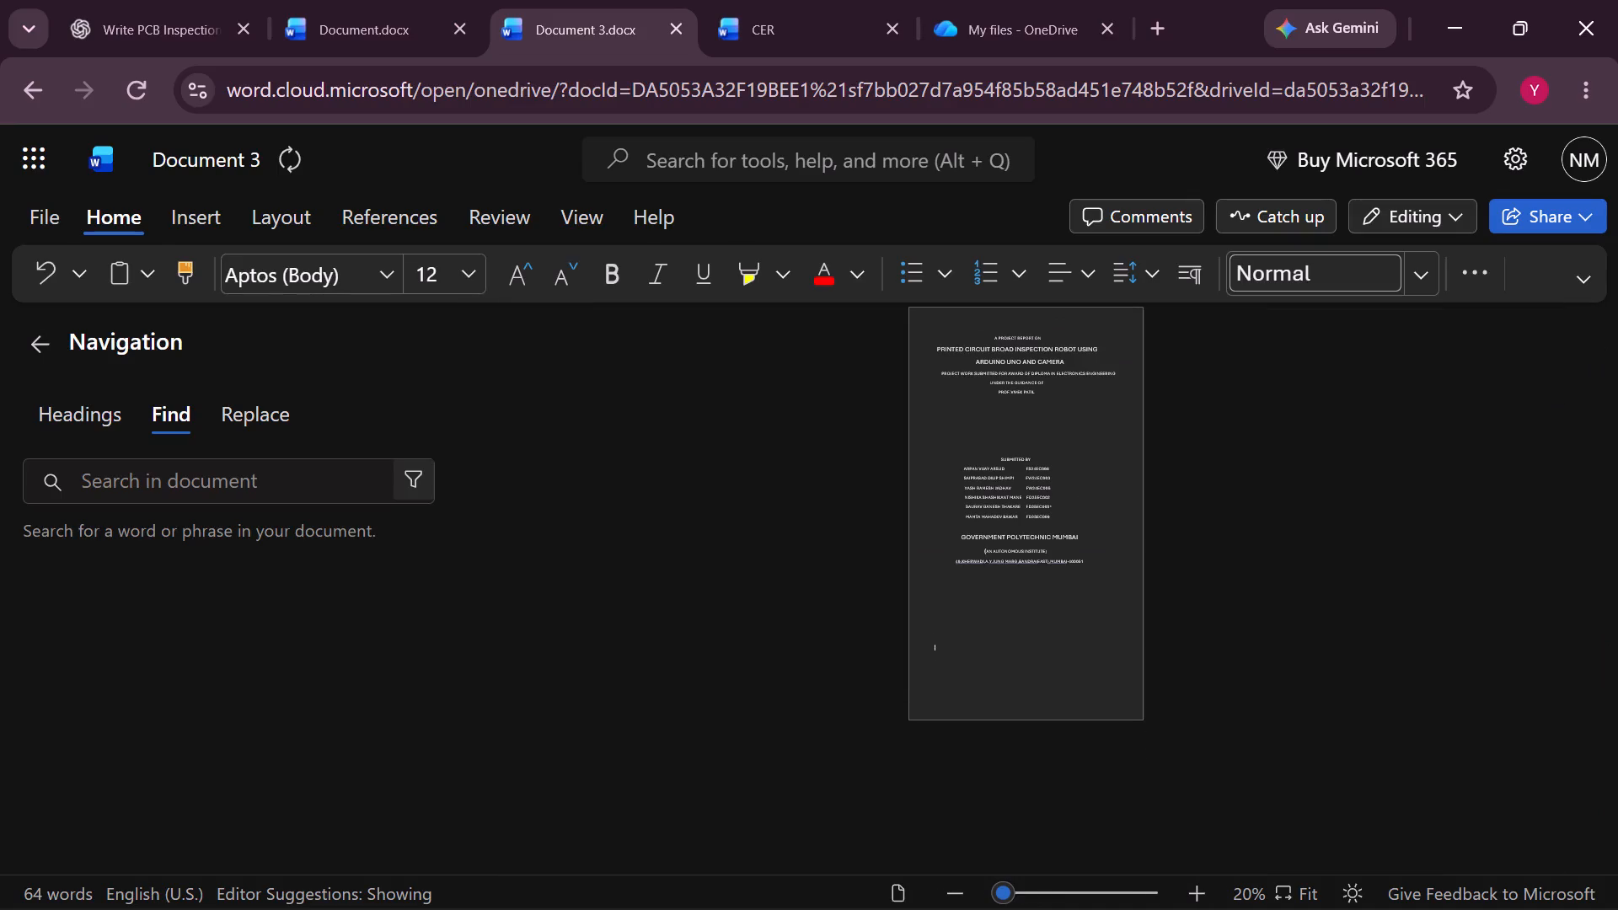
pyautogui.press('BackSpace')
pyautogui.press('BackSpace')
pyautogui.press('BackSpace')
pyautogui.press('BackSpace')
pyautogui.press('BackSpace')
pyautogui.press('BackSpace')
pyautogui.press('BackSpace')
pyautogui.press('BackSpace')
pyautogui.press('BackSpace')
pyautogui.press('BackSpace')
pyautogui.press('BackSpace')
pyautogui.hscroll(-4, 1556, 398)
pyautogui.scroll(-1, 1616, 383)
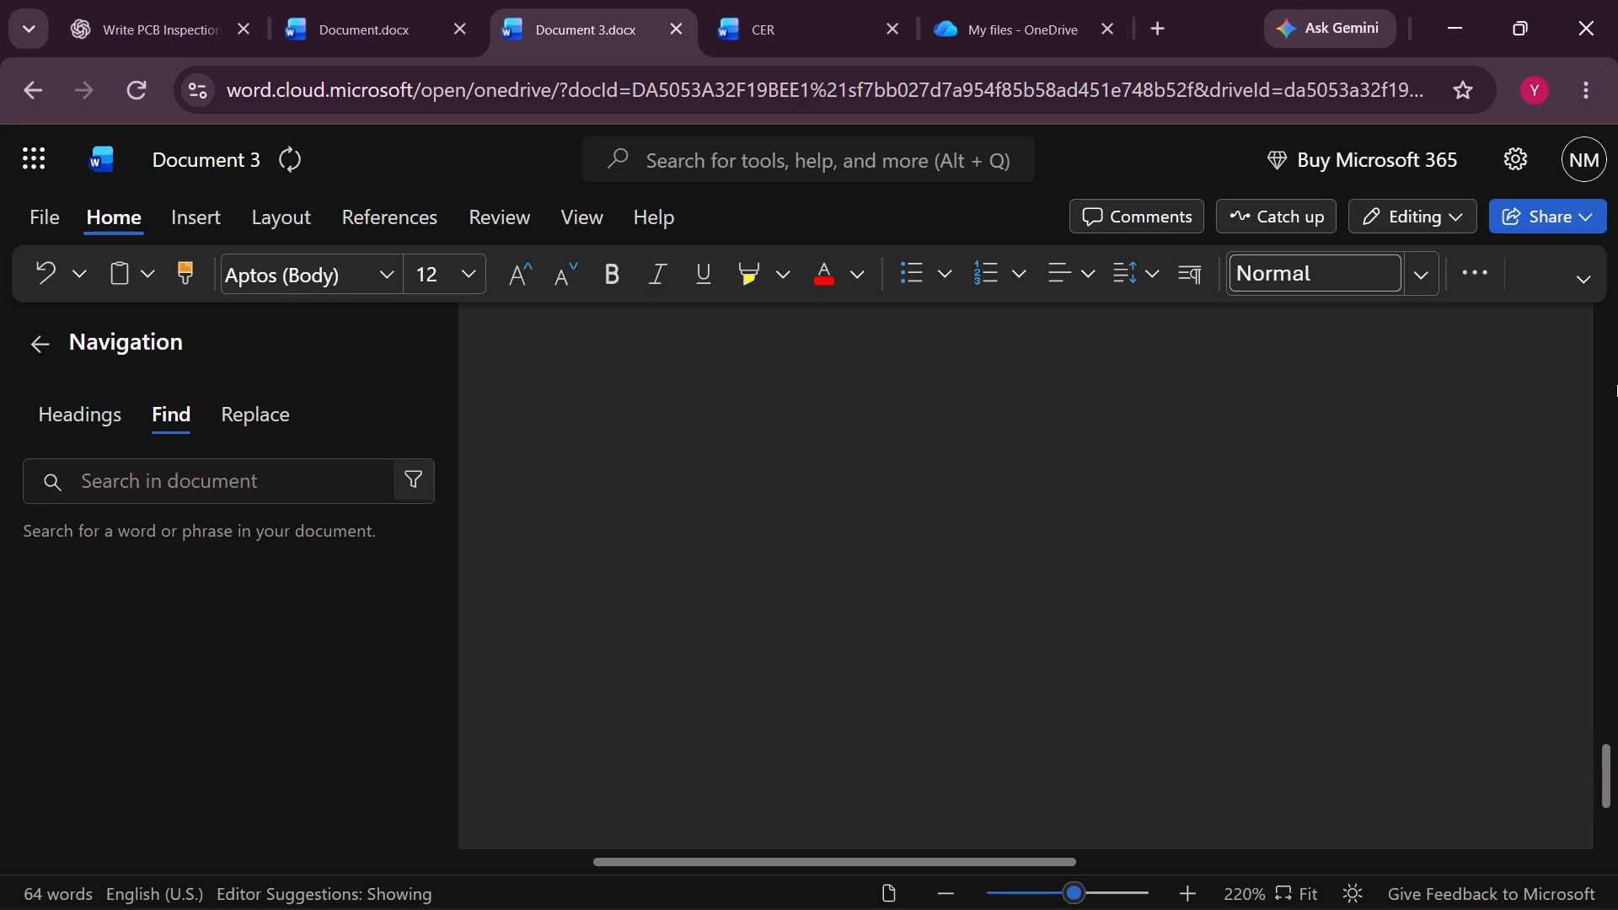
# Restore the missing last three digits, 051, of the postal code in the institute's address line on Document 3's title page.
pyautogui.scroll(-1, 1616, 383)
pyautogui.scroll(7, 1616, 383)
pyautogui.hscroll(-2, 1616, 383)
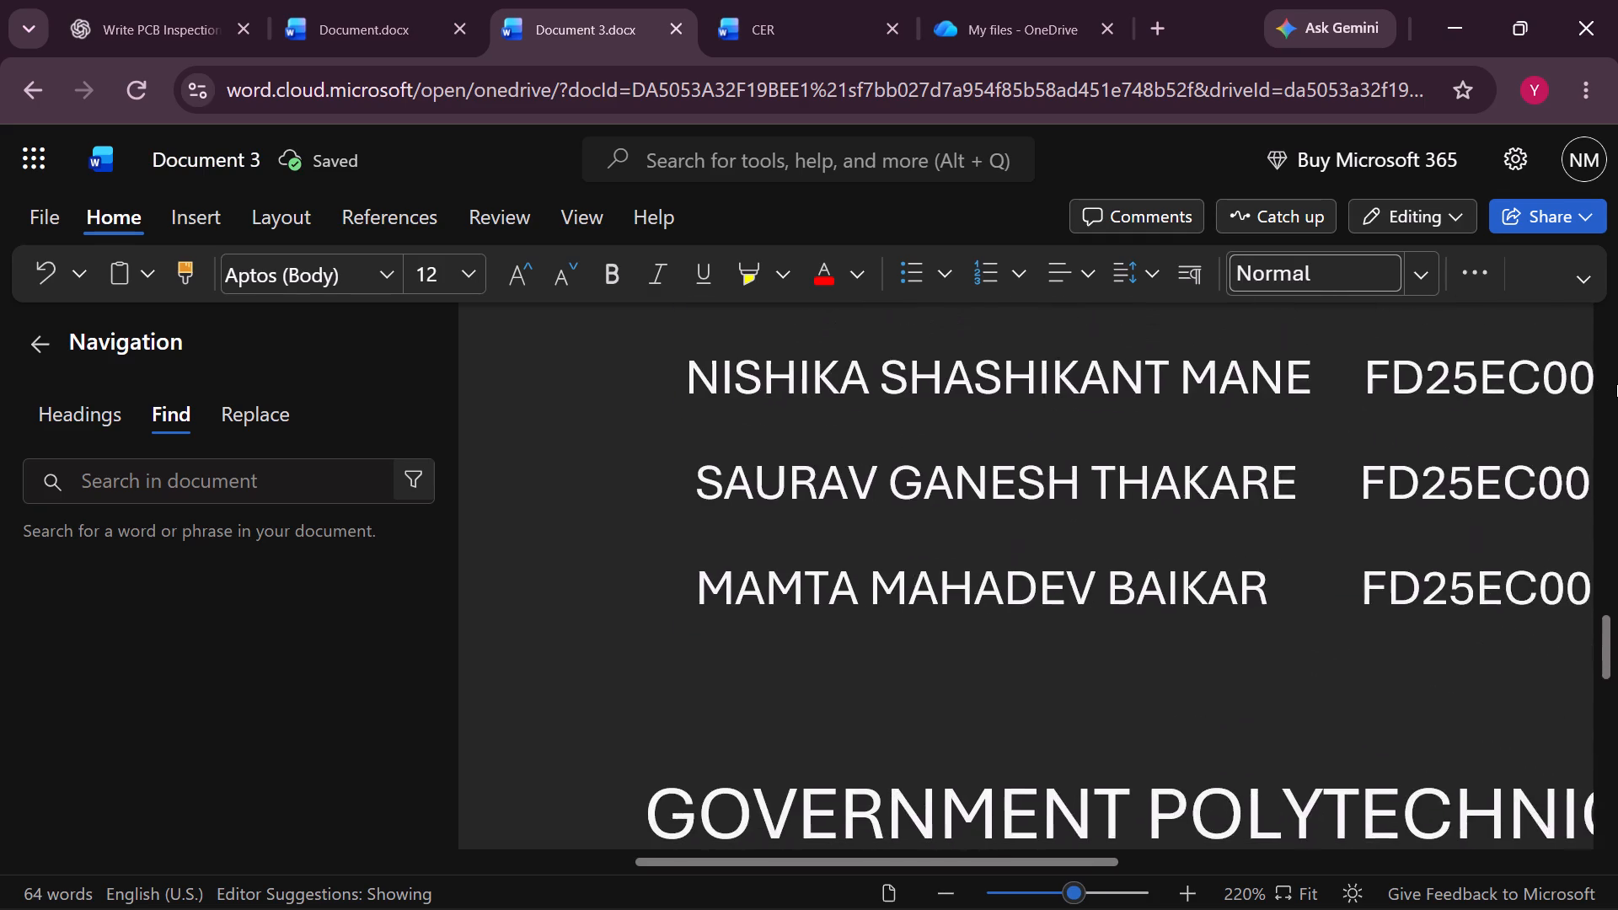
pyautogui.scroll(-1, 1617, 312)
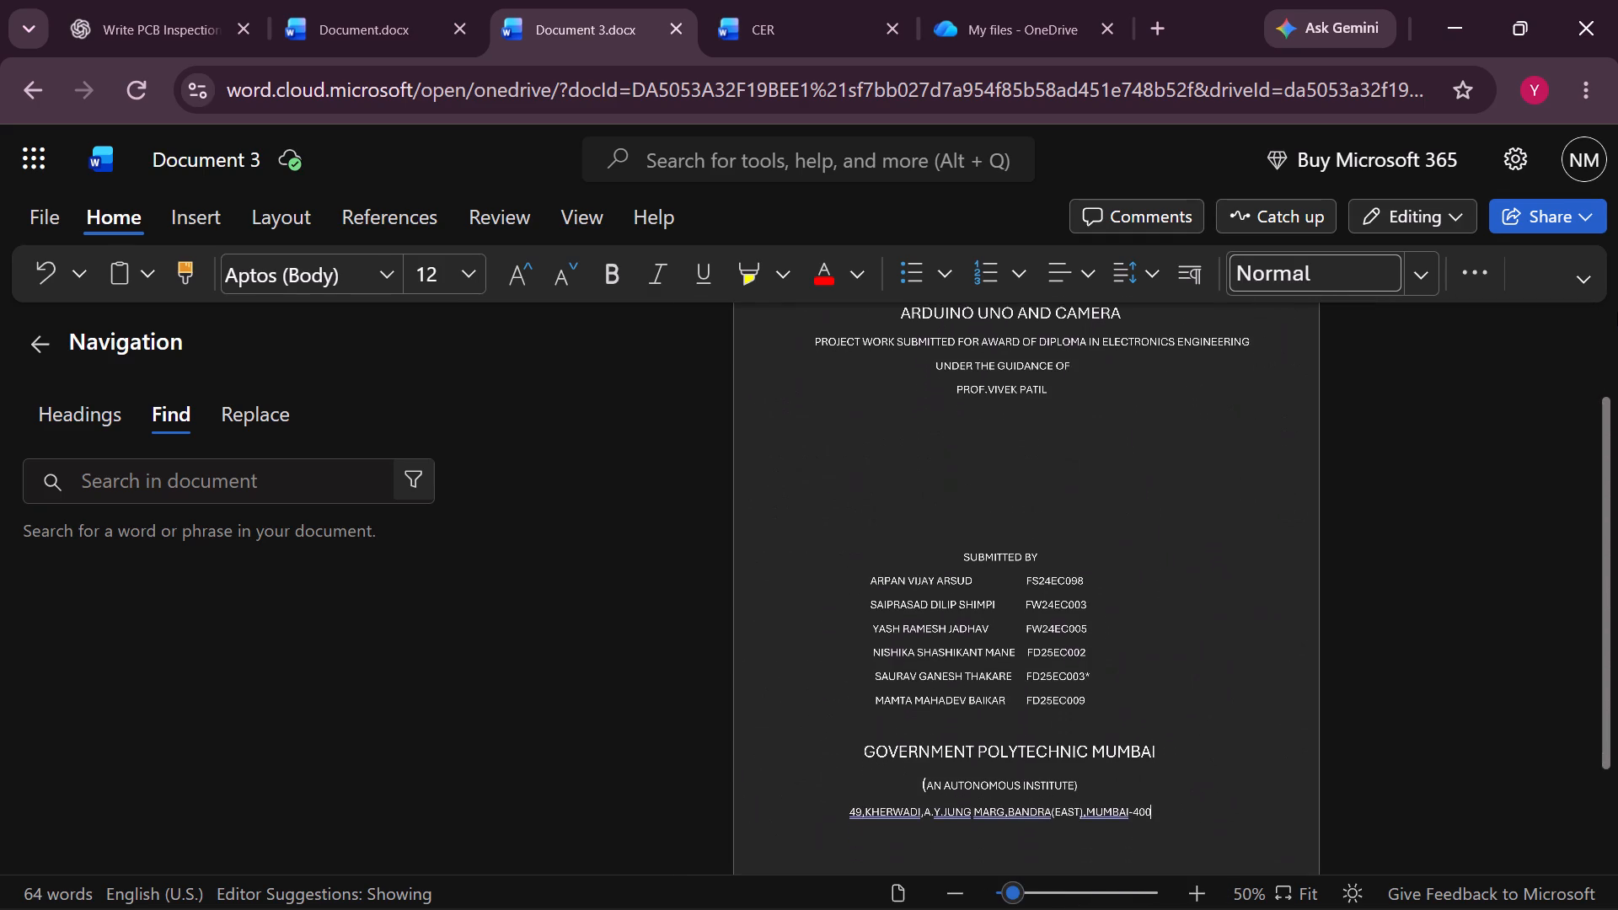
pyautogui.scroll(-1, 1617, 312)
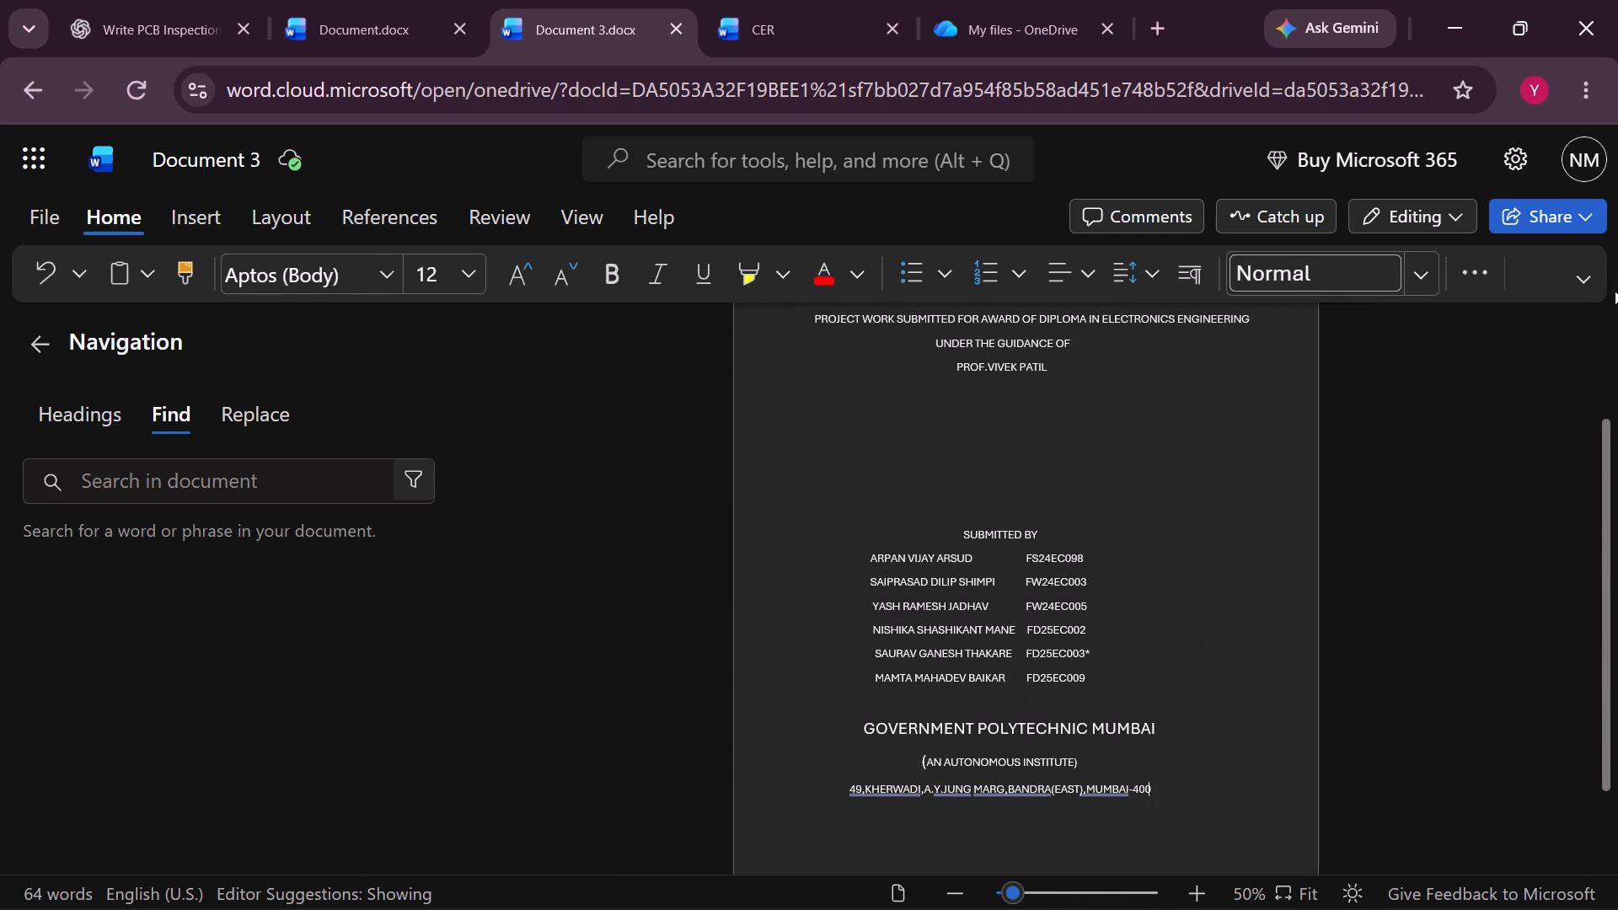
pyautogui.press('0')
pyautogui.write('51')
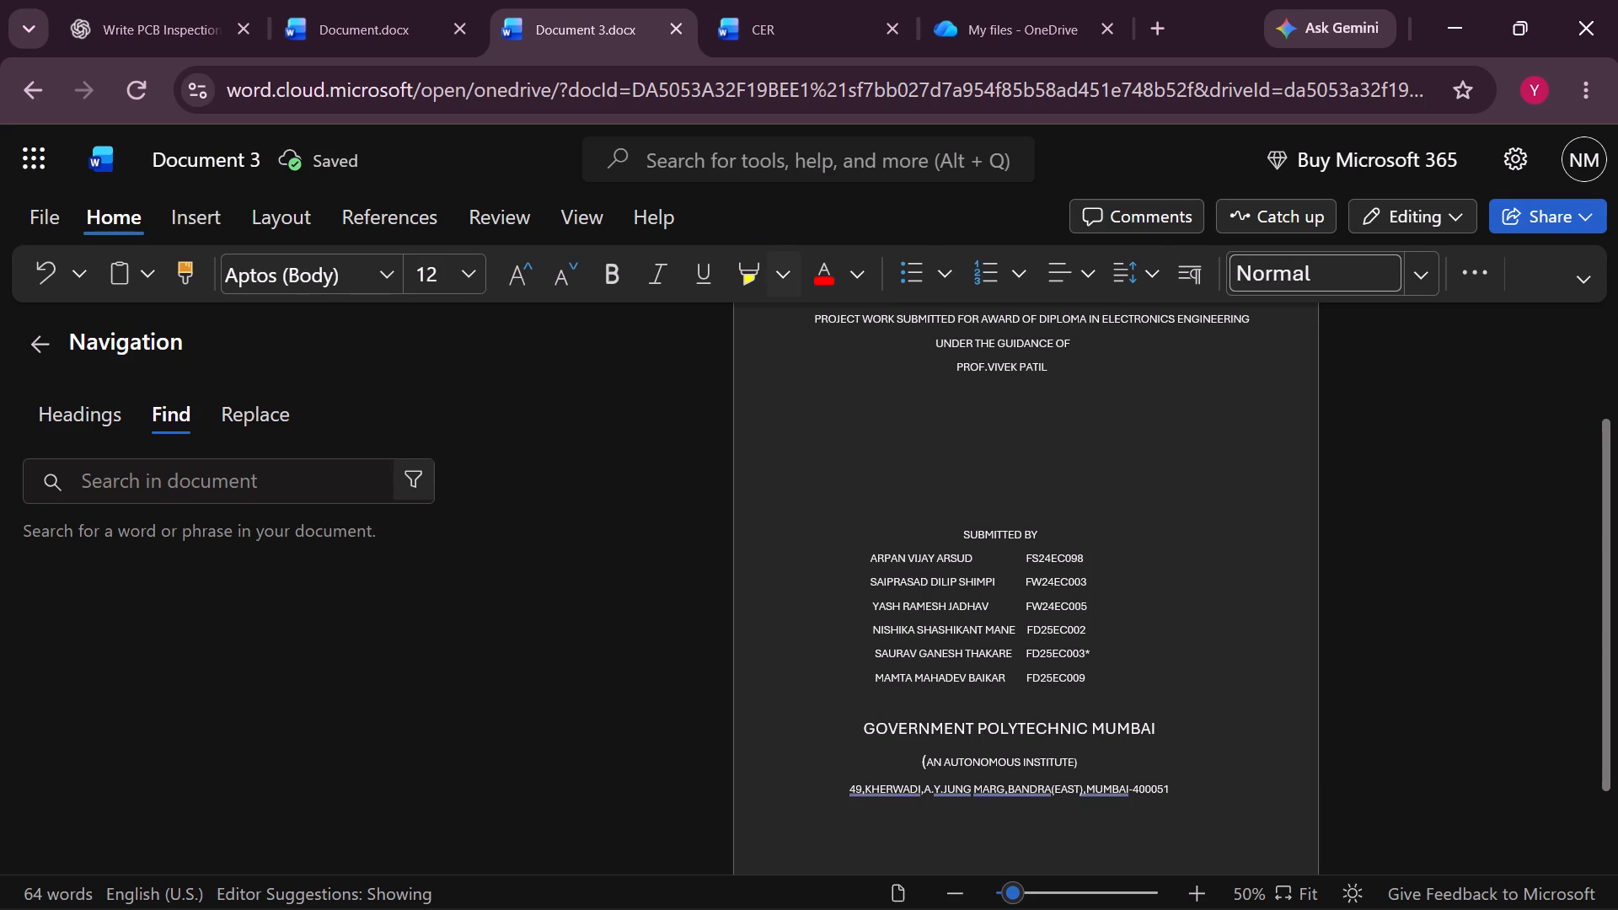
# Review the title page layout in Document 3 and look at the blank Document file.
pyautogui.scroll(-10, 897, 527)
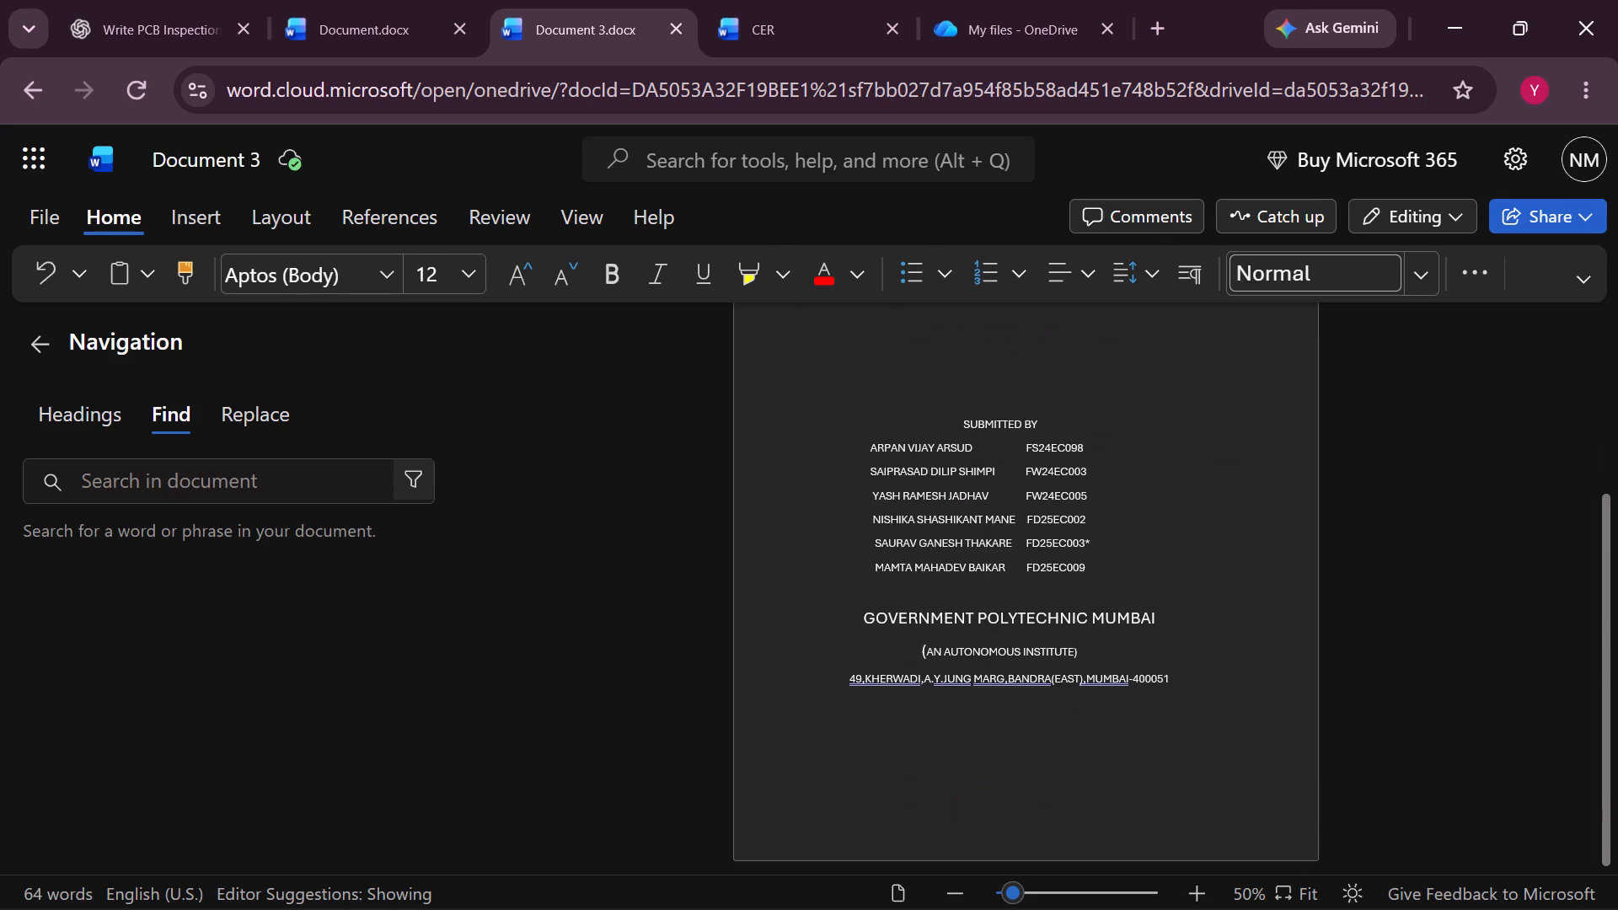
pyautogui.scroll(6, 897, 527)
pyautogui.click(1198, 689)
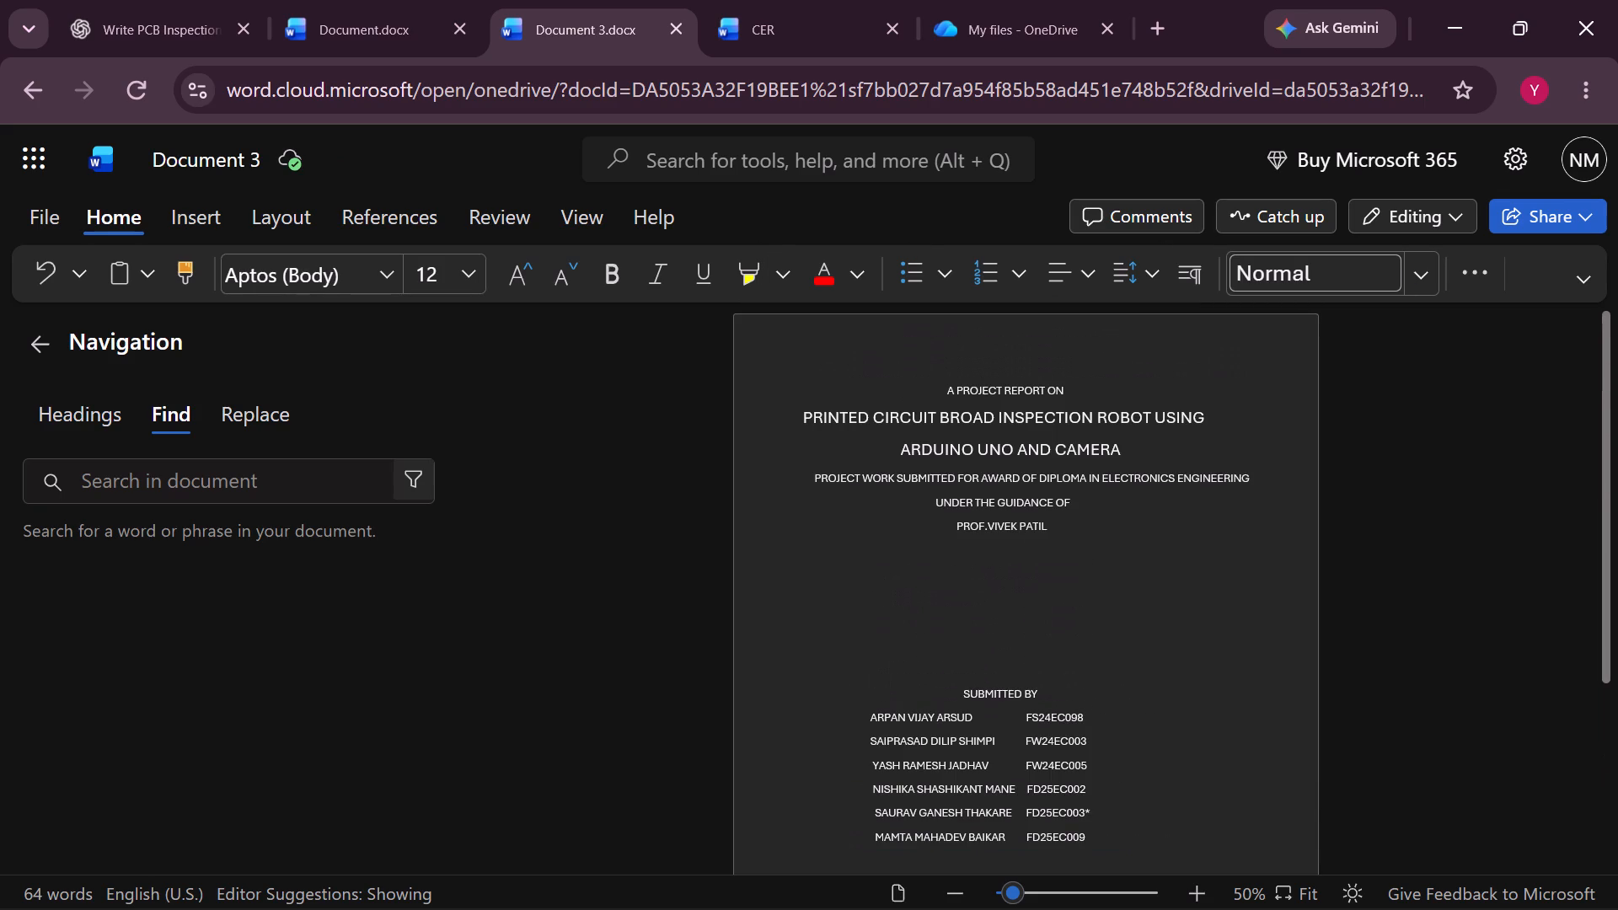
pyautogui.scroll(-4, 1198, 689)
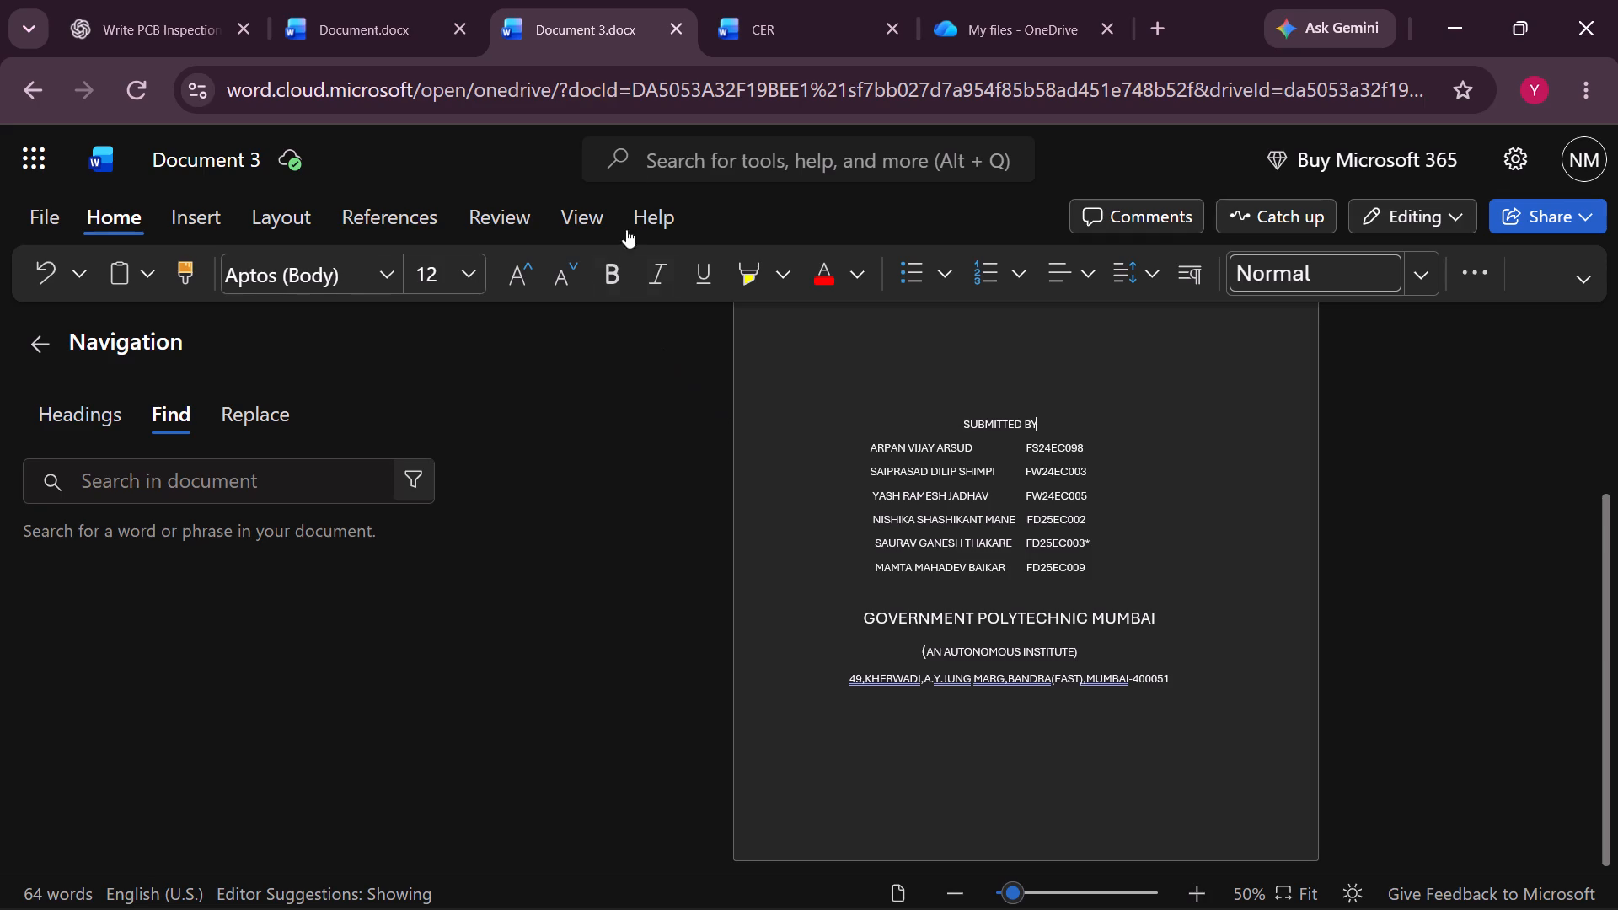
pyautogui.click(369, 29)
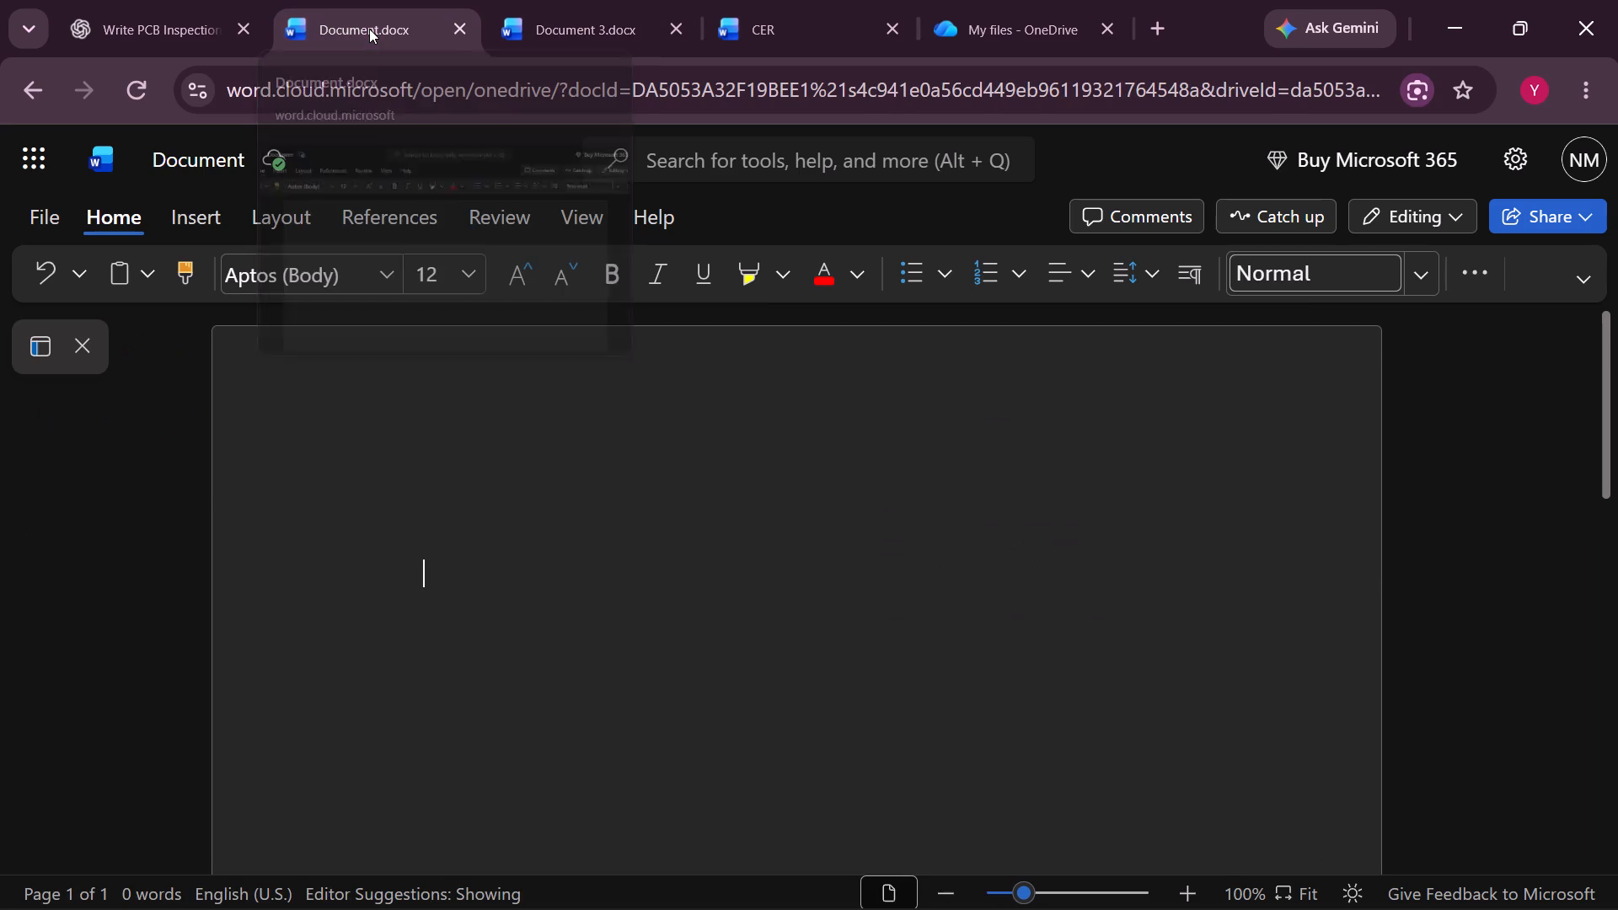
pyautogui.click(560, 36)
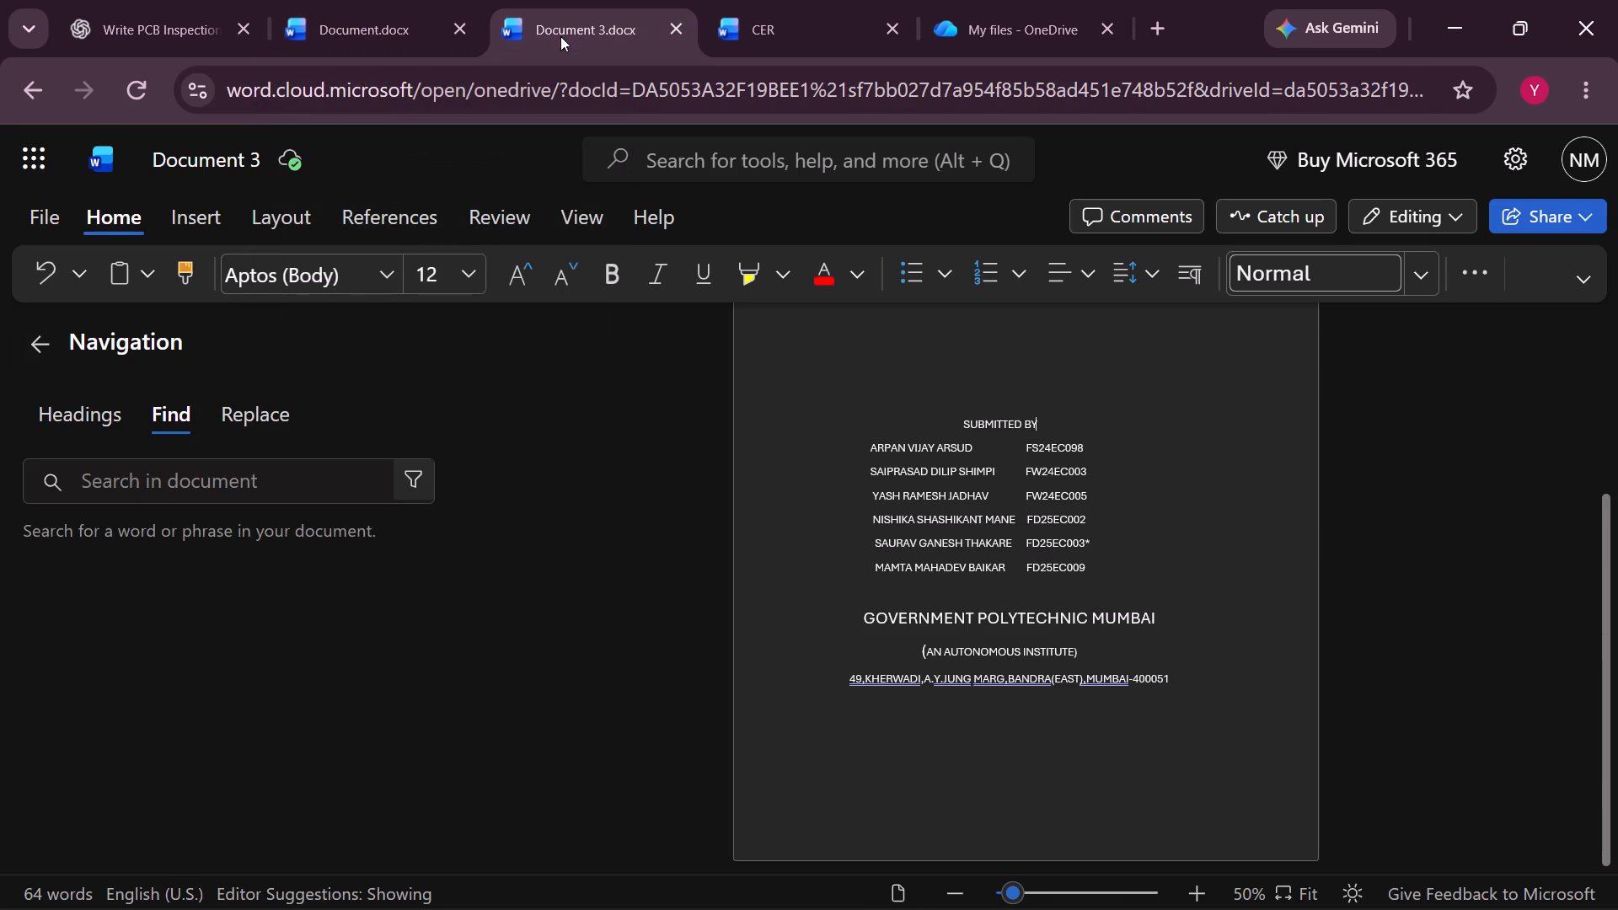
# In the CER document, add blank lines below the signature blocks to start an empty second page after the certificate.
pyautogui.click(805, 7)
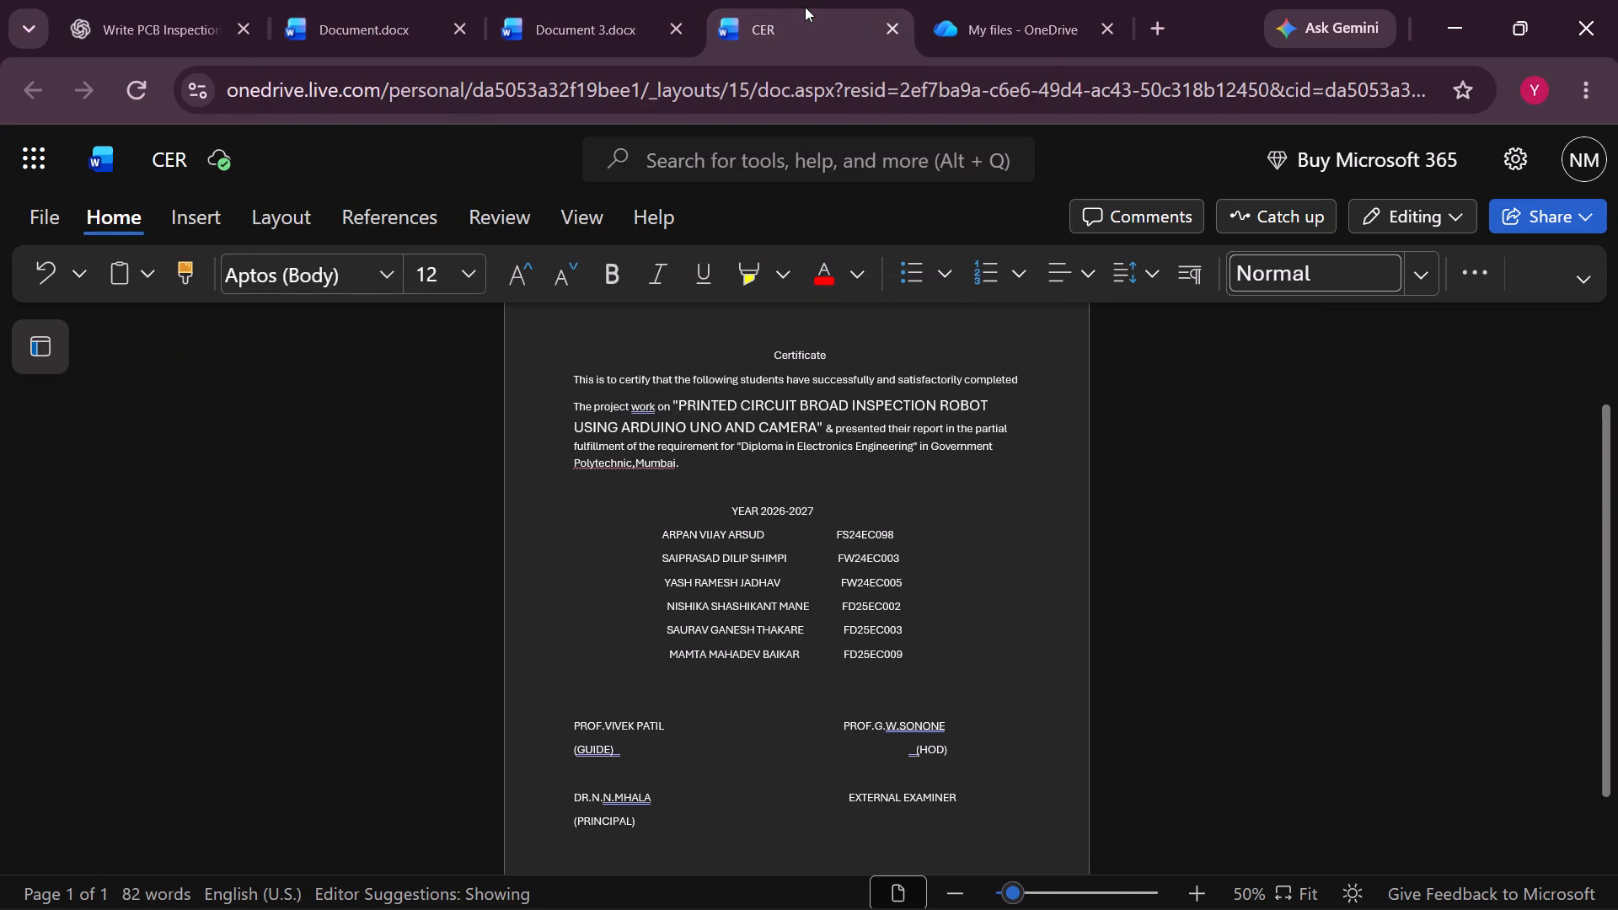
pyautogui.scroll(-2, 876, 525)
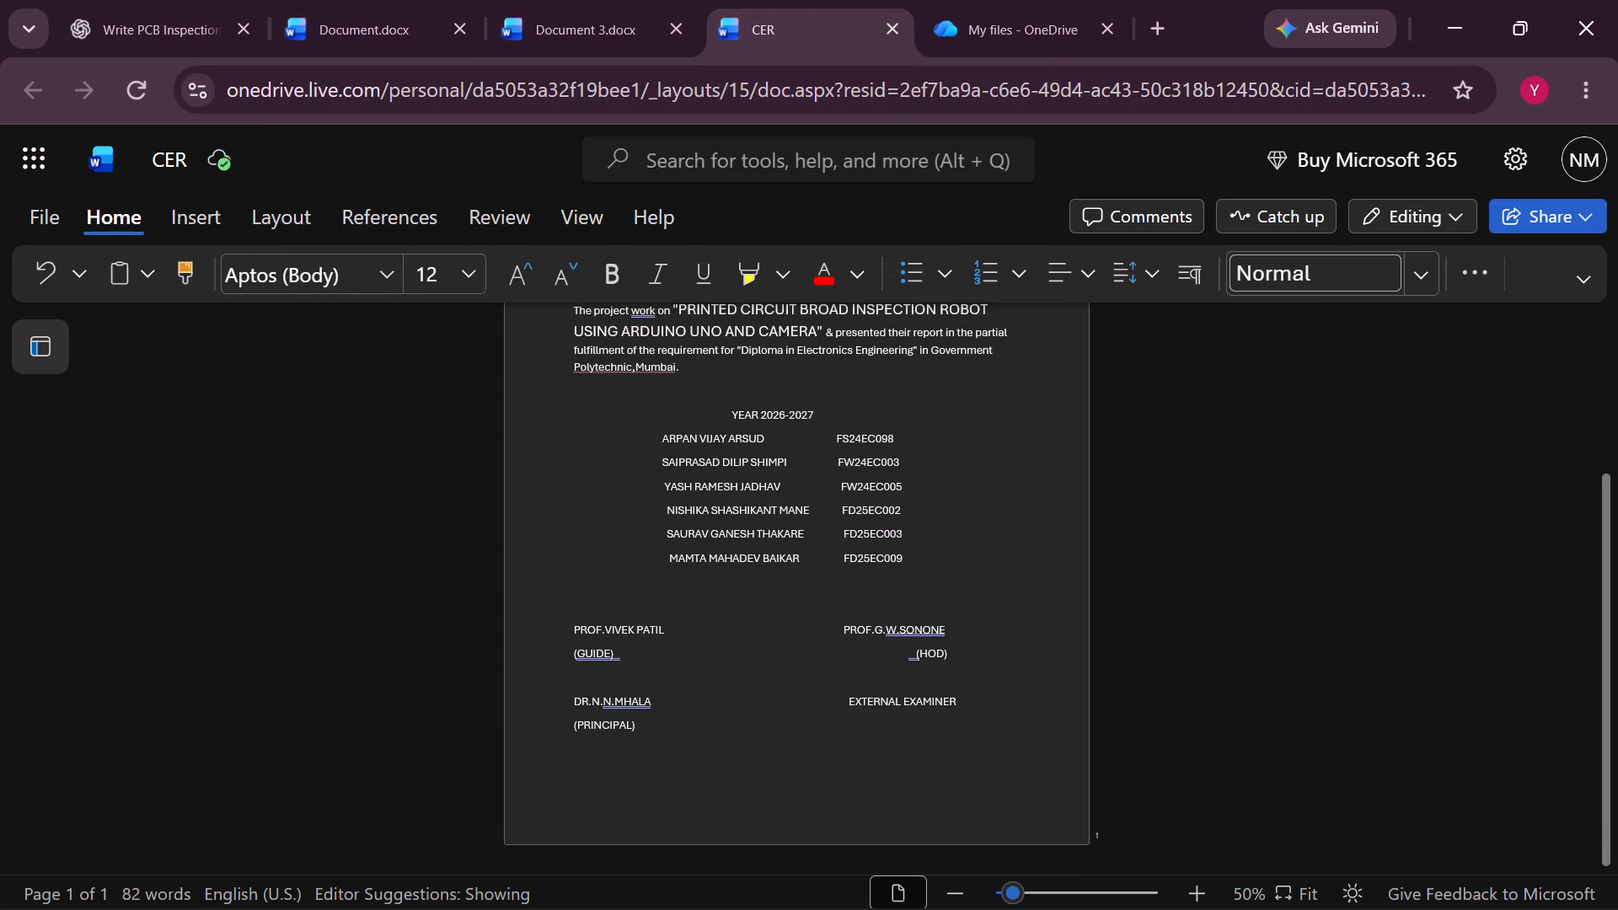
pyautogui.scroll(-1, 876, 525)
pyautogui.click(876, 807)
pyautogui.press('Return')
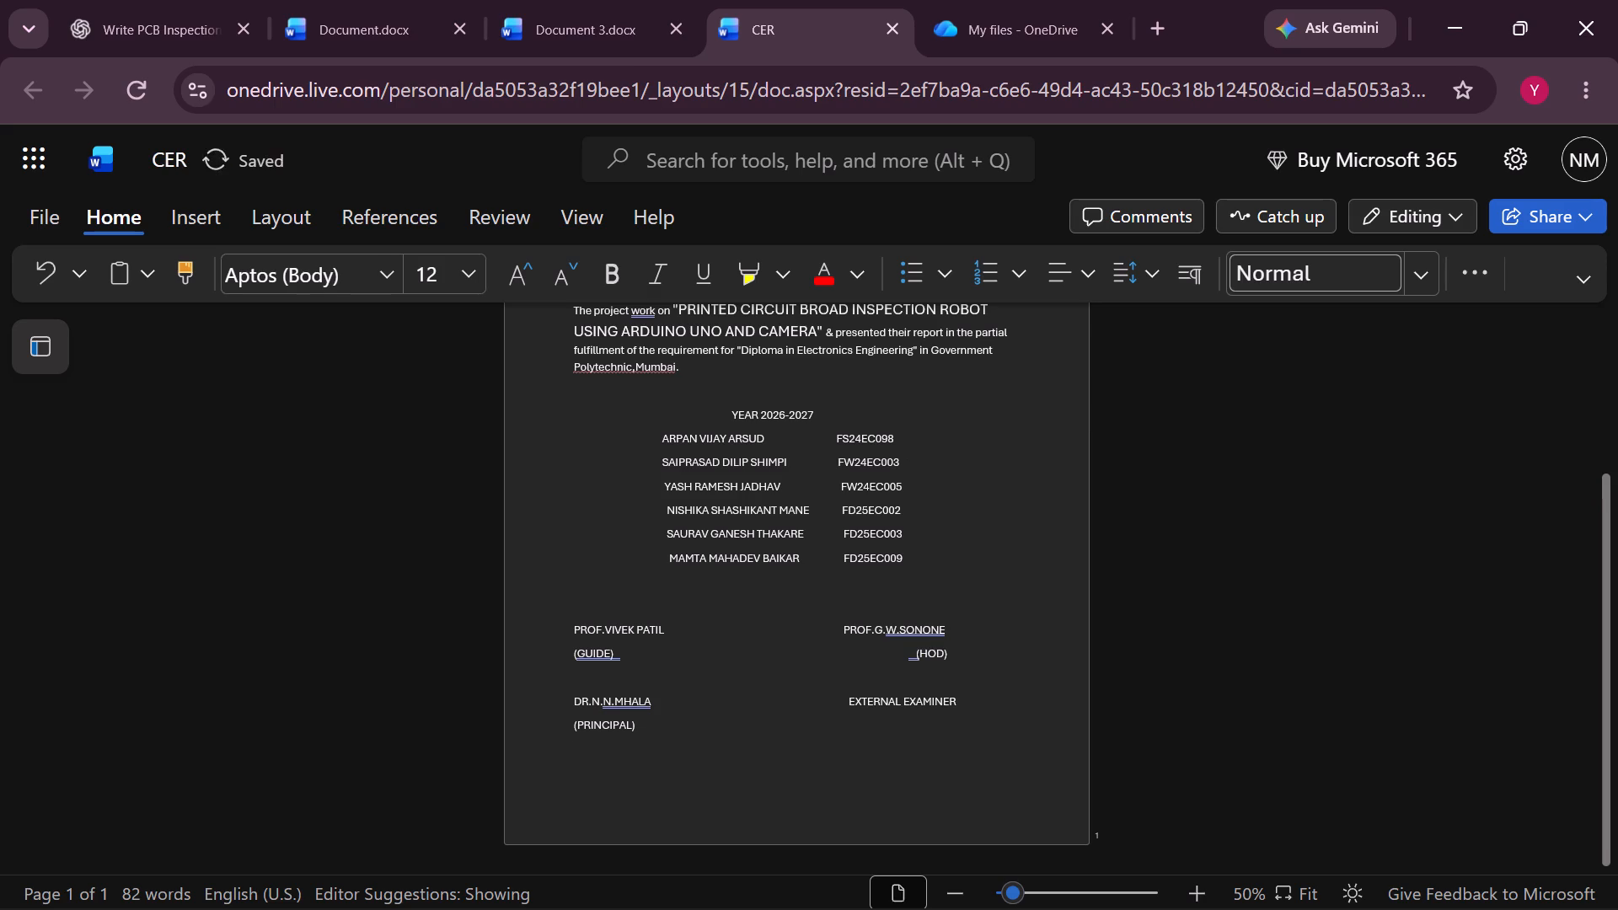
pyautogui.press('Return')
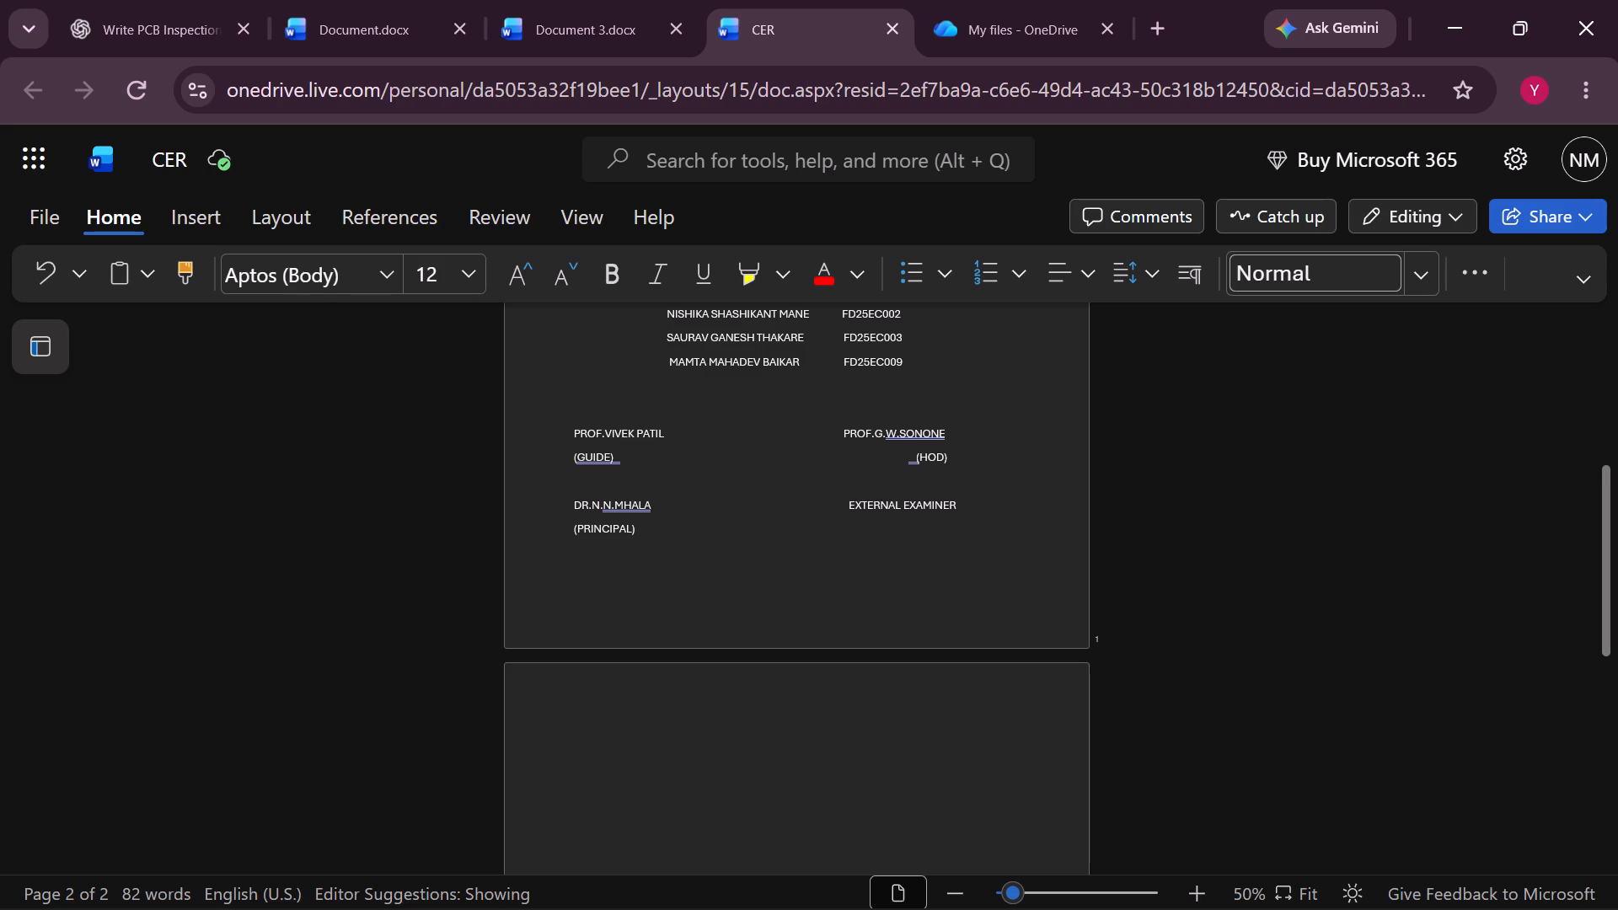
pyautogui.scroll(6, 876, 807)
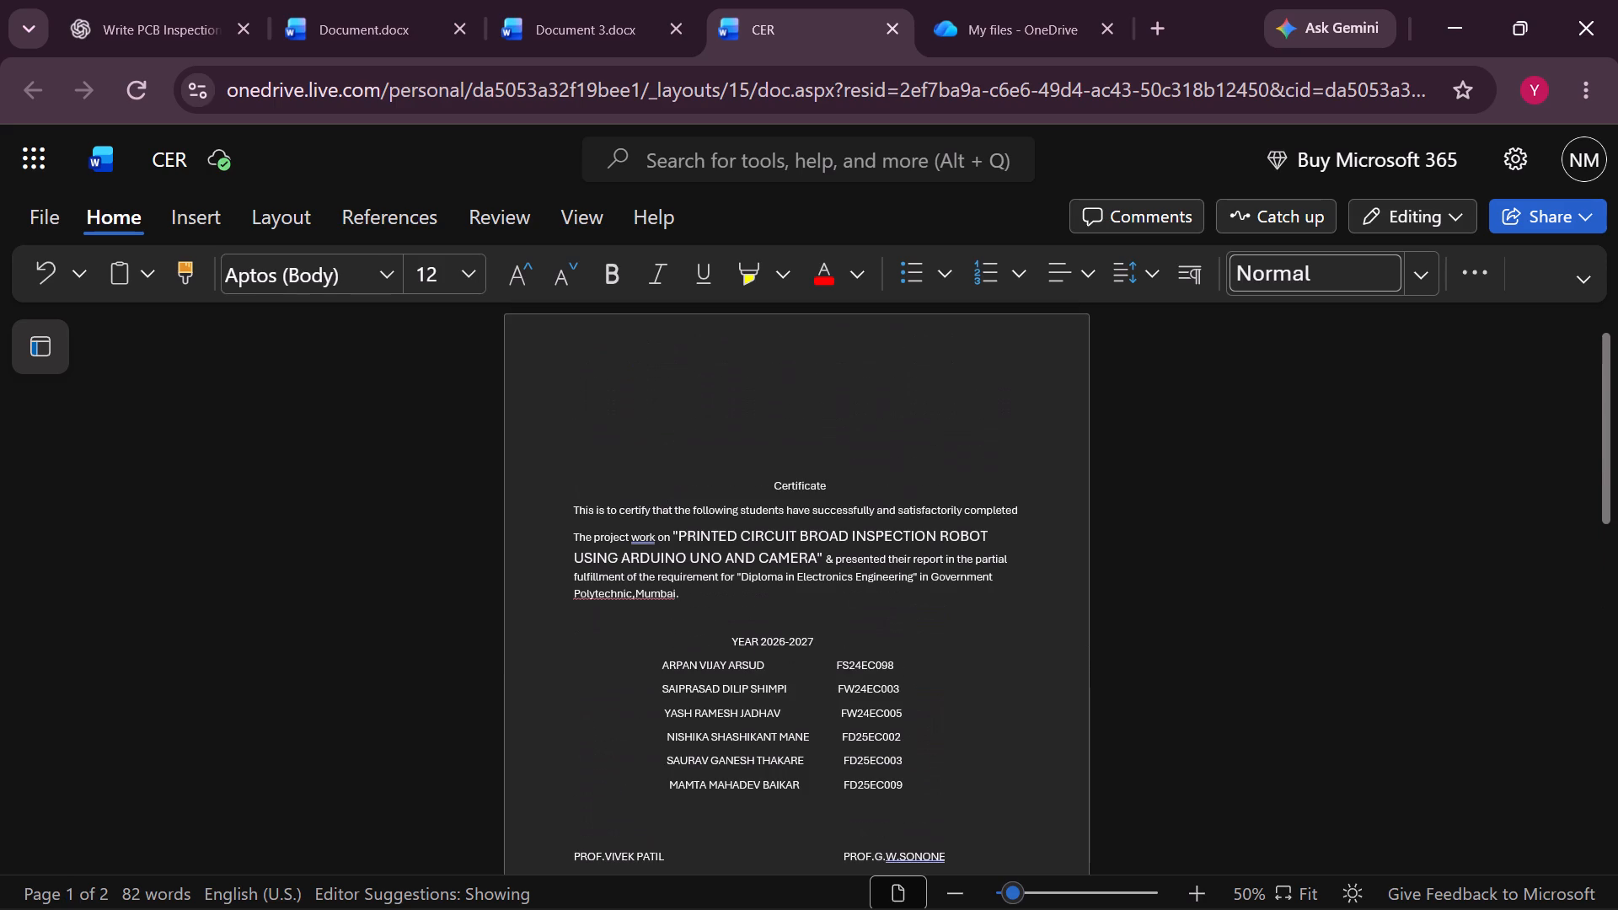
pyautogui.scroll(-2, 876, 807)
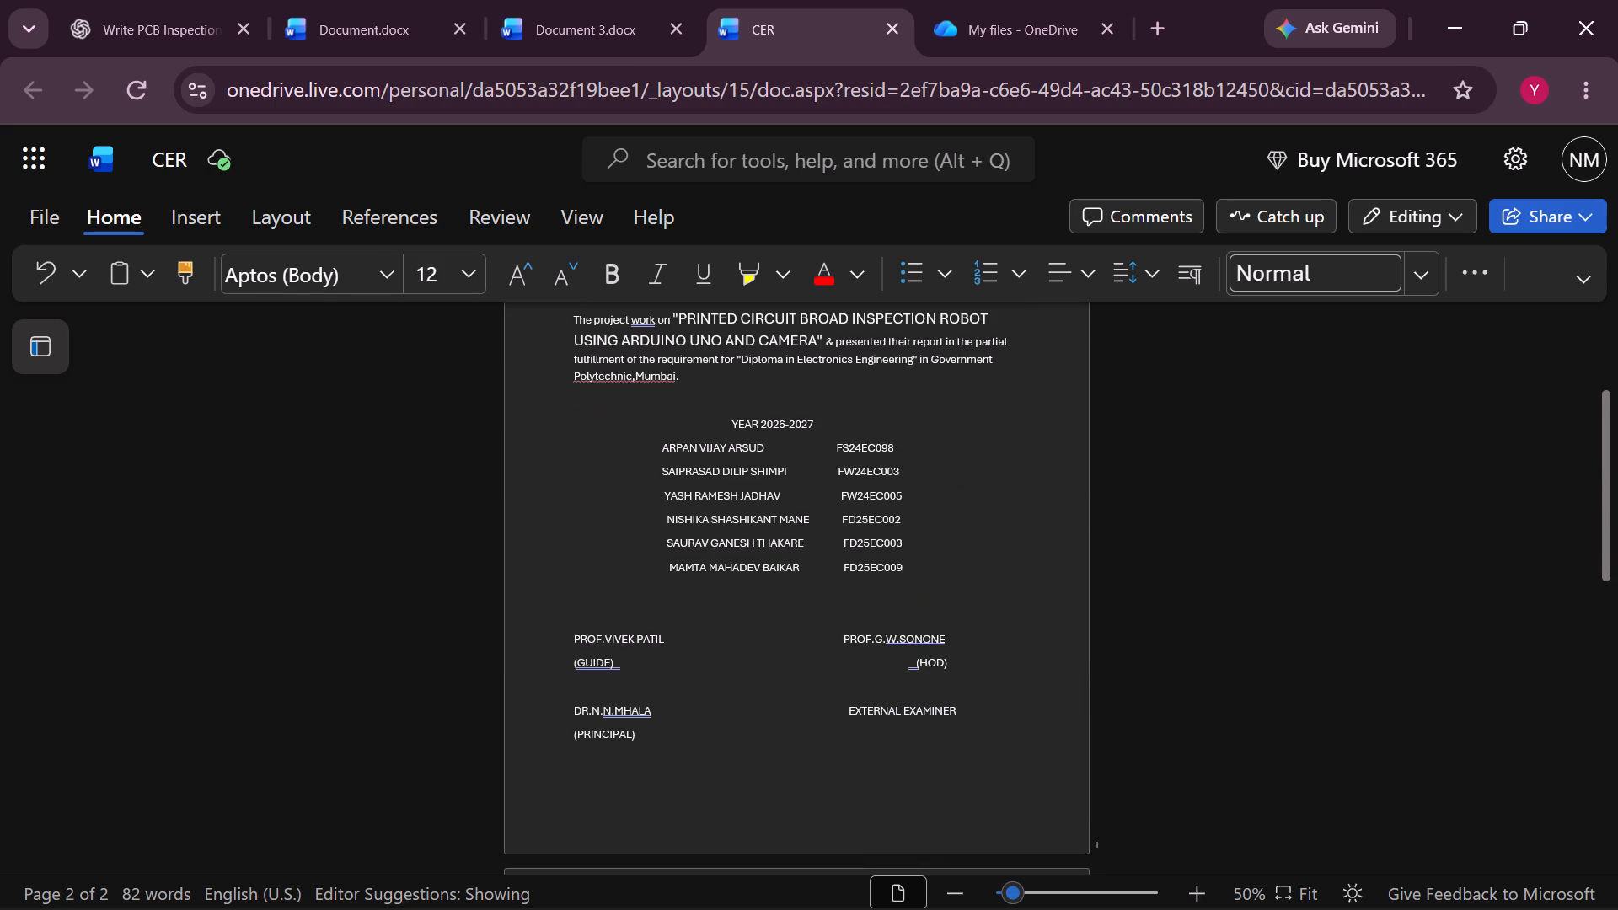
pyautogui.scroll(-5, 876, 807)
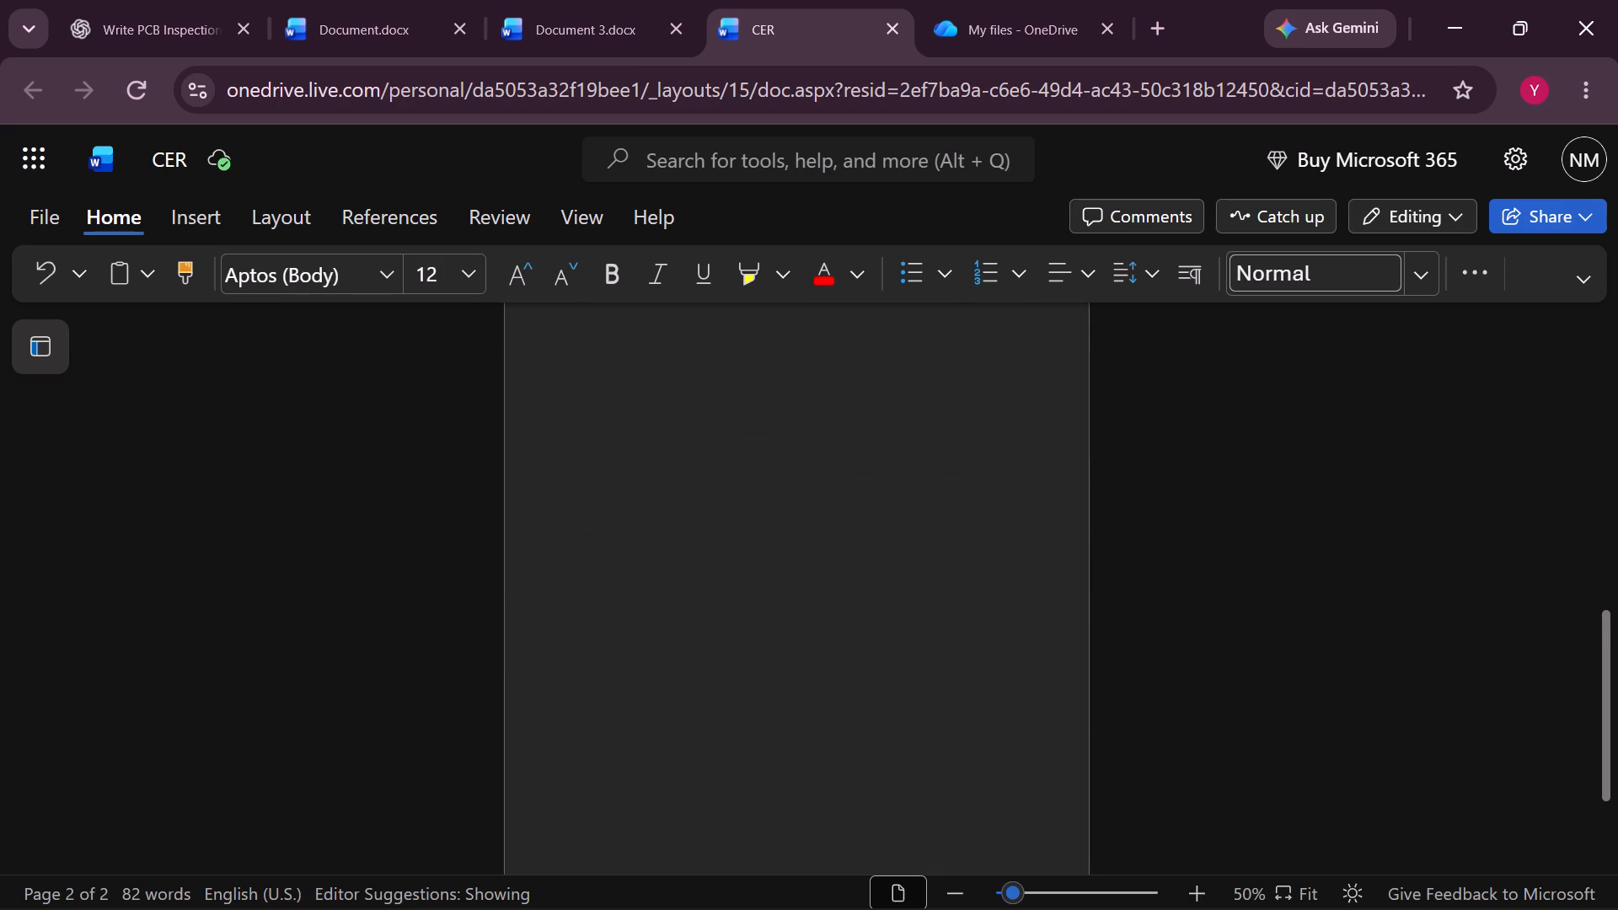
# Close the My files OneDrive page and return to the CER document.
pyautogui.click(1008, 34)
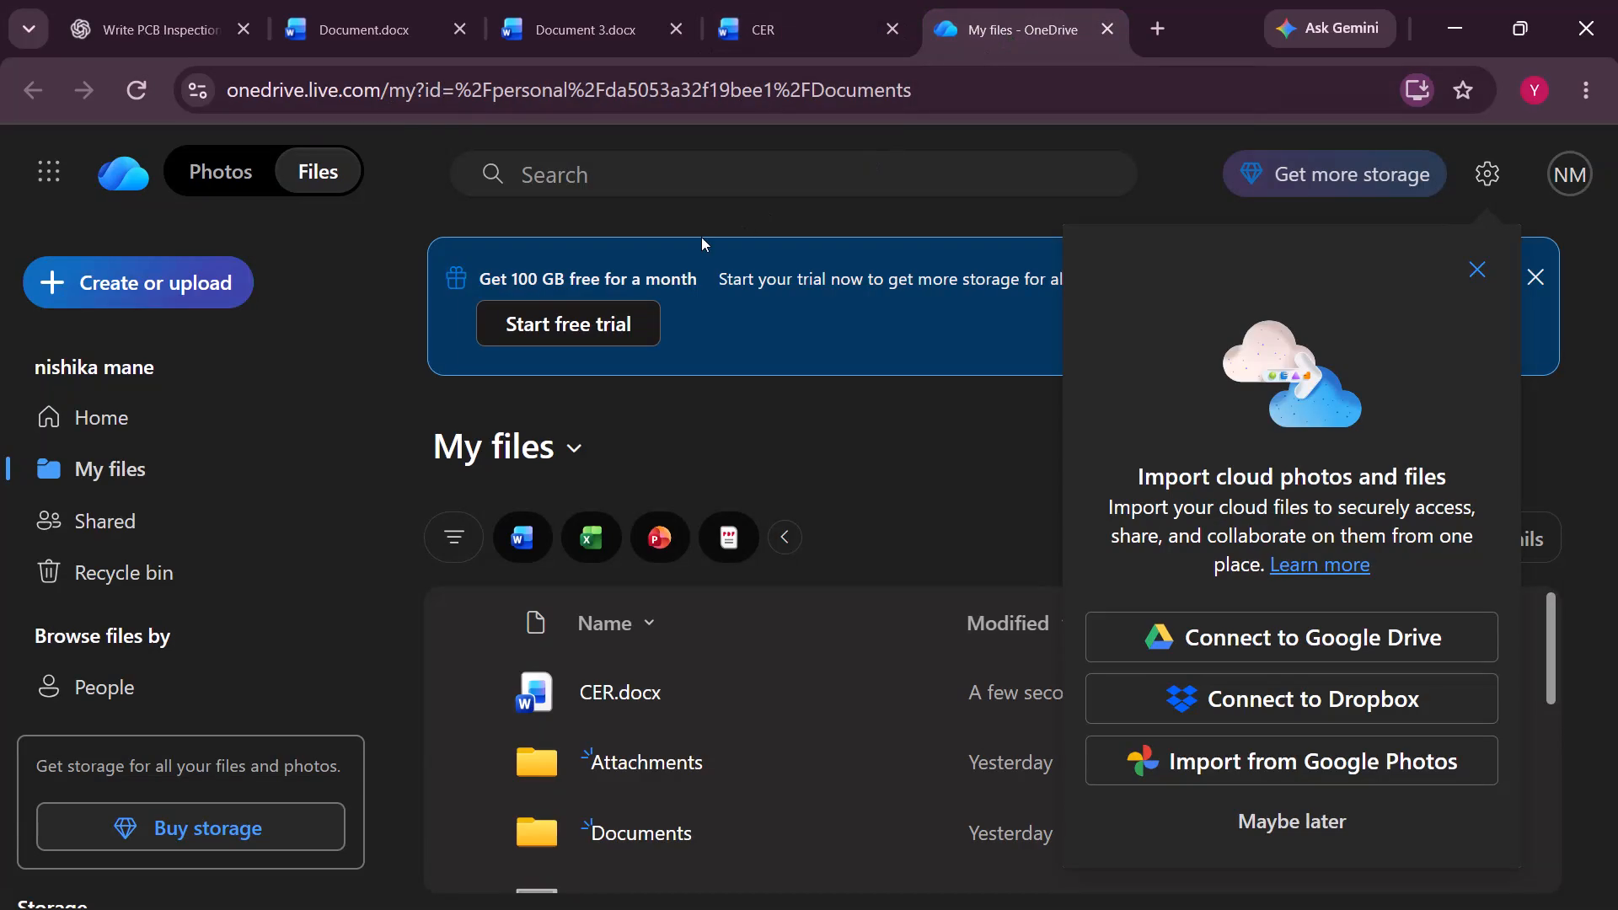
pyautogui.click(1103, 33)
pyautogui.click(946, 40)
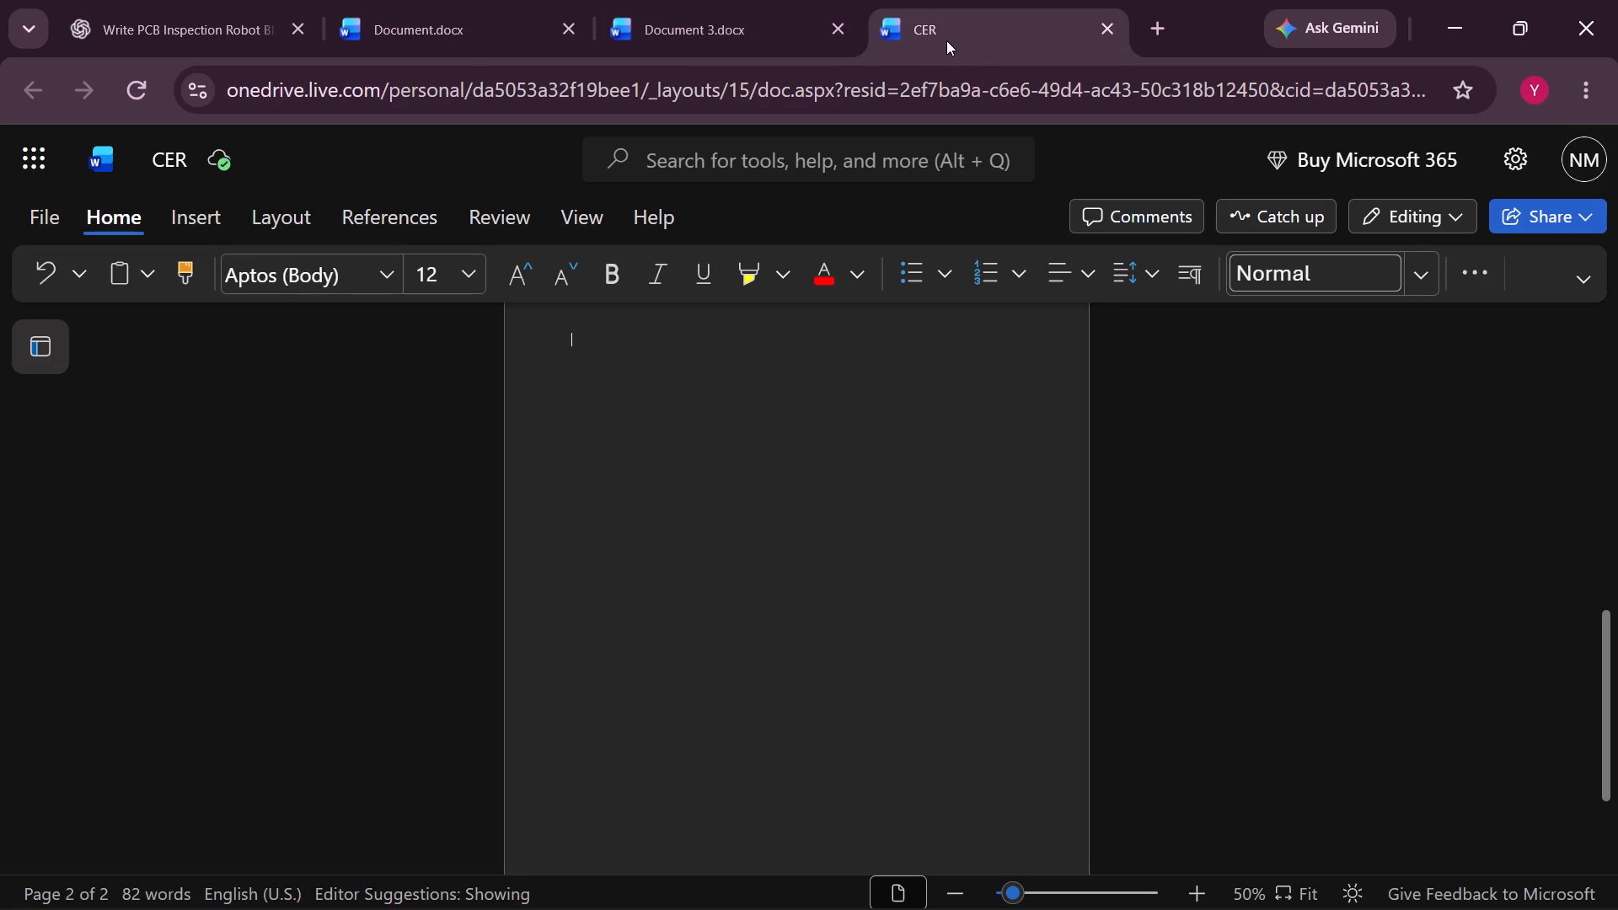
pyautogui.click(930, 22)
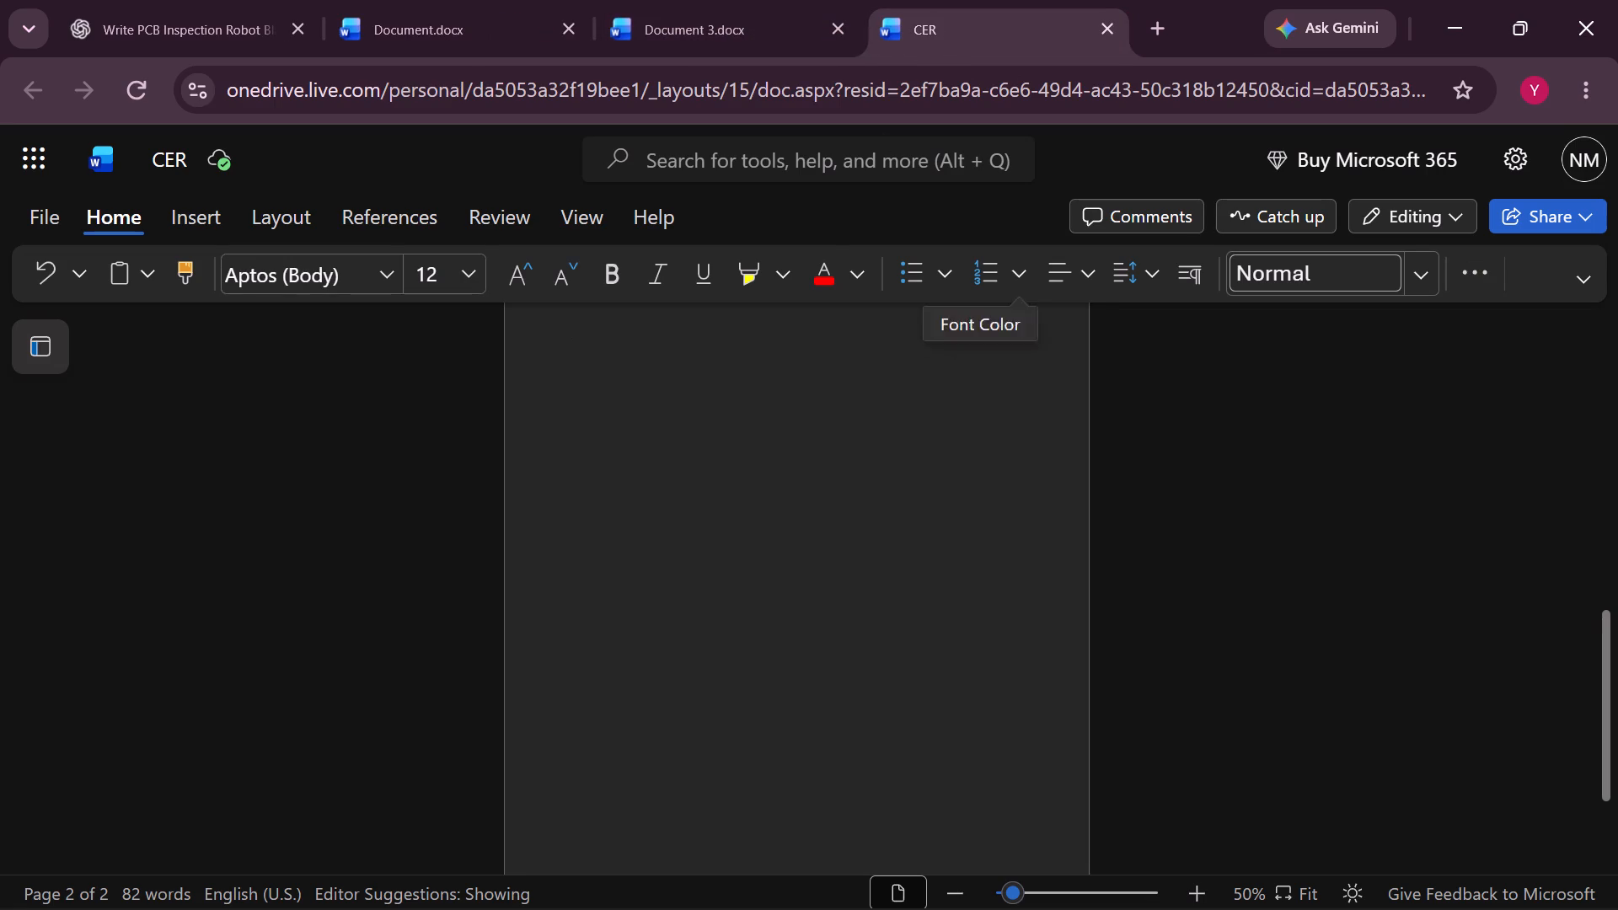
# Examine the certificate in CER, the title page in Document 3 and the blank page in Document.
pyautogui.scroll(7, 820, 326)
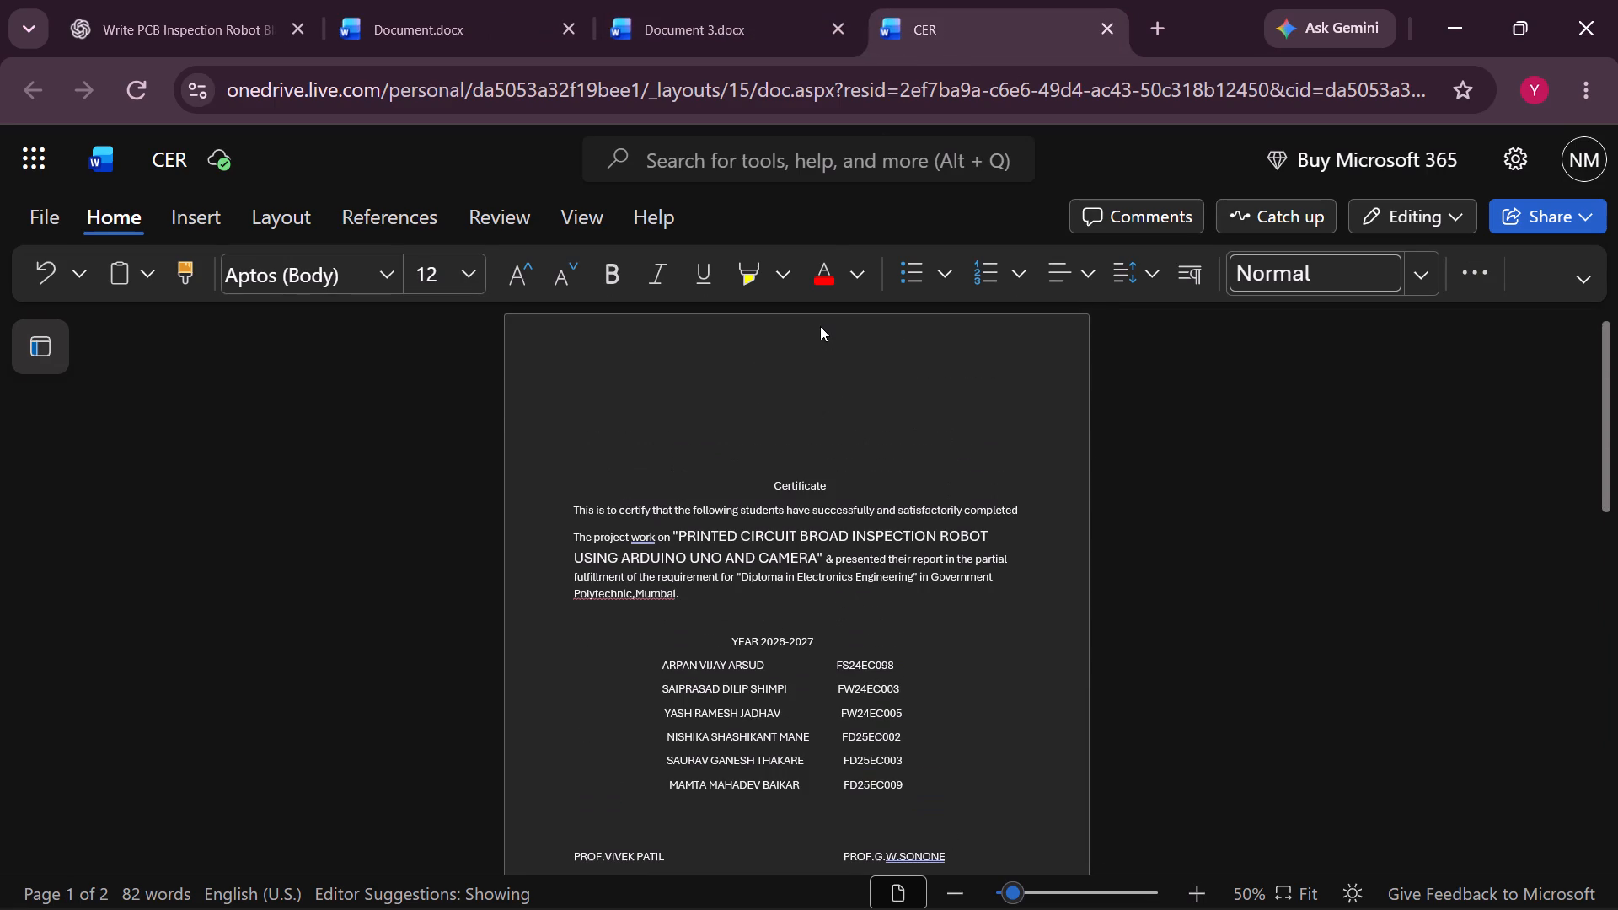
pyautogui.scroll(1, 820, 326)
pyautogui.click(665, 43)
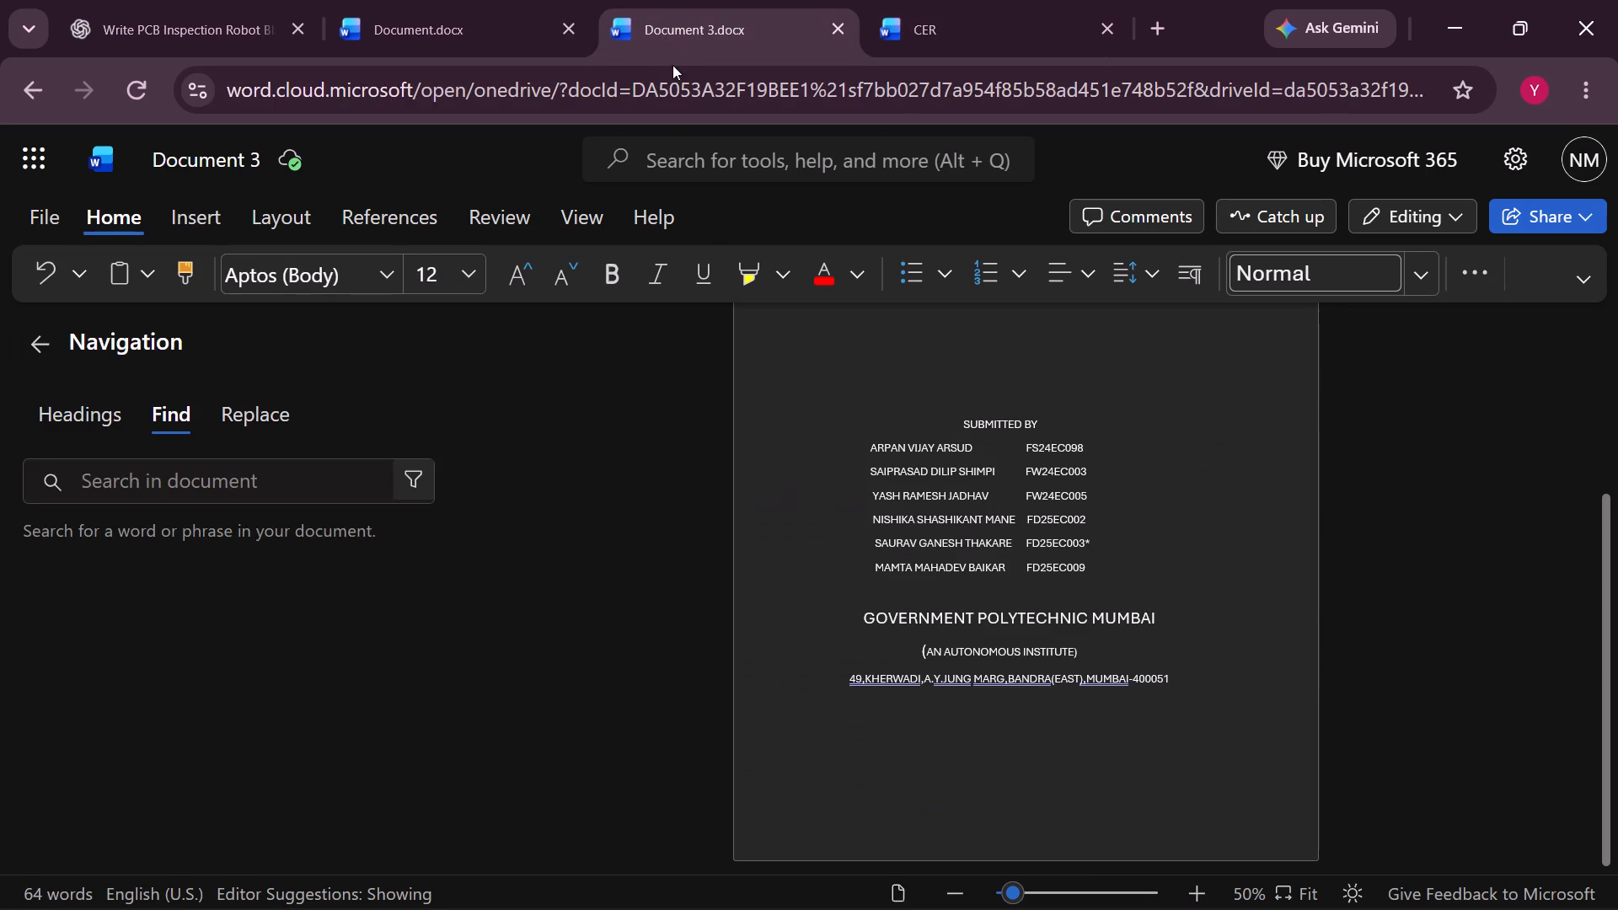
pyautogui.scroll(5, 863, 555)
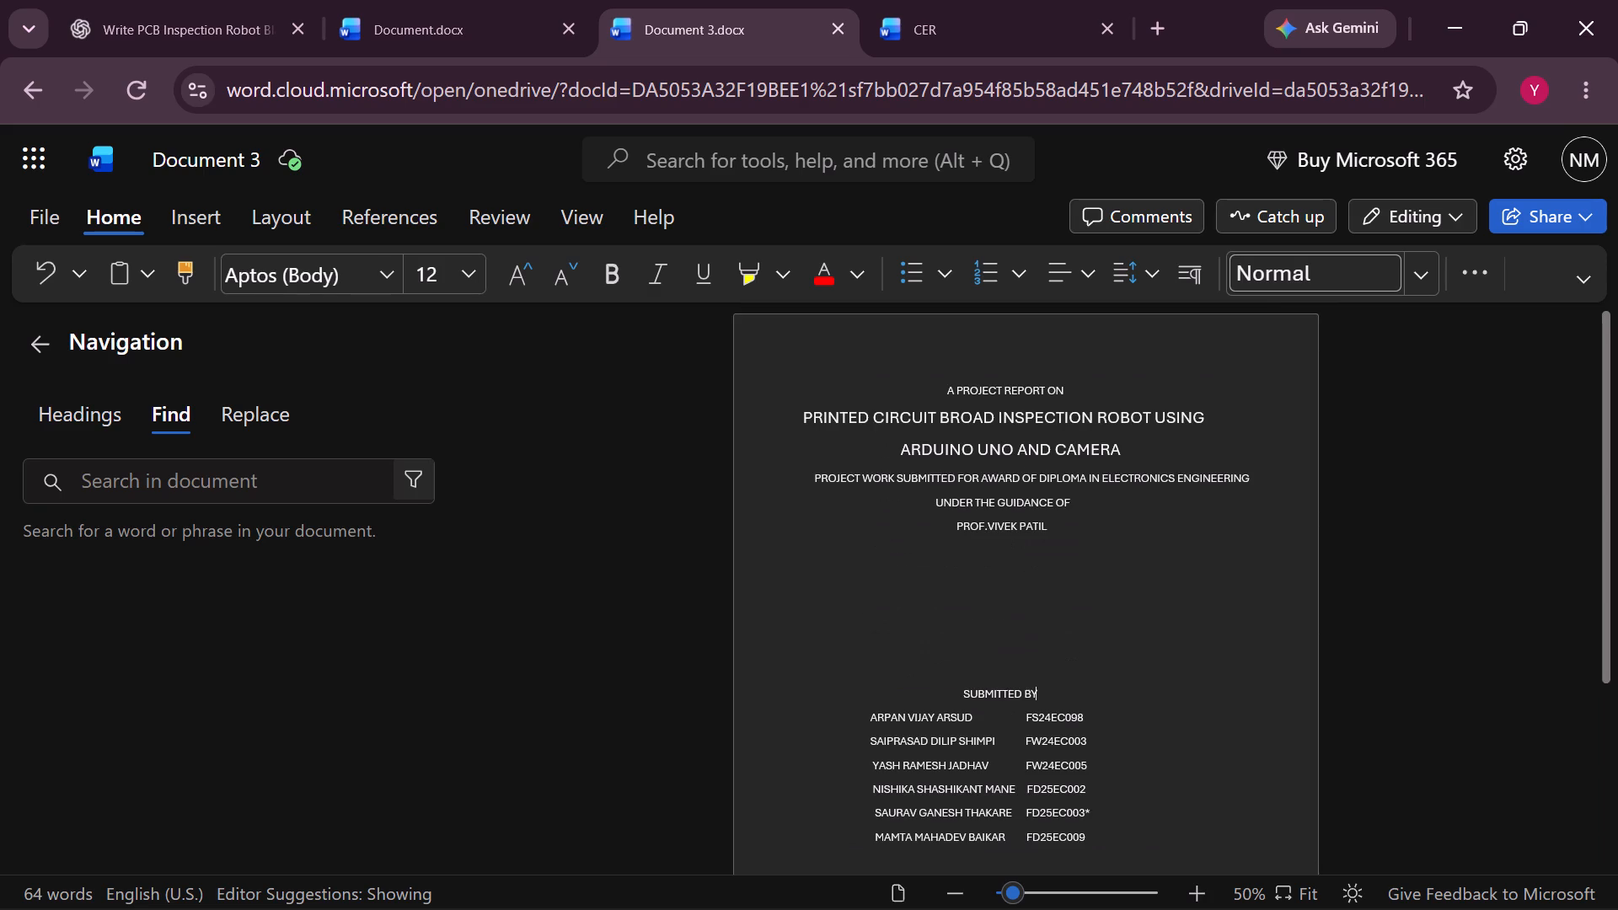
pyautogui.scroll(-5, 863, 555)
pyautogui.scroll(2, 863, 555)
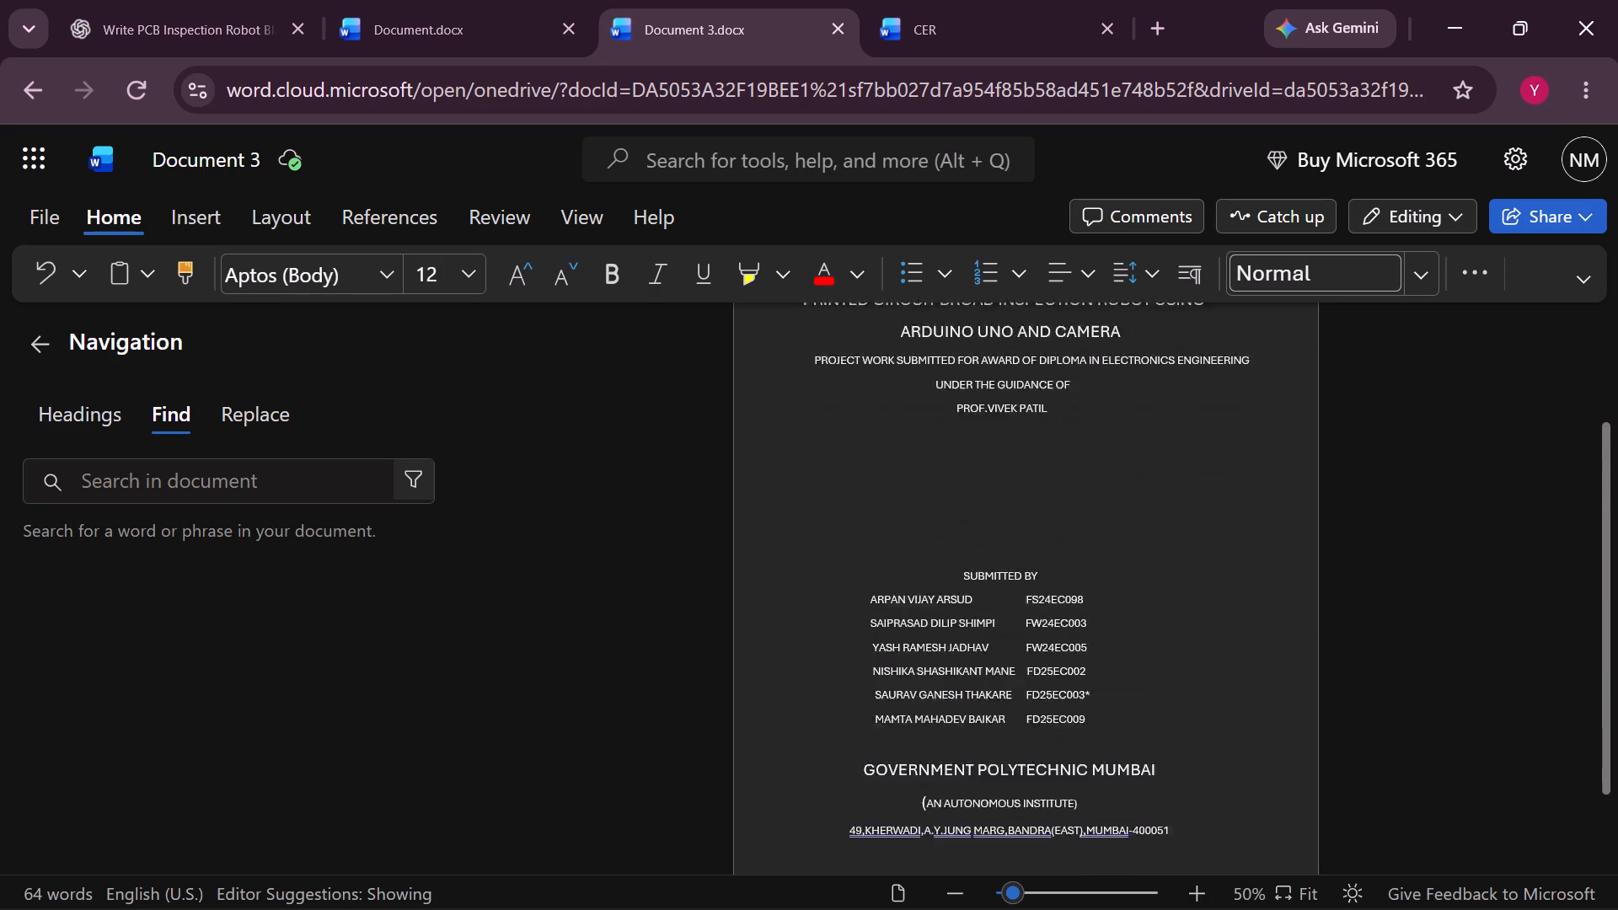
pyautogui.scroll(1, 863, 555)
pyautogui.click(480, 35)
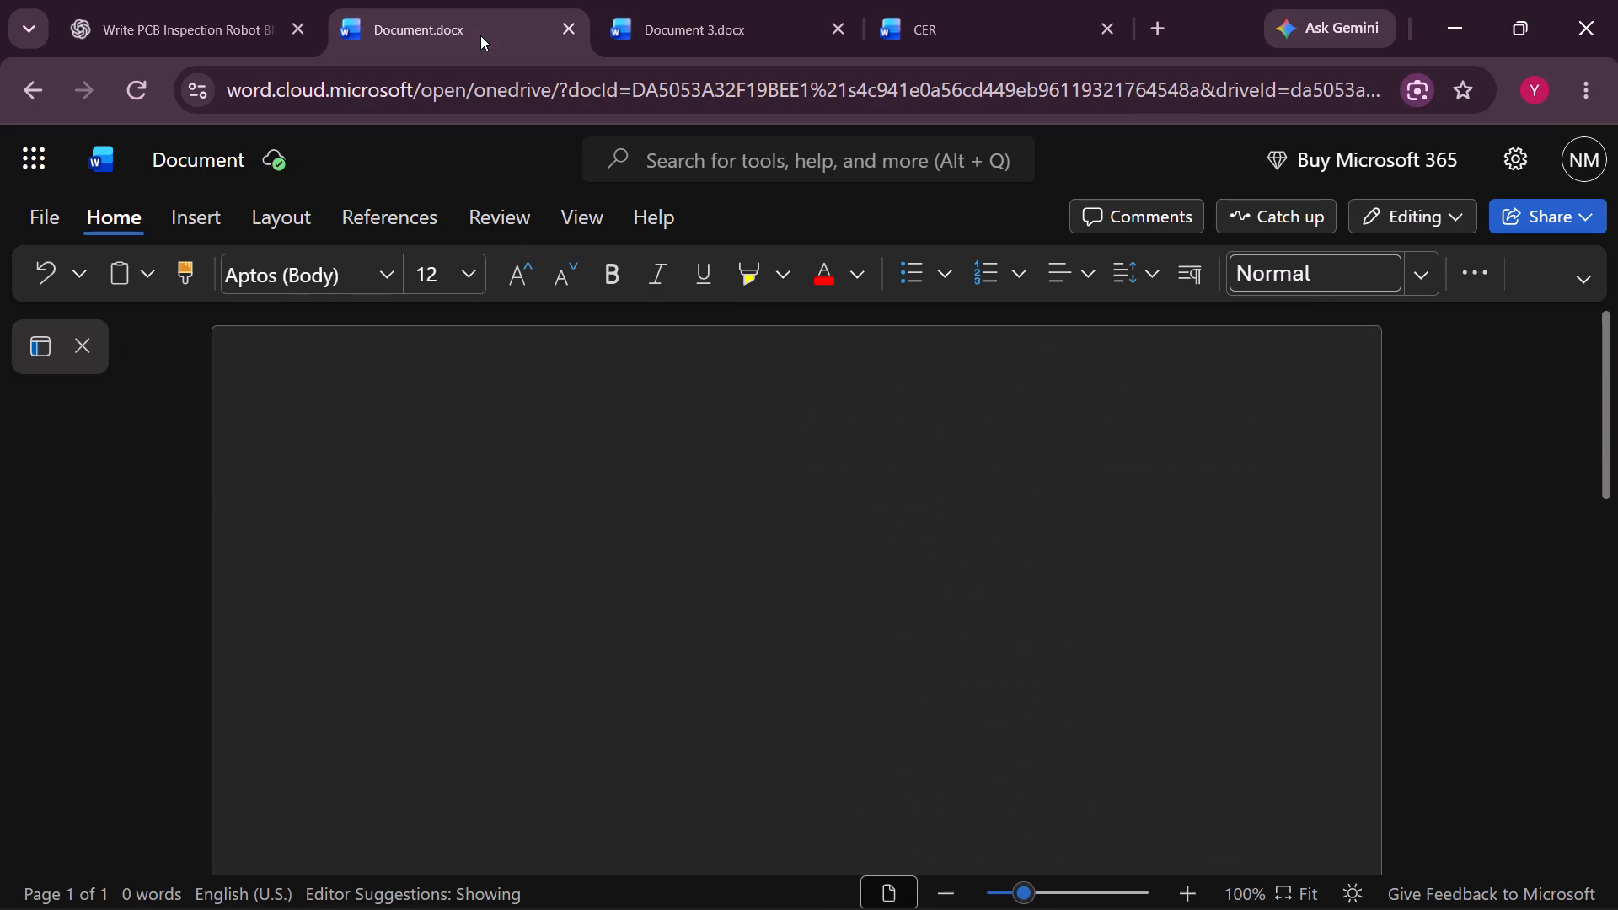
pyautogui.scroll(2, 705, 498)
pyautogui.scroll(-5, 705, 498)
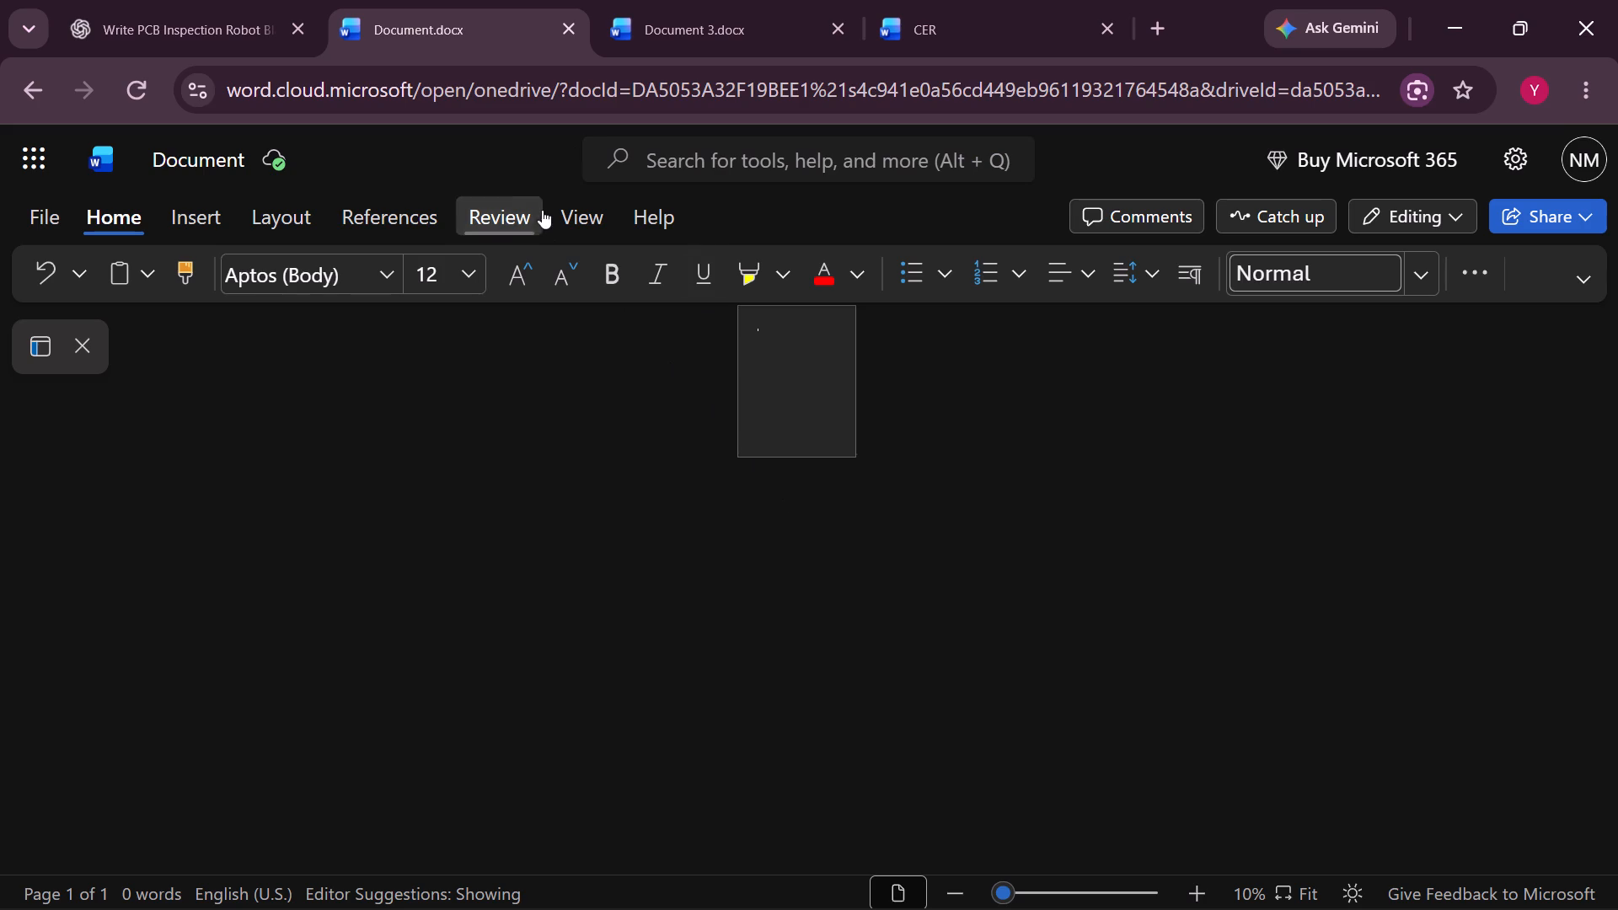
pyautogui.click(769, 390)
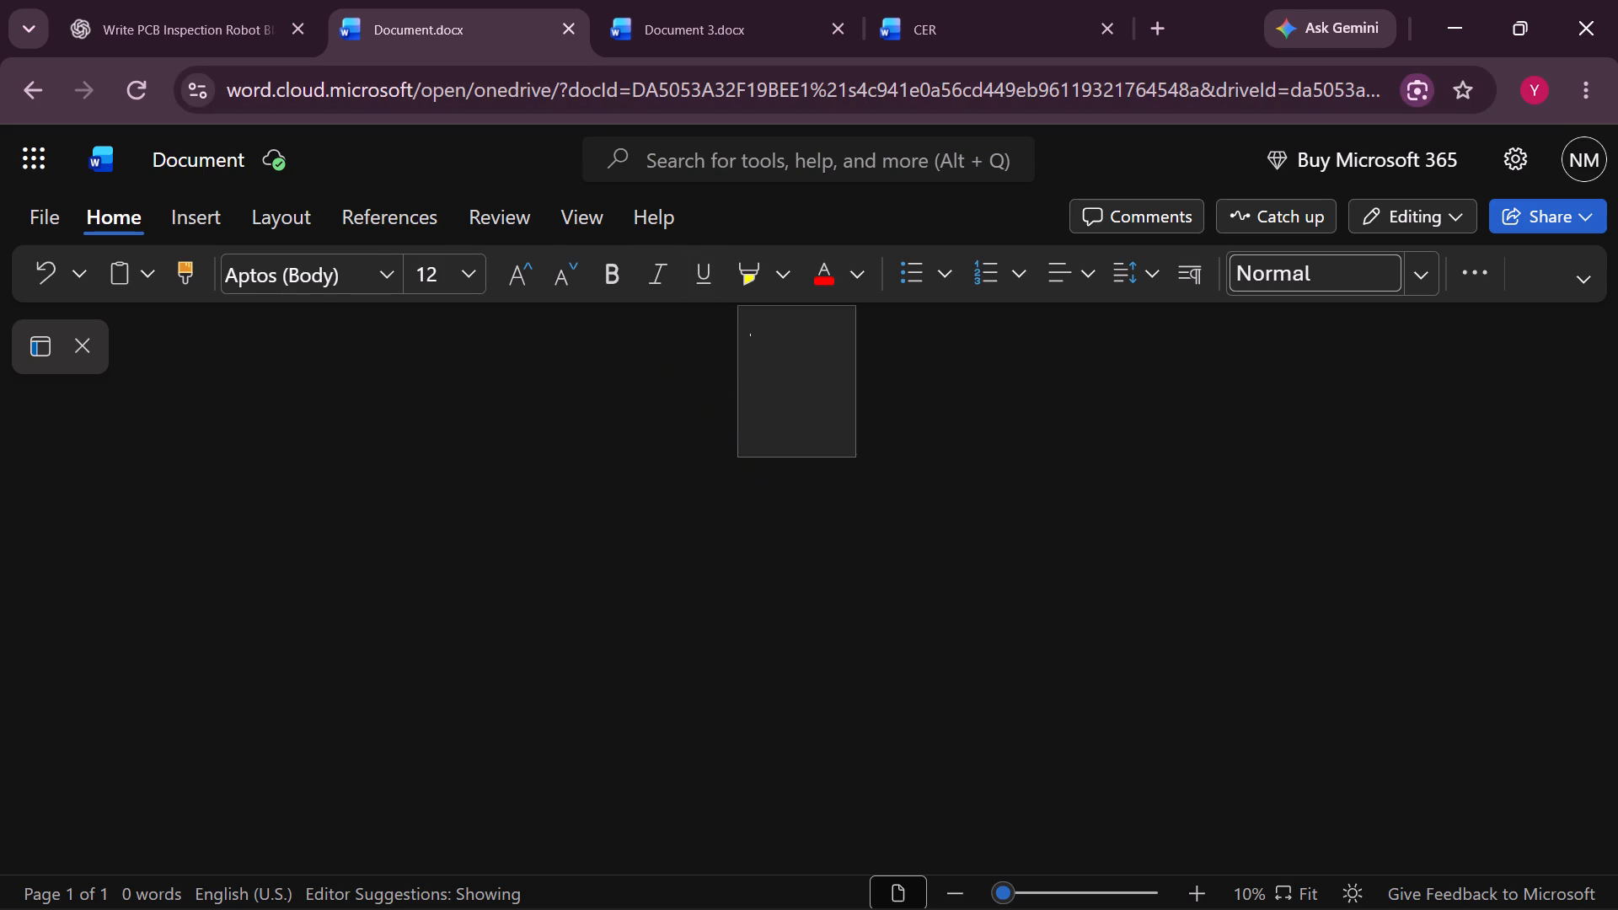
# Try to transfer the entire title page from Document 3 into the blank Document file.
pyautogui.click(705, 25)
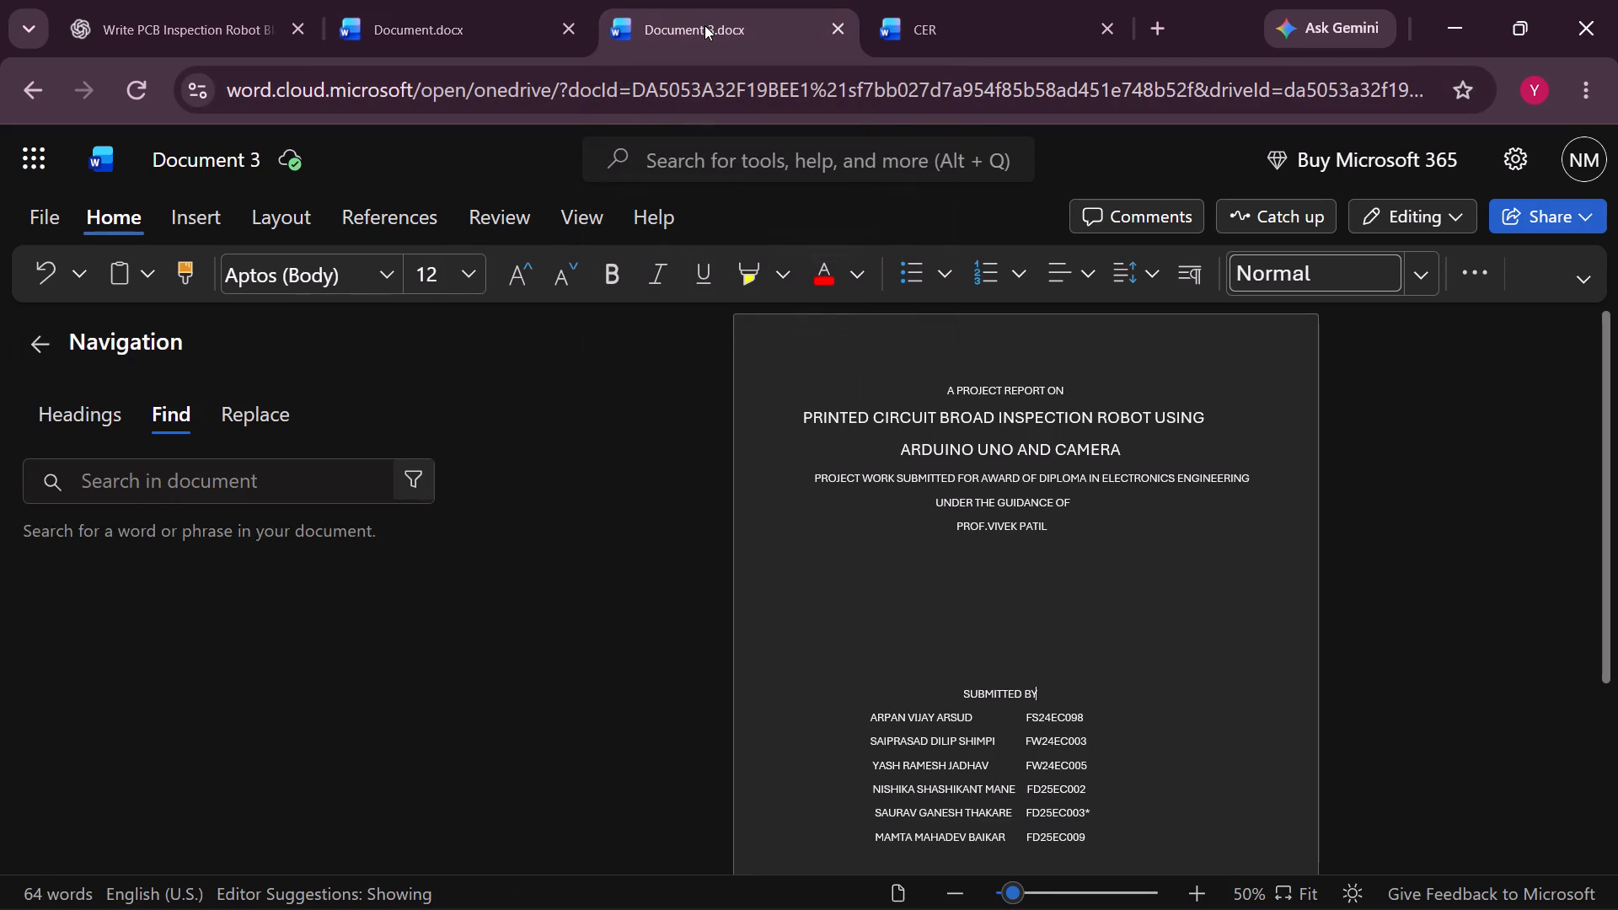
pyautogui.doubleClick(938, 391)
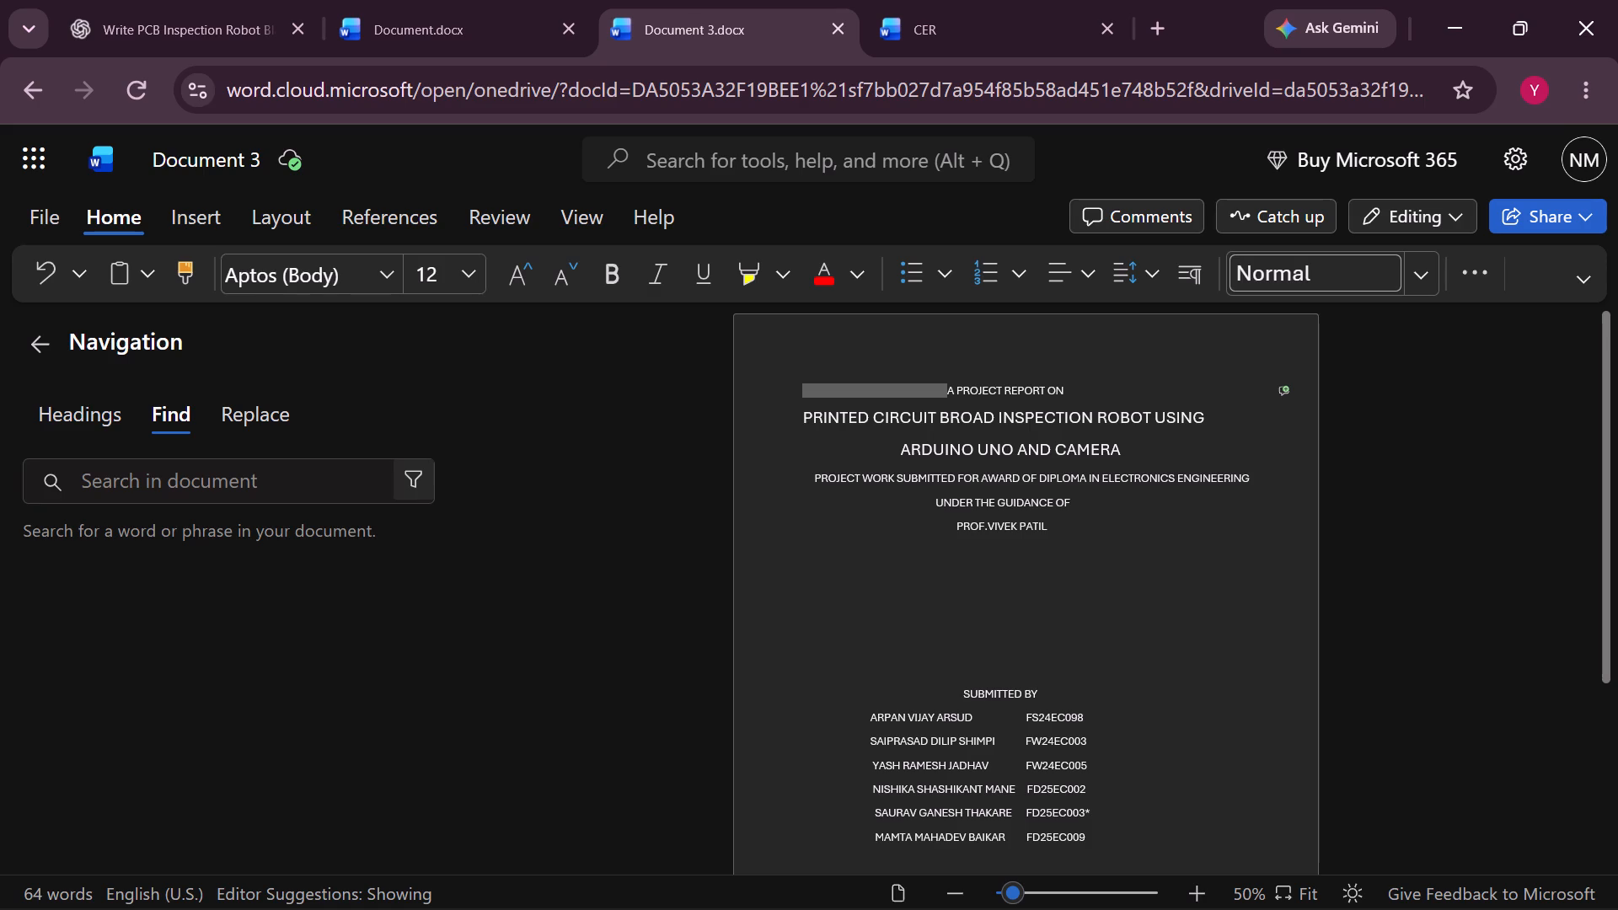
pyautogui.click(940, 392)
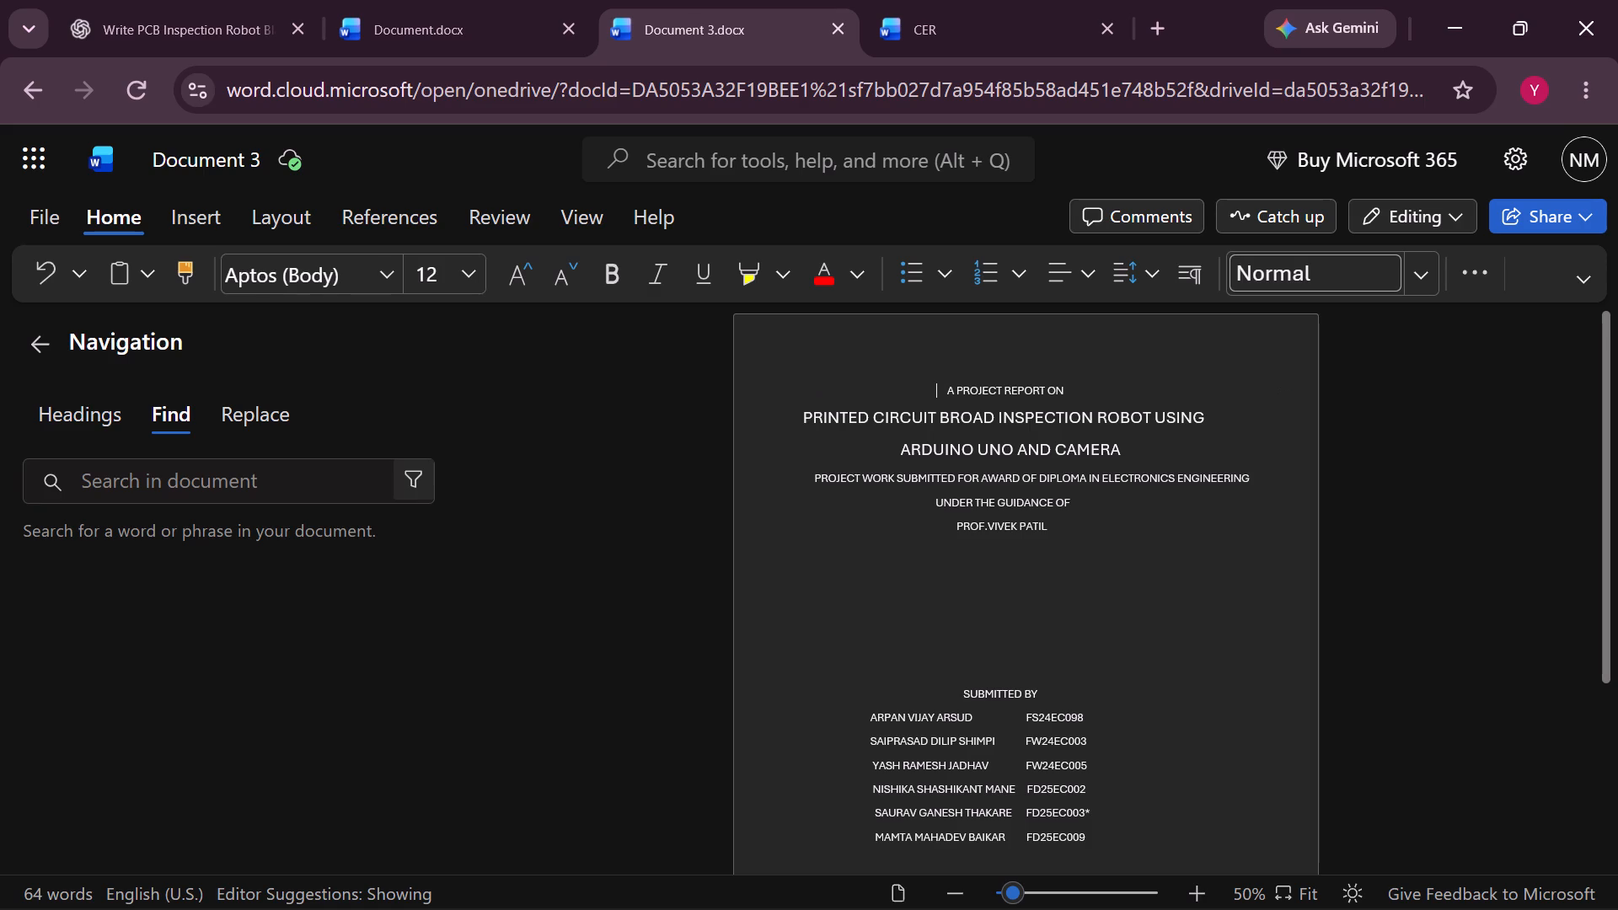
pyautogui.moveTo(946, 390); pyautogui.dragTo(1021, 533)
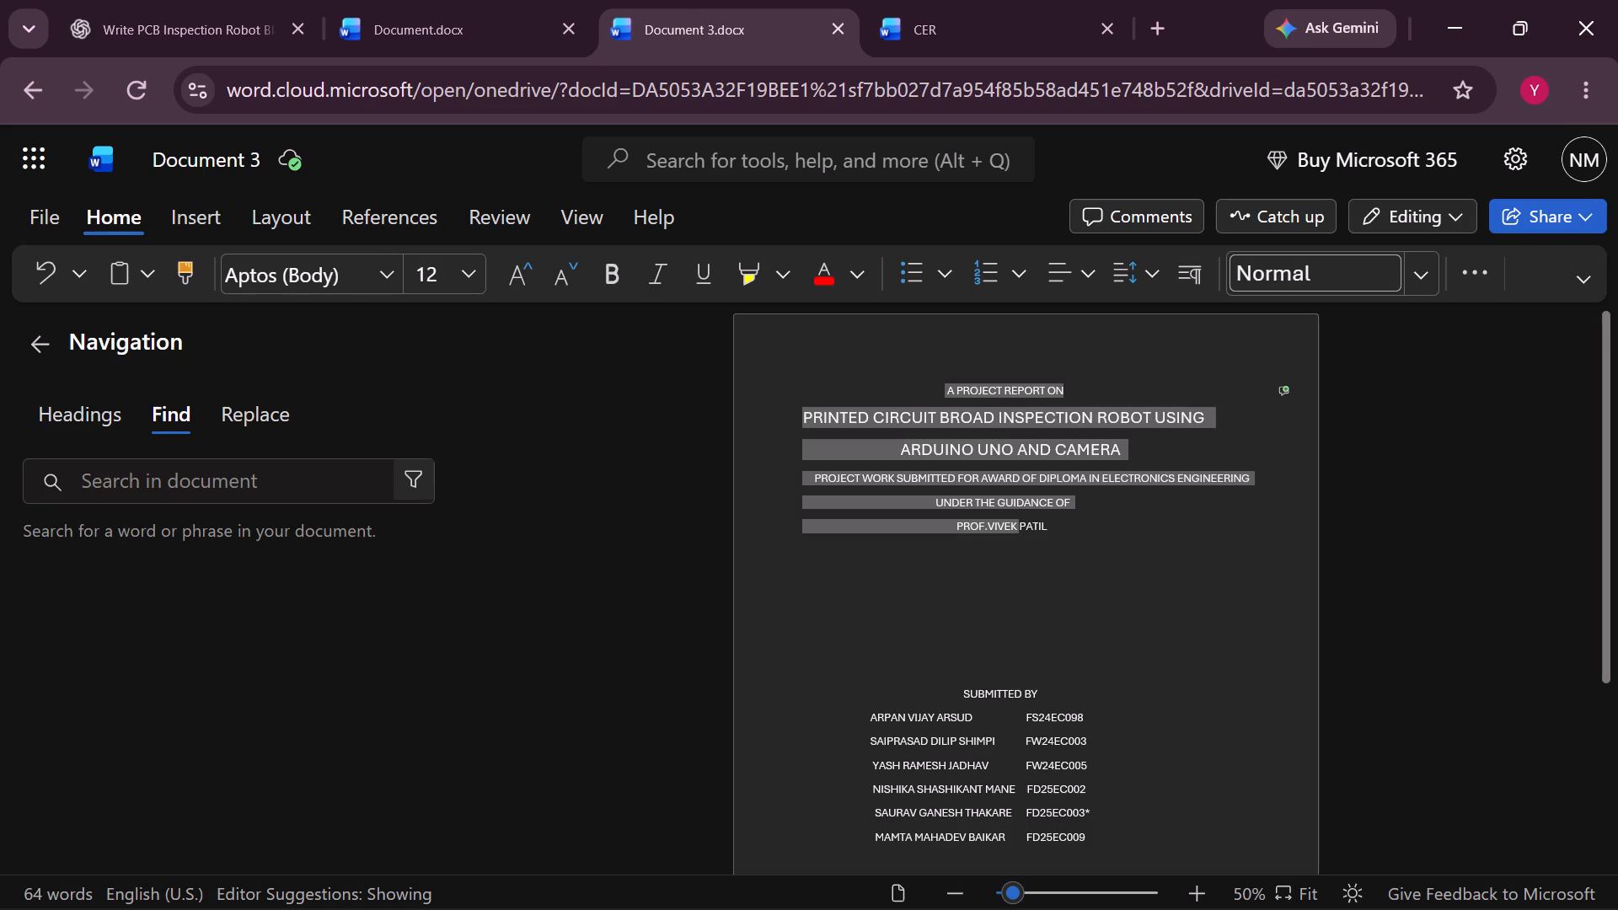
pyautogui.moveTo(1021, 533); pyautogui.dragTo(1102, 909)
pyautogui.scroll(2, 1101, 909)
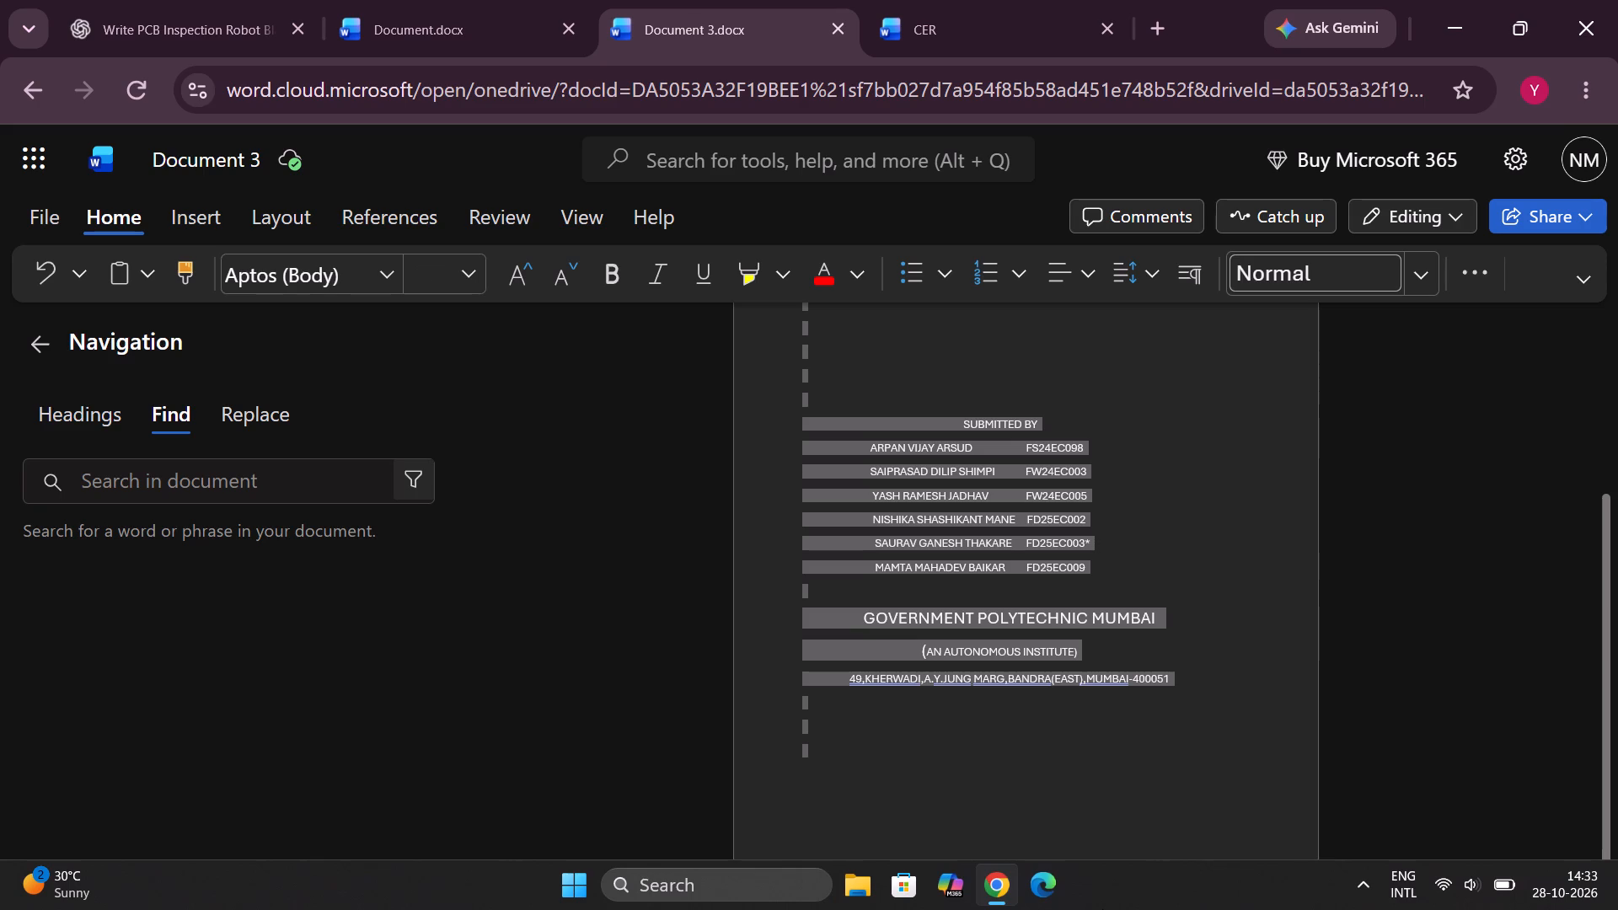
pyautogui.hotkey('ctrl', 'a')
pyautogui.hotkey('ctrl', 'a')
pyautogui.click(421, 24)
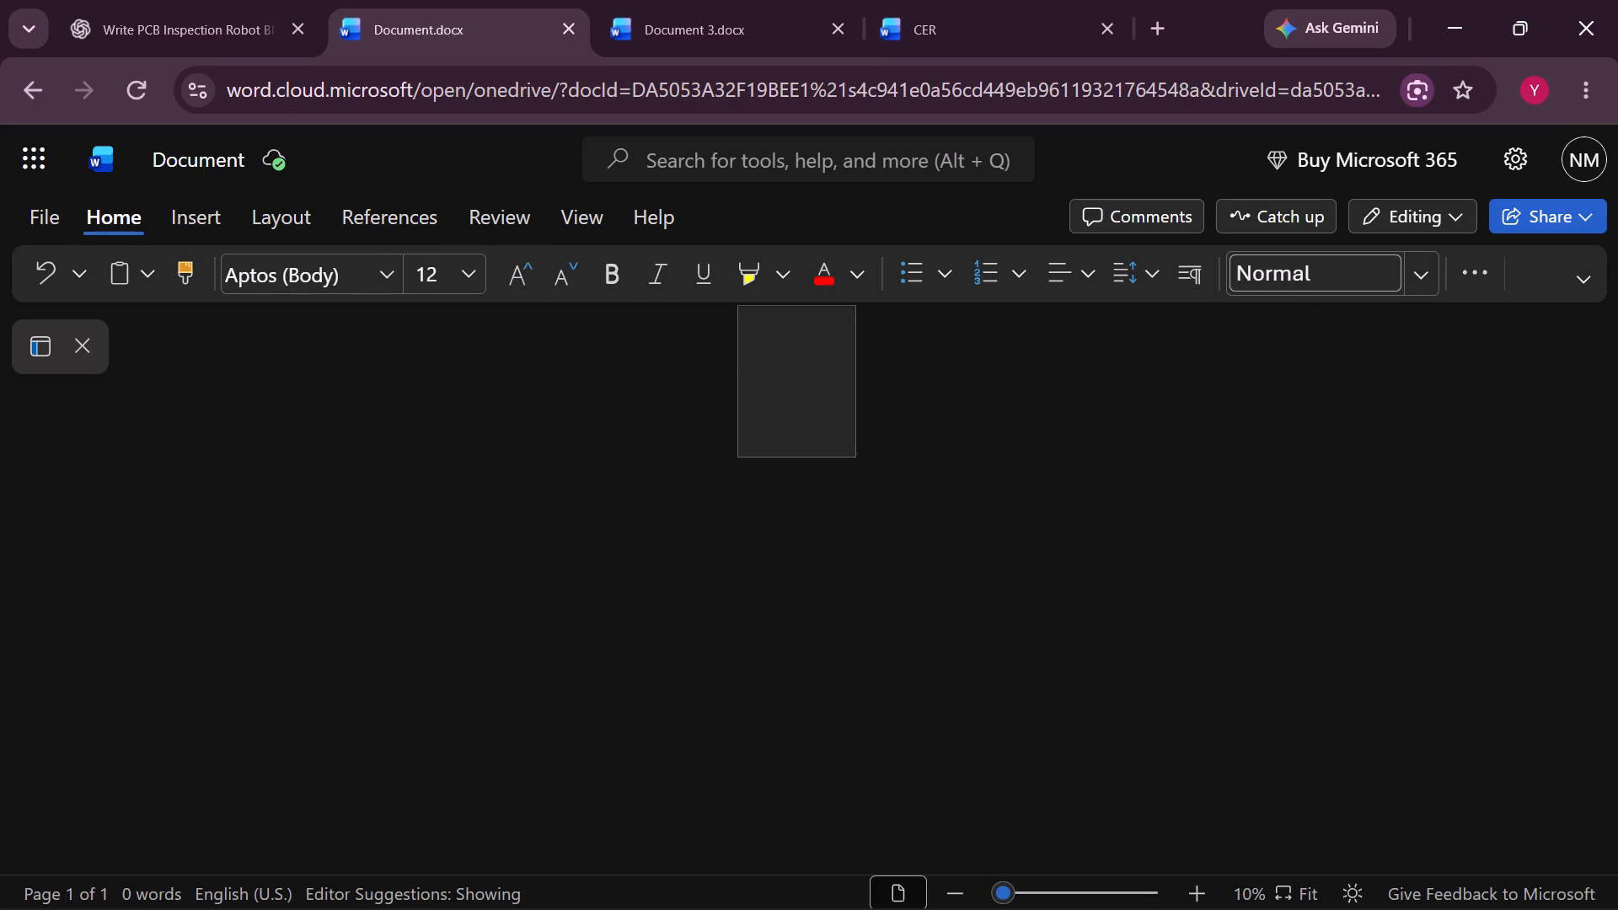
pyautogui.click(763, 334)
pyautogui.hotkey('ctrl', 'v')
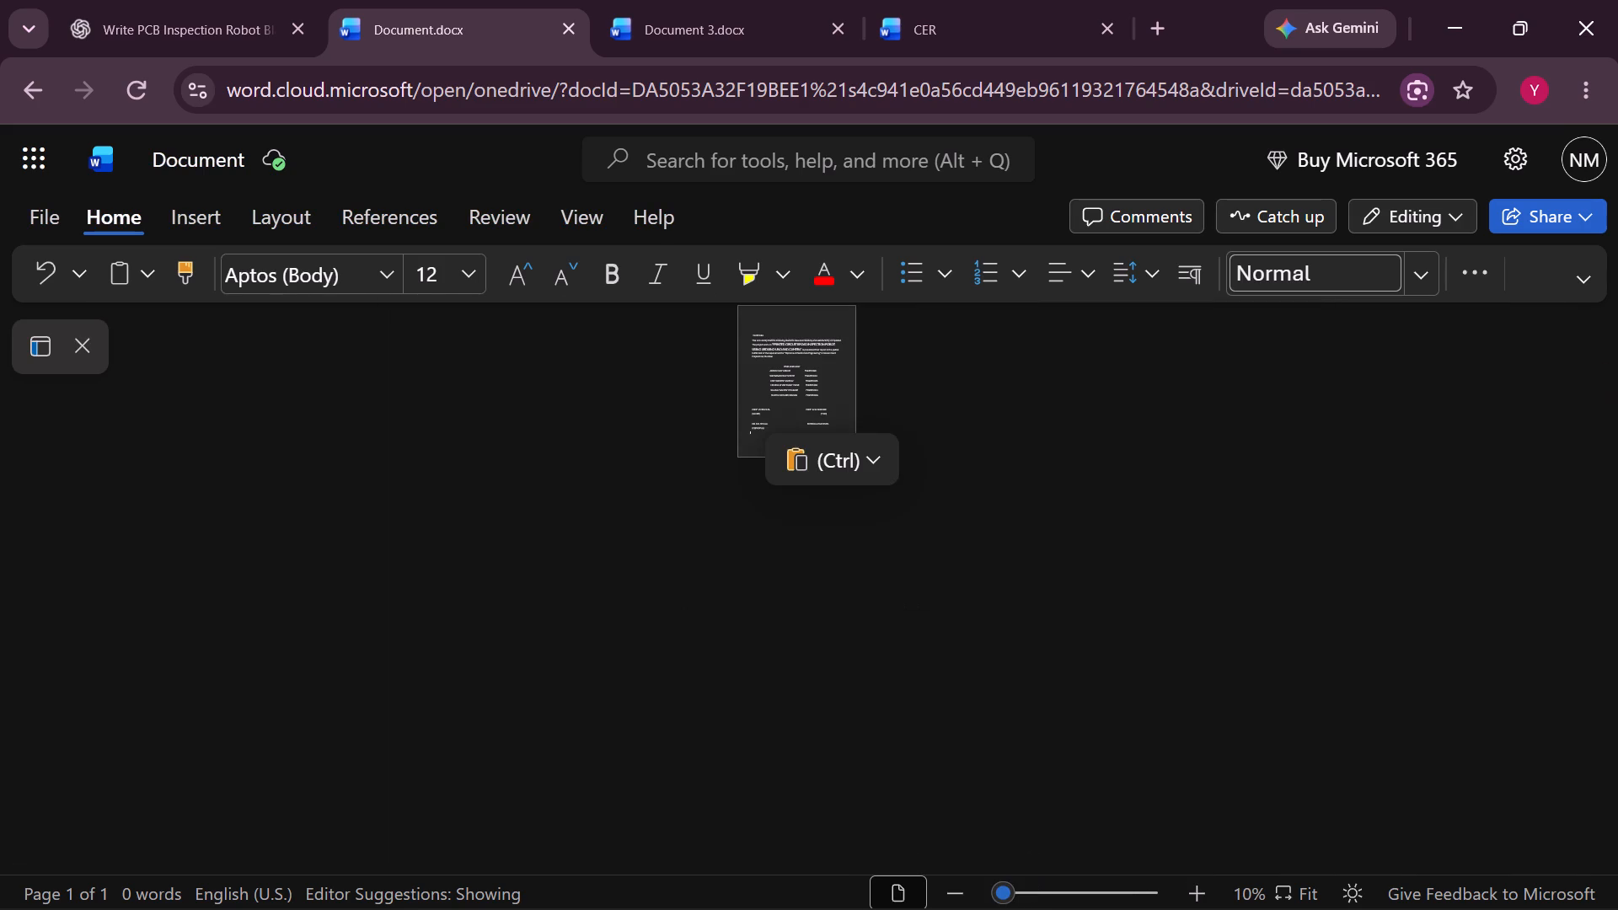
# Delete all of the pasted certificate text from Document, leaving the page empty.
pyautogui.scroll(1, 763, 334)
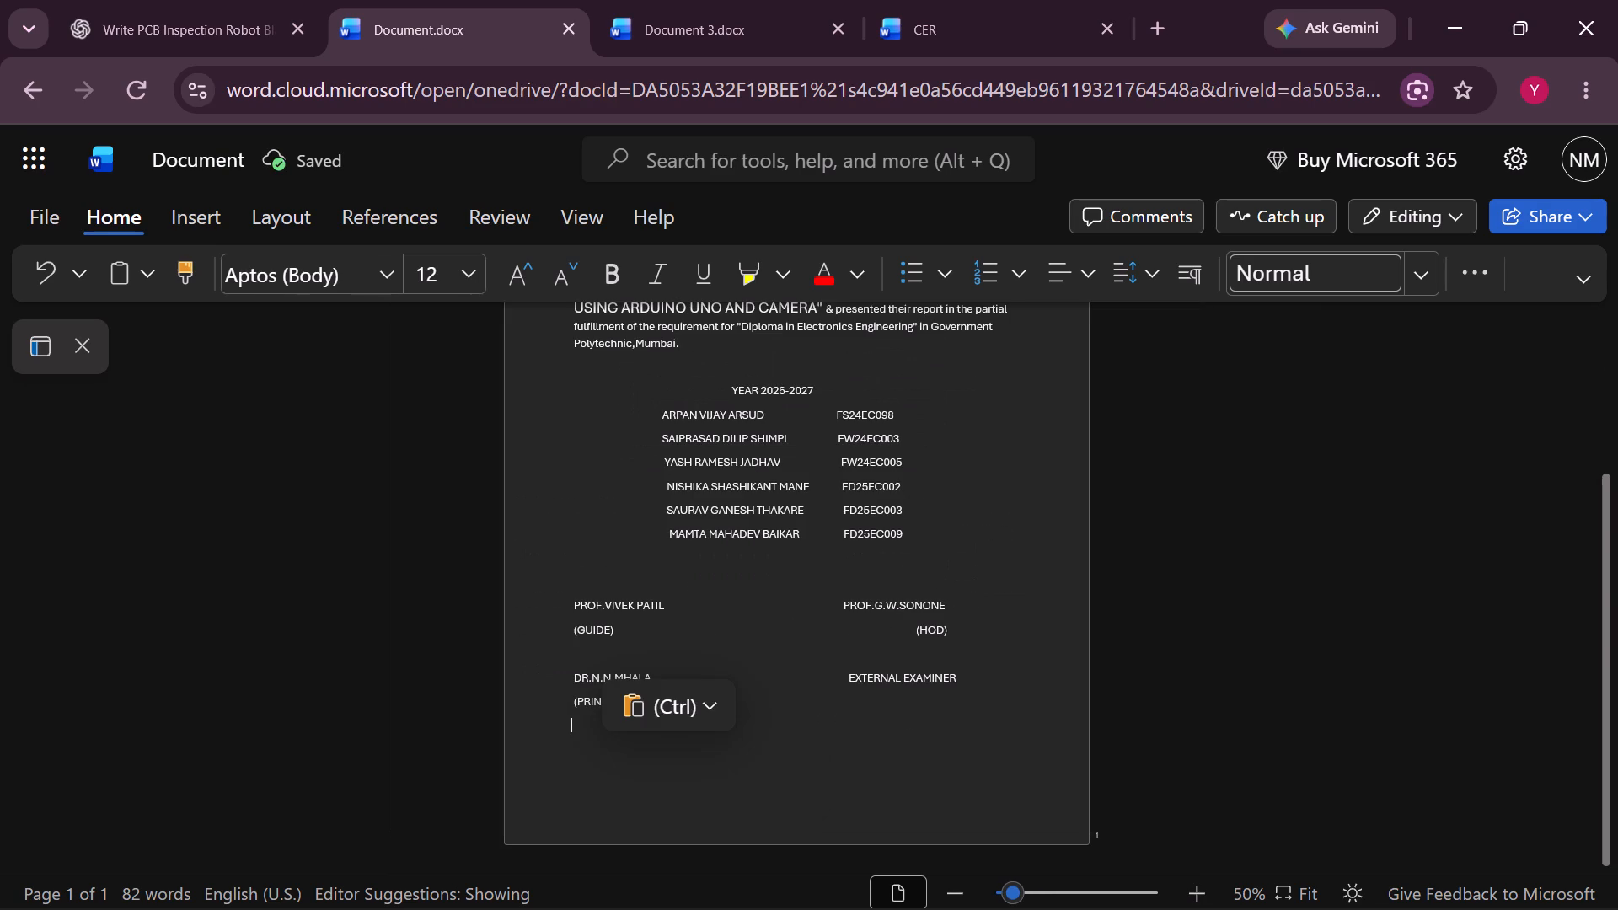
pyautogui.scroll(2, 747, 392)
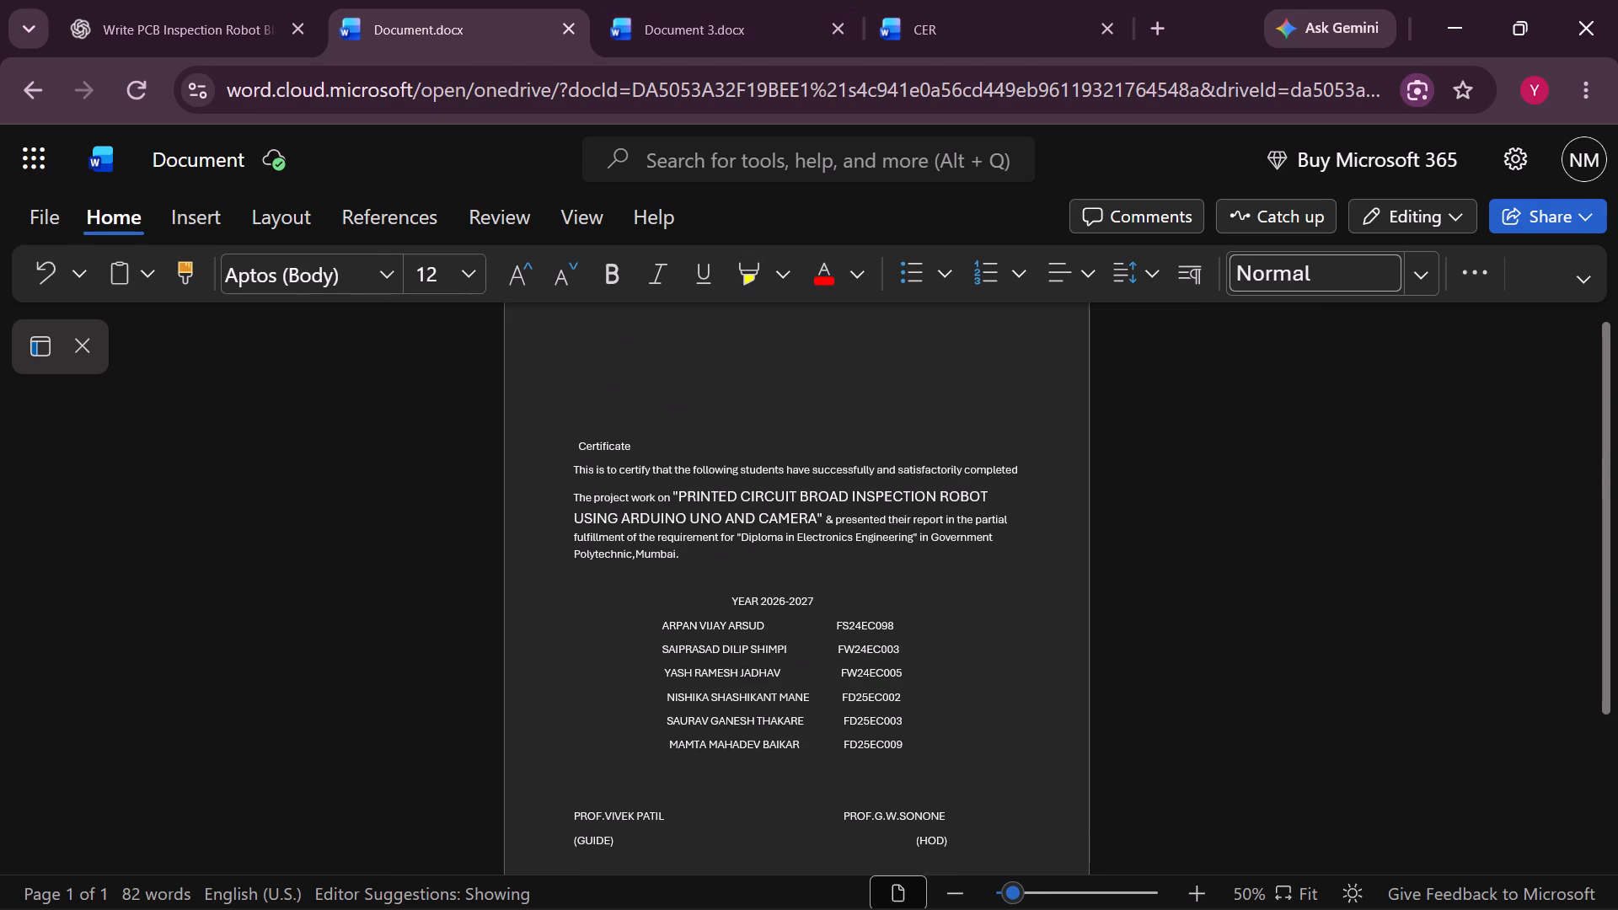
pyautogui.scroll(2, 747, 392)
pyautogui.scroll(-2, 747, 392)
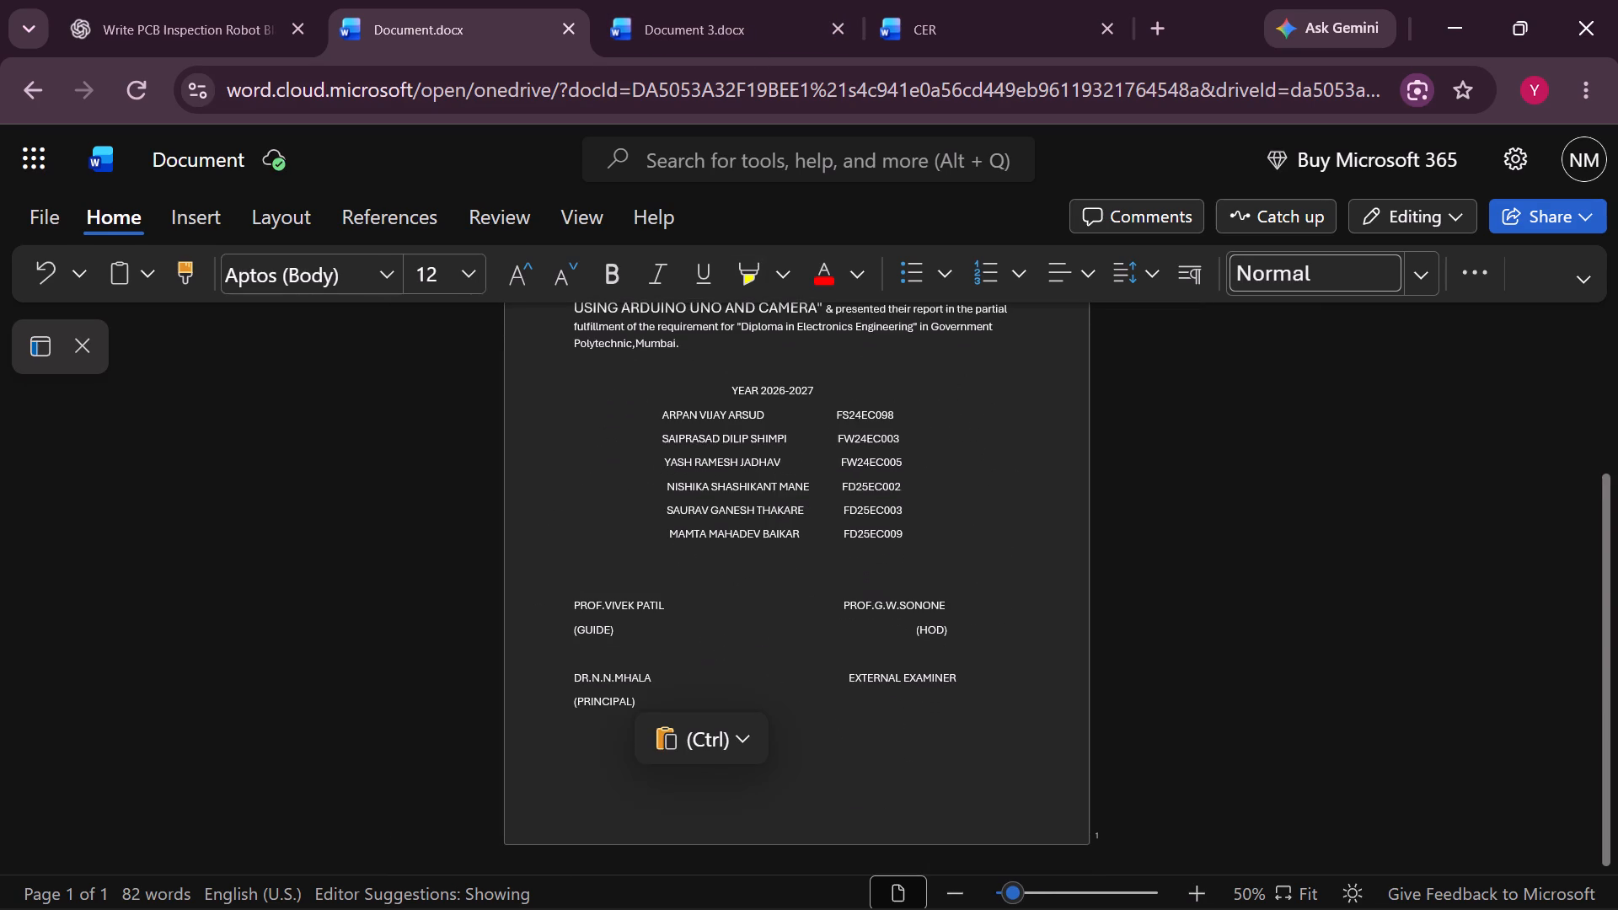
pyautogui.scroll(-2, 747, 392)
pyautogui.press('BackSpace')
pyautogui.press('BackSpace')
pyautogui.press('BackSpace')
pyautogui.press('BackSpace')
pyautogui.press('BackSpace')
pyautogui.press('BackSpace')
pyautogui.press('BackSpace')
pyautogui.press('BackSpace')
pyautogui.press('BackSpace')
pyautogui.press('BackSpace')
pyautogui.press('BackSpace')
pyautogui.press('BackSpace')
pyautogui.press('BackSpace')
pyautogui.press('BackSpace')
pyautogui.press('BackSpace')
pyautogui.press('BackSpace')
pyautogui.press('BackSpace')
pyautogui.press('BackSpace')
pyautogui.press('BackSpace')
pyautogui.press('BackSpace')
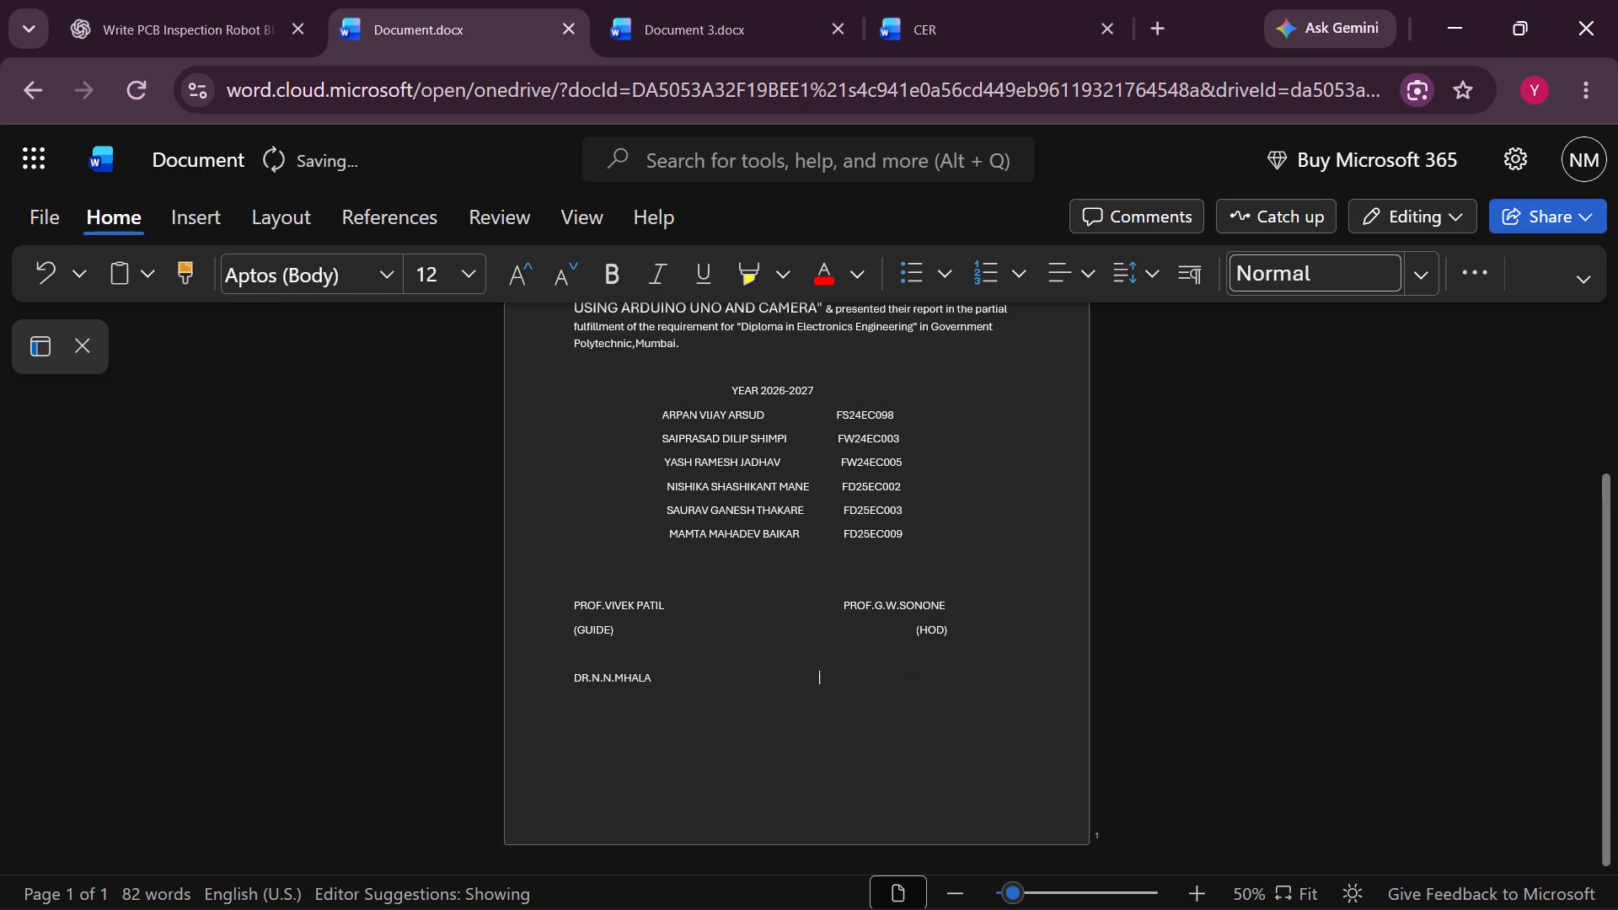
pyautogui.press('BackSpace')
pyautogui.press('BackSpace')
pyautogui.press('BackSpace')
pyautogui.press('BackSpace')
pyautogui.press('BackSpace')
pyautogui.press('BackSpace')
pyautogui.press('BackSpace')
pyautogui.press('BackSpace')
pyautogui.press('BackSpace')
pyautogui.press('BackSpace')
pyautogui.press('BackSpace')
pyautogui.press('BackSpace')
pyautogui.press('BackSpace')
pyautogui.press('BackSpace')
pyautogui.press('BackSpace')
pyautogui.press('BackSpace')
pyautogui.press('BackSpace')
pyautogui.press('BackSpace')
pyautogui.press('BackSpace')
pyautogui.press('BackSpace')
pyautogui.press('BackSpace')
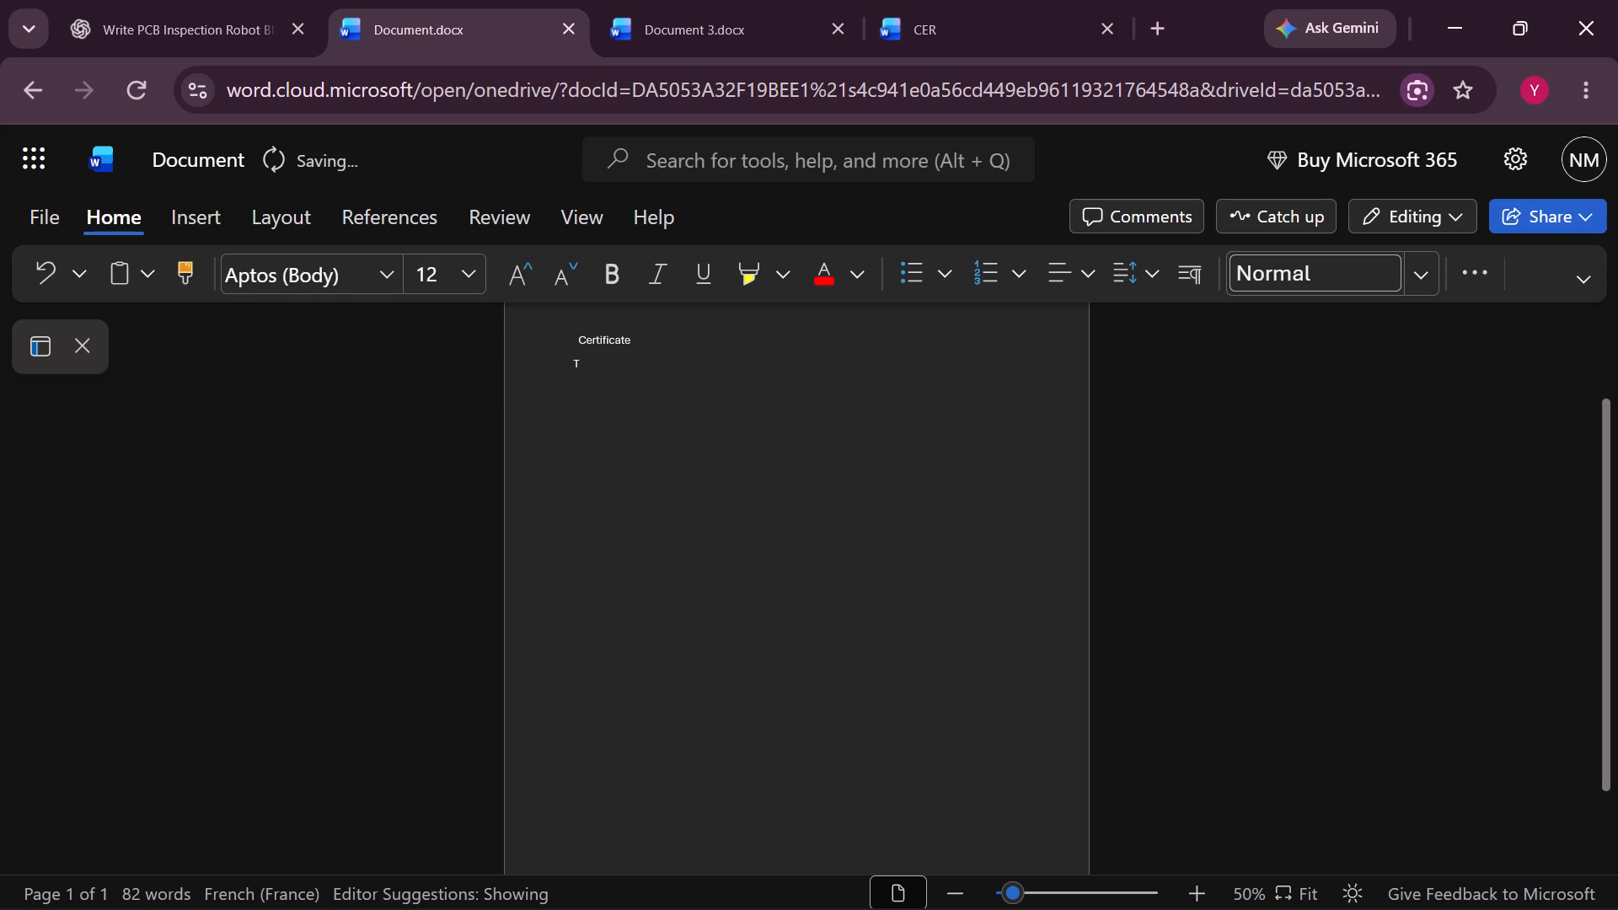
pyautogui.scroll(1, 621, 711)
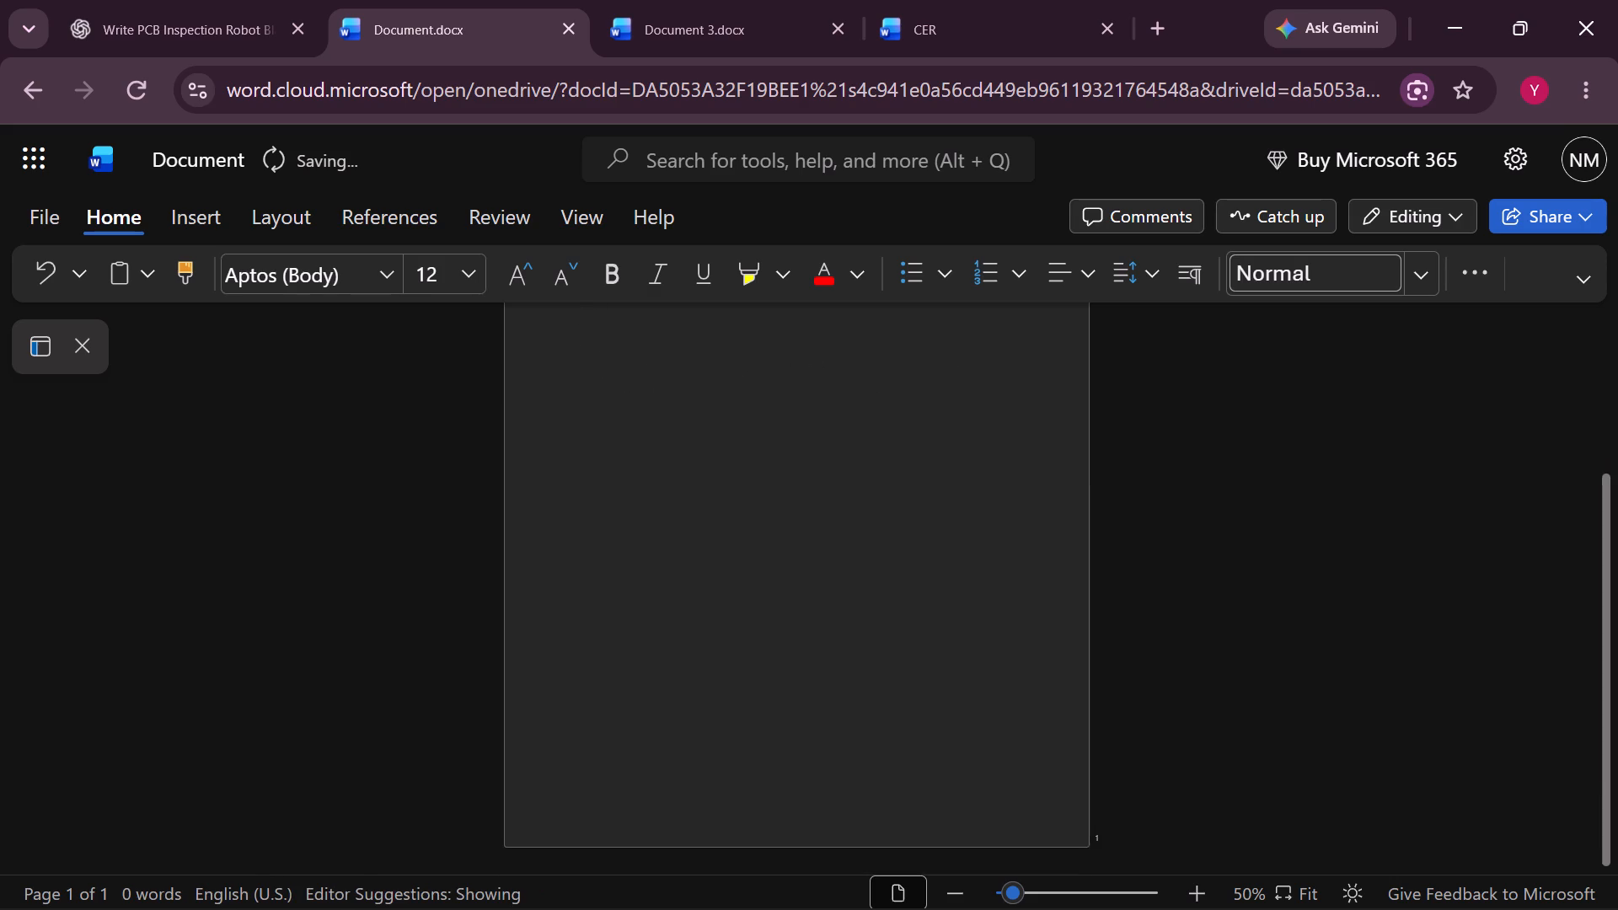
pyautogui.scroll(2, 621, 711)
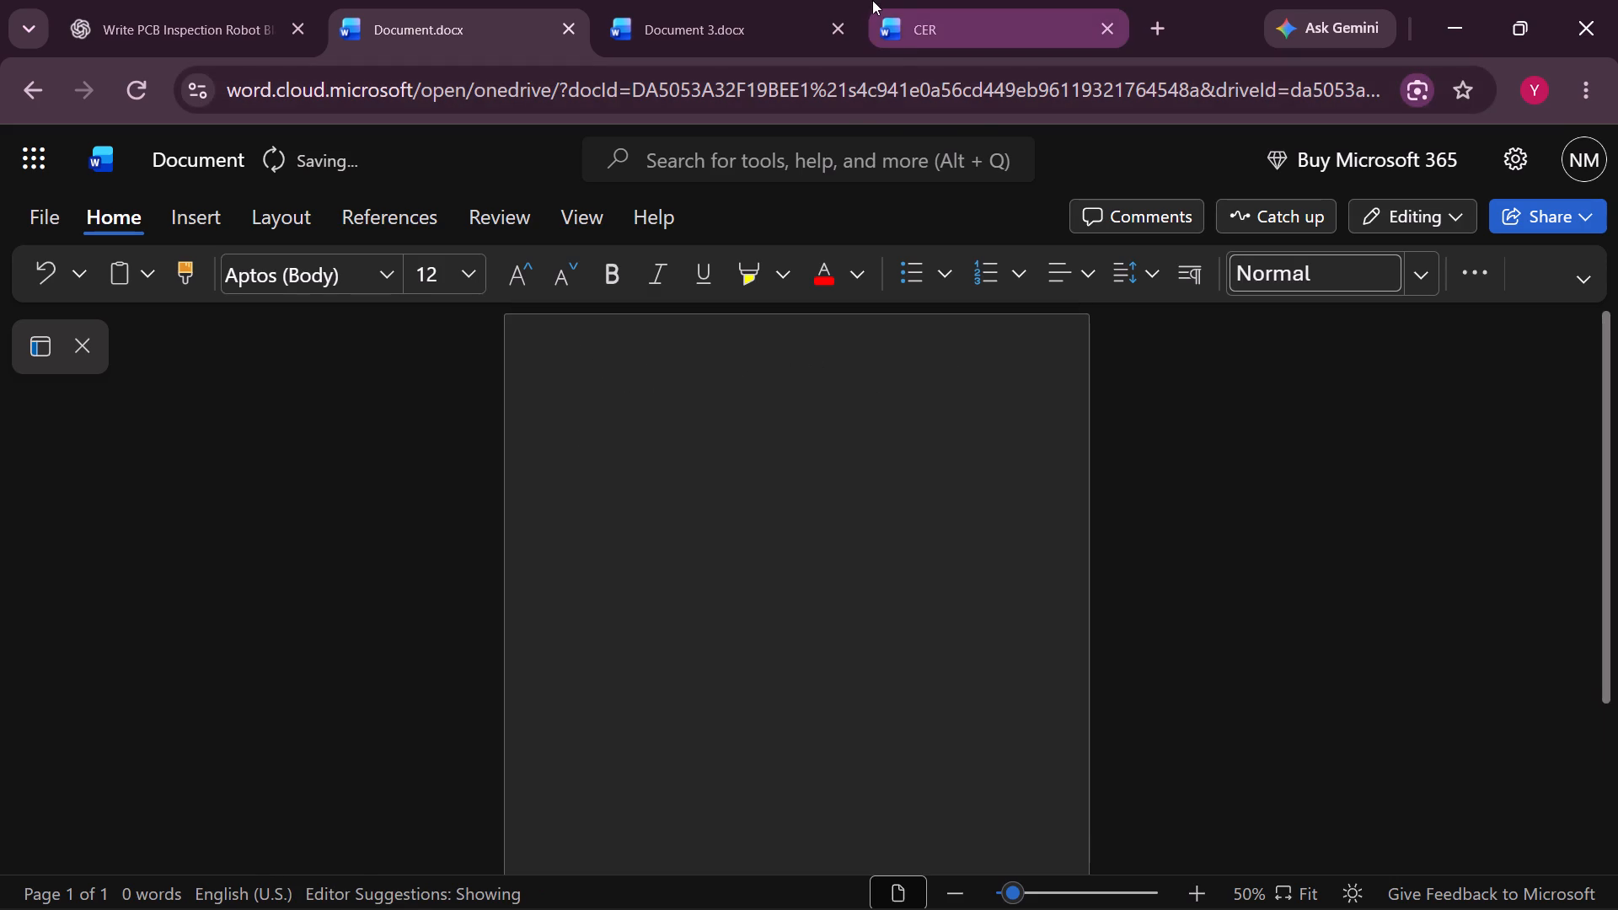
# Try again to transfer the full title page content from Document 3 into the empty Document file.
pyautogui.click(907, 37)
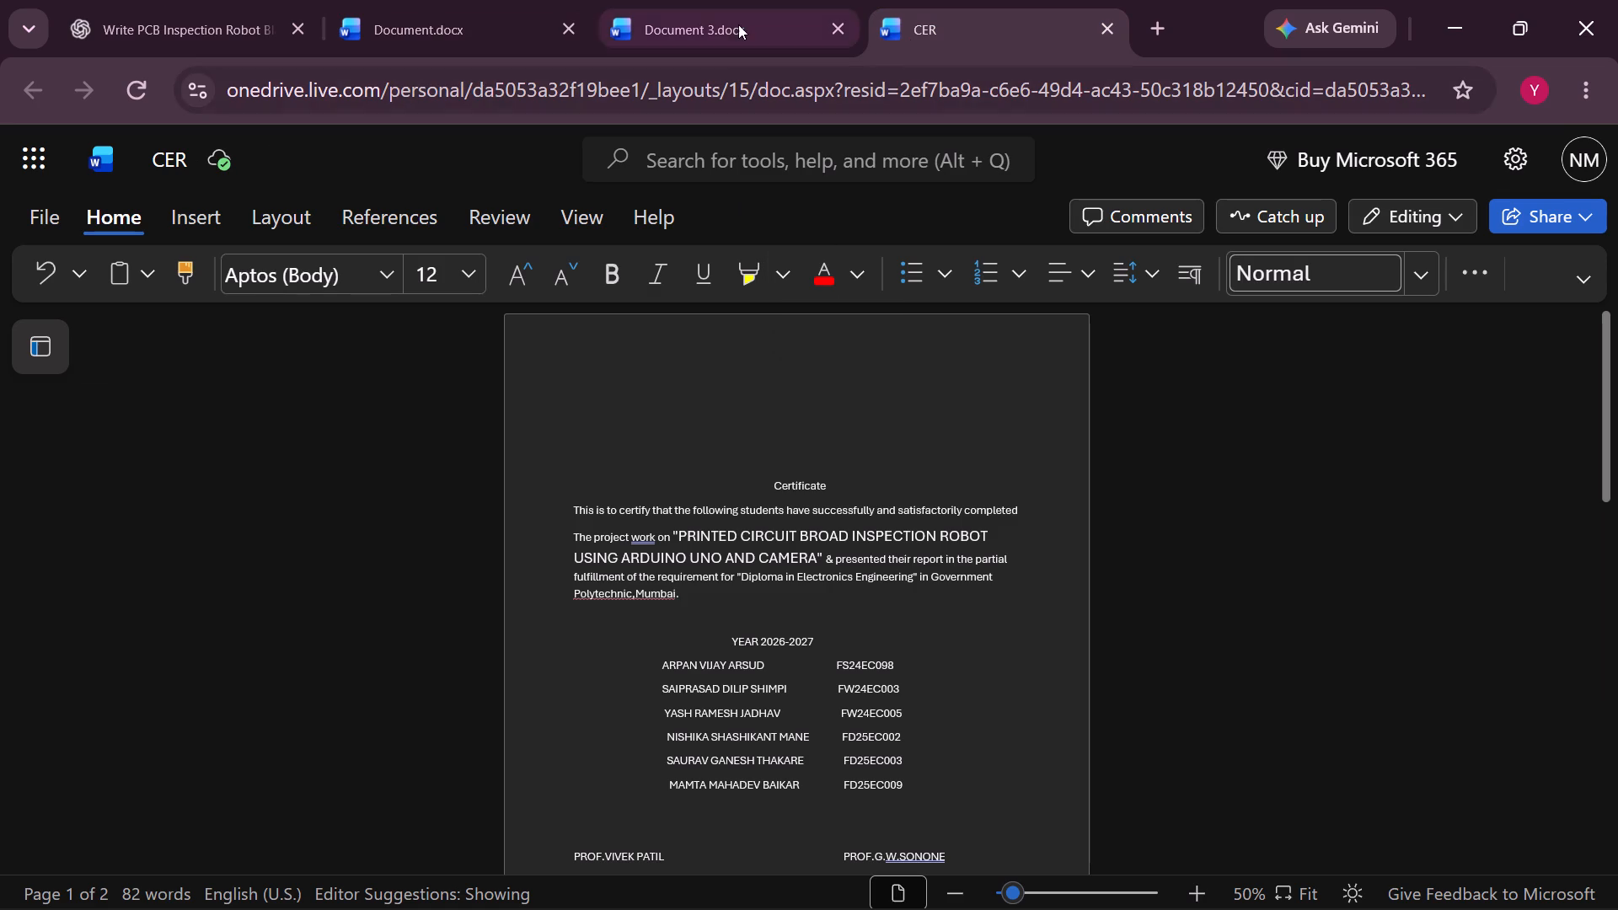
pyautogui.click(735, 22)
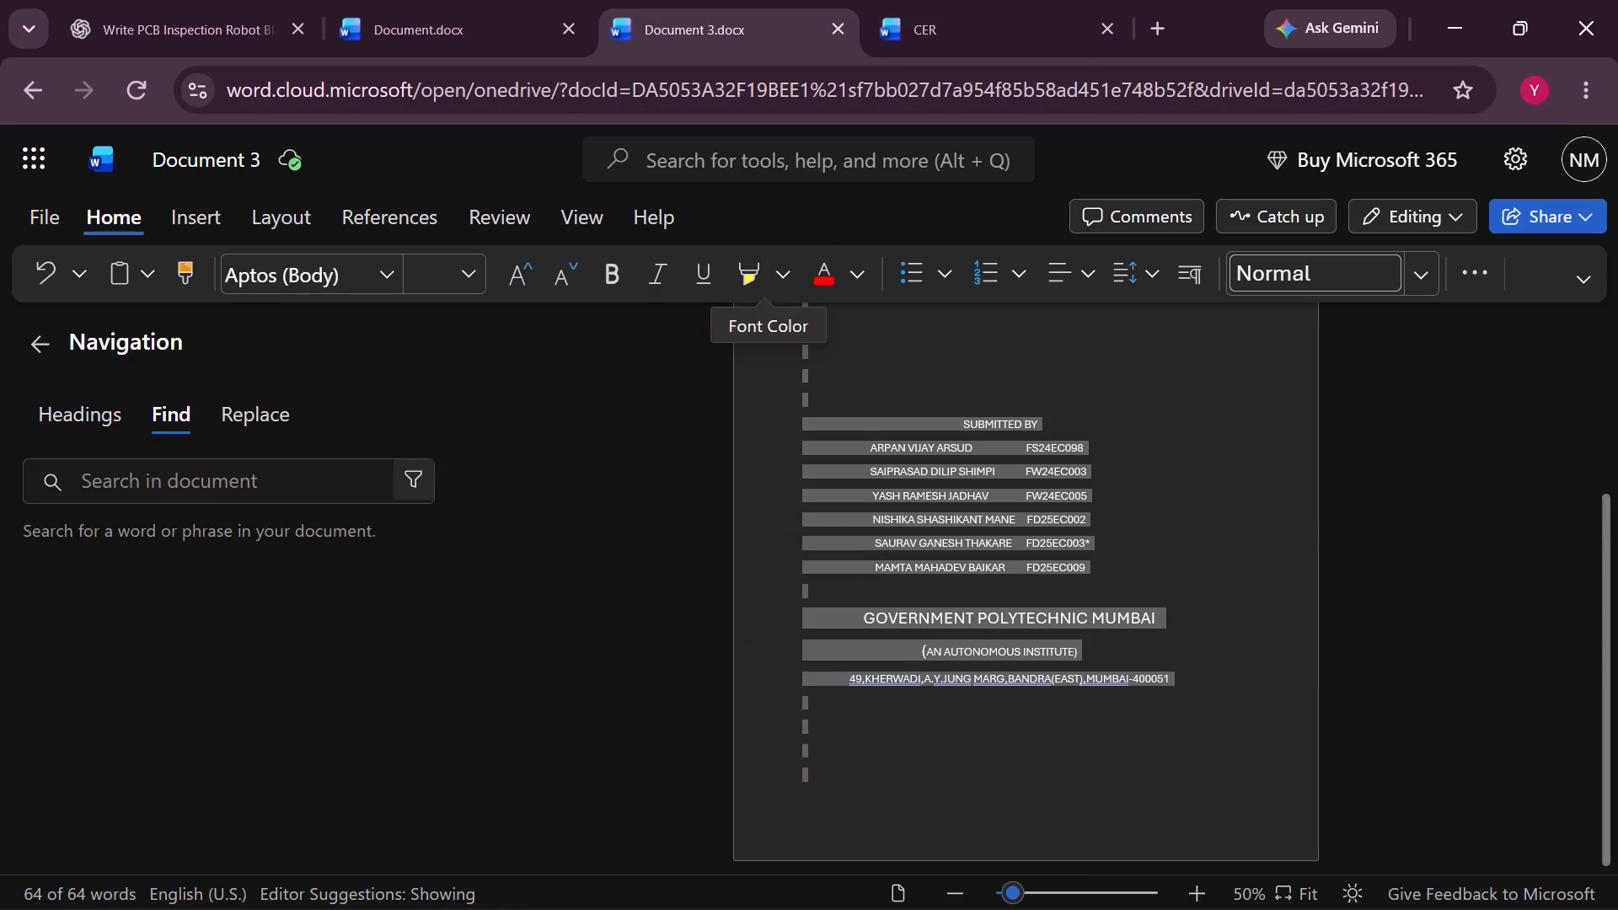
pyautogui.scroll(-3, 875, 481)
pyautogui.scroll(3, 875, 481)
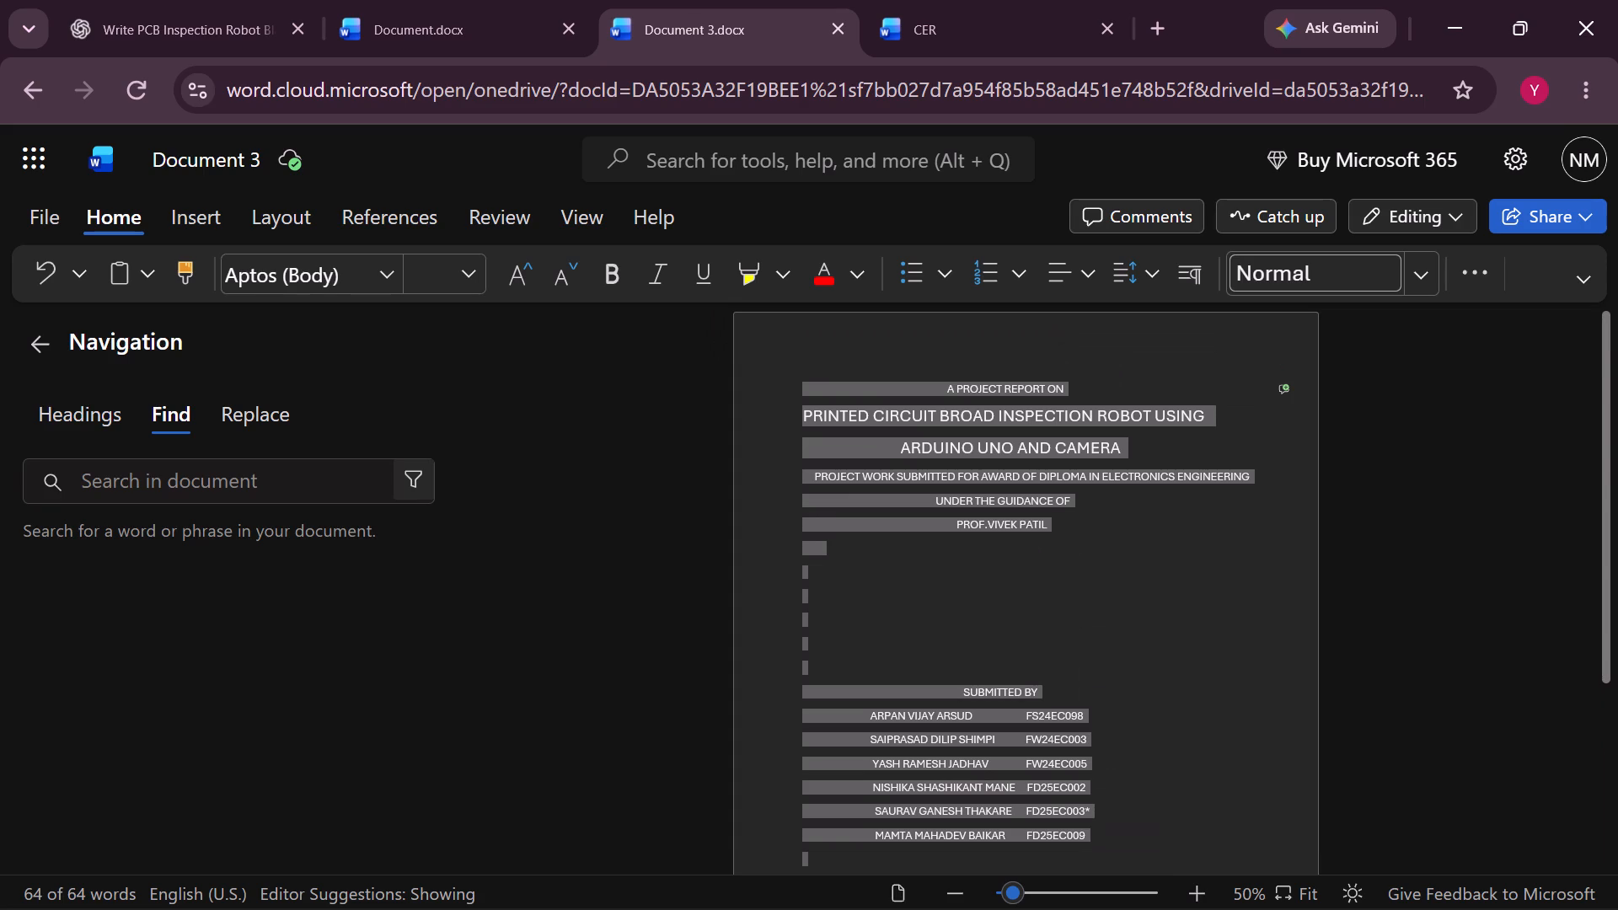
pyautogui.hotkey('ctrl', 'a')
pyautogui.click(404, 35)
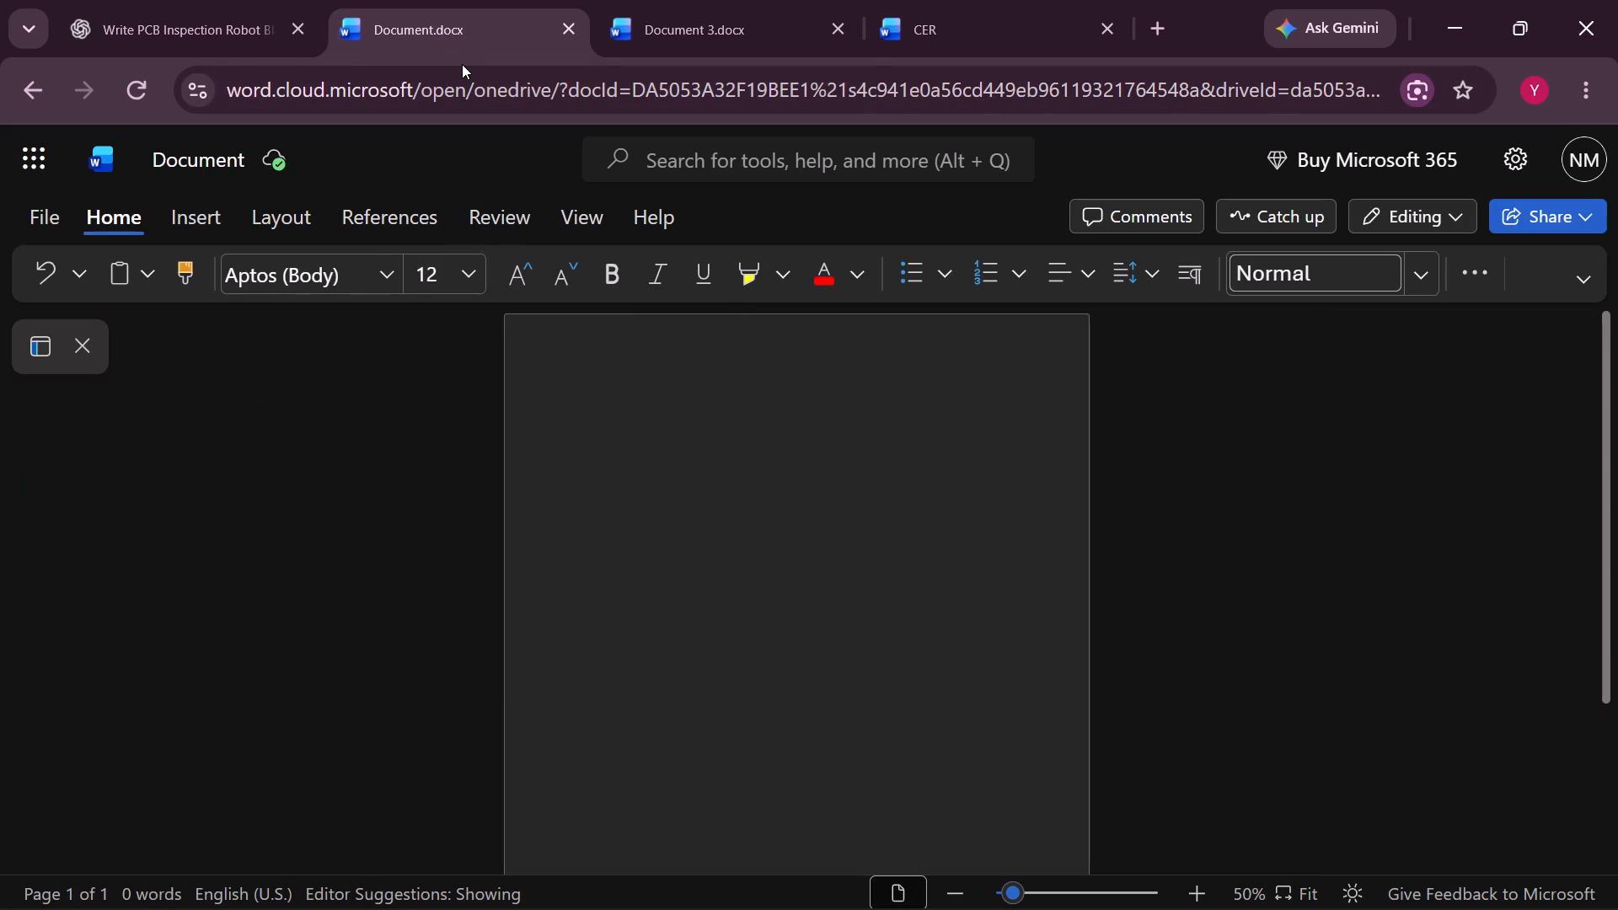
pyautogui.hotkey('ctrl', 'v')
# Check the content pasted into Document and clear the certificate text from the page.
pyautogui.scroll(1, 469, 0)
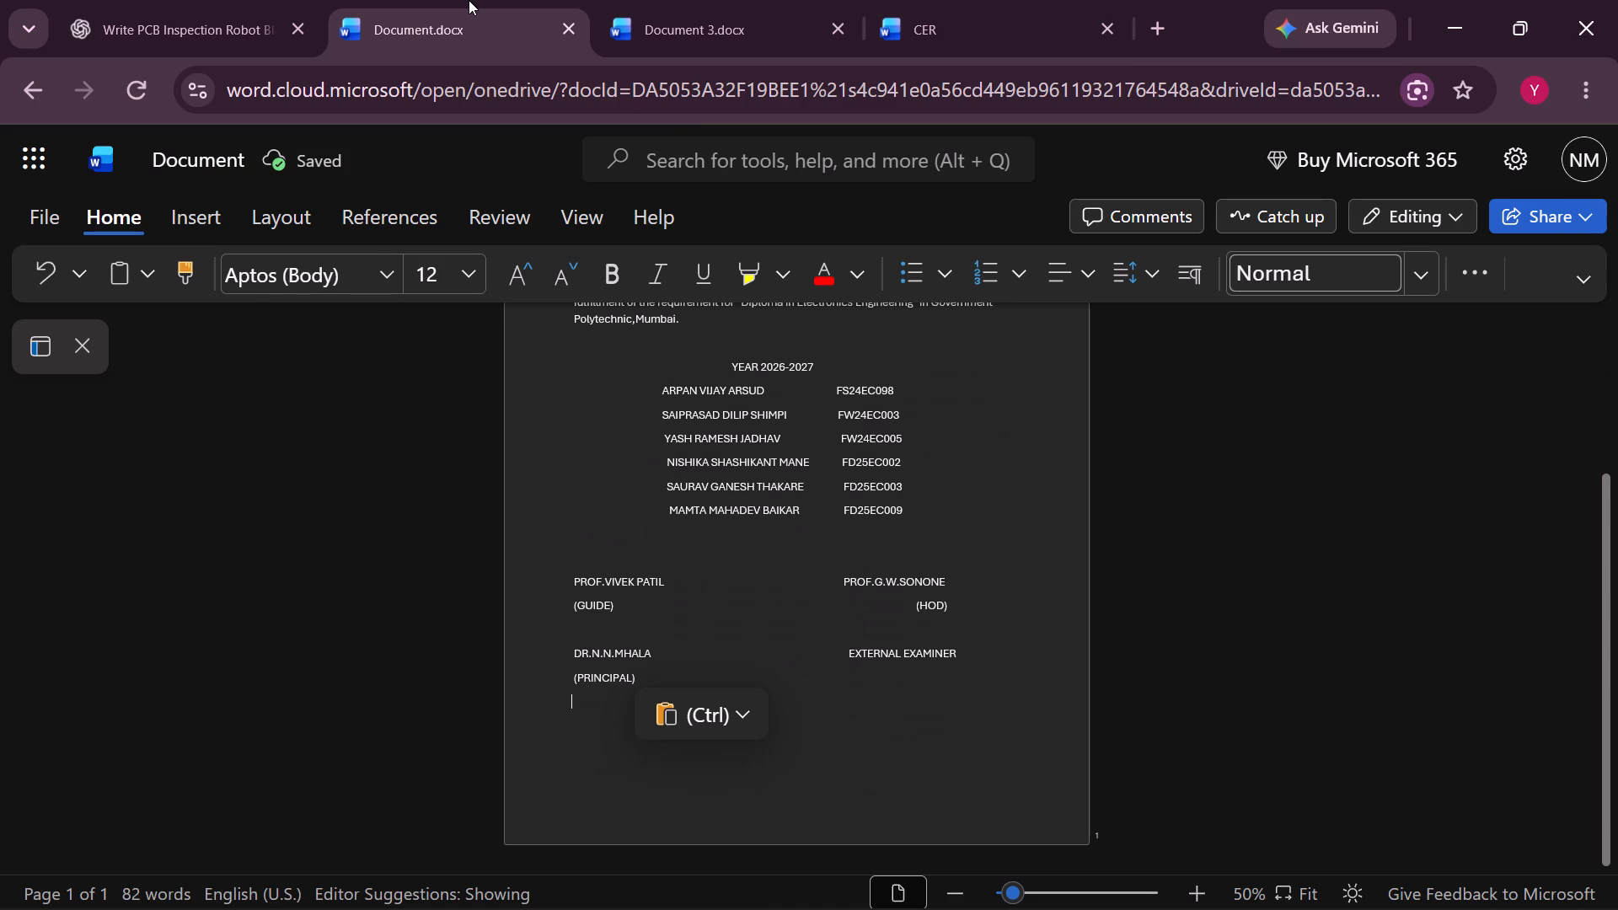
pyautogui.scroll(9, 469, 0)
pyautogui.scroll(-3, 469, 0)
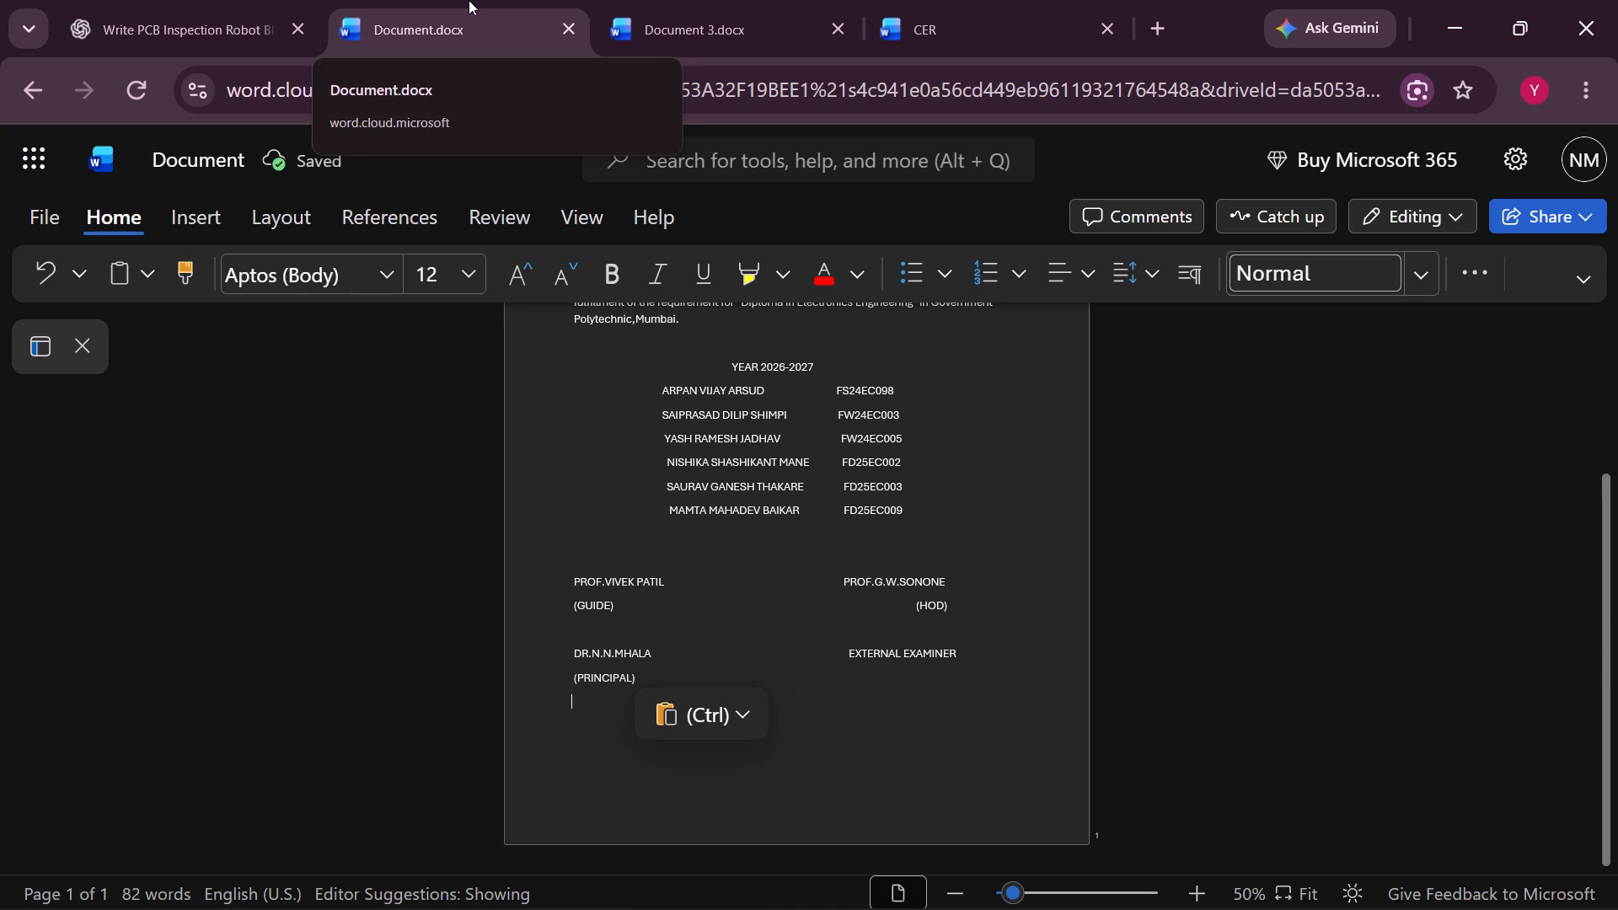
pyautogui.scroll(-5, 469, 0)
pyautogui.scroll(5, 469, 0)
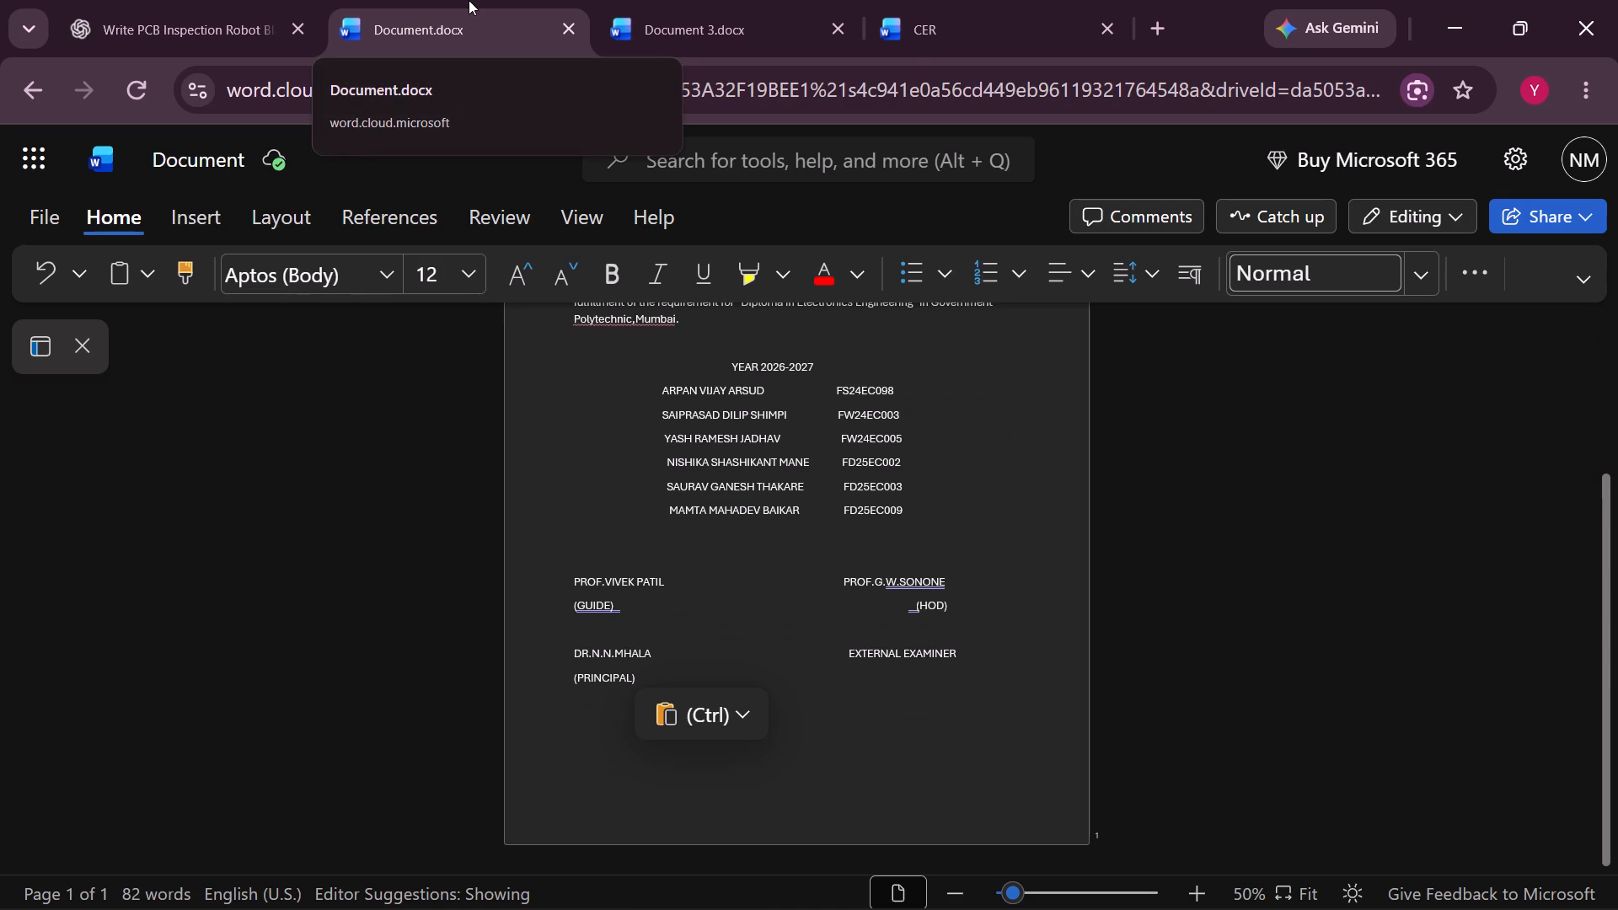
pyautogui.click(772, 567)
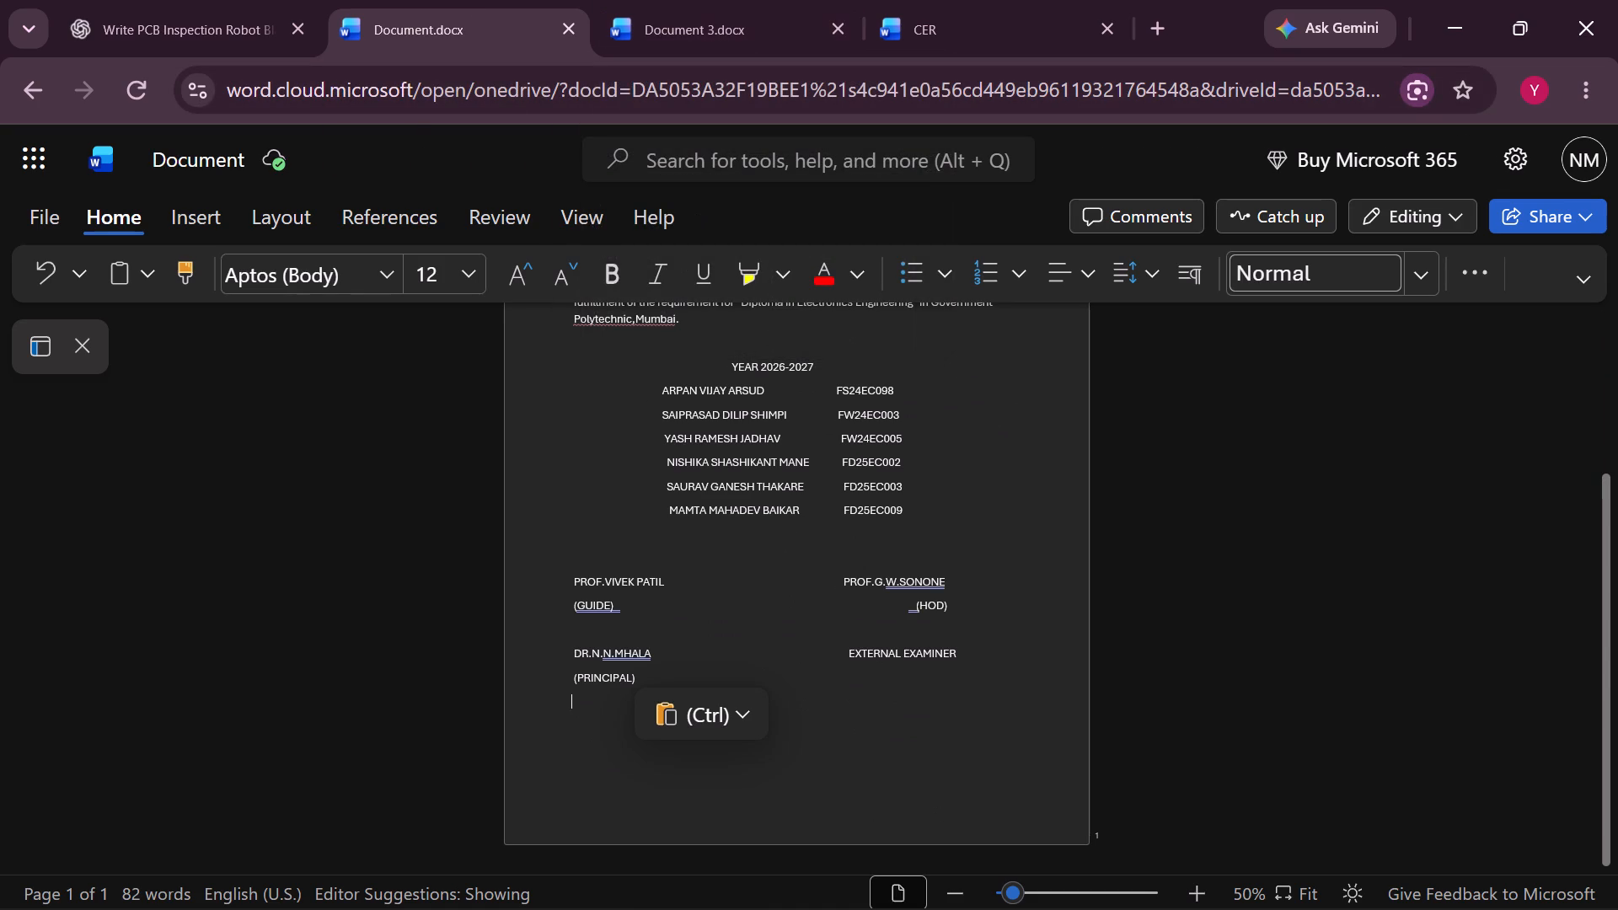
# Clear the entire certificate text from Document, from the principal's signature line back through the student list to the Certificate heading.
pyautogui.scroll(7, 772, 567)
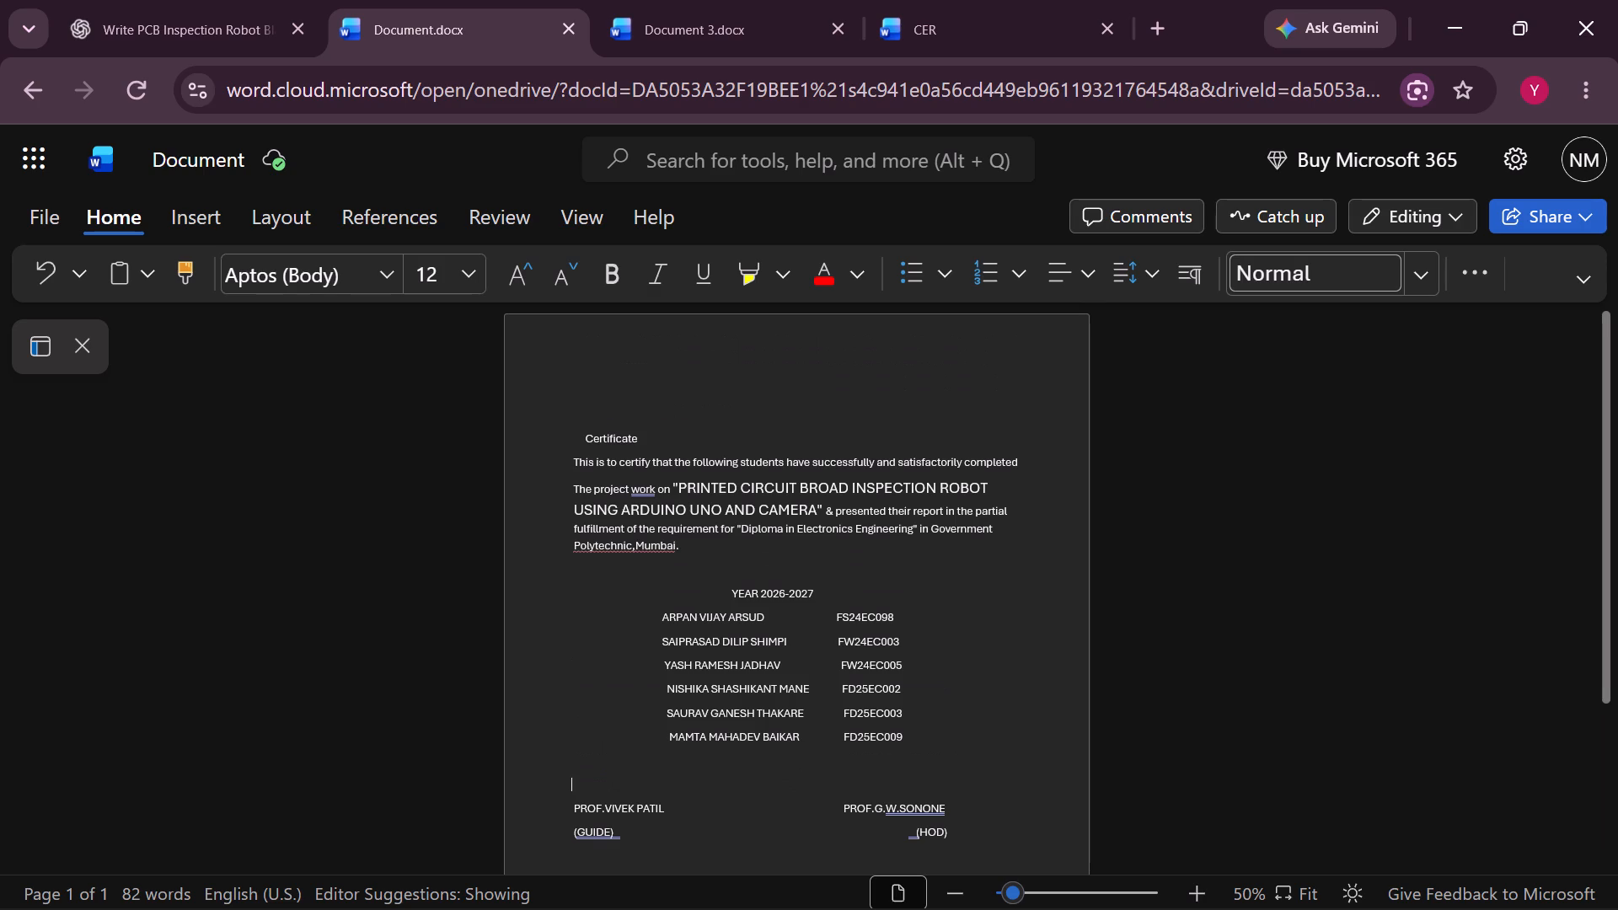
pyautogui.click(772, 567)
pyautogui.scroll(-2, 772, 567)
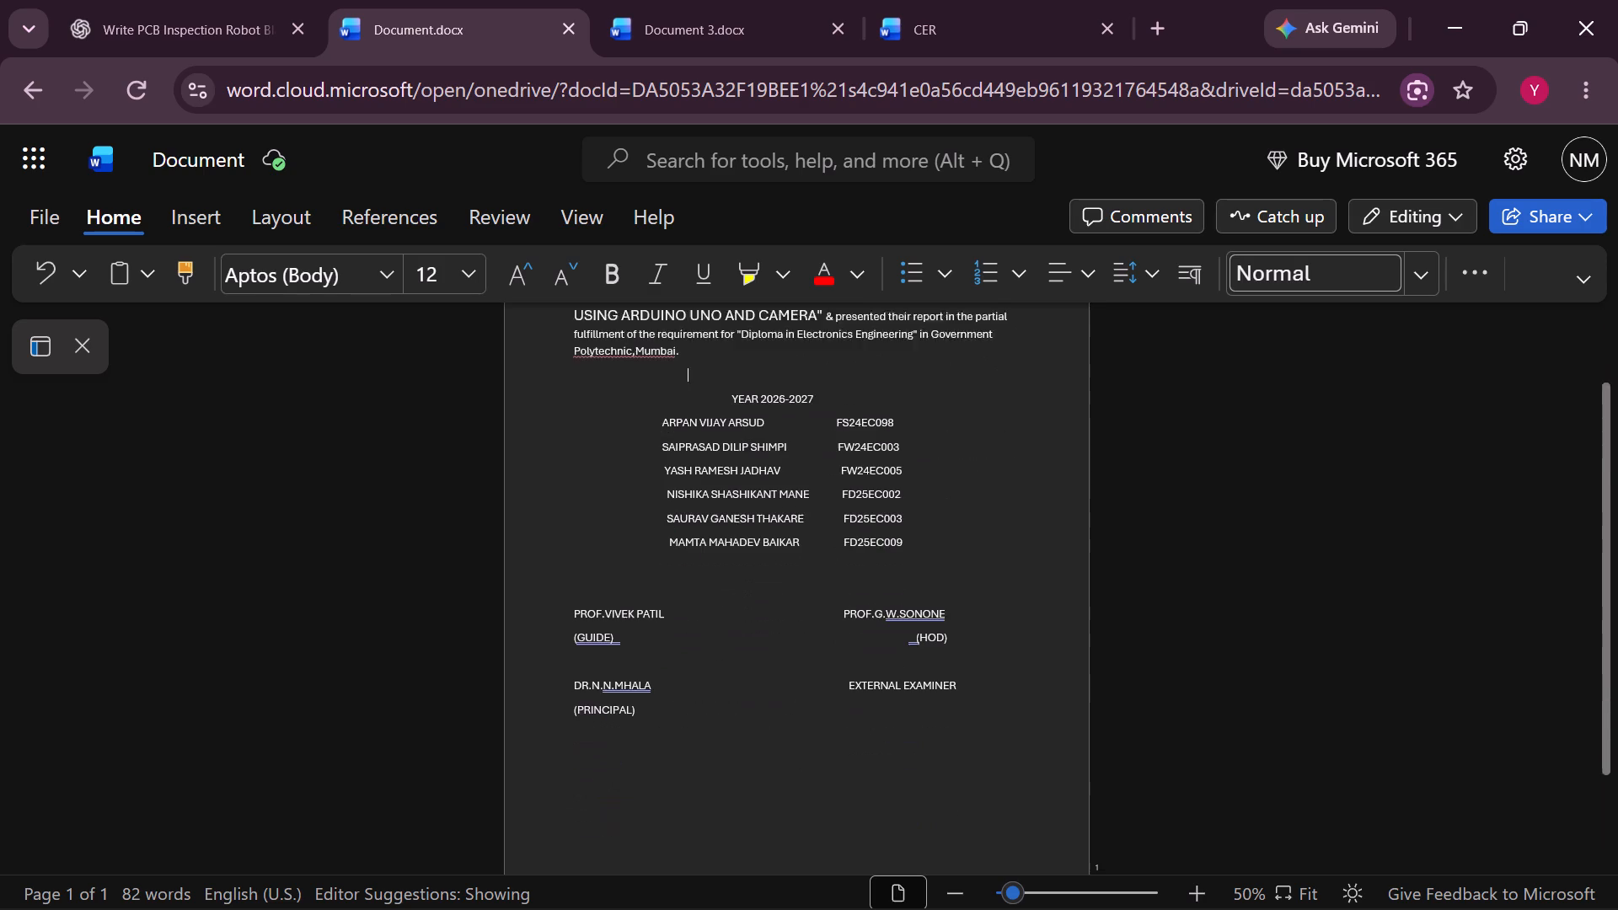
pyautogui.scroll(-2, 772, 567)
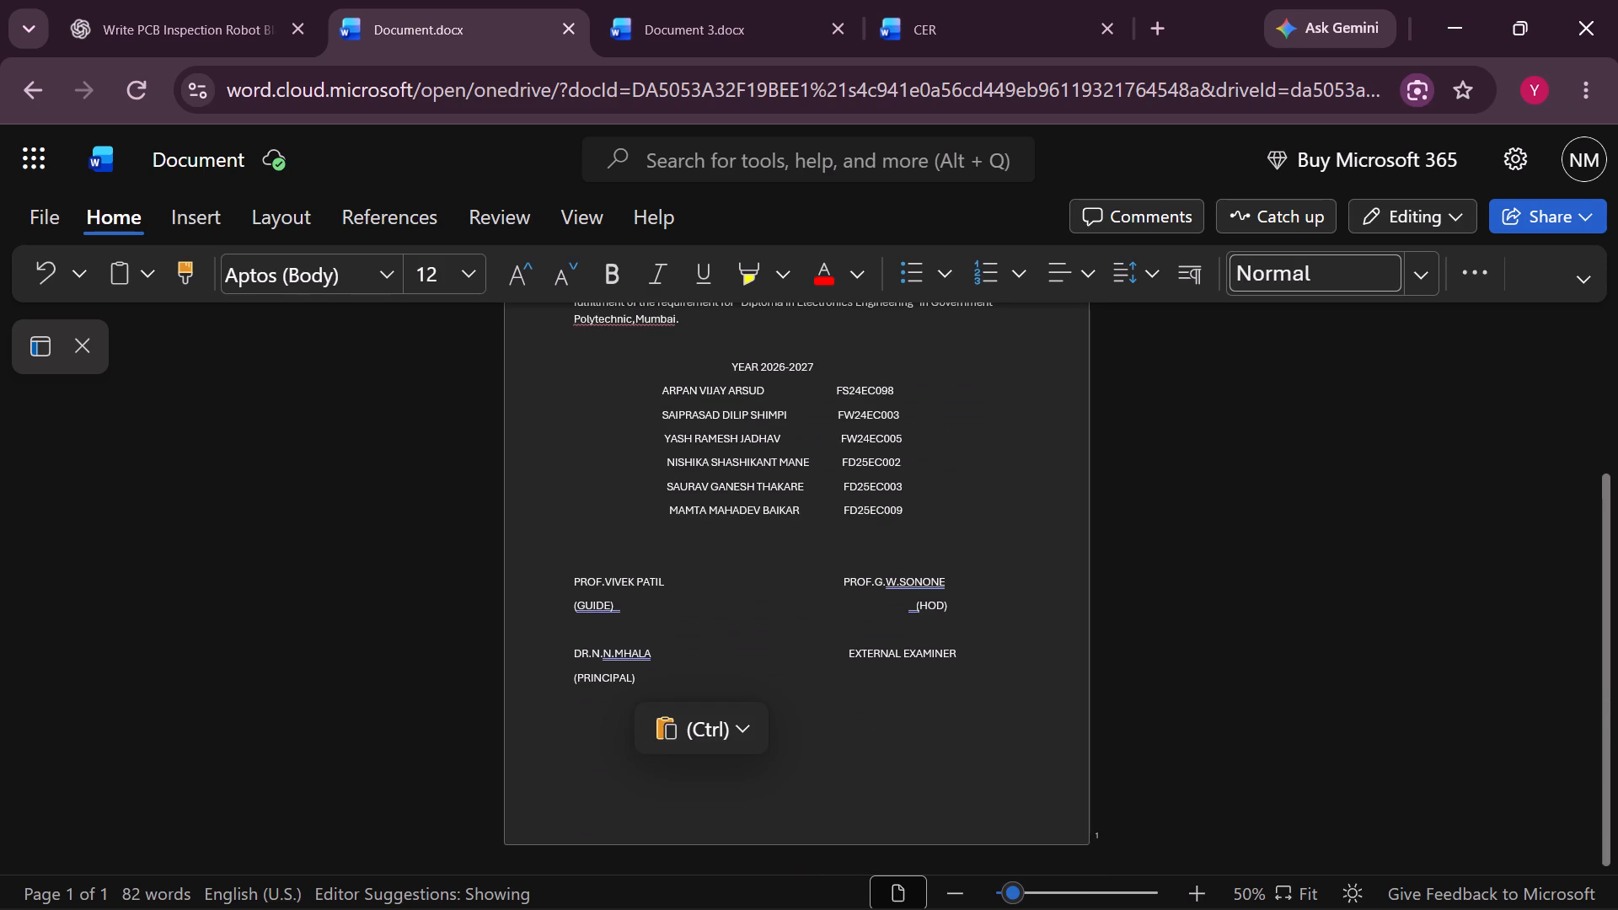
pyautogui.click(654, 678)
pyautogui.press('BackSpace')
pyautogui.press('BackSpace')
pyautogui.press('BackSpace')
pyautogui.press('BackSpace')
pyautogui.press('BackSpace')
pyautogui.press('BackSpace')
pyautogui.press('BackSpace')
pyautogui.press('BackSpace')
pyautogui.press('BackSpace')
pyautogui.press('BackSpace')
pyautogui.press('BackSpace')
pyautogui.press('BackSpace')
pyautogui.press('BackSpace')
pyautogui.press('BackSpace')
pyautogui.press('BackSpace')
pyautogui.press('BackSpace')
pyautogui.press('BackSpace')
pyautogui.press('BackSpace')
pyautogui.press('BackSpace')
pyautogui.press('BackSpace')
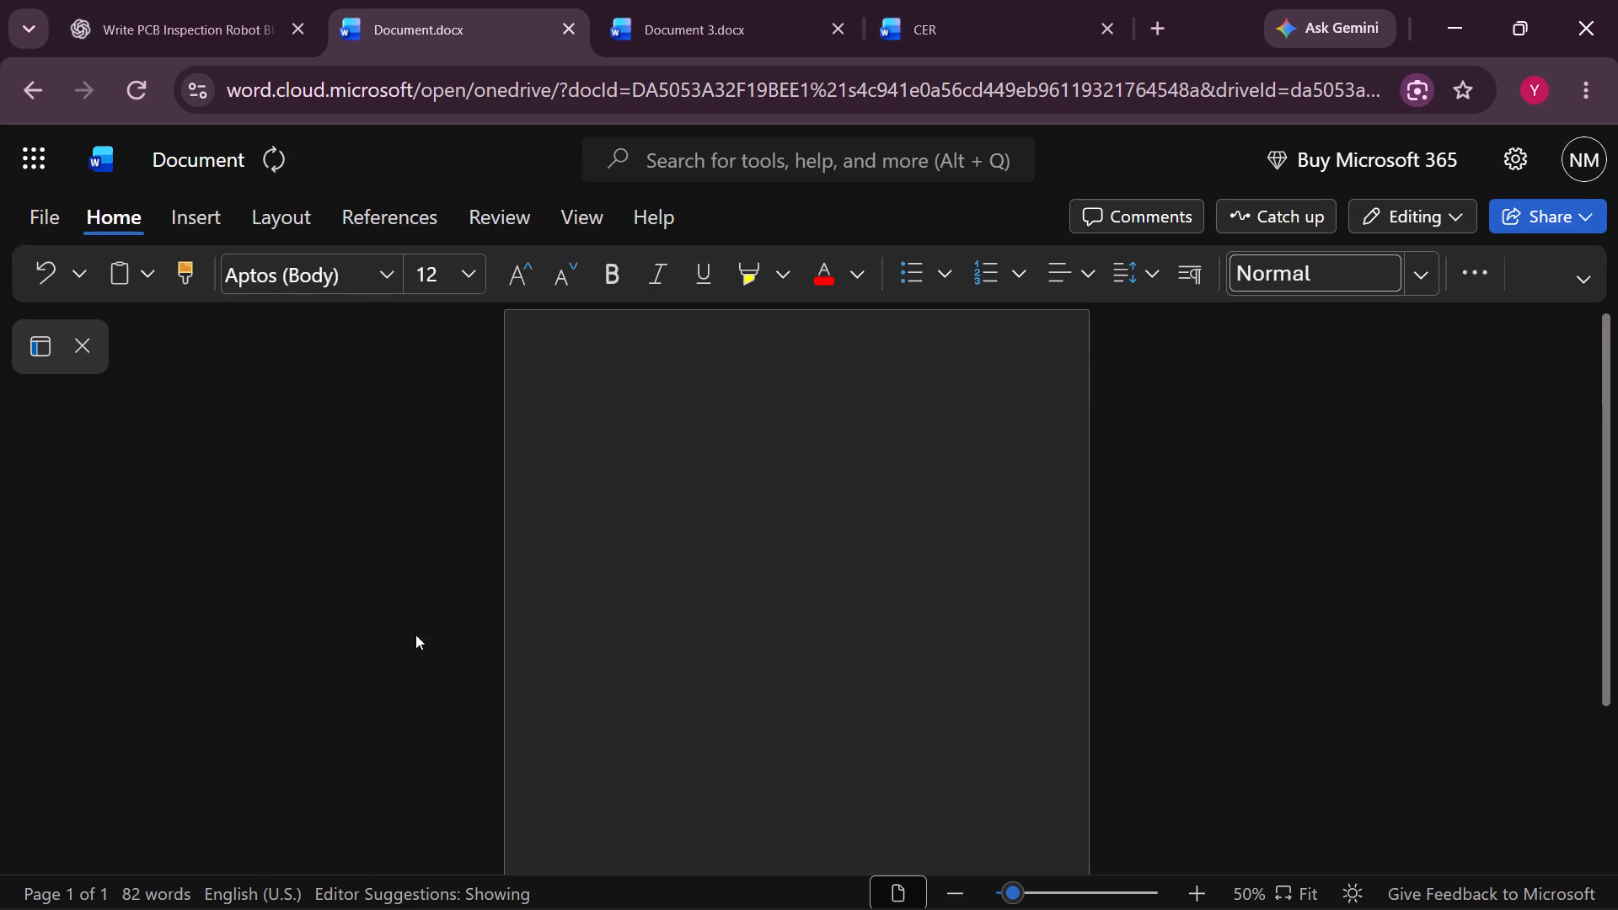
# Try once more to transfer the whole title page, from the project report heading to the institute address, from Document 3 into Document.
pyautogui.click(951, 25)
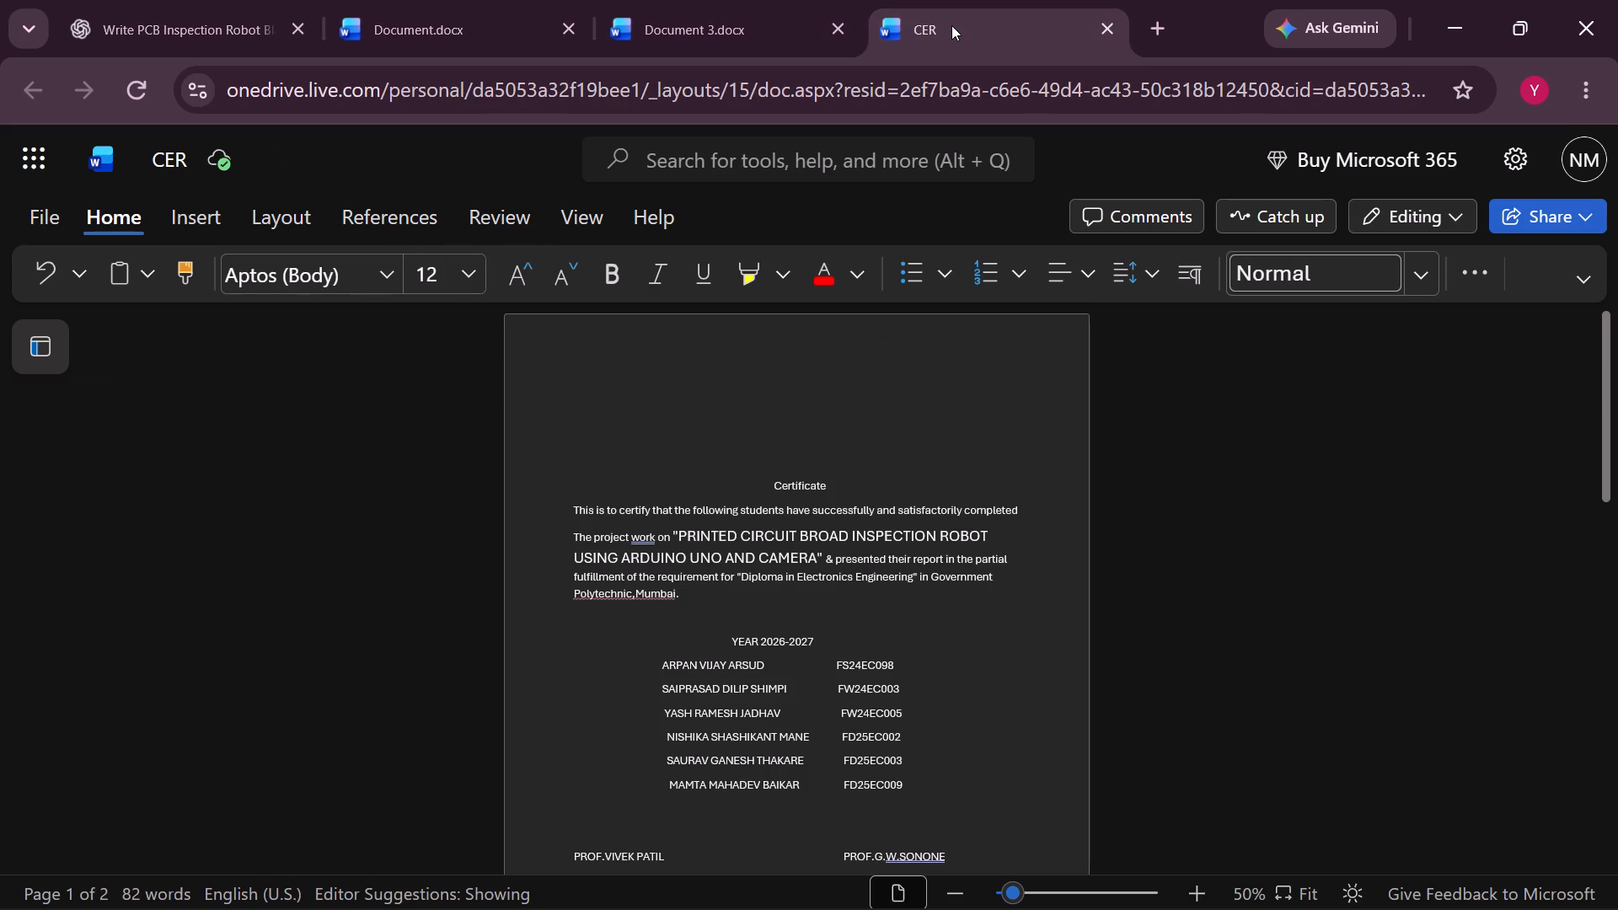
pyautogui.click(689, 29)
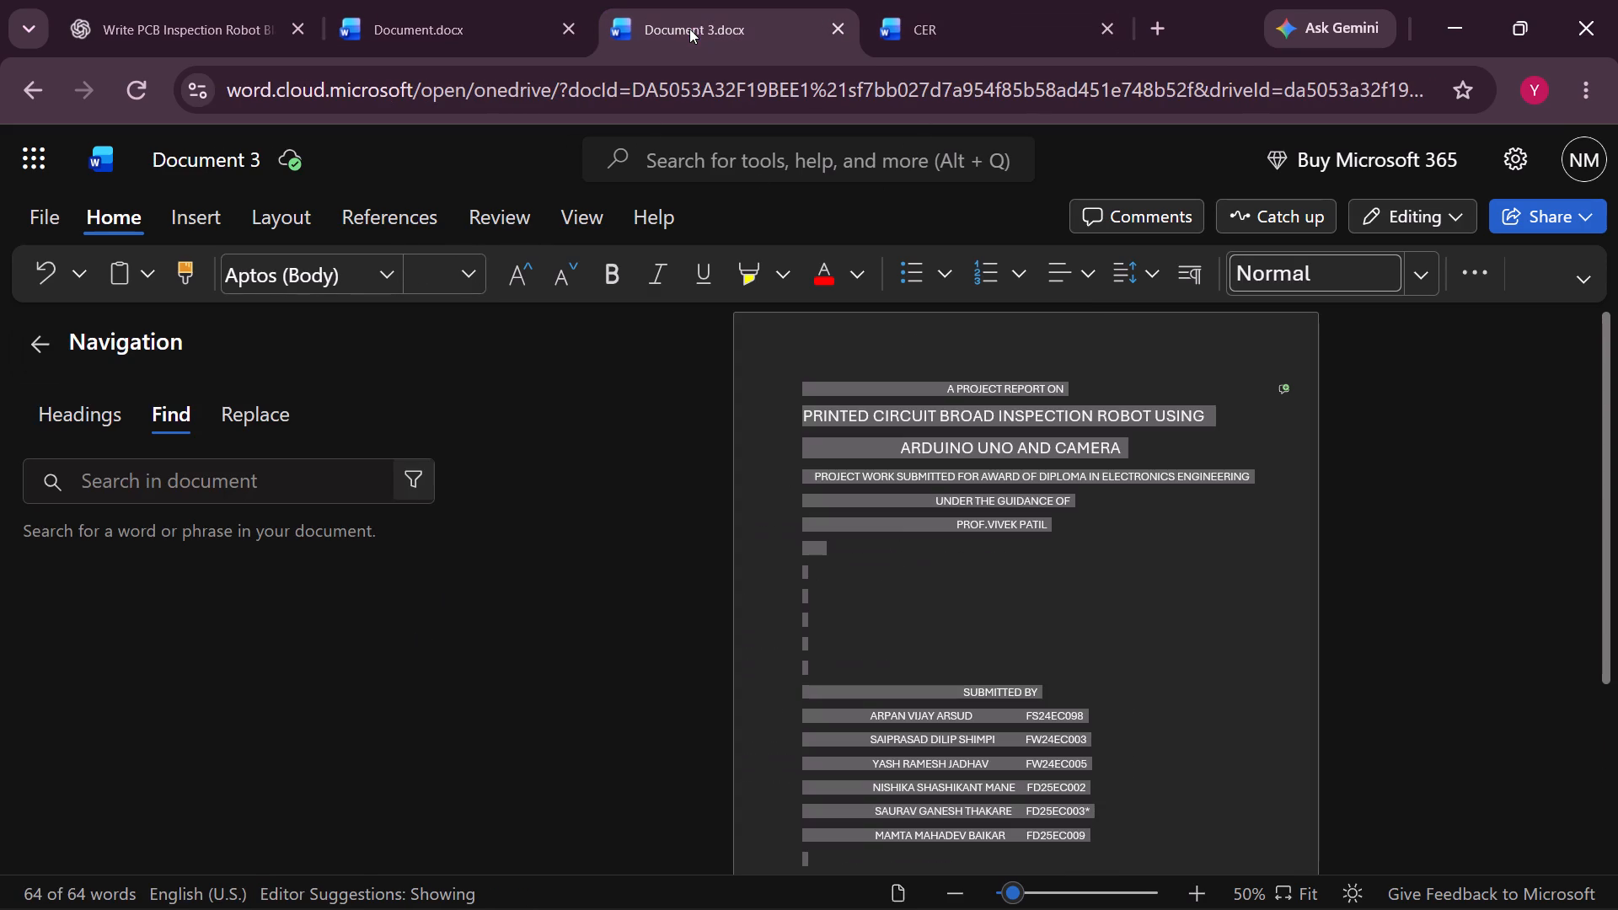
pyautogui.click(1089, 514)
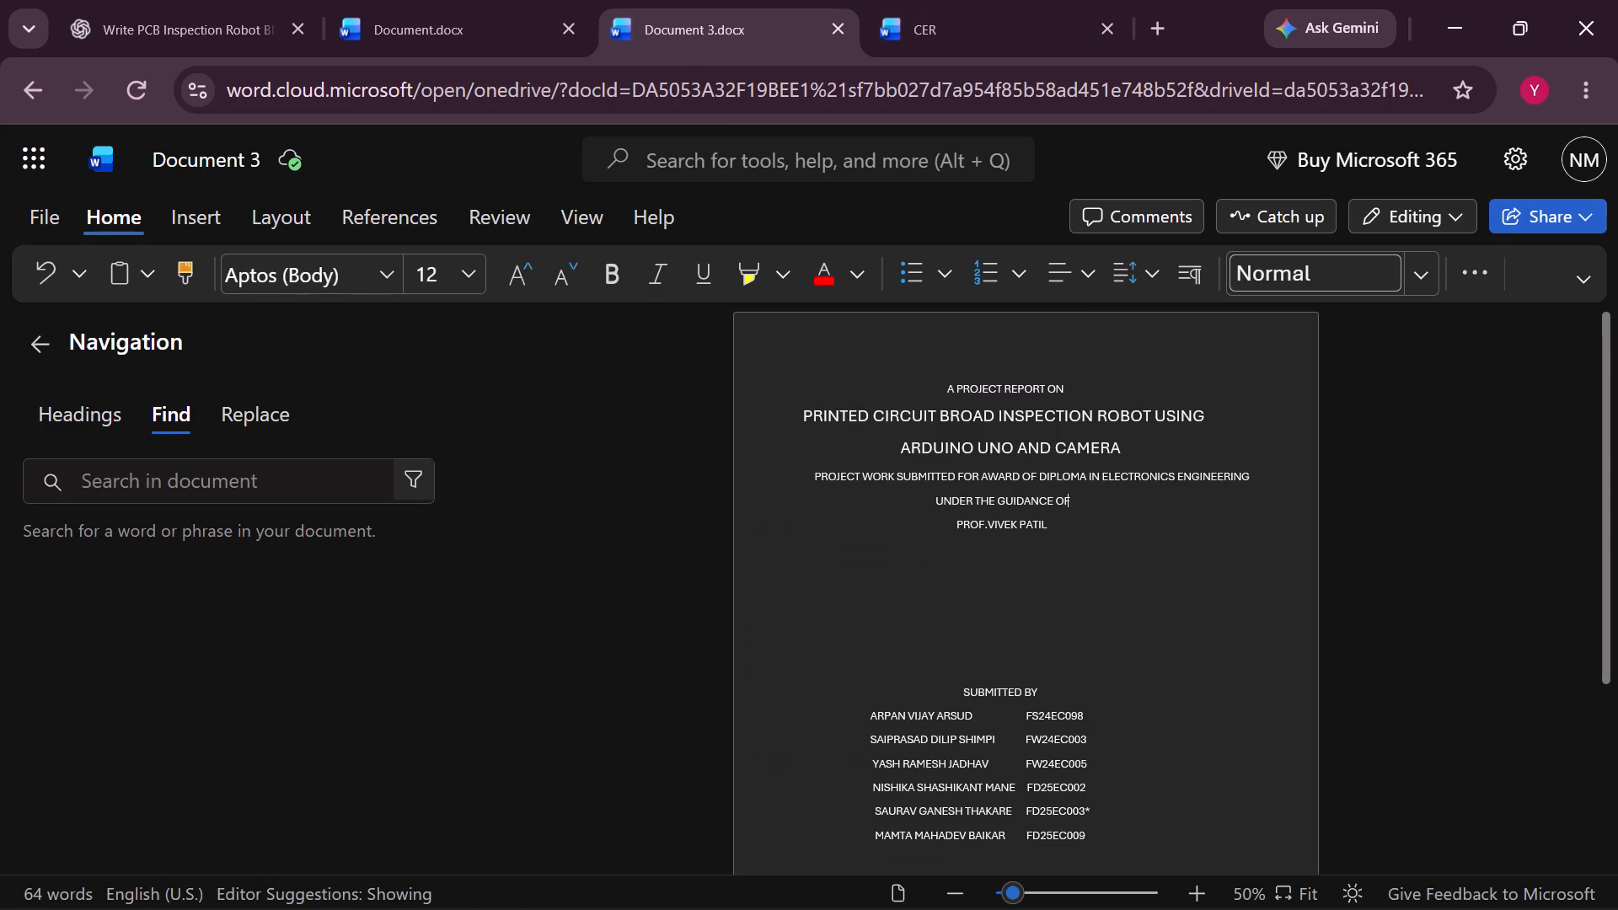
pyautogui.moveTo(949, 388); pyautogui.dragTo(1106, 773)
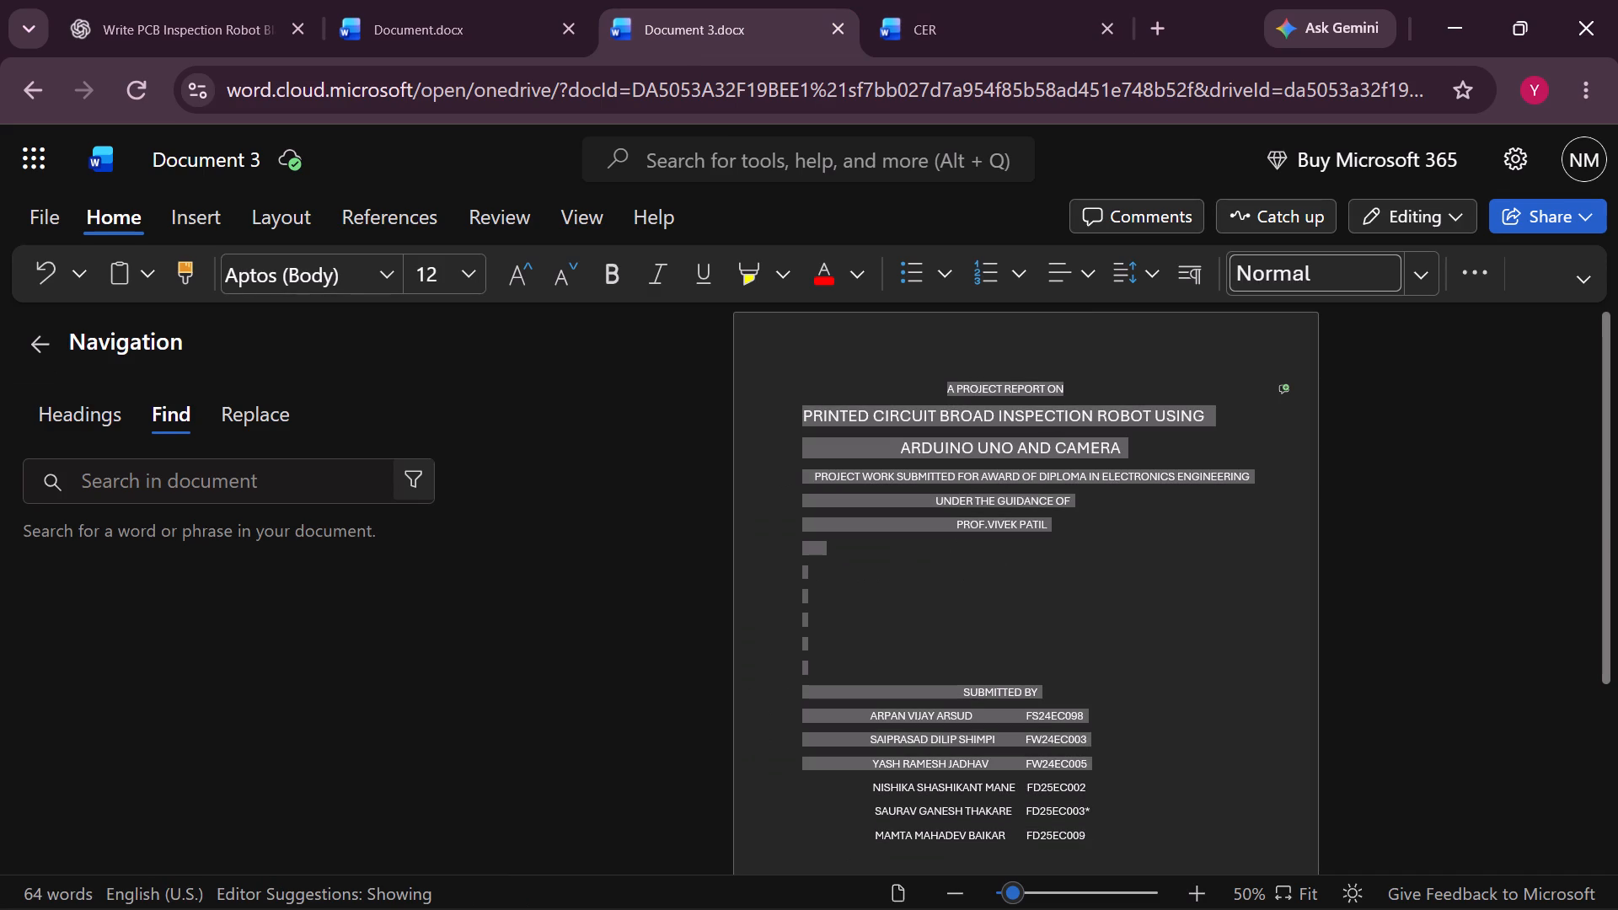
pyautogui.moveTo(1106, 773); pyautogui.dragTo(1066, 909)
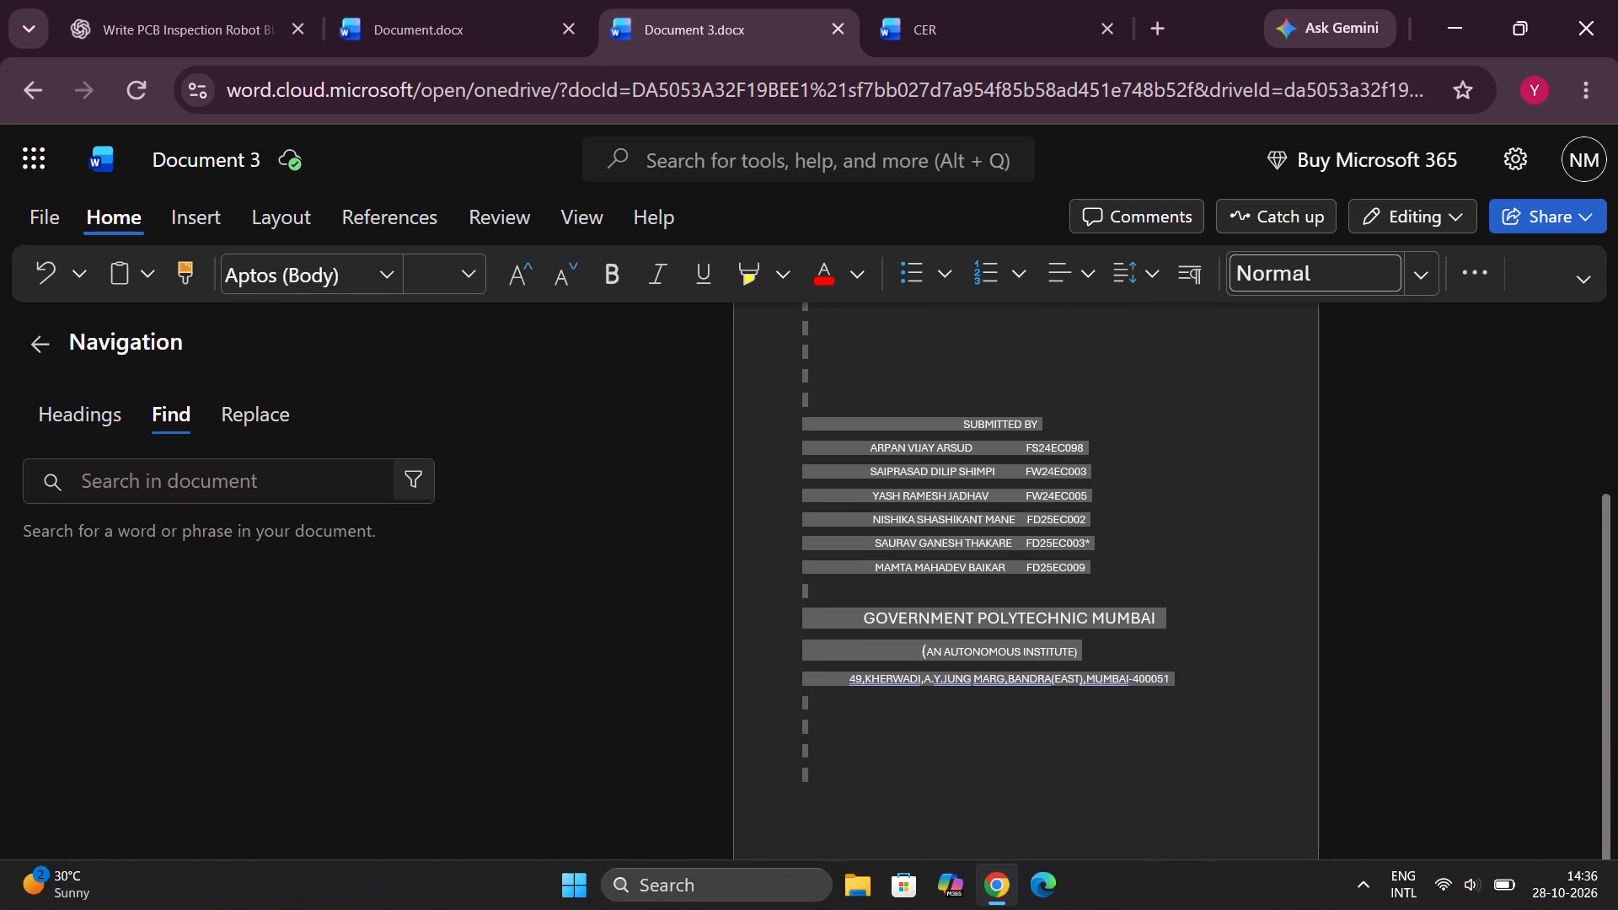
pyautogui.hotkey('ctrl', 'a')
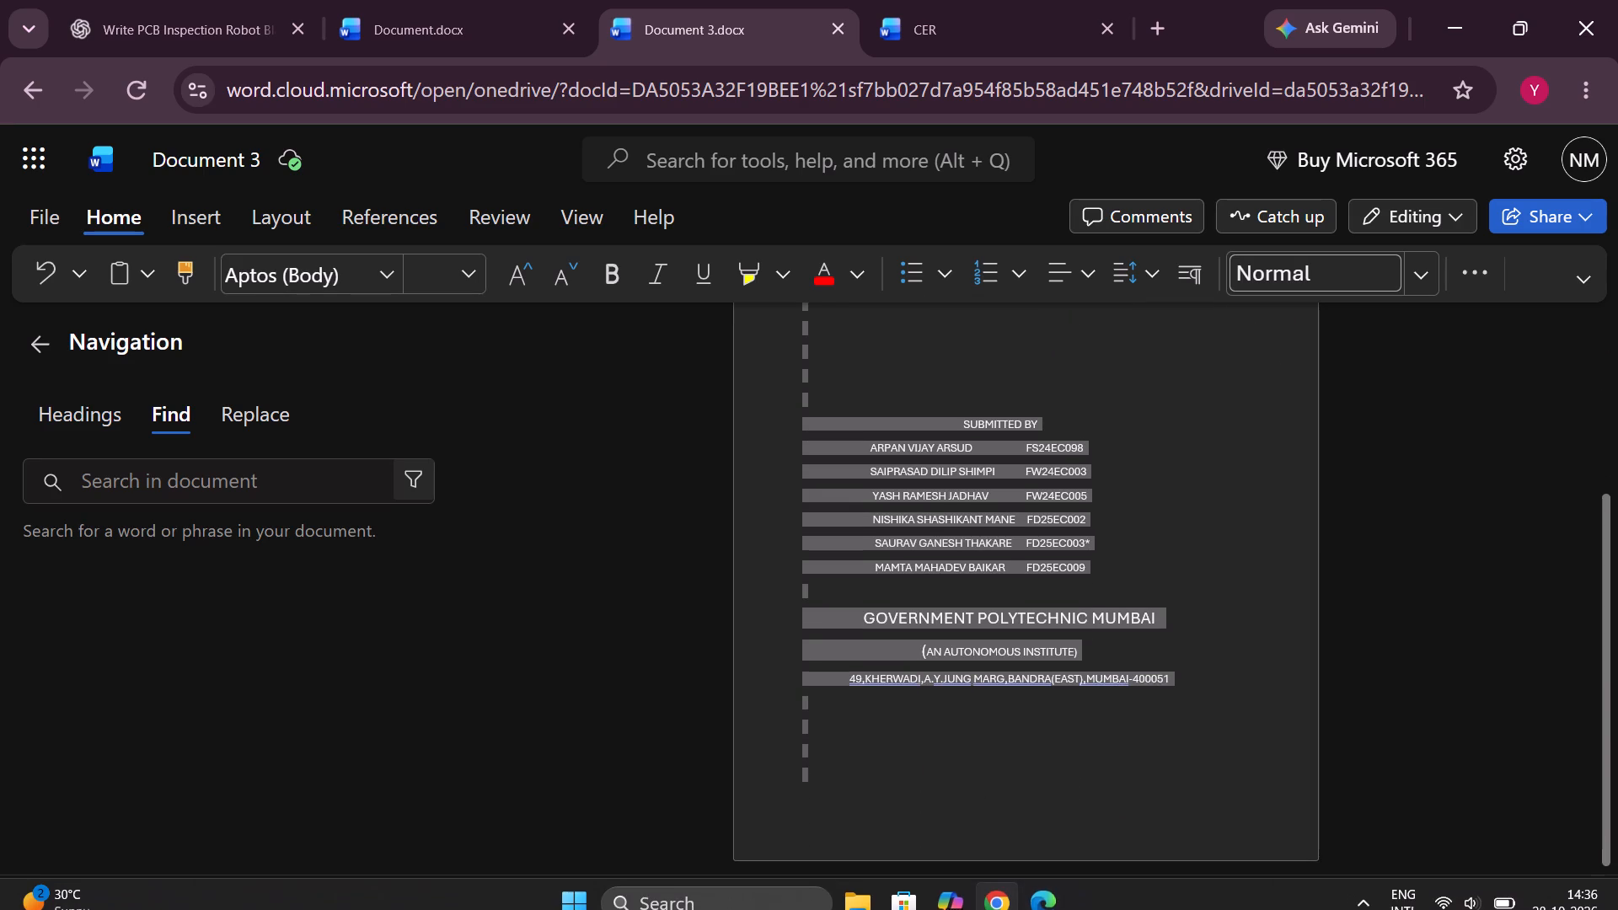
pyautogui.click(451, 38)
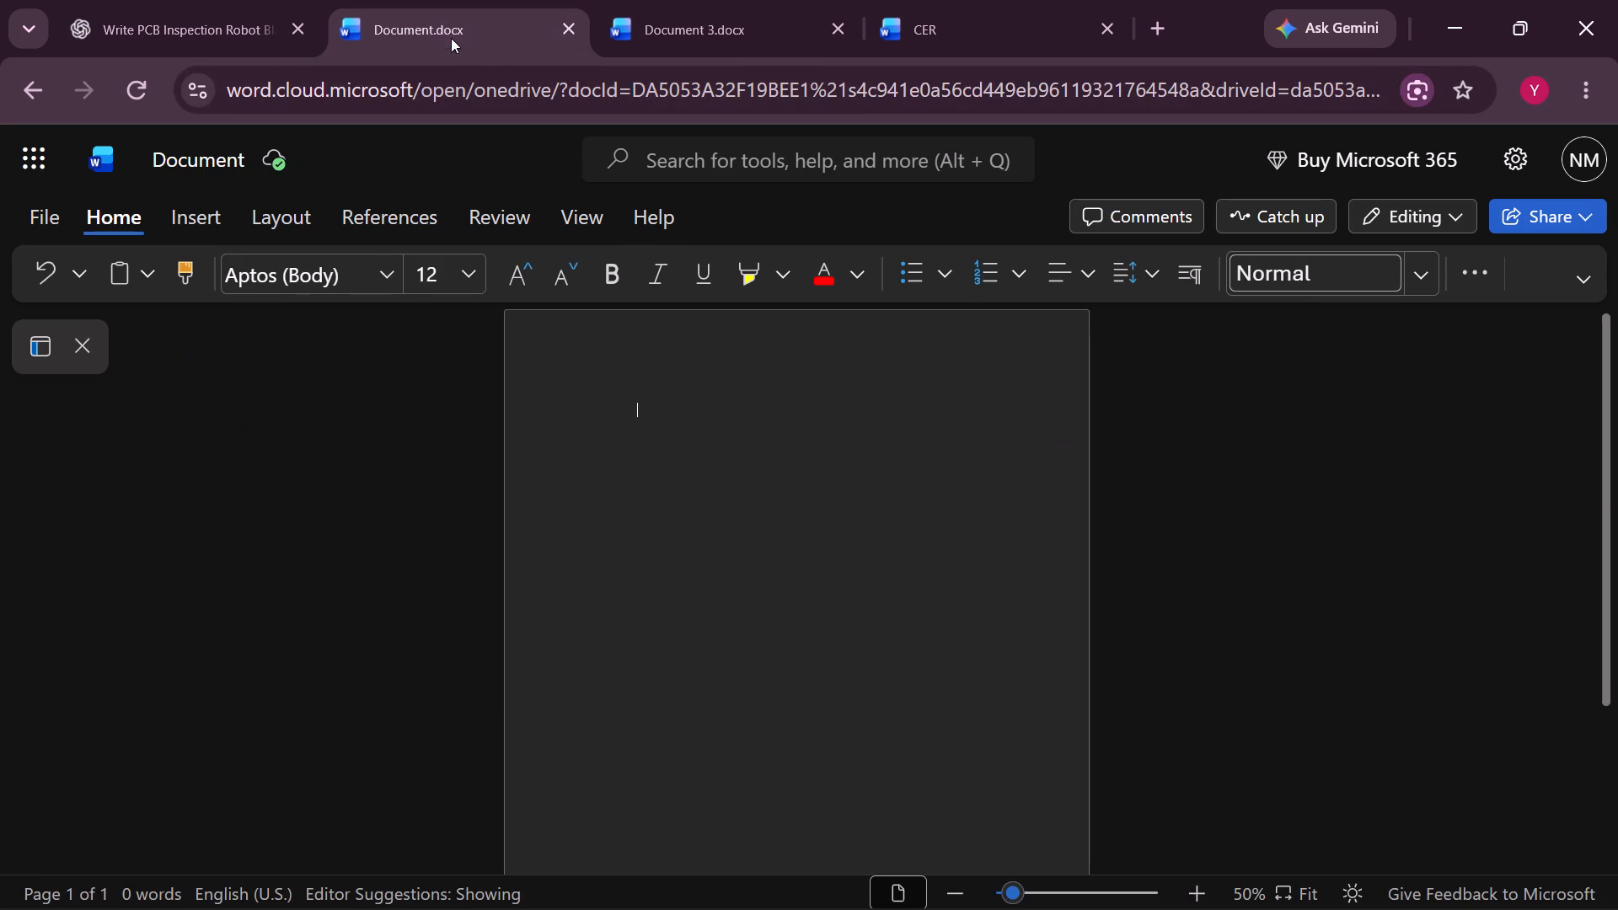
pyautogui.hotkey('ctrl', 'v')
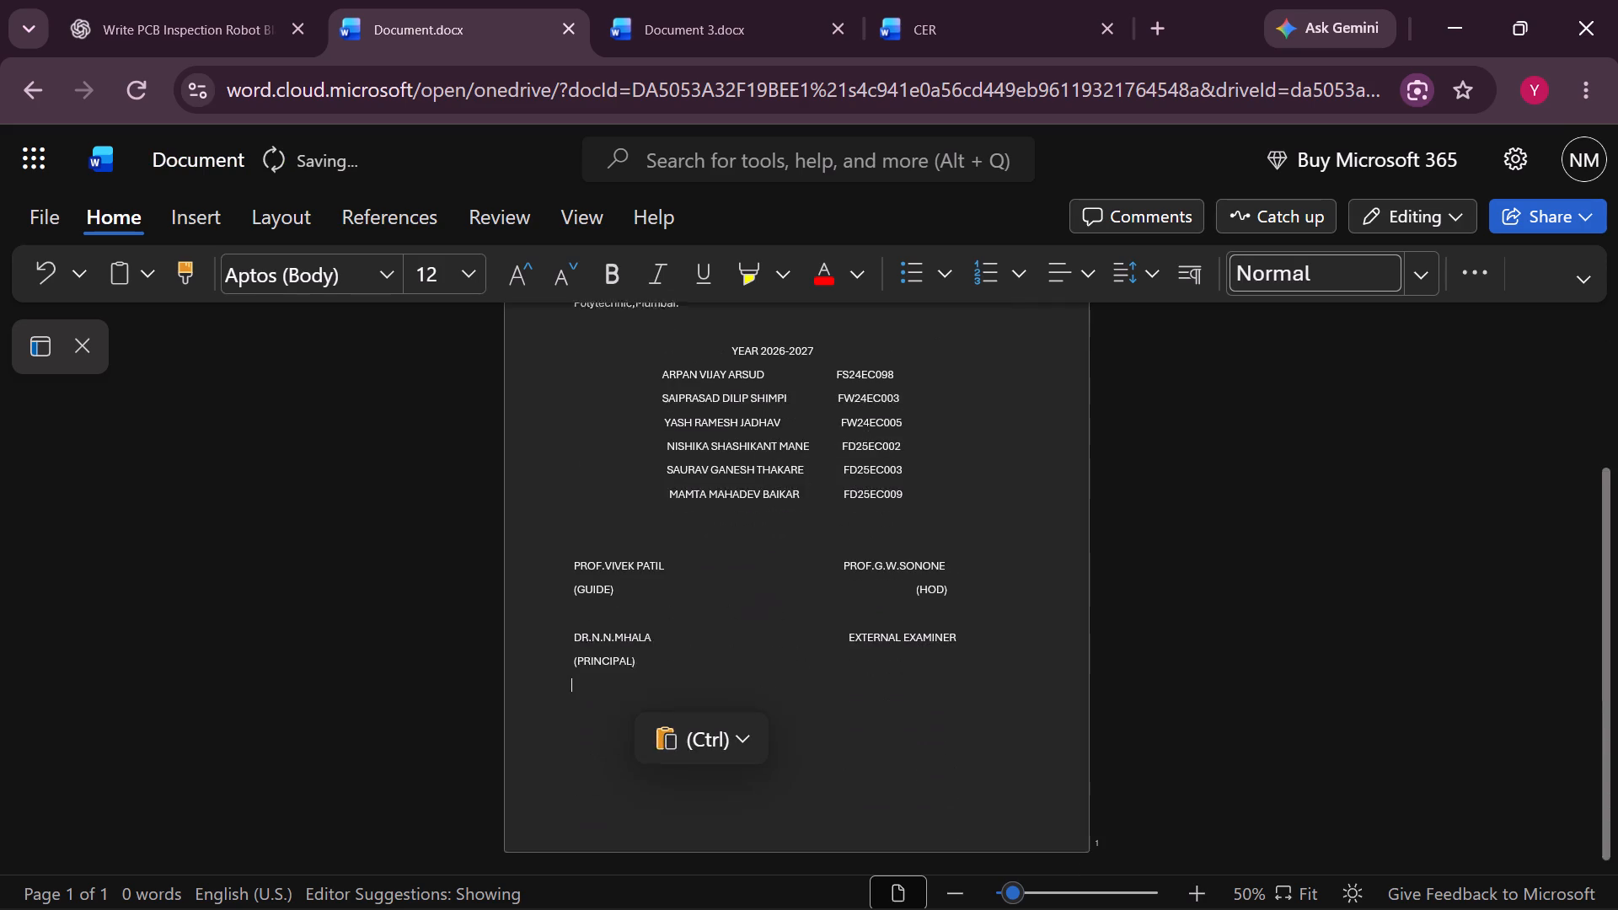
# Review the certificate text pasted into Document, from the Certificate heading to the principal's signature line.
pyautogui.scroll(-3, 780, 546)
pyautogui.scroll(5, 780, 546)
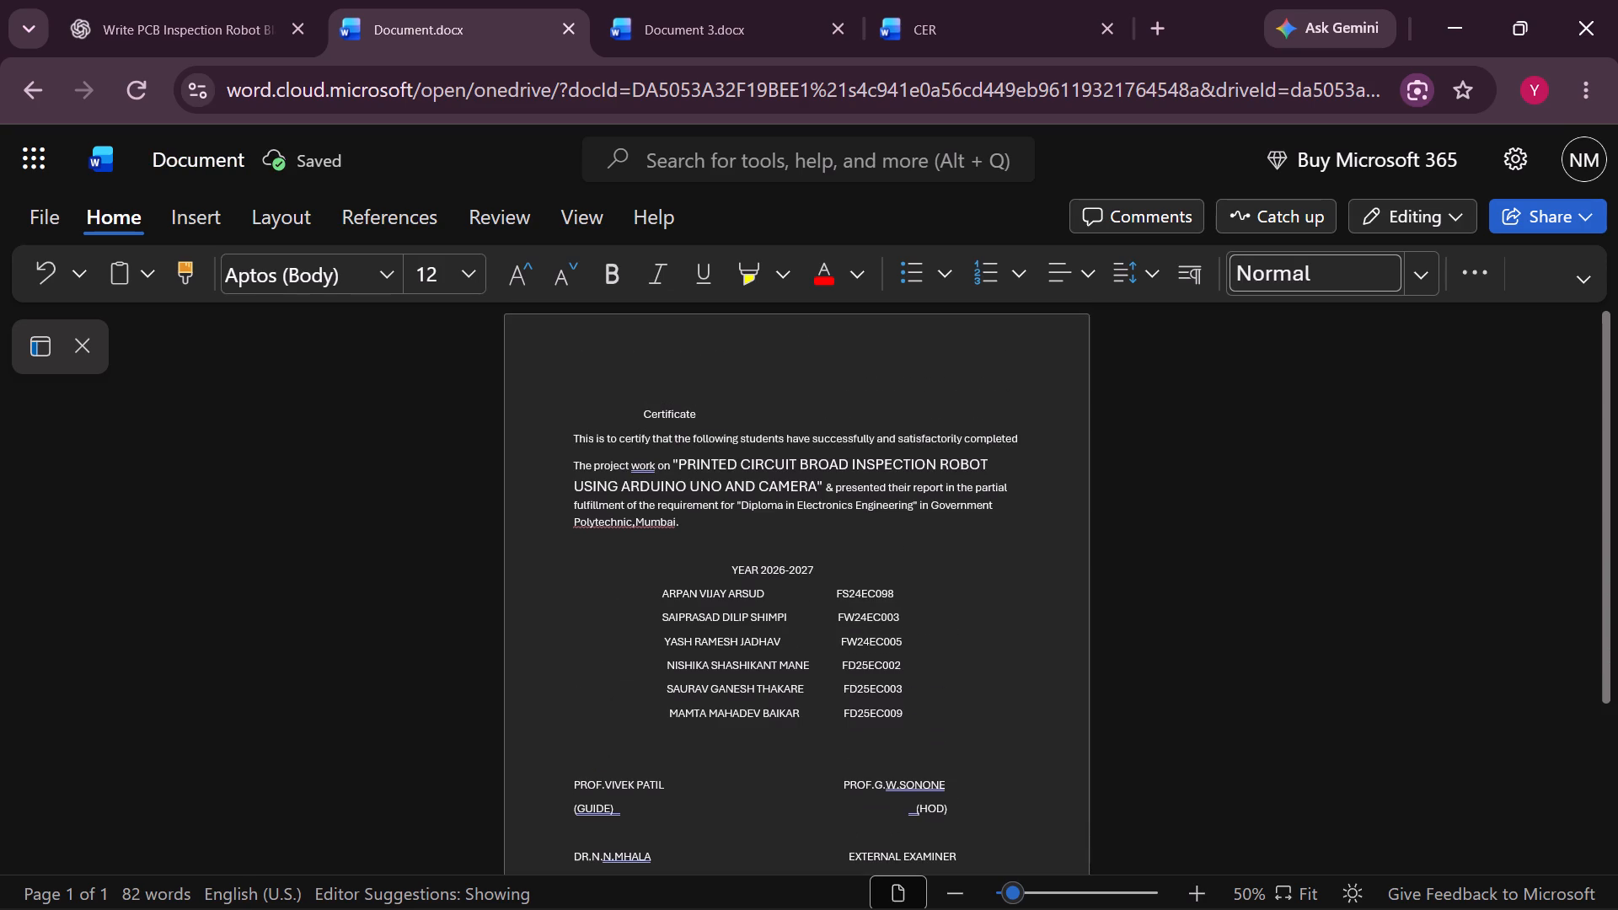
pyautogui.hscroll(-1, 780, 546)
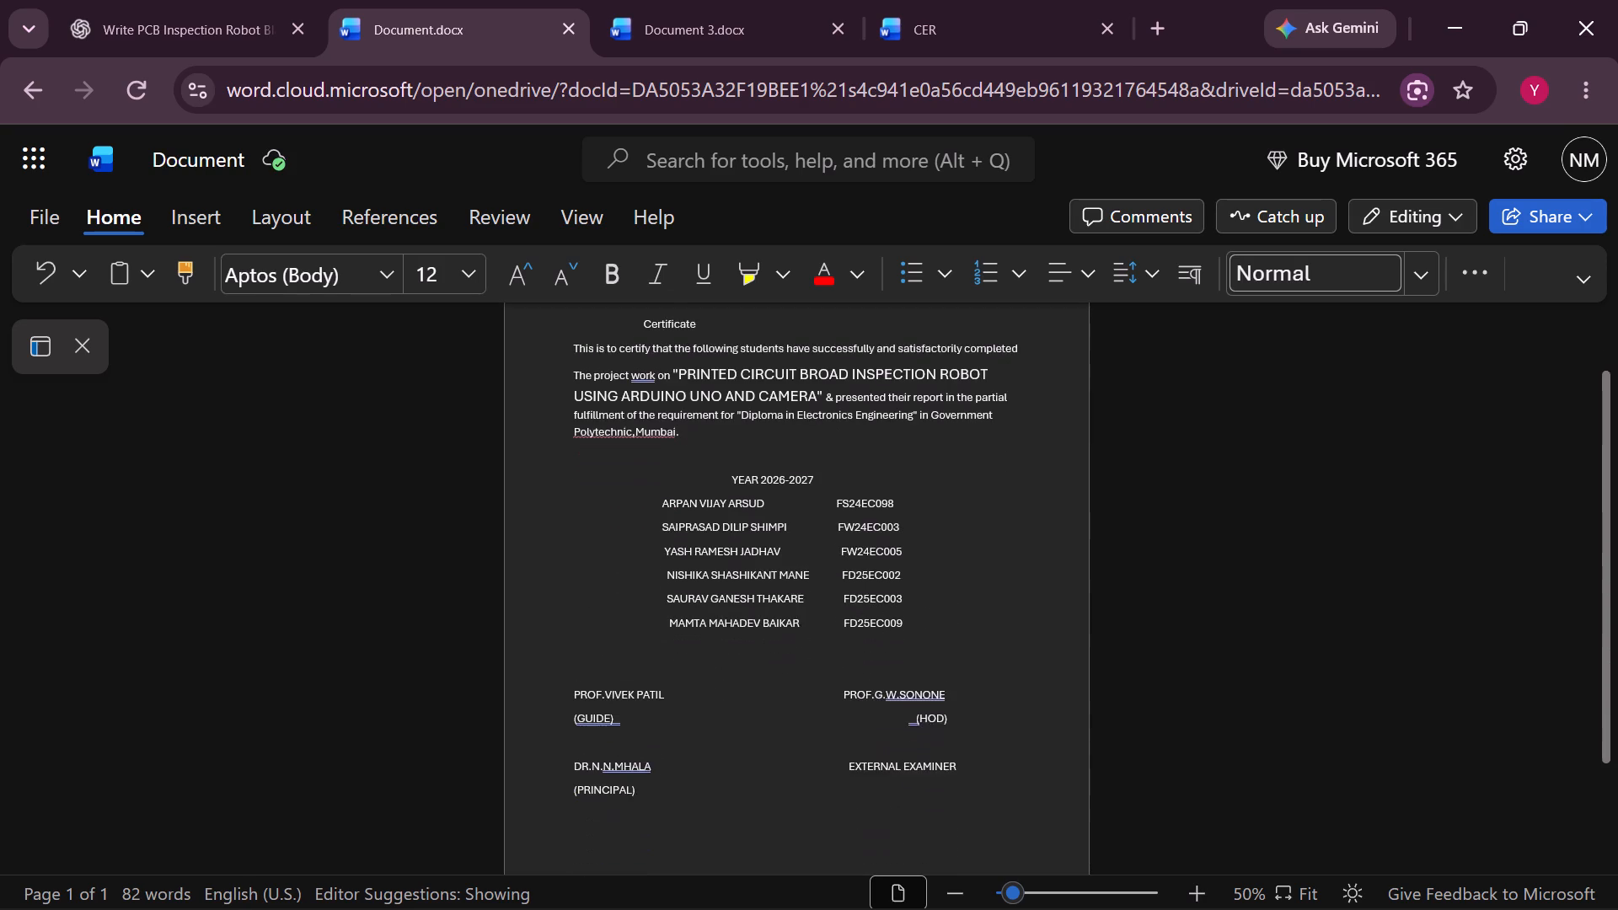
pyautogui.hscroll(-1, 780, 546)
pyautogui.hscroll(1, 780, 546)
pyautogui.scroll(1, 780, 546)
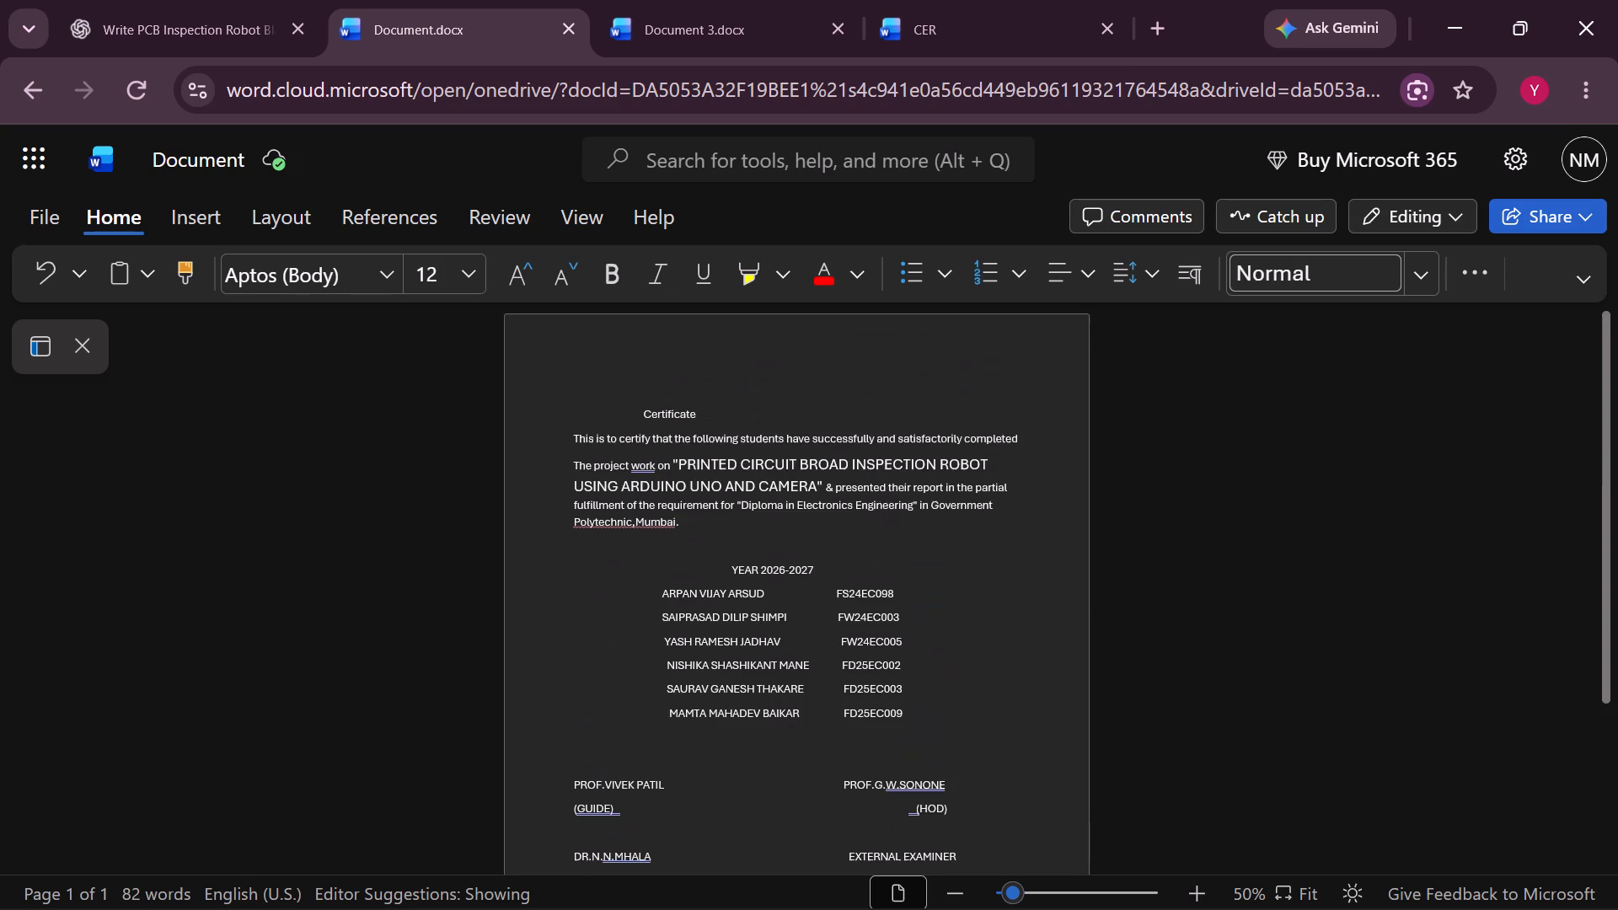
pyautogui.scroll(3, 780, 546)
pyautogui.scroll(-5, 780, 546)
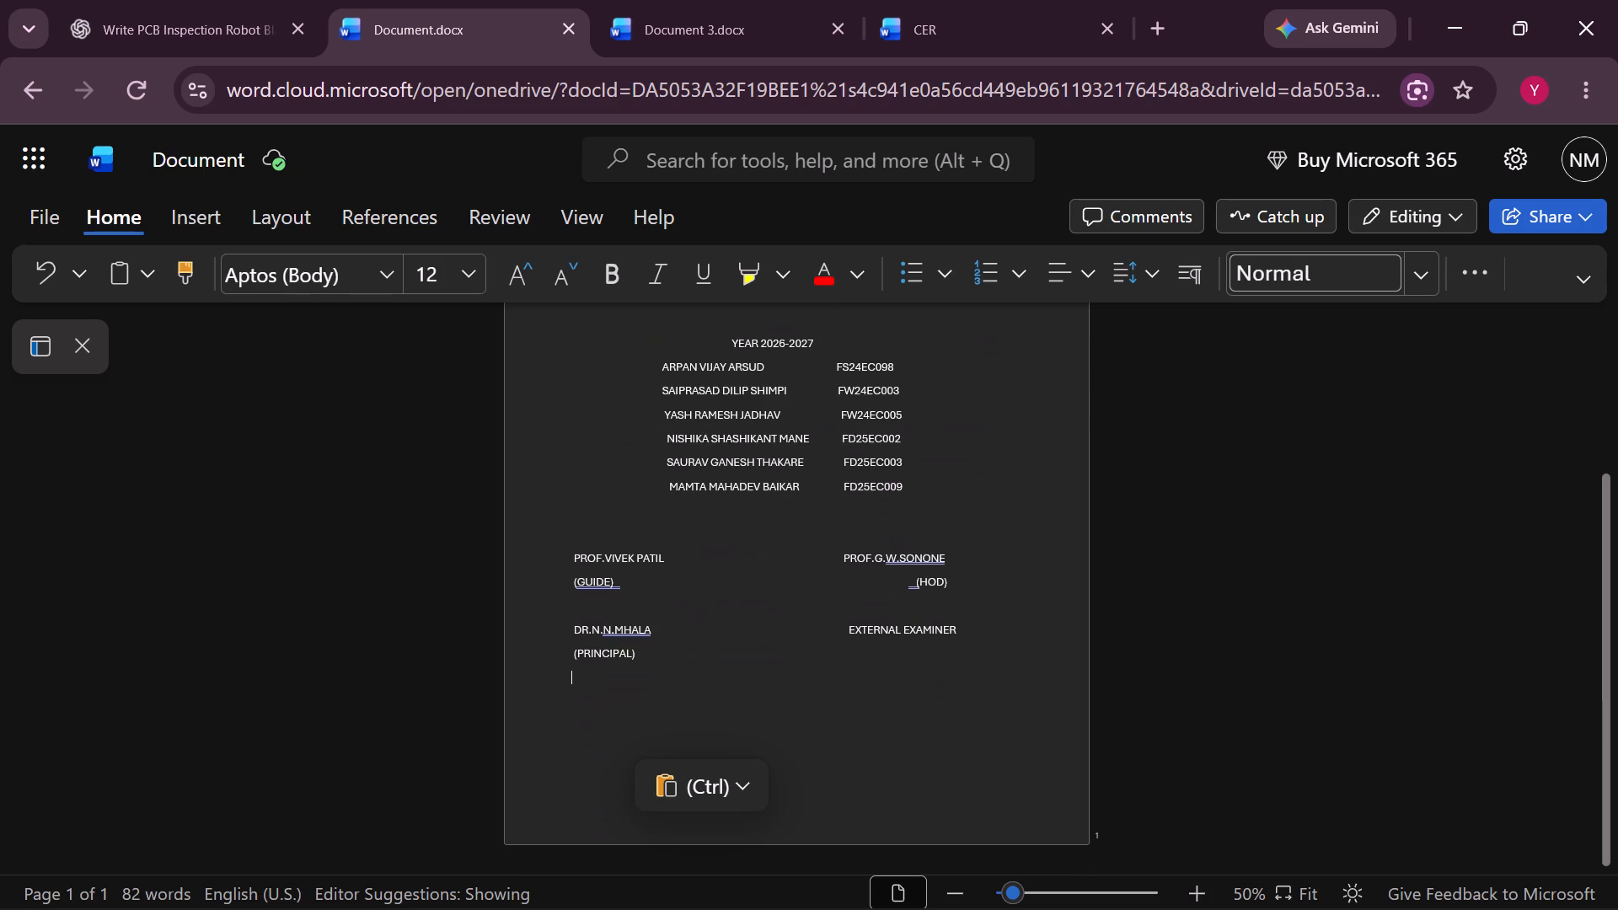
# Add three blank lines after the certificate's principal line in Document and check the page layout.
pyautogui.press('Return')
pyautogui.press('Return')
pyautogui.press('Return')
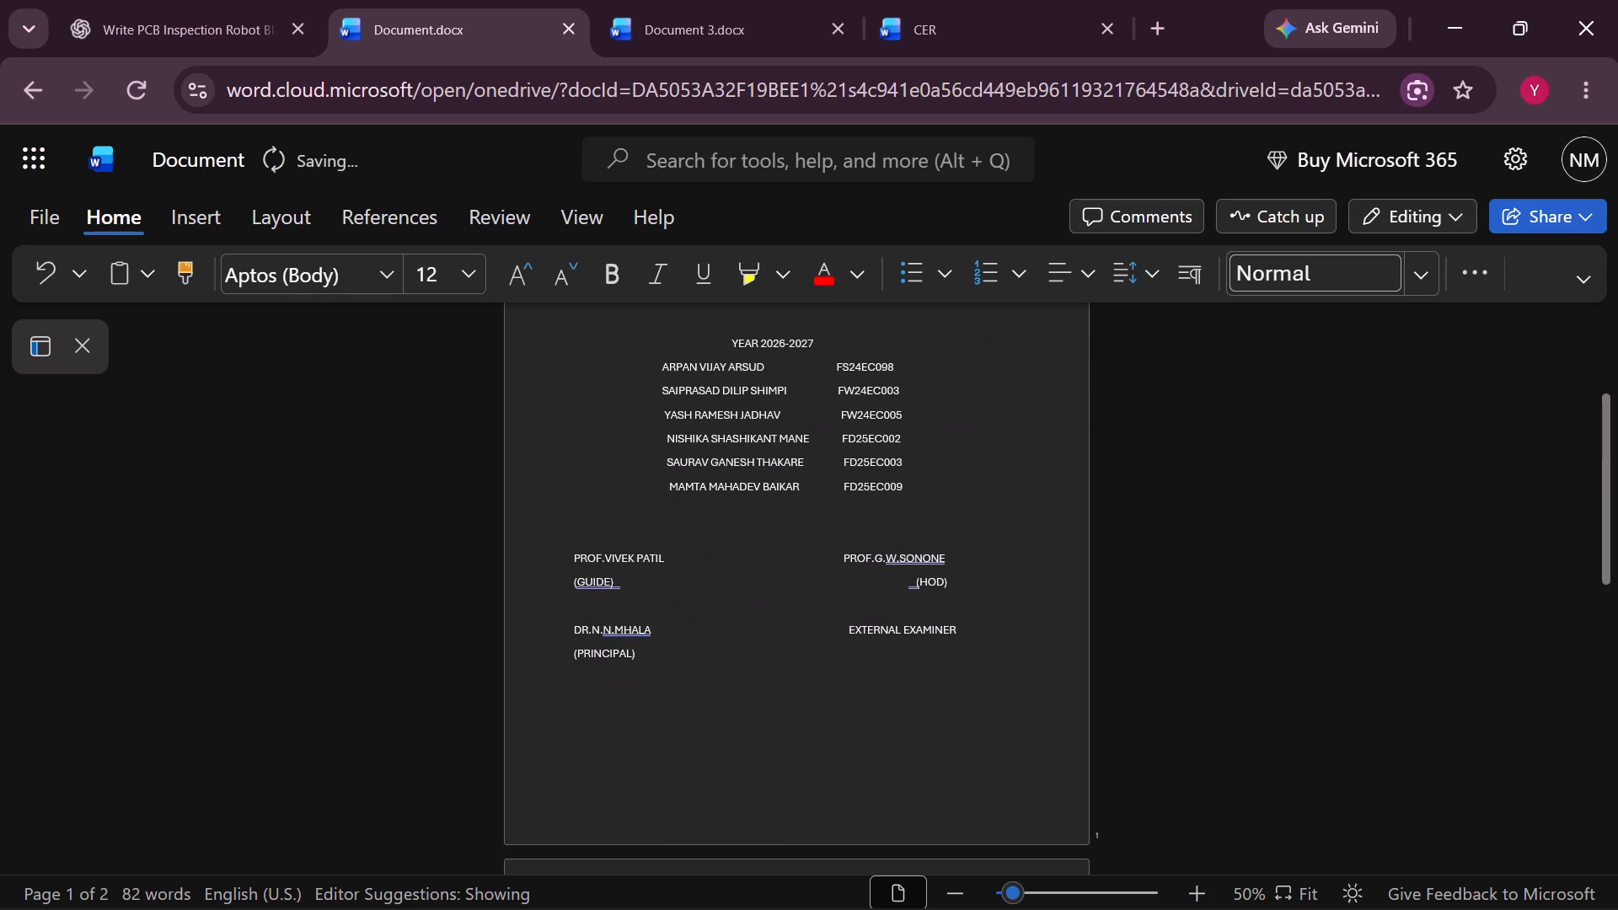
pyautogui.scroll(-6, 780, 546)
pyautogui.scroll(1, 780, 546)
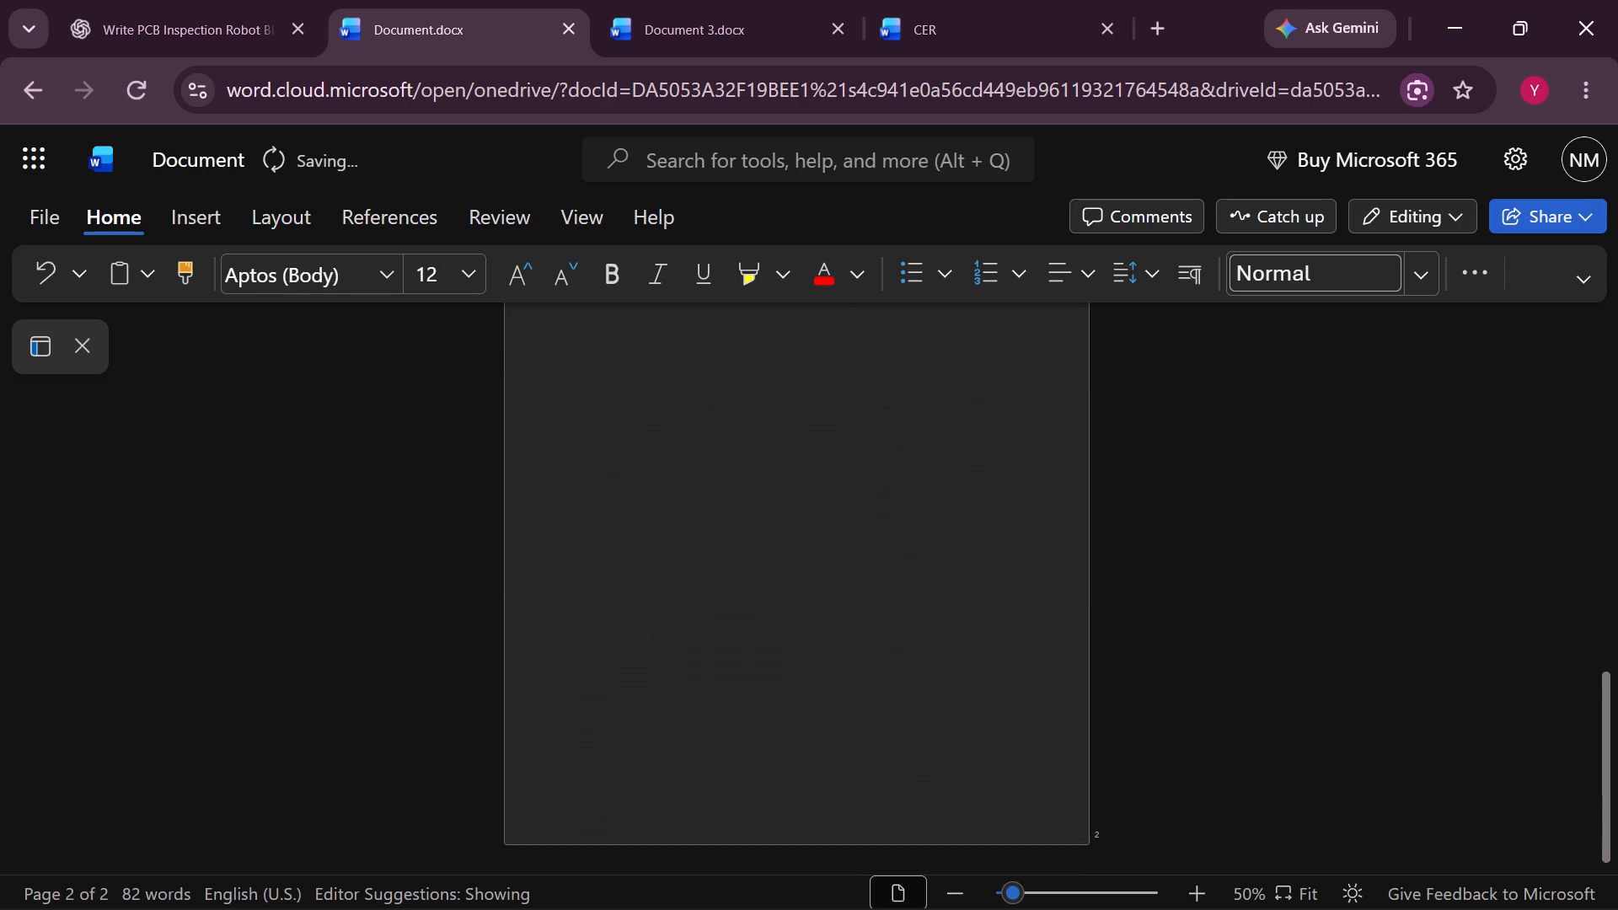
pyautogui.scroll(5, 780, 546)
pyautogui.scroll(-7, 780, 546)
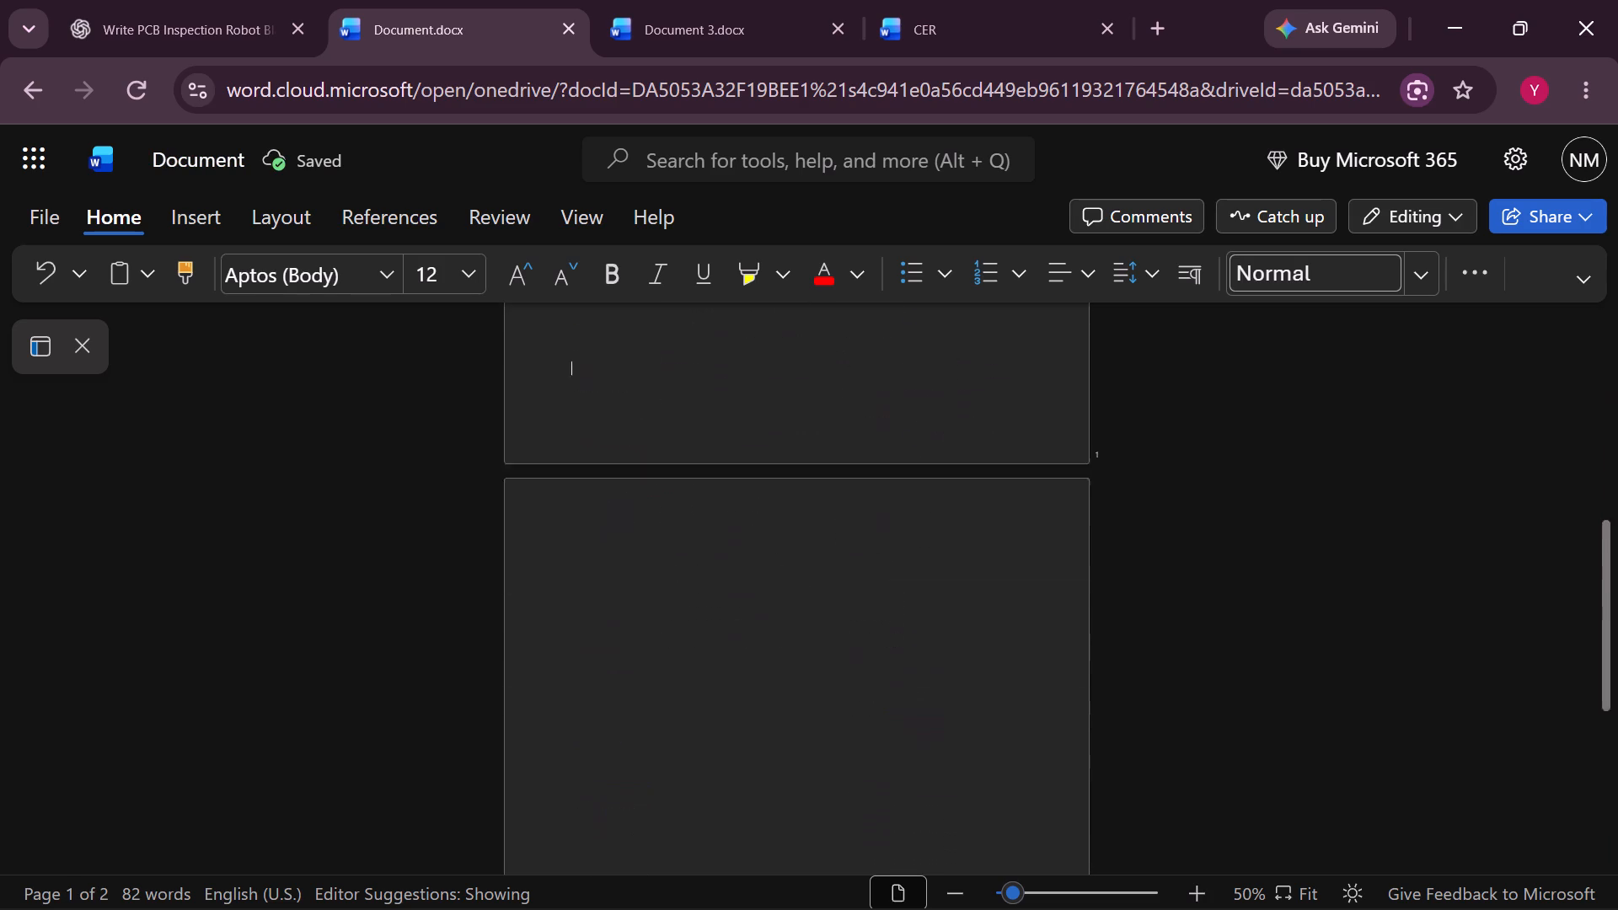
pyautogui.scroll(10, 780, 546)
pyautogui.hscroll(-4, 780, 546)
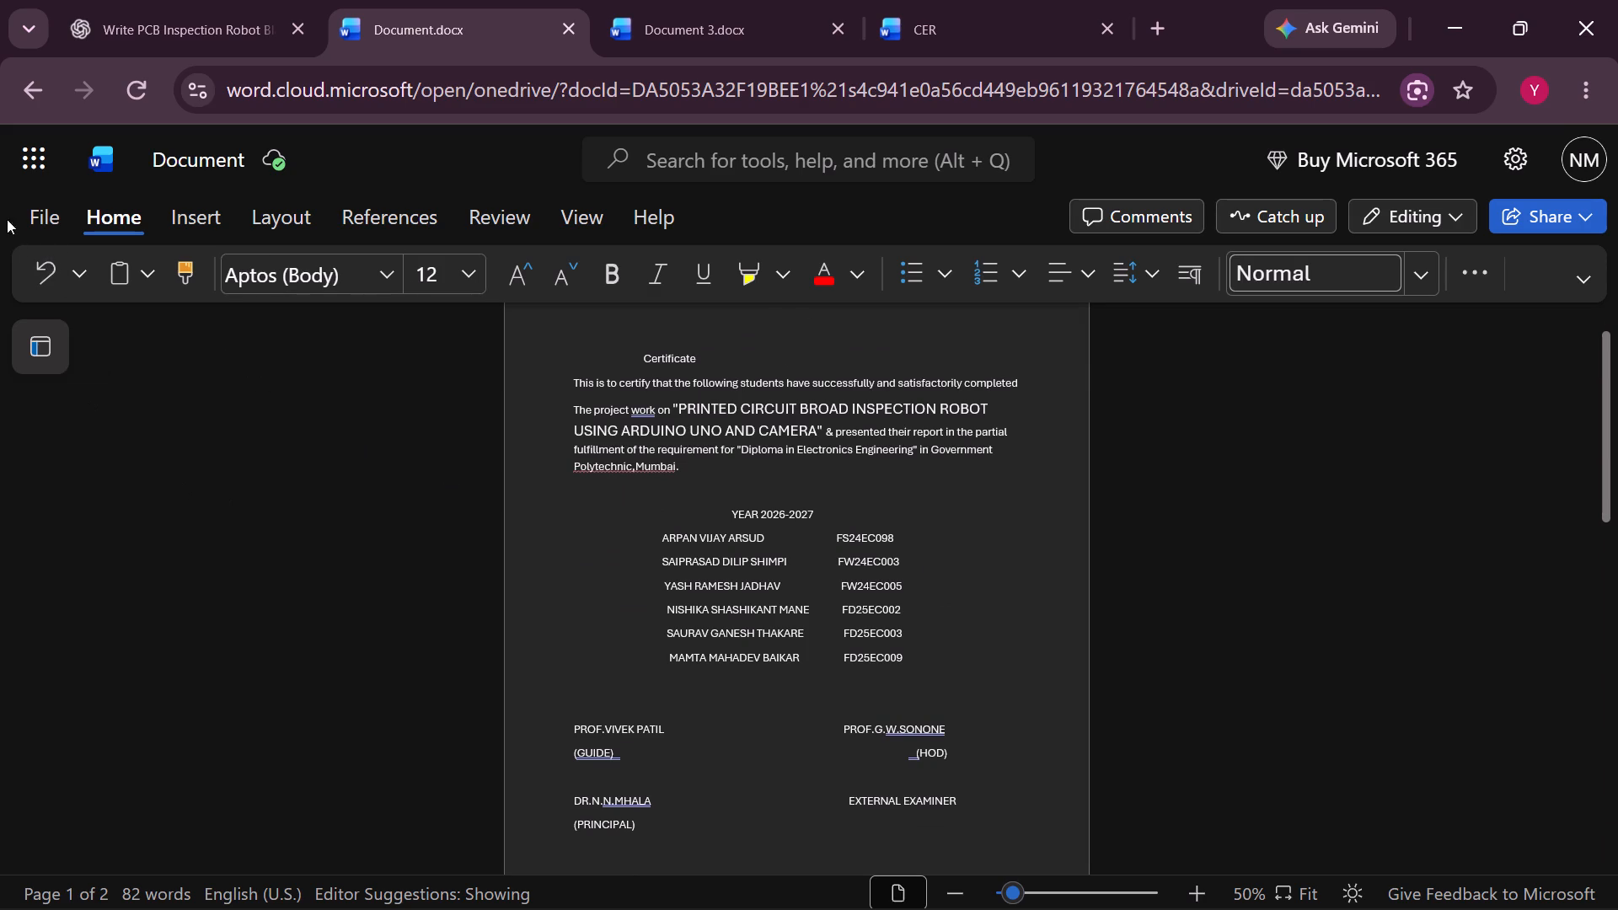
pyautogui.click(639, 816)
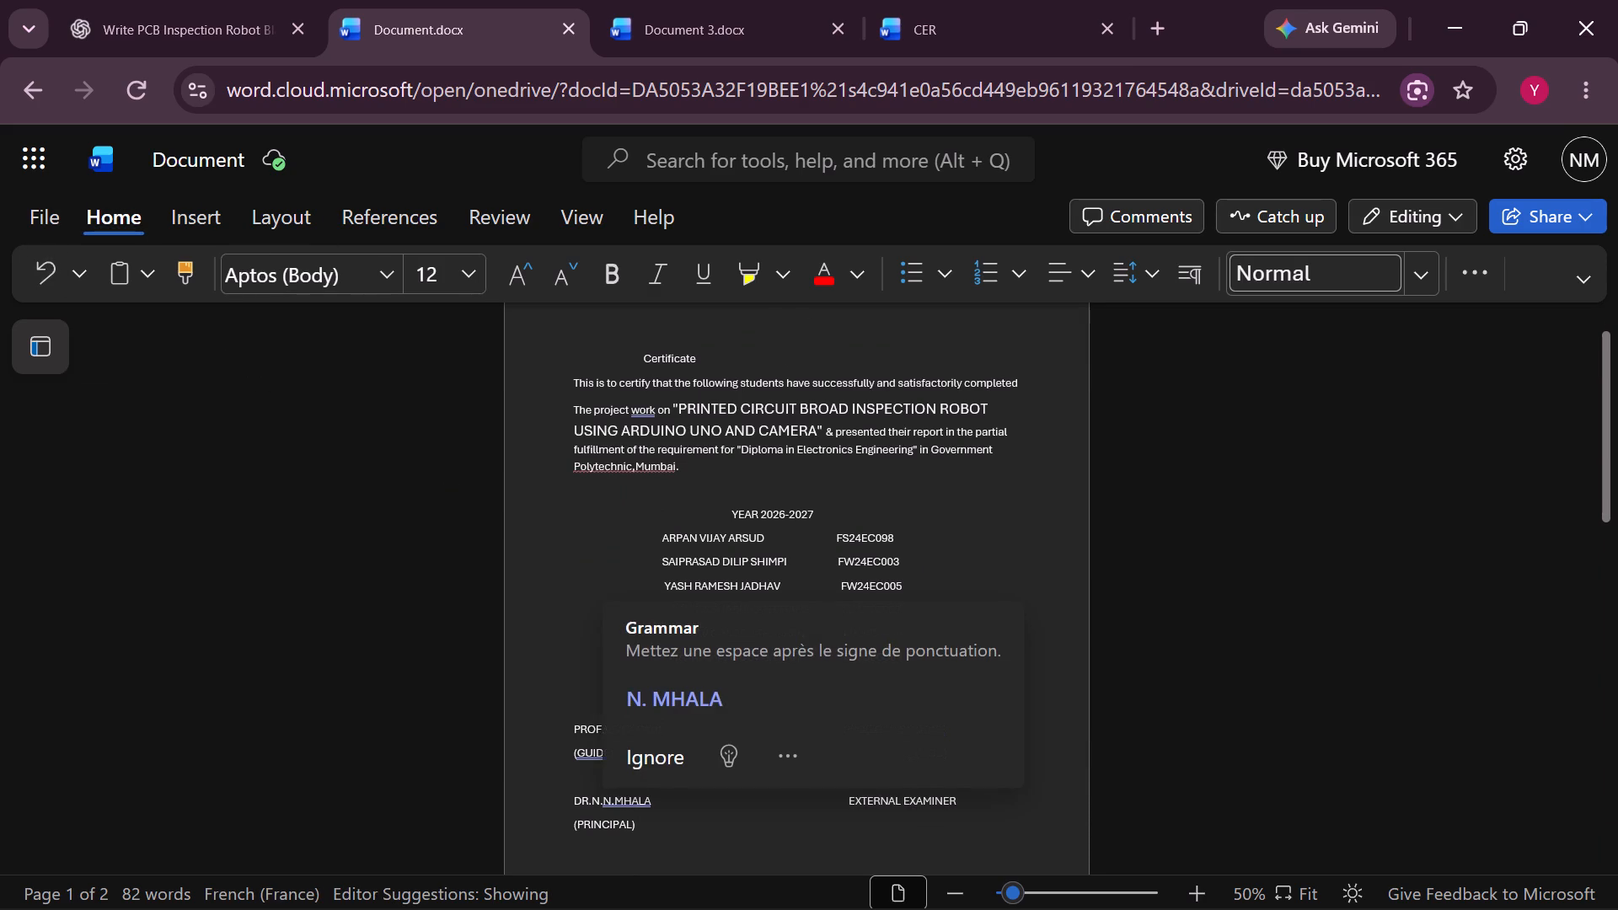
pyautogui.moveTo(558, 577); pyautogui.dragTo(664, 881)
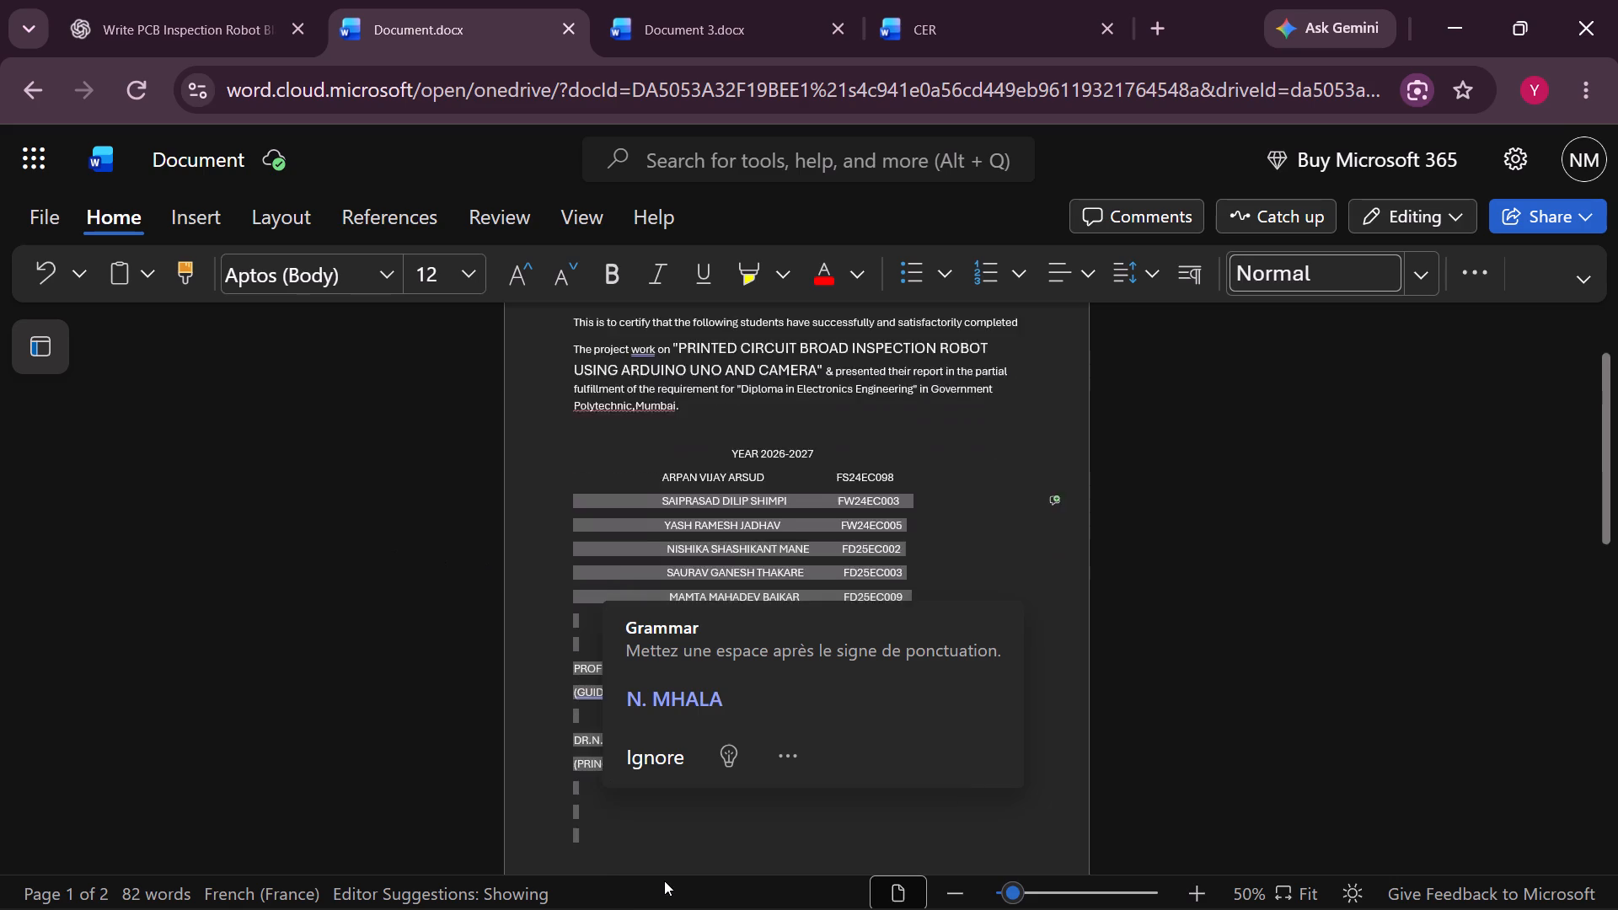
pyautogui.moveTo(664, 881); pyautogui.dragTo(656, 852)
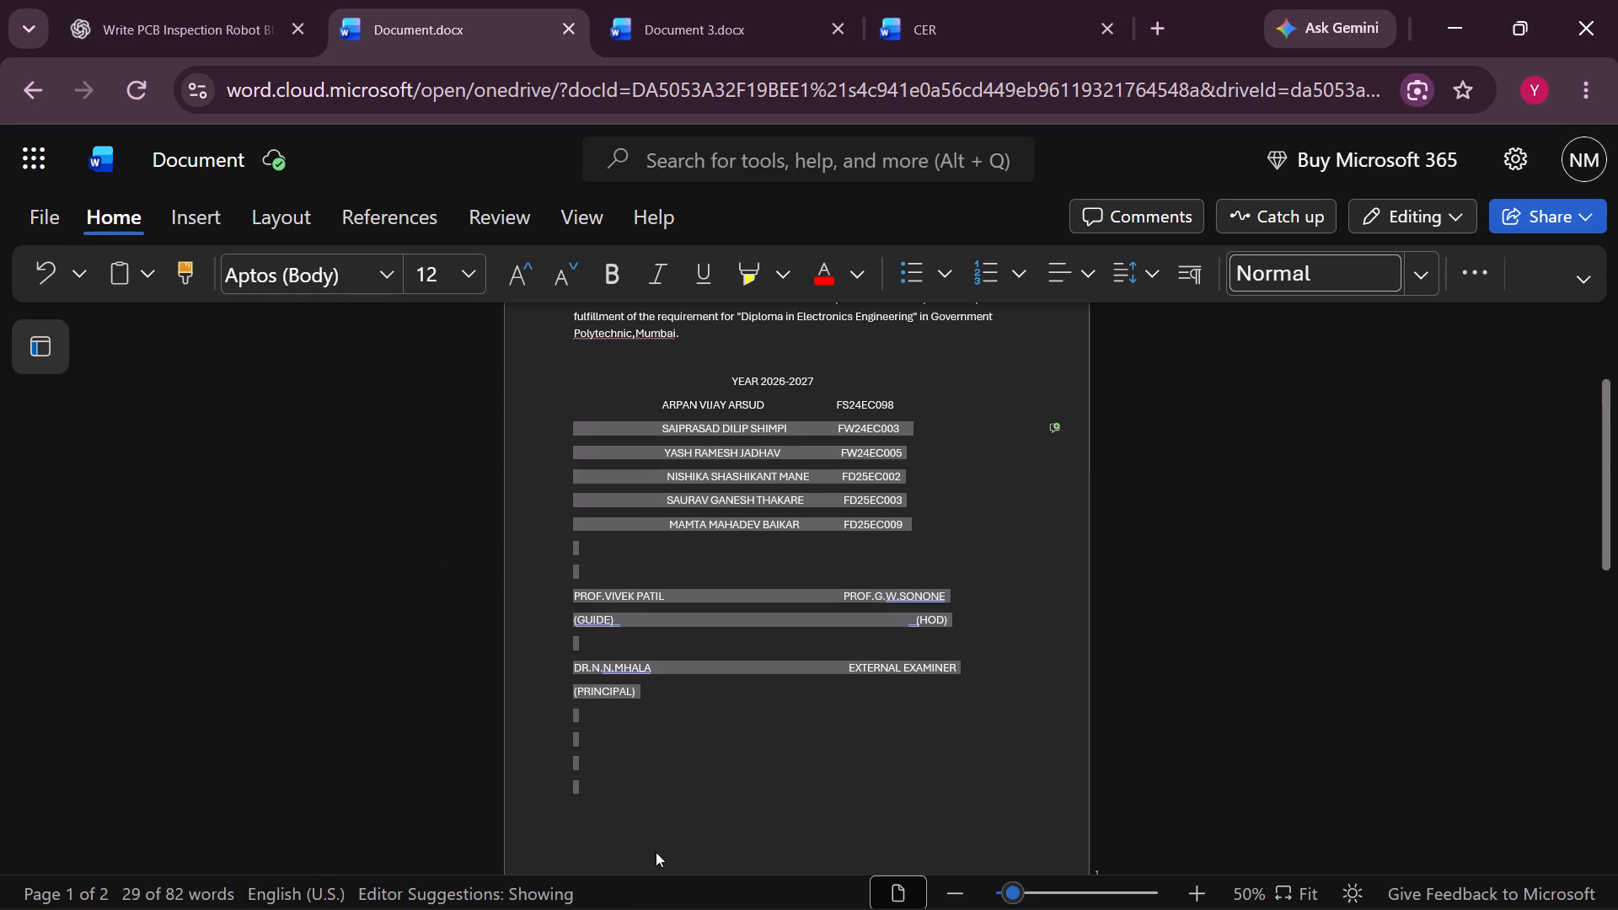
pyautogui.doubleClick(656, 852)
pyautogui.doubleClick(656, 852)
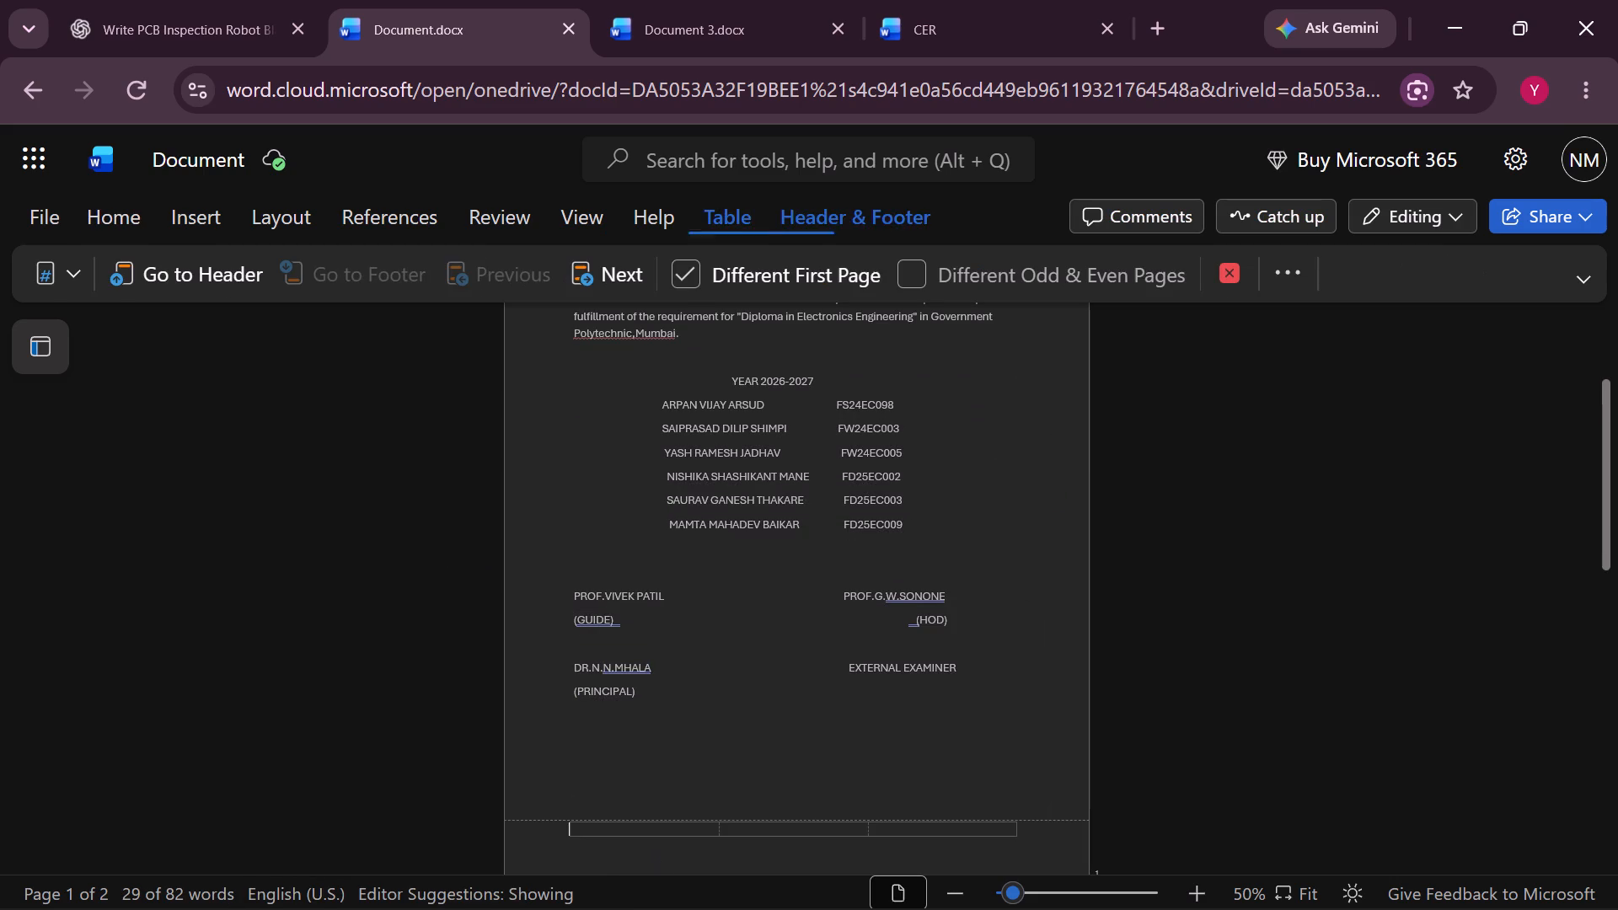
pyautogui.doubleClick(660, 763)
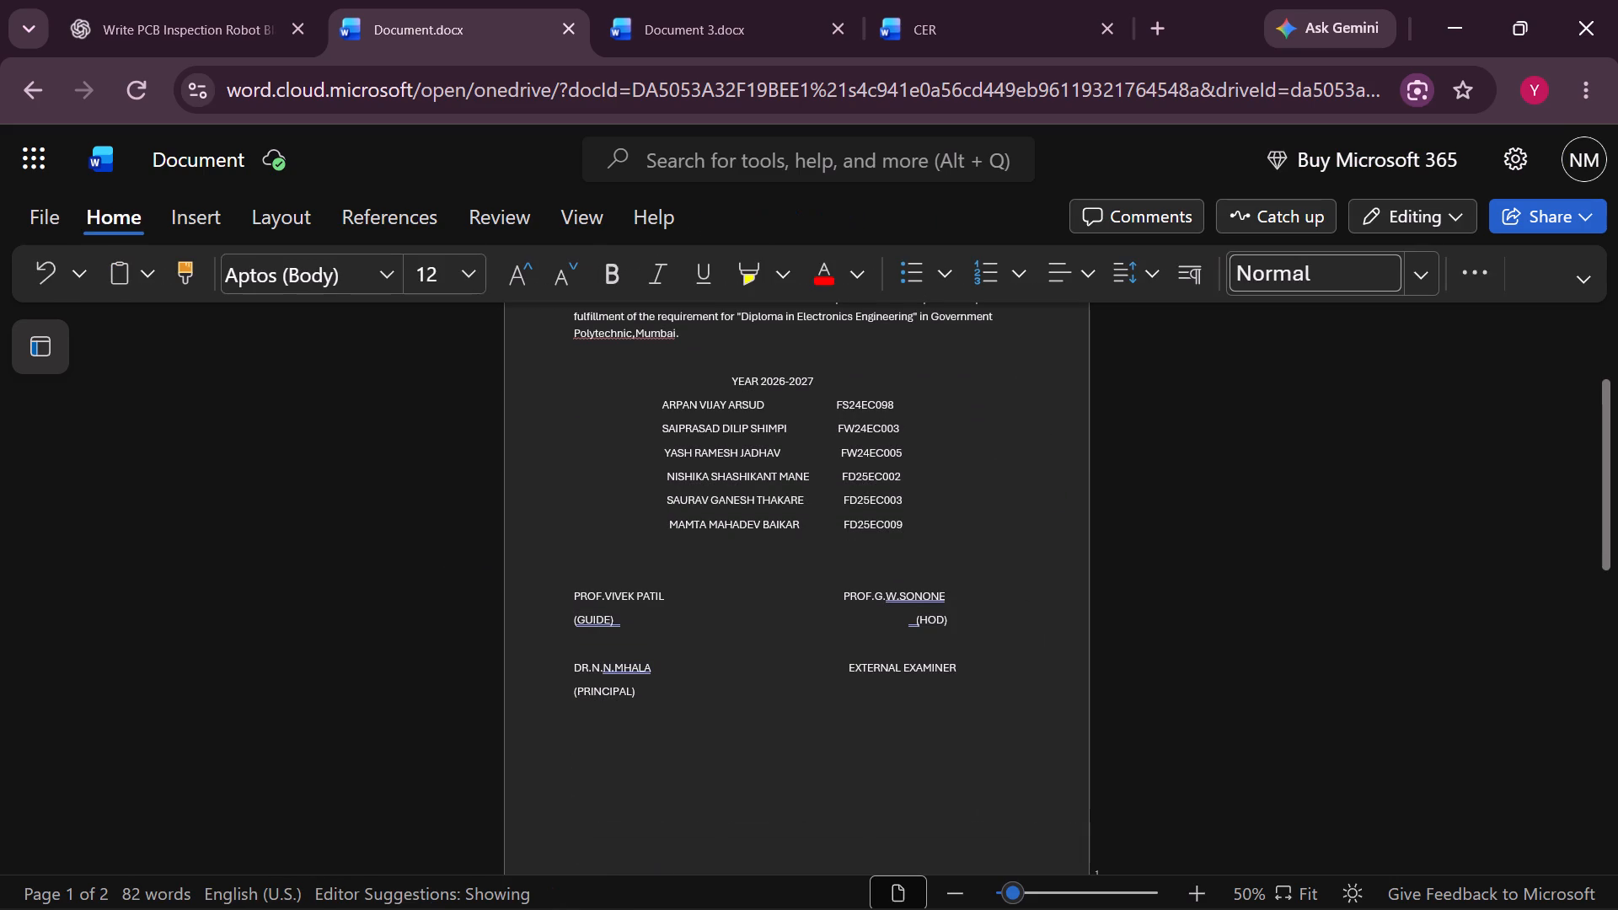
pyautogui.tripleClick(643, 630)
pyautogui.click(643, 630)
# Undo the added blank lines and the certificate paste in Document, leaving the page empty.
pyautogui.scroll(5, 659, 188)
pyautogui.scroll(-2, 659, 188)
pyautogui.scroll(1, 659, 188)
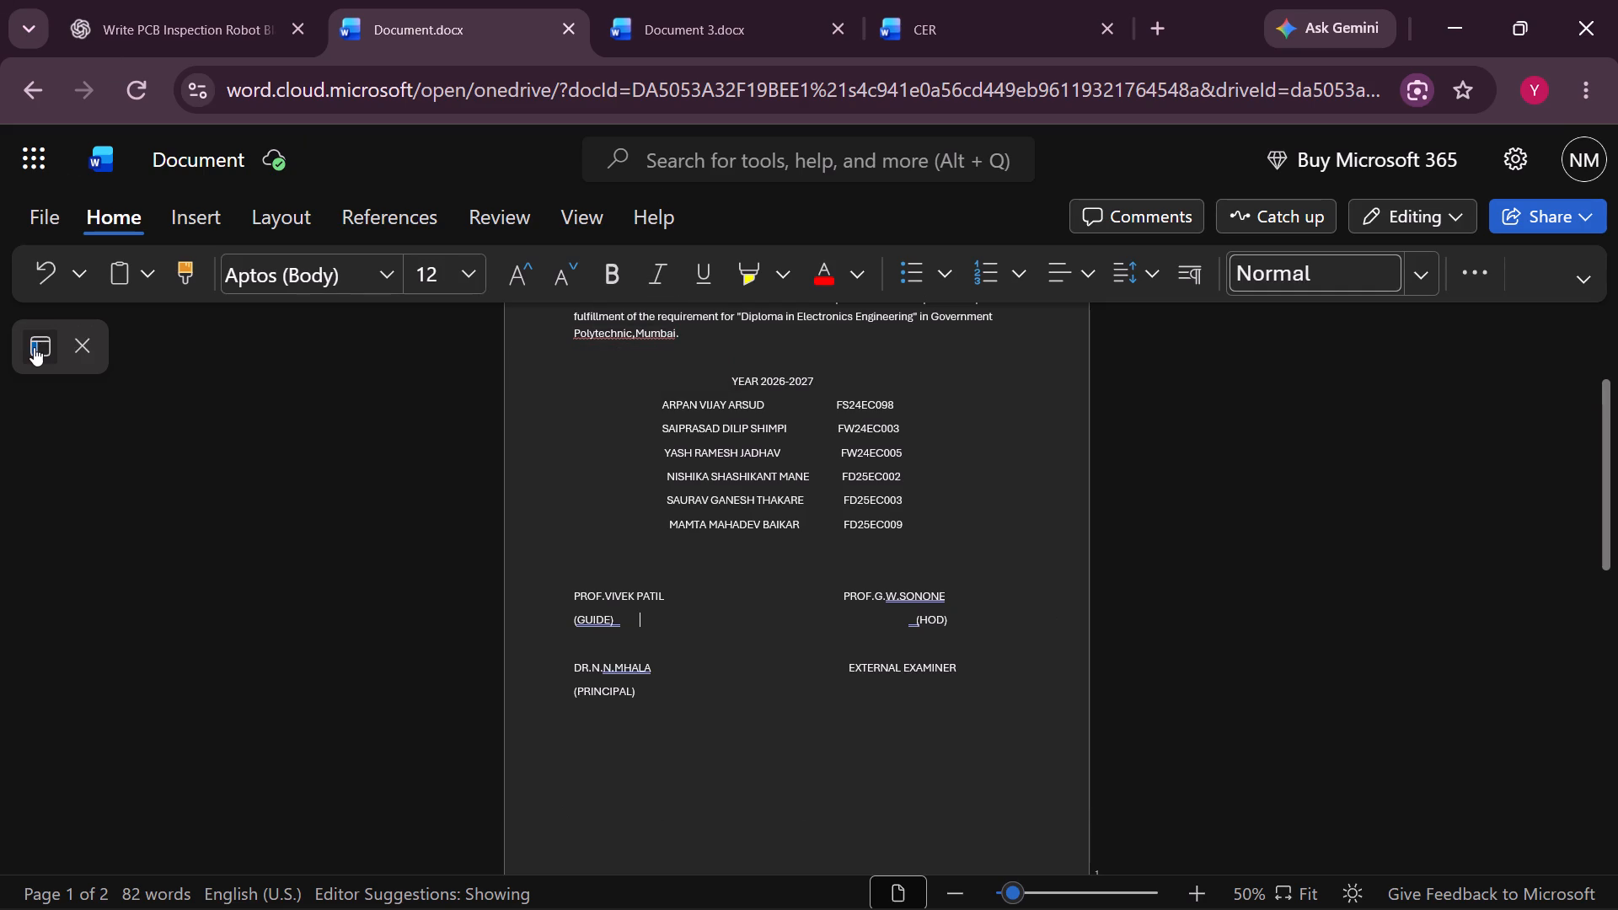
pyautogui.click(44, 265)
pyautogui.hotkey('ctrl', 'z')
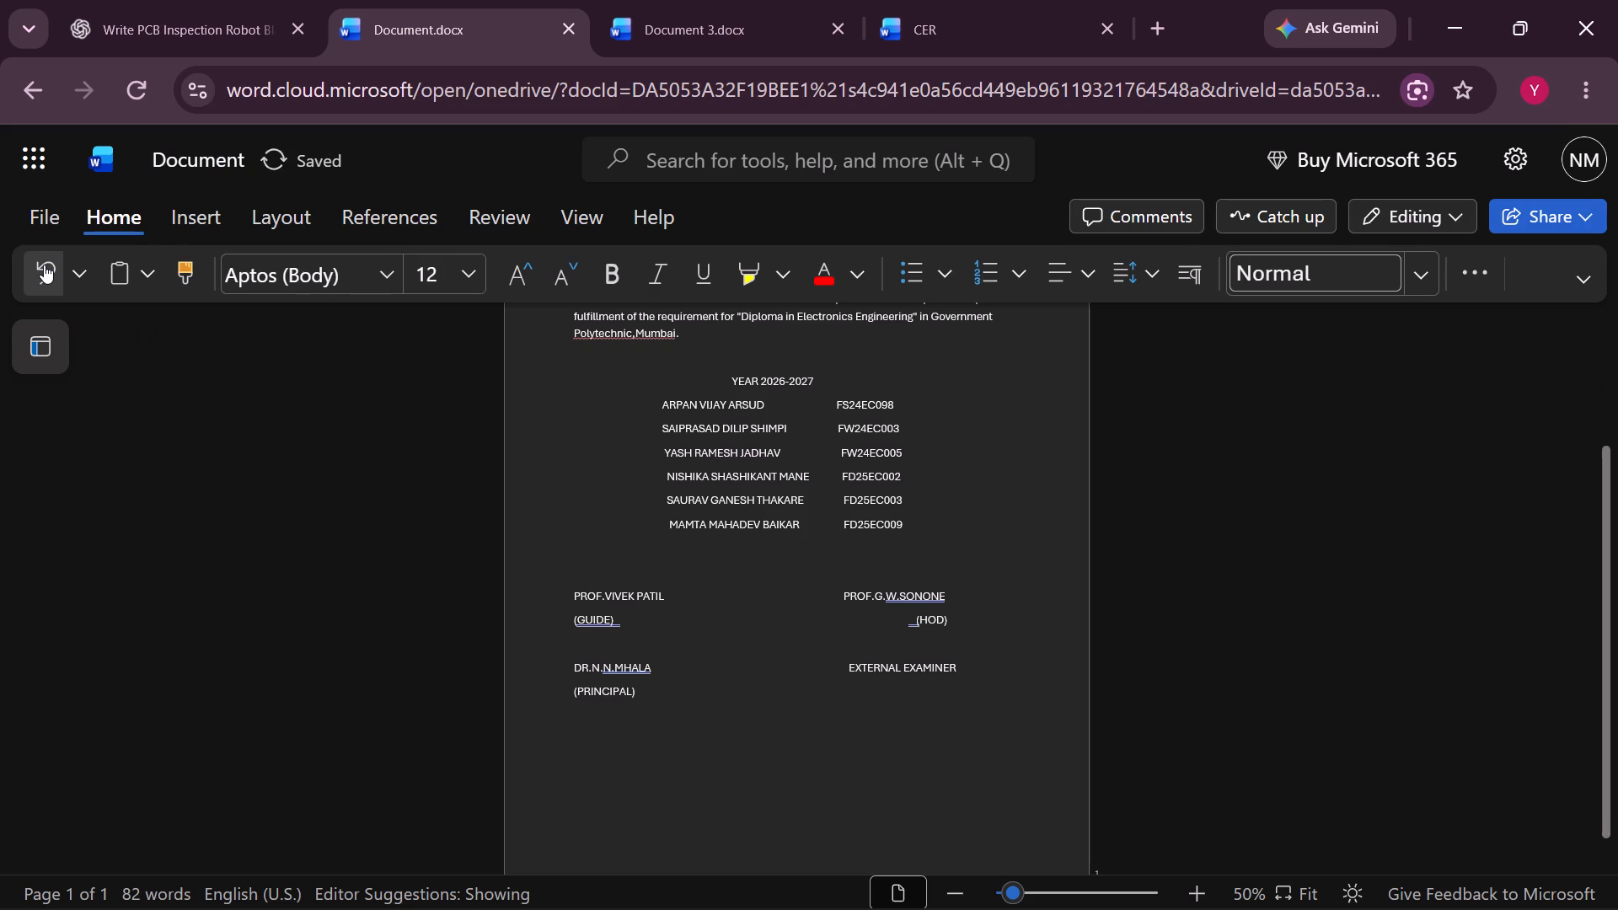
pyautogui.hotkey('ctrl', 'z')
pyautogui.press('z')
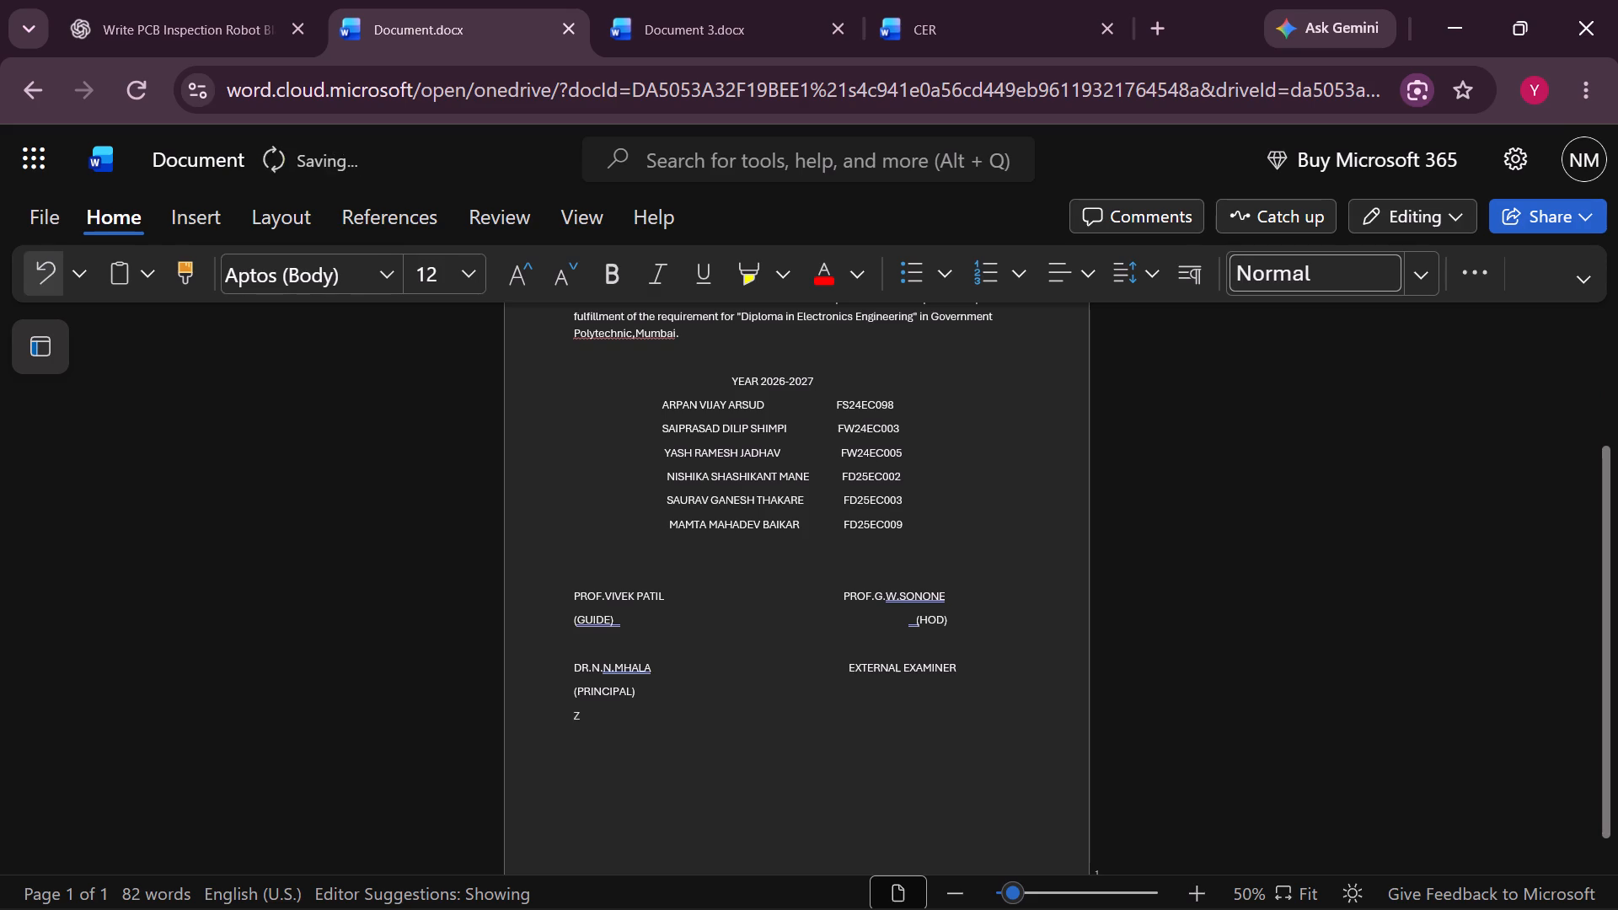
pyautogui.hotkey('ctrl', 'z')
pyautogui.keyDown('ctrl'); pyautogui.click(44, 265); pyautogui.keyUp('ctrl')
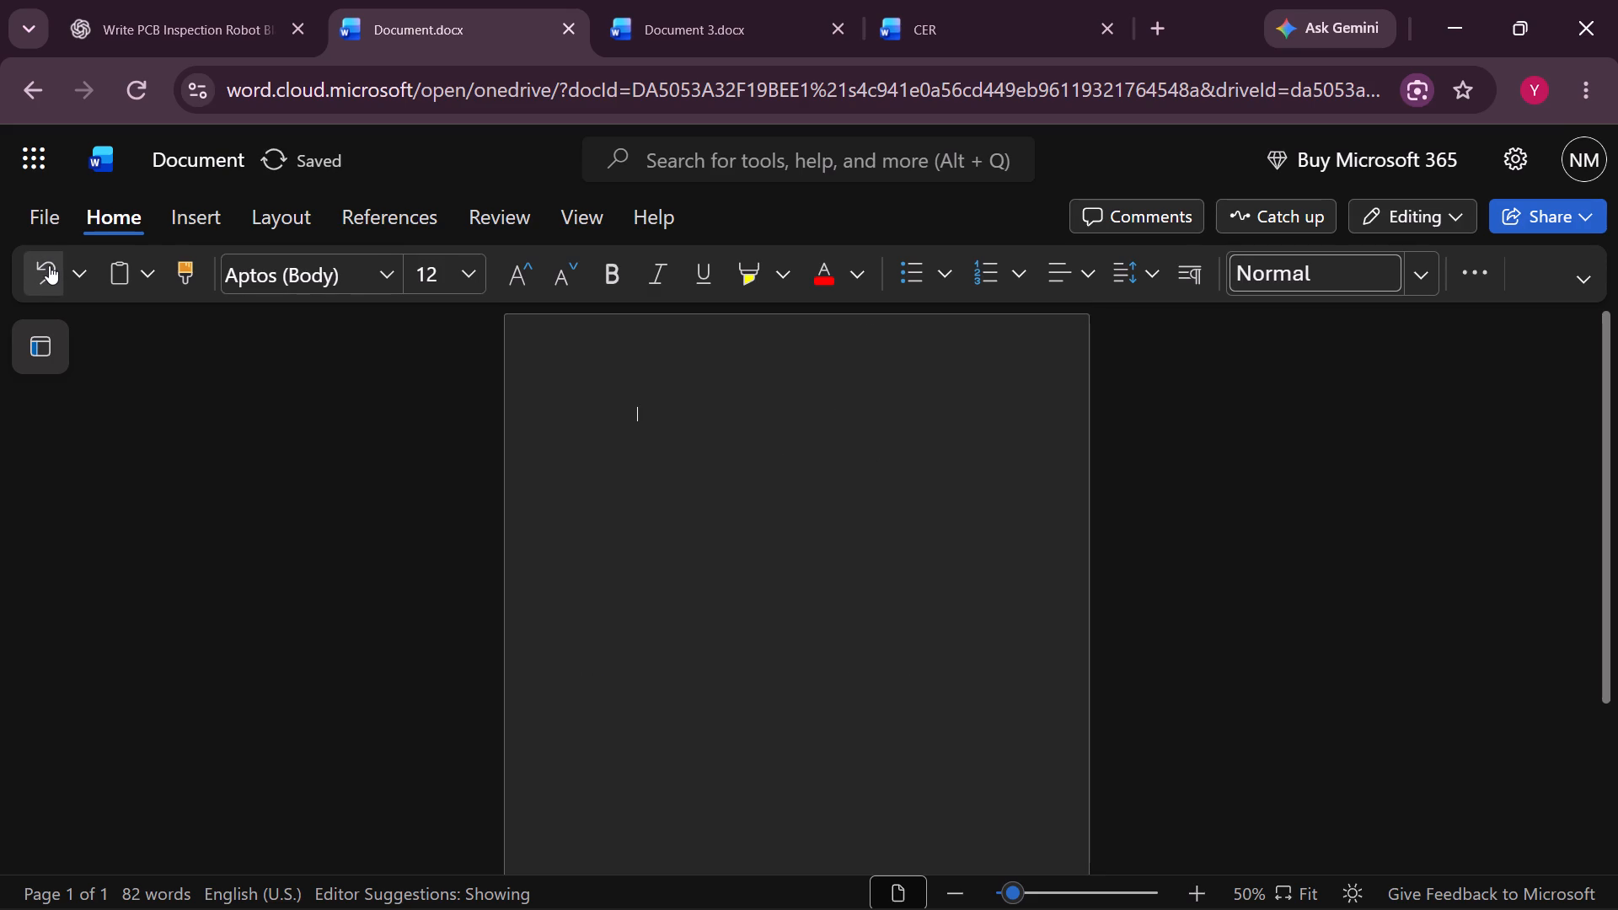
pyautogui.scroll(-3, 49, 265)
pyautogui.scroll(5, 49, 265)
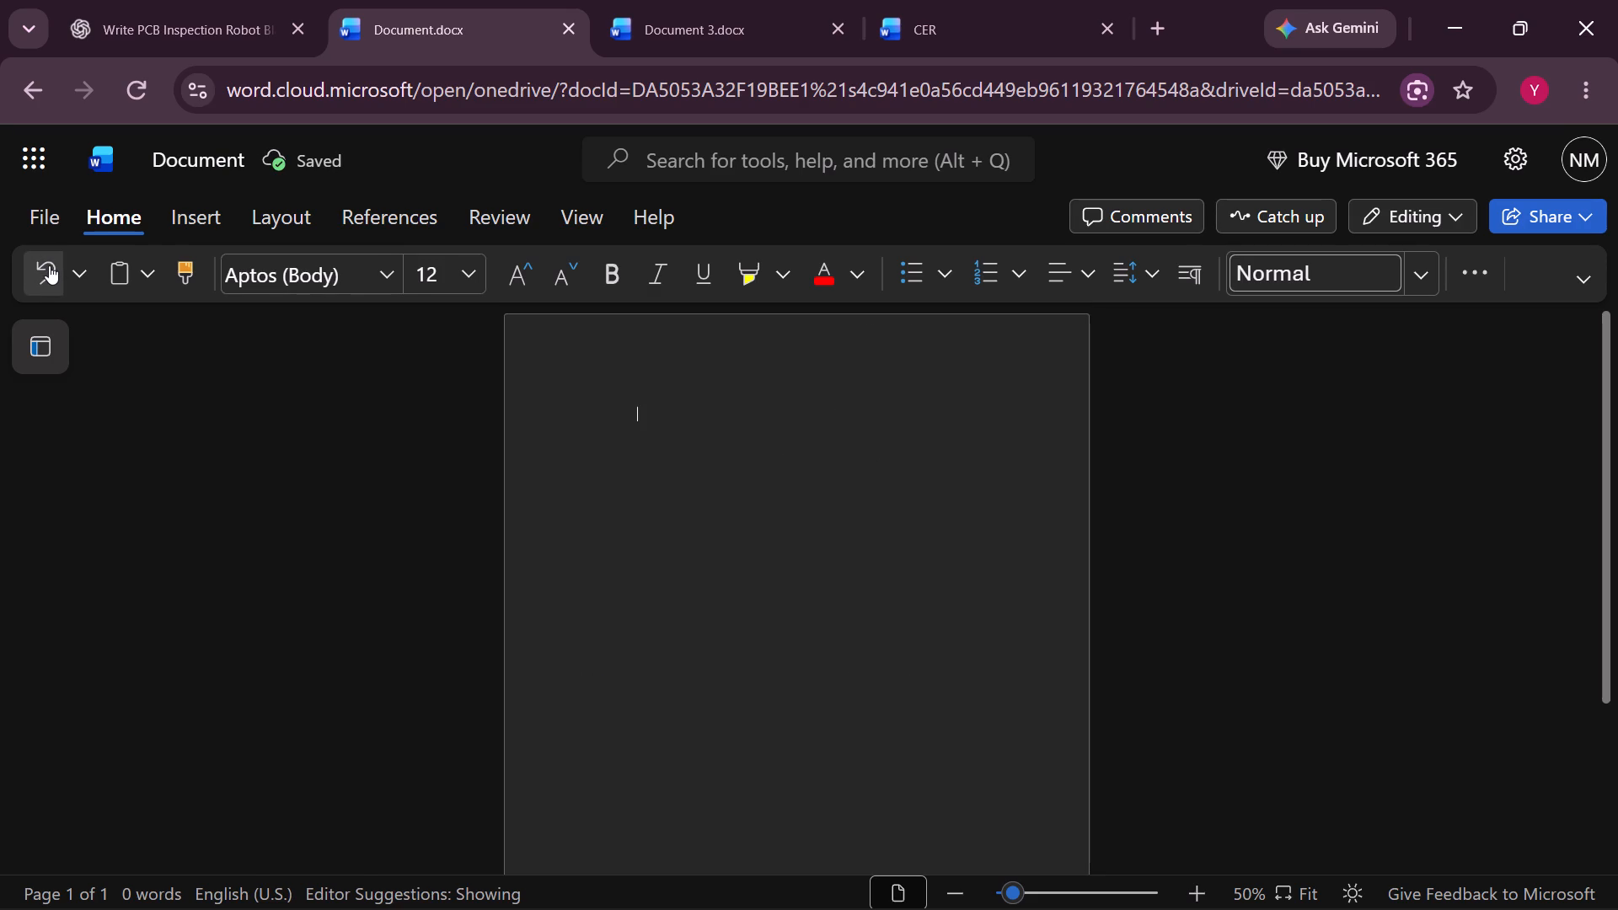
# Select the whole title page in Document 3, from the project report heading down, and clear it from the page.
pyautogui.click(758, 23)
pyautogui.scroll(-1, 978, 418)
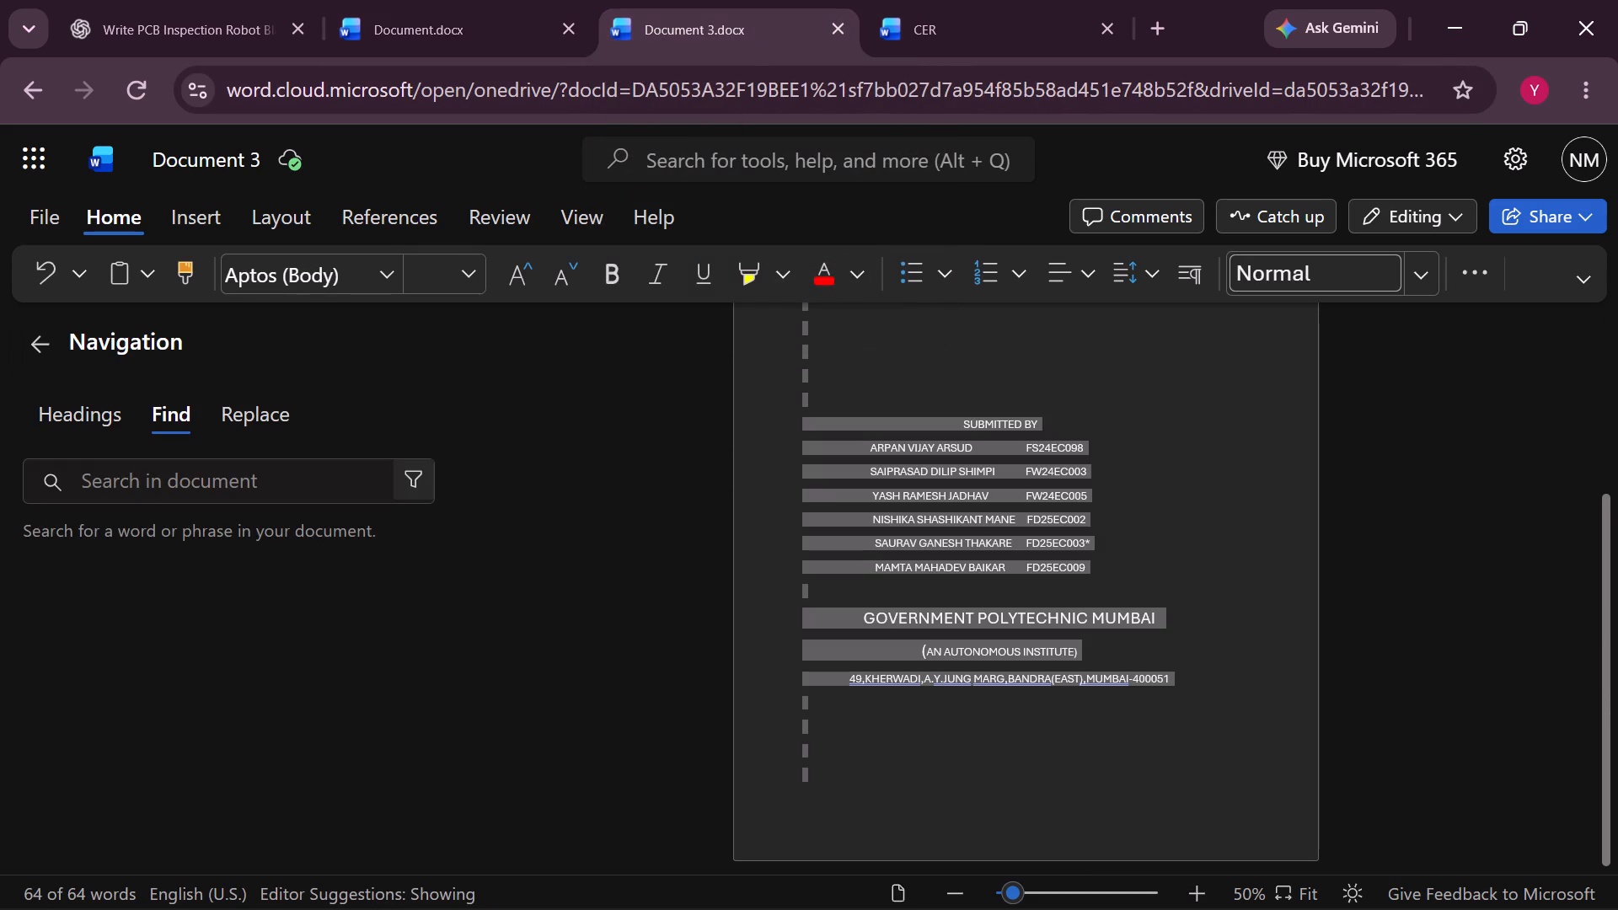
pyautogui.scroll(-1, 978, 418)
pyautogui.scroll(4, 978, 418)
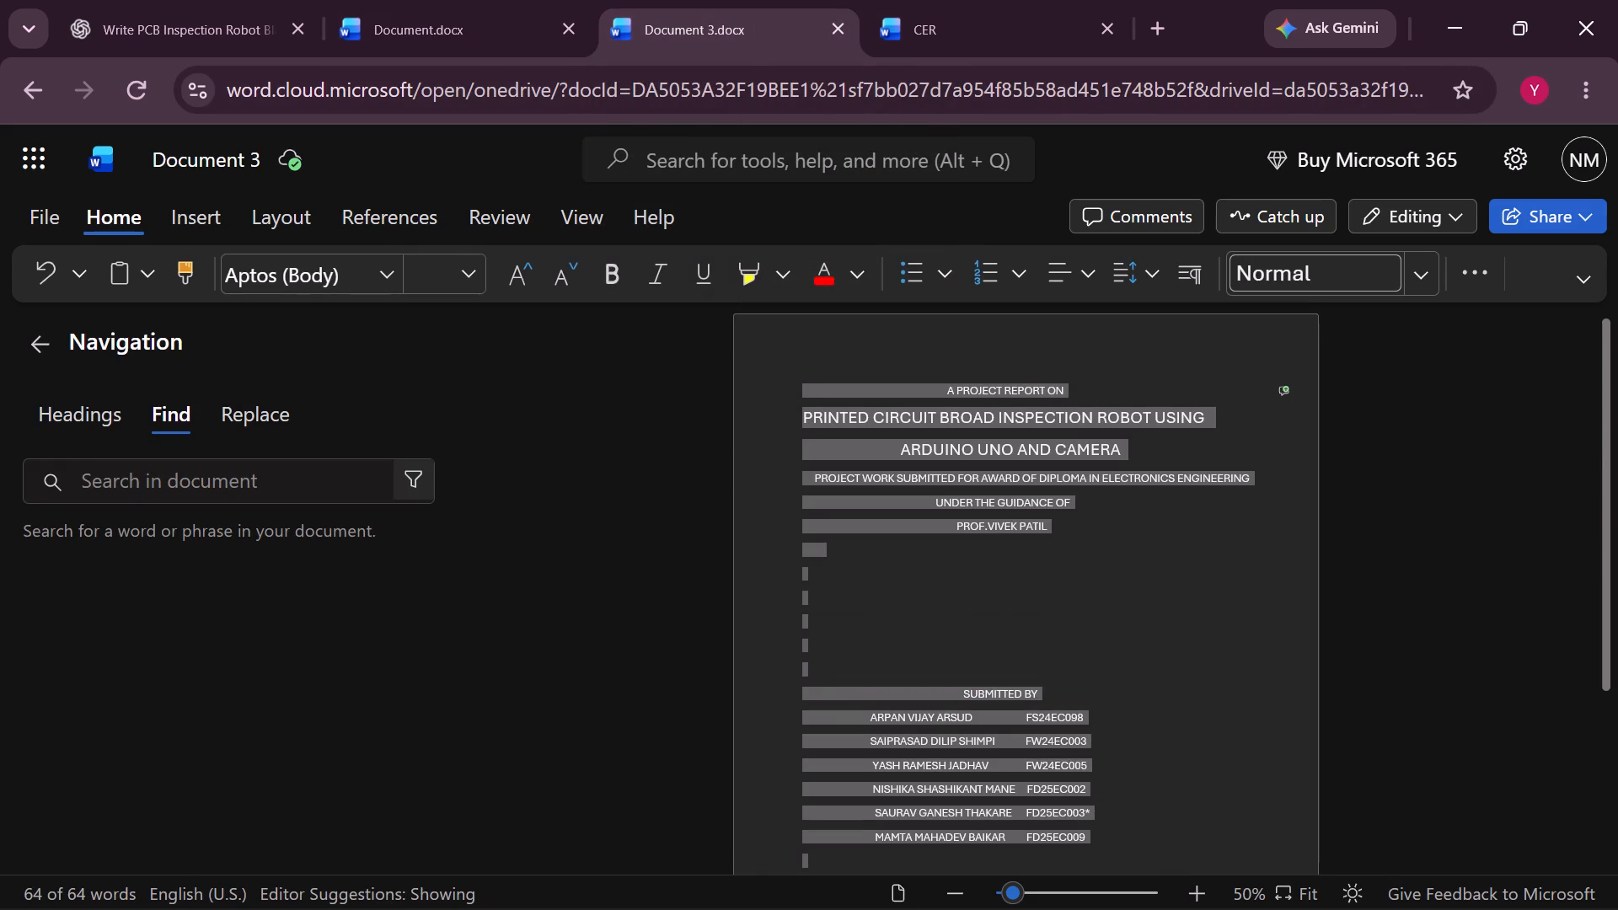
pyautogui.hotkey('ctrl', 'a')
pyautogui.hotkey('ctrl', 'a')
pyautogui.click(1085, 580)
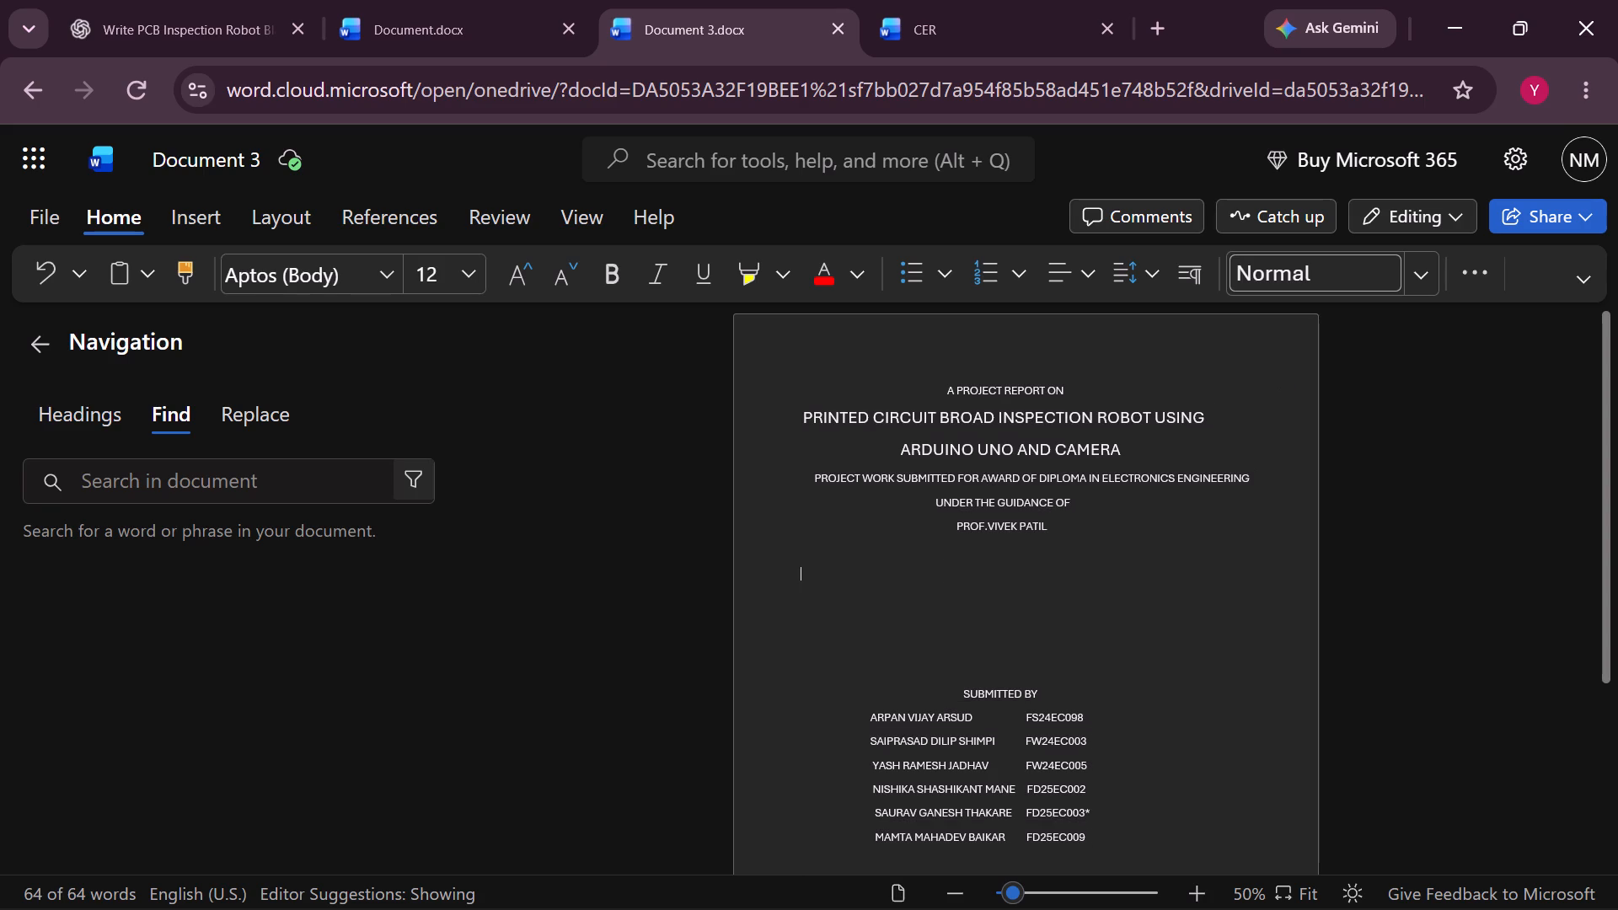
pyautogui.click(951, 388)
pyautogui.moveTo(951, 388); pyautogui.dragTo(1063, 833)
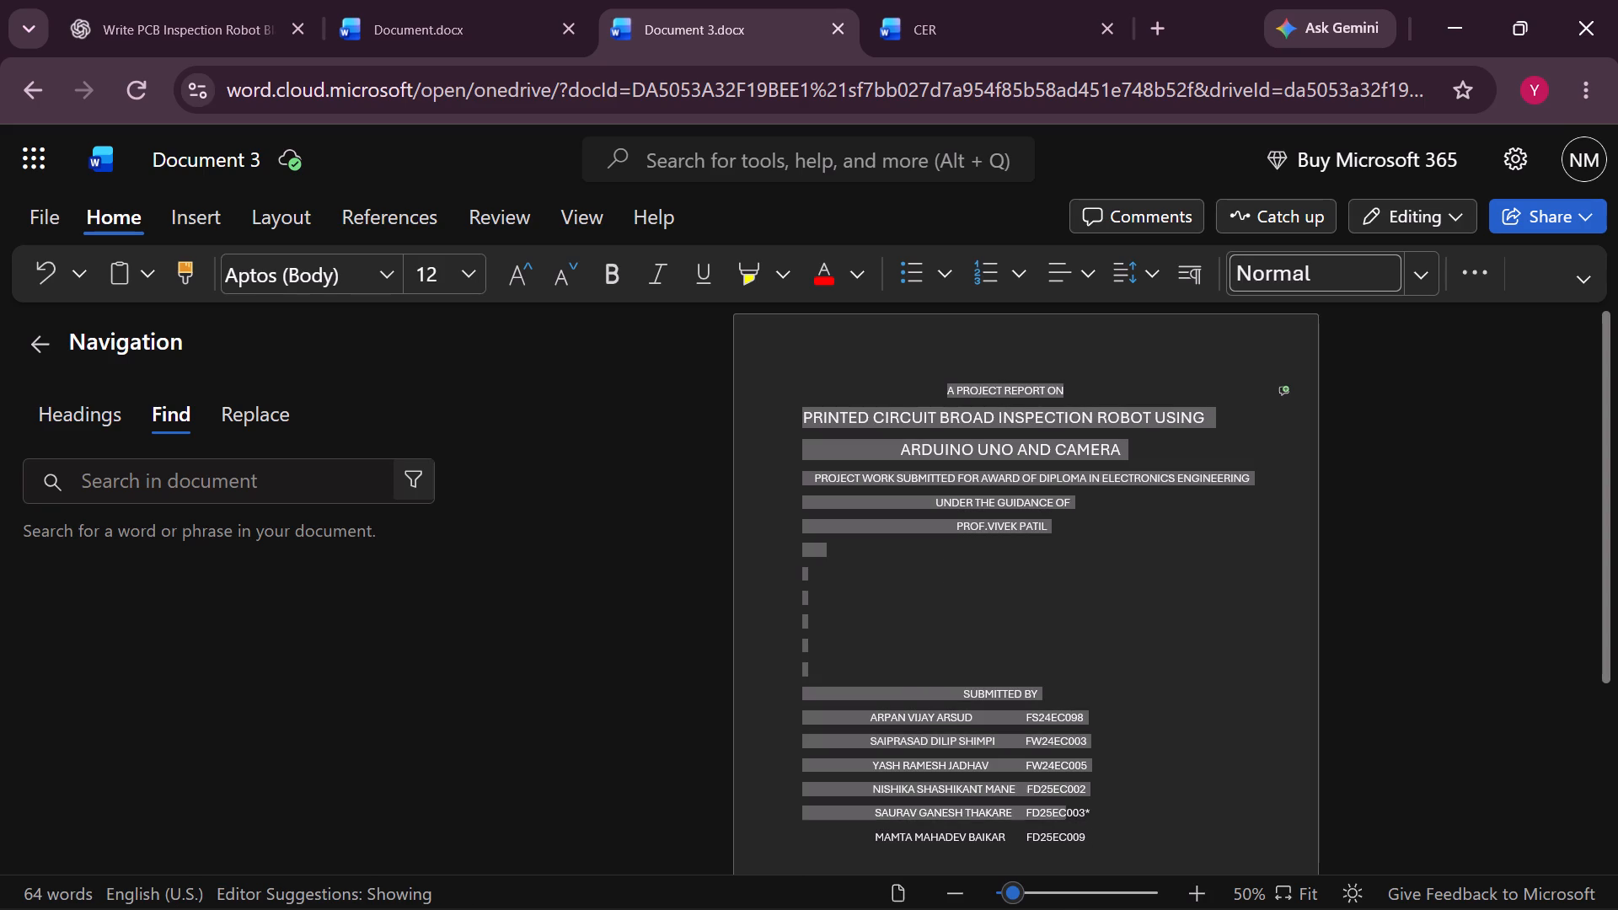
pyautogui.moveTo(1063, 833); pyautogui.dragTo(1054, 909)
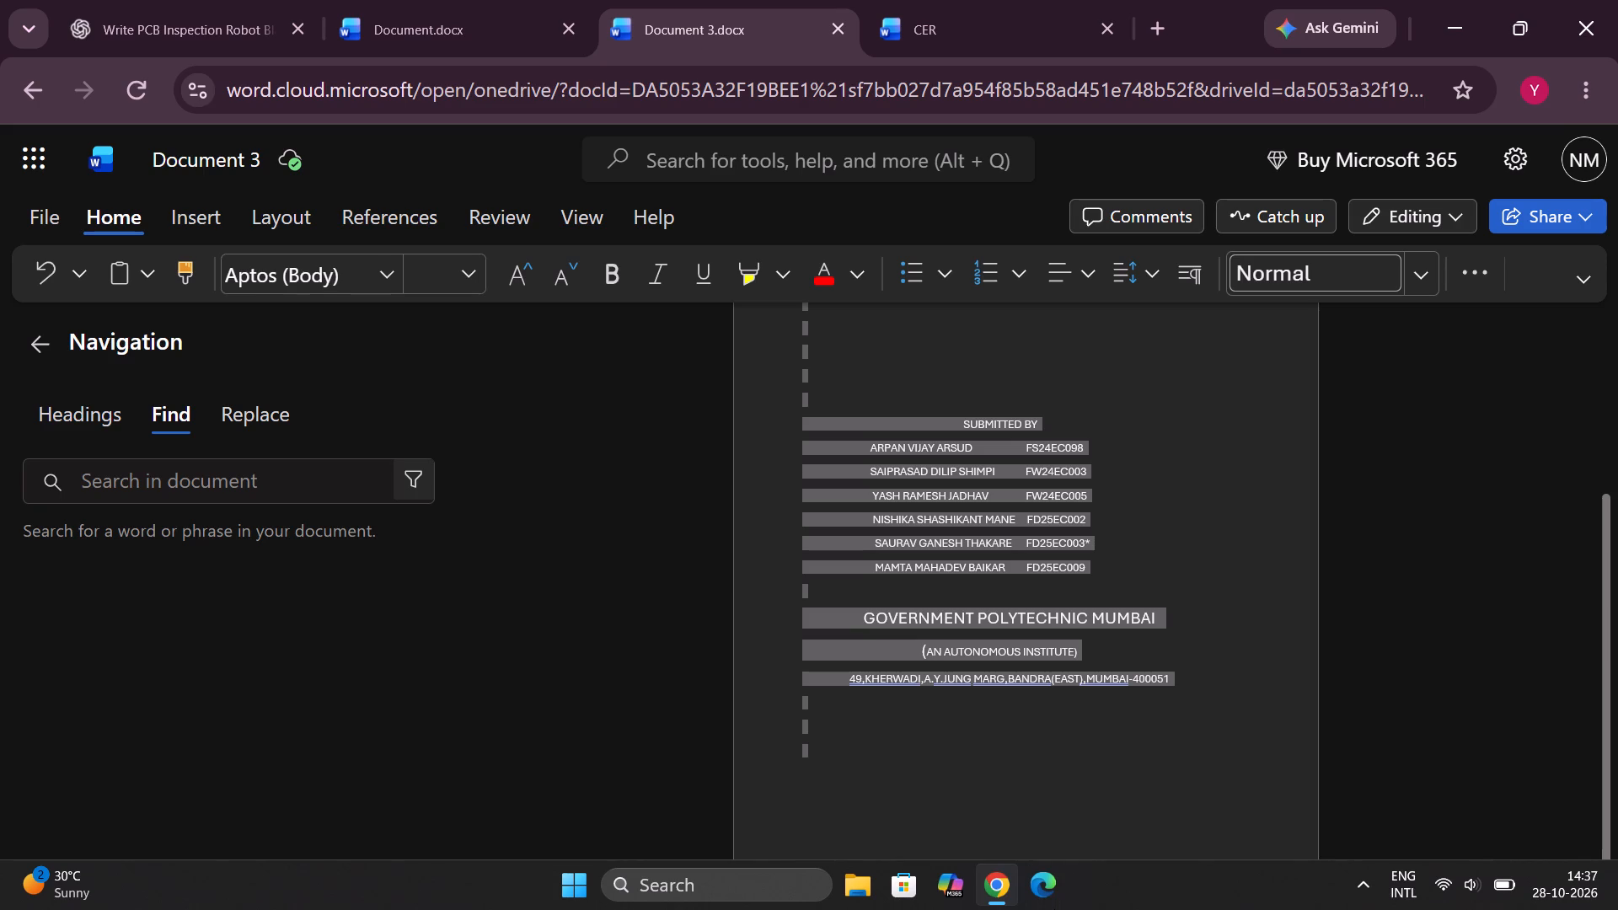
pyautogui.hotkey('ctrl', 'a')
pyautogui.hotkey('ctrl', 'a')
pyautogui.hotkey('ctrl', 'a')
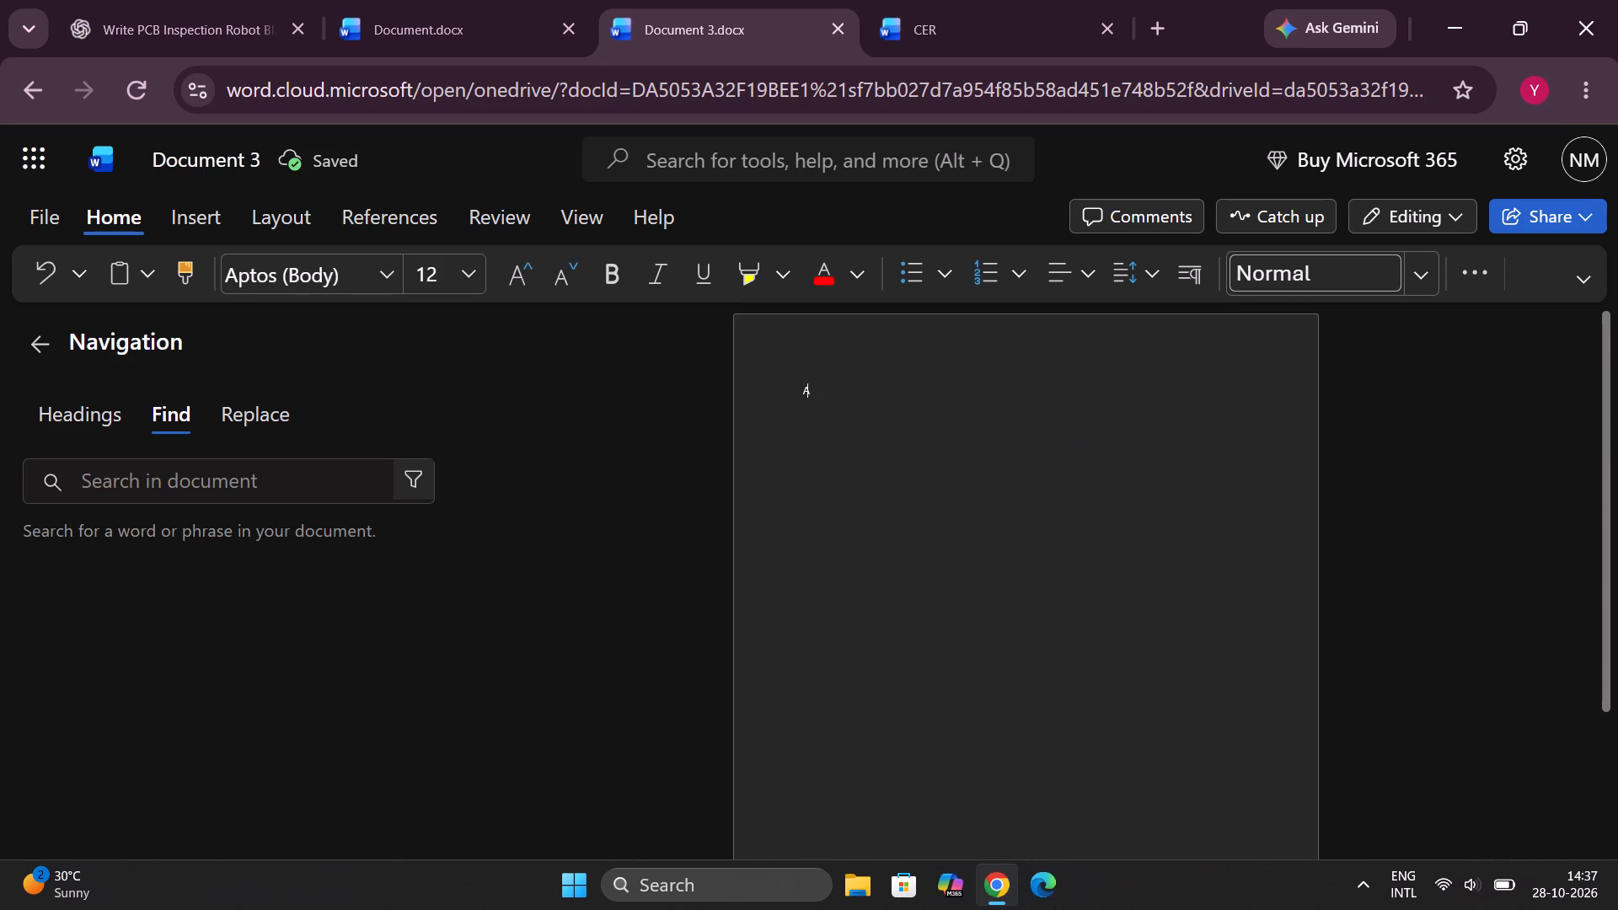
pyautogui.press('BackSpace')
pyautogui.hotkey('ctrl', 'a')
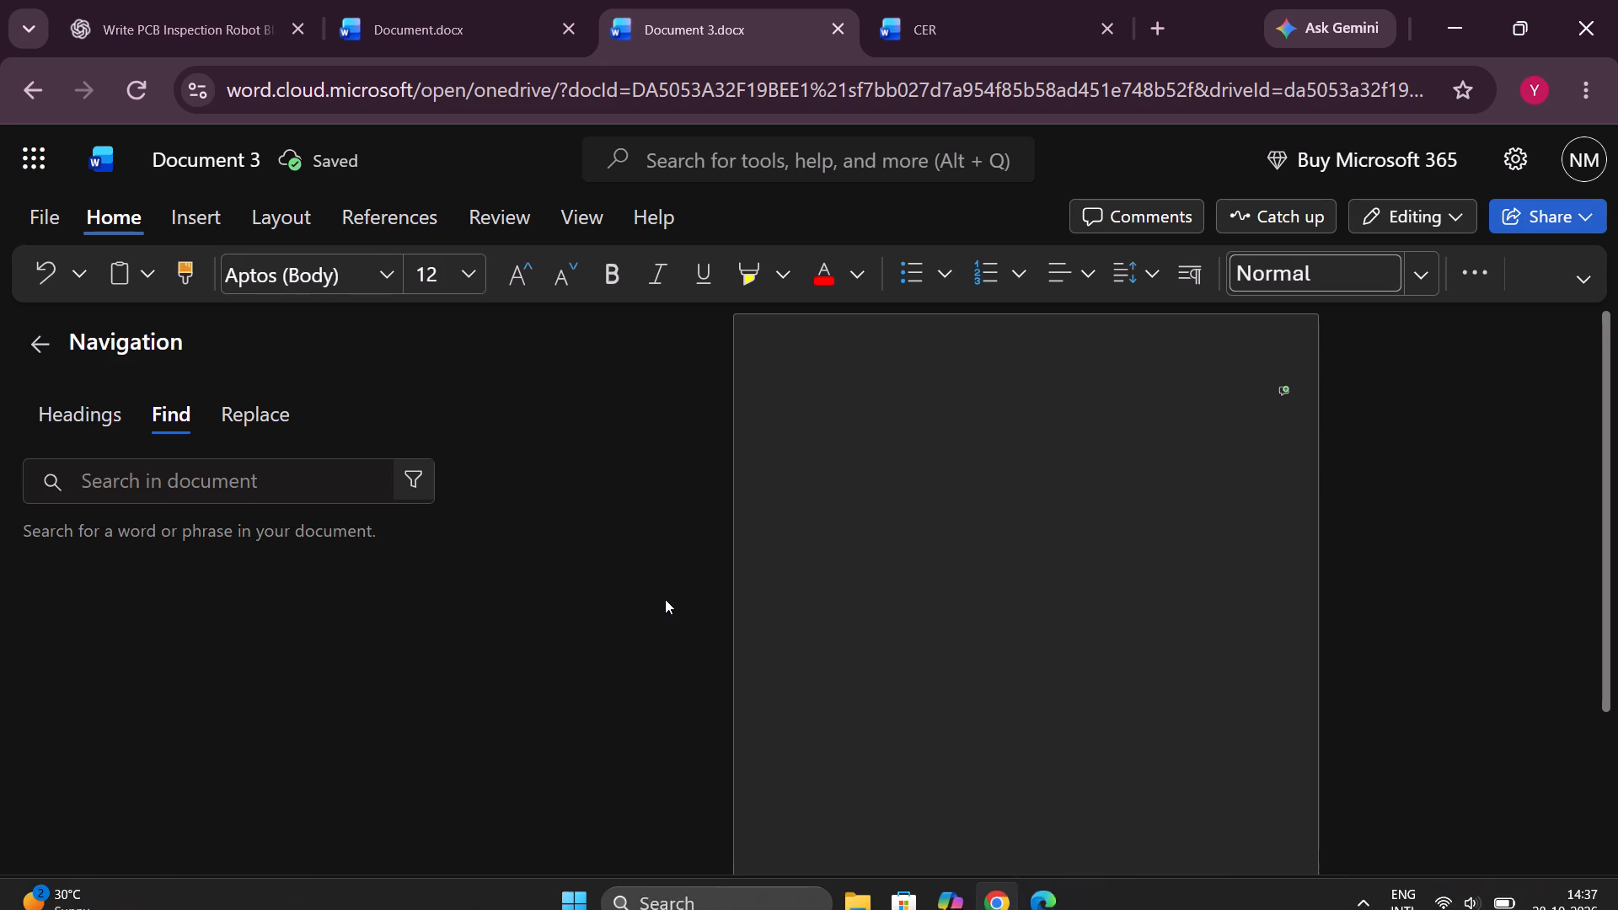
# Check the Document file, return to Document 3 and paste the copied certificate text onto its empty page.
pyautogui.click(438, 37)
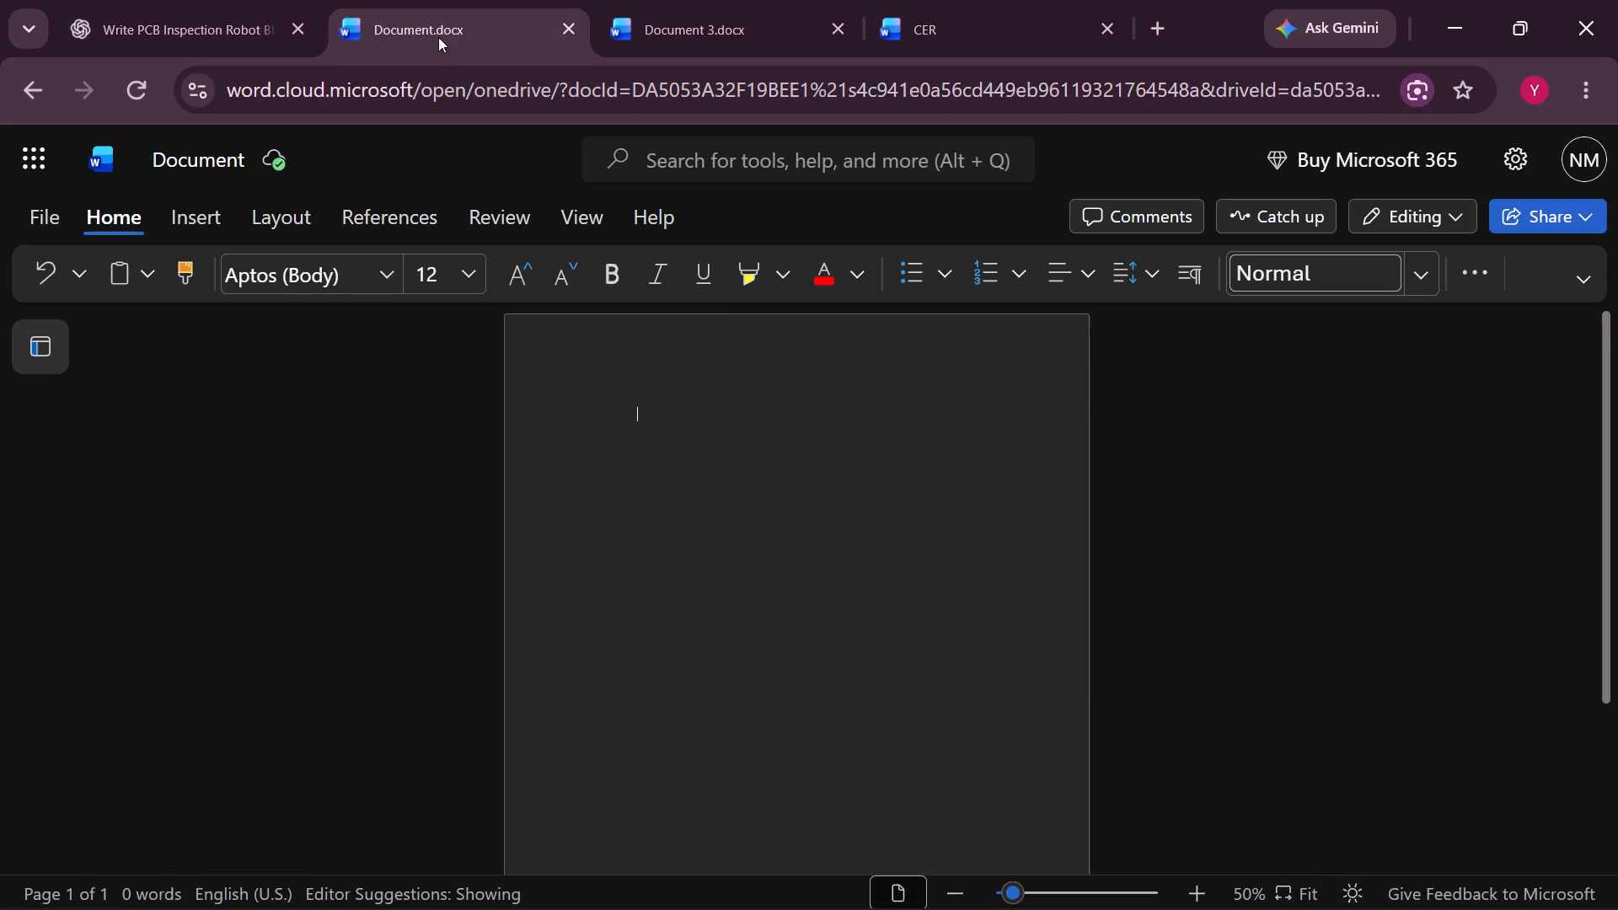
pyautogui.click(631, 6)
pyautogui.scroll(1, 1013, 572)
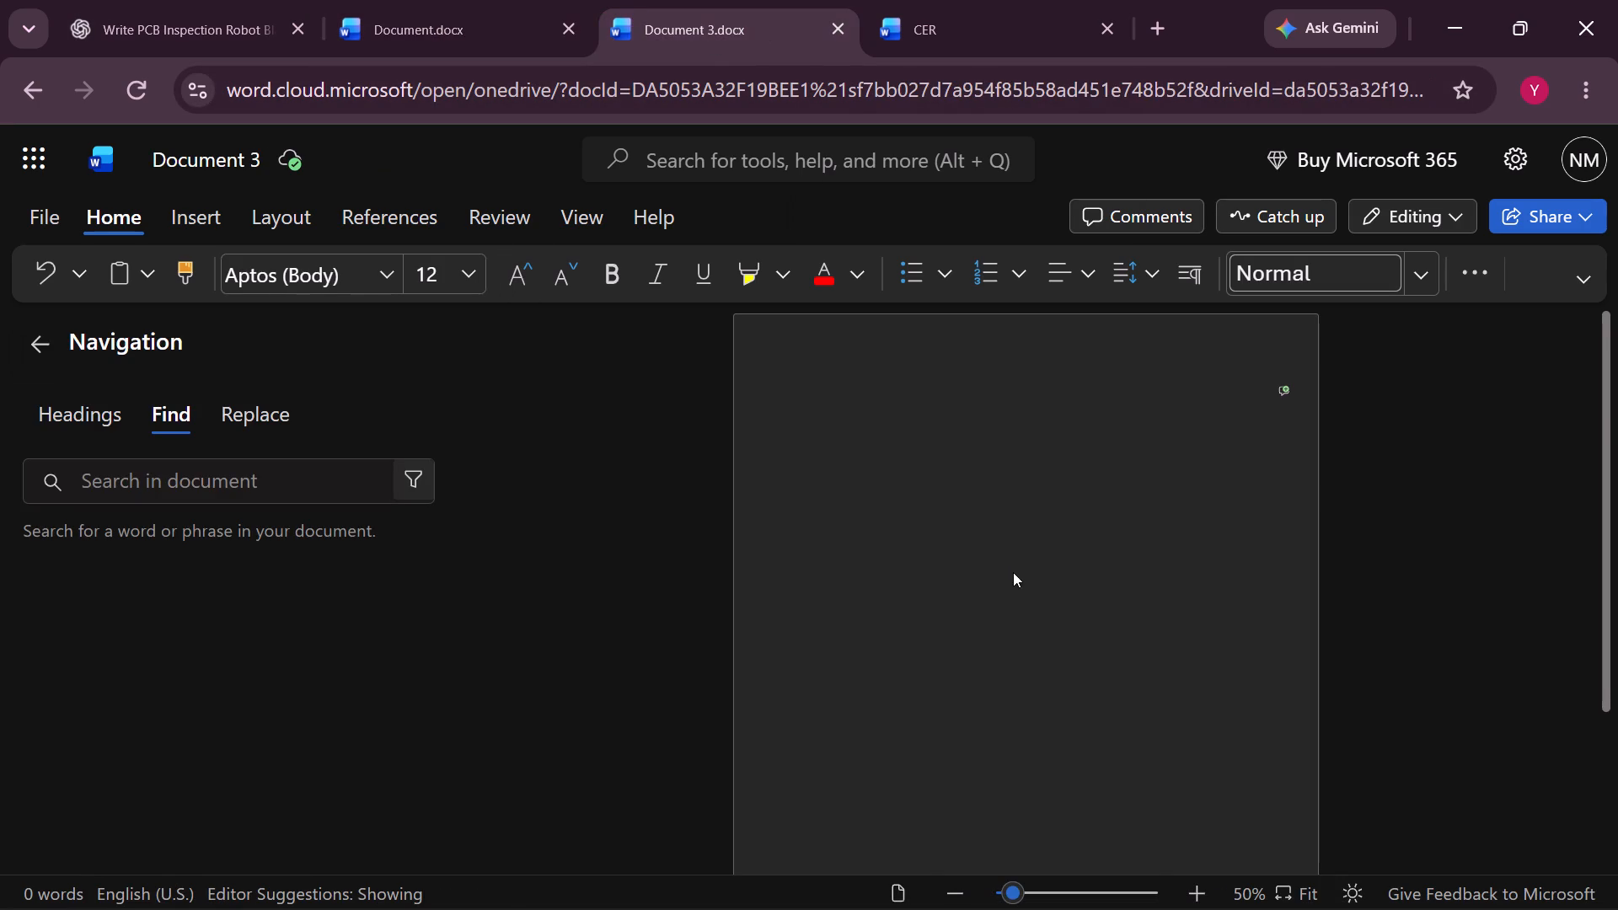
pyautogui.scroll(3, 1013, 572)
pyautogui.doubleClick(1013, 572)
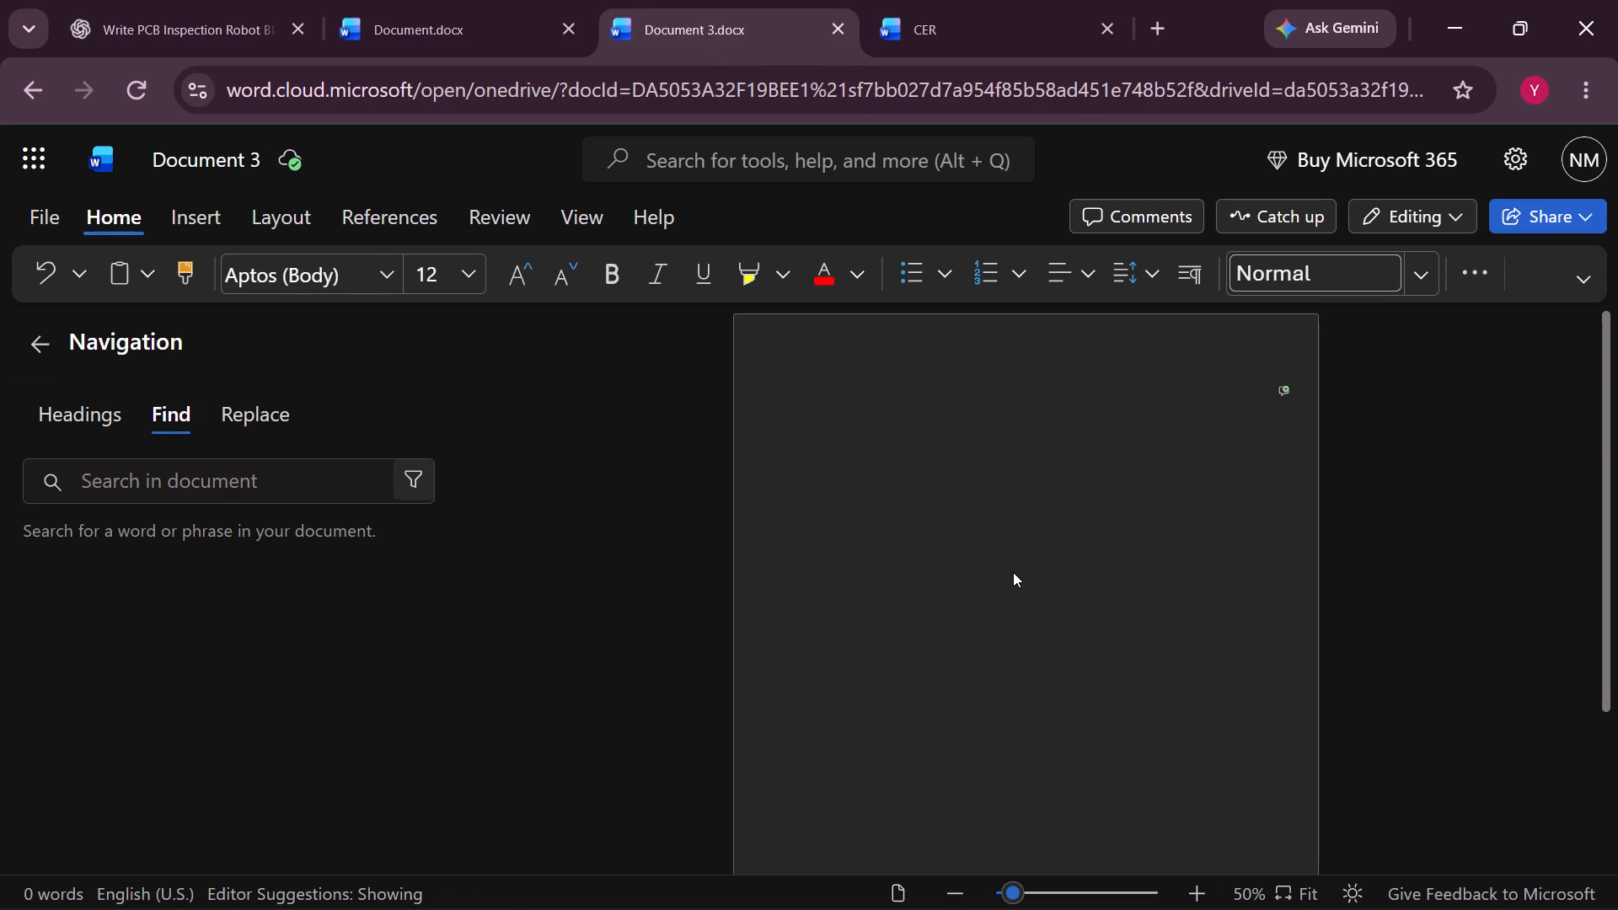
pyautogui.hotkey('ctrl', 'v')
pyautogui.keyDown('ctrl'); pyautogui.click(1013, 572); pyautogui.keyUp('ctrl')
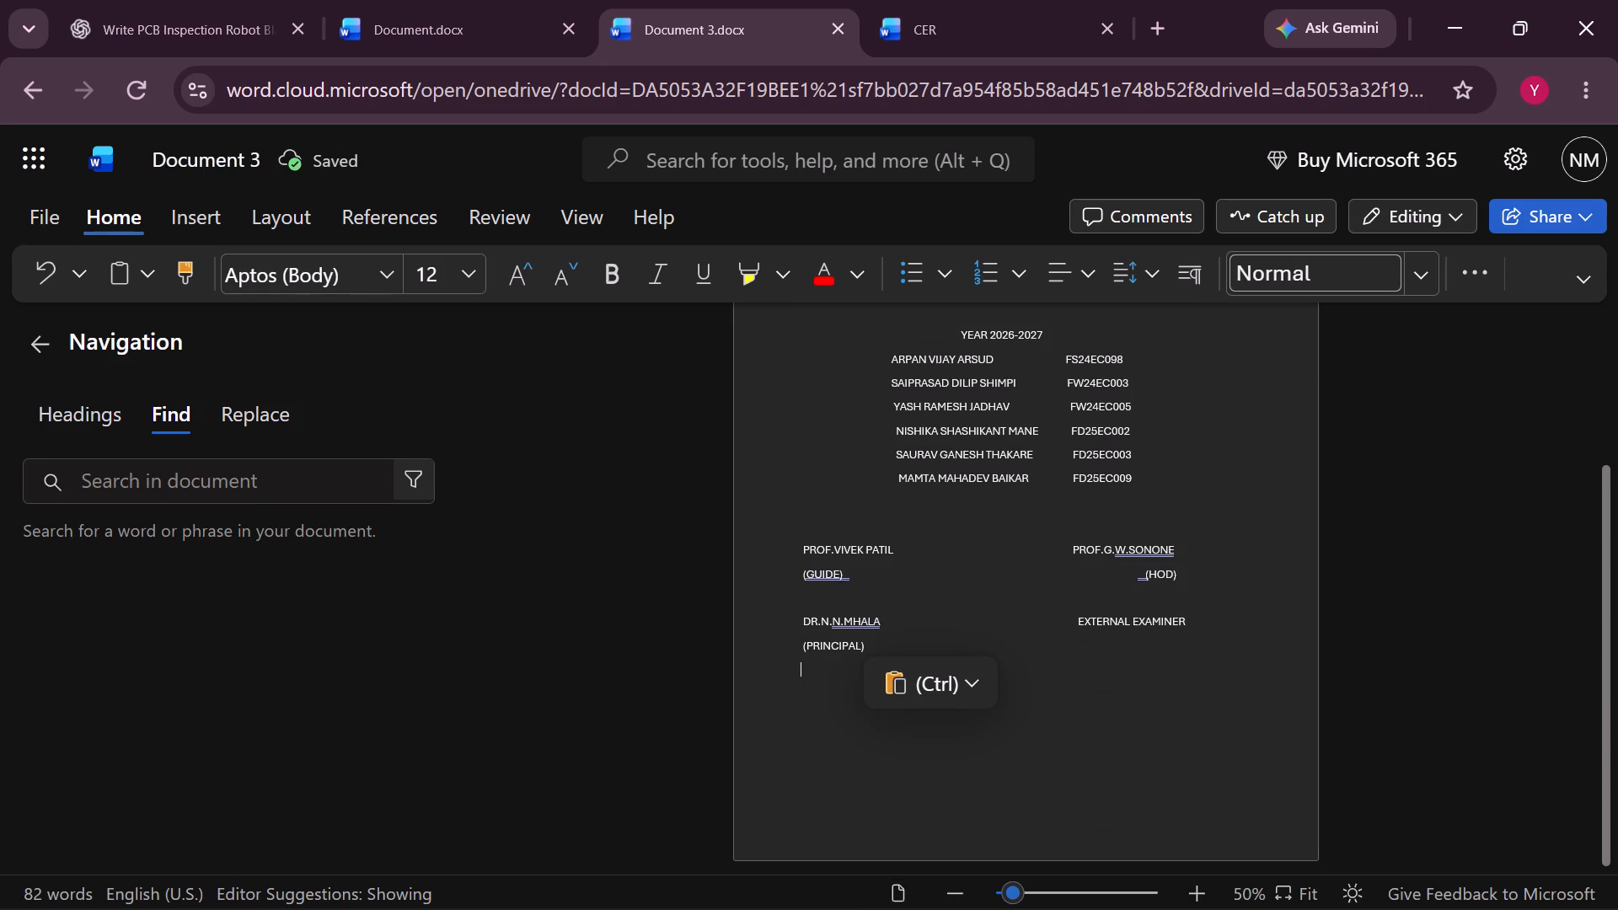
# Examine the content pasted into Document 3, from the Certificate heading to the signature block.
pyautogui.scroll(6, 1001, 654)
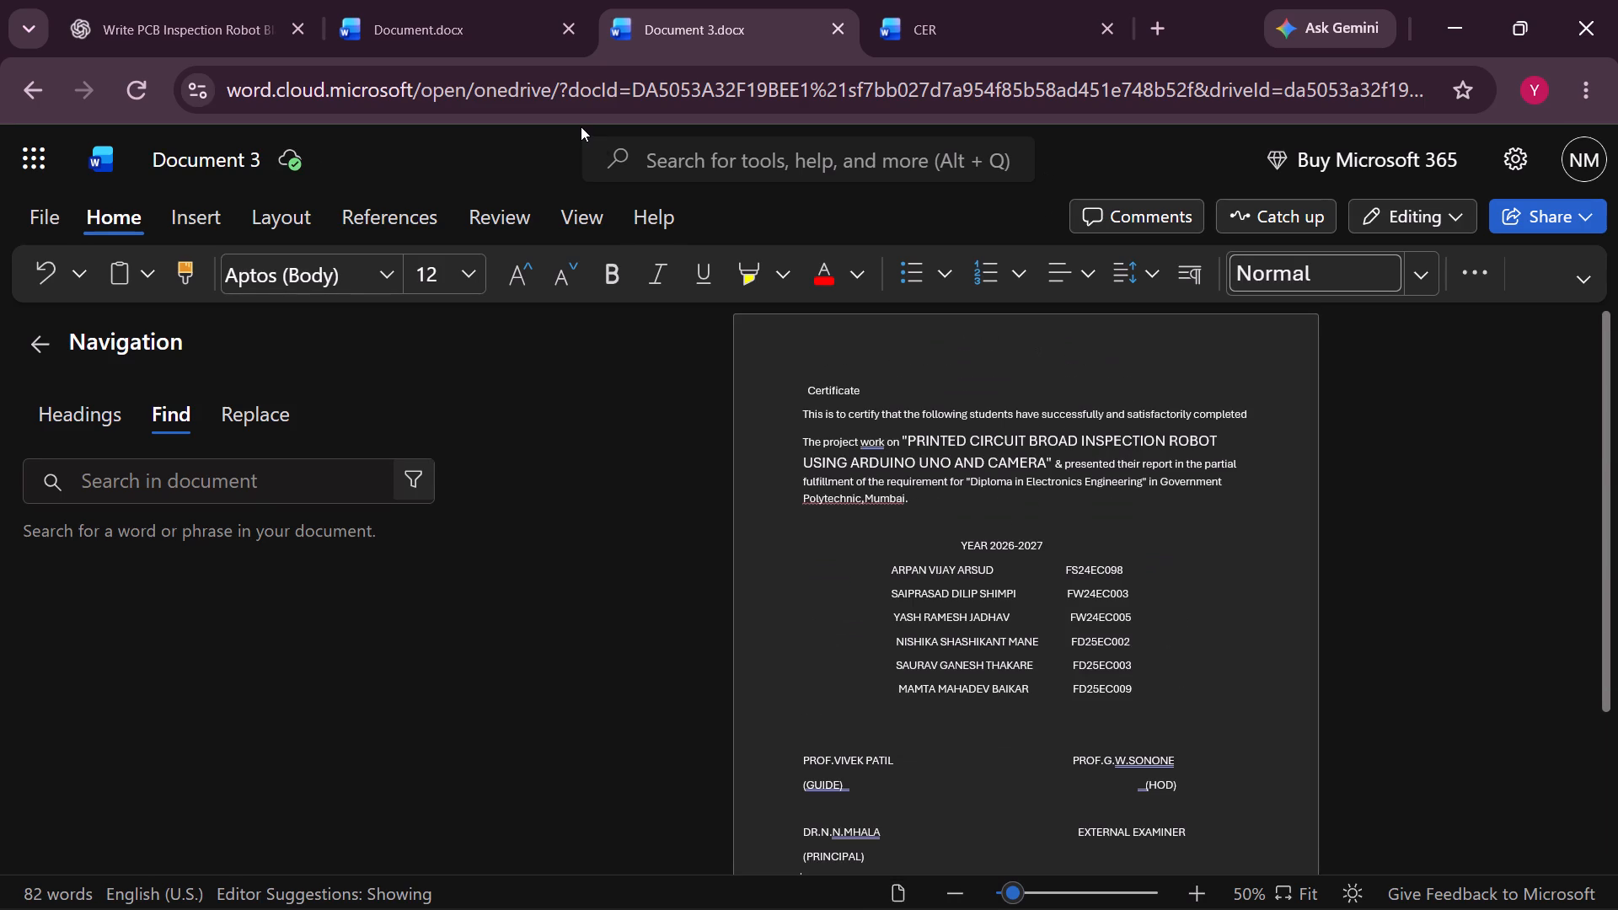
pyautogui.click(929, 33)
pyautogui.click(750, 20)
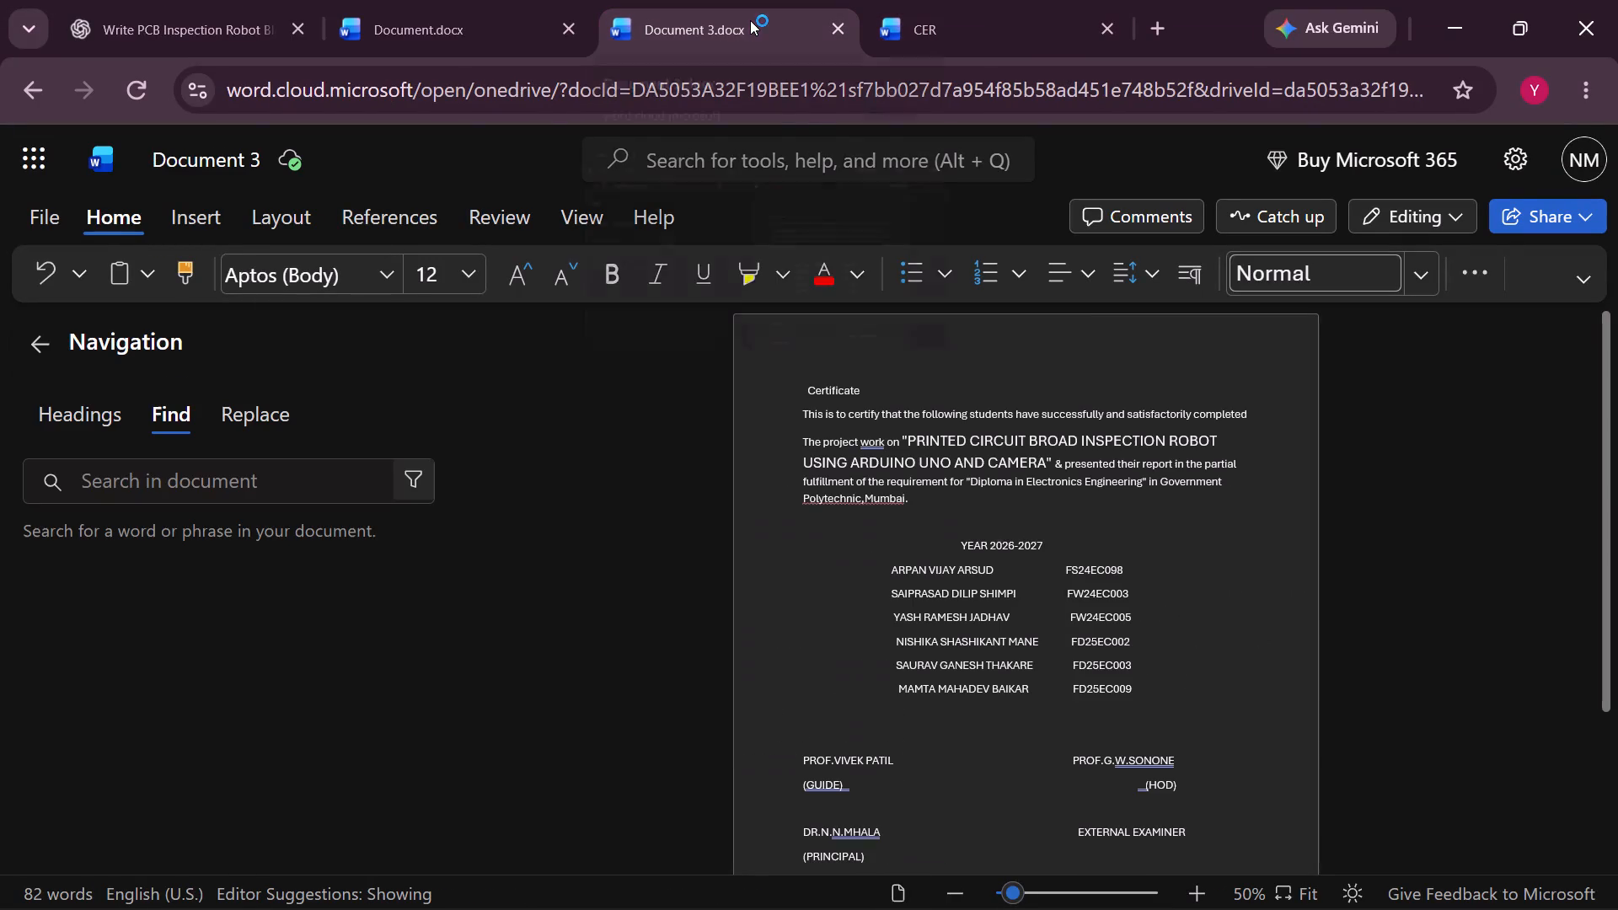
pyautogui.scroll(5, 928, 448)
pyautogui.scroll(-7, 928, 448)
pyautogui.scroll(11, 928, 448)
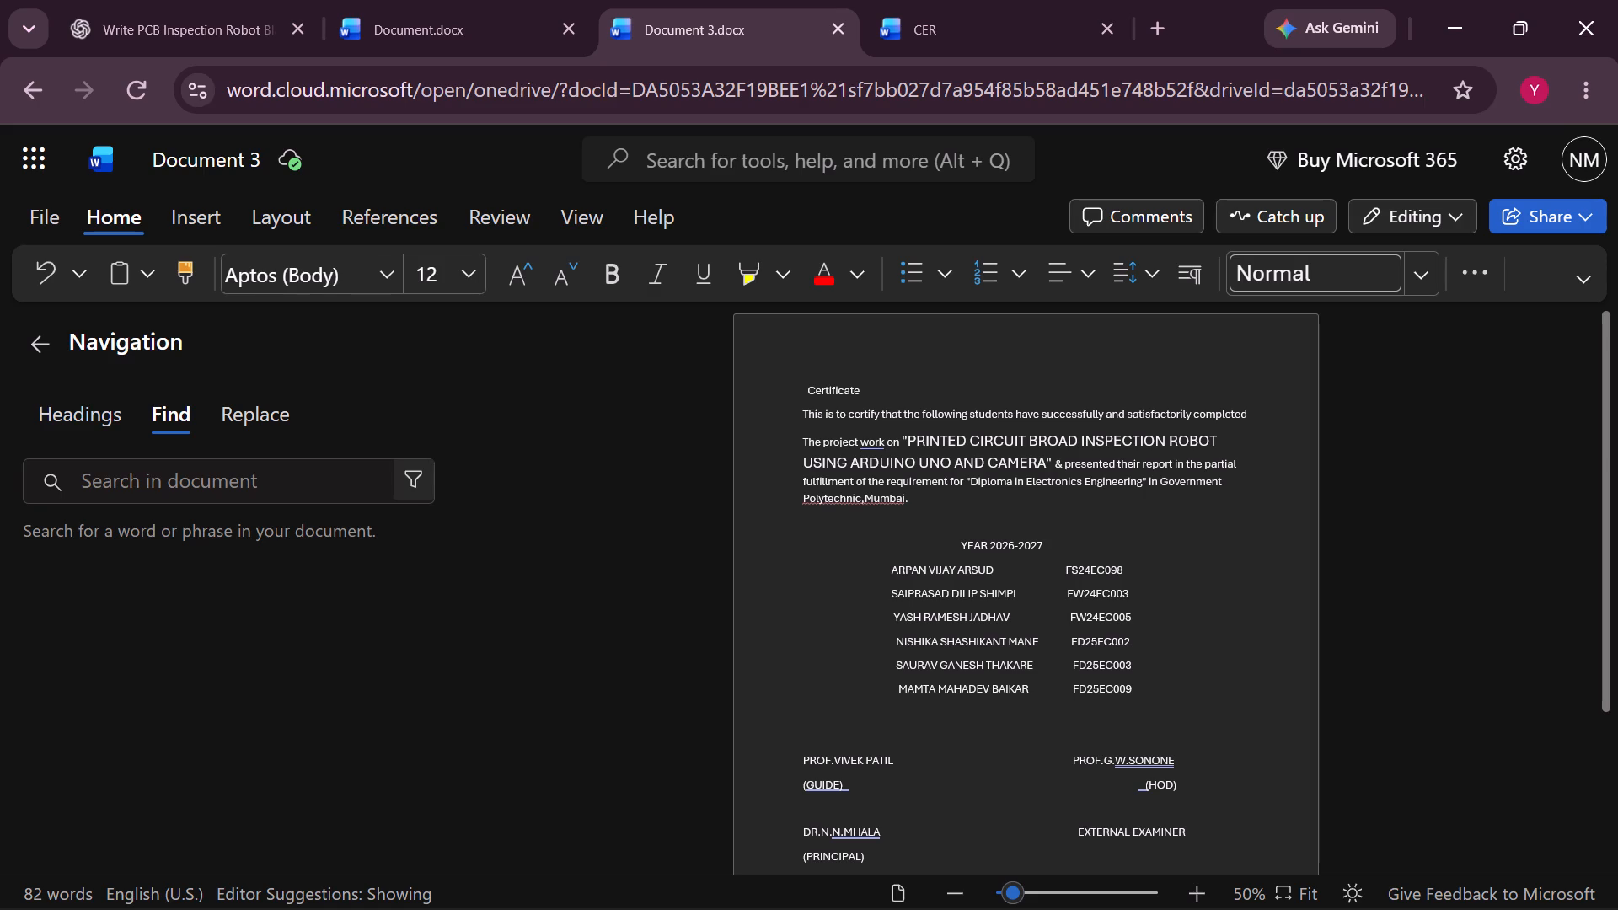
pyautogui.scroll(-2, 1022, 559)
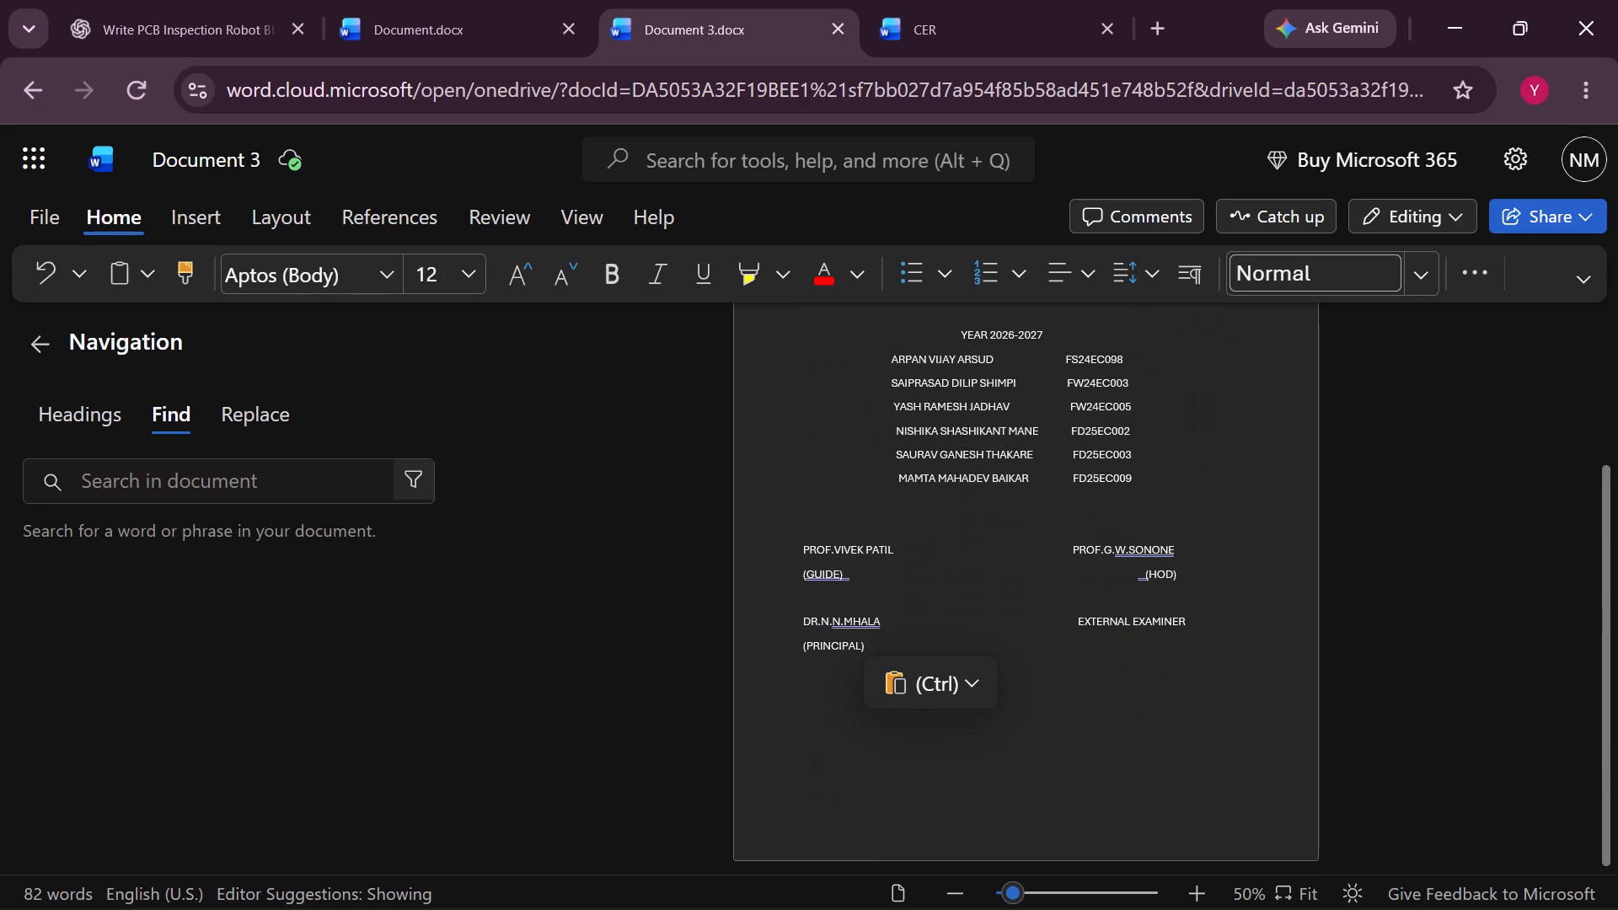
pyautogui.scroll(-2, 1022, 559)
pyautogui.scroll(3, 1022, 559)
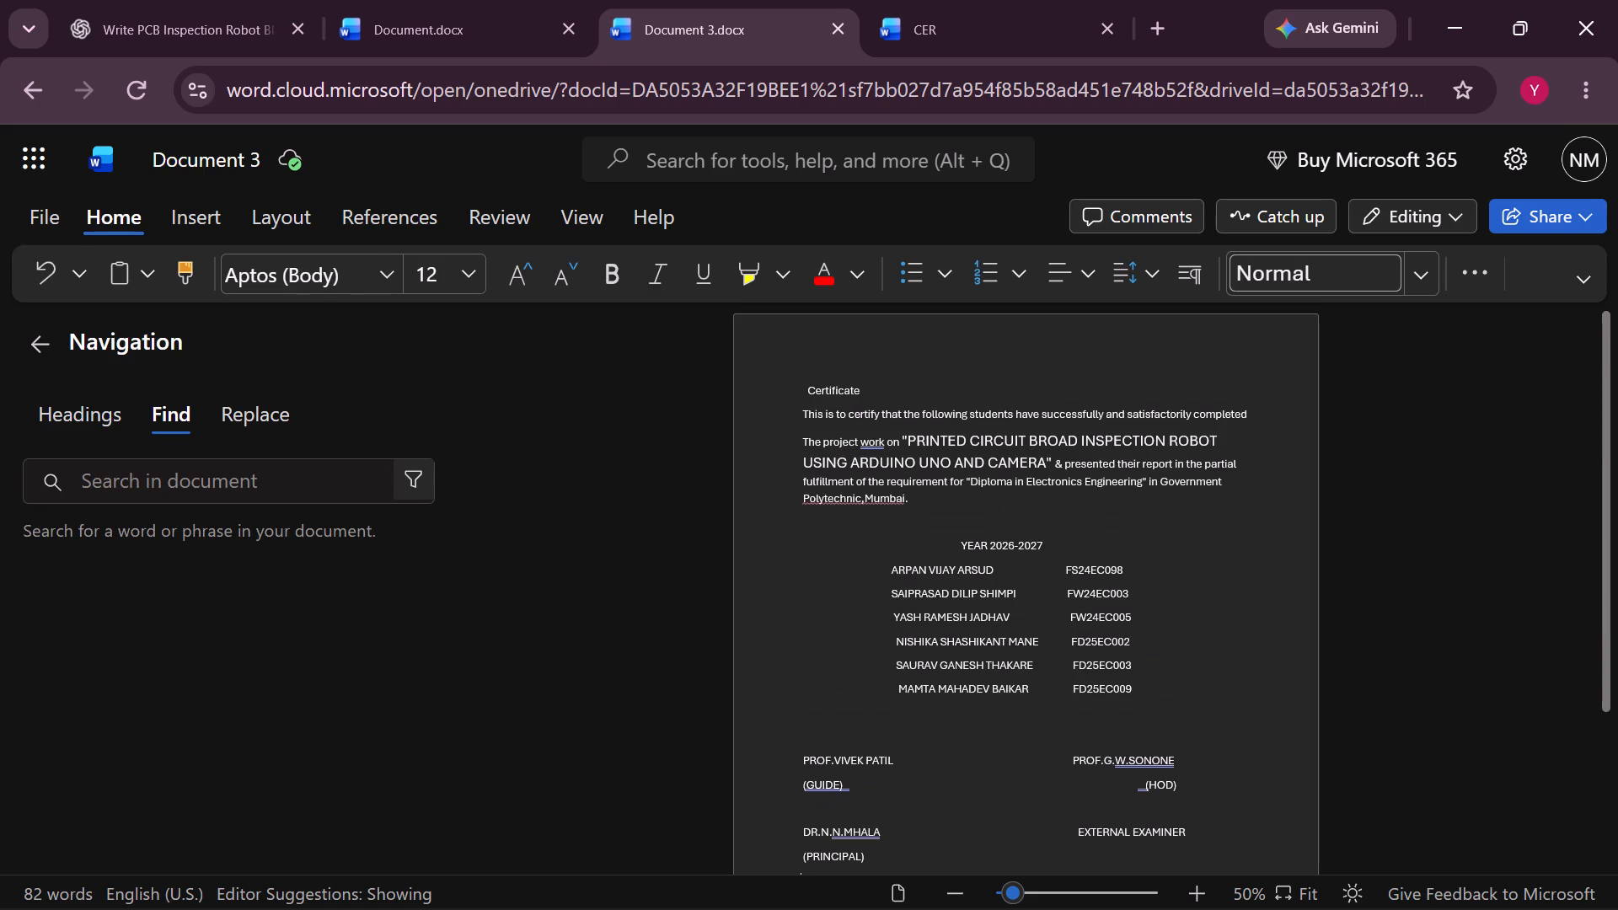